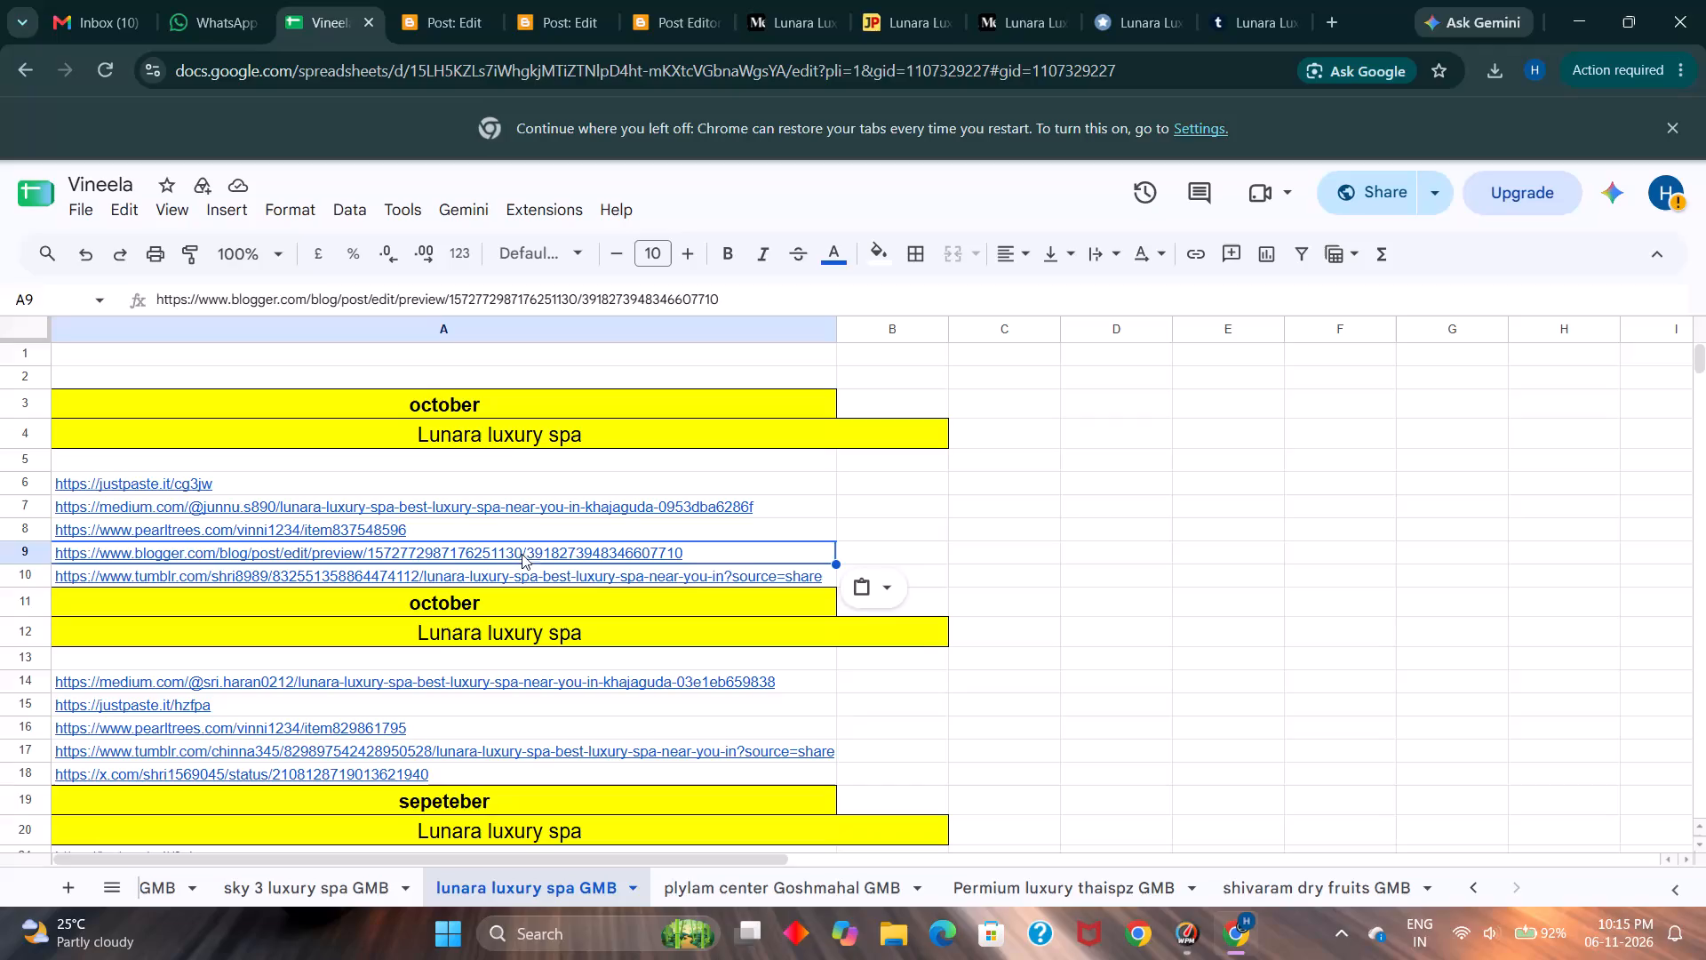
# Review the backlink lists on the shivaram dry fruits, plylam center Goshmahal, crown power and lunara luxury spa GMB sheets.
pyautogui.click(1367, 894)
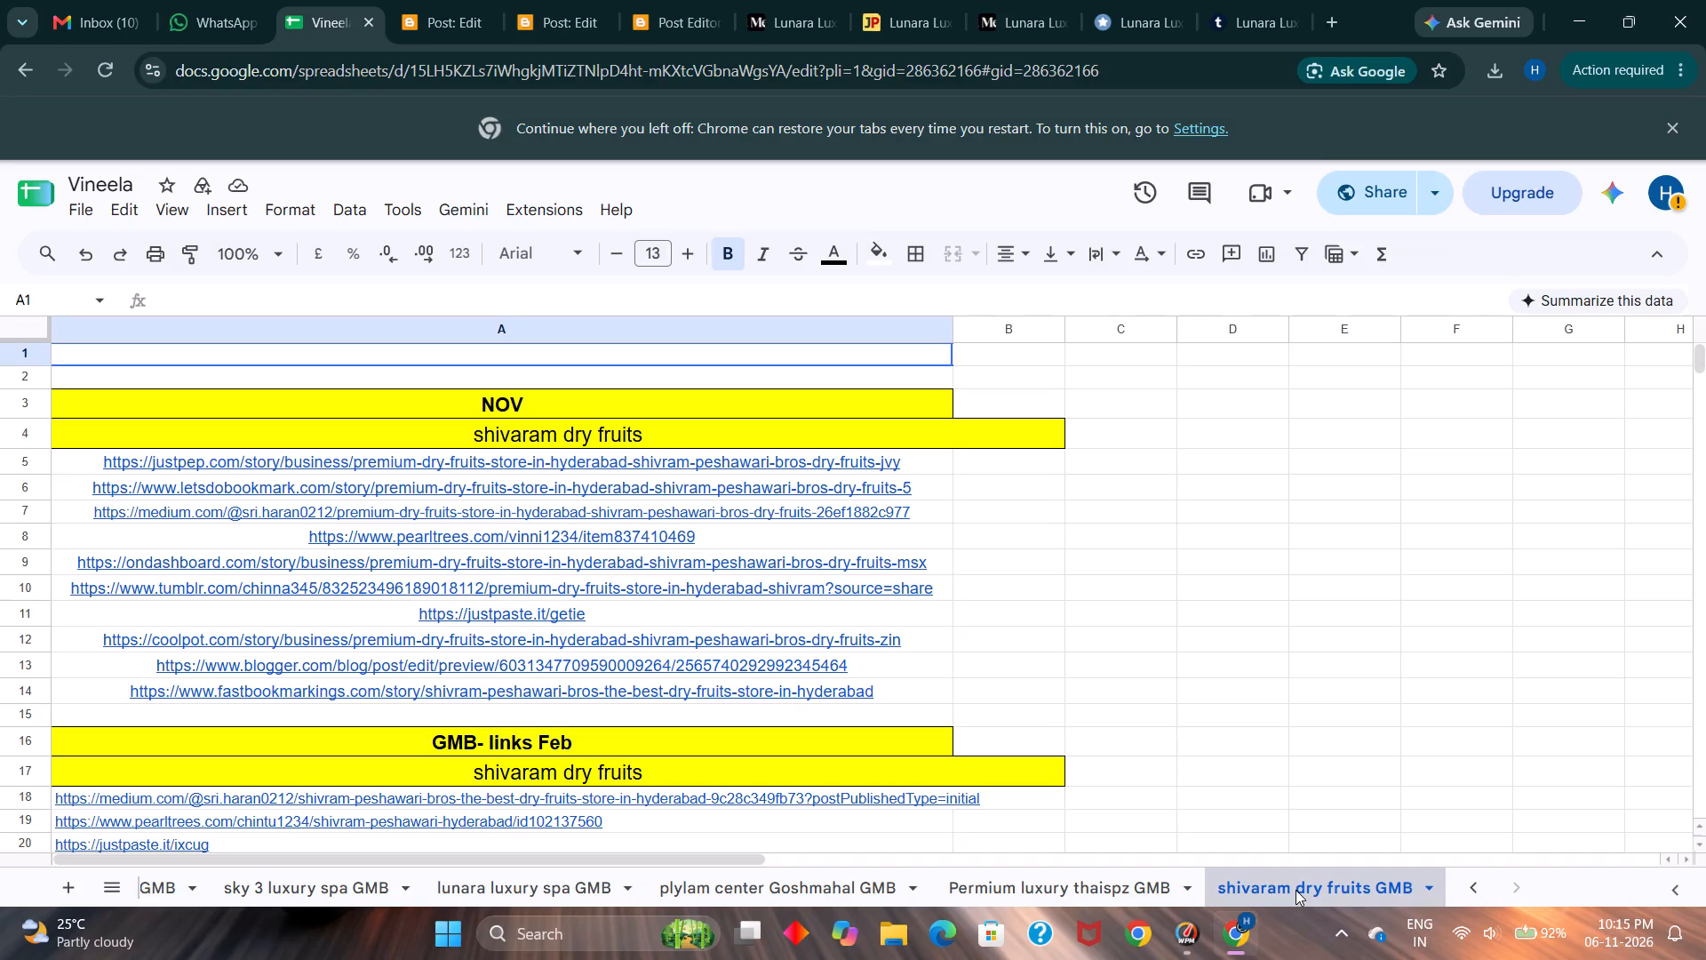
pyautogui.click(810, 881)
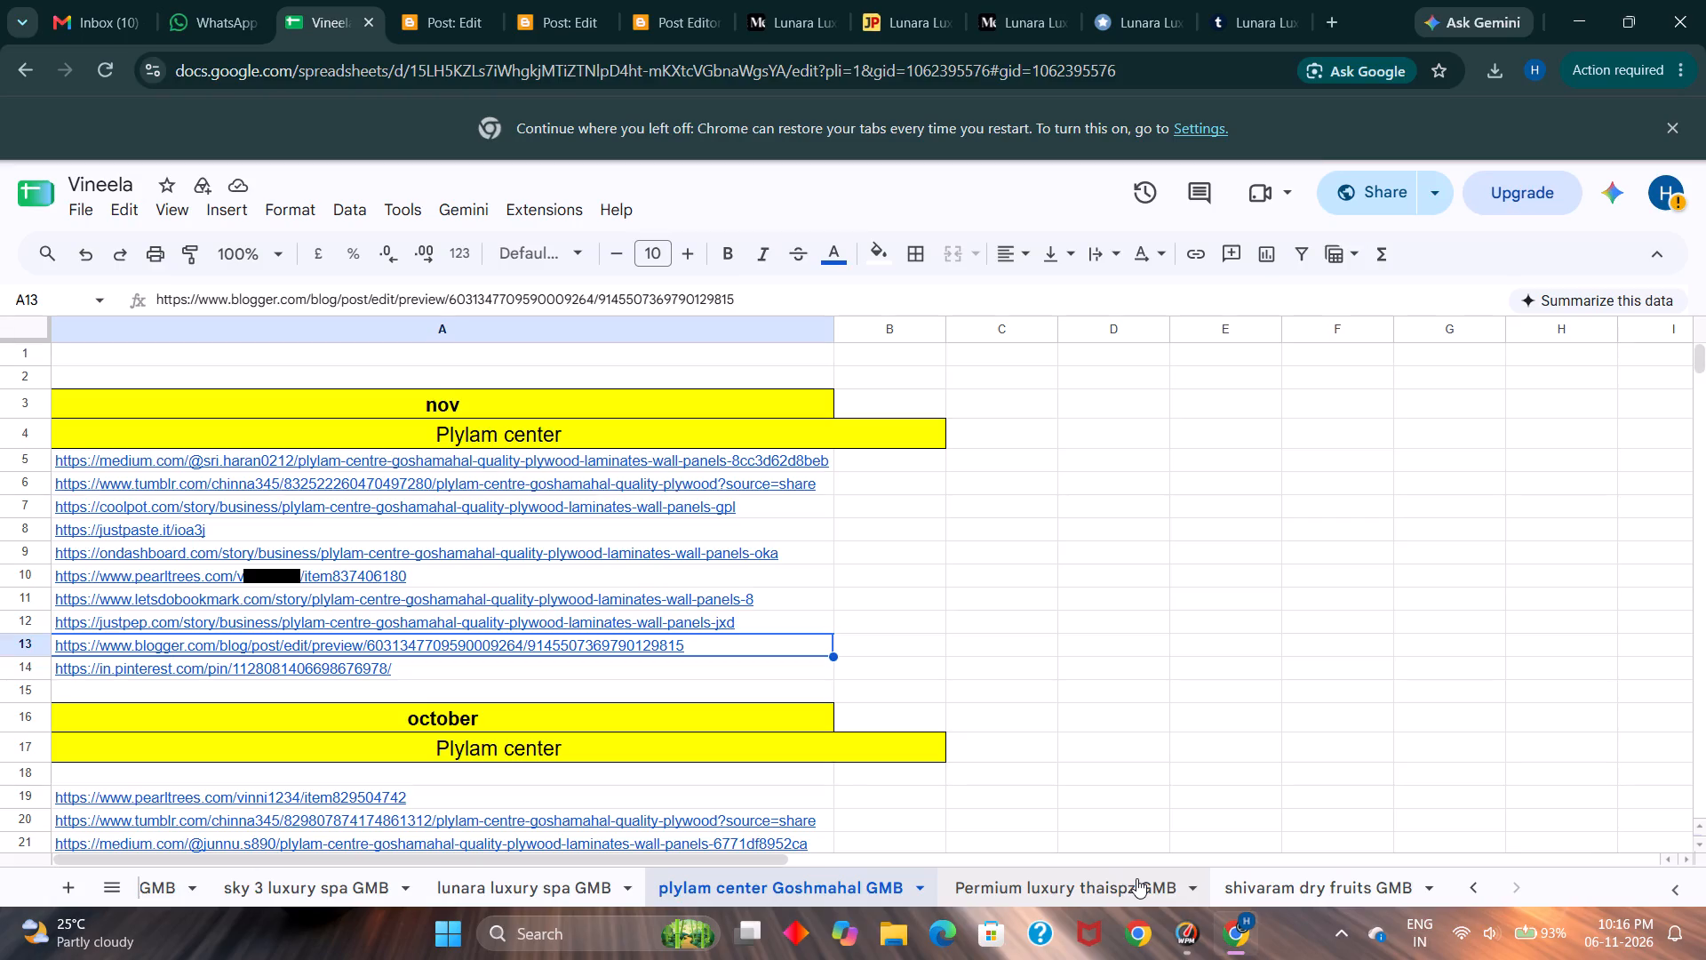
pyautogui.click(1471, 884)
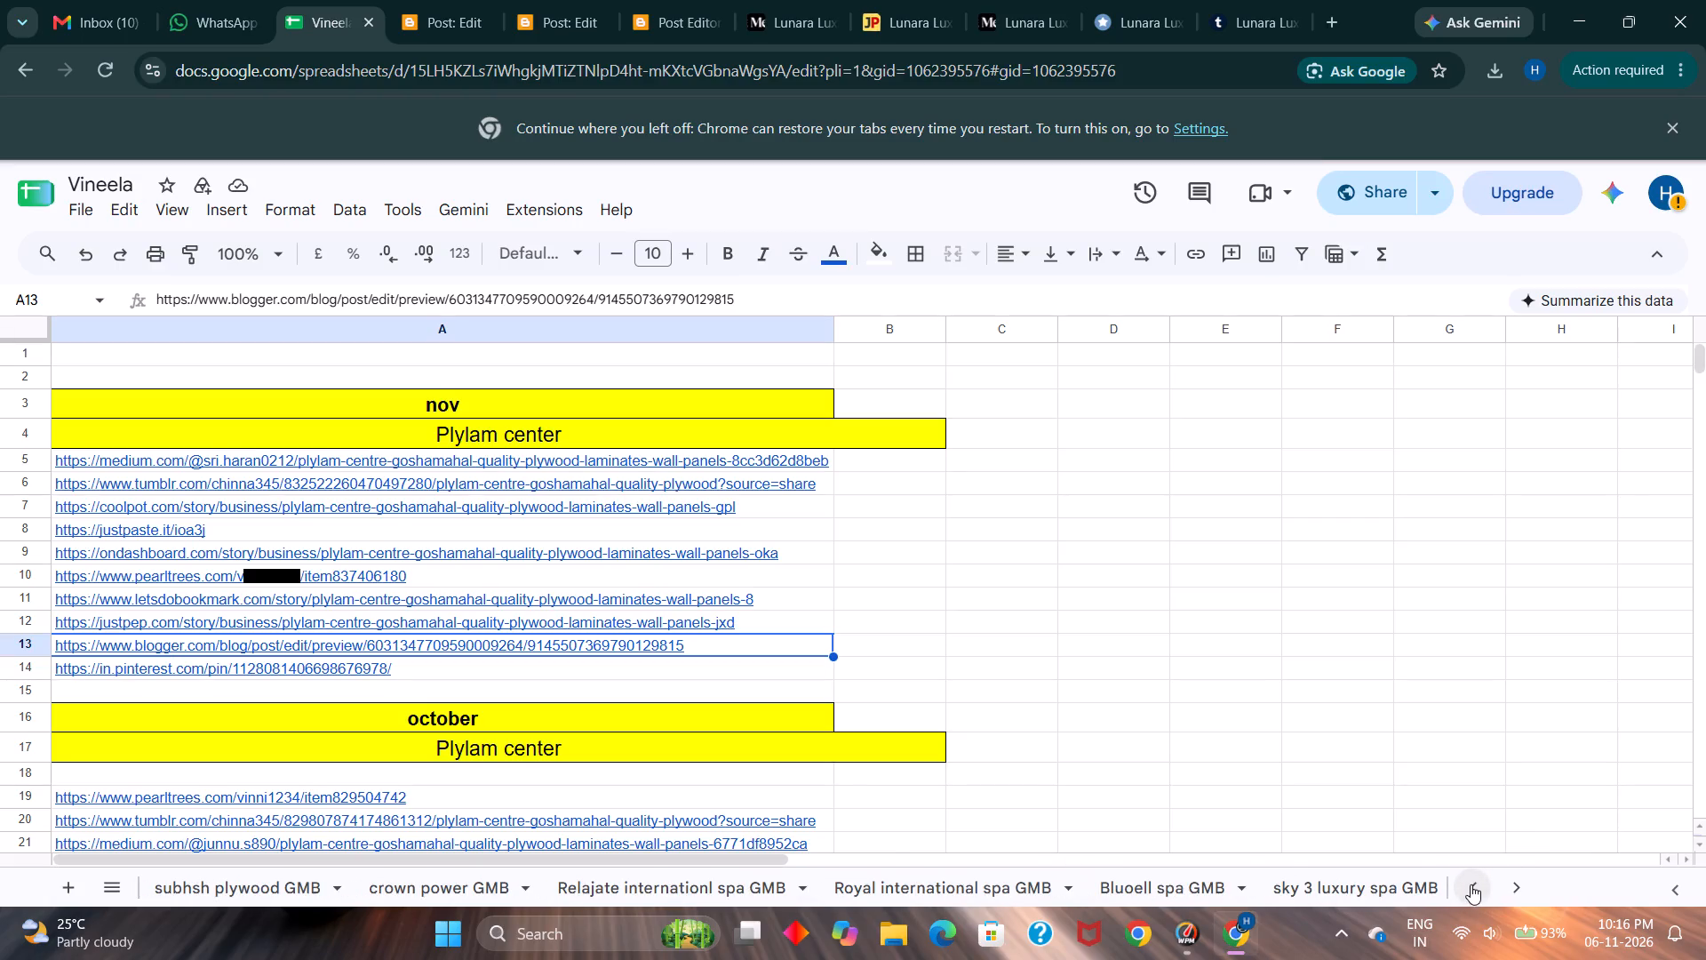
pyautogui.click(445, 887)
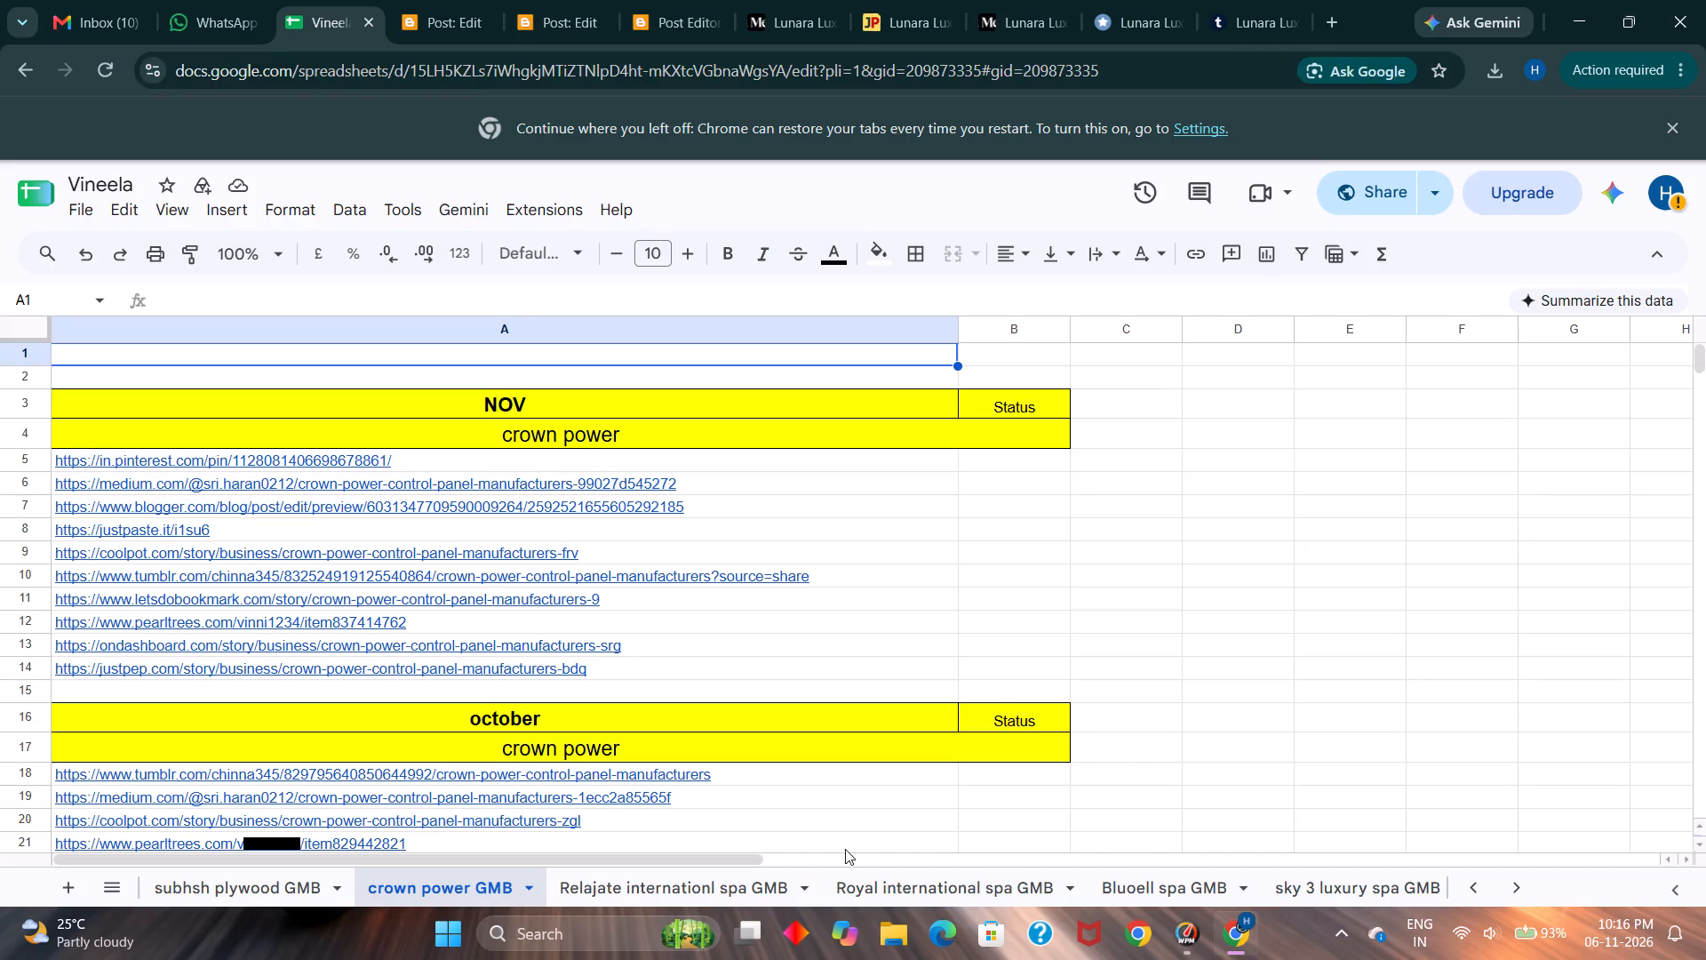
pyautogui.click(1516, 885)
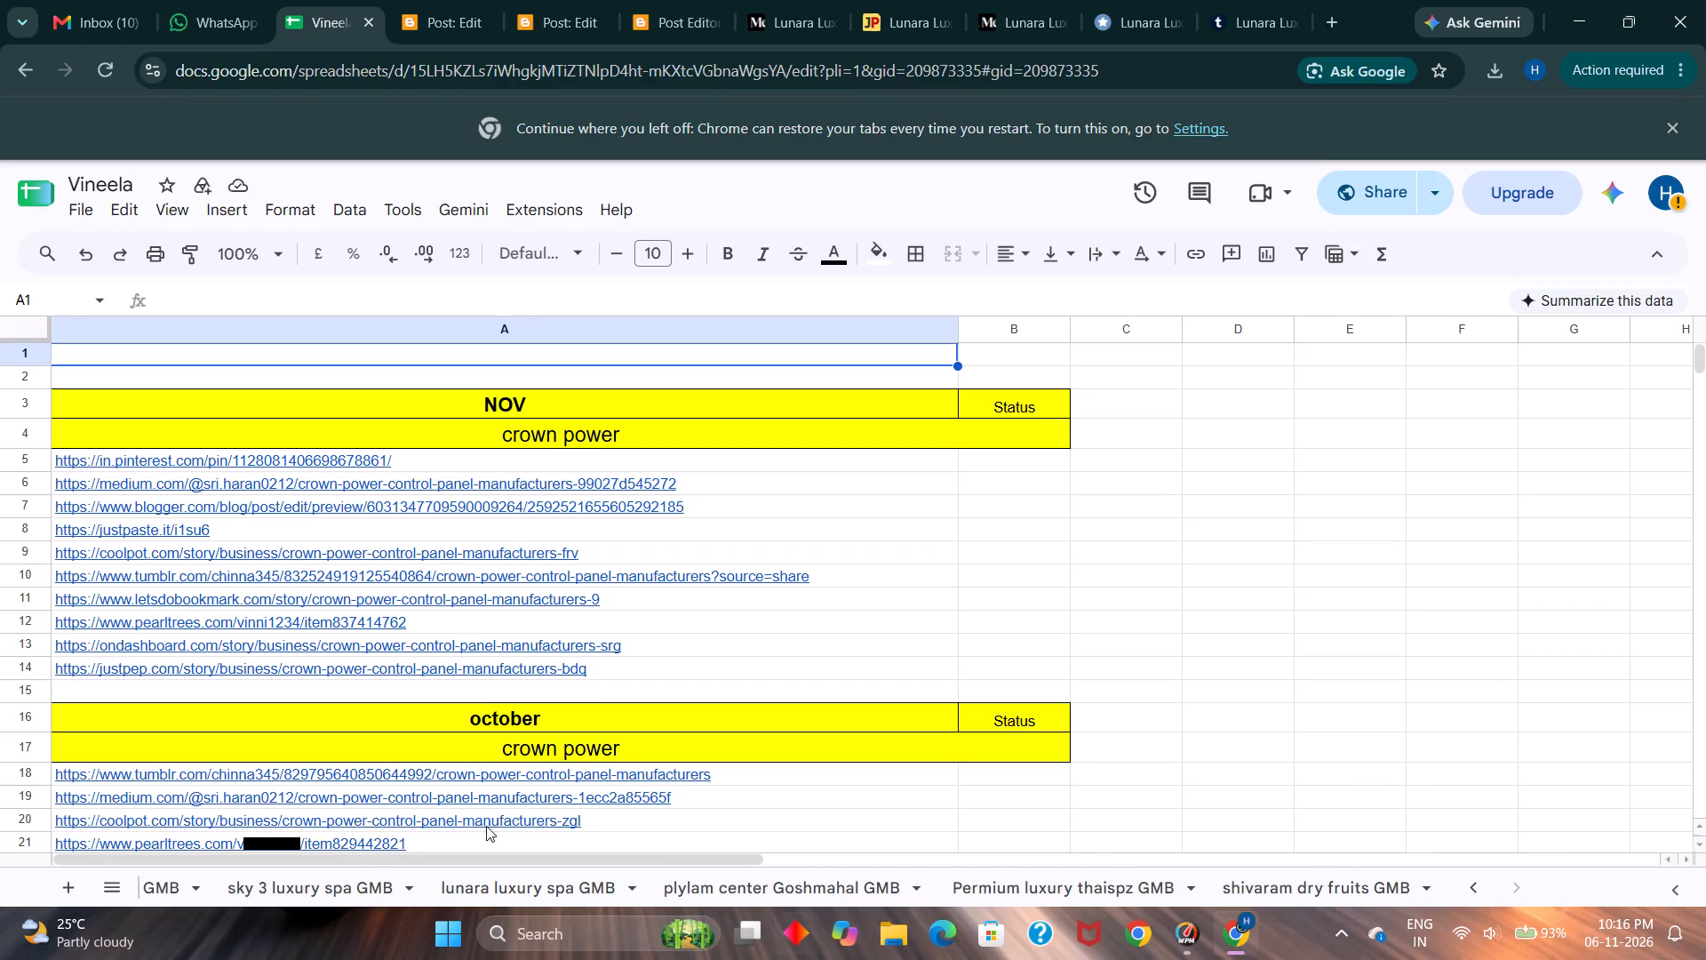
pyautogui.click(522, 892)
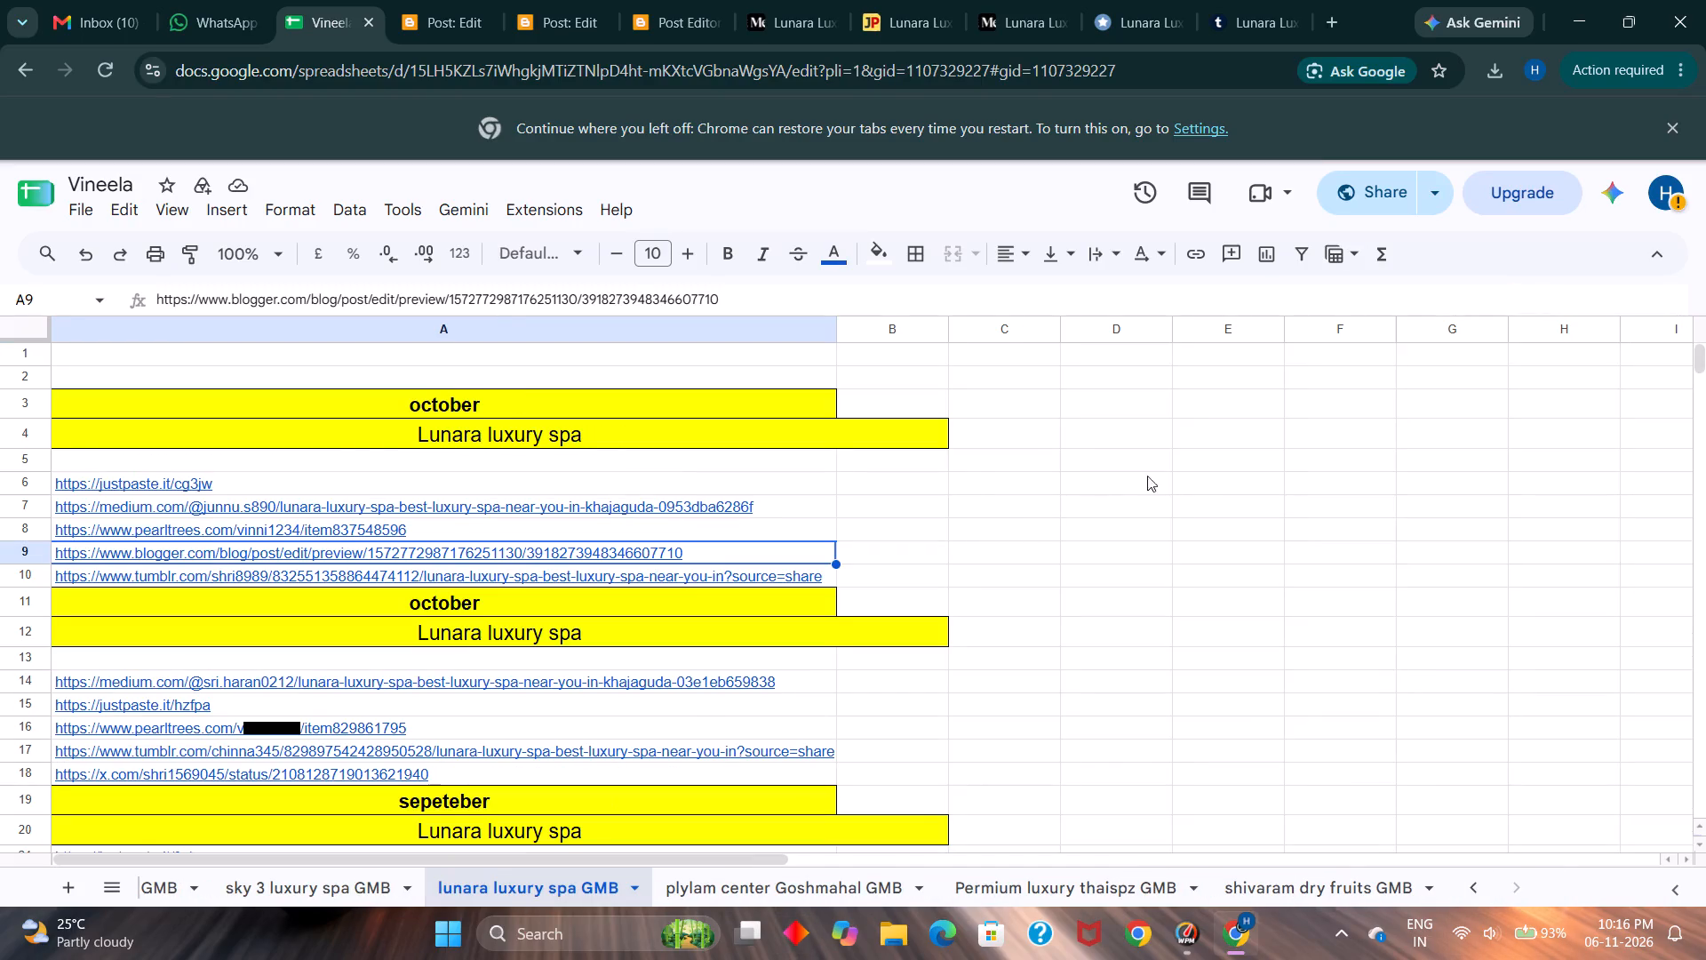
# Review the November backlink entries on the vega luxury spa GMB and Nian luxury spa GMB sheets.
pyautogui.doubleClick(1471, 880)
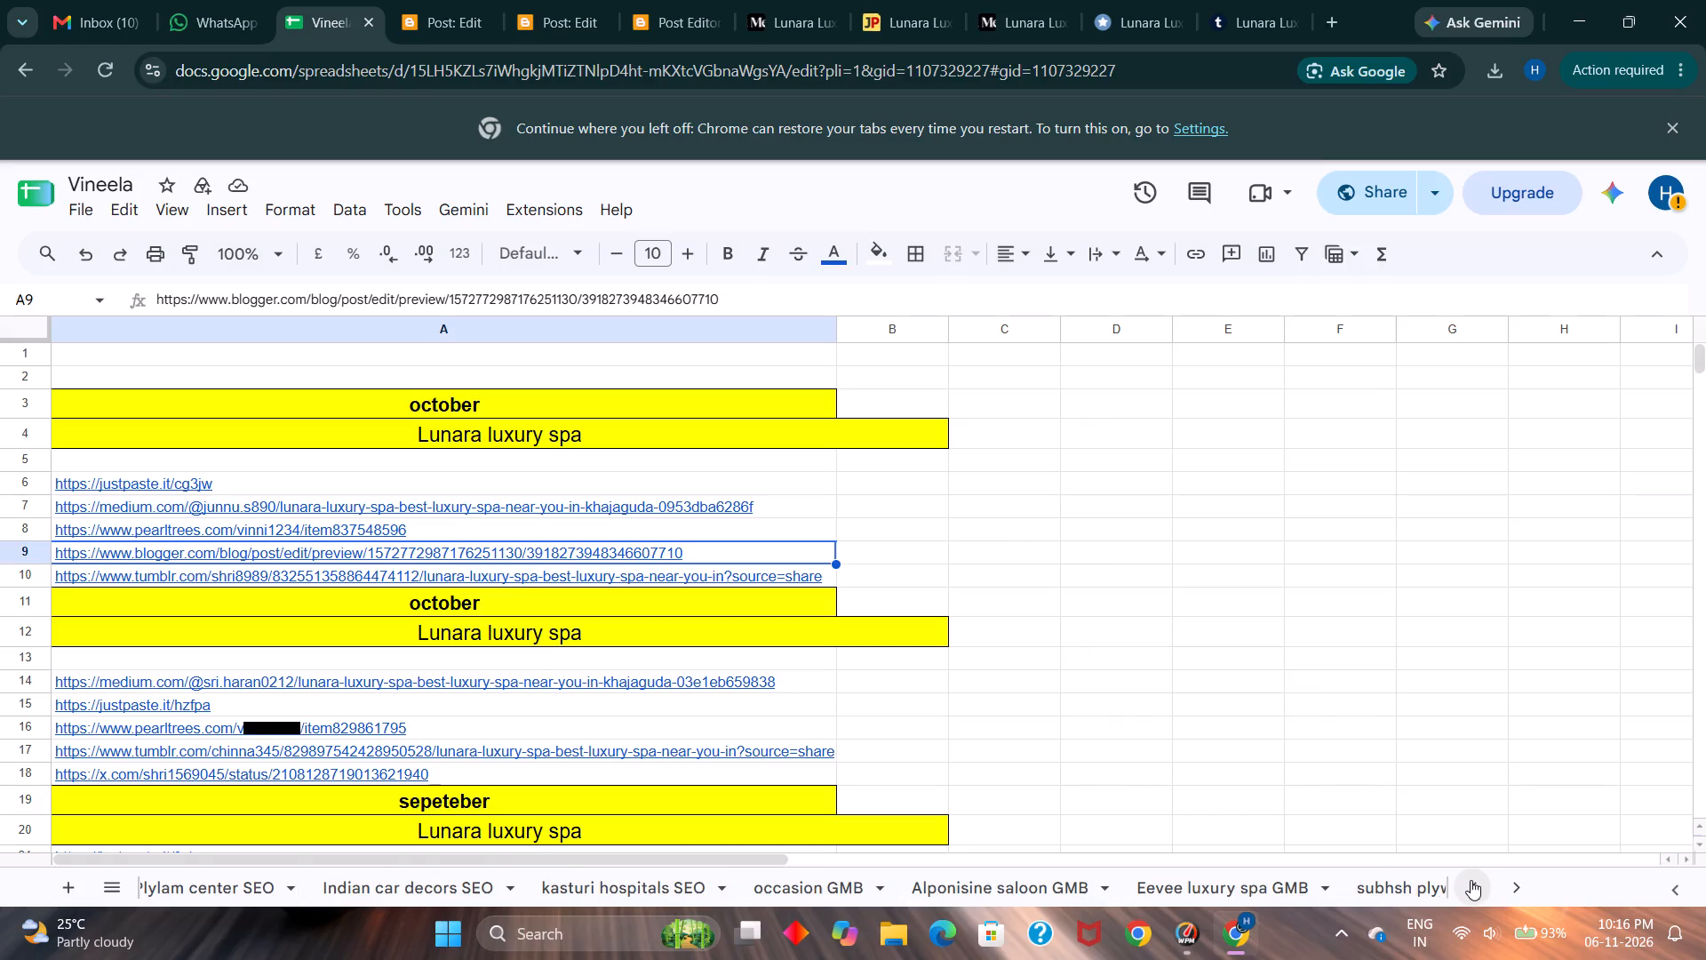
pyautogui.click(1471, 880)
pyautogui.click(1471, 880)
pyautogui.tripleClick(1471, 880)
pyautogui.doubleClick(1471, 880)
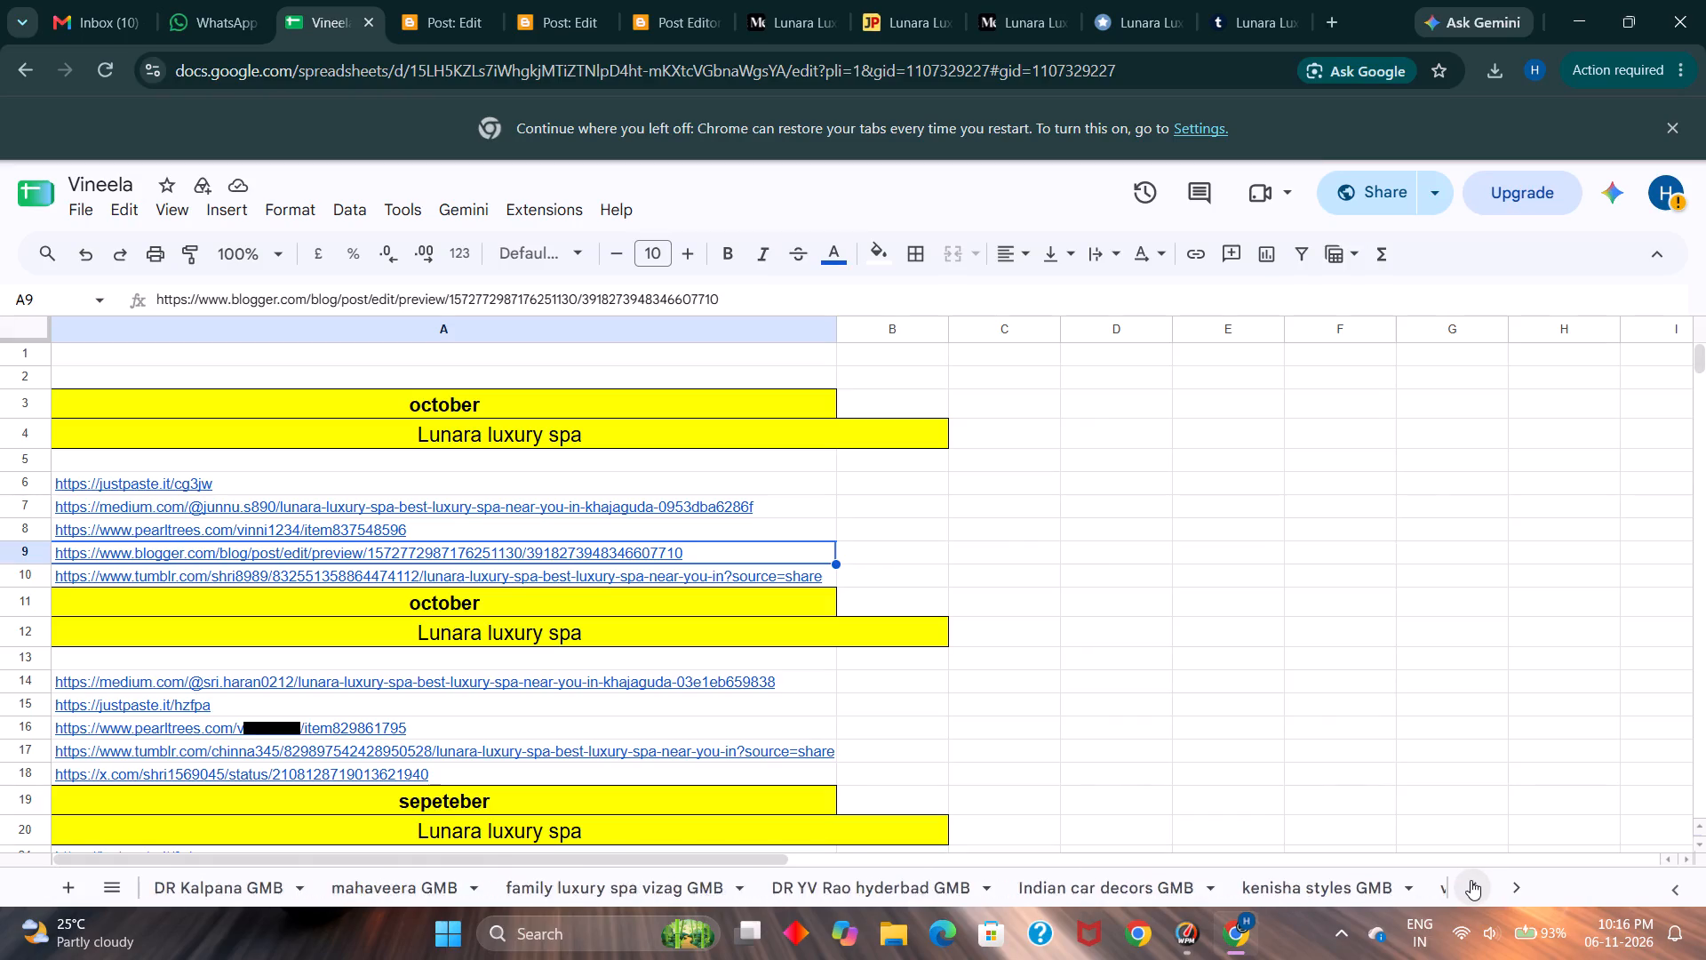
pyautogui.tripleClick(1471, 880)
pyautogui.doubleClick(1471, 880)
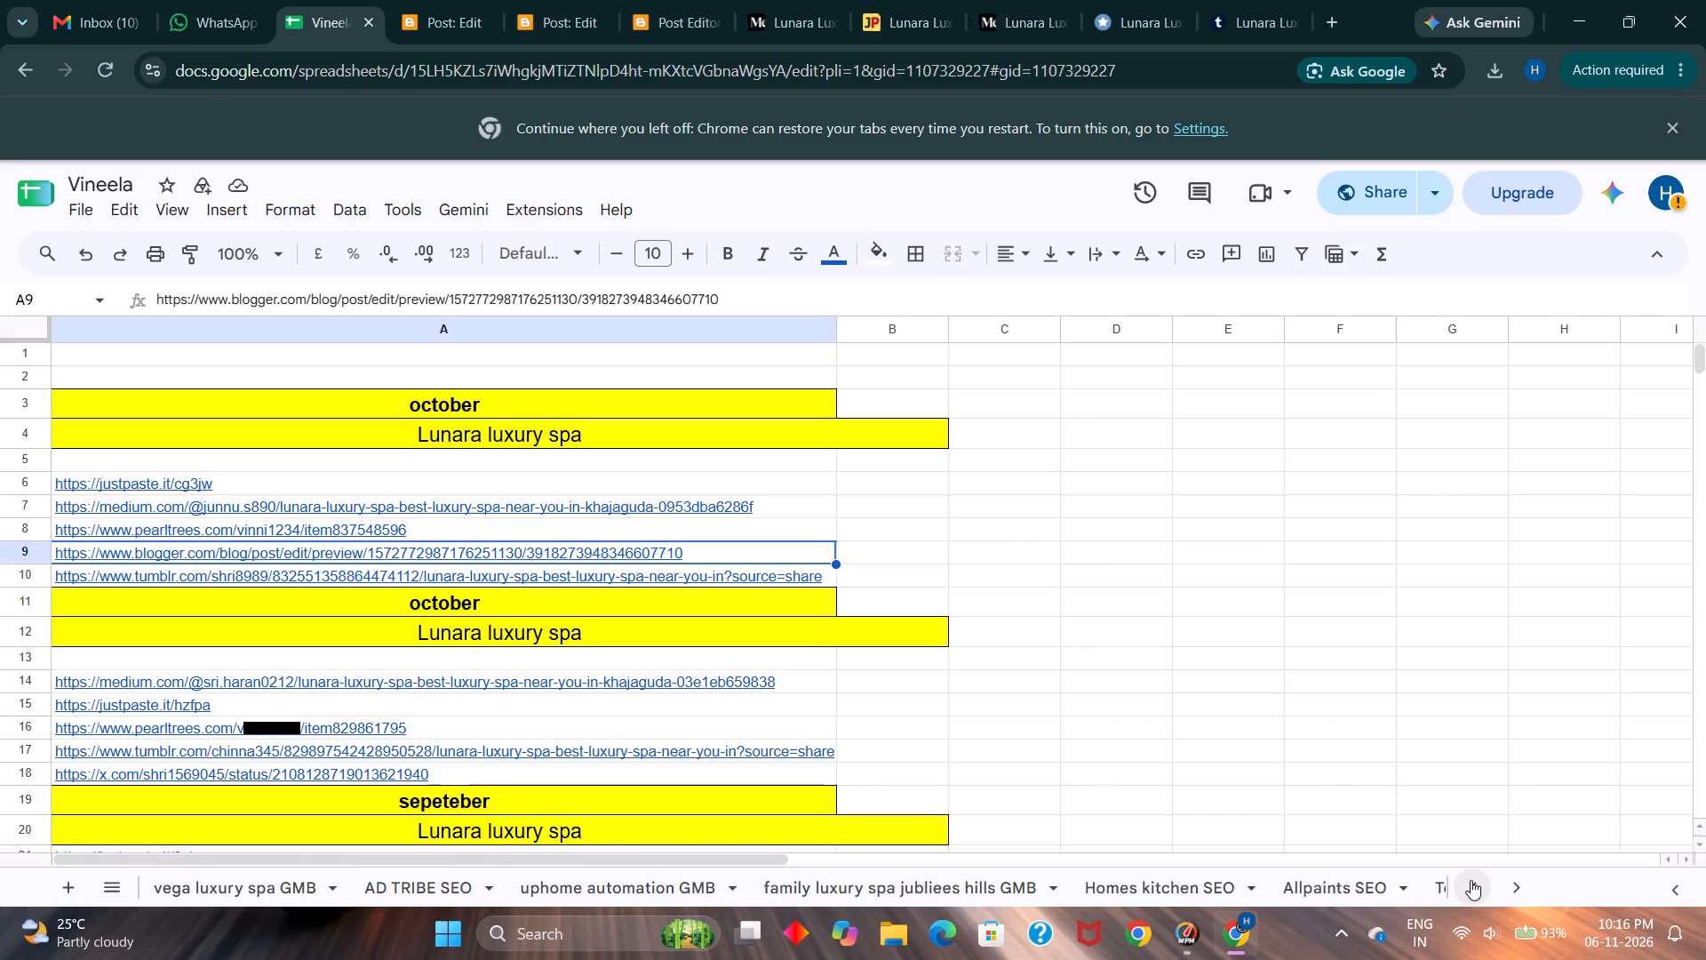
pyautogui.click(220, 884)
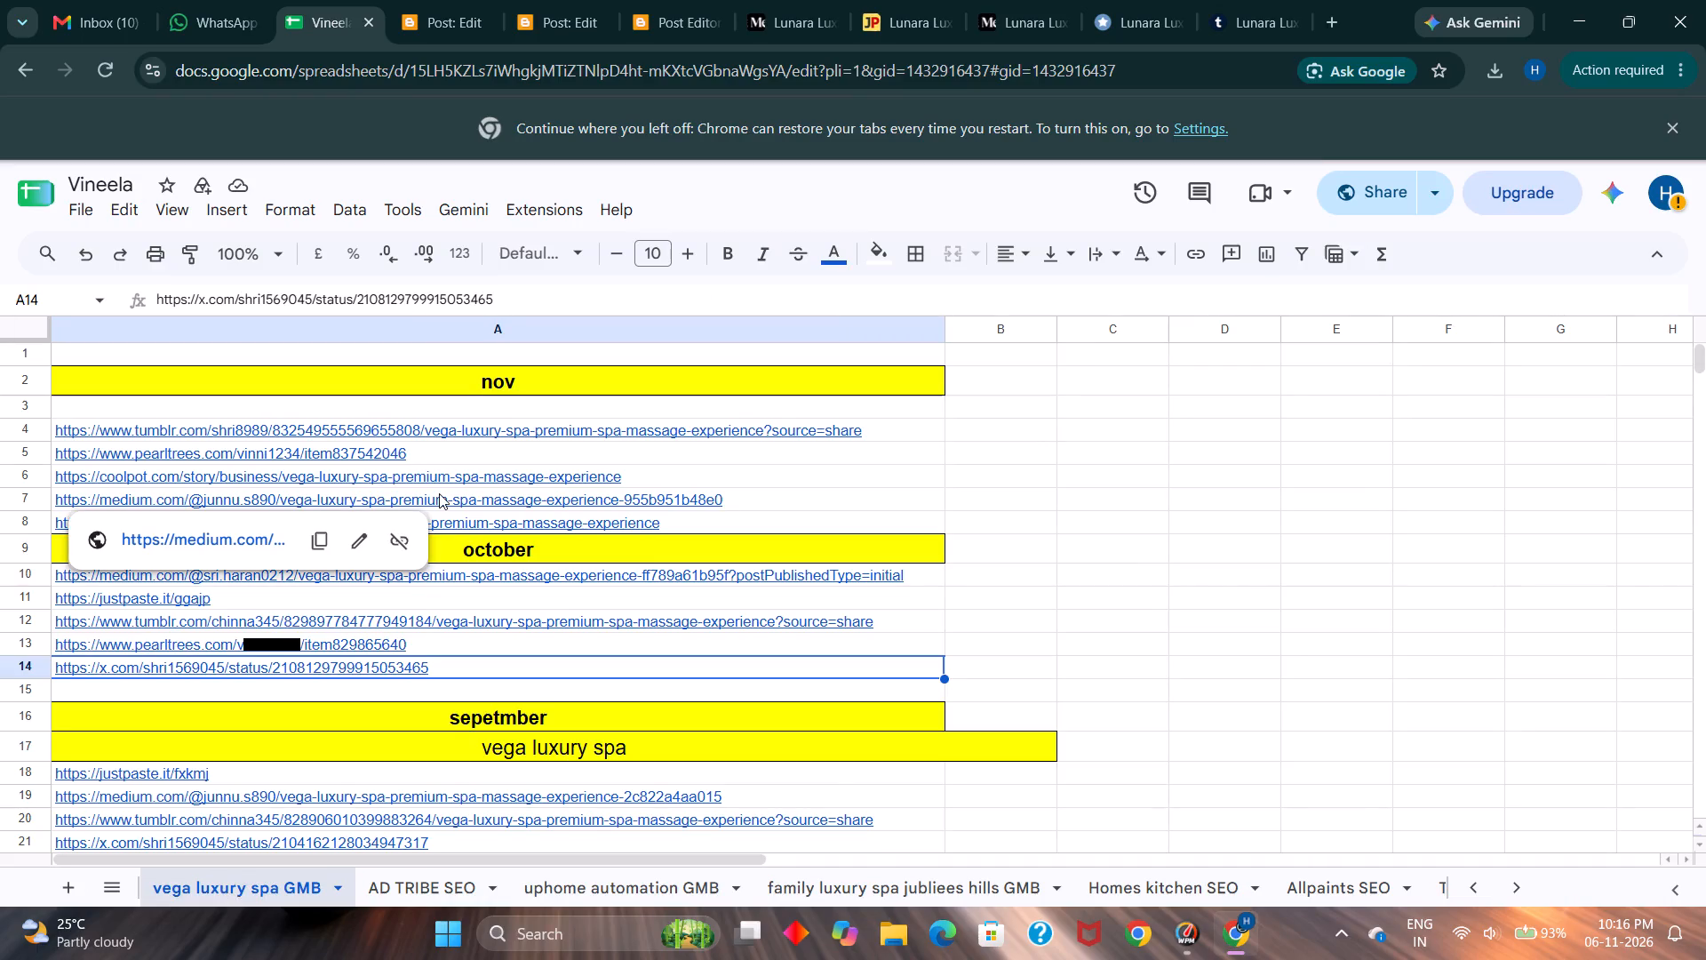
pyautogui.click(1515, 887)
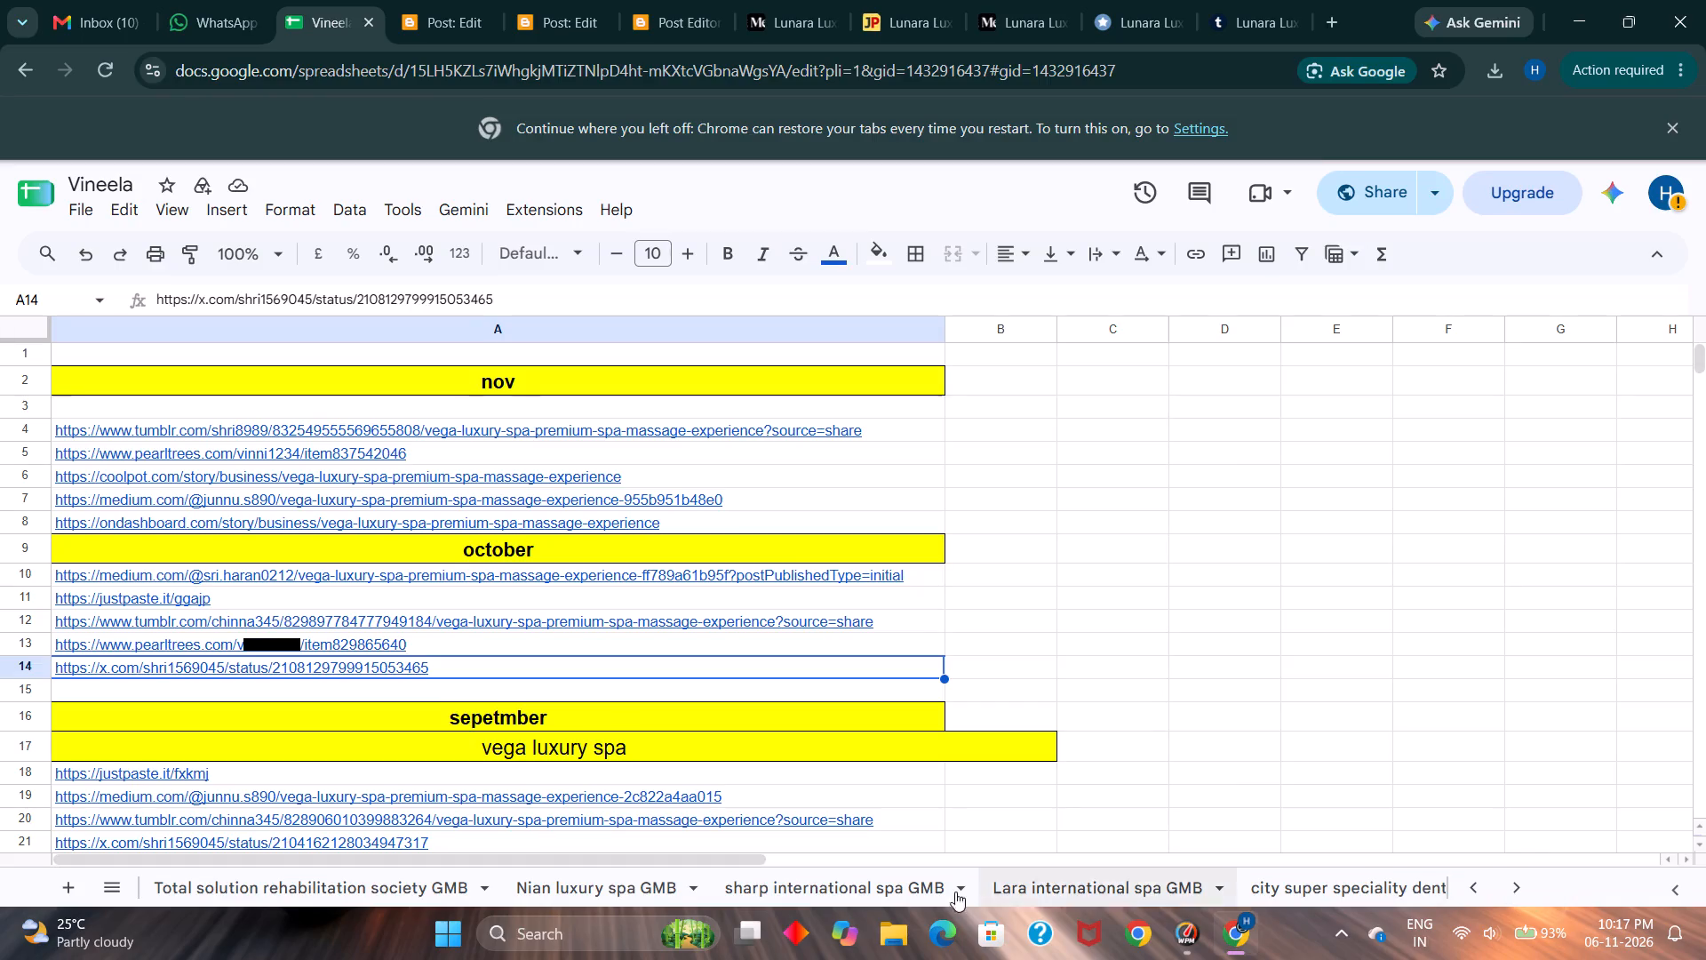
pyautogui.click(651, 886)
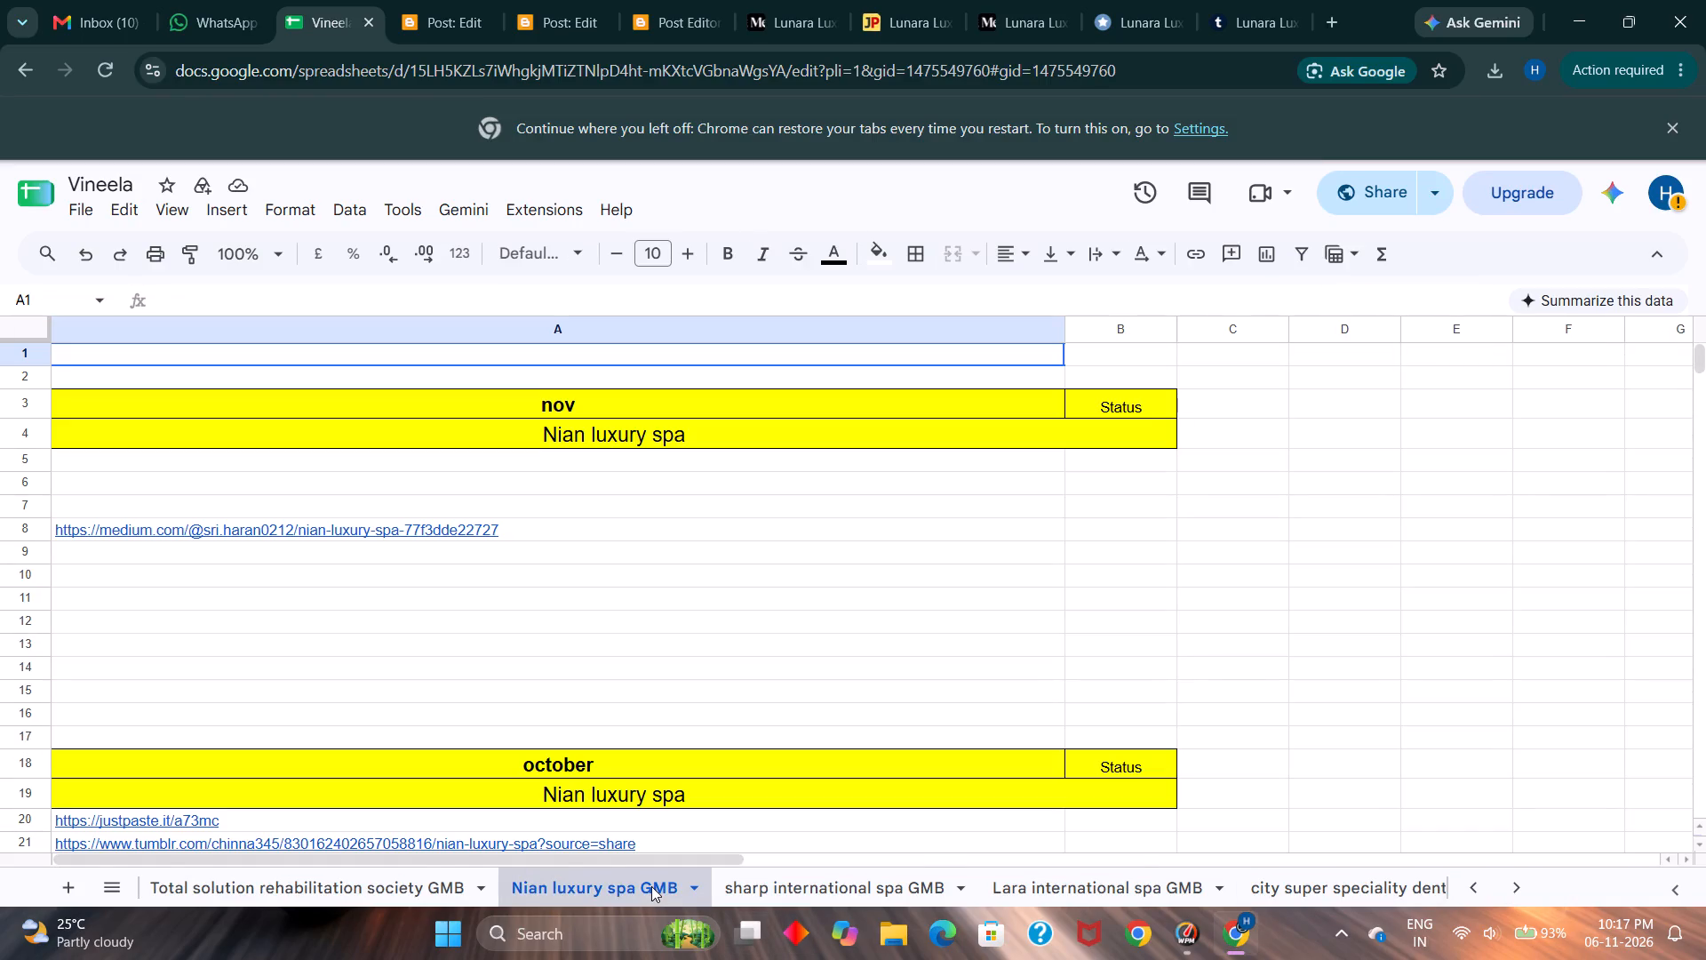
# Find the laxmi industries SEO sheet and review its November backlink list.
pyautogui.click(1471, 882)
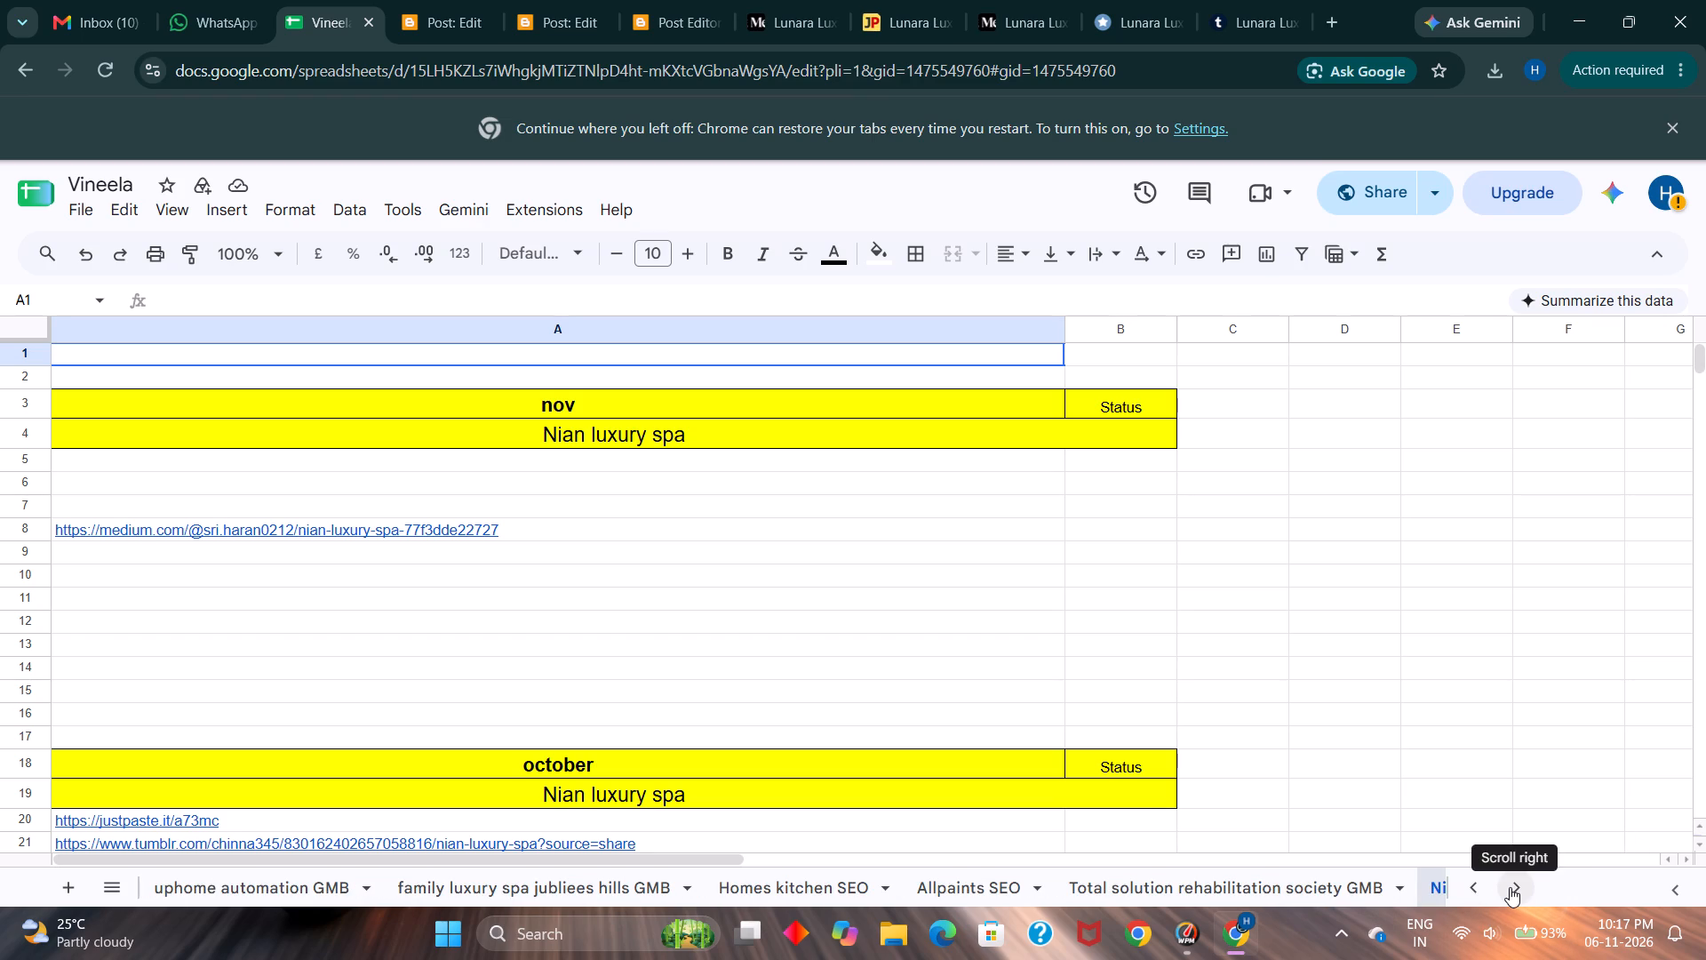
pyautogui.tripleClick(1508, 887)
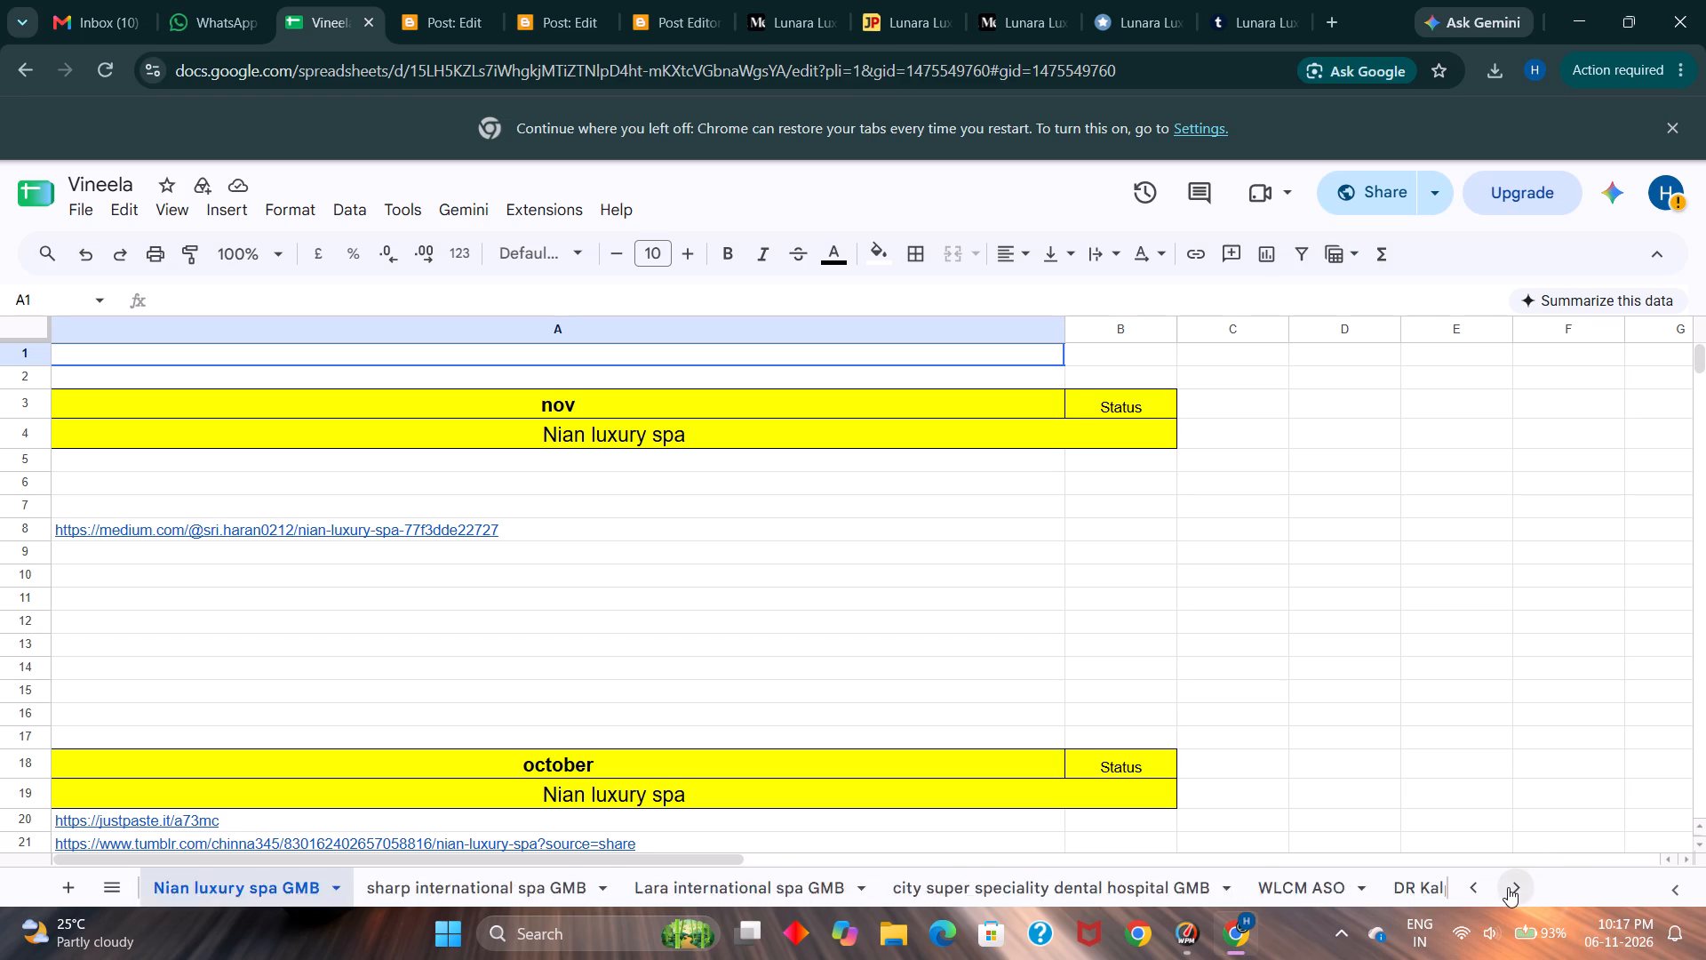
pyautogui.tripleClick(1508, 887)
pyautogui.click(1508, 887)
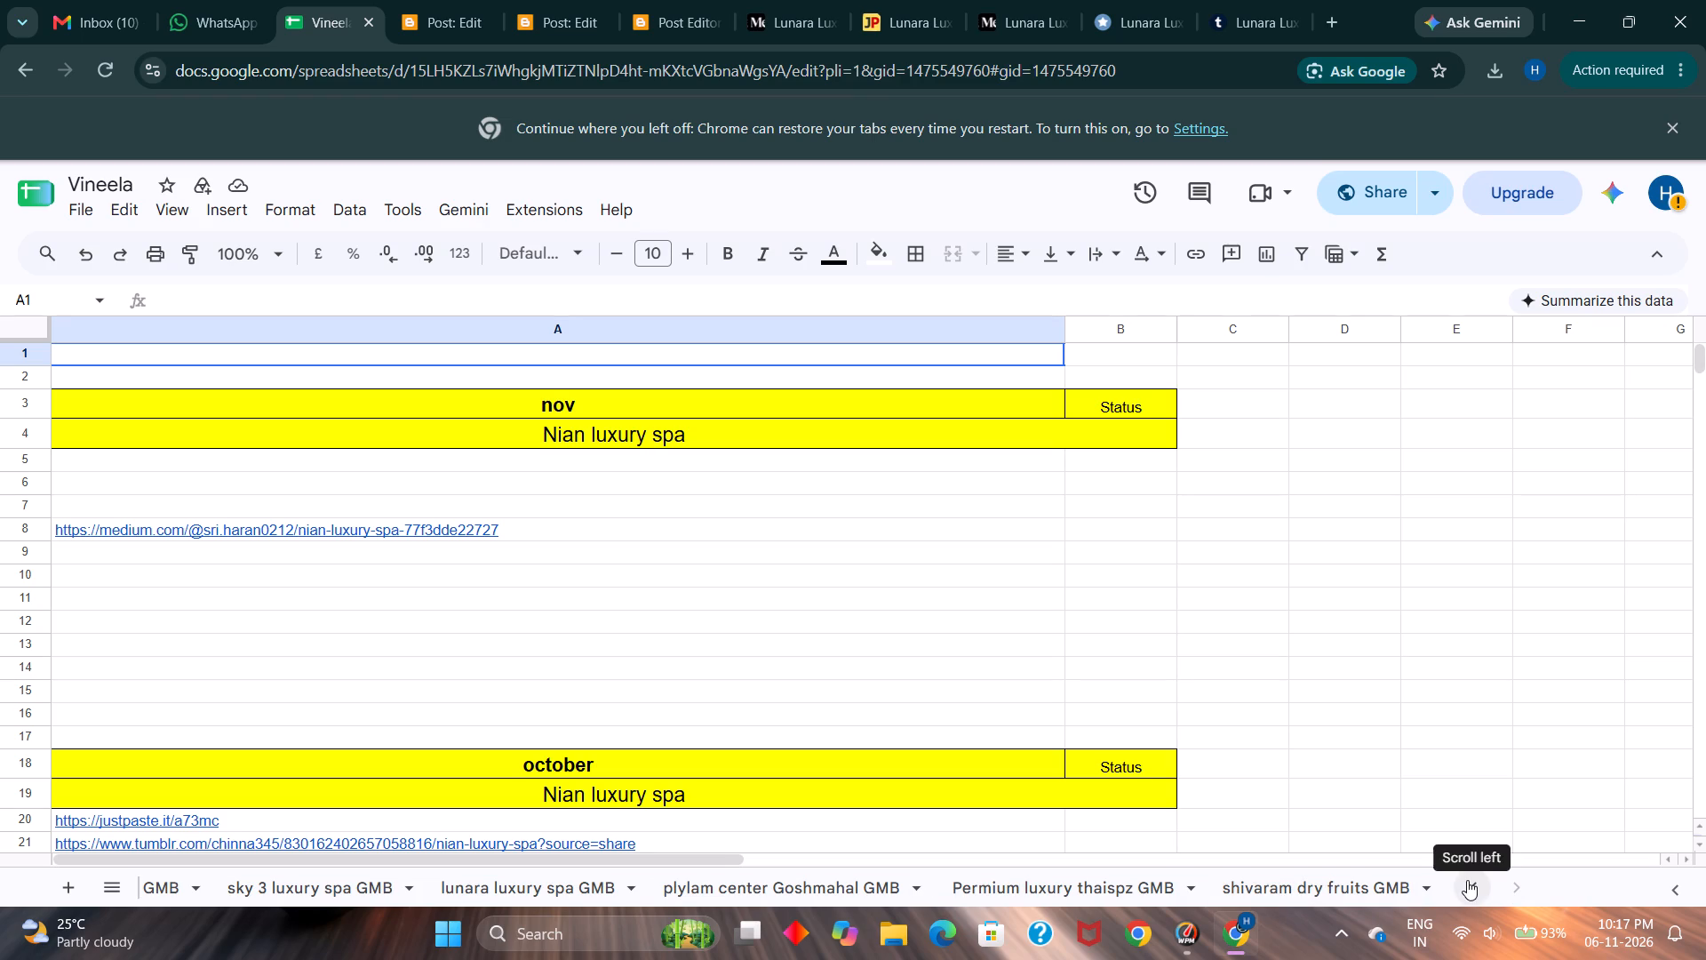
pyautogui.click(1467, 880)
pyautogui.click(1467, 880)
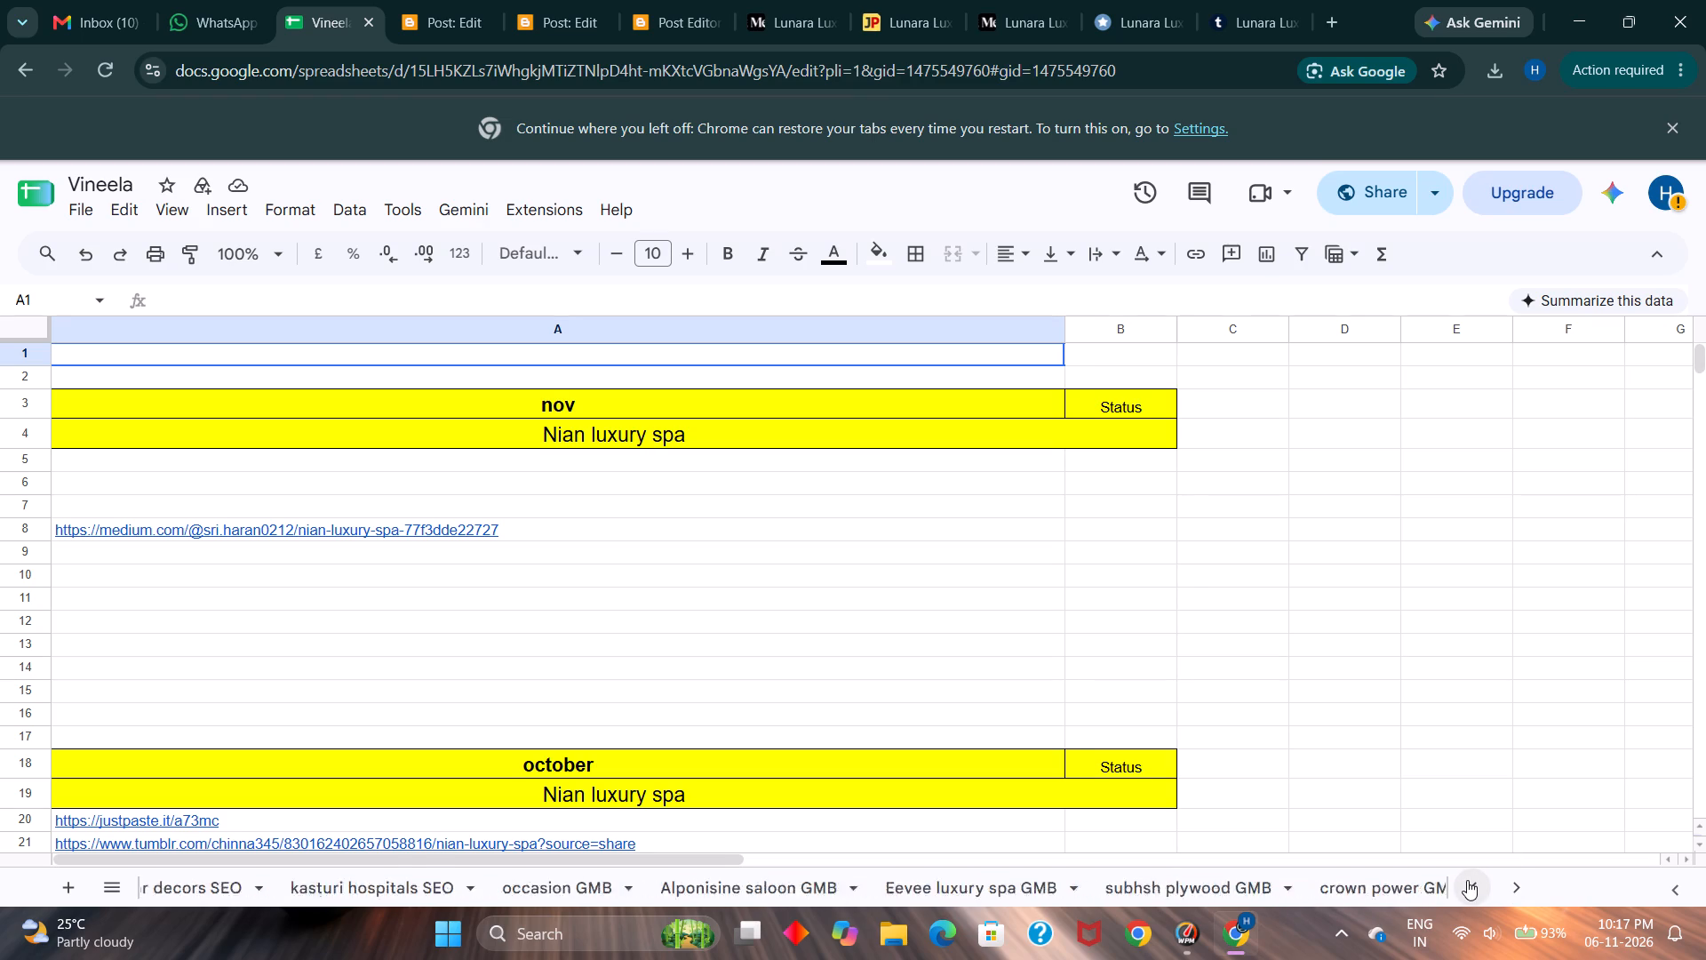
pyautogui.click(1467, 880)
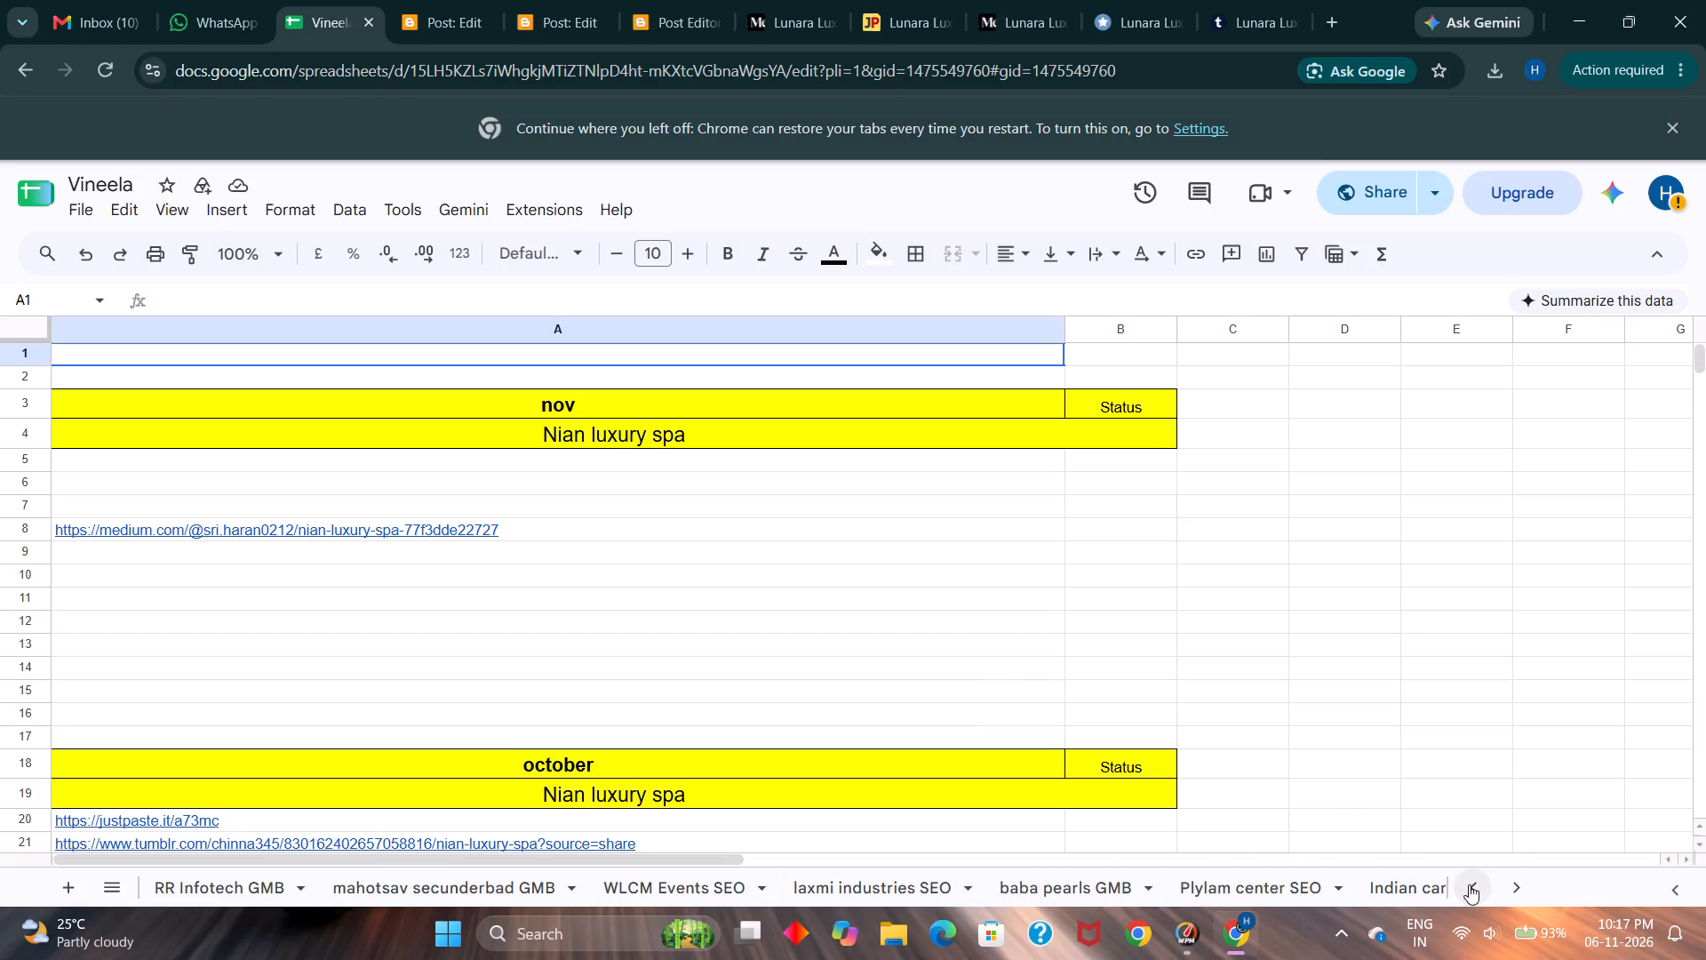
pyautogui.click(909, 885)
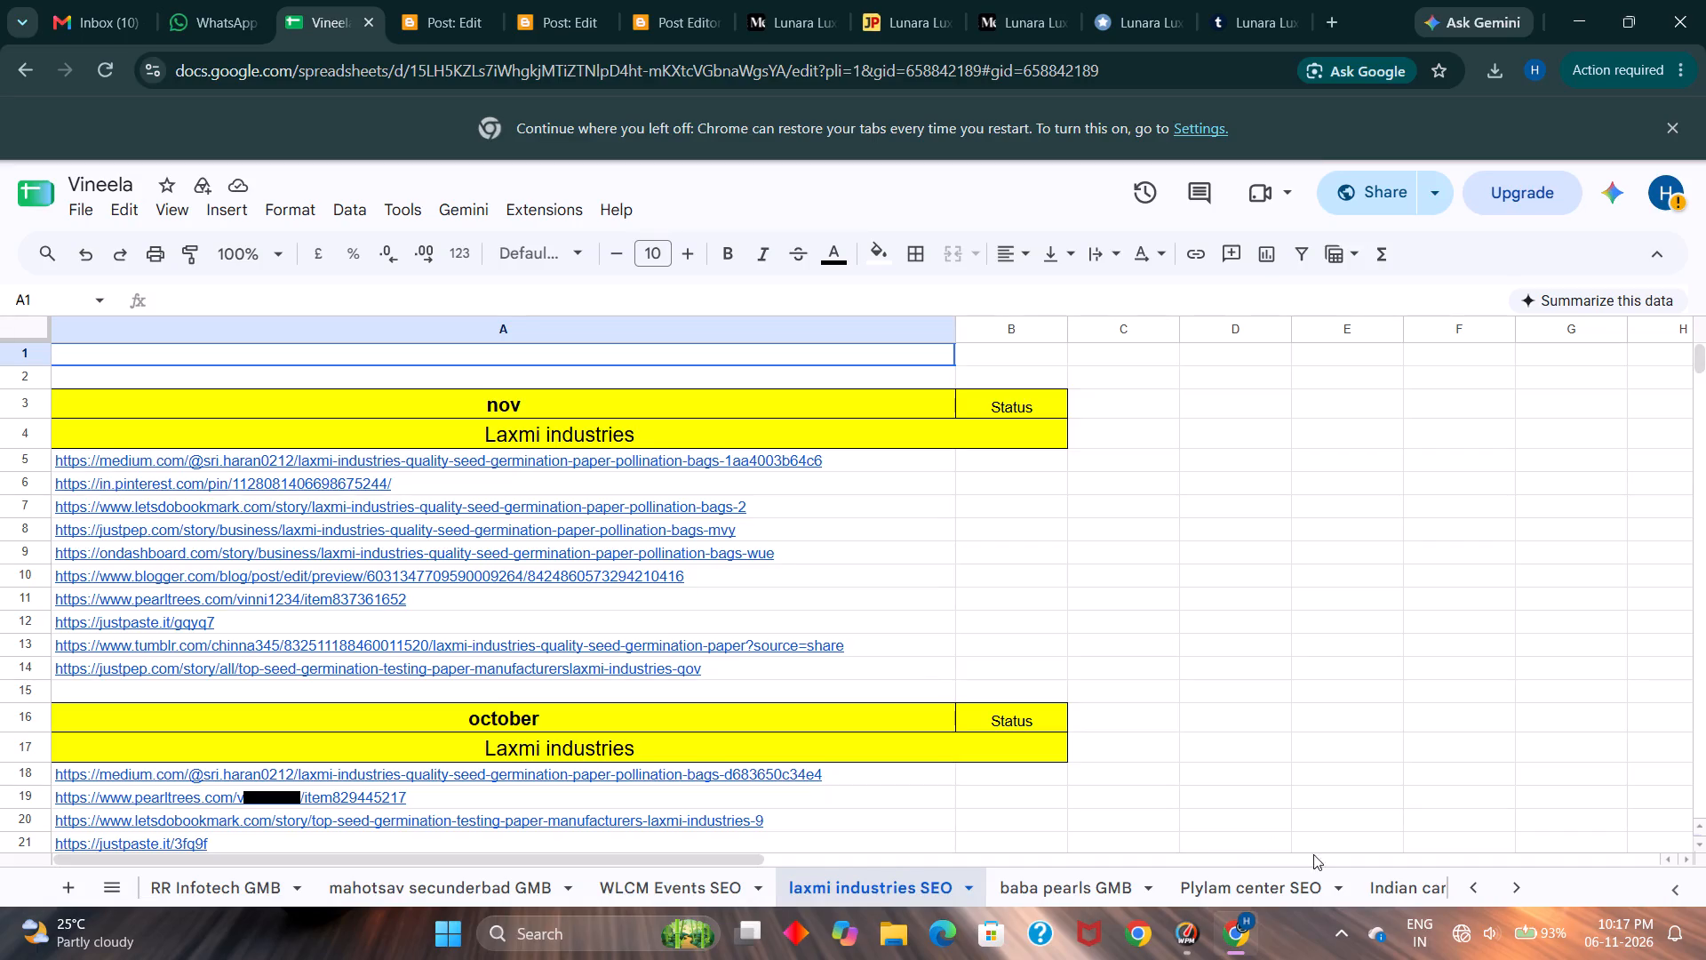
# Open the Azuka luxury spa GMB sheet to check its November backlink entries.
pyautogui.click(1474, 879)
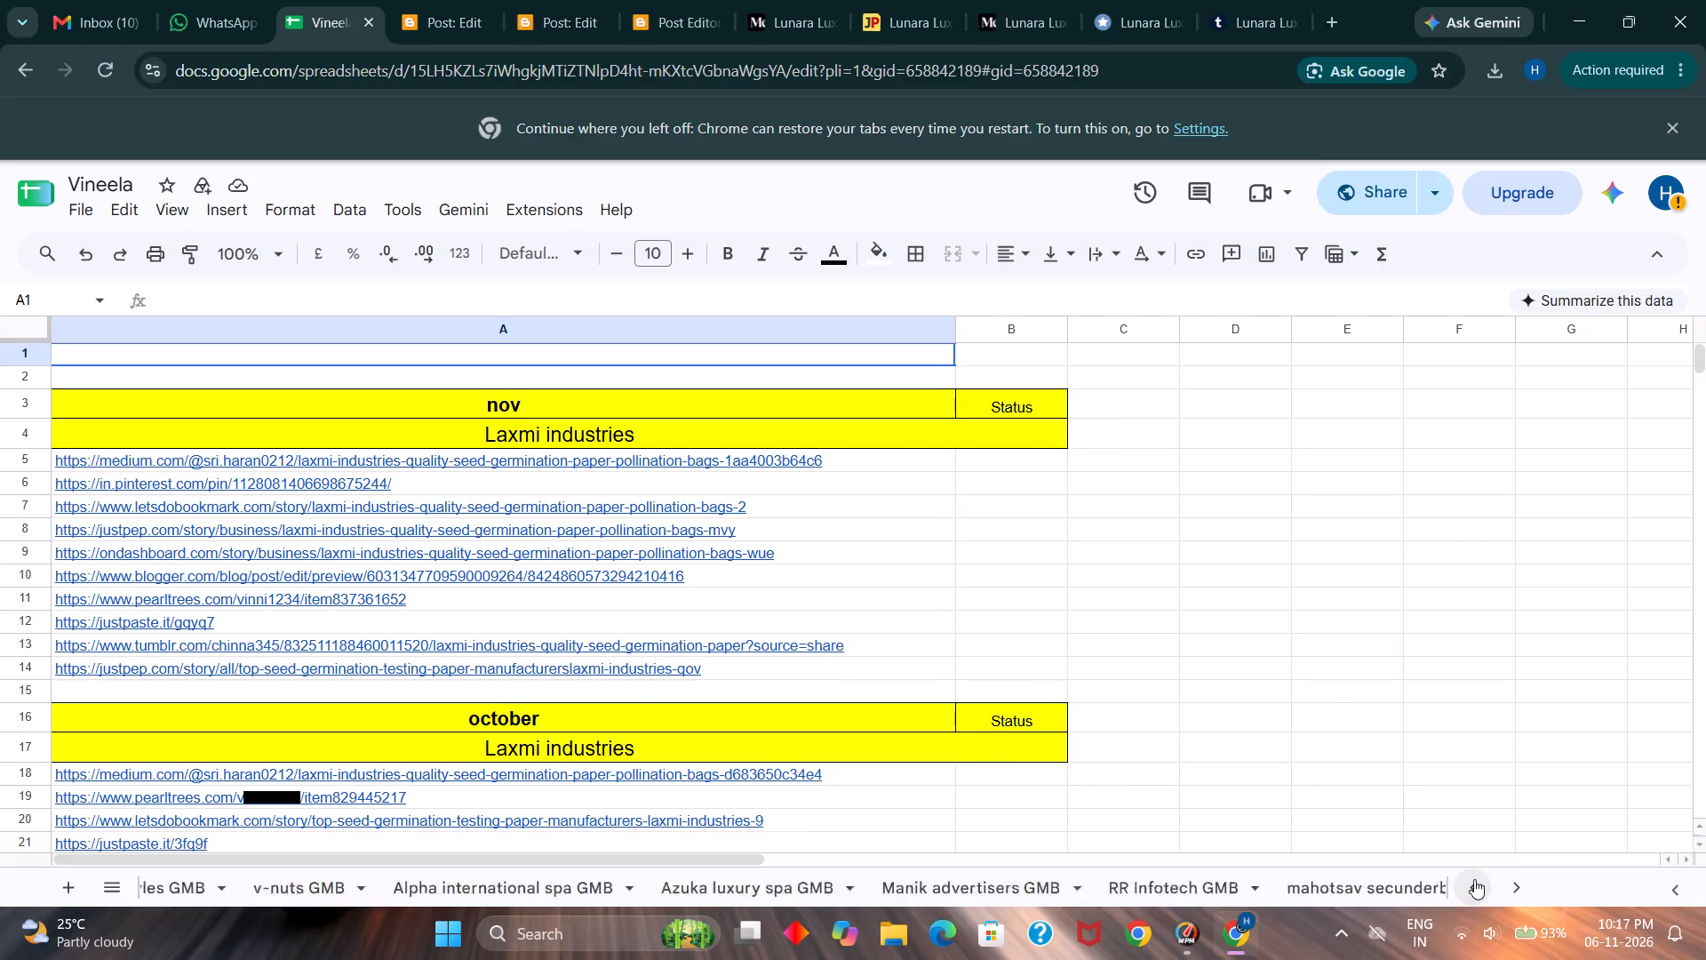
pyautogui.click(1075, 894)
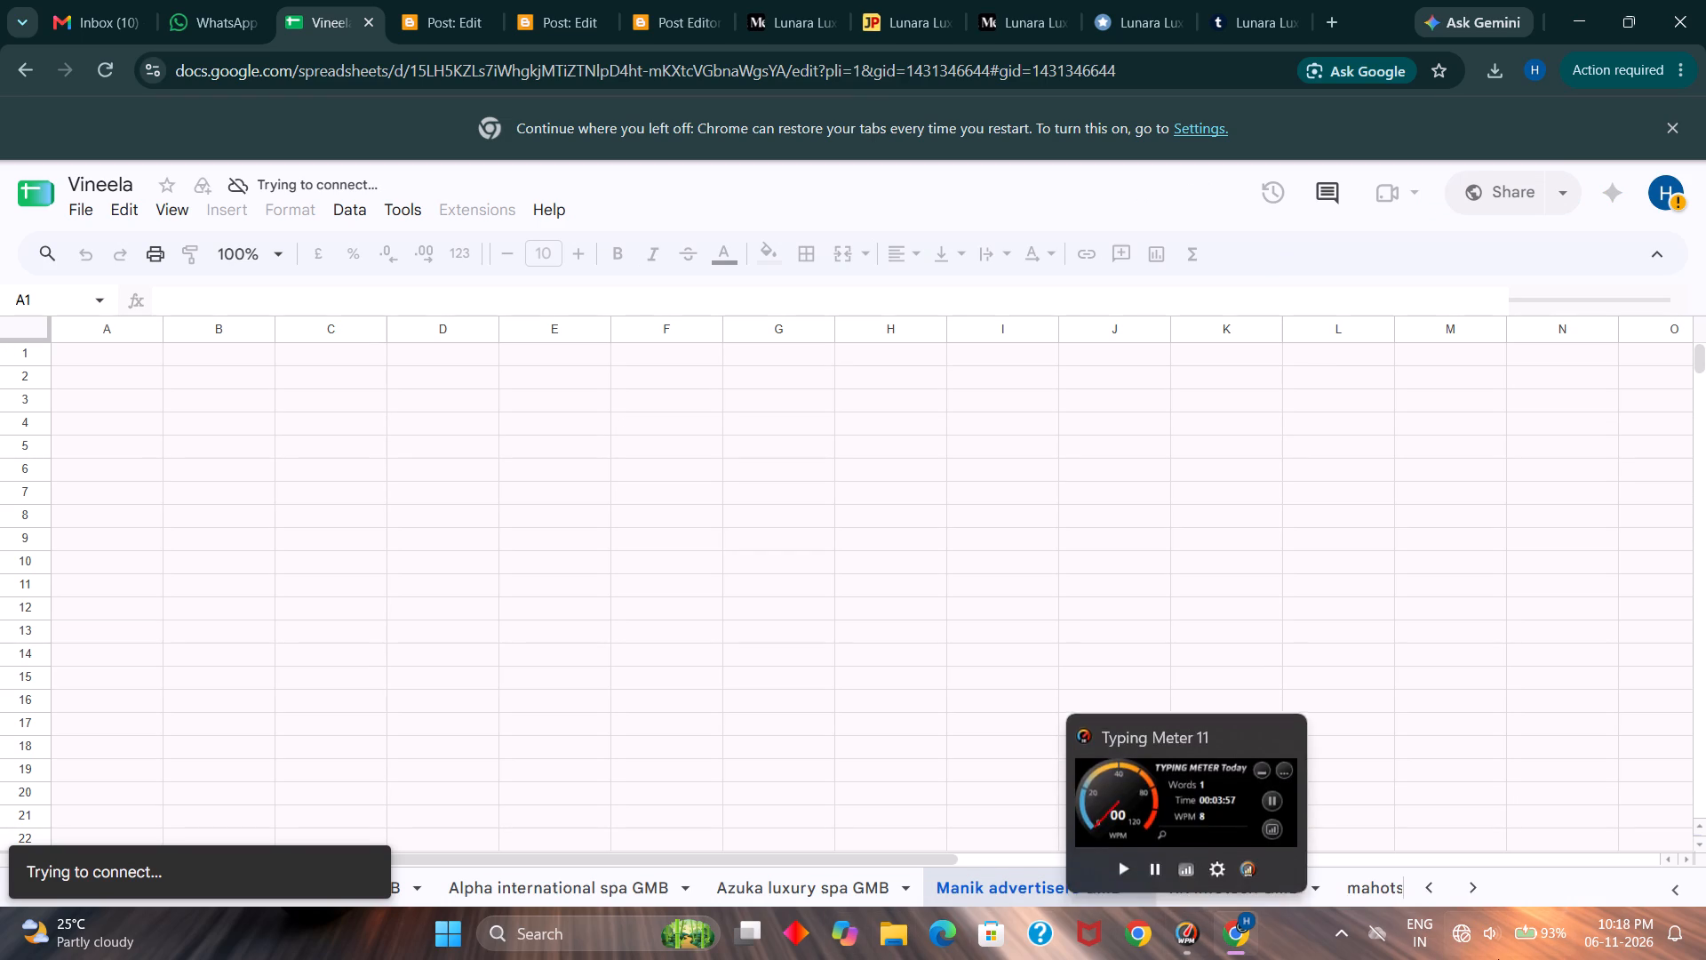
# Check the computer's Wi-Fi connection status, then return to the Manik advertisers GMB sheet.
pyautogui.click(1447, 932)
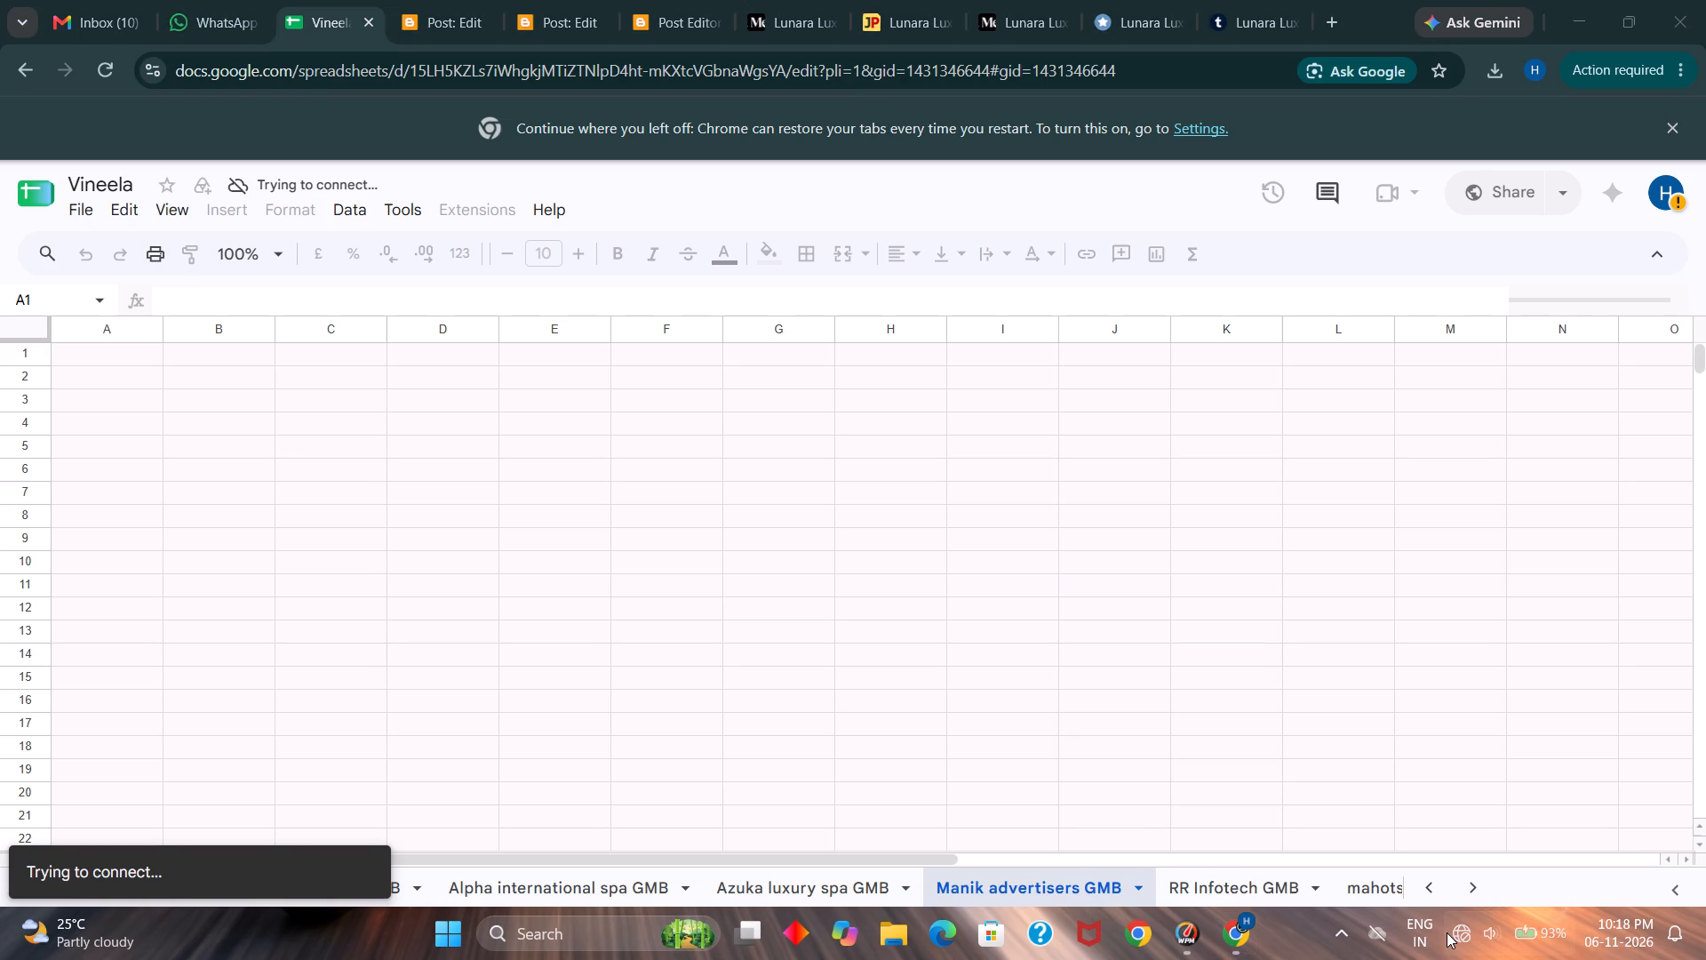
pyautogui.click(1471, 932)
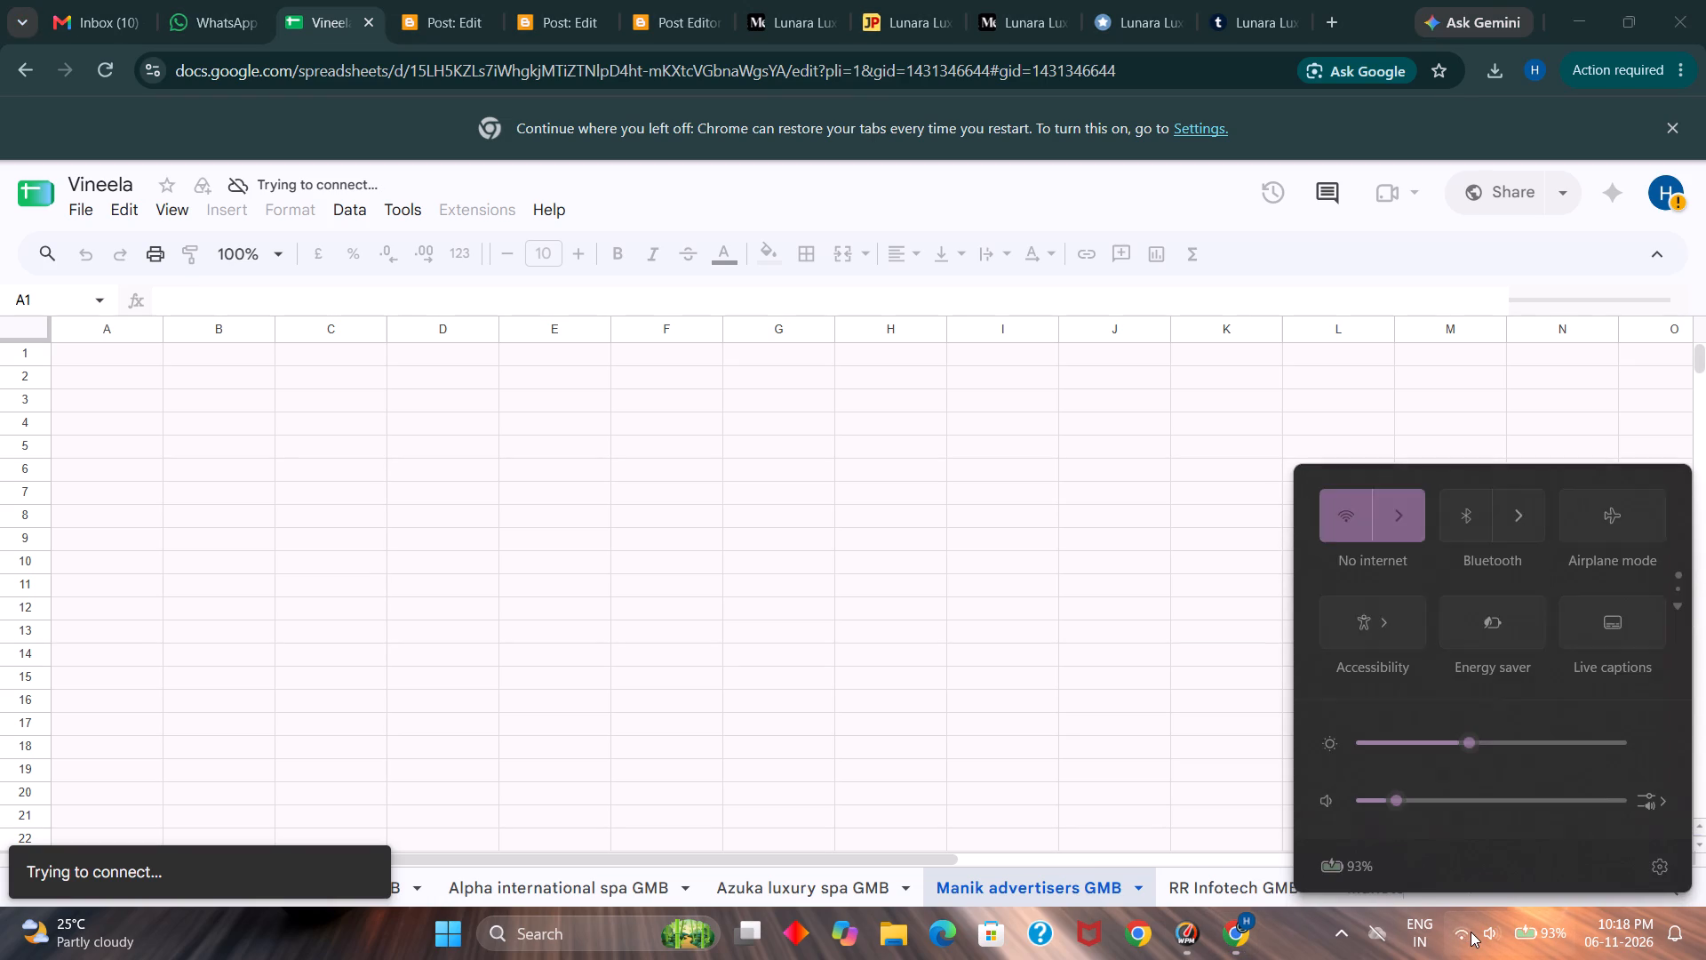
pyautogui.click(1078, 724)
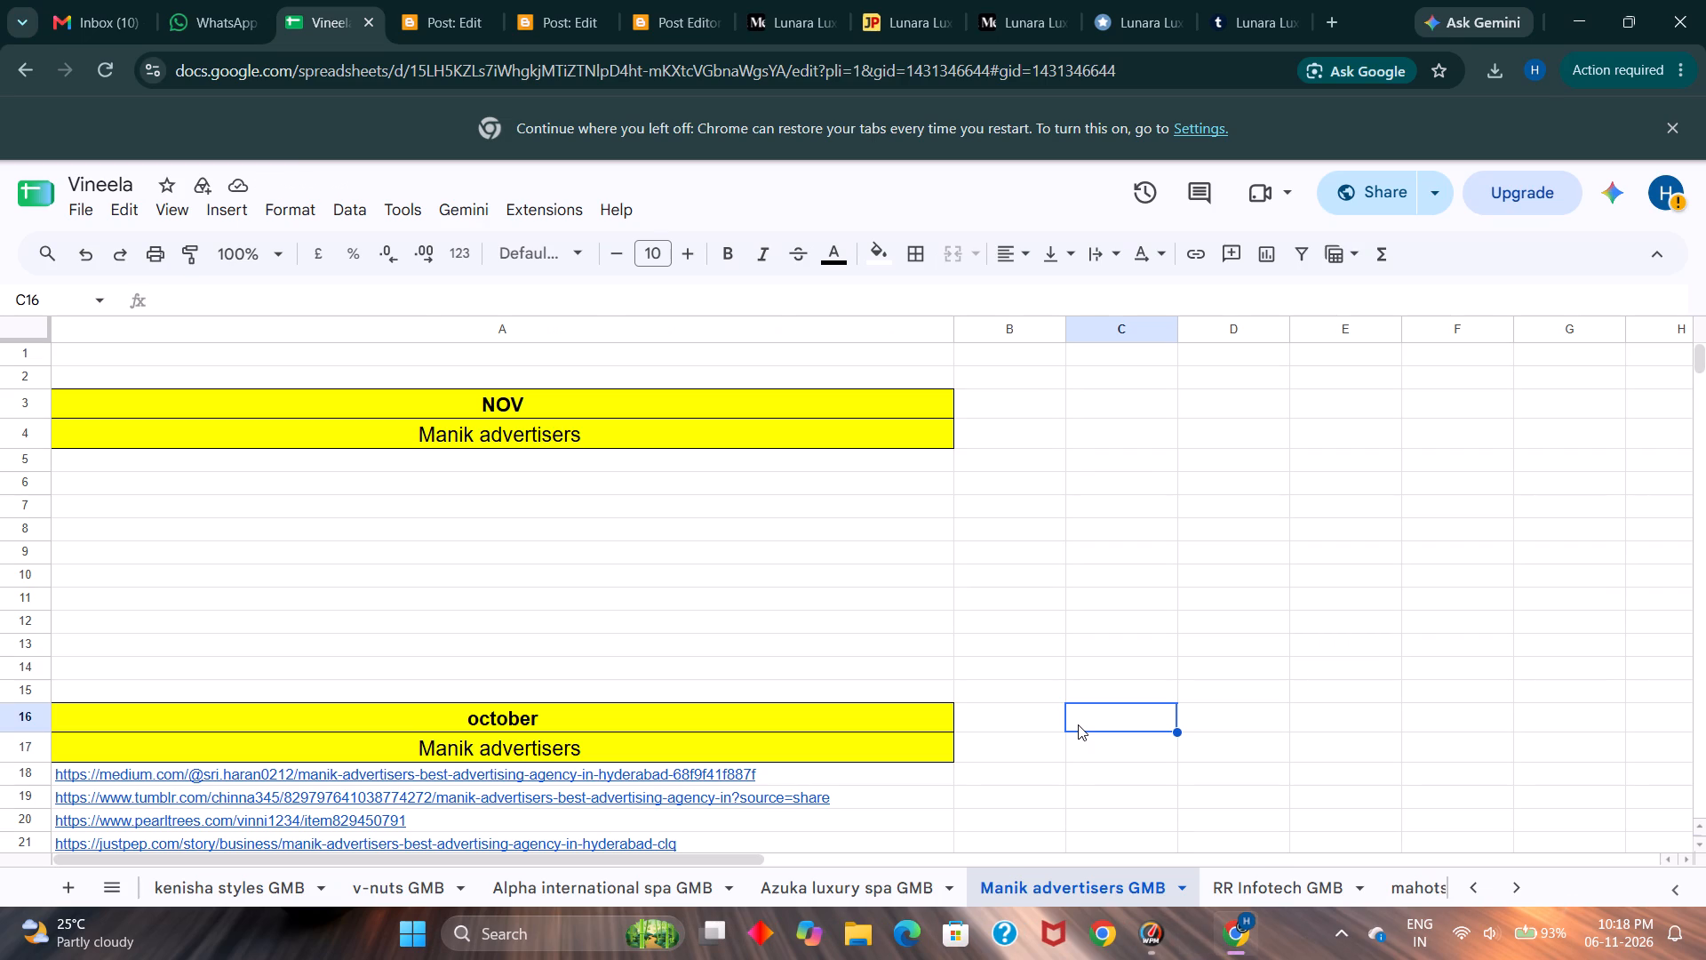
# Open the Azuka luxury spa GMB sheet again to check its November backlink entries.
pyautogui.click(855, 892)
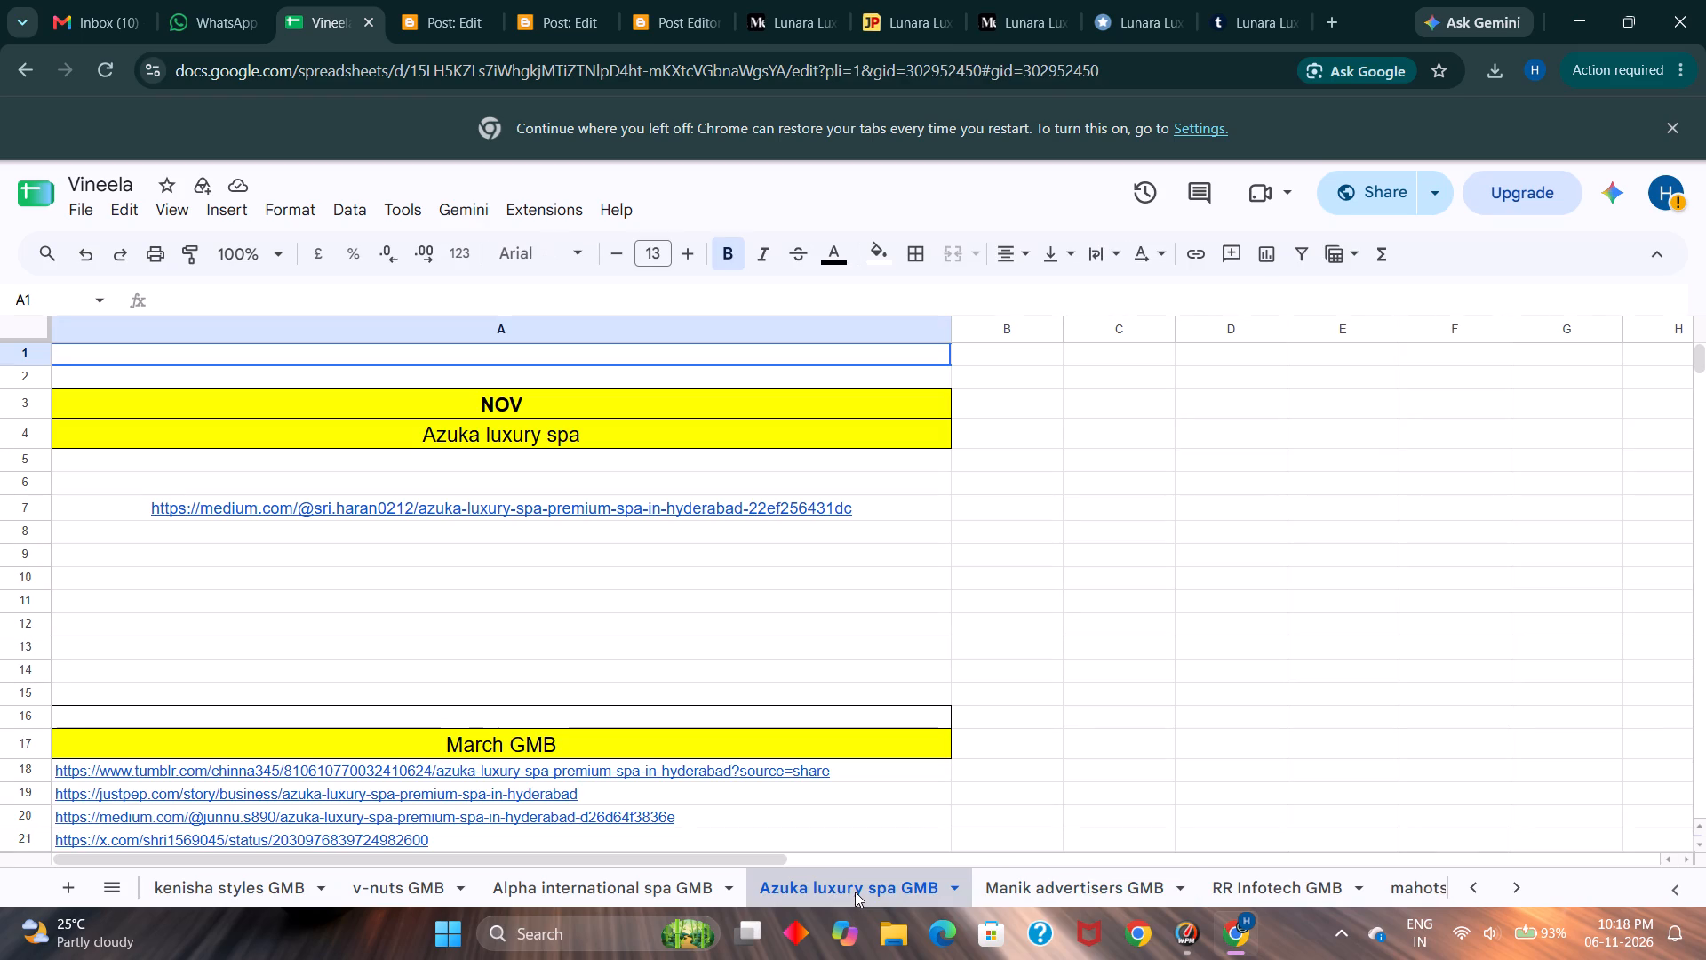
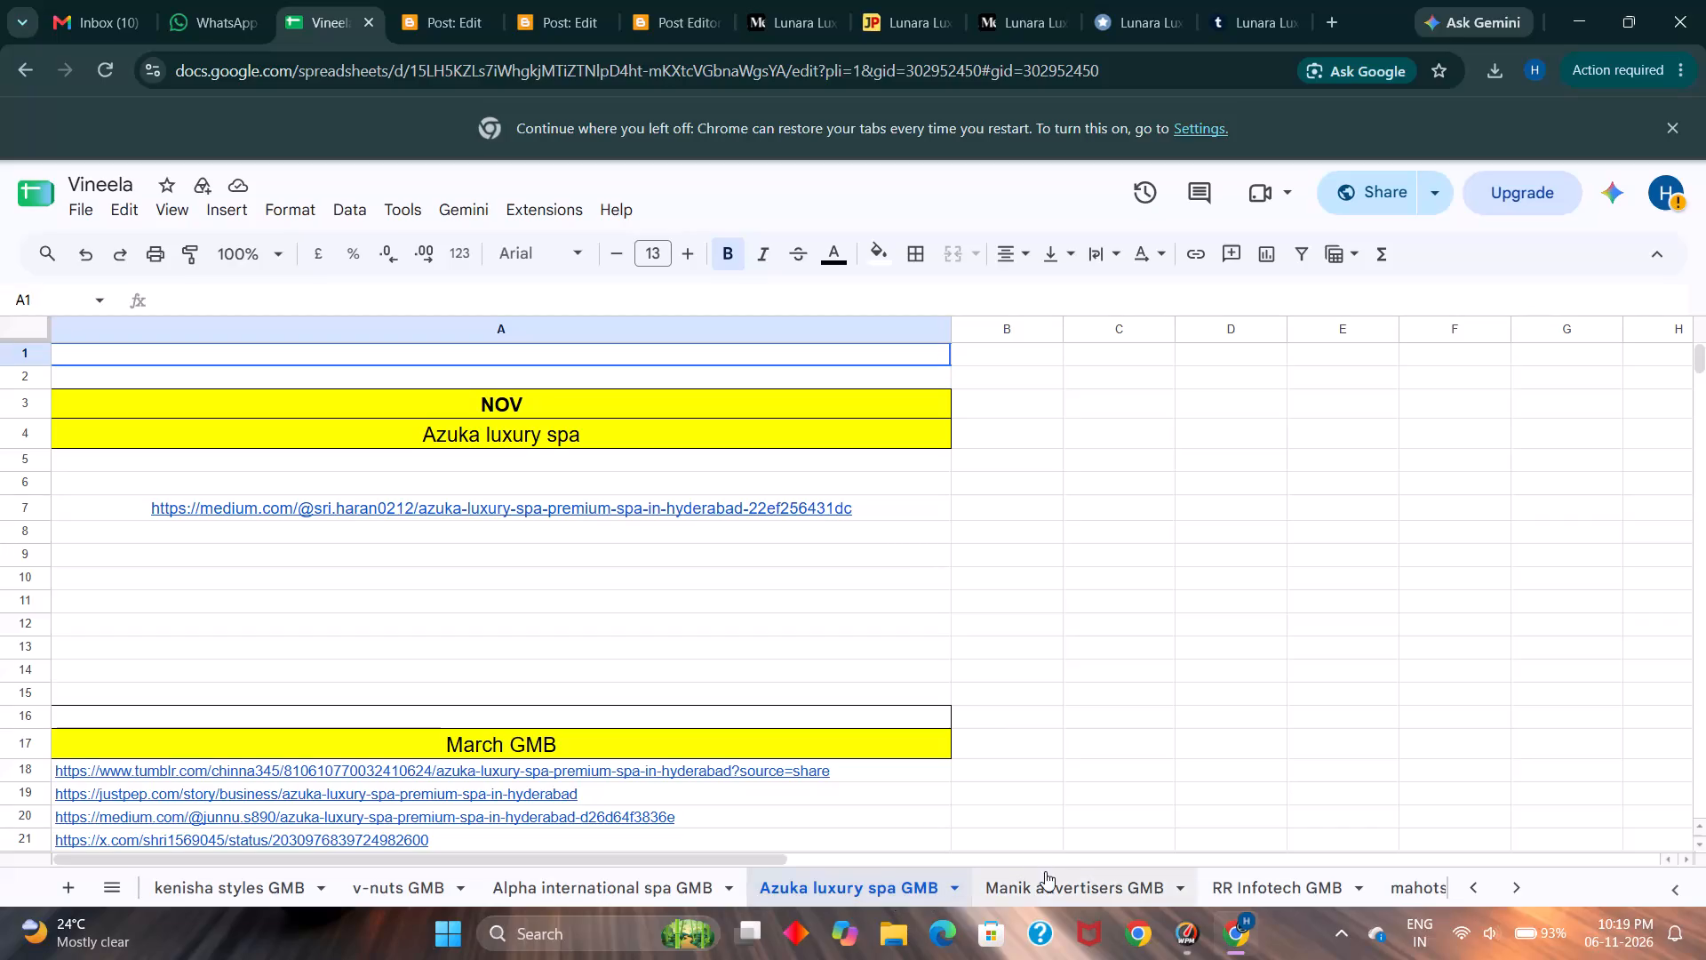
# Open the October Medium article link recorded on the Manik advertisers GMB sheet.
pyautogui.click(1040, 889)
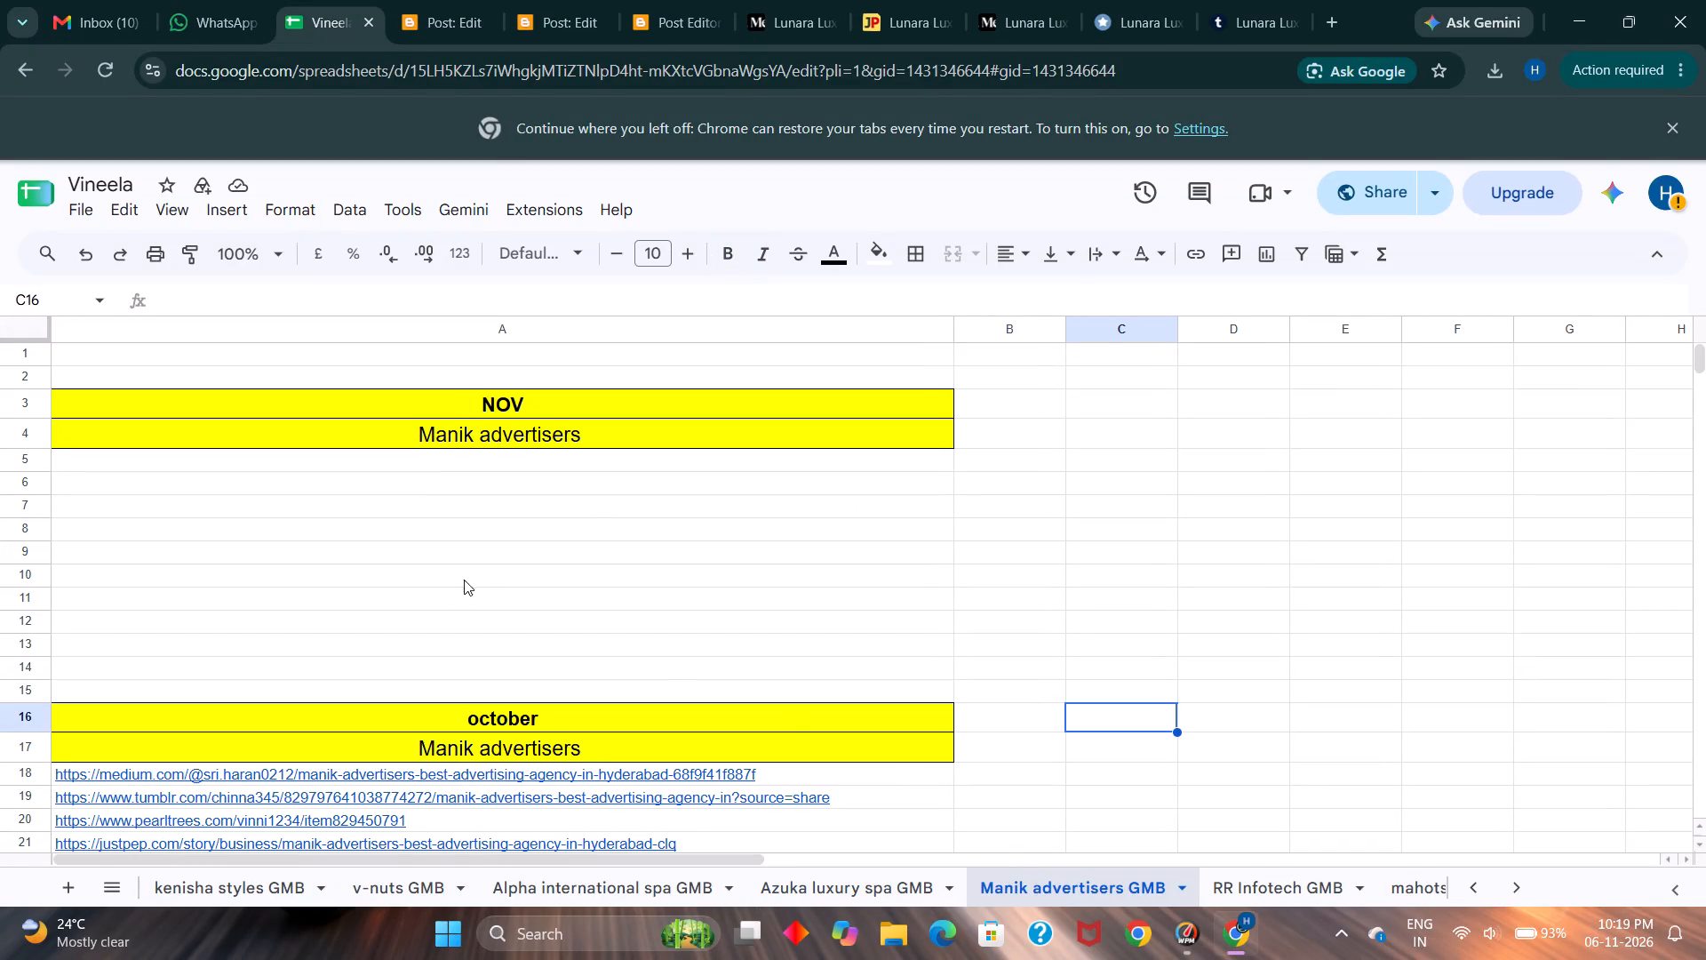
pyautogui.click(331, 772)
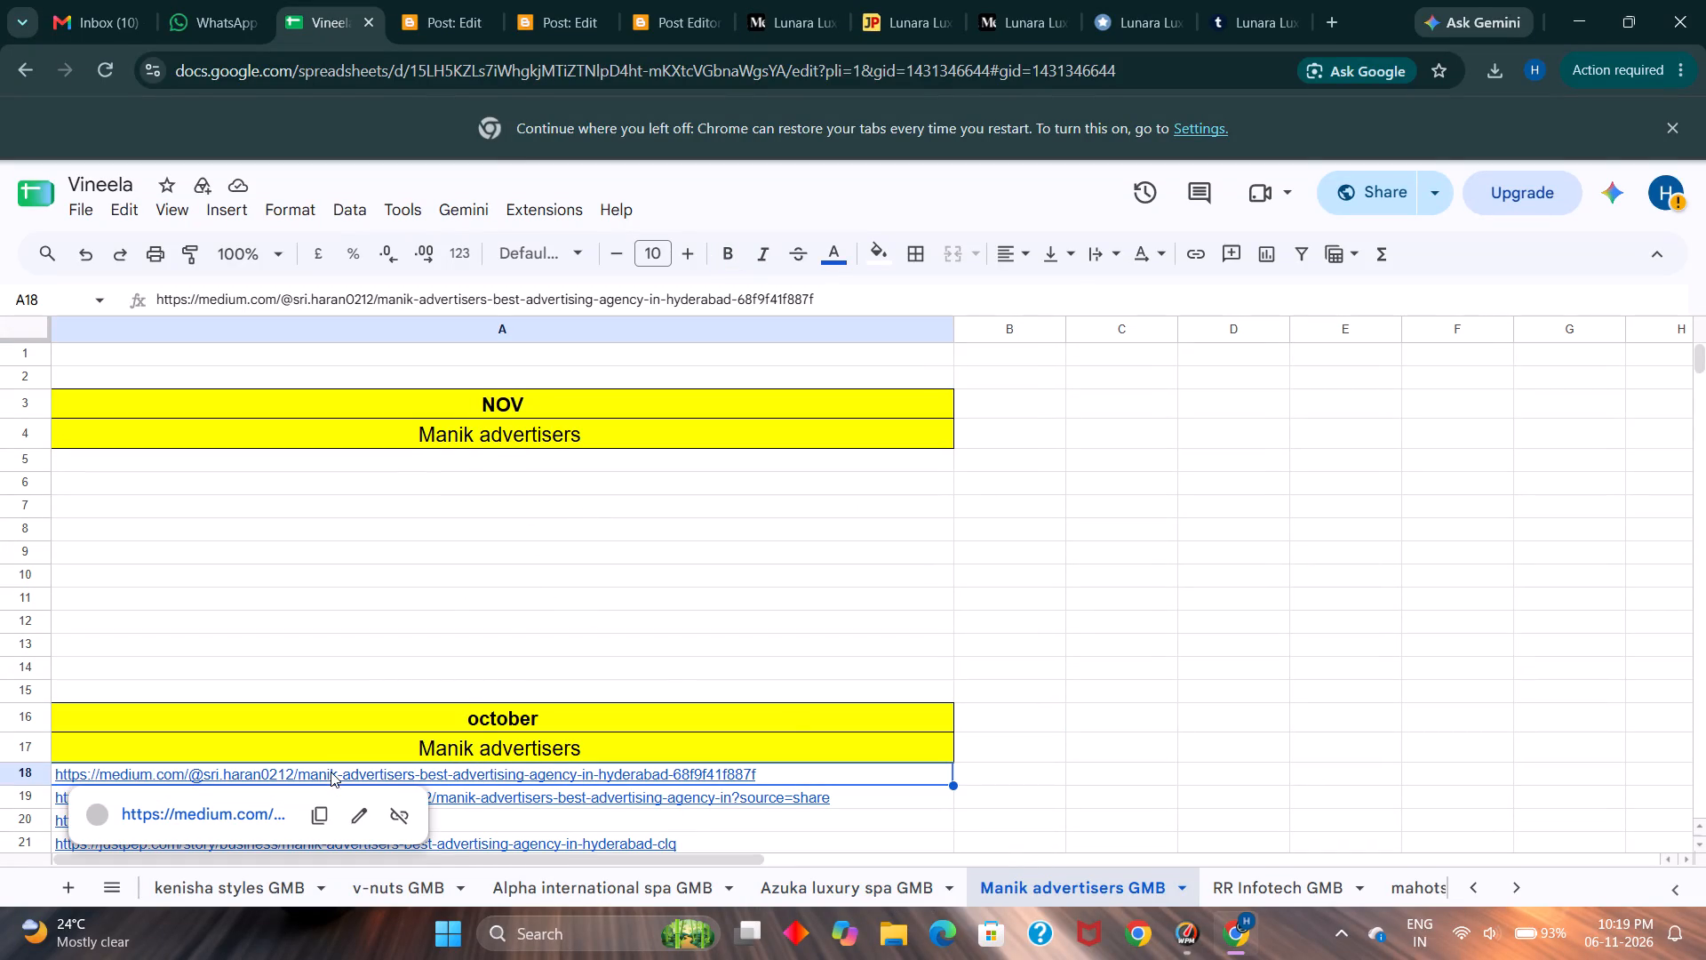
pyautogui.click(218, 814)
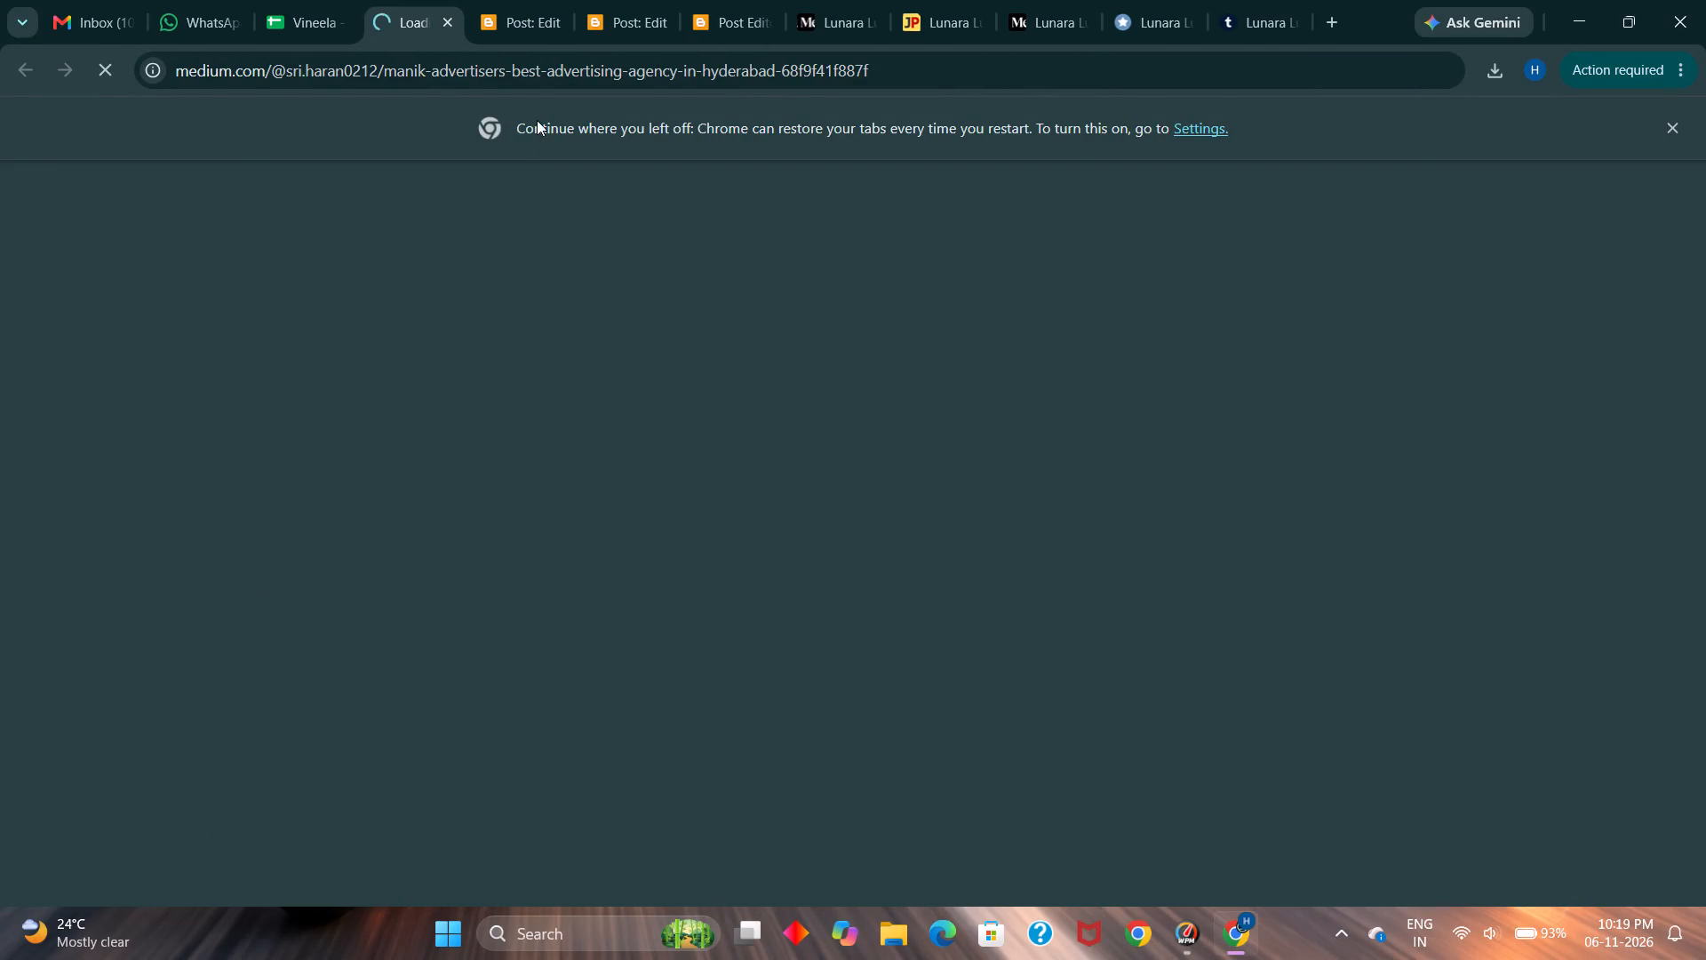
# Close the three leftover Blogger post editor tabs.
pyautogui.click(554, 27)
pyautogui.click(554, 27)
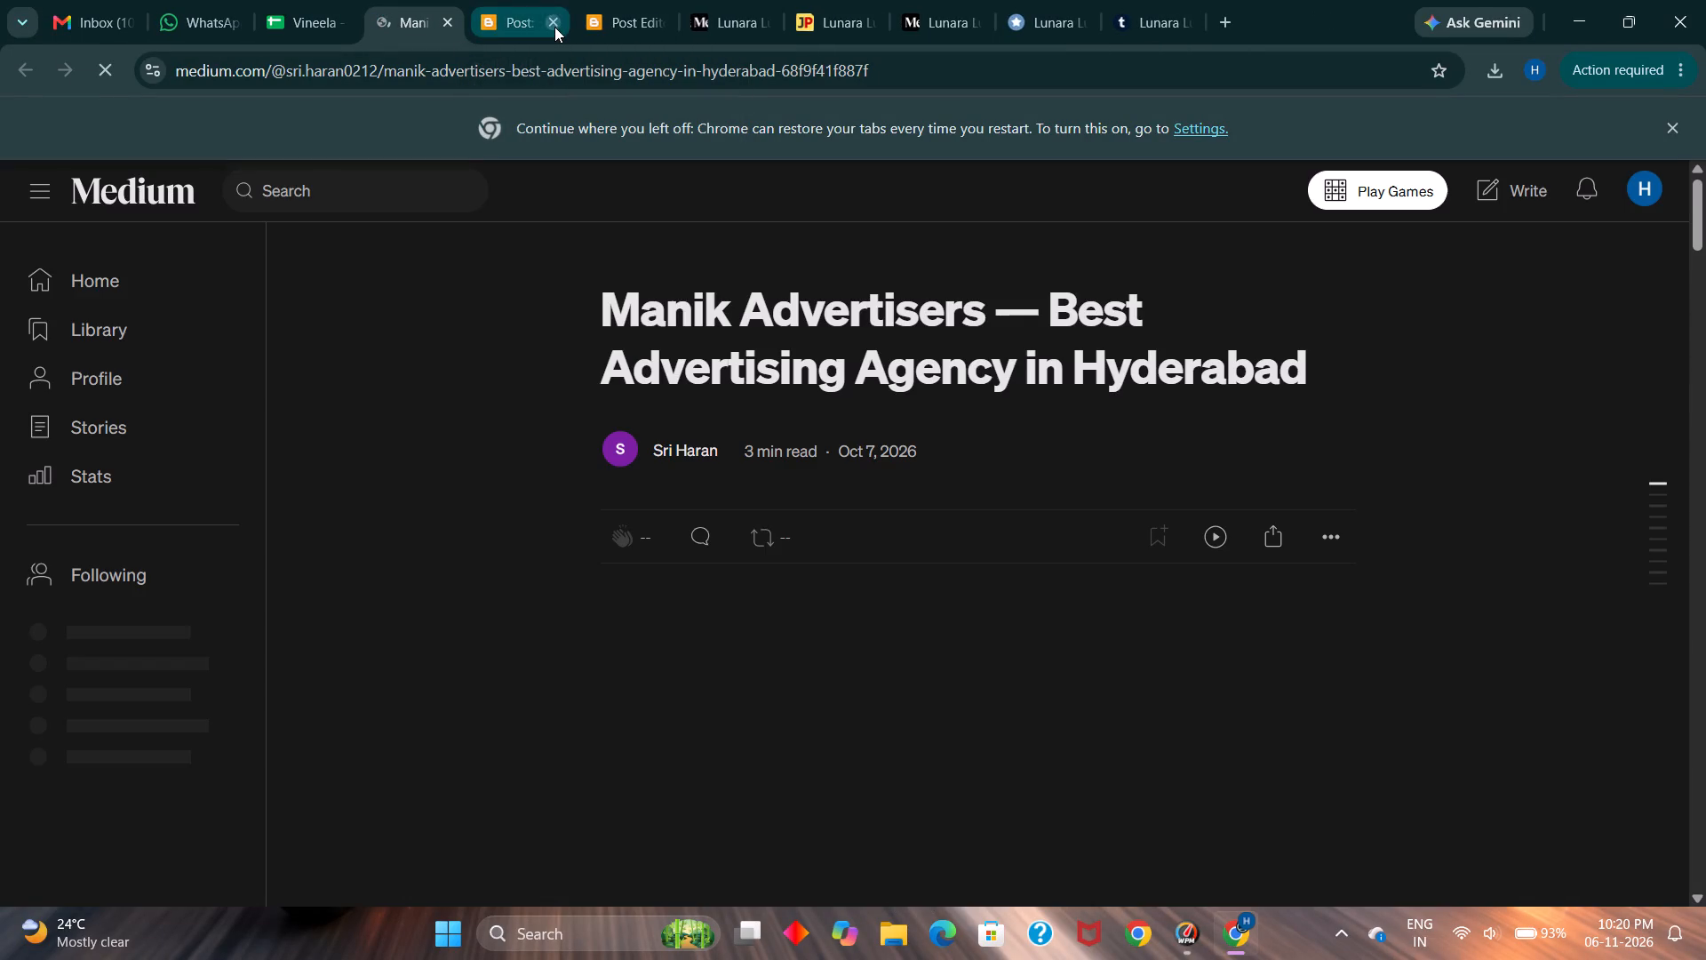
pyautogui.click(554, 27)
# Start a new Medium story from the first Lunara Luxury Spa article and close the other Lunara Medium article tab.
pyautogui.click(512, 16)
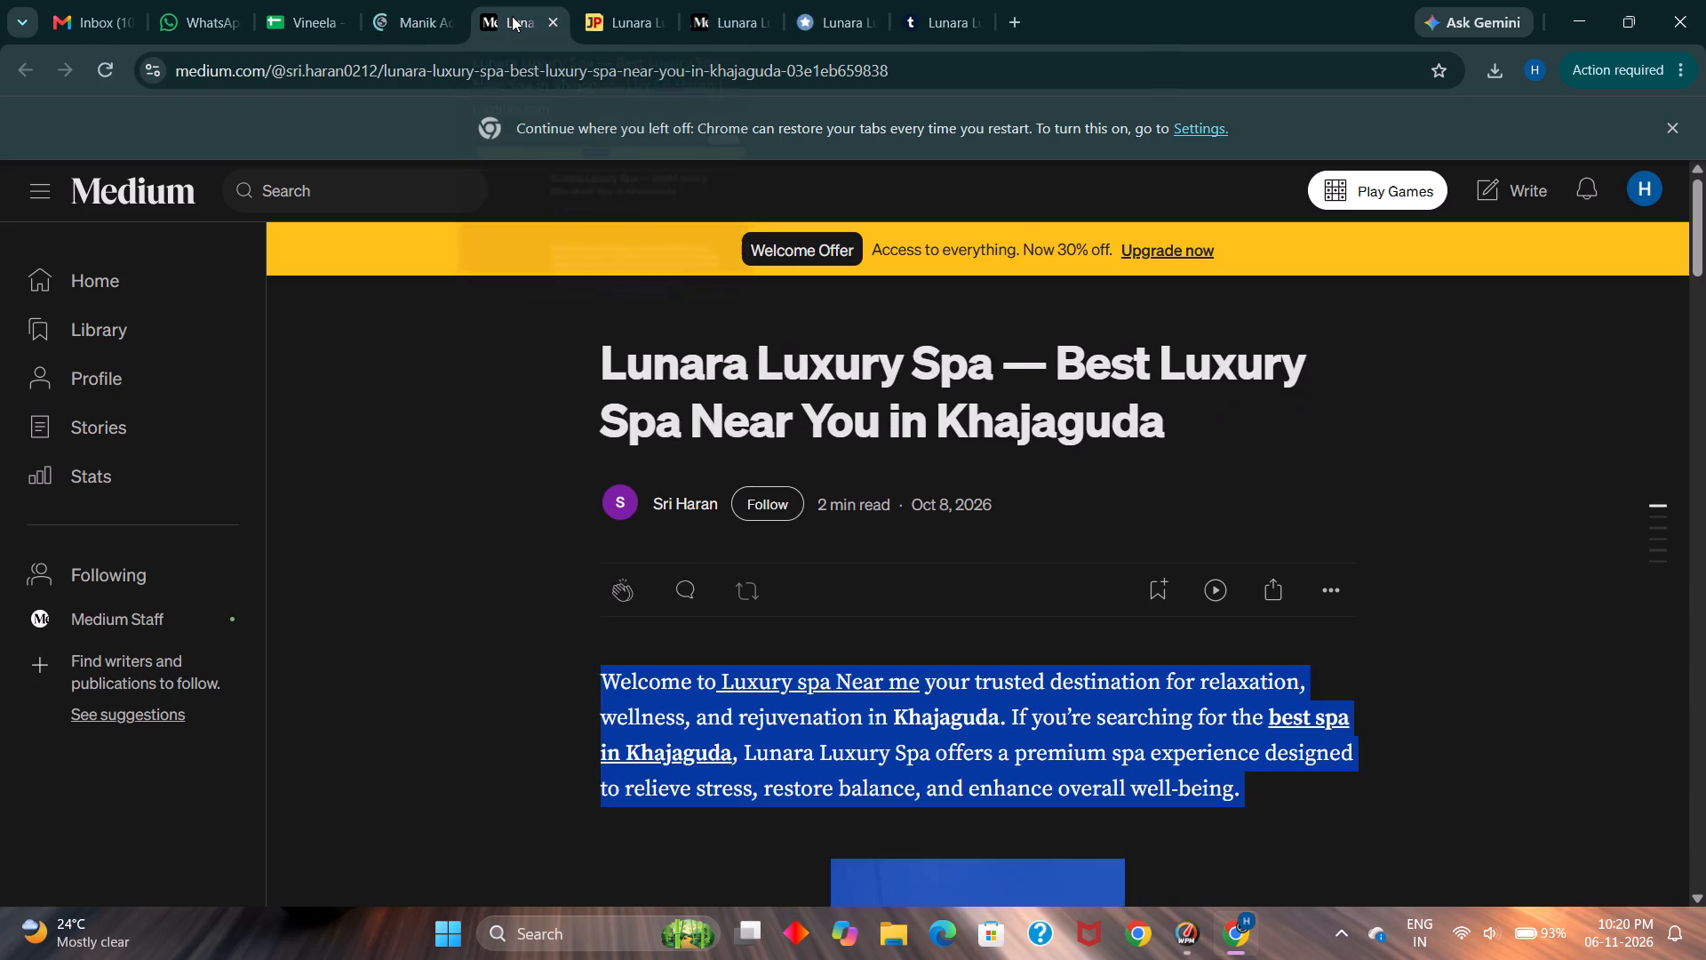
pyautogui.click(1517, 188)
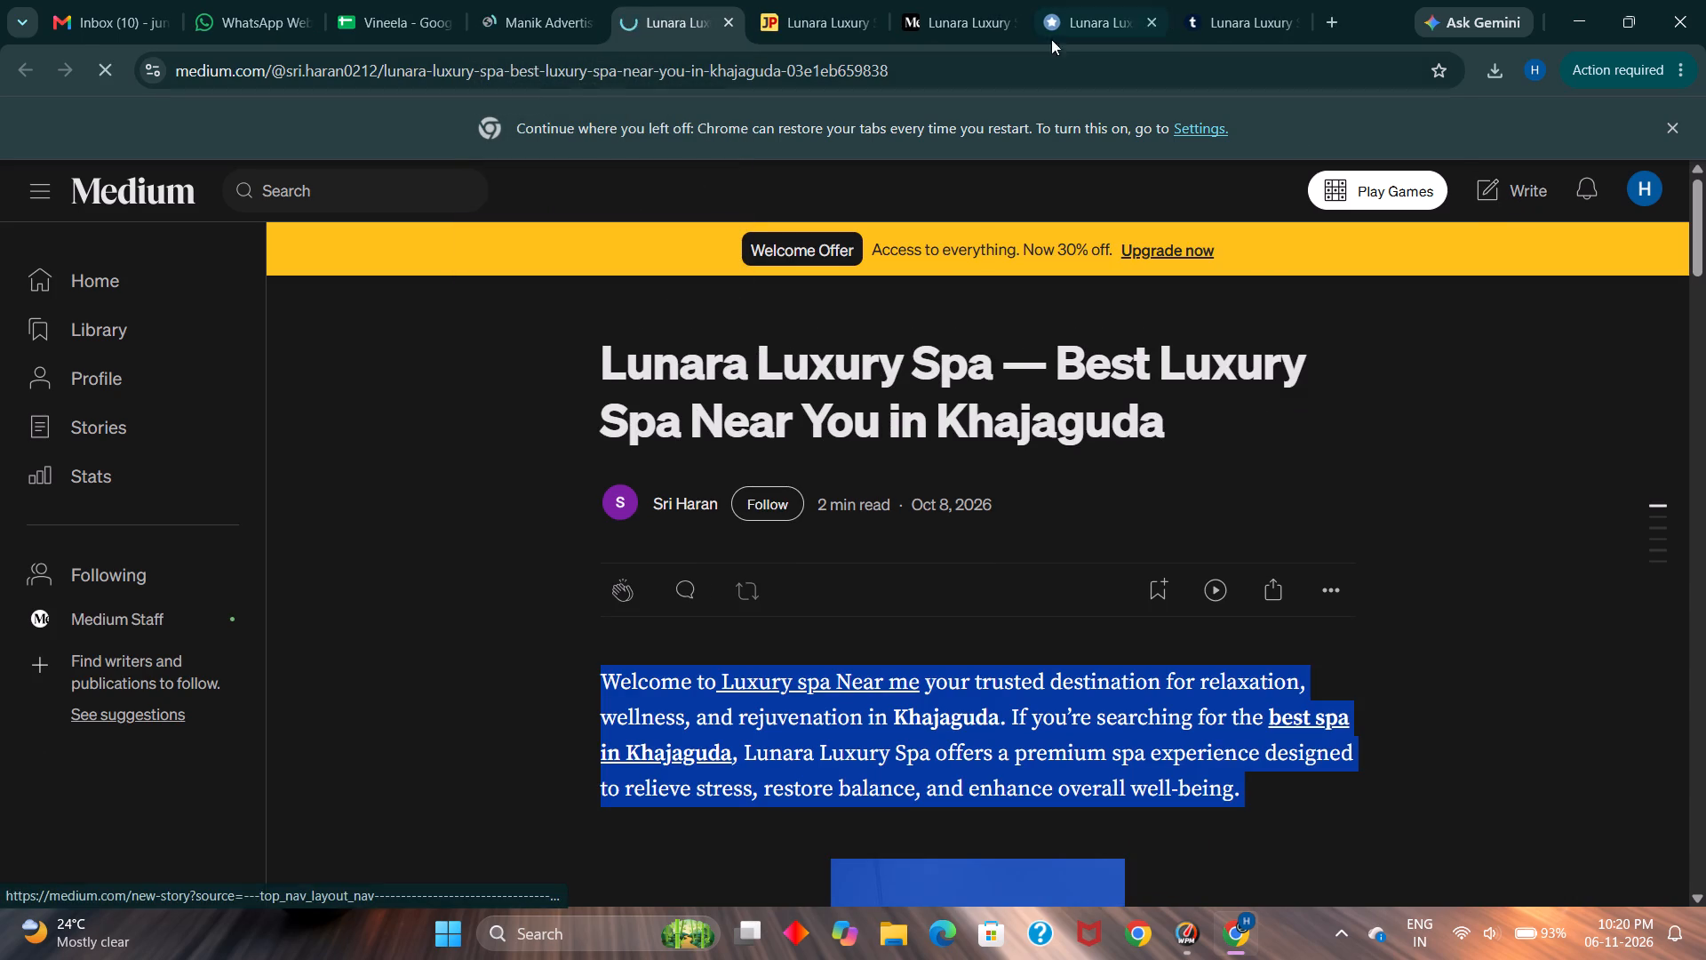
pyautogui.click(1012, 23)
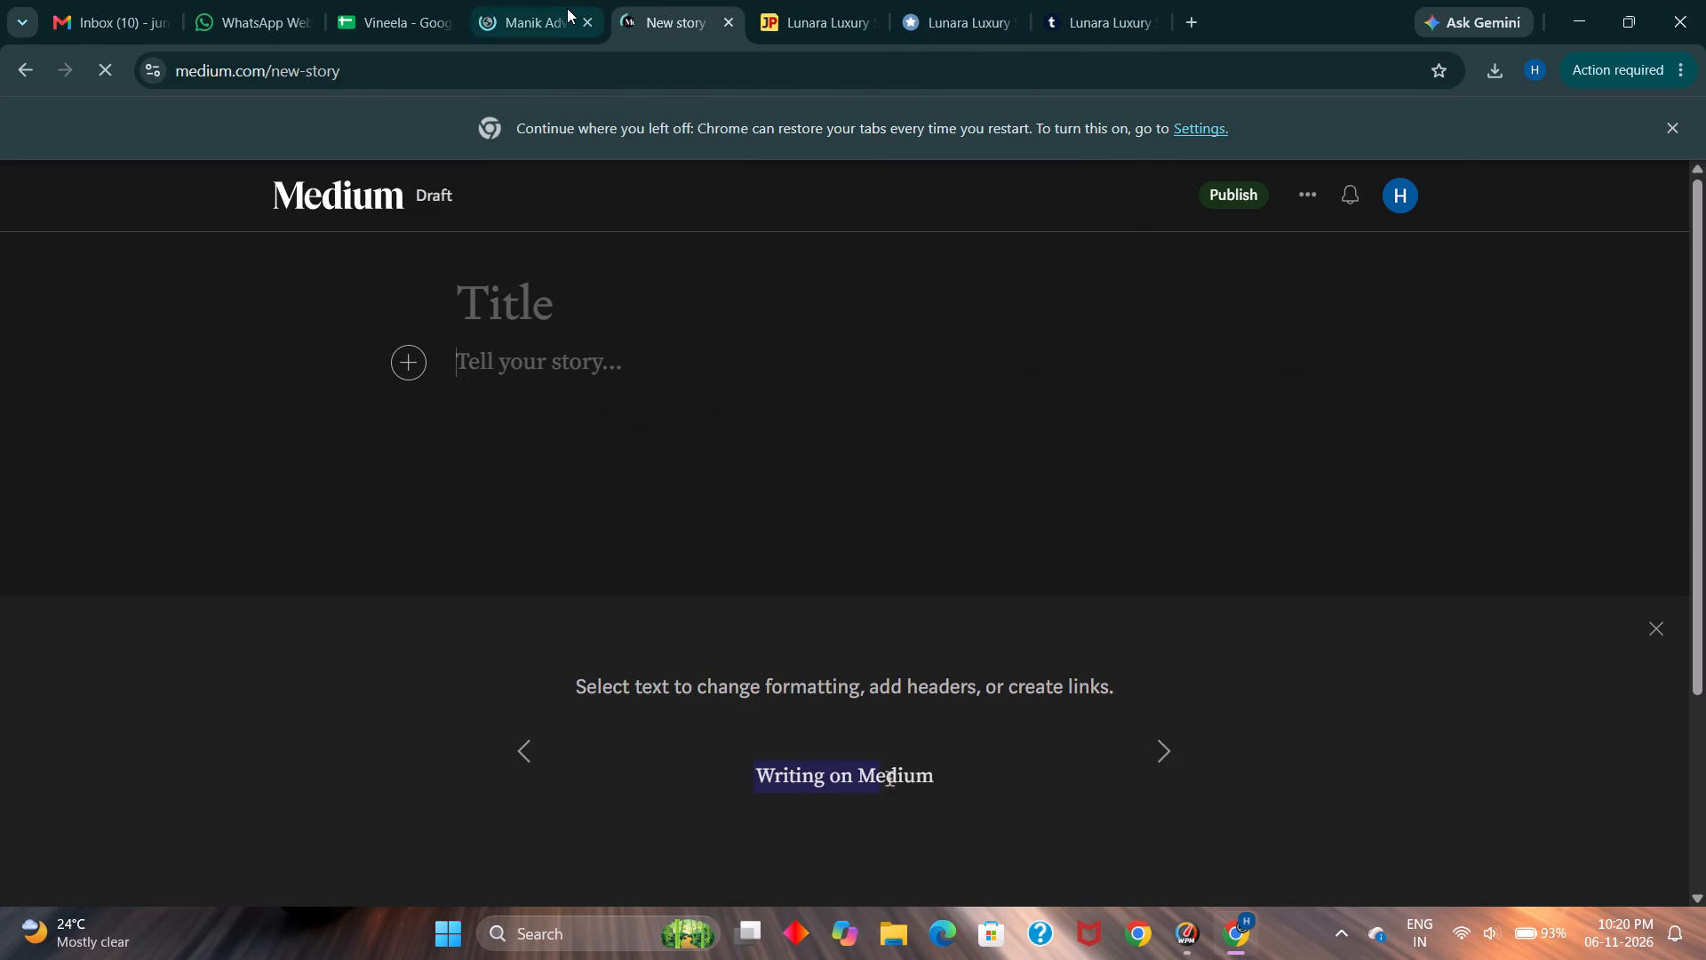
# Copy the title "Manik Advertisers — Best Advertising Agency in Hyderabad" from the existing article into the new story's title.
pyautogui.click(545, 12)
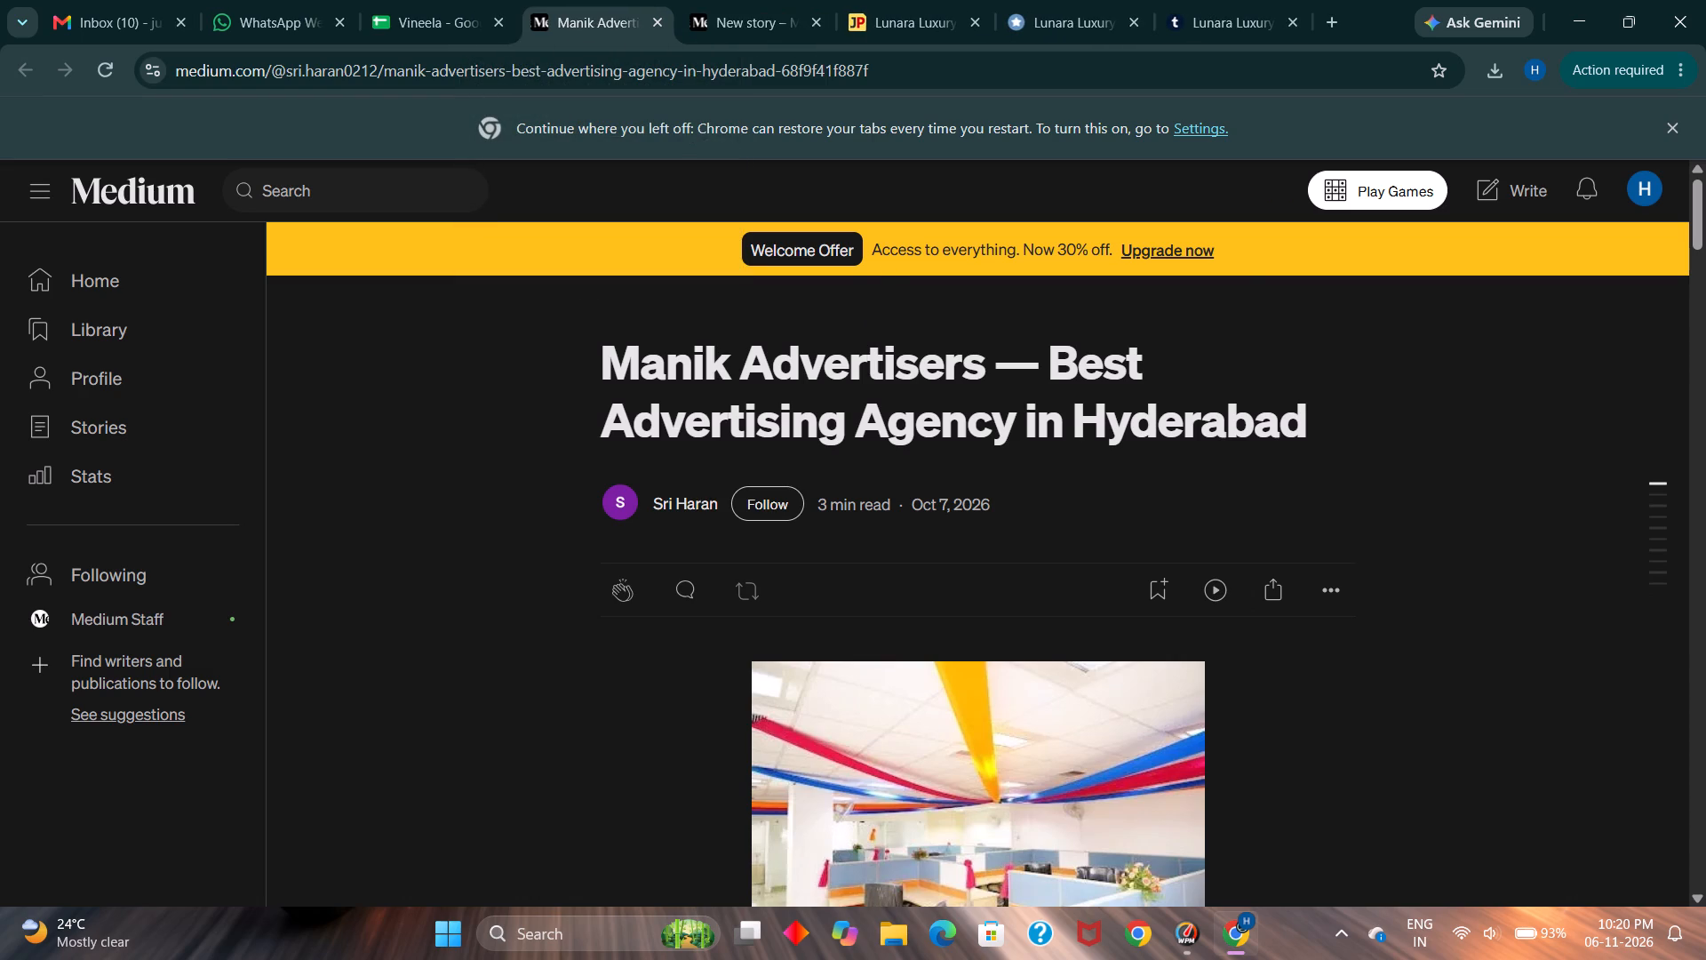
pyautogui.tripleClick(876, 387)
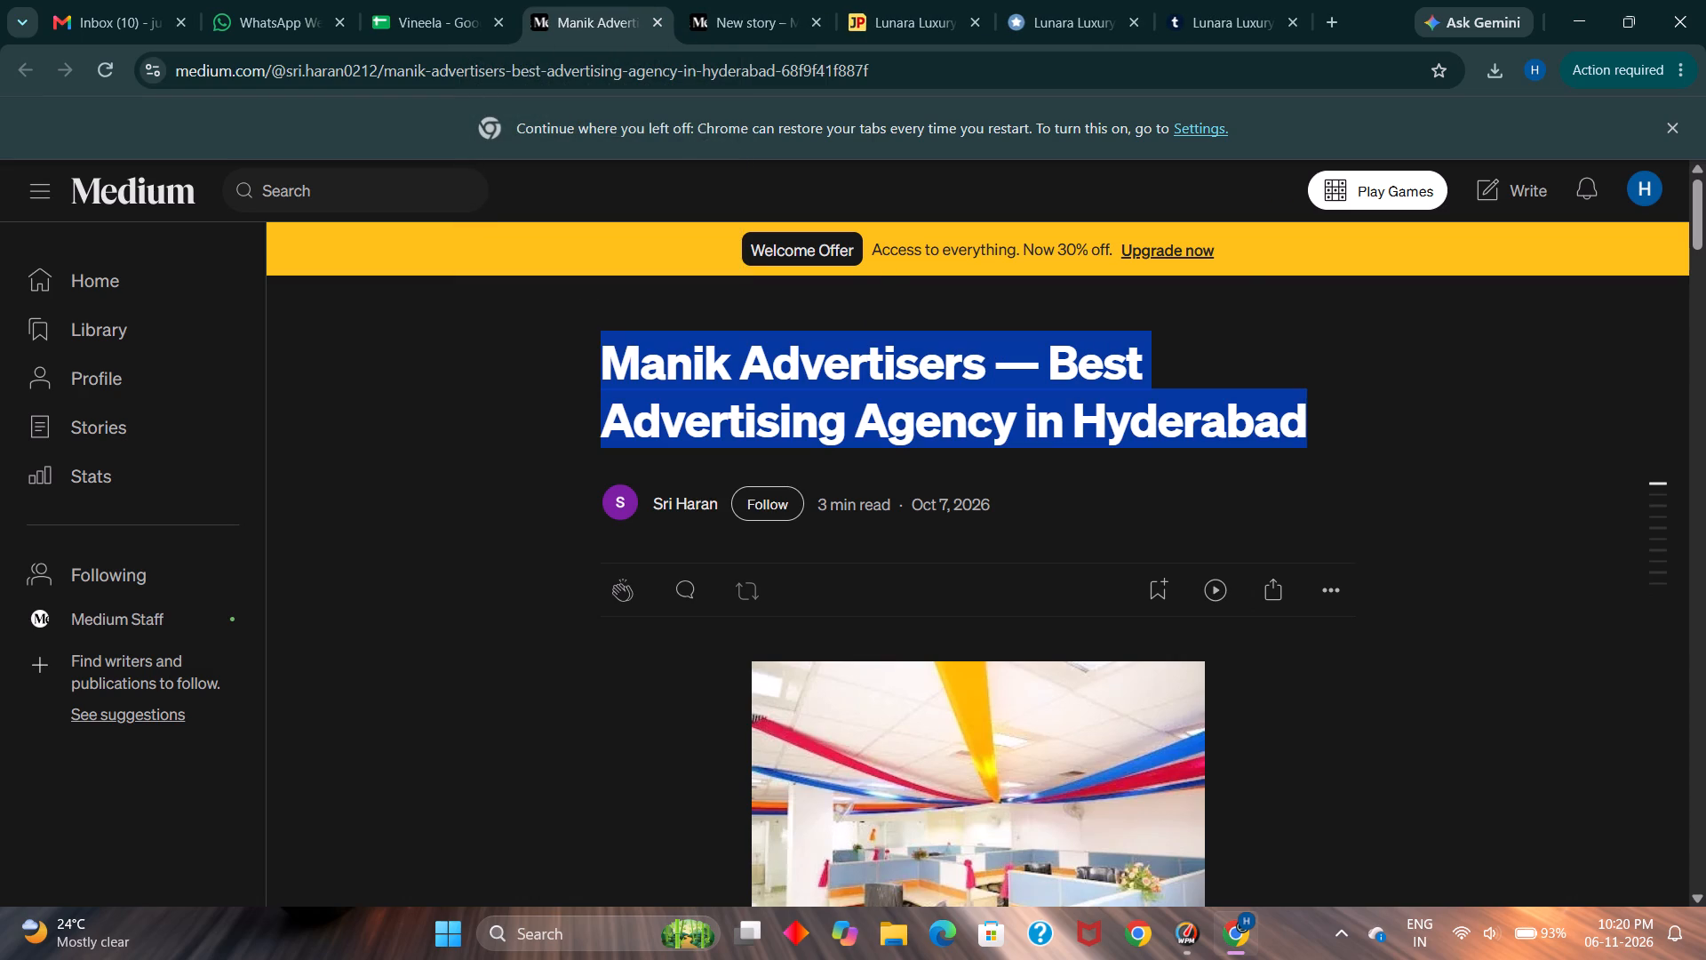
pyautogui.hotkey('ctrl', 'c')
pyautogui.click(713, 13)
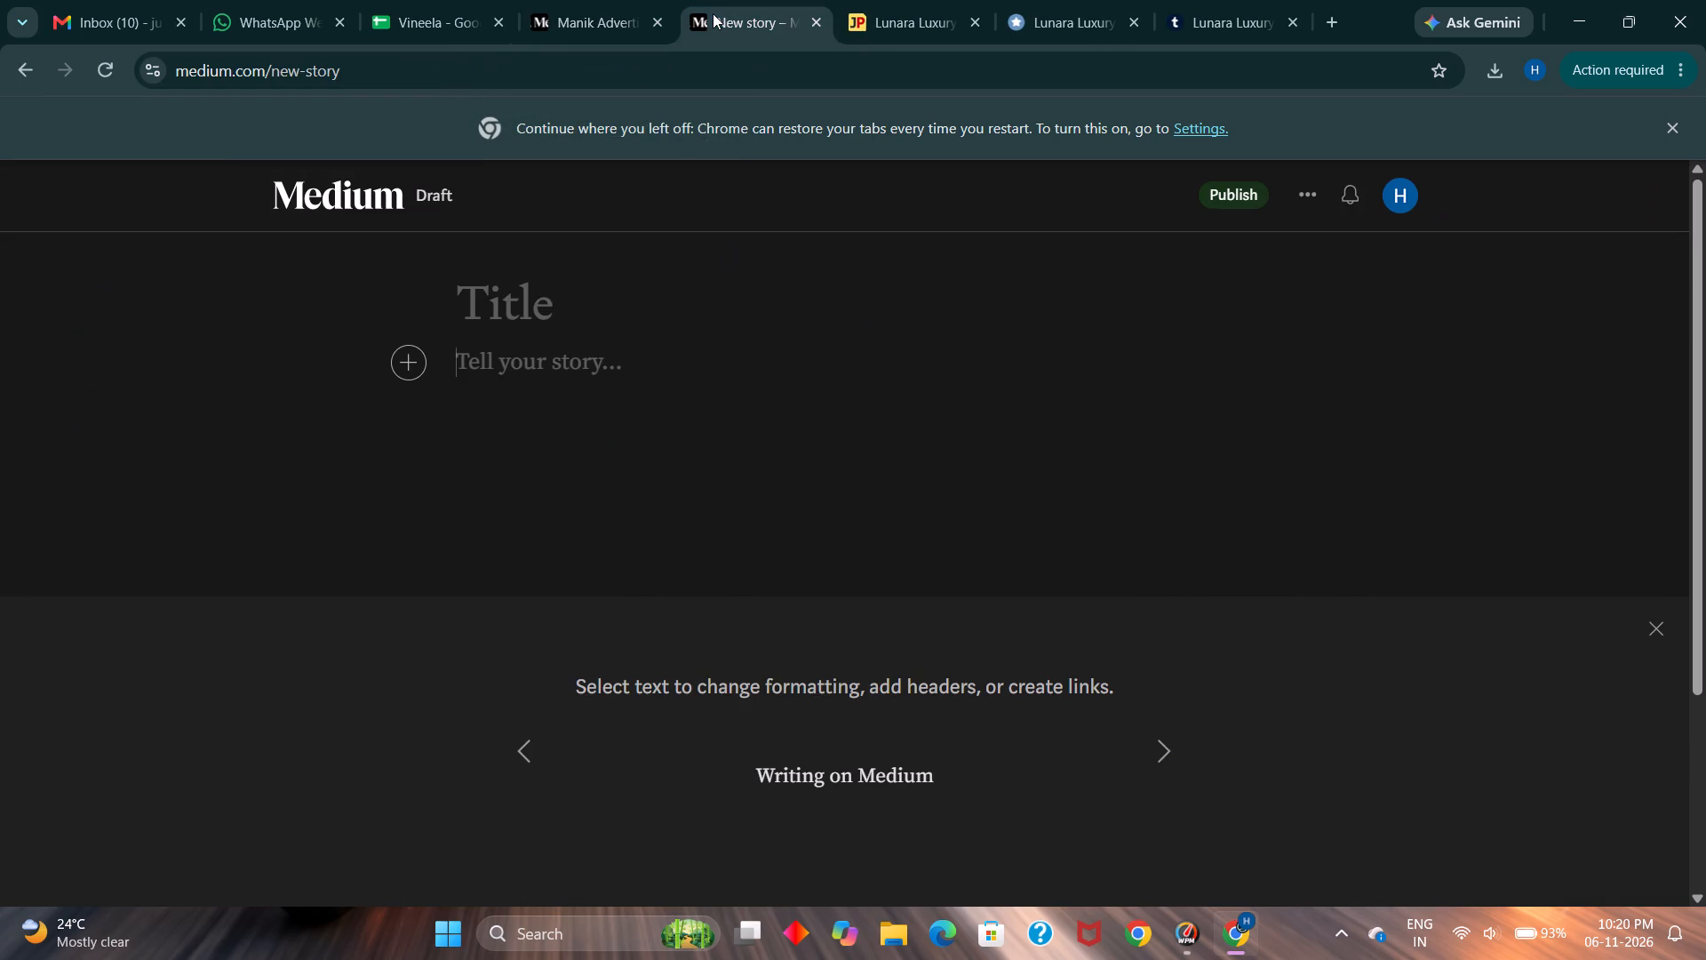
pyautogui.click(508, 292)
pyautogui.hotkey('ctrl', 'v')
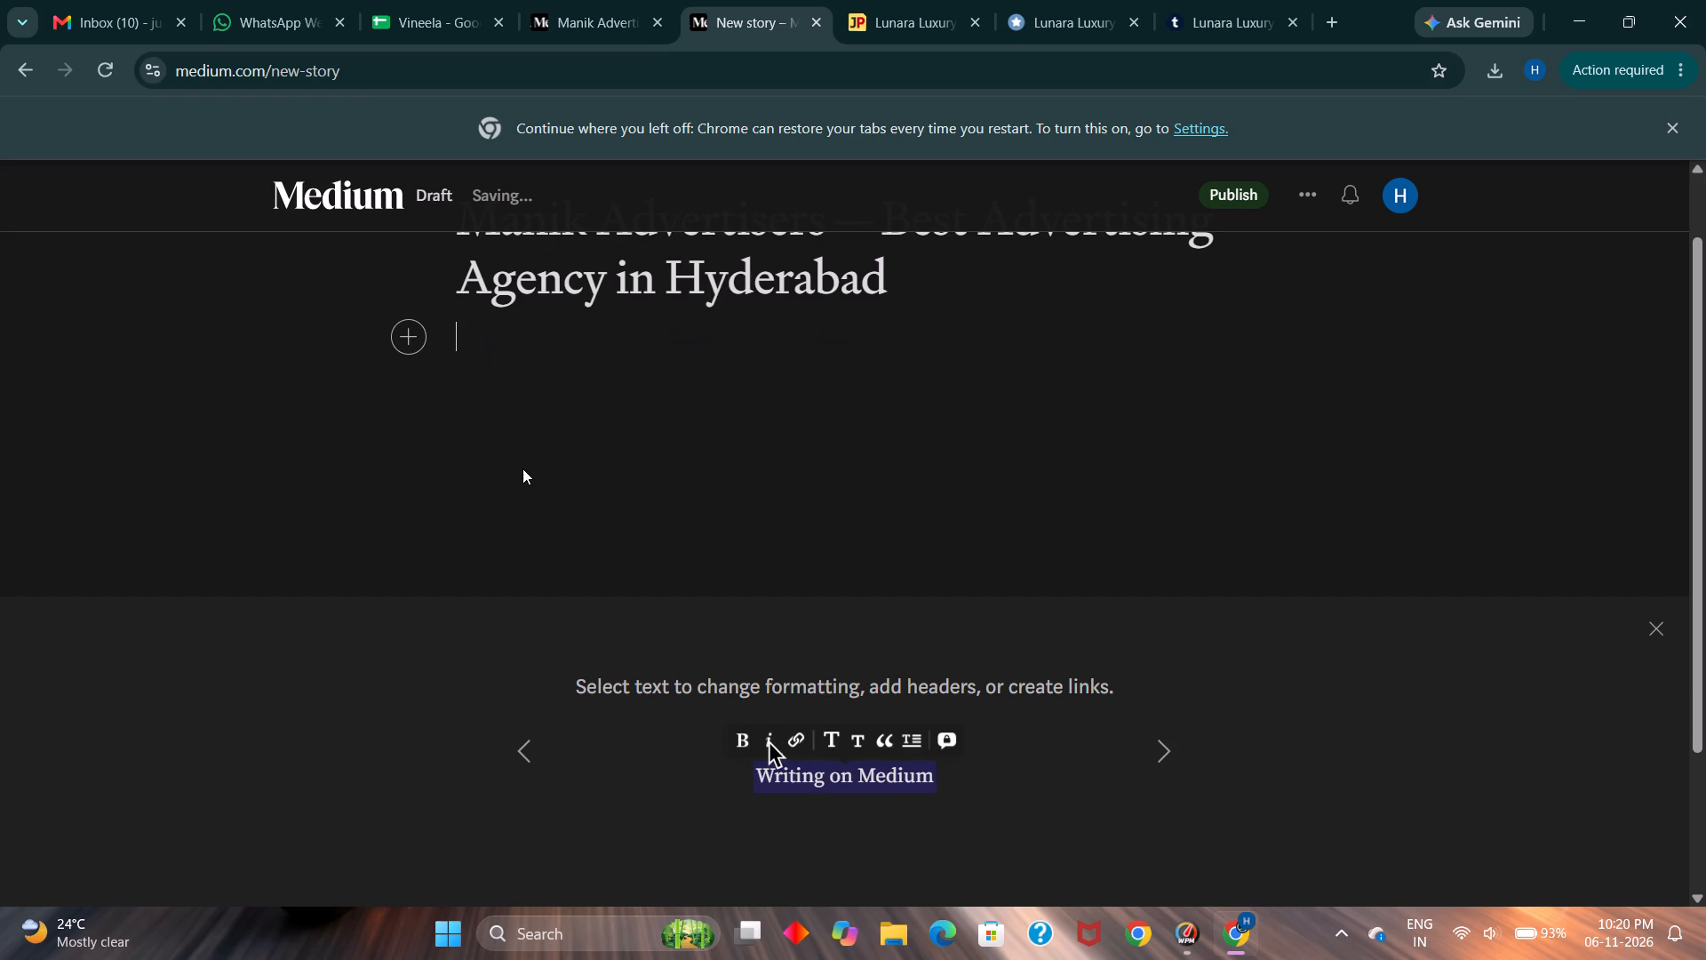
pyautogui.press('Up')
pyautogui.press('Up')
pyautogui.press('Up')
pyautogui.press('Up')
pyautogui.press('Up')
pyautogui.press('Up')
pyautogui.press('Up')
pyautogui.press('Up')
pyautogui.press('Up')
pyautogui.press('Up')
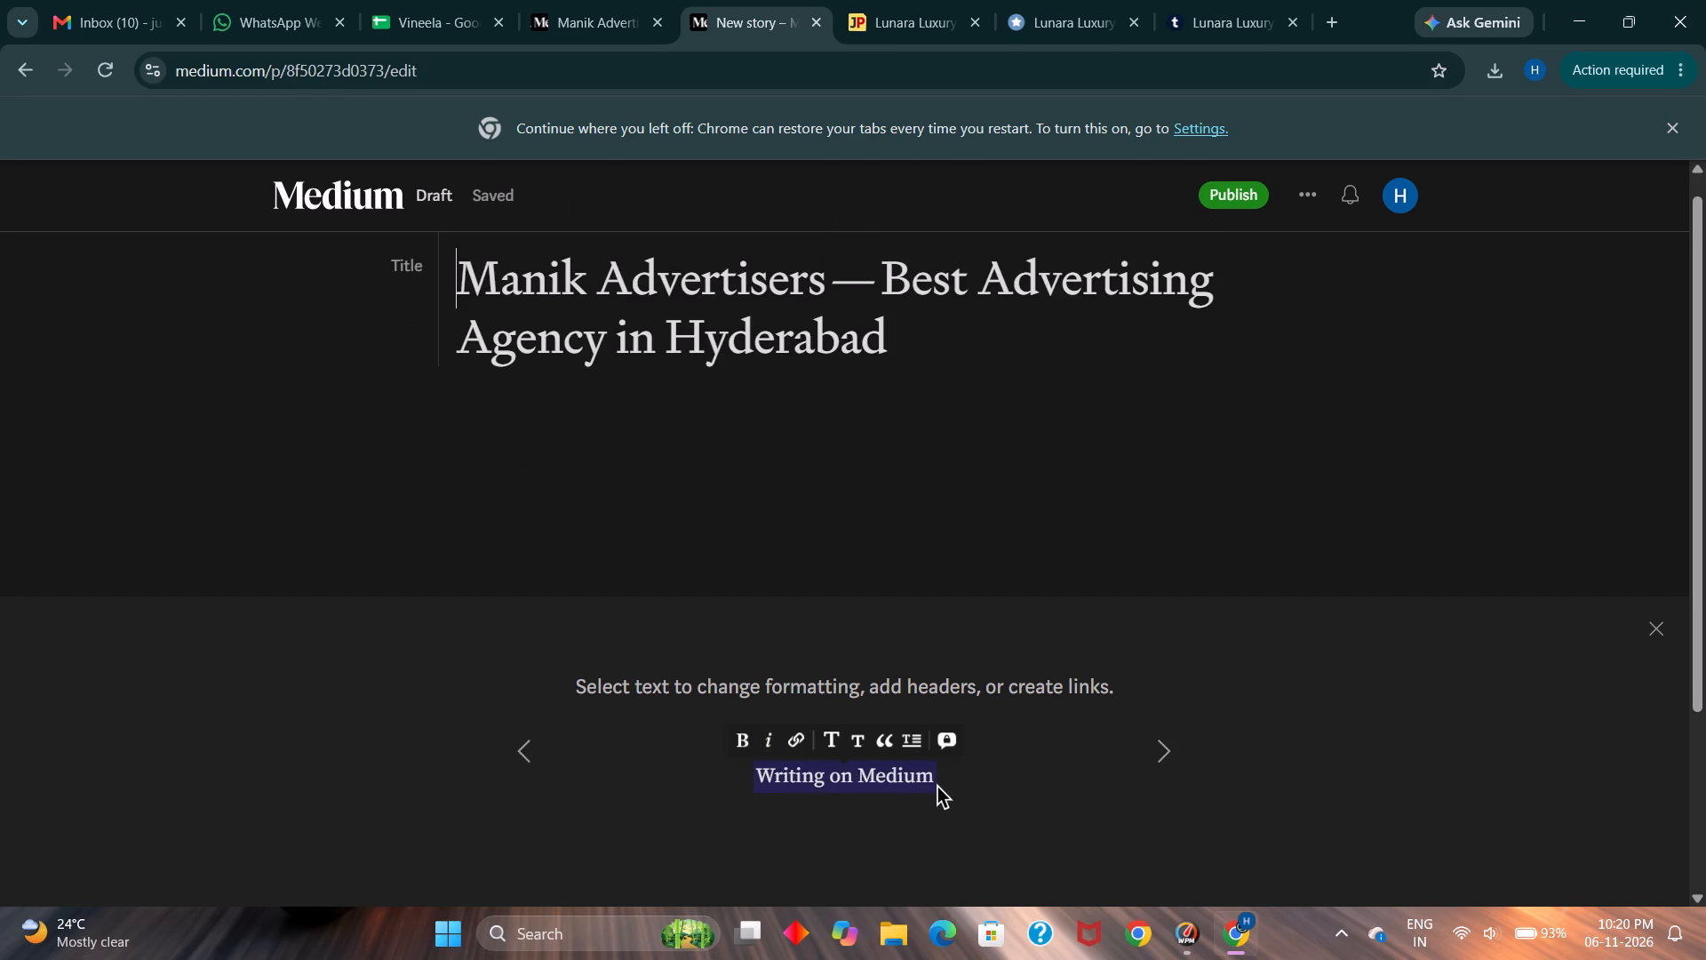
# Copy the Manik Advertisers article body, from the office photo through the map link, into the new story below the title.
pyautogui.click(743, 16)
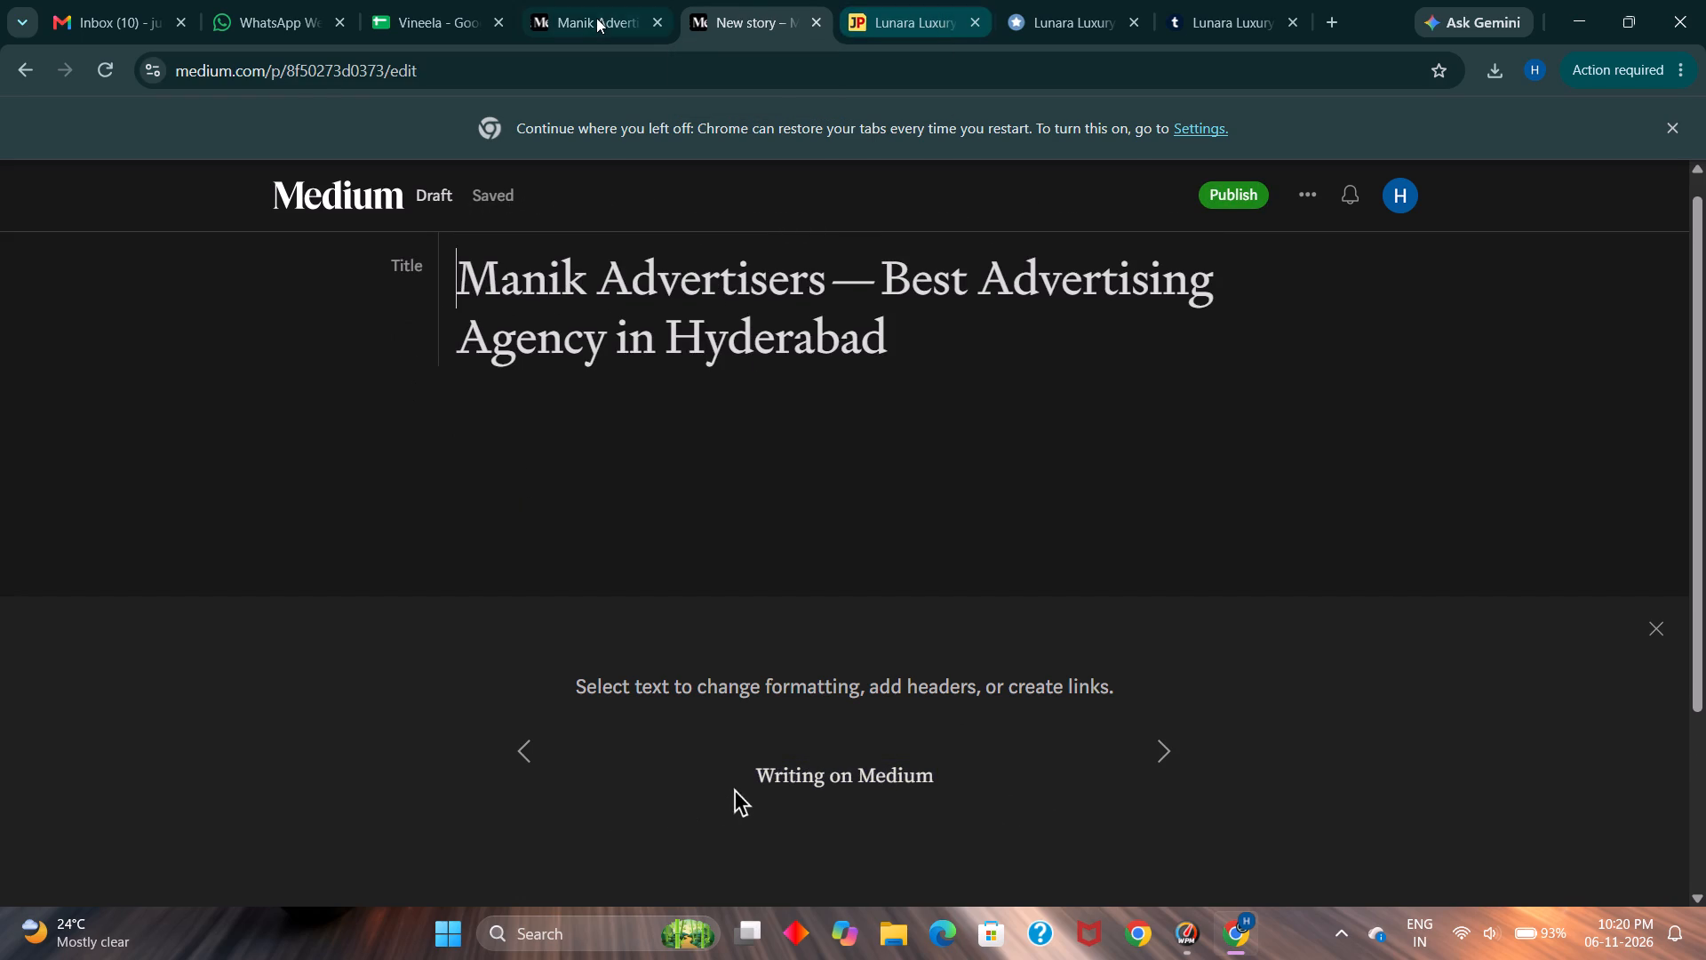
pyautogui.click(596, 18)
pyautogui.click(661, 661)
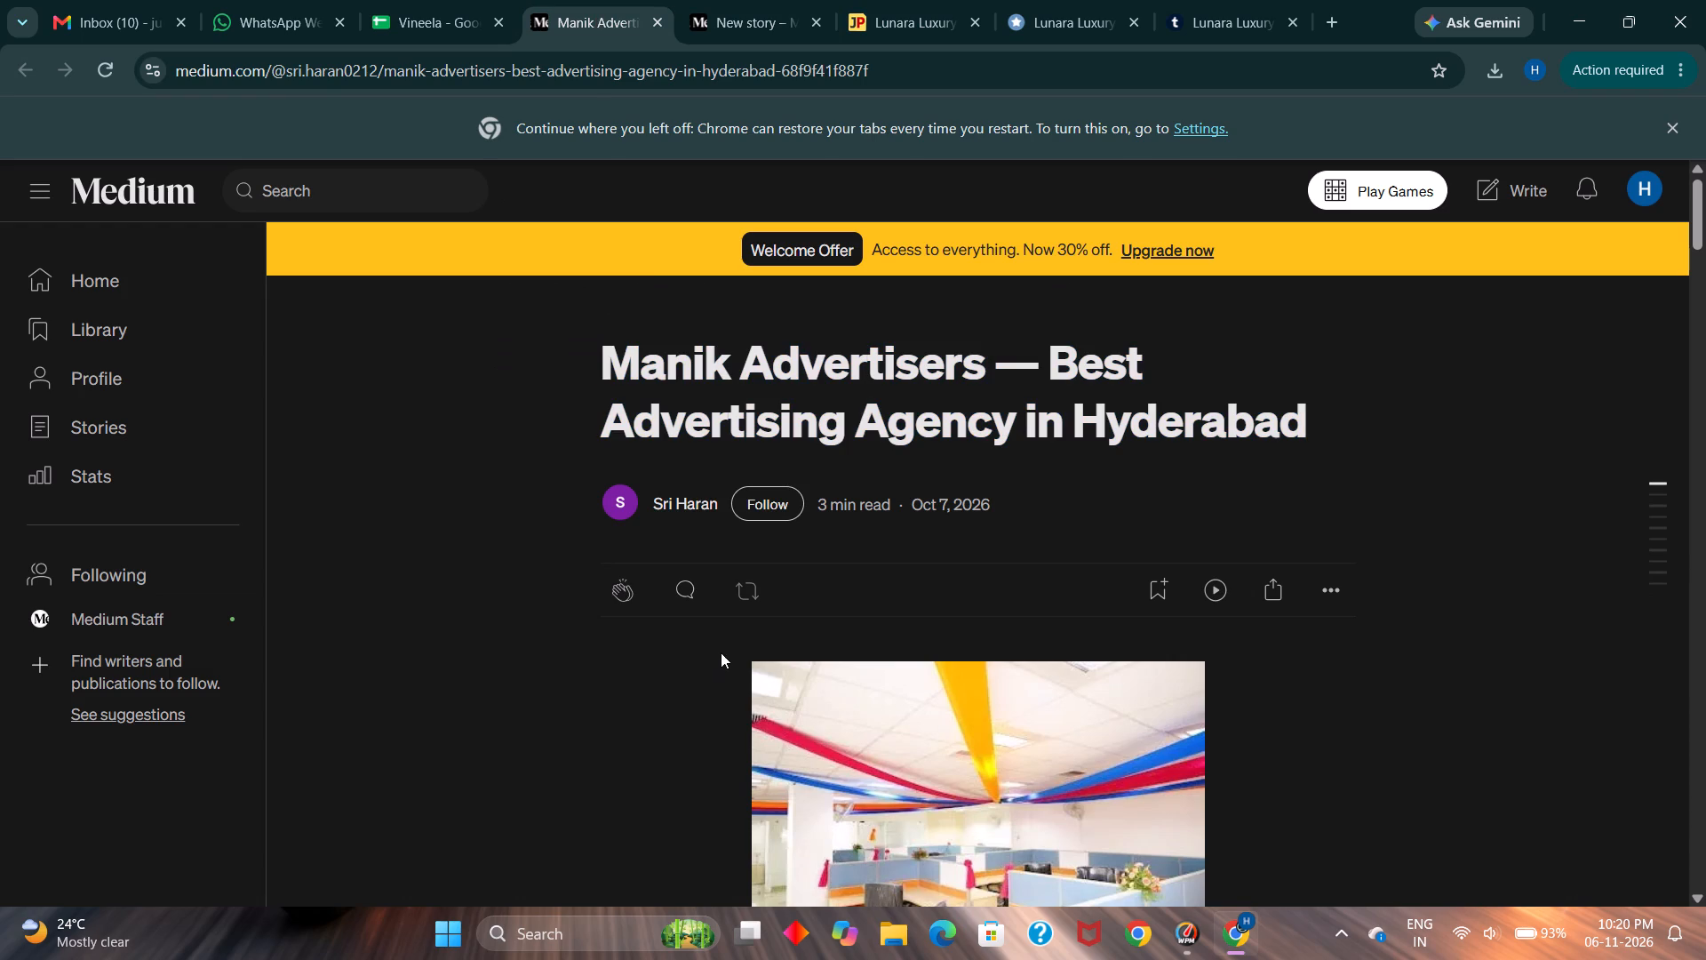
pyautogui.moveTo(713, 636); pyautogui.dragTo(997, 959)
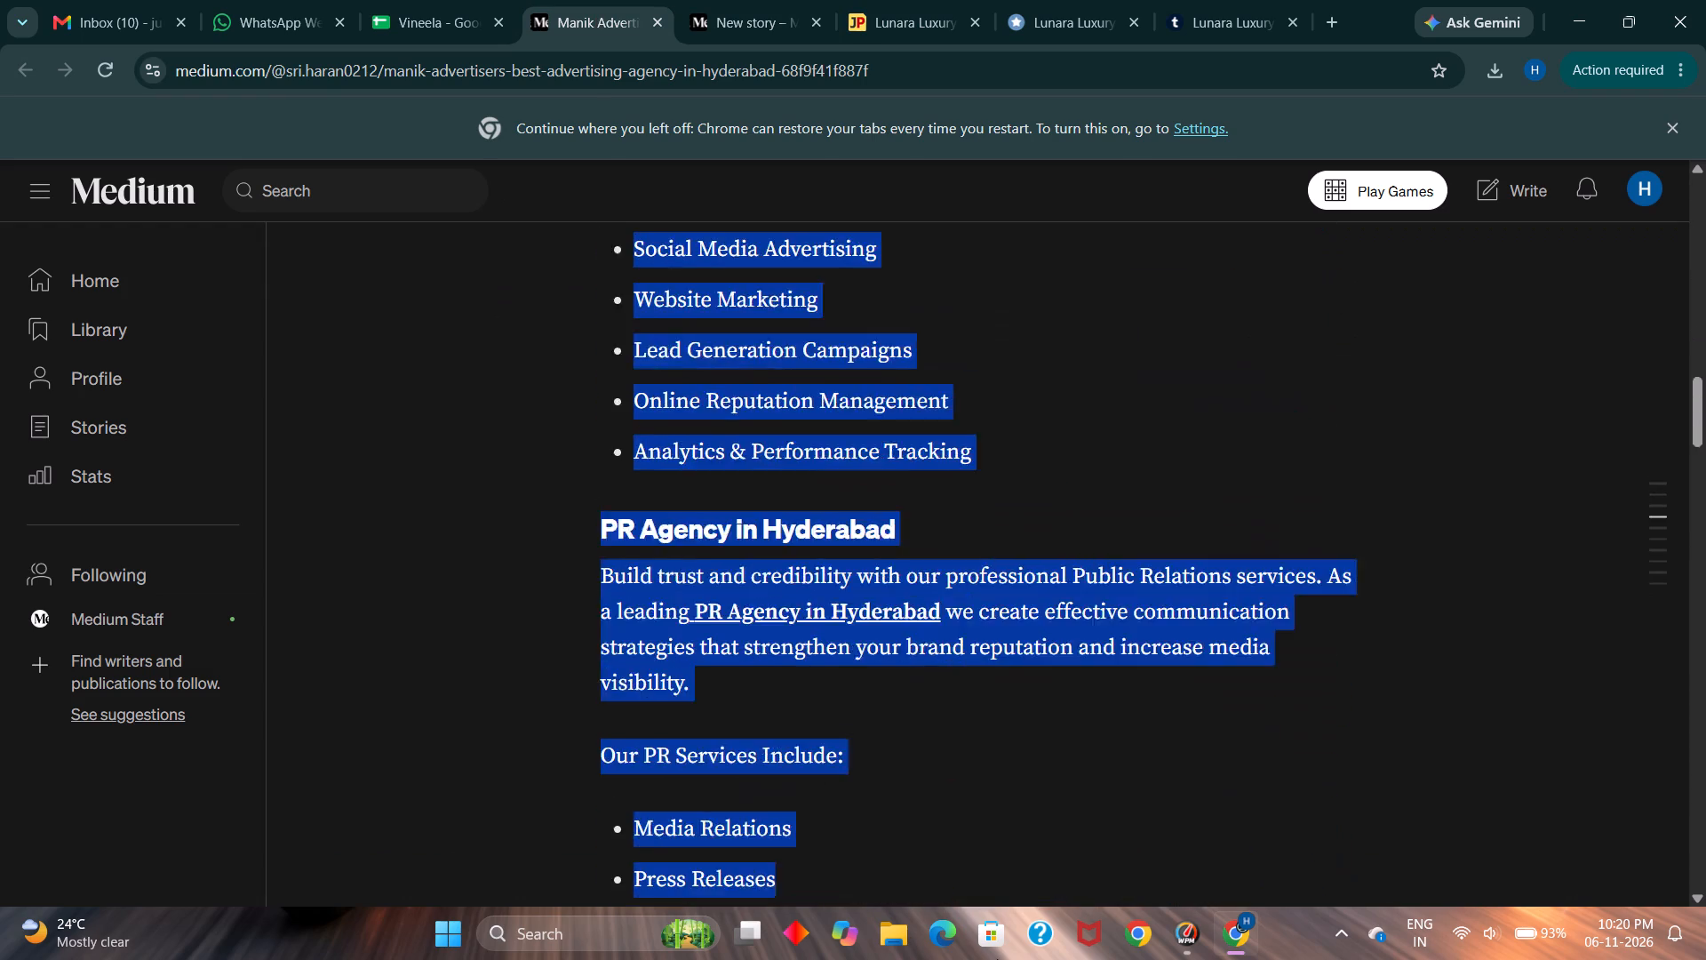
pyautogui.moveTo(997, 959); pyautogui.dragTo(1034, 936)
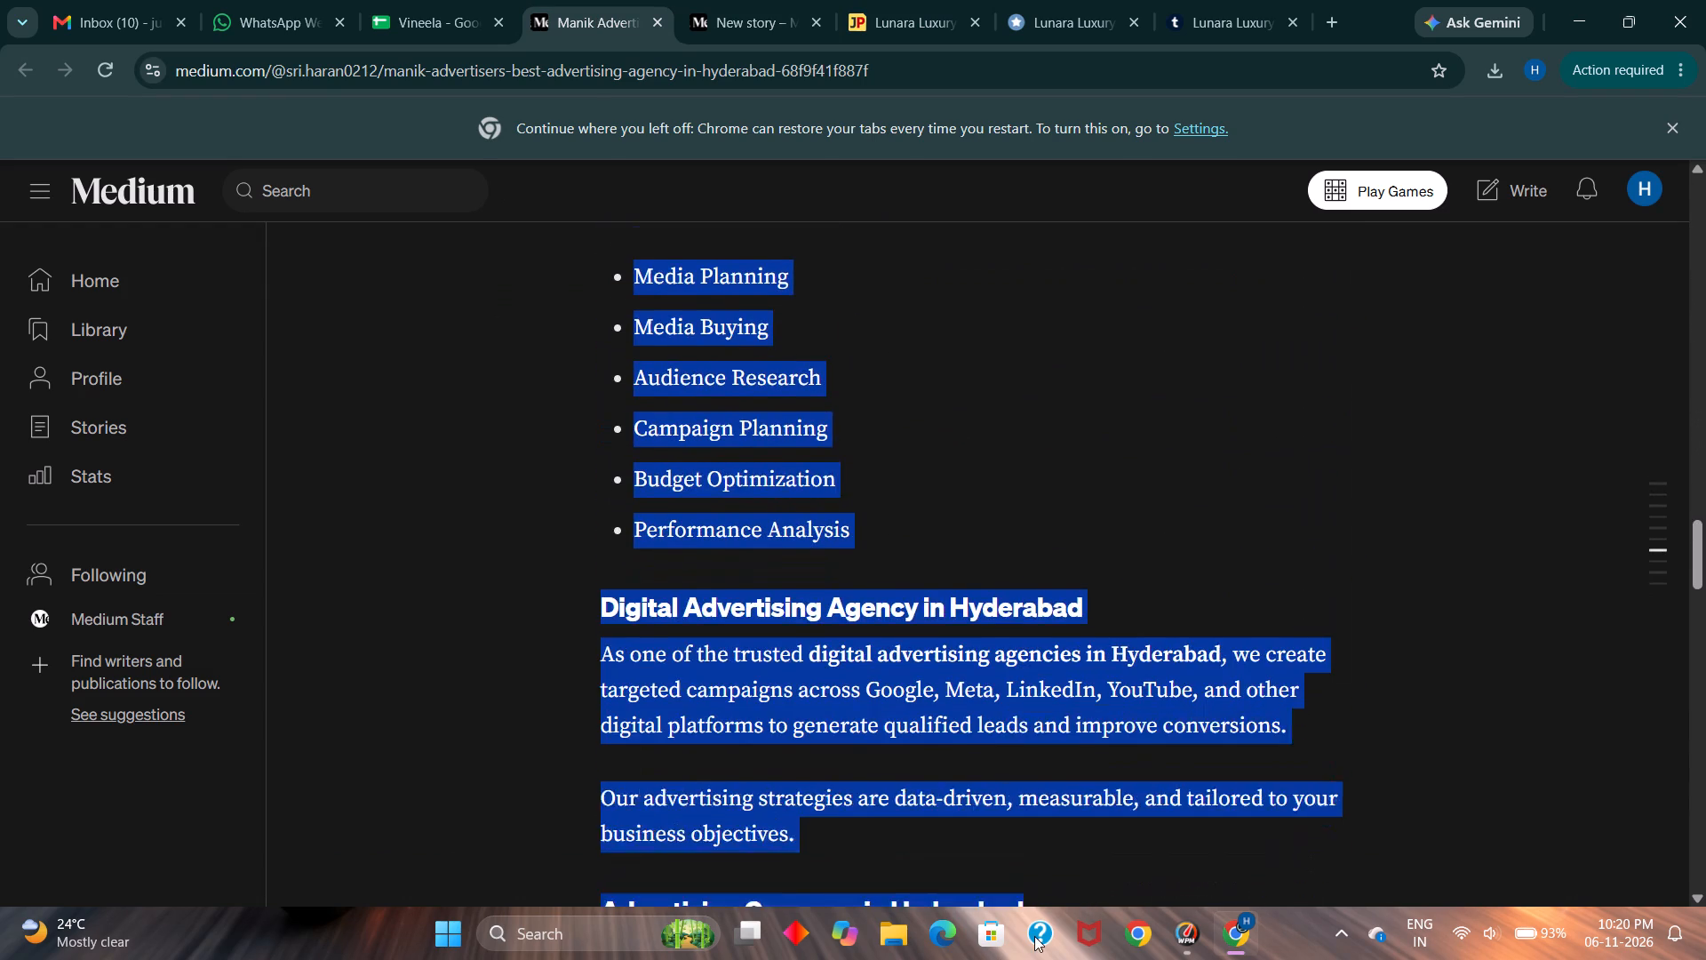
pyautogui.moveTo(1034, 936); pyautogui.dragTo(1116, 335)
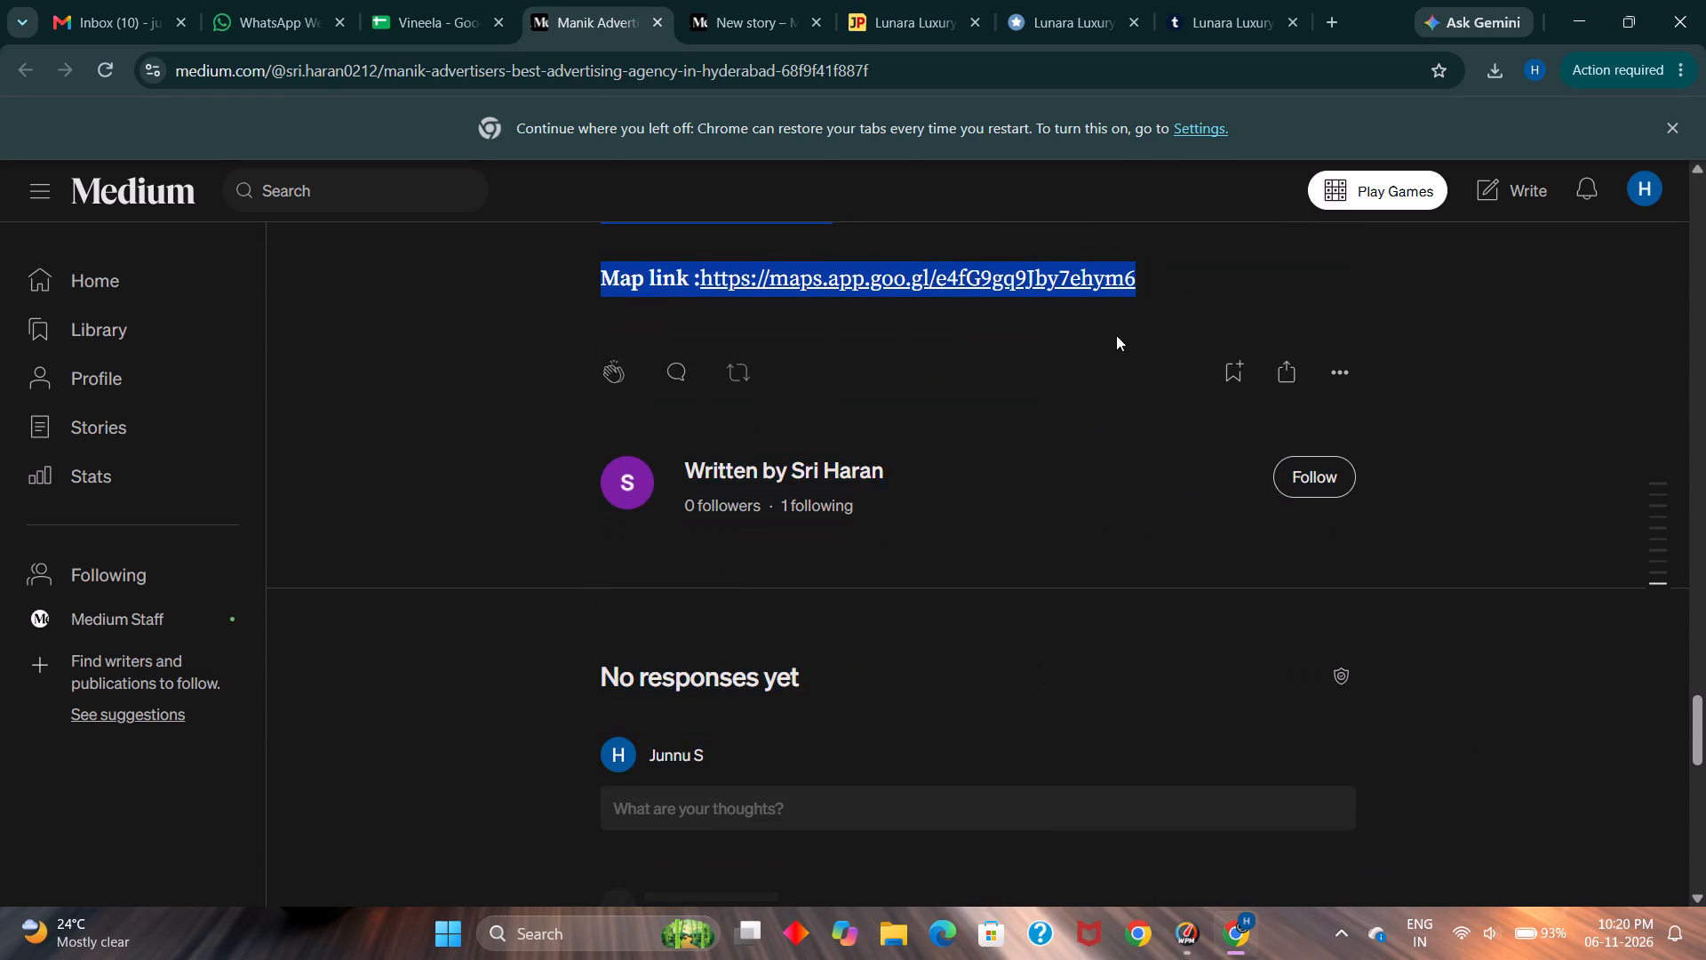
pyautogui.moveTo(1116, 335); pyautogui.dragTo(1142, 300)
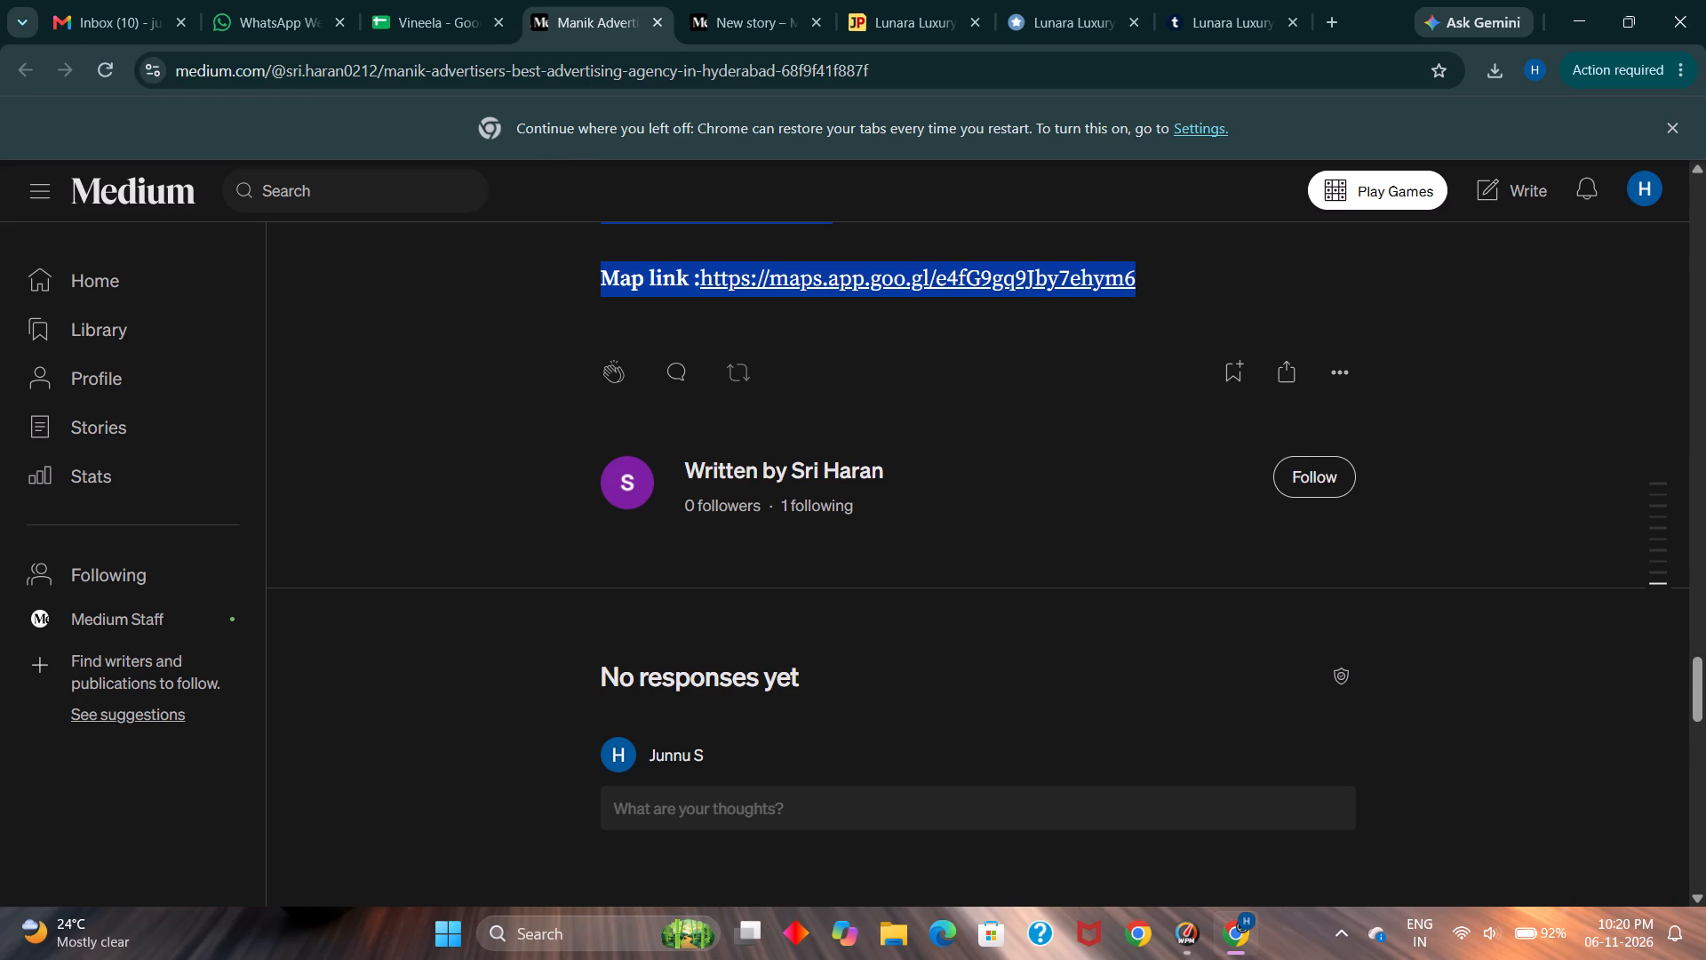
pyautogui.hotkey('ctrl', 'c')
pyautogui.click(730, 26)
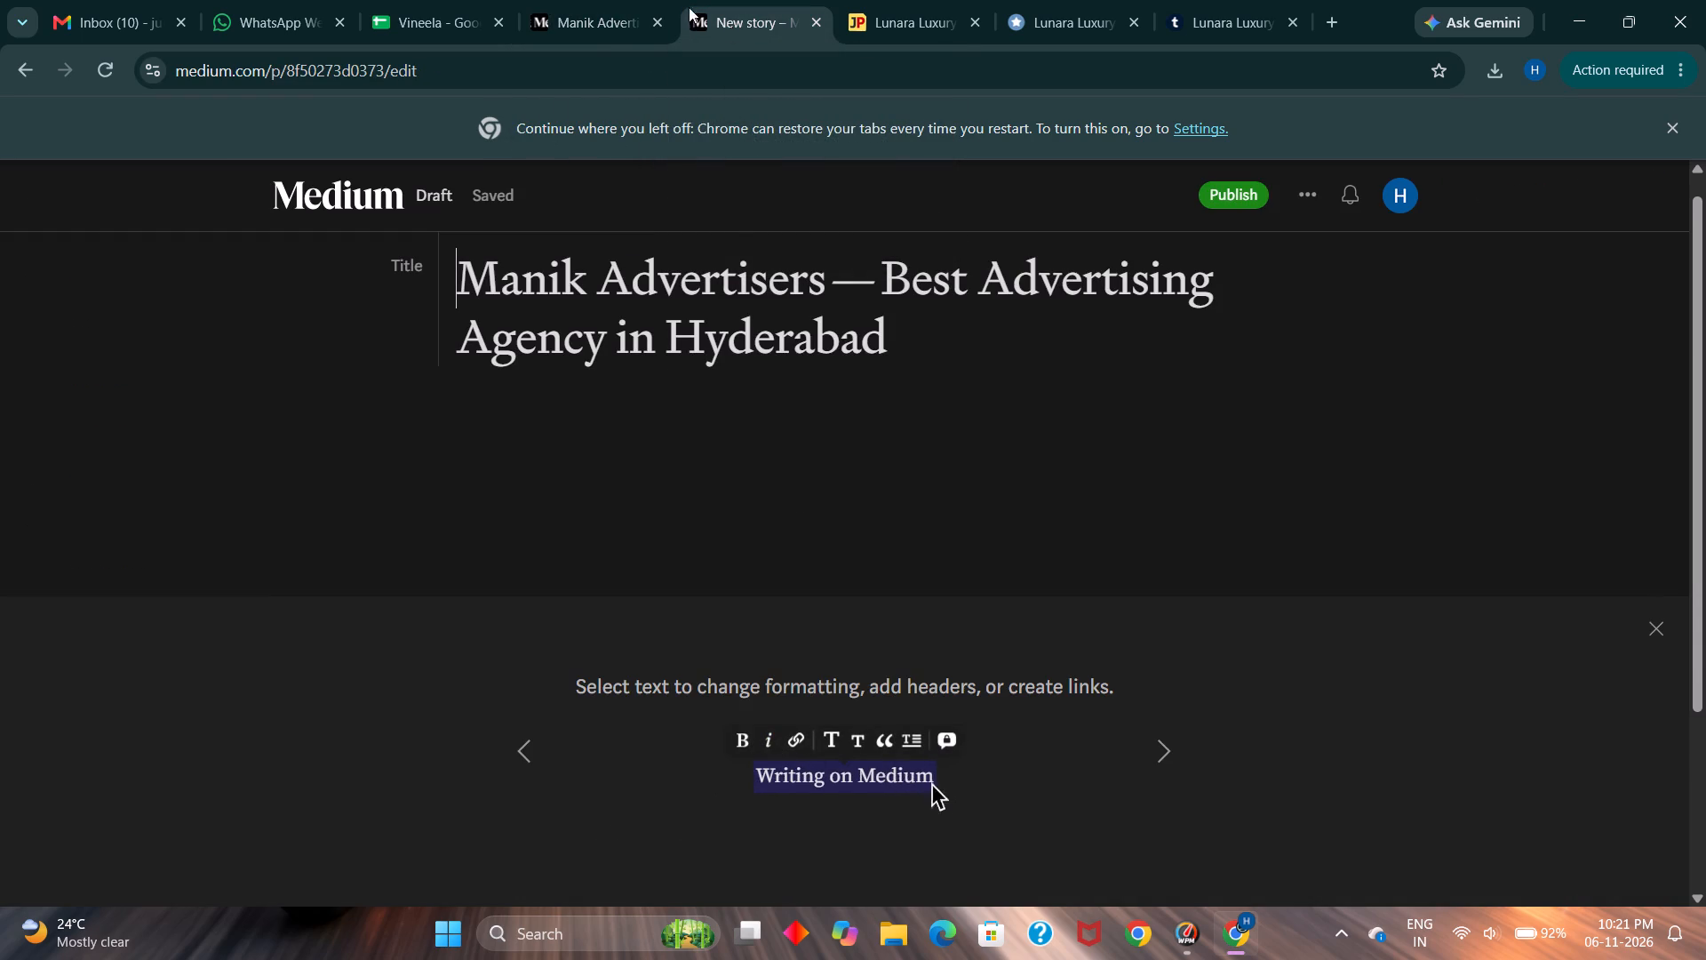
pyautogui.click(929, 354)
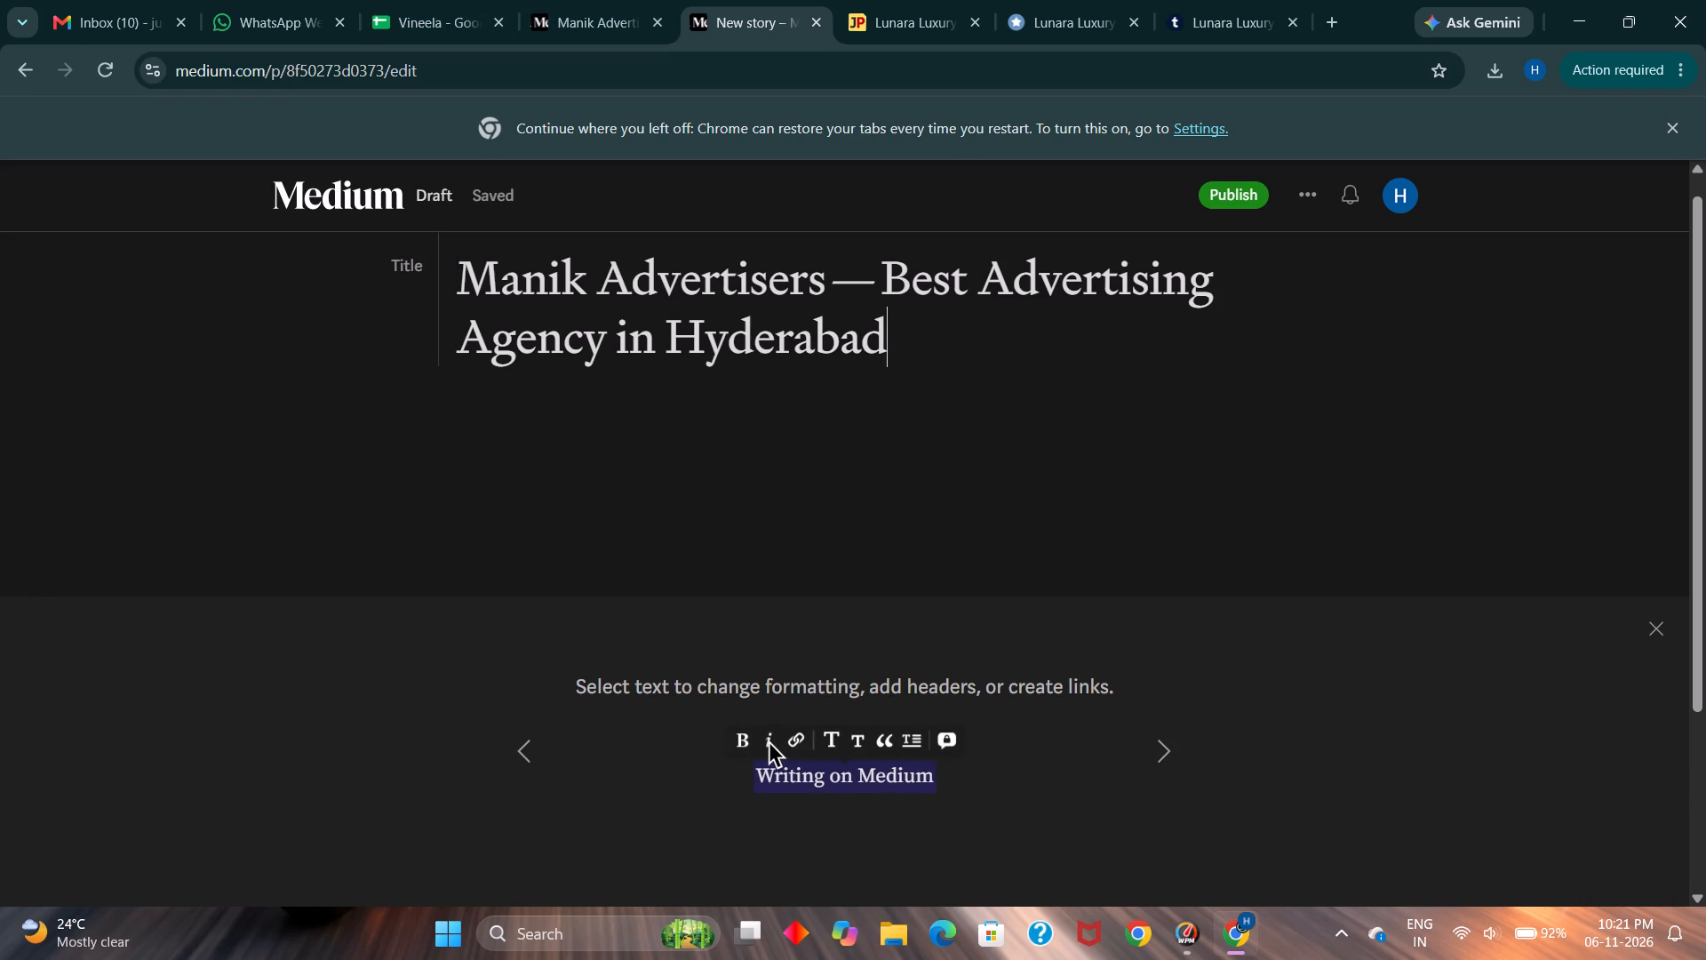
pyautogui.press('Return')
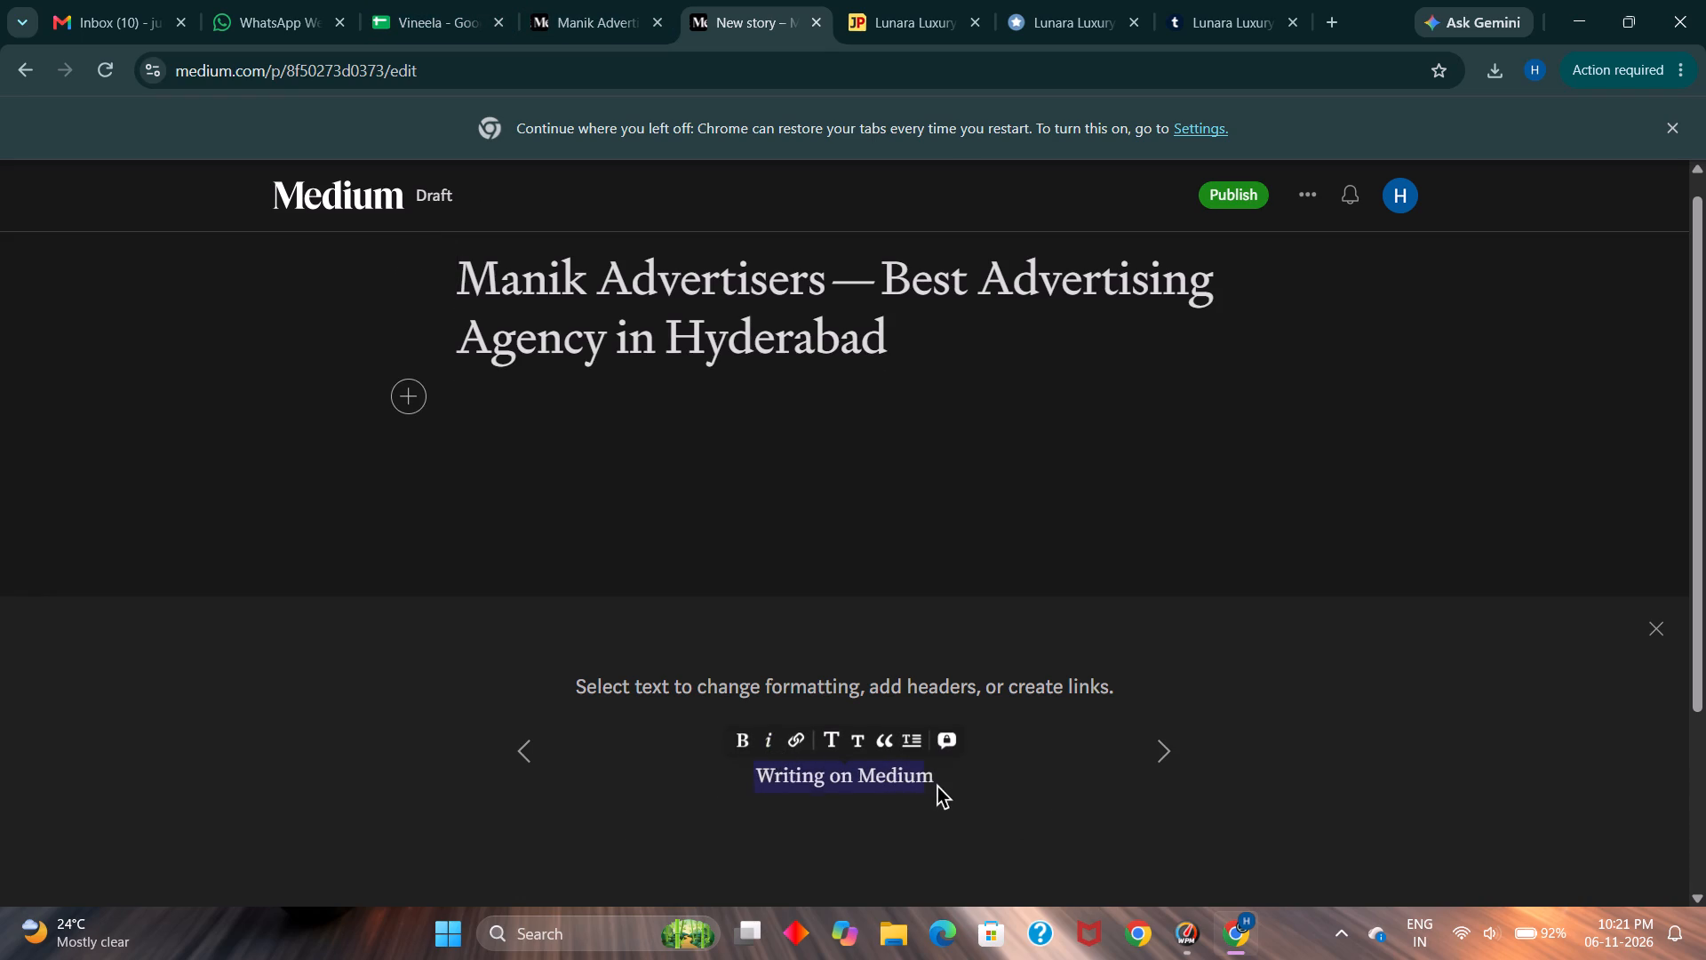
pyautogui.hotkey('ctrl', 'v')
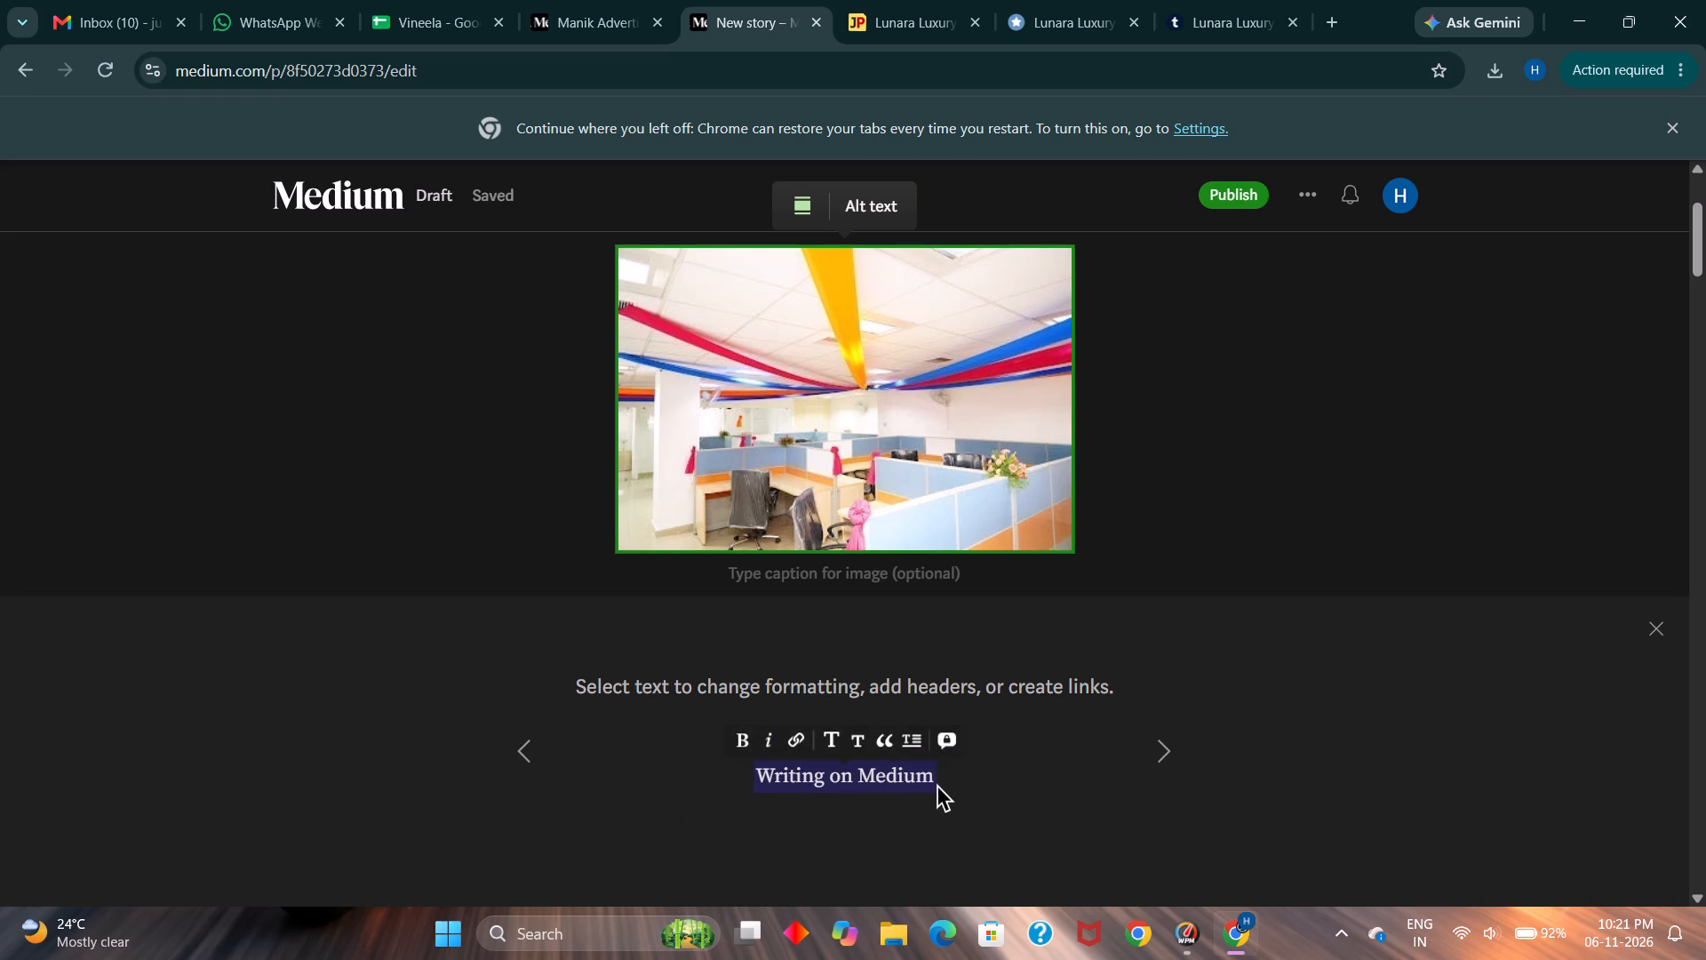
# Check the pasted content from the title down to the About Manik Advertisers section.
pyautogui.press('Up')
pyautogui.press('Up')
pyautogui.press('Up')
pyautogui.press('Up')
pyautogui.press('Up')
pyautogui.press('Up')
pyautogui.press('Up')
pyautogui.press('Down')
pyautogui.press('Down')
pyautogui.press('Down')
pyautogui.press('Down')
pyautogui.press('Down')
pyautogui.press('Down')
pyautogui.press('Down')
pyautogui.press('Down')
pyautogui.press('Down')
pyautogui.press('Down')
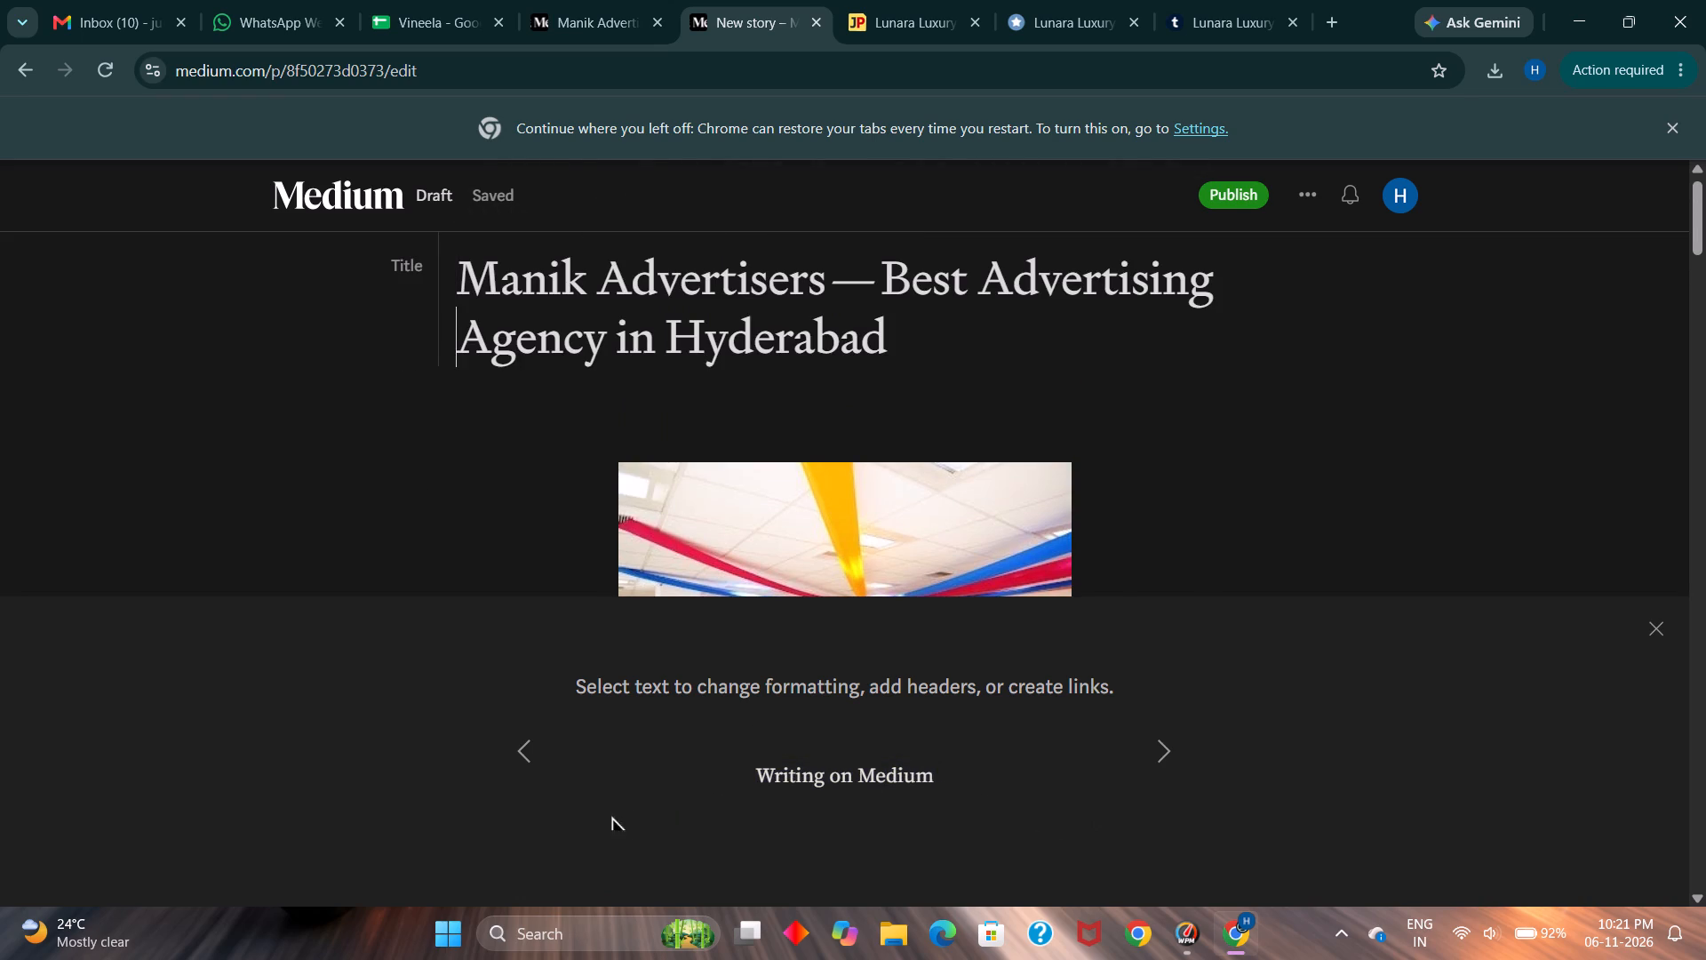
pyautogui.press('Down')
pyautogui.press('Down')
pyautogui.press('Down')
pyautogui.press('Down')
pyautogui.press('Down')
pyautogui.press('Down')
# Remove the blank line beneath the "Welcome to Manik Advertisers" heading.
pyautogui.press('Up')
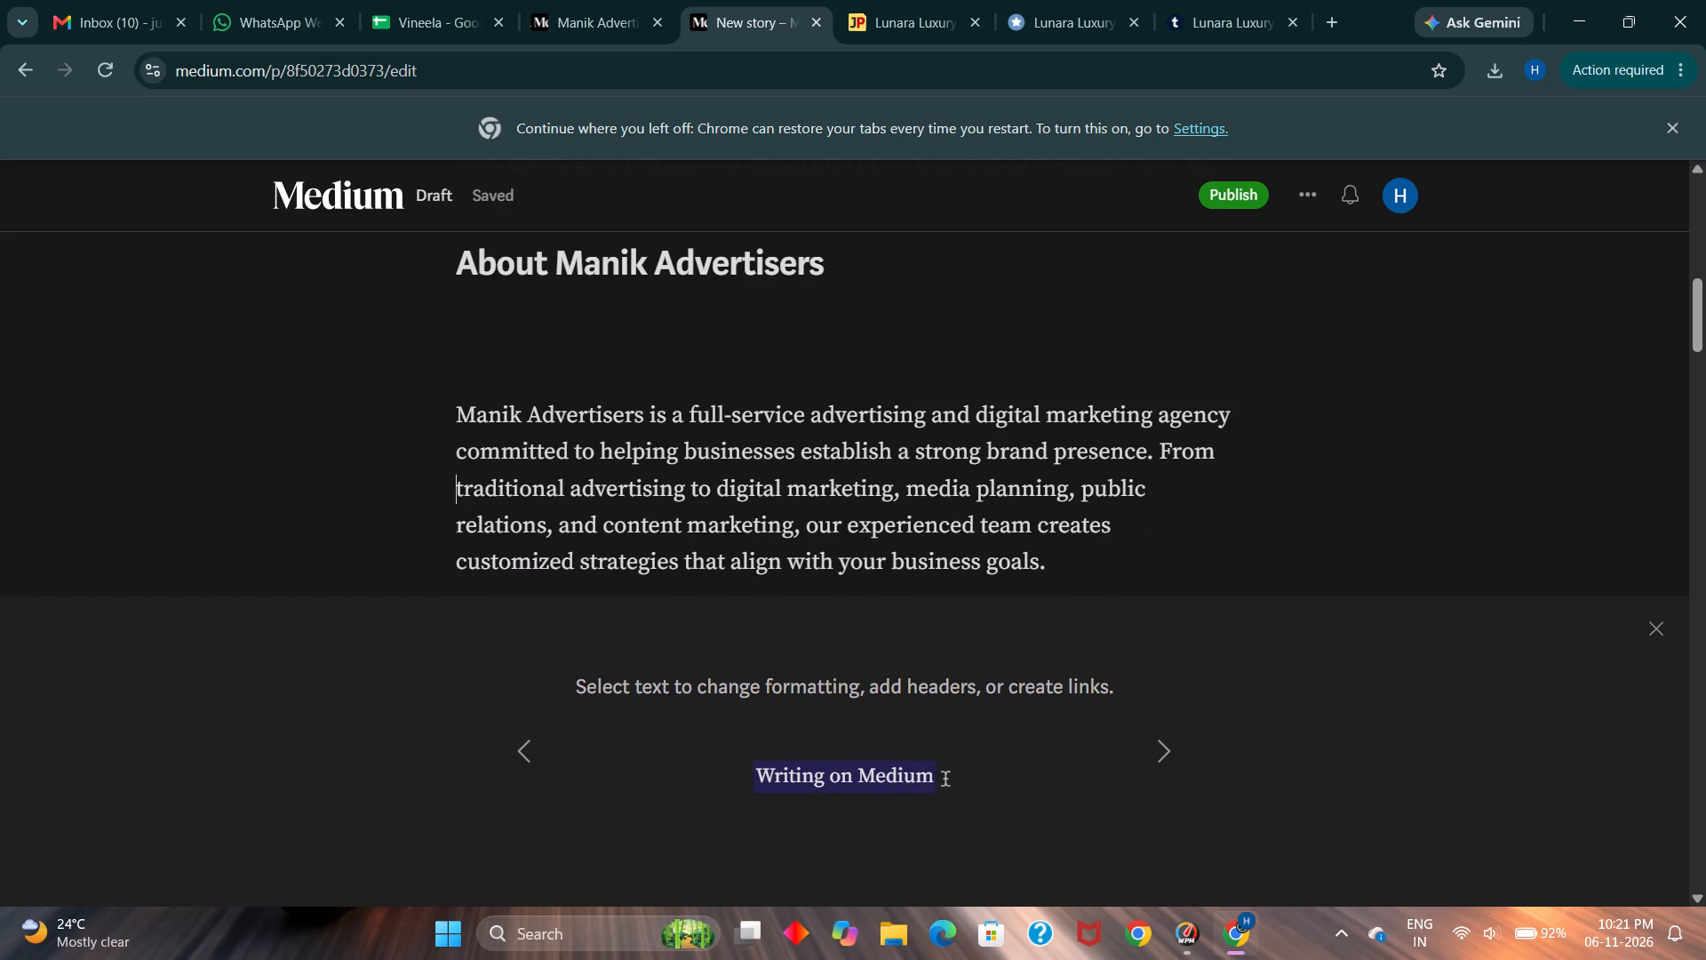
pyautogui.press('Up')
pyautogui.press('Up')
pyautogui.press('Up')
pyautogui.press('Up')
pyautogui.press('Up')
pyautogui.press('Up')
pyautogui.press('Up')
pyautogui.press('Up')
pyautogui.press('Up')
pyautogui.press('Up')
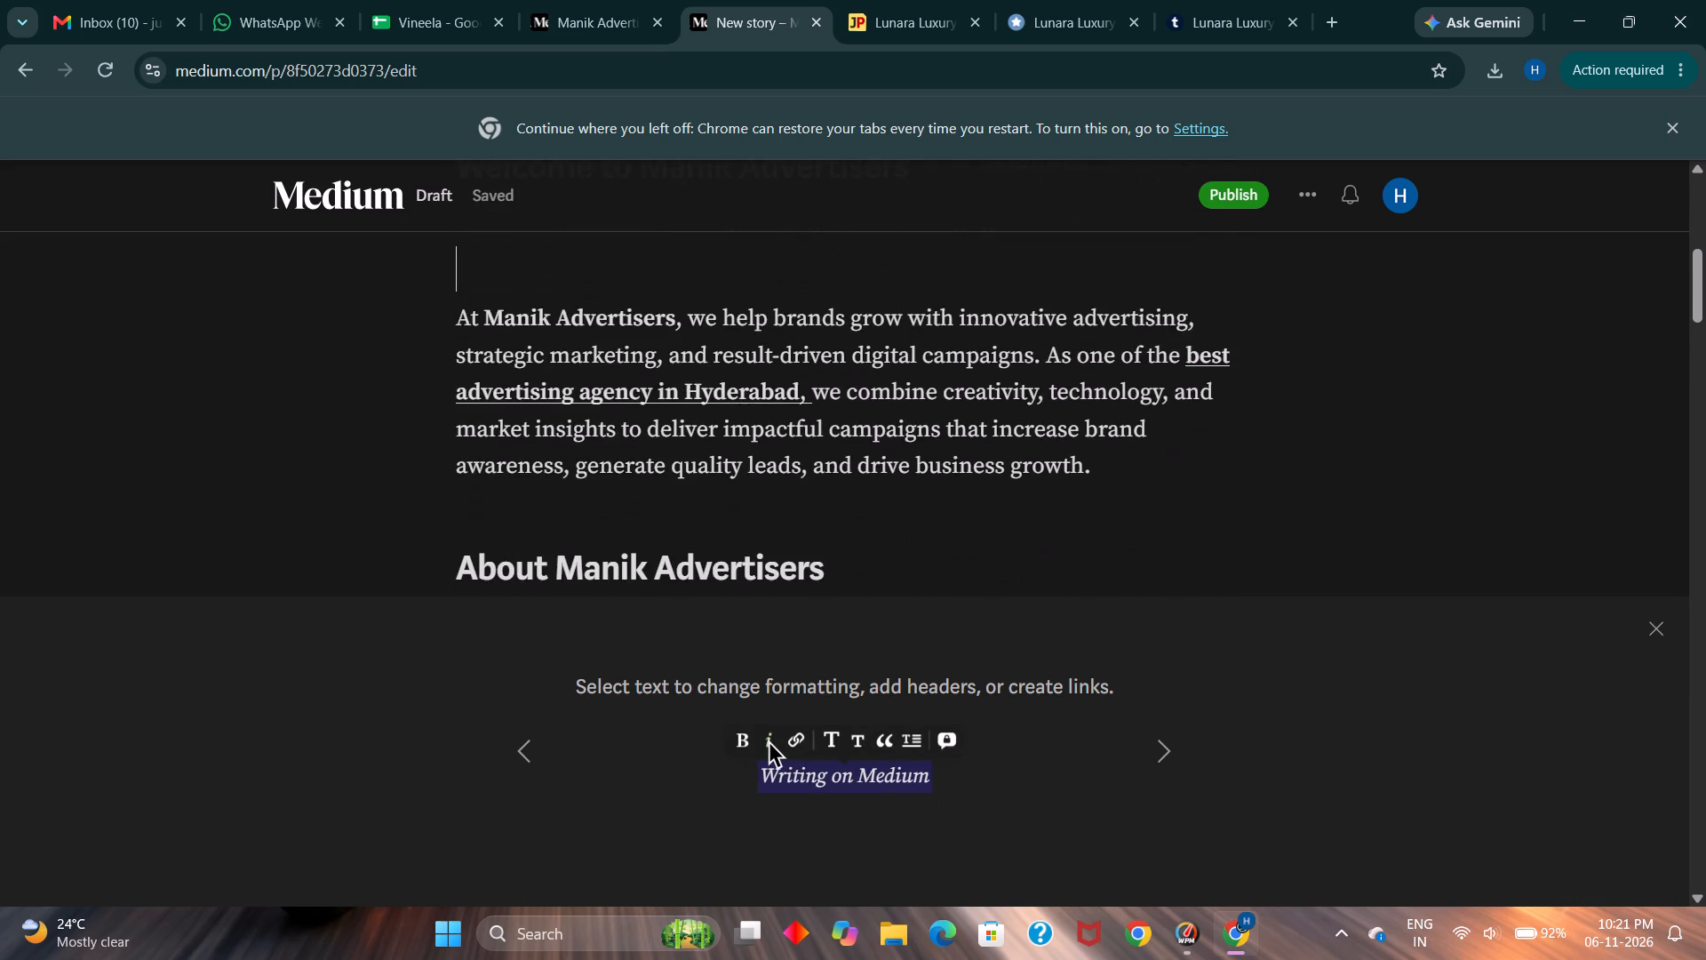
pyautogui.press('Up')
pyautogui.press('Up')
pyautogui.press('Down')
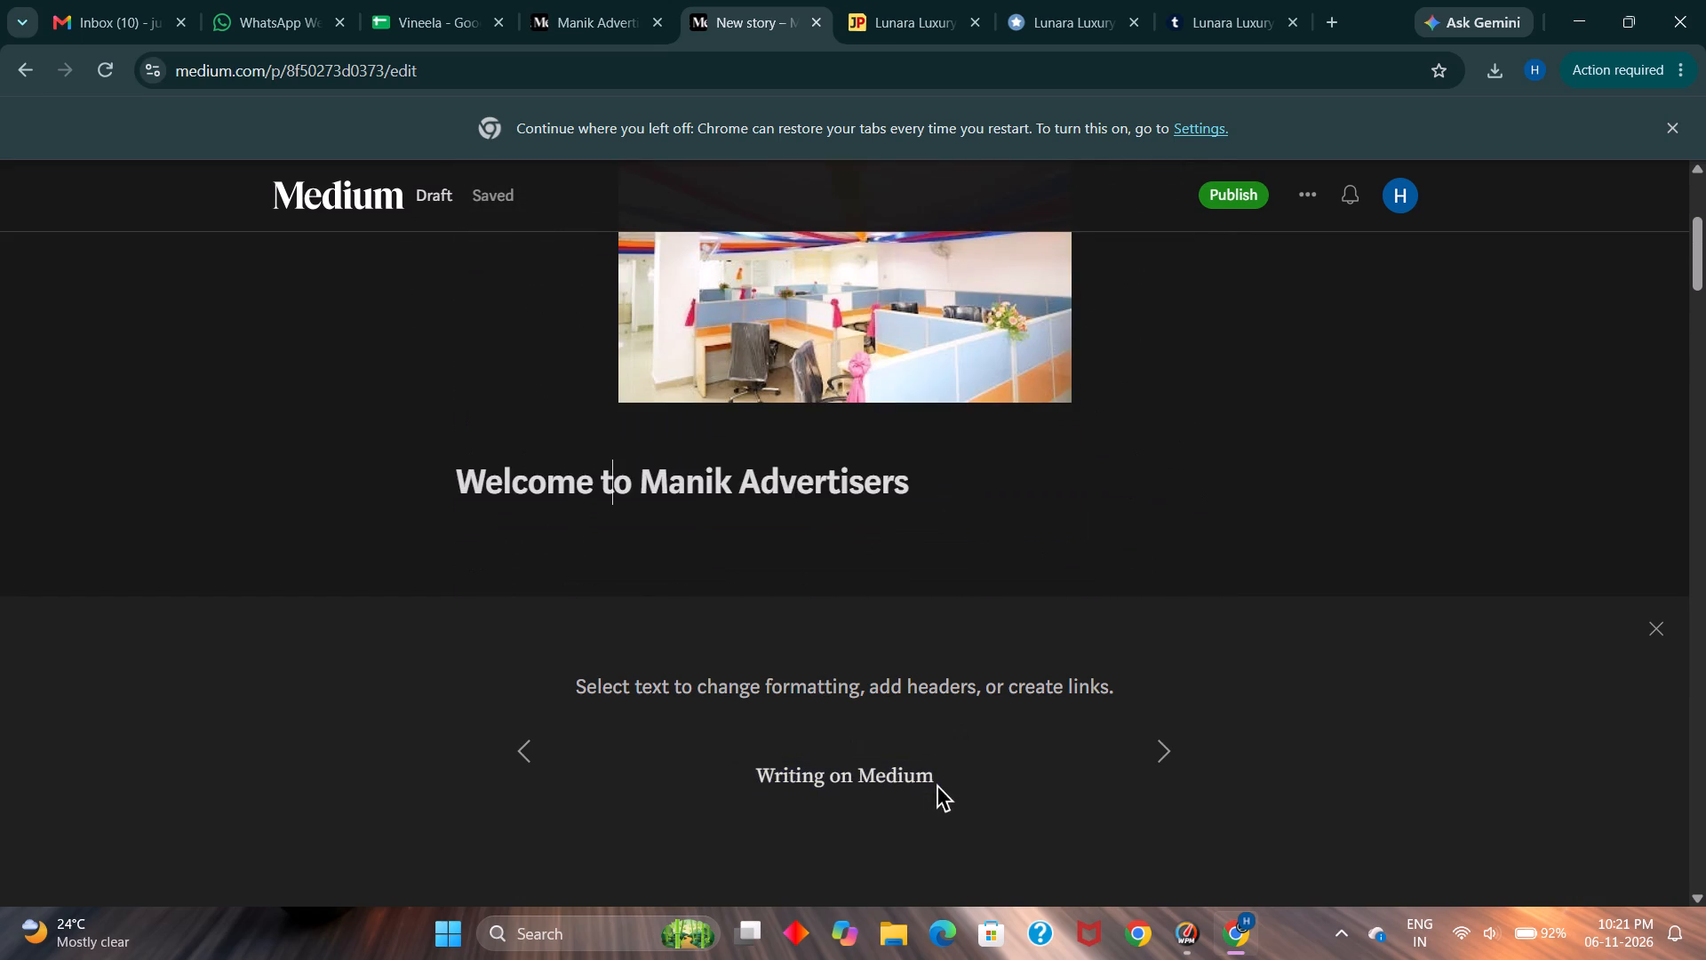
pyautogui.click(929, 354)
pyautogui.press('Down')
pyautogui.press('Down')
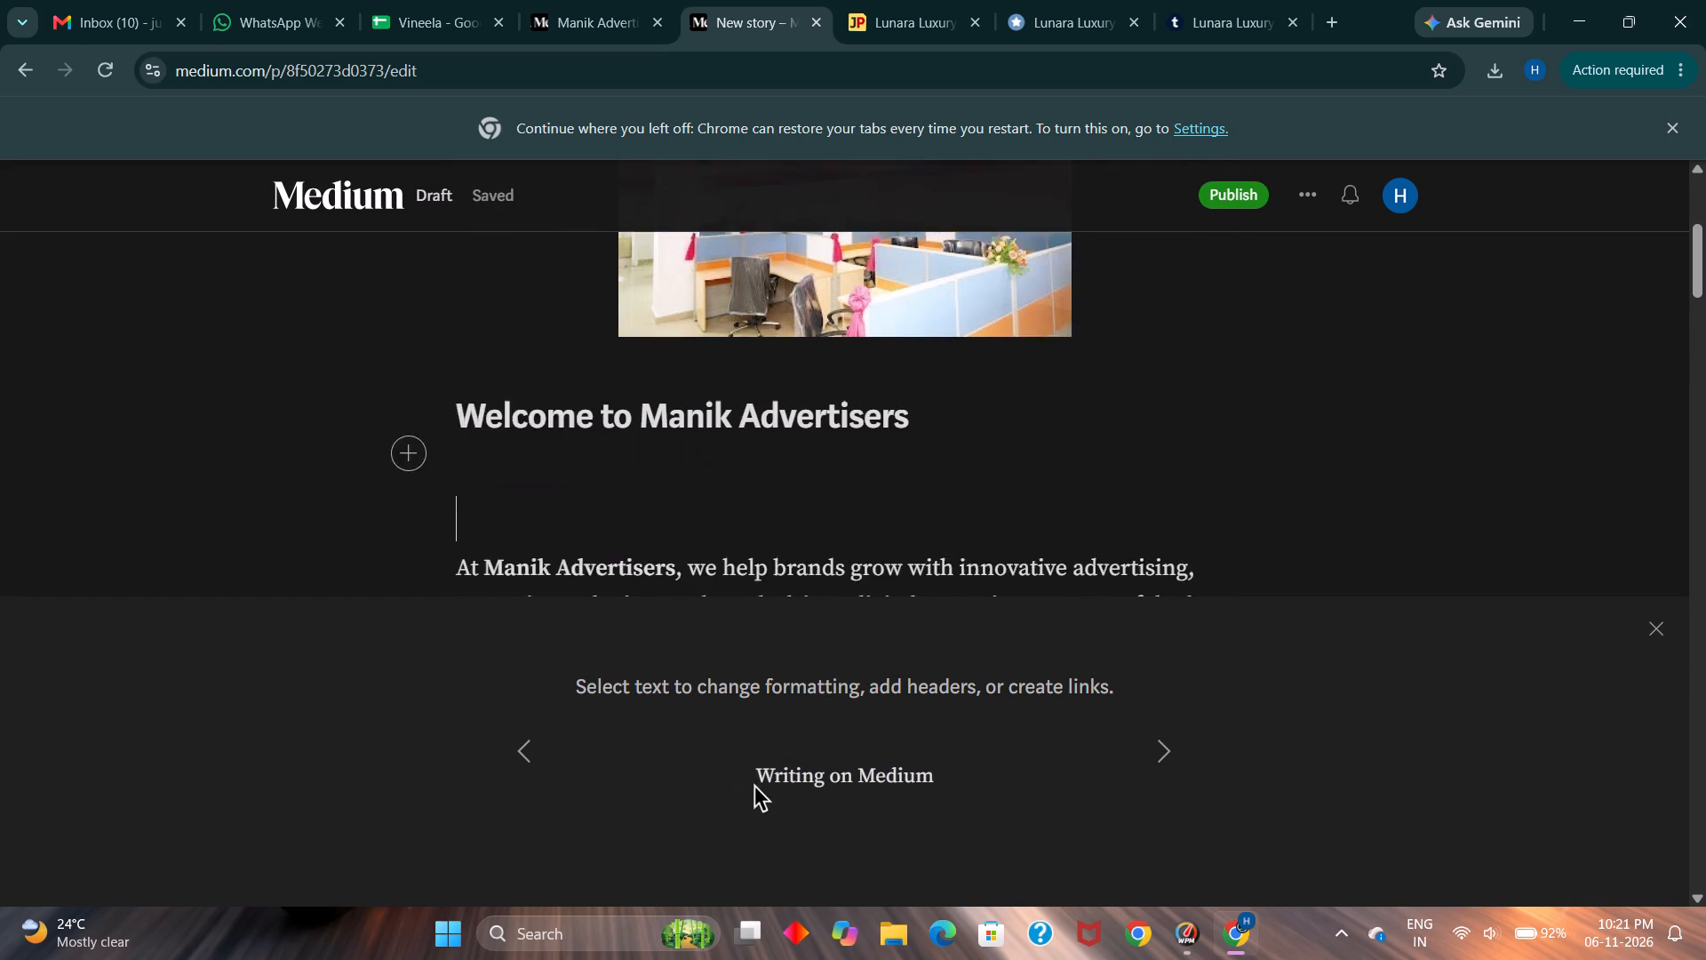
pyautogui.press('Down')
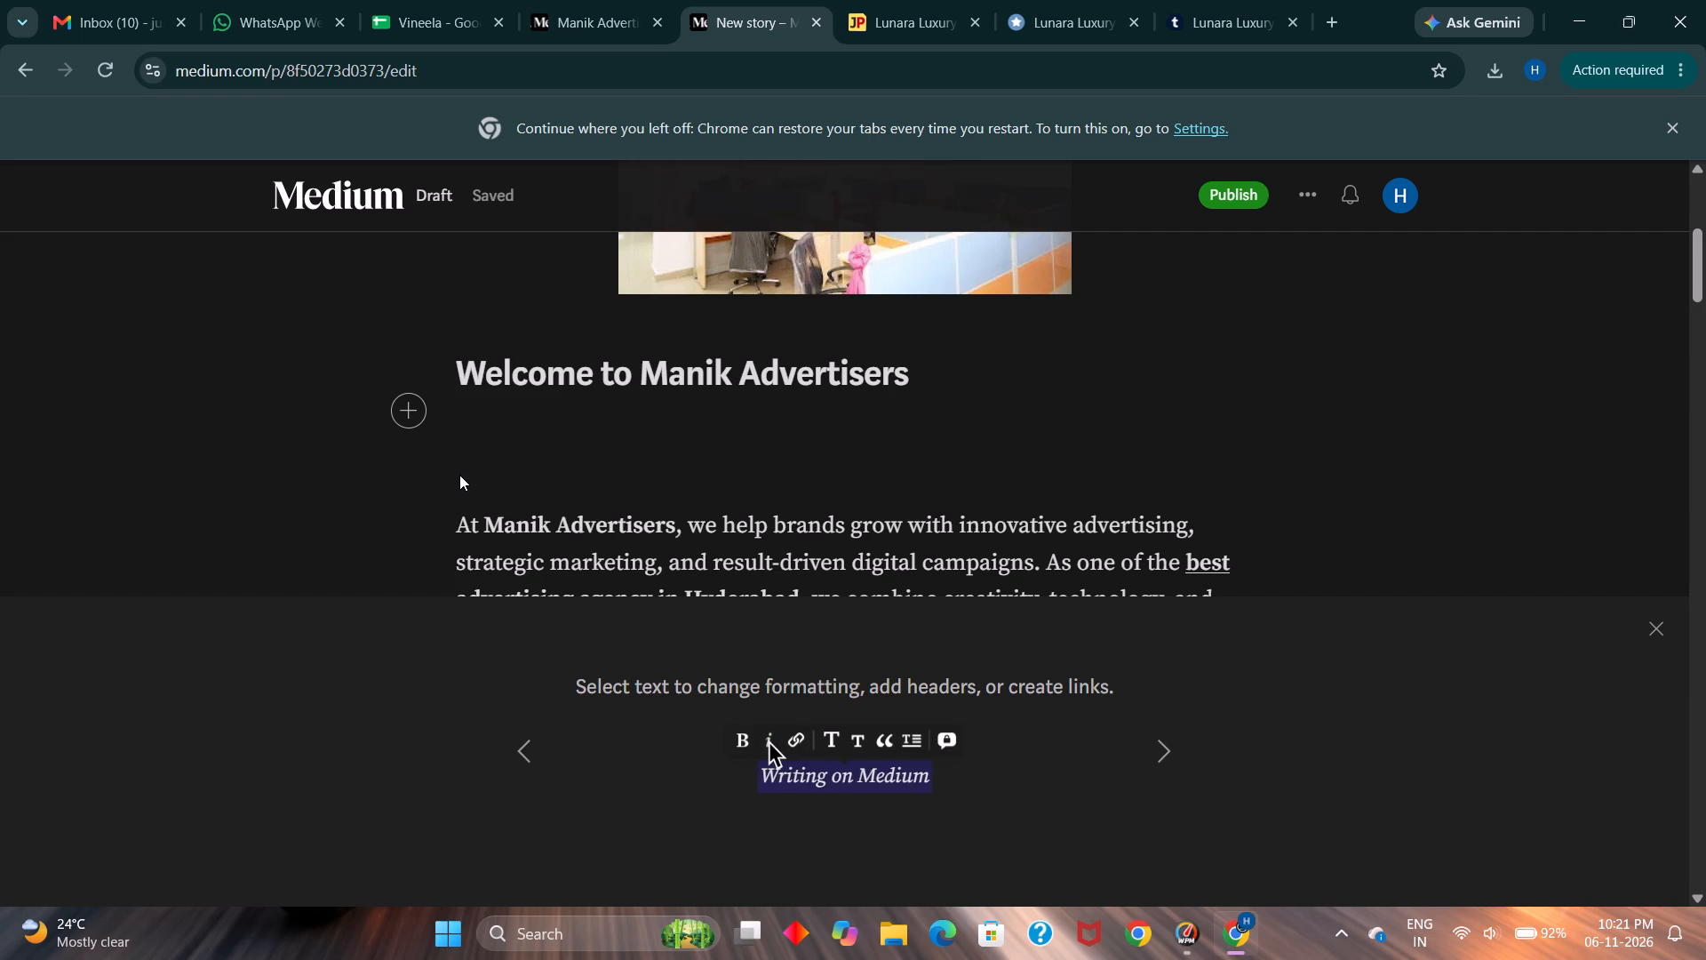
pyautogui.press('BackSpace')
# Remove the blank line beneath the "About Manik Advertisers" heading.
pyautogui.press('Down')
pyautogui.press('Down')
pyautogui.press('Down')
pyautogui.press('Down')
pyautogui.press('Down')
pyautogui.press('Down')
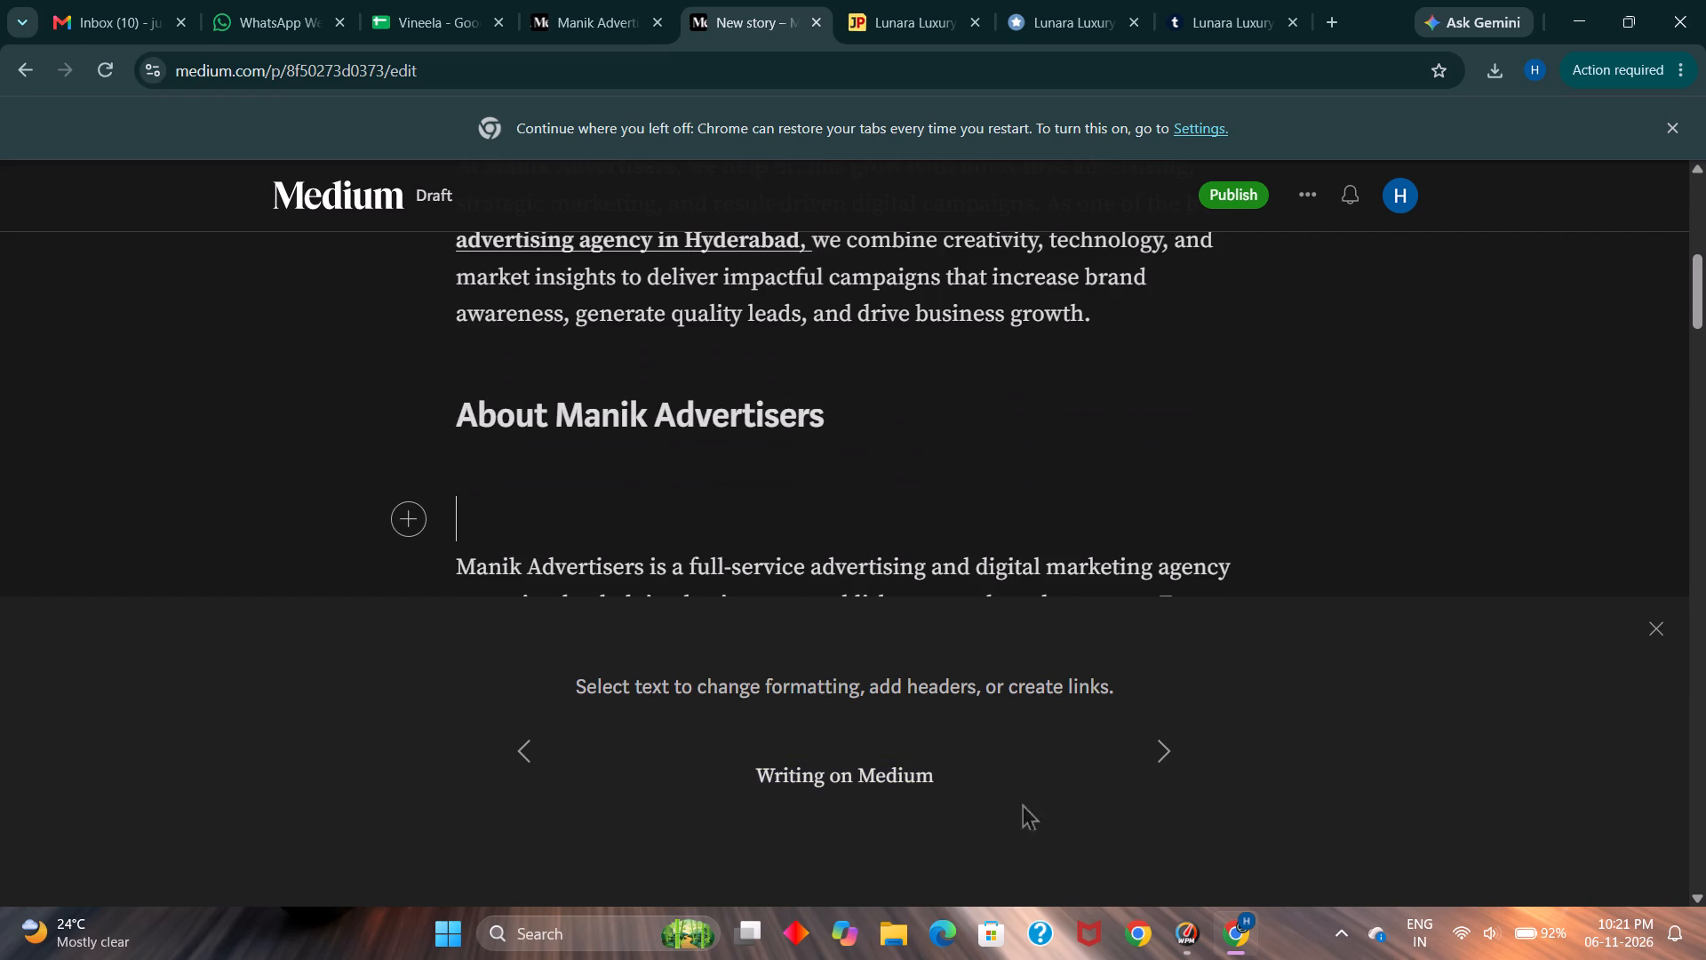
pyautogui.press('BackSpace')
# Remove the blank line beneath the "Best Advertising Agency in Hyderabad" section heading.
pyautogui.press('Down')
pyautogui.press('Down')
pyautogui.press('Down')
pyautogui.press('Down')
pyautogui.press('Down')
pyautogui.press('Down')
pyautogui.press('Down')
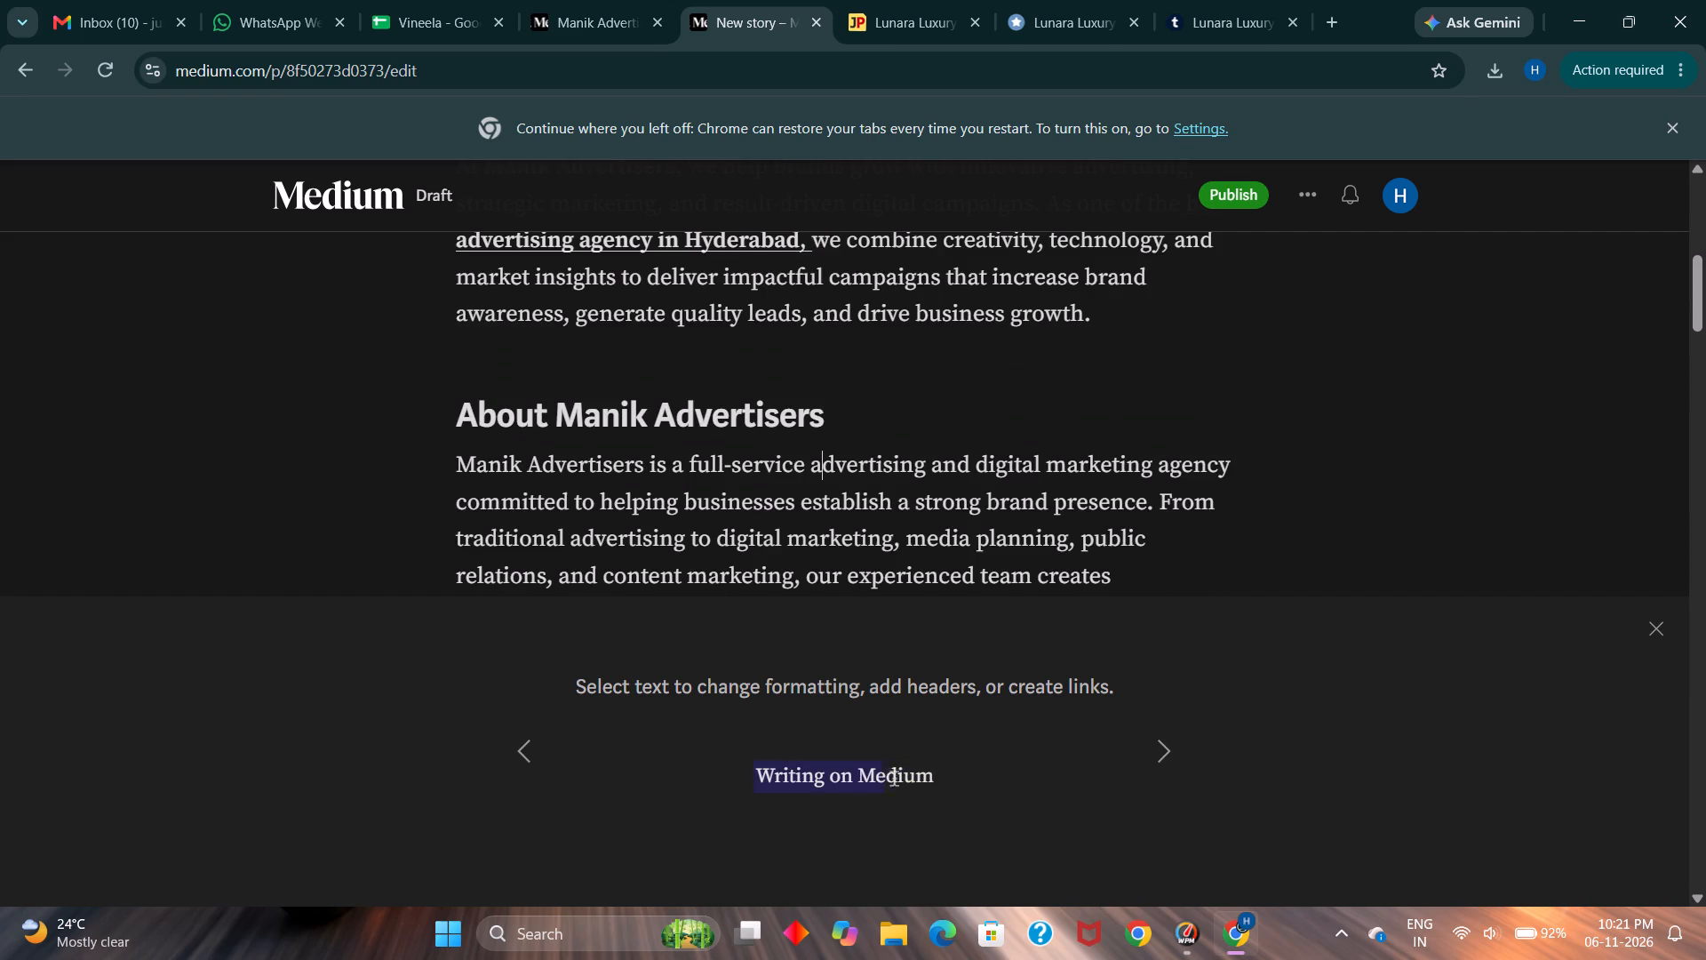
pyautogui.press('Down')
pyautogui.press('Down')
pyautogui.press('Down')
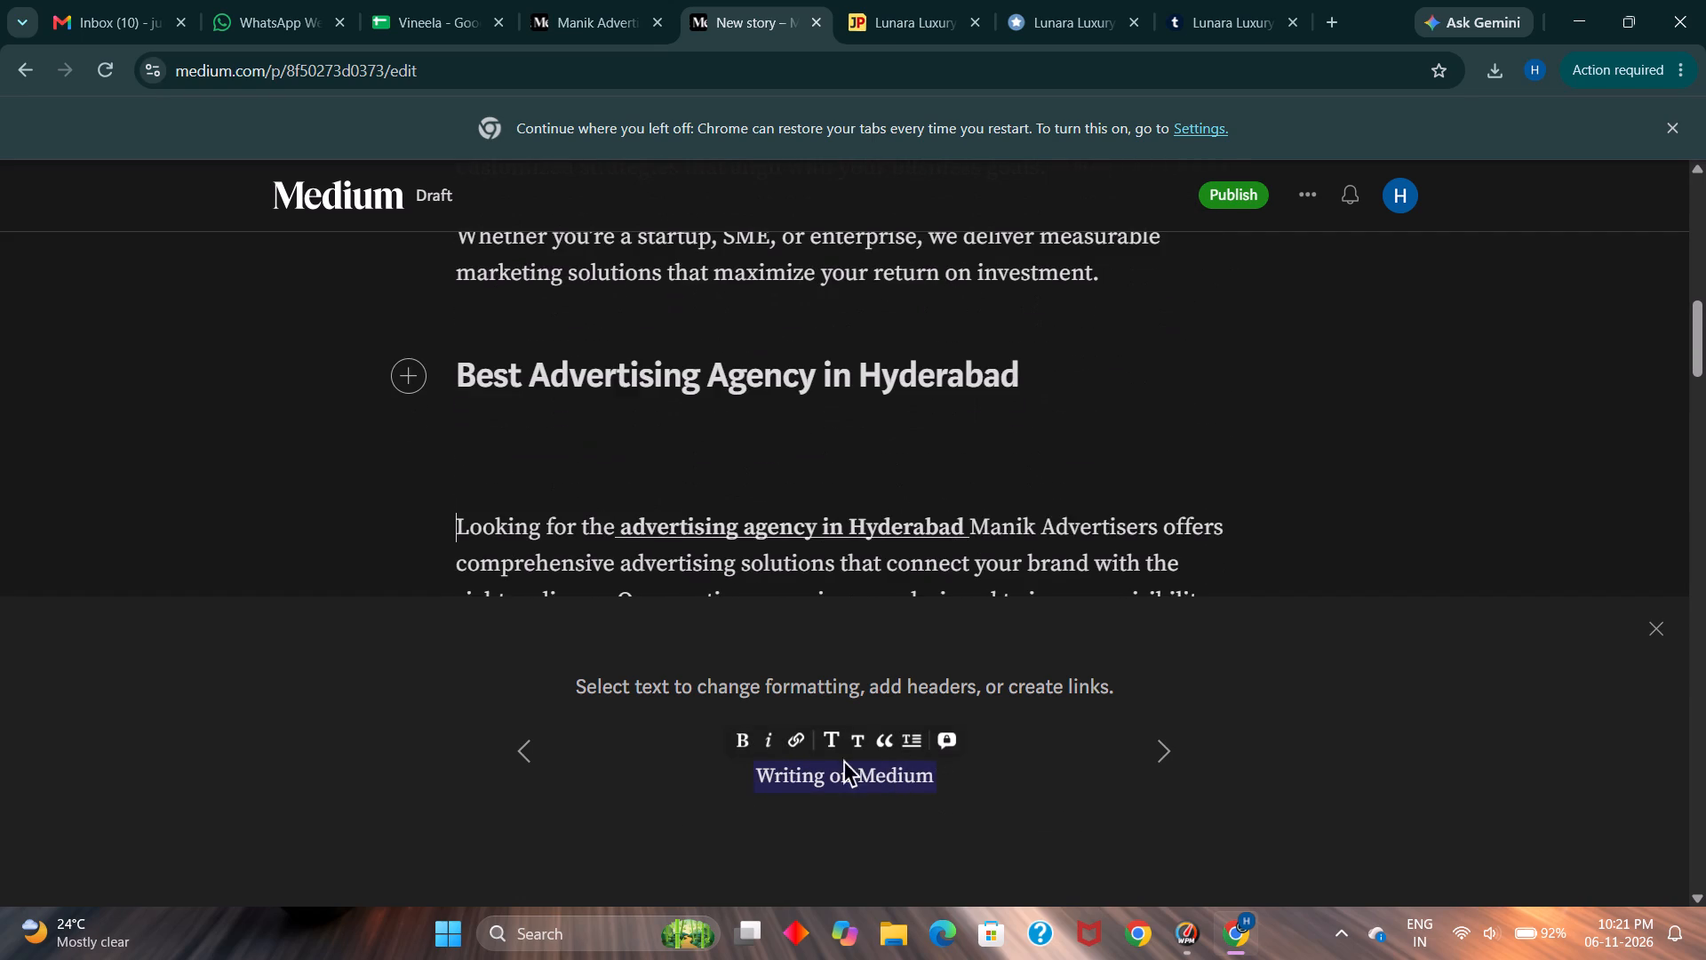
pyautogui.press('BackSpace')
# Remove the blank line beneath the "Best Digital Marketing Agency in Hyderabad" heading.
pyautogui.press('Down')
pyautogui.press('Down')
pyautogui.press('Down')
pyautogui.press('Down')
pyautogui.press('Down')
pyautogui.press('Down')
pyautogui.press('Down')
pyautogui.press('Down')
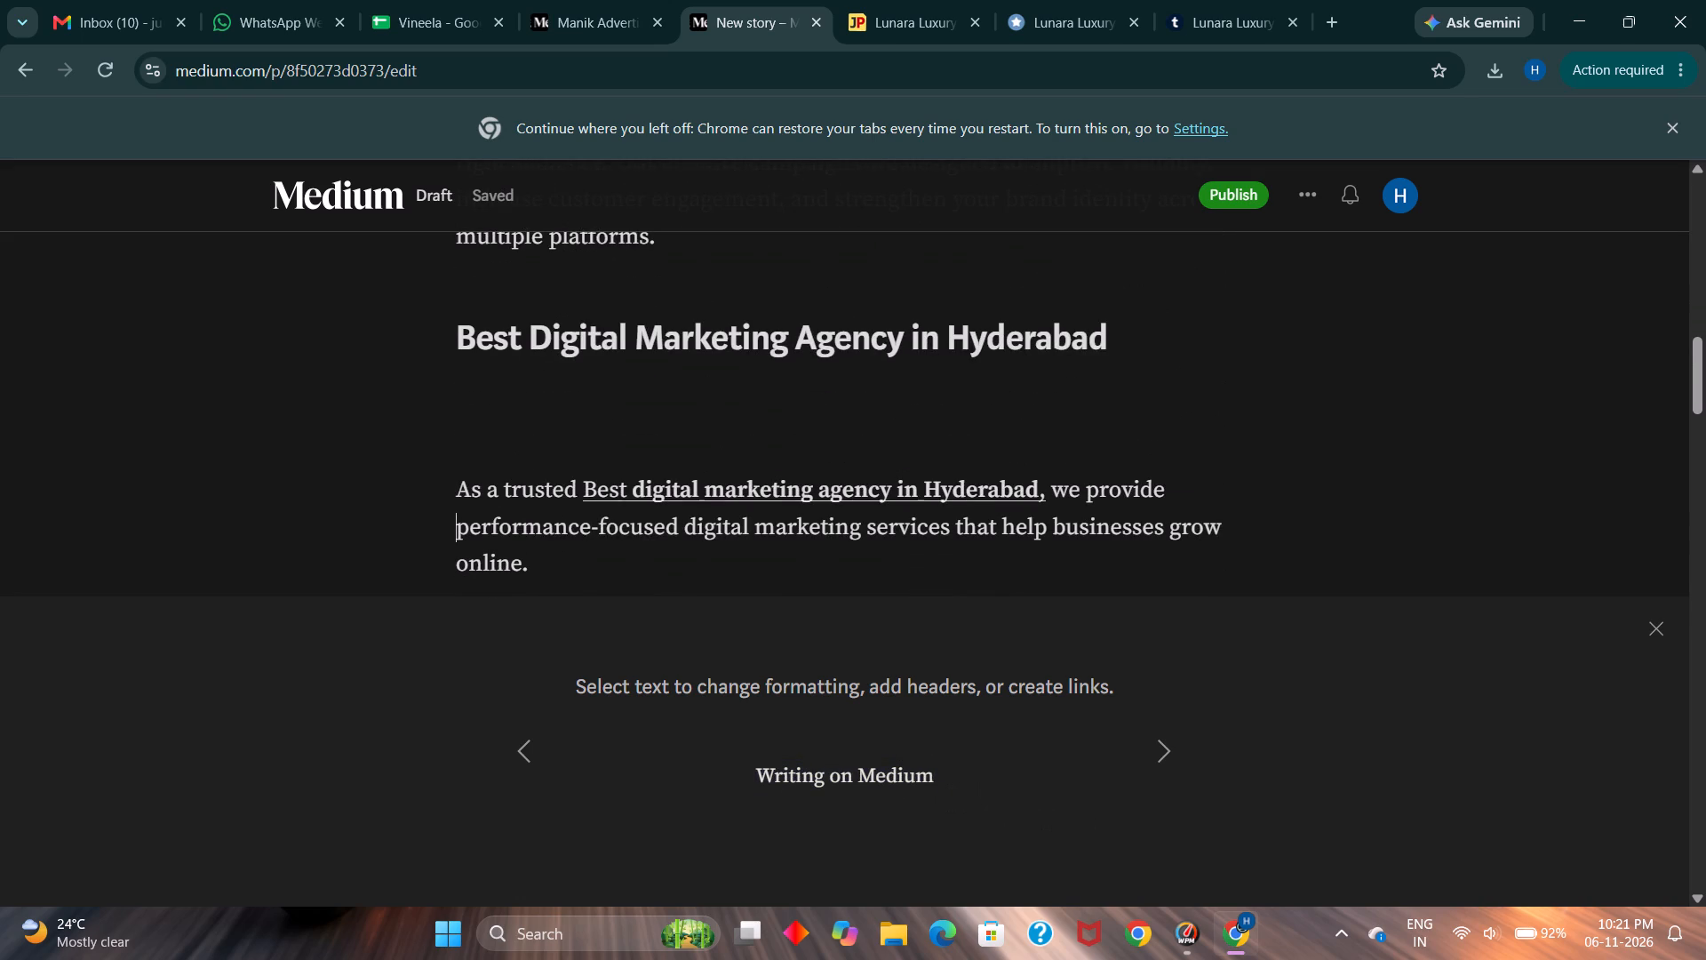
pyautogui.click(470, 430)
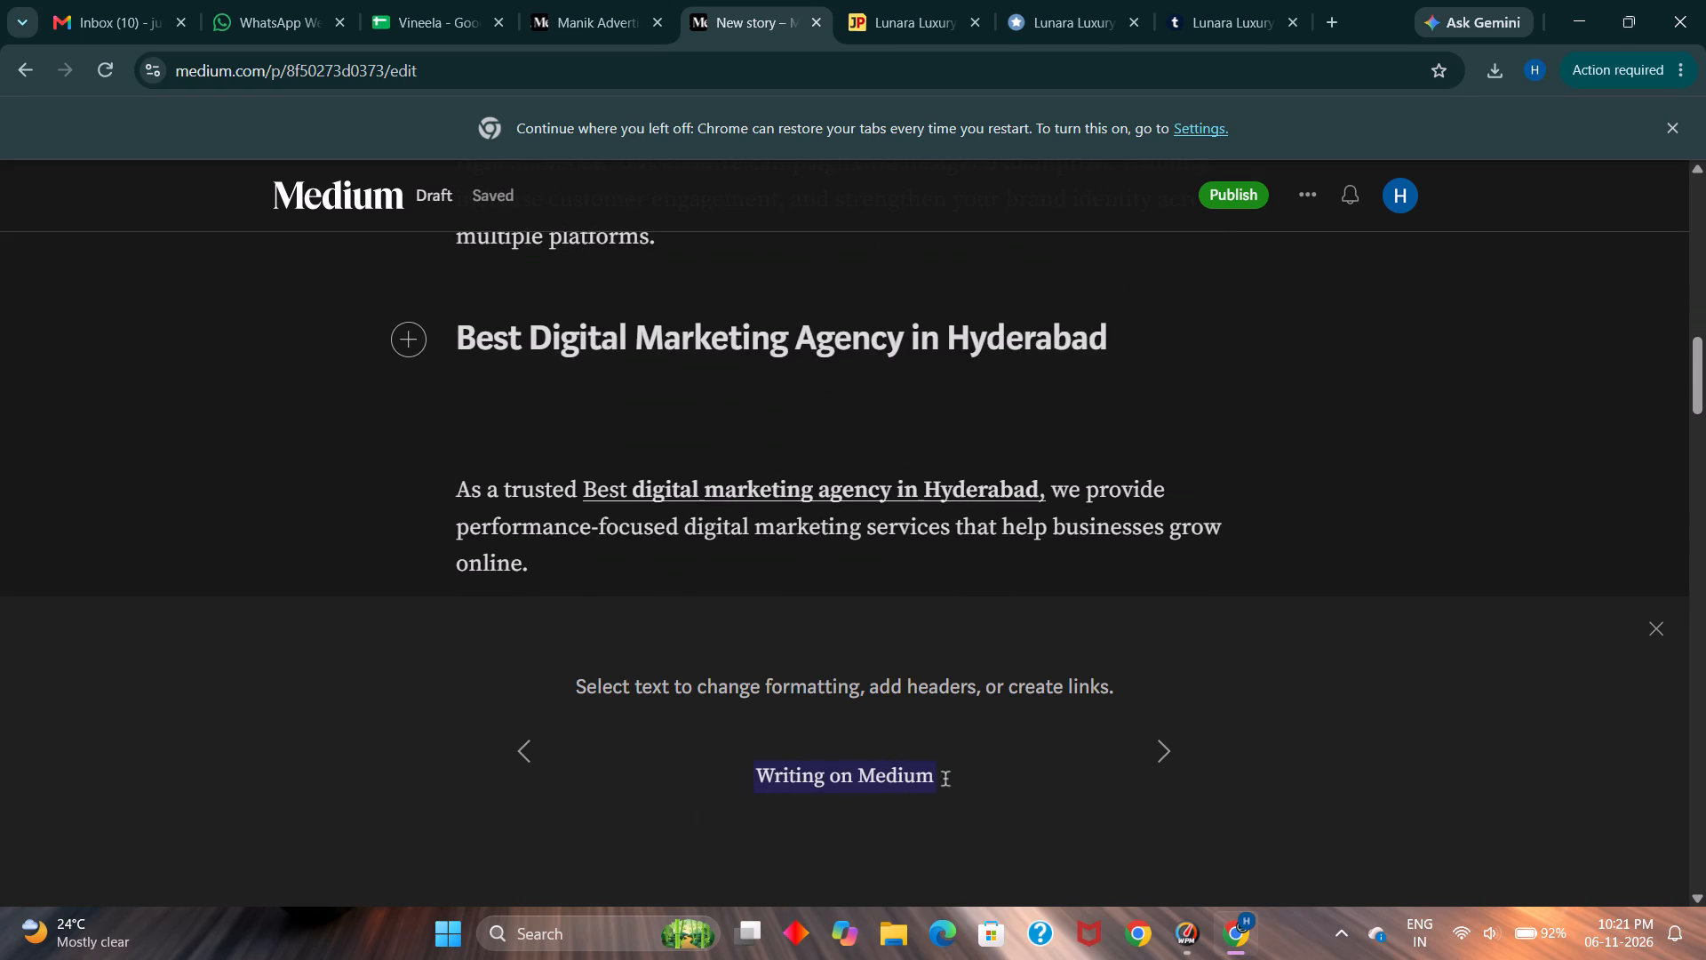
pyautogui.press('BackSpace')
# Remove the blank line beneath the "PR Agency in Hyderabad" heading.
pyautogui.press('Down')
pyautogui.press('Down')
pyautogui.press('Down')
pyautogui.press('Down')
pyautogui.press('Down')
pyautogui.press('Down')
pyautogui.press('Down')
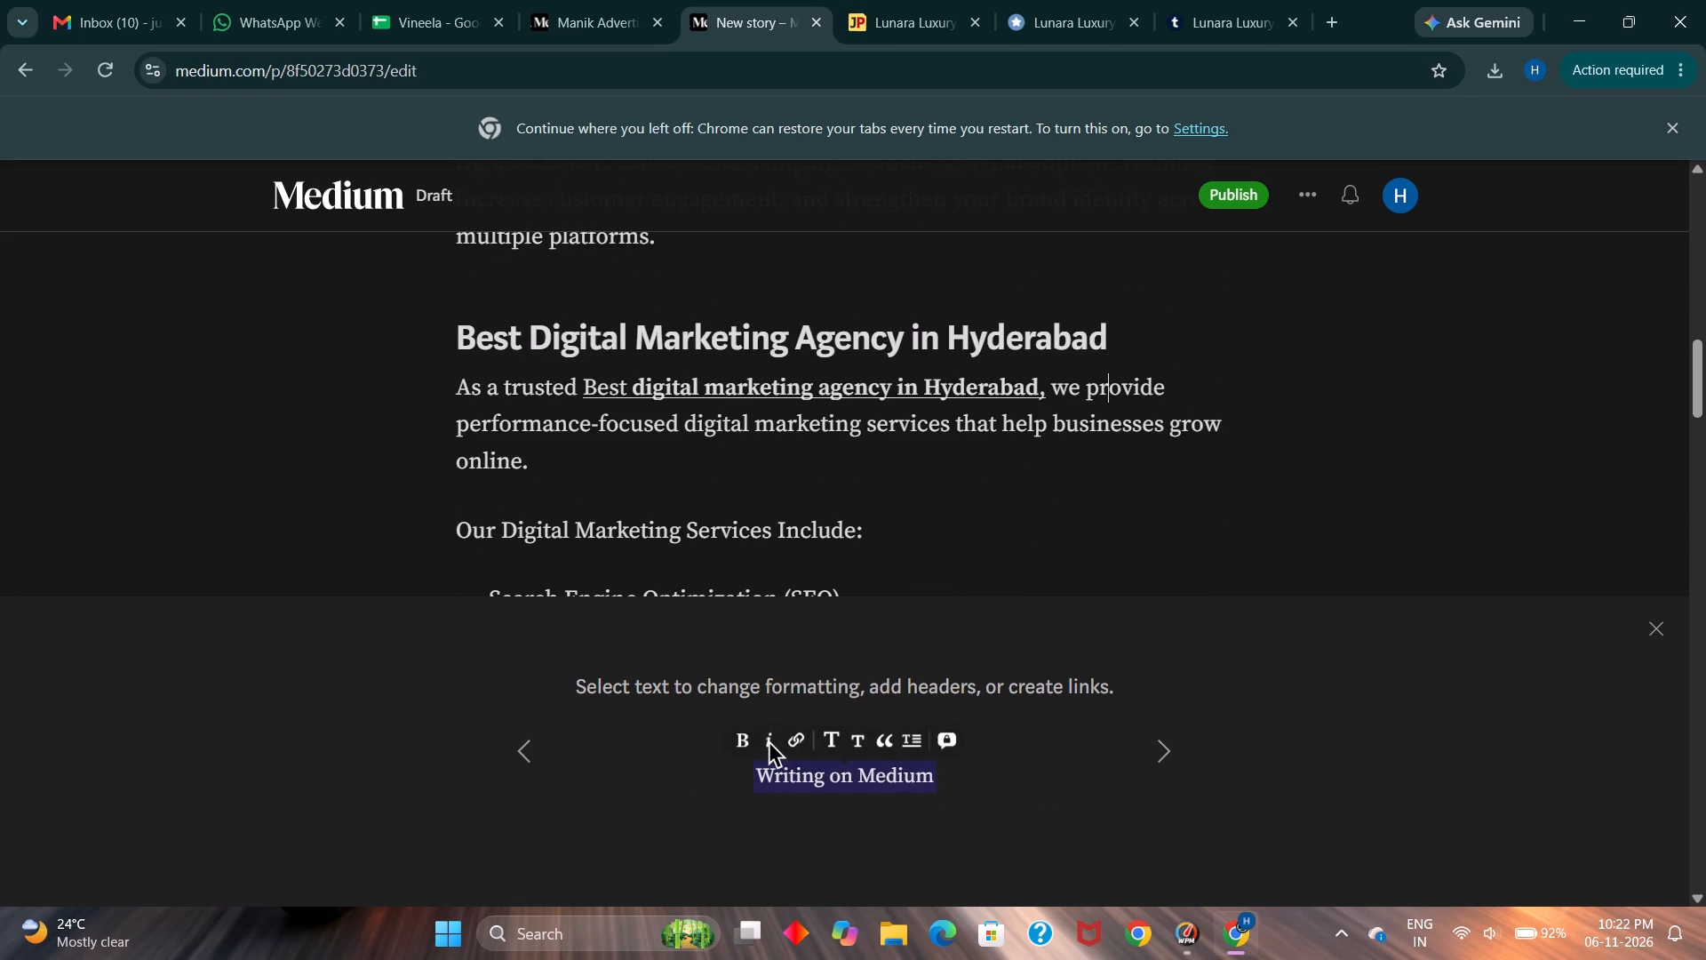
pyautogui.press('Down')
pyautogui.press('Down')
pyautogui.press('Down')
pyautogui.press('Down')
pyautogui.press('Down')
pyautogui.press('Down')
pyautogui.press('Down')
pyautogui.press('Down')
pyautogui.press('Down')
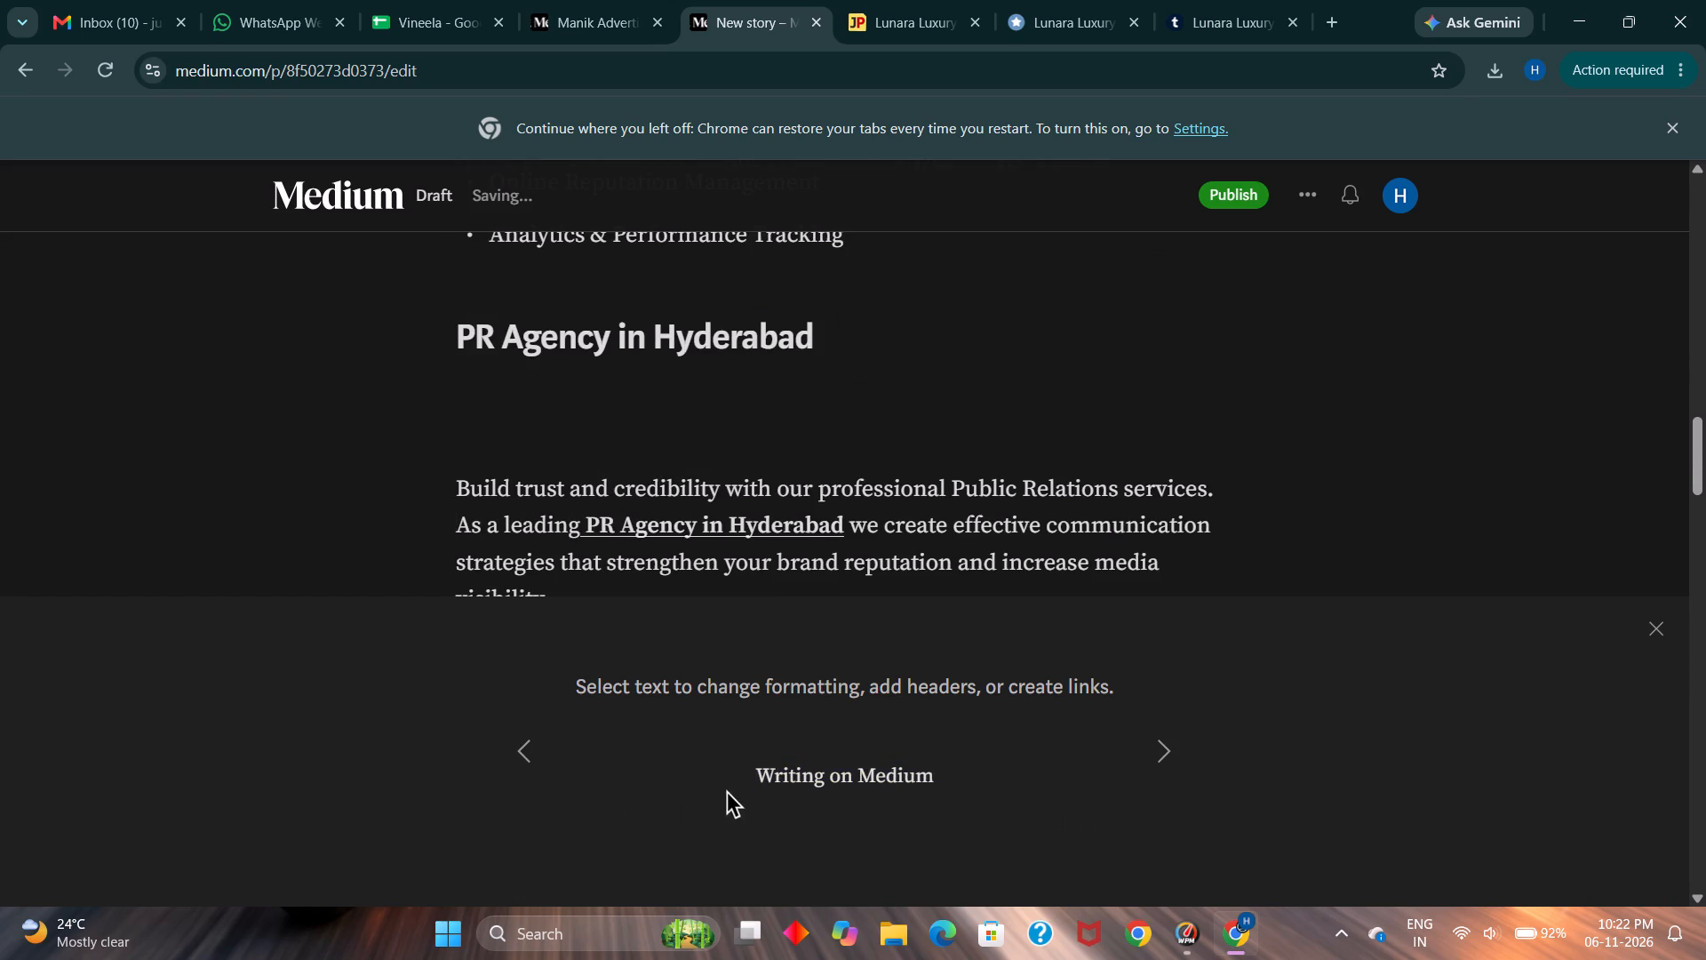
pyautogui.click(438, 469)
pyautogui.press('BackSpace')
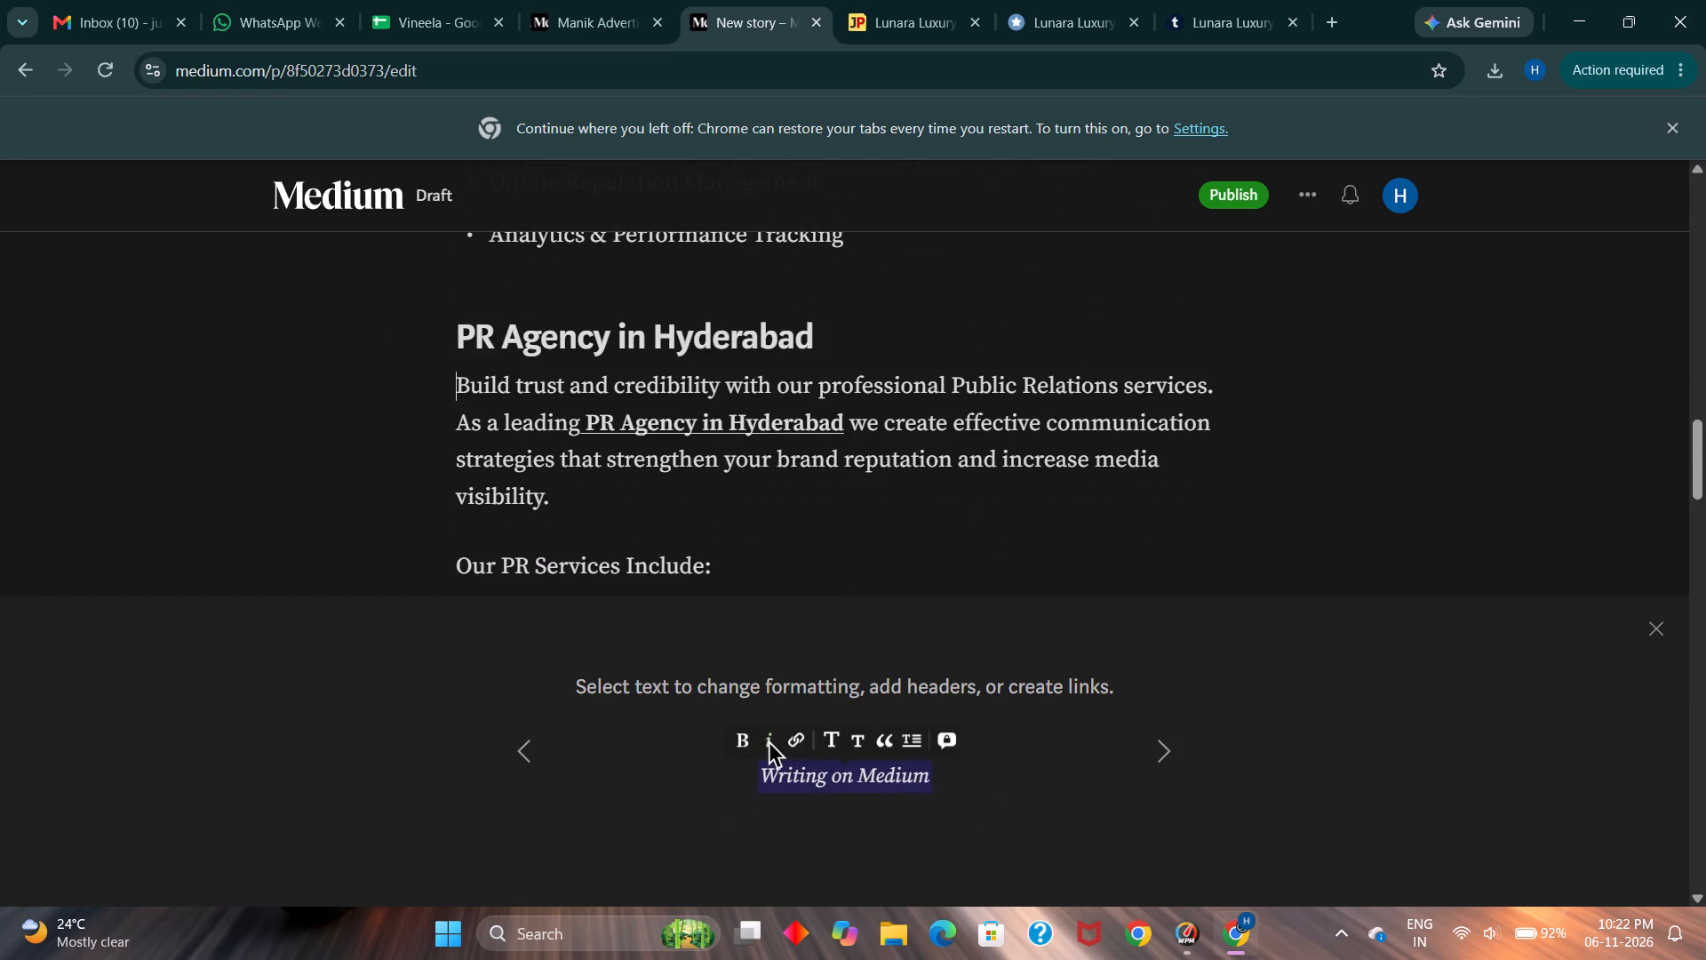
# Remove the blank line beneath the "Digital PR Agency" heading.
pyautogui.press('Down')
pyautogui.press('Down')
pyautogui.press('Down')
pyautogui.press('Down')
pyautogui.press('Down')
pyautogui.press('Down')
pyautogui.press('Down')
pyautogui.press('Down')
pyautogui.press('Down')
pyautogui.press('Down')
pyautogui.press('Down')
pyautogui.press('Down')
pyautogui.press('Down')
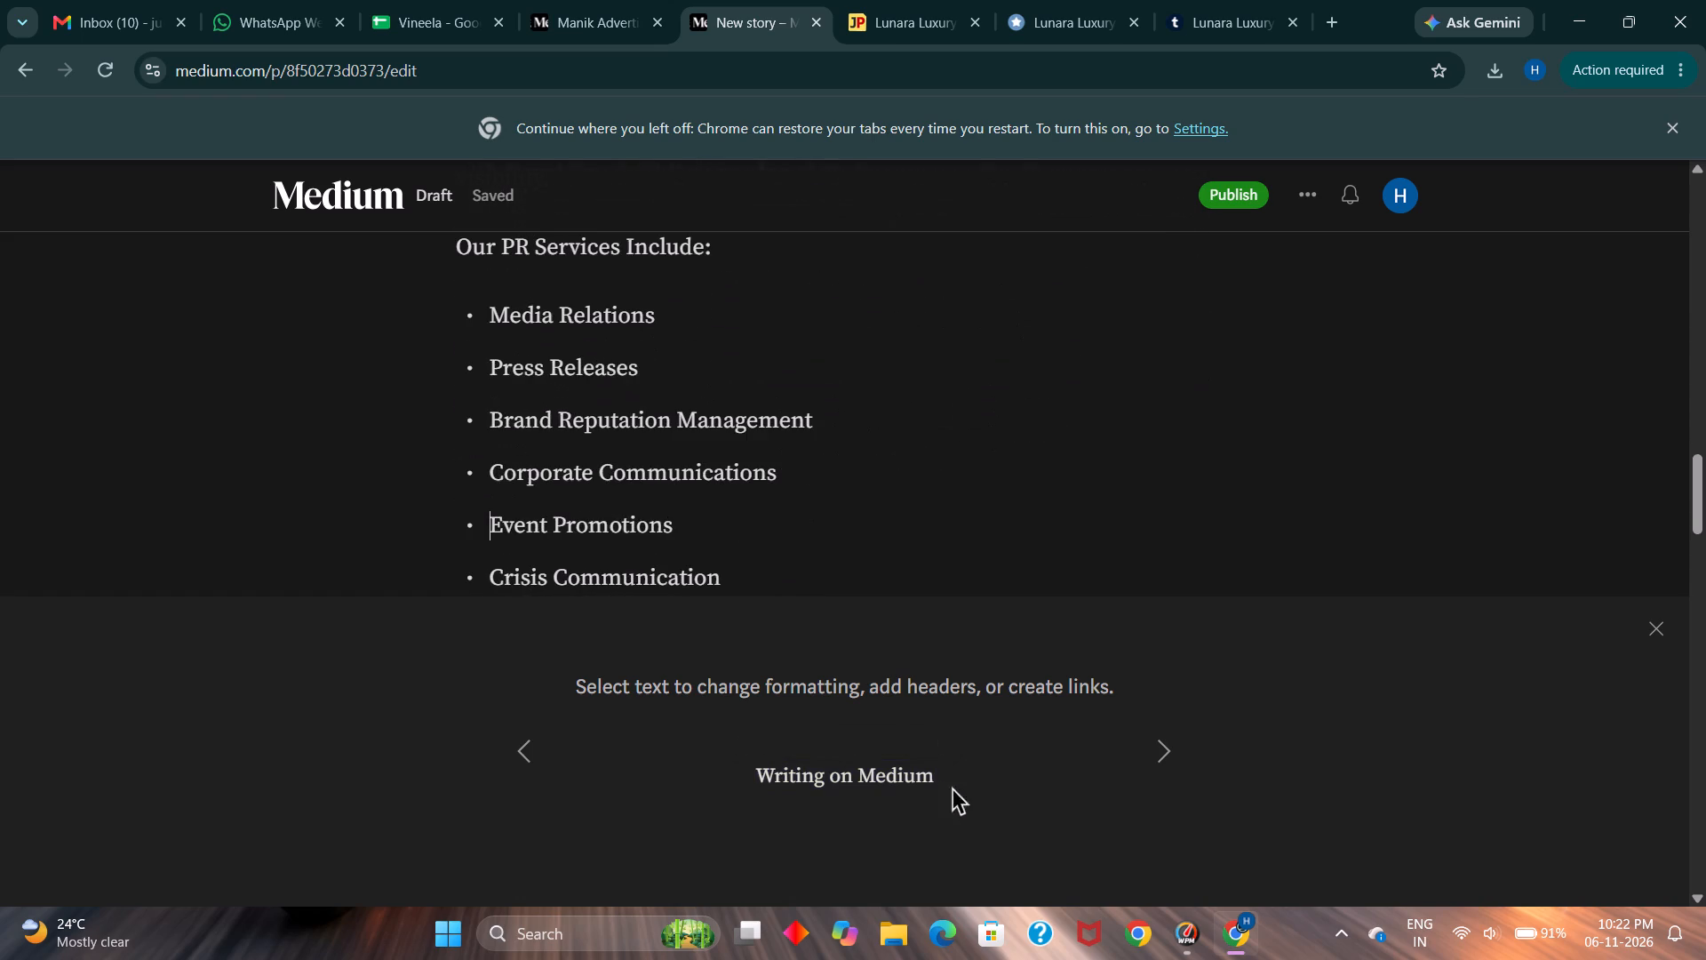
pyautogui.press('Down')
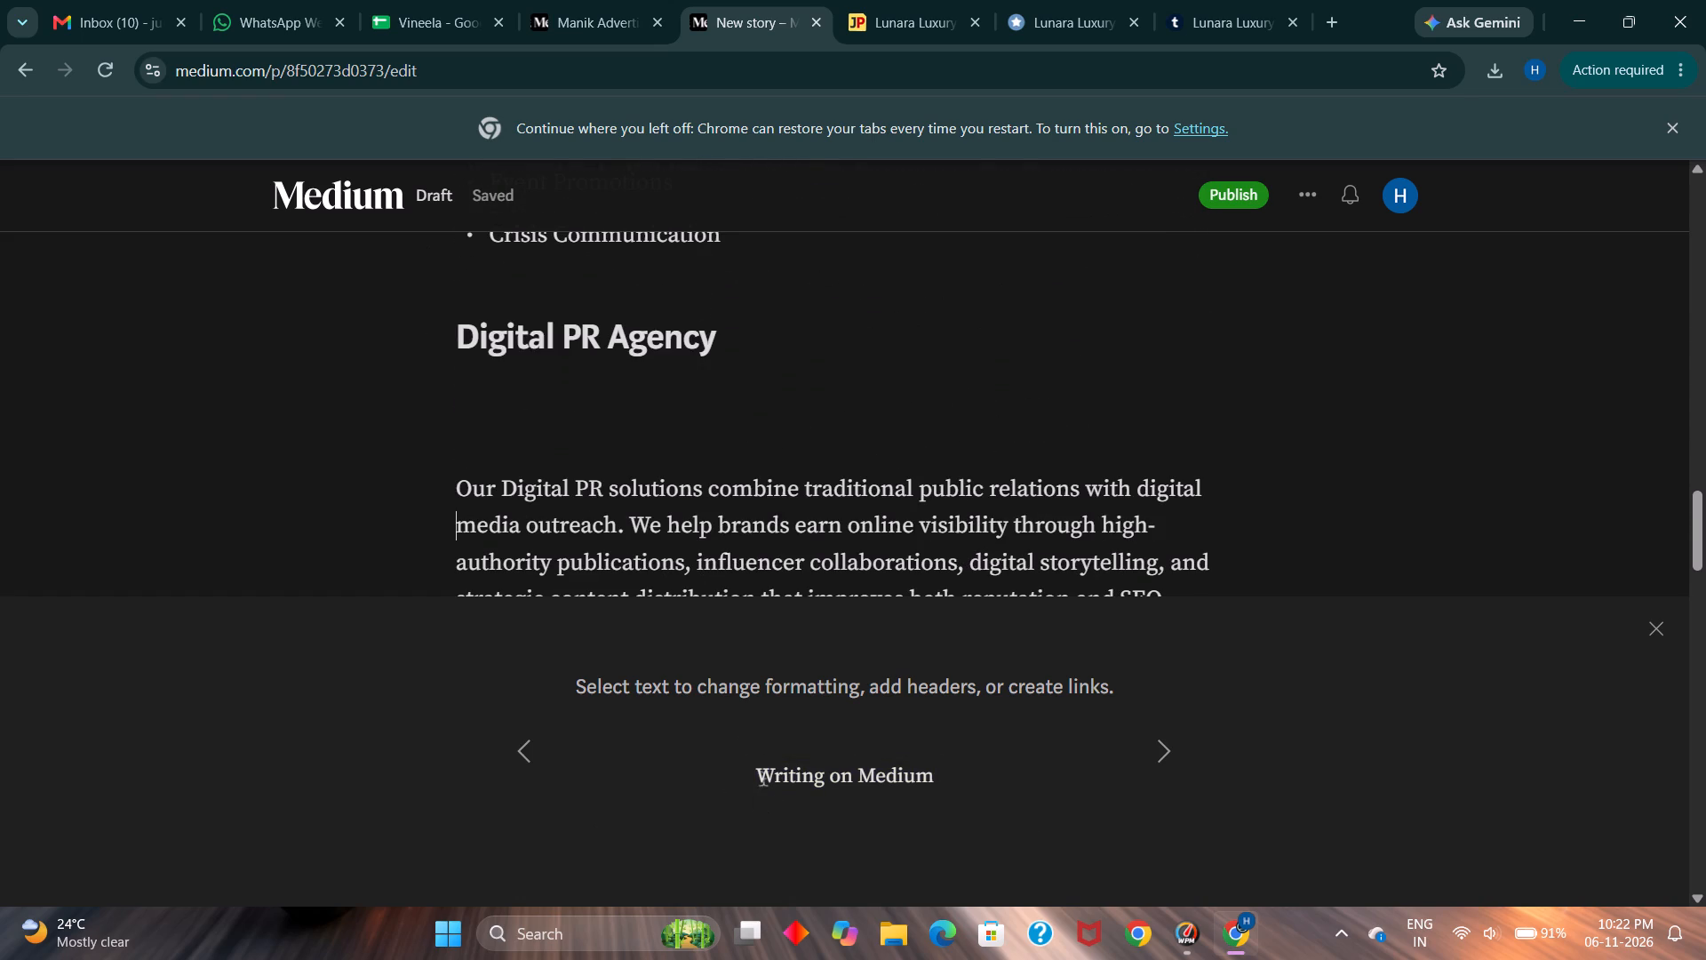
pyautogui.click(434, 442)
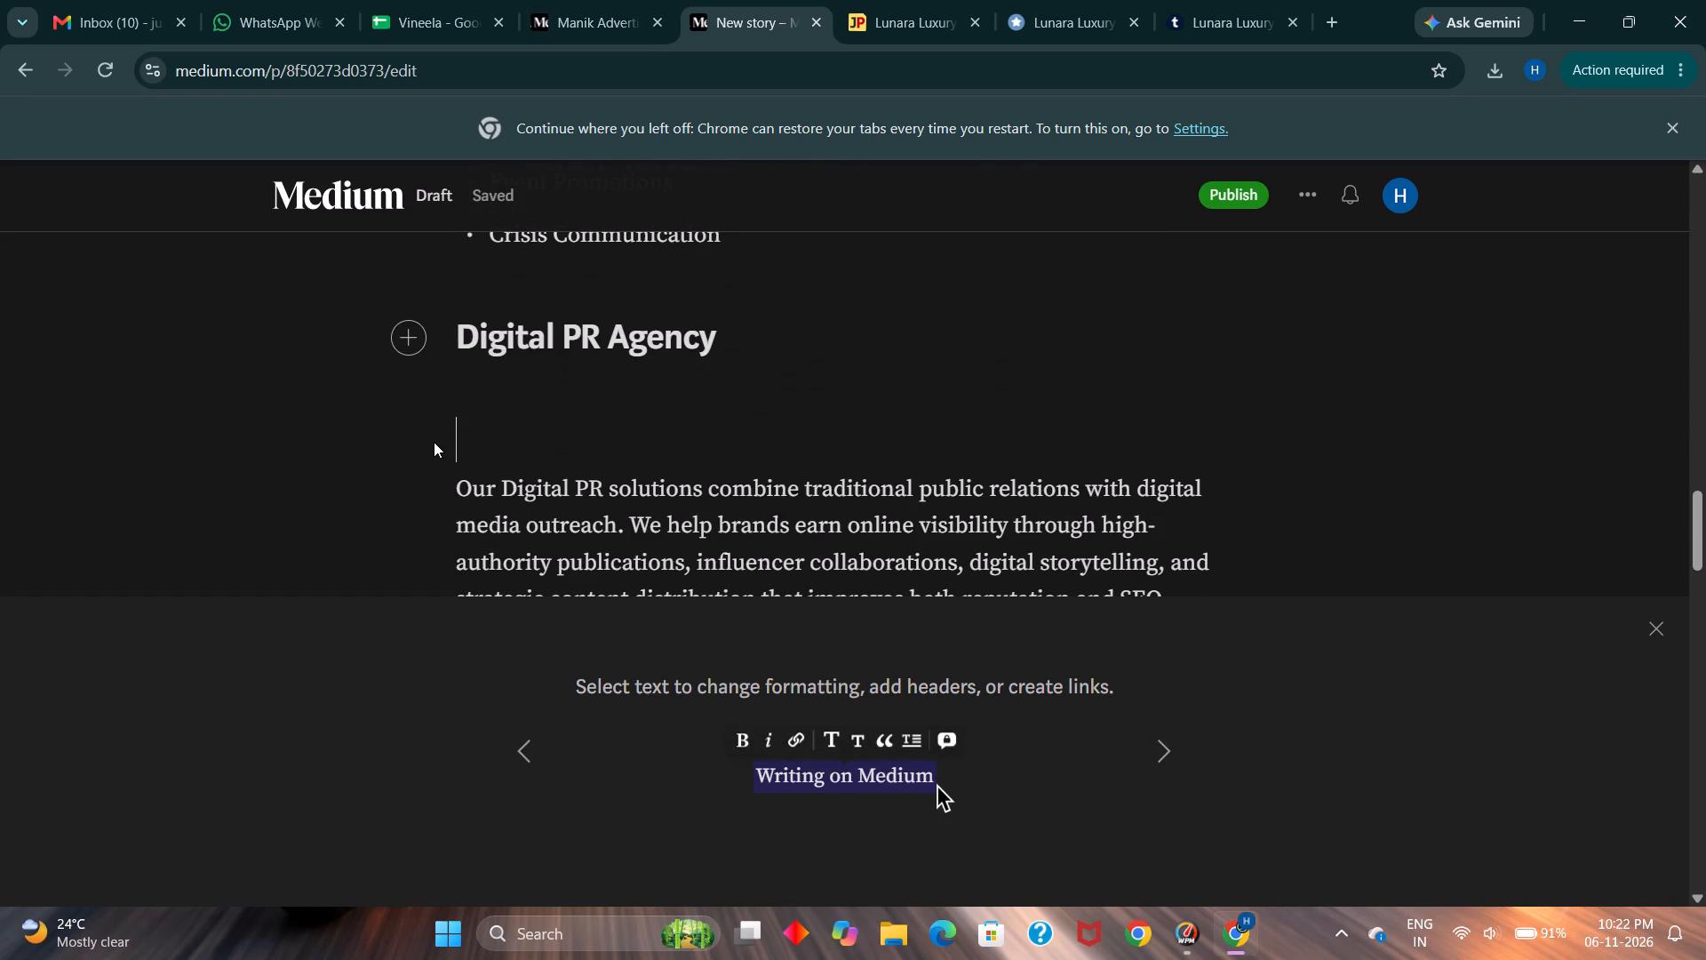
pyautogui.press('BackSpace')
# Remove the blank line beneath the "Media Strategy Agency" heading.
pyautogui.press('Down')
pyautogui.press('Down')
pyautogui.press('Down')
pyautogui.press('Down')
pyautogui.press('Down')
pyautogui.press('Down')
pyautogui.press('Down')
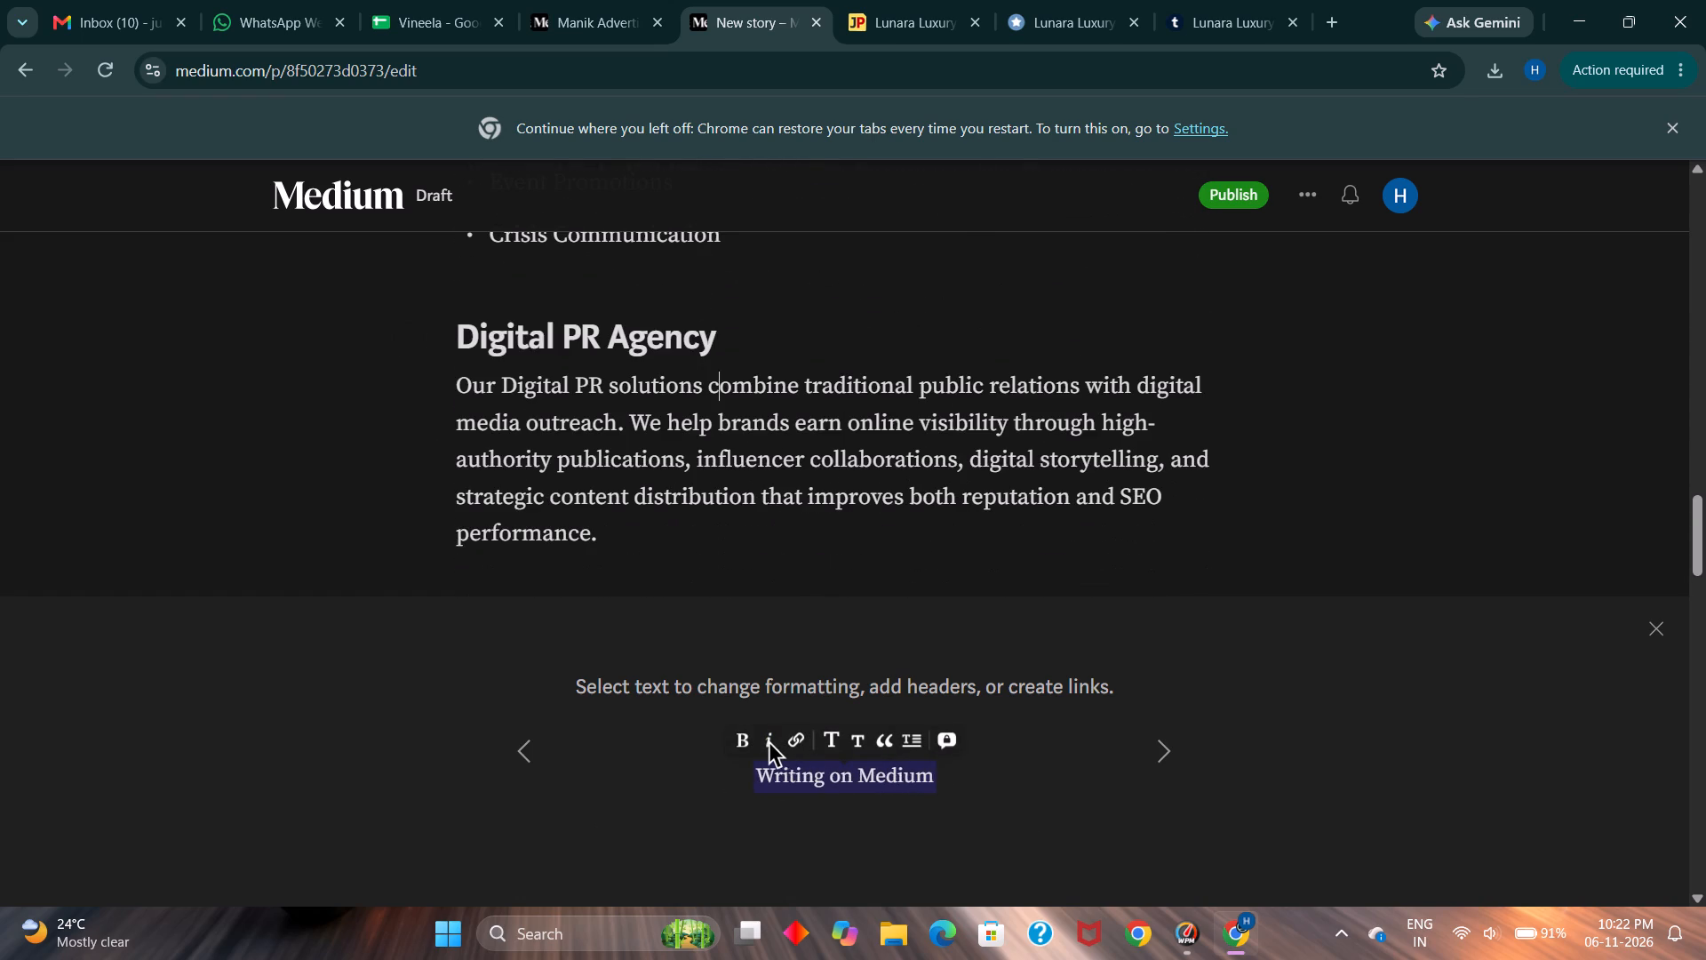
pyautogui.press('Down')
pyautogui.press('Down')
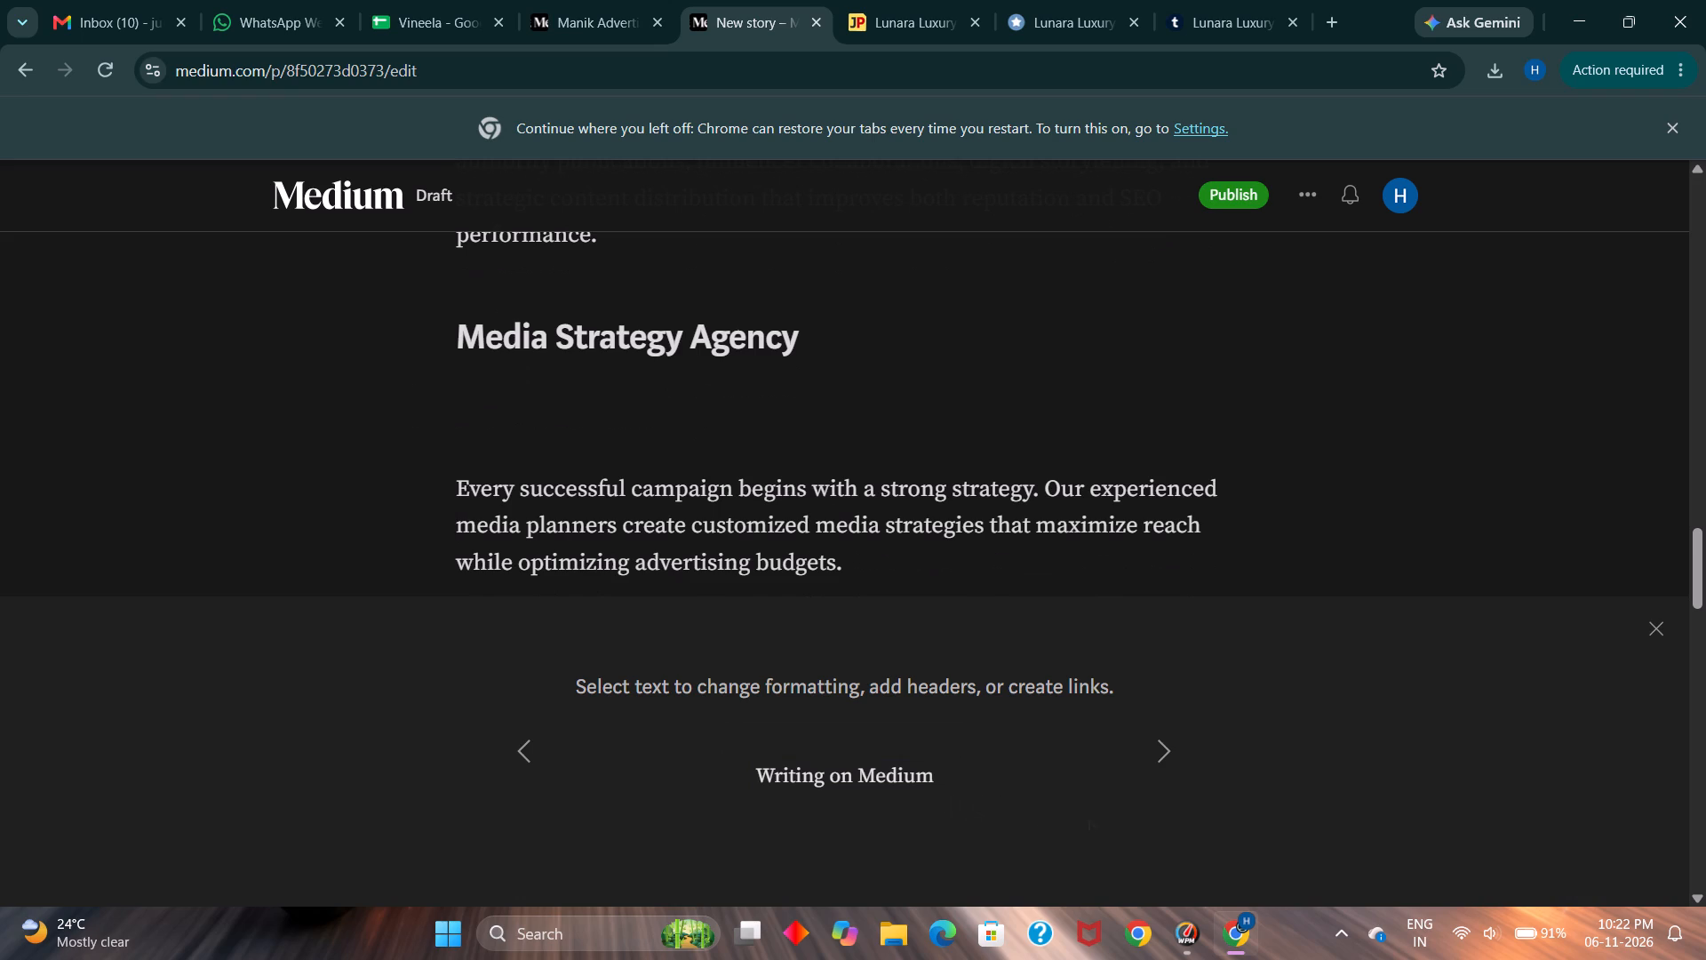
pyautogui.click(447, 444)
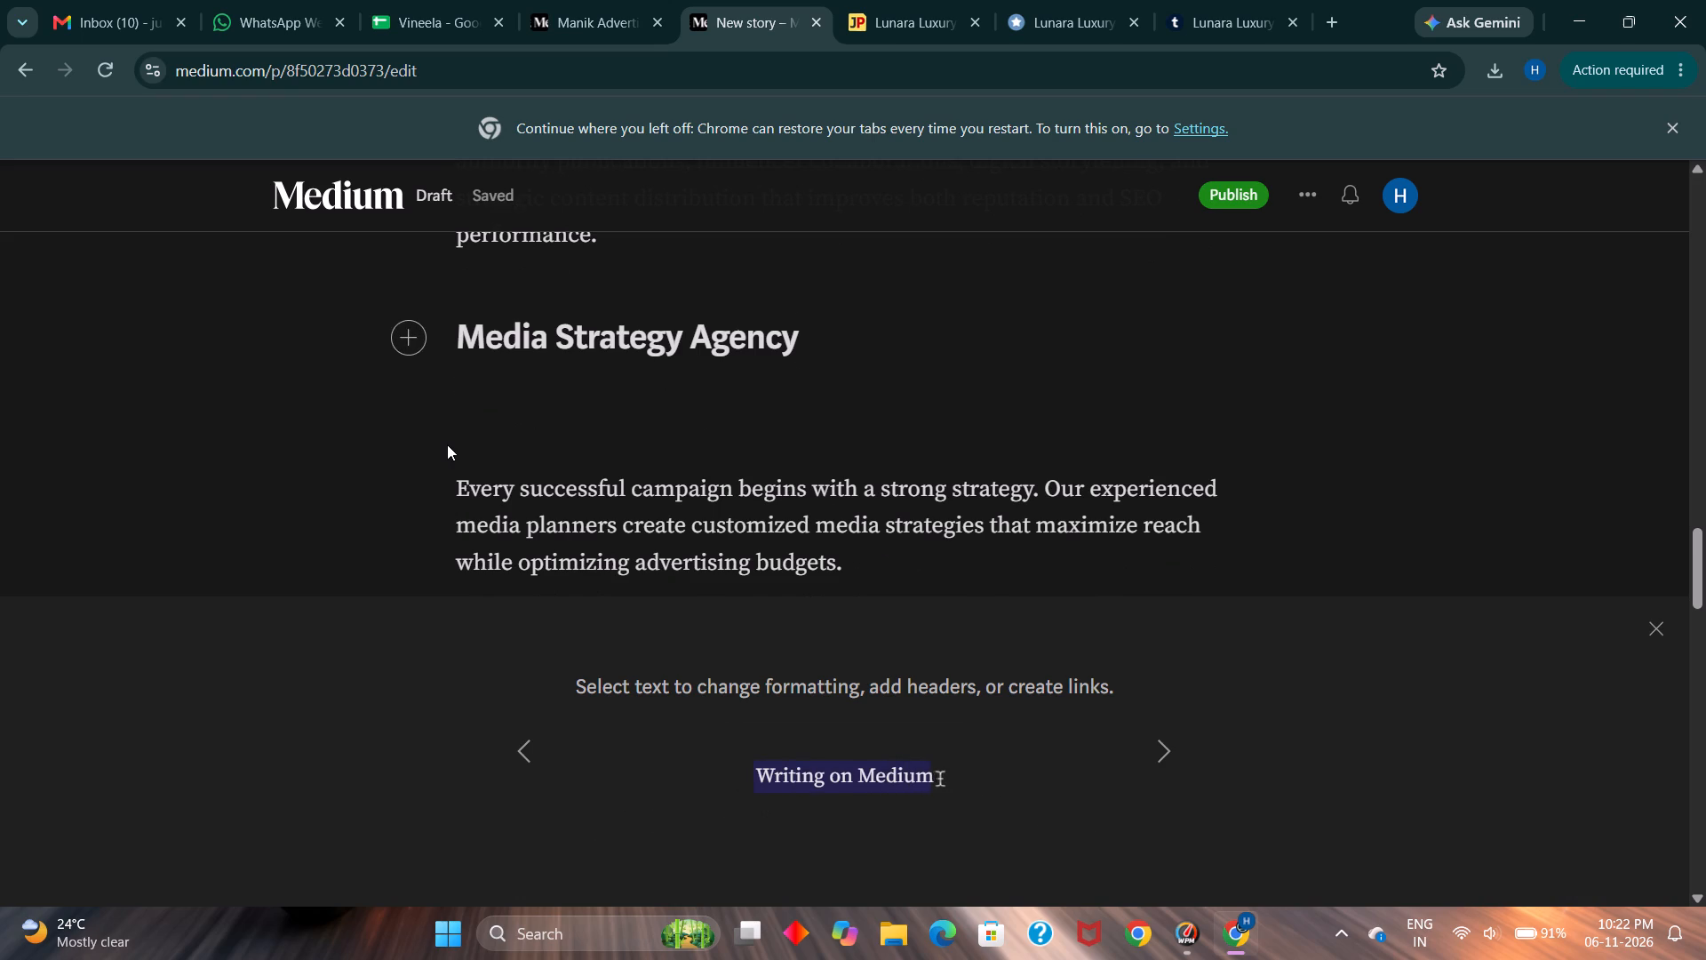
pyautogui.press('BackSpace')
# Remove the blank line beneath the "Digital Advertising Agency in Hyderabad" heading.
pyautogui.press('Down')
pyautogui.press('Down')
pyautogui.press('Down')
pyautogui.press('Down')
pyautogui.press('Down')
pyautogui.press('Down')
pyautogui.press('Down')
pyautogui.press('Down')
pyautogui.press('Down')
pyautogui.press('Down')
pyautogui.press('Down')
pyautogui.press('Down')
pyautogui.press('Down')
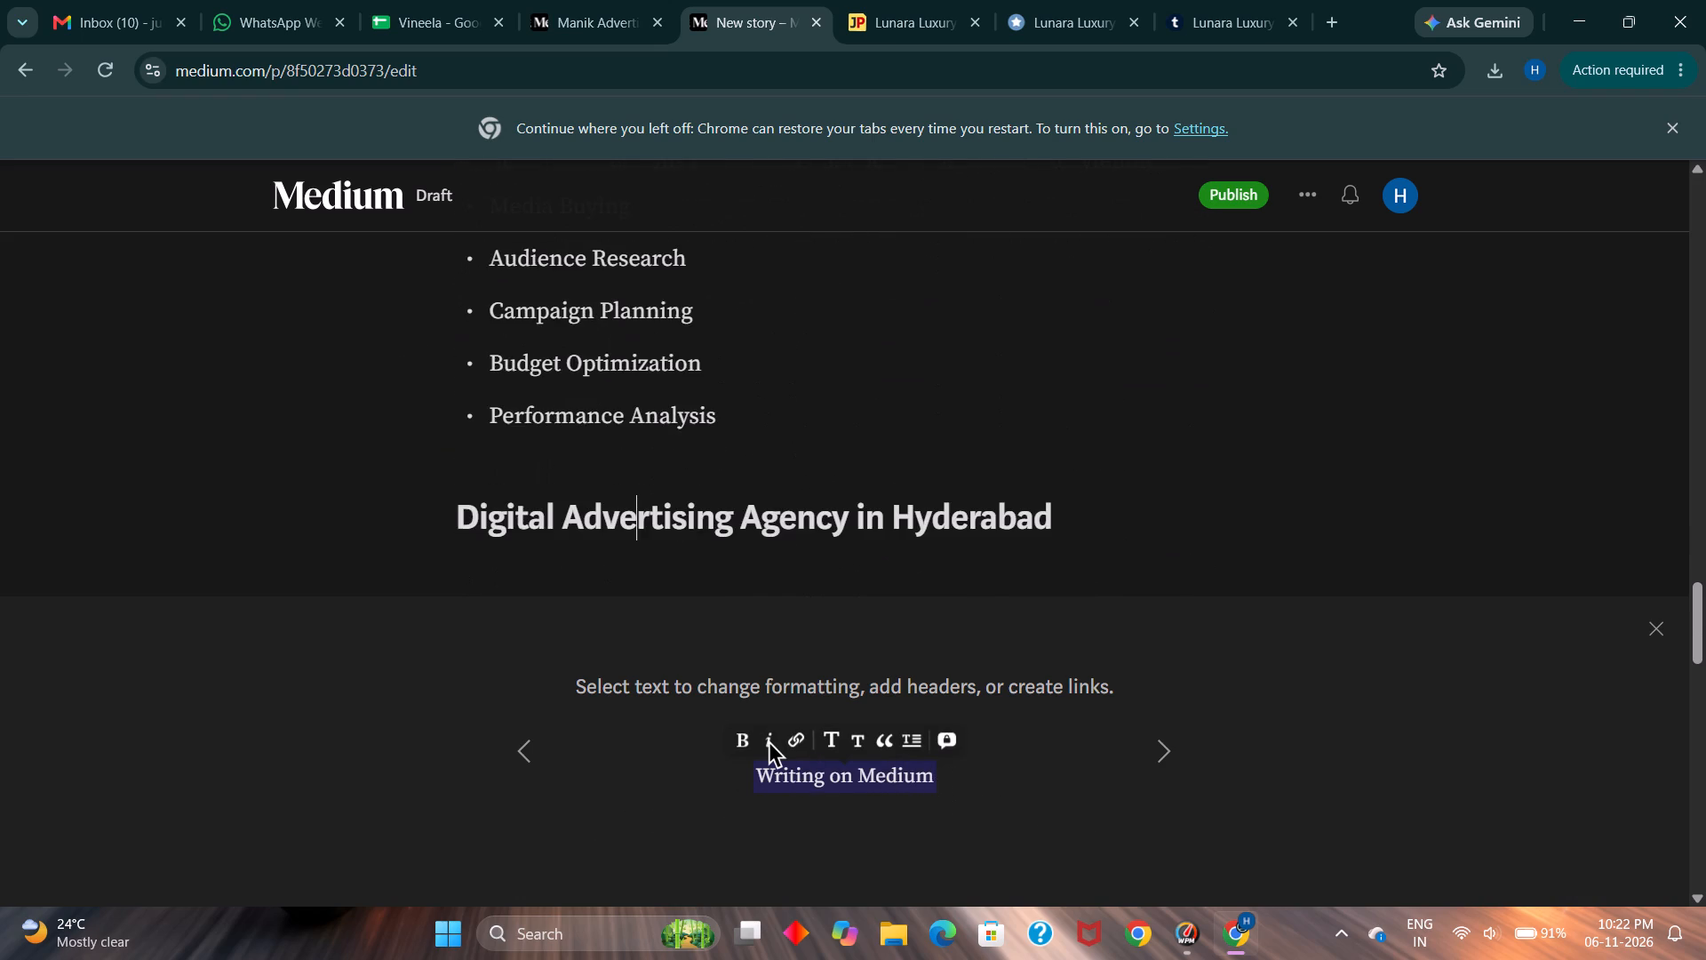
pyautogui.press('BackSpace')
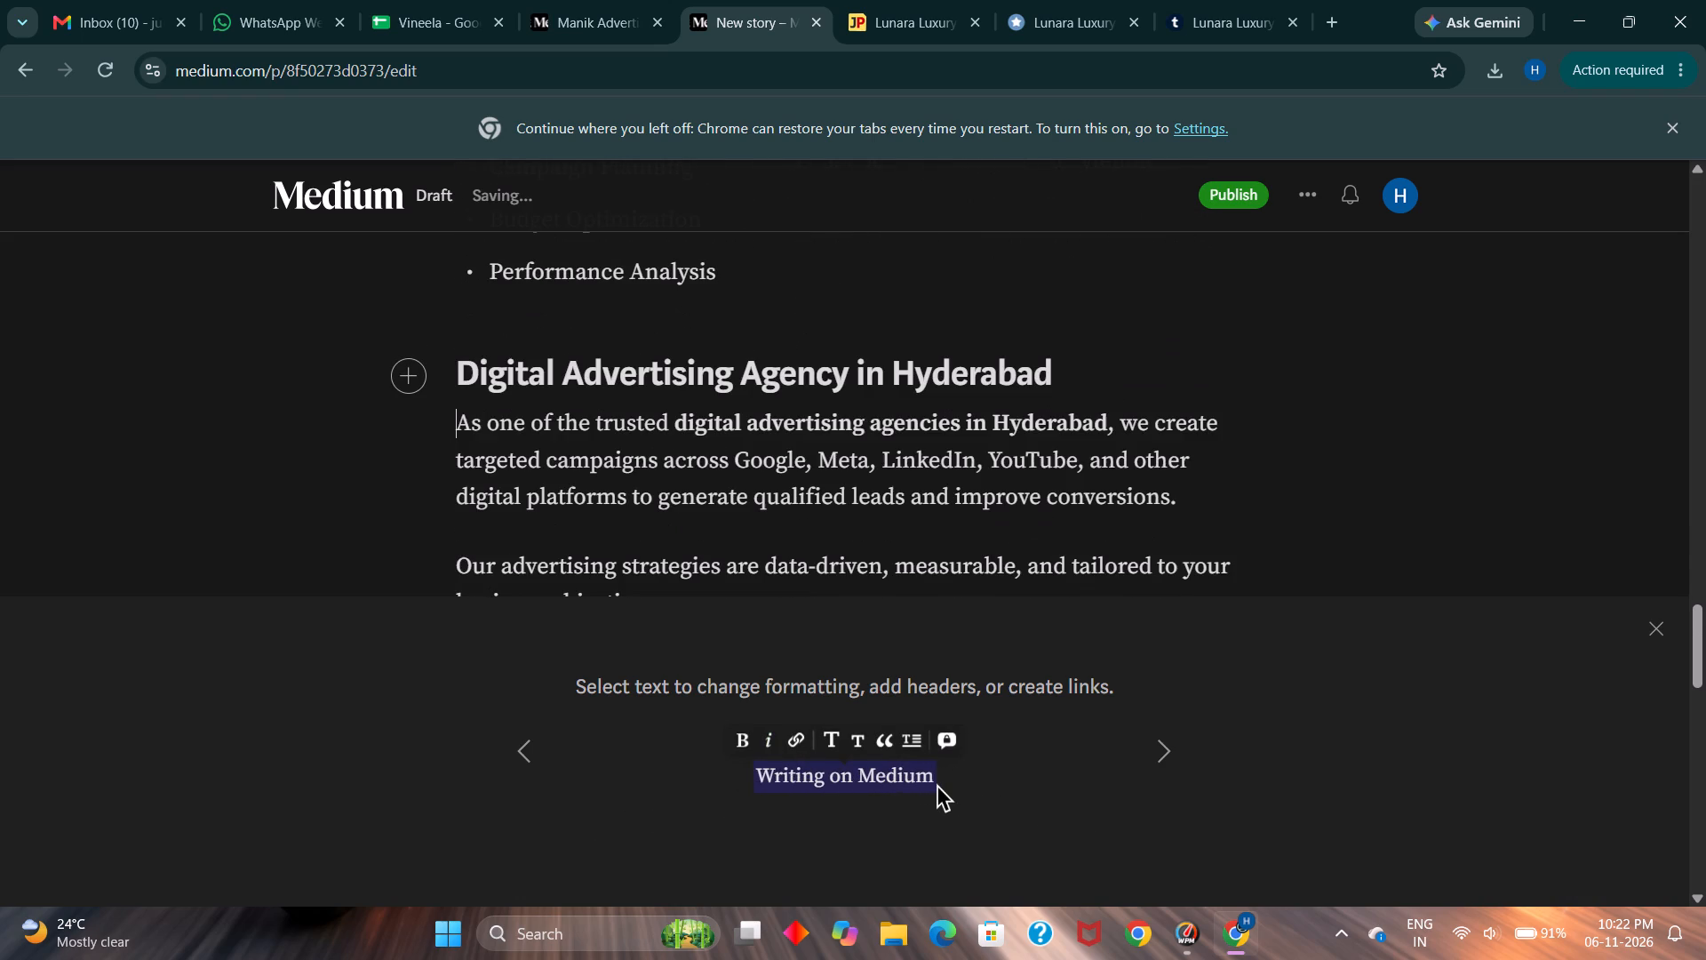
# Remove the blank line beneath the "Advertising Company in Hyderabad" heading.
pyautogui.press('Down')
pyautogui.press('Down')
pyautogui.press('Down')
pyautogui.press('Down')
pyautogui.press('Down')
pyautogui.press('Down')
pyautogui.press('Down')
pyautogui.press('Down')
pyautogui.press('Down')
pyautogui.press('Down')
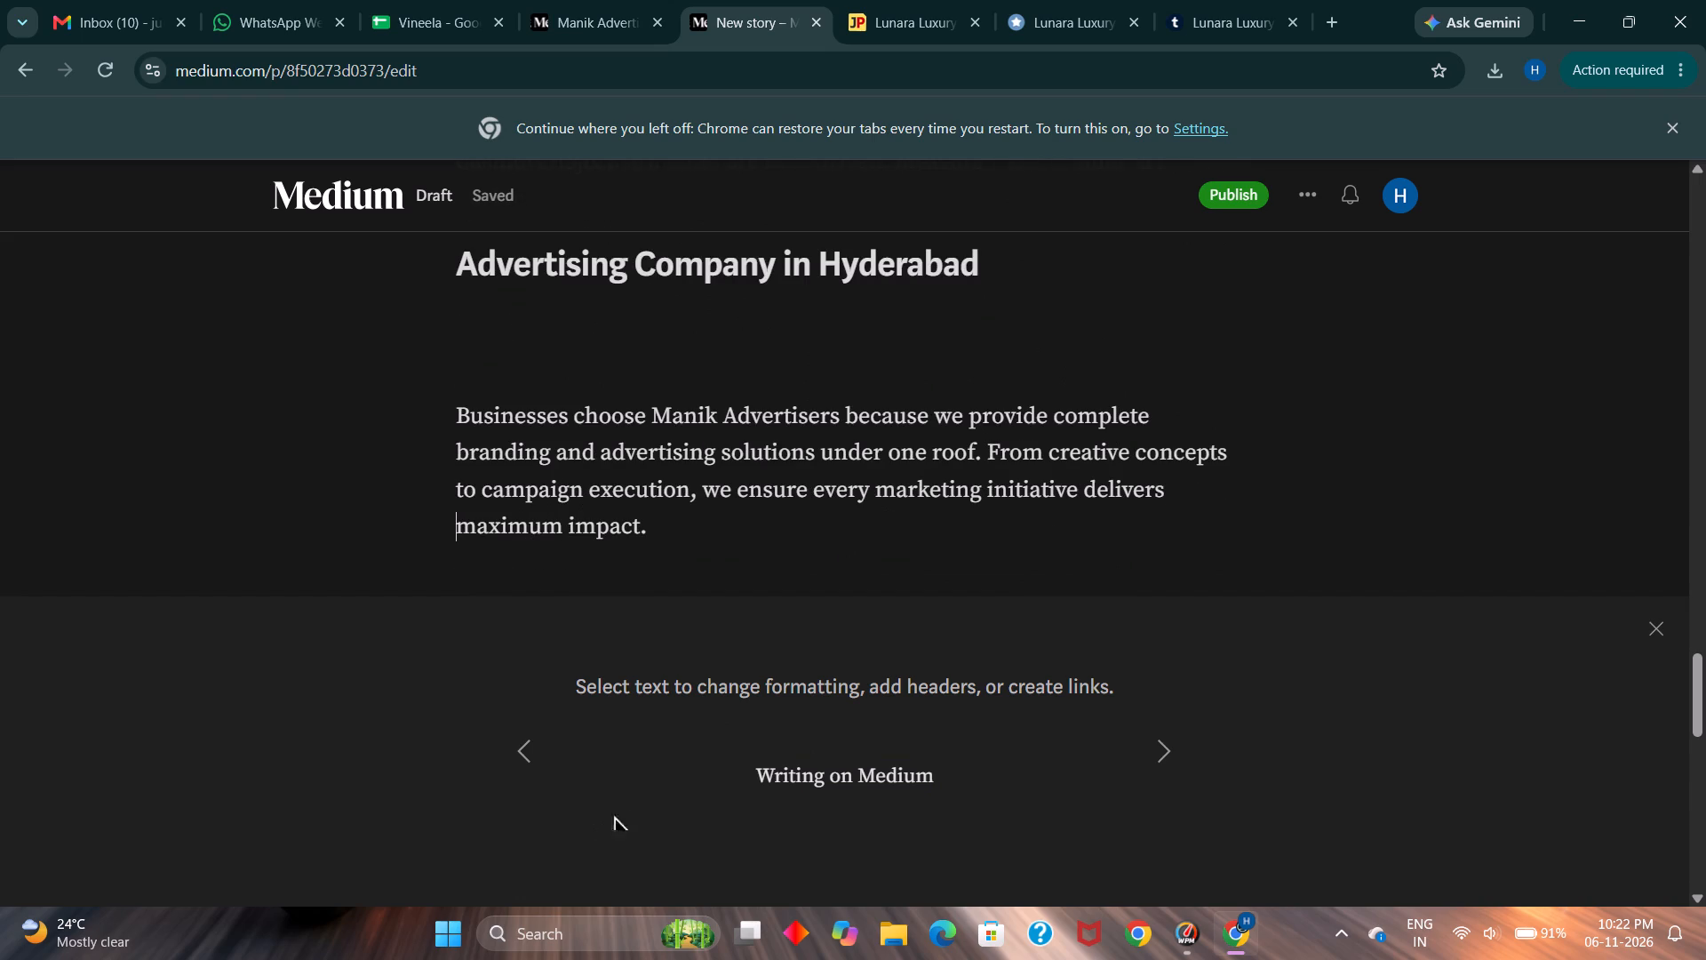
pyautogui.click(451, 373)
pyautogui.press('BackSpace')
# Remove the blank line beneath the "Content Marketing Agency" heading.
pyautogui.press('Down')
pyautogui.press('Down')
pyautogui.press('Down')
pyautogui.press('Down')
pyautogui.press('Down')
pyautogui.press('Down')
pyautogui.press('Down')
pyautogui.press('Down')
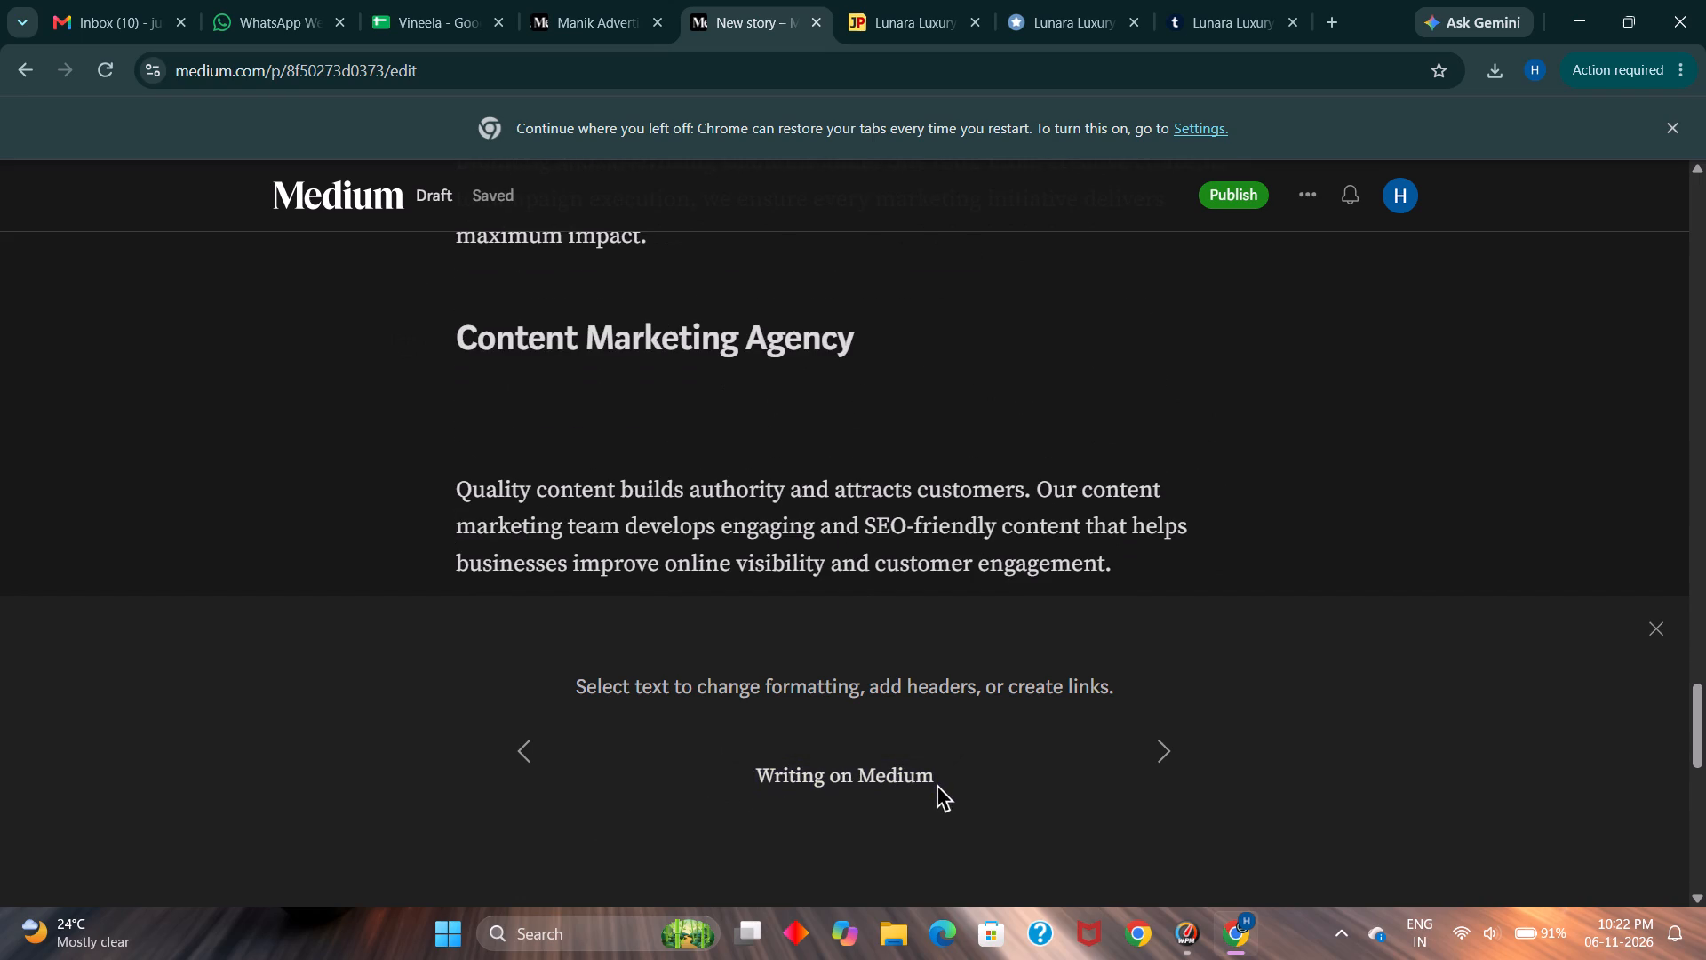
pyautogui.click(452, 456)
pyautogui.press('BackSpace')
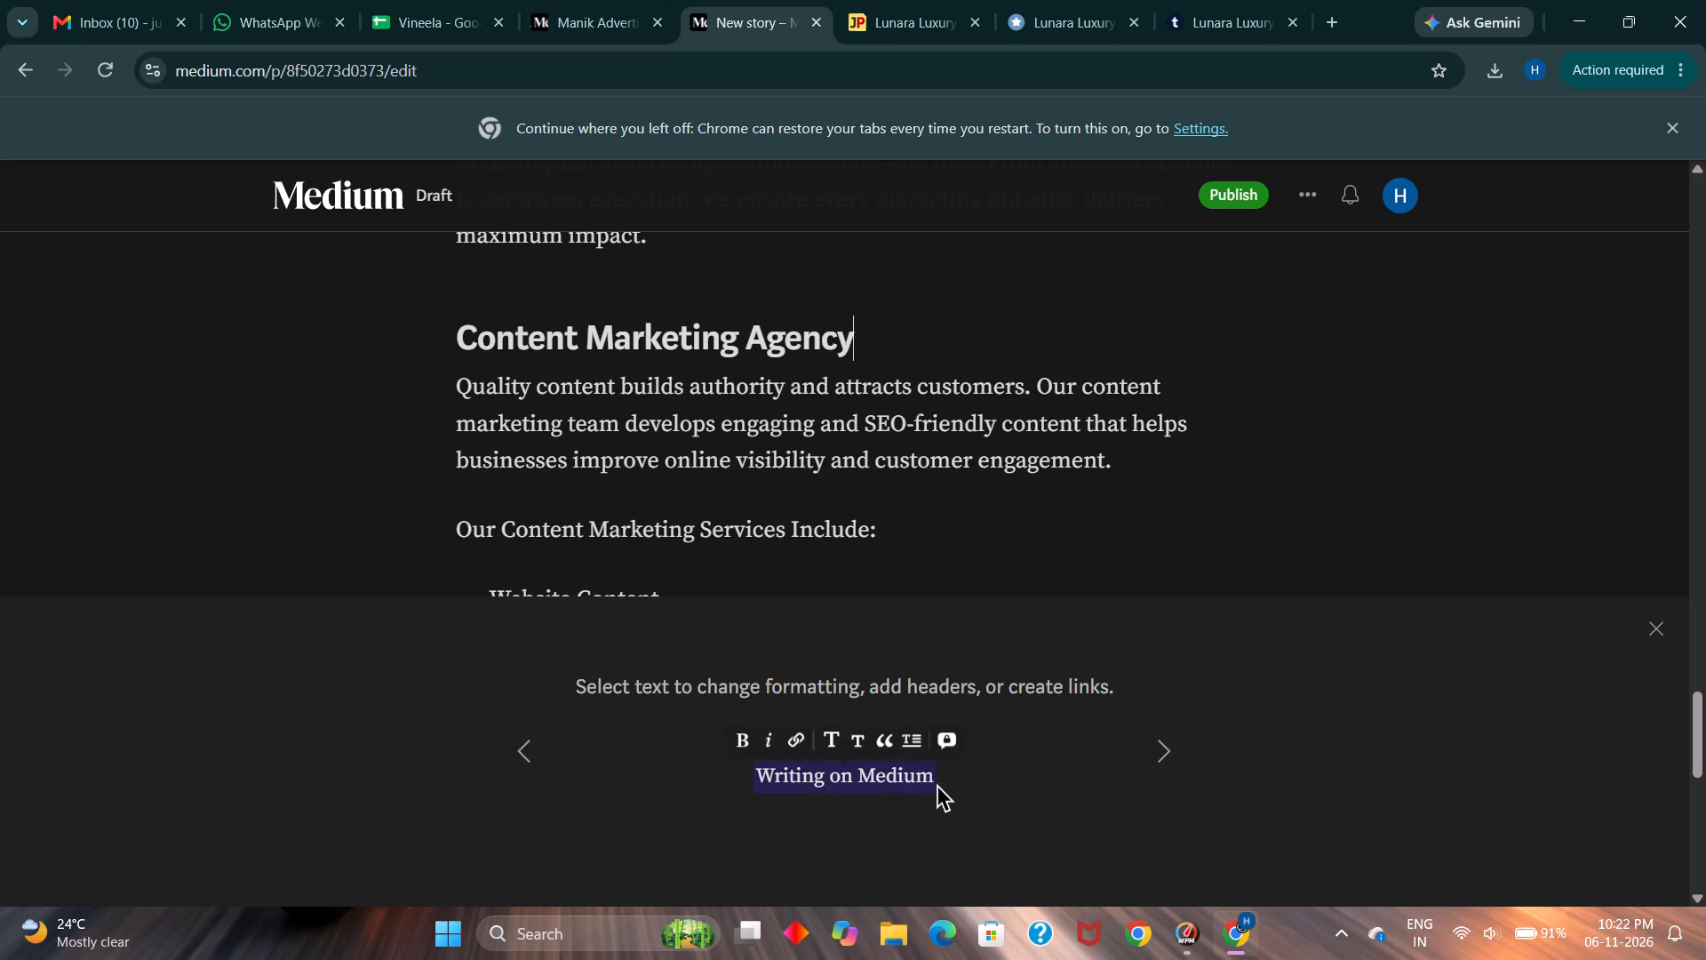
# Check the spacing in the rest of the story, from the content marketing services list through the closing contact details.
pyautogui.press('Down')
pyautogui.press('Down')
pyautogui.press('Down')
pyautogui.press('Down')
pyautogui.press('Down')
pyautogui.press('Down')
pyautogui.press('Down')
pyautogui.press('Down')
pyautogui.press('Down')
pyautogui.press('Down')
pyautogui.press('Down')
pyautogui.press('Down')
pyautogui.press('Down')
pyautogui.press('Down')
pyautogui.press('Down')
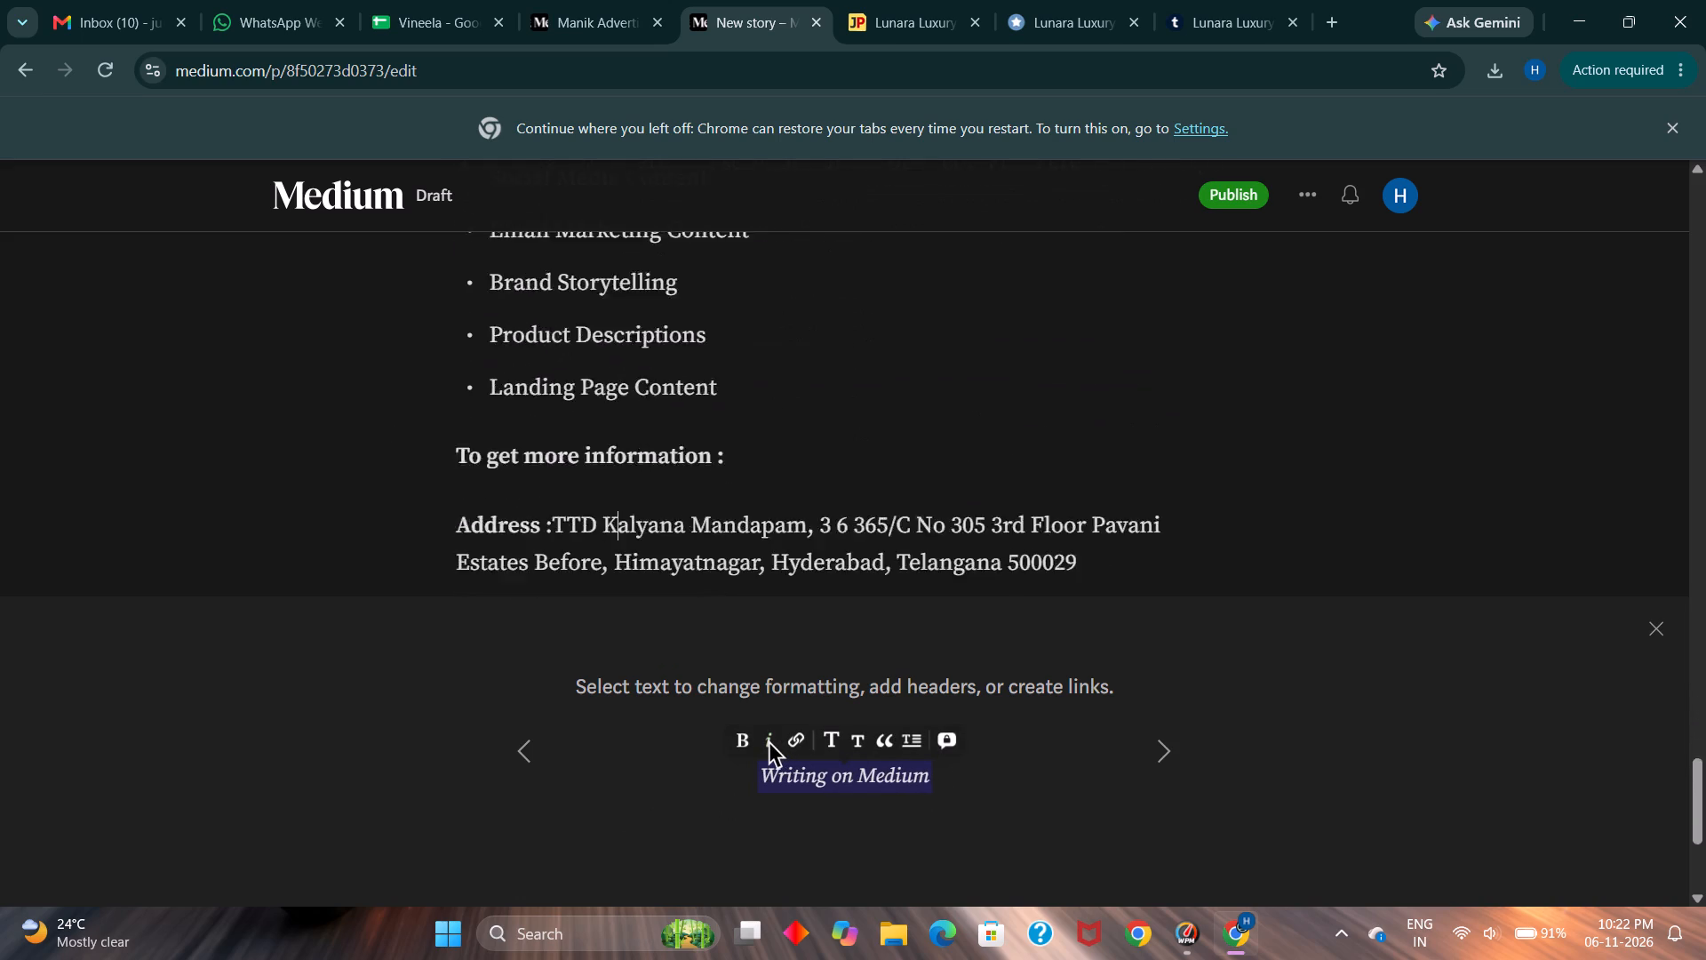
pyautogui.press('Down')
pyautogui.press('Down')
pyautogui.press('Down')
pyautogui.press('Down')
pyautogui.press('Down')
pyautogui.press('Down')
pyautogui.press('Down')
pyautogui.press('Down')
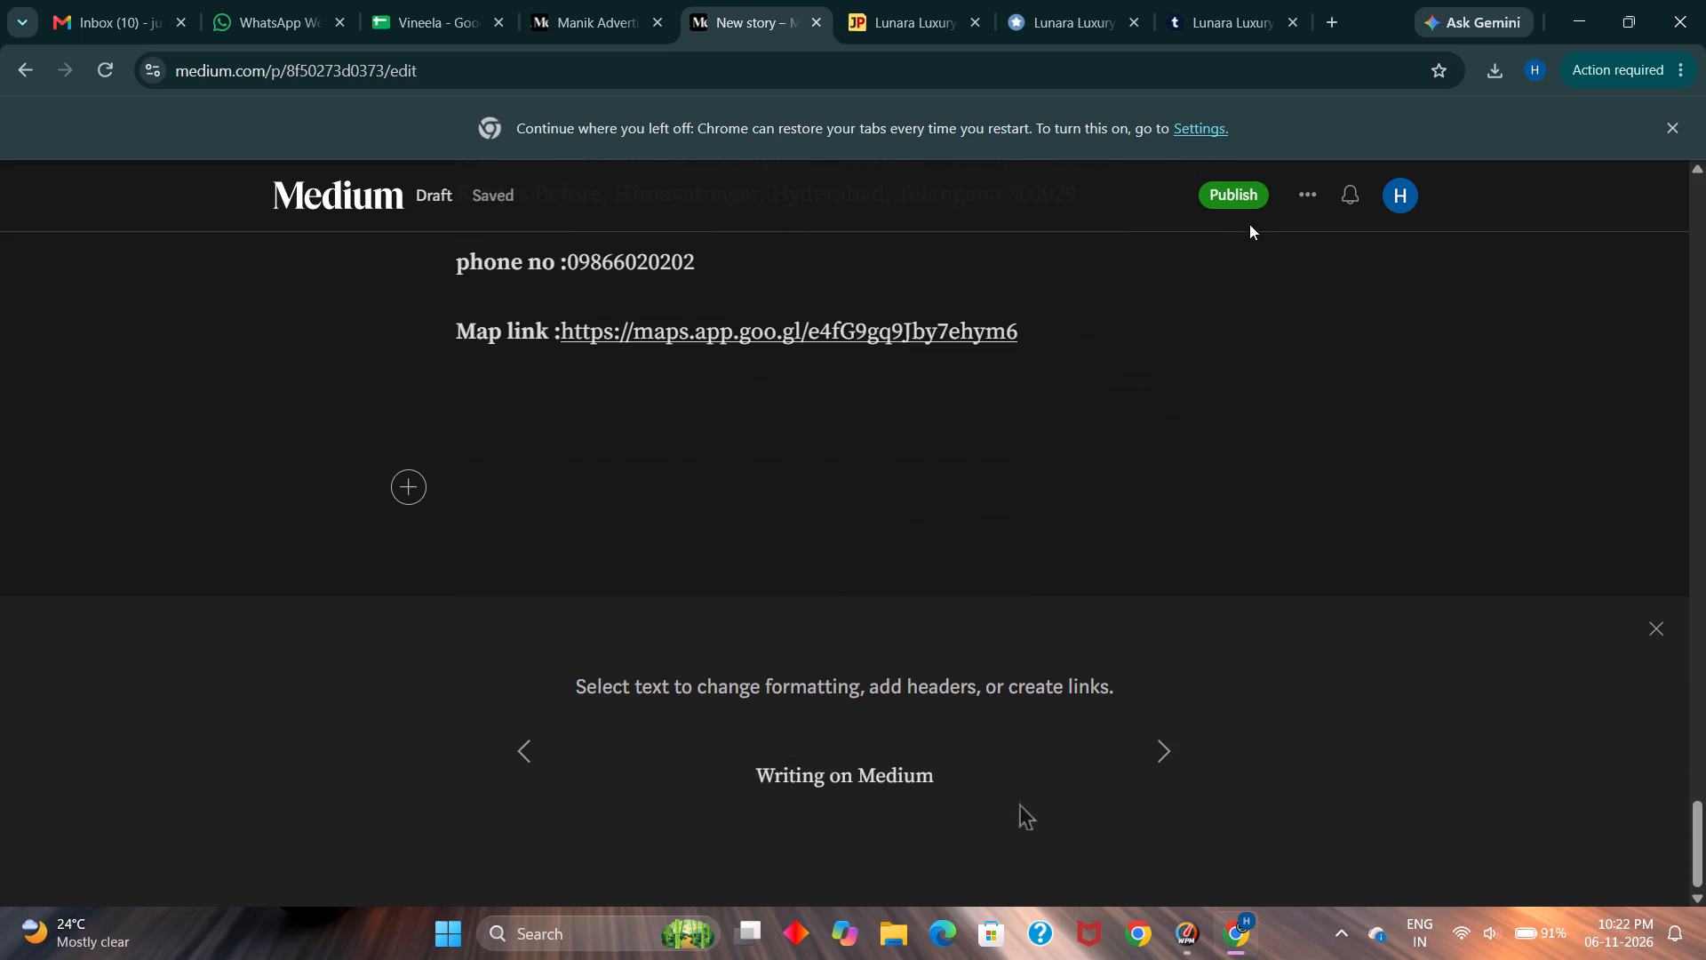
# Publish the Manik Advertisers story without adding topics, keeping the default preview image and title.
pyautogui.click(1234, 192)
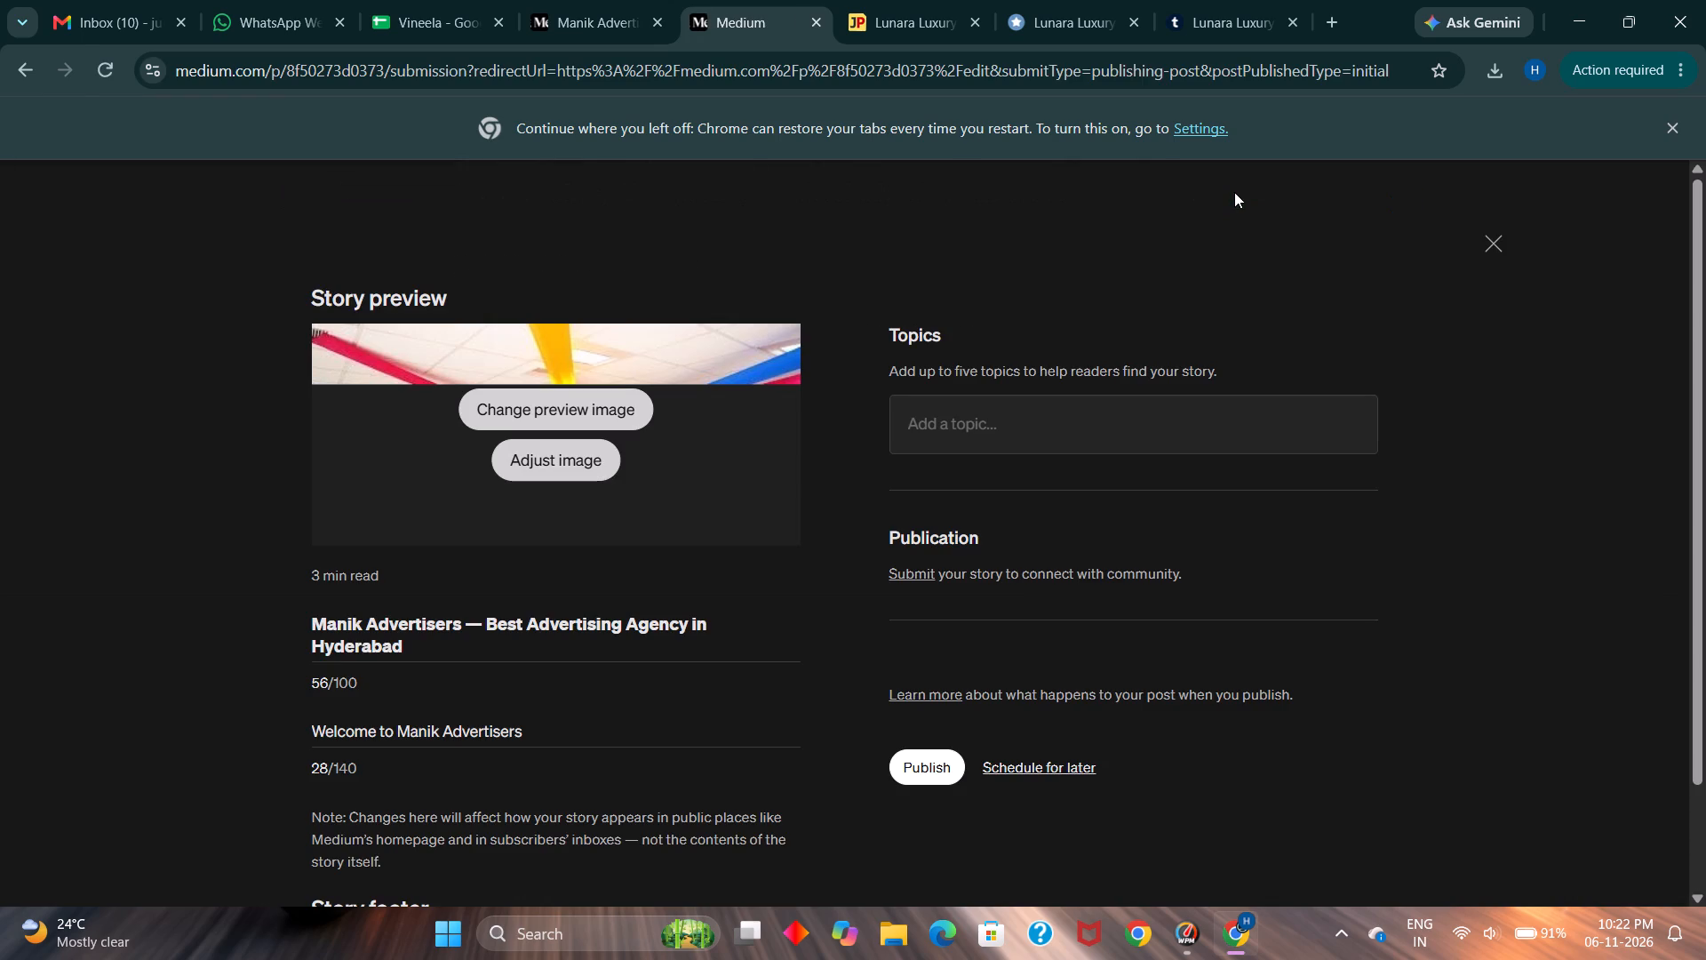
pyautogui.click(927, 764)
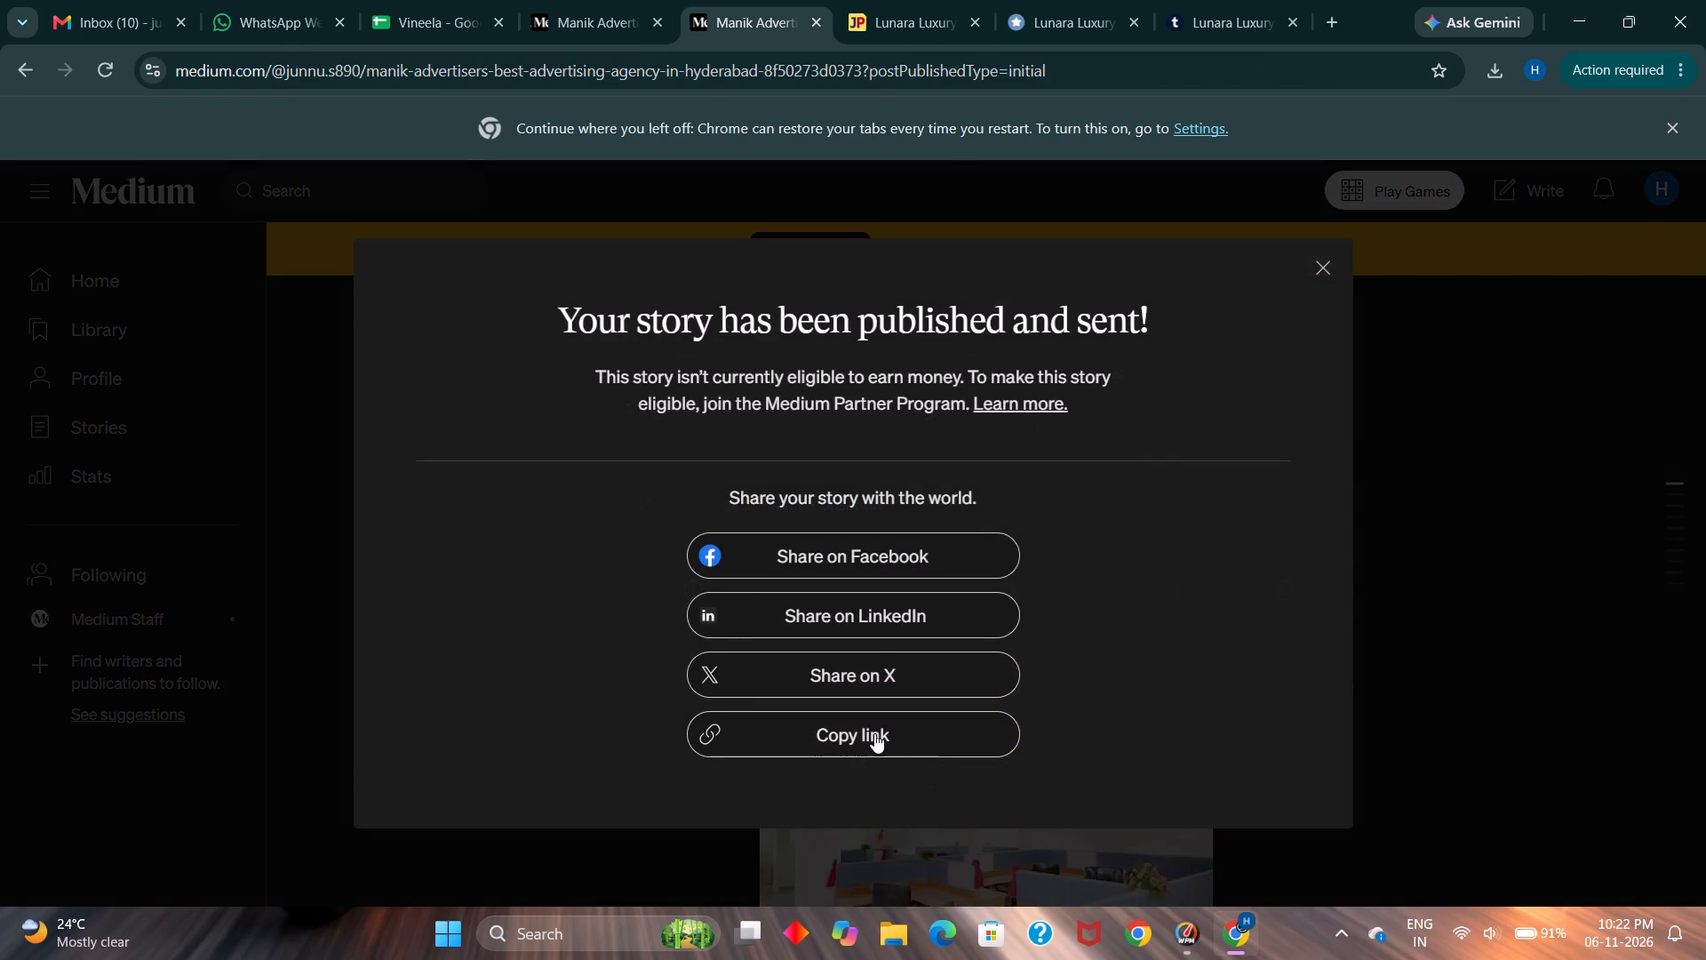
# Copy the published story's link and paste it into cell A5 under the NOV Manik advertisers heading in the Vineela spreadsheet.
pyautogui.click(862, 724)
pyautogui.click(421, 44)
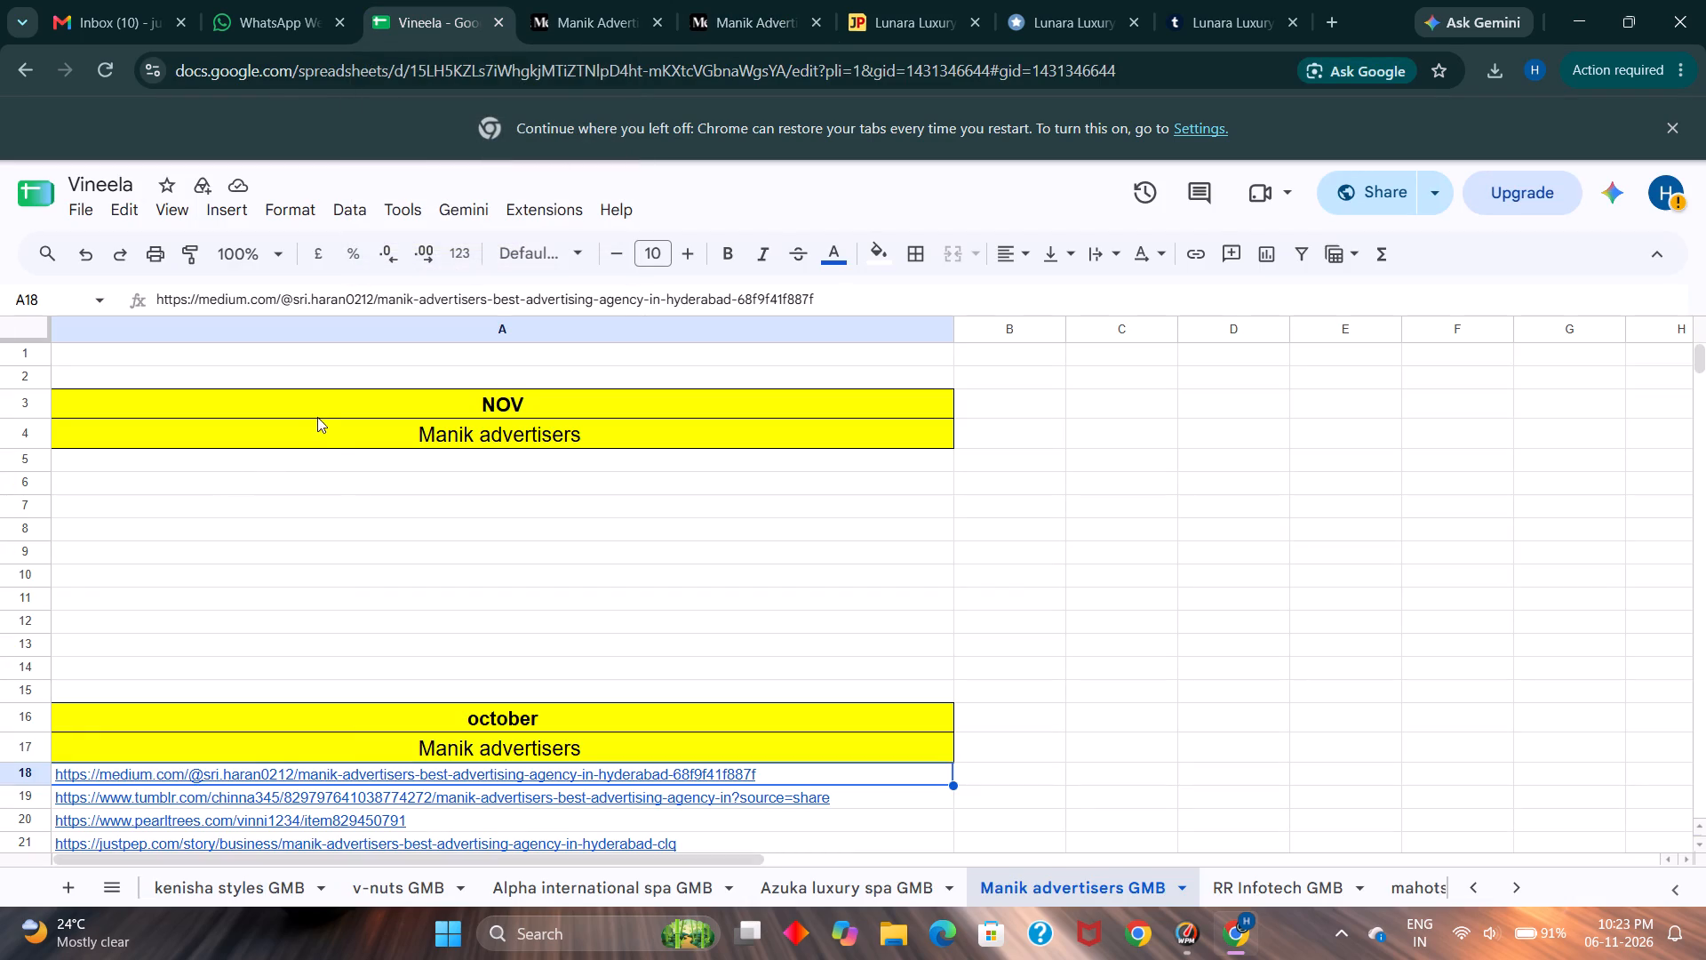
pyautogui.click(354, 473)
pyautogui.hotkey('ctrl', 'v')
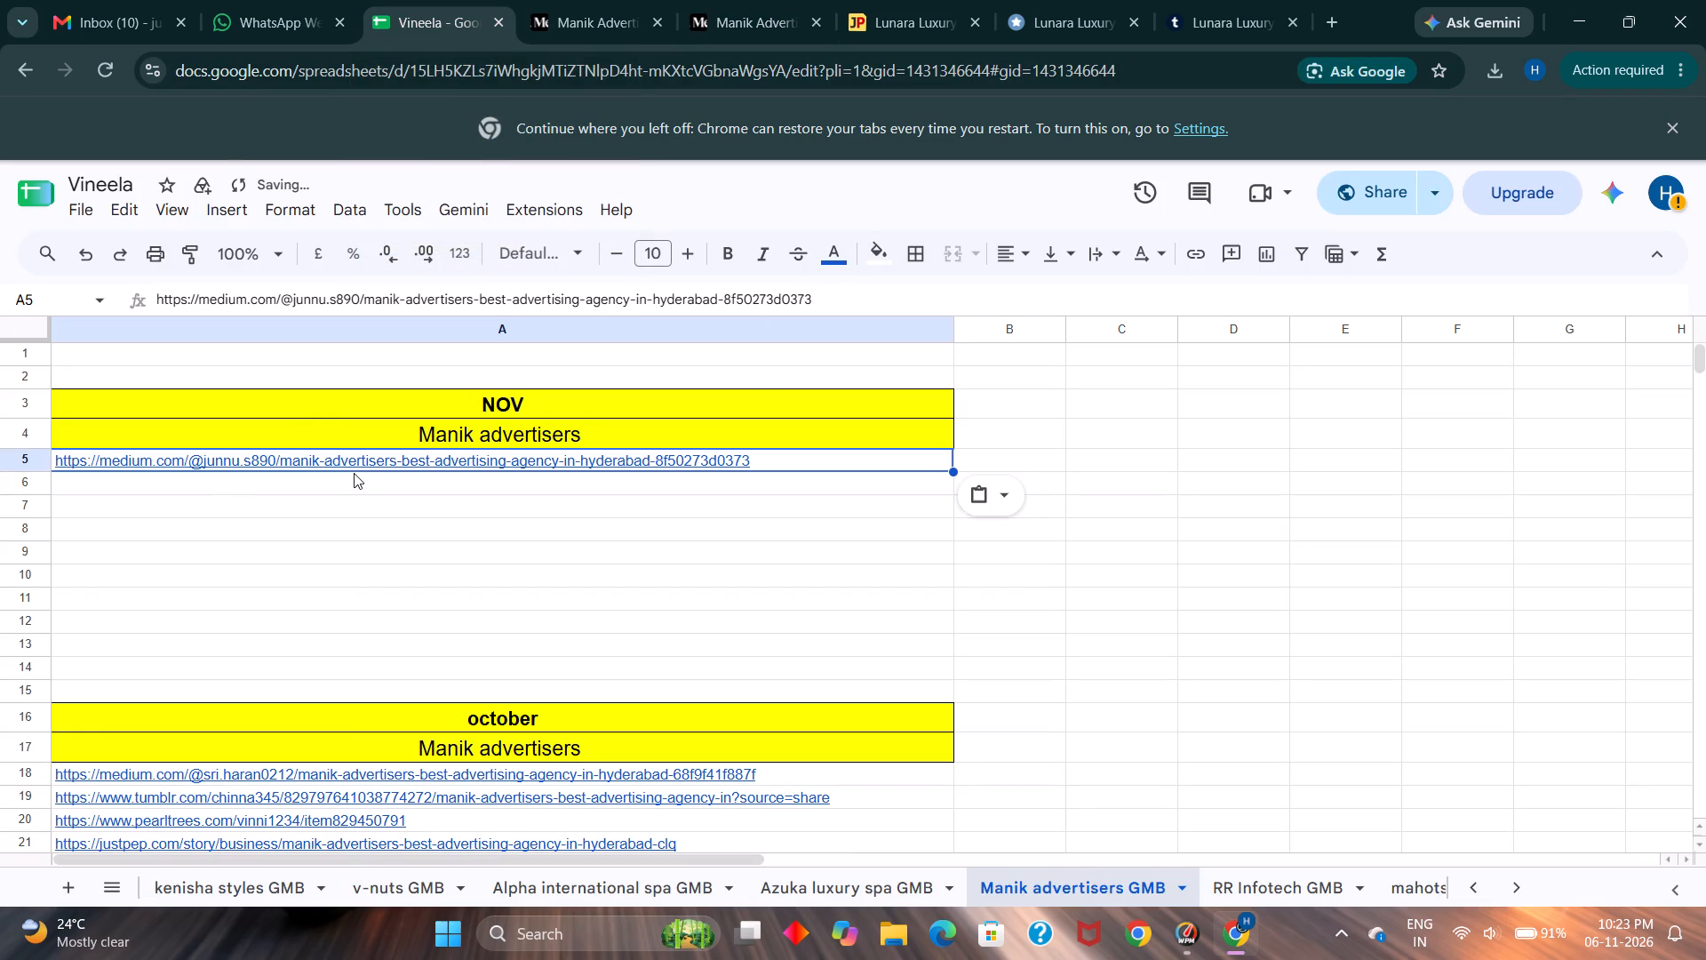
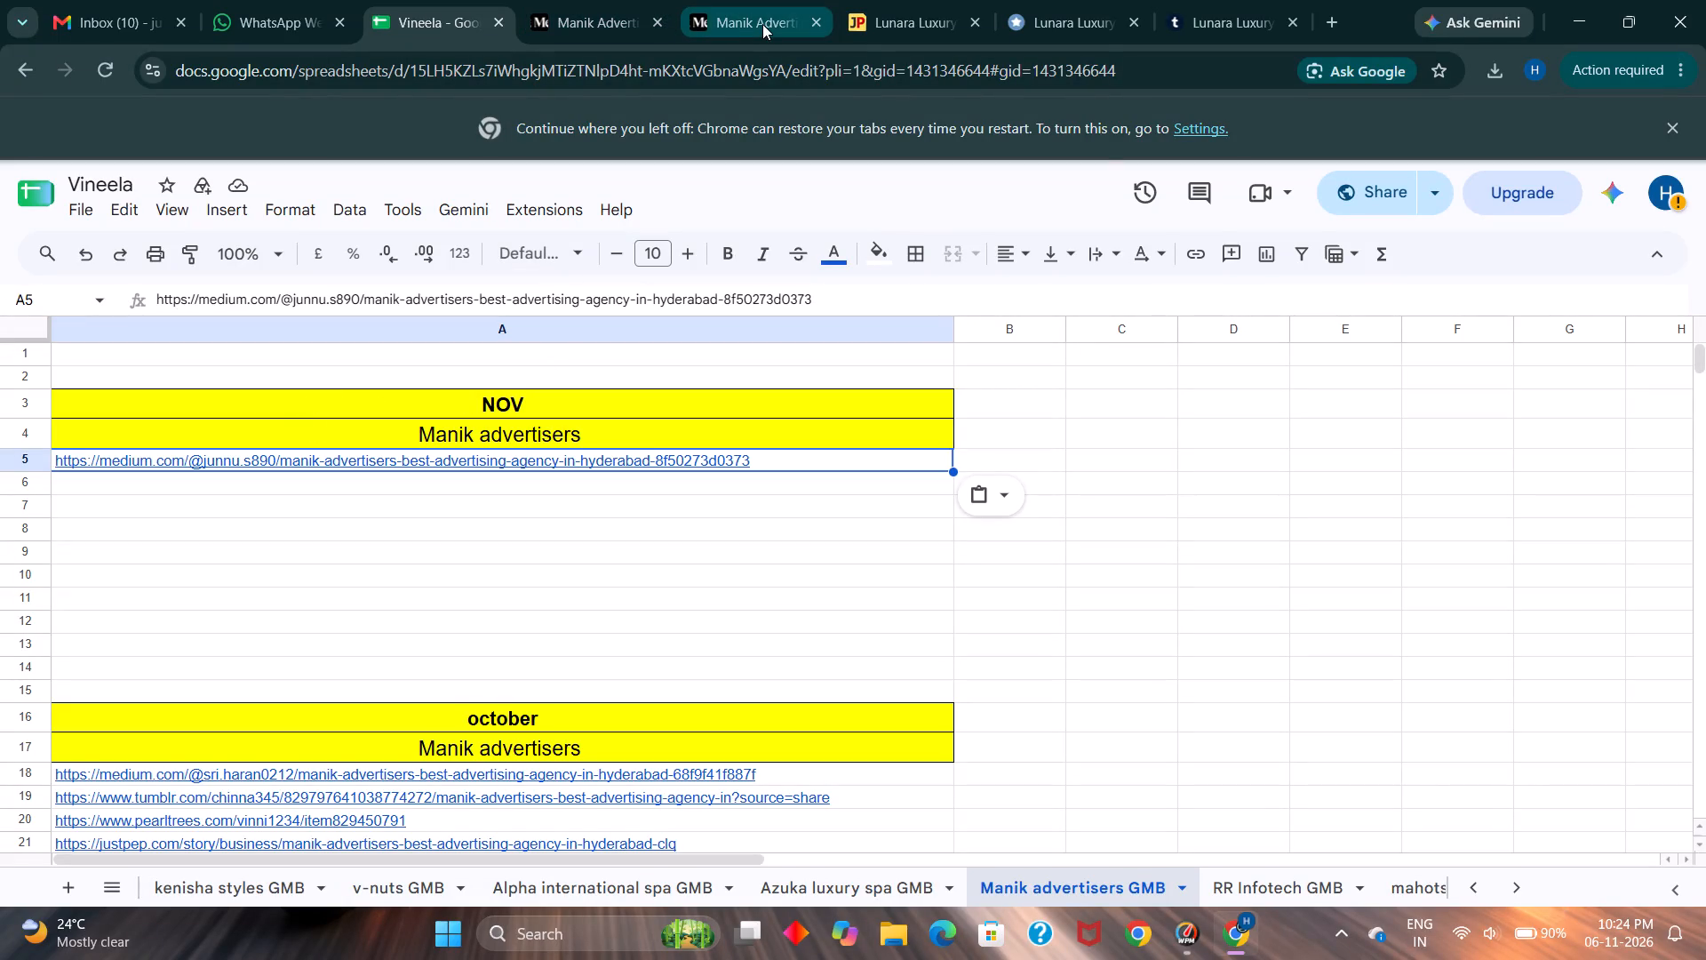
# Start a new blank note on JustPaste.it in place of the open Lunara Luxury Spa note.
pyautogui.click(913, 29)
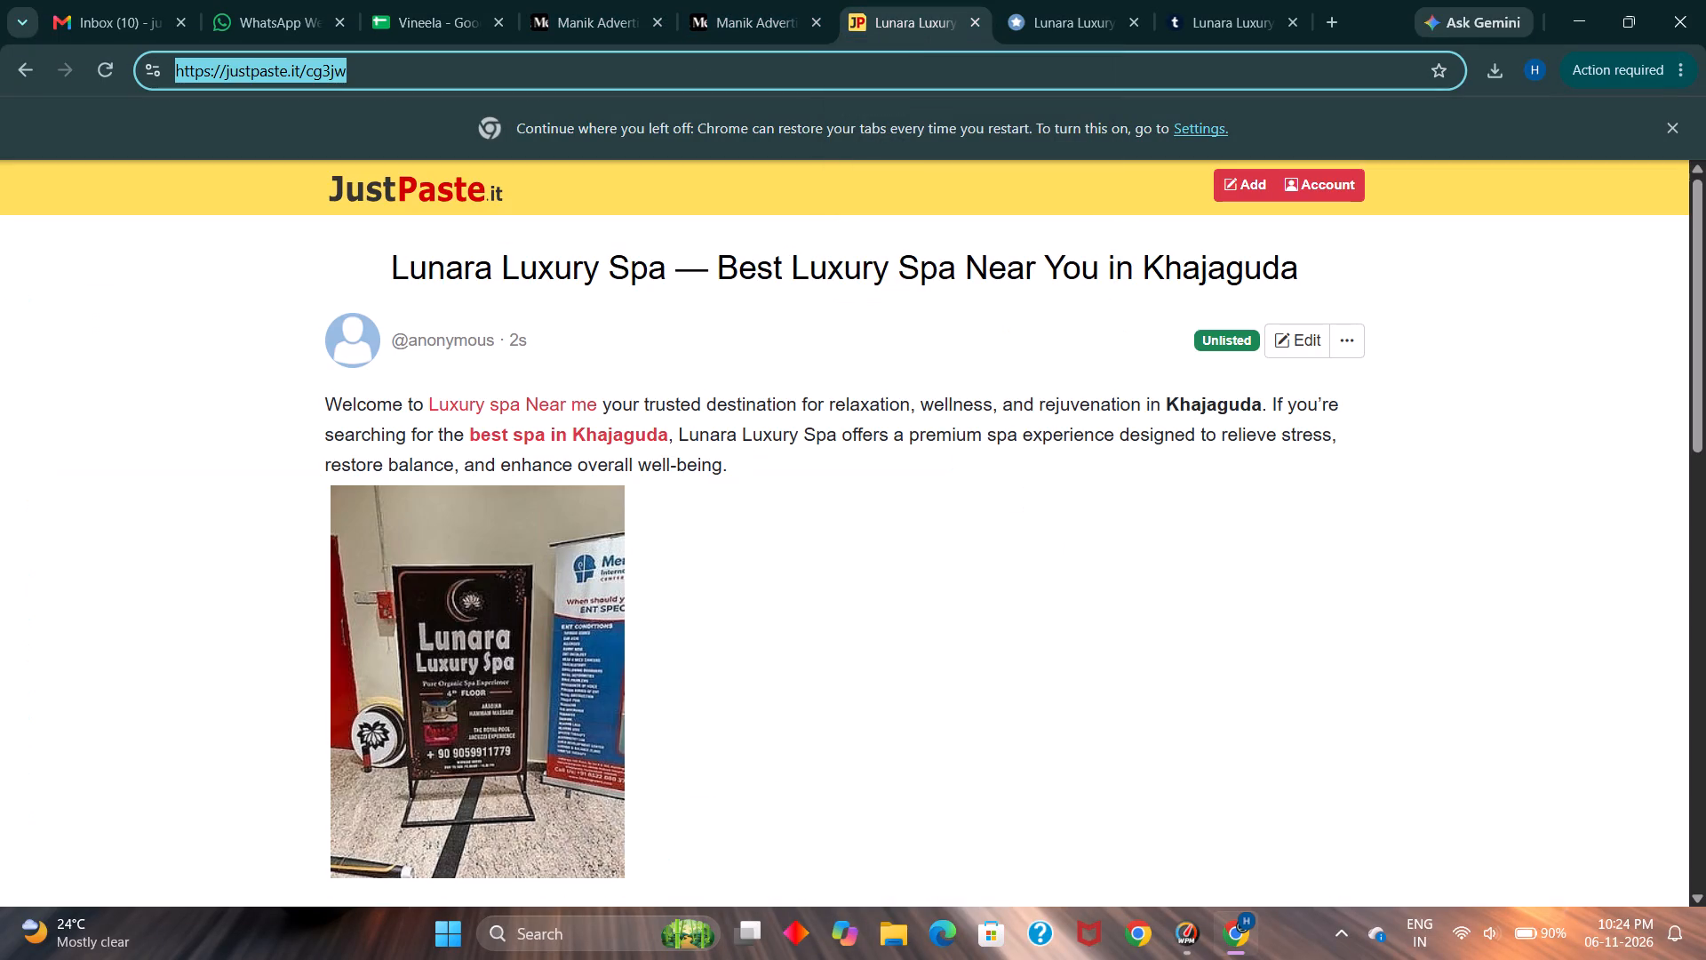
pyautogui.click(1241, 182)
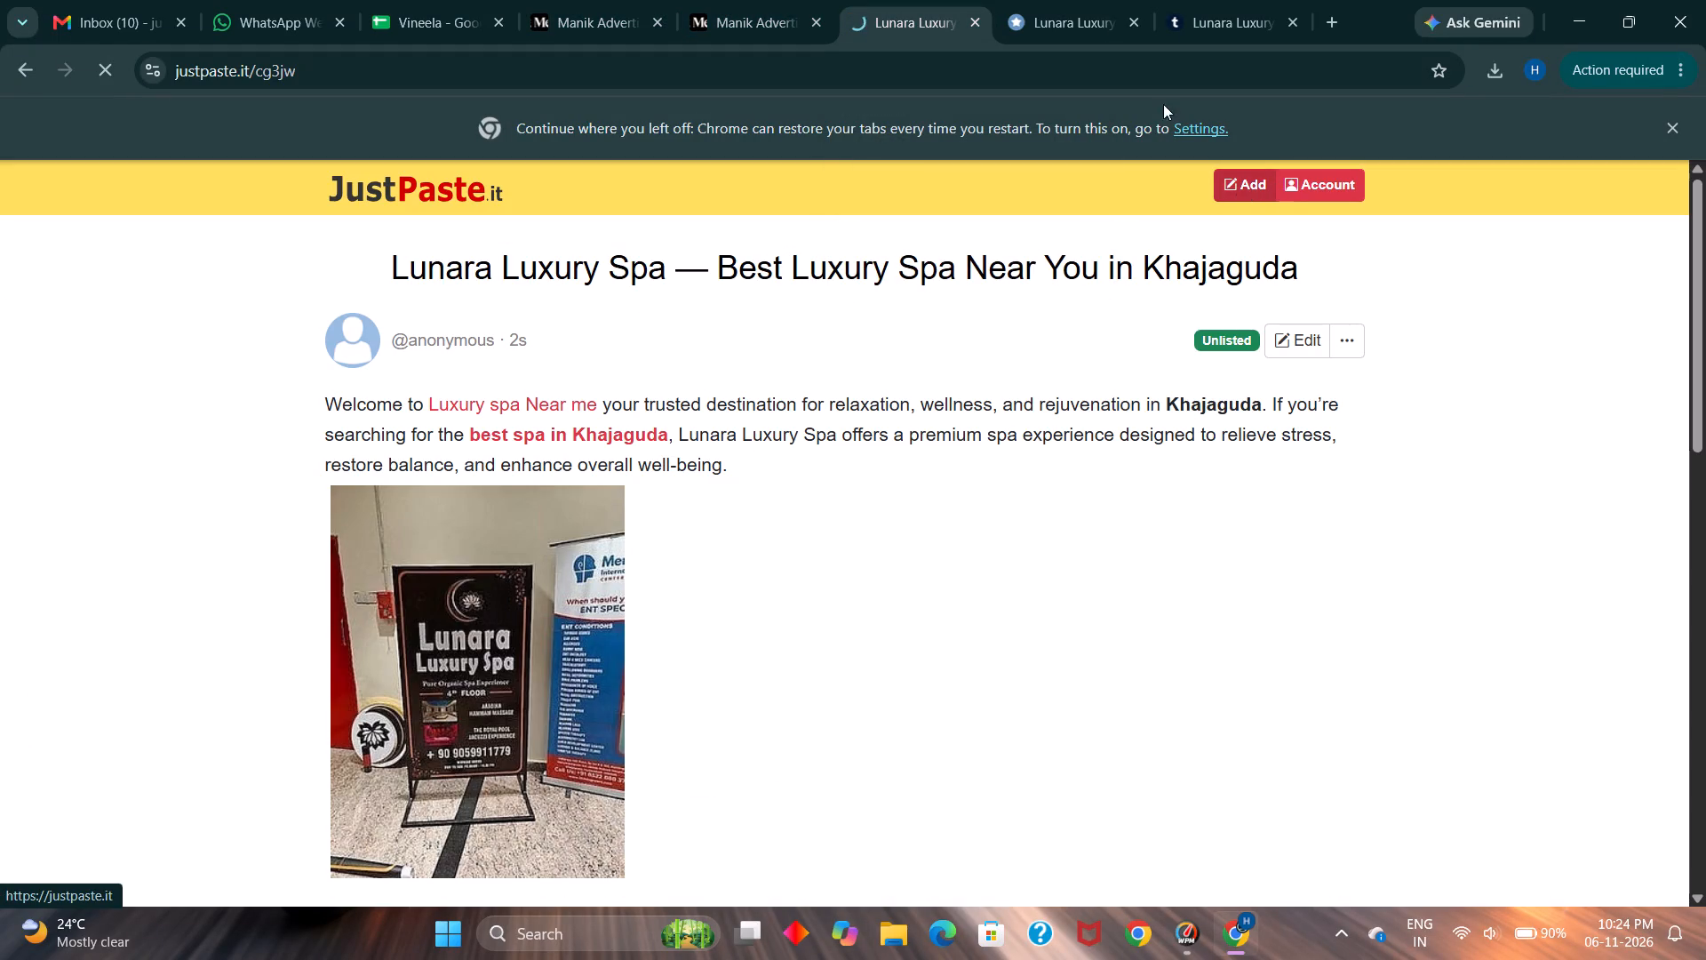
# Close the open Lunara Luxury Spa pearl on Pearltrees to return to the collection page.
pyautogui.click(1052, 30)
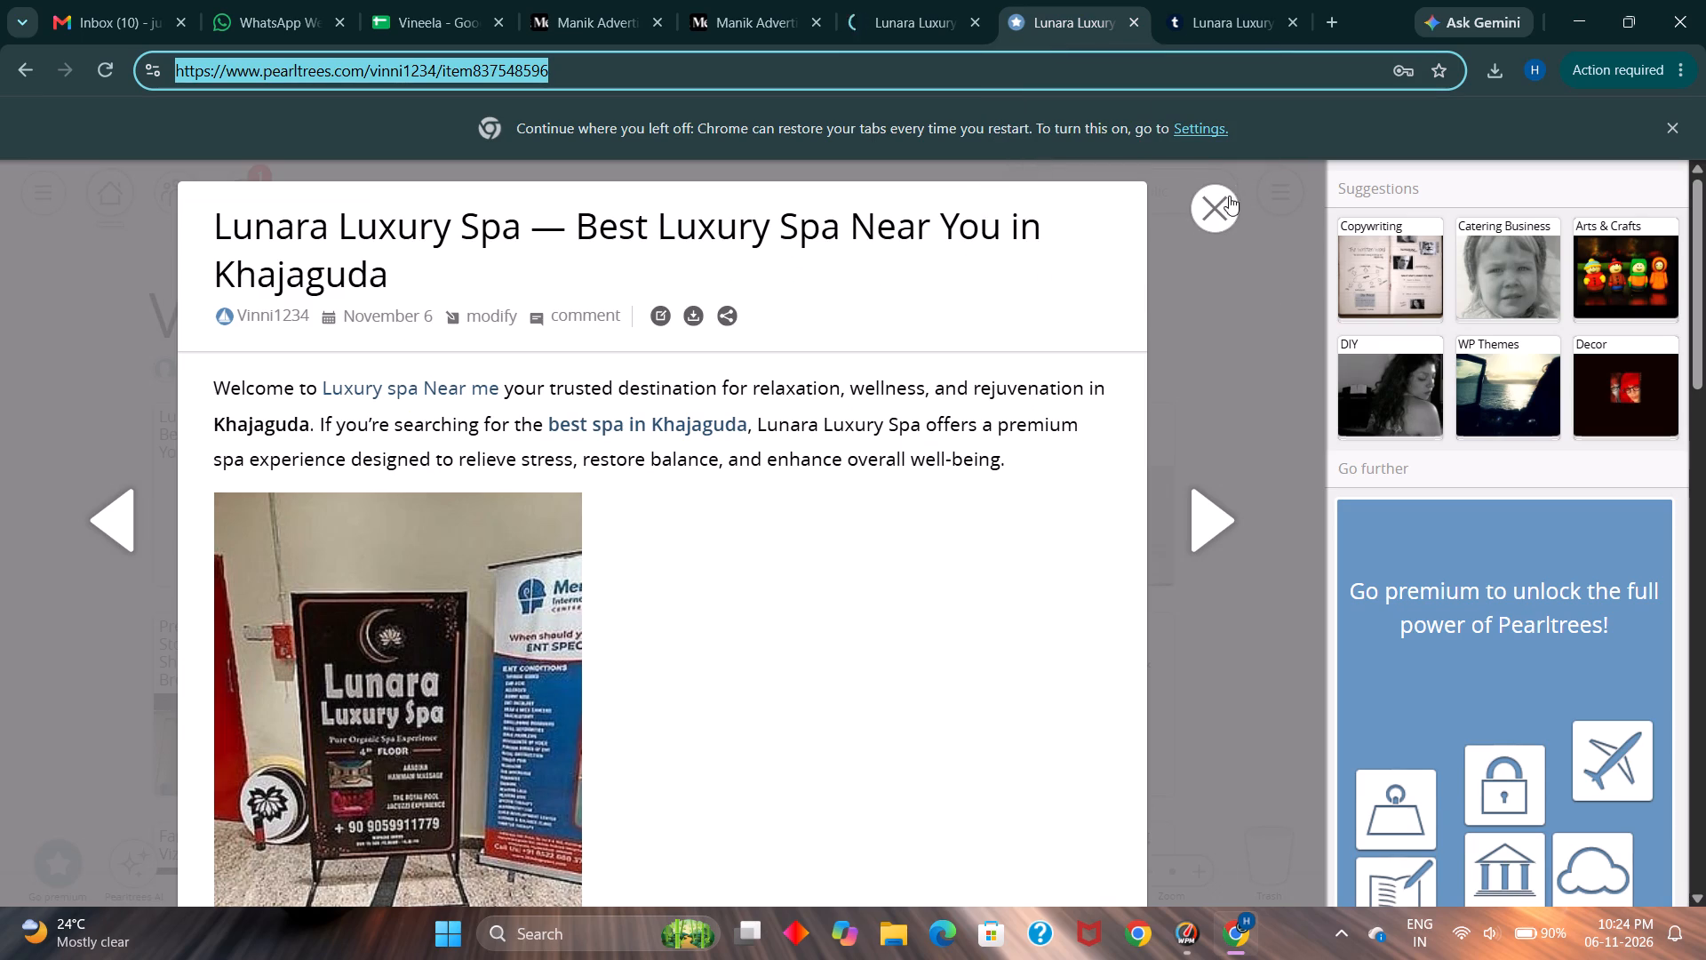
pyautogui.click(1213, 204)
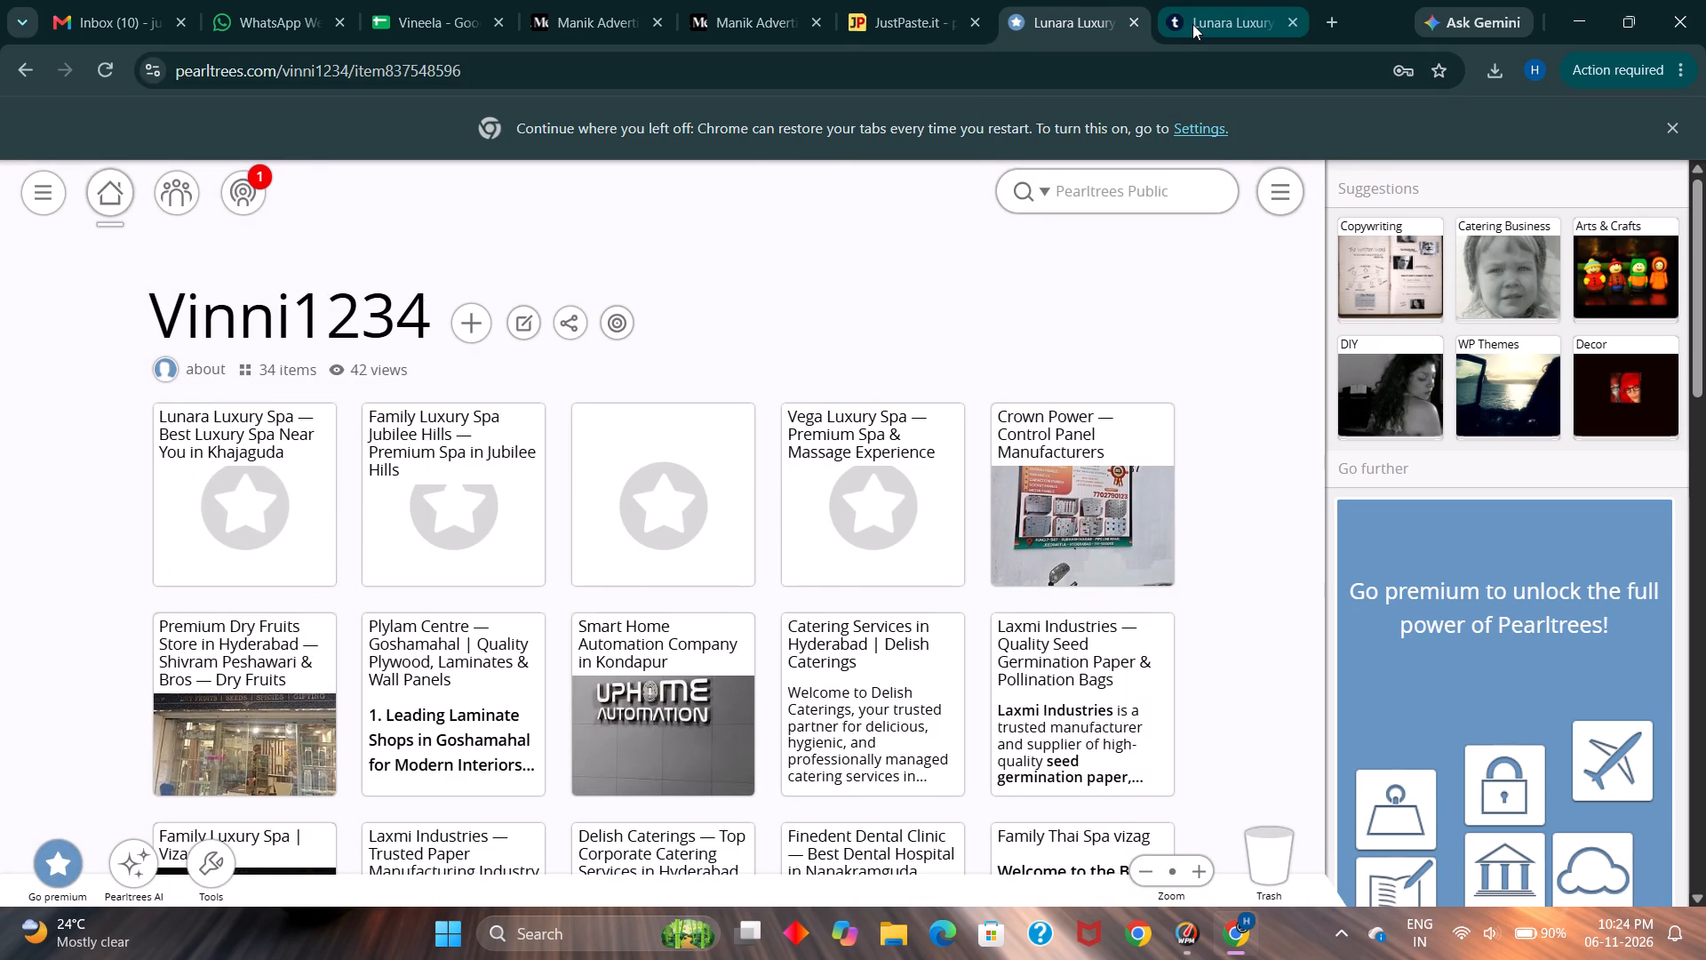
# Start a new text post on Tumblr.
pyautogui.click(1198, 23)
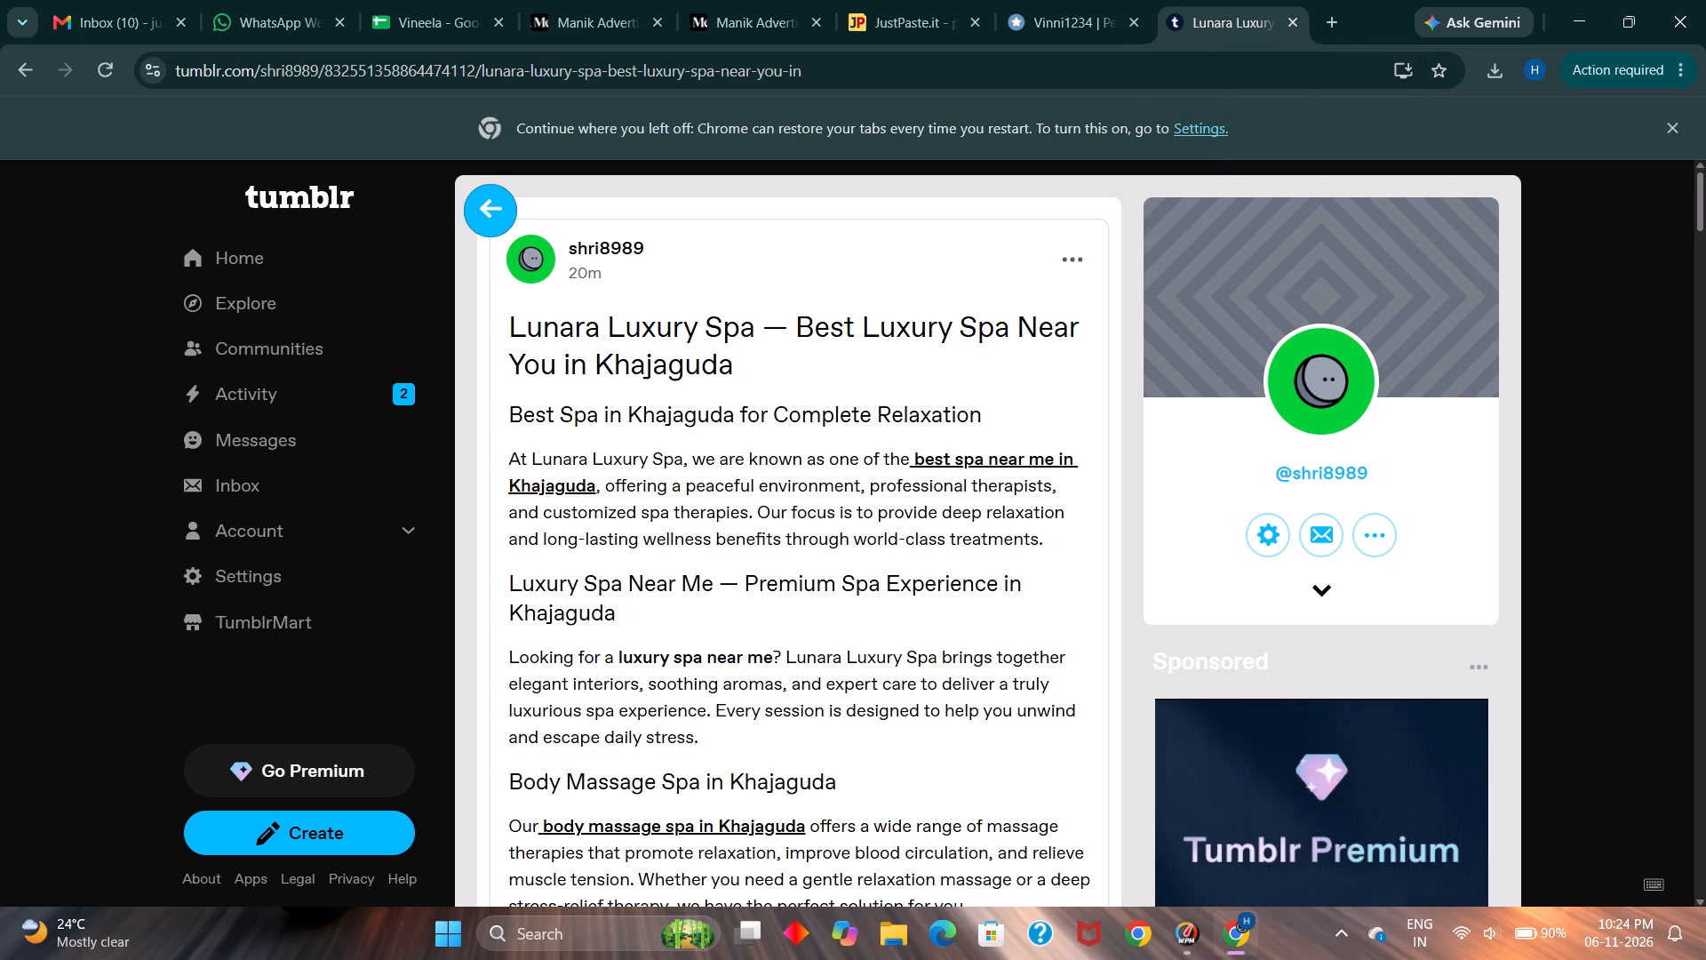
pyautogui.click(325, 828)
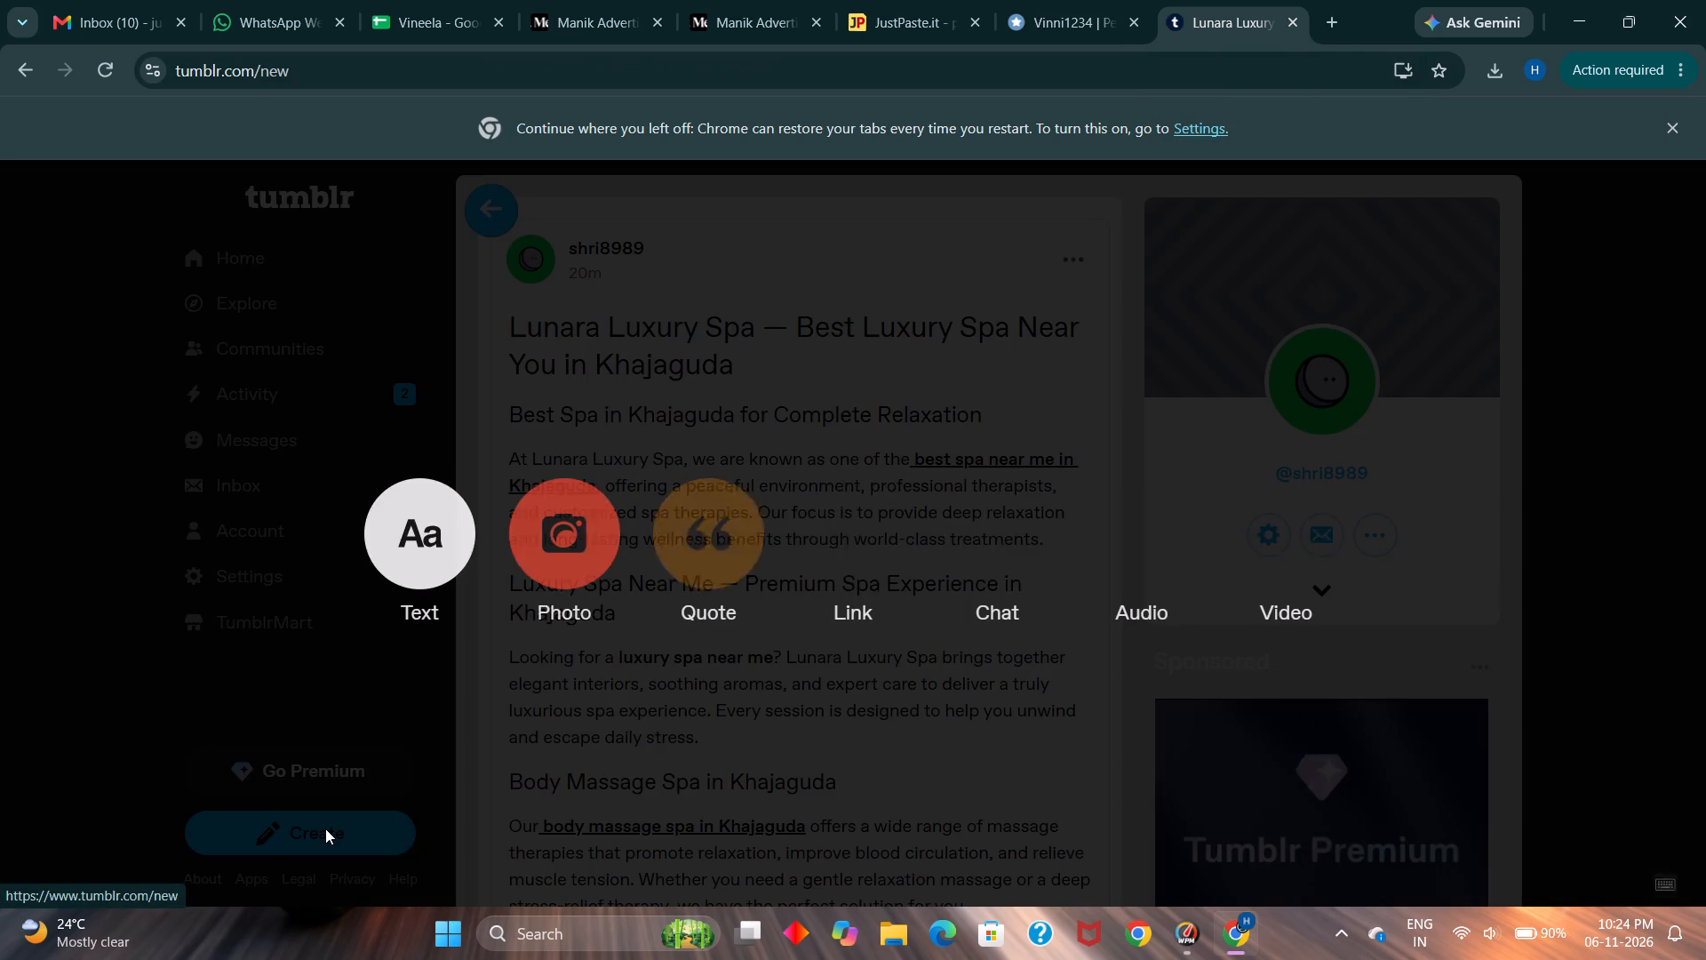
pyautogui.click(406, 552)
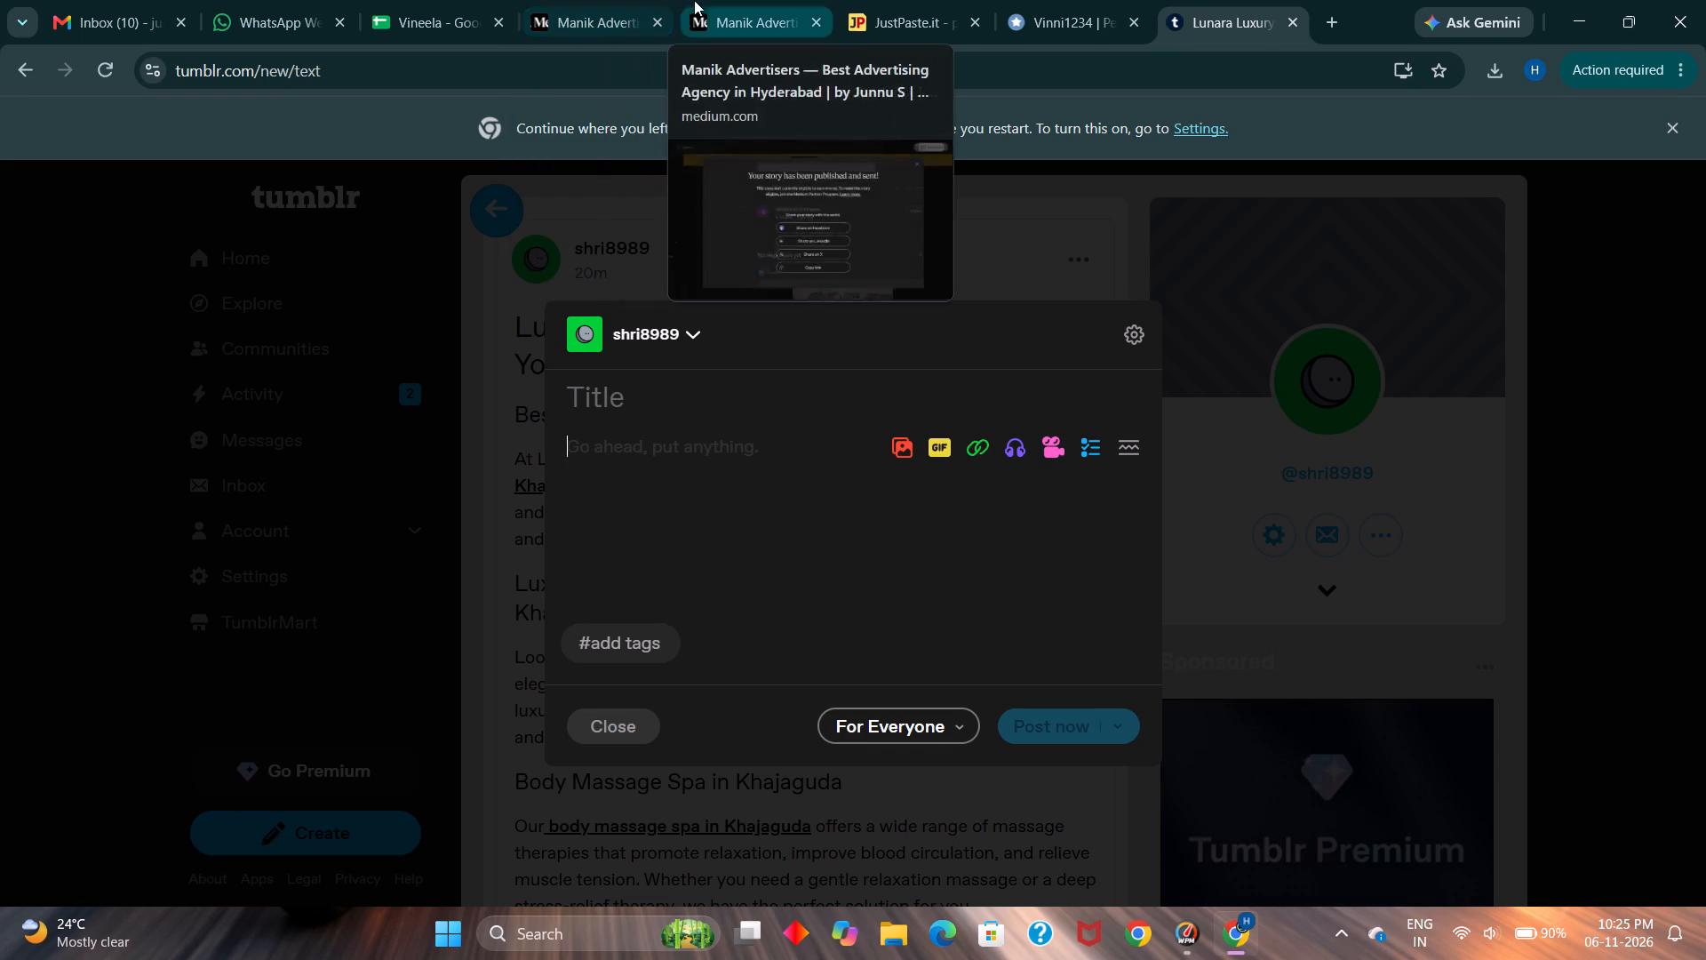
pyautogui.click(409, 486)
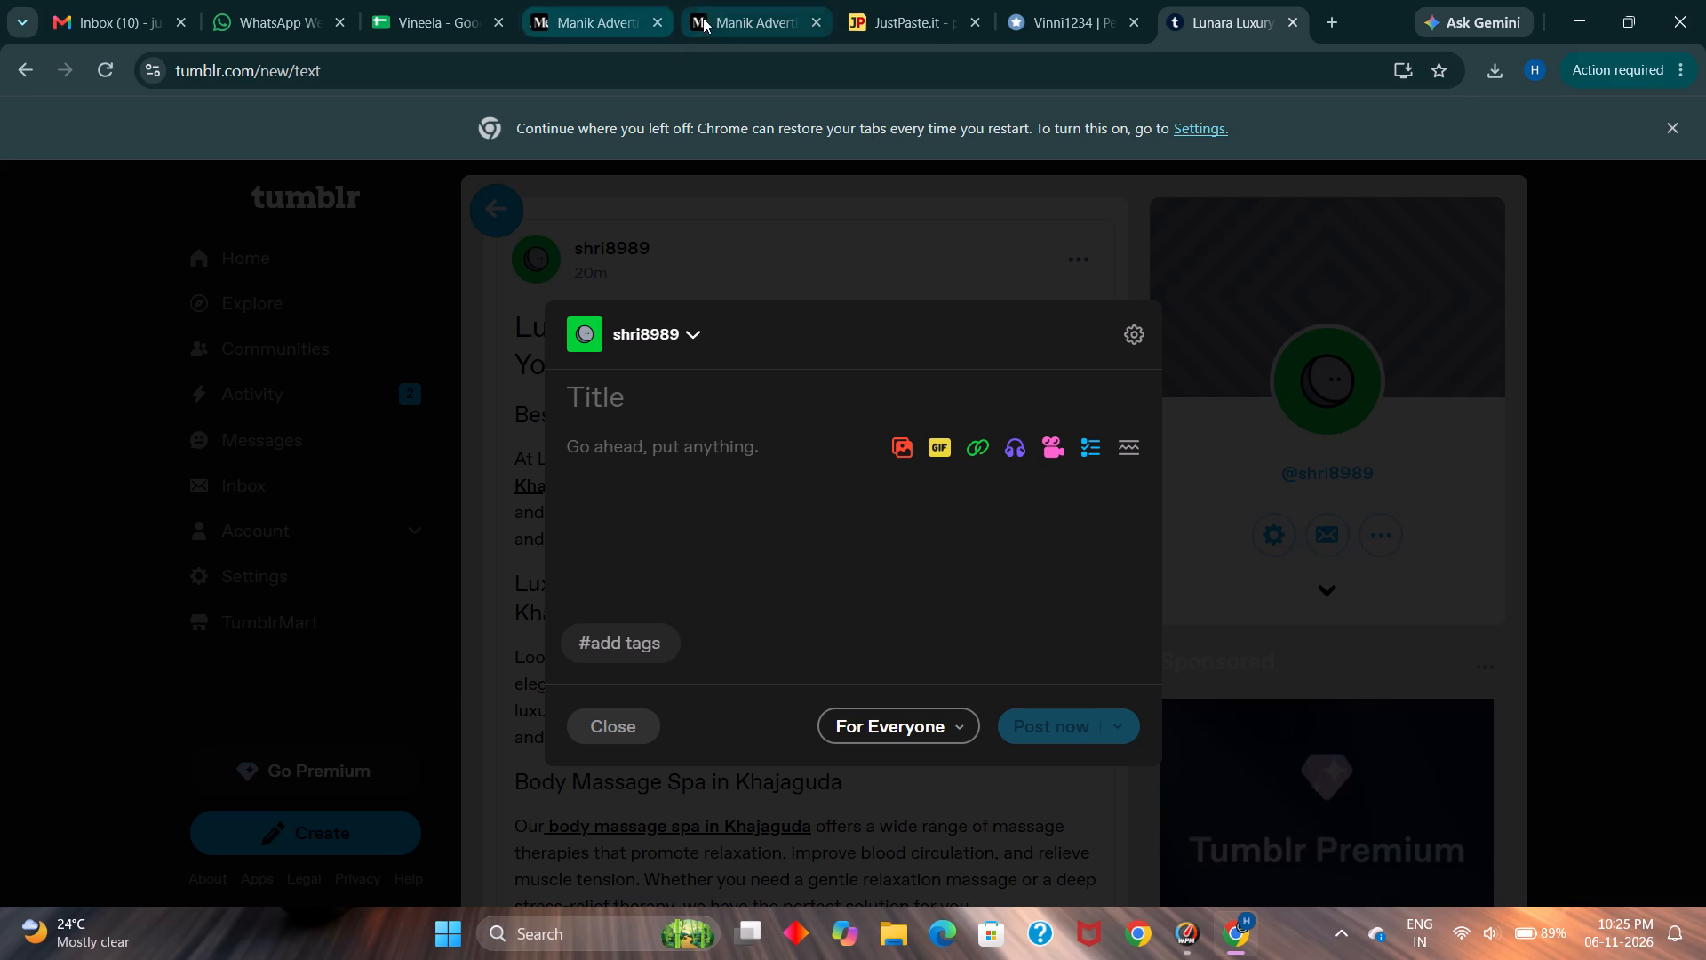
# Copy the headline of the newly published Manik Advertisers Medium story and paste it as the JustPaste.it note's title.
pyautogui.click(729, 15)
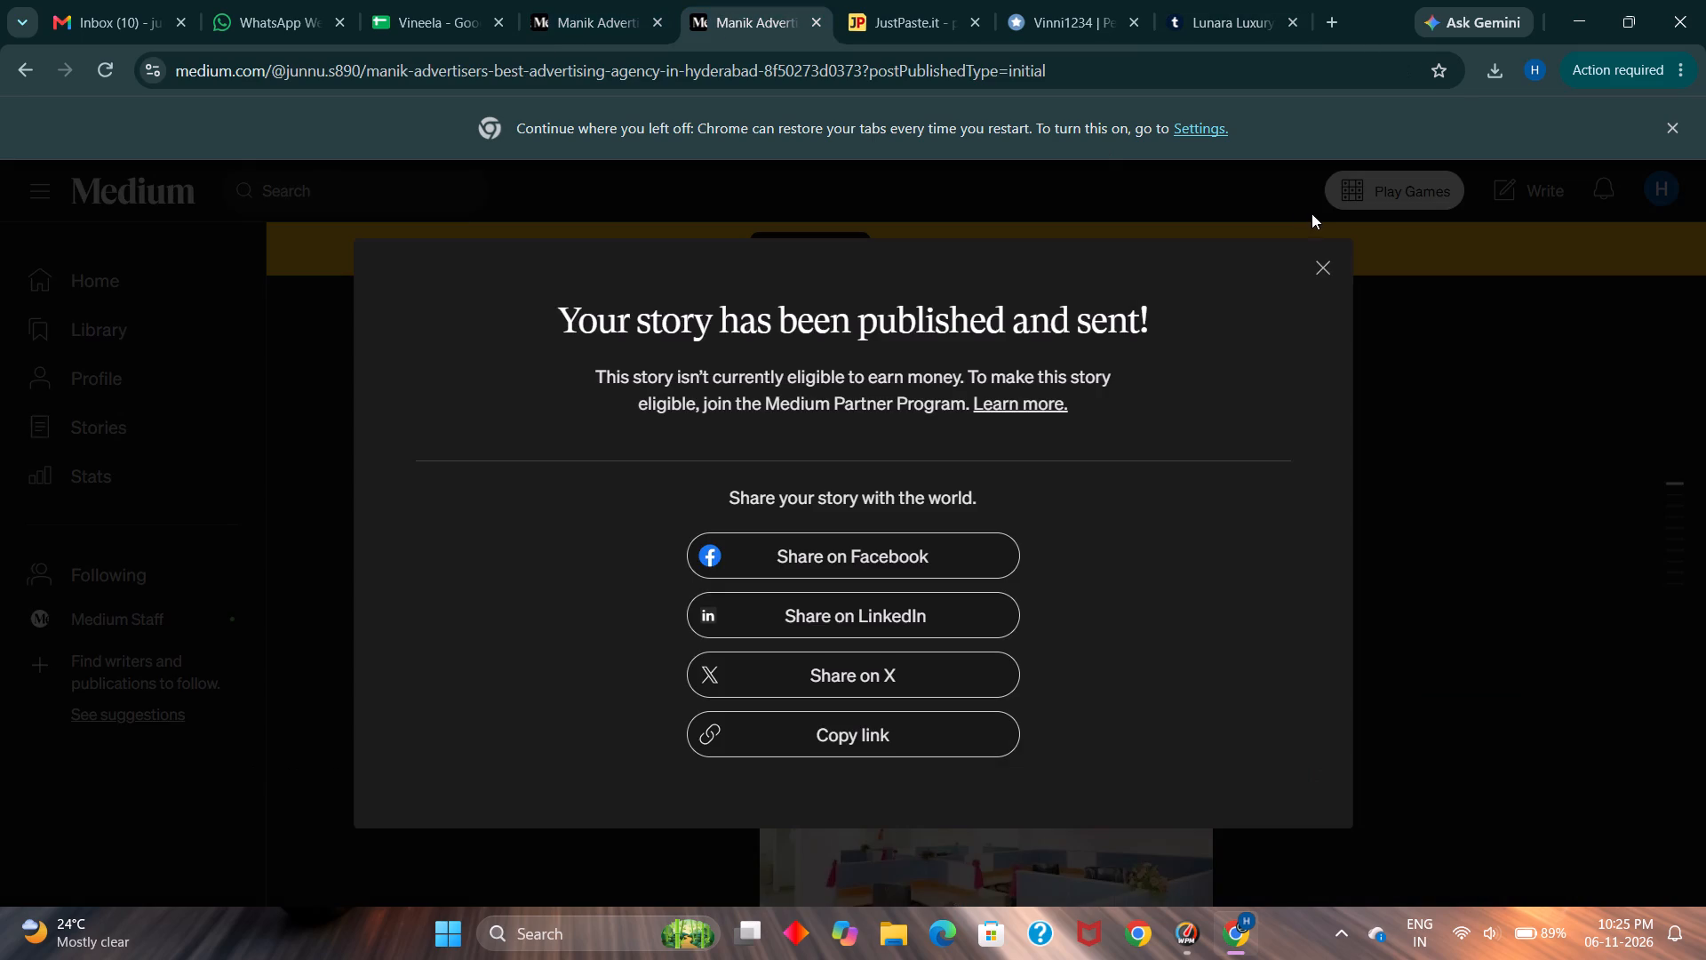
pyautogui.click(1327, 261)
pyautogui.tripleClick(916, 431)
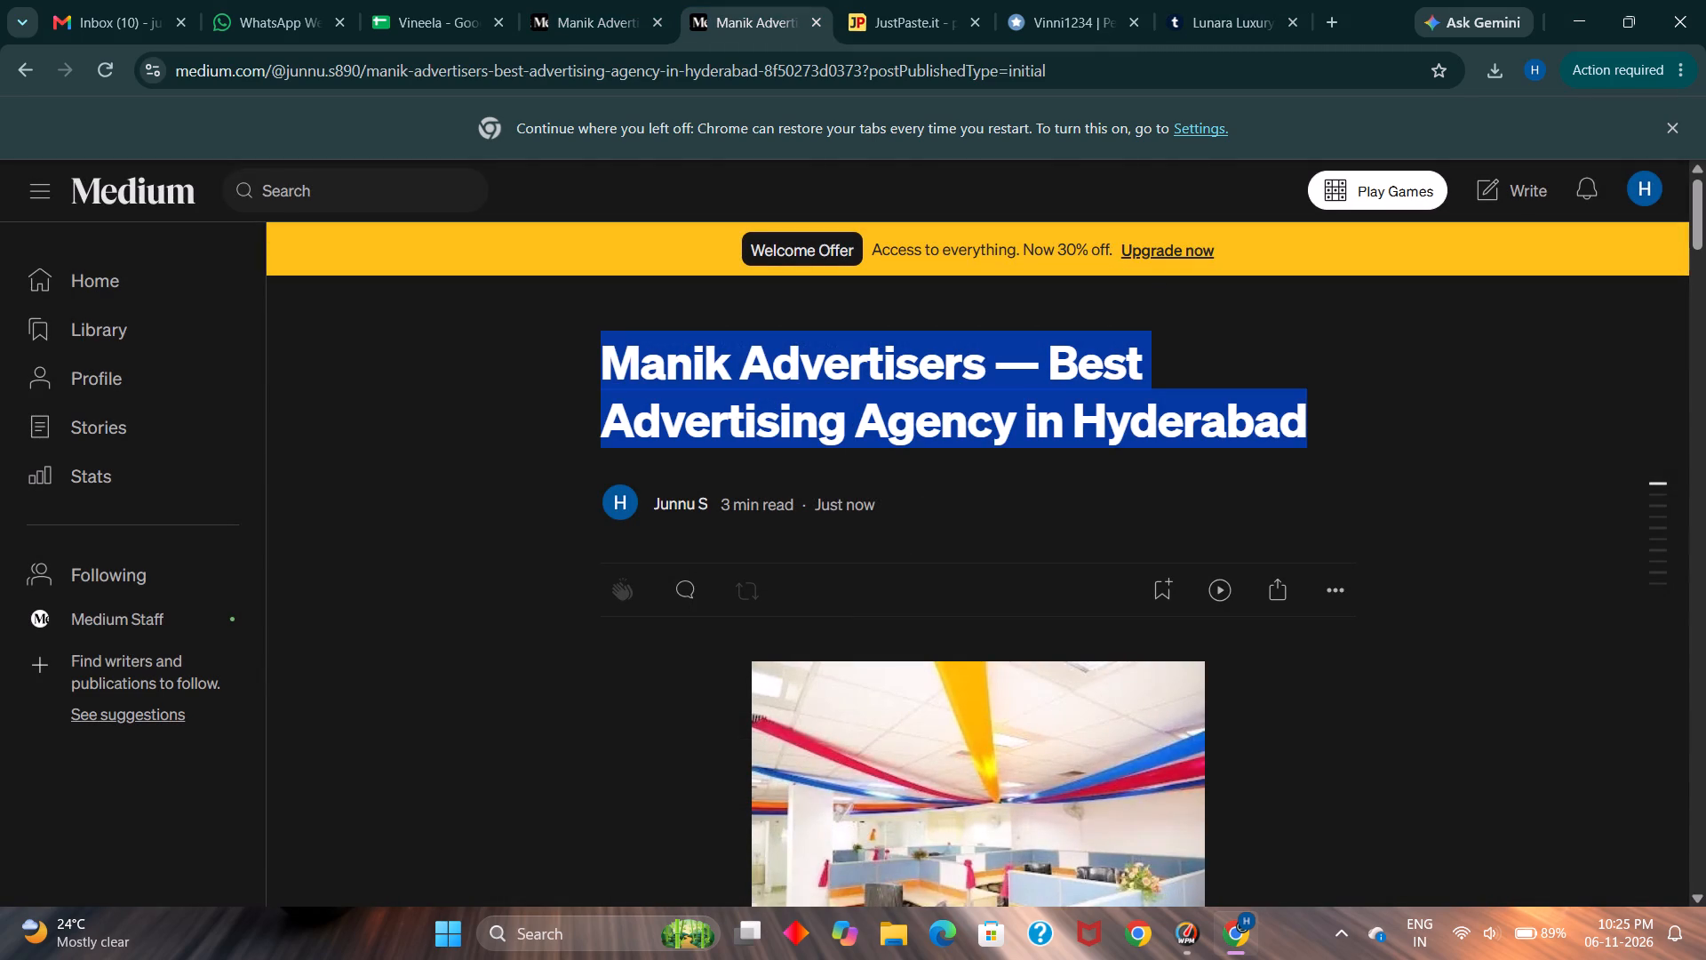
pyautogui.hotkey('ctrl', 'c')
pyautogui.click(921, 16)
pyautogui.click(458, 255)
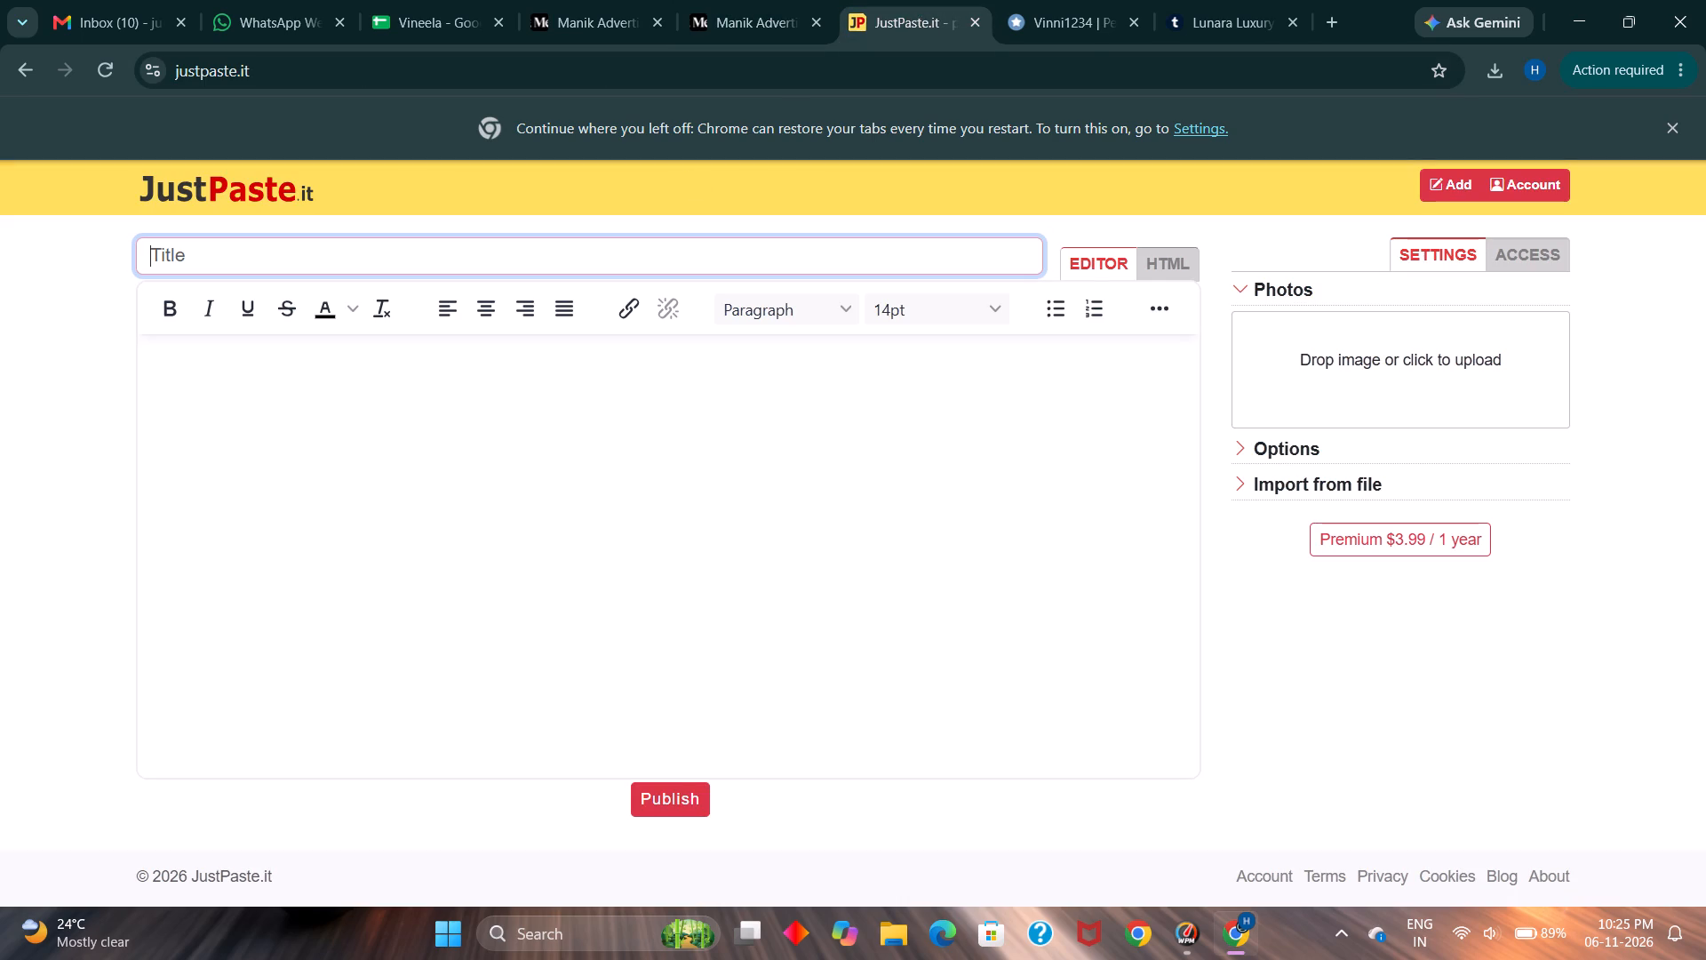
pyautogui.hotkey('ctrl', 'v')
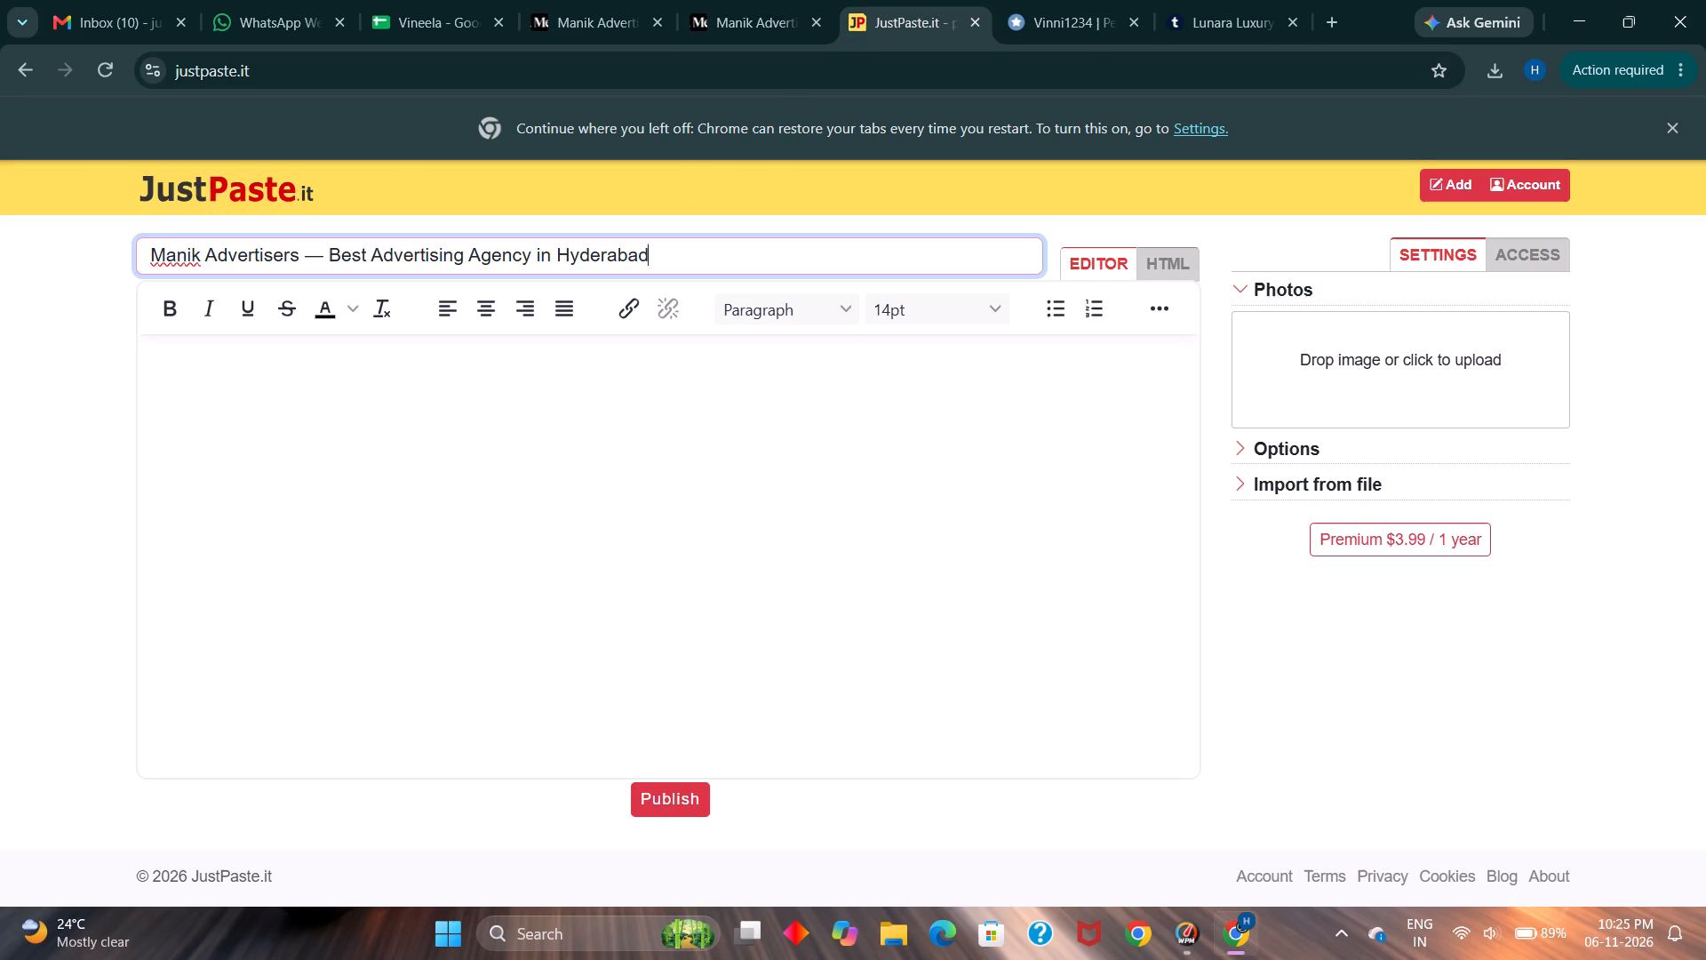
# Create a new pearl on Pearltrees titled "Manik Advertisers — Best Advertising Agency in Hyderabad".
pyautogui.click(1070, 9)
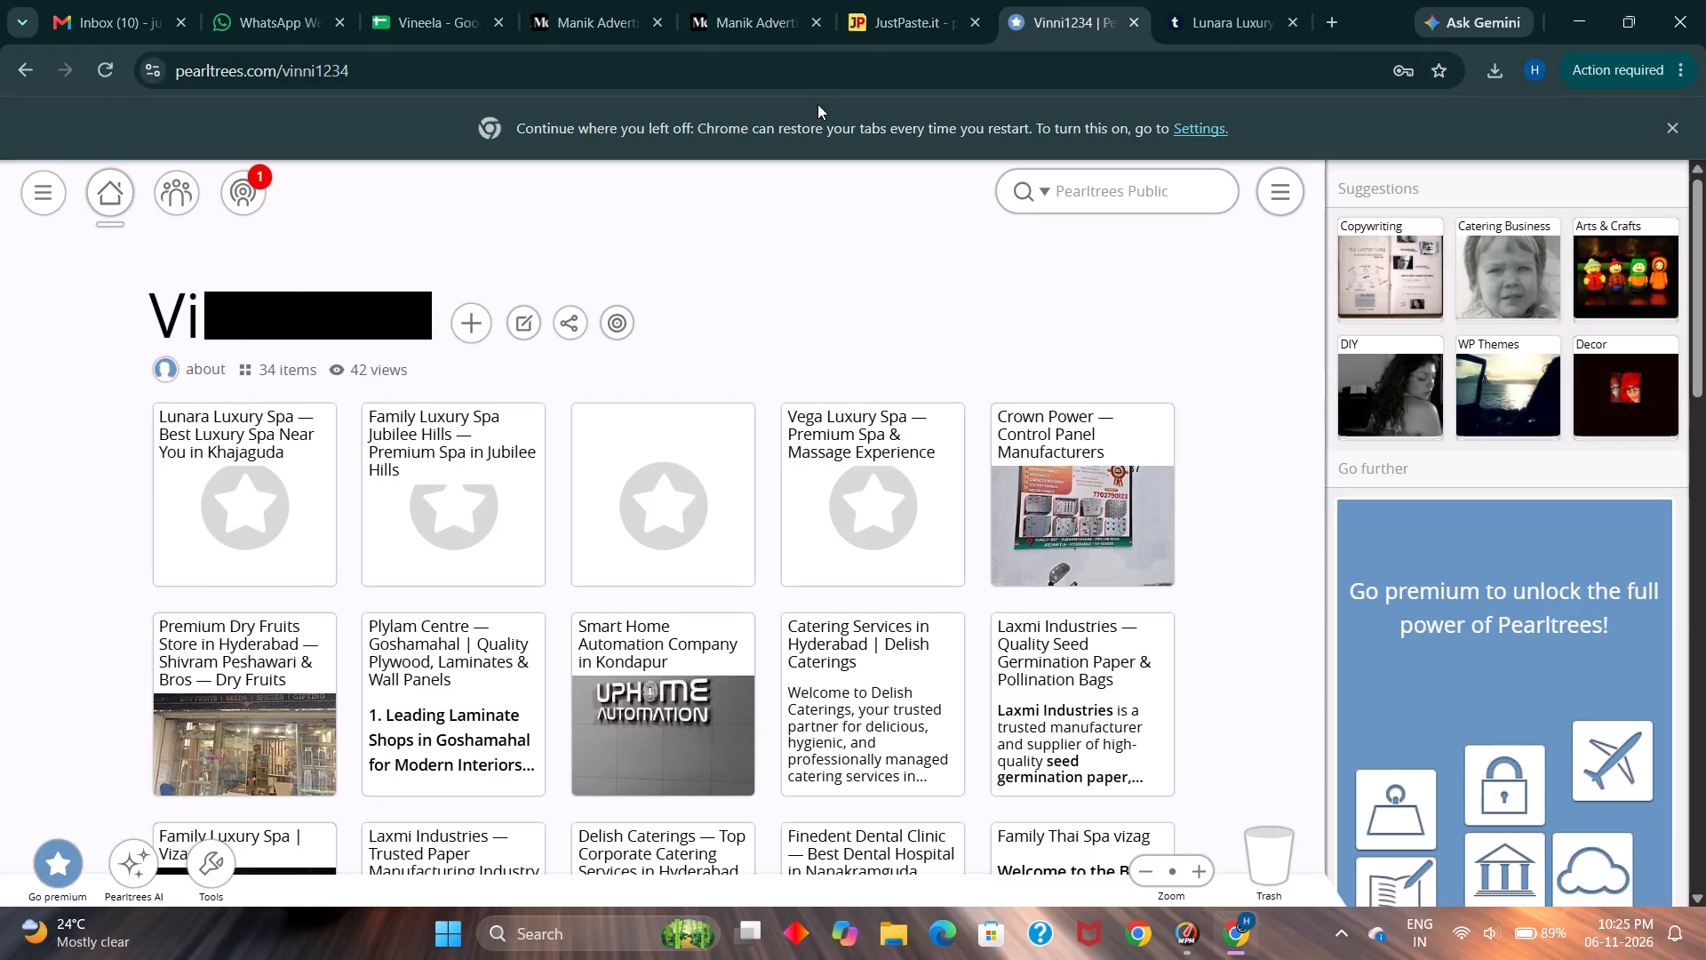
pyautogui.click(471, 311)
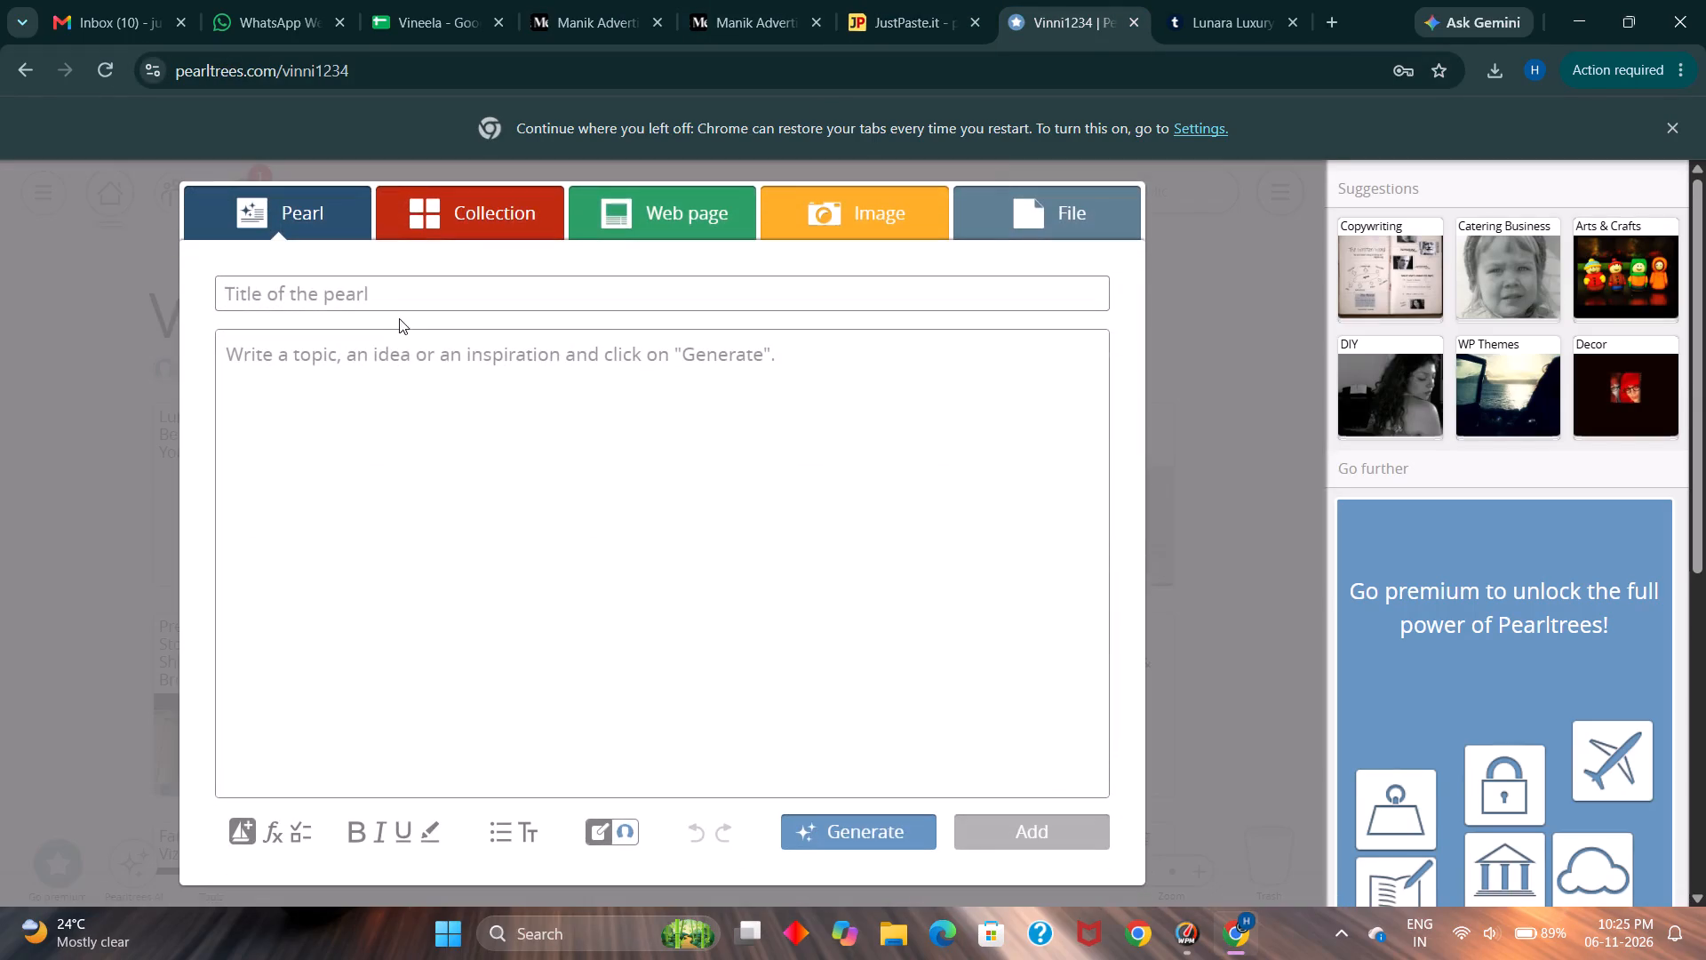
pyautogui.click(410, 284)
pyautogui.hotkey('ctrl', 'v')
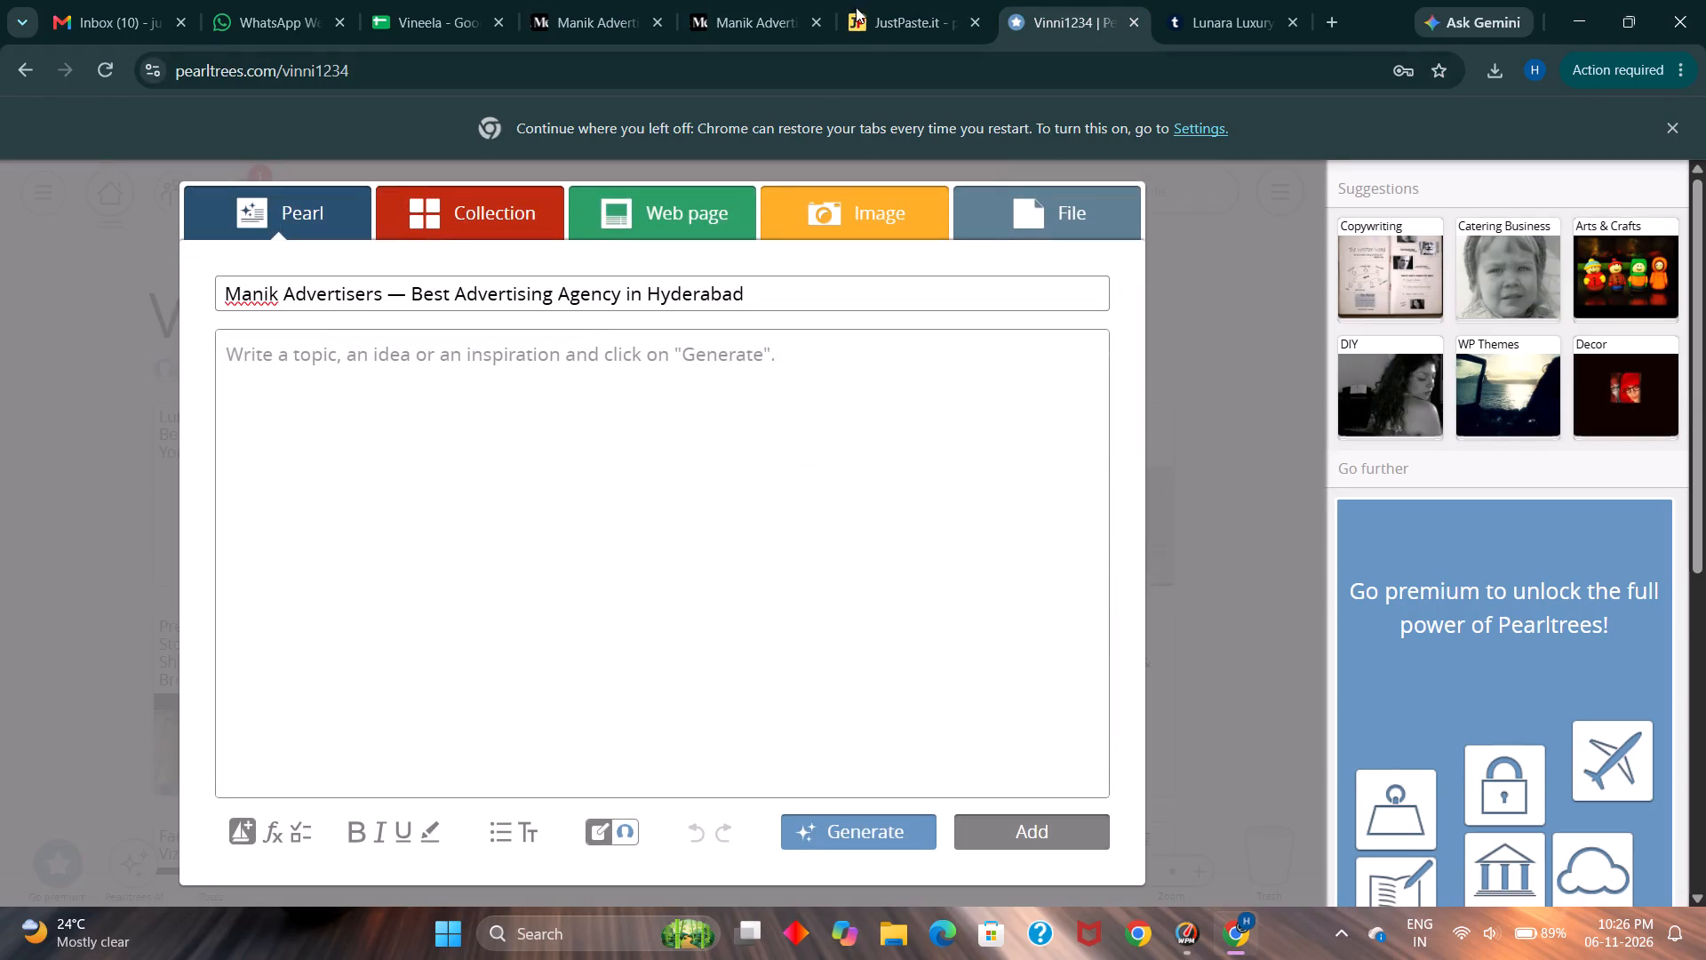
# Title the Tumblr text post "Manik Advertisers — Best Advertising Agency in Hyderabad".
pyautogui.click(1215, 23)
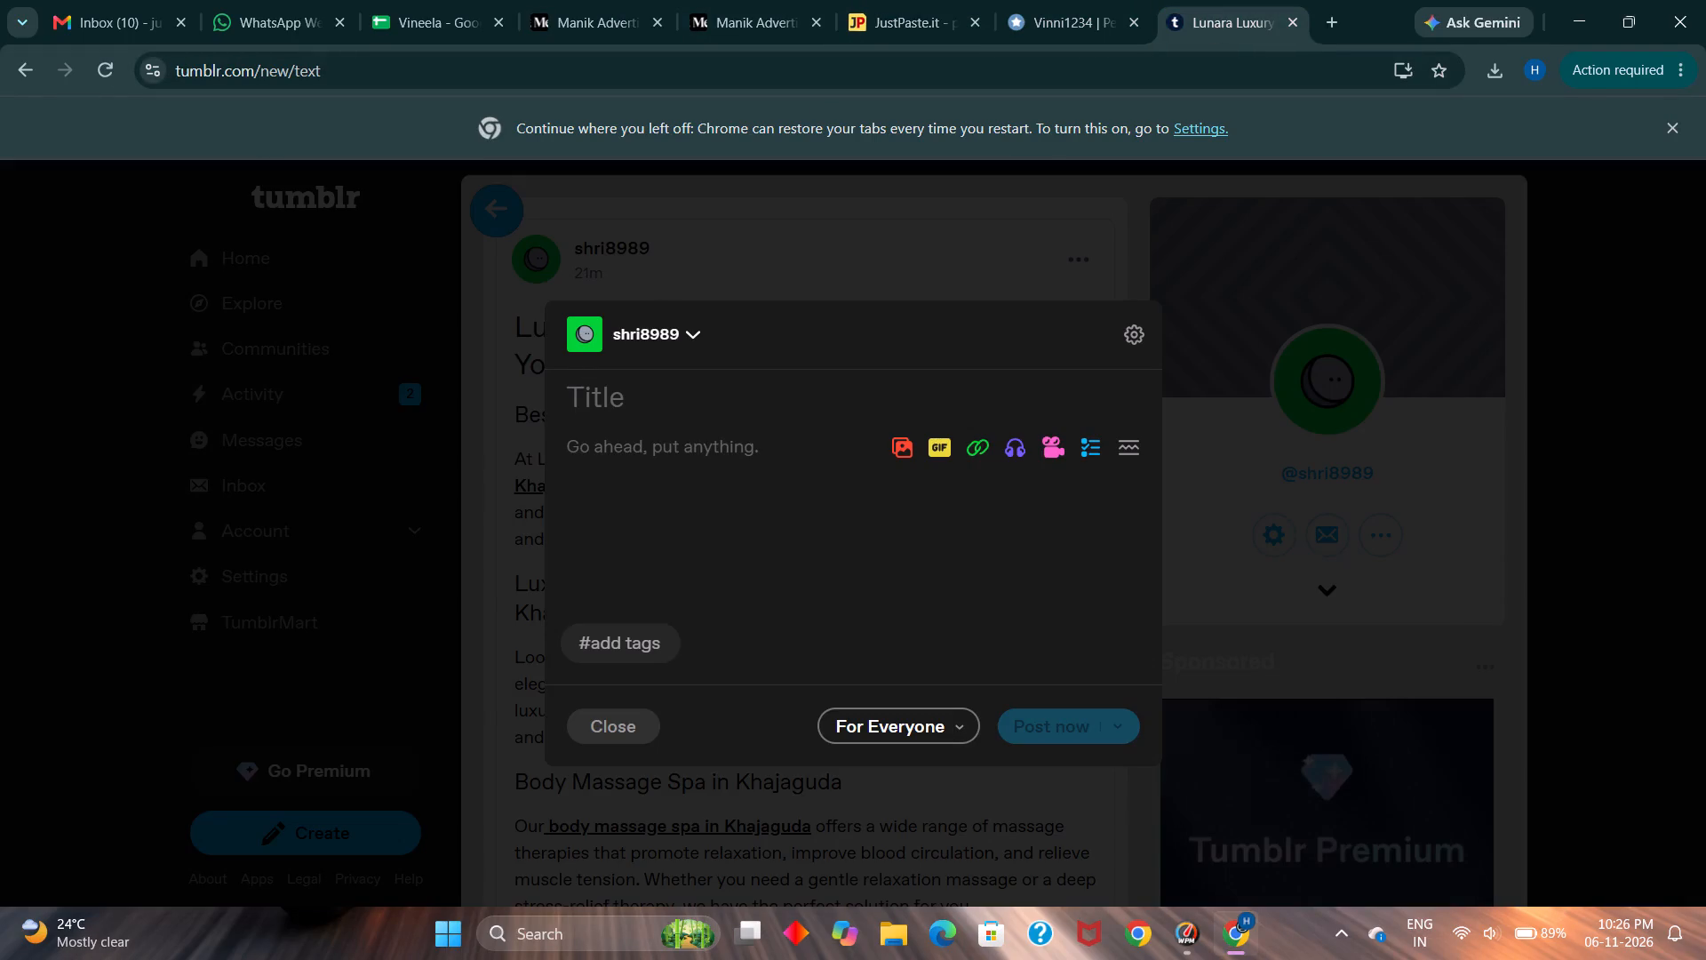
pyautogui.click(586, 387)
pyautogui.hotkey('ctrl', 'v')
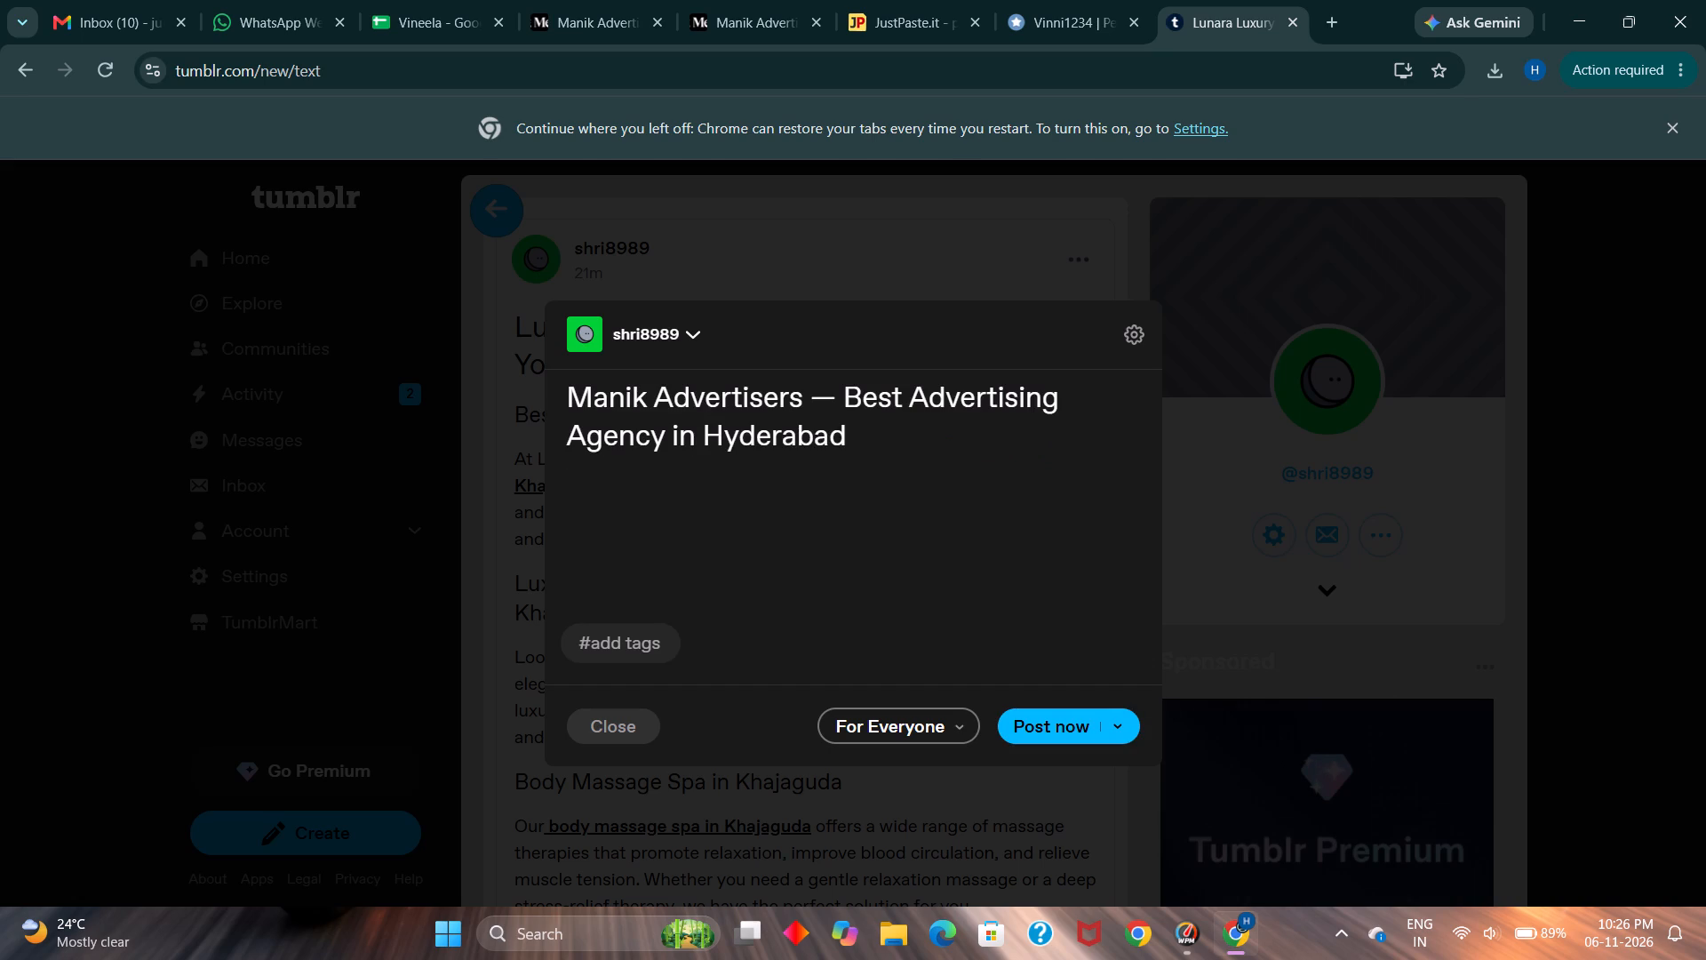
# Copy the selected article body from the original Manik Advertisers Medium story and paste it into the JustPaste.it note.
pyautogui.click(580, 22)
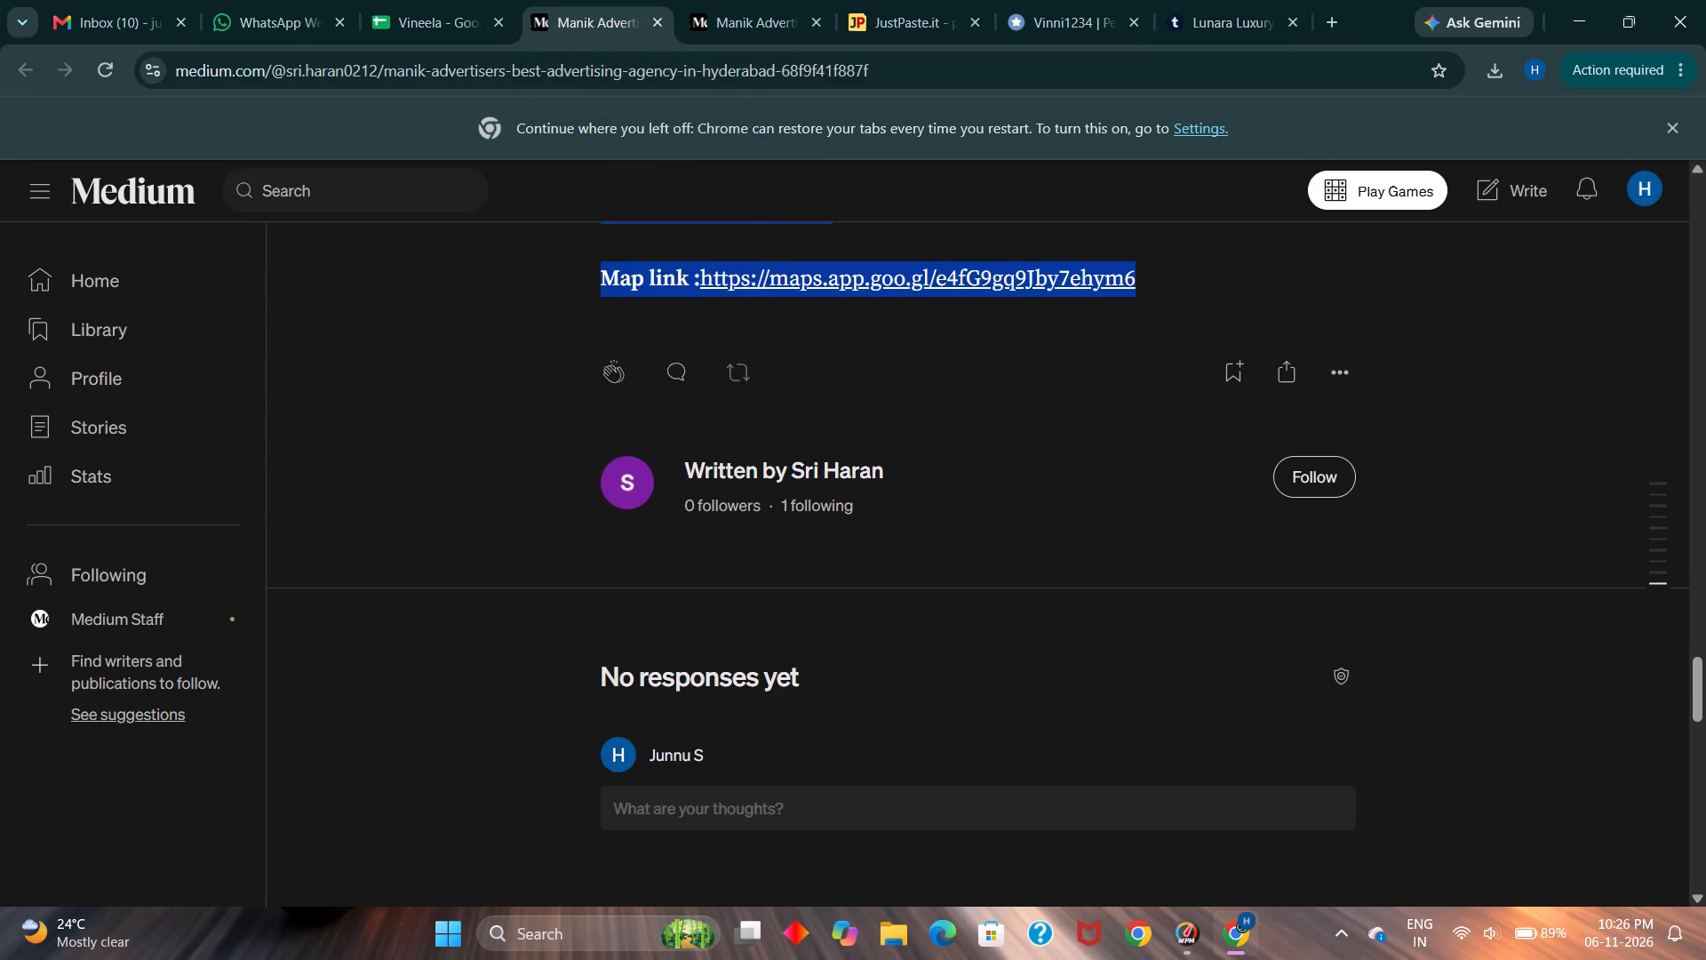
pyautogui.hotkey('ctrl', 'c')
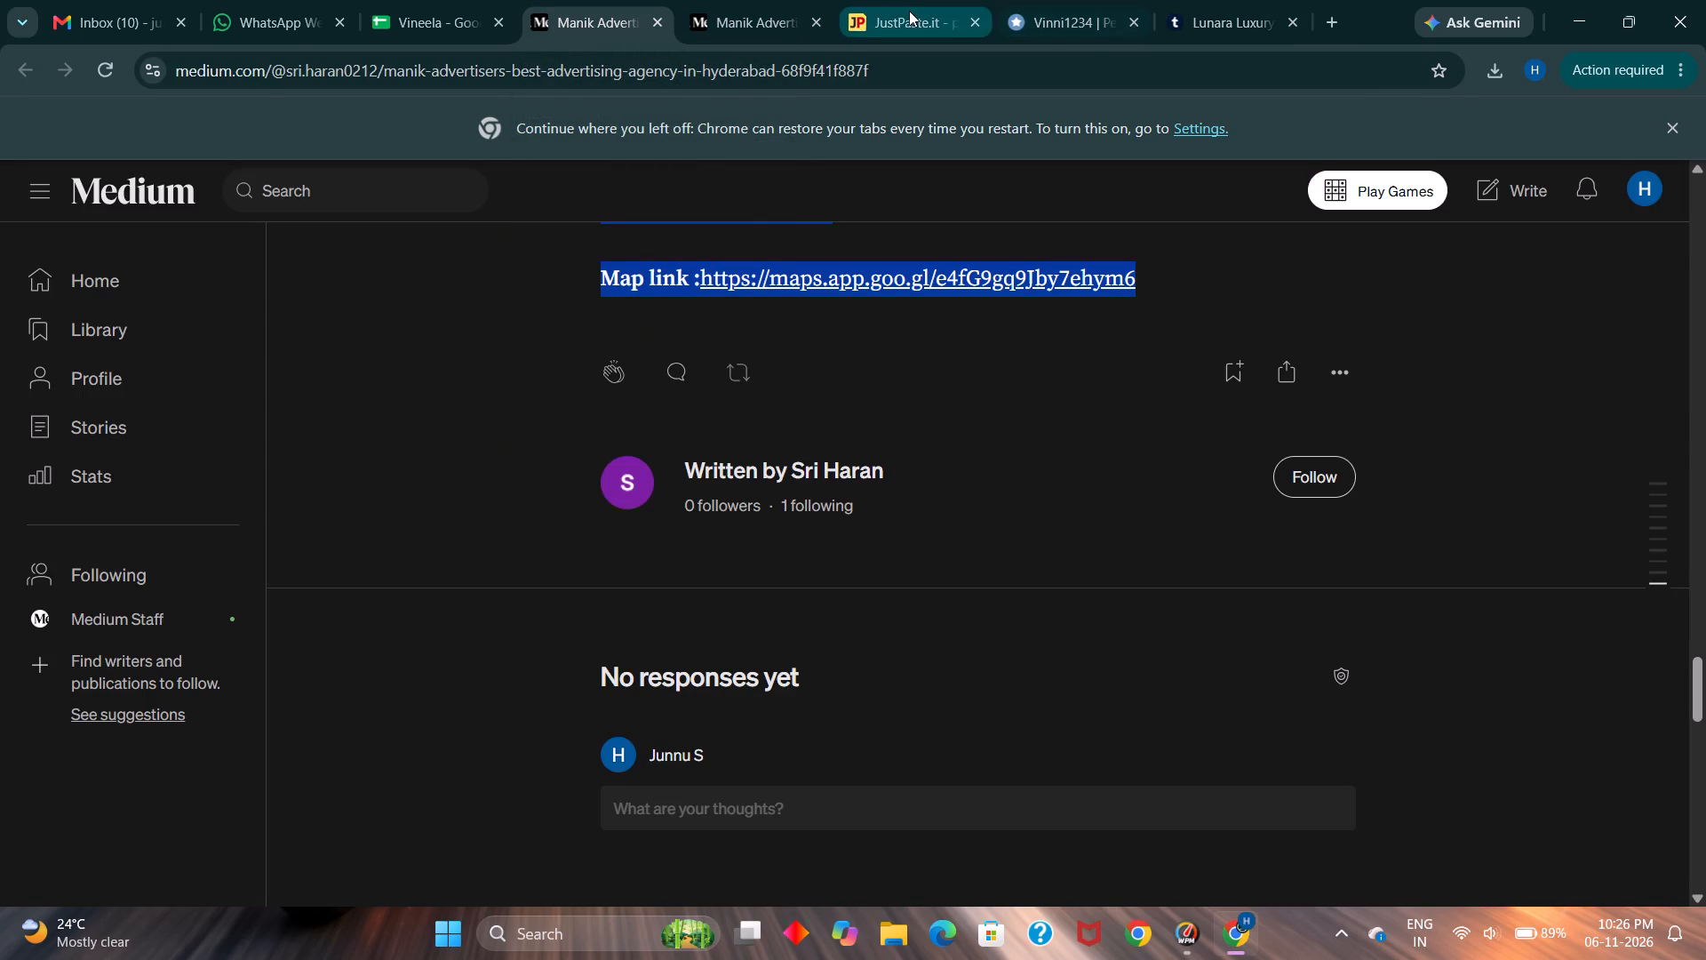
pyautogui.click(907, 12)
pyautogui.click(465, 515)
pyautogui.hotkey('ctrl', 'v')
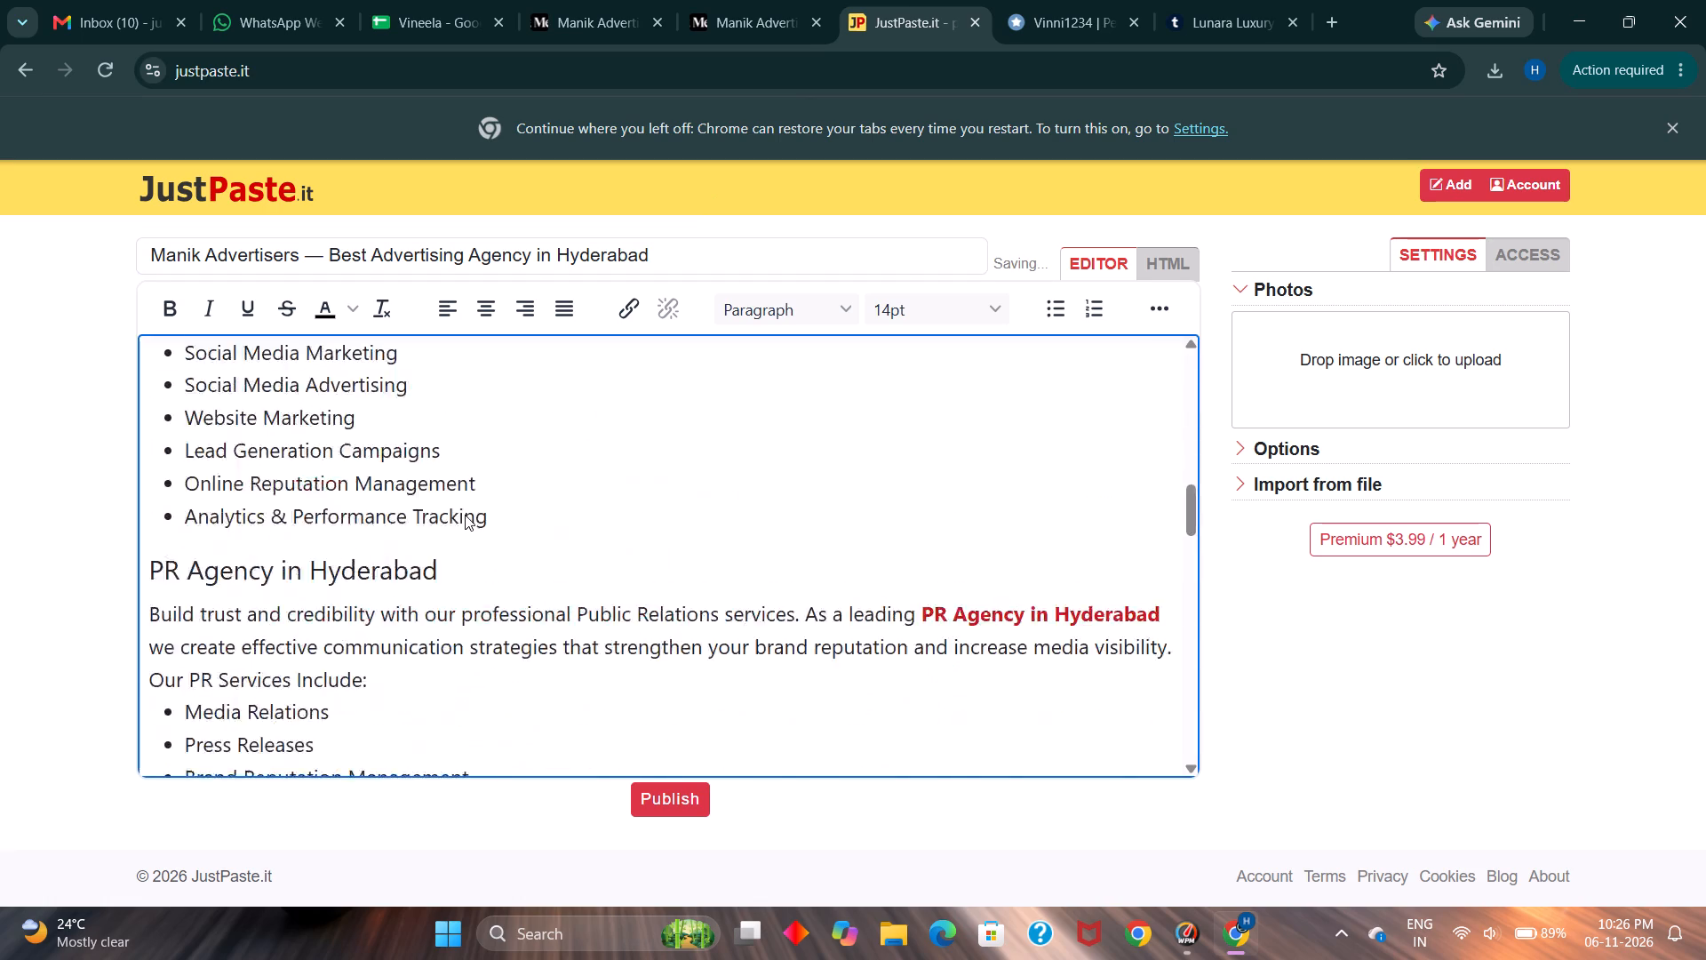
# Delete the leftover small empty boxes below the map link at the end of the JustPaste.it note.
pyautogui.press('Up')
pyautogui.press('Up')
pyautogui.press('Up')
pyautogui.press('Up')
pyautogui.press('Up')
pyautogui.press('Up')
pyautogui.press('Up')
pyautogui.press('Up')
pyautogui.press('Up')
pyautogui.press('Up')
pyautogui.press('Up')
pyautogui.press('Up')
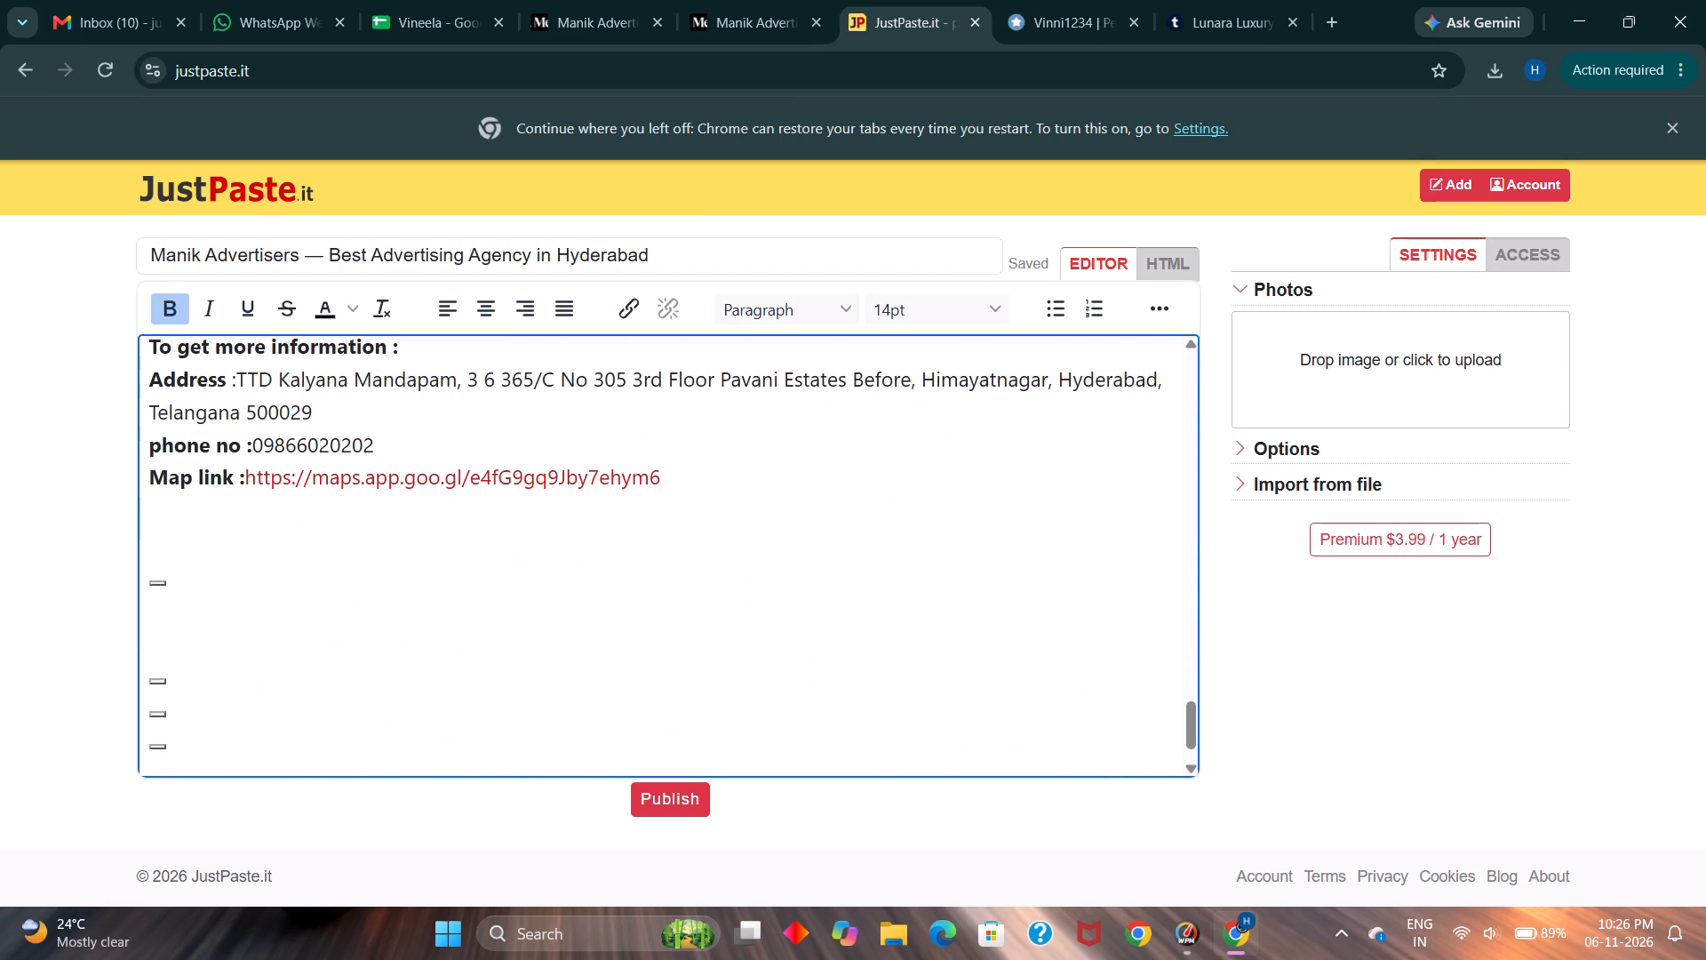
pyautogui.moveTo(183, 740); pyautogui.dragTo(156, 584)
pyautogui.press('BackSpace')
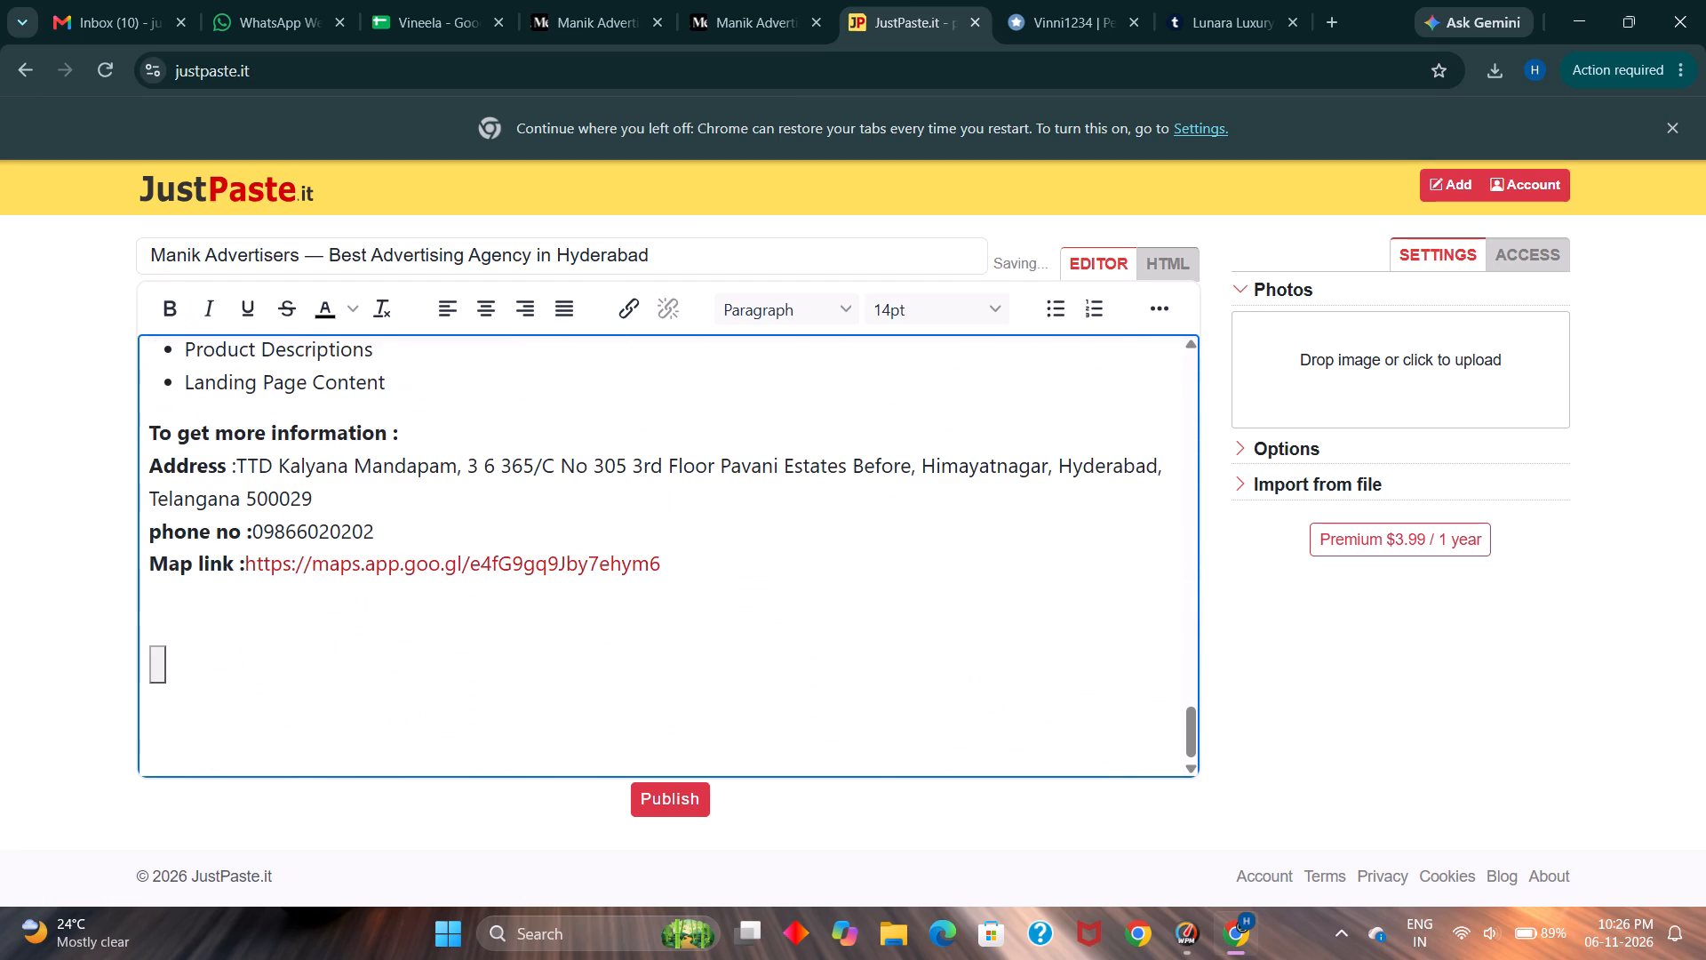
# Delete the "Screen time, better spent" Medium app banner beneath the Media Strategy Agency paragraph in the note.
pyautogui.press('Up')
pyautogui.press('Up')
pyautogui.press('Up')
pyautogui.press('Up')
pyautogui.press('Up')
pyautogui.press('Up')
pyautogui.press('Up')
pyautogui.press('Up')
pyautogui.press('Up')
pyautogui.press('Up')
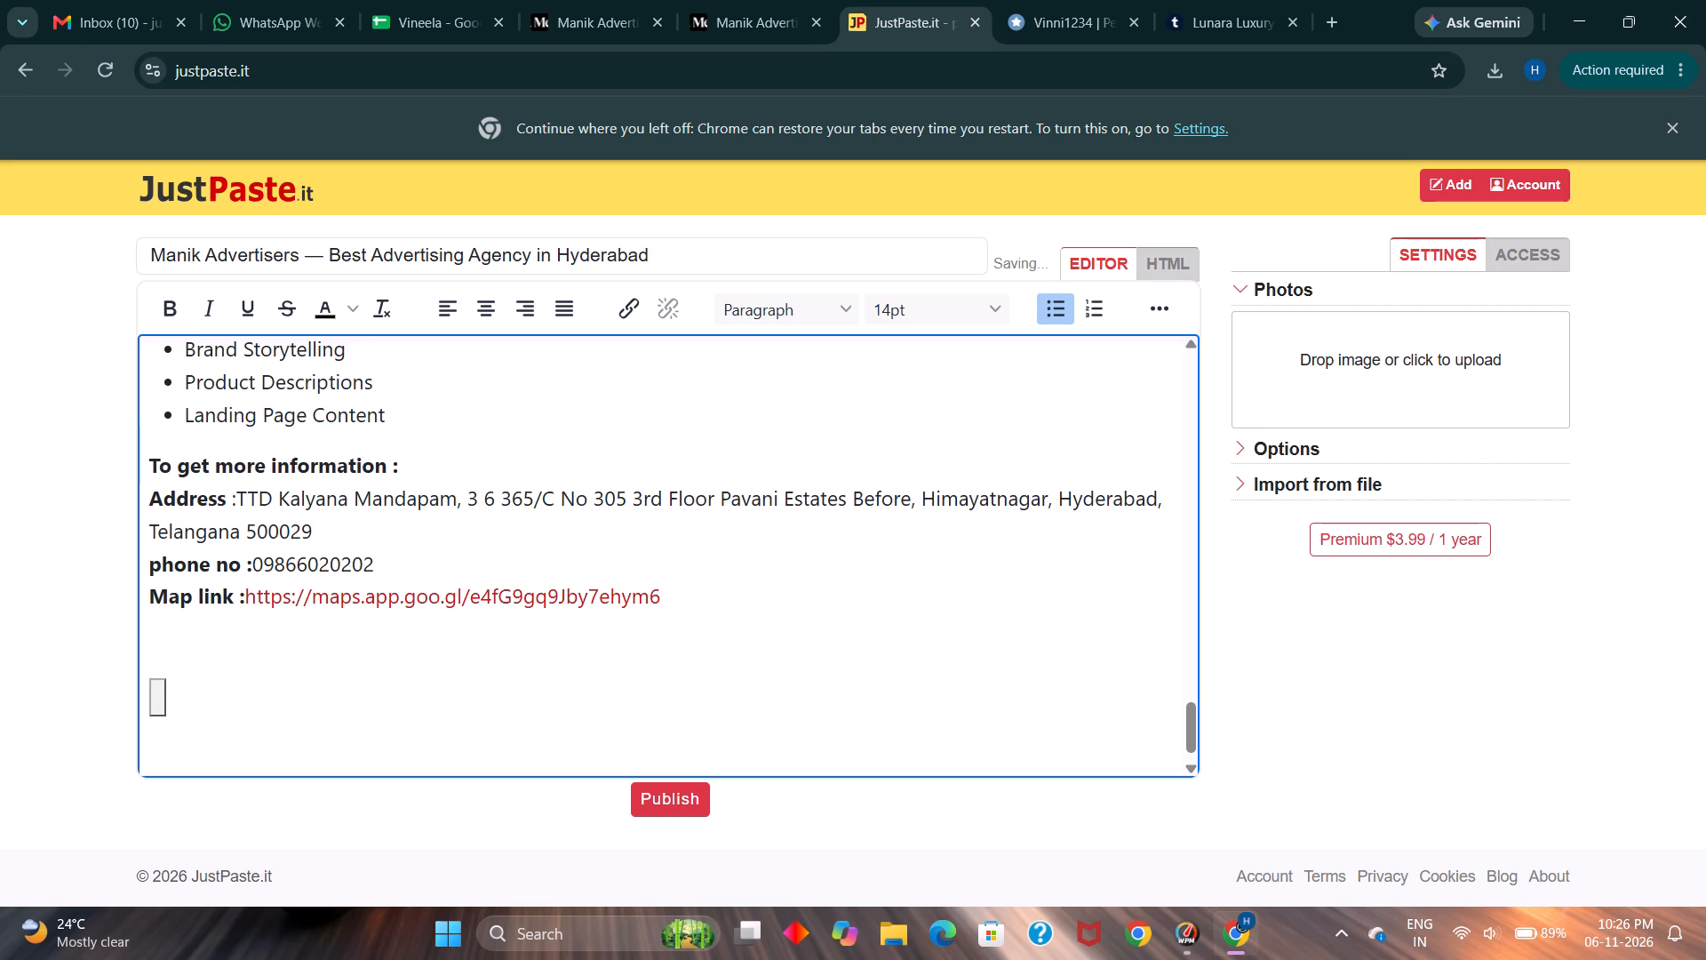
pyautogui.click(497, 594)
pyautogui.press('Up')
pyautogui.press('Up')
pyautogui.press('Up')
pyautogui.press('Up')
pyautogui.press('Up')
pyautogui.press('Up')
pyautogui.press('Up')
pyautogui.press('Up')
pyautogui.press('Up')
pyautogui.press('Up')
pyautogui.press('Up')
pyautogui.press('Up')
pyautogui.press('Up')
pyautogui.press('Up')
pyautogui.press('Up')
pyautogui.press('Up')
pyautogui.press('Up')
pyautogui.press('Up')
pyautogui.press('Up')
pyautogui.press('Up')
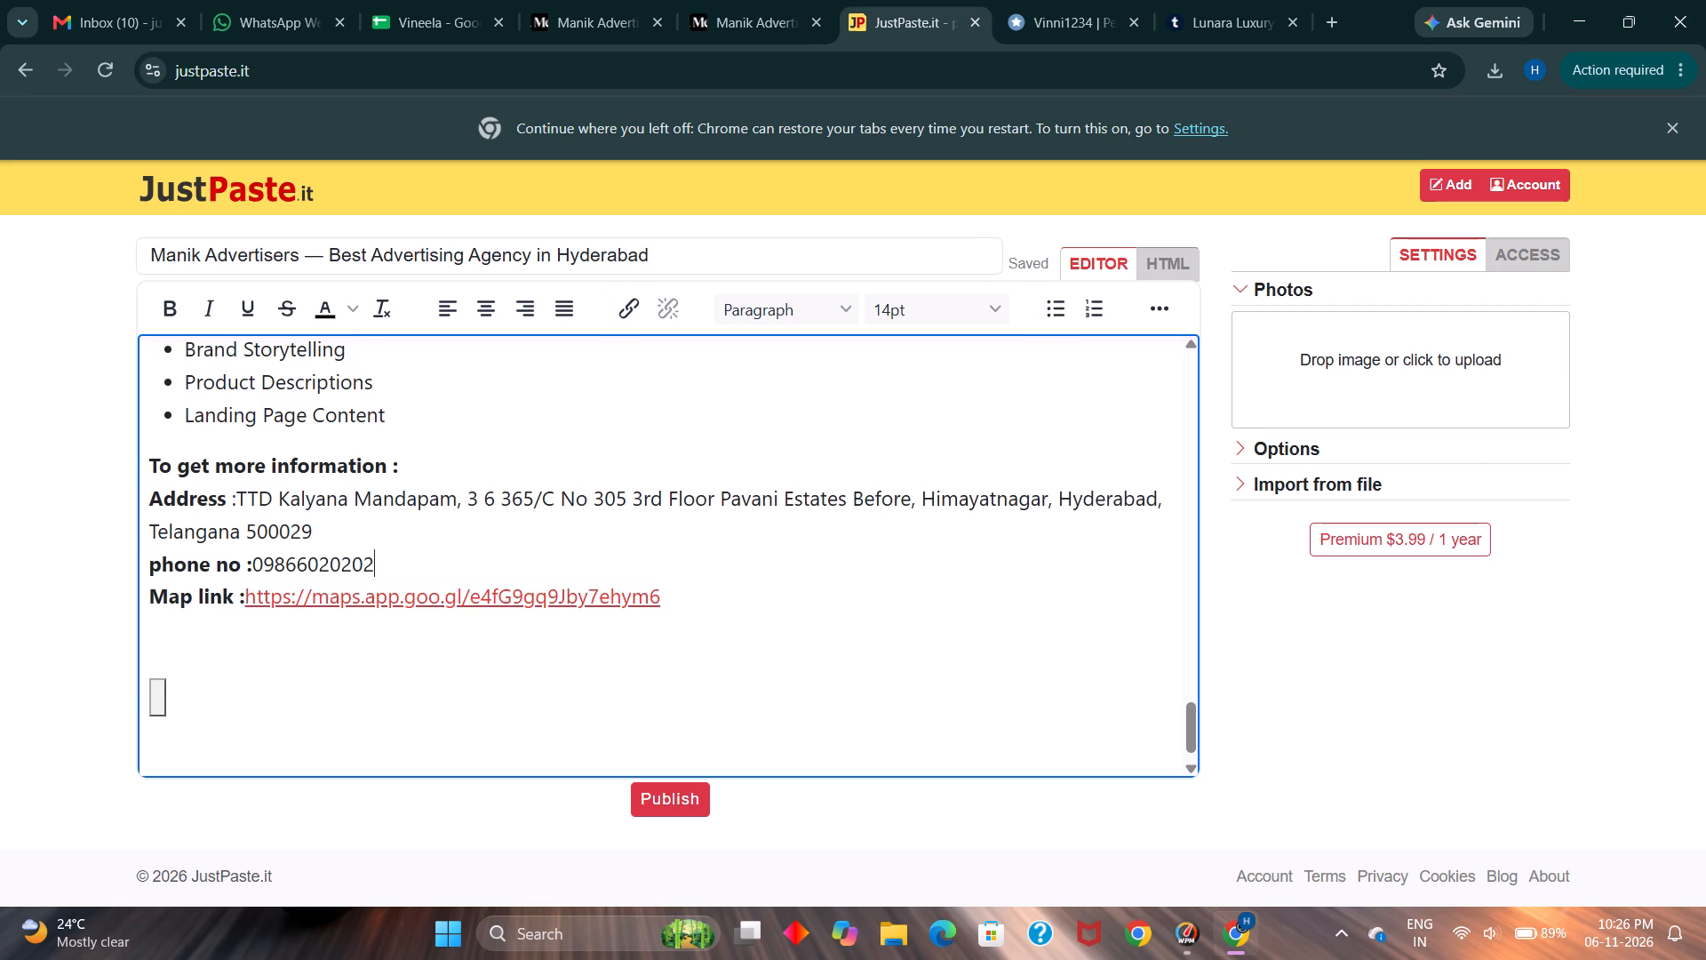
pyautogui.press('Up')
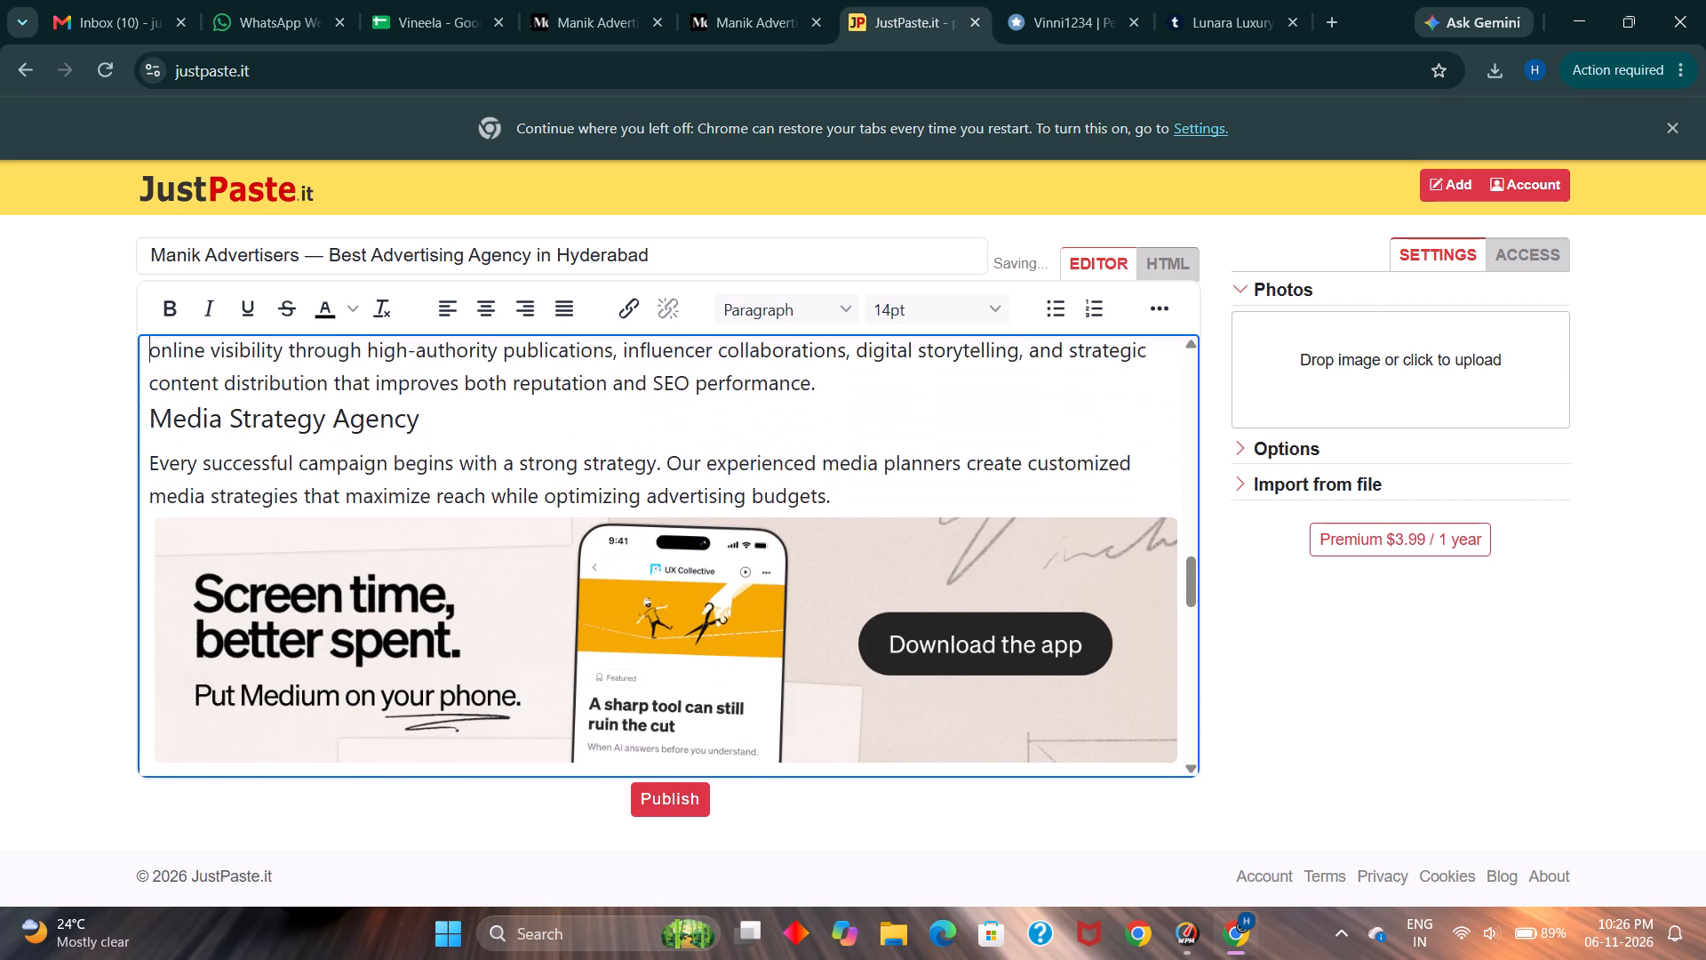
pyautogui.click(477, 598)
pyautogui.press('BackSpace')
# Check the rest of the JustPaste.it note from the Media Strategy Agency section back up to the opening office image.
pyautogui.press('Up')
pyautogui.press('Up')
pyautogui.press('Up')
pyautogui.press('Up')
pyautogui.press('Up')
pyautogui.press('Up')
pyautogui.press('Up')
pyautogui.press('Up')
pyautogui.press('Up')
pyautogui.press('Up')
pyautogui.press('Up')
pyautogui.press('Up')
pyautogui.press('Up')
pyautogui.press('Up')
pyautogui.press('Up')
pyautogui.press('Up')
pyautogui.press('Up')
pyautogui.press('Up')
pyautogui.press('Up')
pyautogui.press('Up')
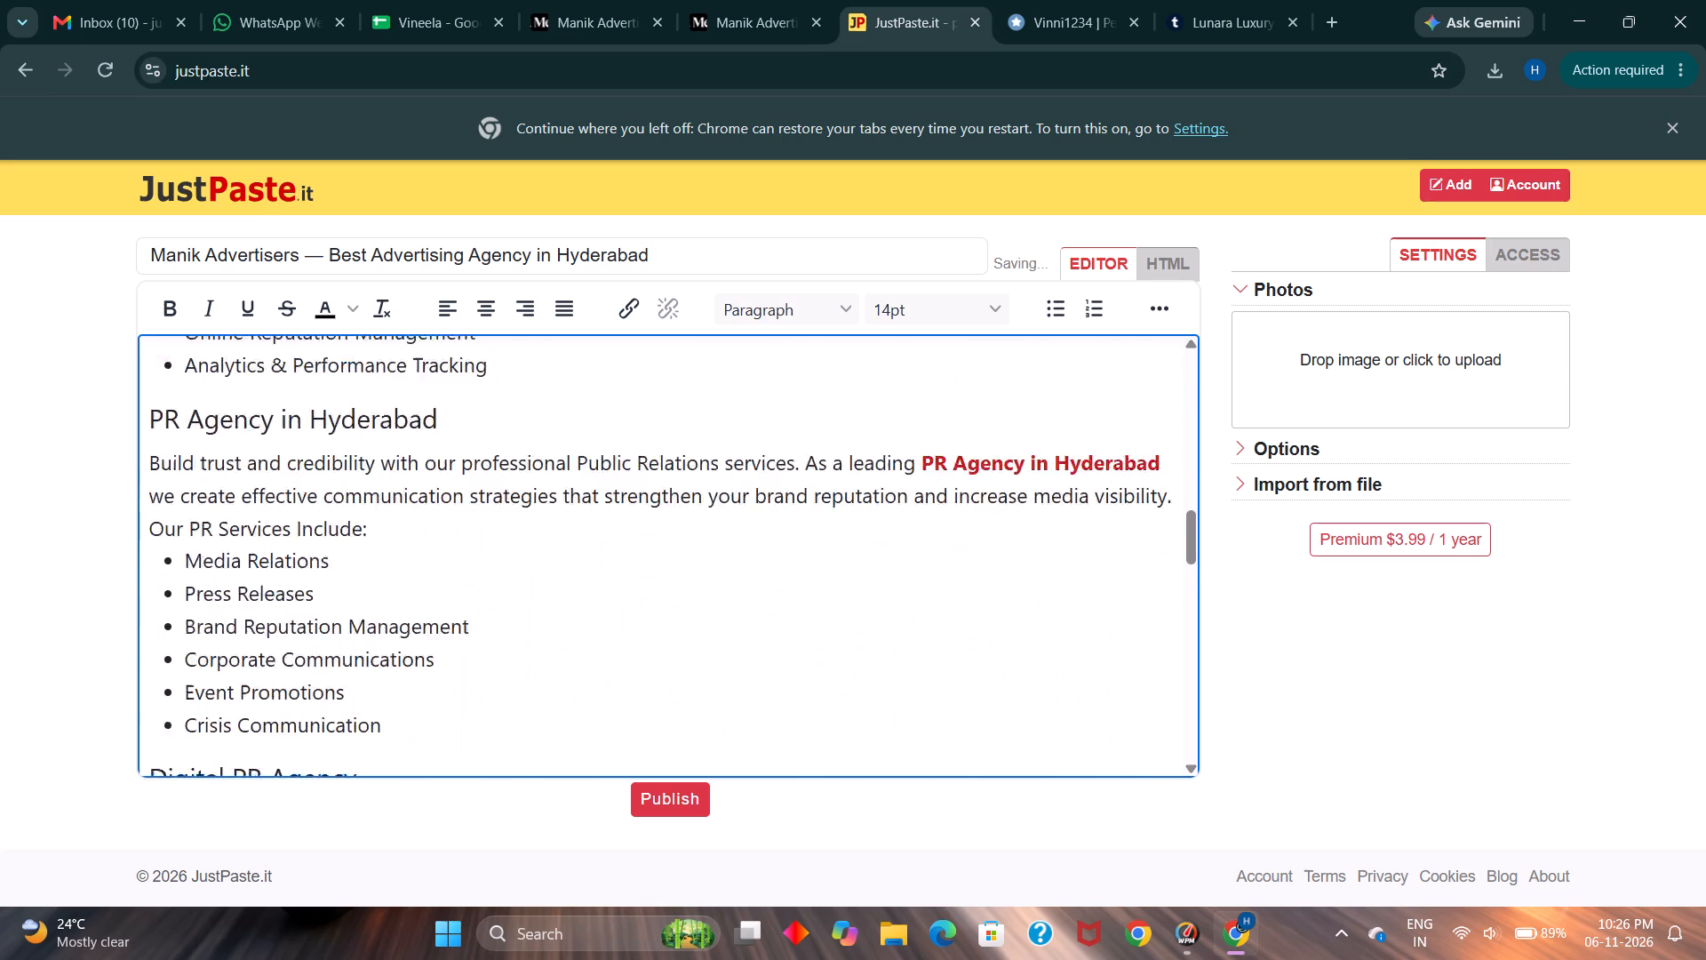
pyautogui.press('Up')
pyautogui.press('Up')
pyautogui.press('Up')
pyautogui.press('Up')
pyautogui.press('Up')
pyautogui.press('Up')
pyautogui.press('Up')
pyautogui.press('Up')
pyautogui.press('Up')
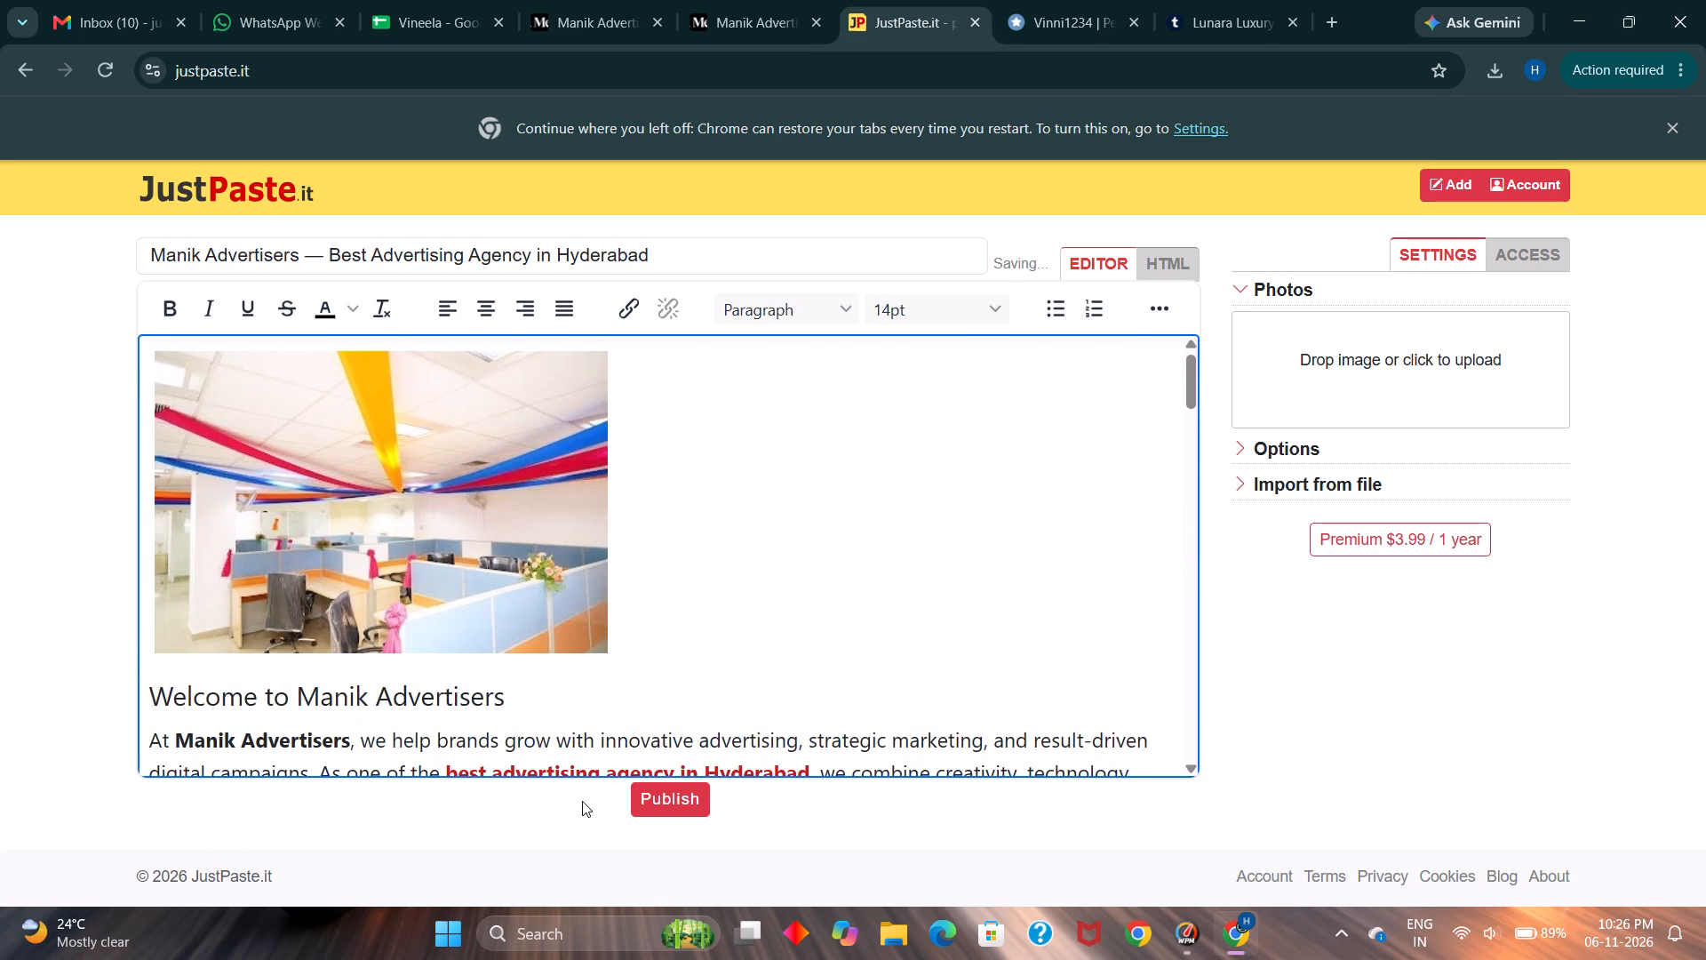
# Submit the JustPaste.it note for publishing and answer the anti-robot test by selecting three fish images.
pyautogui.click(682, 792)
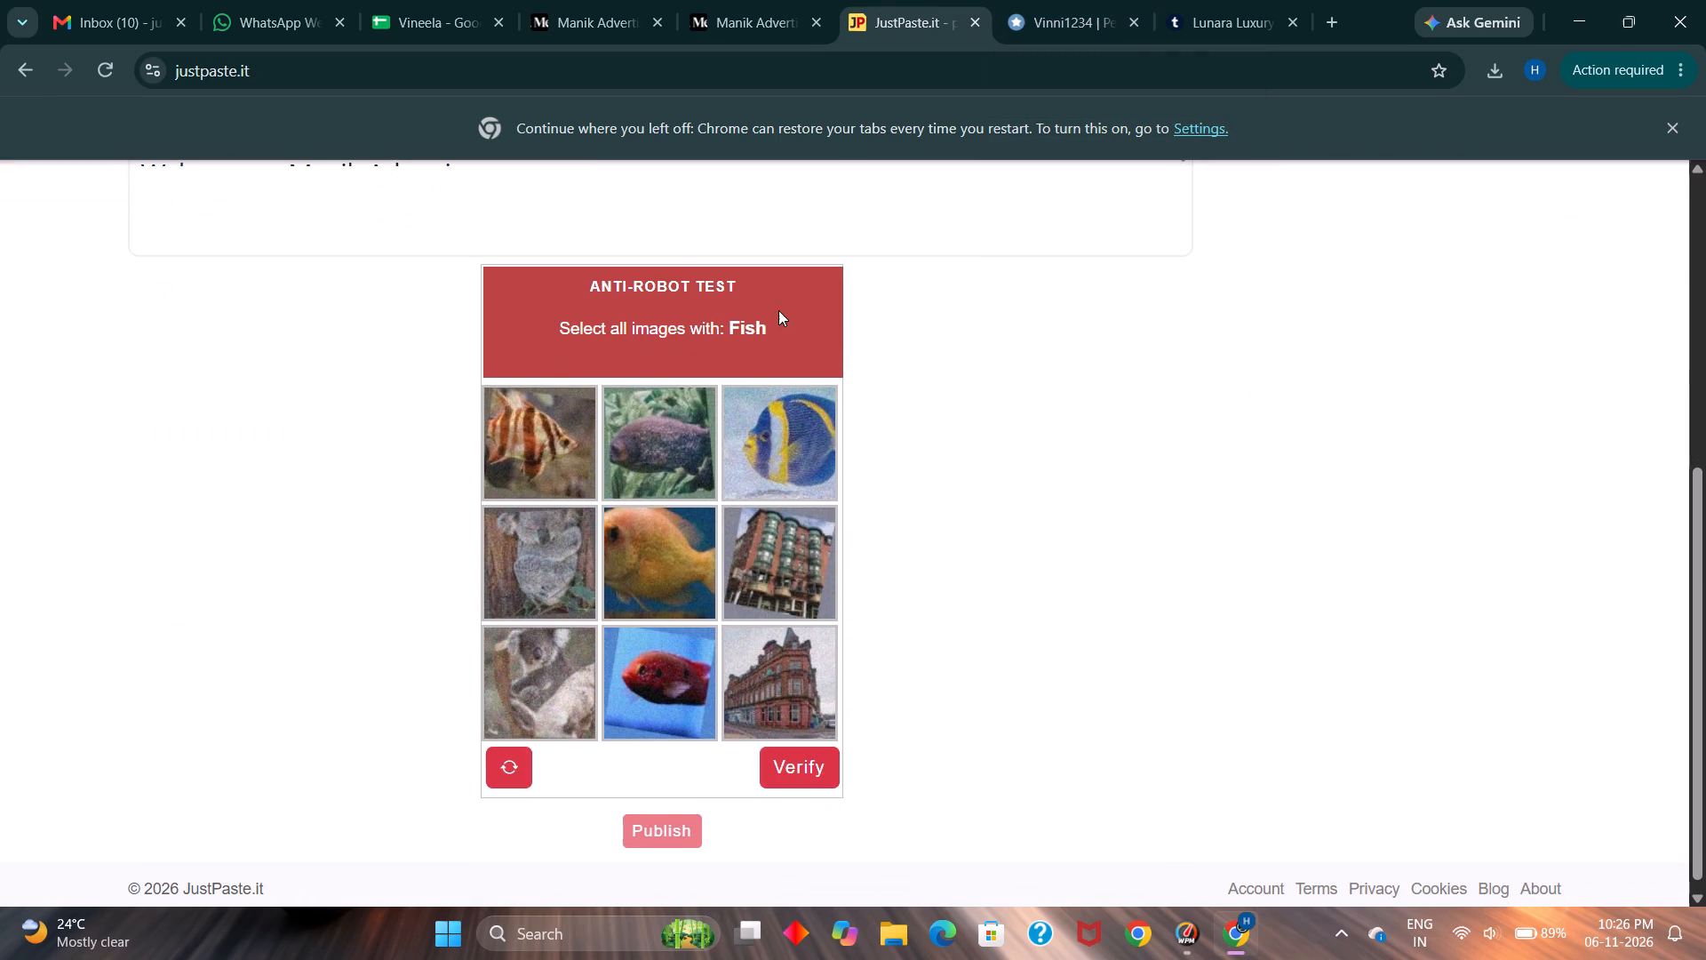
pyautogui.click(544, 444)
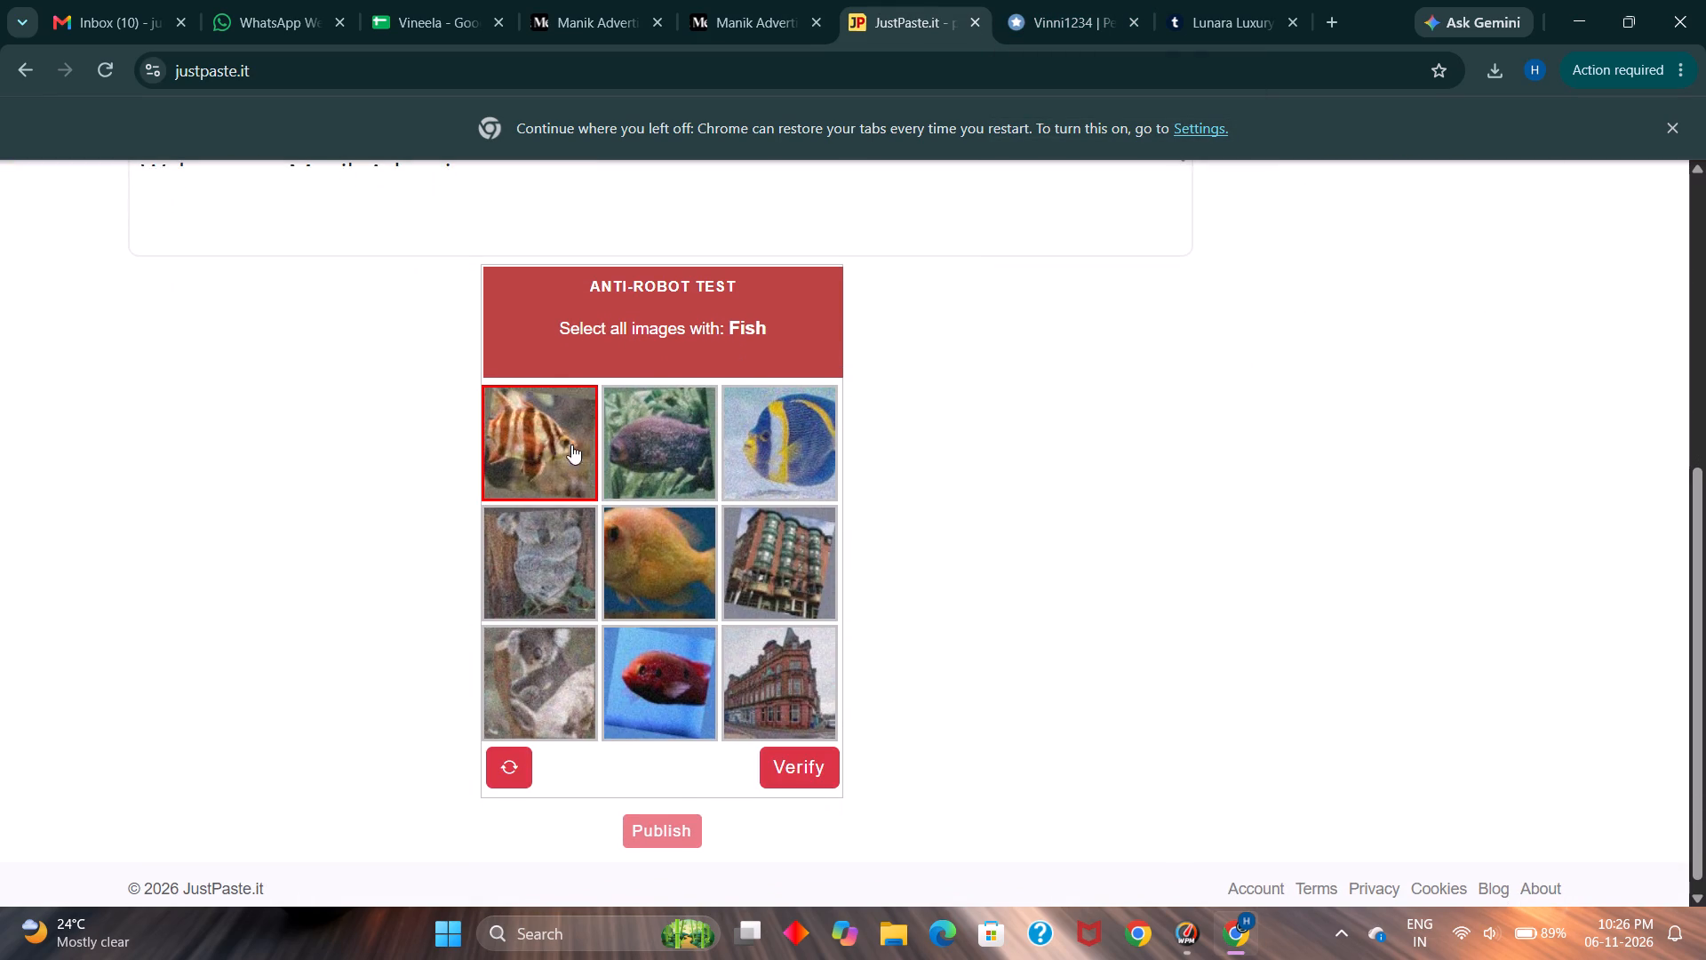
pyautogui.click(650, 443)
pyautogui.click(650, 652)
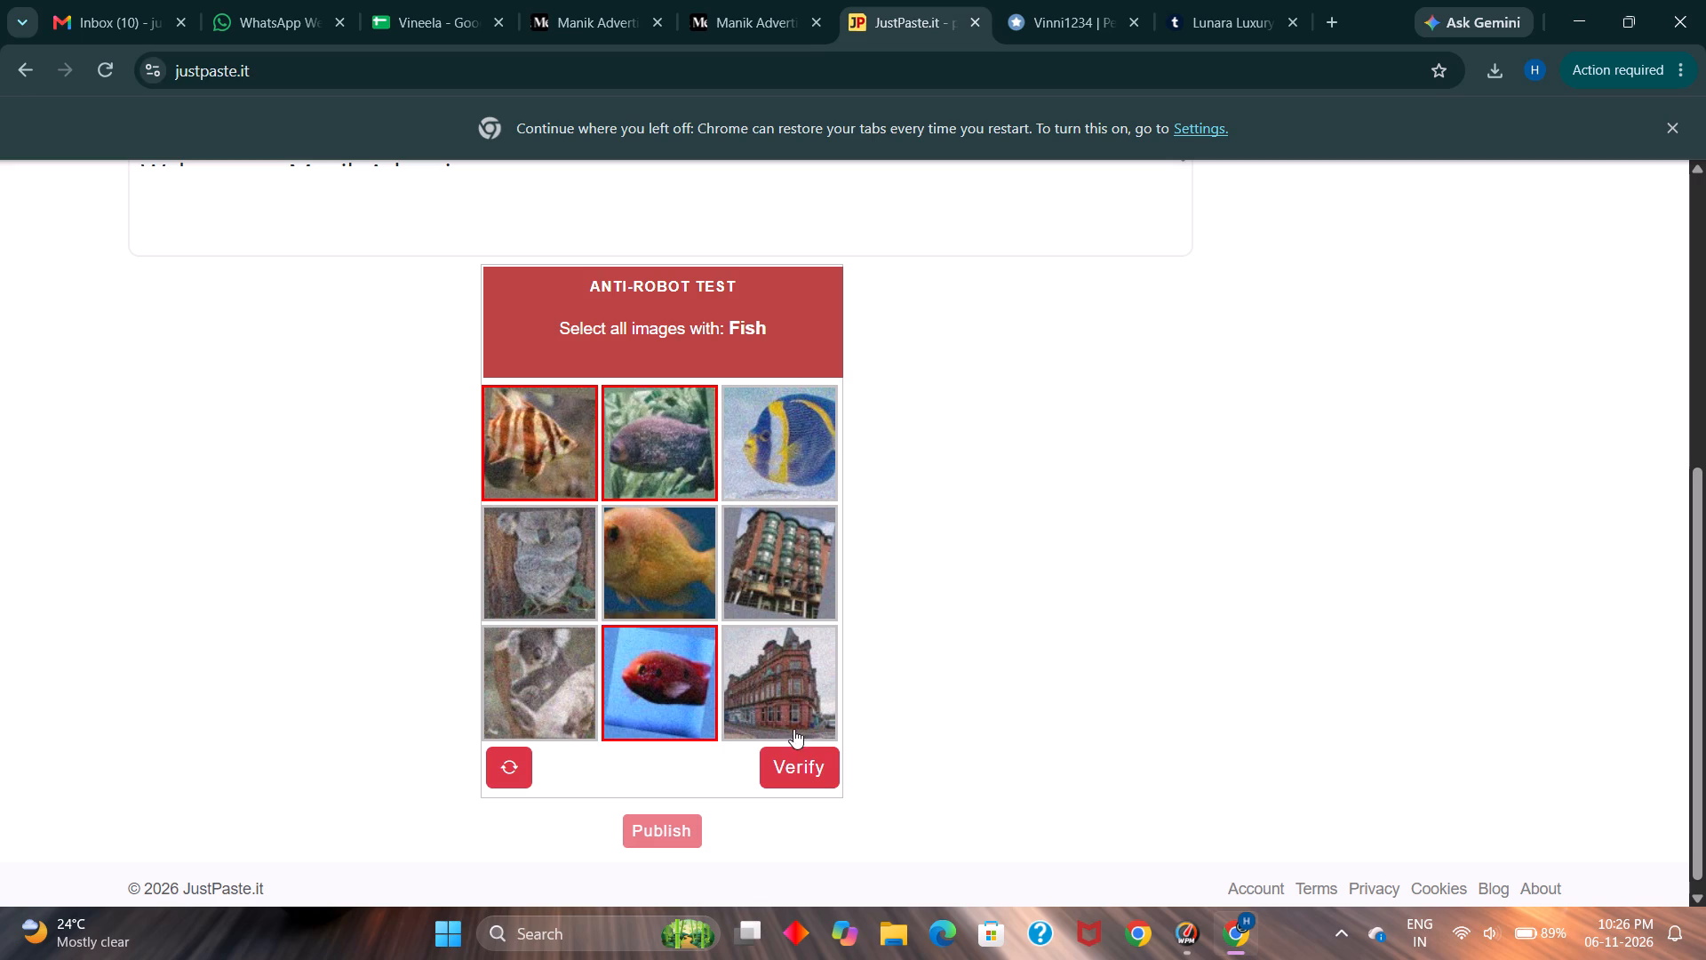
pyautogui.click(793, 761)
# Paste the Manik Advertisers article body into the new pearl on Pearltrees and add it to the collection.
pyautogui.click(1053, 34)
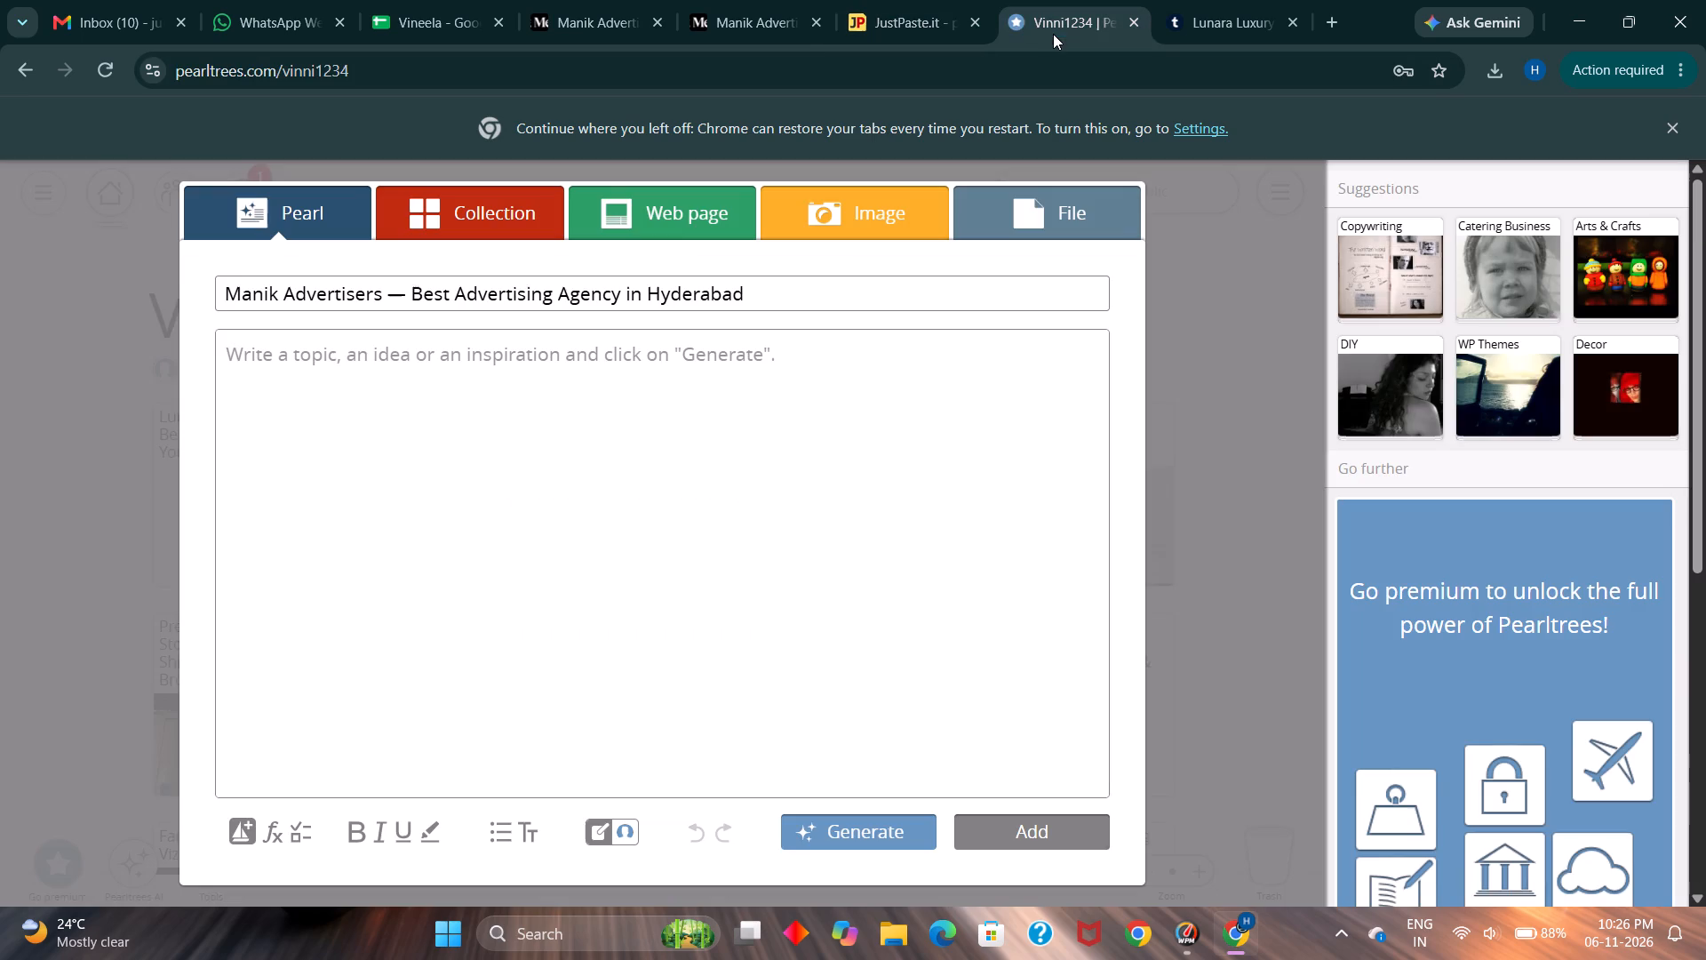
pyautogui.click(456, 567)
pyautogui.hotkey('ctrl', 'v')
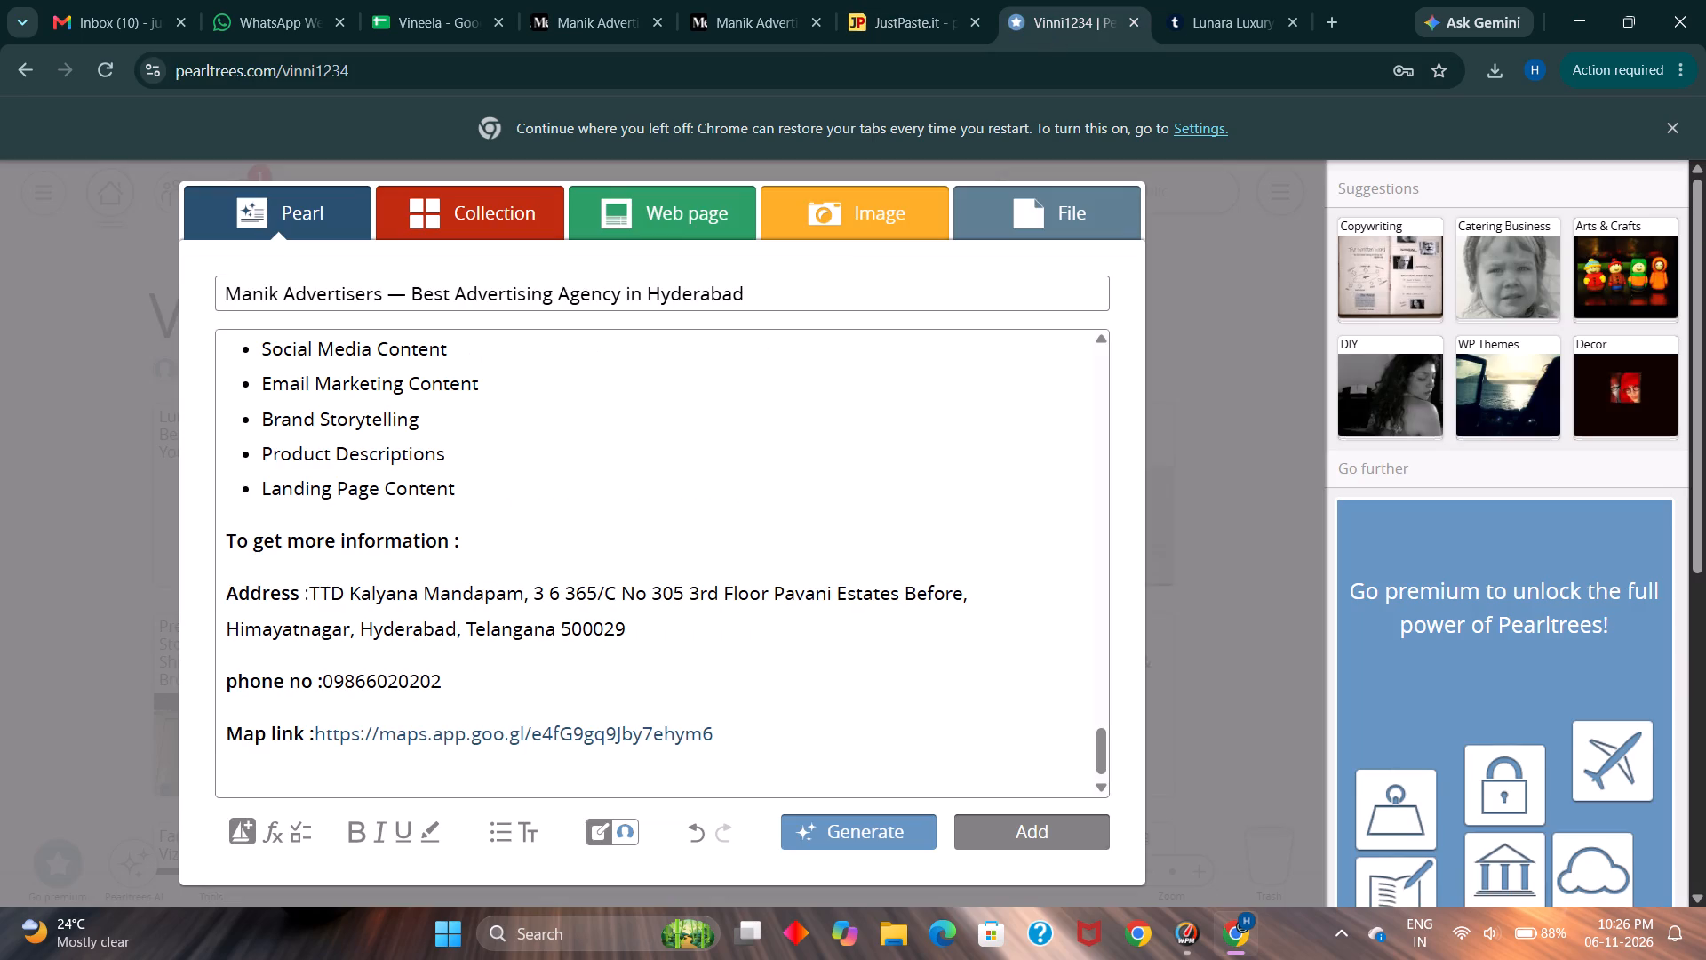
pyautogui.click(1016, 828)
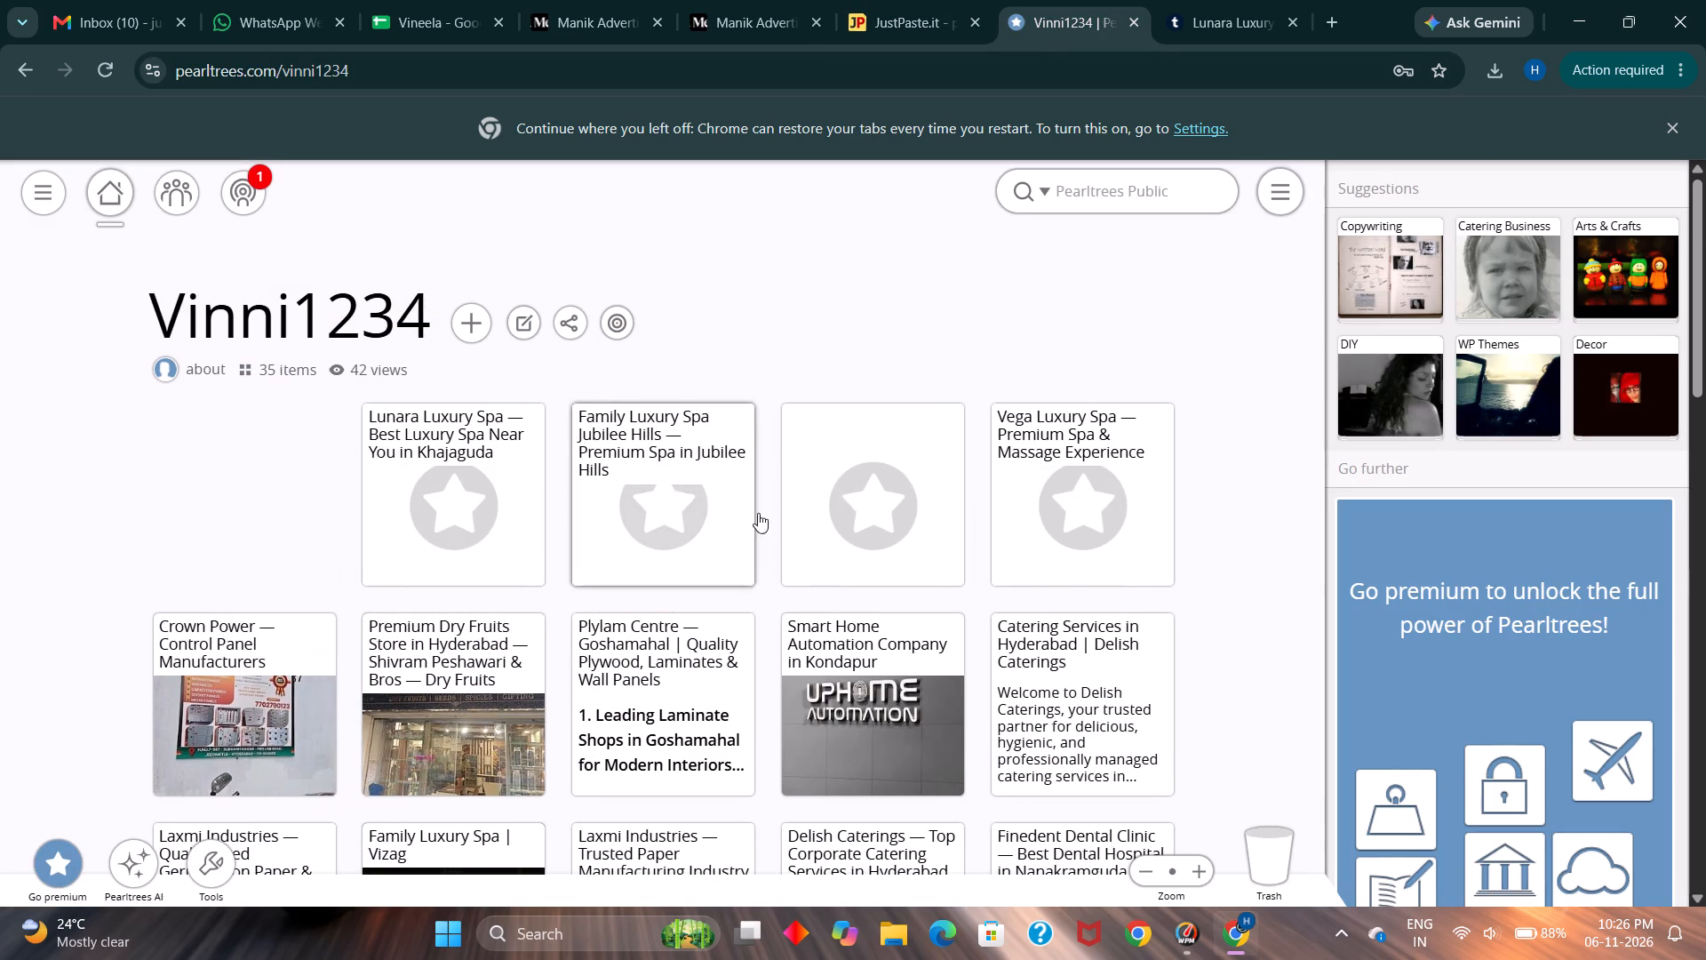
pyautogui.click(248, 483)
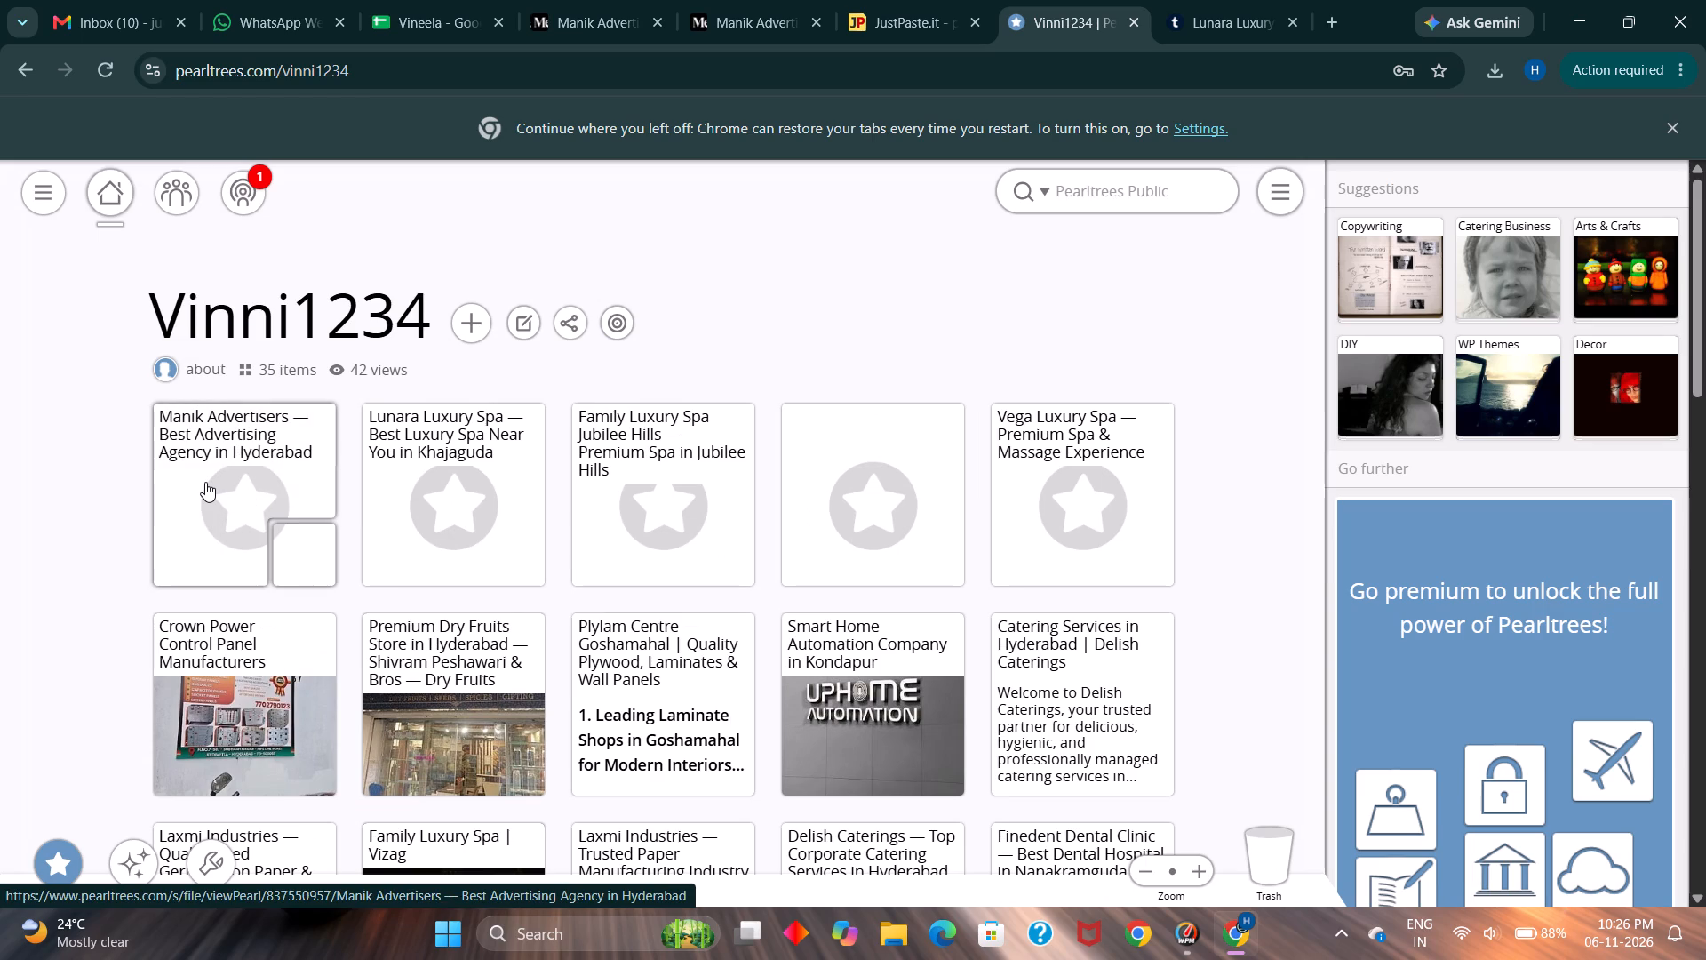
pyautogui.click(219, 463)
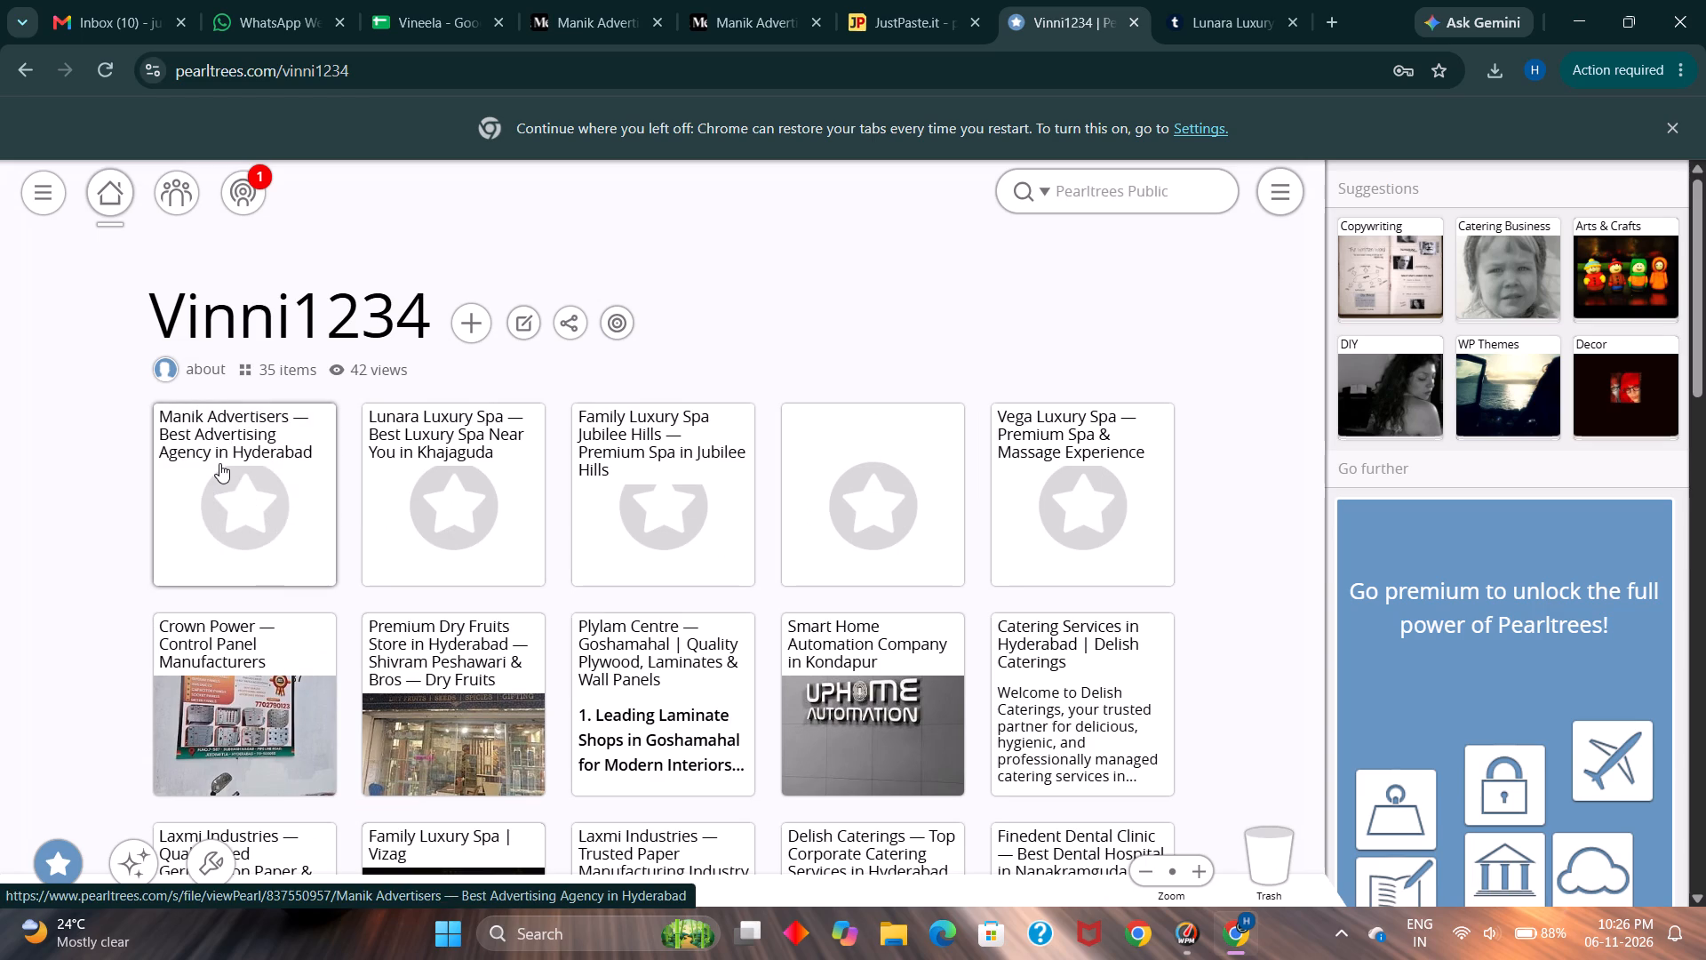
# Paste the Manik Advertisers article body into the open Tumblr draft beneath its title.
pyautogui.click(1192, 4)
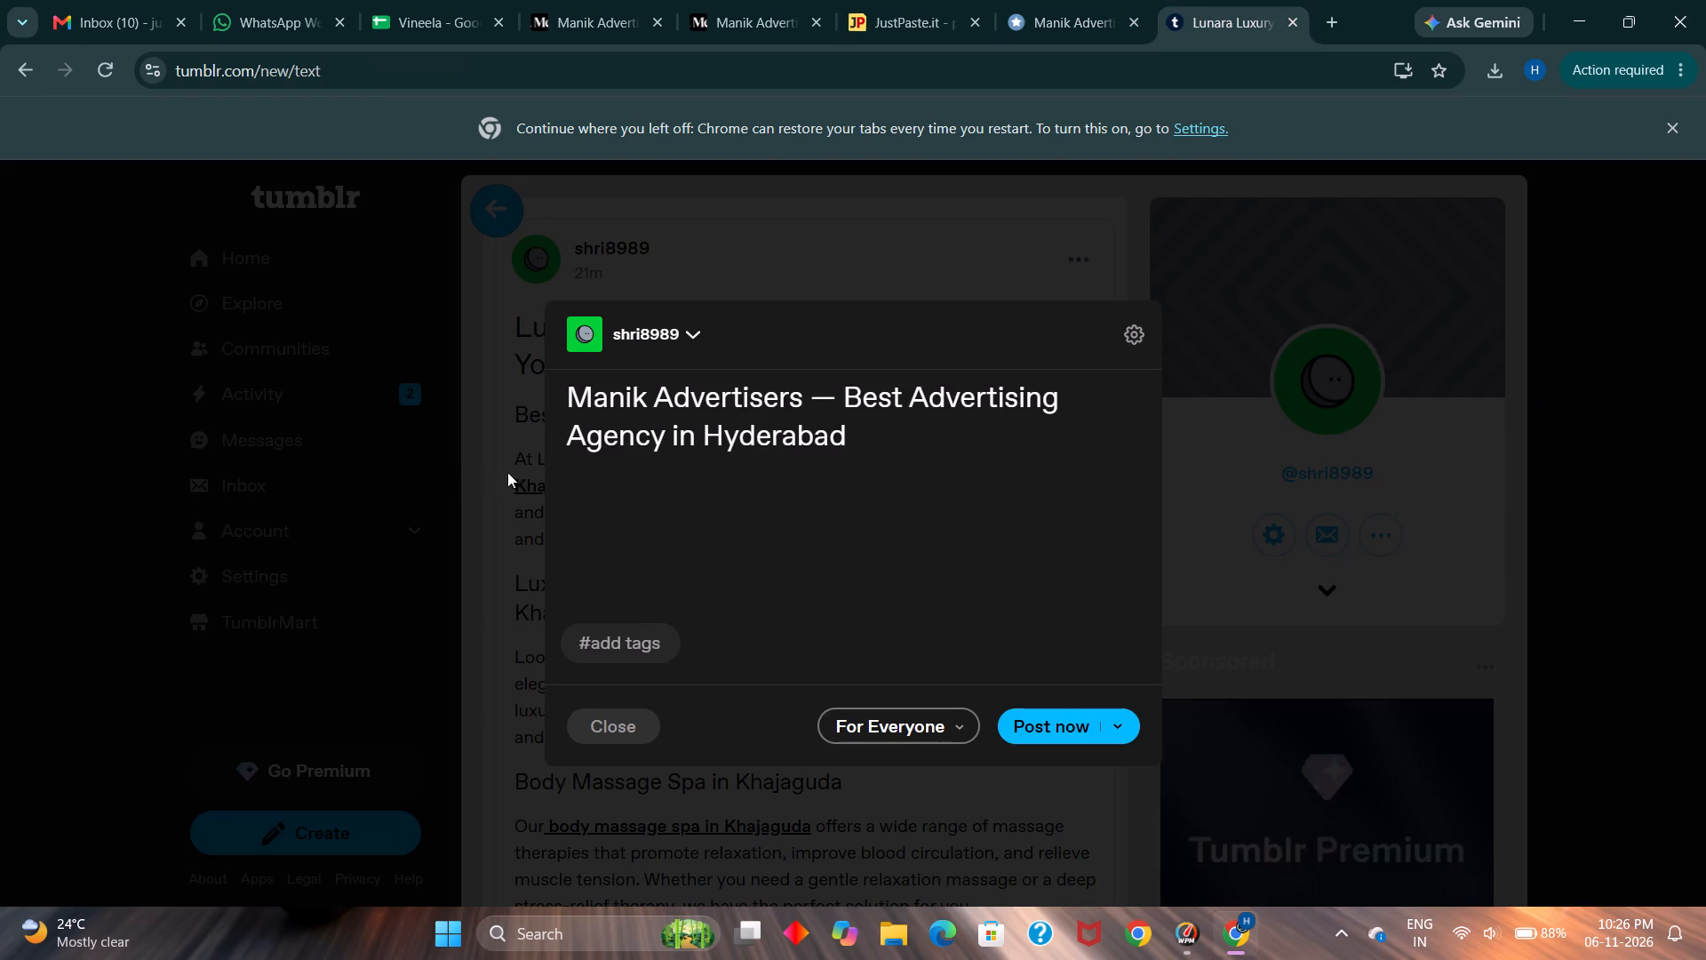
pyautogui.hotkey('ctrl', 'v')
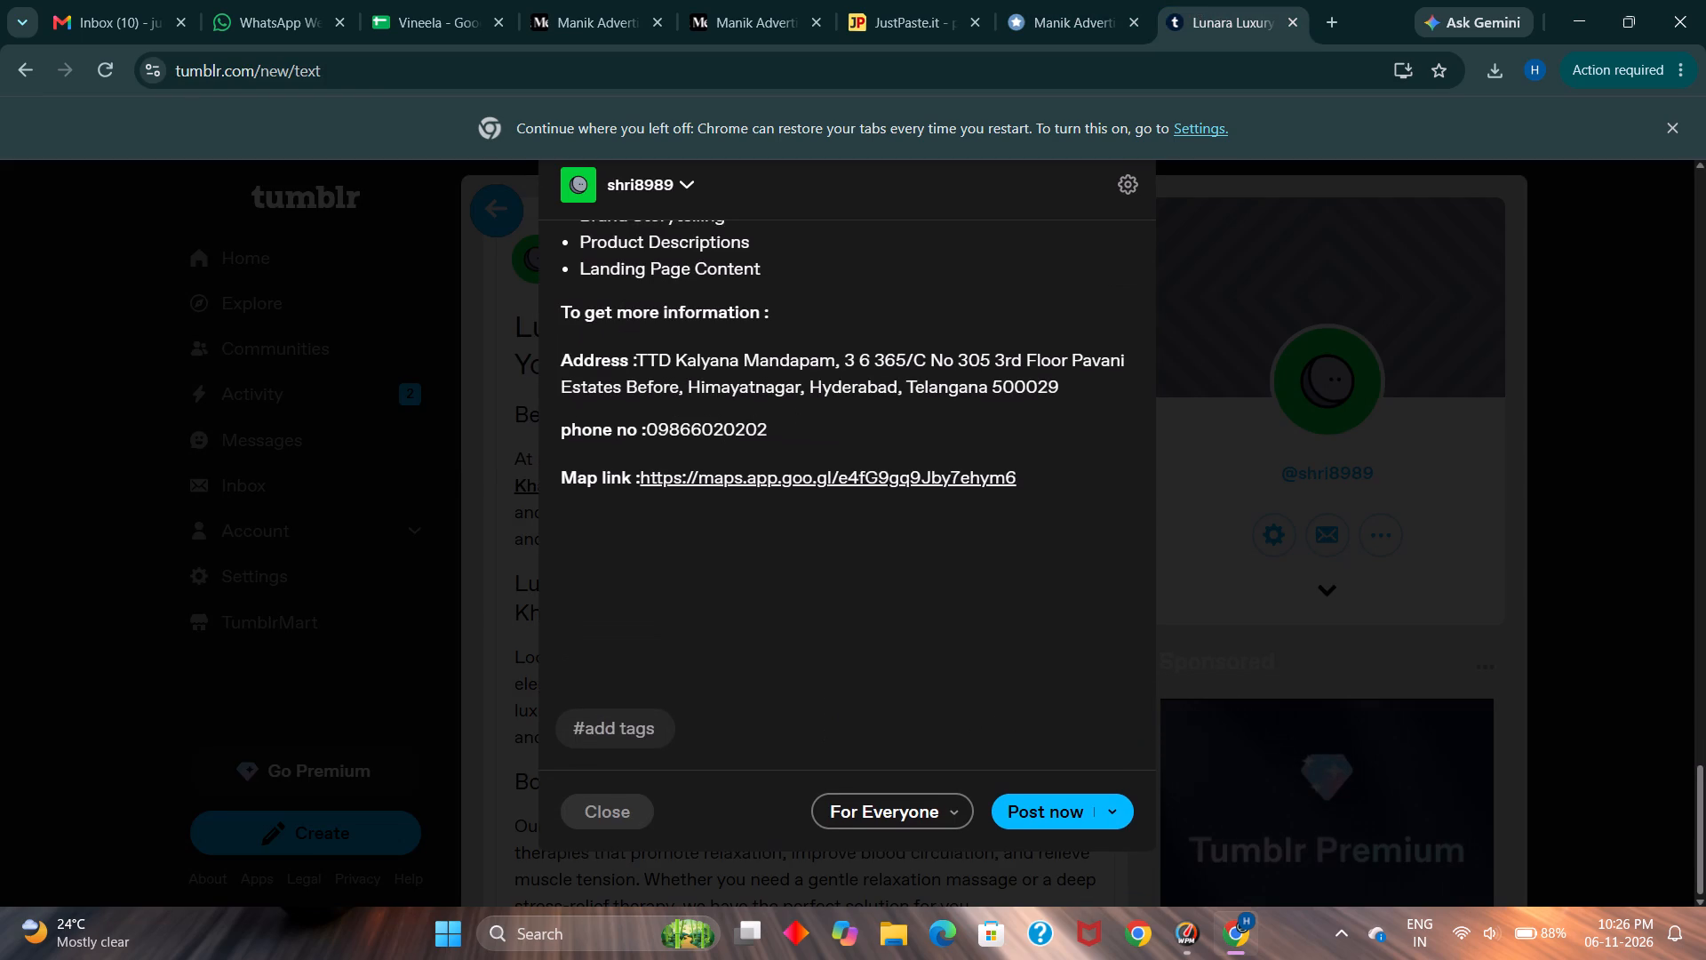
# Remove the office image beneath the title in the Tumblr draft.
pyautogui.press('Up')
pyautogui.press('Up')
pyautogui.press('Up')
pyautogui.press('Up')
pyautogui.press('Up')
pyautogui.press('Up')
pyautogui.press('Up')
pyautogui.press('Up')
pyautogui.press('Up')
pyautogui.press('Up')
pyautogui.press('Up')
pyautogui.press('Up')
pyautogui.press('Up')
pyautogui.press('Up')
pyautogui.press('Up')
pyautogui.press('Up')
pyautogui.press('Up')
pyautogui.press('Up')
pyautogui.press('Up')
pyautogui.press('Up')
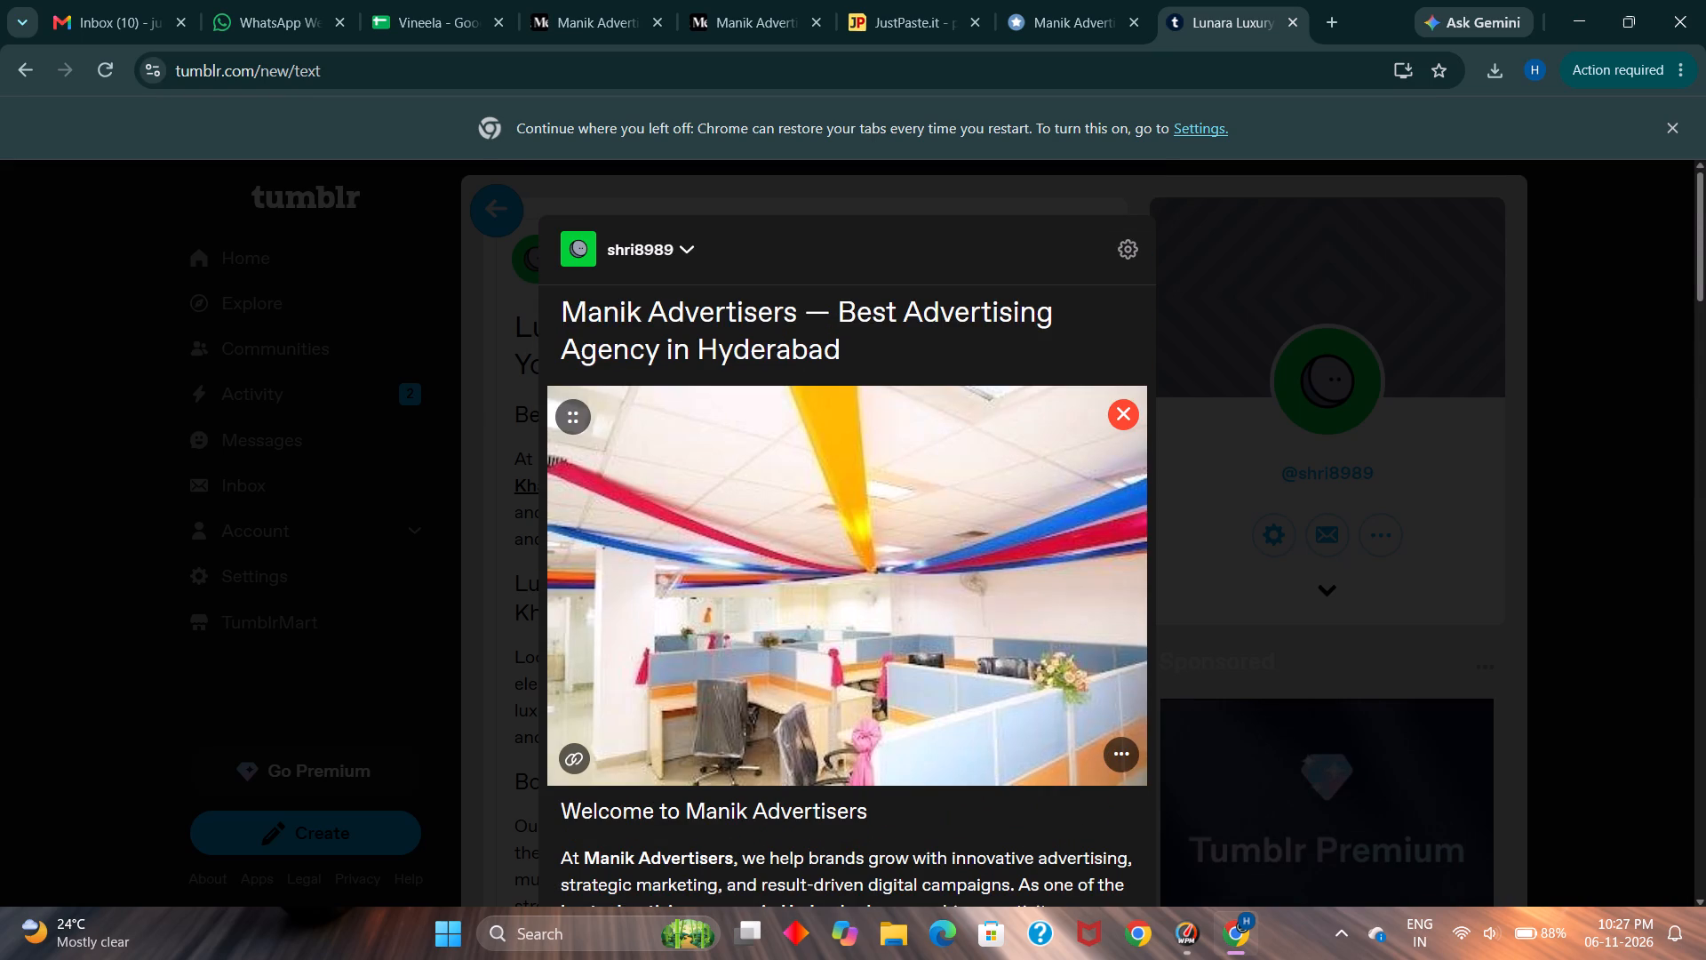
pyautogui.rightClick(894, 539)
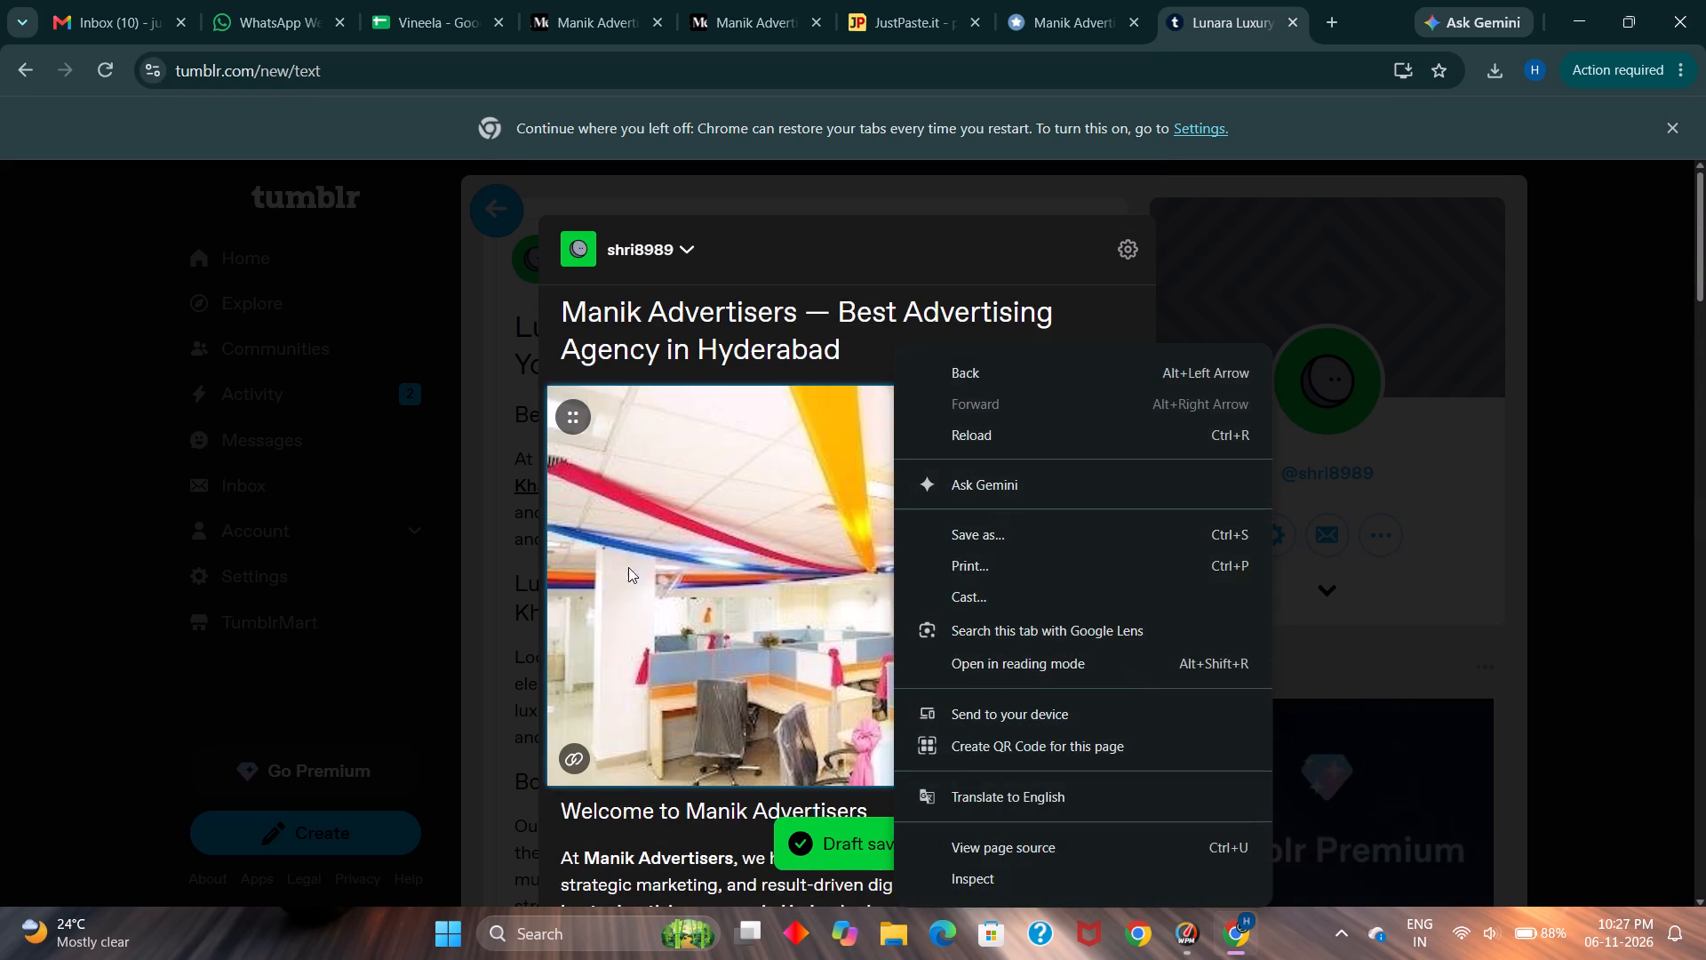
pyautogui.click(777, 585)
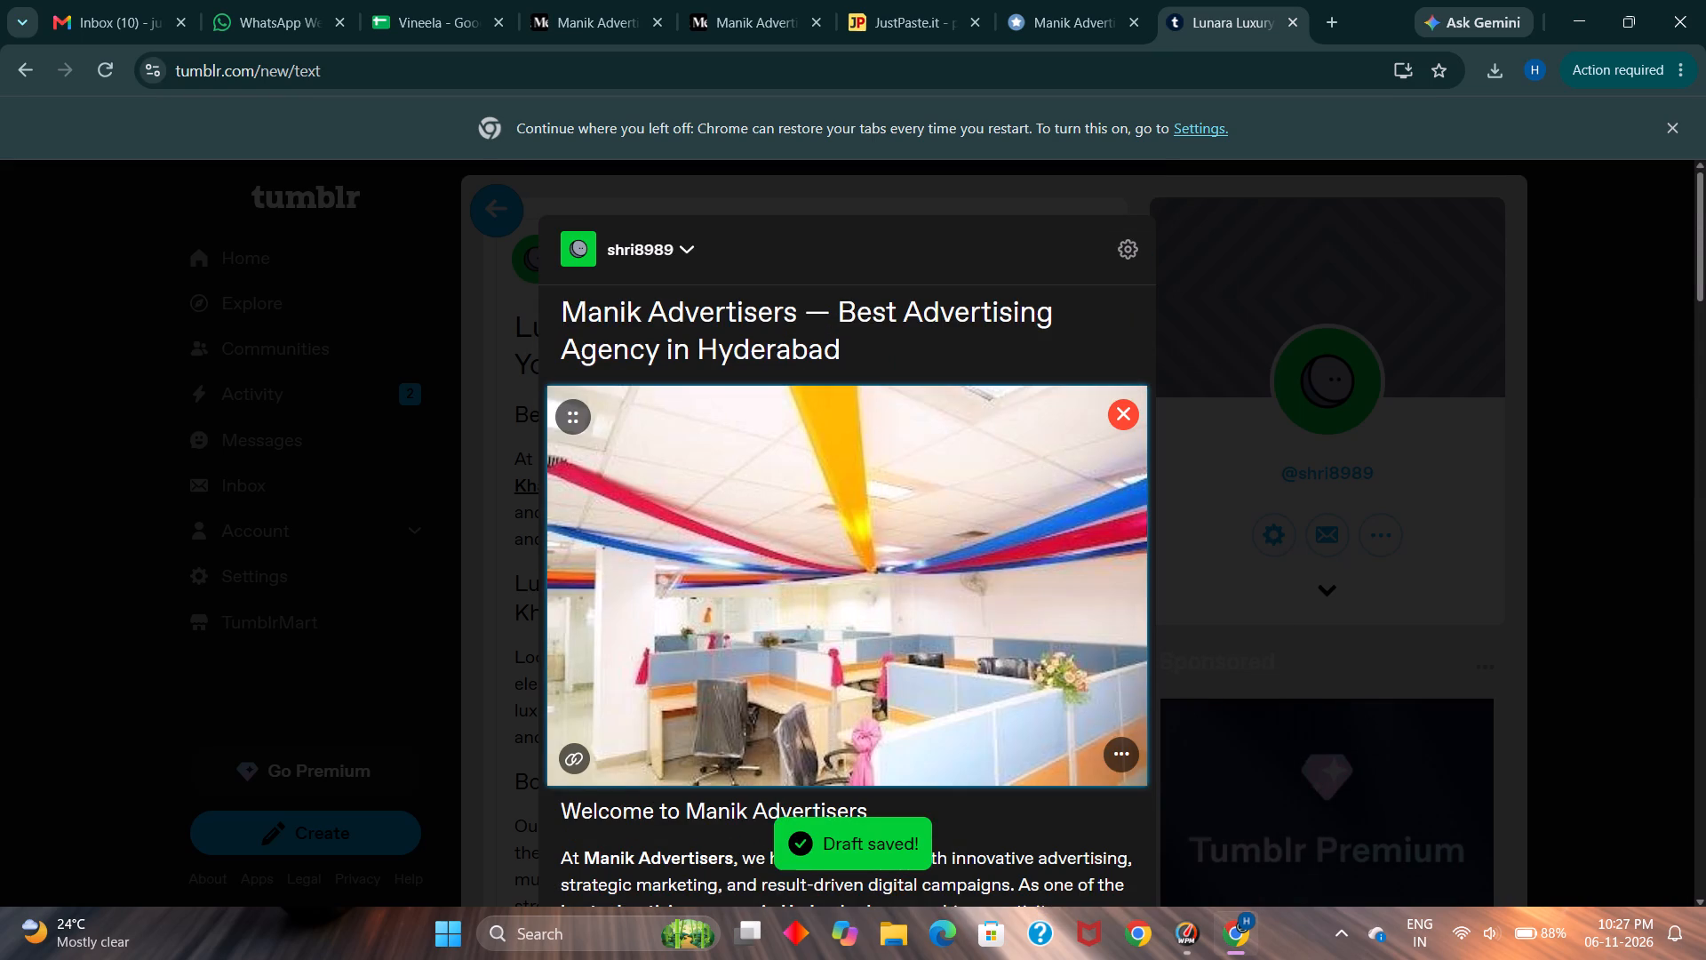
pyautogui.click(1112, 425)
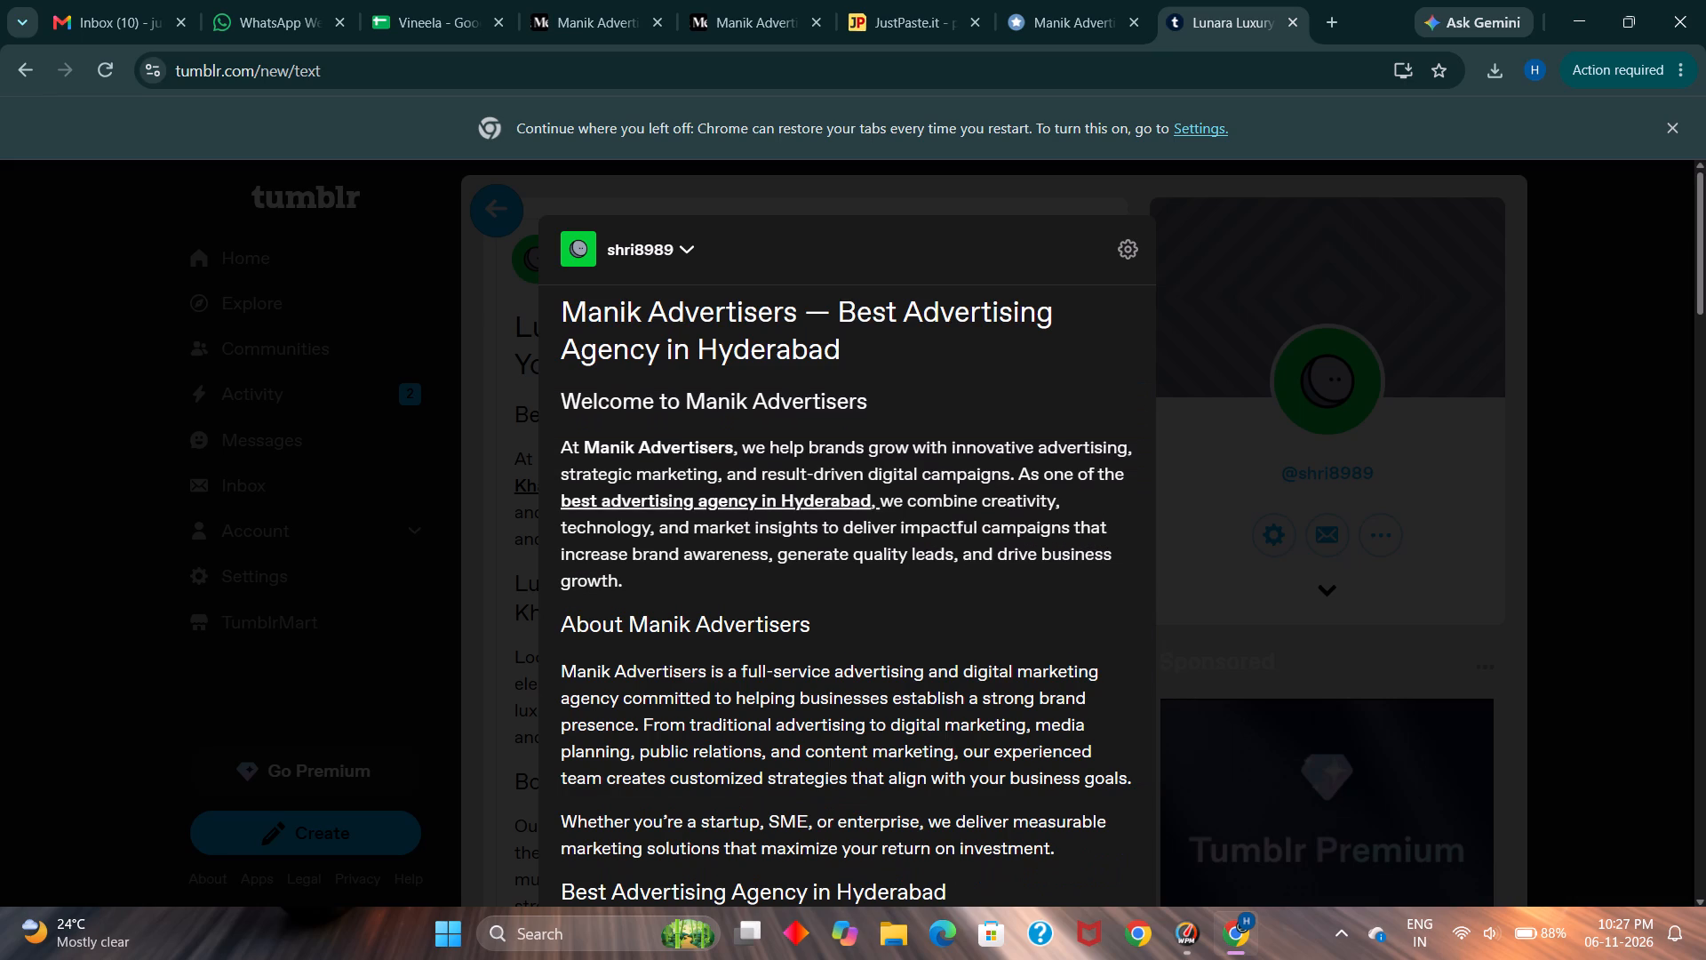
# Go to the end of the Tumblr draft and publish the Manik Advertisers post for everyone.
pyautogui.press('Down')
pyautogui.press('Down')
pyautogui.press('Down')
pyautogui.press('Down')
pyautogui.press('Down')
pyautogui.press('Down')
pyautogui.press('Down')
pyautogui.press('Down')
pyautogui.press('Down')
pyautogui.press('Down')
pyautogui.press('Down')
pyautogui.press('Down')
pyautogui.press('Down')
pyautogui.press('Down')
pyautogui.press('Down')
pyautogui.press('Down')
pyautogui.press('Down')
pyautogui.press('Down')
pyautogui.press('Down')
pyautogui.press('Down')
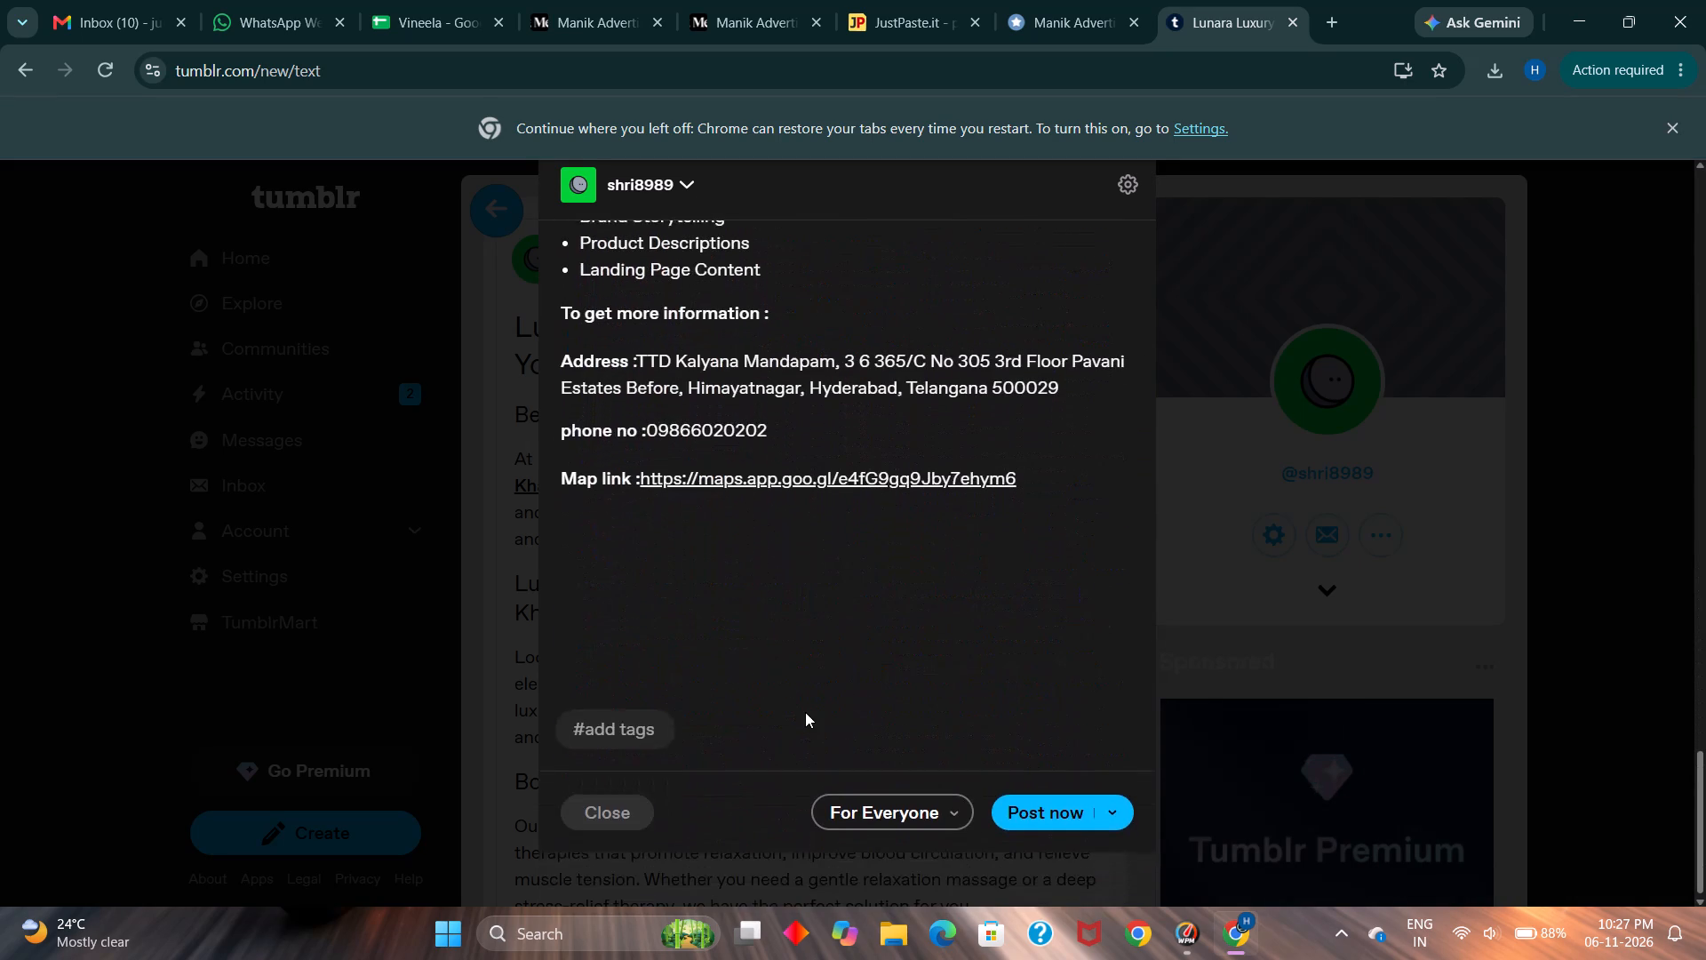
pyautogui.click(1038, 808)
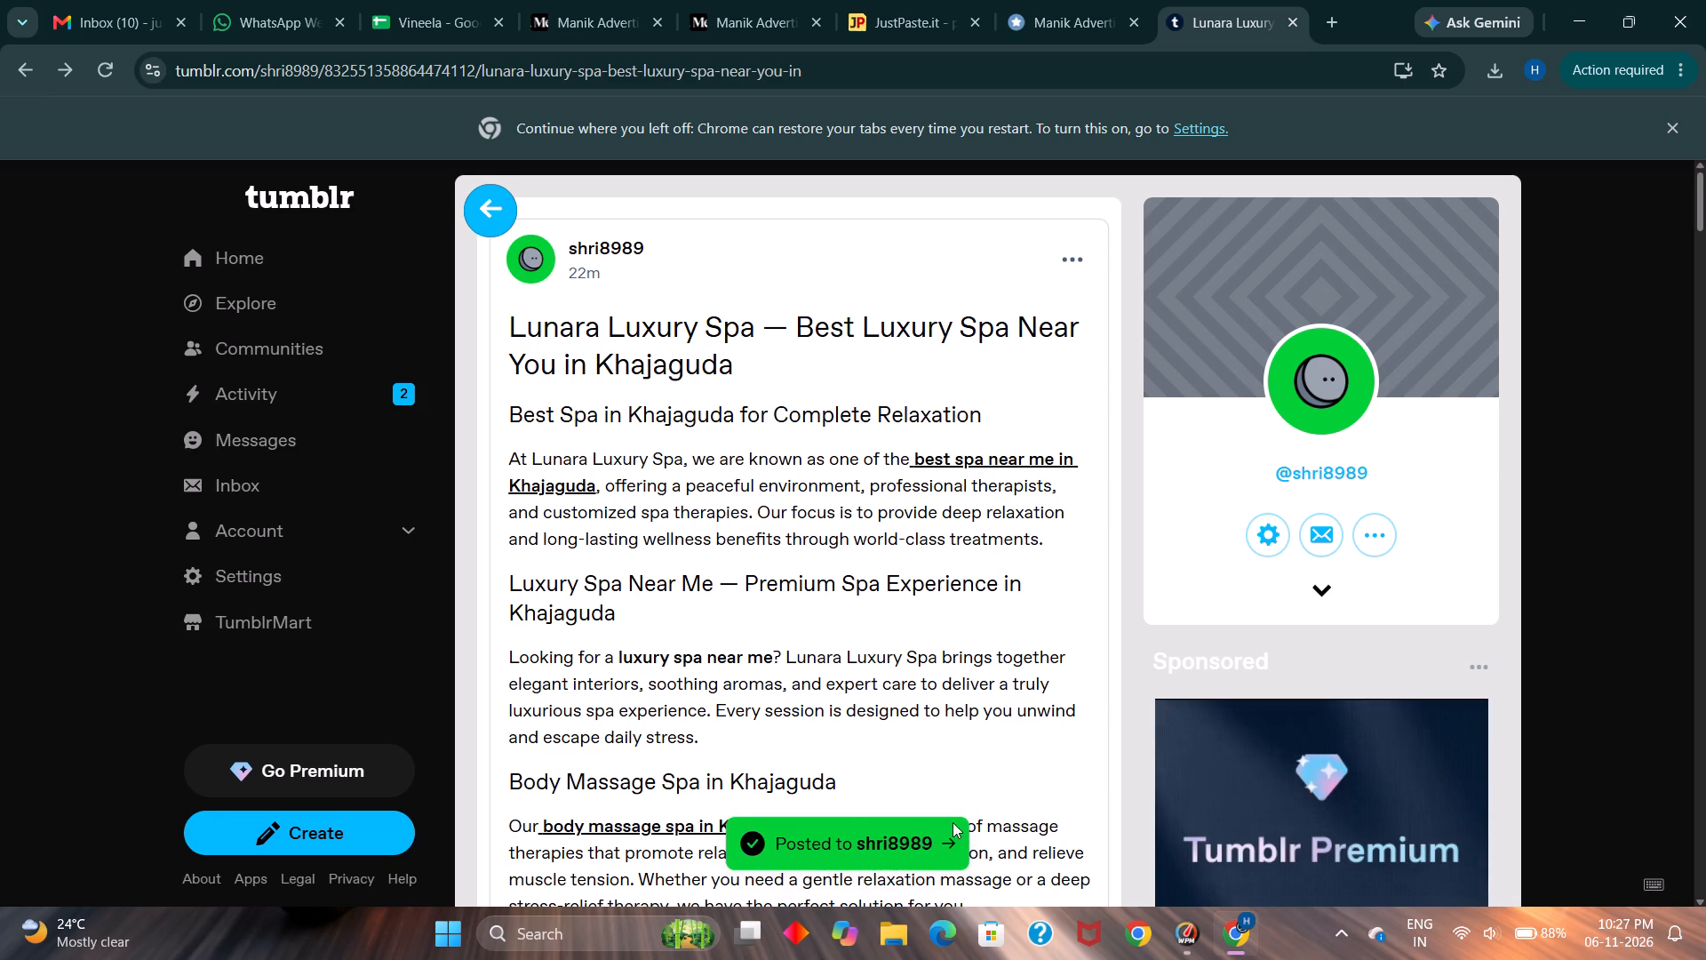
# Open the published Tumblr post, copy its share link and paste it into cell A14 under NOV in the Vineela spreadsheet.
pyautogui.click(869, 846)
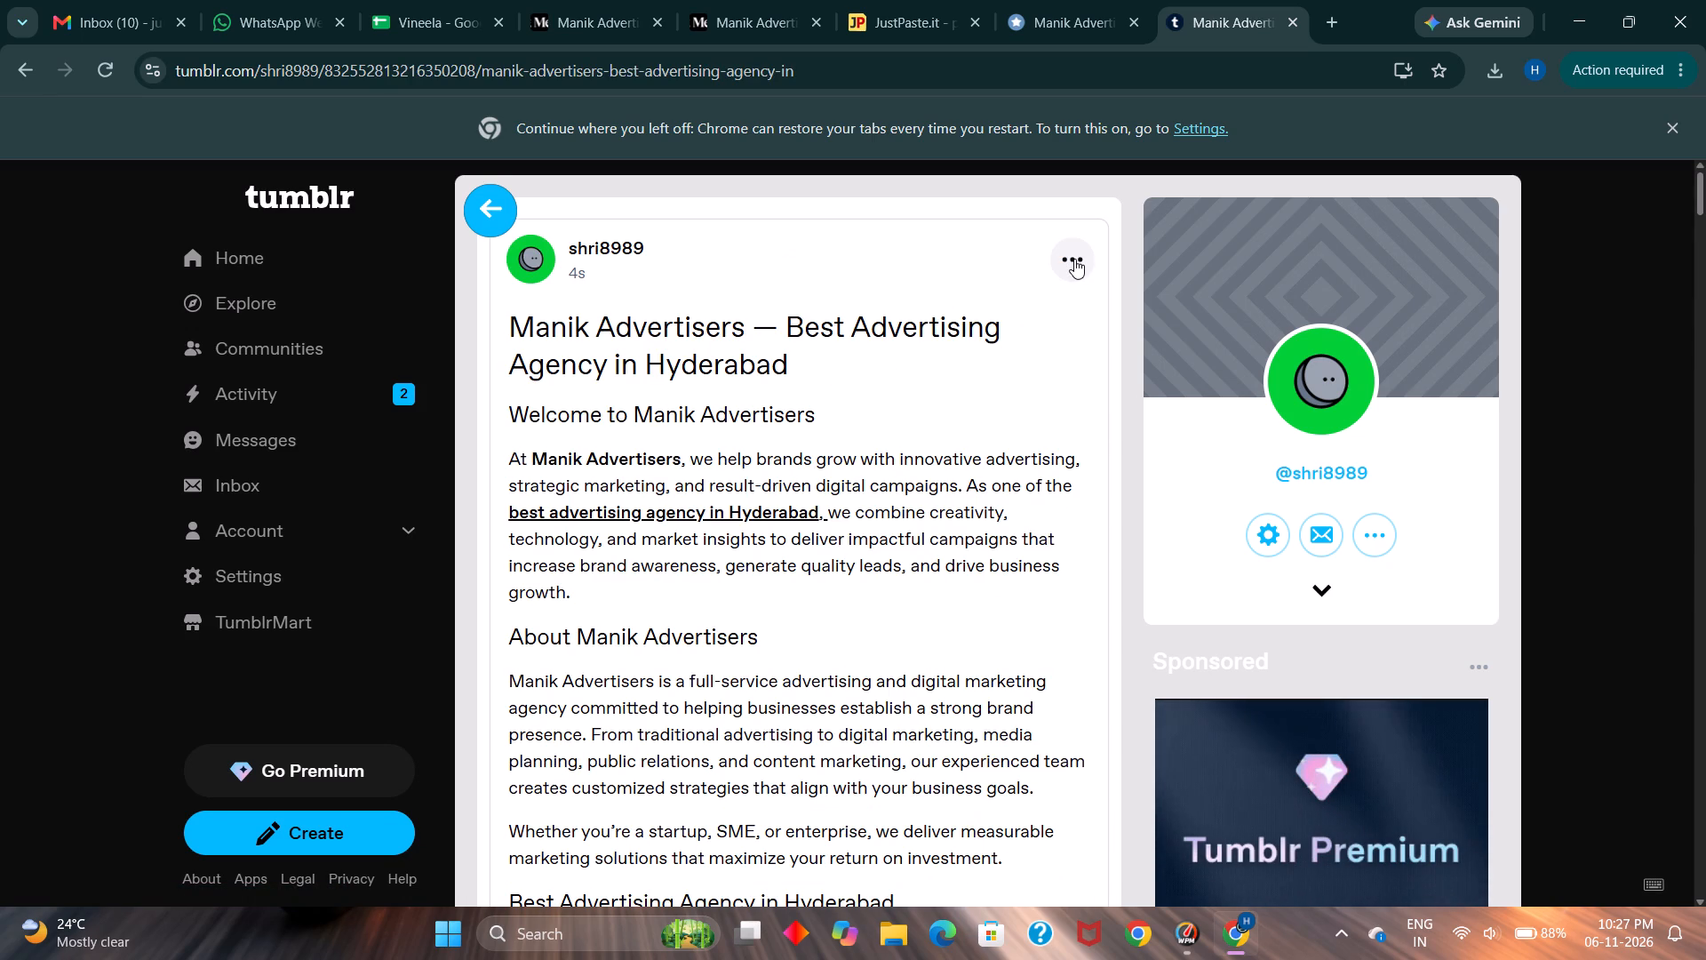
pyautogui.click(1074, 259)
pyautogui.click(859, 540)
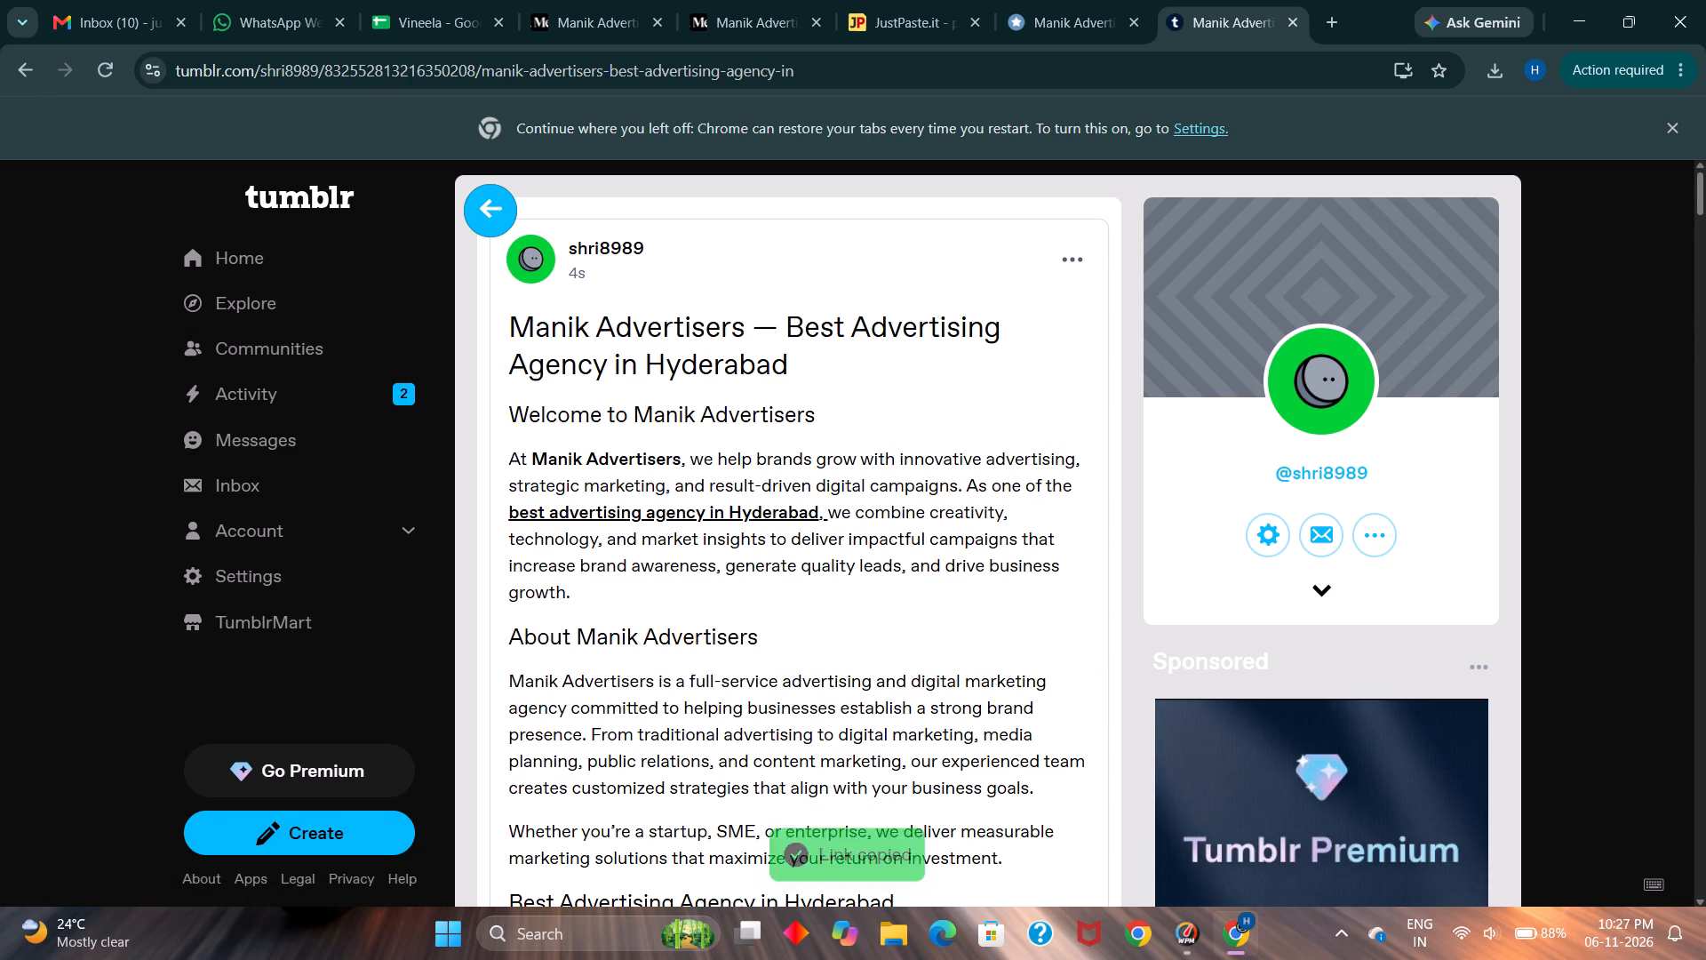
pyautogui.click(403, 35)
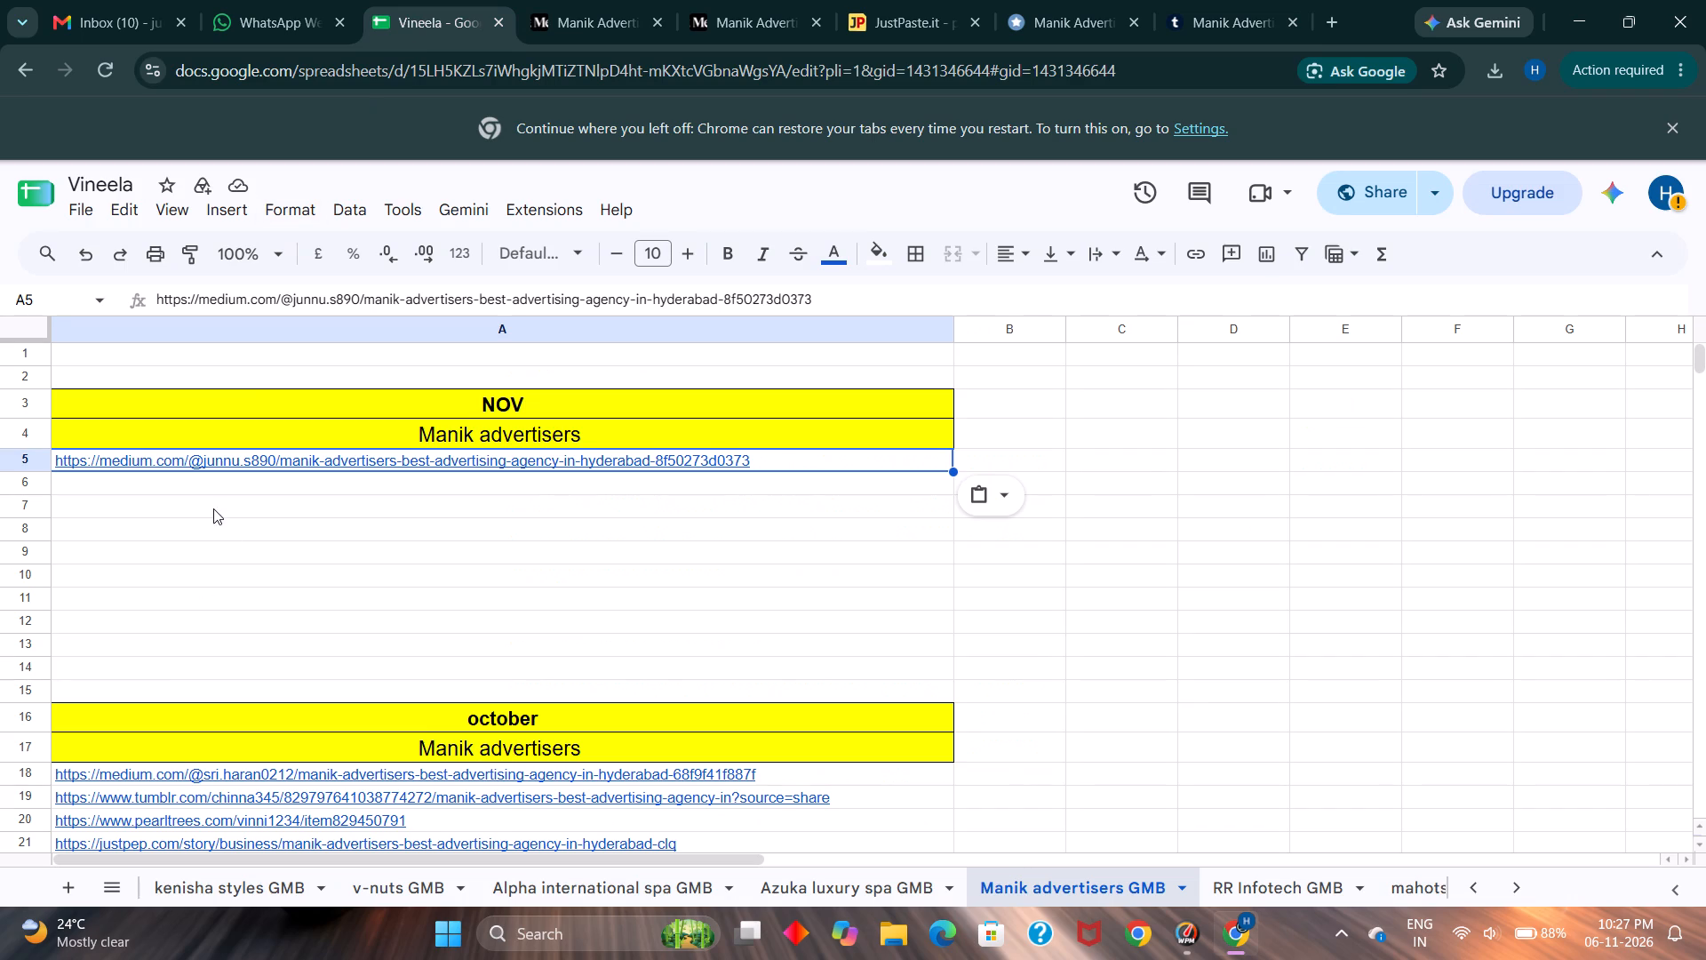
pyautogui.click(163, 660)
pyautogui.hotkey('ctrl', 'v')
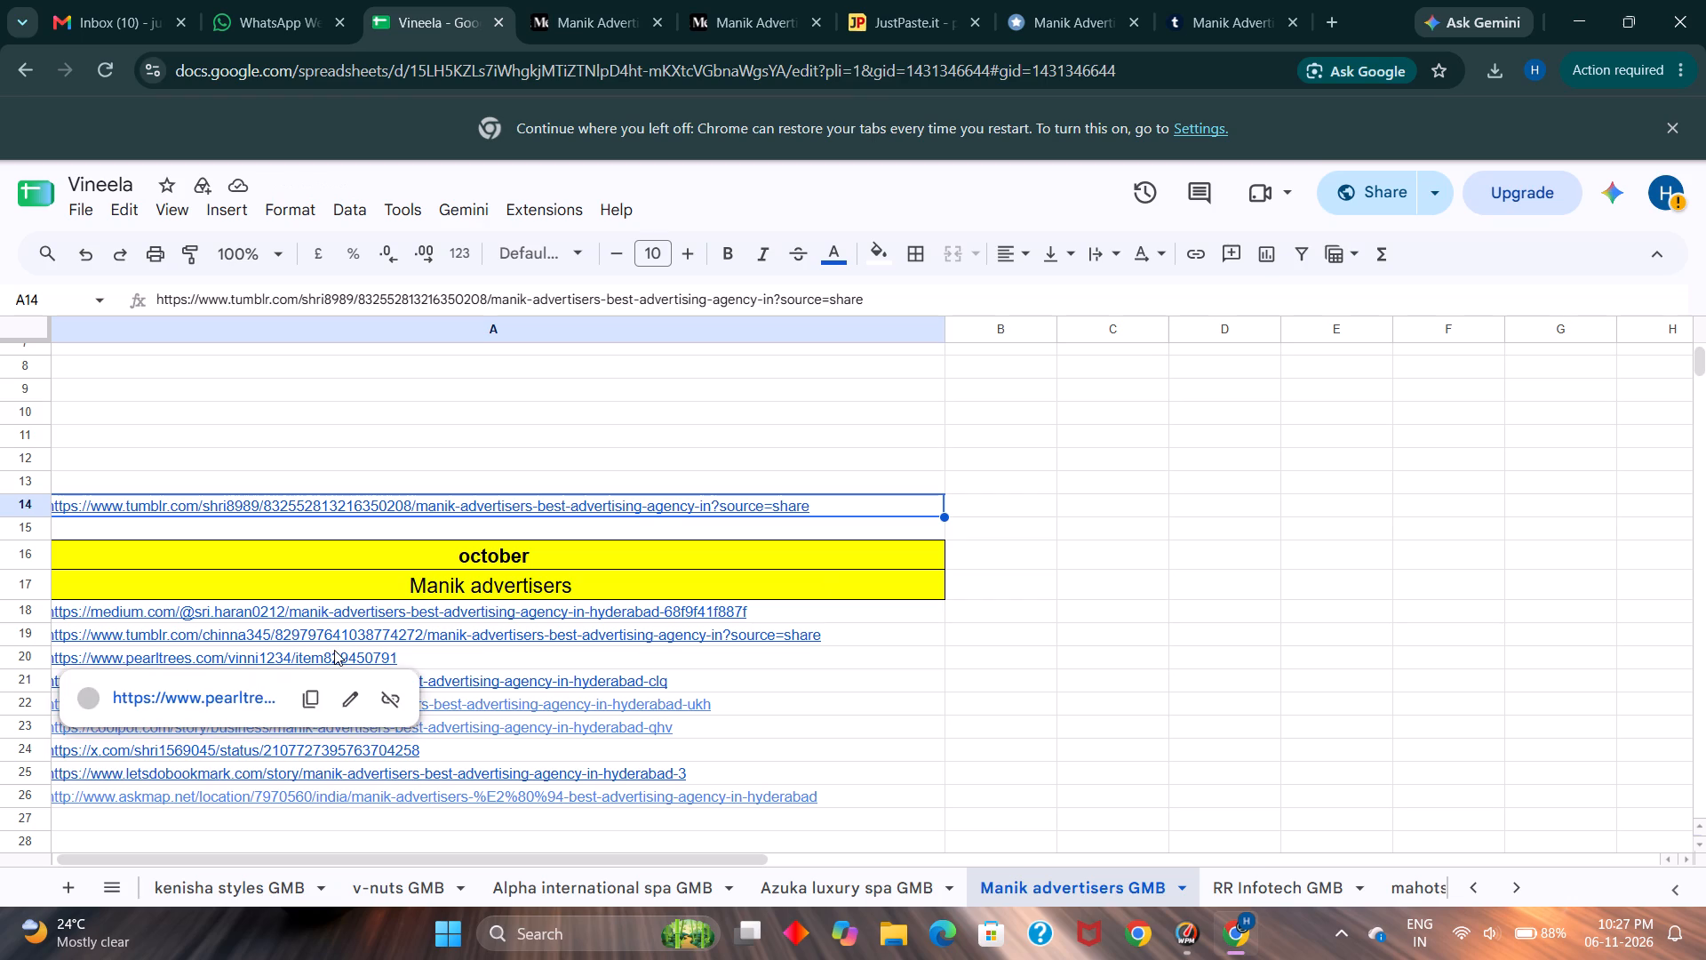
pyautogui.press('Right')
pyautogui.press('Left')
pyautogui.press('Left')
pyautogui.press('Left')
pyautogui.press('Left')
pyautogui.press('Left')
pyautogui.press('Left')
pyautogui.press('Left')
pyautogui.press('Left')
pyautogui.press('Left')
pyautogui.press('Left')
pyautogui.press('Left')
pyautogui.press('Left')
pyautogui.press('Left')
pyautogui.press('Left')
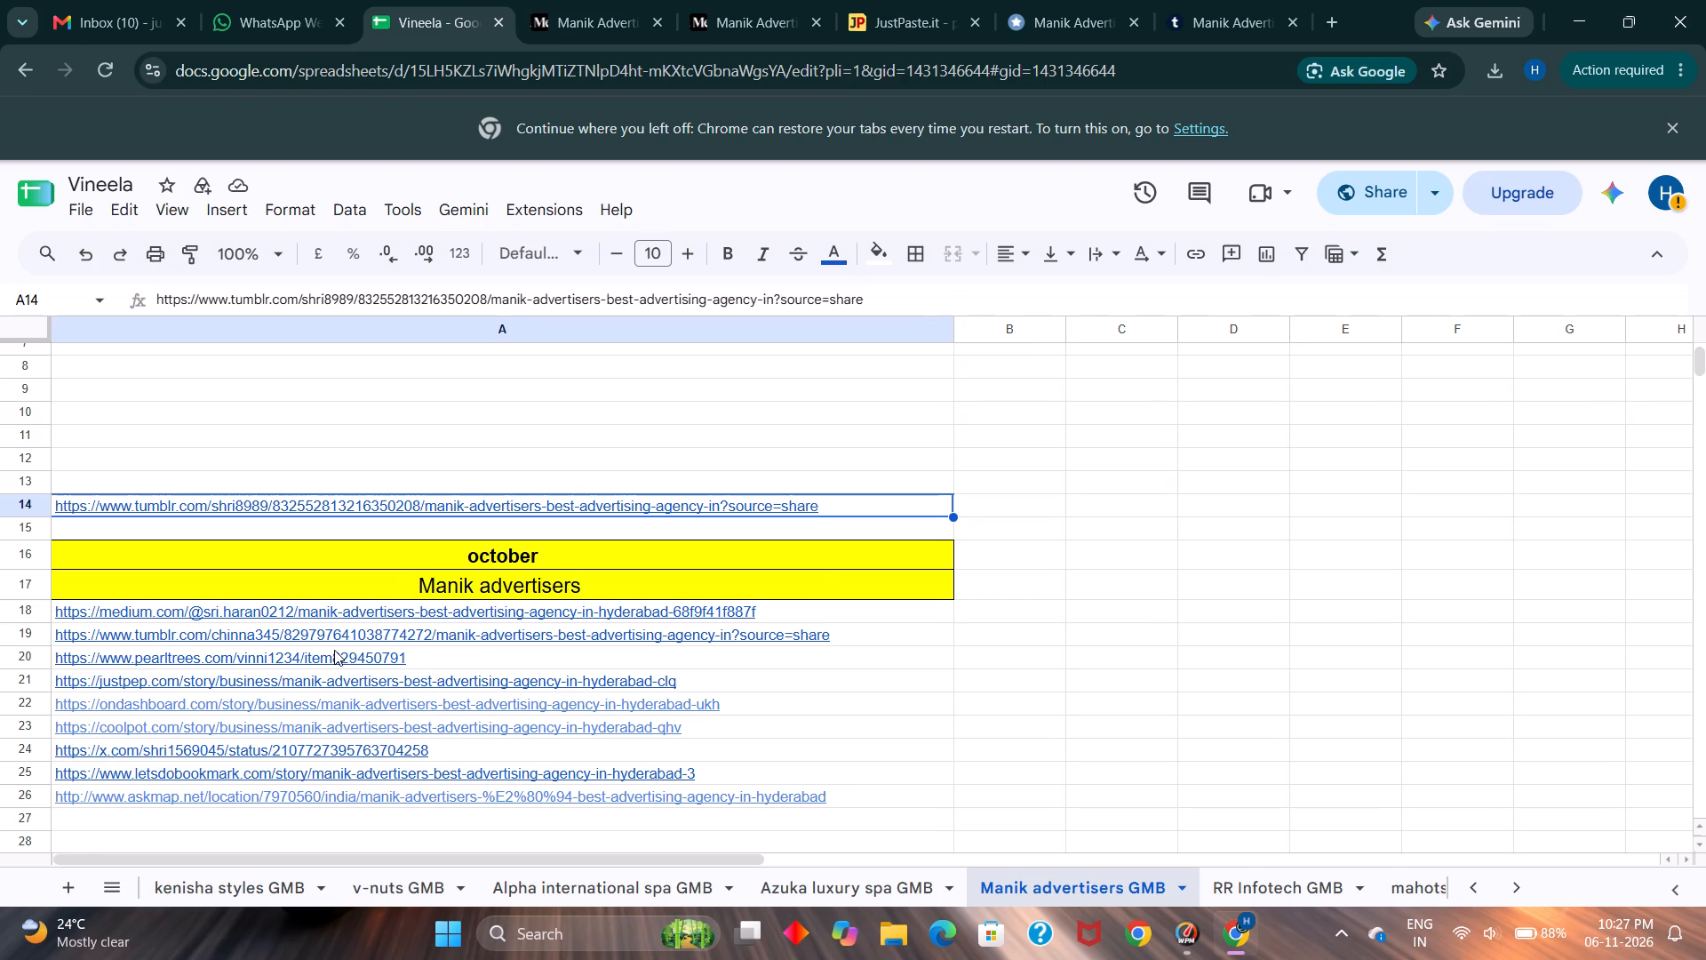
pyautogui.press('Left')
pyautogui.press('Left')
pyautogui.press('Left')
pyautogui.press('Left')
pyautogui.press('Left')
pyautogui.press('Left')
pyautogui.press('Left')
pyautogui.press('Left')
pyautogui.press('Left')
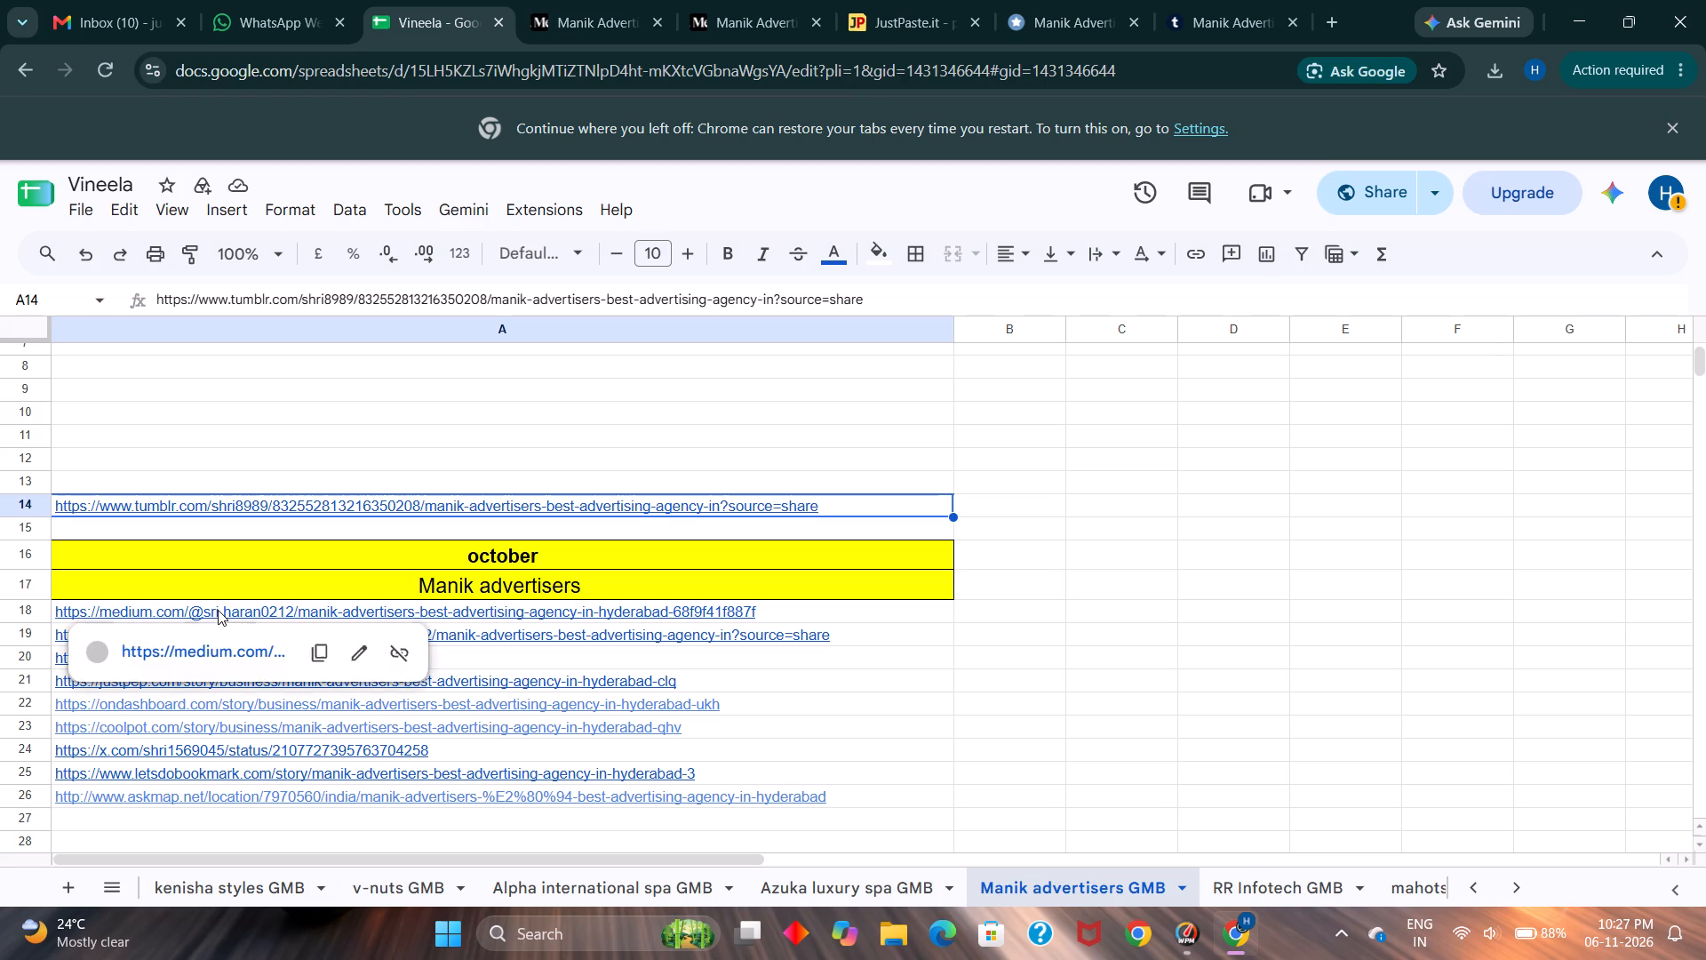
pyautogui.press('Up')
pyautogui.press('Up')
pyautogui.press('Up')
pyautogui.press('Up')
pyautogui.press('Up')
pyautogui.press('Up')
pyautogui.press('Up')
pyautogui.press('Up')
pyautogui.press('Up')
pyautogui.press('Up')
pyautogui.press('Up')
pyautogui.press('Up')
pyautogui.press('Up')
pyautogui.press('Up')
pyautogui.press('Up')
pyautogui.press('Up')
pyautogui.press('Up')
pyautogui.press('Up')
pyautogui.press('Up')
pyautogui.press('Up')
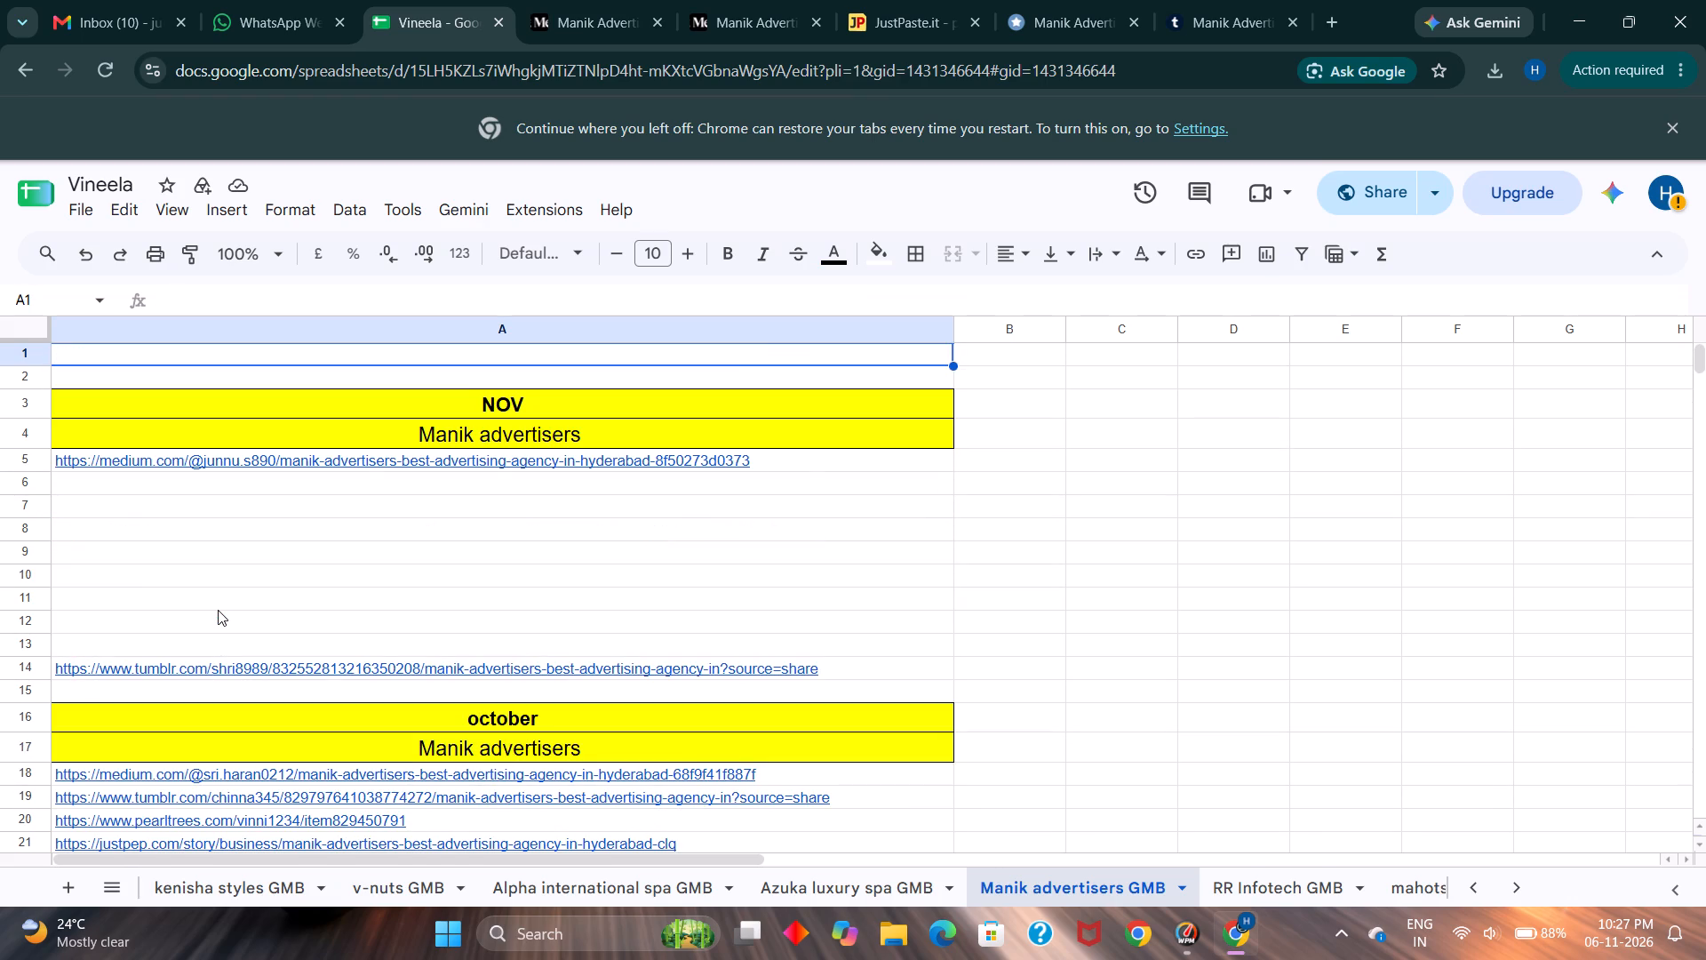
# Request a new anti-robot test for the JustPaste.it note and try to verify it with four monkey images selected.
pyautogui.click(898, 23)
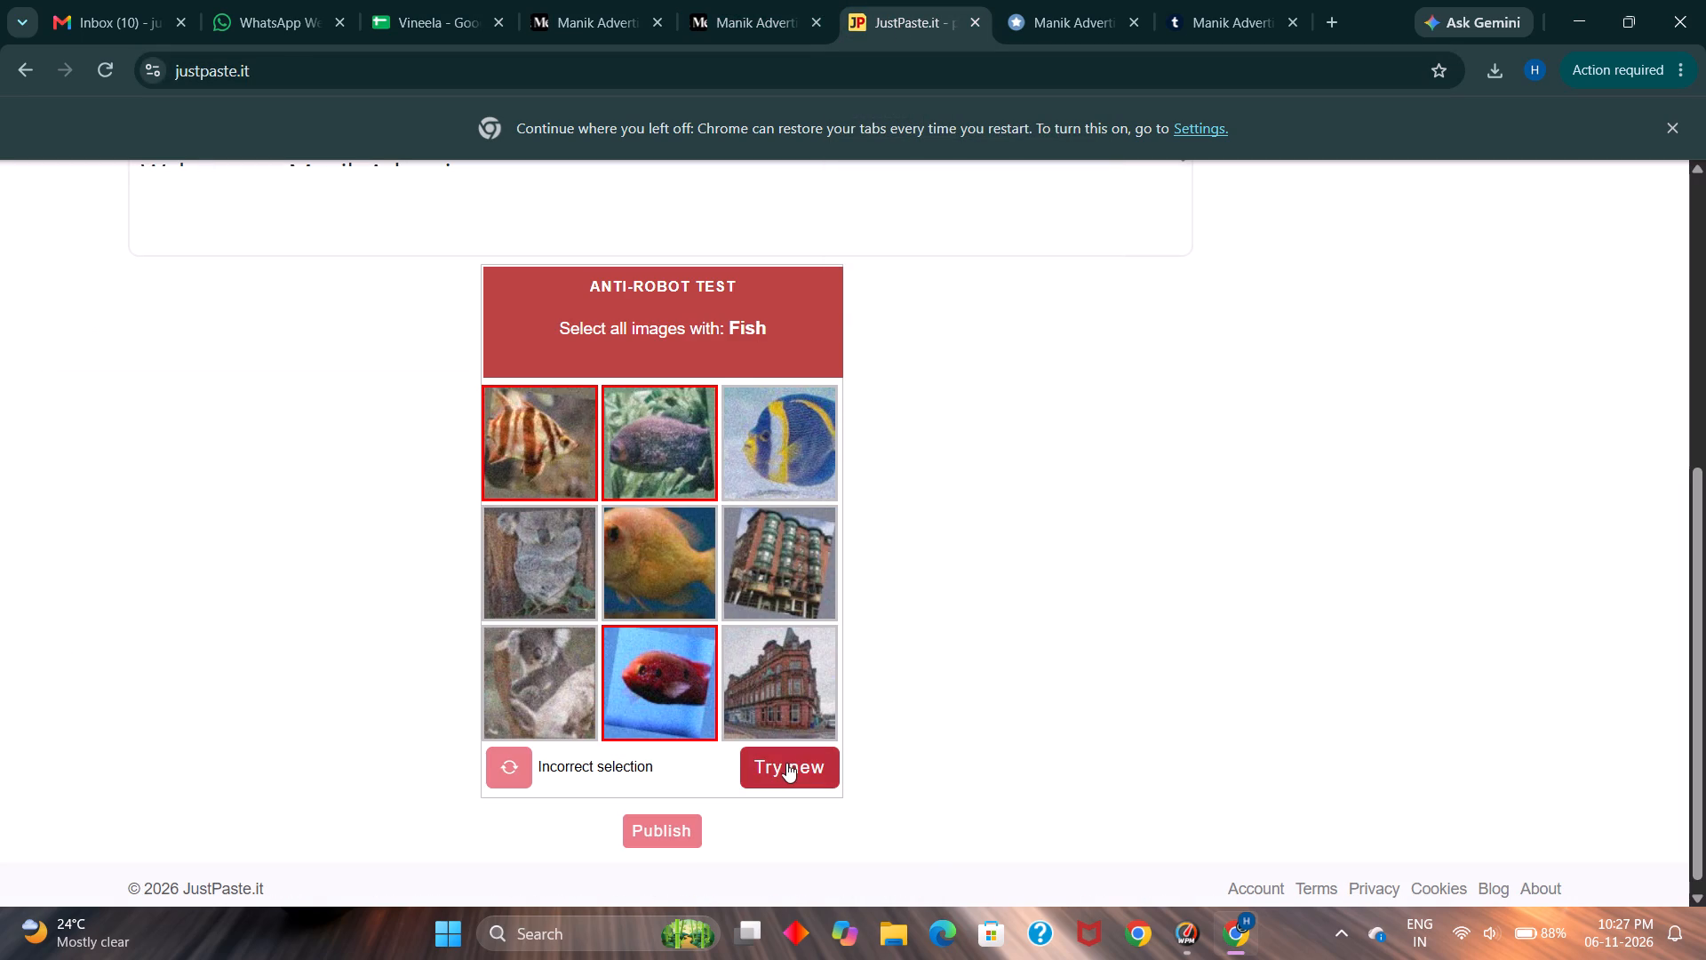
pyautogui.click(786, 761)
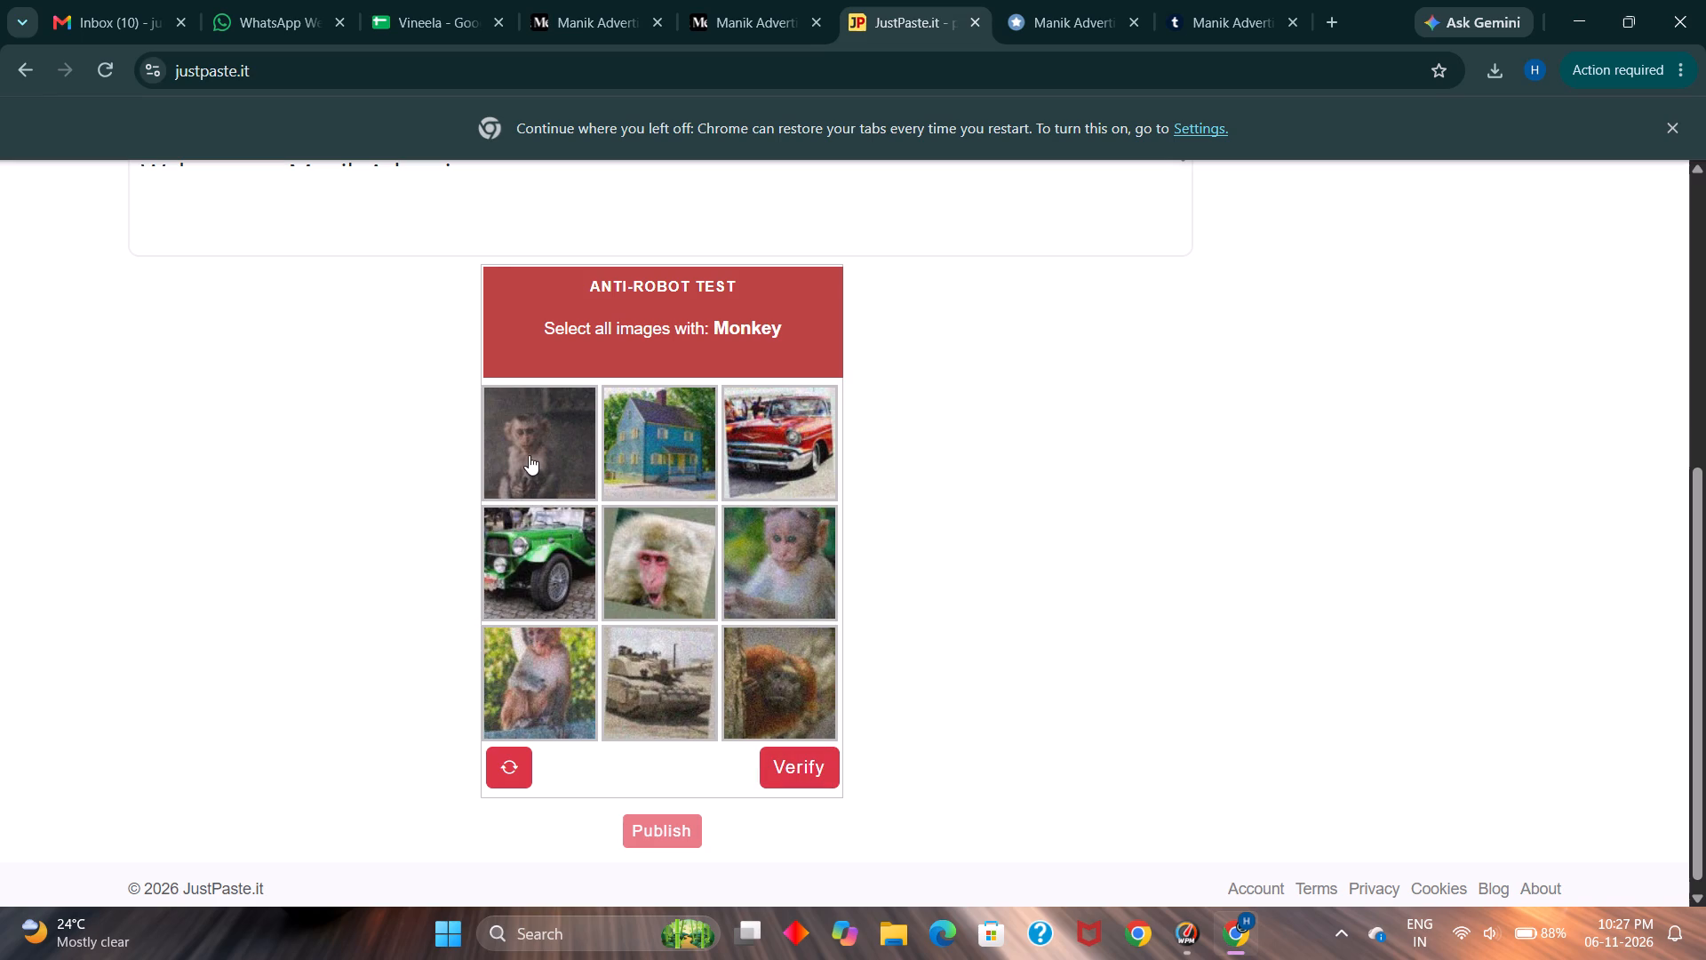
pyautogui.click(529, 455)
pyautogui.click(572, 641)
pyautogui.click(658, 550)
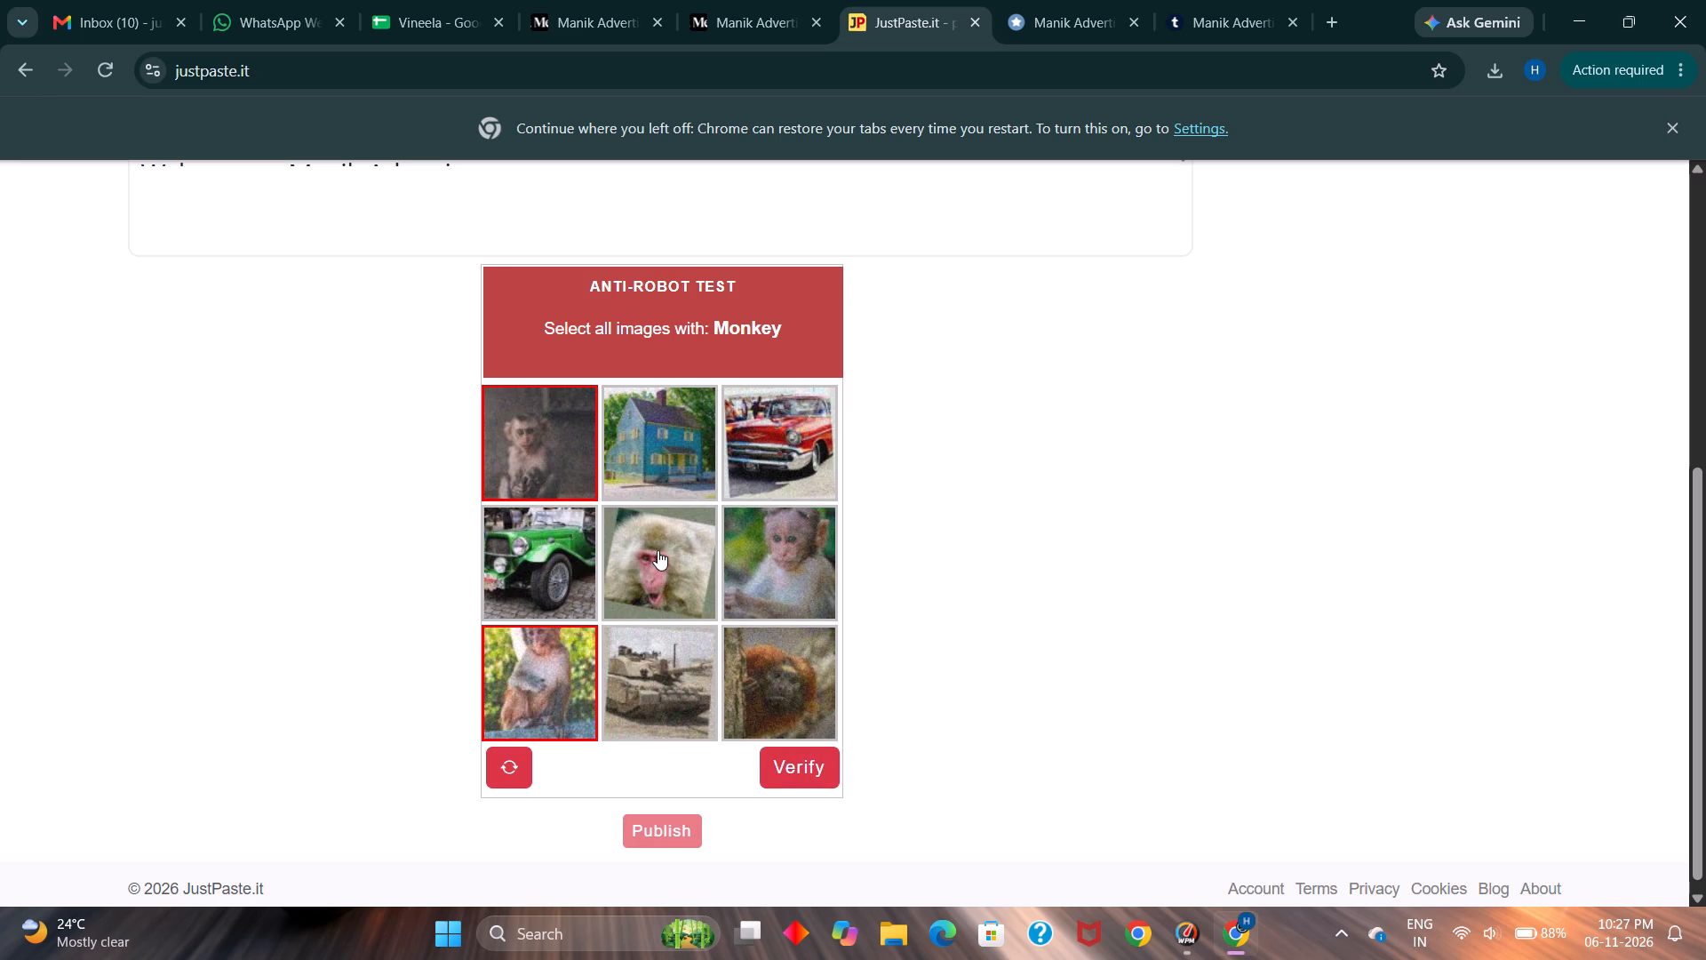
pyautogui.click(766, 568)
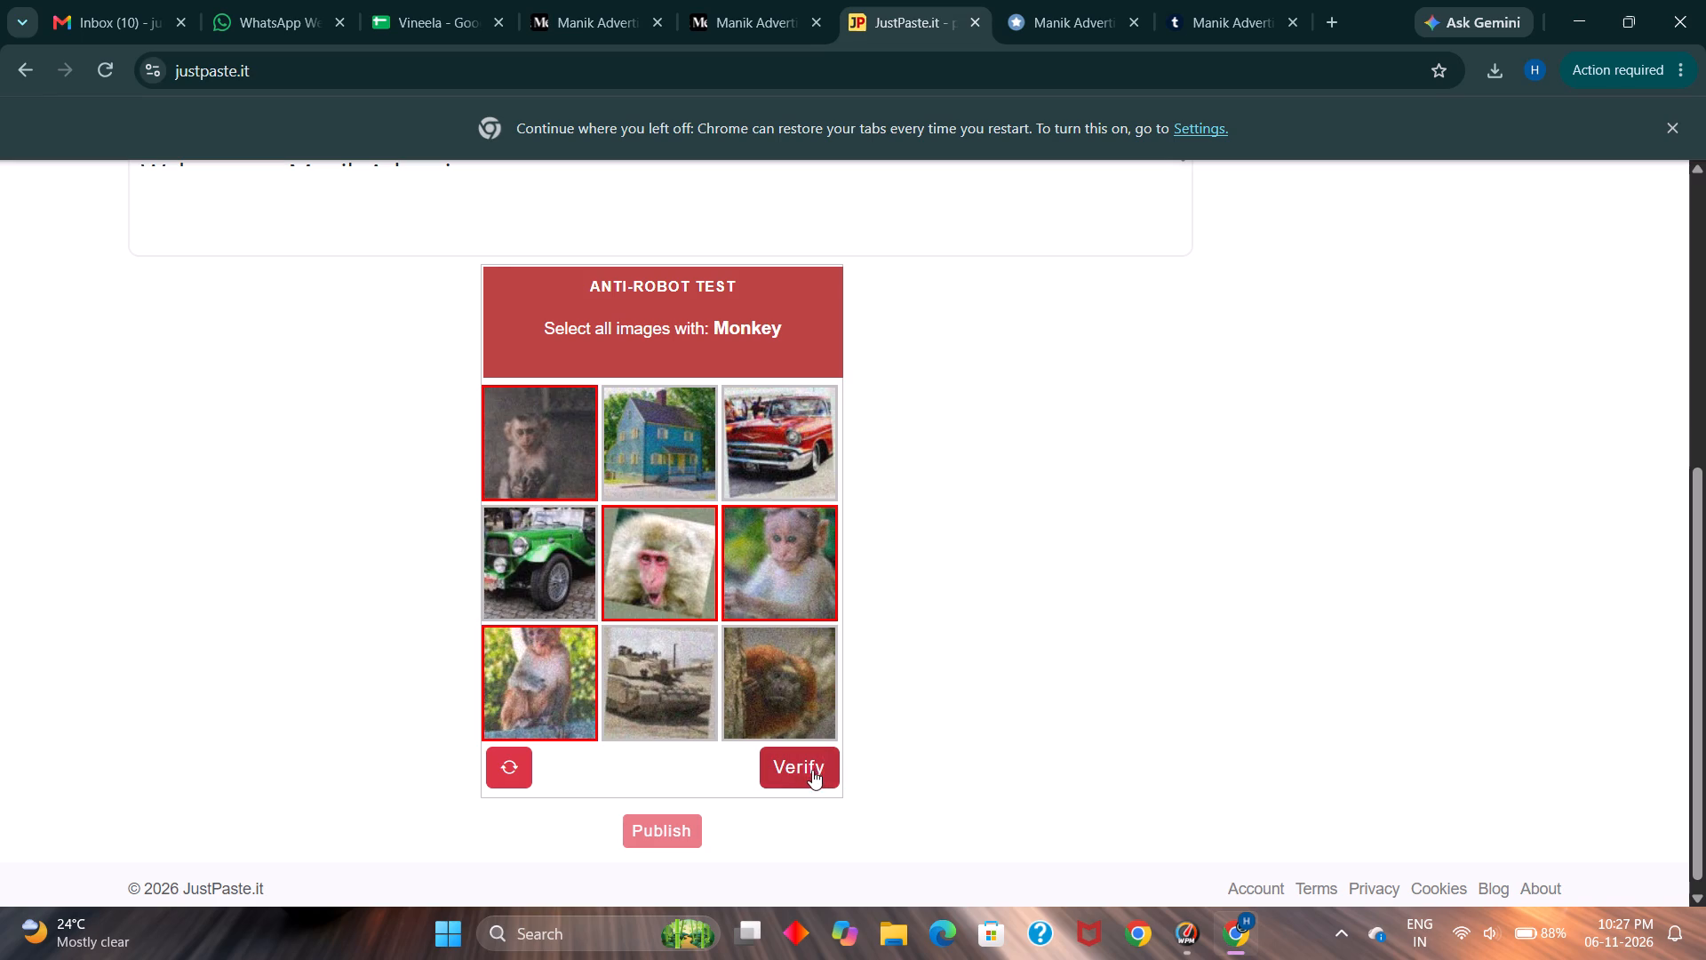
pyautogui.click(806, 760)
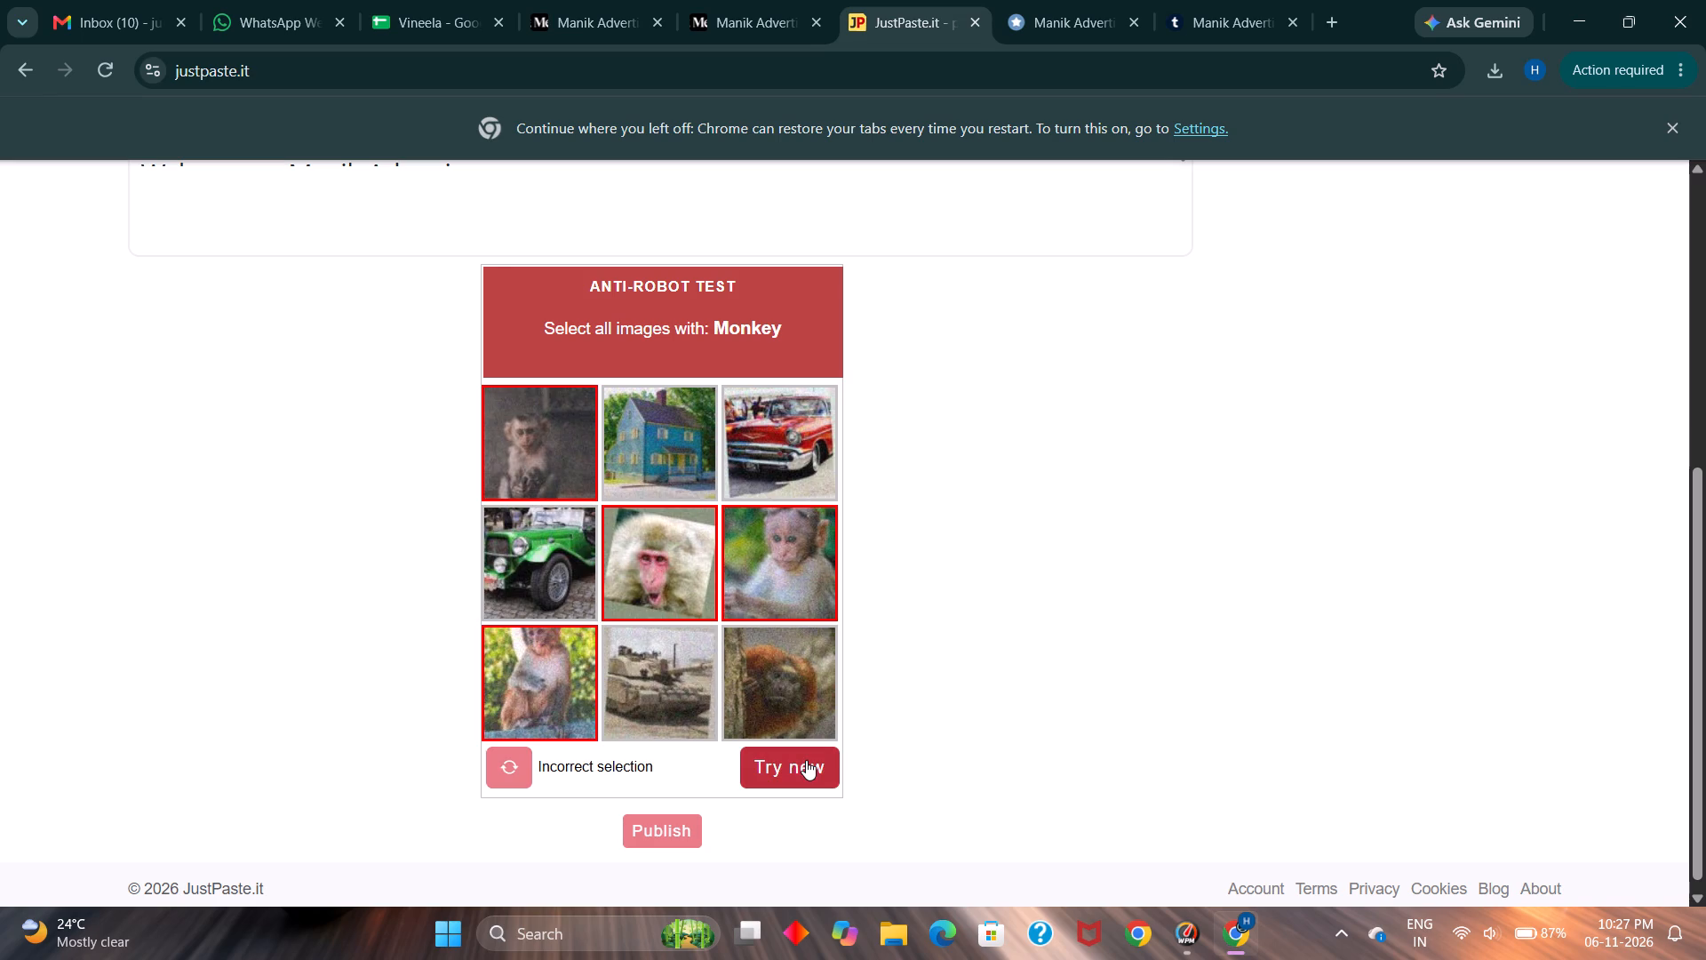
# Request another anti-robot test, select the three koala images and verify to publish the JustPaste.it note.
pyautogui.click(806, 760)
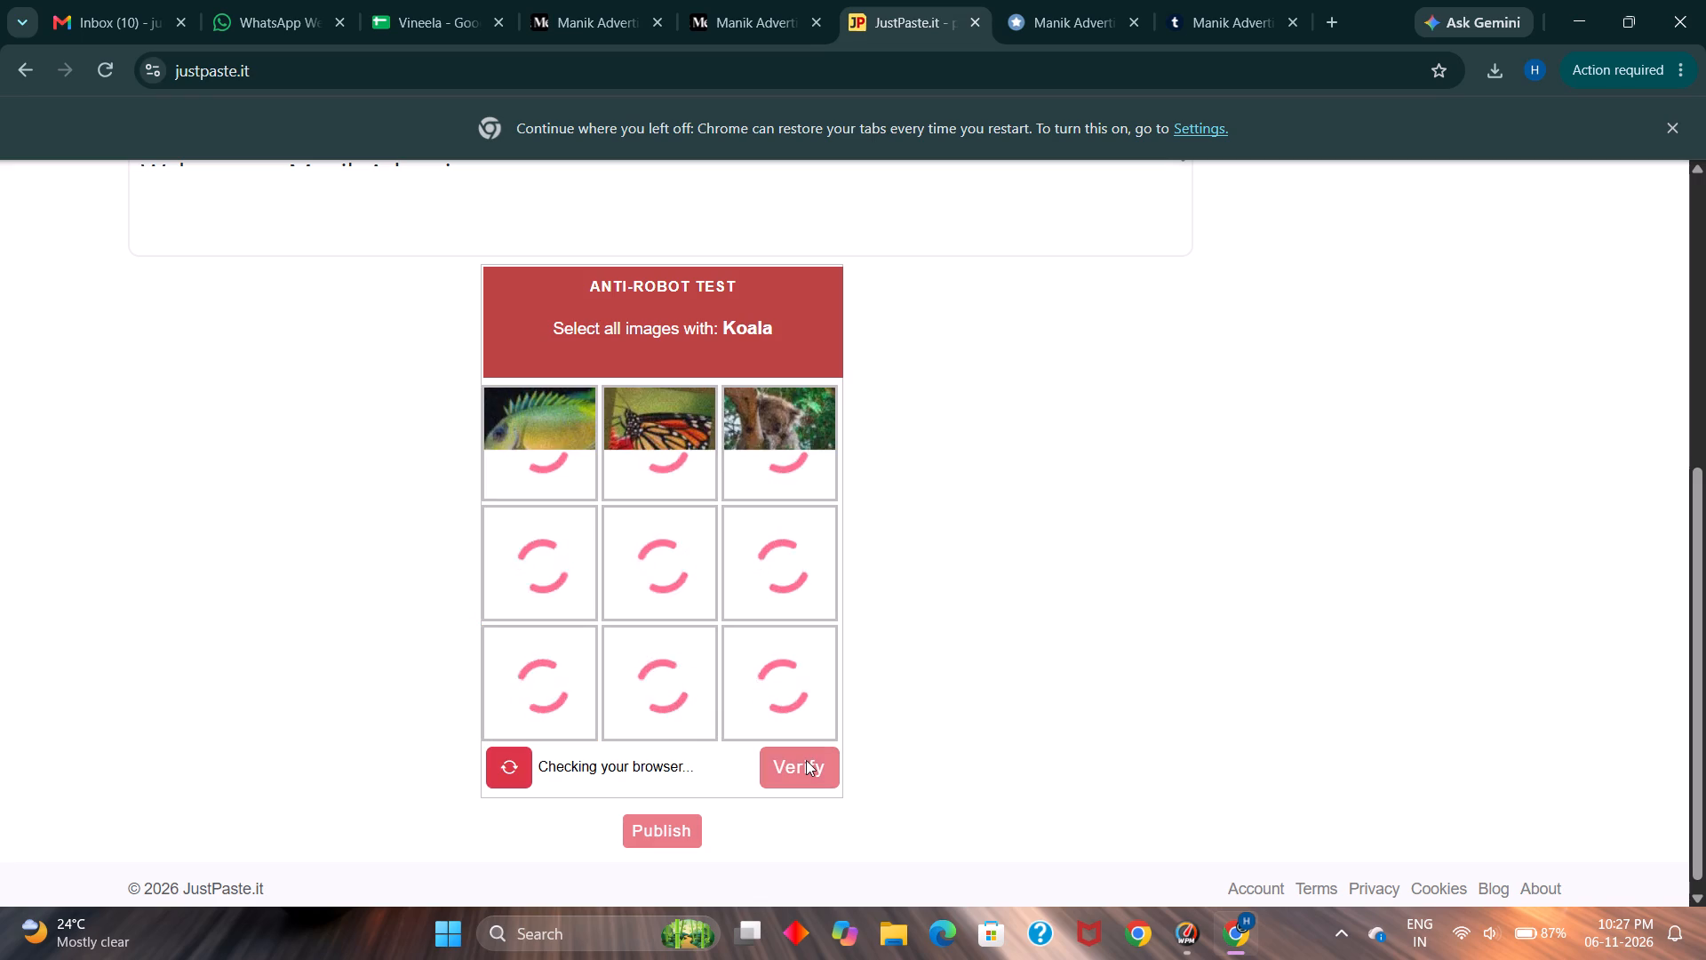
pyautogui.click(669, 702)
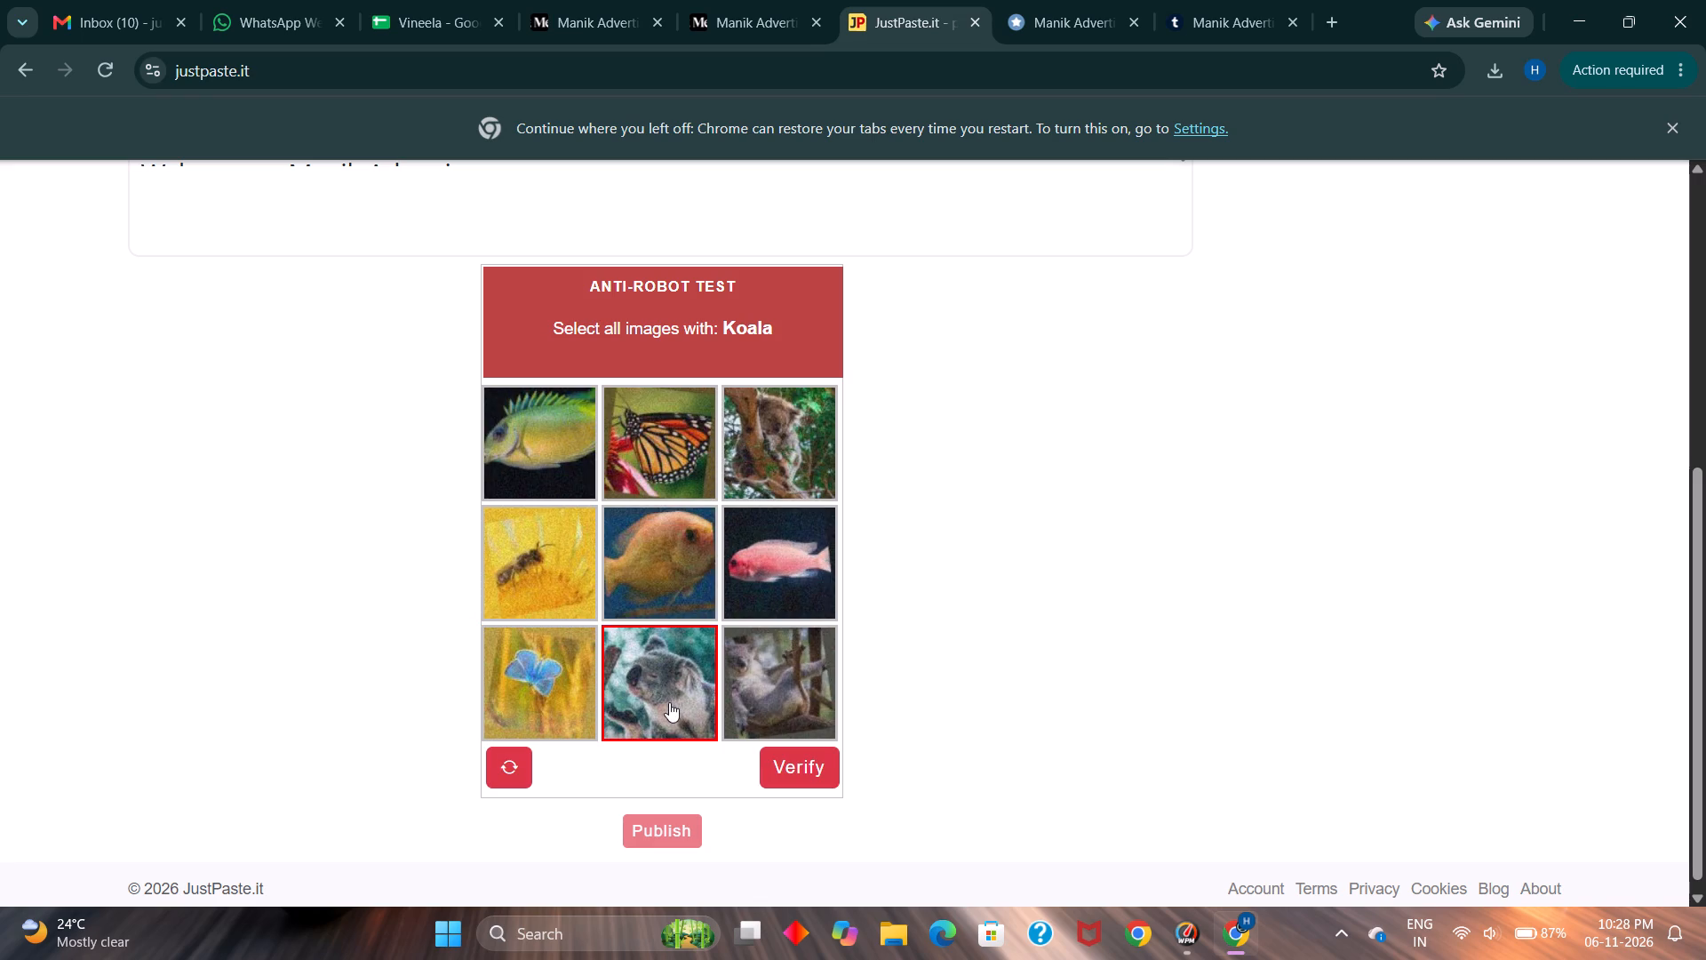
pyautogui.click(797, 705)
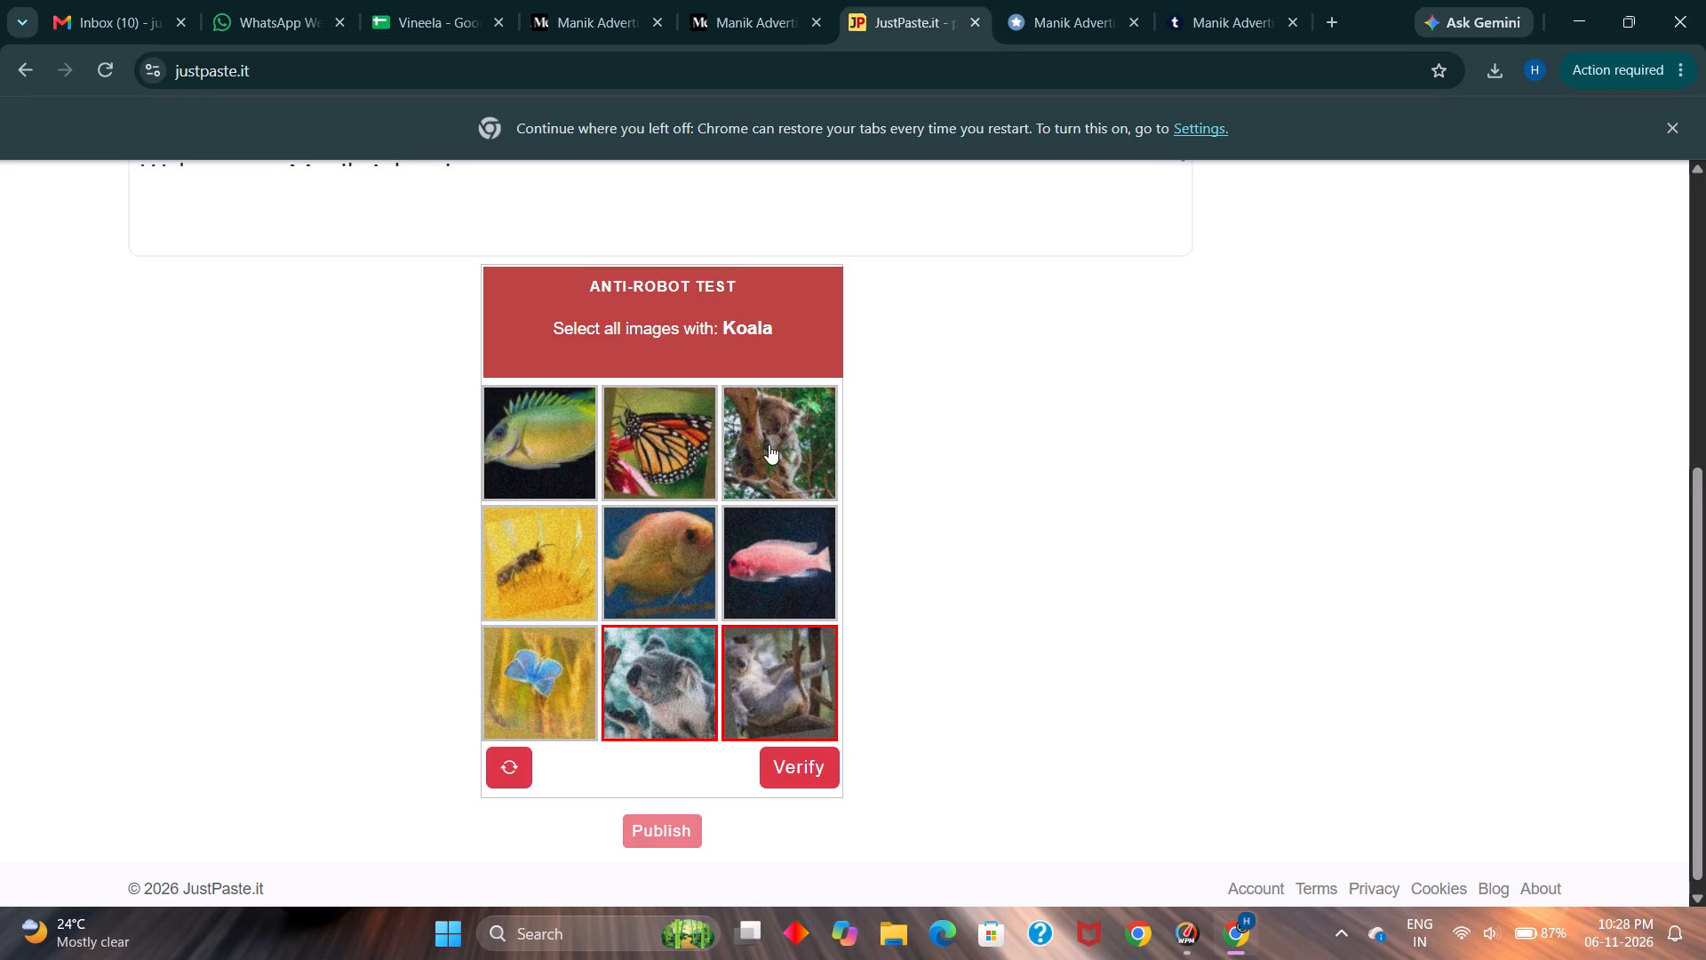
pyautogui.click(769, 448)
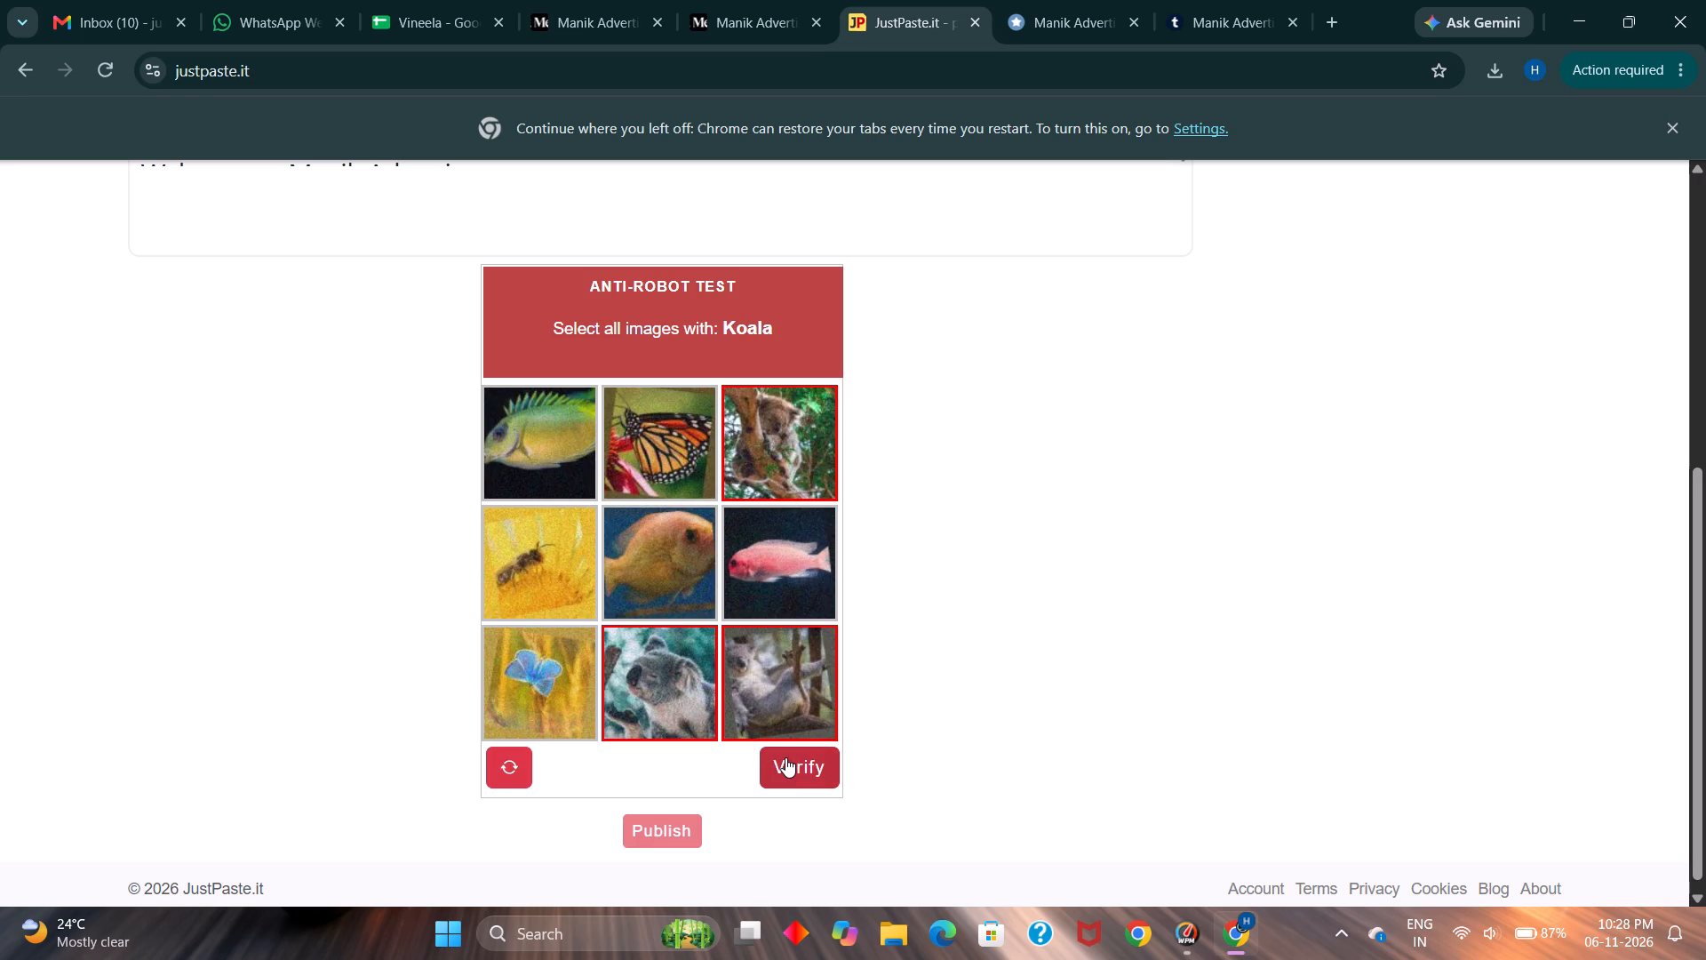
pyautogui.click(785, 757)
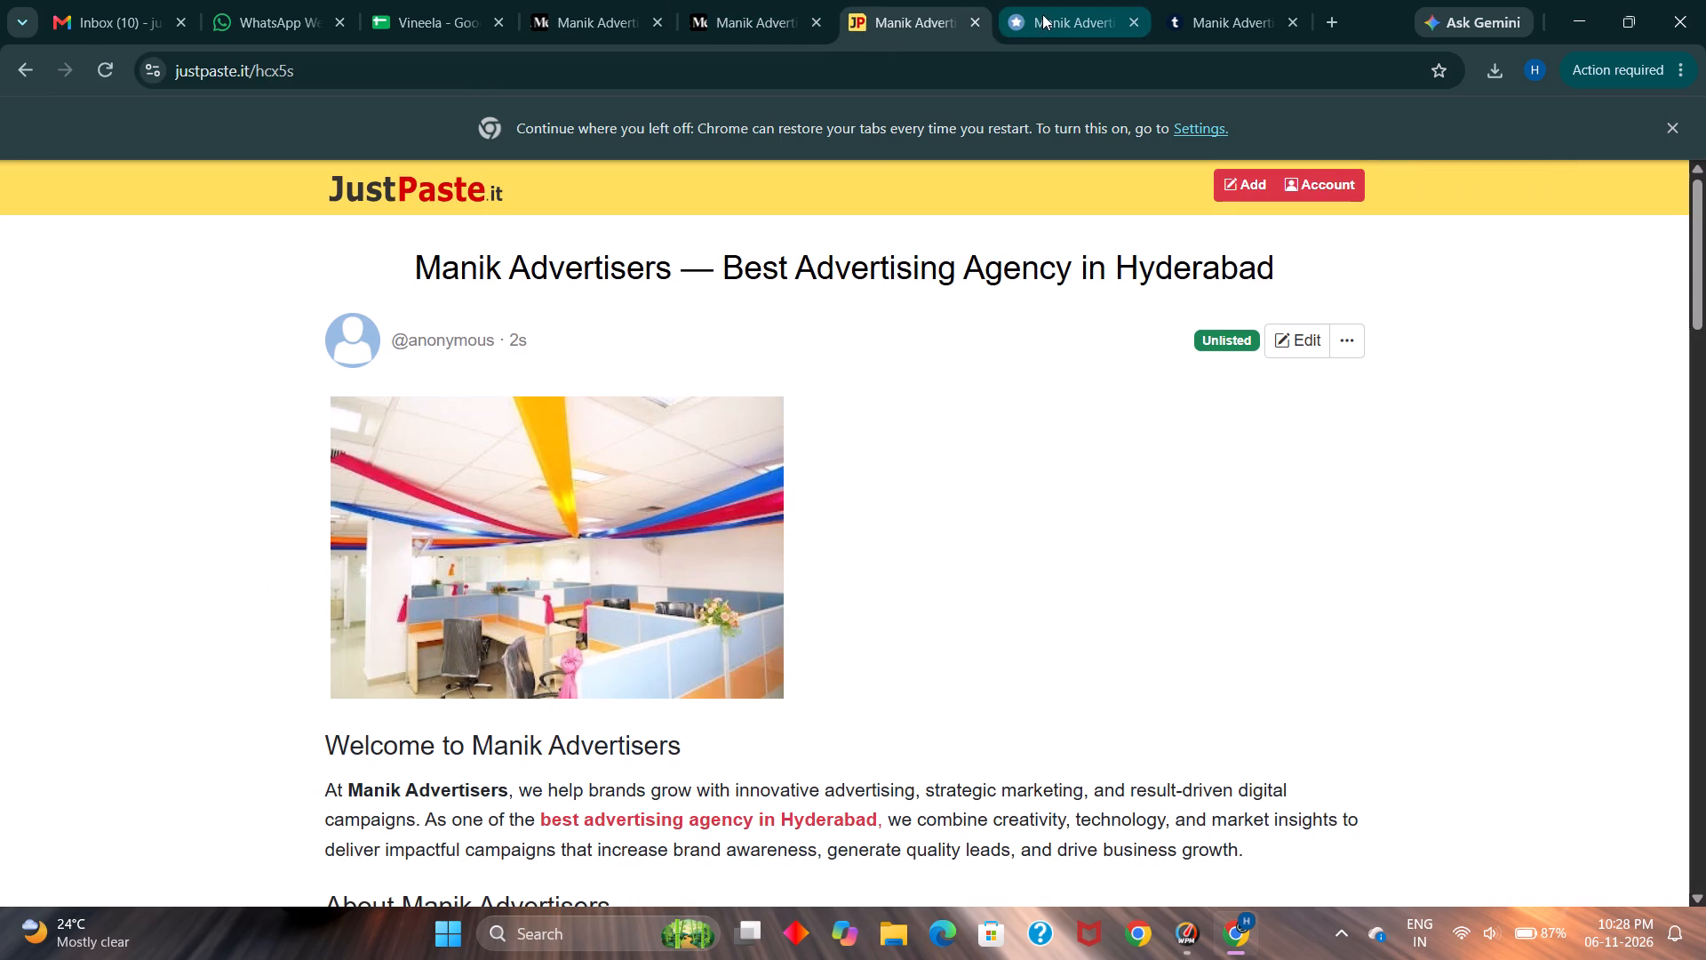
# Copy the published JustPaste.it note's address and paste it into cell A10 under NOV in the Vineela spreadsheet.
pyautogui.click(910, 20)
pyautogui.click(390, 66)
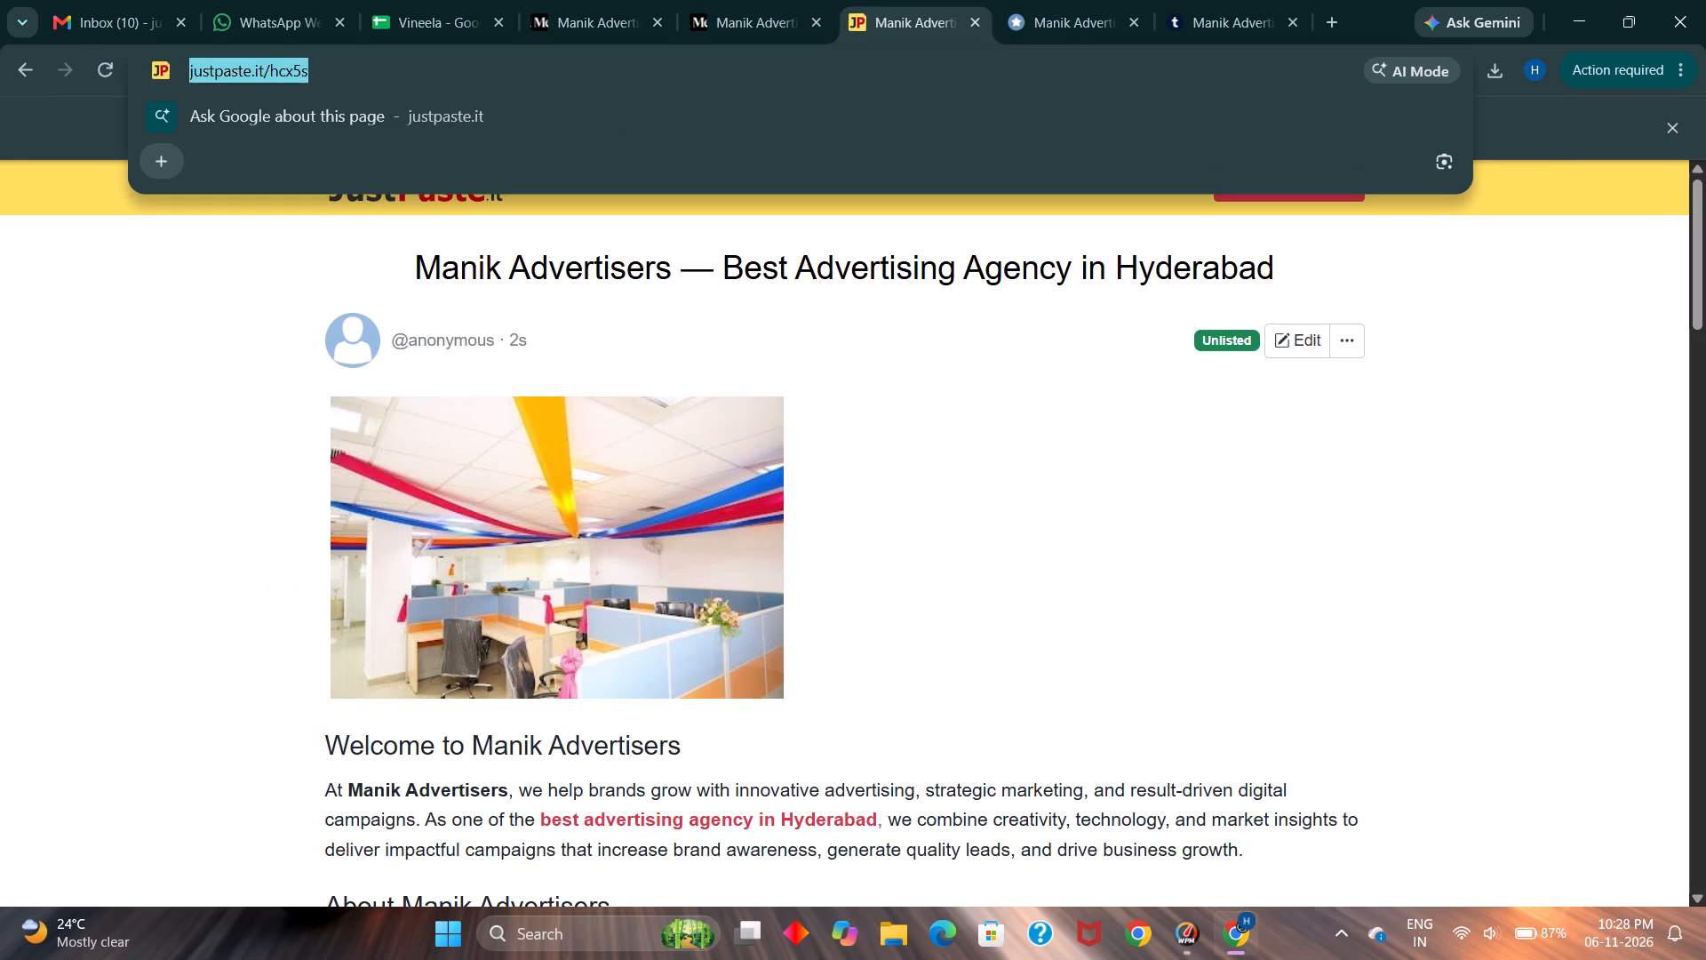
pyautogui.tripleClick(390, 66)
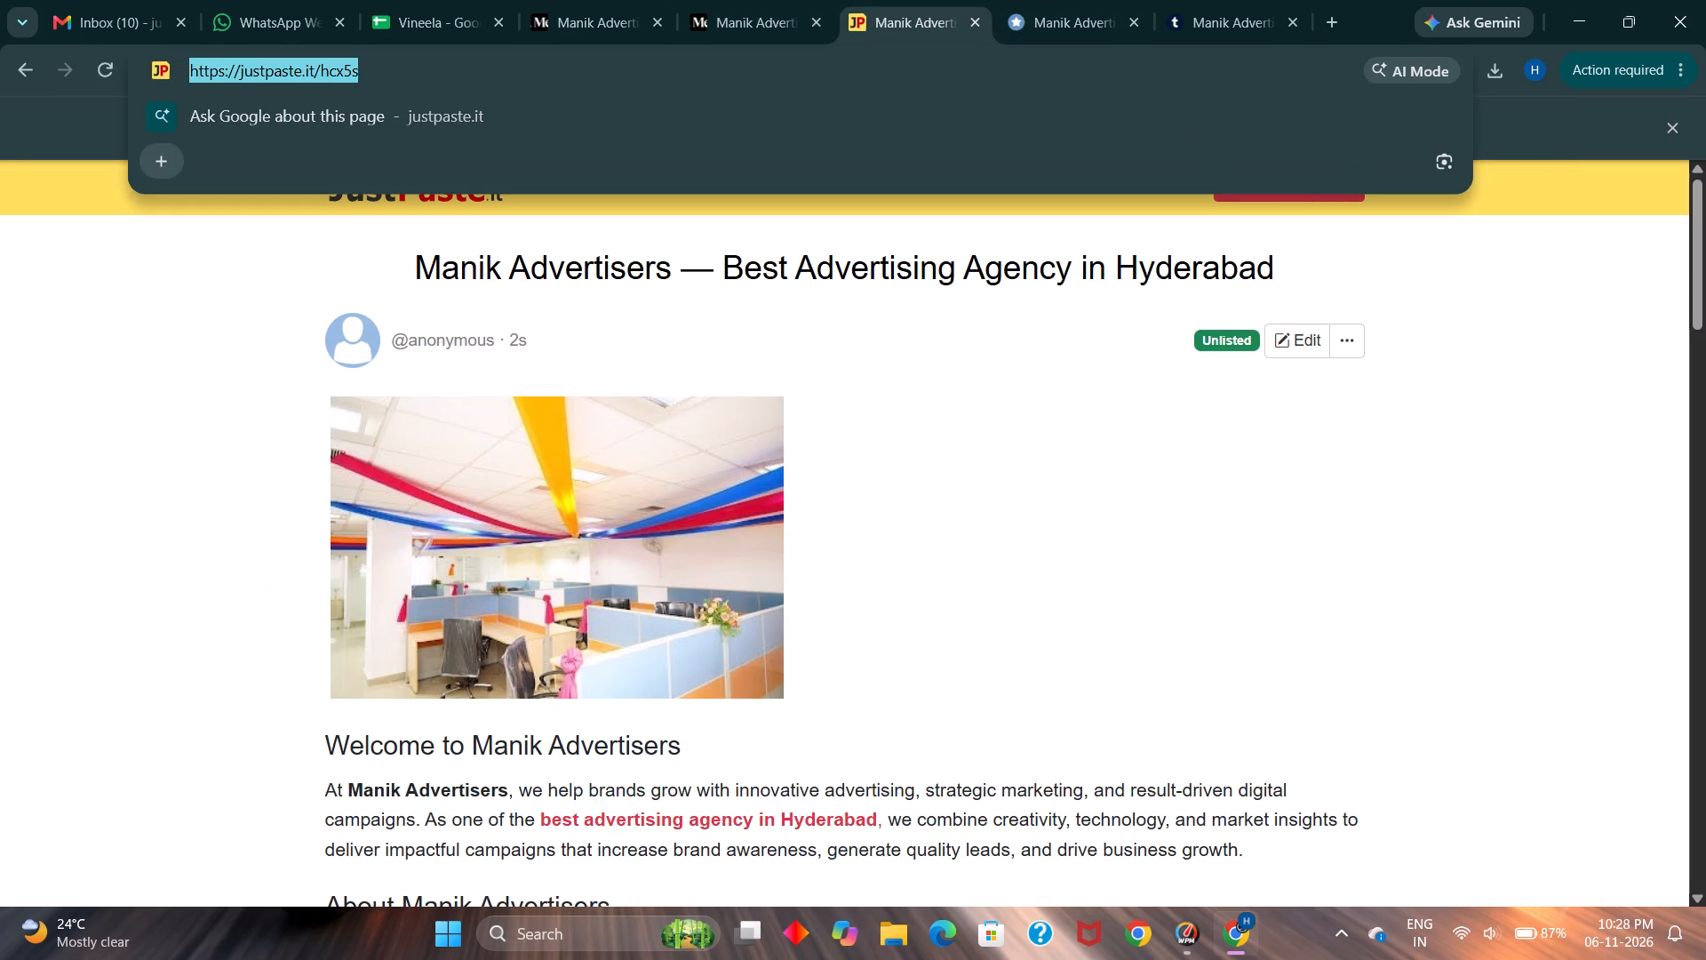
pyautogui.hotkey('ctrl', 'c')
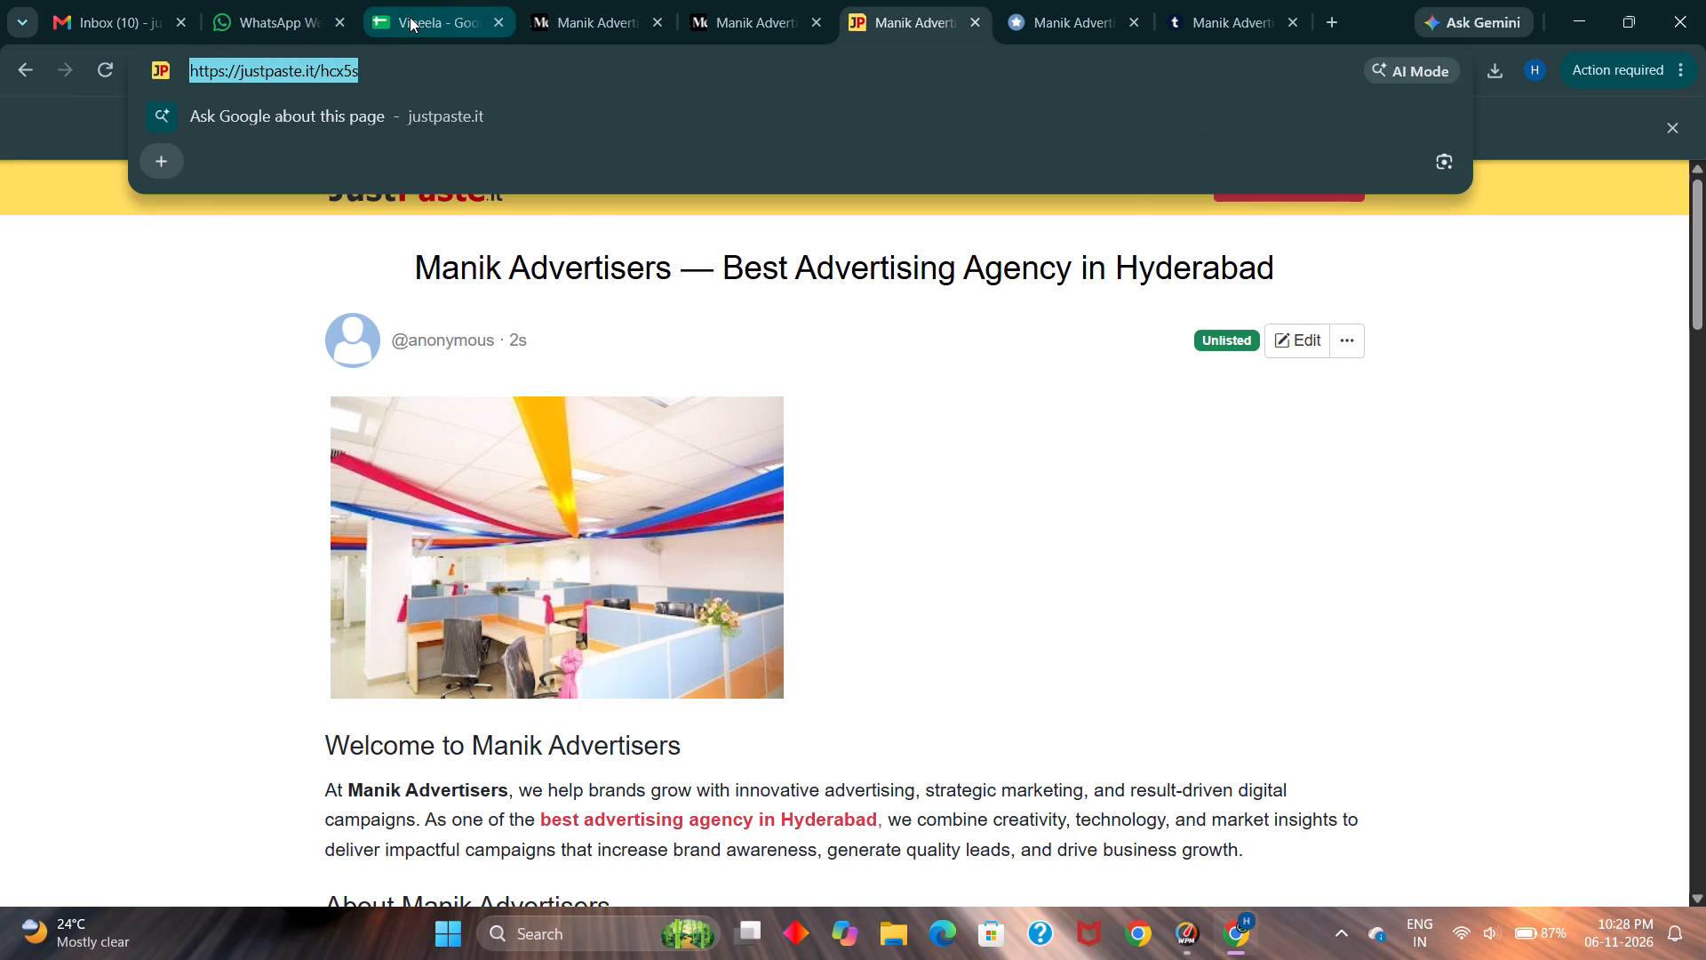
pyautogui.click(410, 17)
pyautogui.click(142, 588)
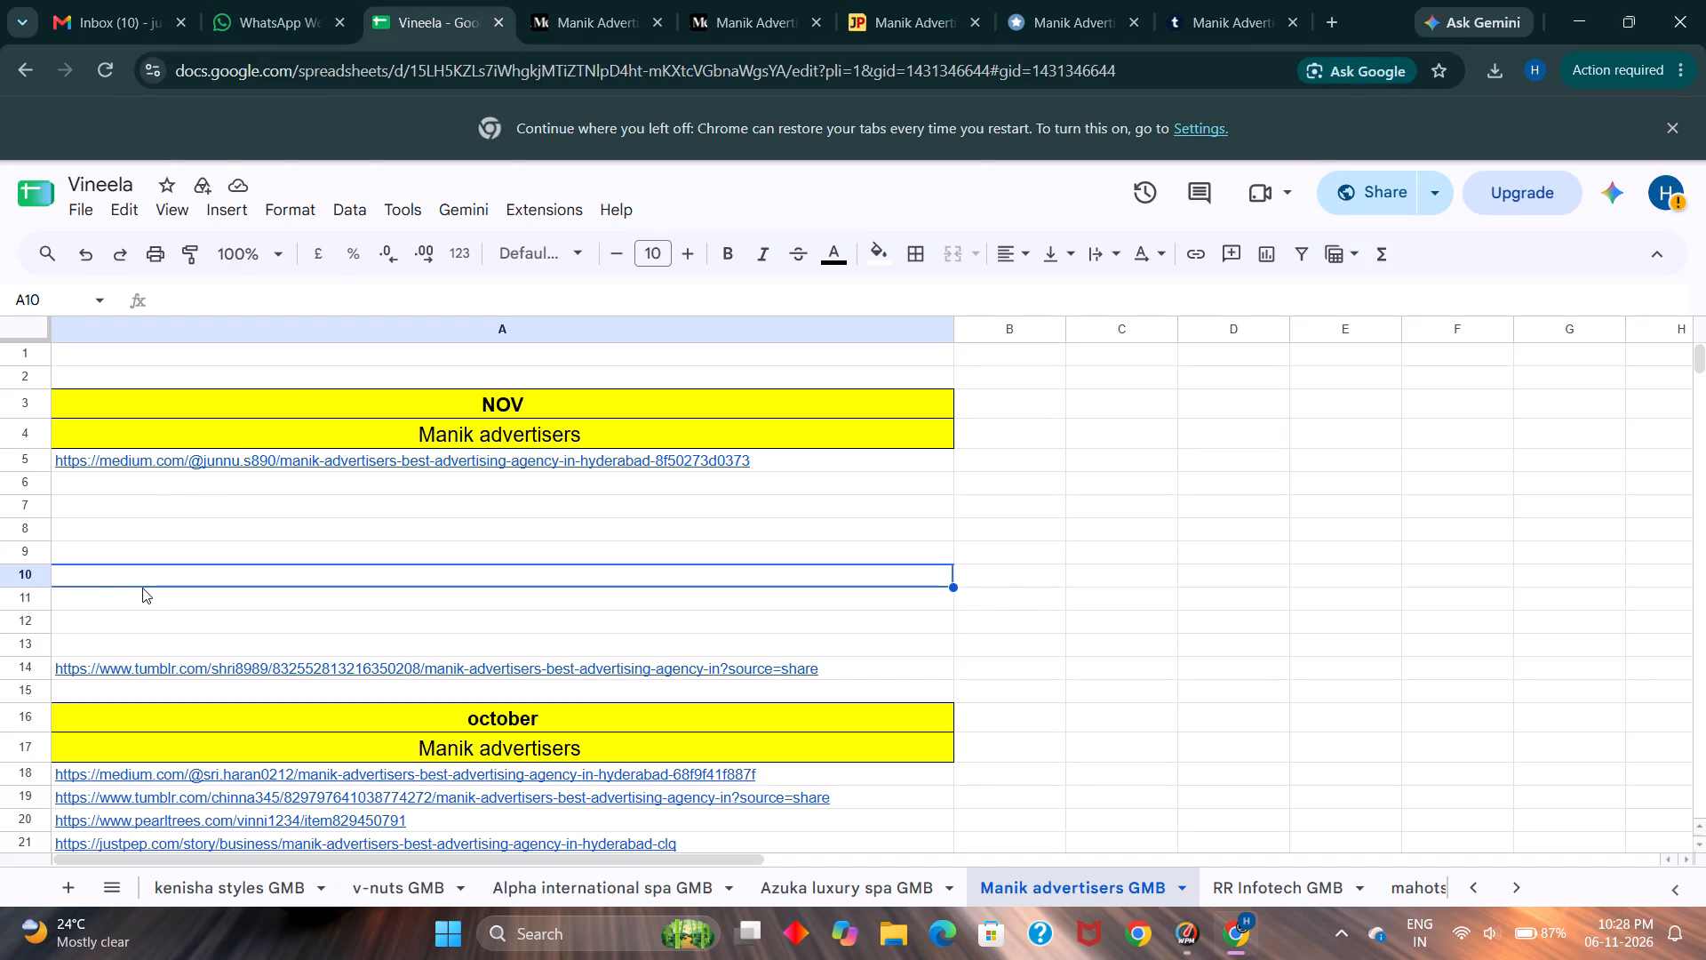
pyautogui.hotkey('ctrl', 'v')
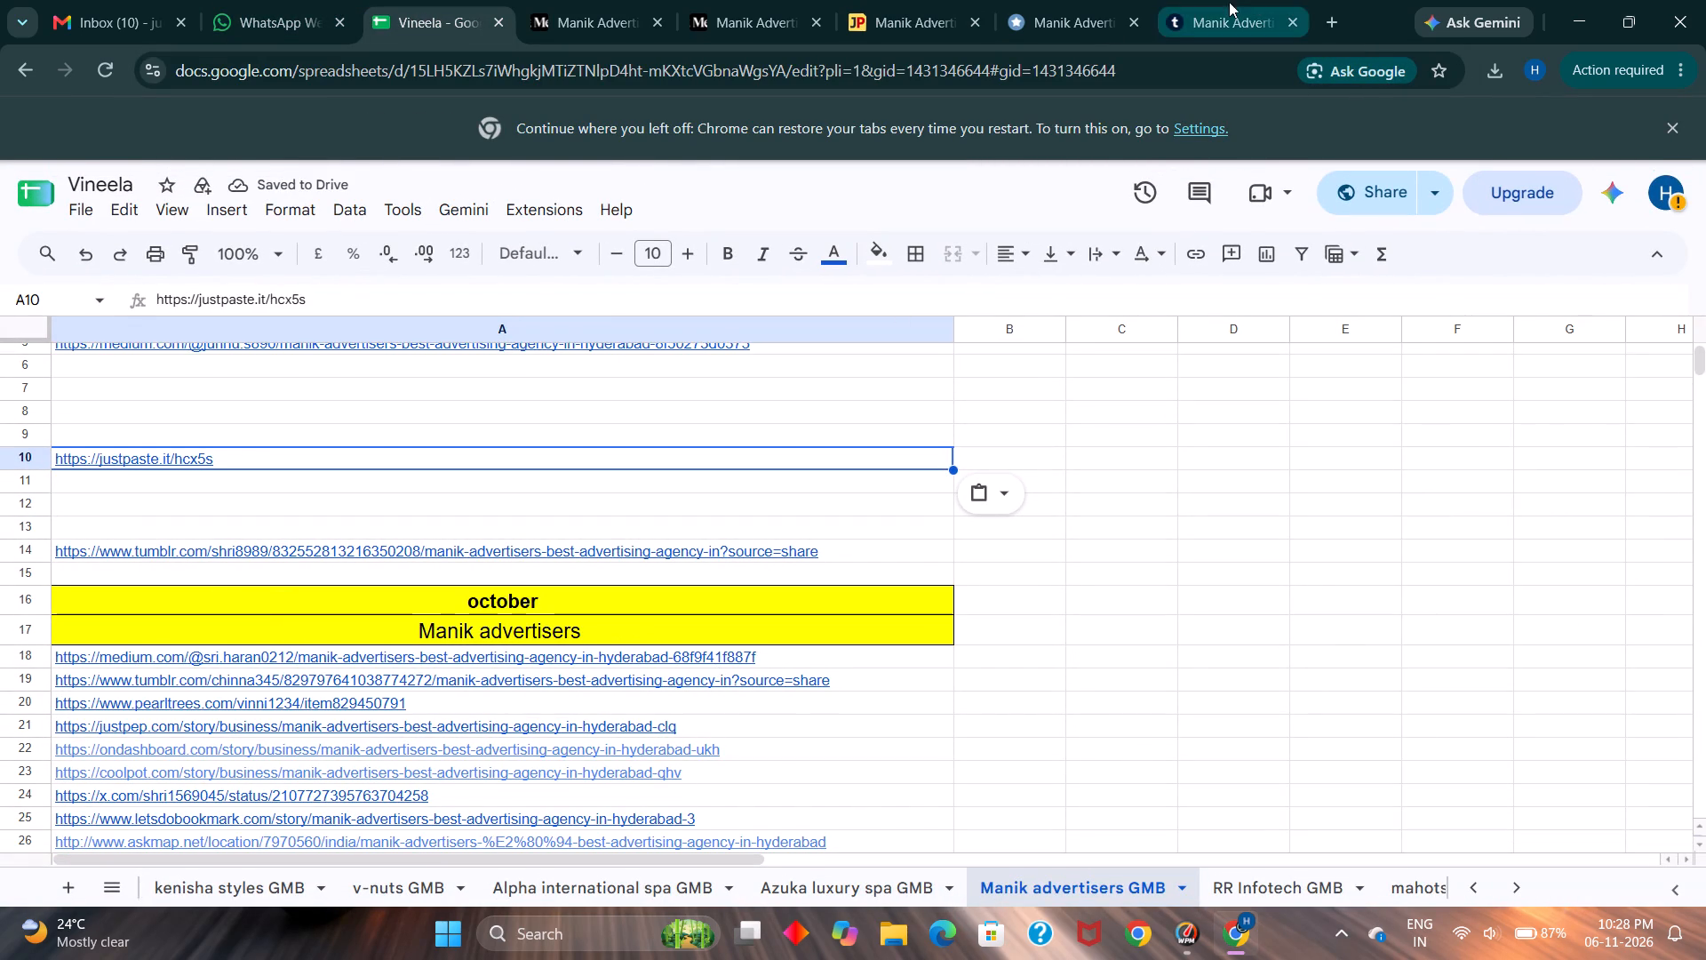
# Copy the published Pearltrees item's address and paste it into cell A8 under NOV in the Vineela spreadsheet.
pyautogui.click(1085, 29)
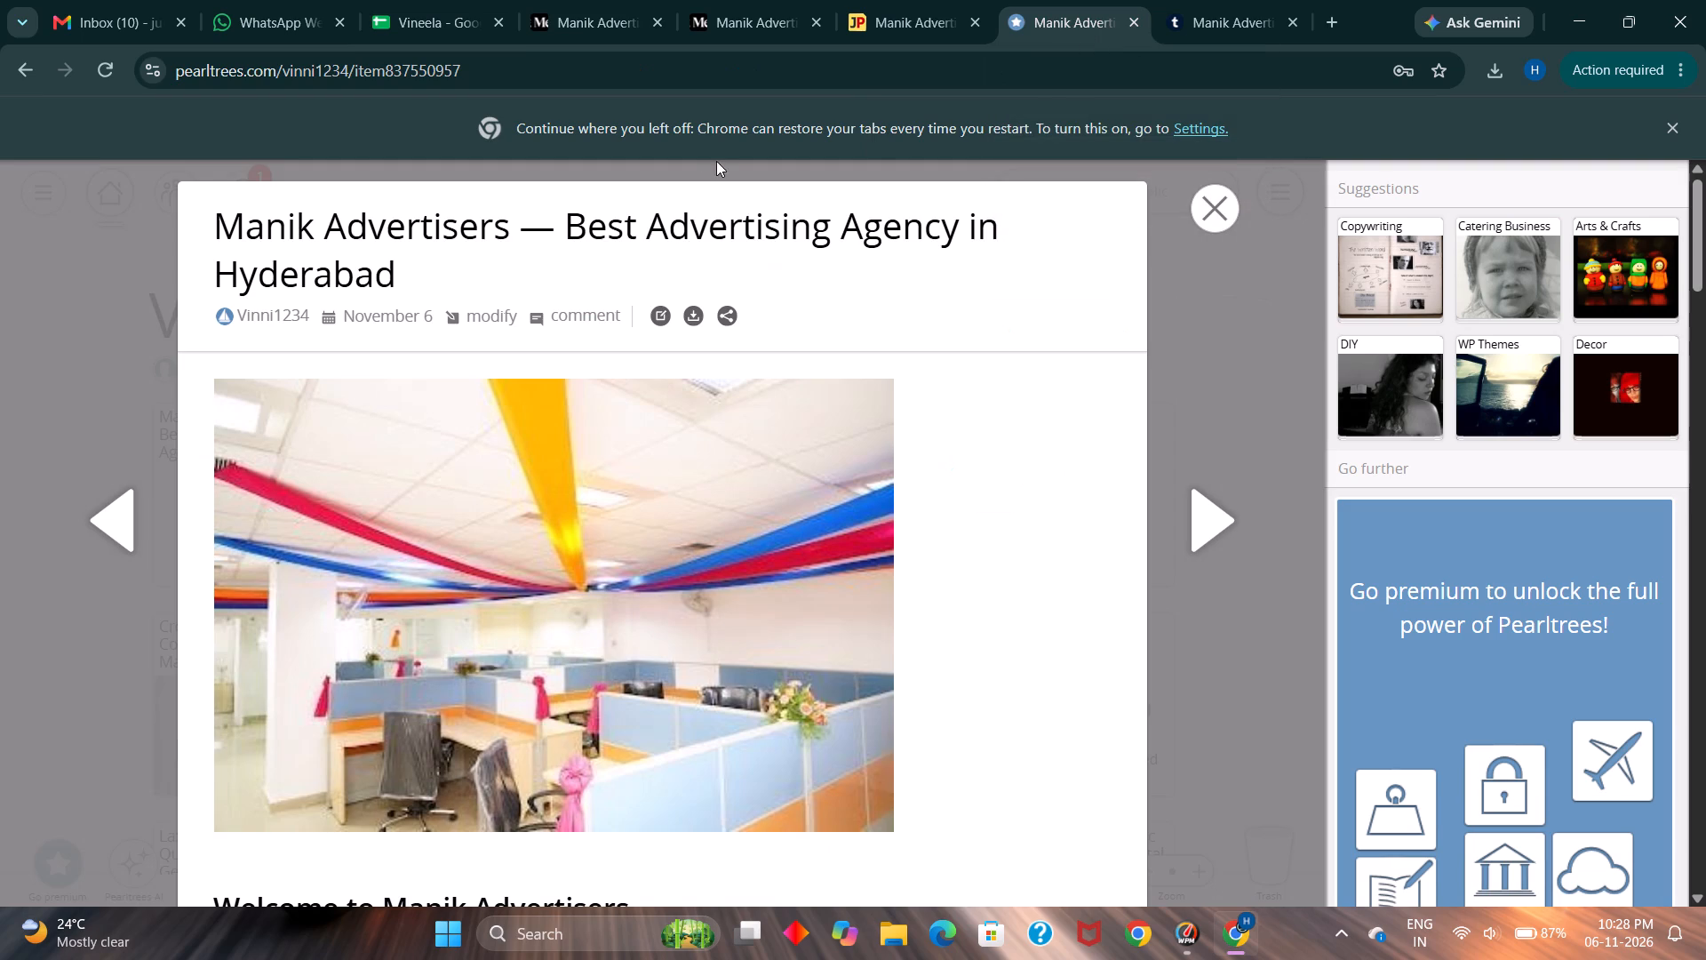
pyautogui.tripleClick(562, 60)
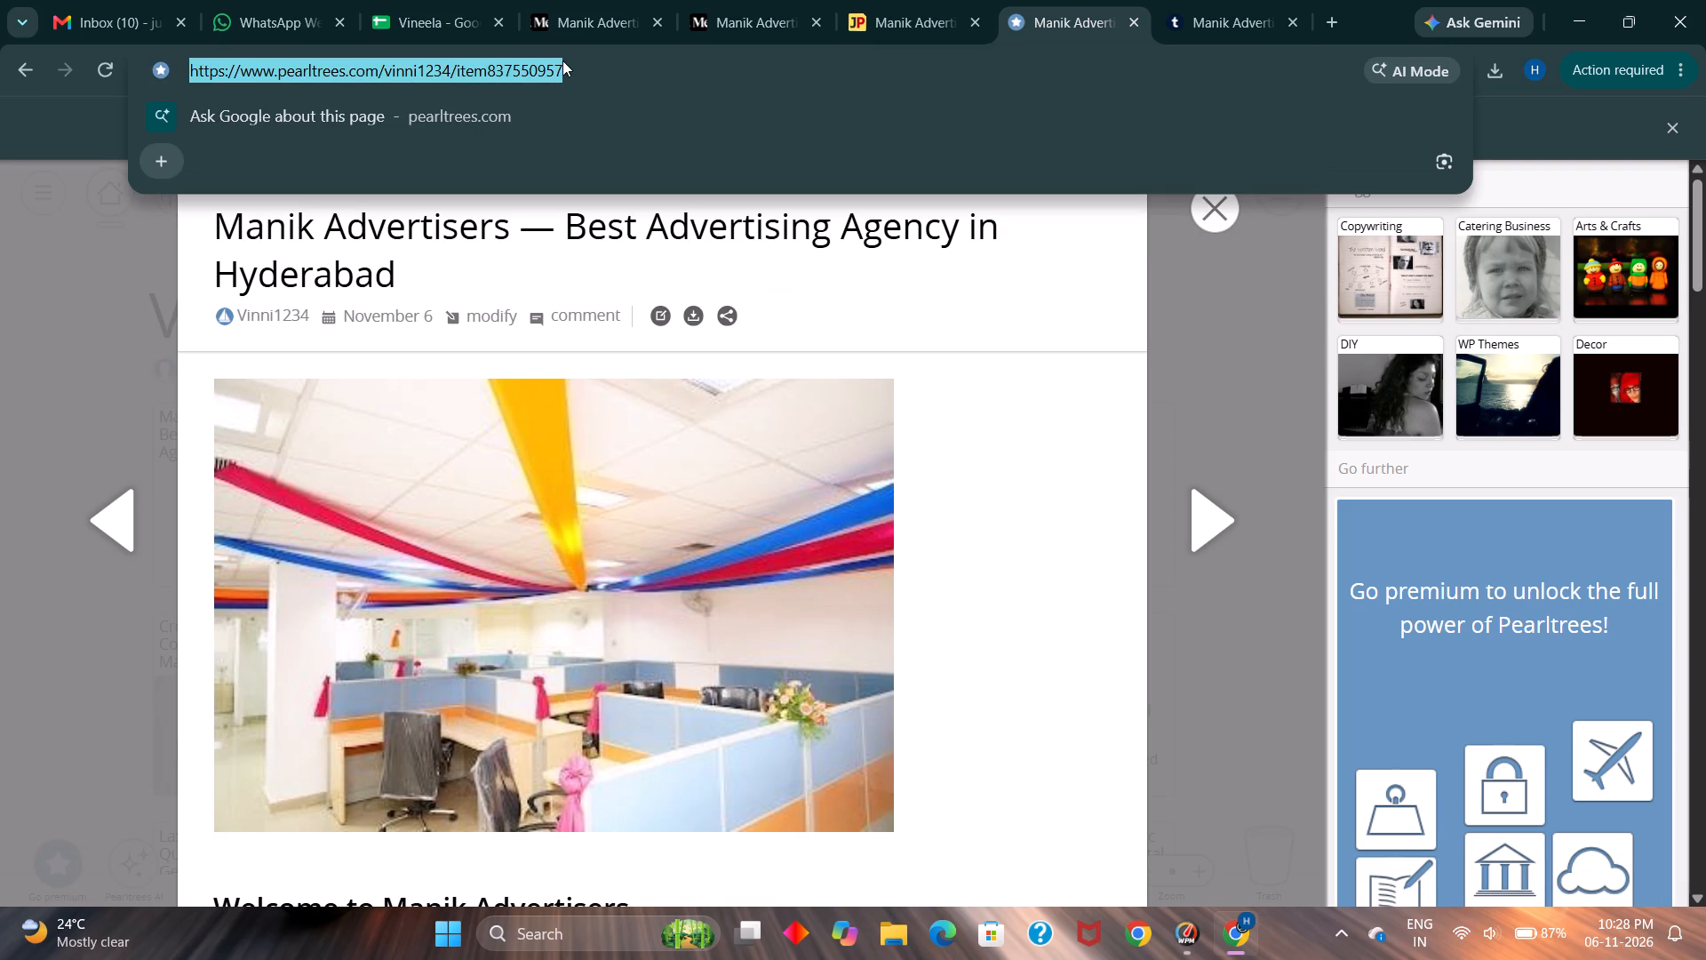
pyautogui.hotkey('ctrl', 'c')
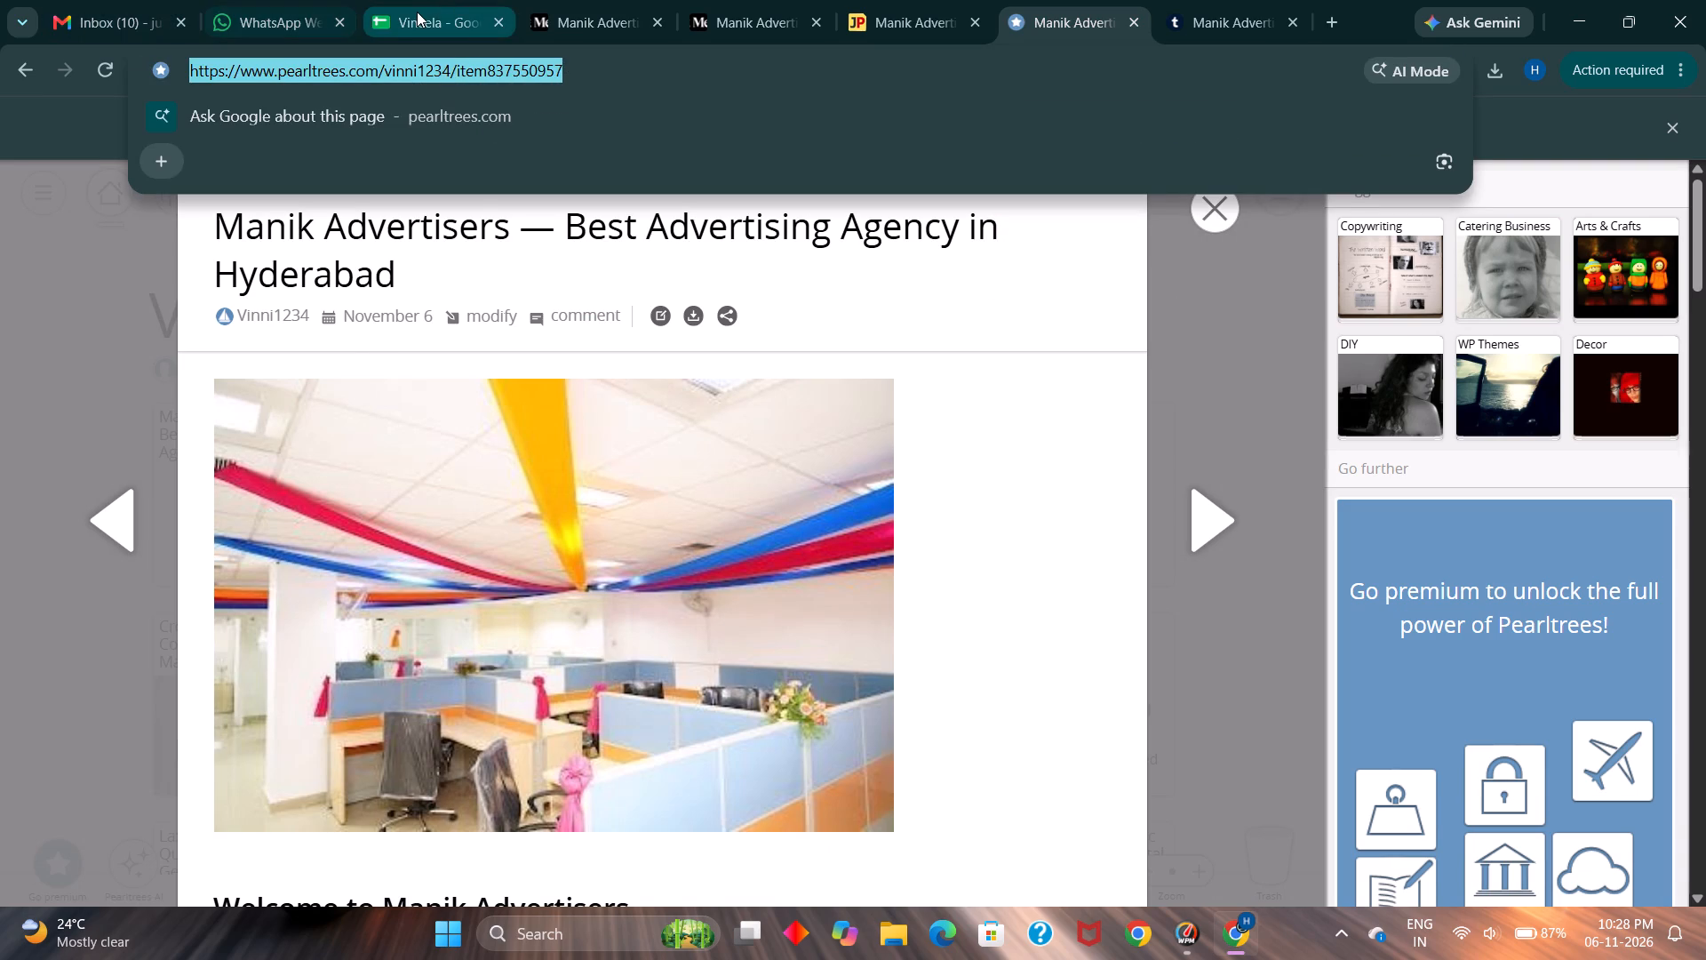
pyautogui.click(417, 12)
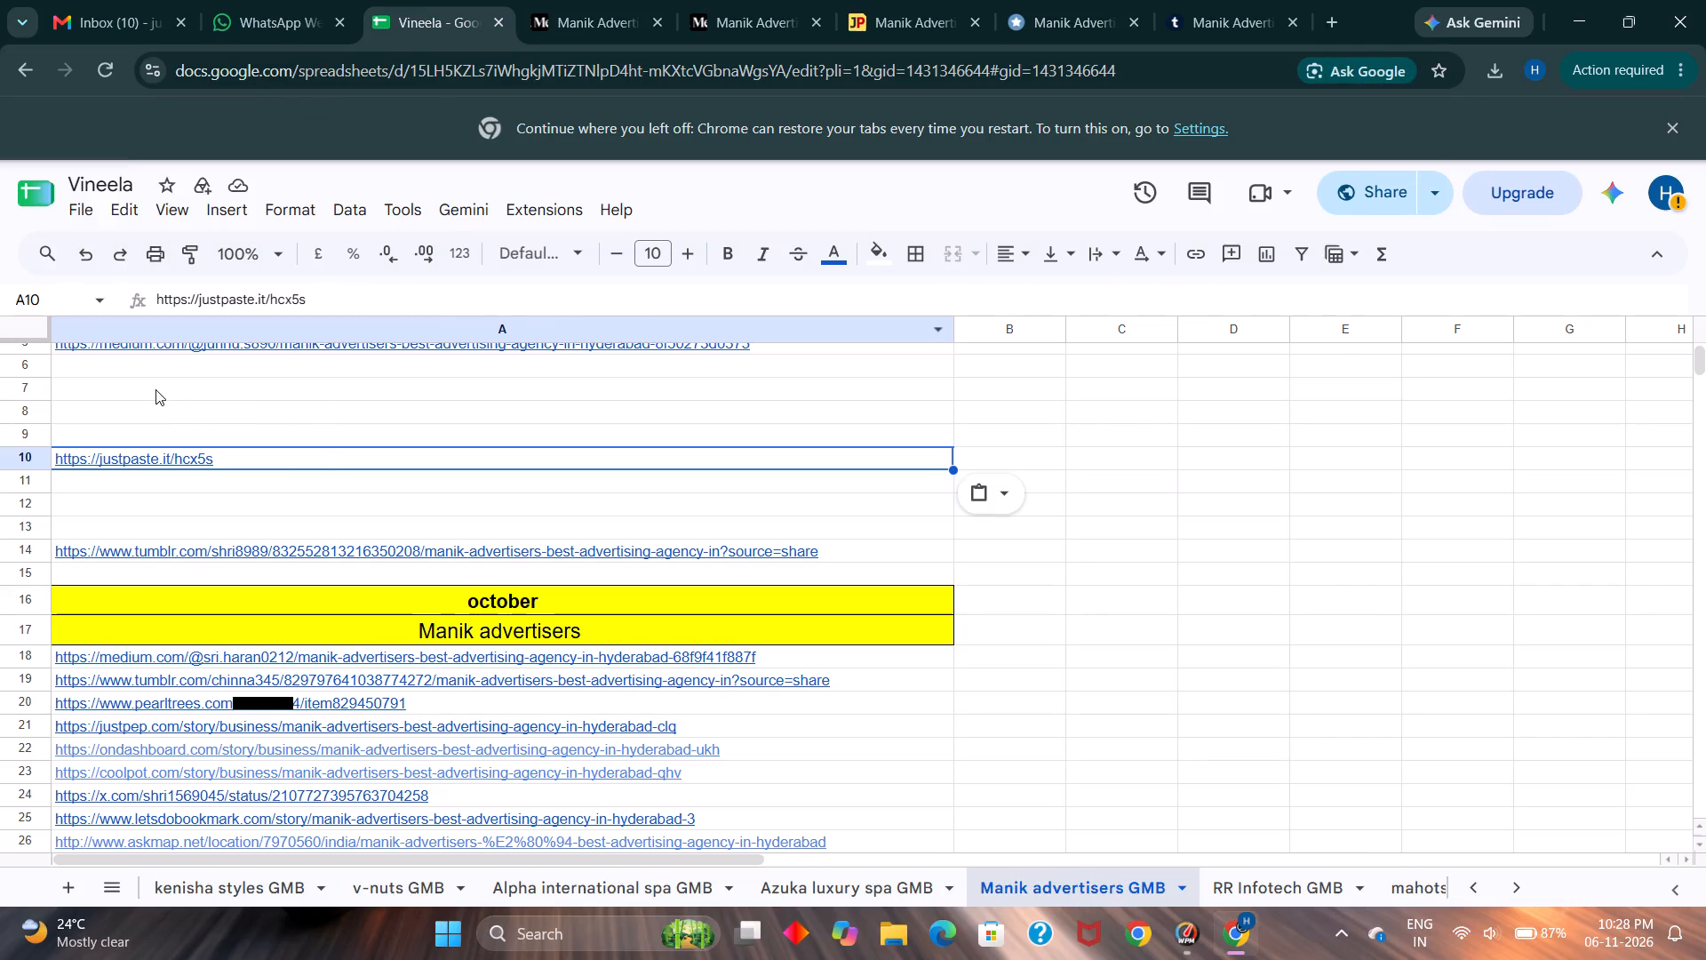
pyautogui.click(140, 421)
pyautogui.hotkey('ctrl', 'v')
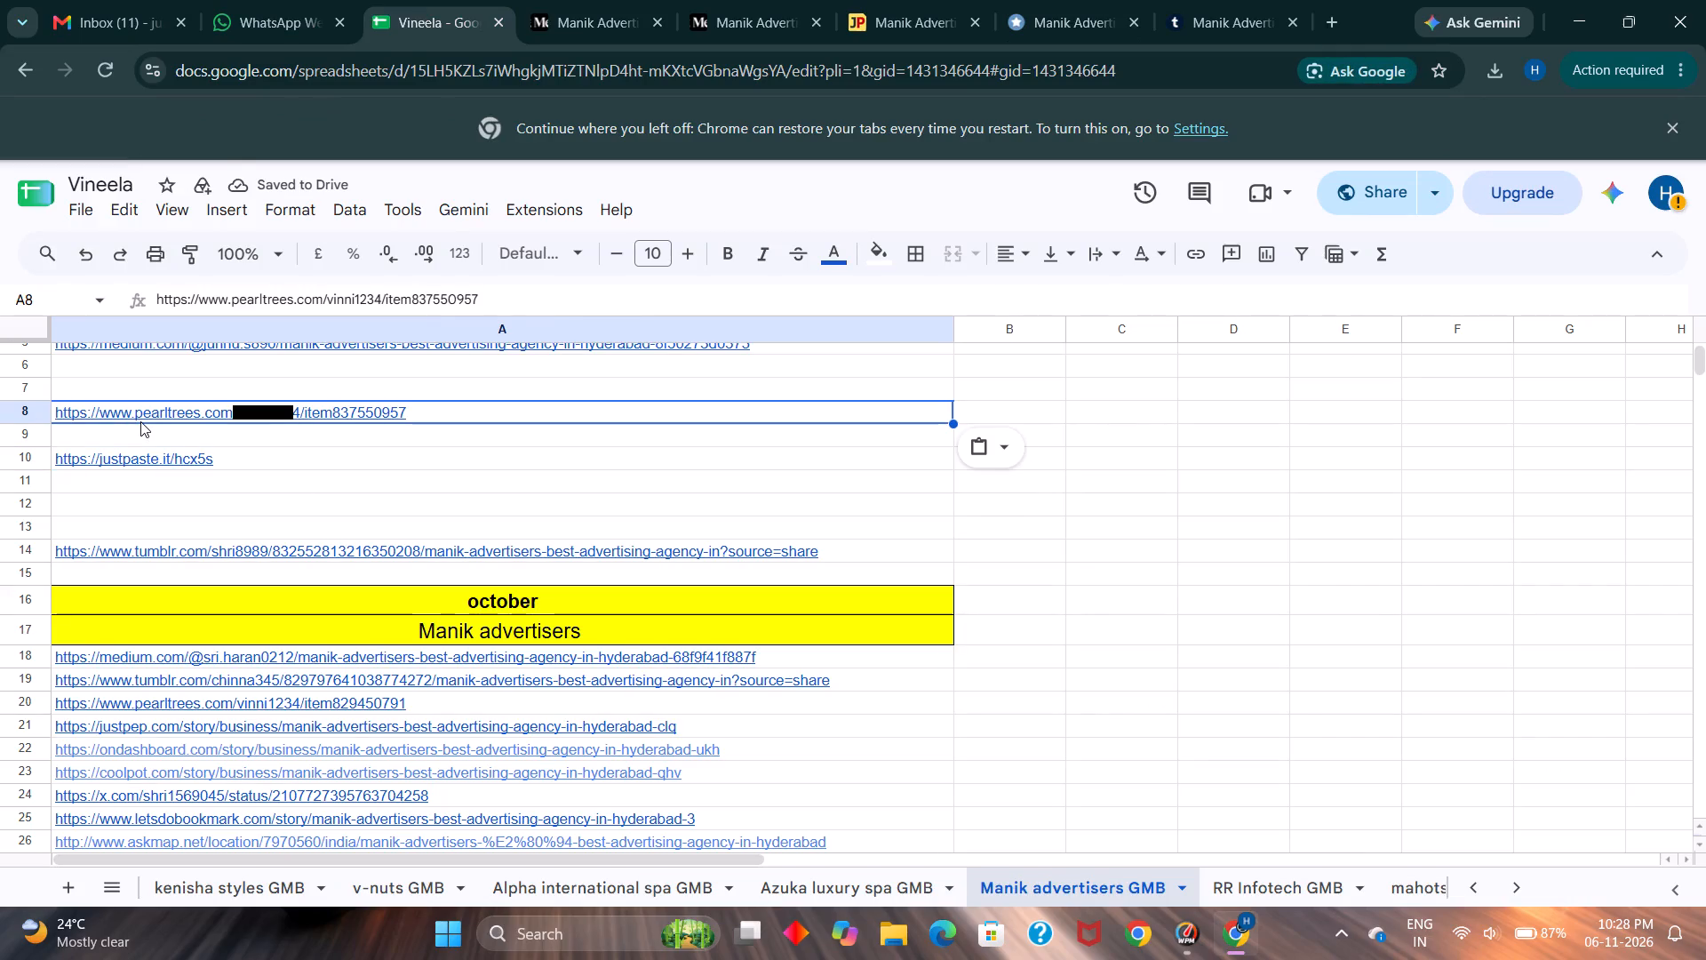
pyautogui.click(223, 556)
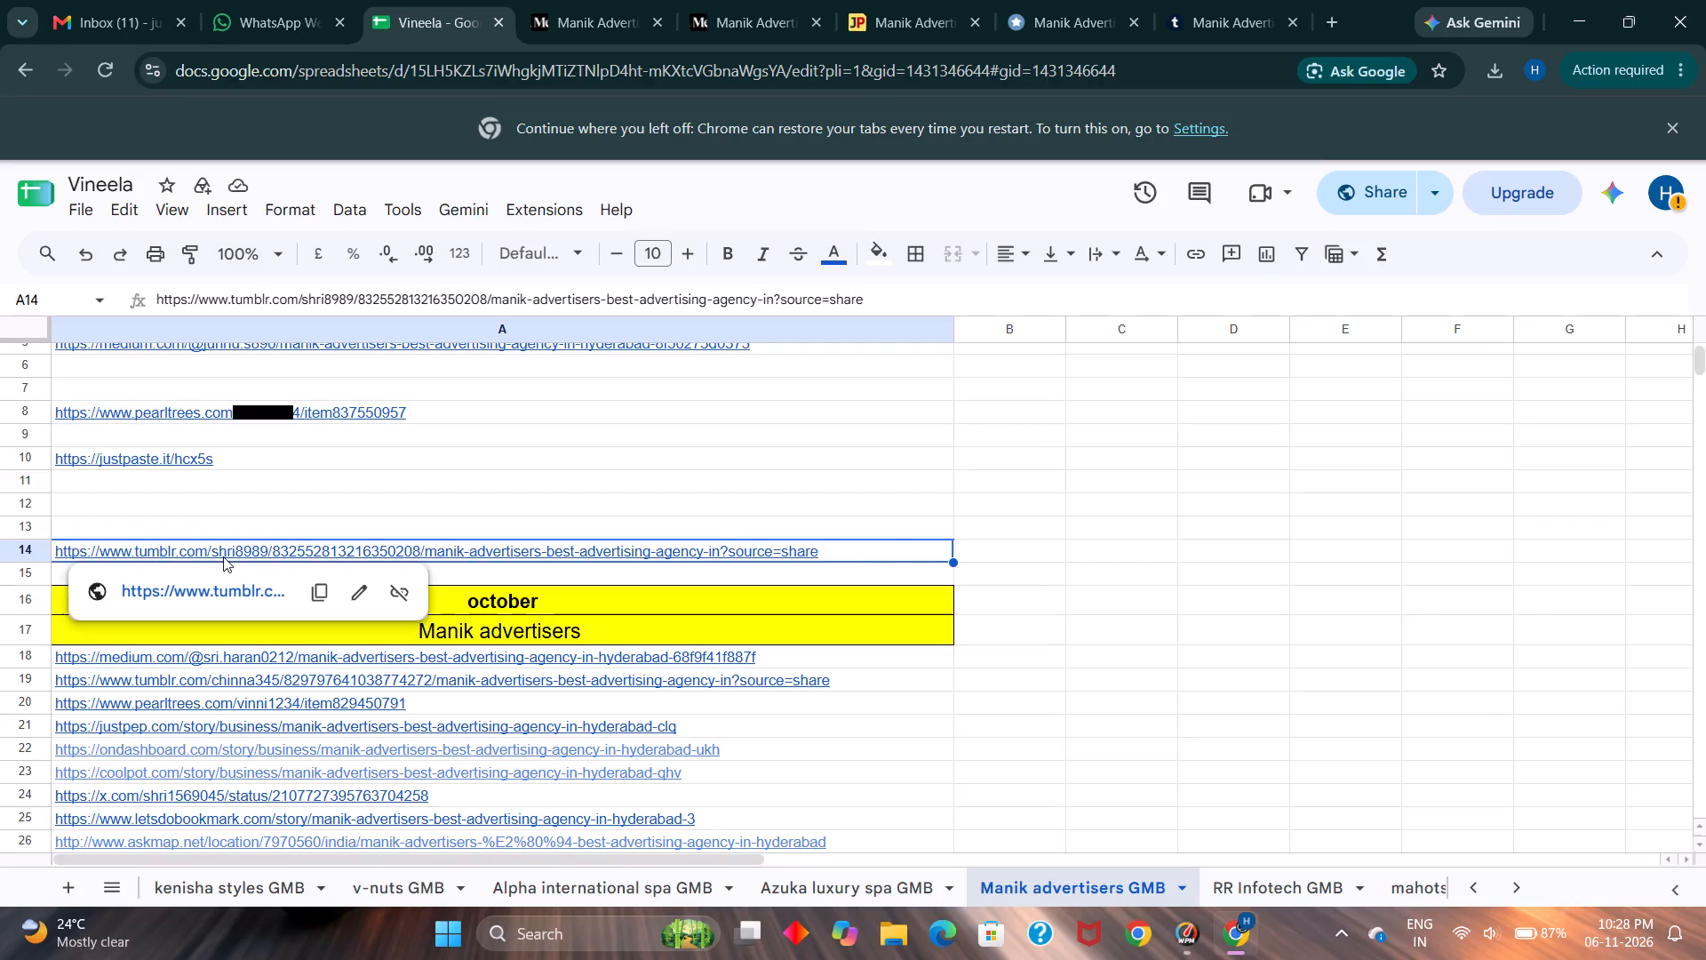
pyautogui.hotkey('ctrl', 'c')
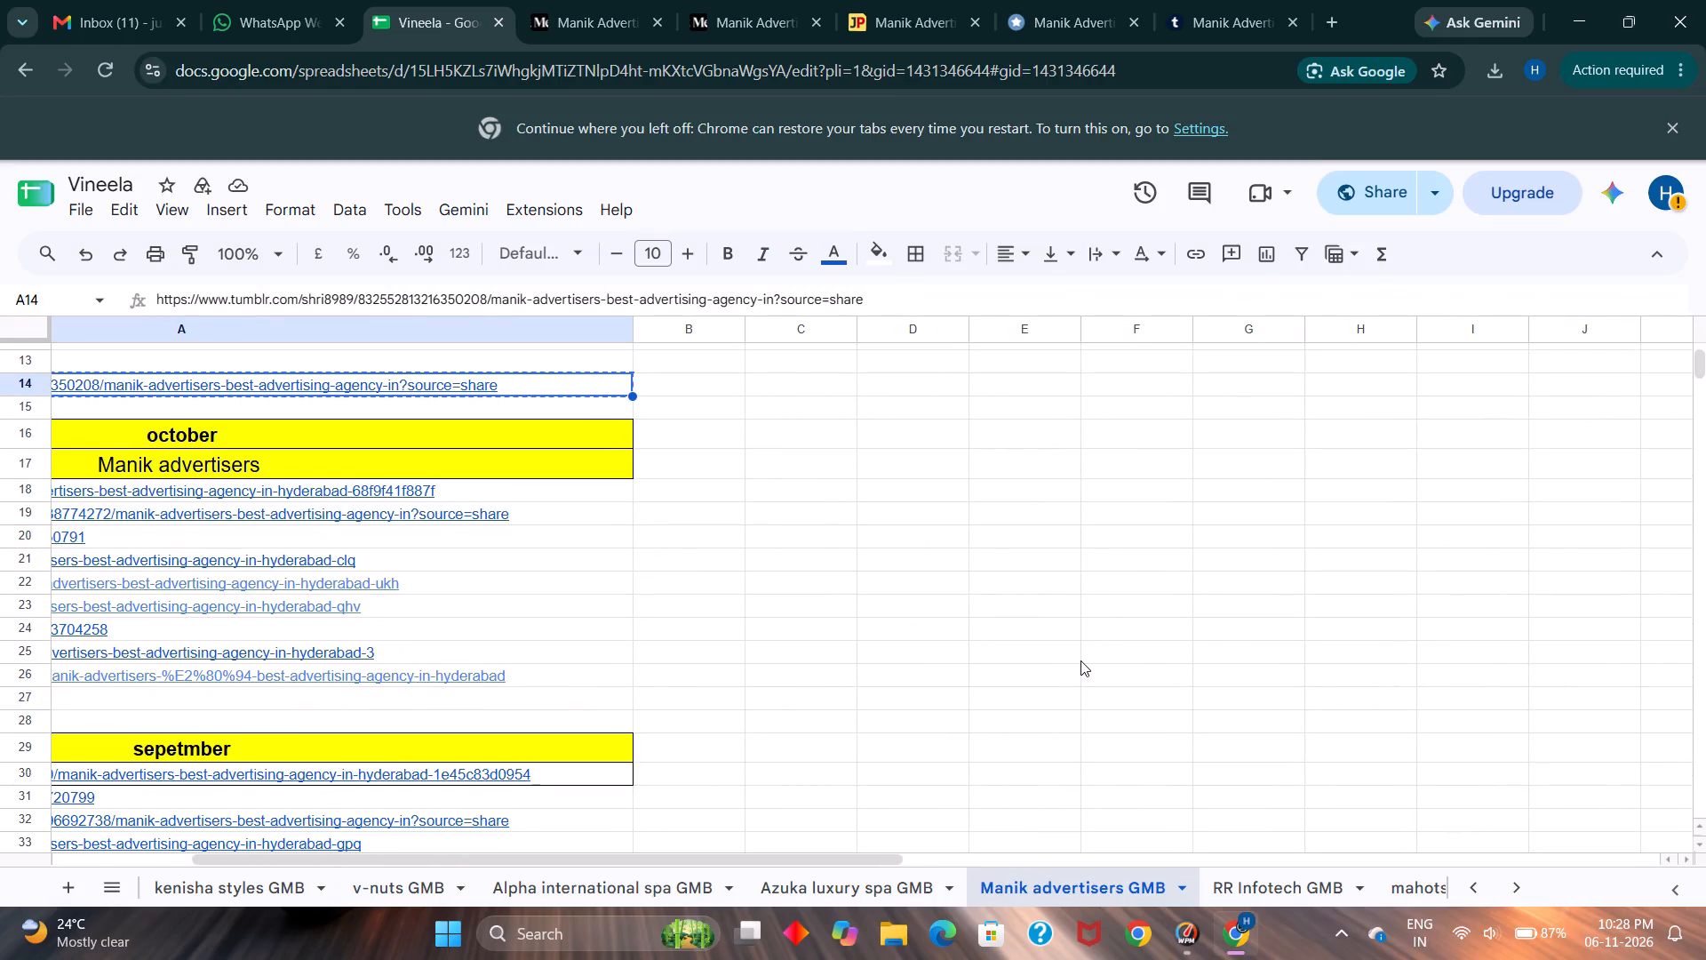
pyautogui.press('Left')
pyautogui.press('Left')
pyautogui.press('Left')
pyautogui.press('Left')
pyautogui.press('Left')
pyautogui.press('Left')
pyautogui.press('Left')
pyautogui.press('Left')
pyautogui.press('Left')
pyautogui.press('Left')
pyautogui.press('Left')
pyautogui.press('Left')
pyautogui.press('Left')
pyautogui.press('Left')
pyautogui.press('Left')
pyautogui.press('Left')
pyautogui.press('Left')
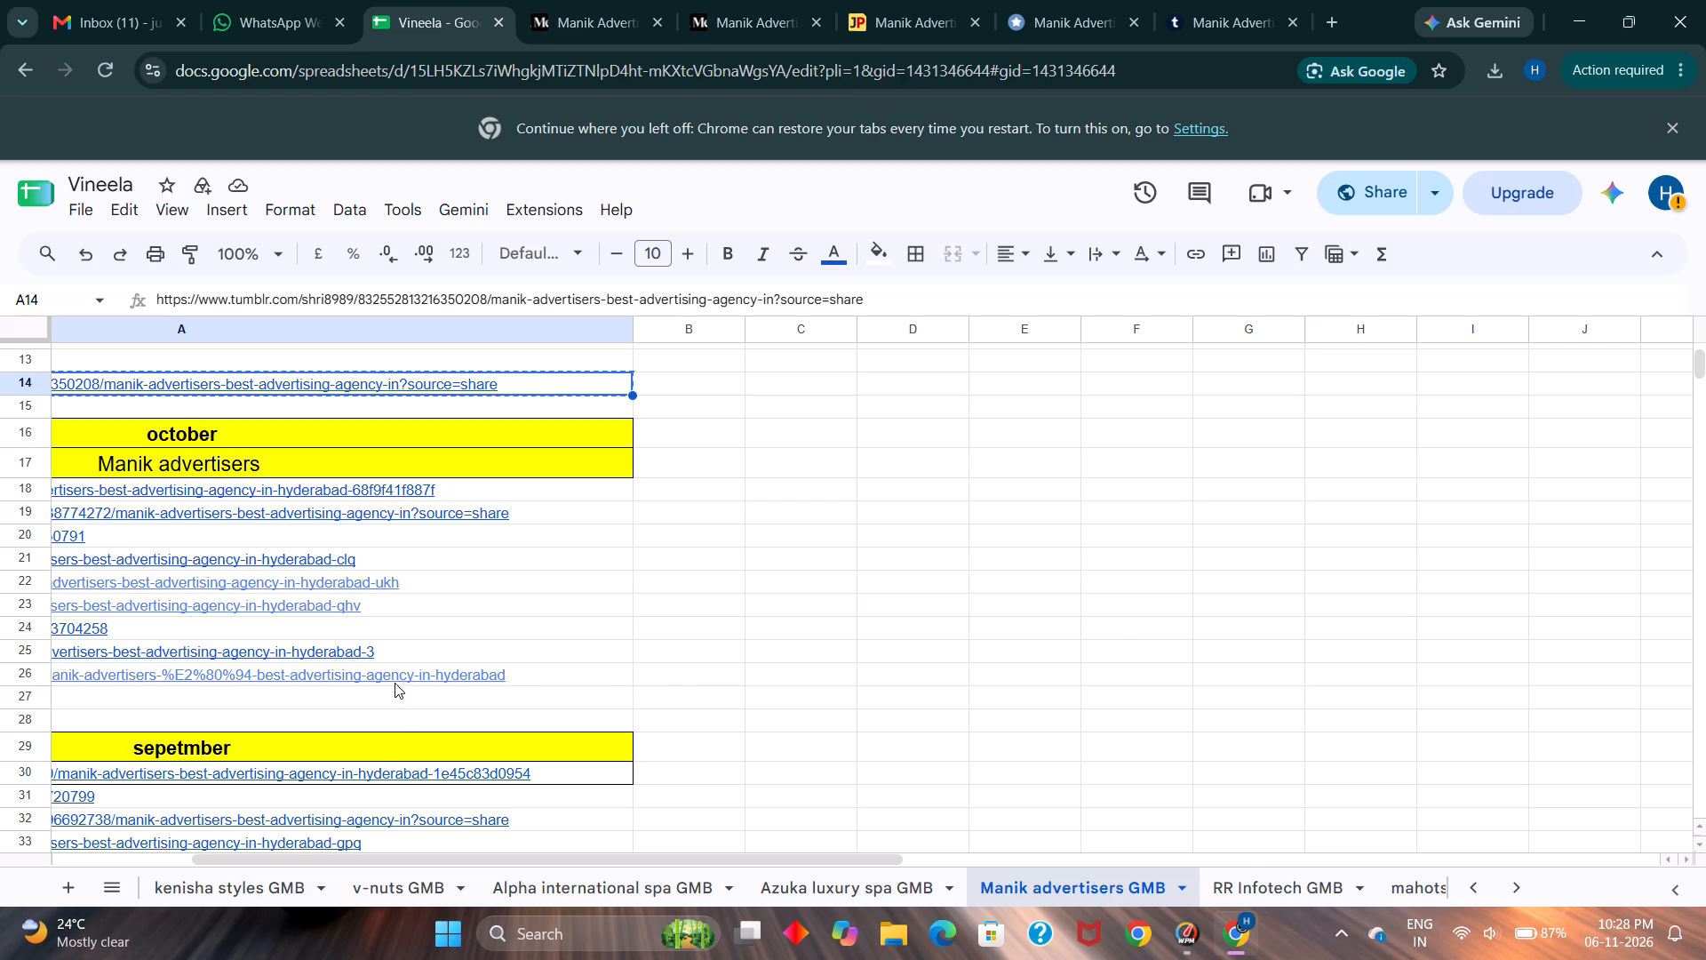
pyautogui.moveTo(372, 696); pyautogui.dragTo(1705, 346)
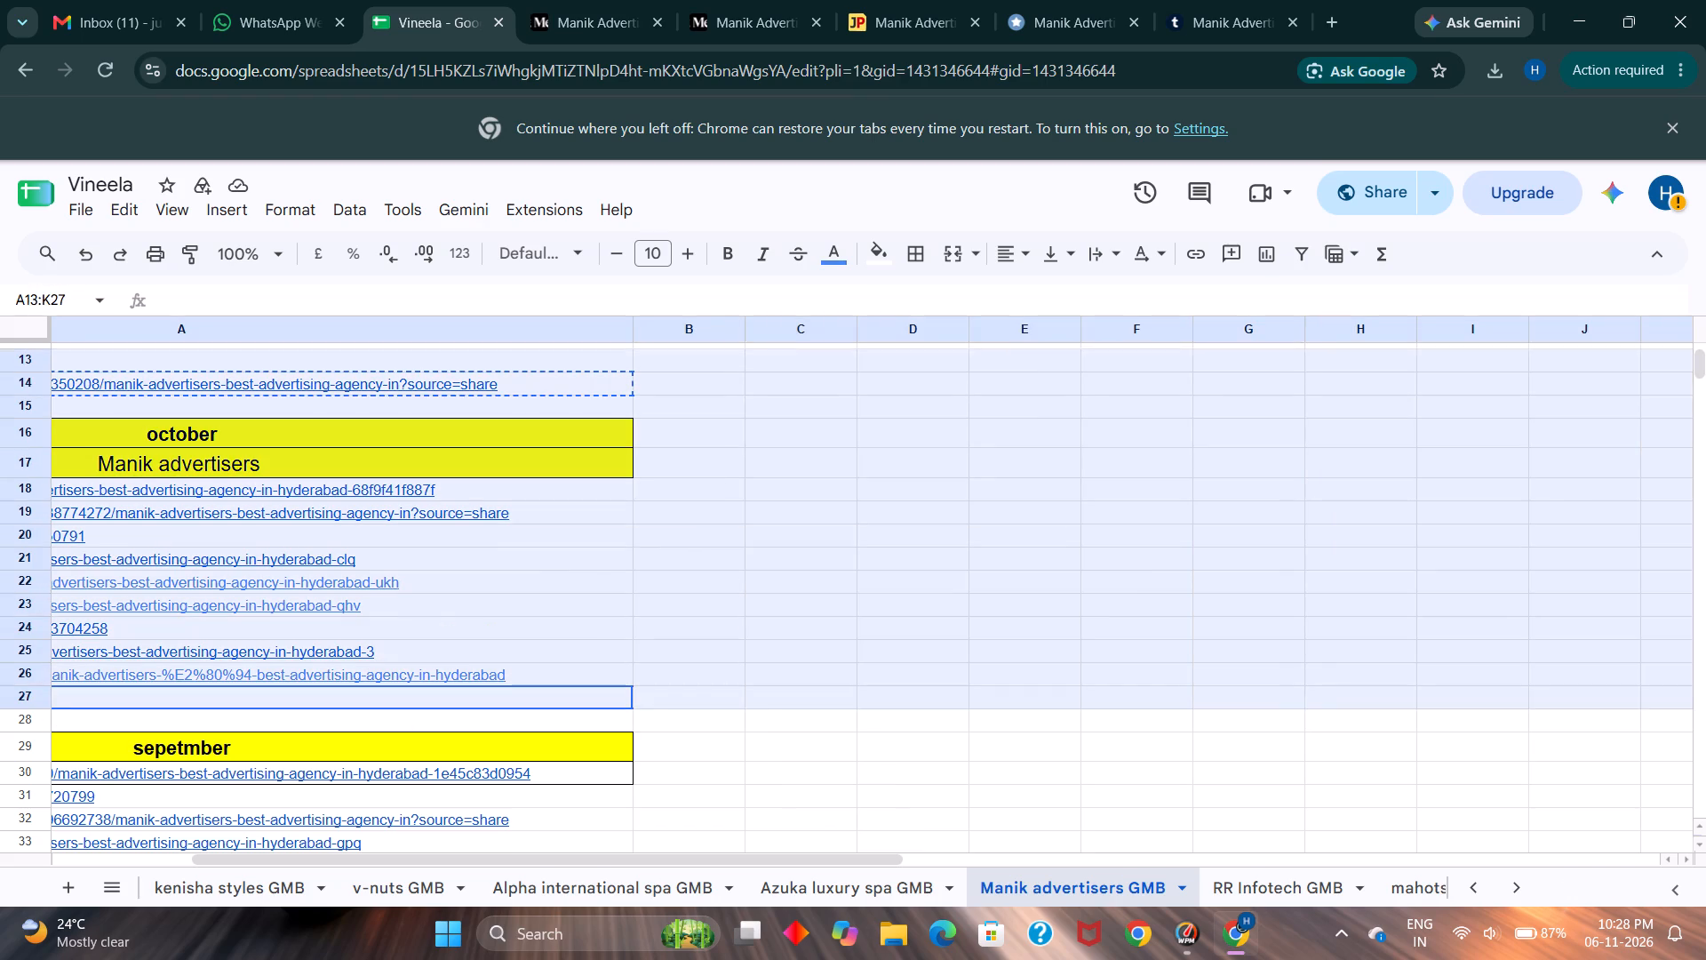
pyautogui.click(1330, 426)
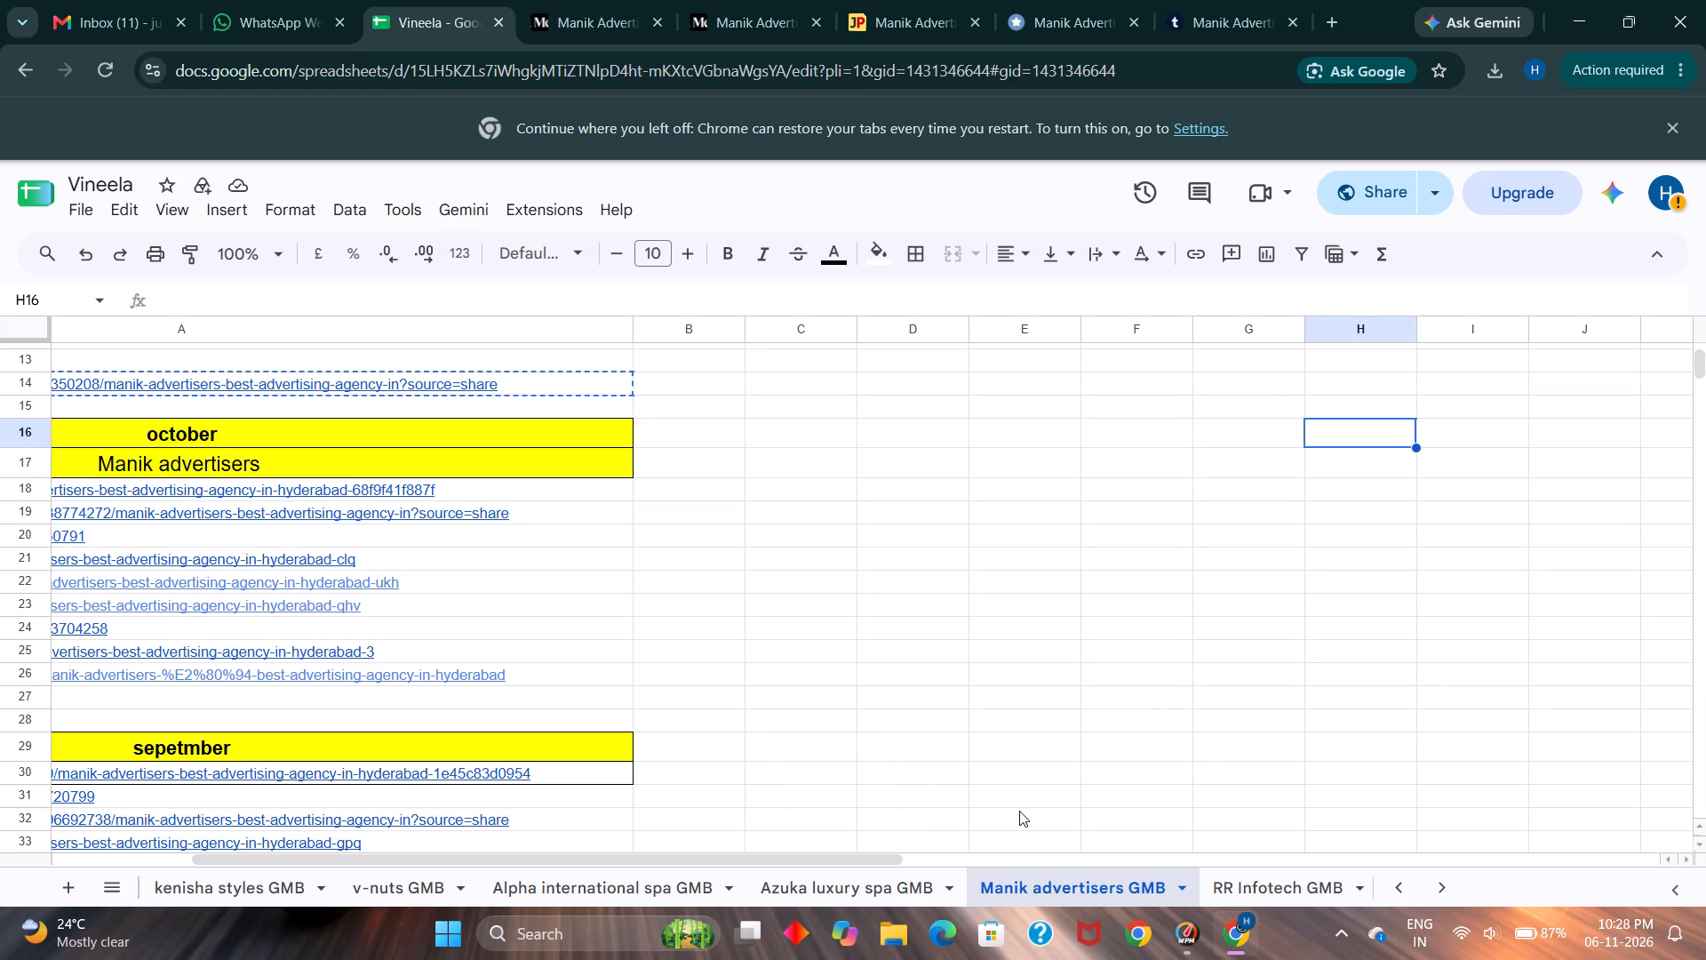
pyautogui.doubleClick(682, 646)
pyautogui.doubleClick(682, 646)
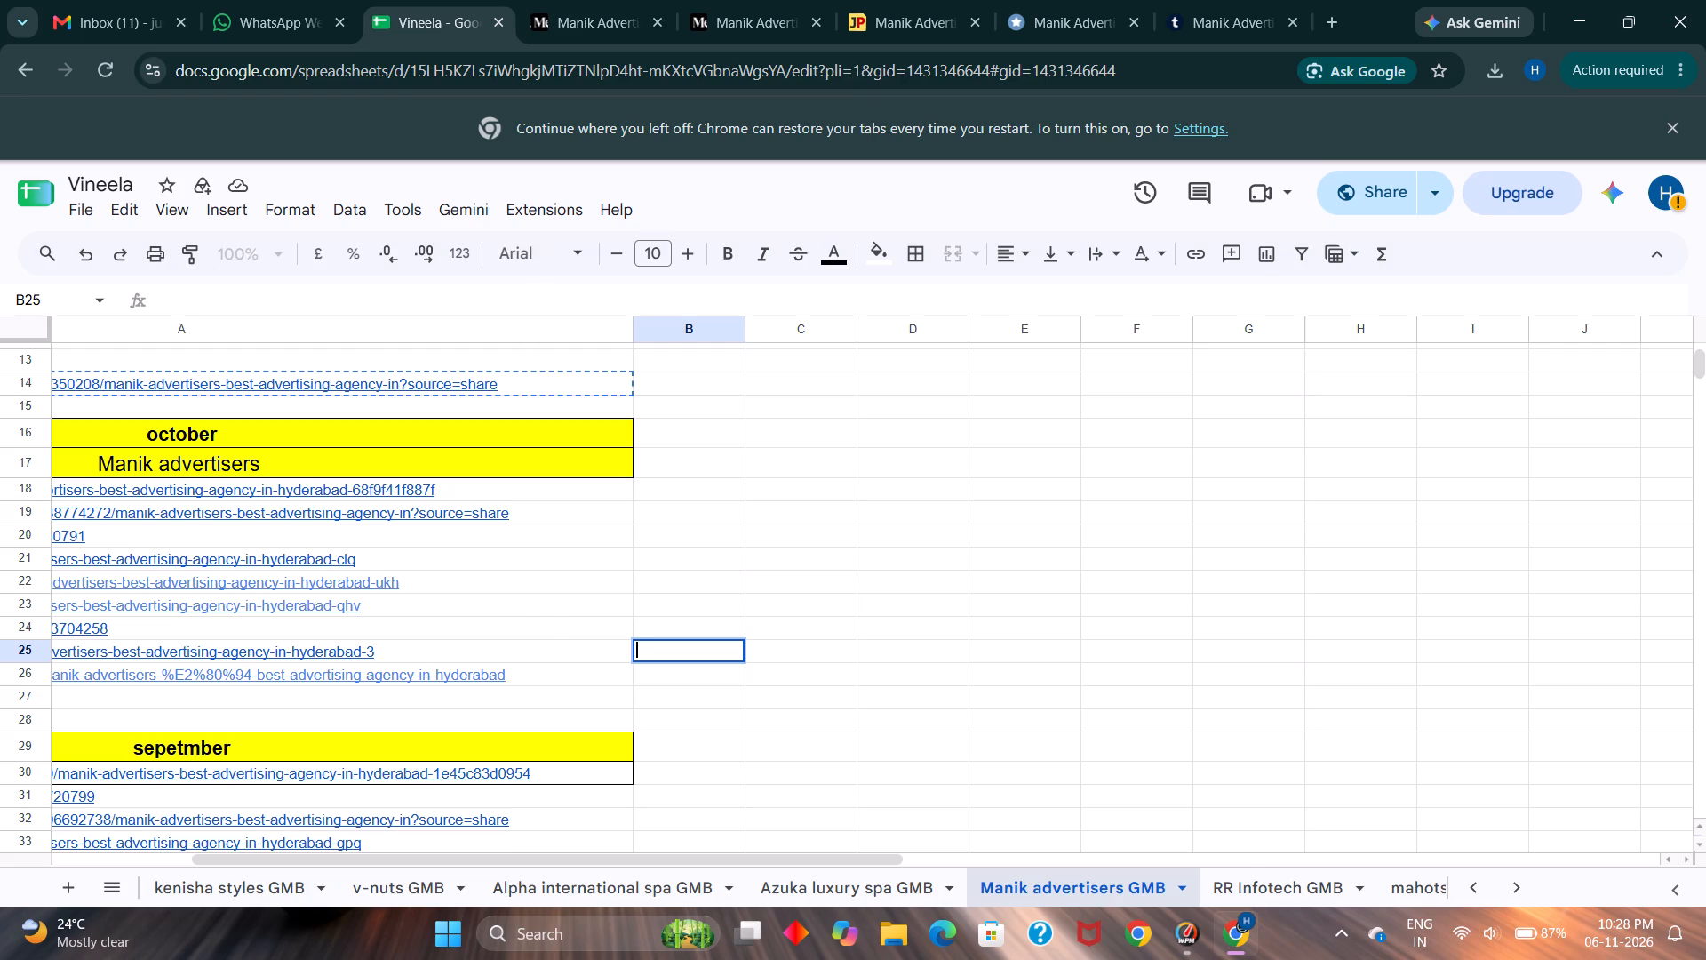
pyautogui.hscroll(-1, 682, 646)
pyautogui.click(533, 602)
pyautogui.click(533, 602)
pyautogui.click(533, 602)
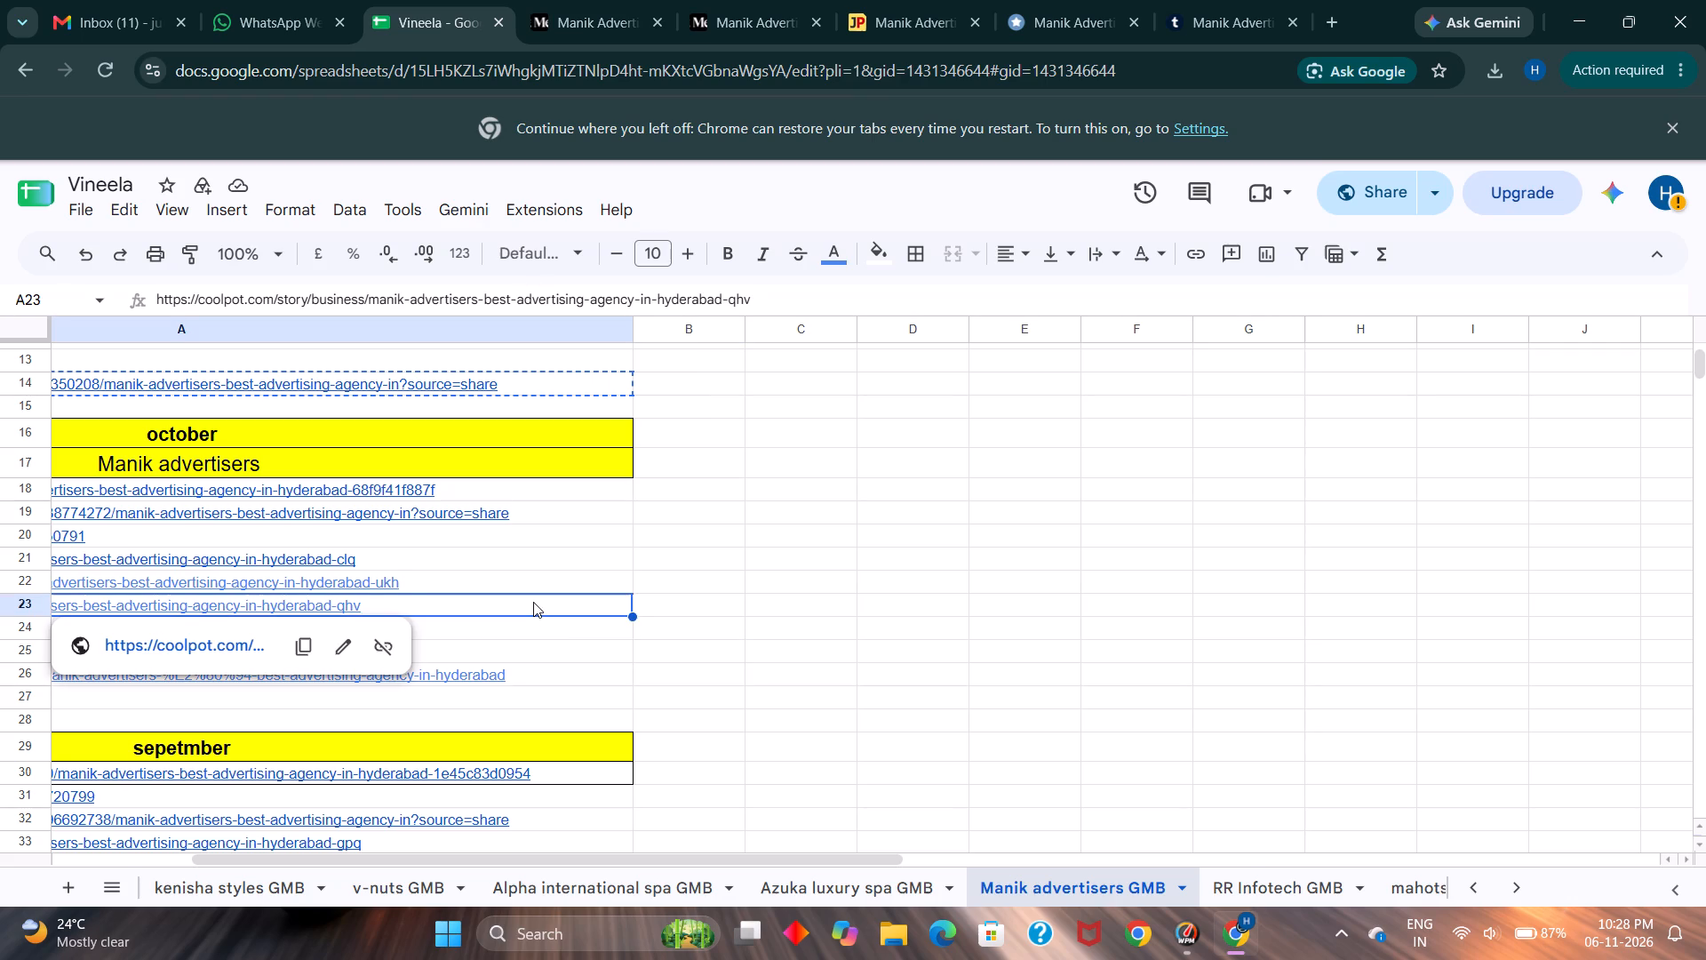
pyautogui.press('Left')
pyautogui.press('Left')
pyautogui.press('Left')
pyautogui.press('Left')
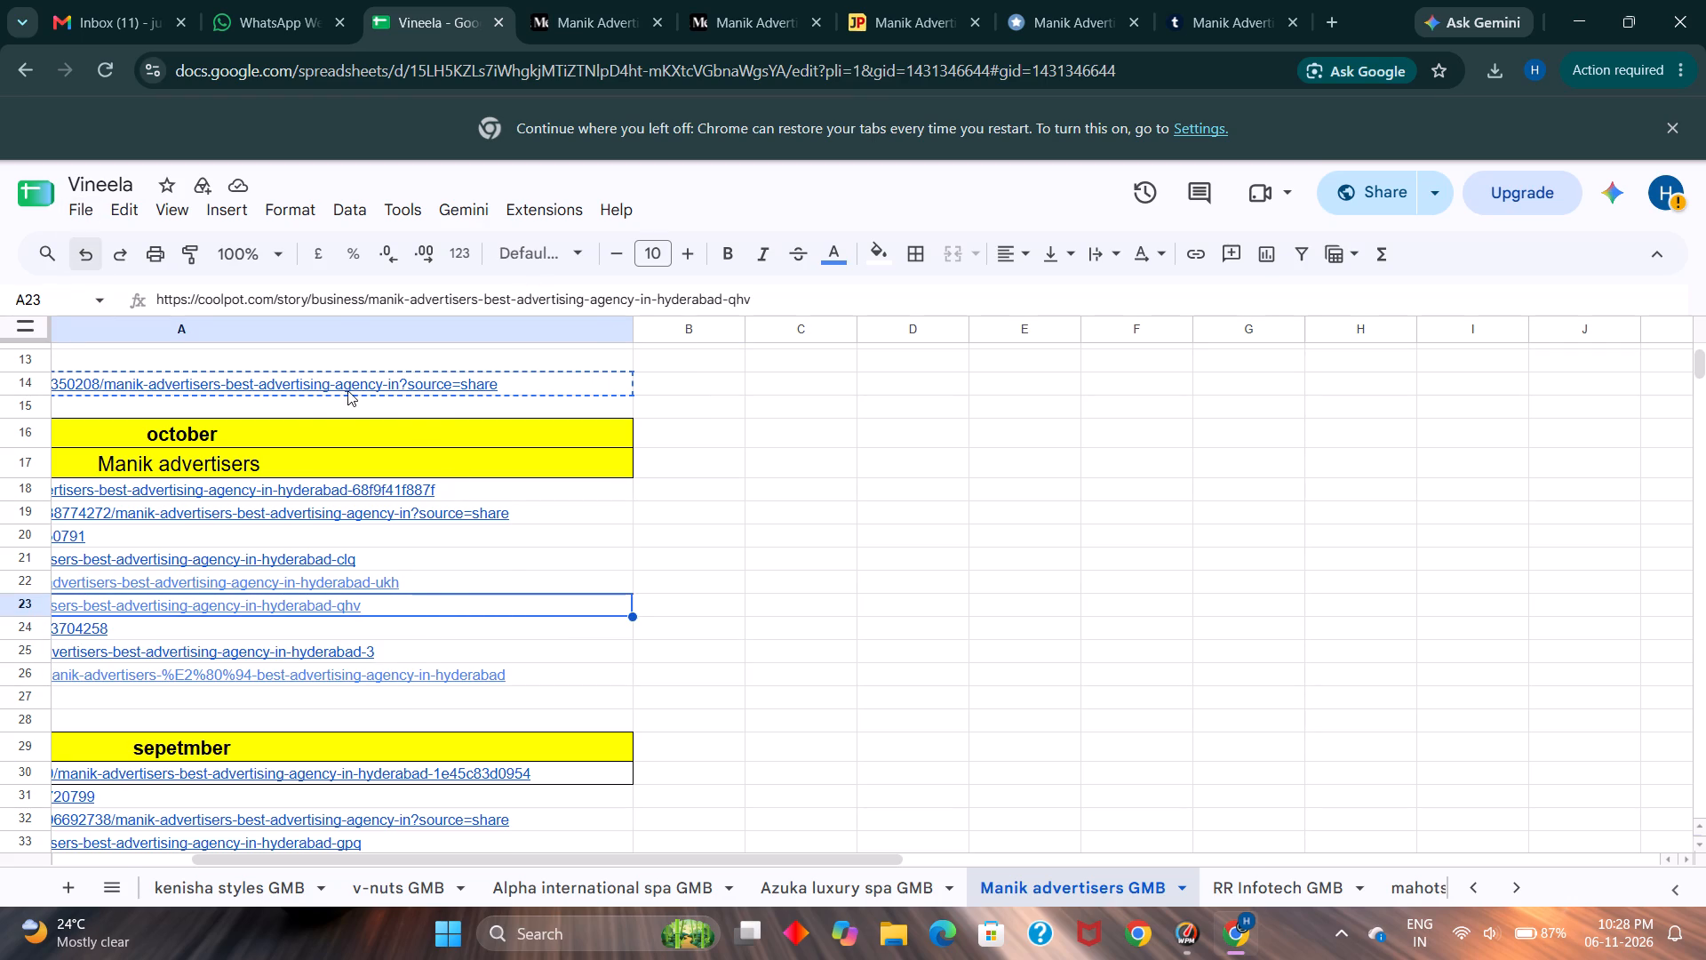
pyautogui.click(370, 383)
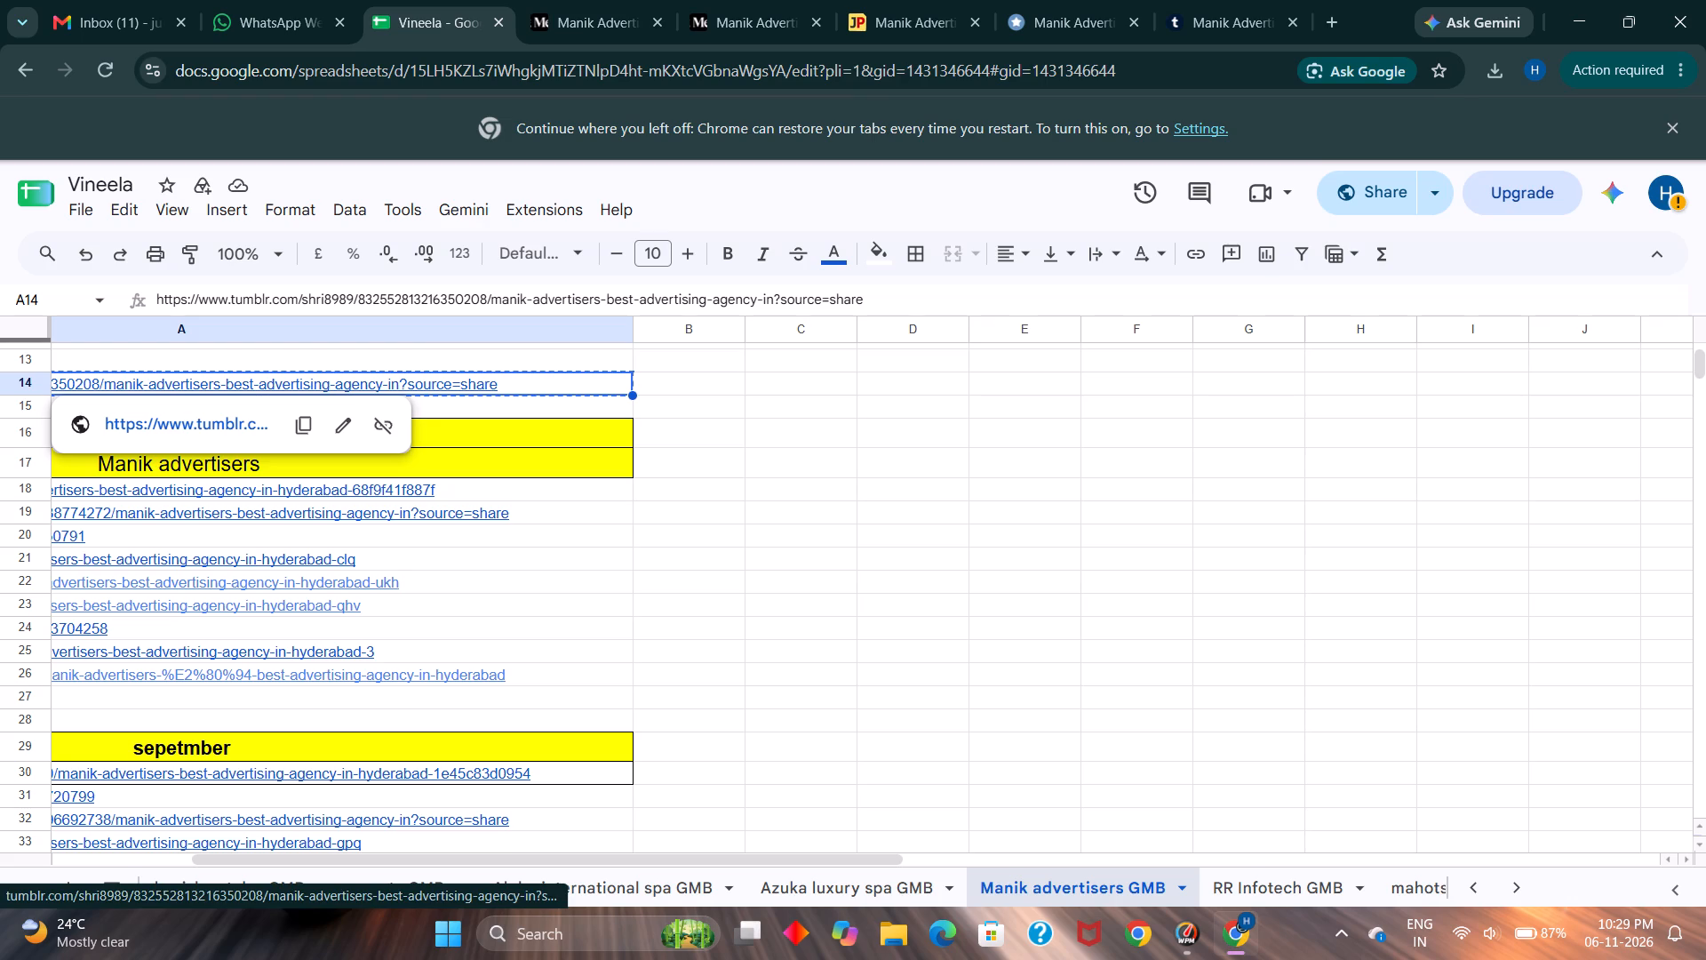
# Widen column A of the Manik advertisers GMB sheet.
pyautogui.moveTo(633, 323); pyautogui.dragTo(733, 315)
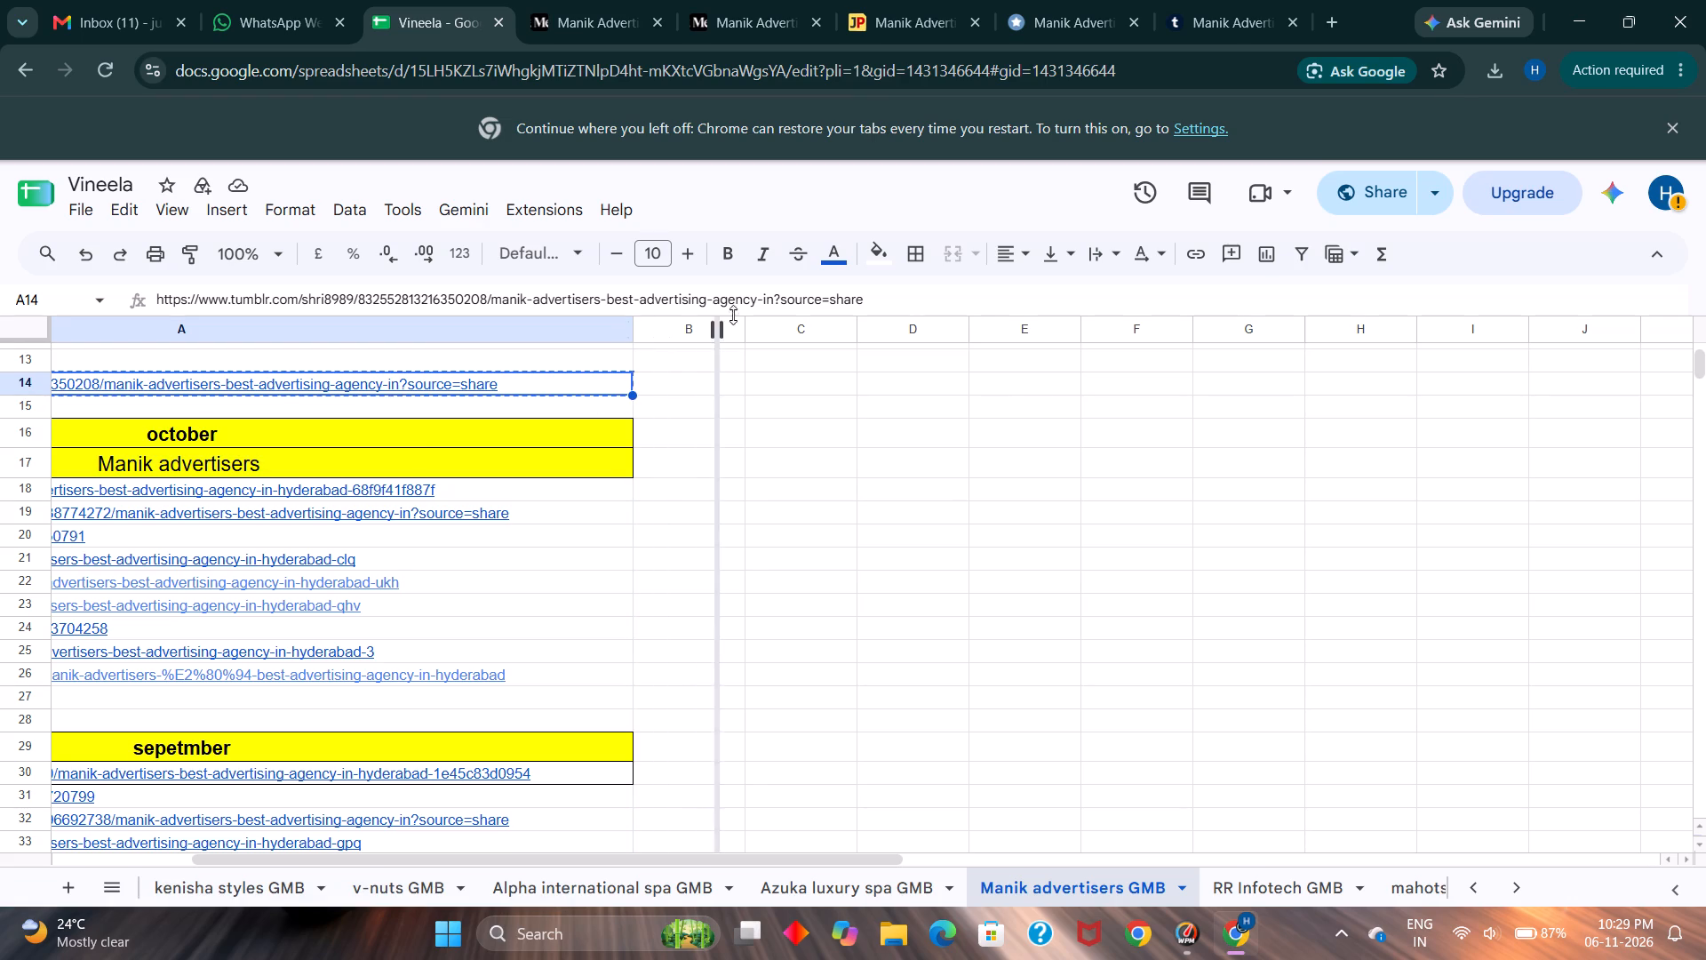
pyautogui.moveTo(733, 315); pyautogui.dragTo(1024, 280)
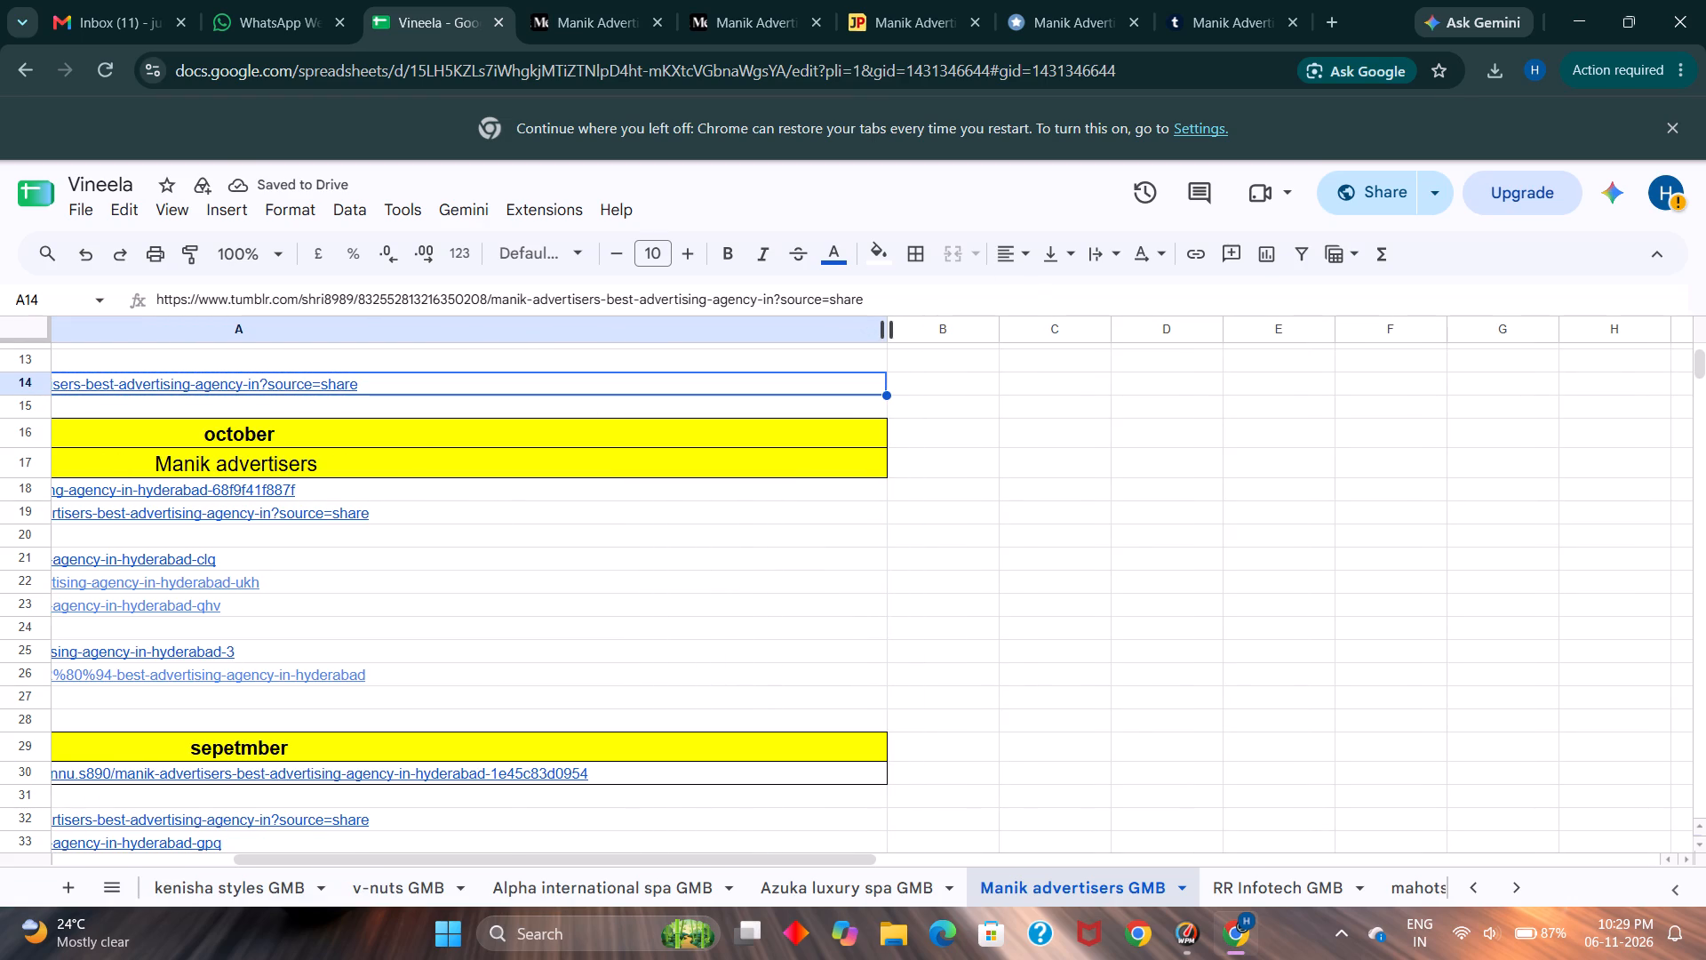
pyautogui.moveTo(885, 323); pyautogui.dragTo(635, 332)
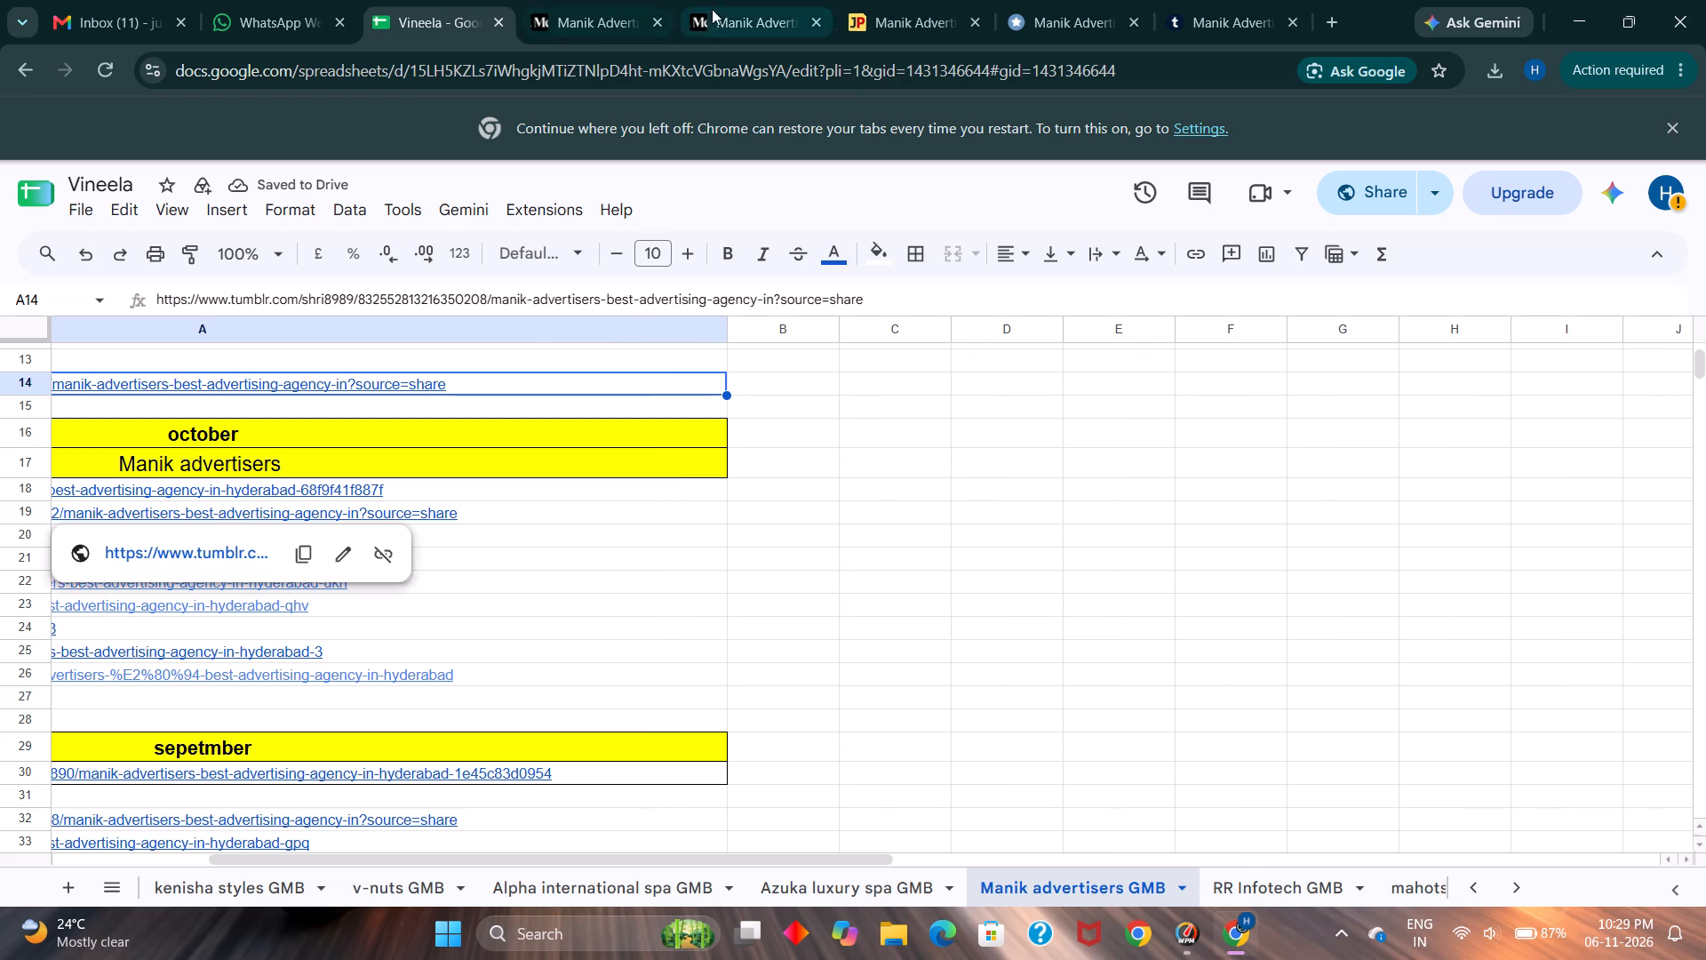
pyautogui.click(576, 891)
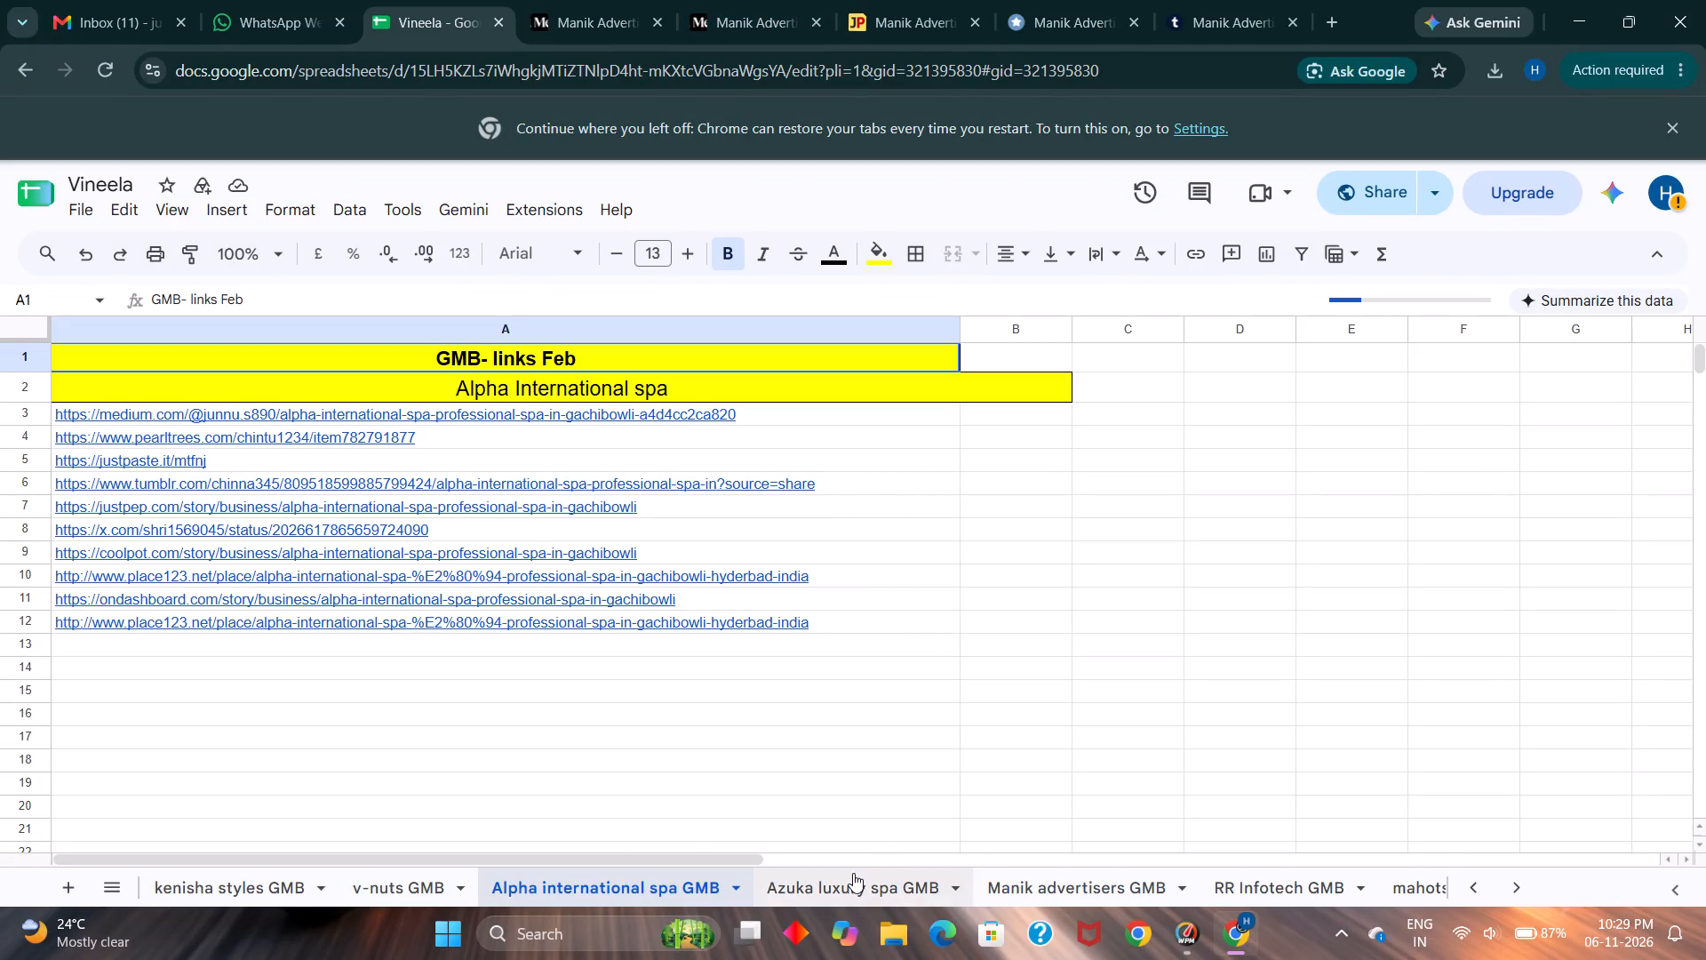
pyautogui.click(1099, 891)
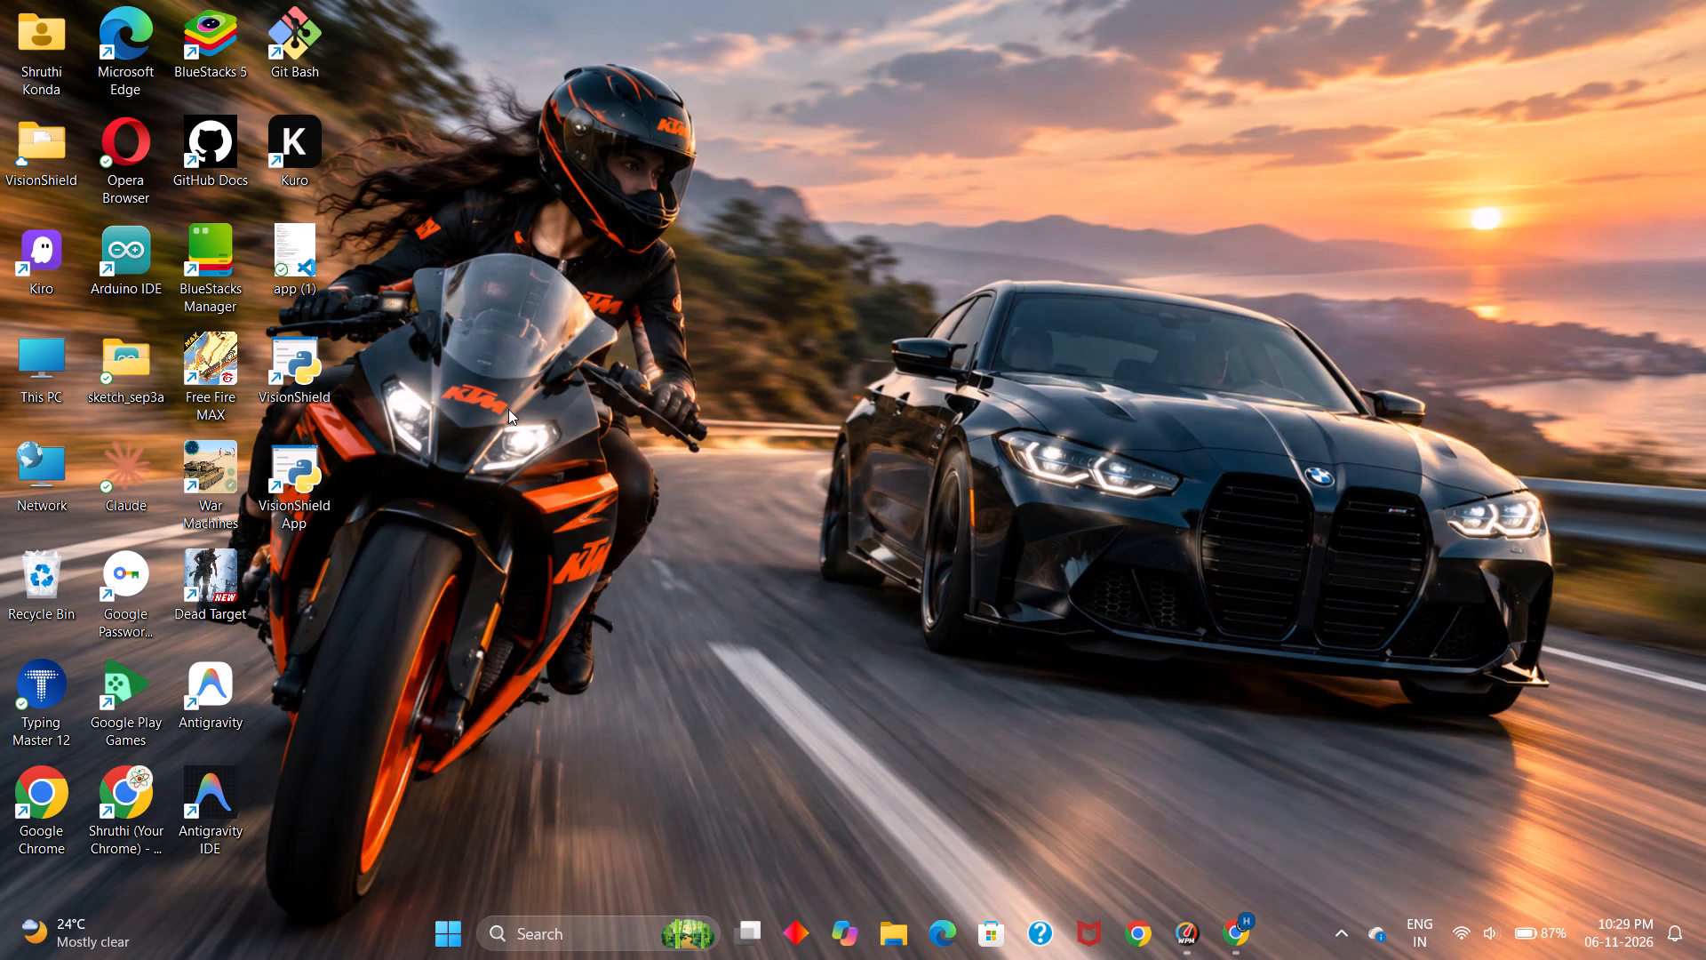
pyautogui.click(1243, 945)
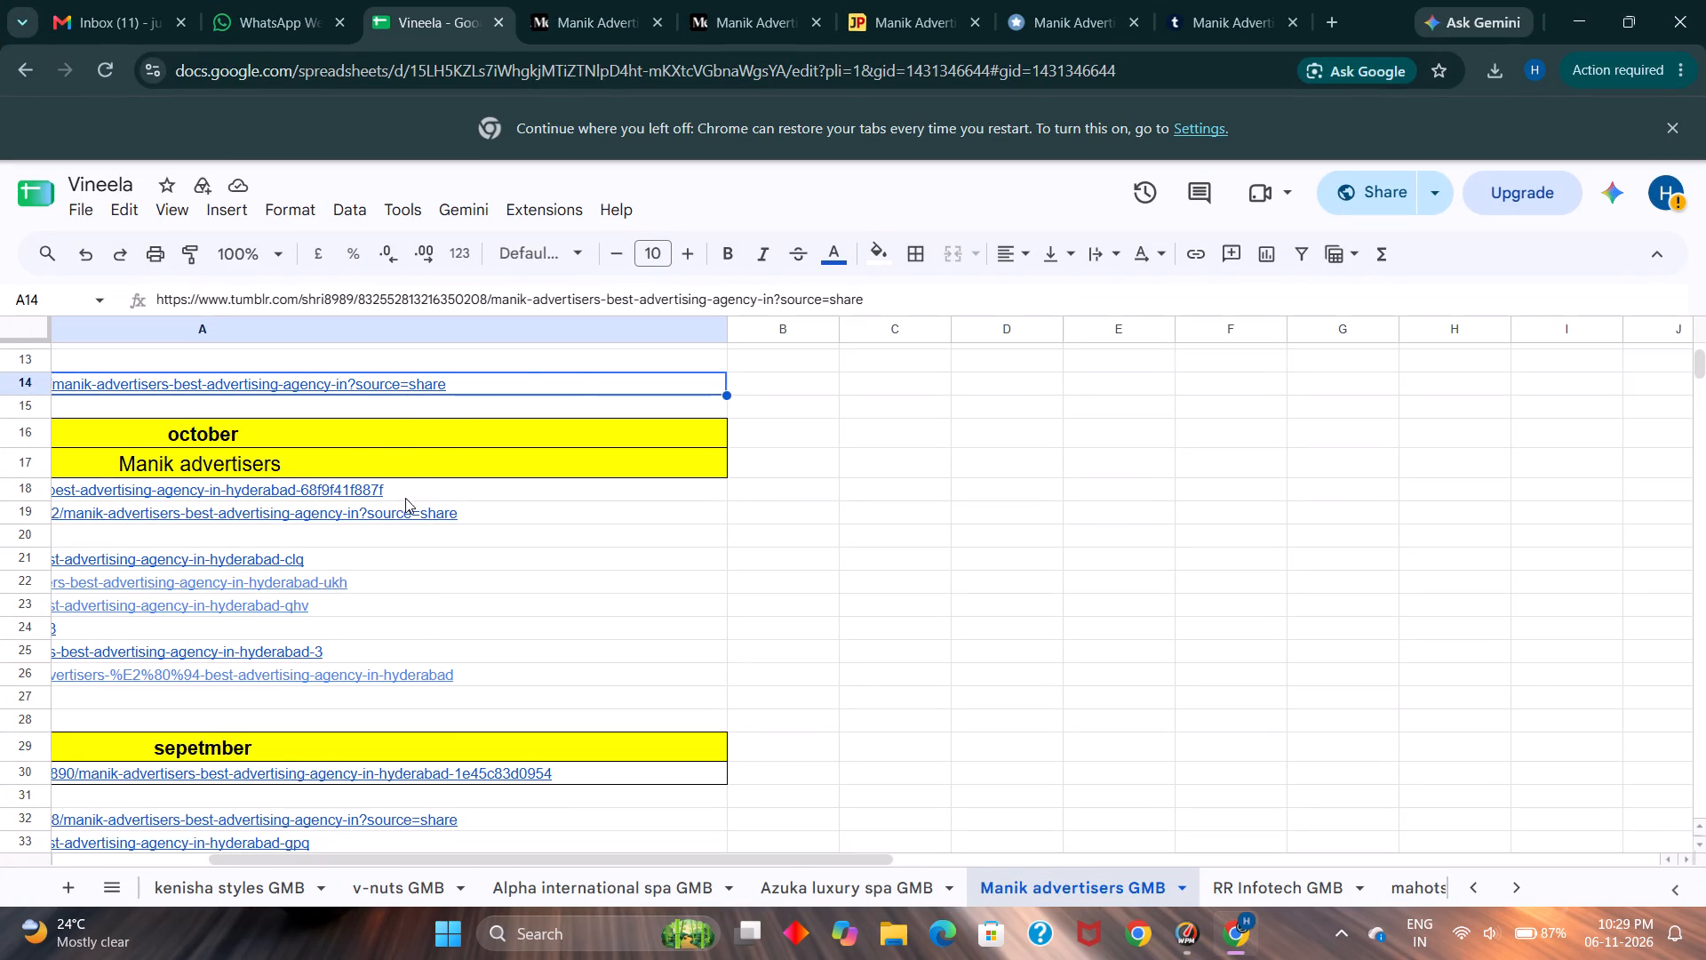
# Copy the November Tumblr link from cell A14 into A13 and clear A14 in the Manik advertisers GMB sheet.
pyautogui.click(508, 586)
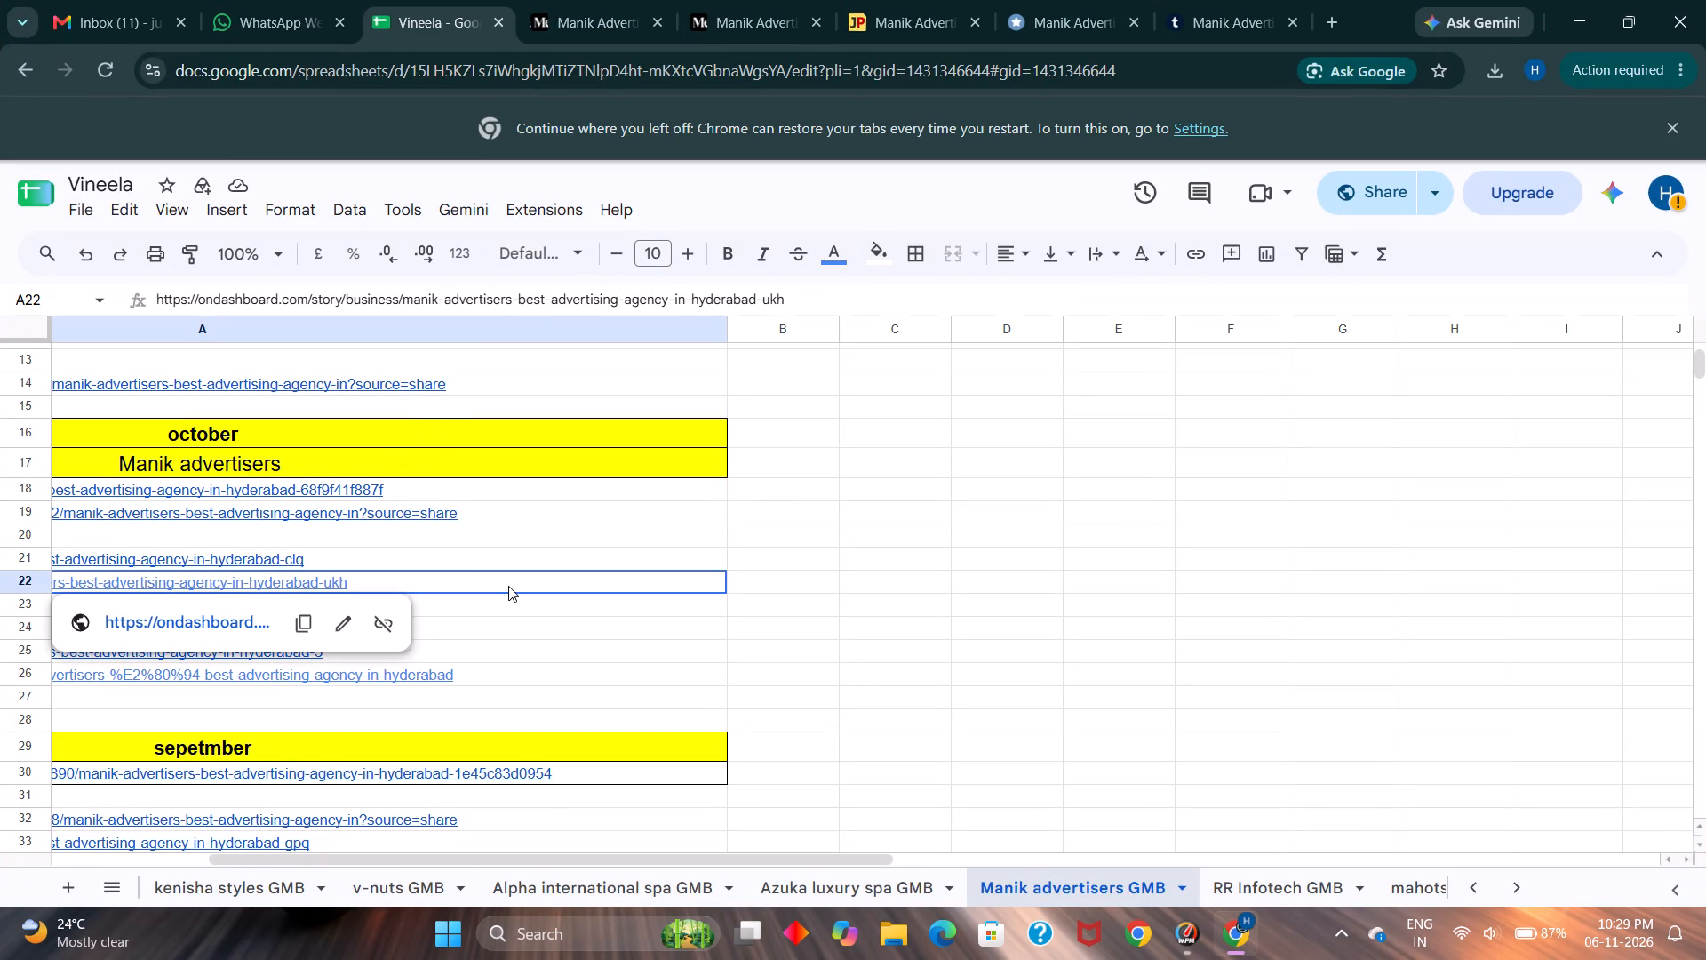
pyautogui.press('Right')
pyautogui.press('Left')
pyautogui.press('Left')
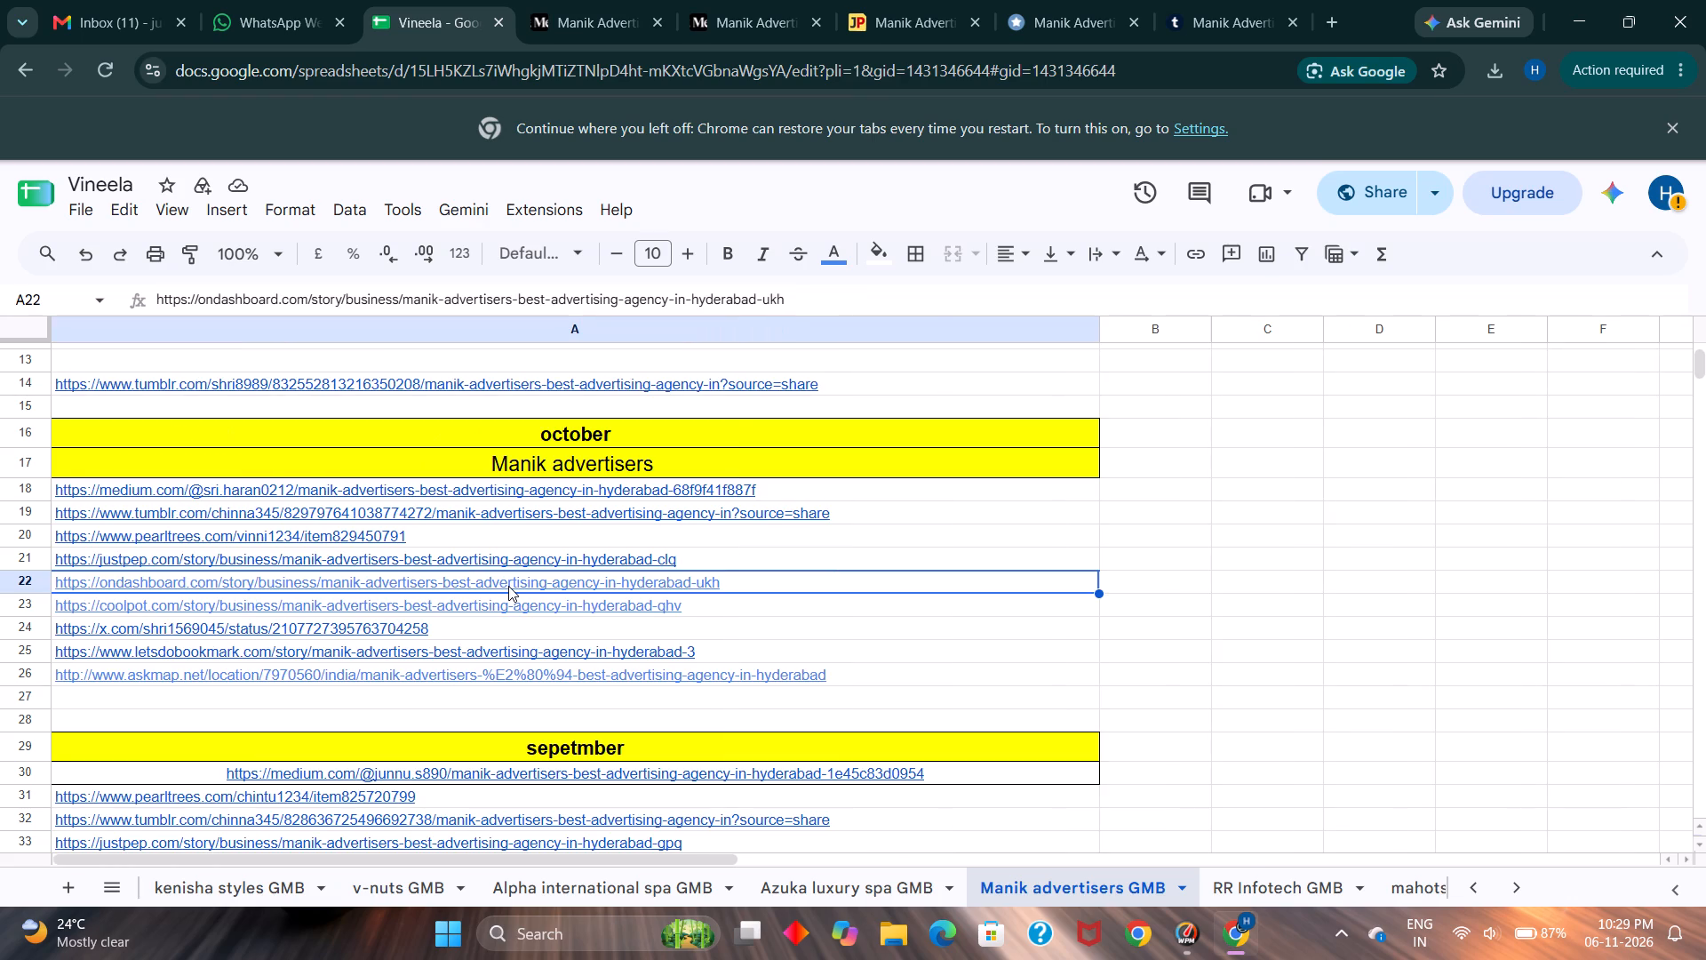
pyautogui.press('Up')
pyautogui.press('Up')
pyautogui.press('Up')
pyautogui.press('Up')
pyautogui.press('Up')
pyautogui.press('Up')
pyautogui.press('Up')
pyautogui.press('Up')
pyautogui.press('Up')
pyautogui.press('Up')
pyautogui.press('Up')
pyautogui.press('Up')
pyautogui.press('Up')
pyautogui.press('Up')
pyautogui.press('Up')
pyautogui.press('Up')
pyautogui.press('Up')
pyautogui.press('Up')
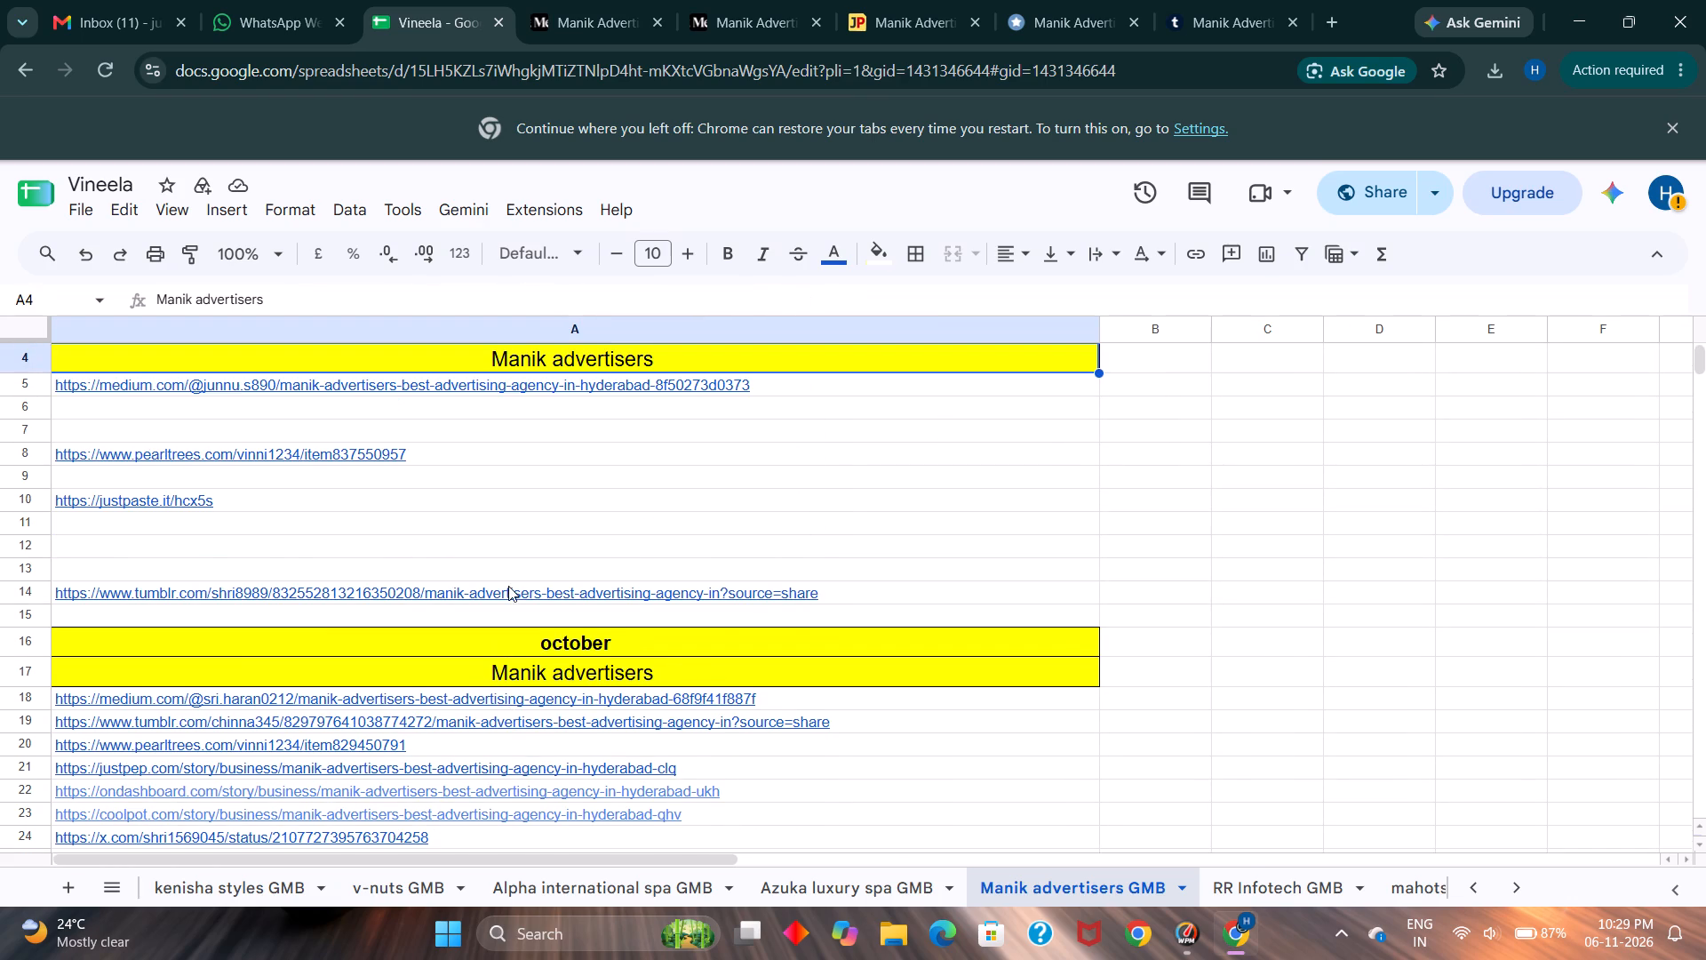
pyautogui.hscroll(-1, 172, 698)
pyautogui.click(241, 596)
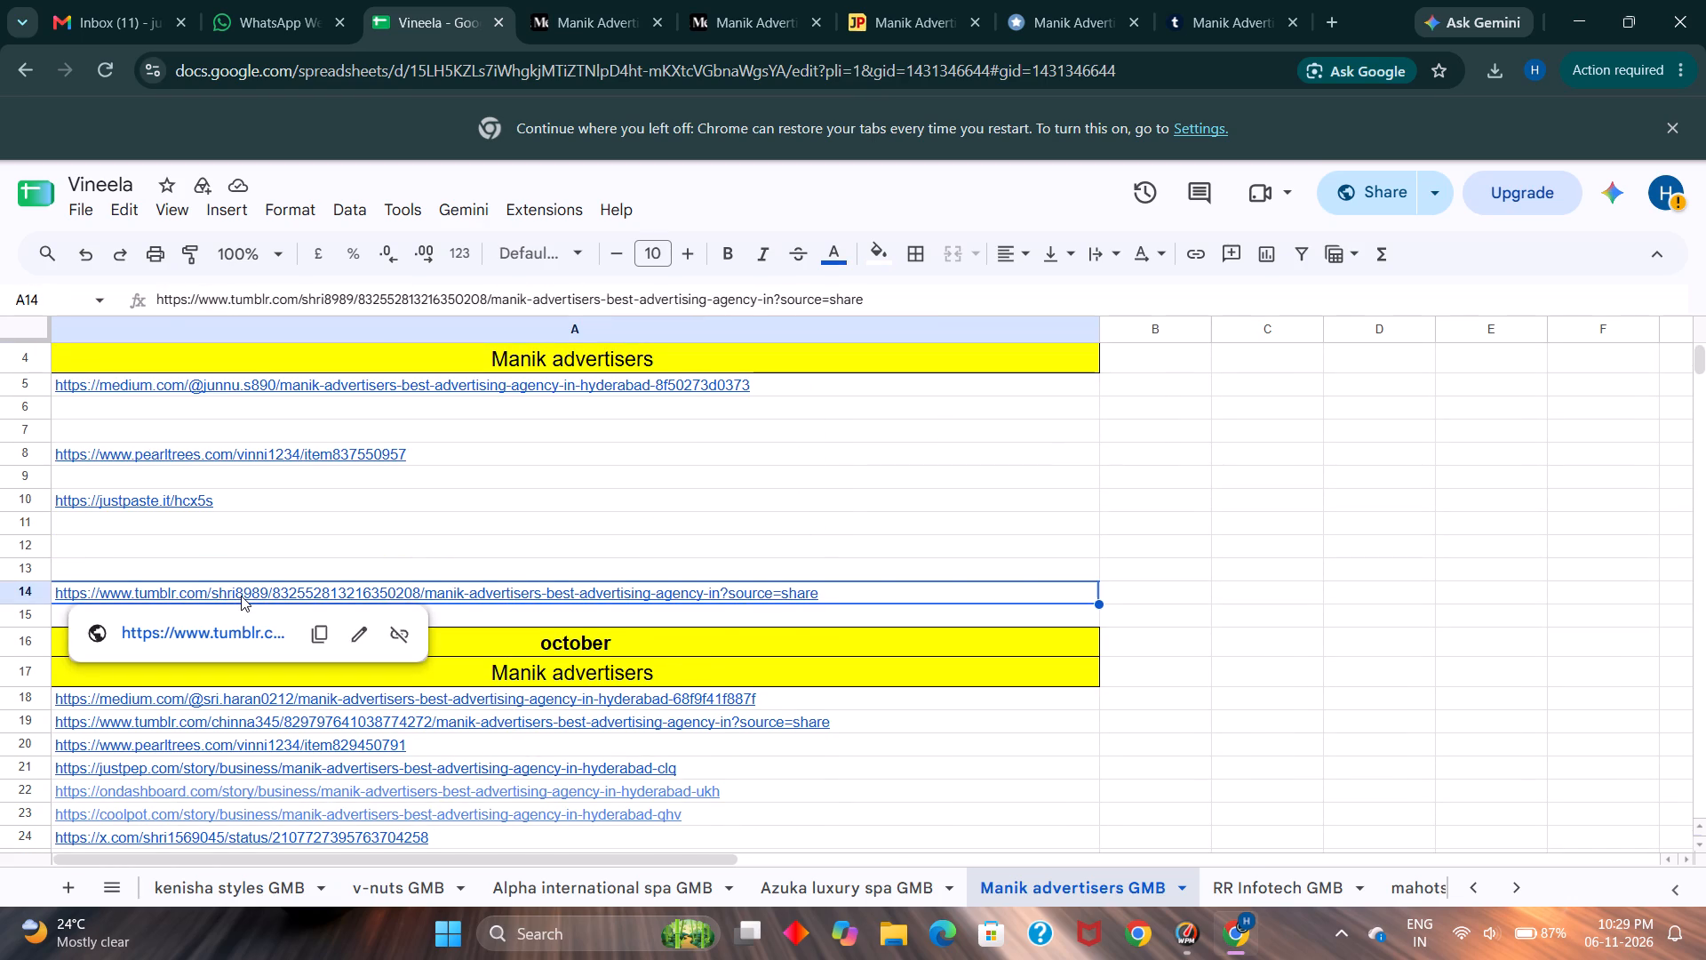
pyautogui.hotkey('ctrl', 'c')
pyautogui.click(207, 572)
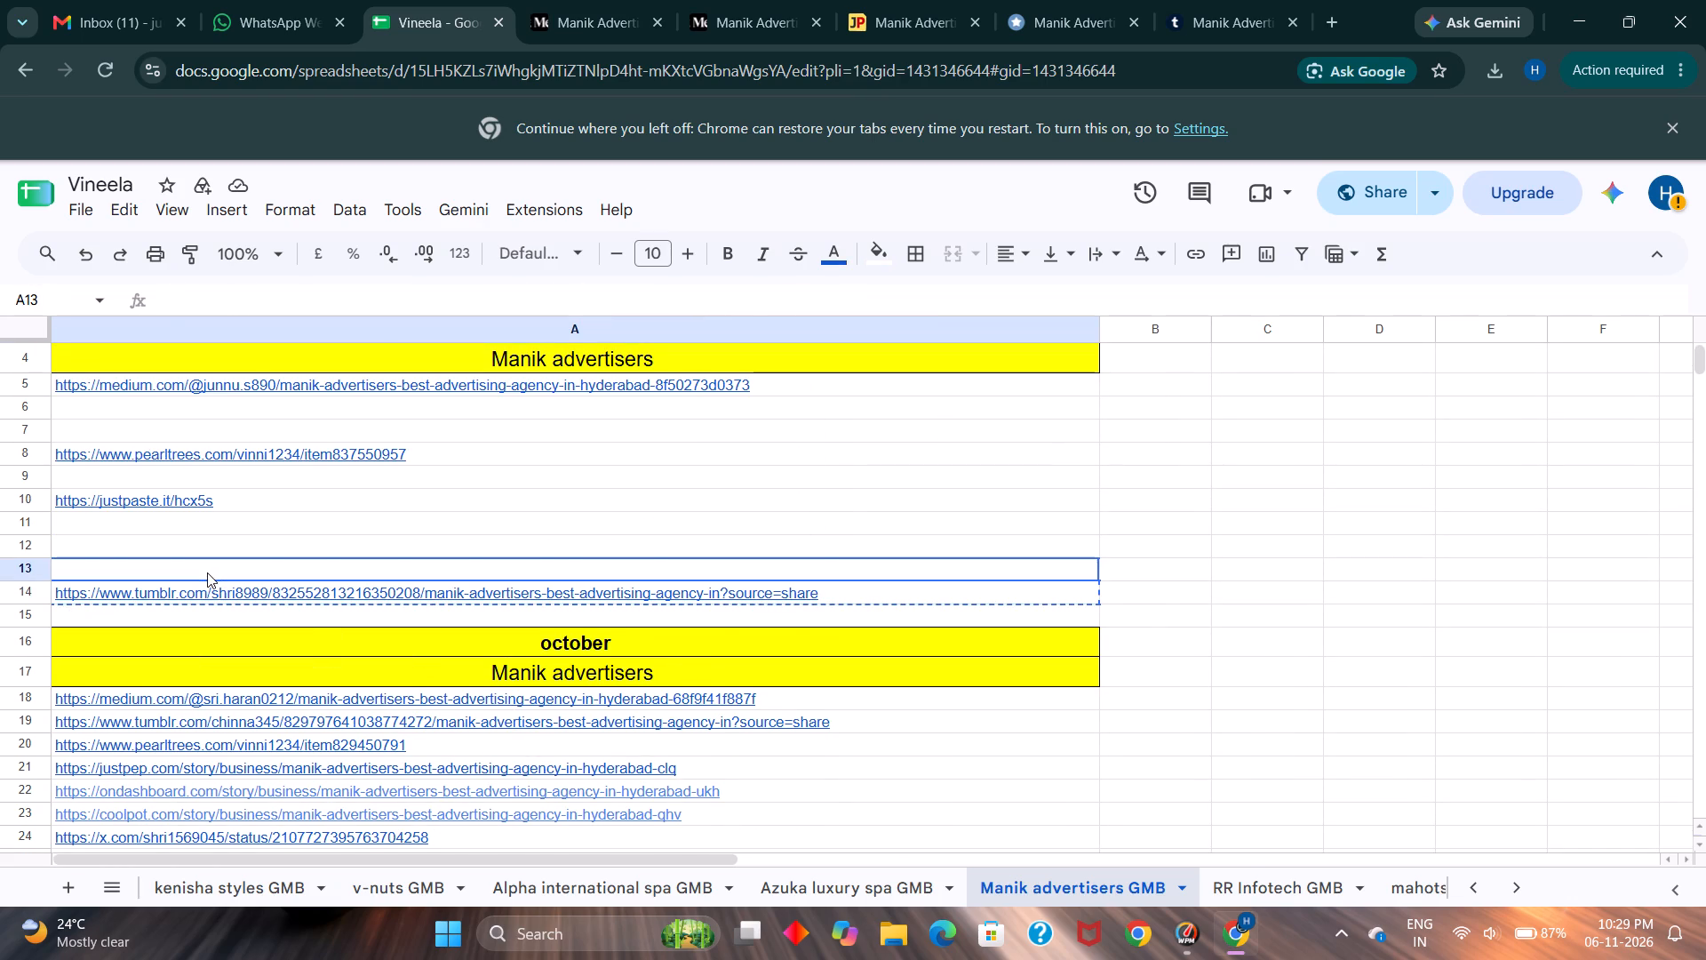
pyautogui.hotkey('ctrl', 'v')
pyautogui.click(222, 594)
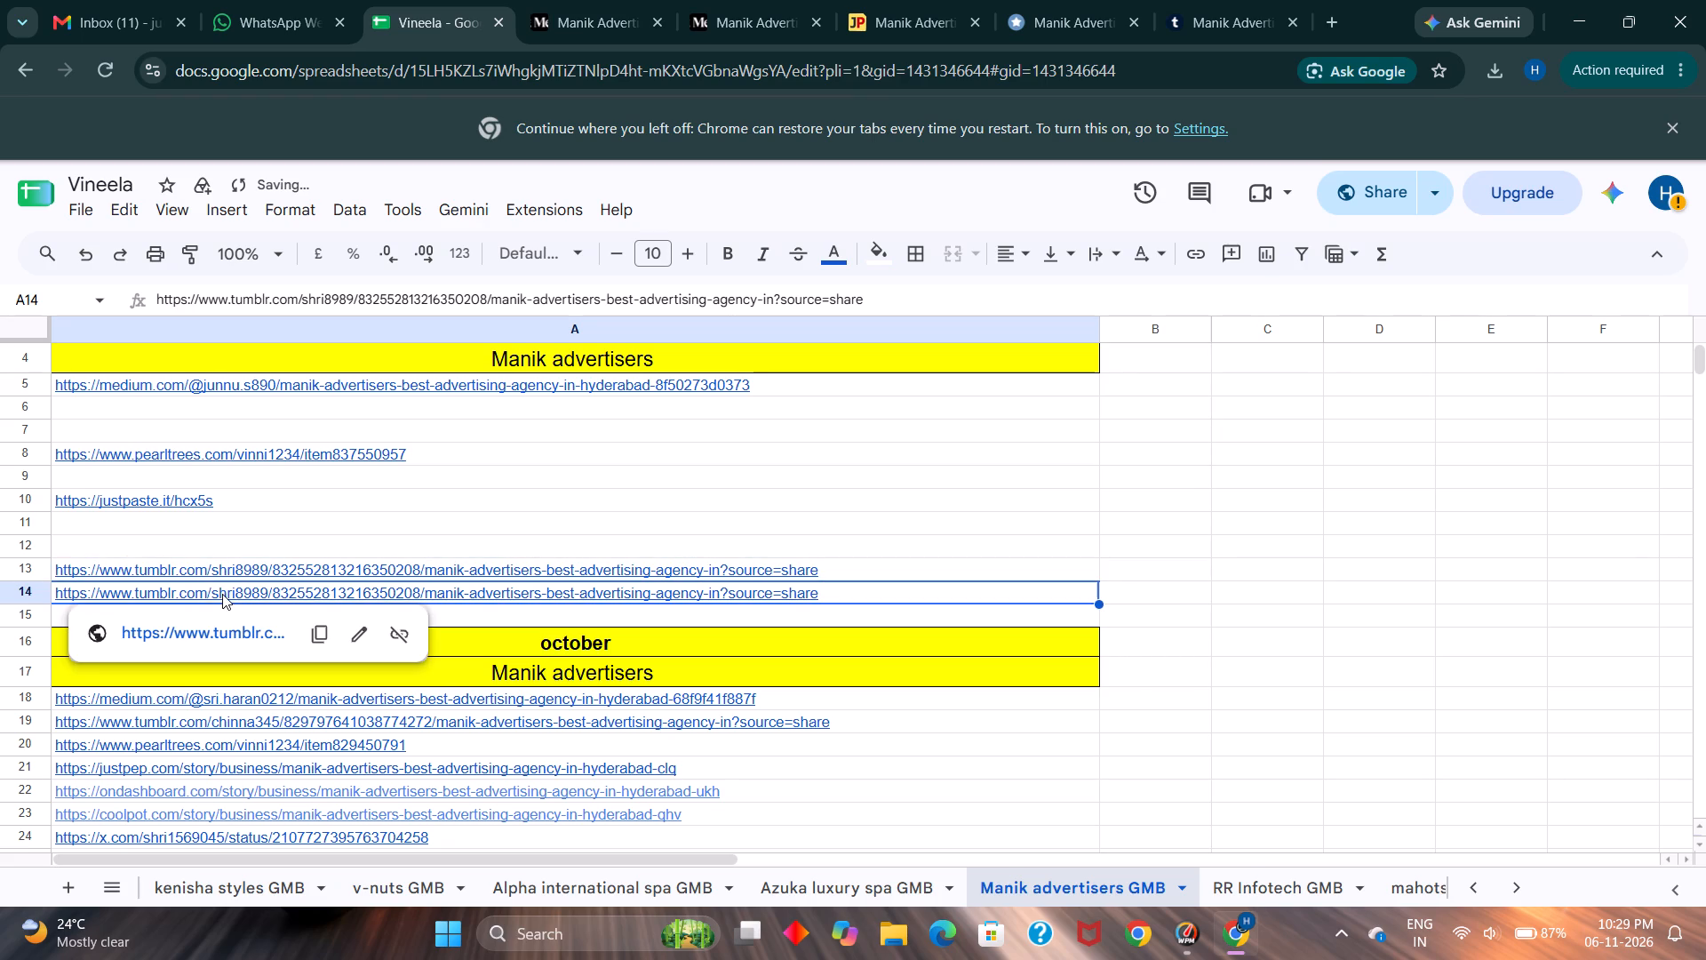
pyautogui.press('BackSpace')
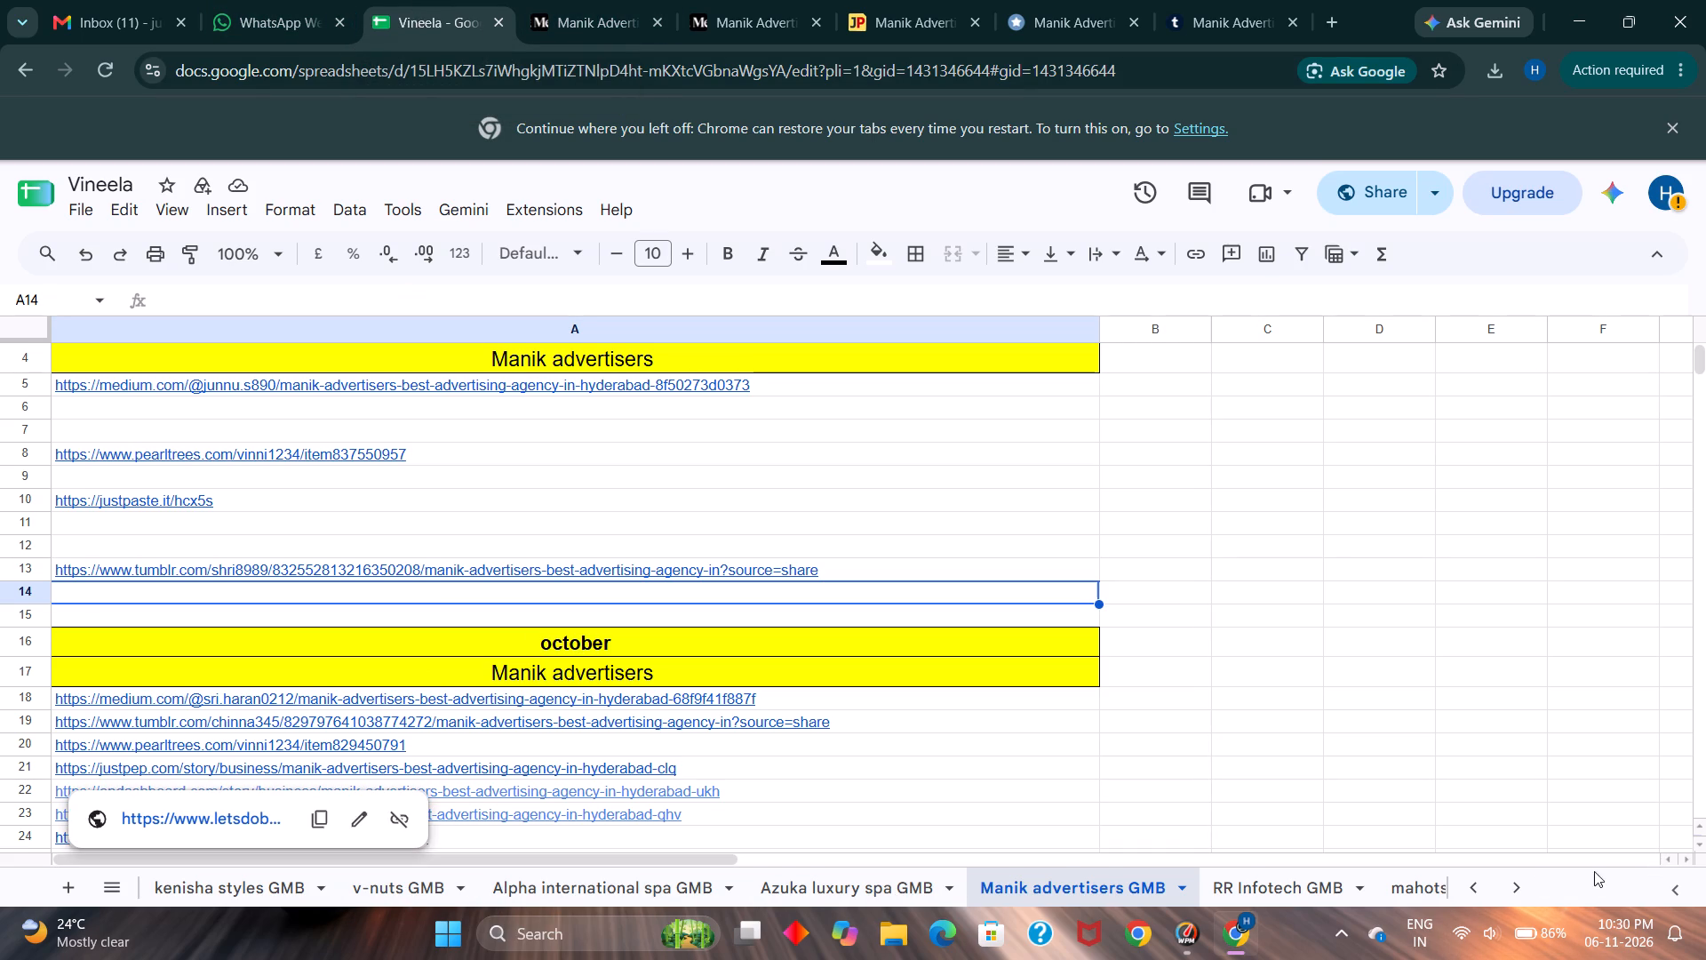
# Open the uphome automation GMB sheet of the Vineela spreadsheet.
pyautogui.click(1475, 882)
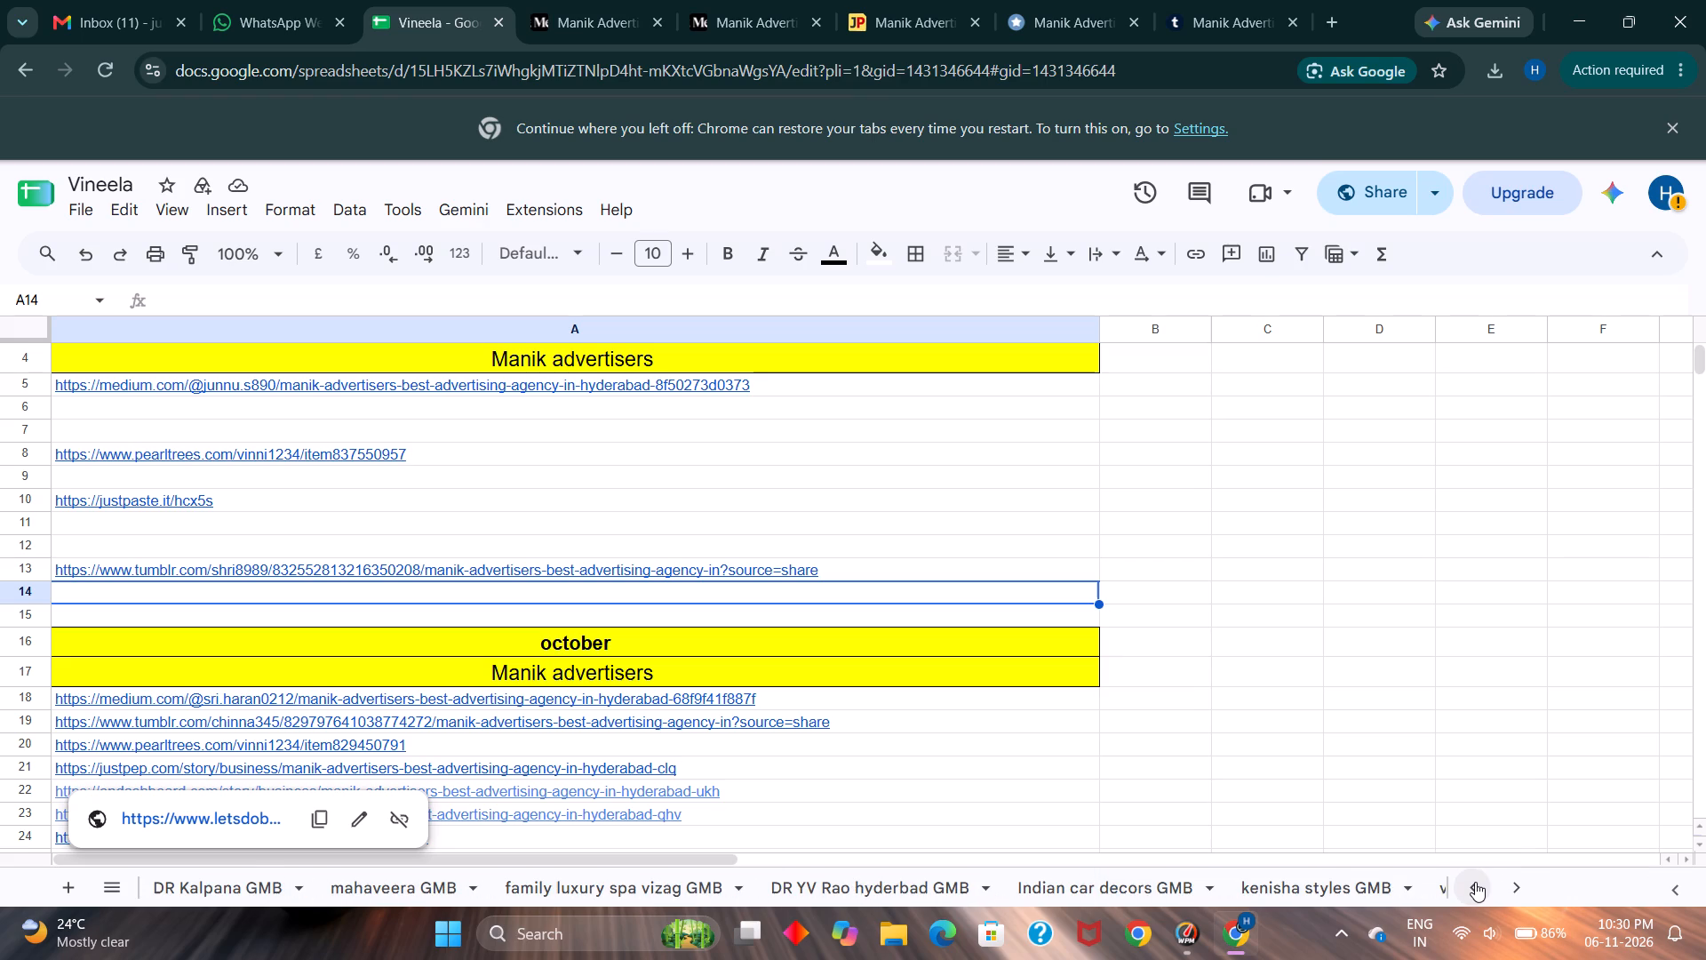
pyautogui.click(673, 878)
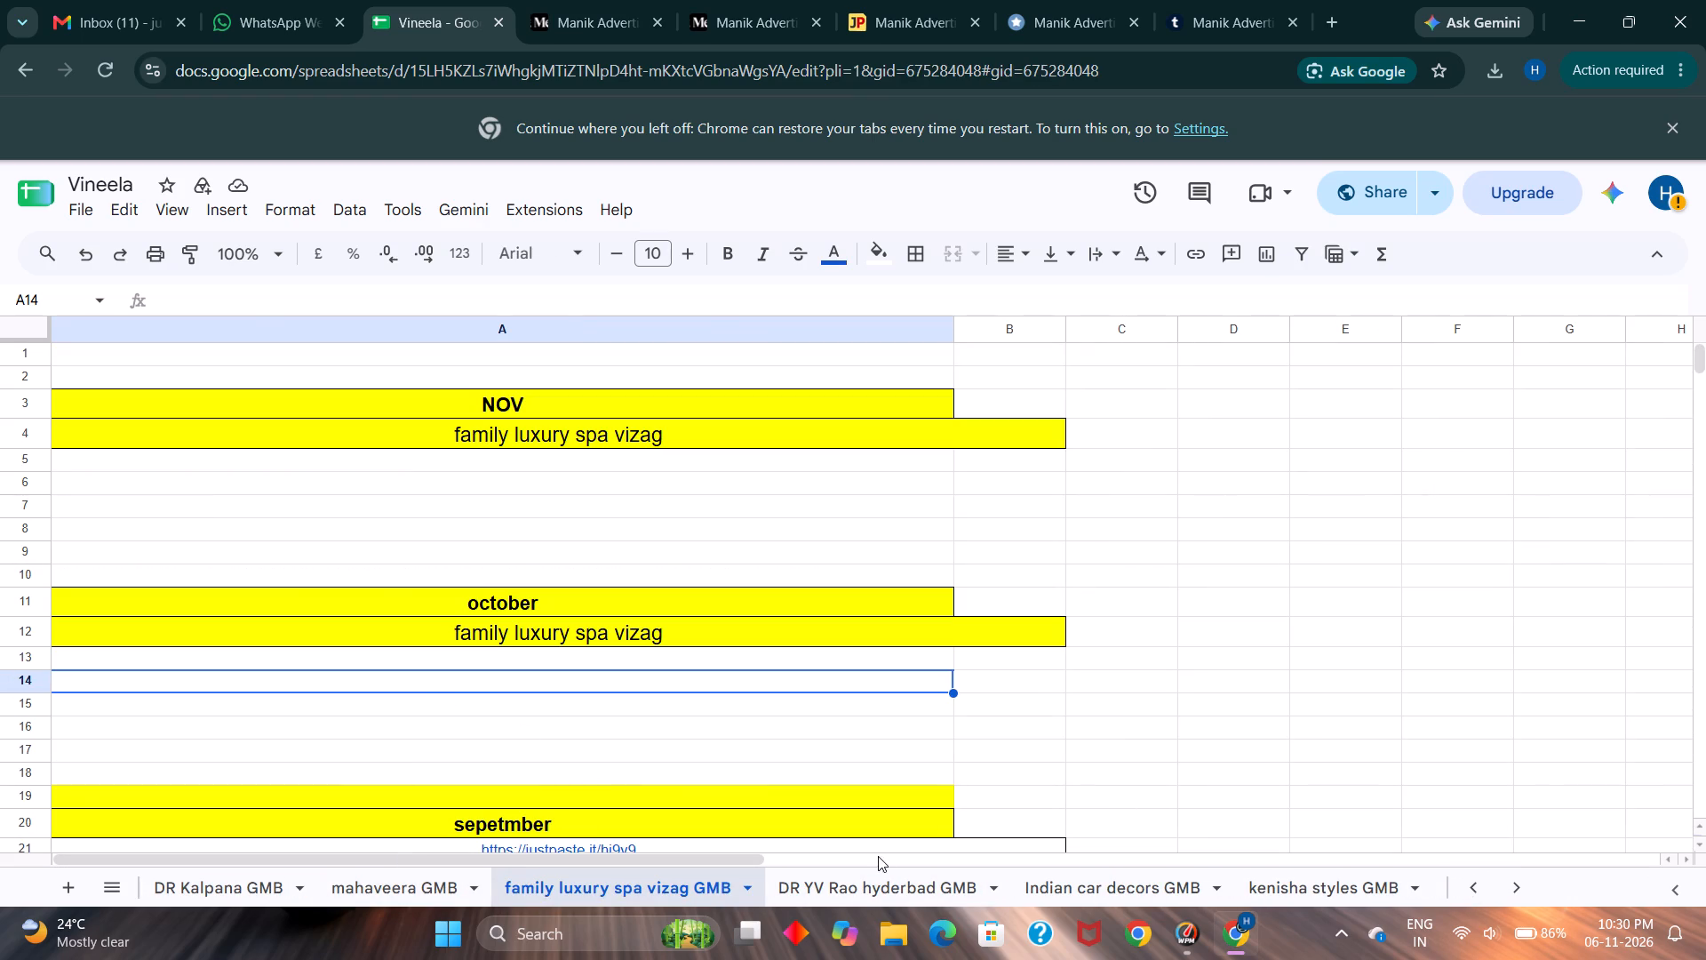
pyautogui.click(1461, 881)
pyautogui.click(1461, 881)
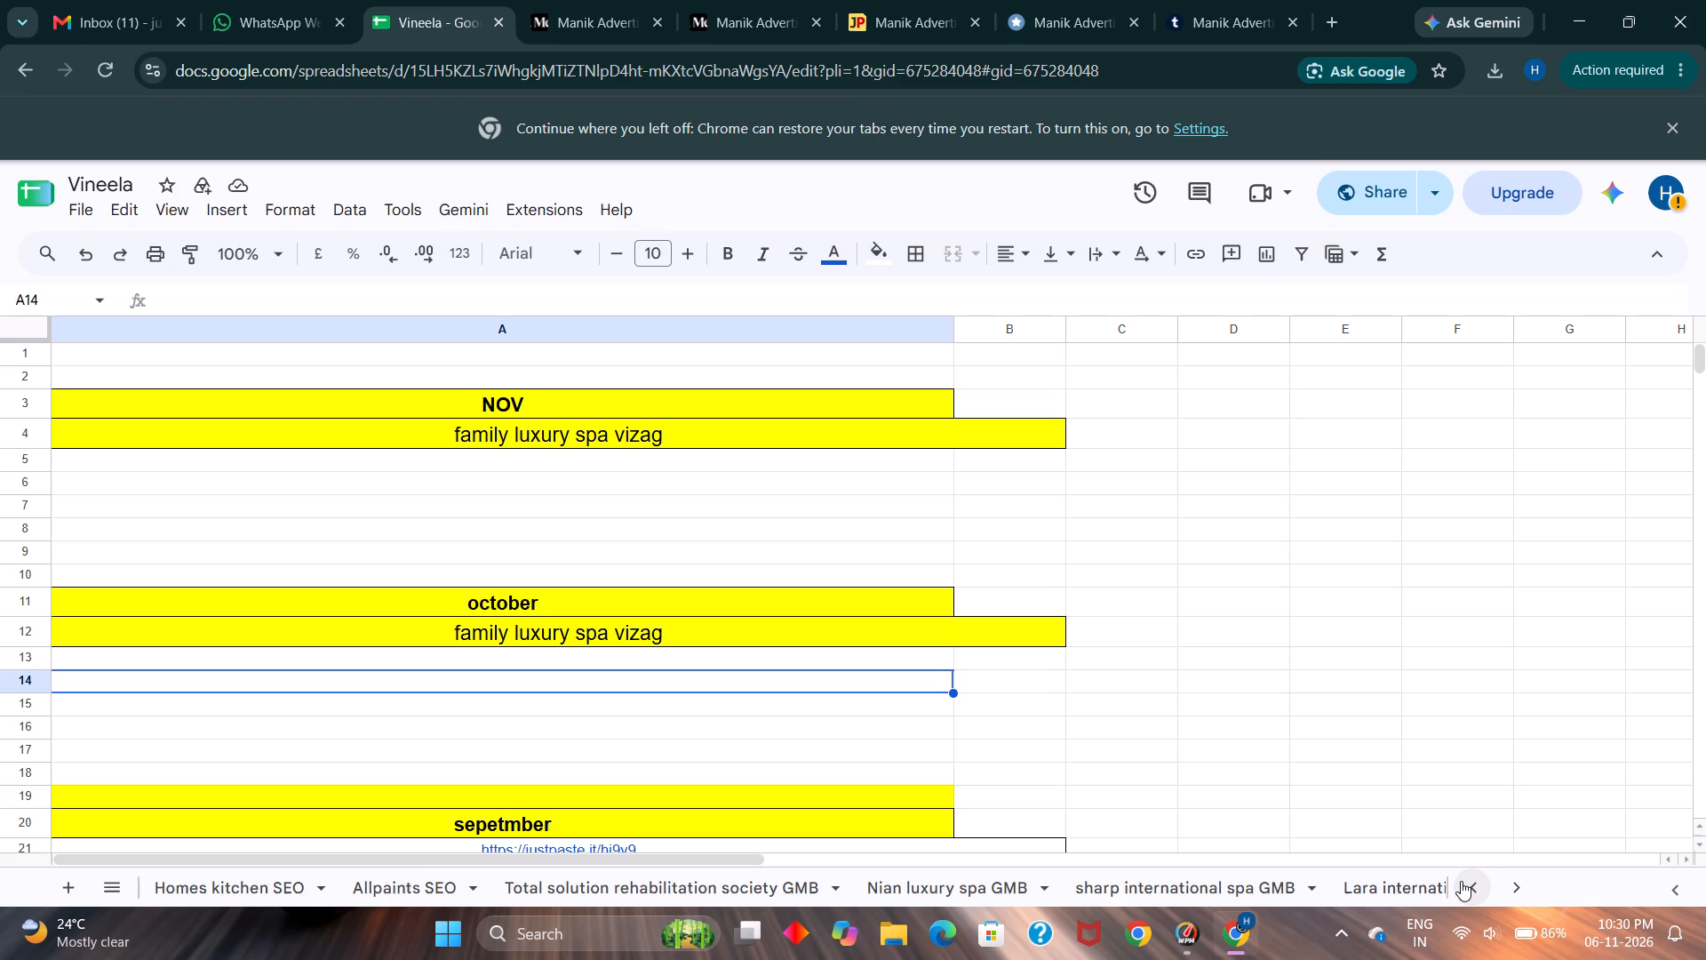
pyautogui.click(1461, 881)
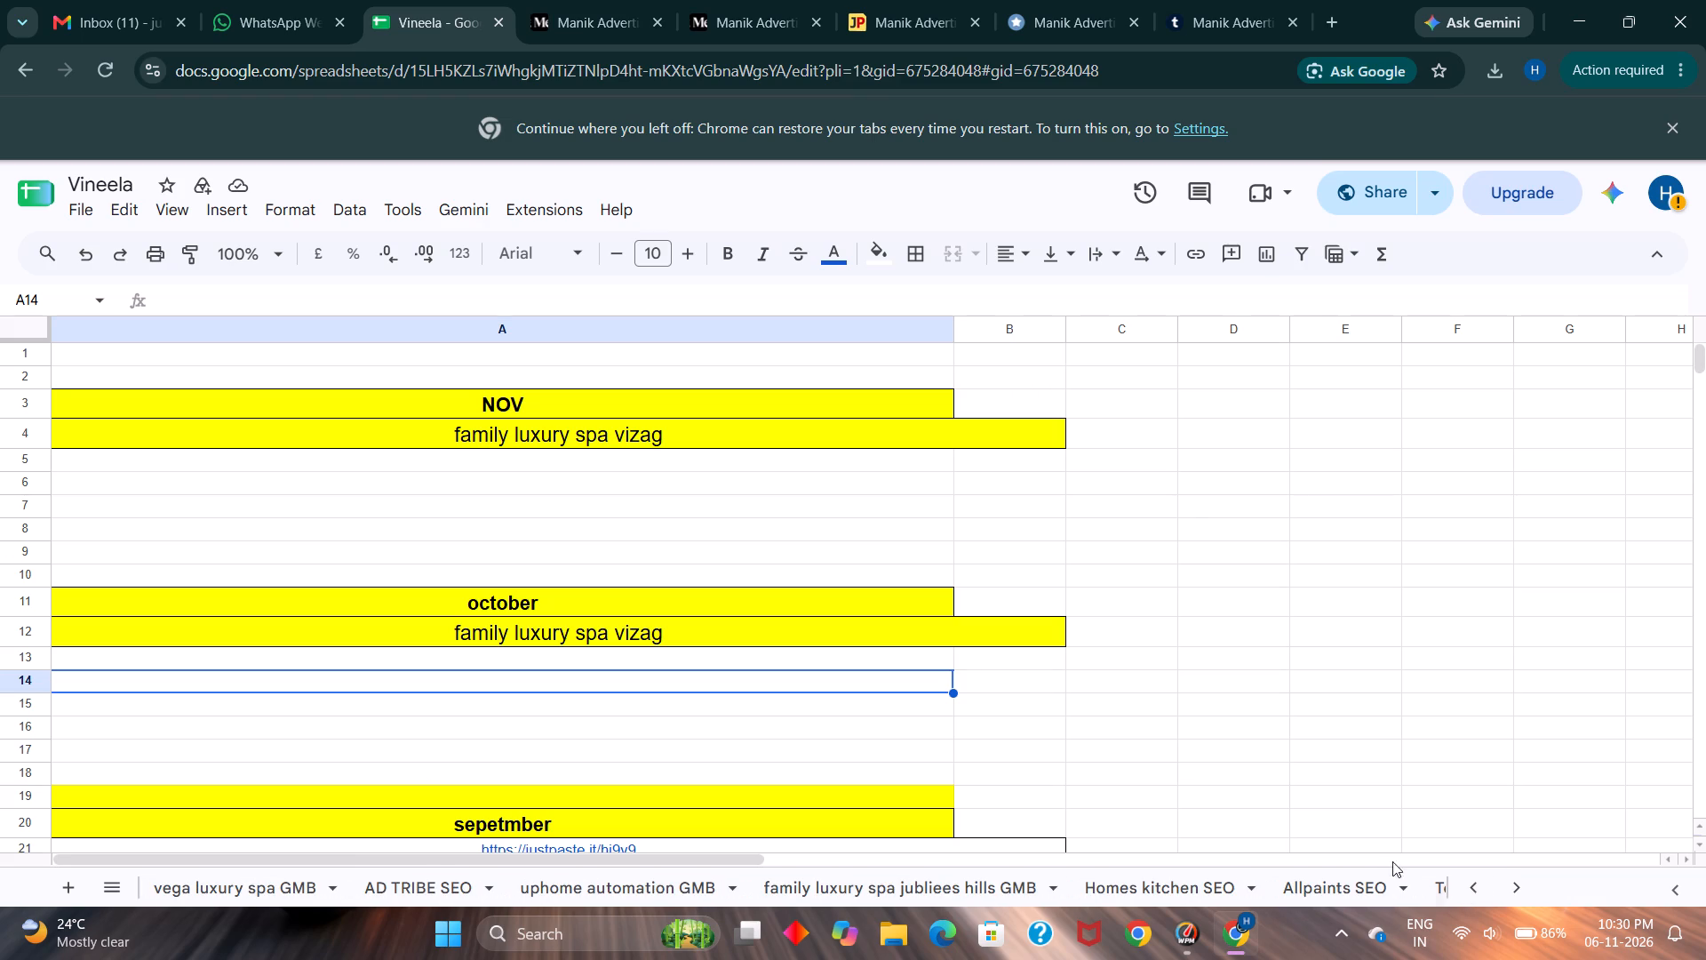
pyautogui.click(682, 887)
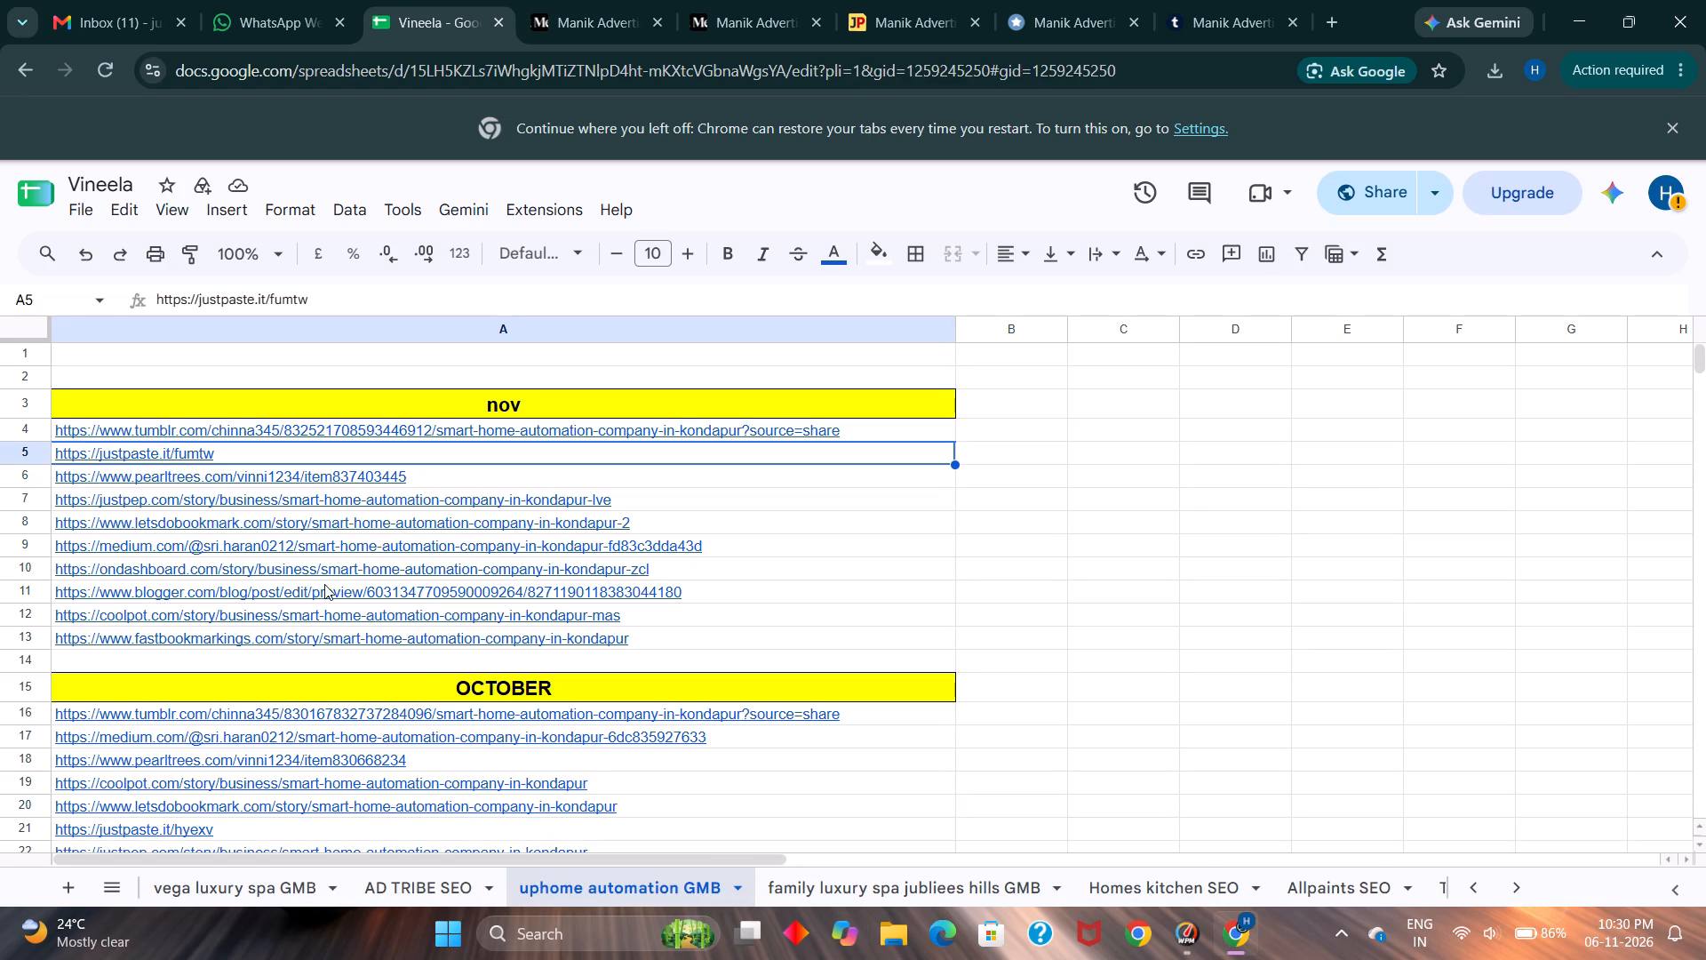
# Follow the Blogger link in cell A11 under nov and go on to the Blogger home page with the posts list.
pyautogui.click(320, 588)
pyautogui.hscroll(-1, 279, 597)
pyautogui.click(180, 626)
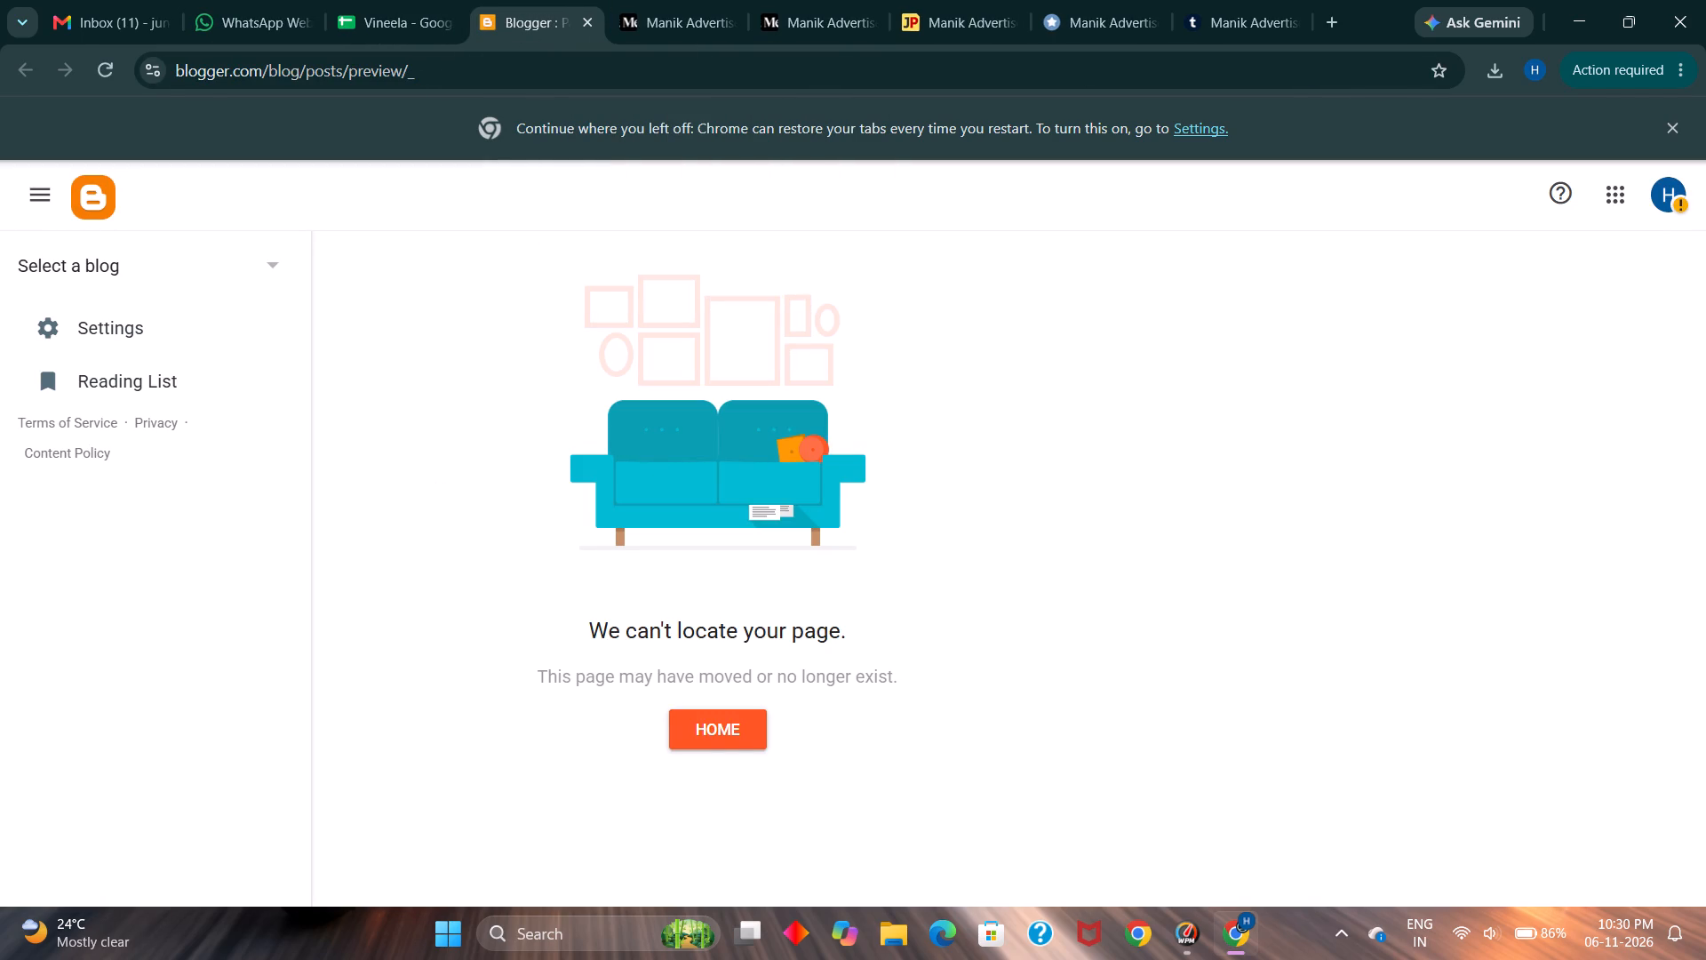
pyautogui.click(724, 726)
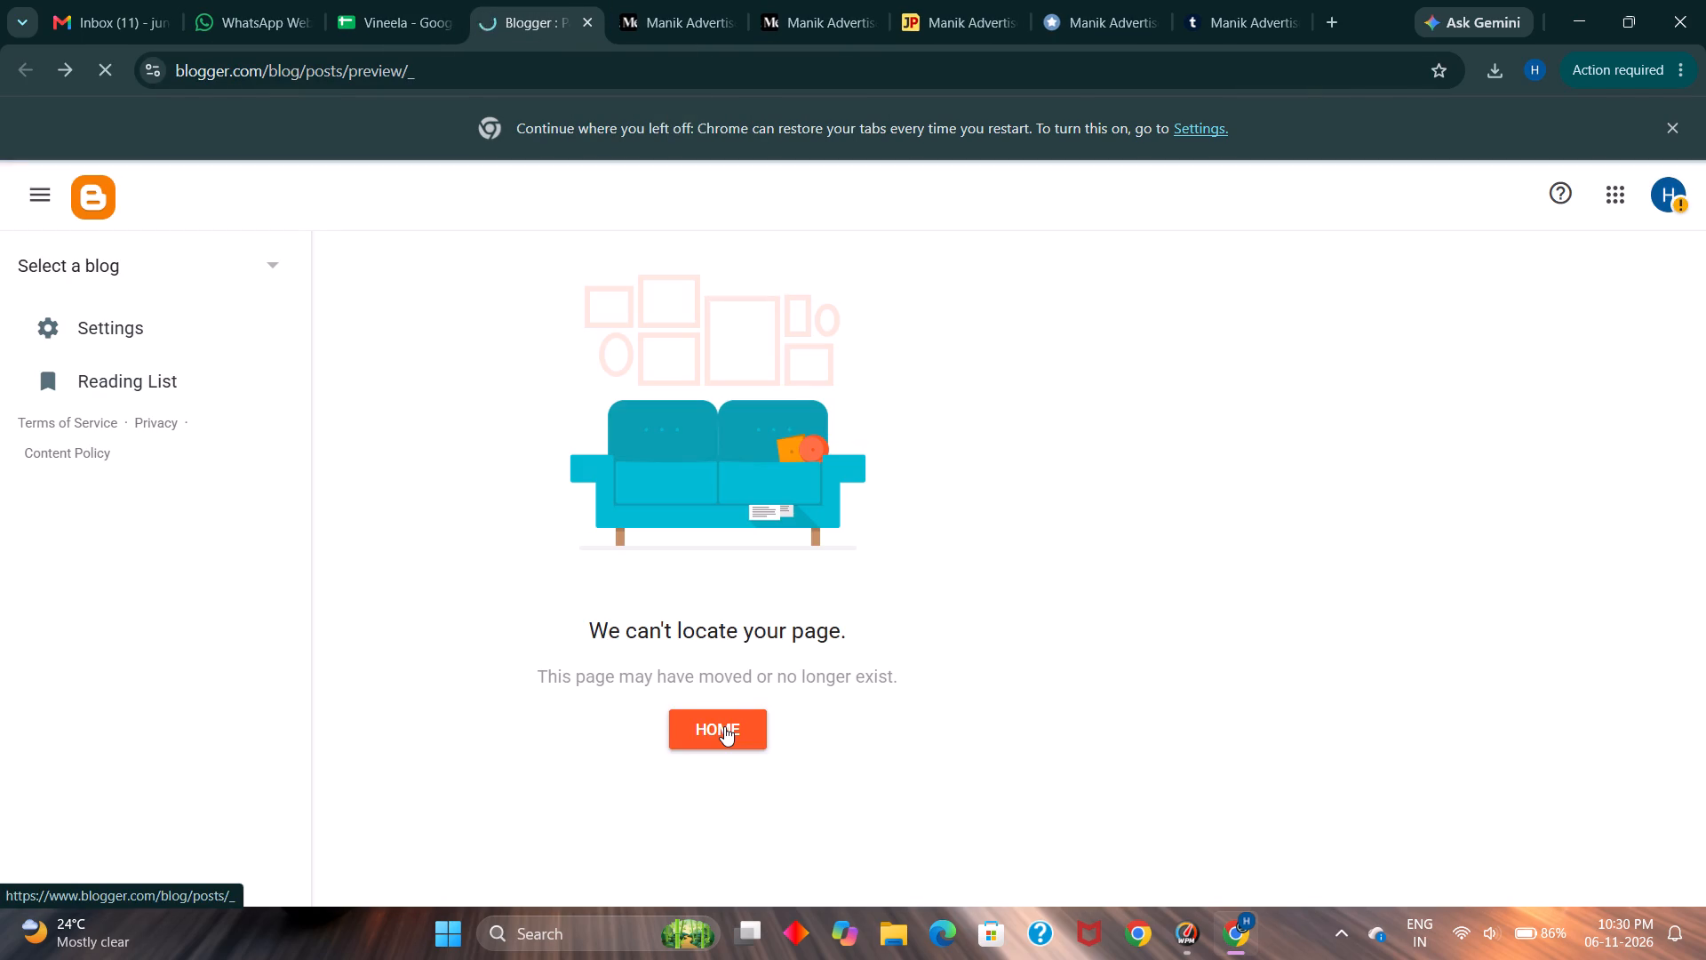
pyautogui.click(724, 726)
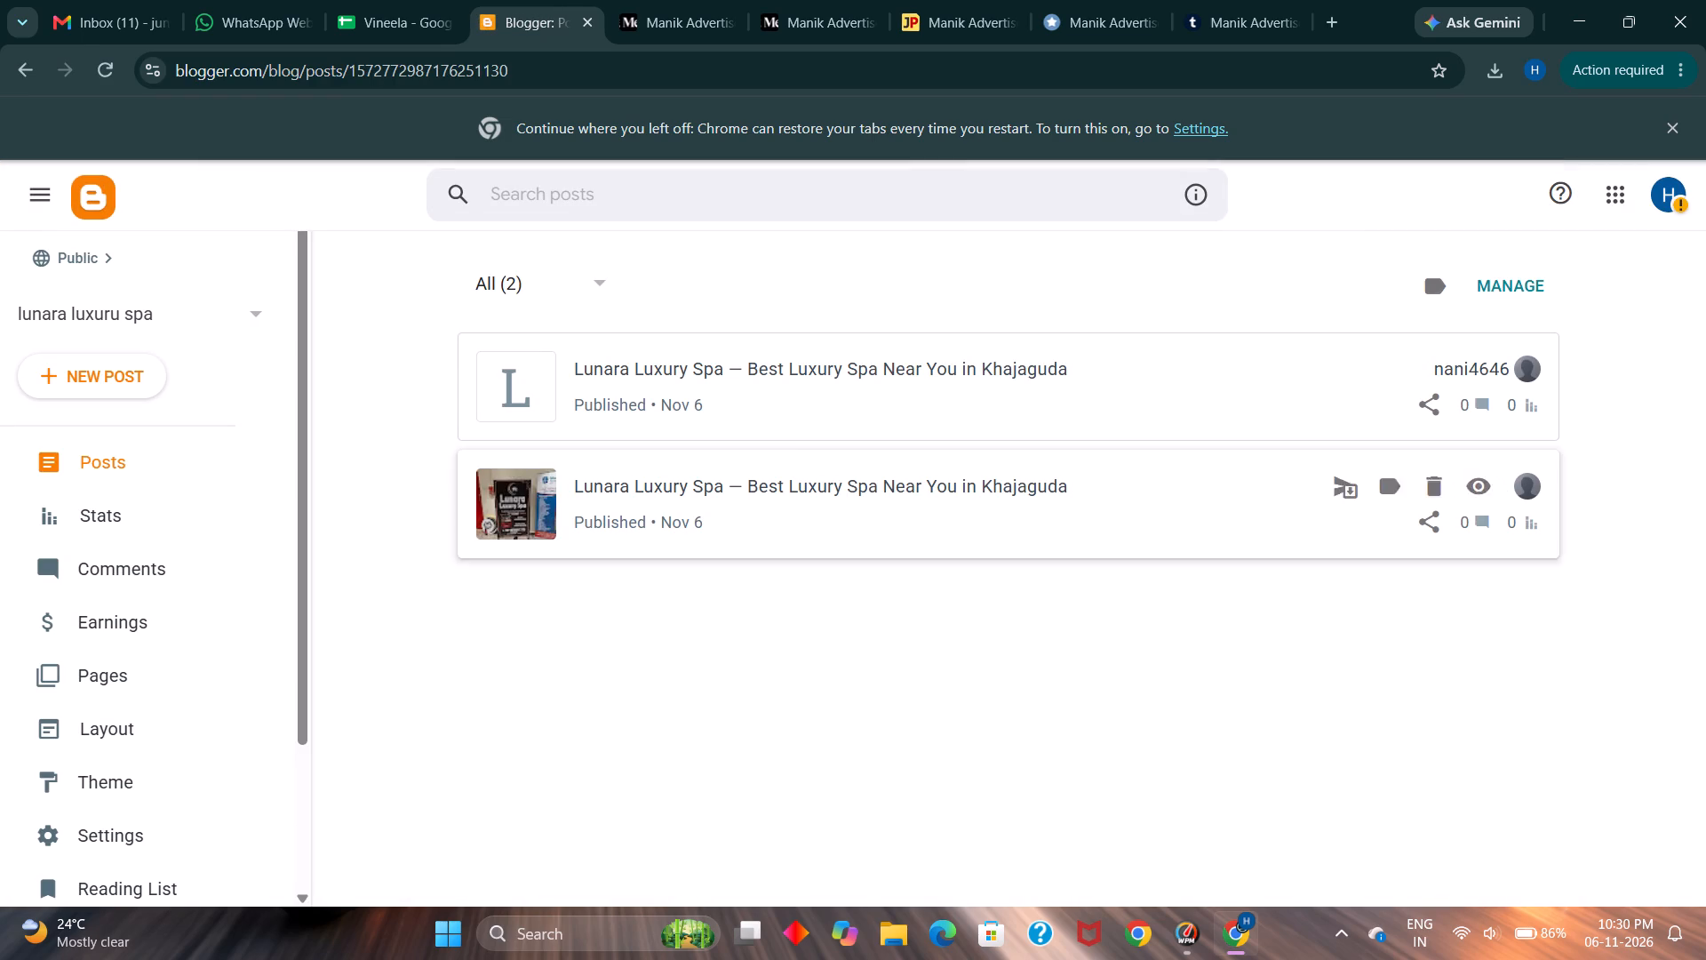
# Preview the first Lunara Luxury Spa post in the Blogger posts list and copy the preview page's web address.
pyautogui.click(669, 371)
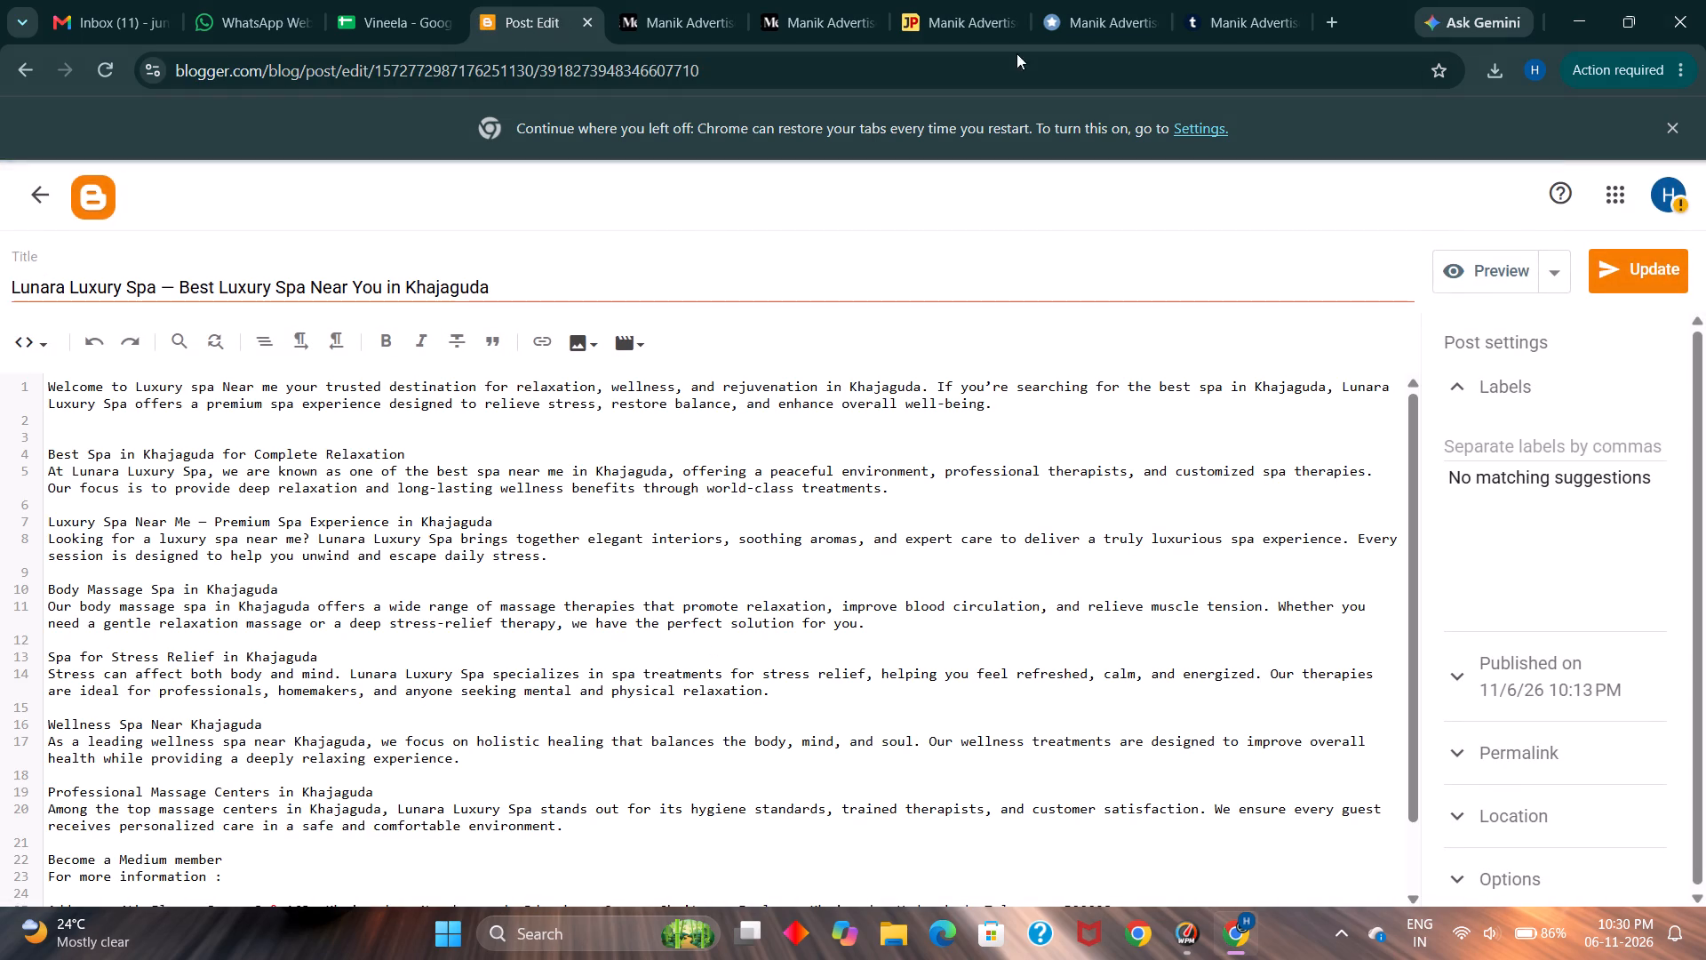
pyautogui.click(1481, 262)
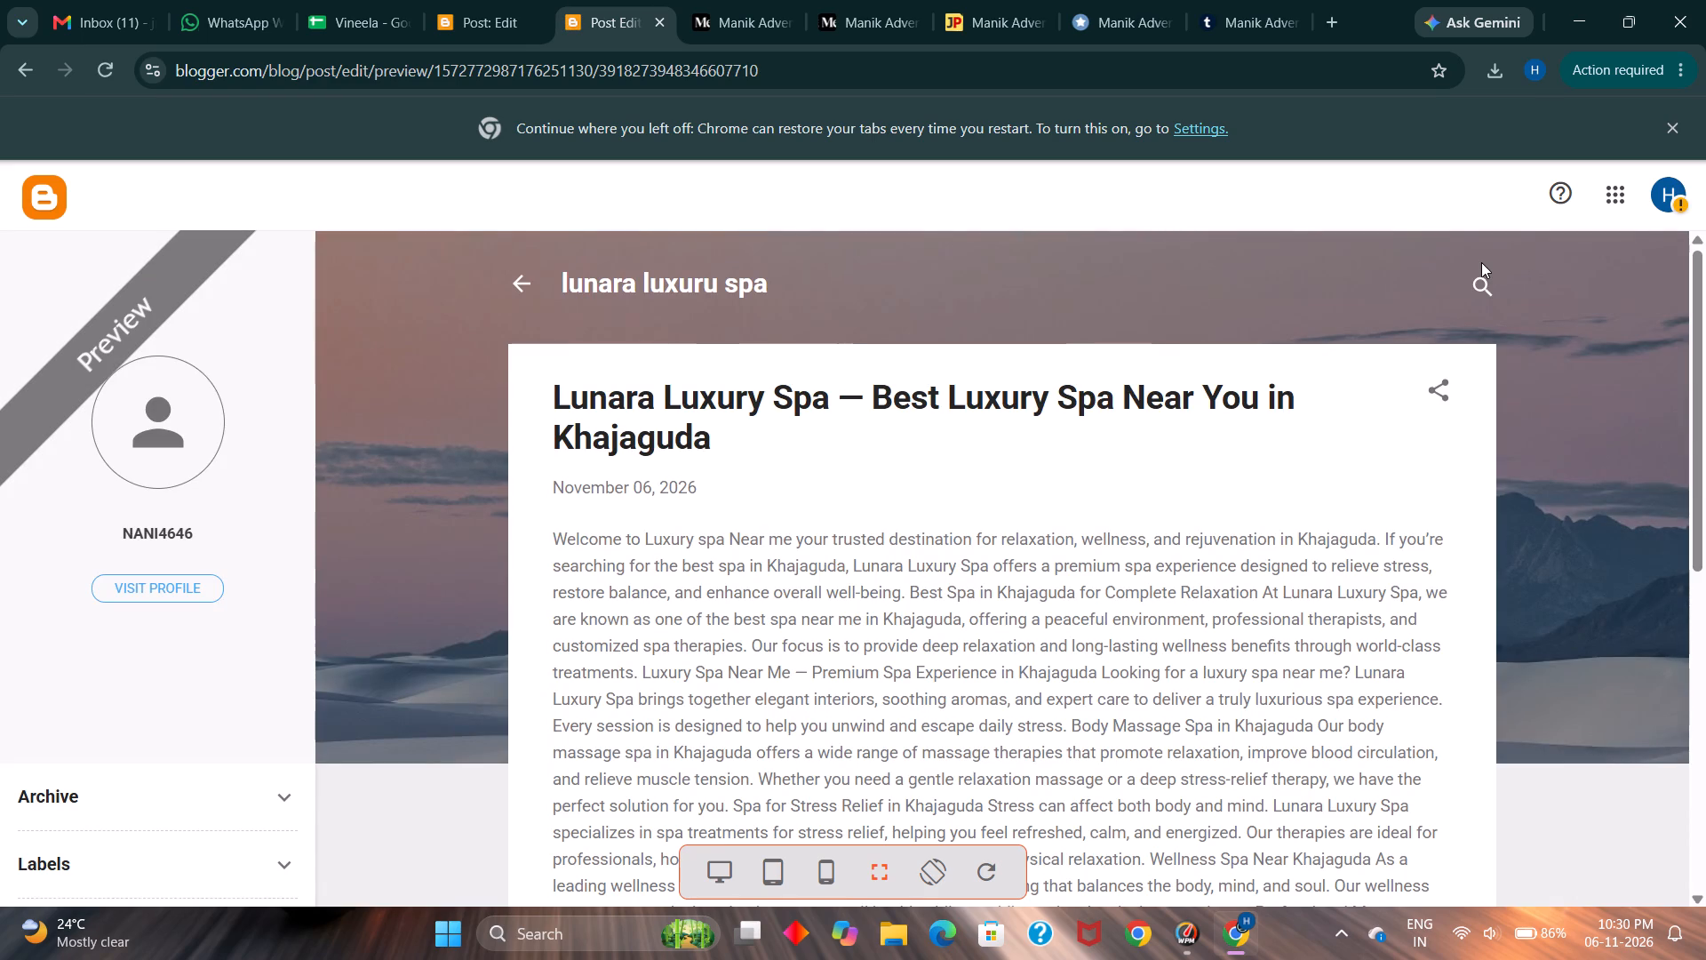
pyautogui.tripleClick(801, 68)
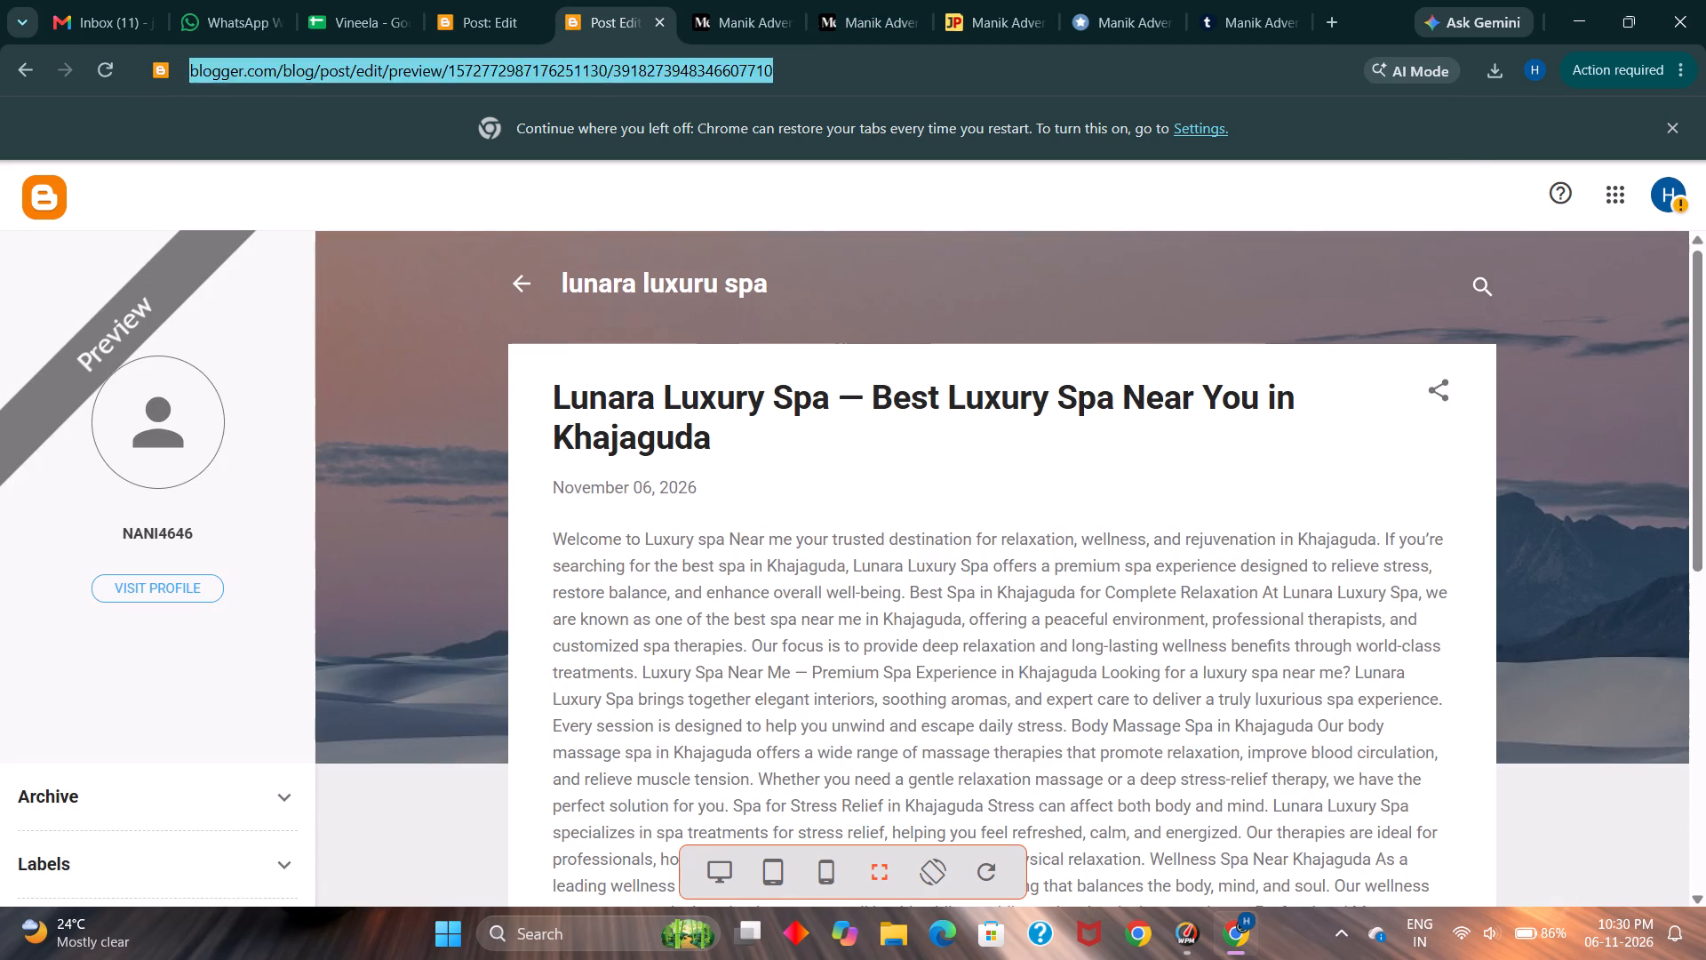
pyautogui.hotkey('ctrl', 'c')
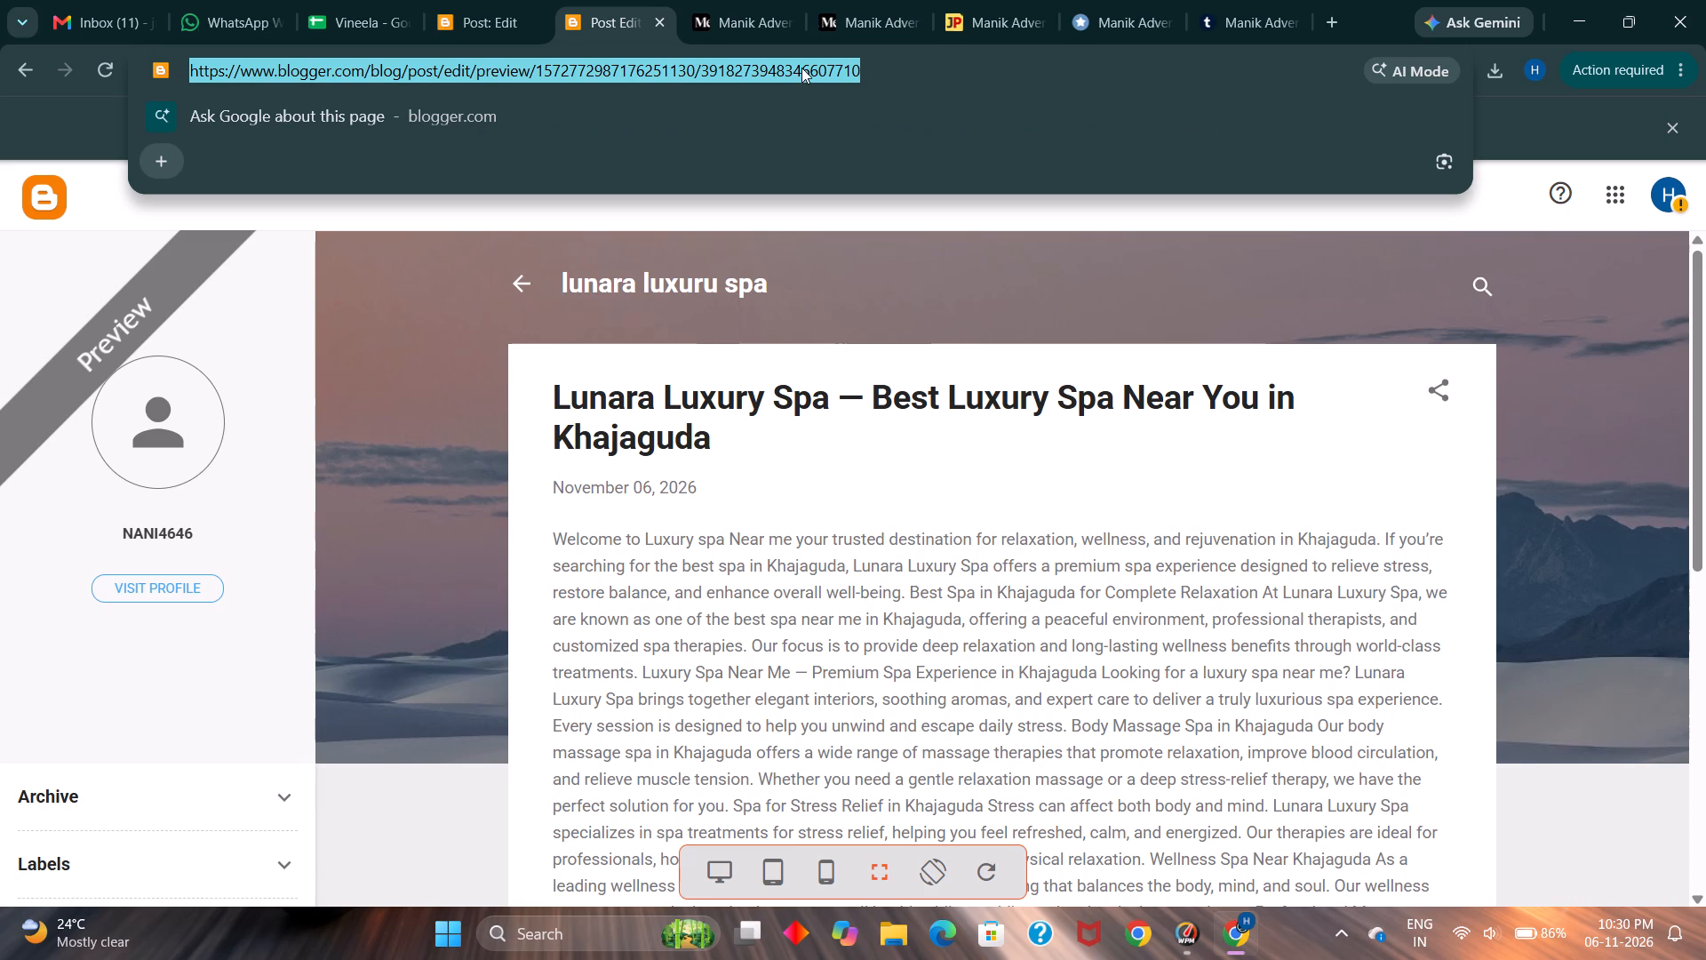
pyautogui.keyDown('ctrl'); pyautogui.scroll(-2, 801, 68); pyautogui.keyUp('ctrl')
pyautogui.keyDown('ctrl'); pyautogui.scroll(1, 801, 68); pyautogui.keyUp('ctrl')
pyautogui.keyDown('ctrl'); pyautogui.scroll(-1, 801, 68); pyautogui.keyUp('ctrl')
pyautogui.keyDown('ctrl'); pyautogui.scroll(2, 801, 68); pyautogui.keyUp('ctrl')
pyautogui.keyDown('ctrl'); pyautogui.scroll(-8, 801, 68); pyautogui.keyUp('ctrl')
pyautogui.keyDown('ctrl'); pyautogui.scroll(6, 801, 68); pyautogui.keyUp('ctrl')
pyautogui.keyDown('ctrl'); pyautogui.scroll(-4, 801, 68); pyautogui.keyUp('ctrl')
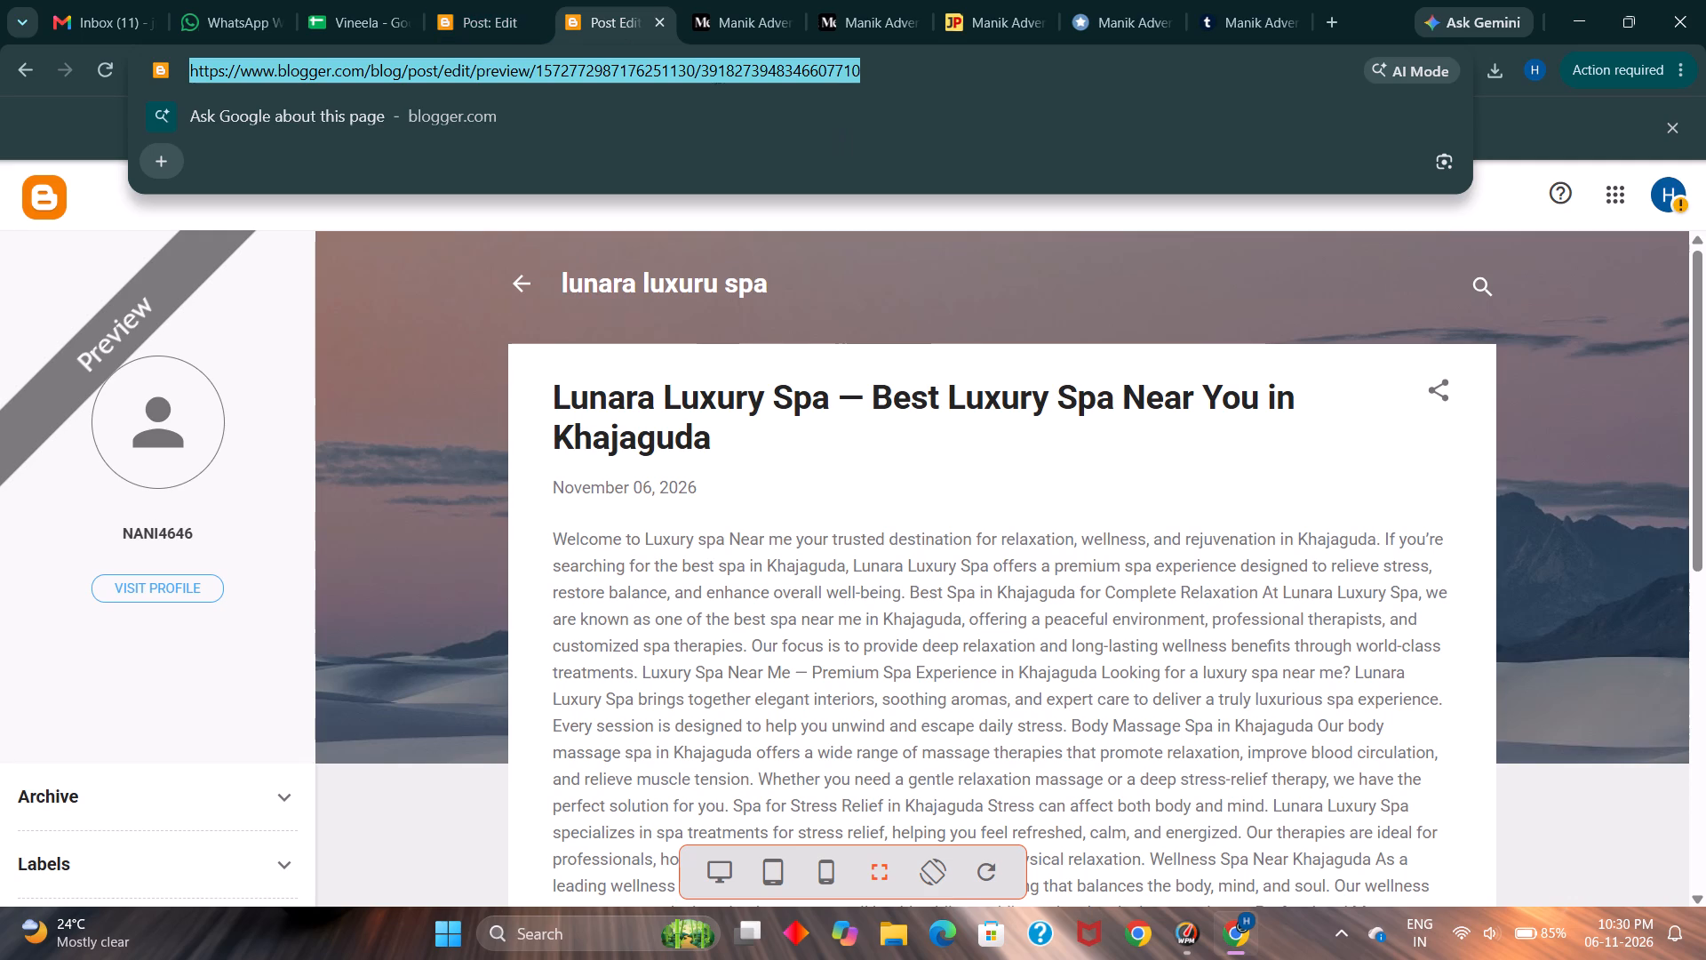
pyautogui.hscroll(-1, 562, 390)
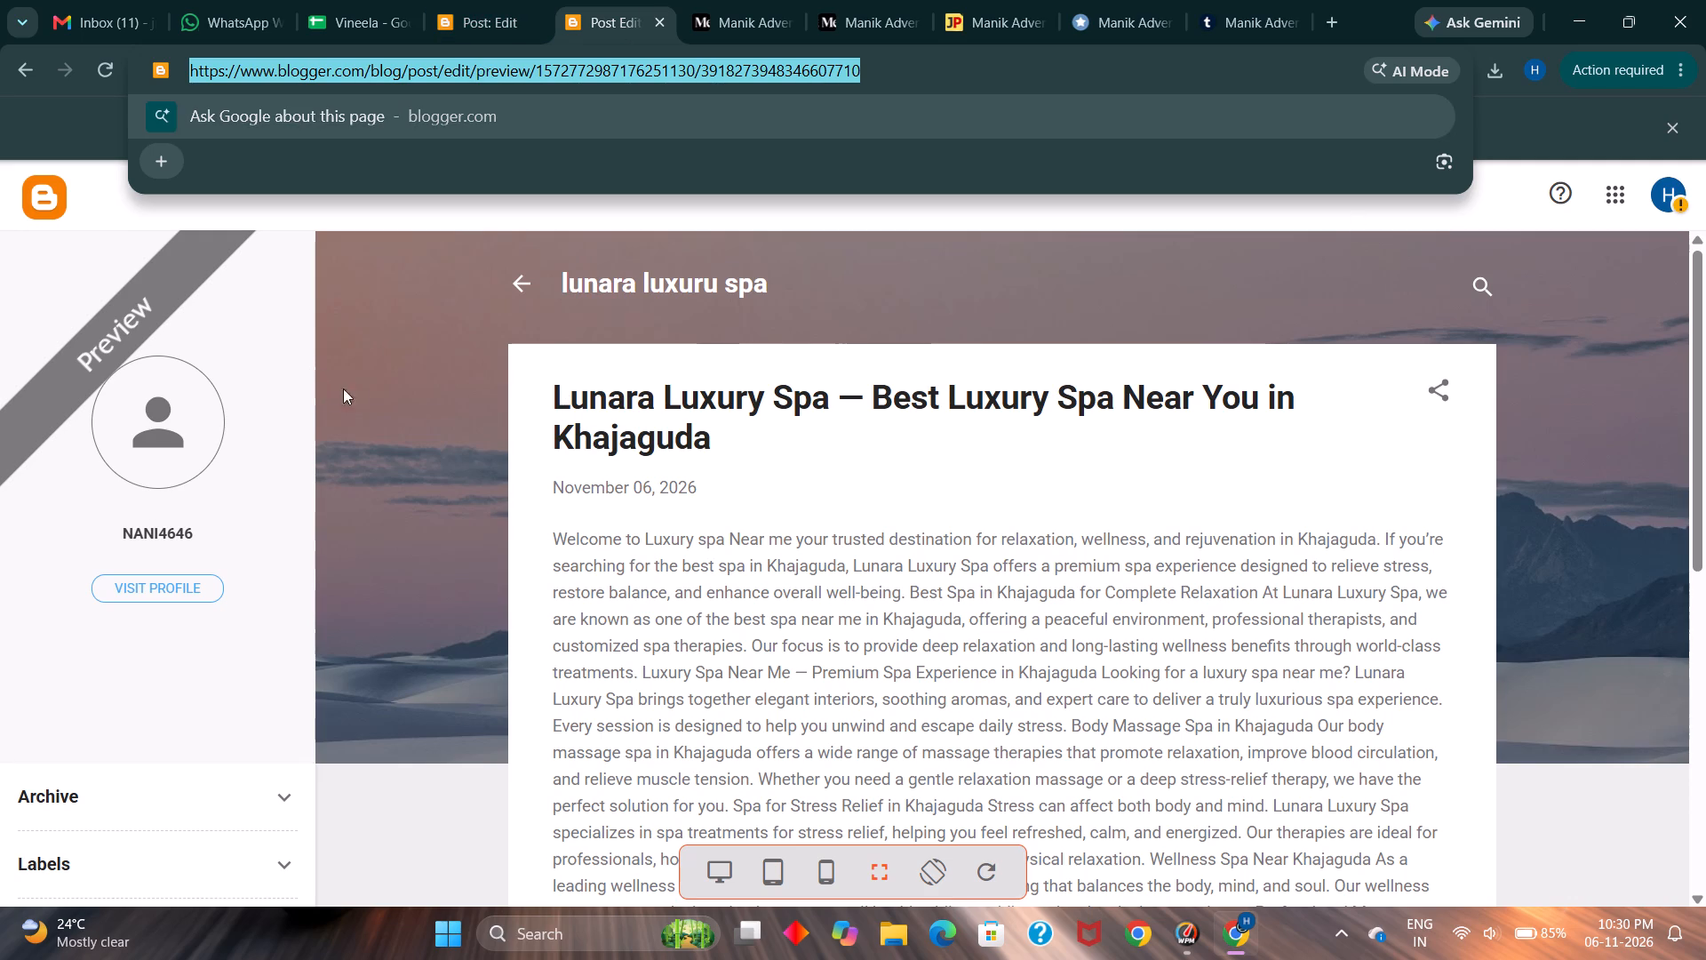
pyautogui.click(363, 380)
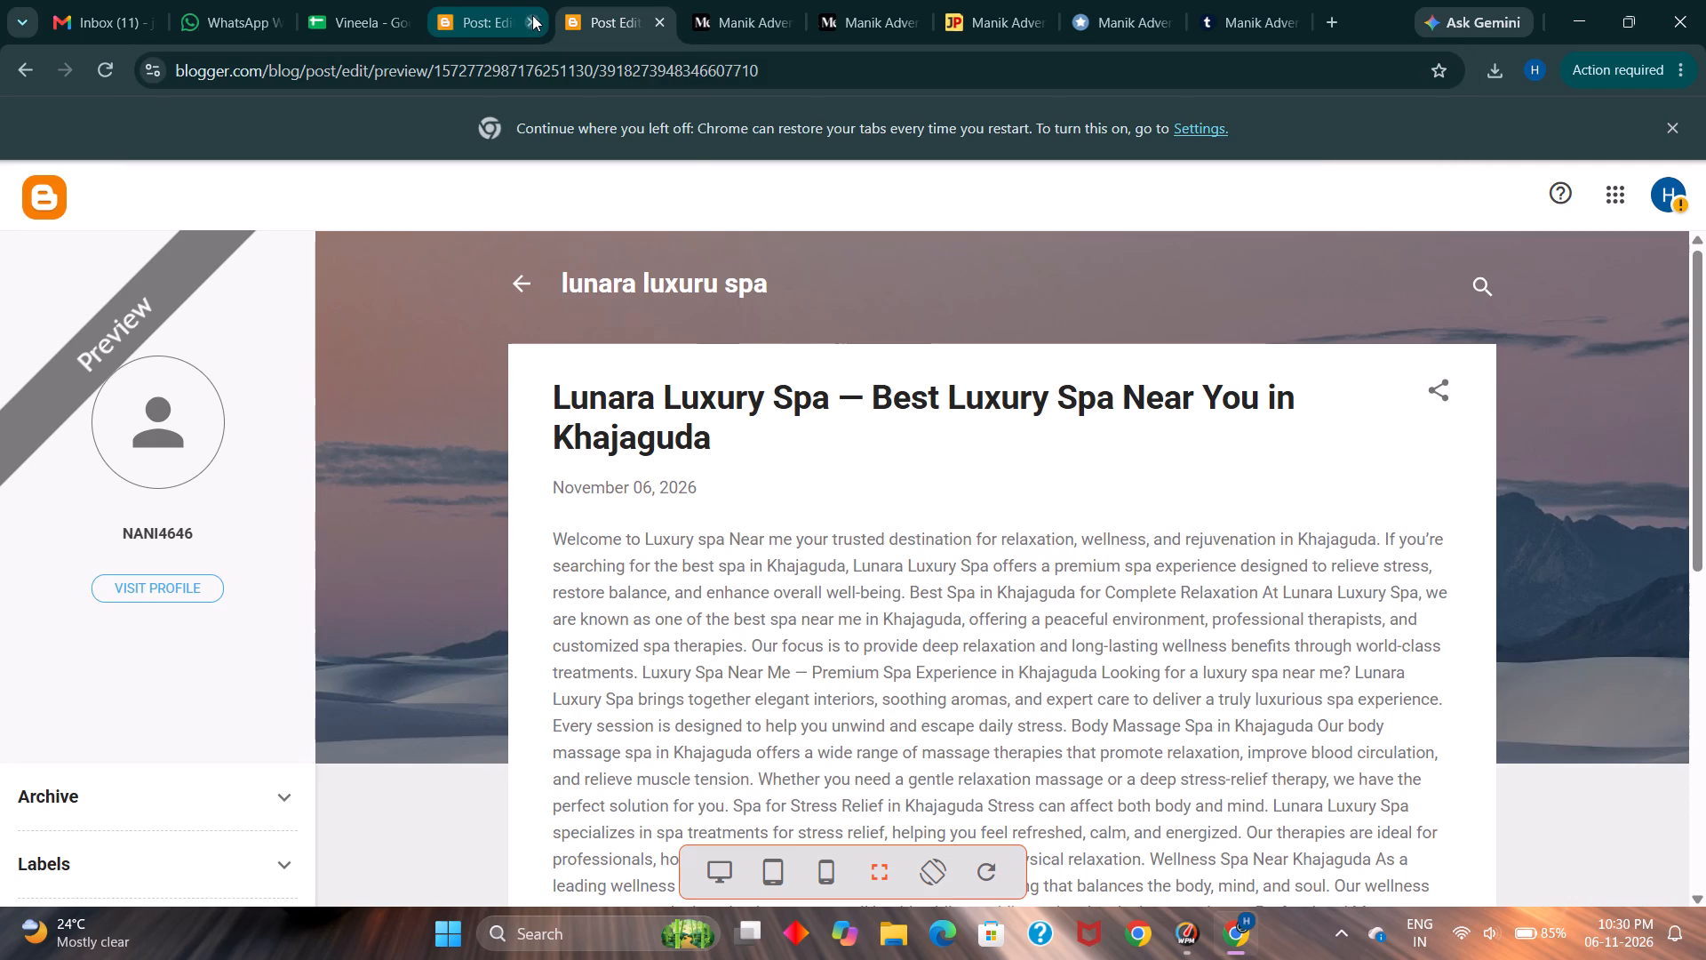
# Close both Blogger tabs and the newly published Medium, JustPaste.it, Pearltrees and Tumblr article tabs, keeping the original Medium article open.
pyautogui.click(533, 20)
pyautogui.click(536, 19)
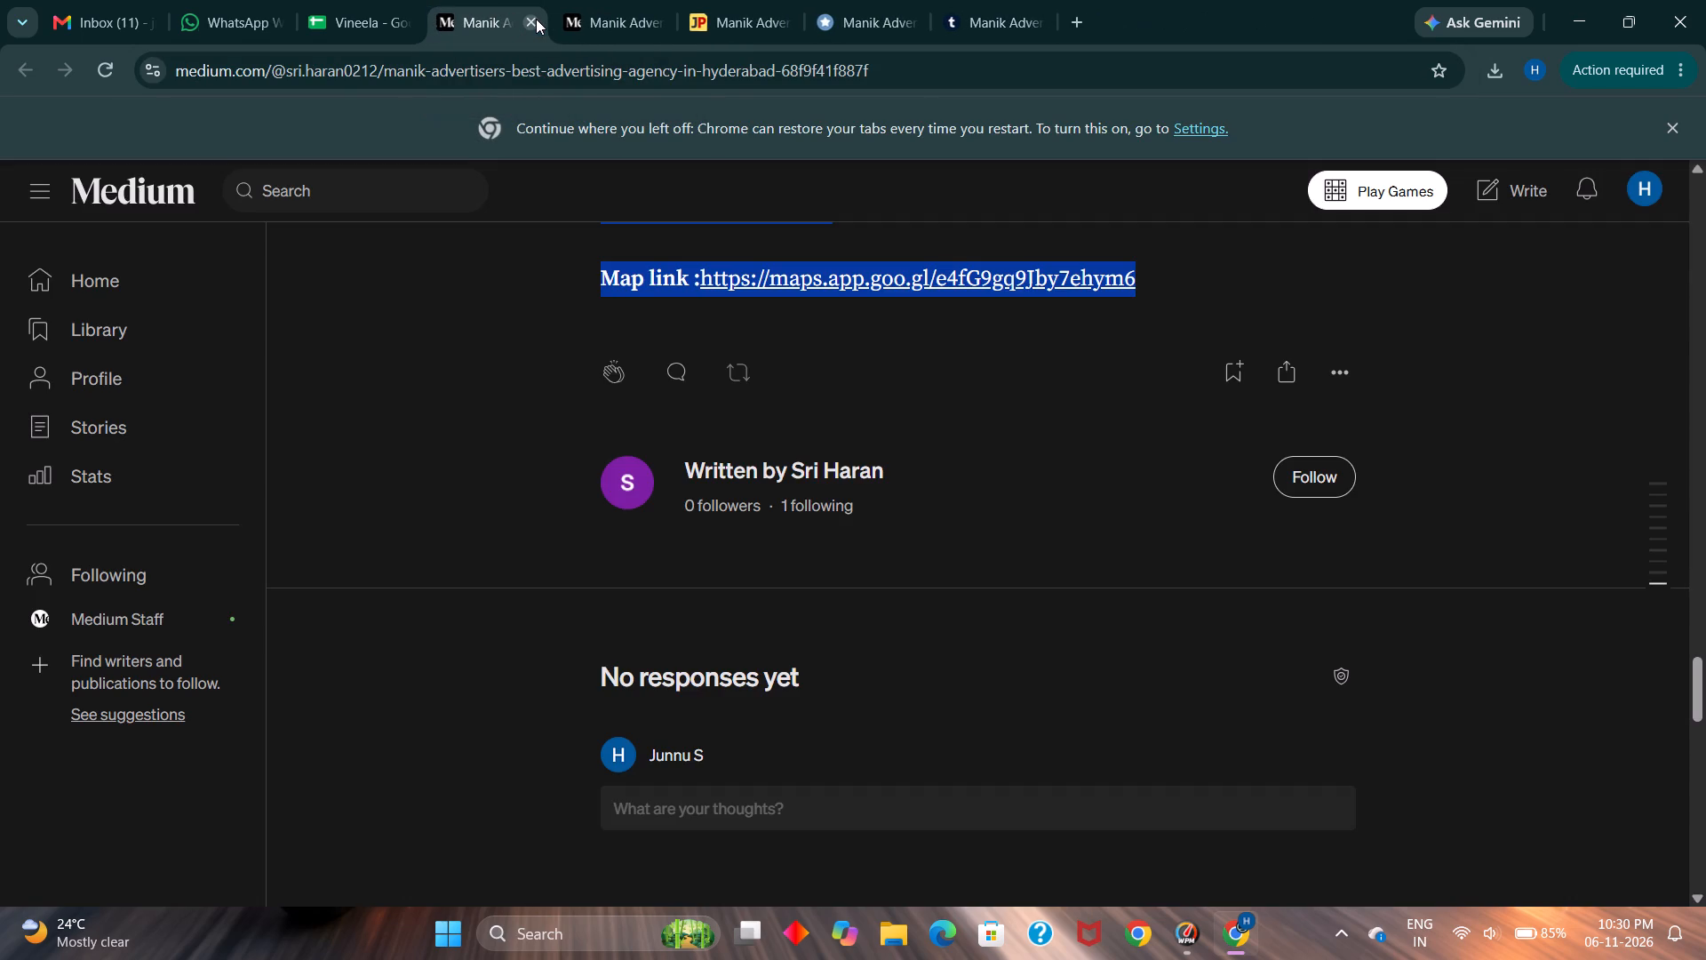
pyautogui.click(658, 20)
pyautogui.click(658, 20)
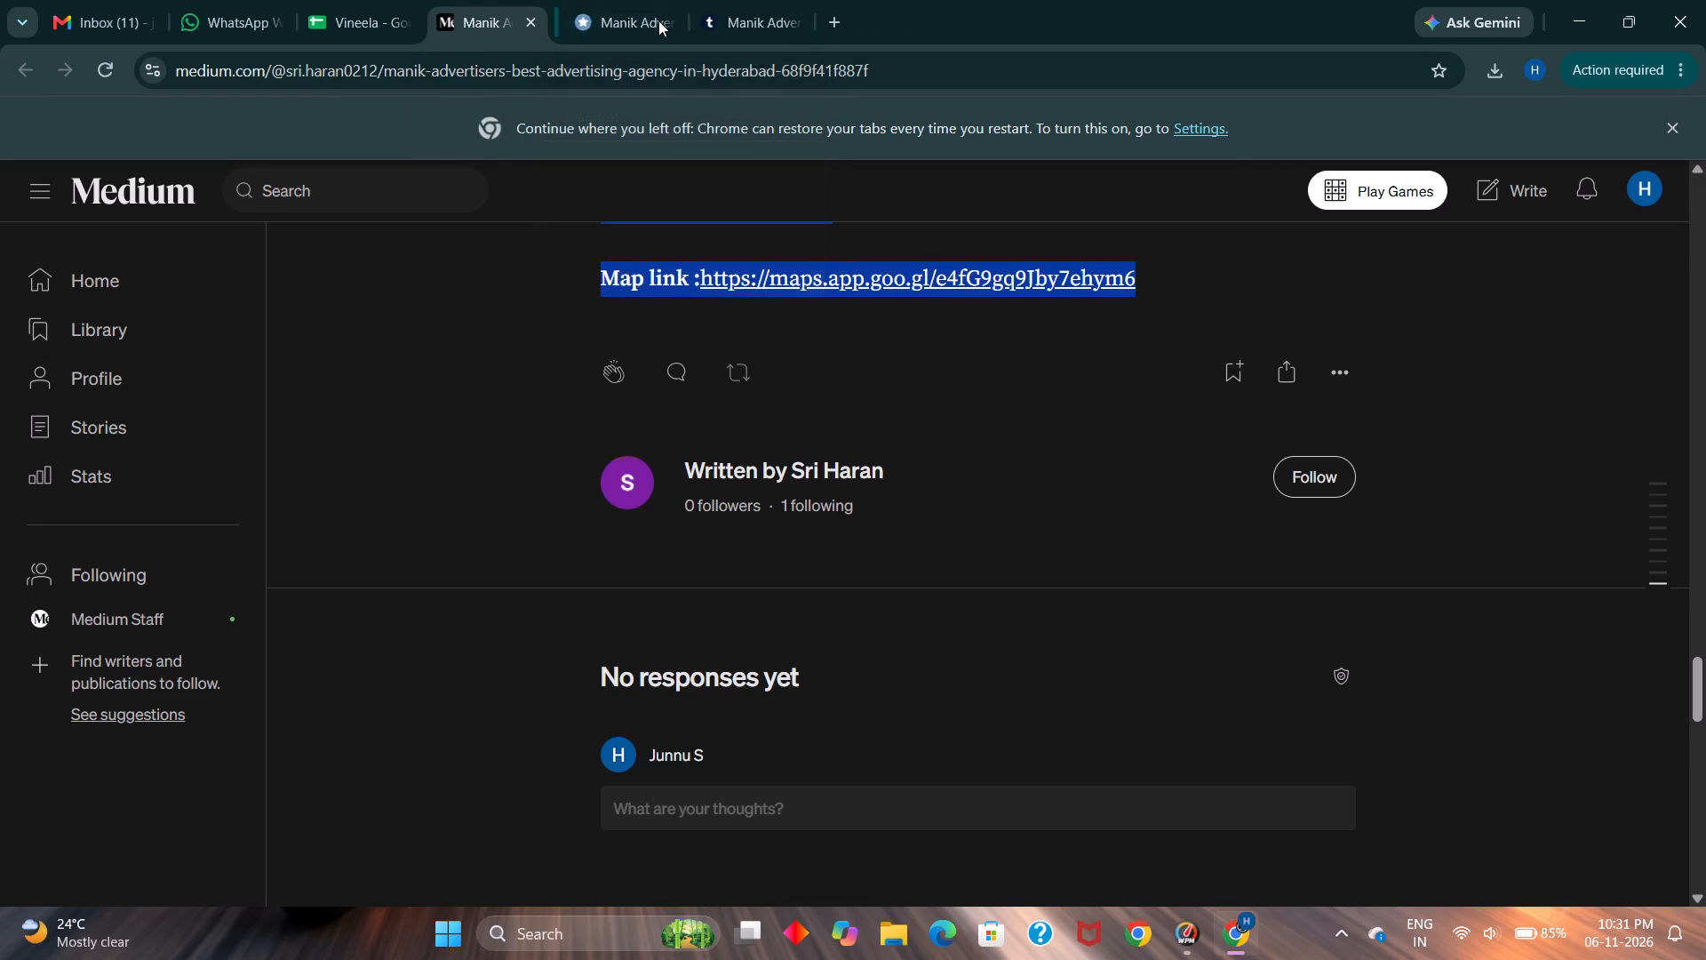
pyautogui.click(658, 20)
pyautogui.click(658, 20)
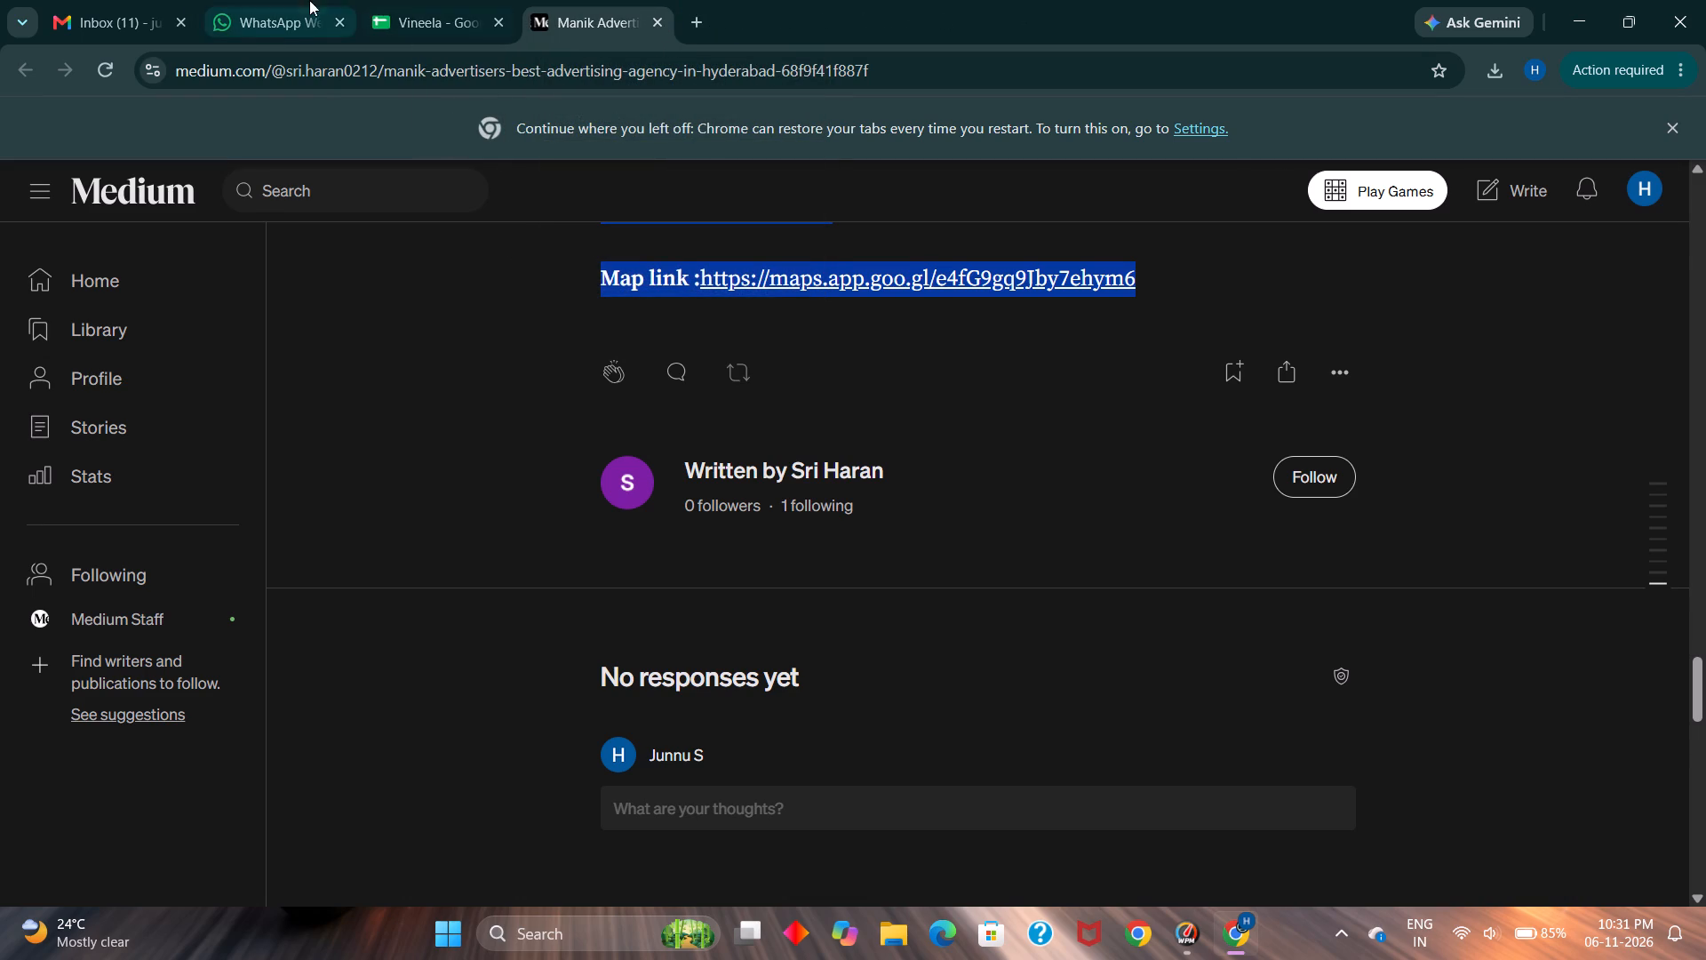
# Switch to the Vineela spreadsheet and open its Manik advertisers GMB sheet.
pyautogui.click(446, 28)
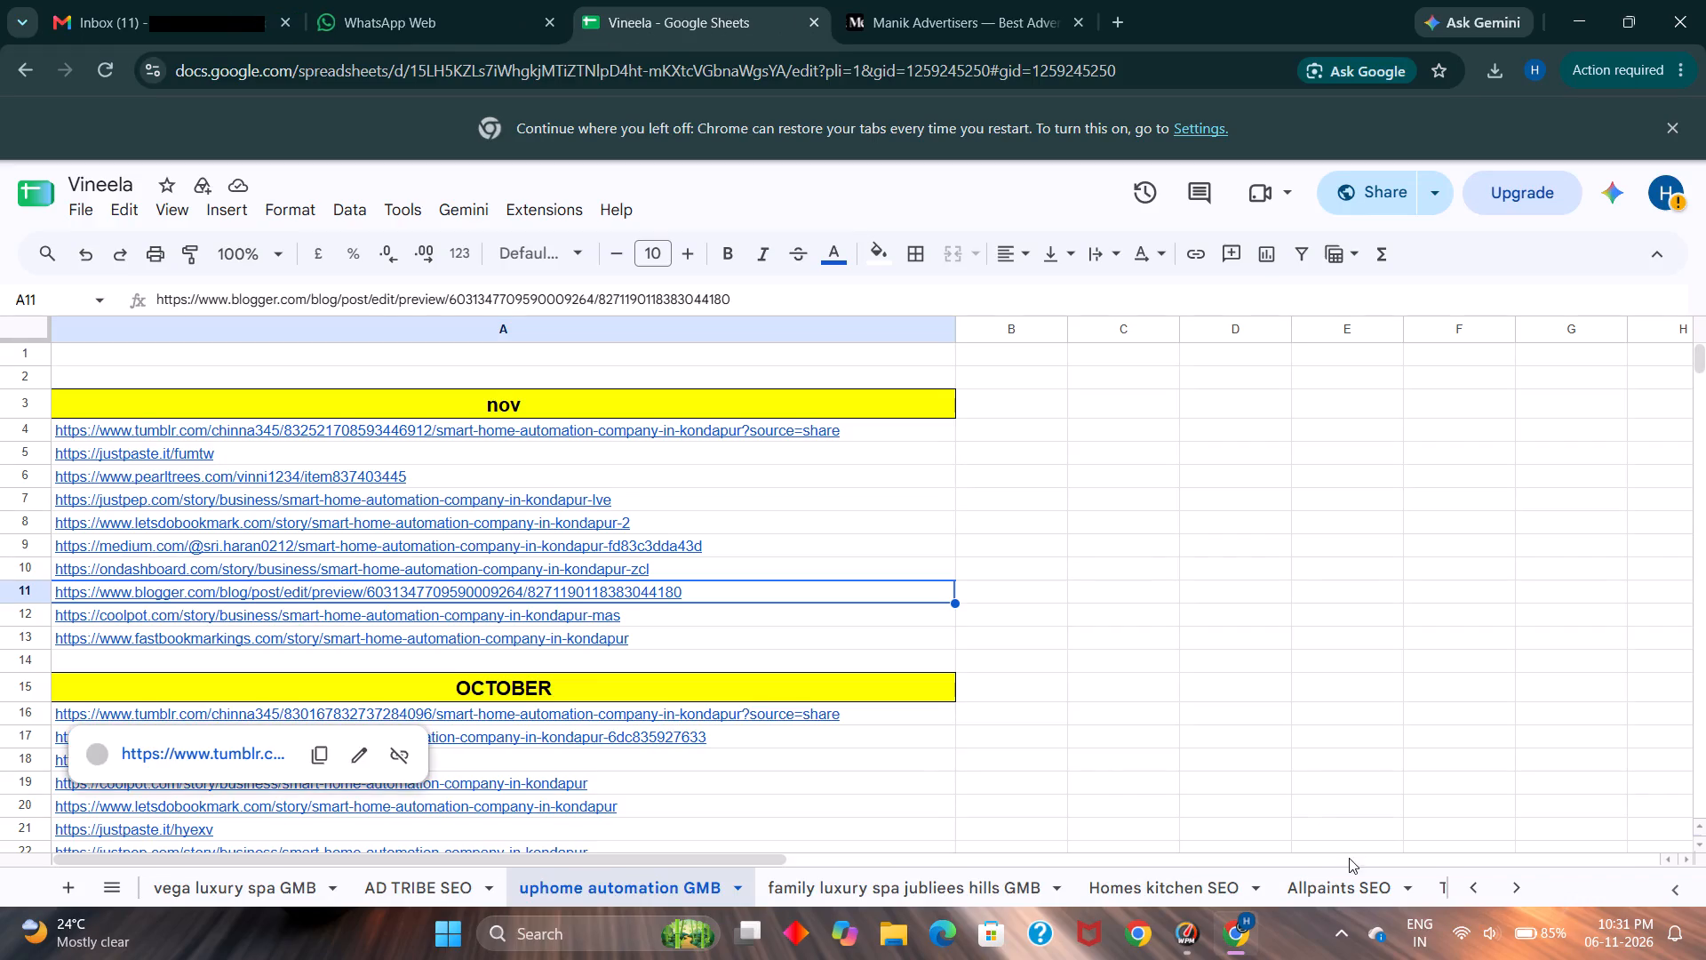
pyautogui.click(1512, 883)
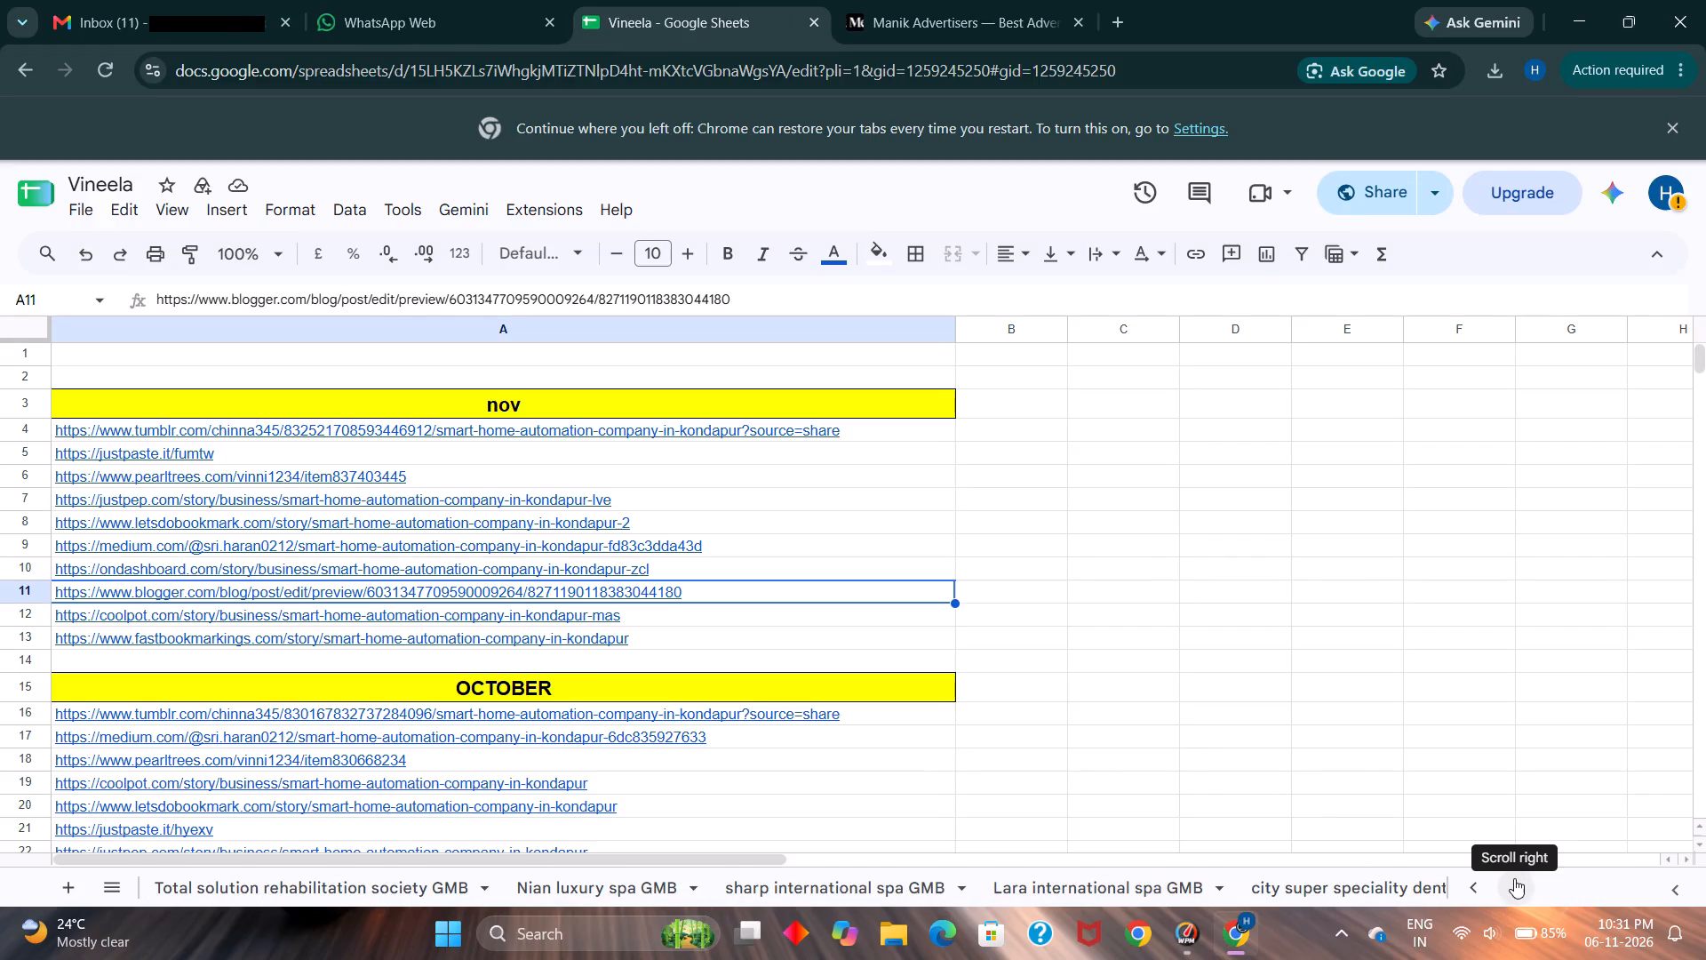
pyautogui.click(1514, 878)
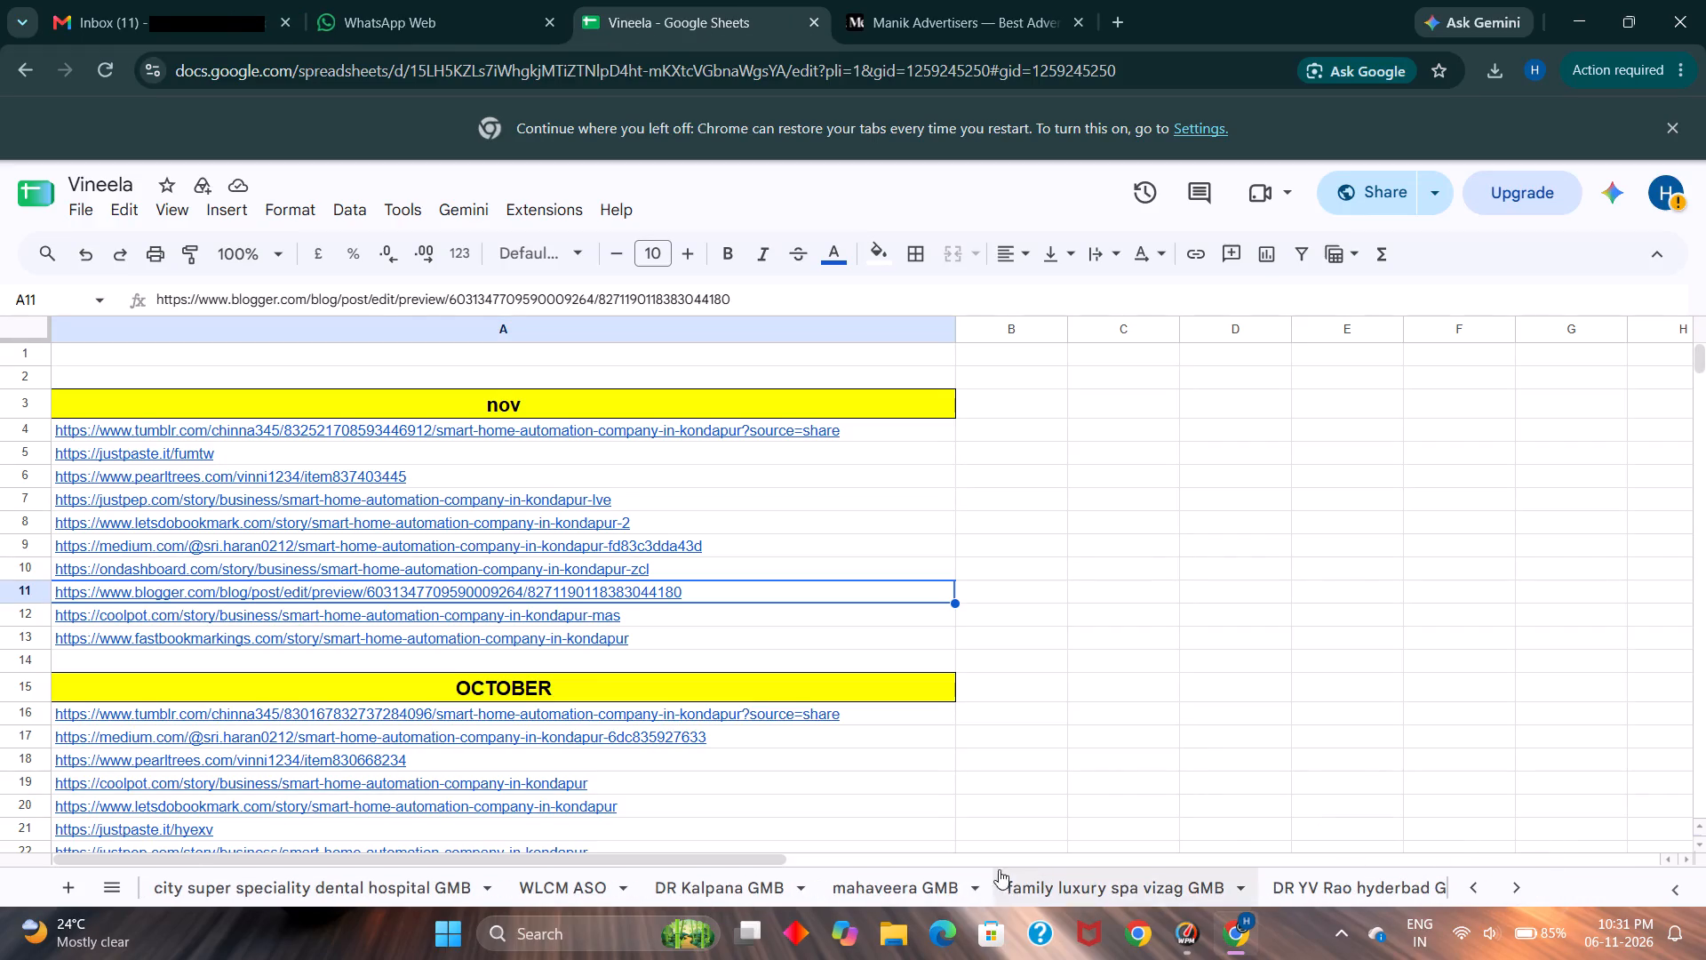
pyautogui.click(1465, 879)
pyautogui.click(1465, 879)
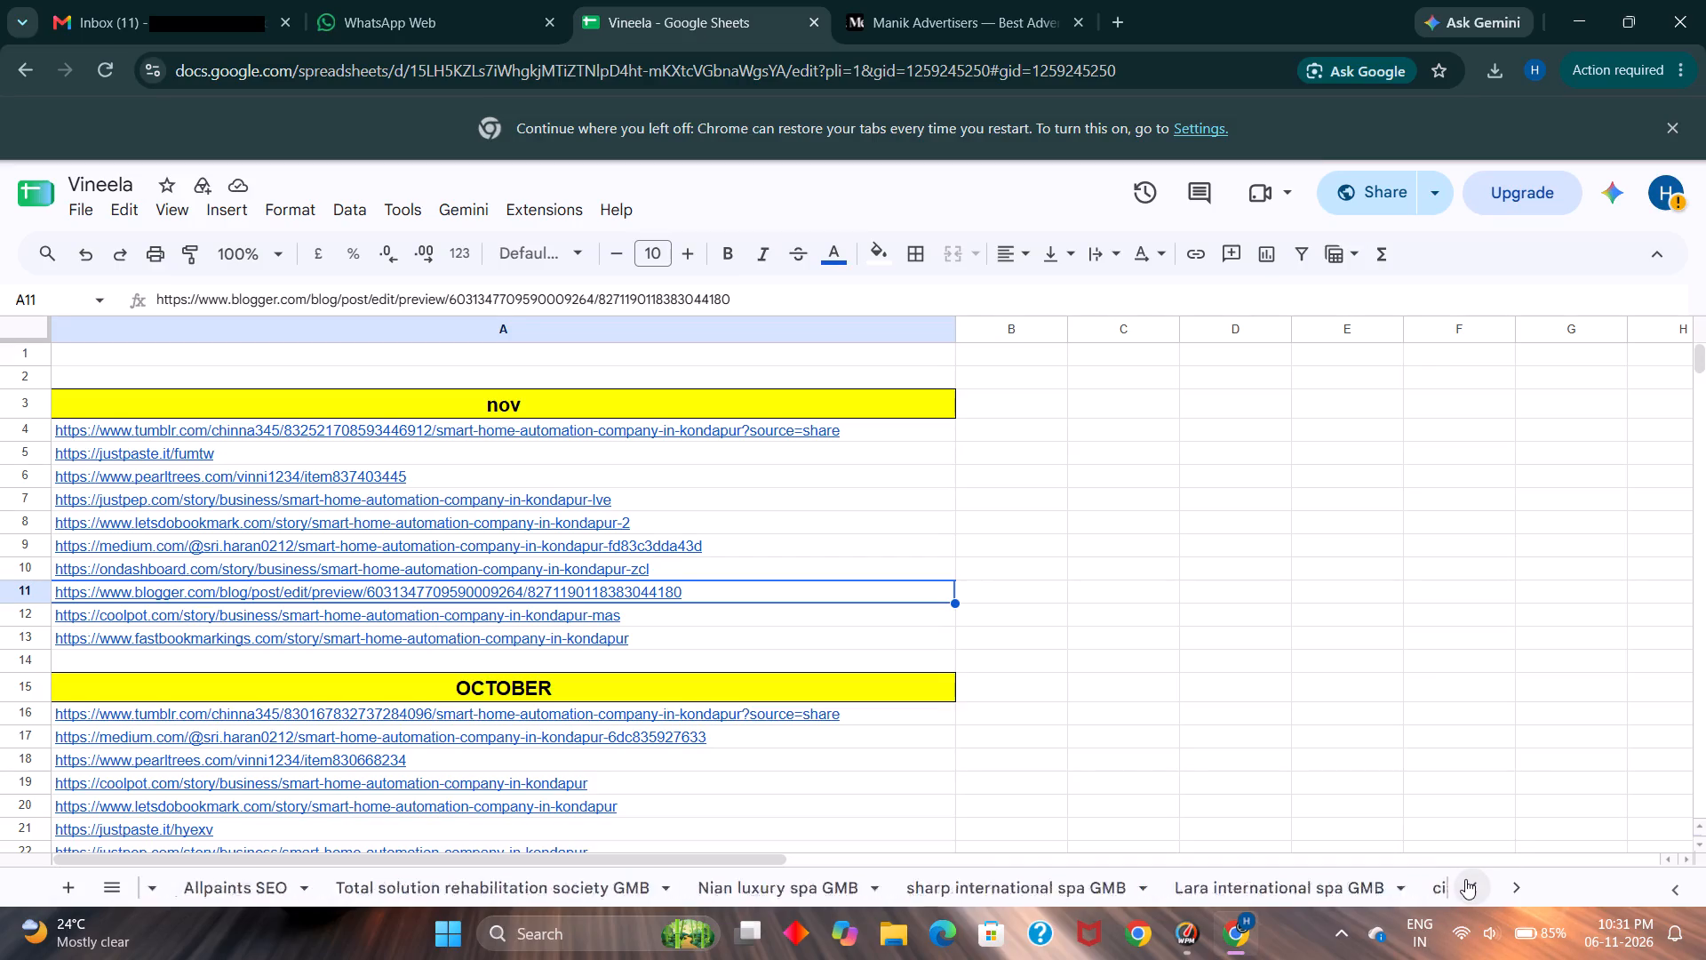
pyautogui.click(1465, 879)
pyautogui.click(1465, 879)
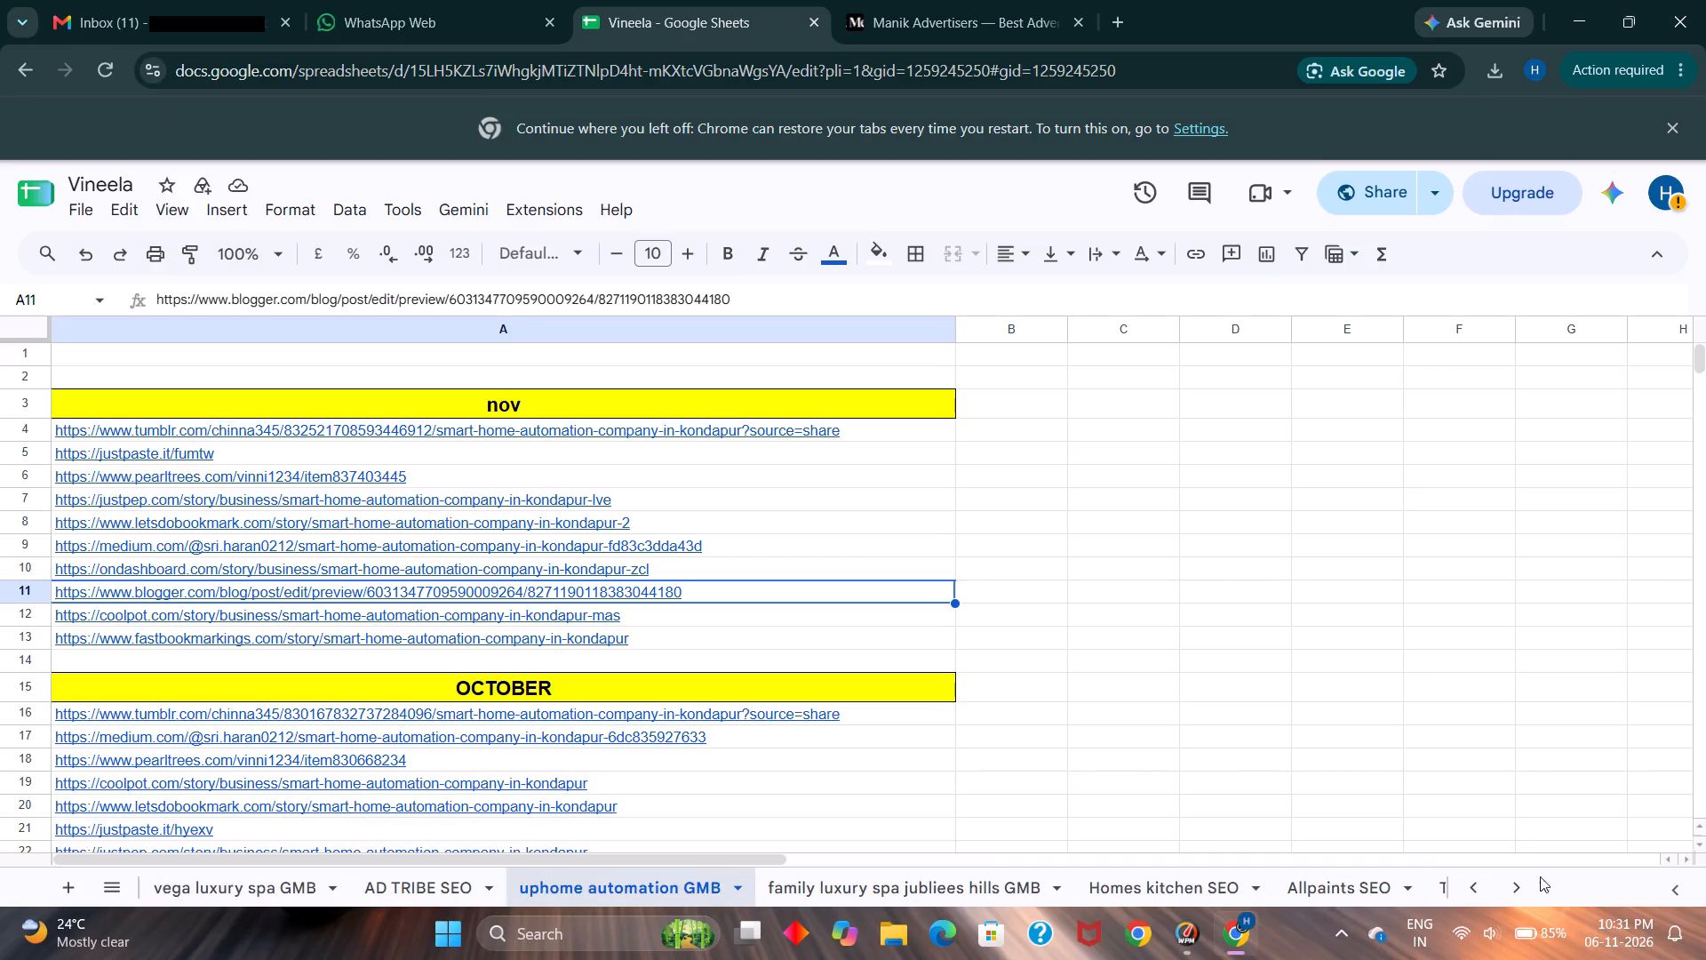
pyautogui.doubleClick(1515, 884)
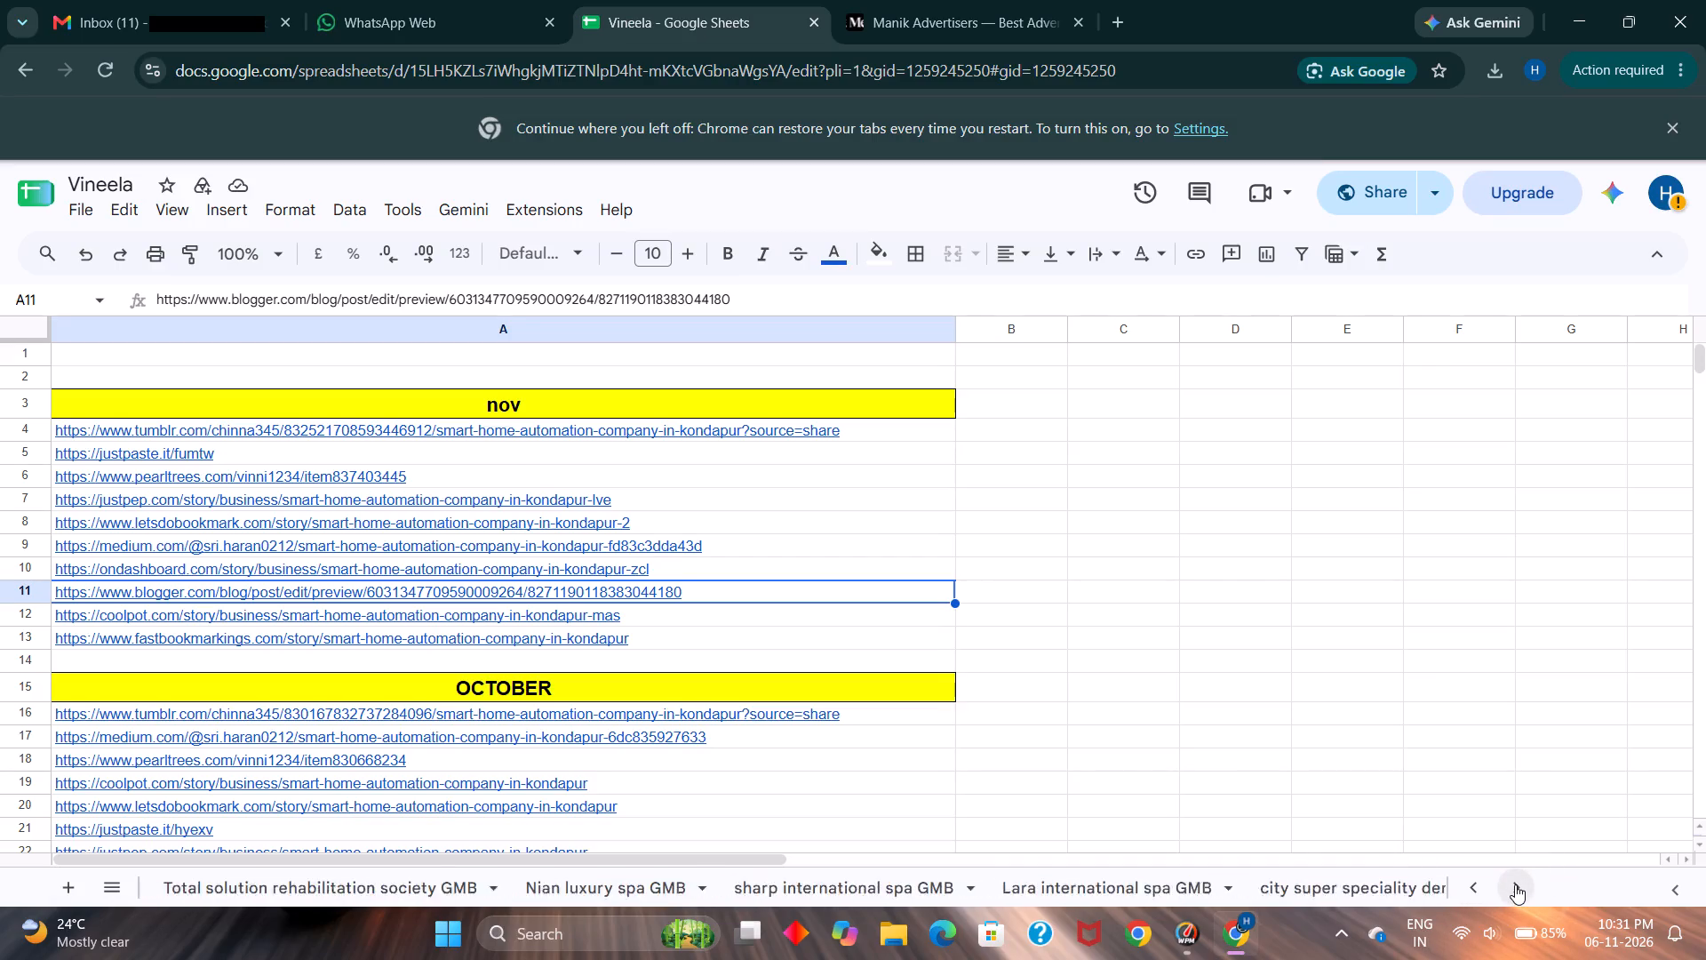
pyautogui.click(1515, 884)
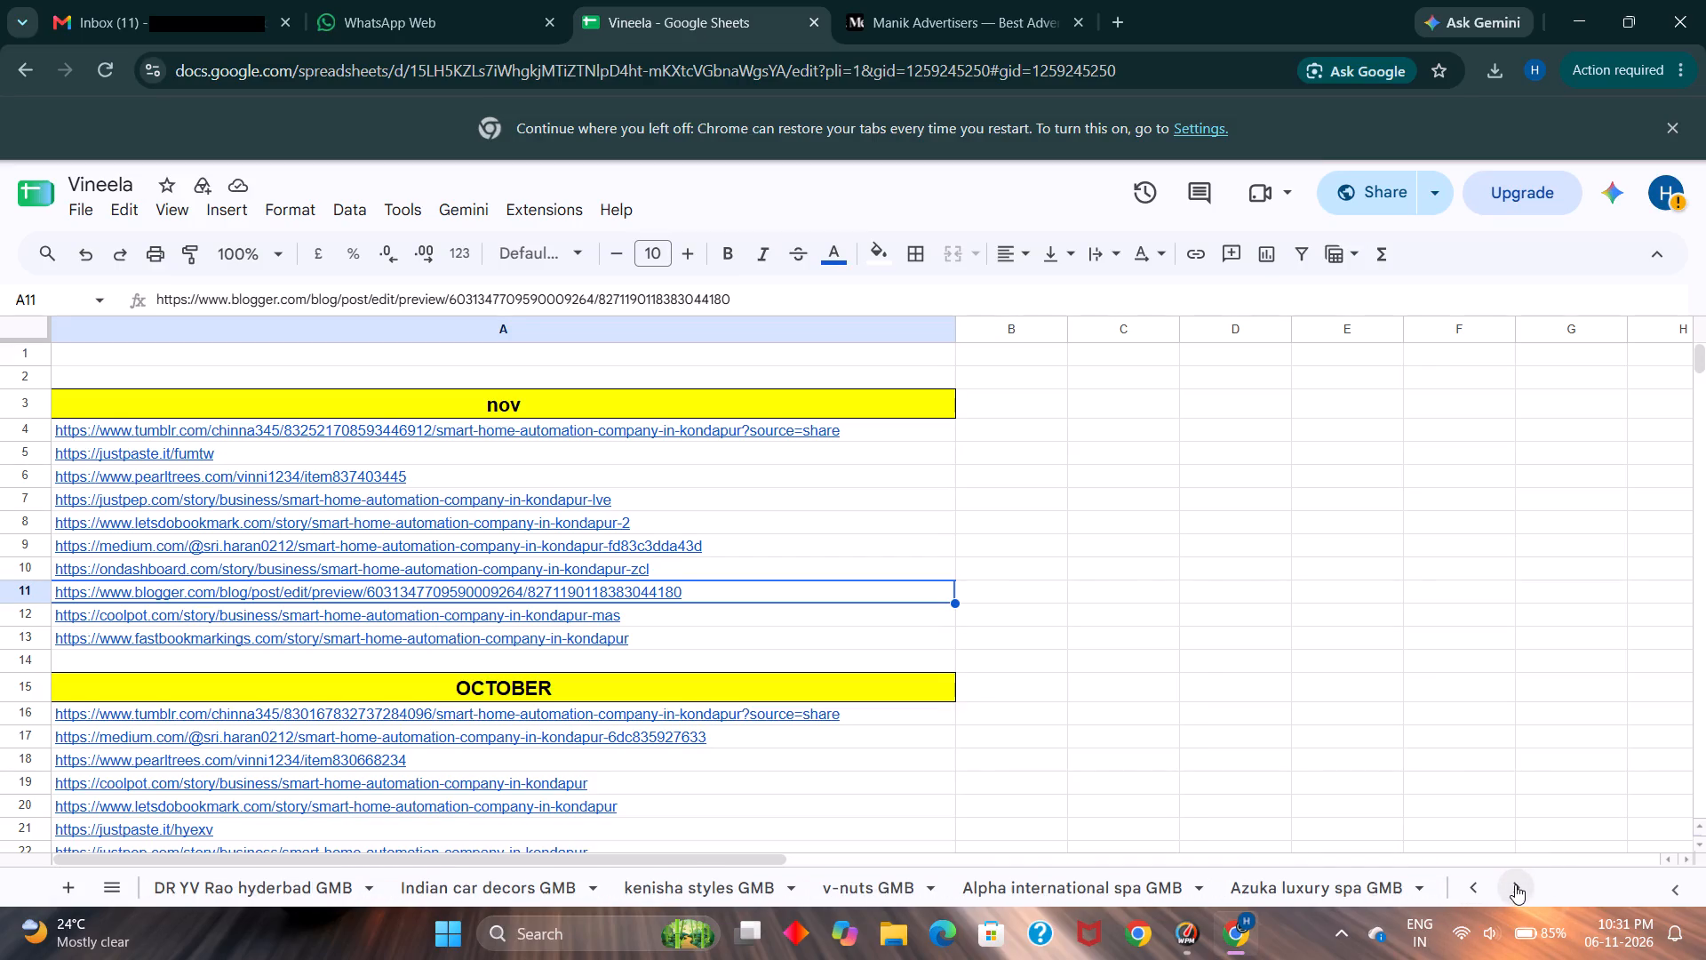
pyautogui.click(1515, 884)
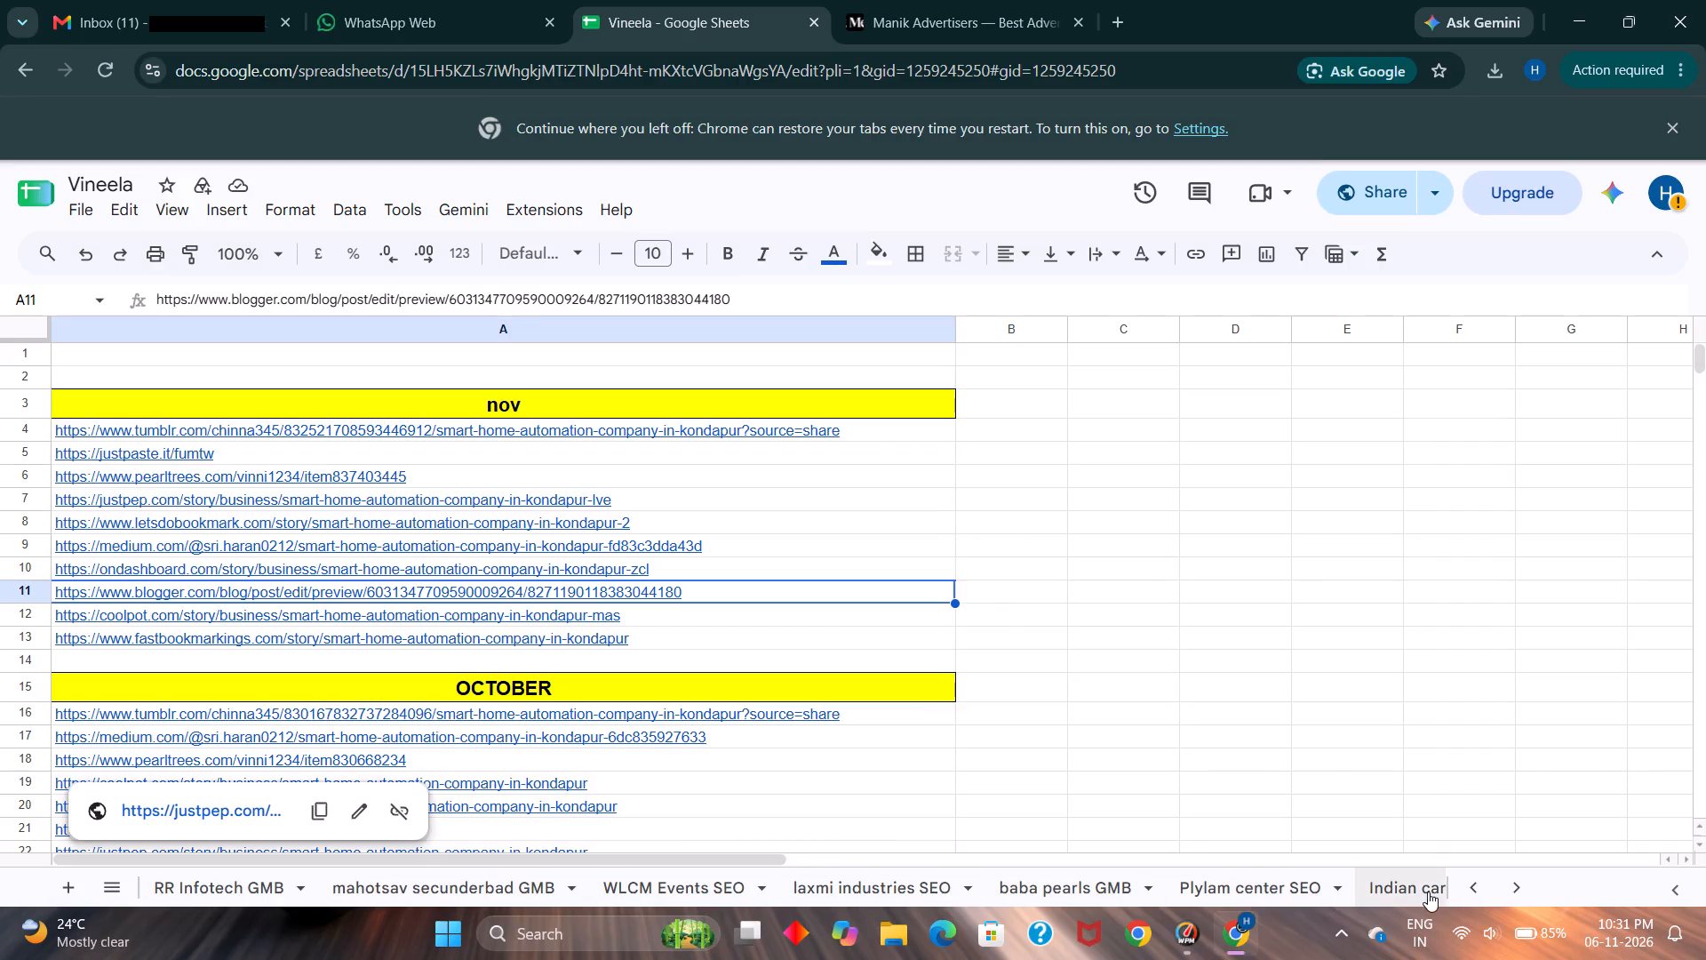
pyautogui.click(1473, 879)
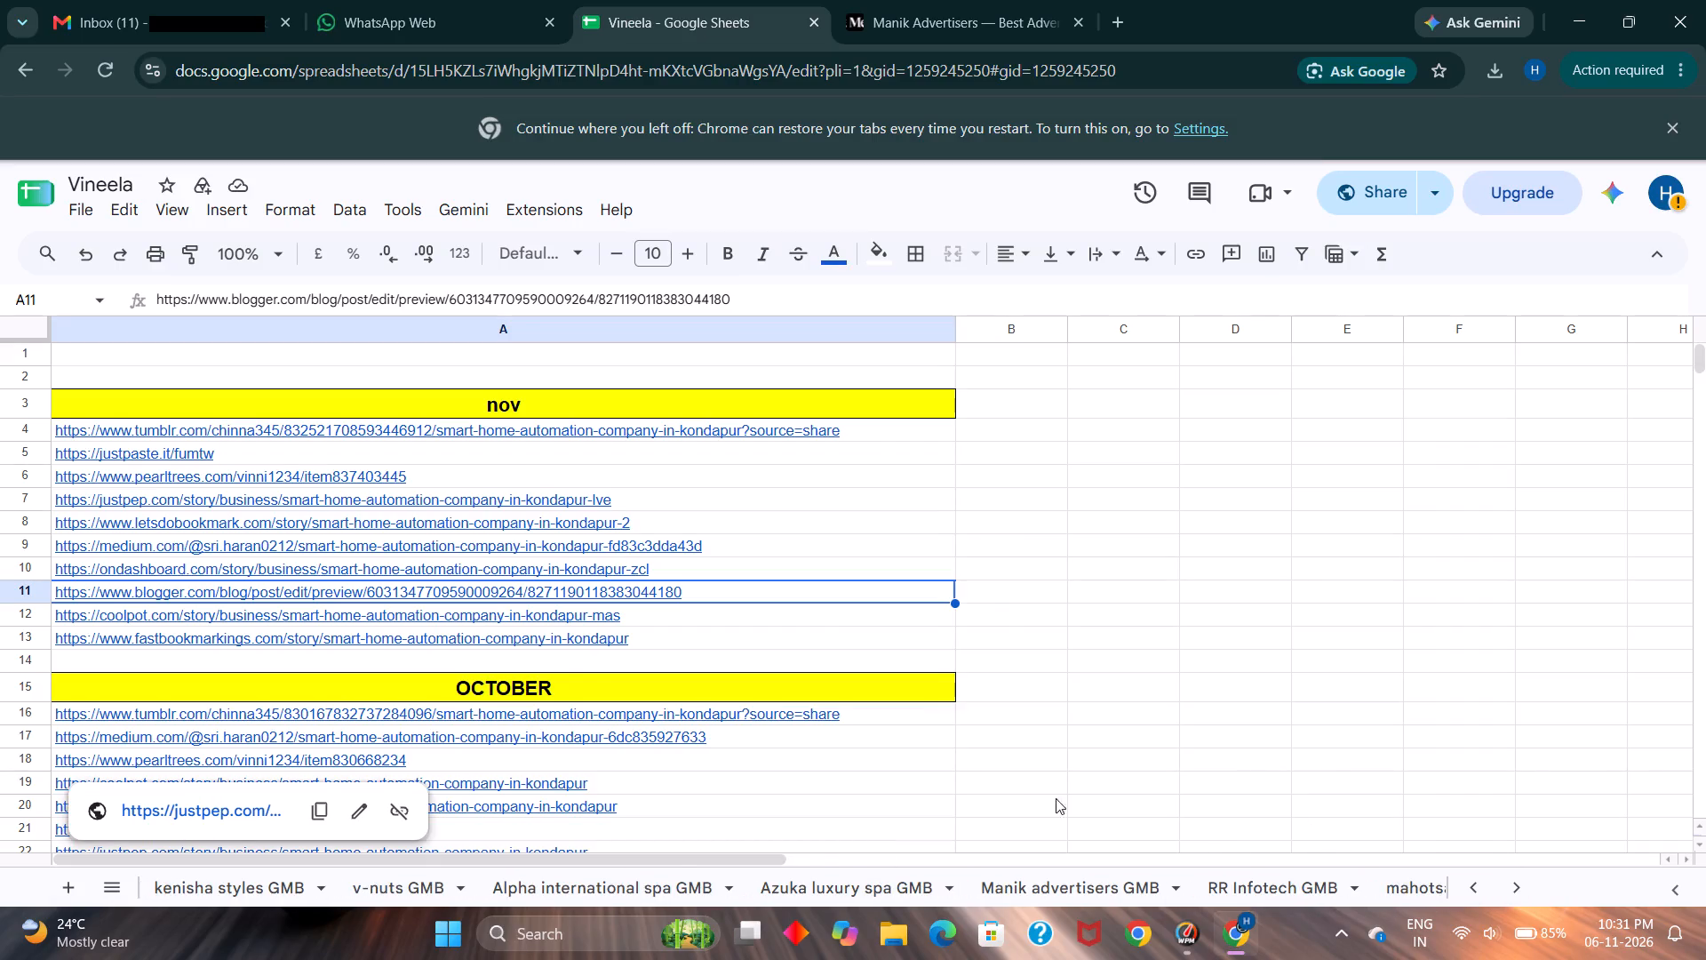
pyautogui.click(1067, 885)
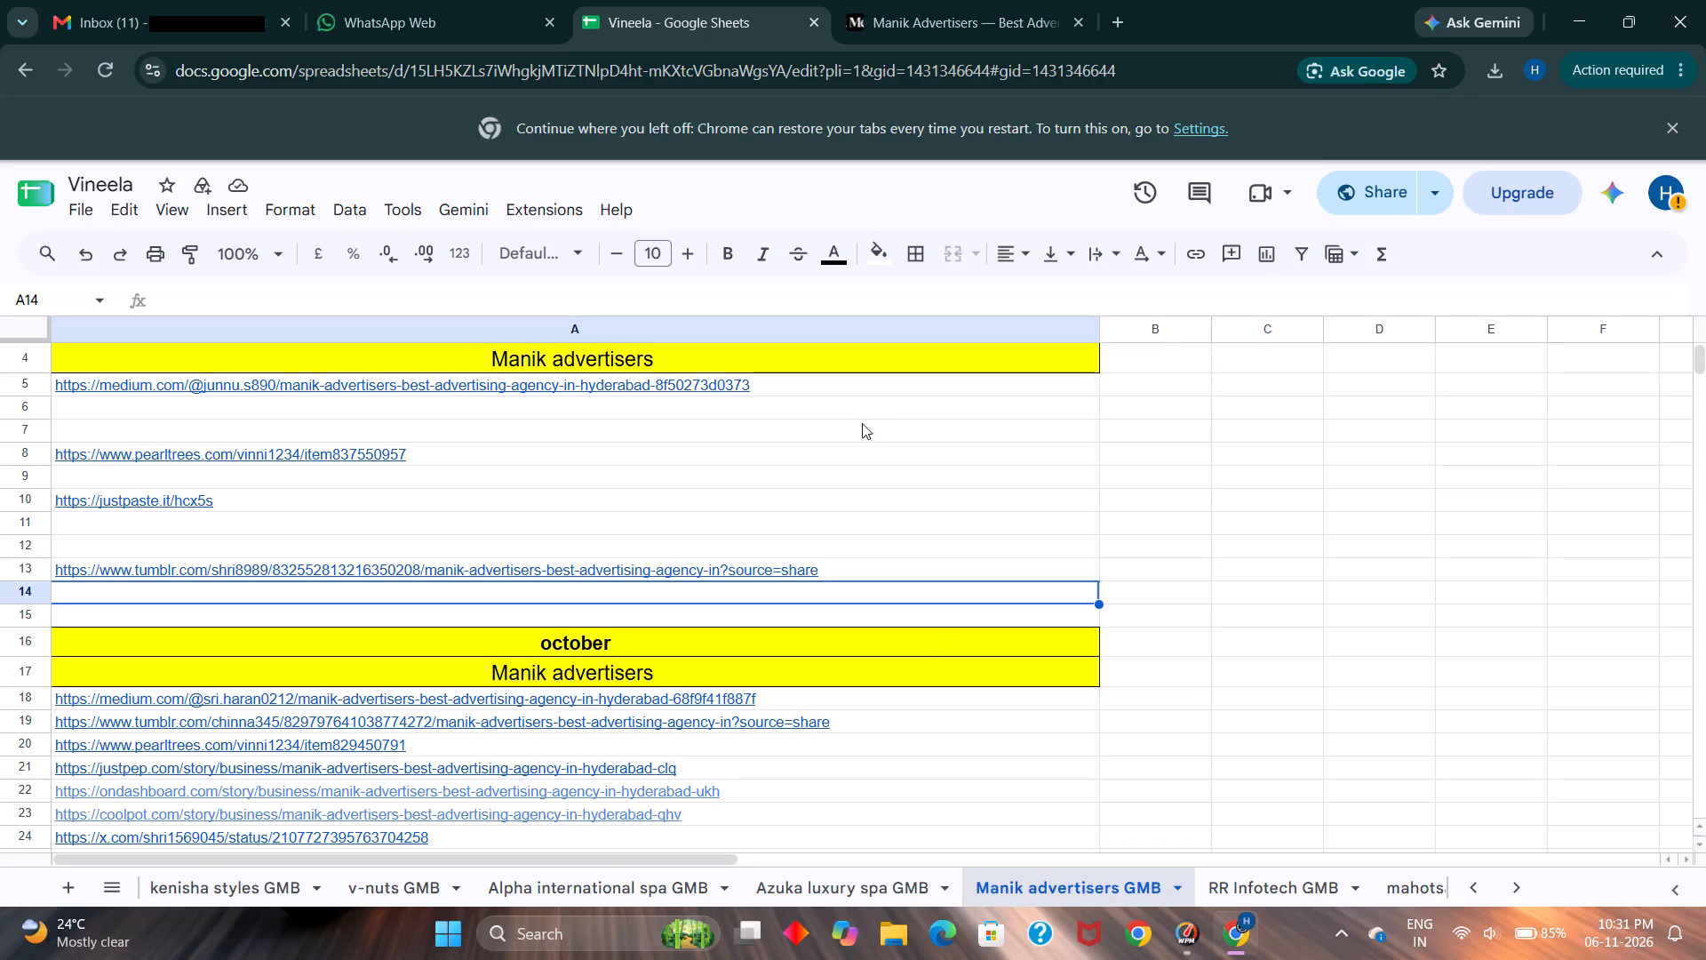
# Follow the ondashboard.com link in cell A22 of the October list on the Manik advertisers GMB sheet.
pyautogui.click(447, 756)
pyautogui.press('Down')
pyautogui.press('Down')
pyautogui.press('Down')
pyautogui.press('Down')
pyautogui.press('Down')
pyautogui.press('Down')
pyautogui.press('Down')
pyautogui.press('Down')
pyautogui.press('Down')
pyautogui.press('Down')
pyautogui.press('Down')
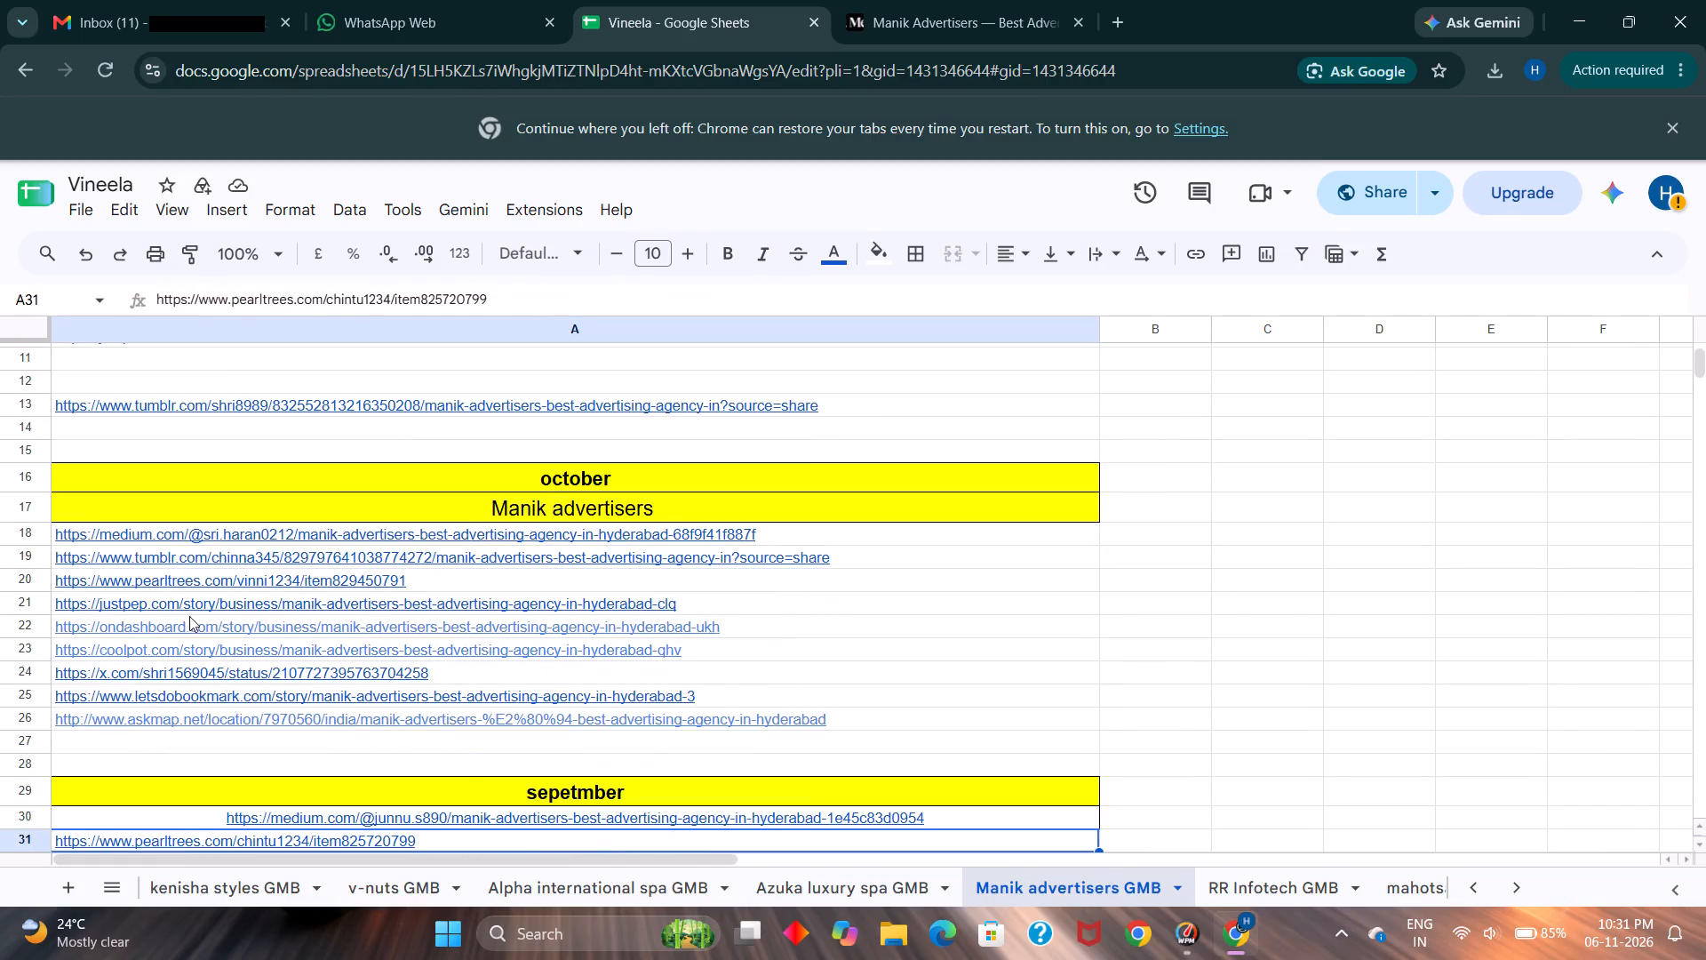
pyautogui.click(189, 629)
pyautogui.click(206, 663)
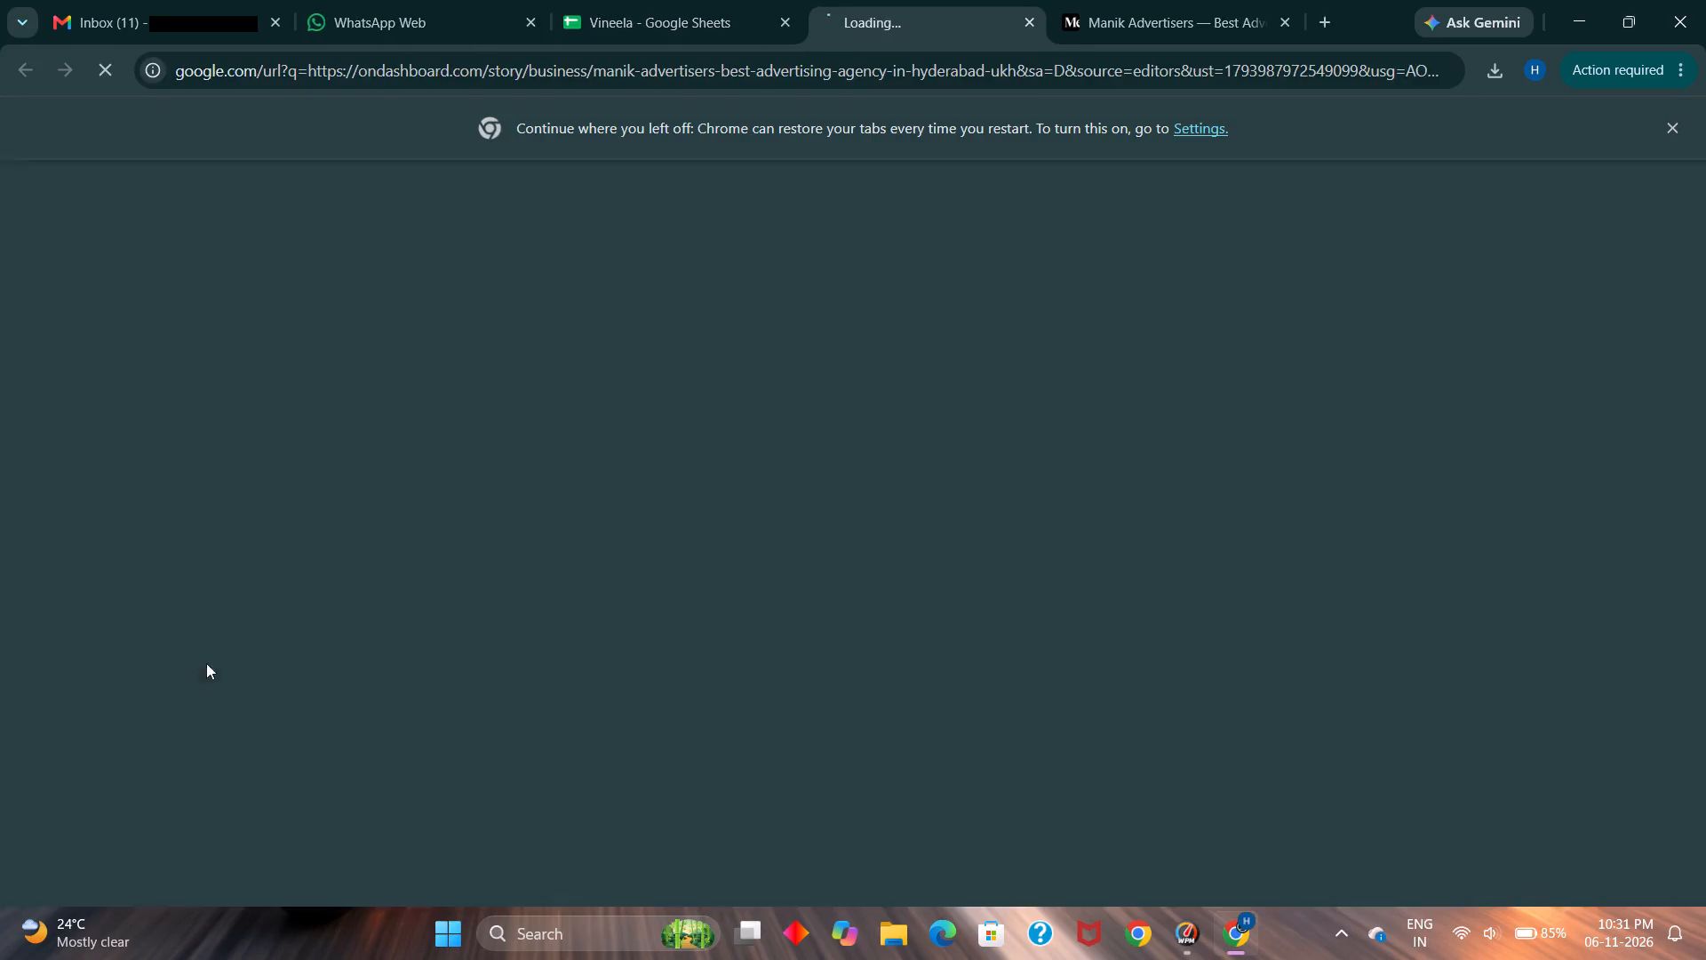
# Open the October coolpot.com link in A23 and letsdobookmark.com link in A25 in separate tabs, and return to the Vineela spreadsheet.
pyautogui.click(608, 18)
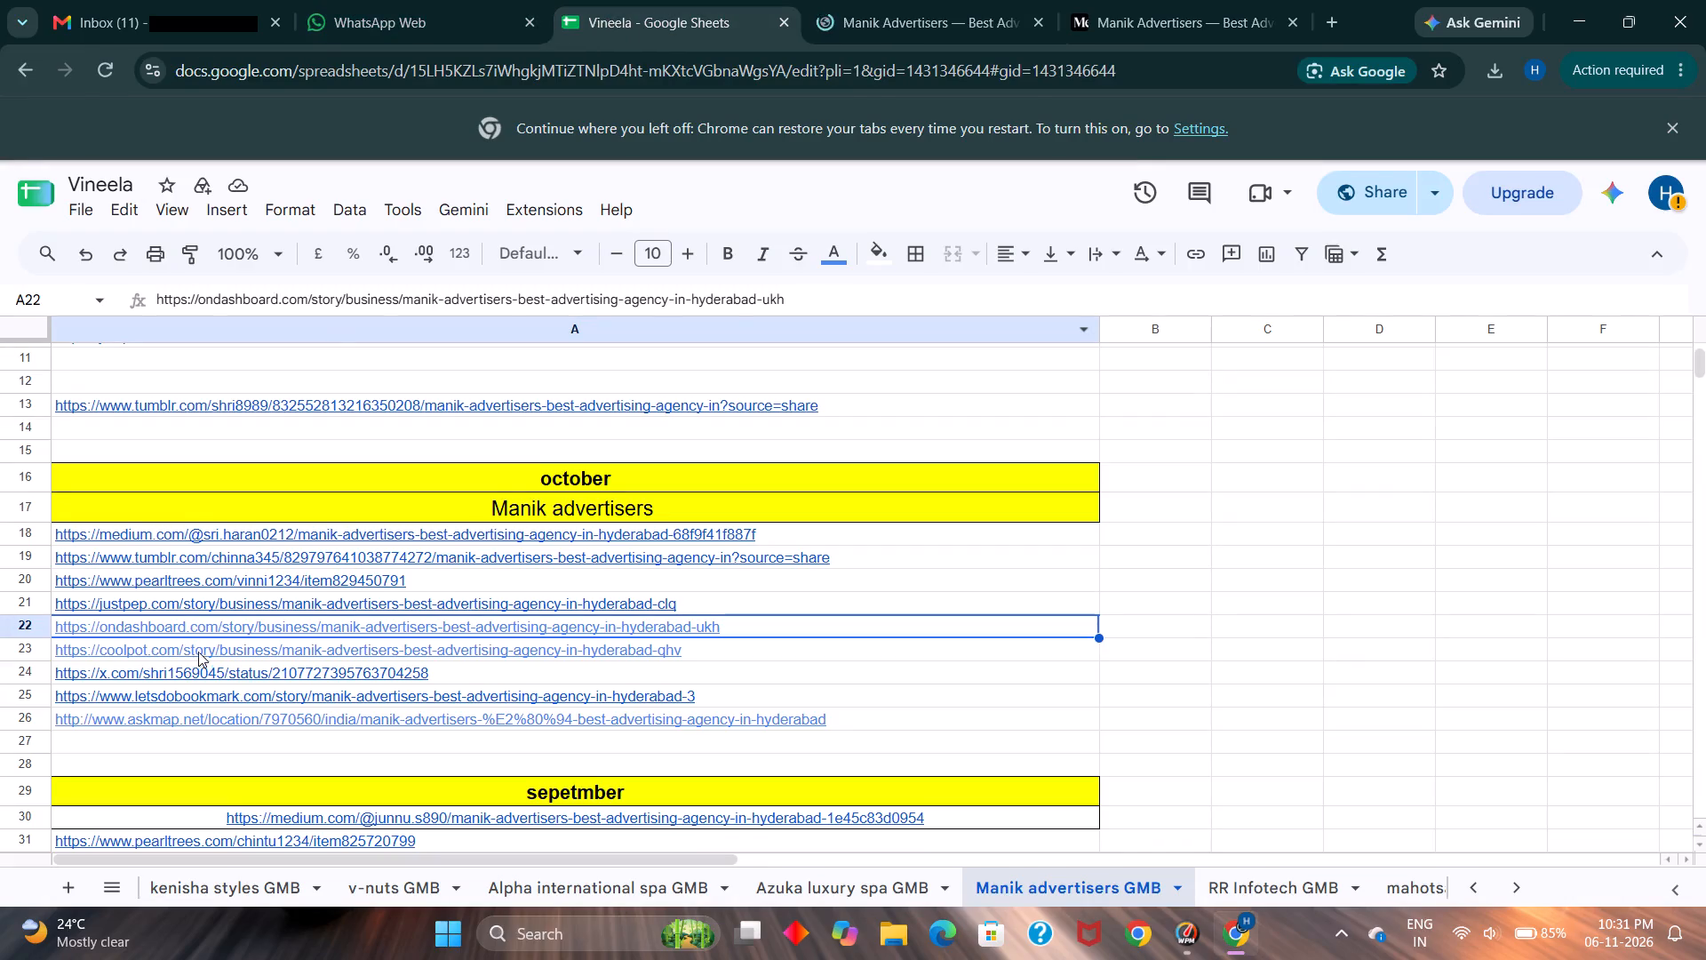
pyautogui.click(200, 653)
pyautogui.click(200, 691)
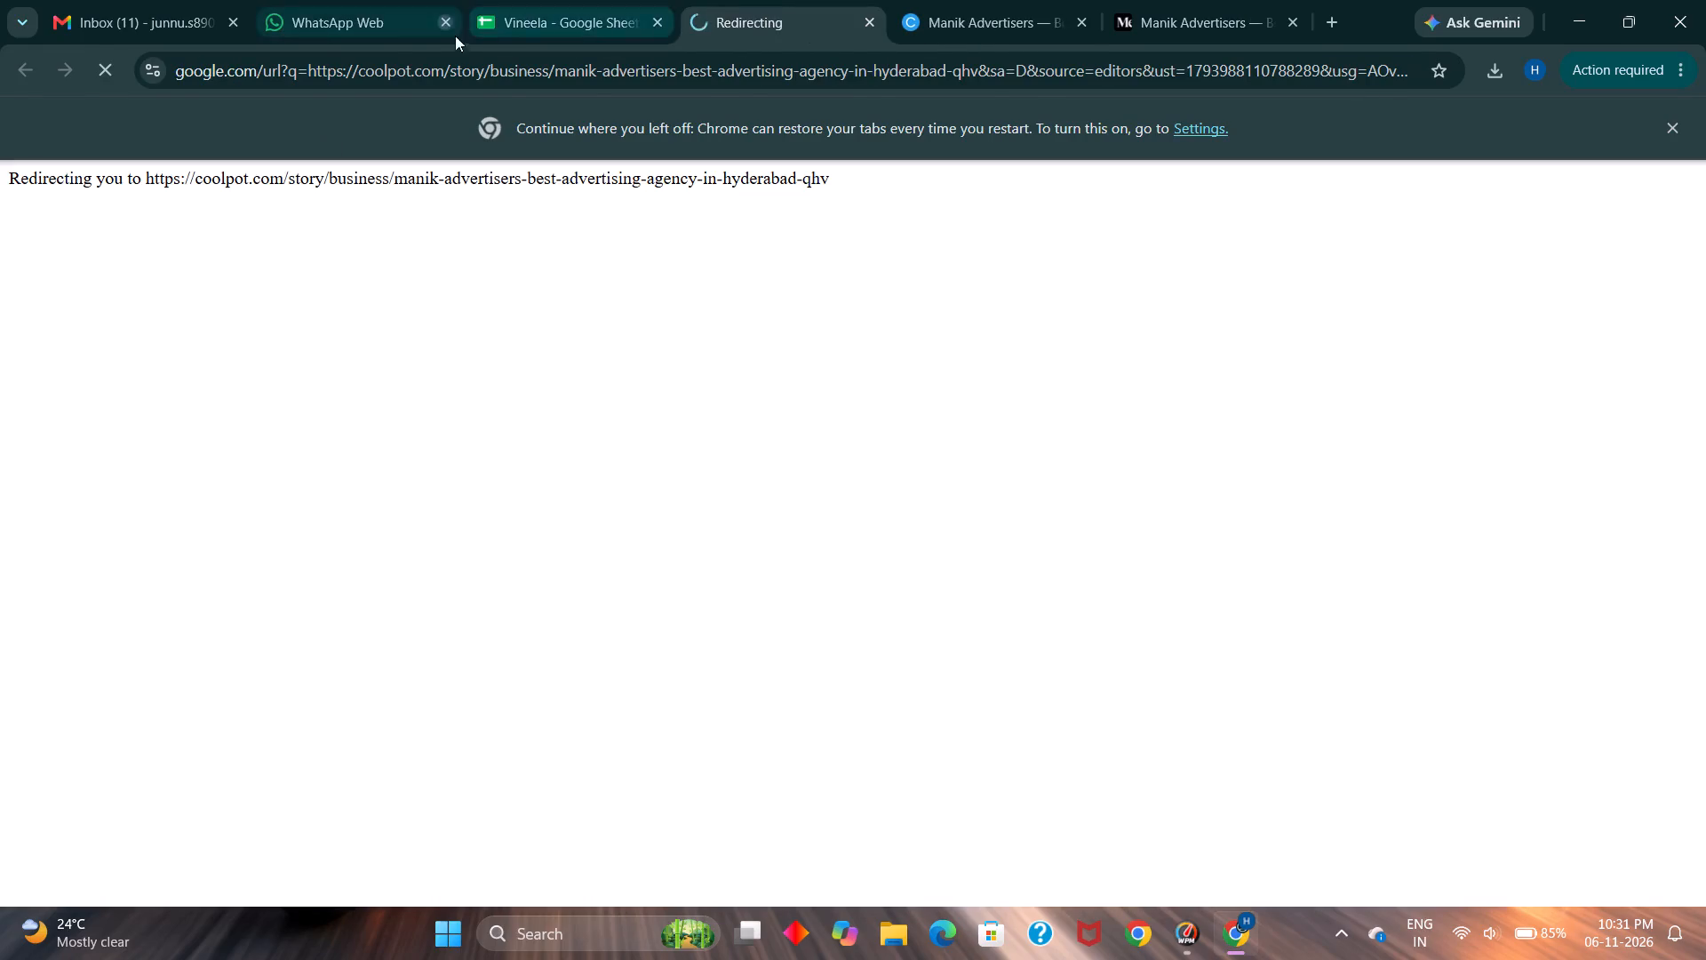
pyautogui.click(515, 23)
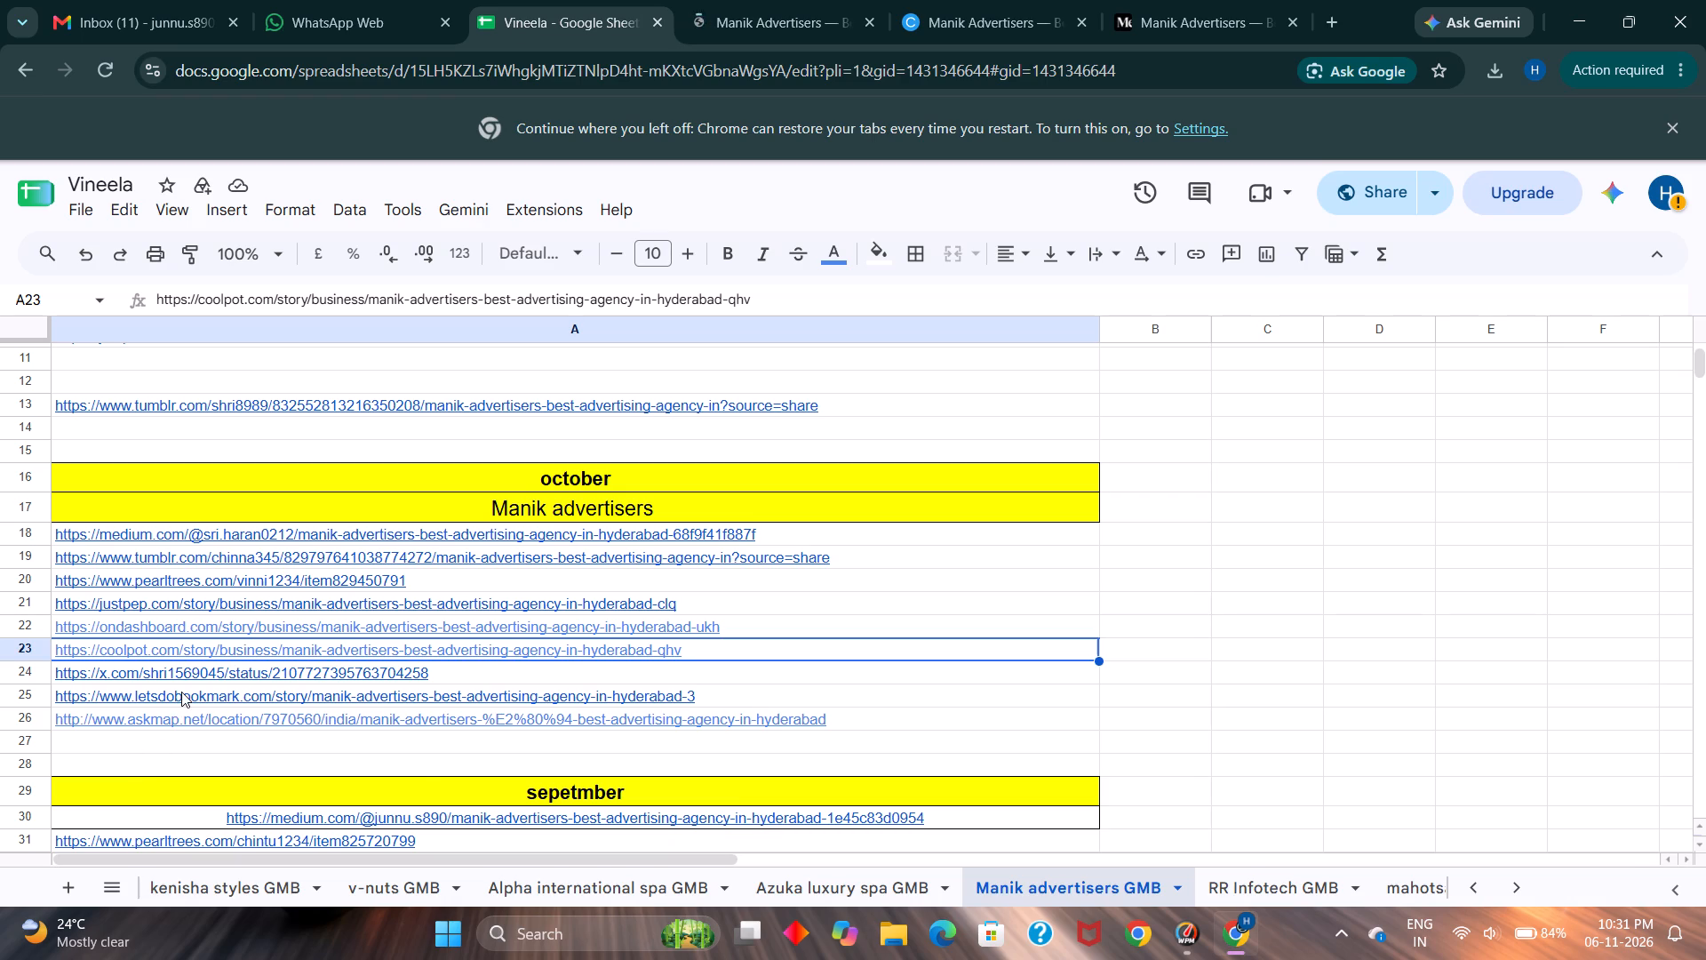
pyautogui.click(196, 693)
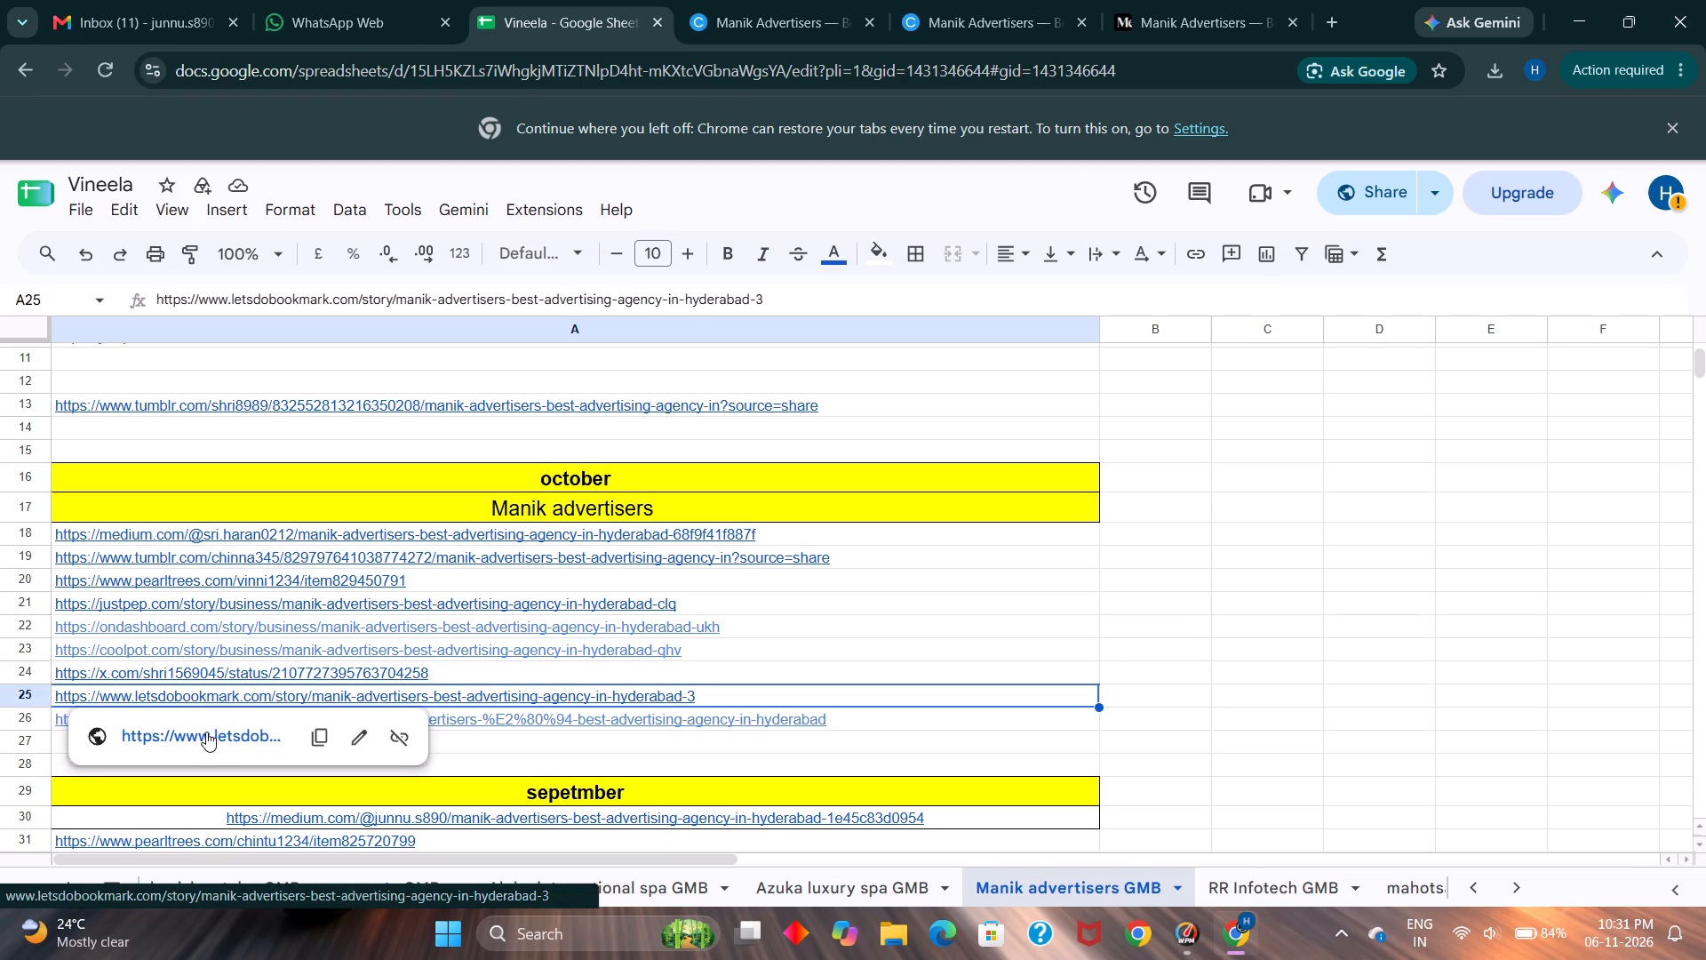
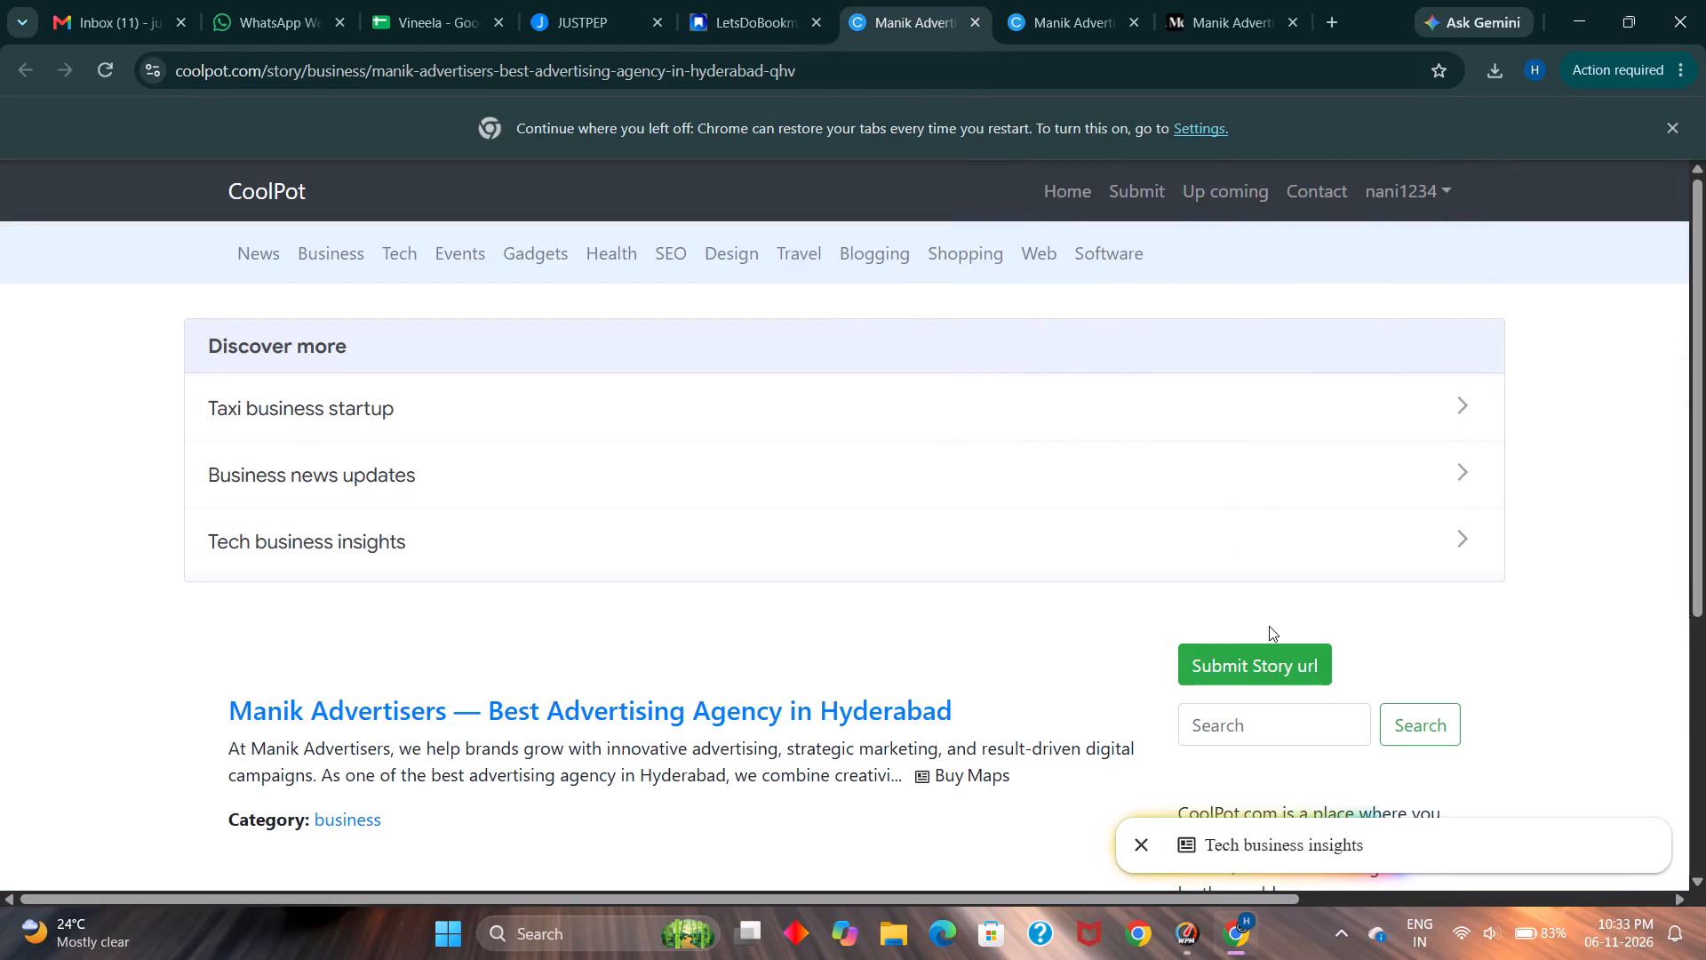
# Start a new story URL submission on CoolPot.
pyautogui.click(1253, 662)
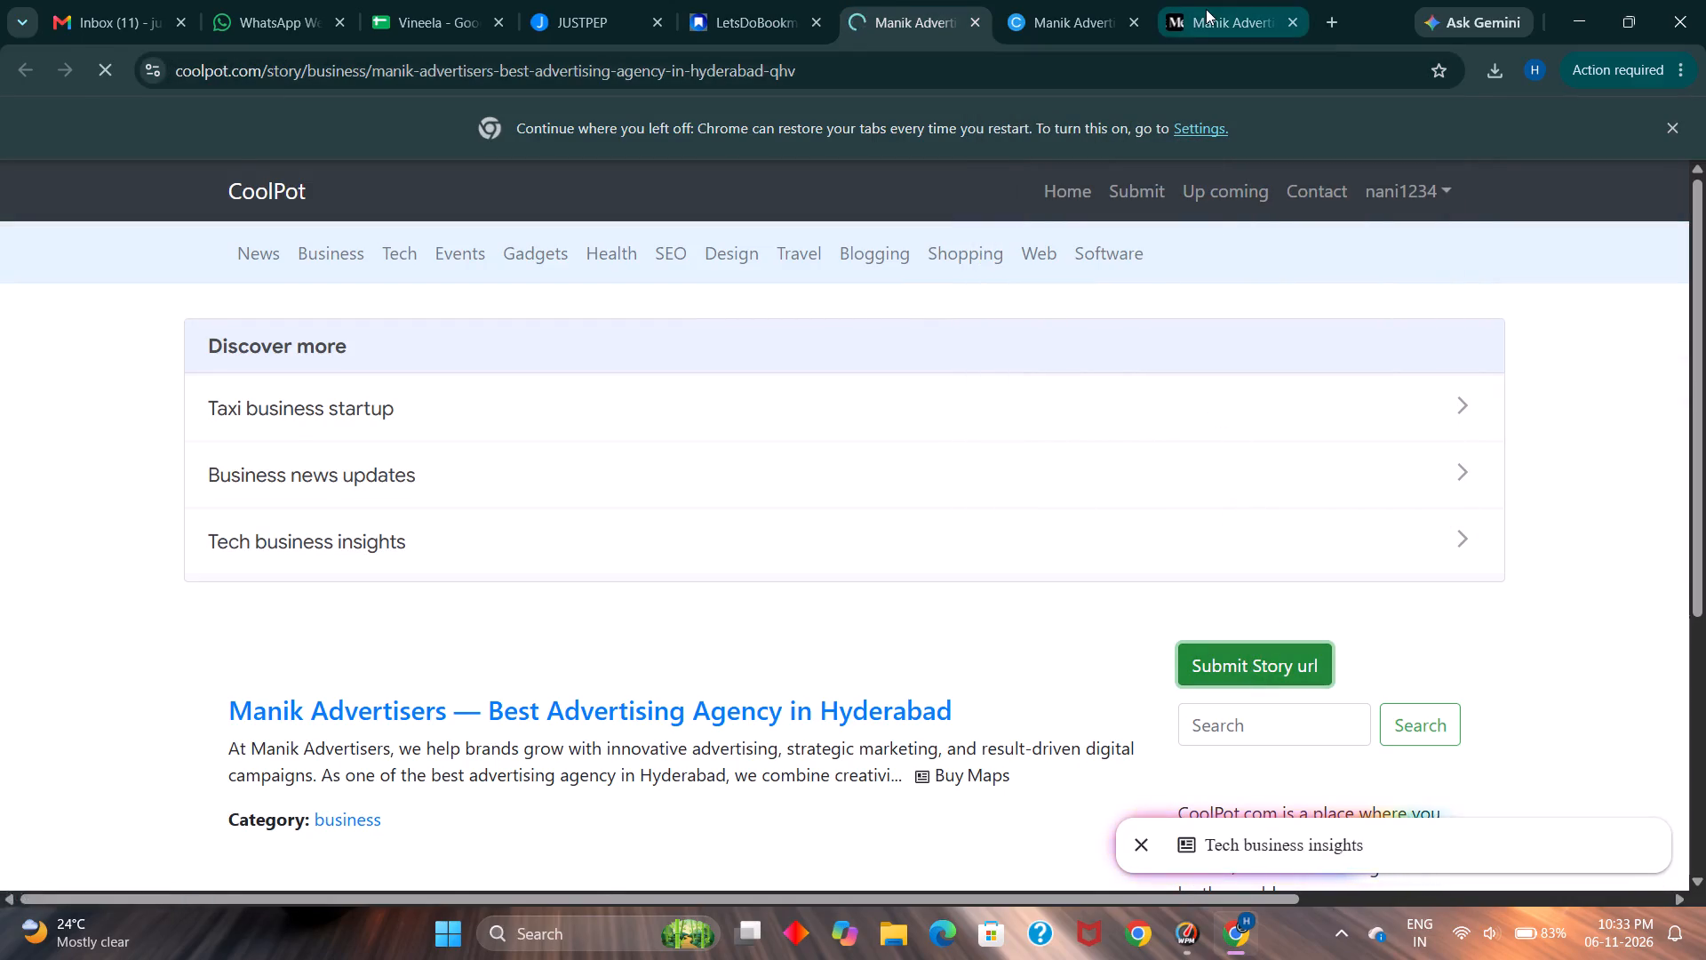
# Copy the Google Maps link at the end of the Manik Advertisers Medium article.
pyautogui.click(1206, 8)
pyautogui.click(1163, 273)
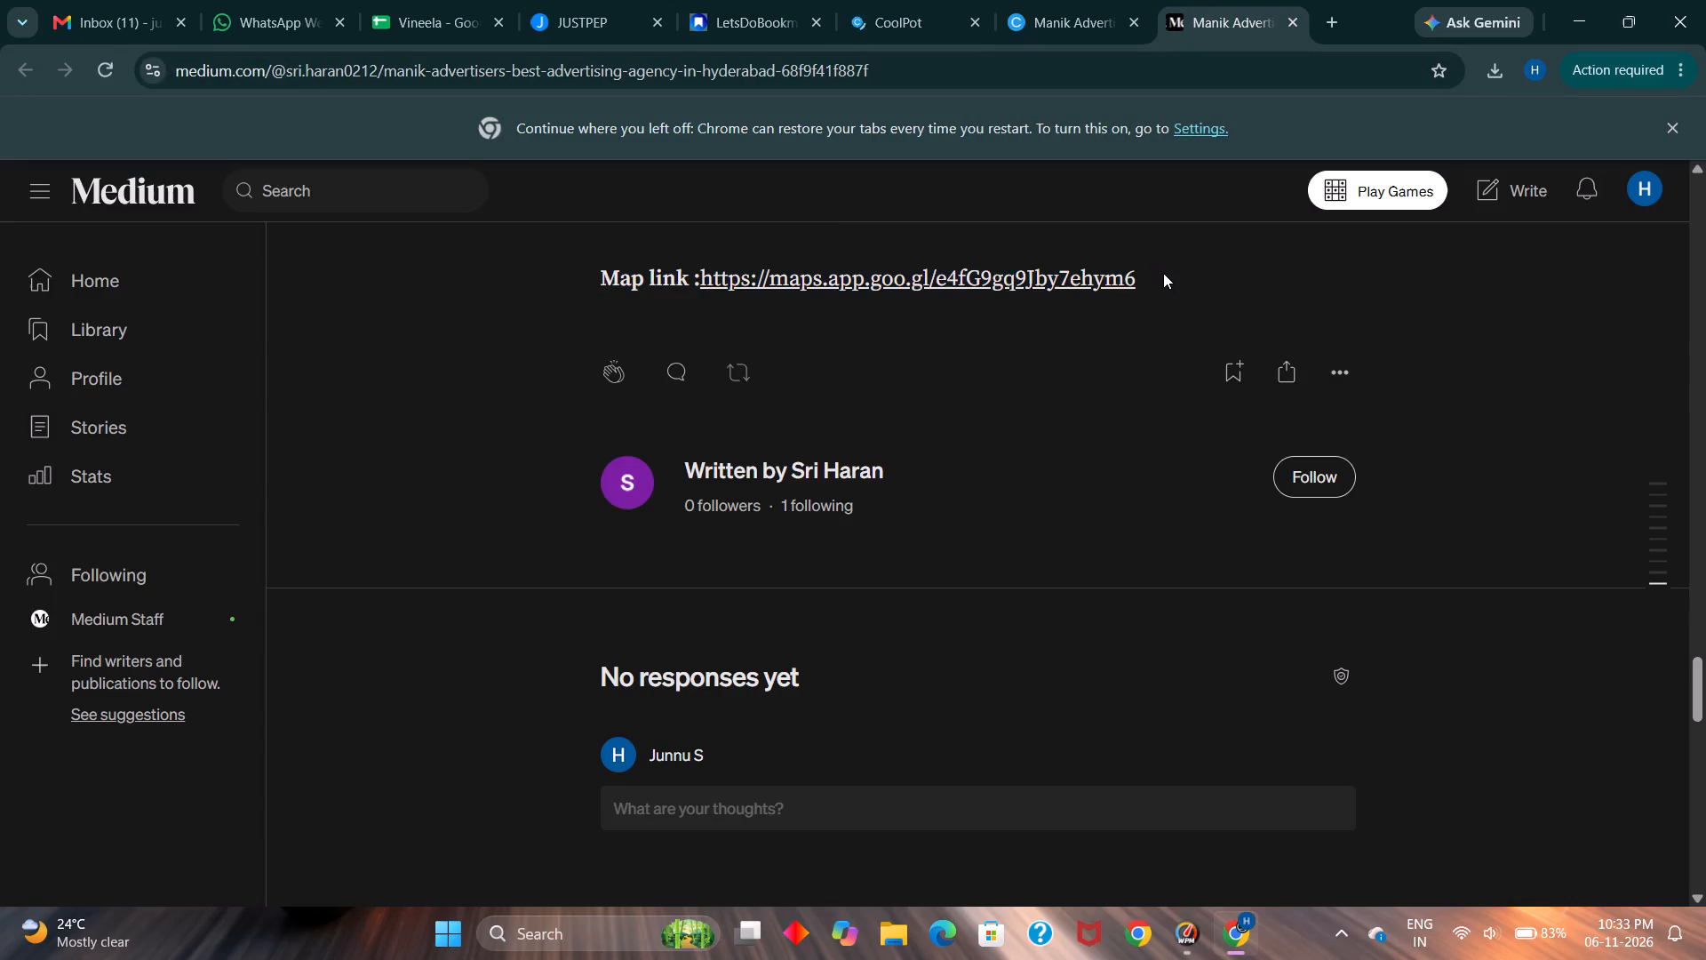
pyautogui.moveTo(1163, 273); pyautogui.dragTo(702, 285)
pyautogui.hotkey('ctrl', 'c')
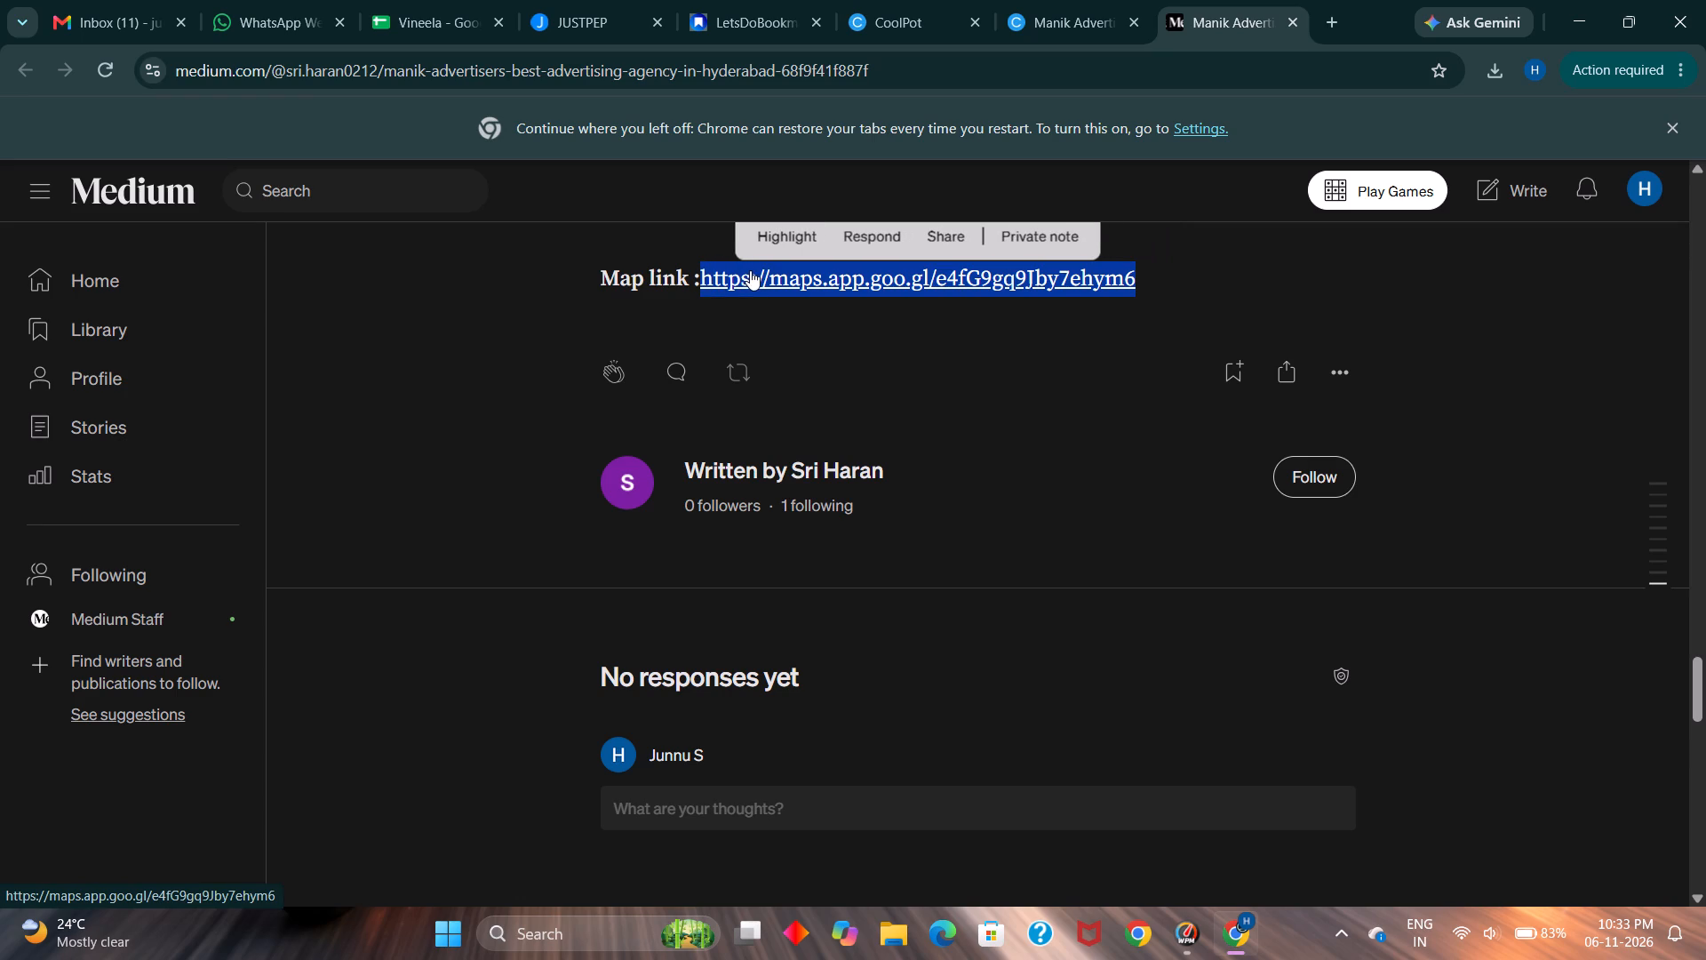
pyautogui.click(582, 32)
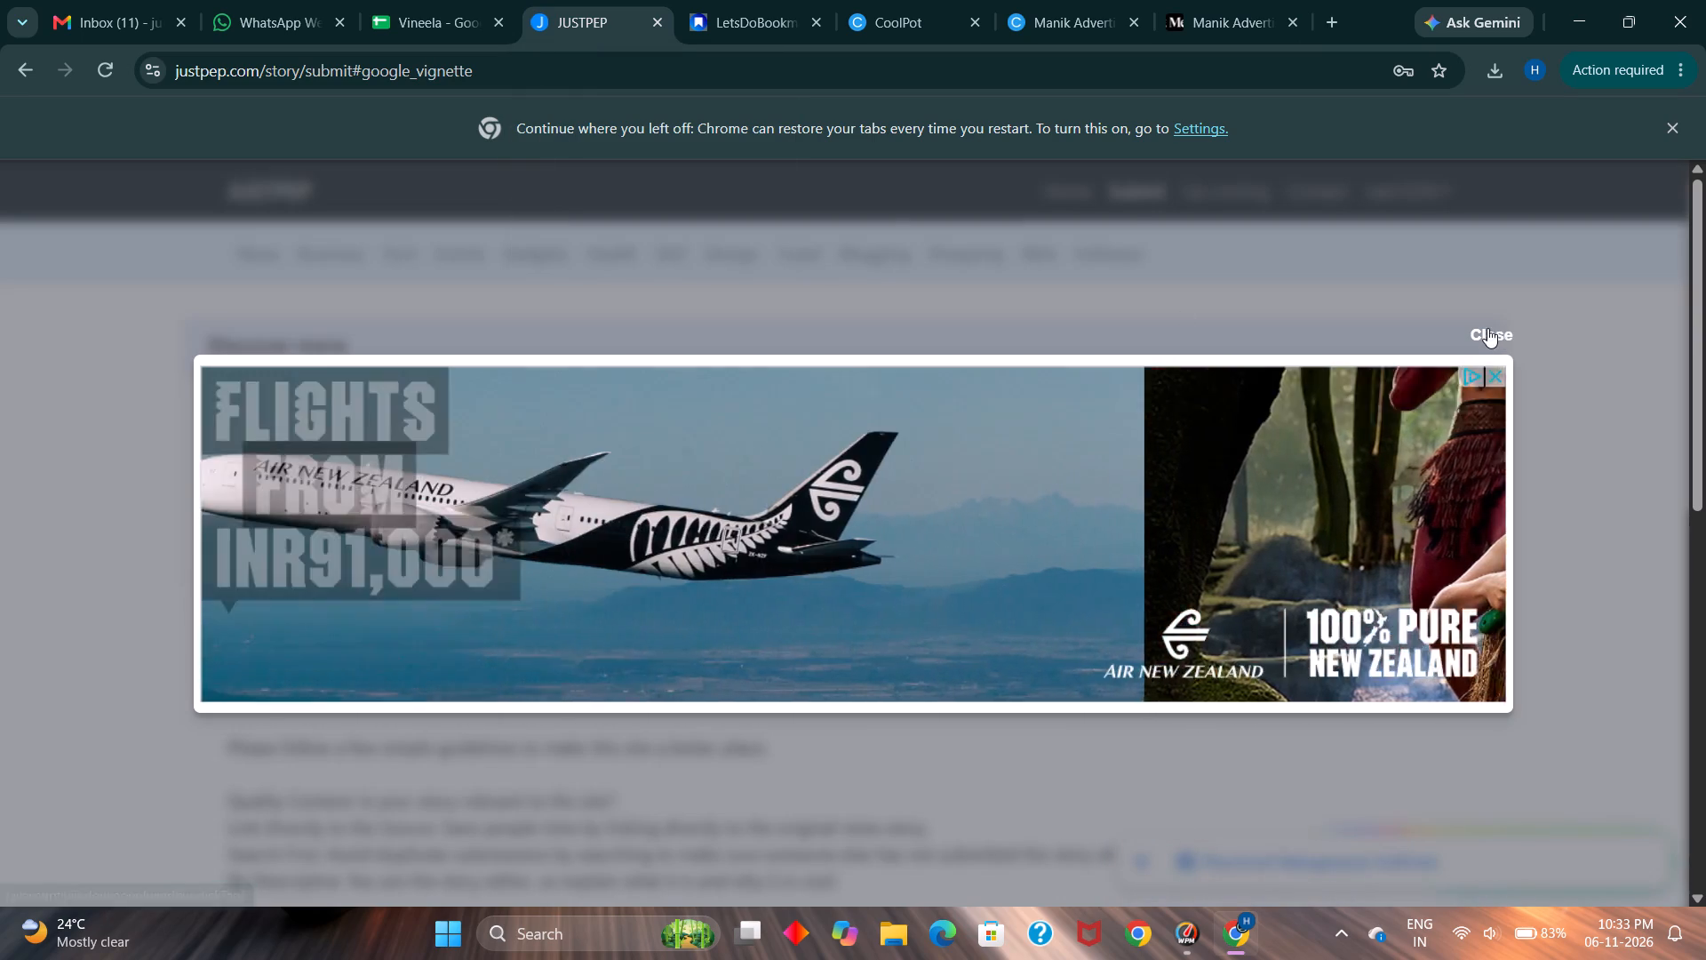
pyautogui.click(1485, 327)
pyautogui.press('Down')
pyautogui.press('Down')
pyautogui.press('Down')
pyautogui.press('Down')
pyautogui.press('Down')
pyautogui.press('Down')
pyautogui.press('Down')
pyautogui.press('Down')
pyautogui.press('Down')
pyautogui.press('Down')
pyautogui.press('Down')
pyautogui.press('Down')
pyautogui.press('Down')
pyautogui.press('Down')
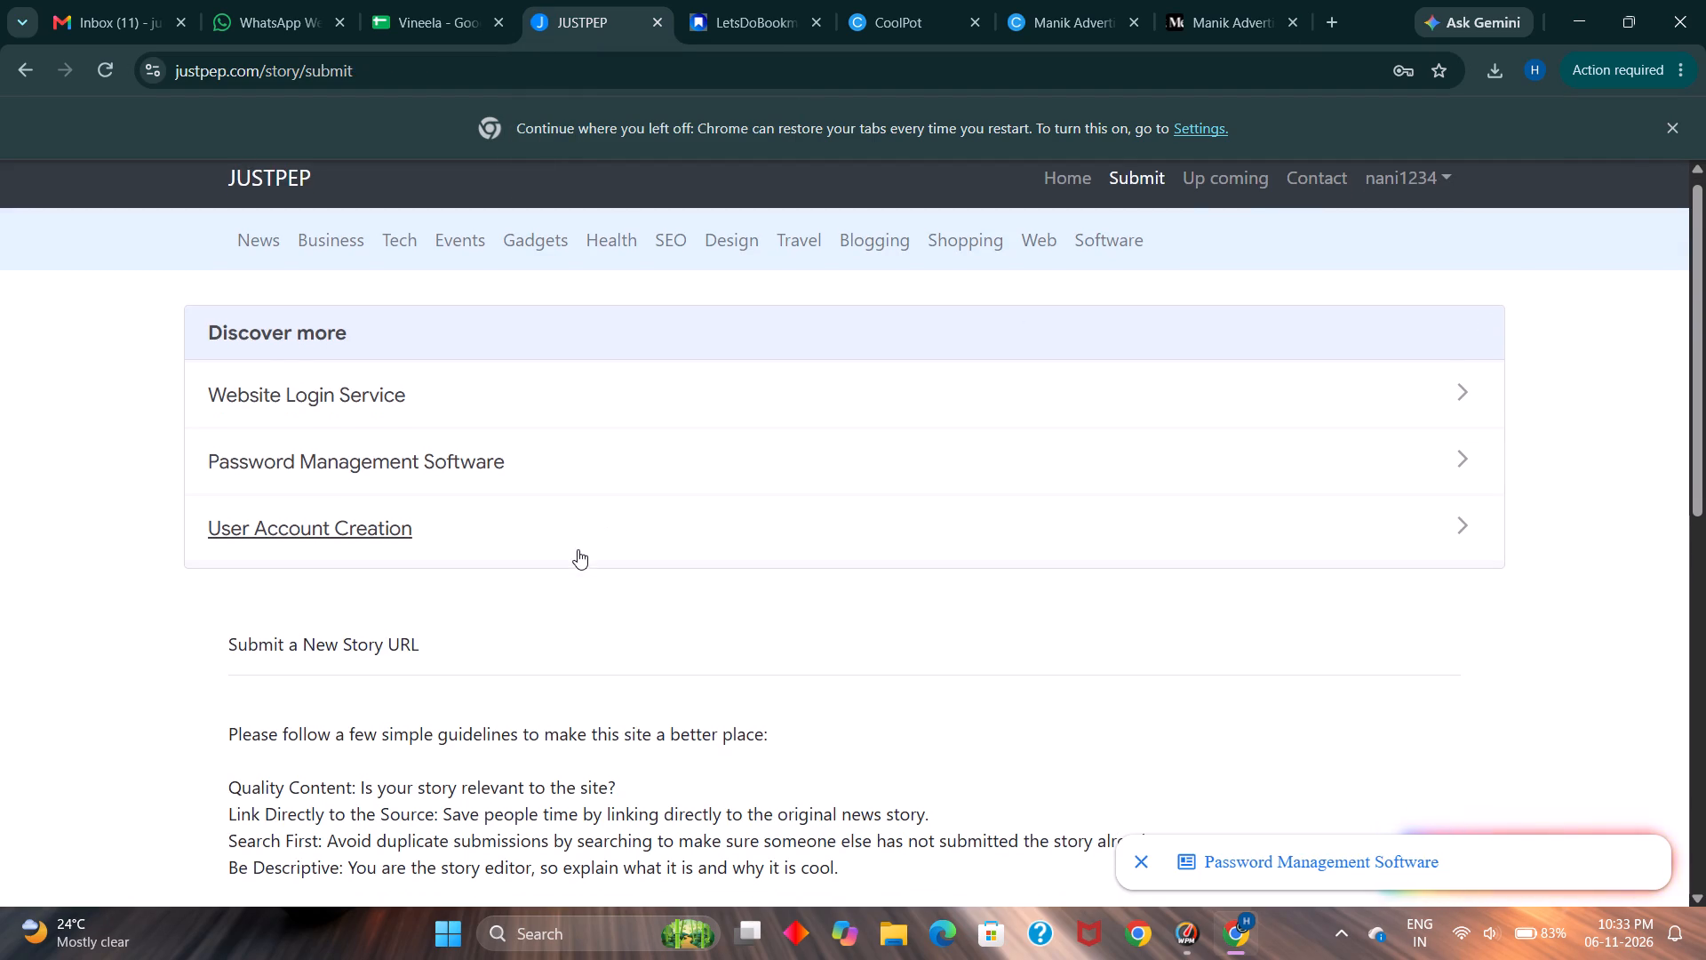
pyautogui.click(378, 412)
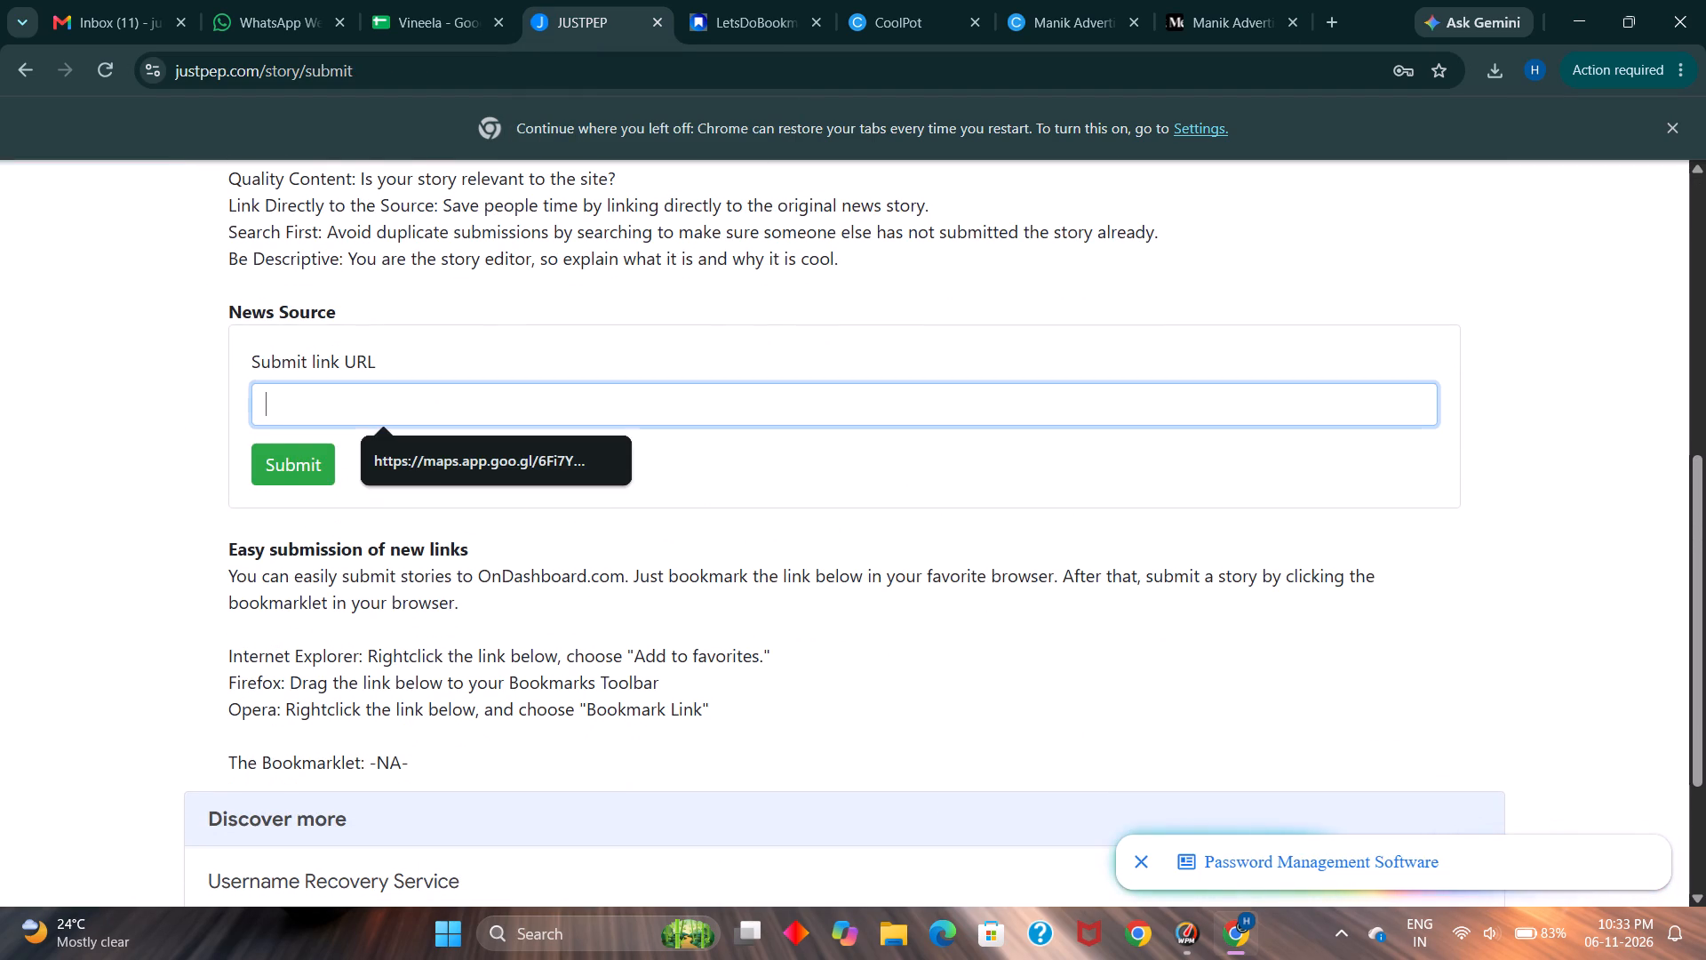
pyautogui.hotkey('ctrl', 'v')
pyautogui.click(297, 467)
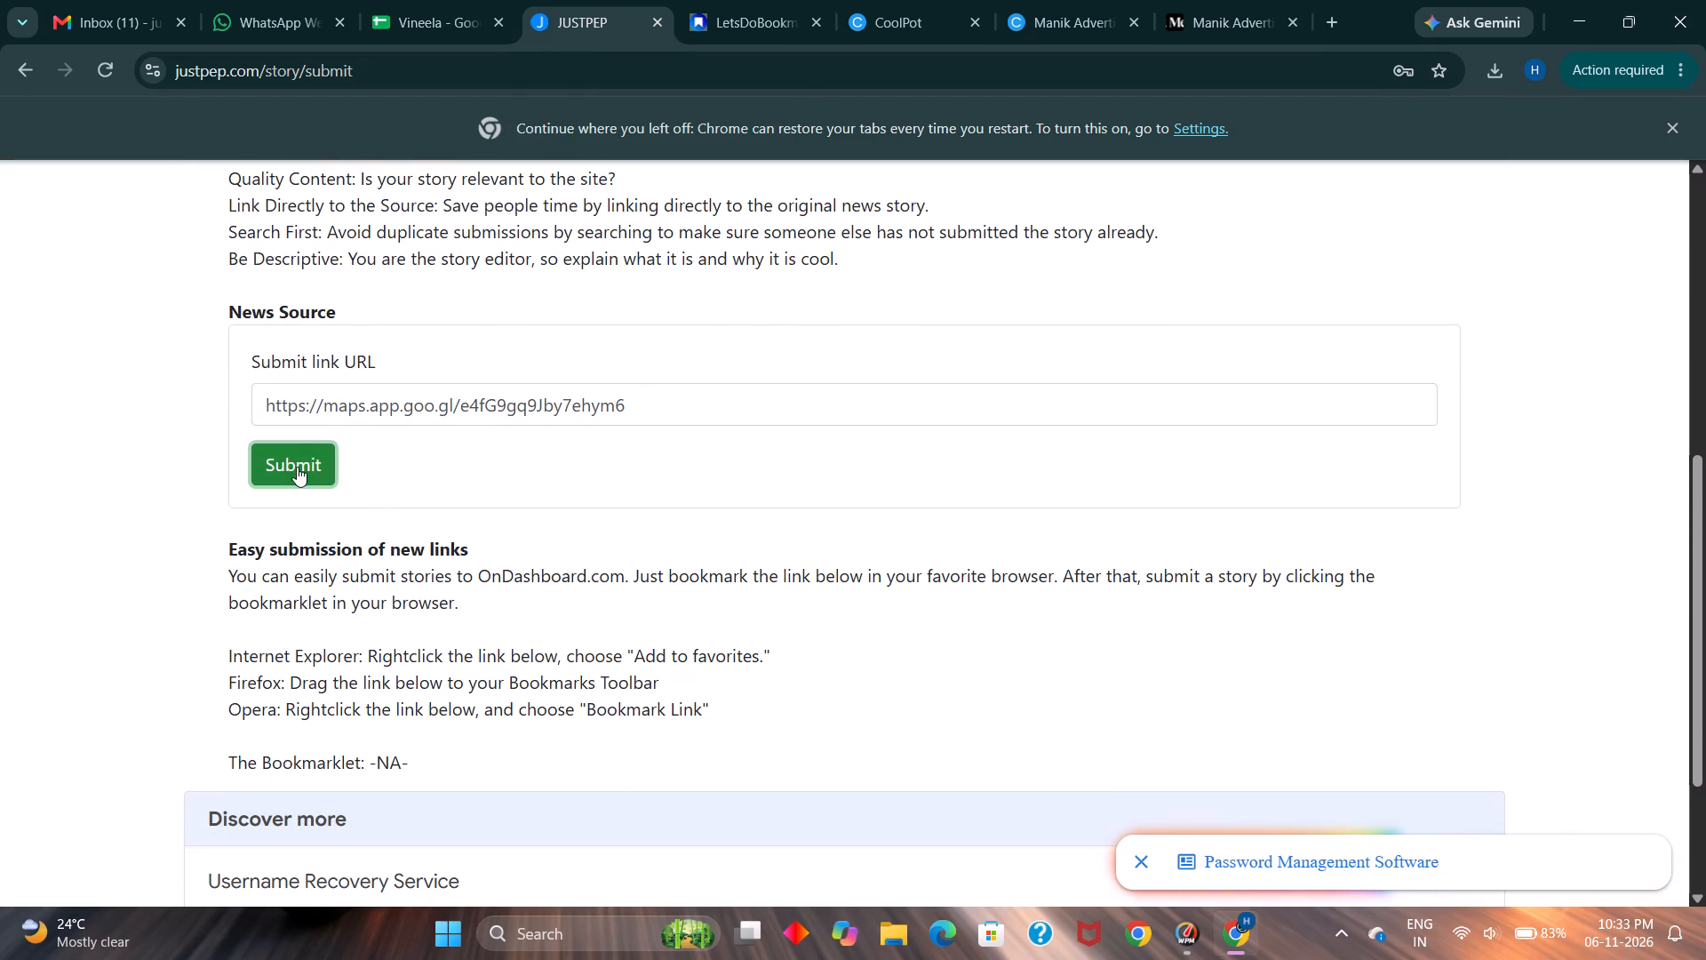
pyautogui.click(747, 37)
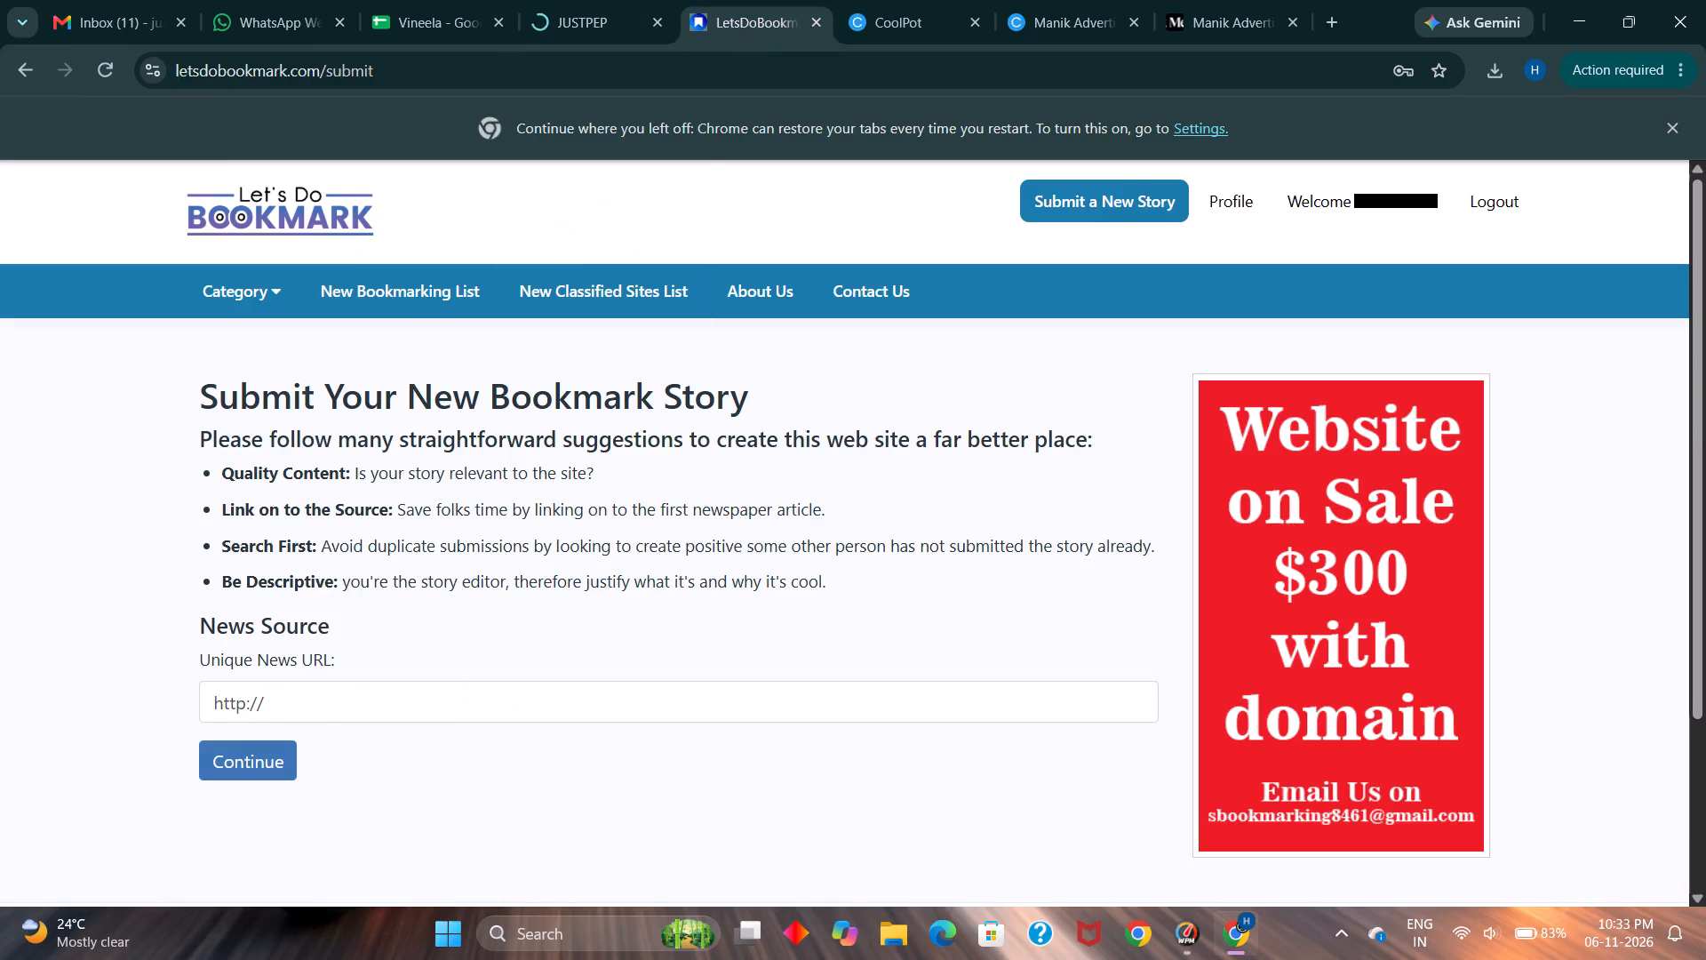
pyautogui.moveTo(300, 709); pyautogui.dragTo(209, 707)
pyautogui.press('BackSpace')
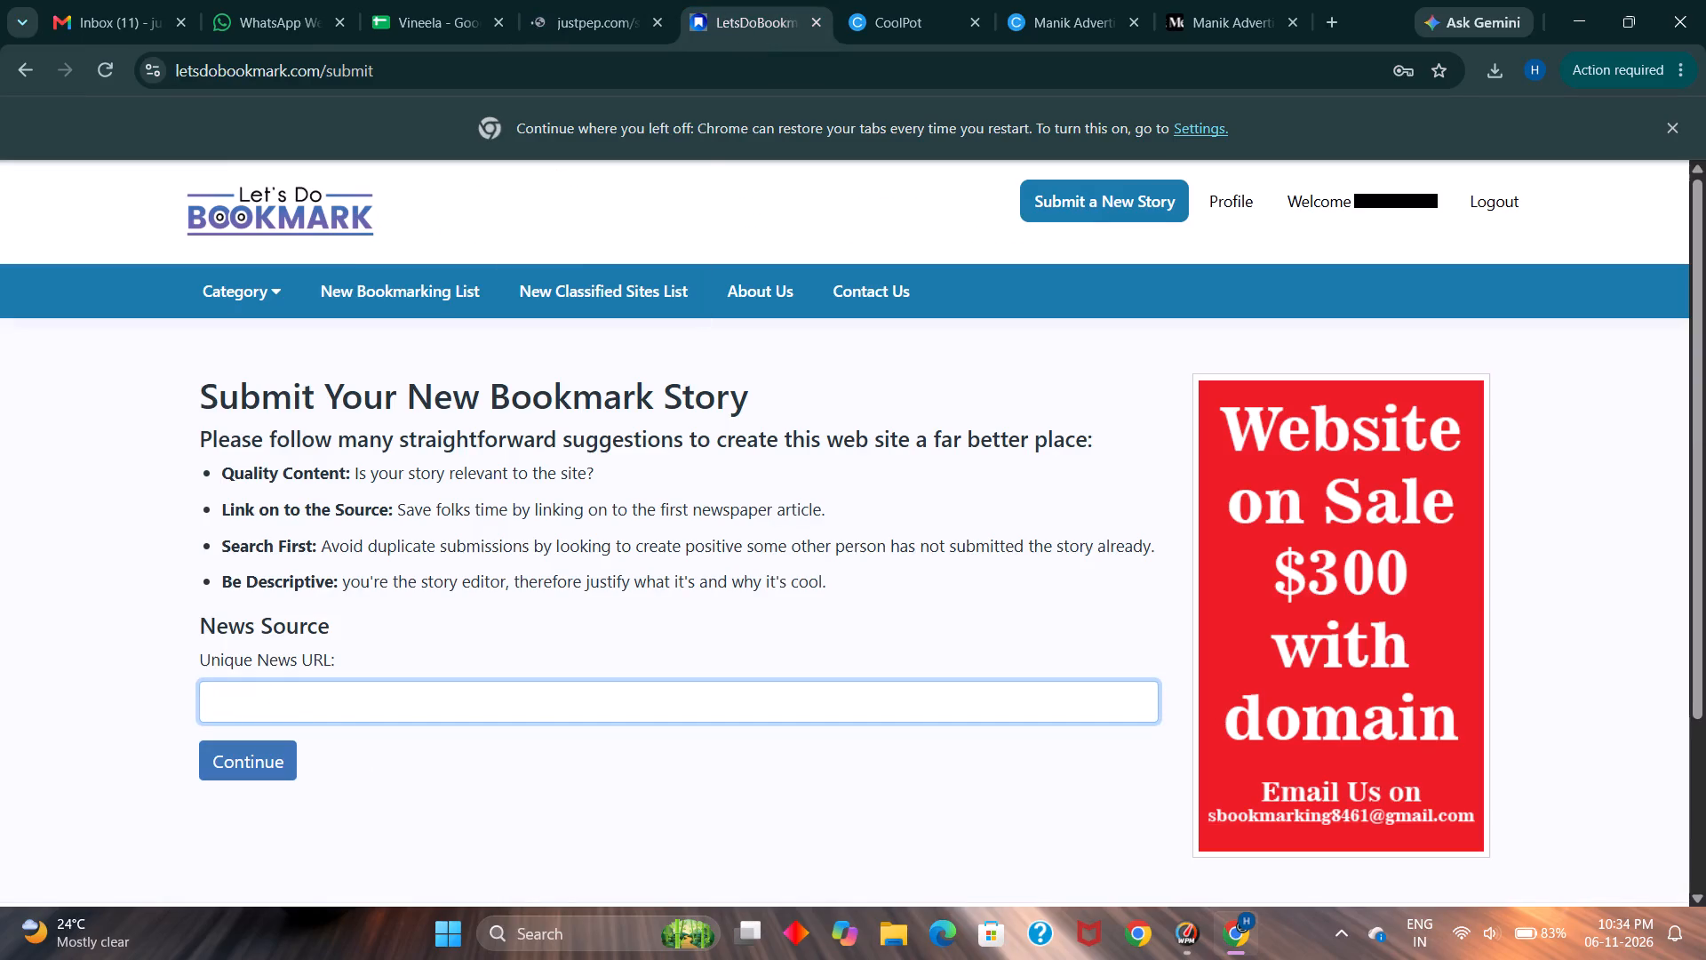
pyautogui.hotkey('ctrl', 'v')
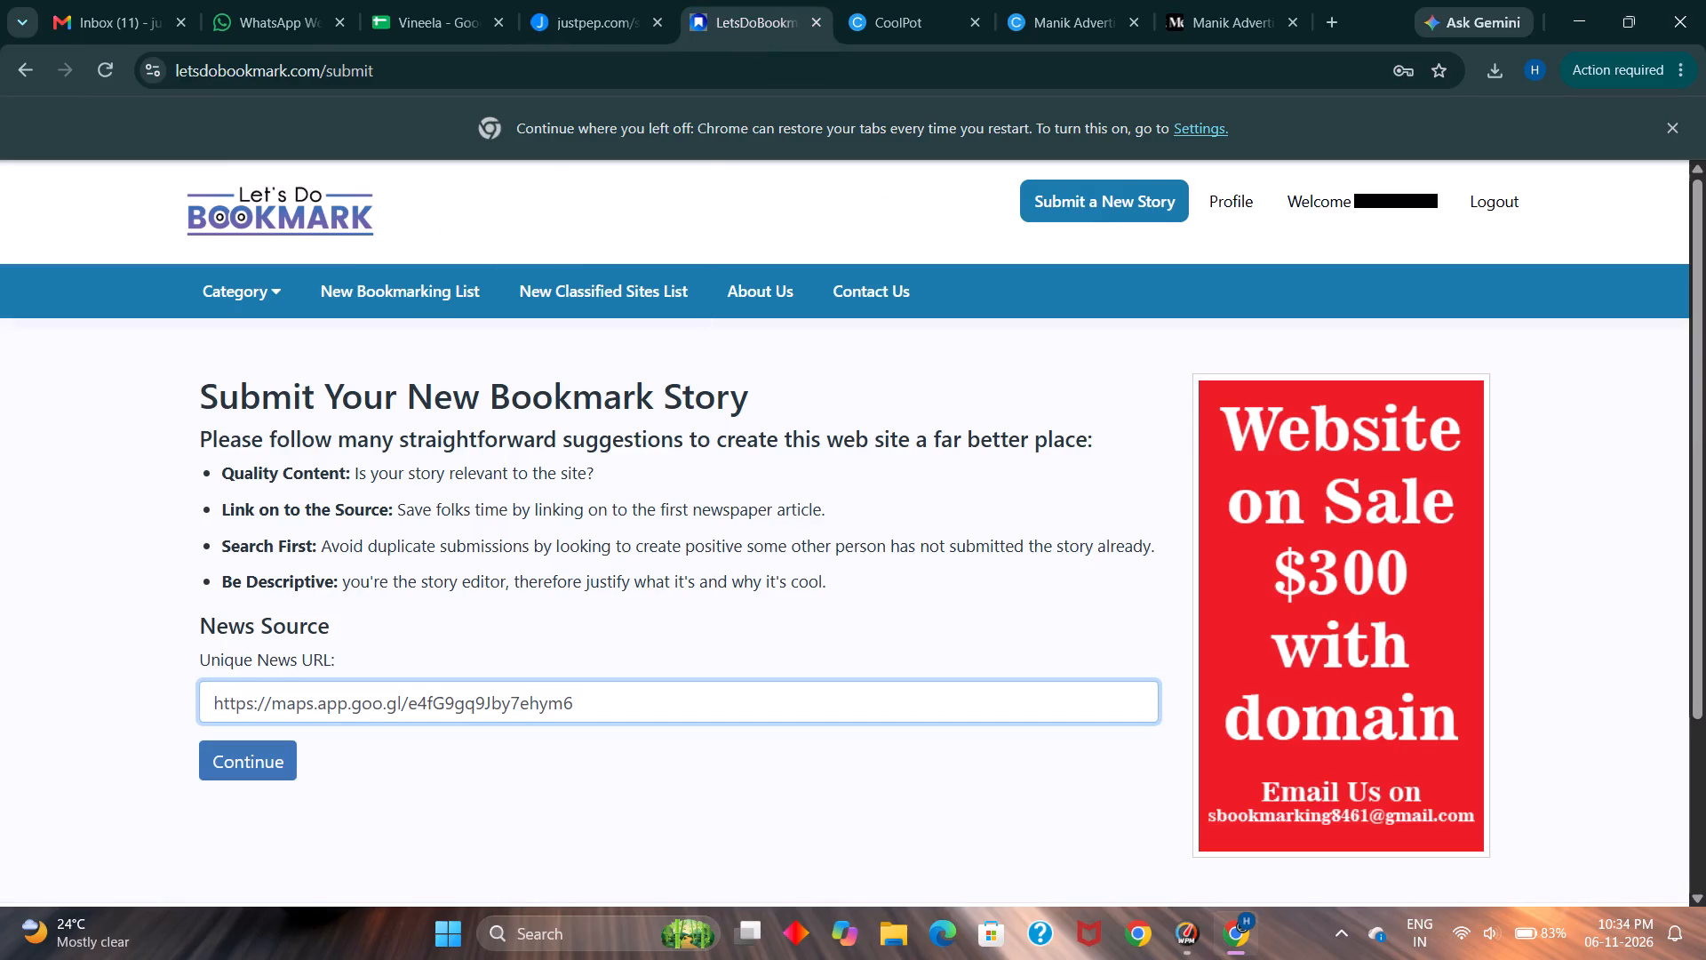
pyautogui.click(252, 760)
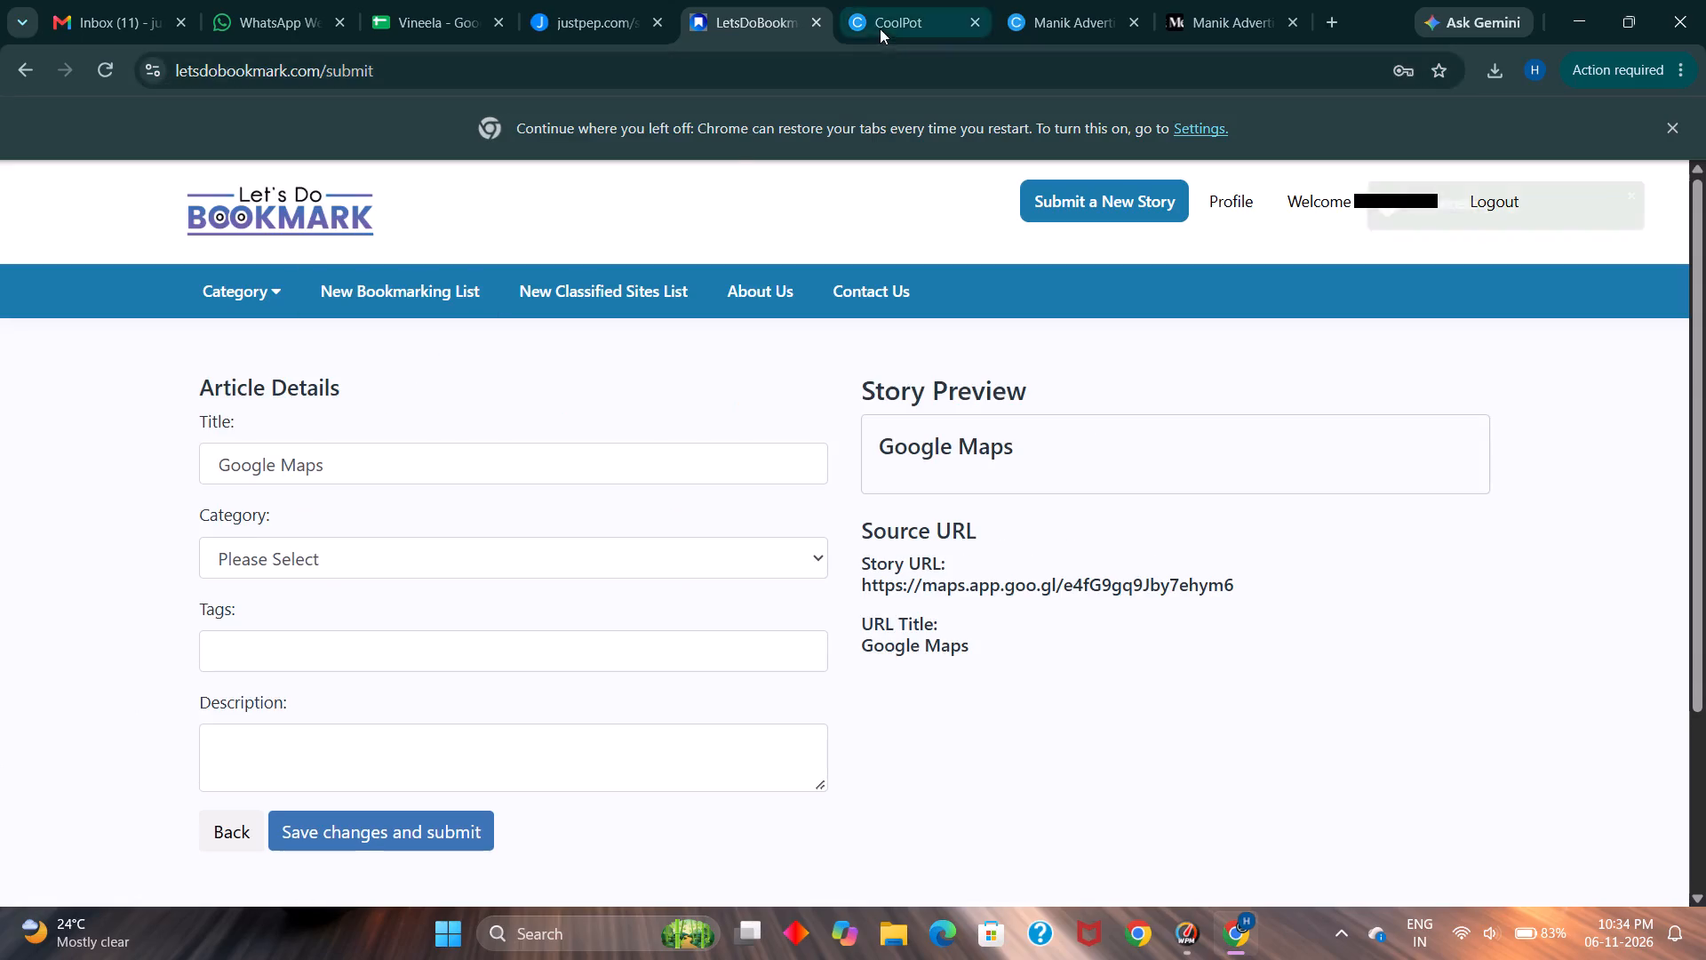
pyautogui.click(878, 21)
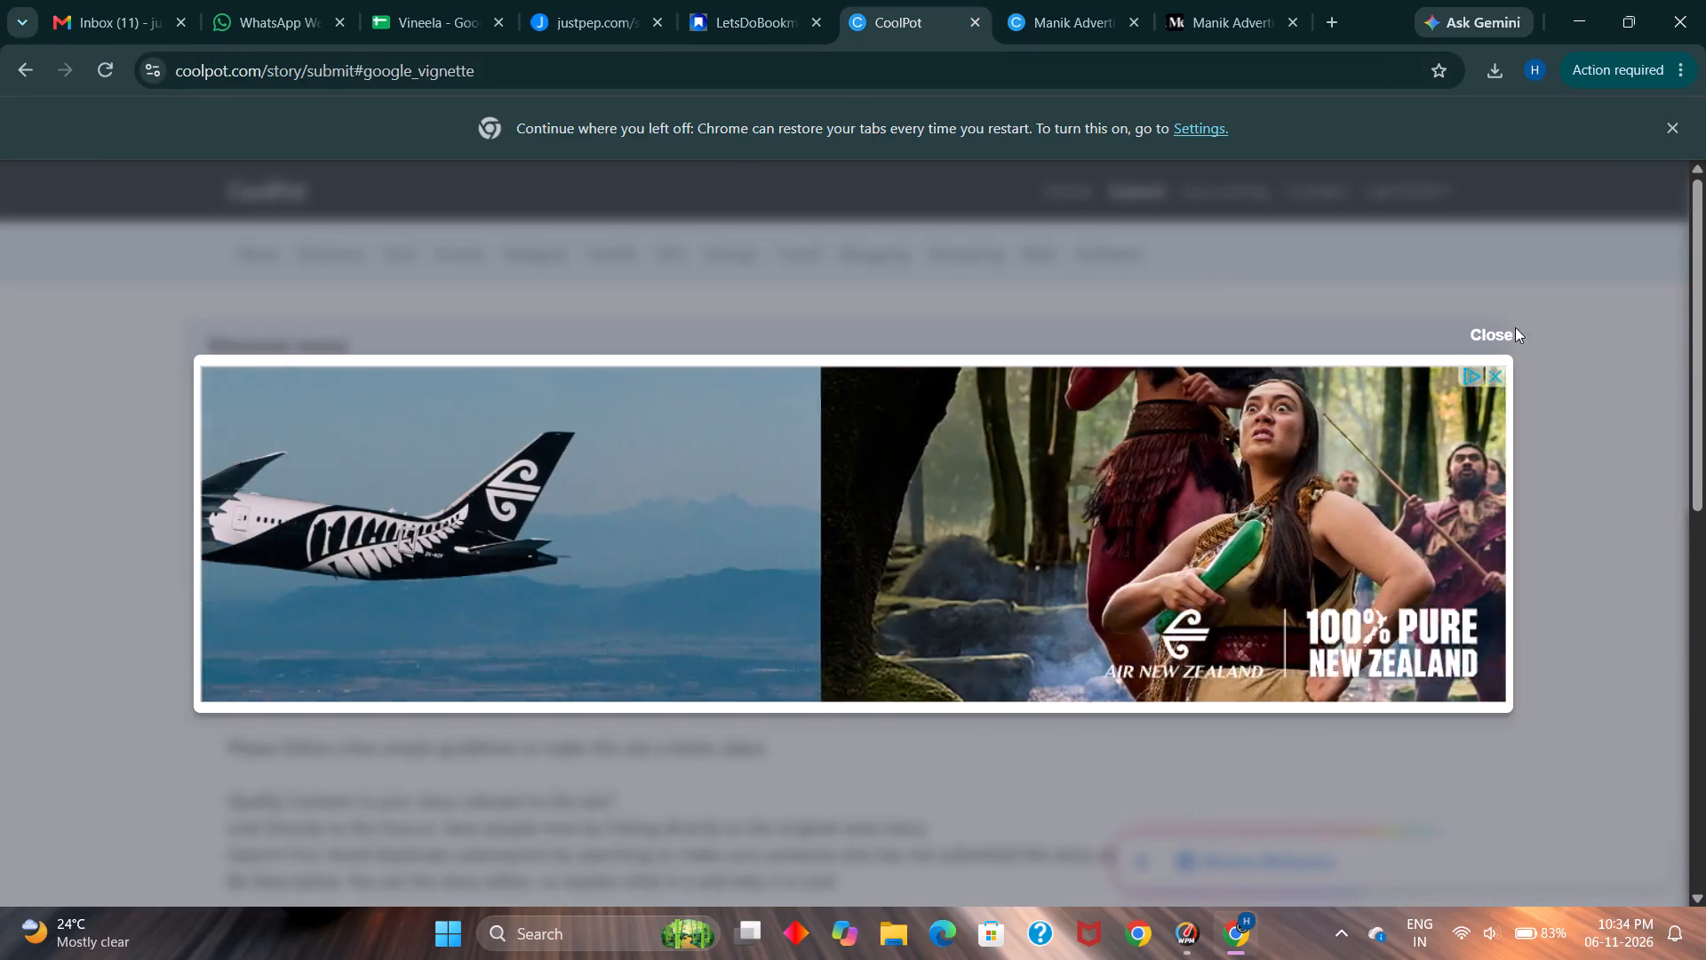
pyautogui.click(1484, 328)
pyautogui.press('Down')
pyautogui.press('Down')
pyautogui.press('Down')
pyautogui.press('Down')
pyautogui.press('Down')
pyautogui.press('Down')
pyautogui.press('Down')
pyautogui.press('Down')
pyautogui.press('Down')
pyautogui.press('Down')
pyautogui.press('Down')
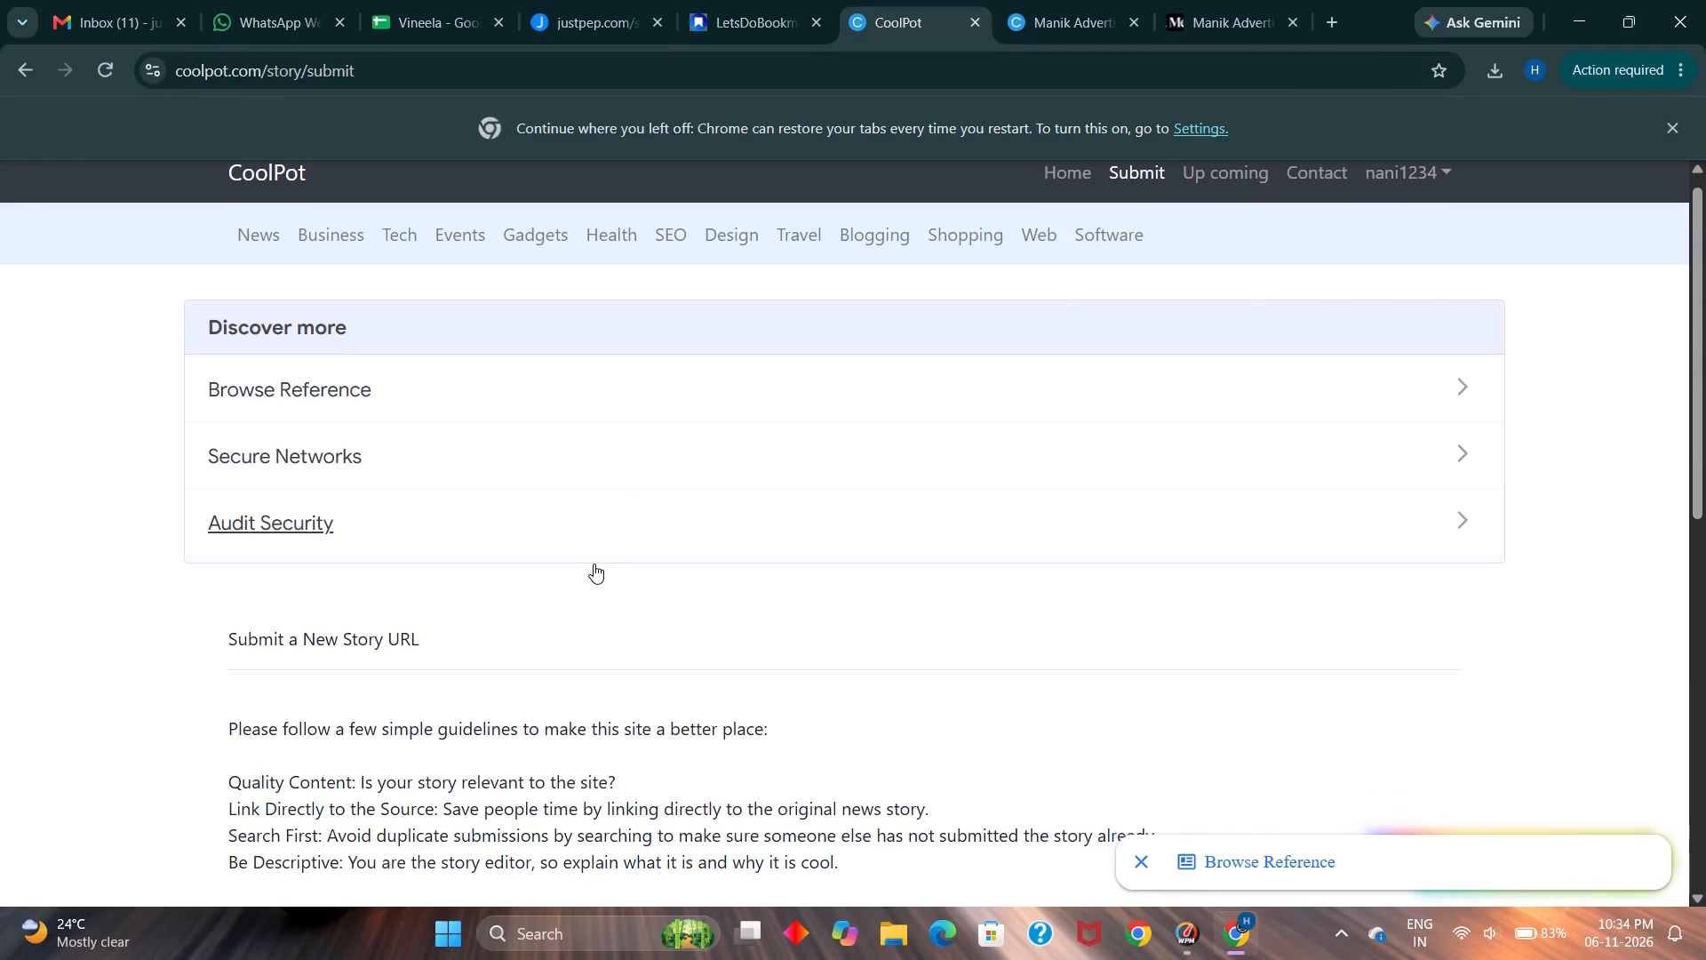
pyautogui.click(363, 544)
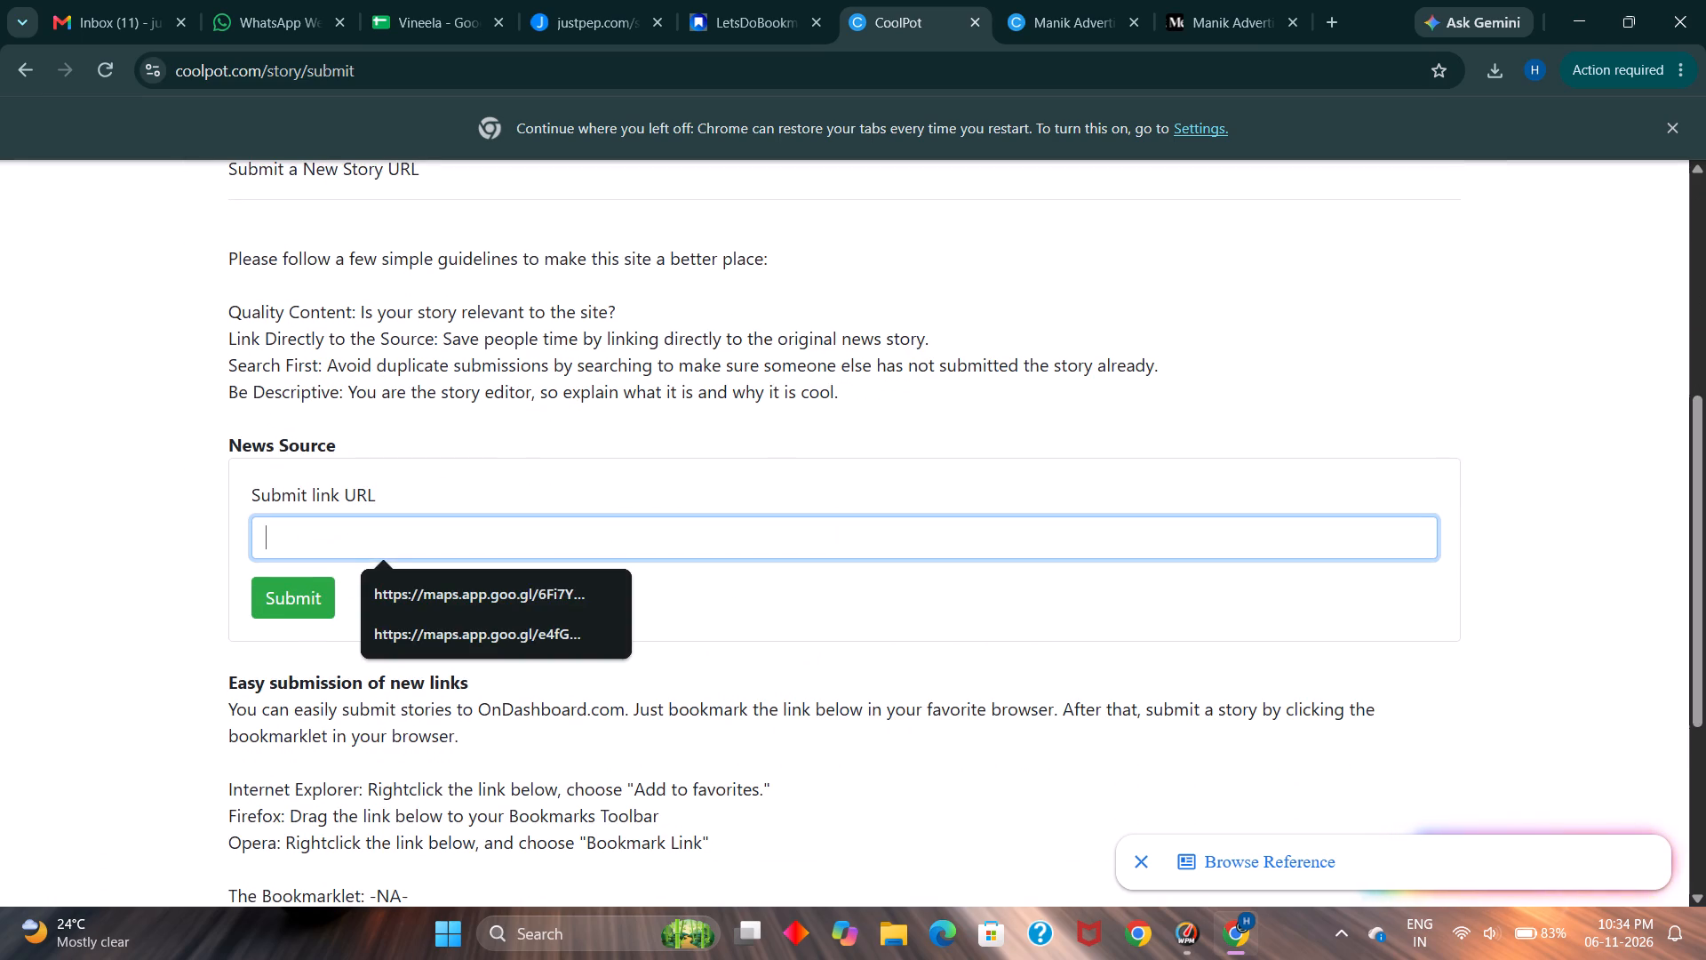
pyautogui.hotkey('ctrl', 'v')
pyautogui.click(288, 588)
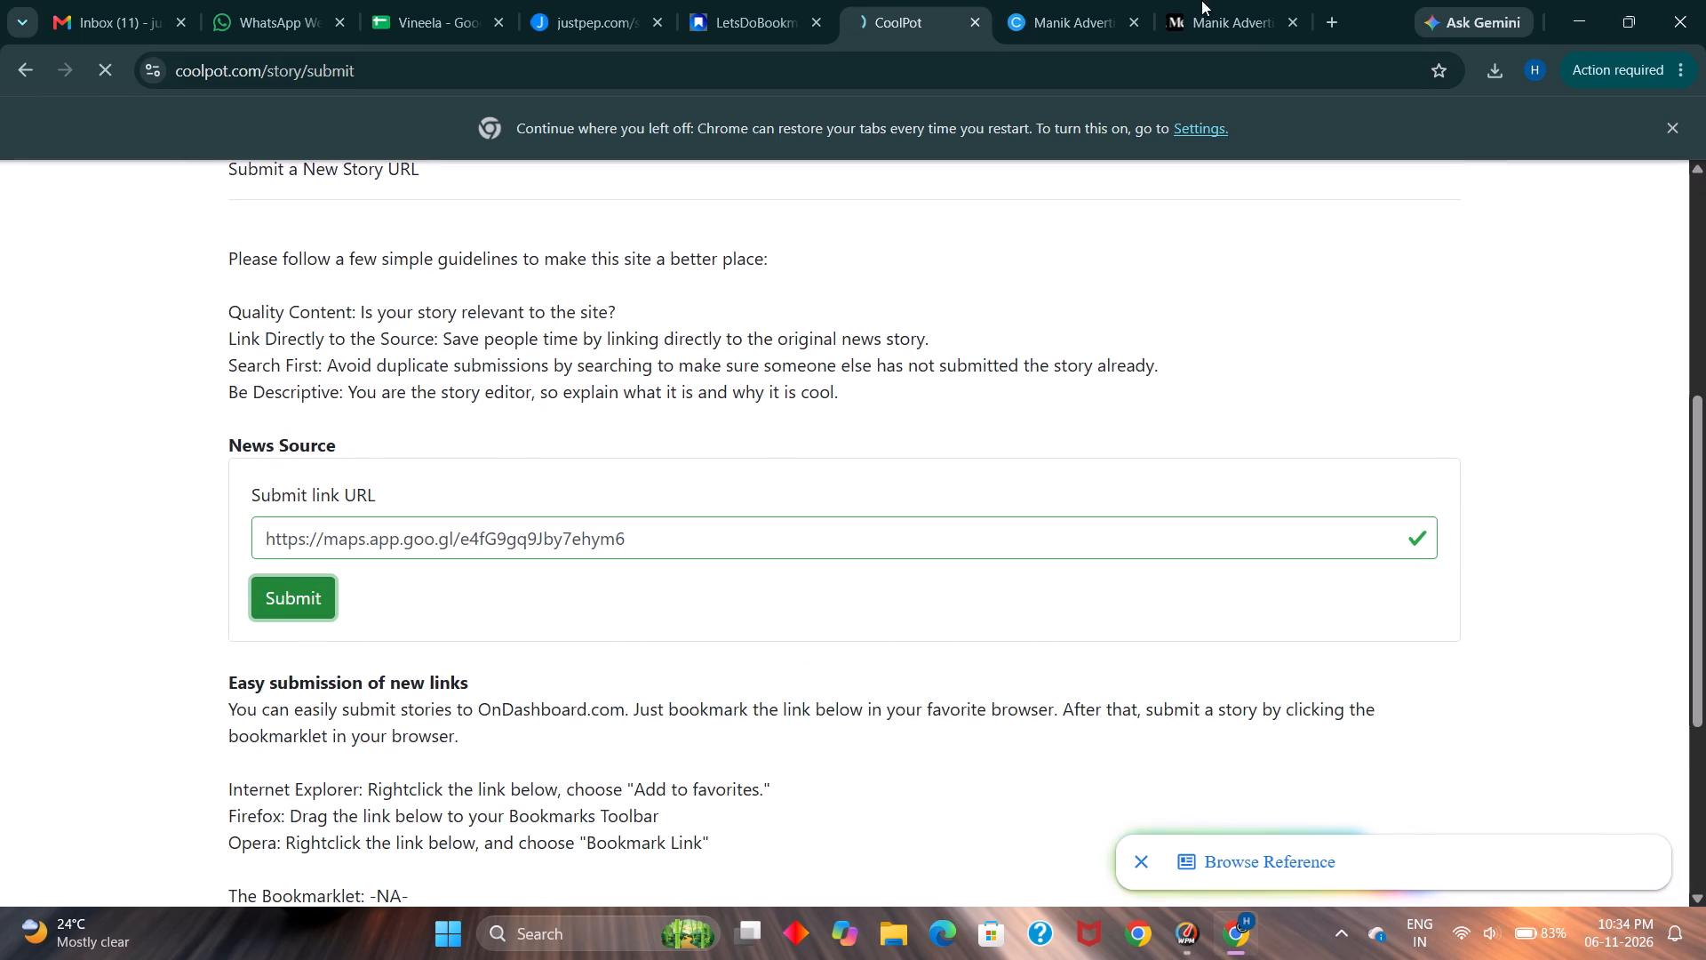
pyautogui.click(1049, 28)
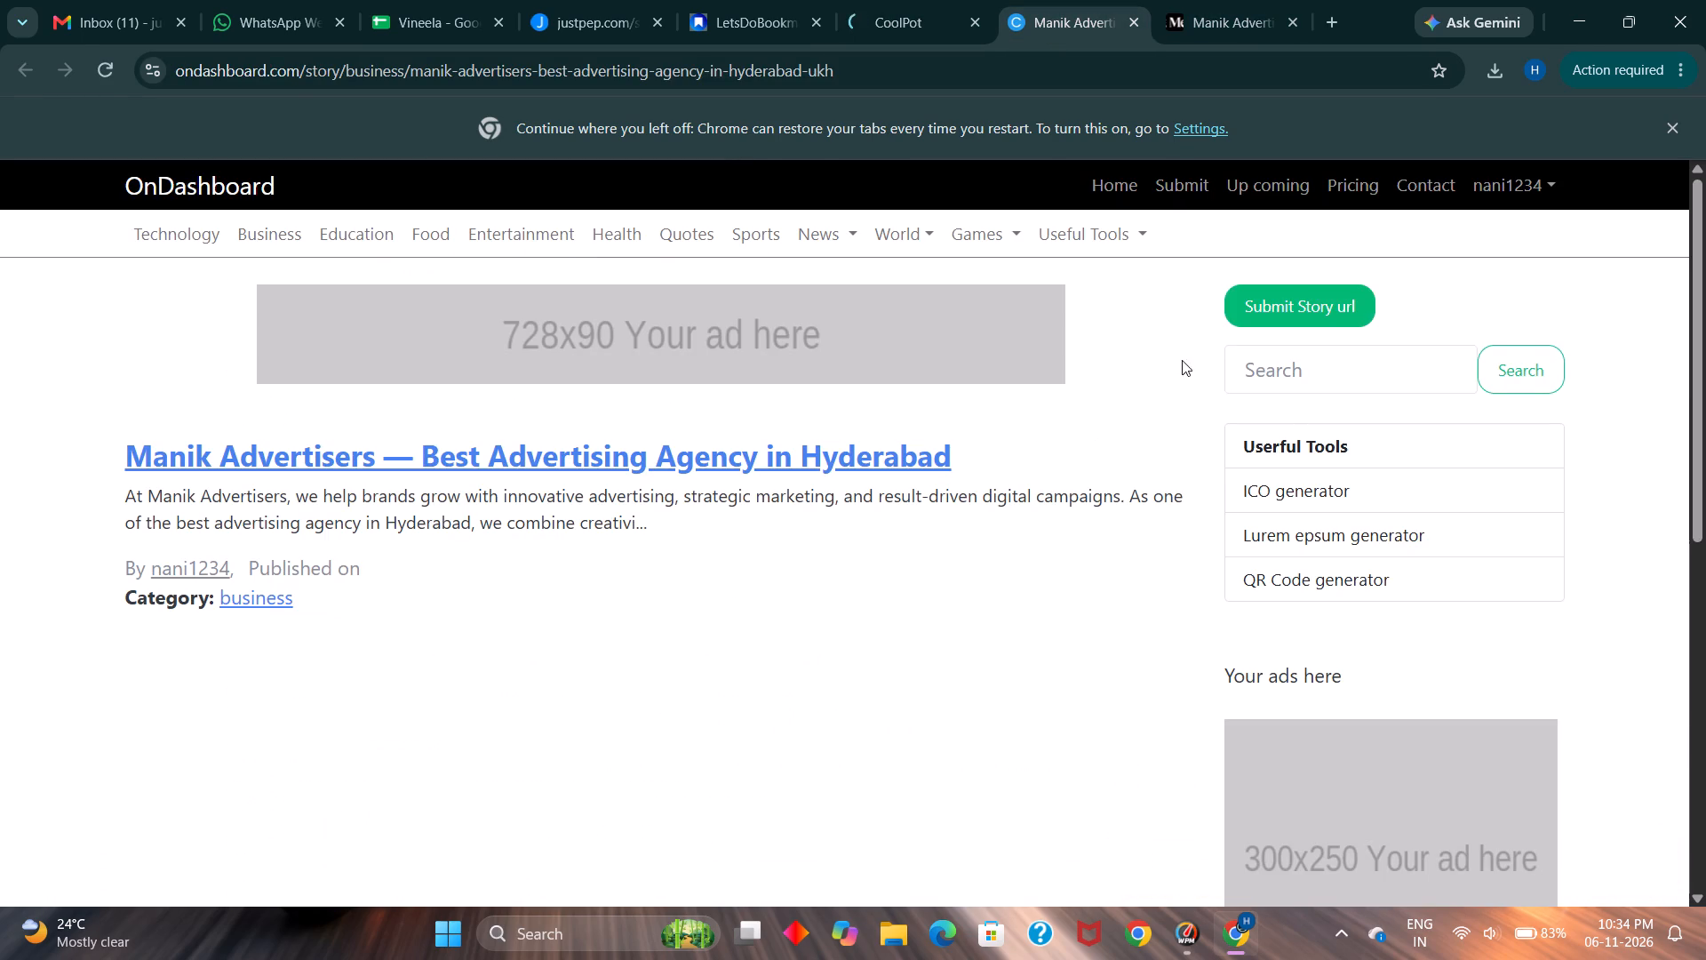
pyautogui.click(1253, 300)
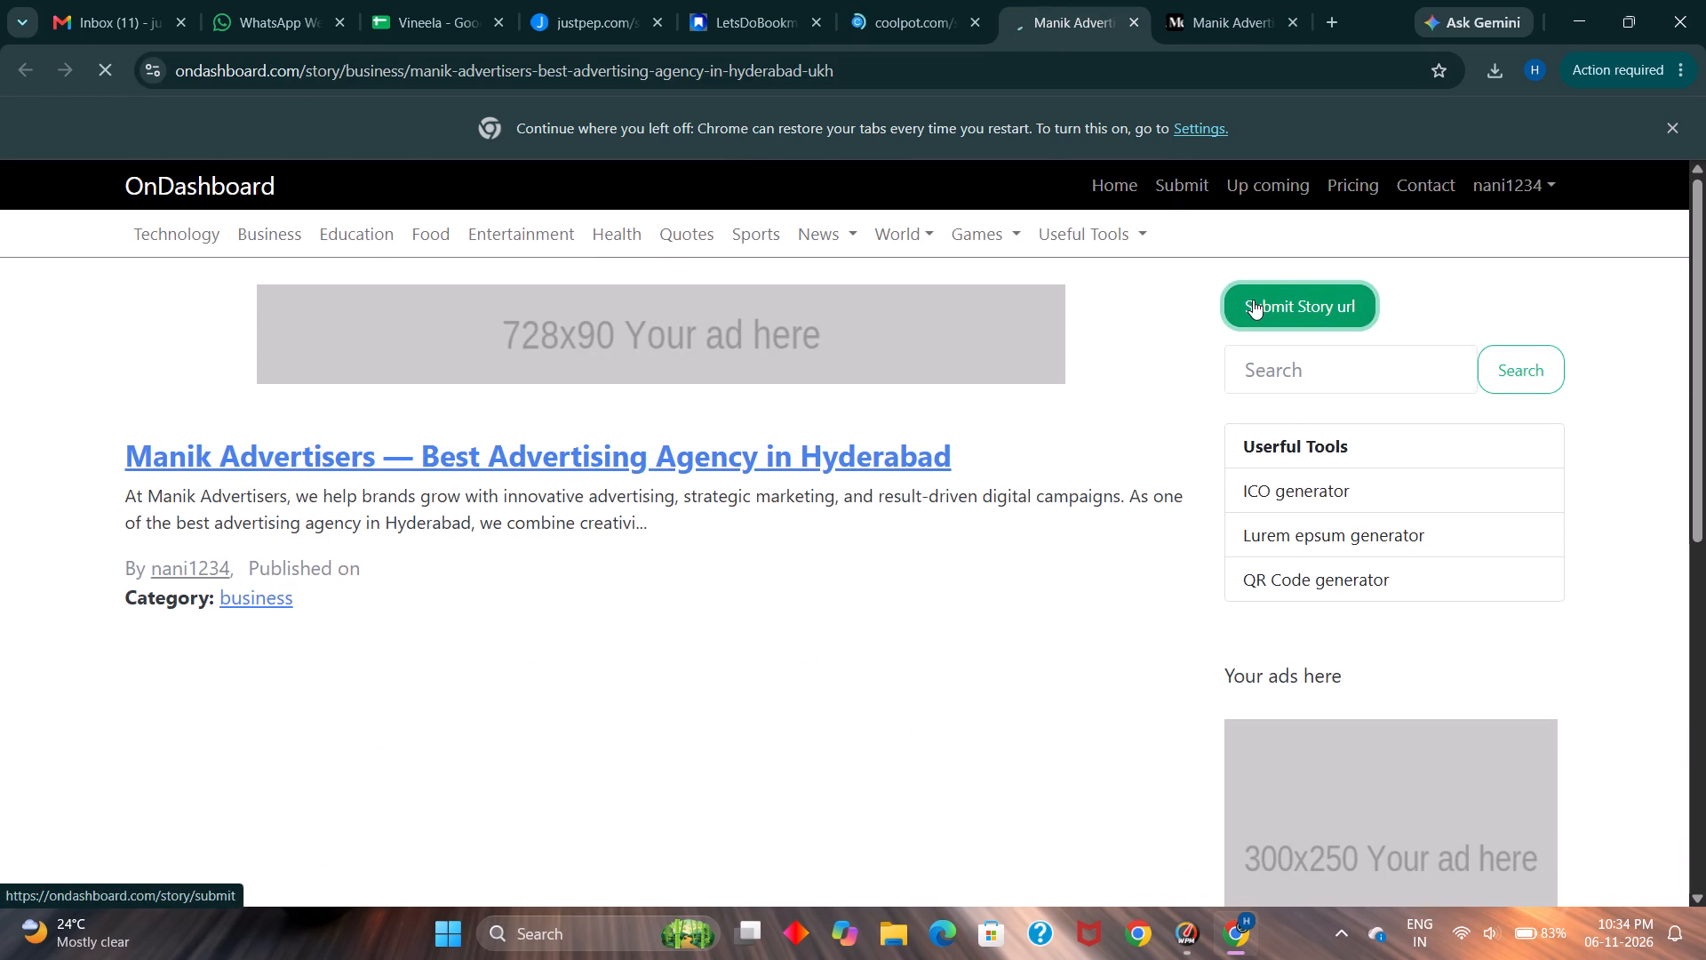
pyautogui.click(238, 726)
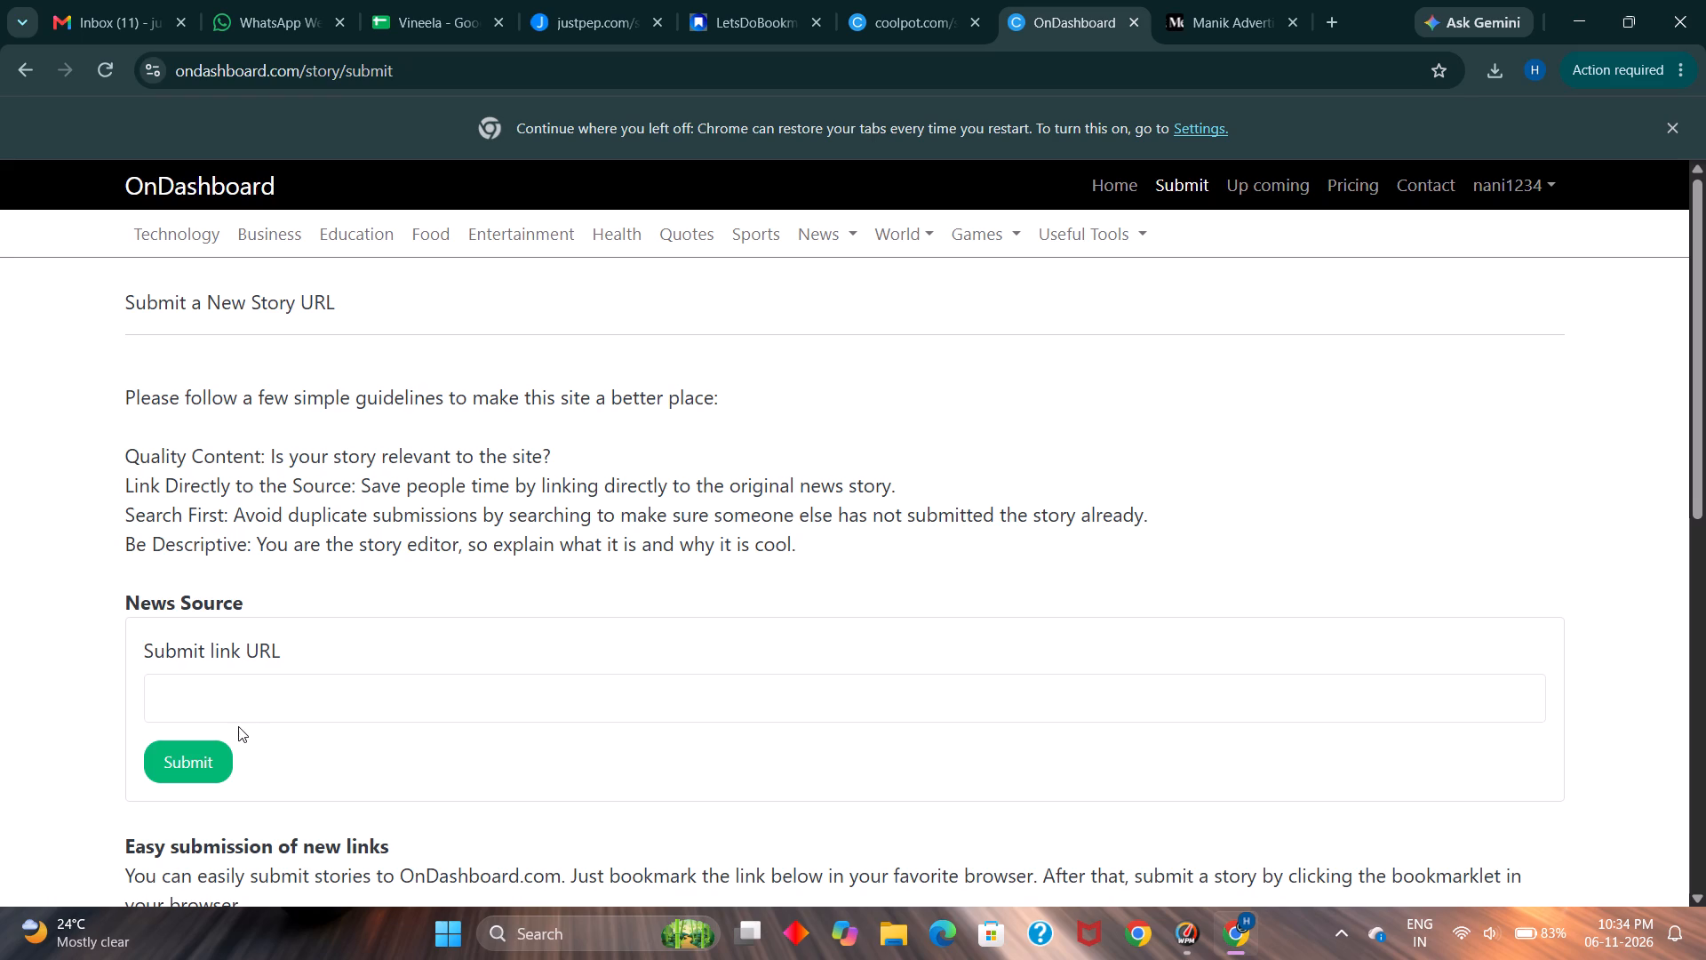
pyautogui.click(214, 705)
pyautogui.hotkey('ctrl', 'v')
pyautogui.scroll(1, 195, 751)
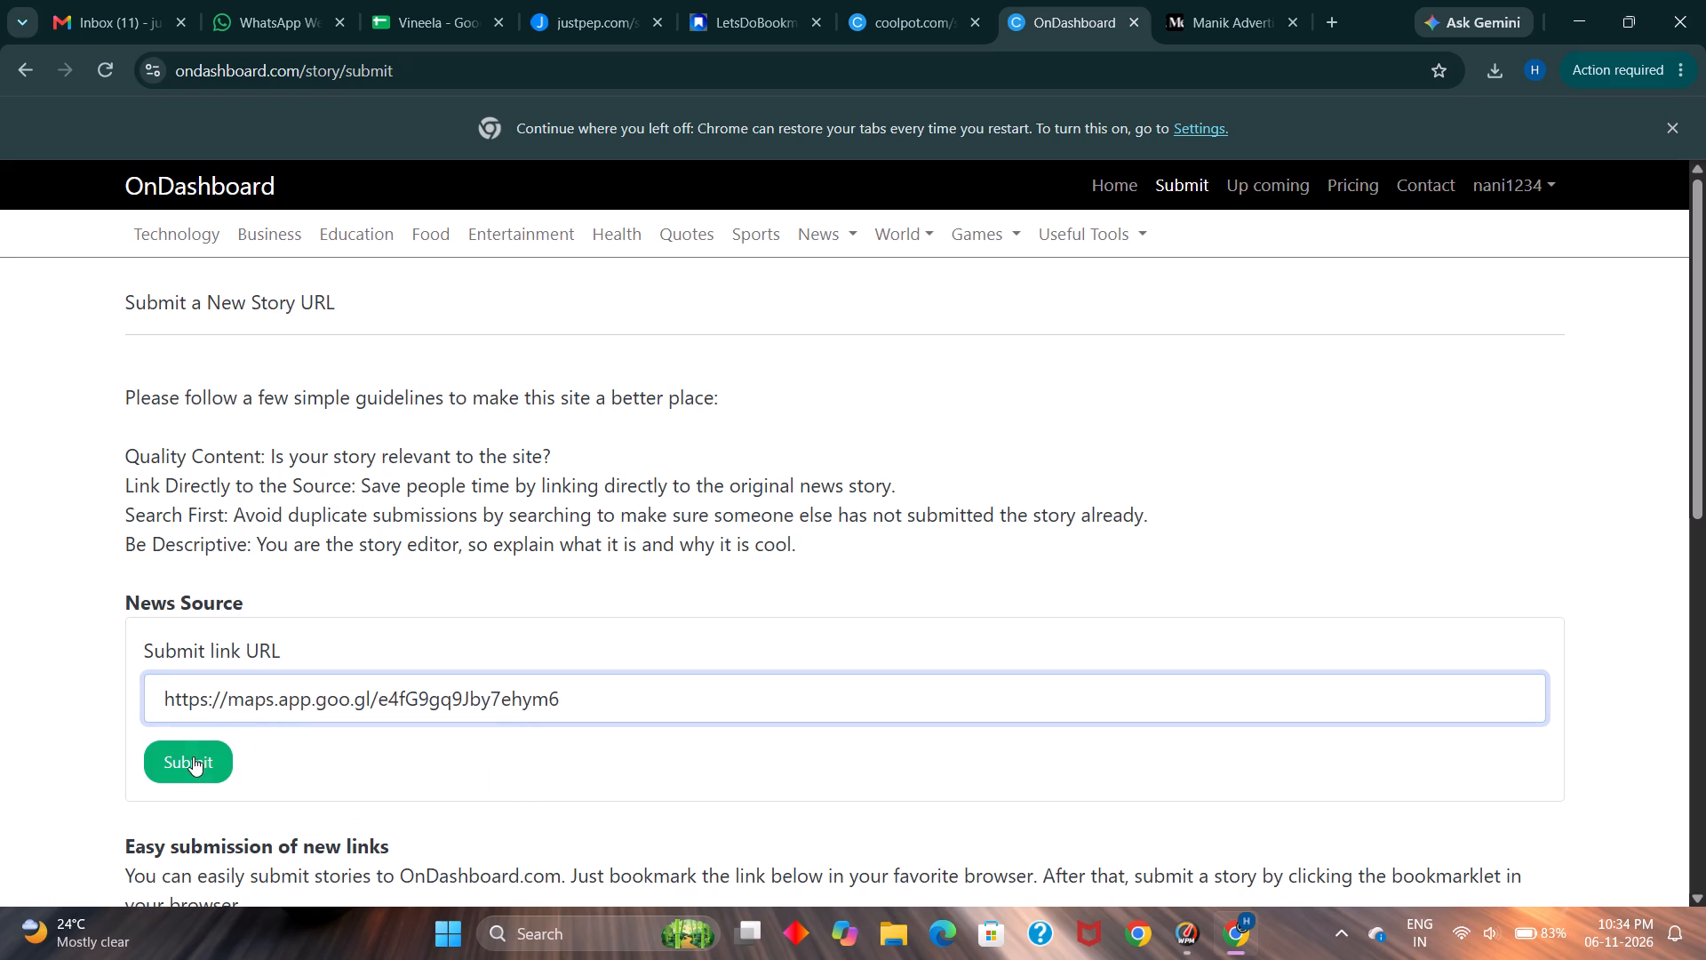
pyautogui.scroll(1, 193, 756)
pyautogui.click(193, 759)
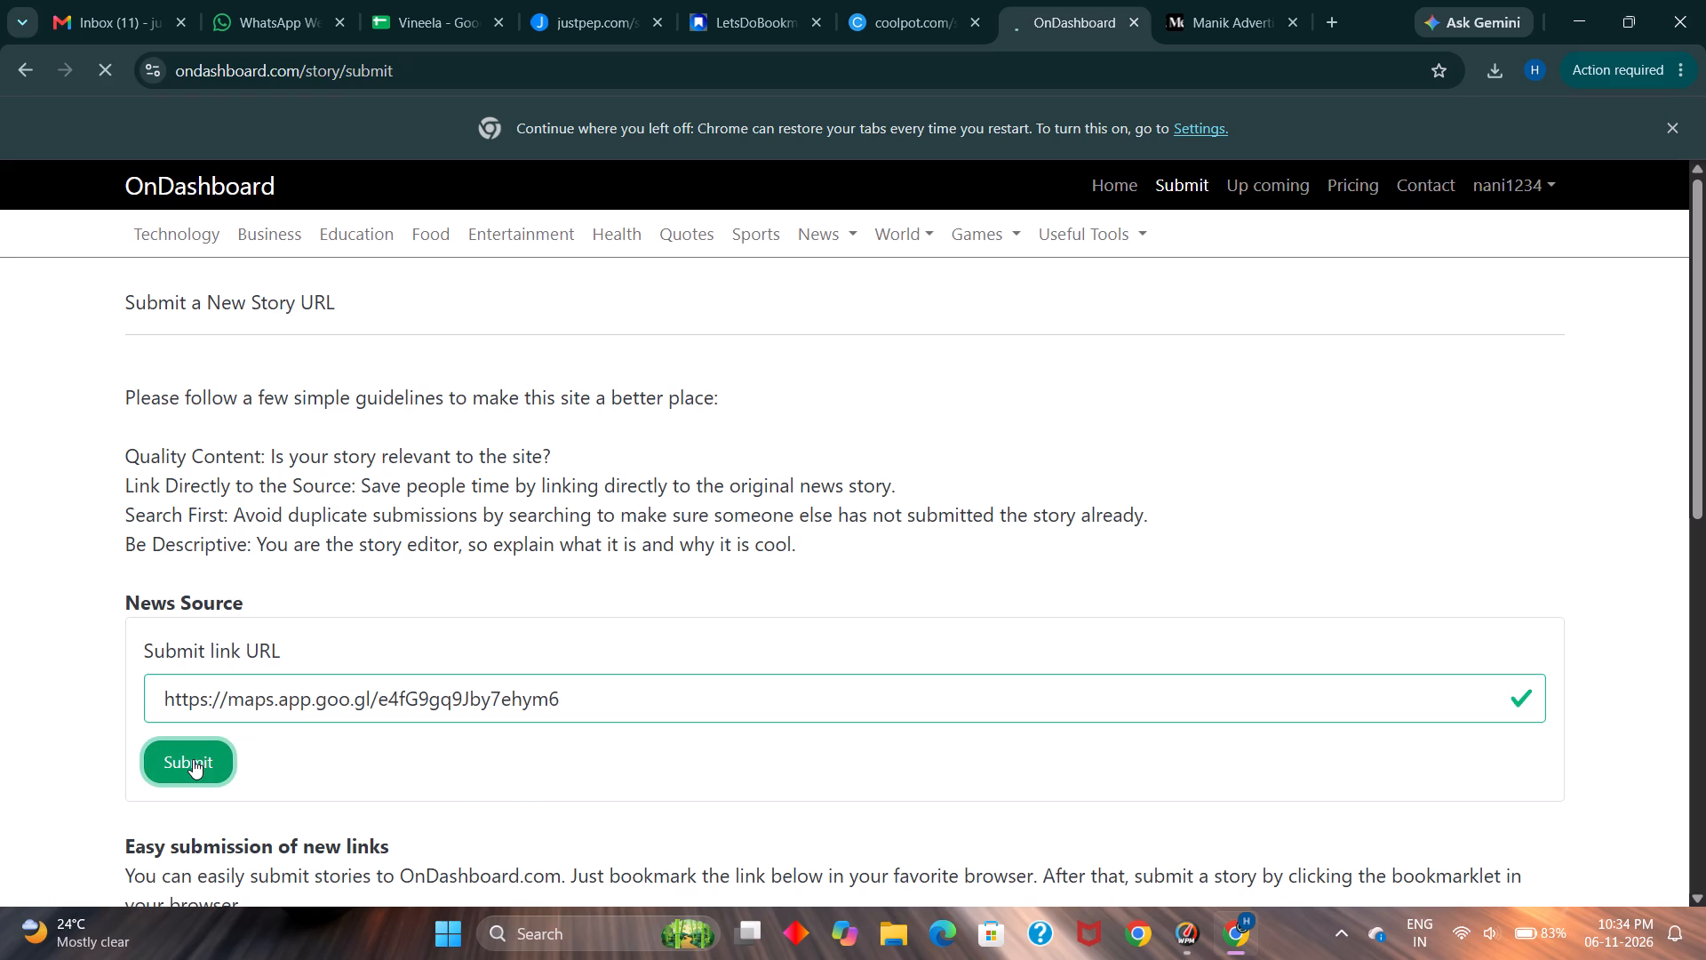
pyautogui.scroll(-1, 616, 0)
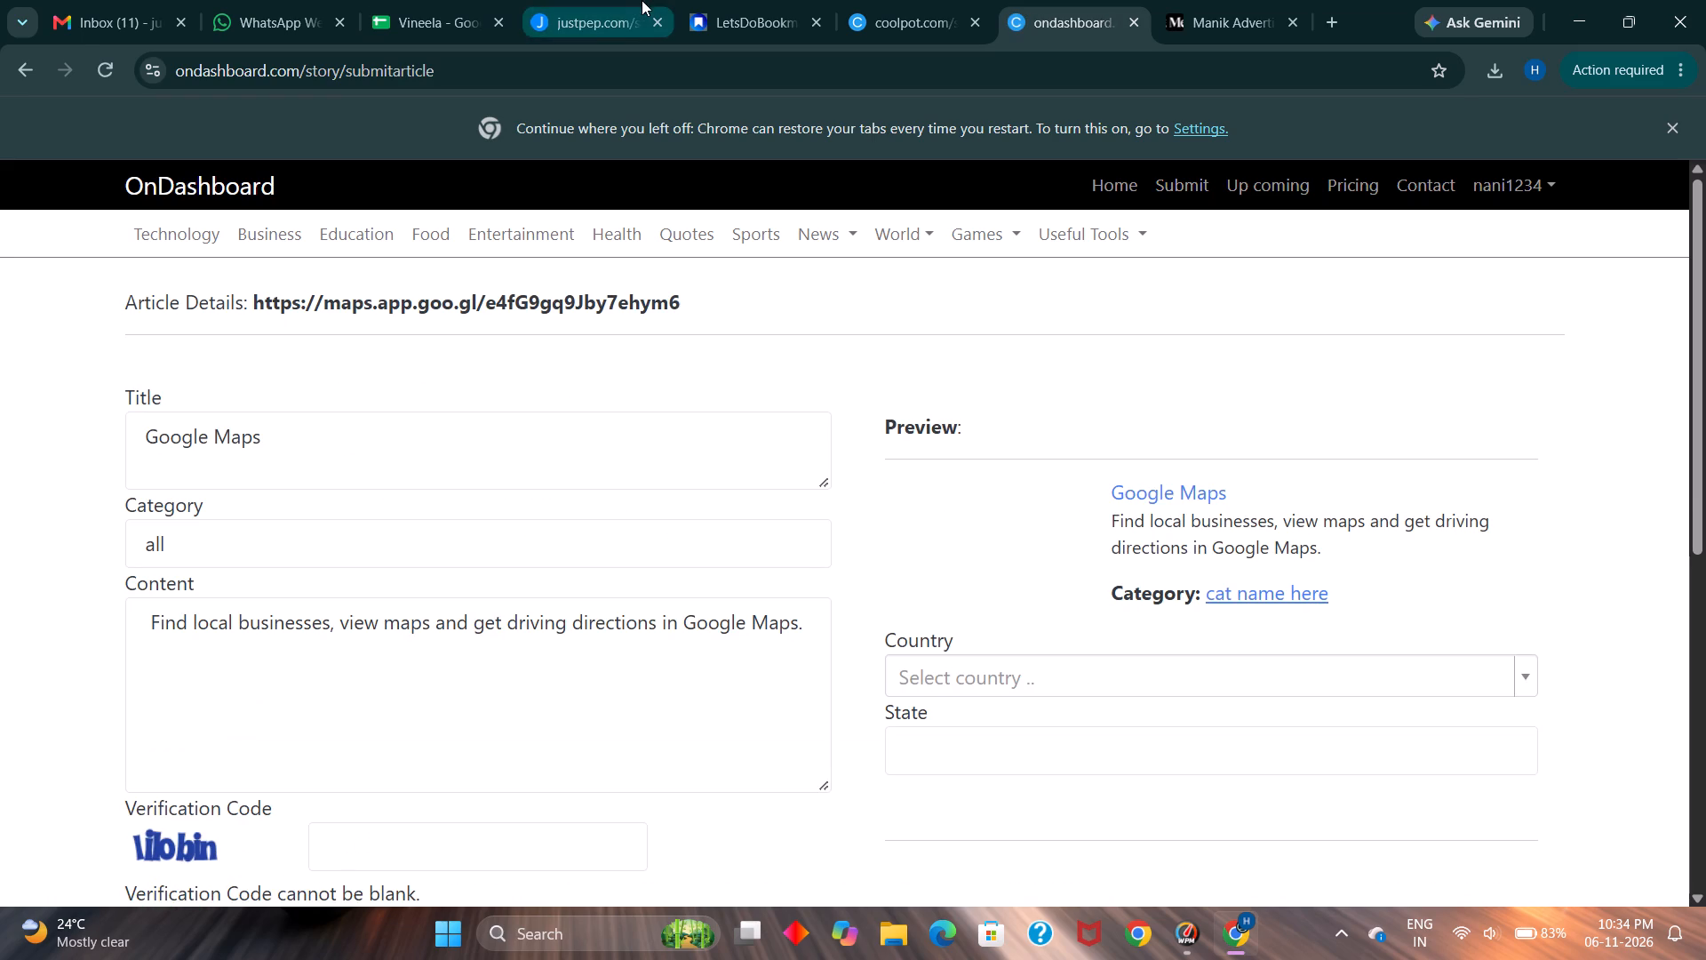
# Copy the Medium article's full body, through its closing map link, into the LetsDoBookmark story's description.
pyautogui.click(1206, 19)
pyautogui.click(825, 320)
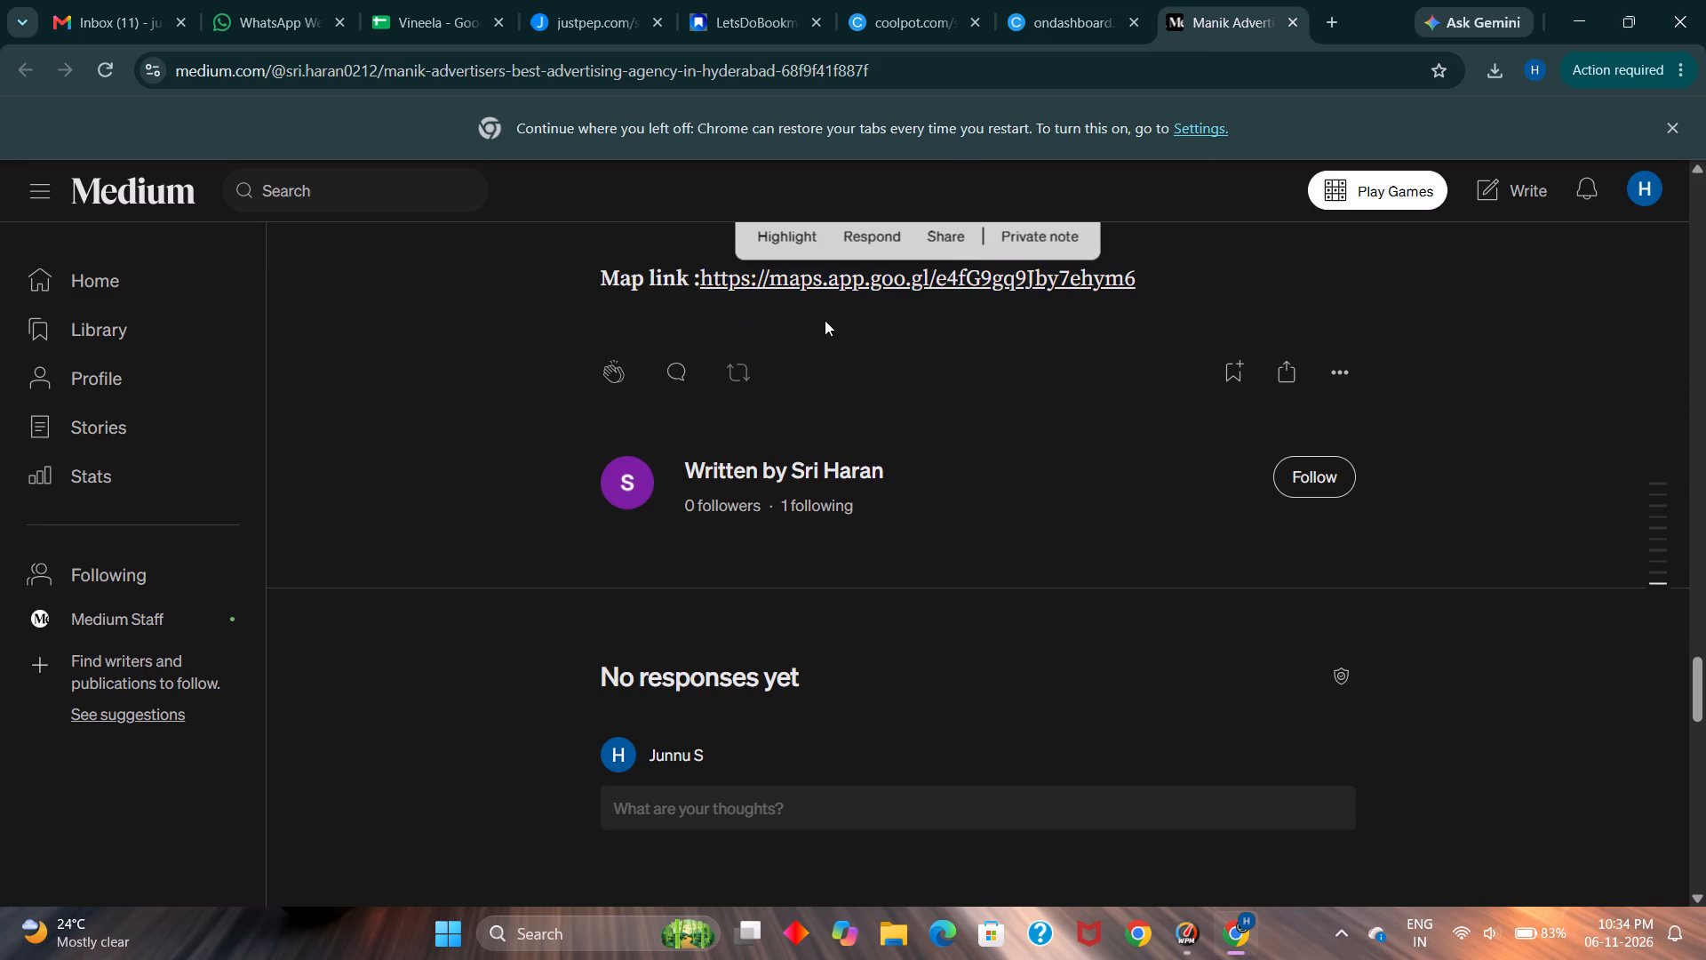
pyautogui.click(1163, 275)
pyautogui.moveTo(1151, 287); pyautogui.dragTo(1030, 188)
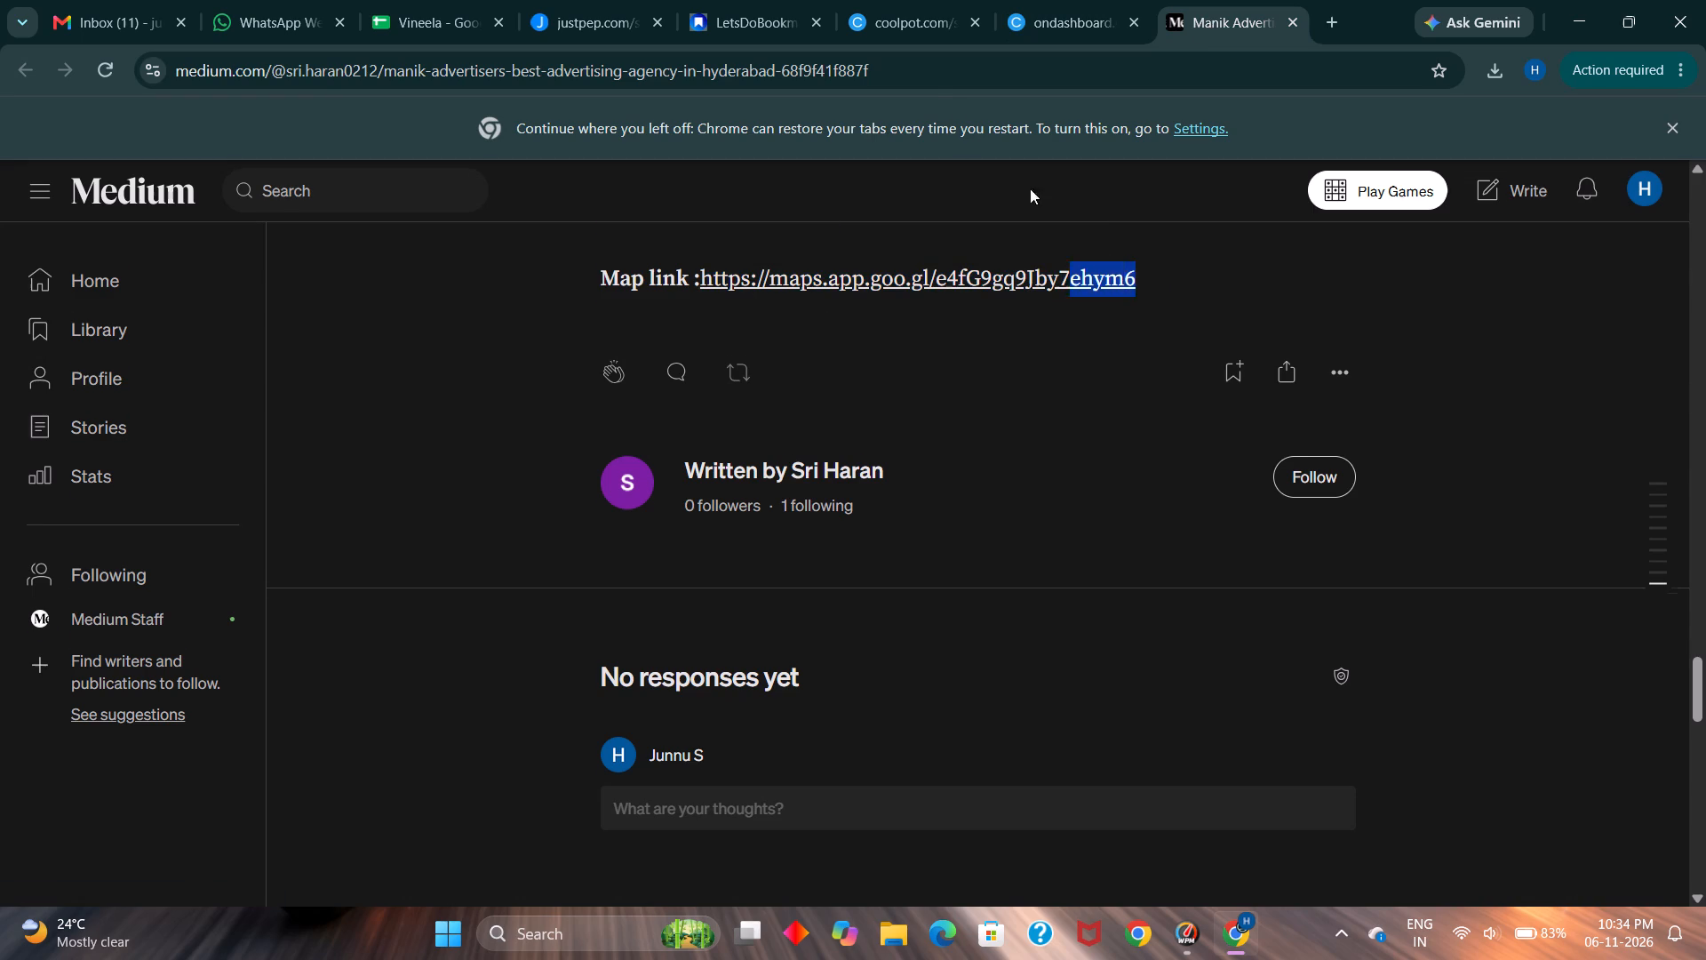
pyautogui.moveTo(1030, 188); pyautogui.dragTo(690, 176)
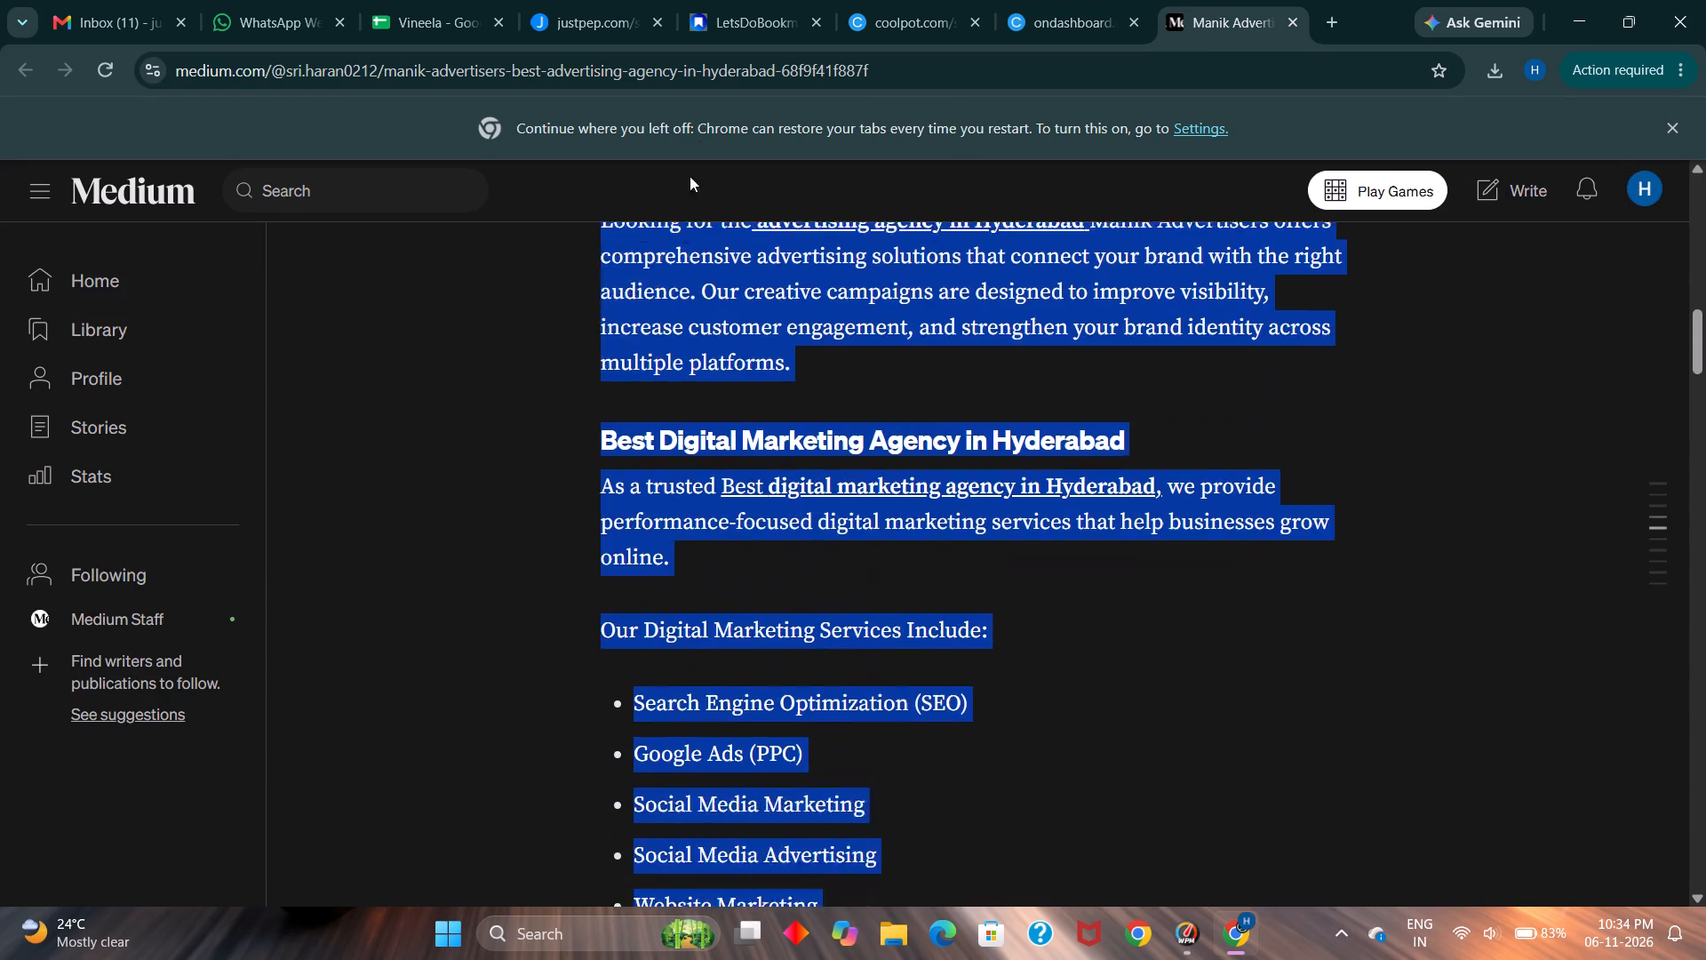
pyautogui.moveTo(690, 176); pyautogui.dragTo(694, 720)
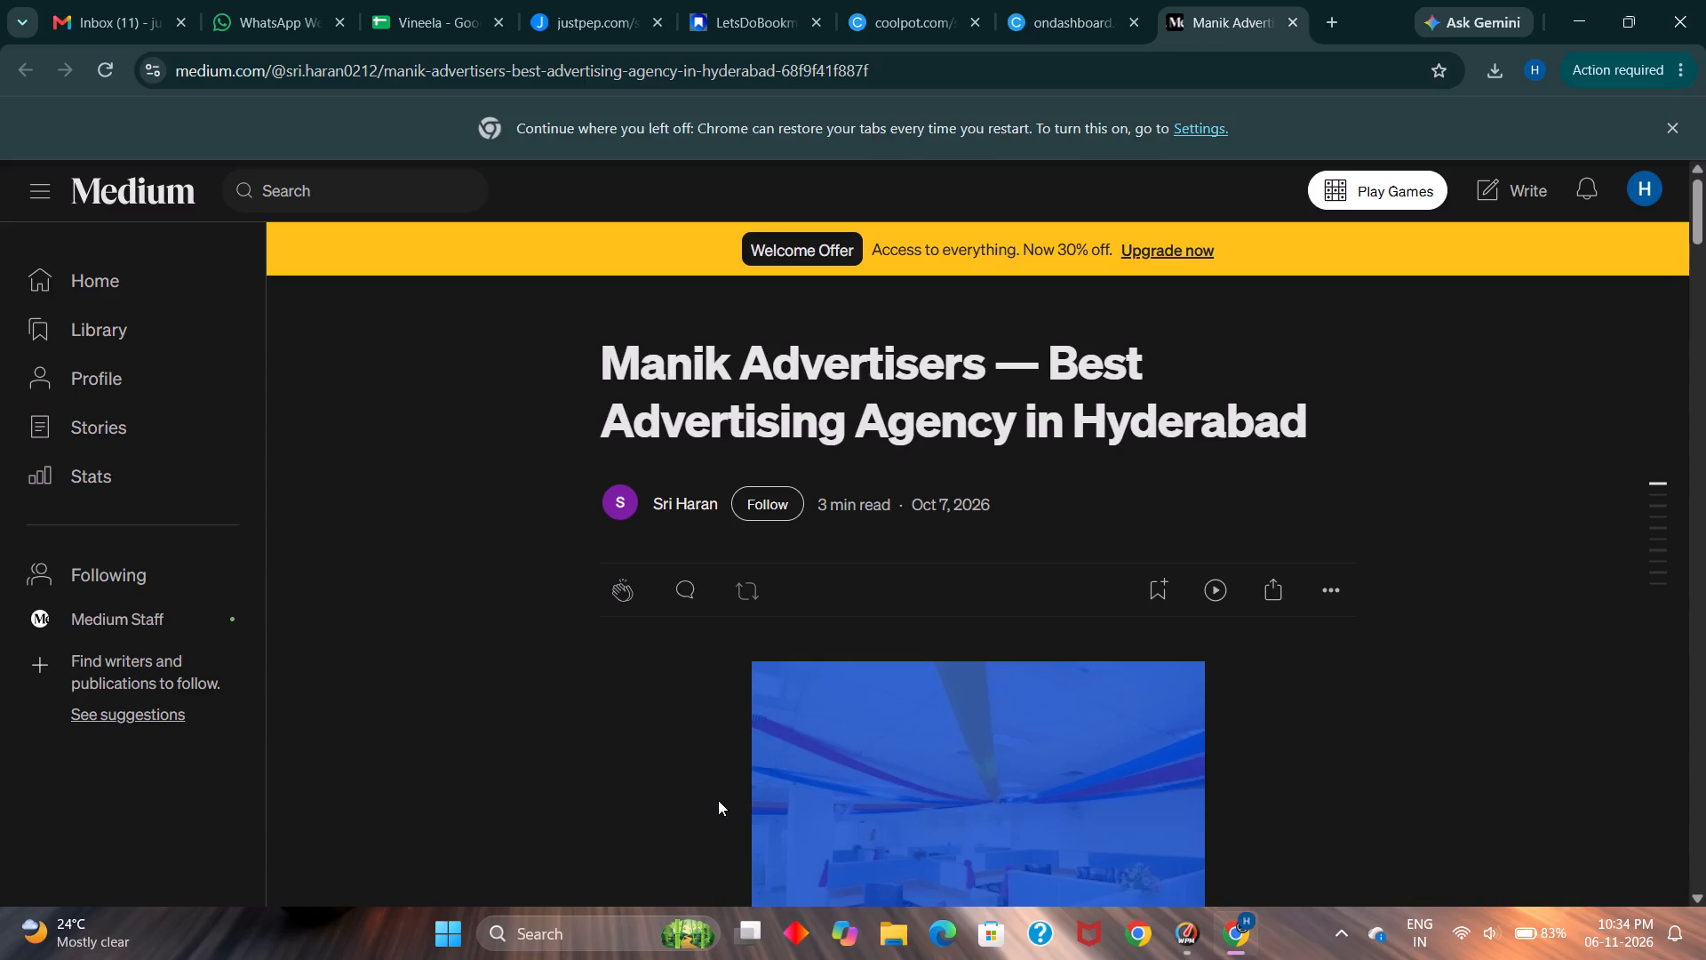
pyautogui.hotkey('ctrl', 'c')
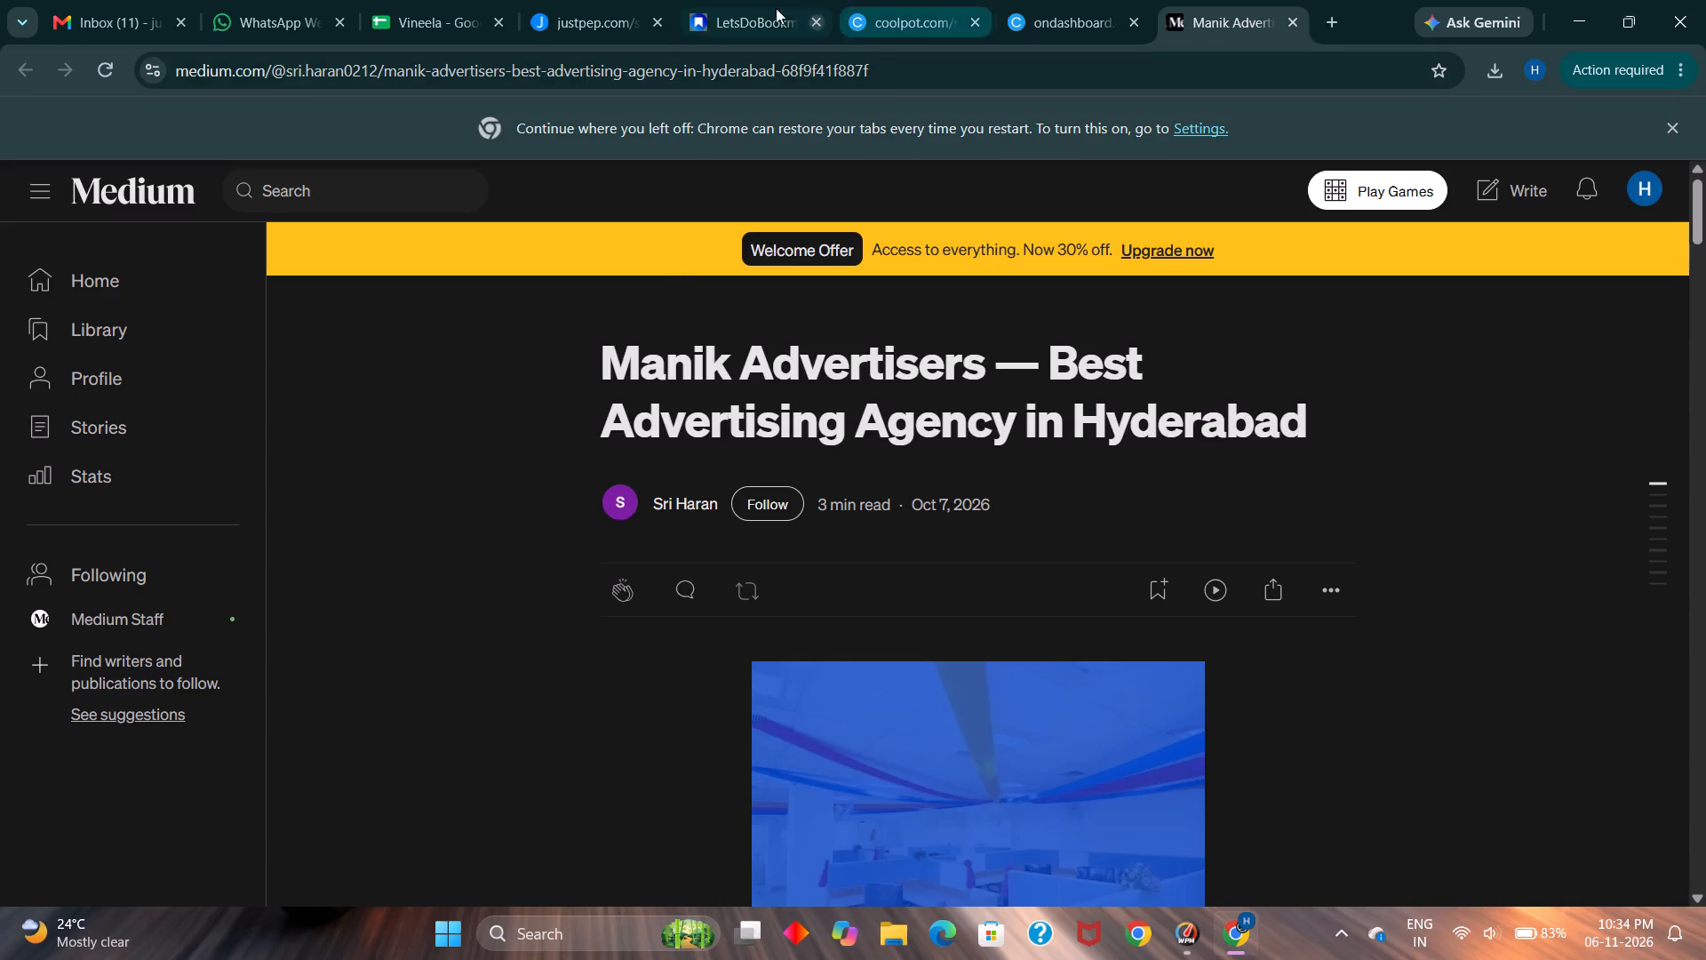
pyautogui.click(717, 6)
pyautogui.click(297, 750)
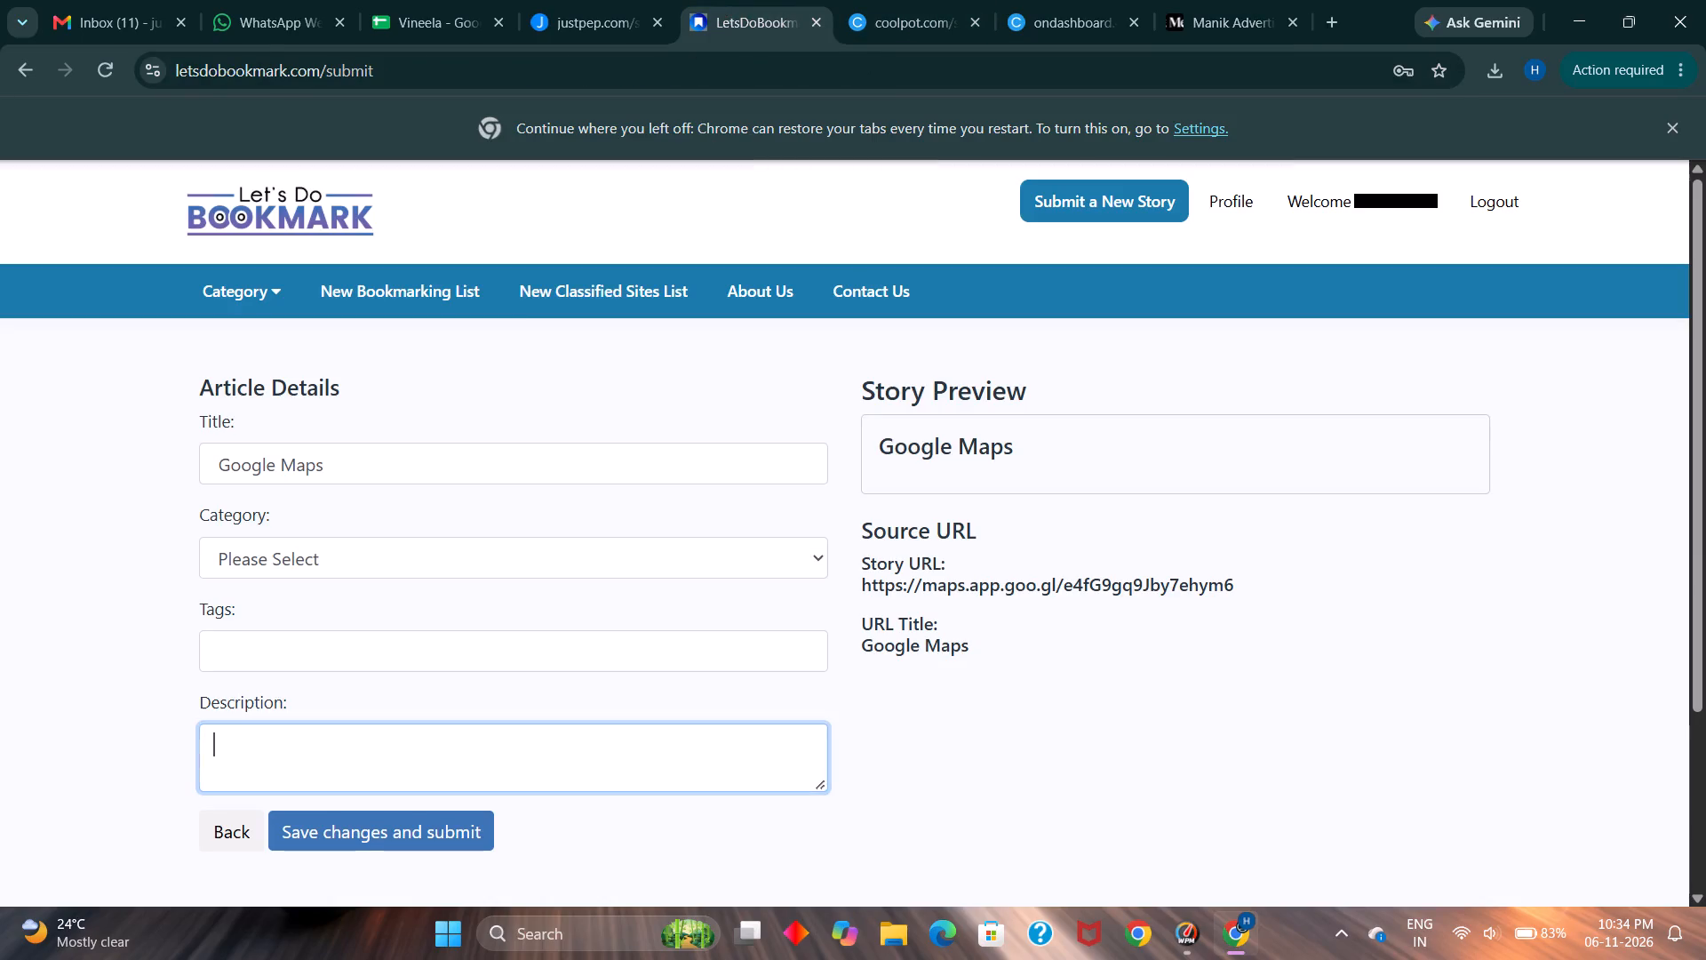
pyautogui.hotkey('ctrl', 'v')
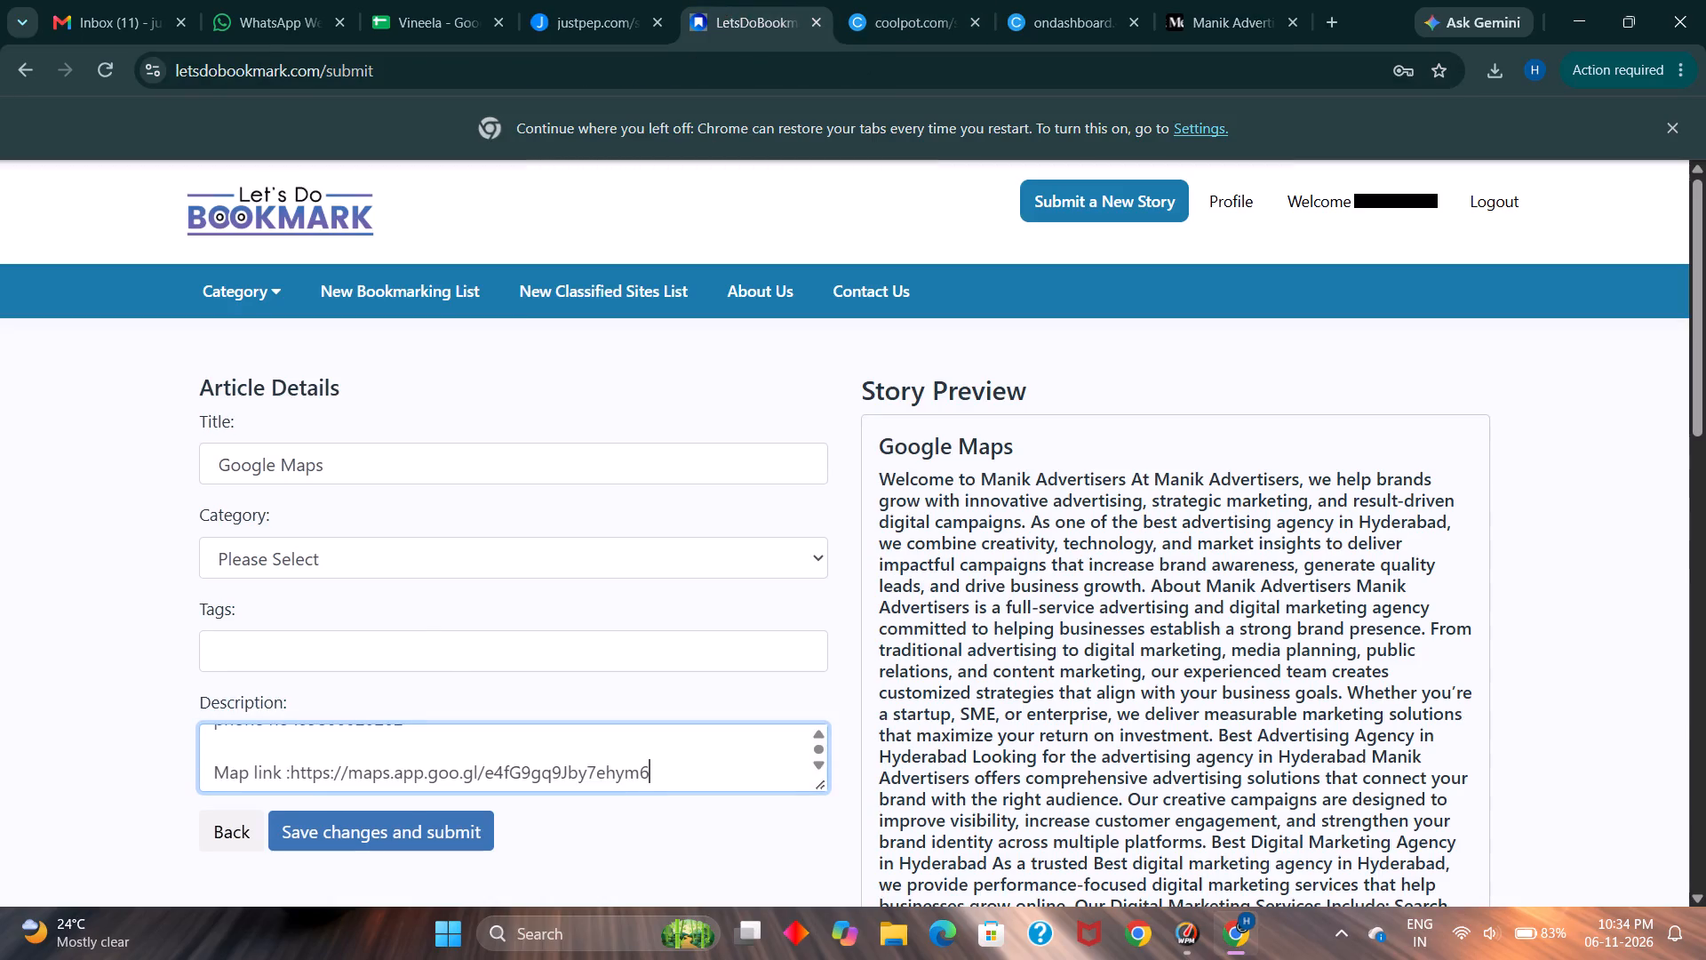
# Replace the JustPep story title with the Medium article's title, "Manik Advertisers — Best Advertising Agency in Hyderabad".
pyautogui.click(1189, 12)
pyautogui.moveTo(713, 453); pyautogui.dragTo(751, 388)
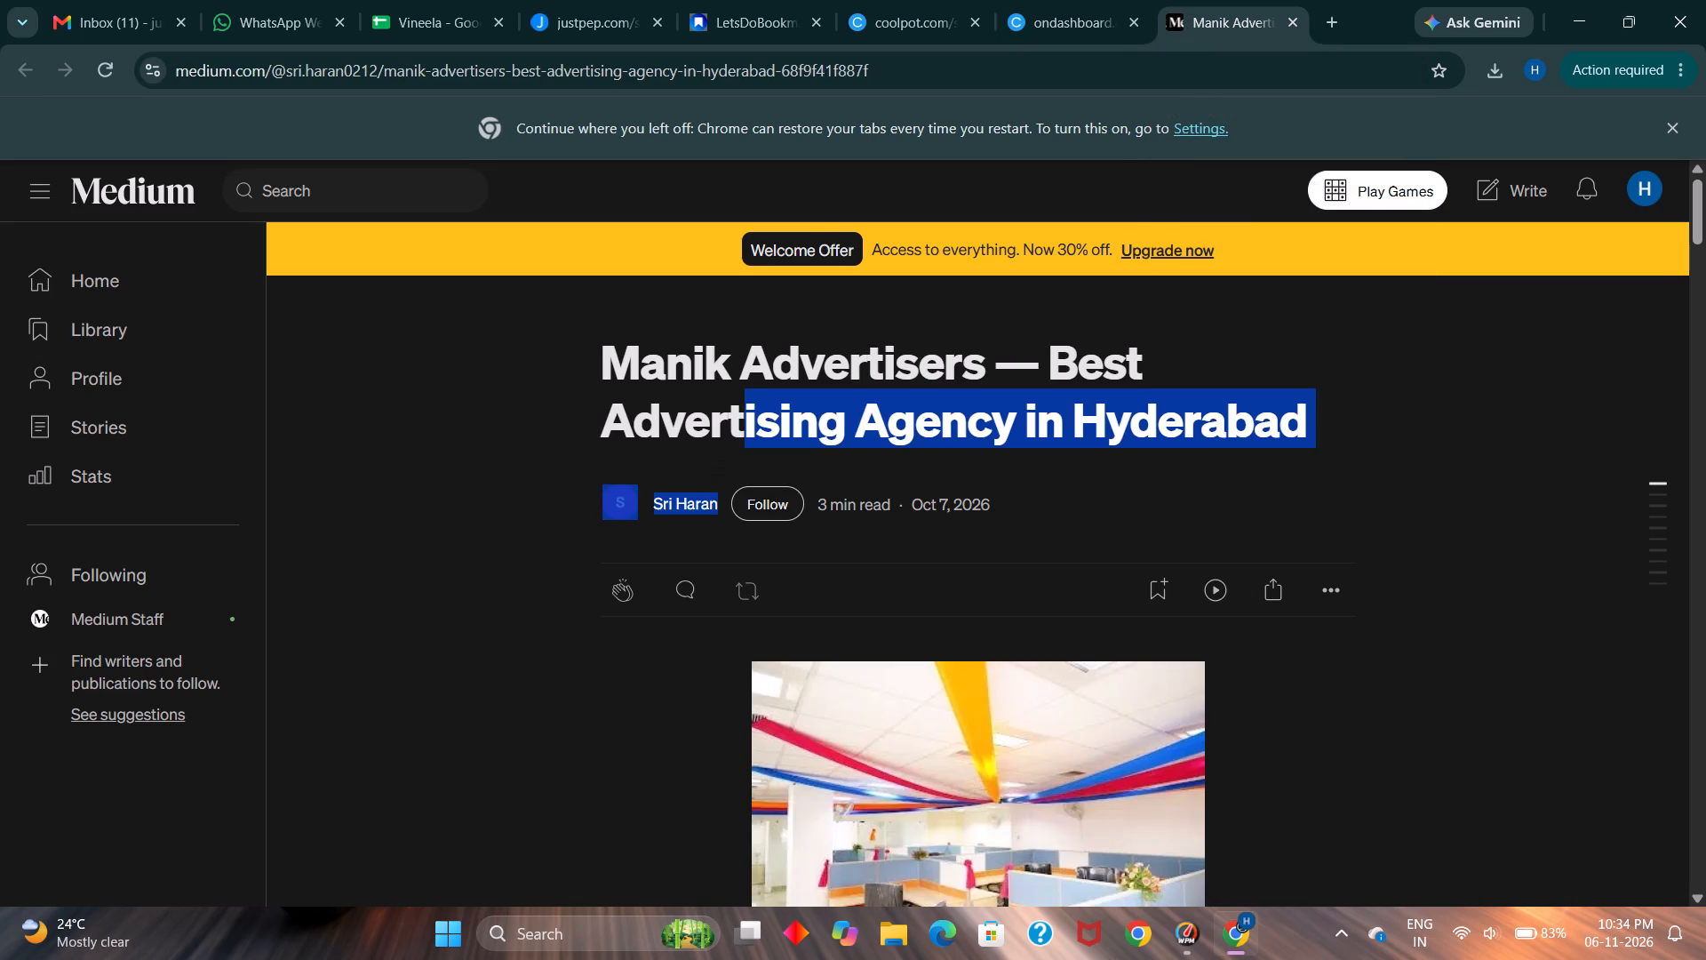
pyautogui.moveTo(751, 388); pyautogui.dragTo(753, 386)
pyautogui.tripleClick(753, 386)
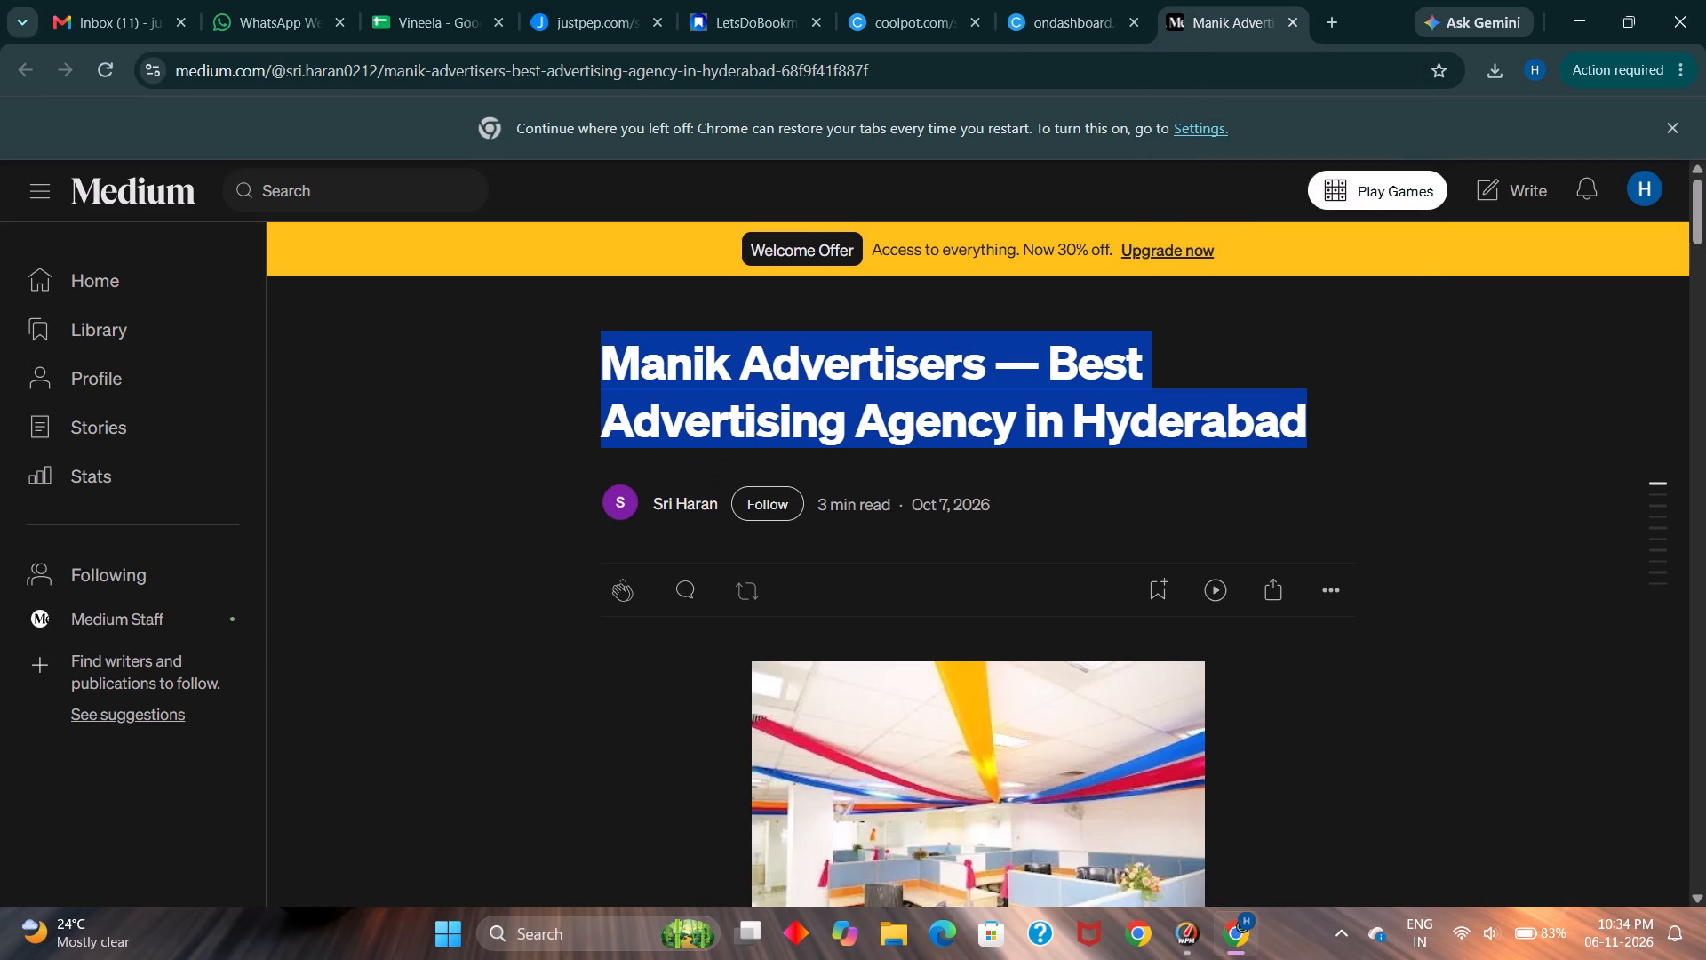
pyautogui.hotkey('ctrl', 'c')
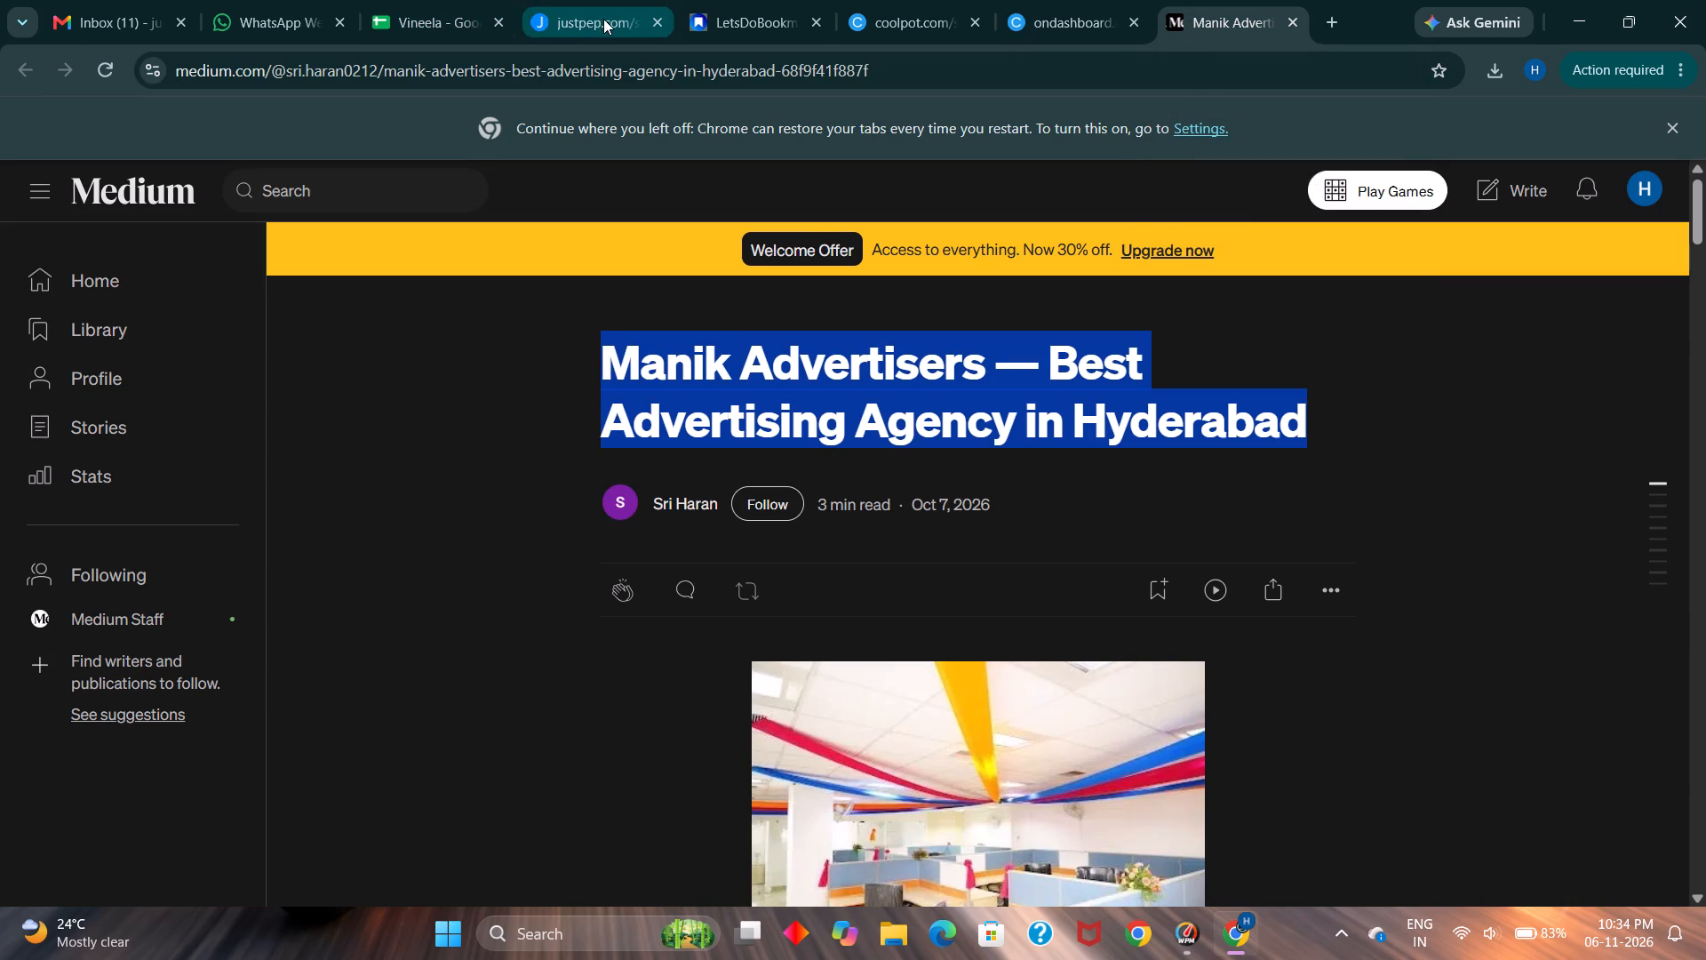
pyautogui.click(603, 20)
pyautogui.press('Down')
pyautogui.press('Down')
pyautogui.press('Down')
pyautogui.press('Down')
pyautogui.press('Down')
pyautogui.press('Down')
pyautogui.press('Down')
pyautogui.press('Down')
pyautogui.press('Down')
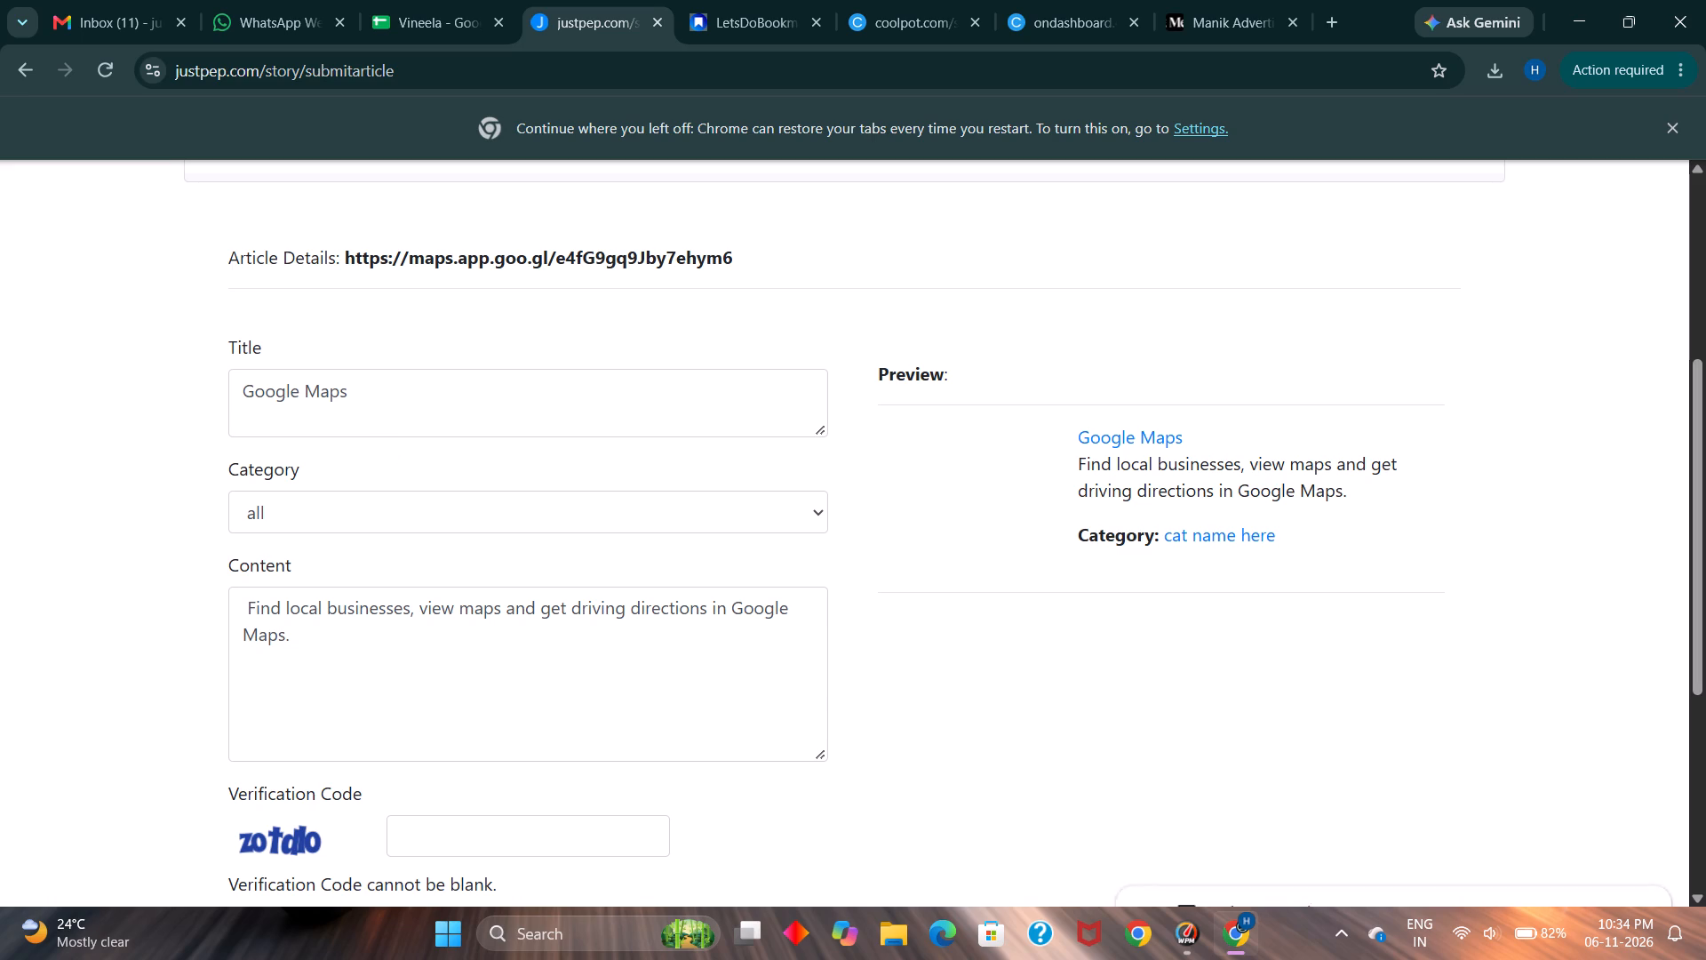
pyautogui.moveTo(372, 393); pyautogui.dragTo(227, 393)
pyautogui.press('BackSpace')
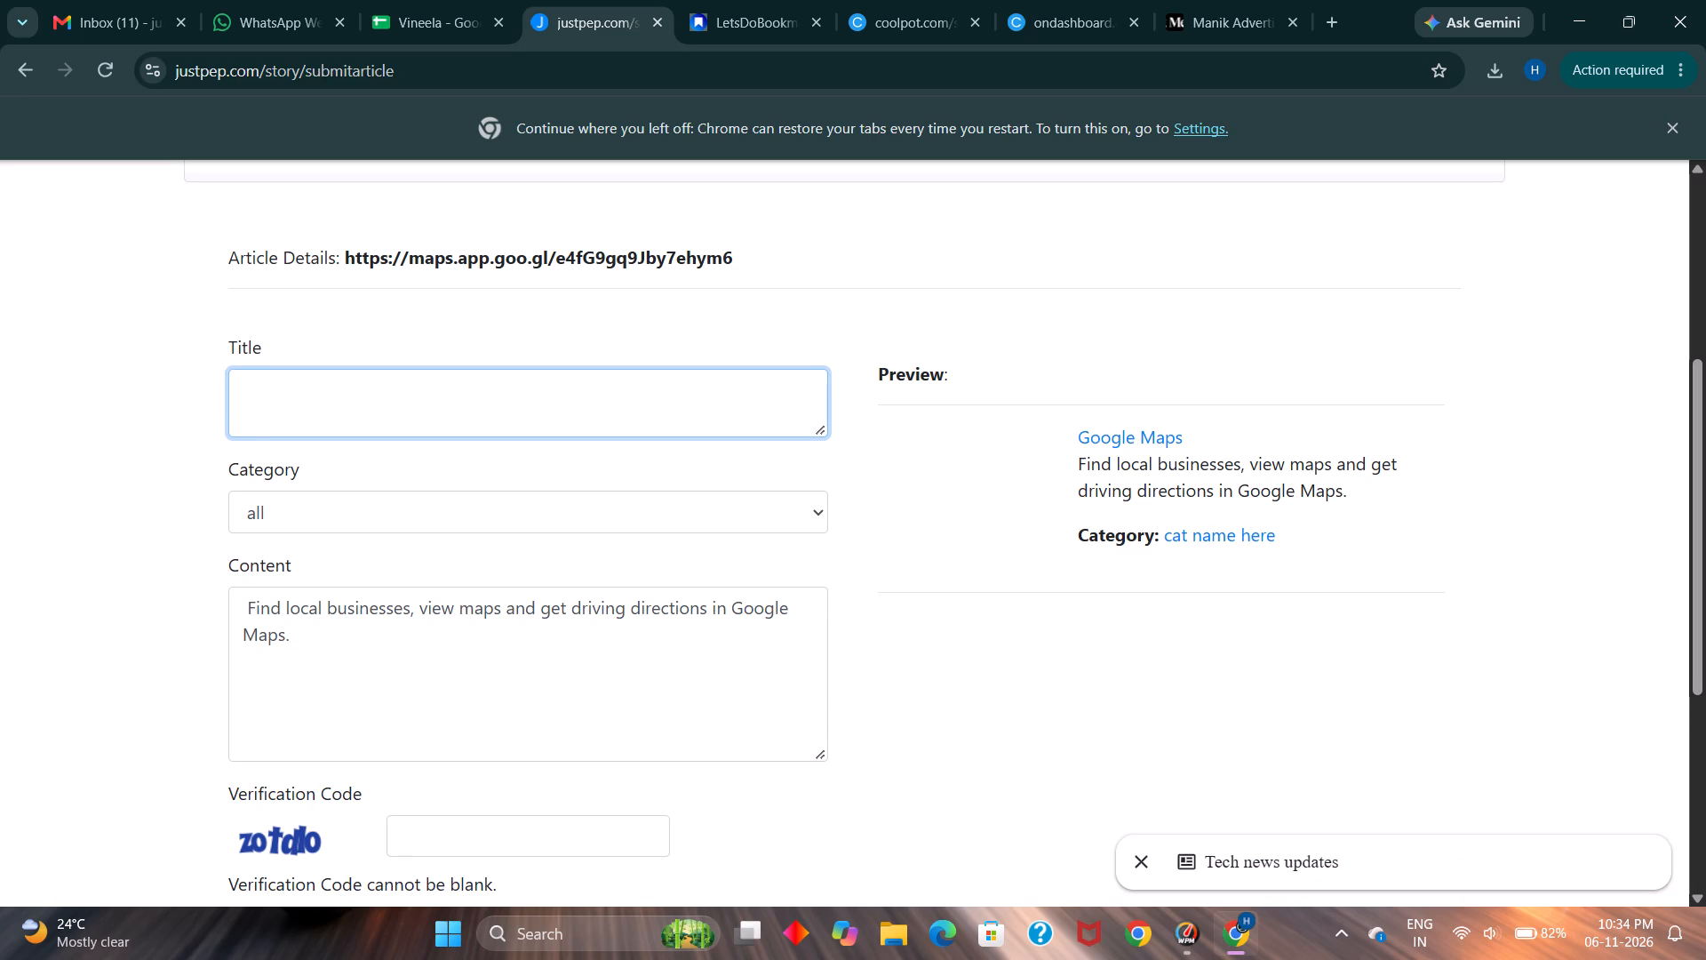
pyautogui.hotkey('ctrl', 'v')
# Set the JustPep story's category to Business.
pyautogui.click(289, 507)
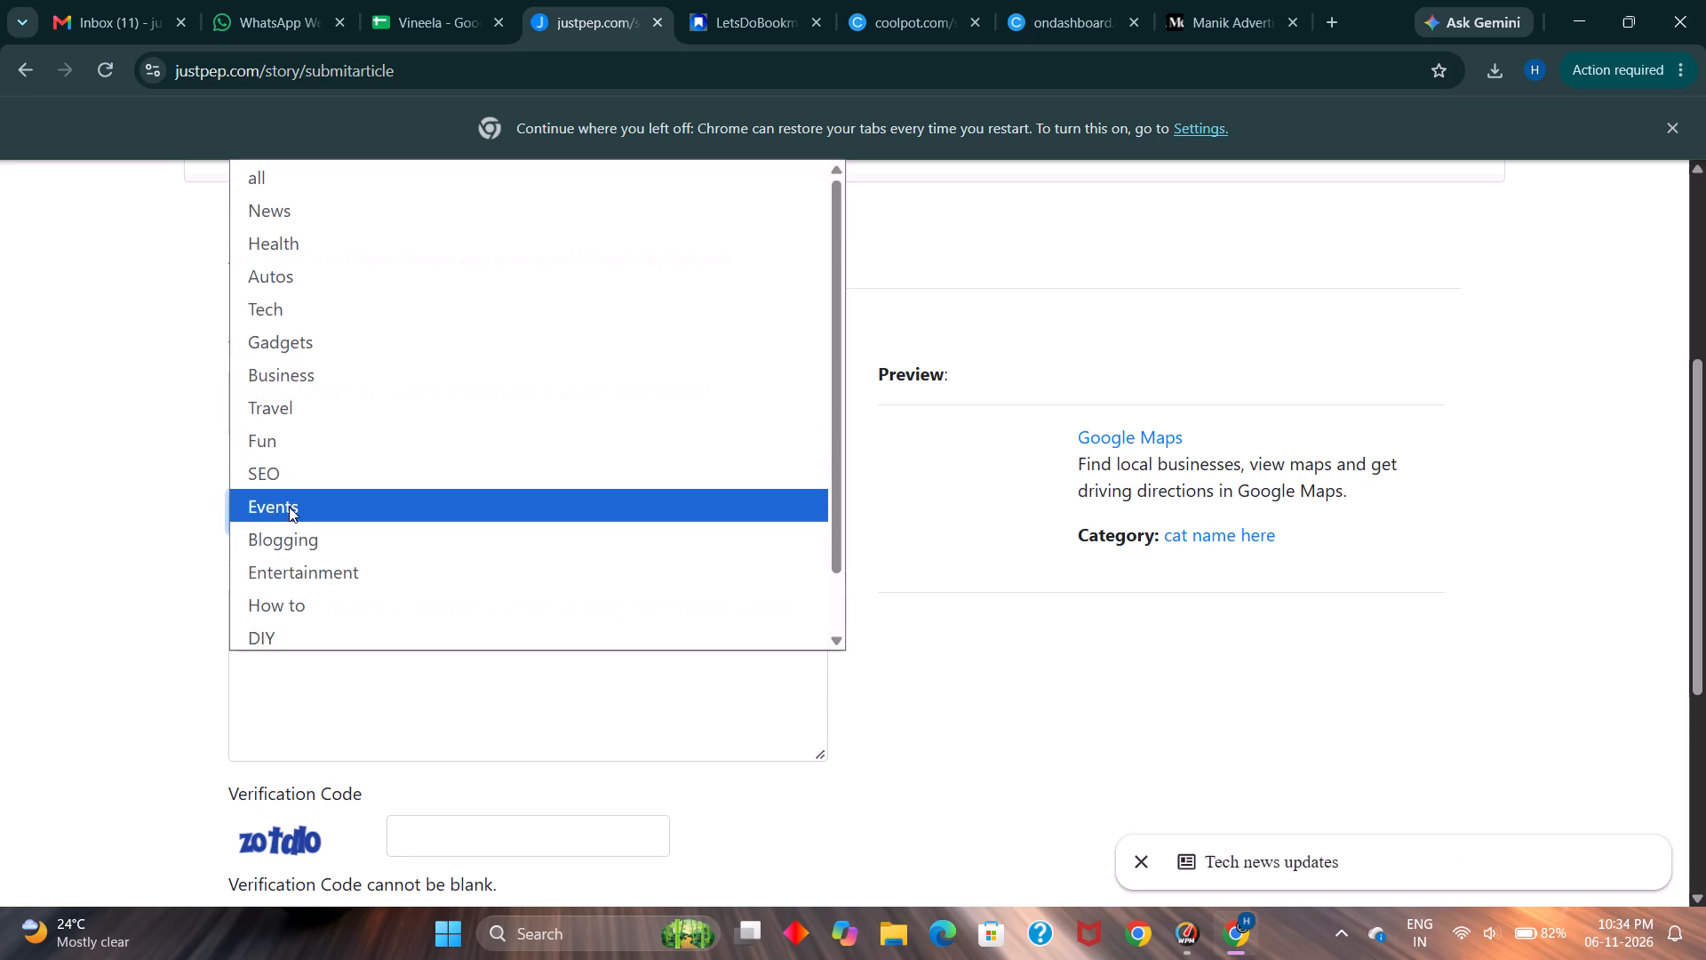
pyautogui.click(305, 372)
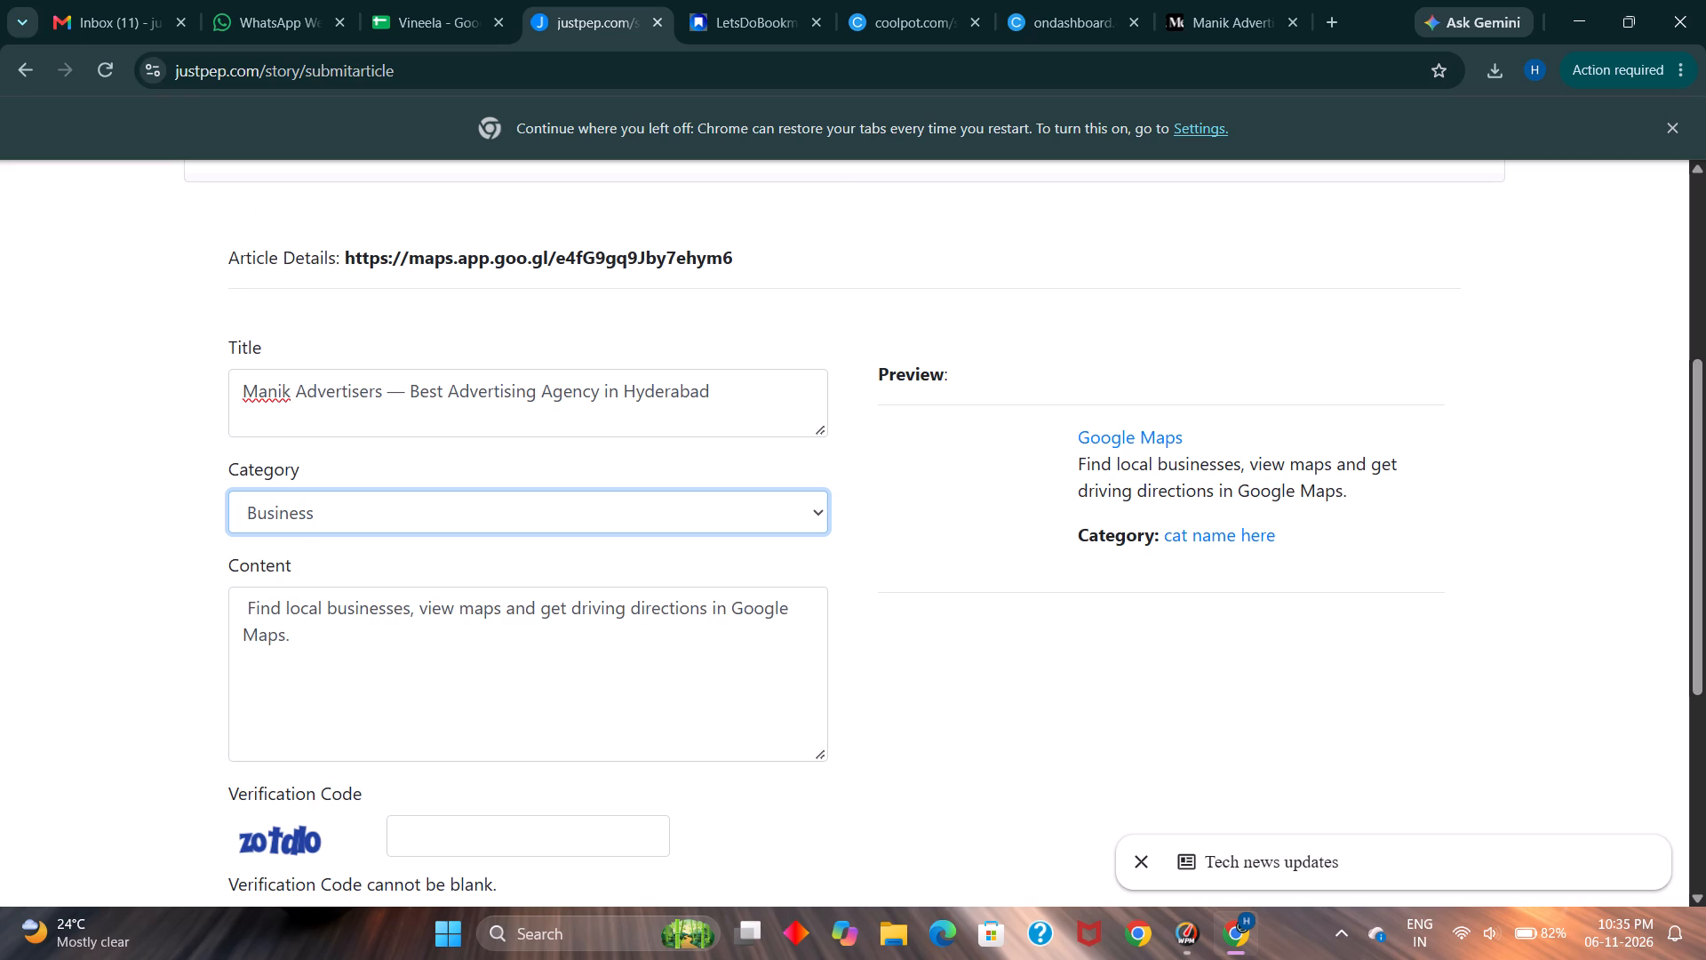
# Delete the default Google Maps sentence, except its final full stop, from the JustPep story's content.
pyautogui.moveTo(286, 645); pyautogui.dragTo(235, 604)
pyautogui.press('BackSpace')
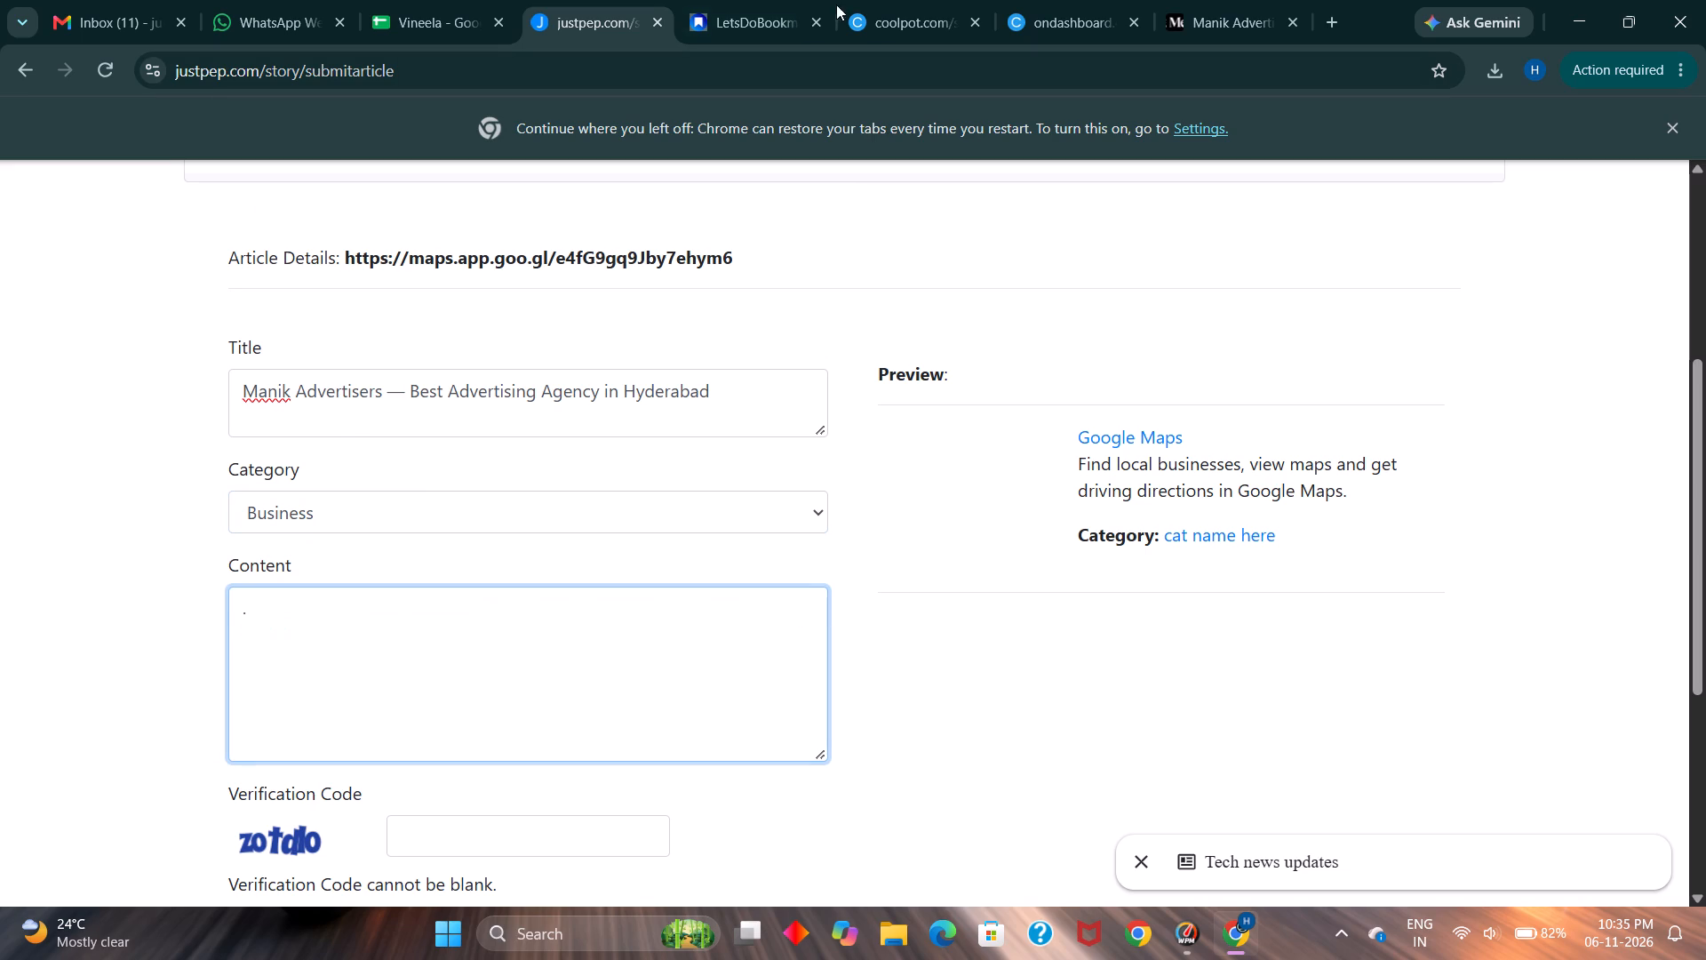
# Enter the verification code shown in the image on the JustPep story form.
pyautogui.click(436, 837)
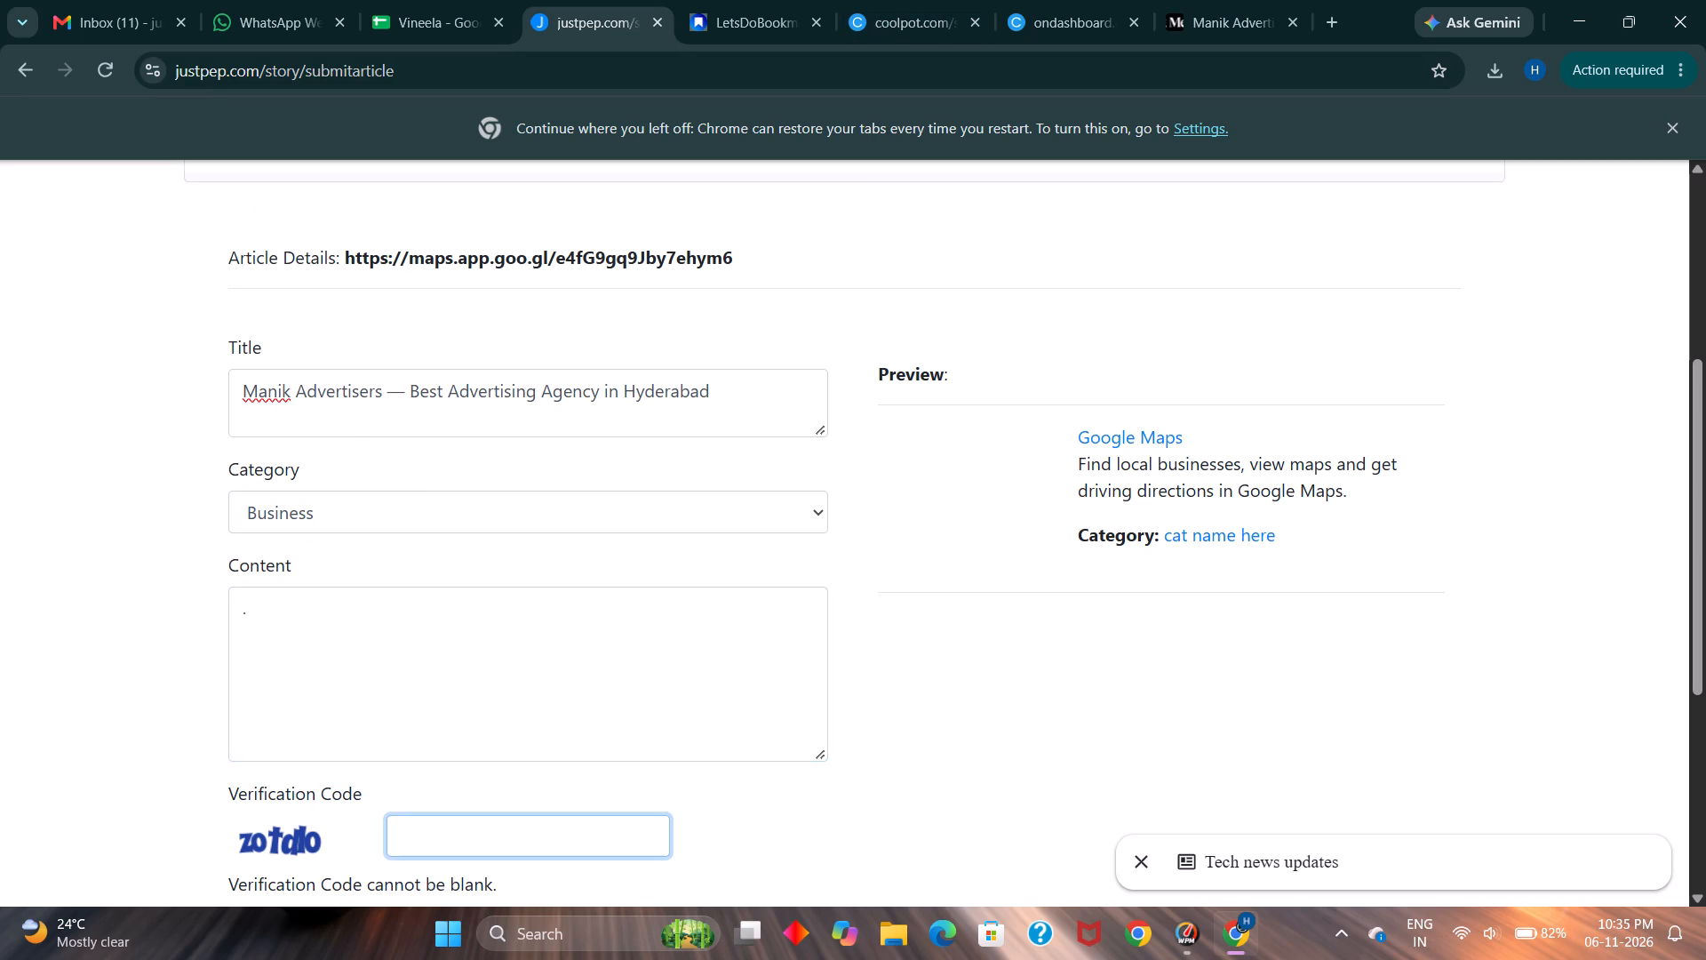
pyautogui.write('zo')
pyautogui.press('t')
pyautogui.press('d')
pyautogui.write('lo')
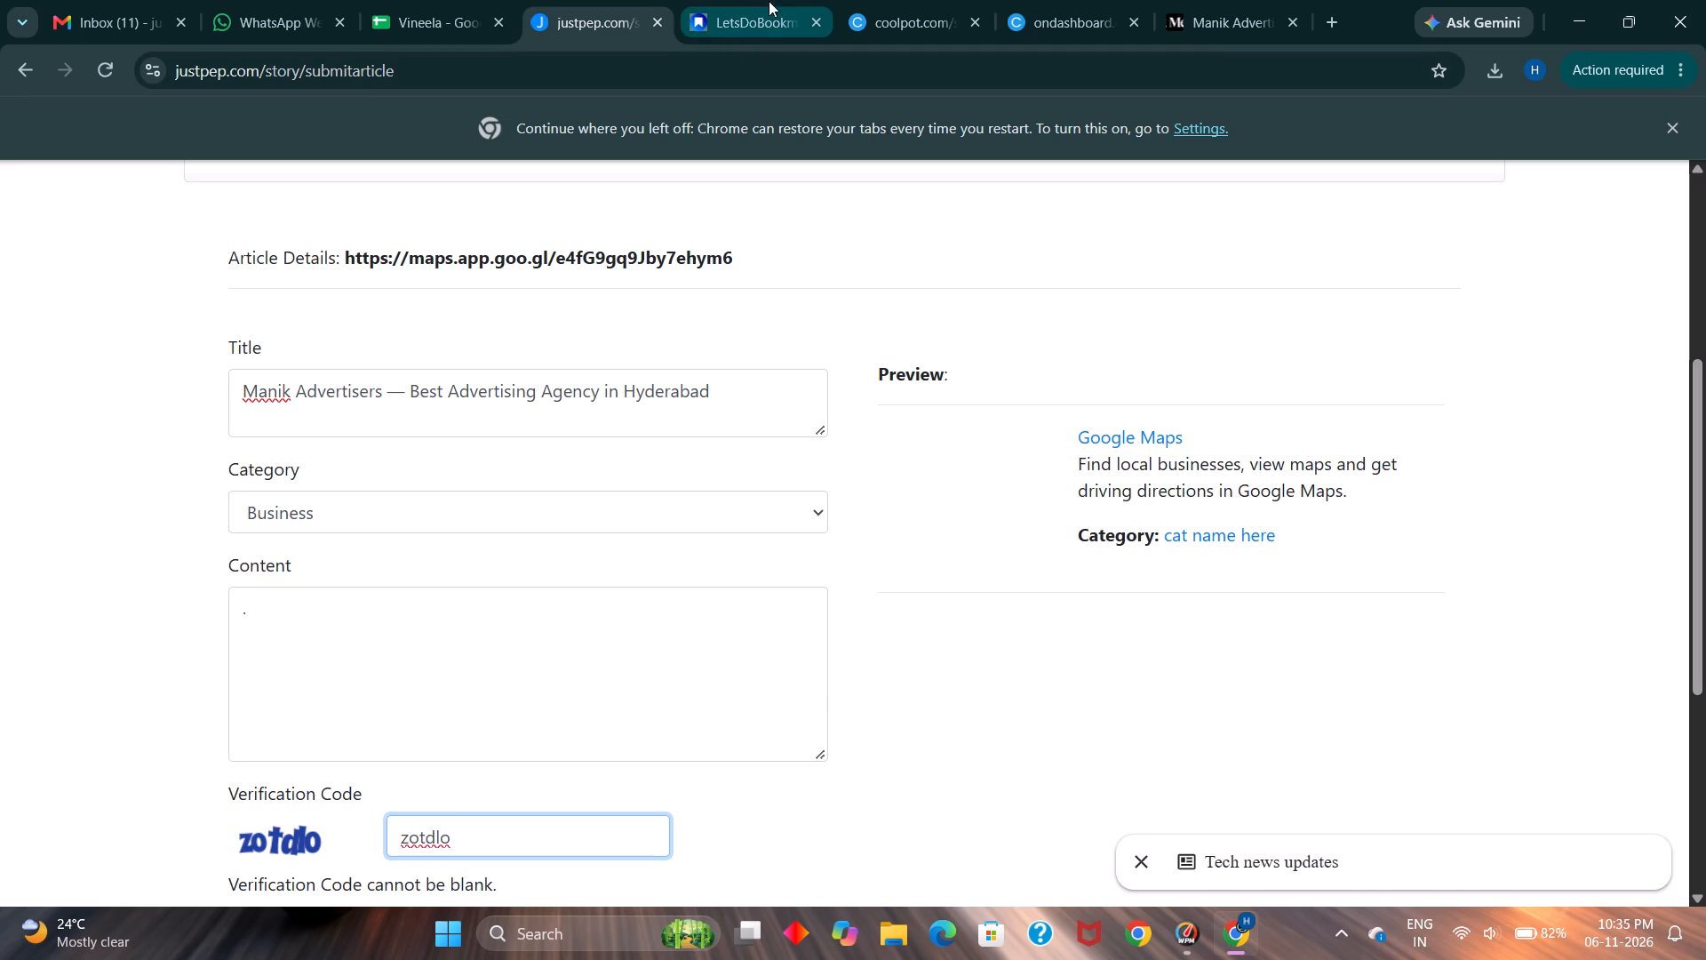
# On LetsDoBookmark, replace the story title with "Manik Advertisers — Best Advertising Agency in Hyderabad" and set the category to Business.
pyautogui.click(745, 11)
pyautogui.moveTo(356, 470); pyautogui.dragTo(211, 468)
pyautogui.press('BackSpace')
pyautogui.hotkey('ctrl', 'v')
pyautogui.scroll(1, 270, 553)
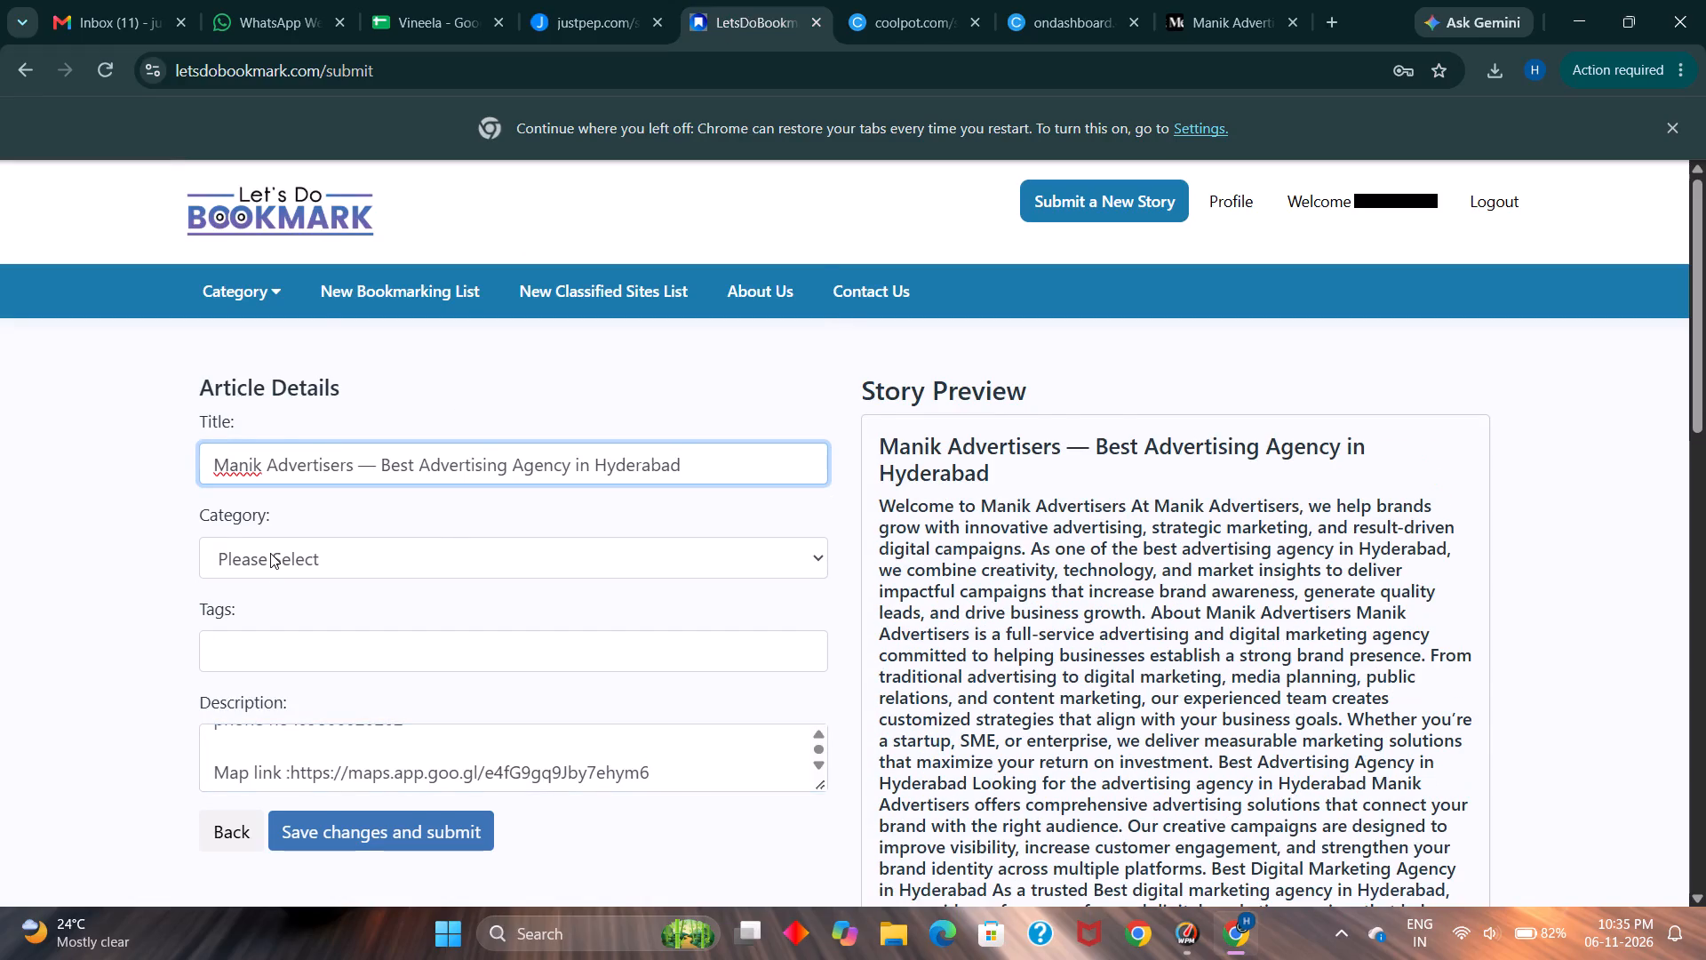
pyautogui.scroll(1, 270, 553)
pyautogui.click(270, 553)
pyautogui.click(259, 383)
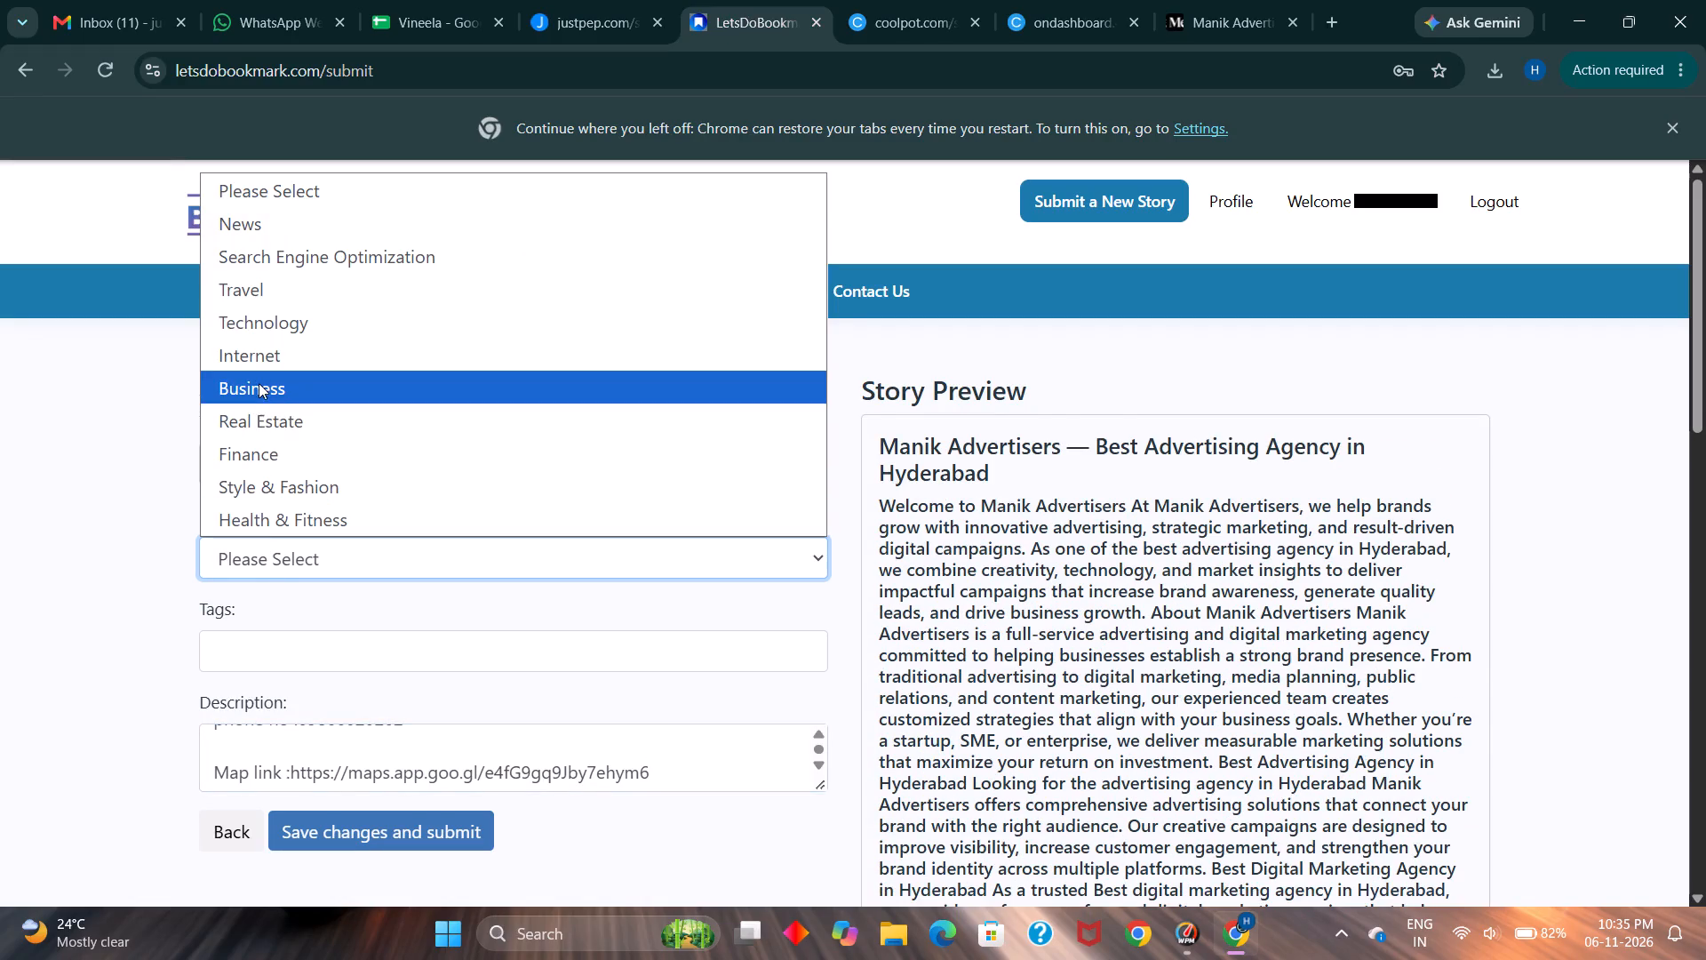
# Replace the CoolPot story title with "Manik Advertisers — Best Advertising Agency in Hyderabad".
pyautogui.click(899, 21)
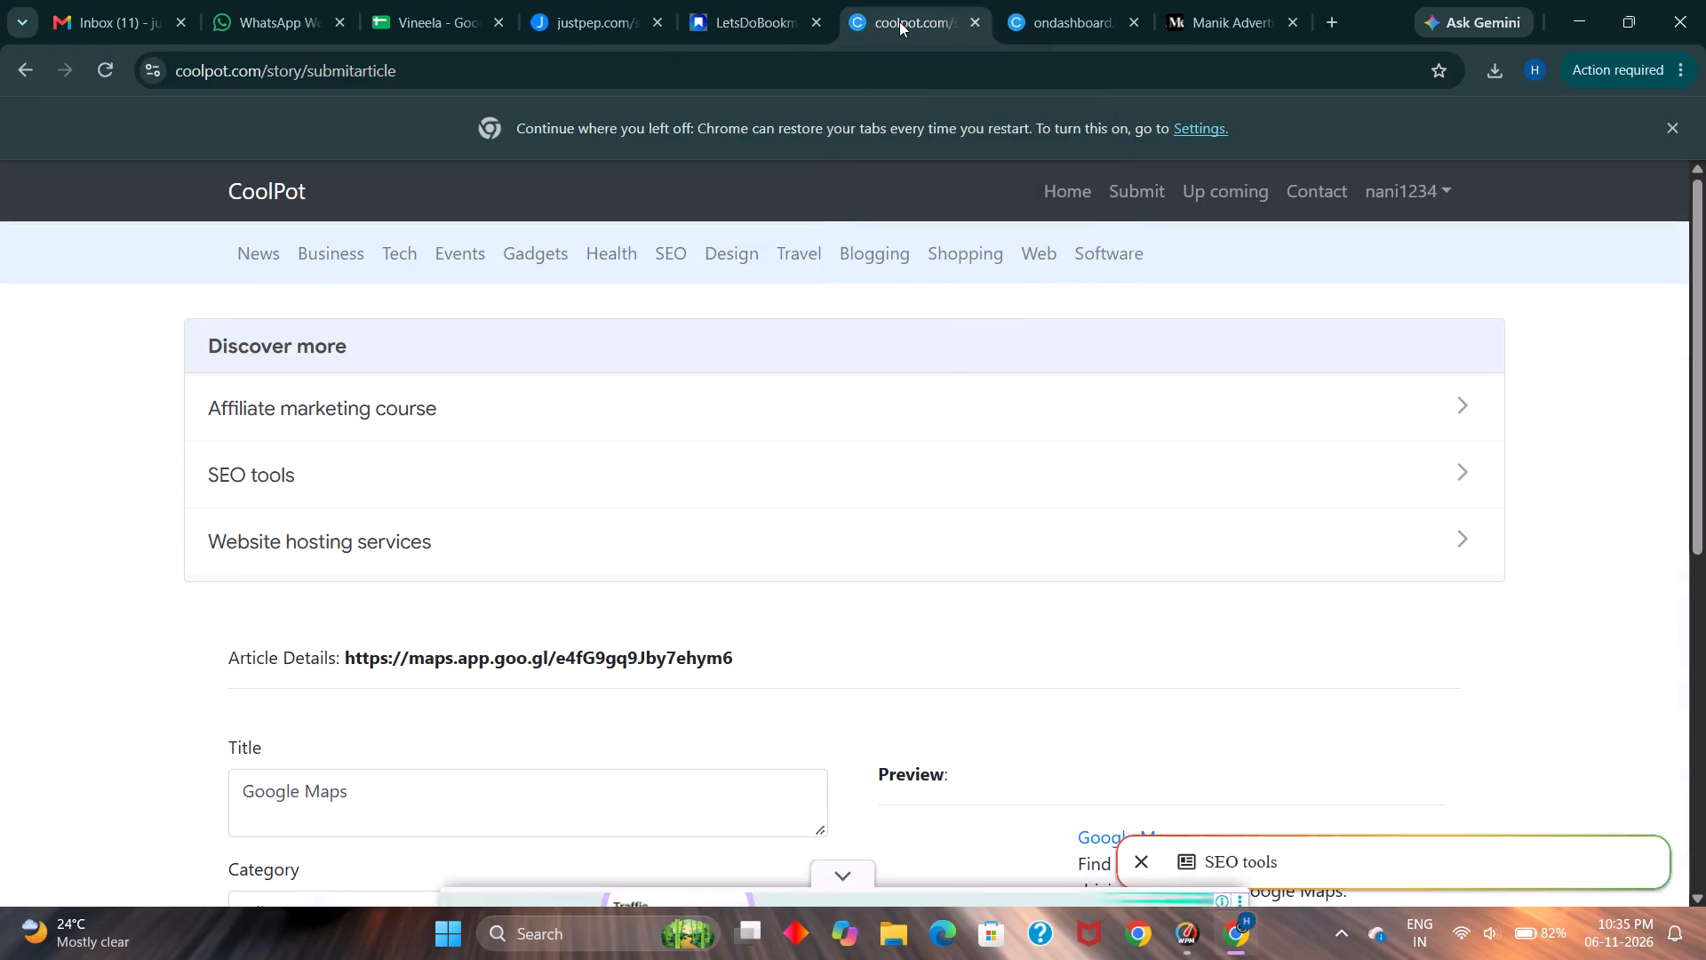
pyautogui.moveTo(363, 790); pyautogui.dragTo(281, 785)
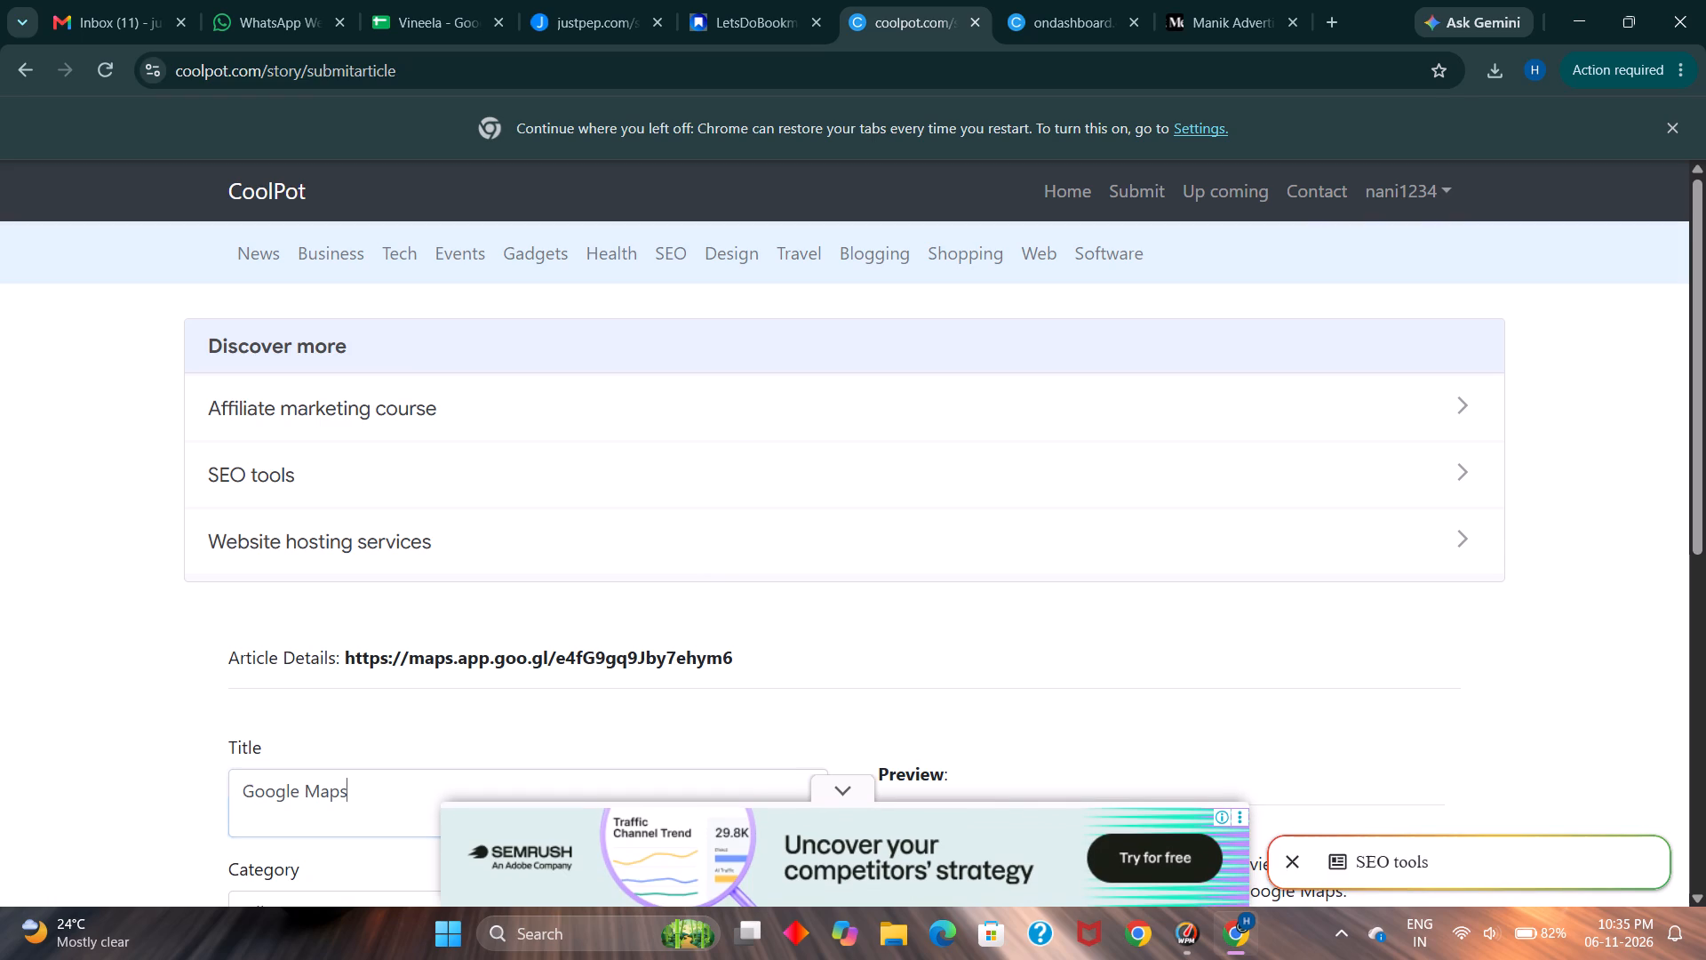
pyautogui.moveTo(281, 785); pyautogui.dragTo(197, 790)
pyautogui.press('BackSpace')
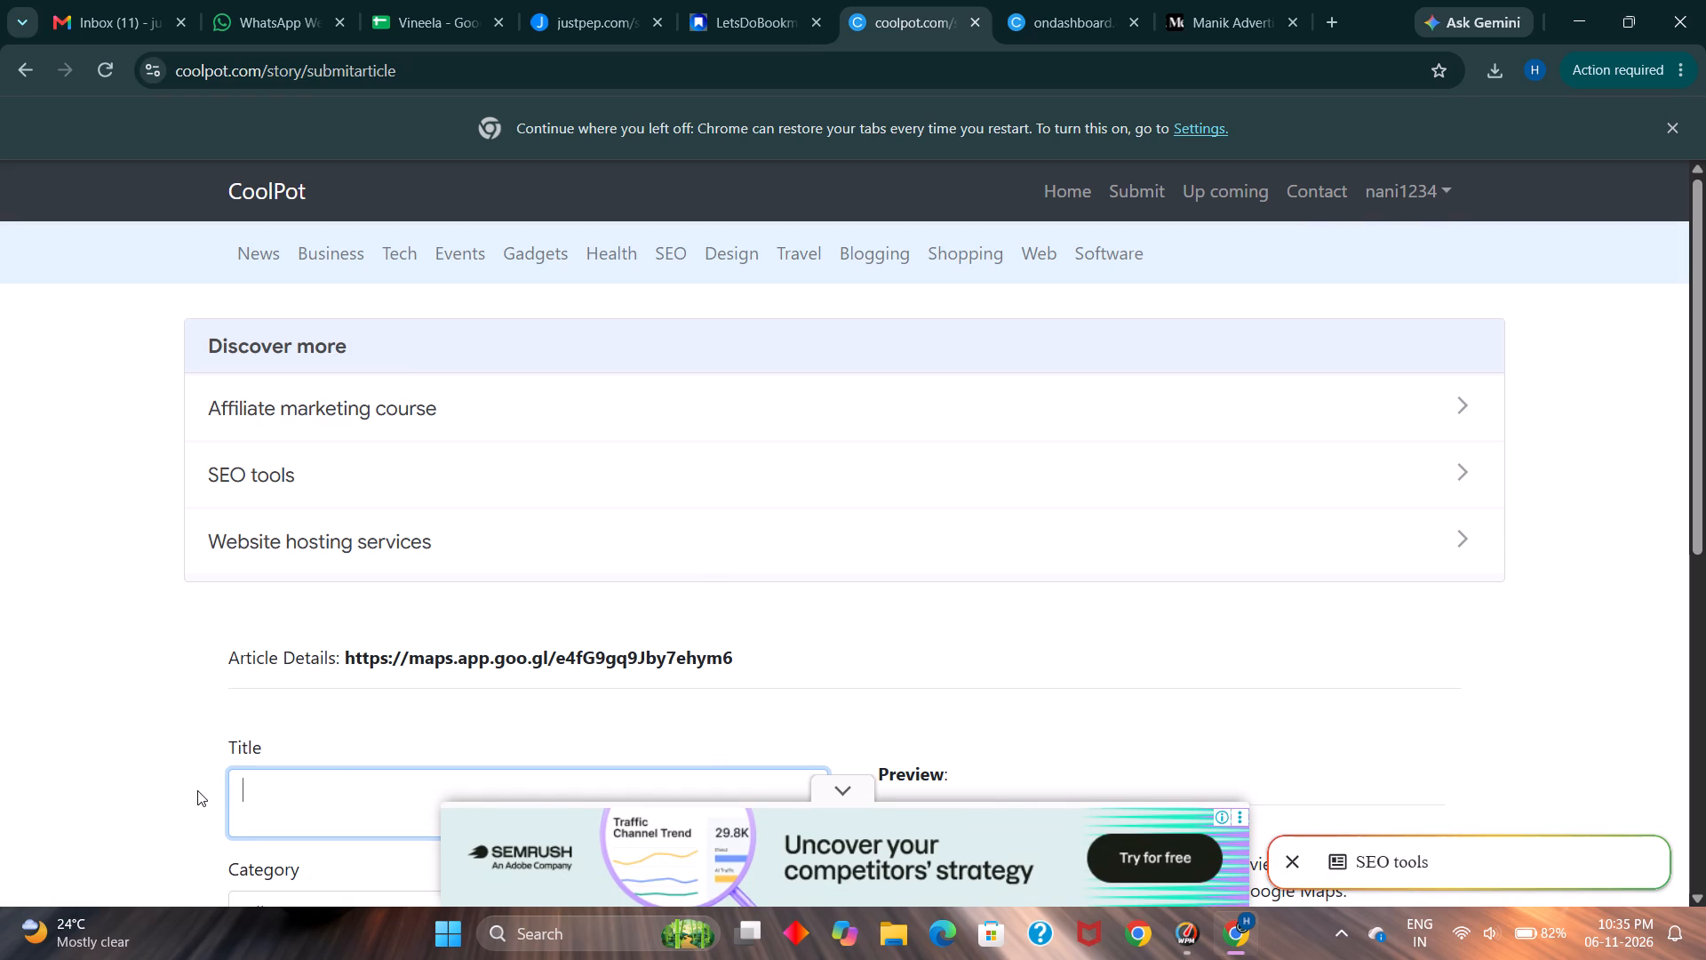
pyautogui.hotkey('ctrl', 'v')
# Set the CoolPot story's category to Business.
pyautogui.click(171, 797)
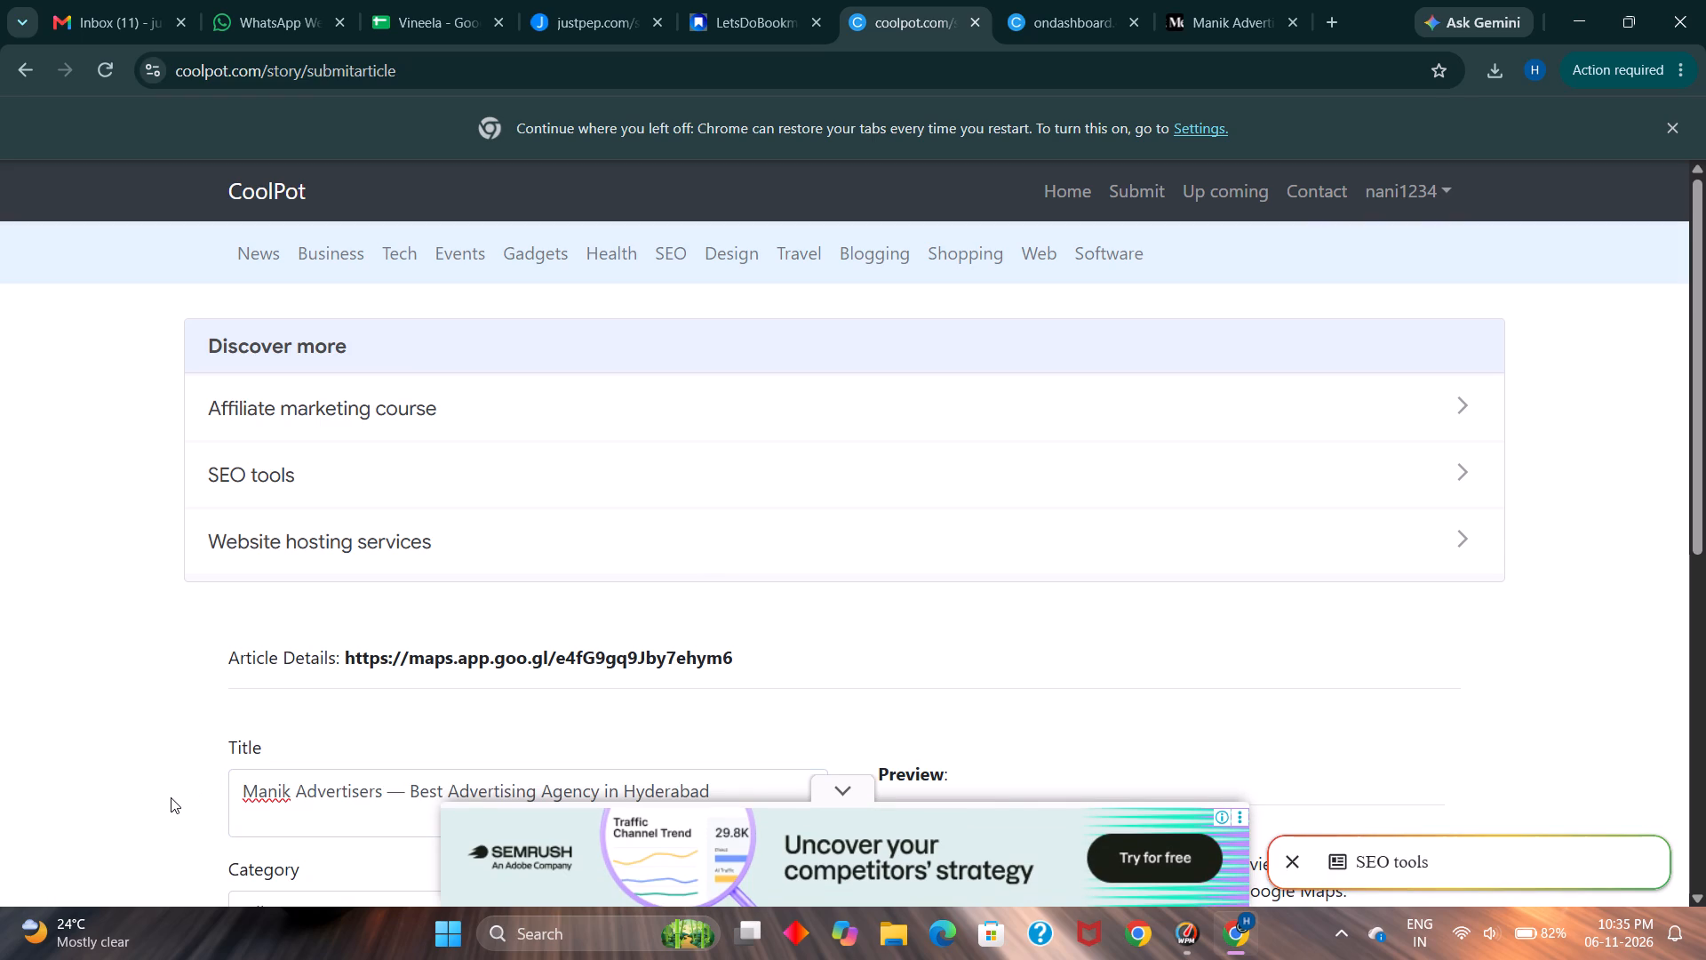
pyautogui.press('Down')
pyautogui.press('Down')
pyautogui.press('Down')
pyautogui.press('Down')
pyautogui.press('Down')
pyautogui.press('Down')
pyautogui.press('Down')
pyautogui.press('Down')
pyautogui.press('Down')
pyautogui.press('Down')
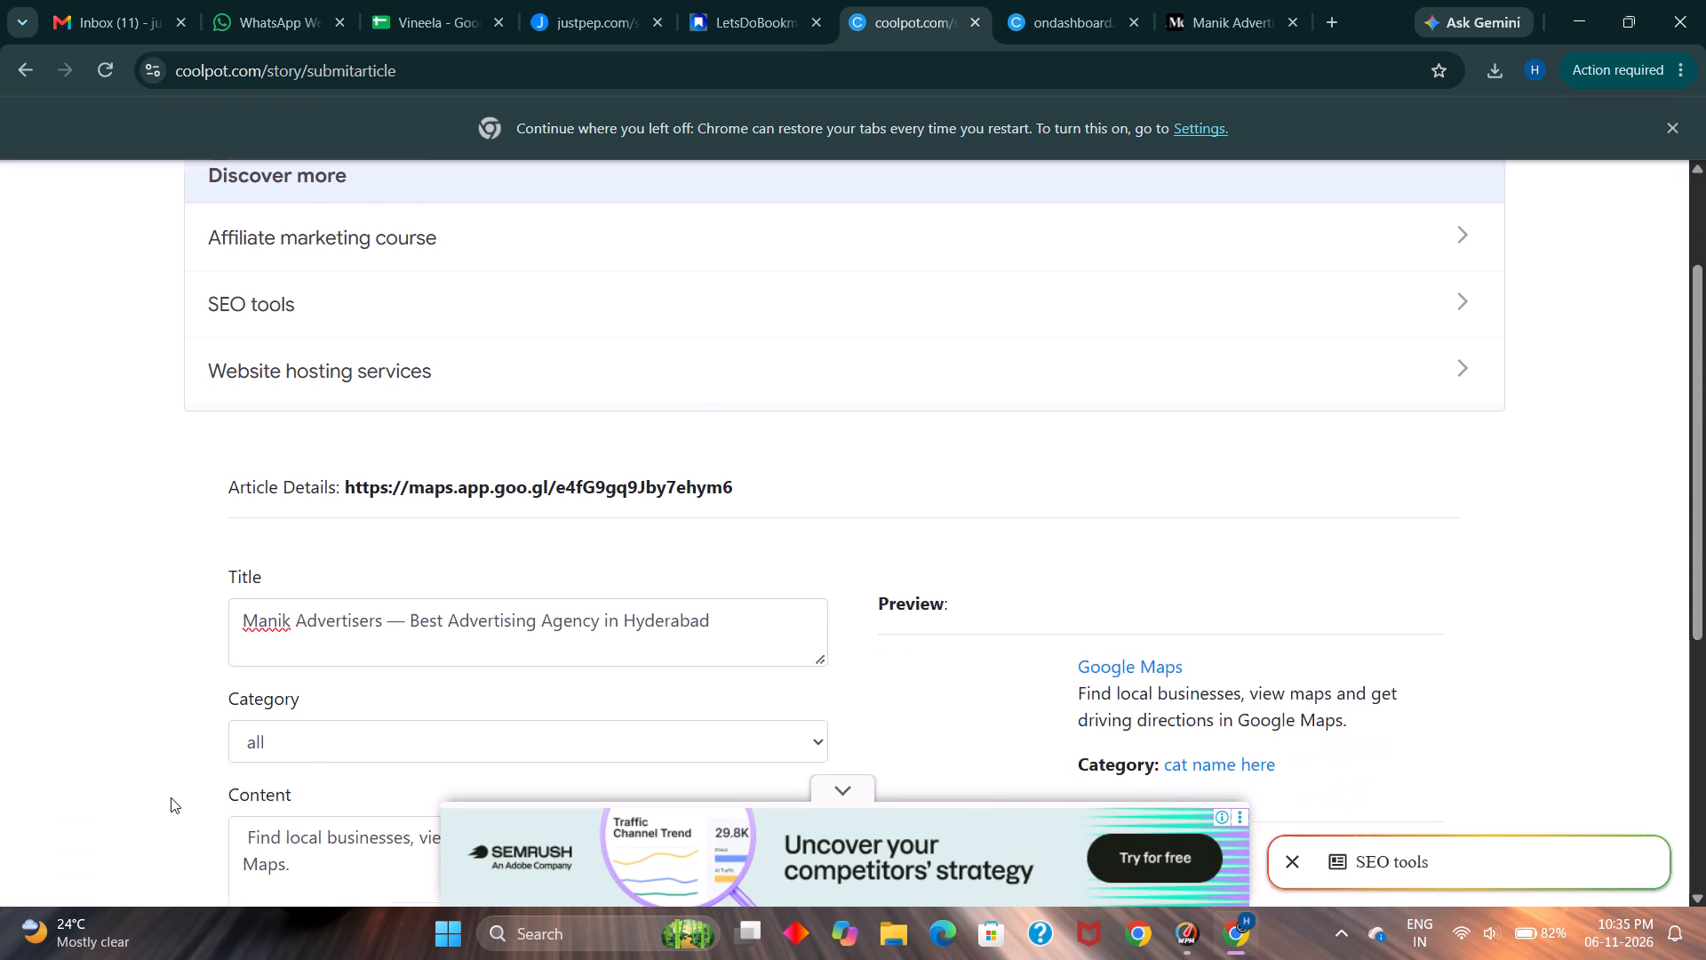
pyautogui.click(283, 476)
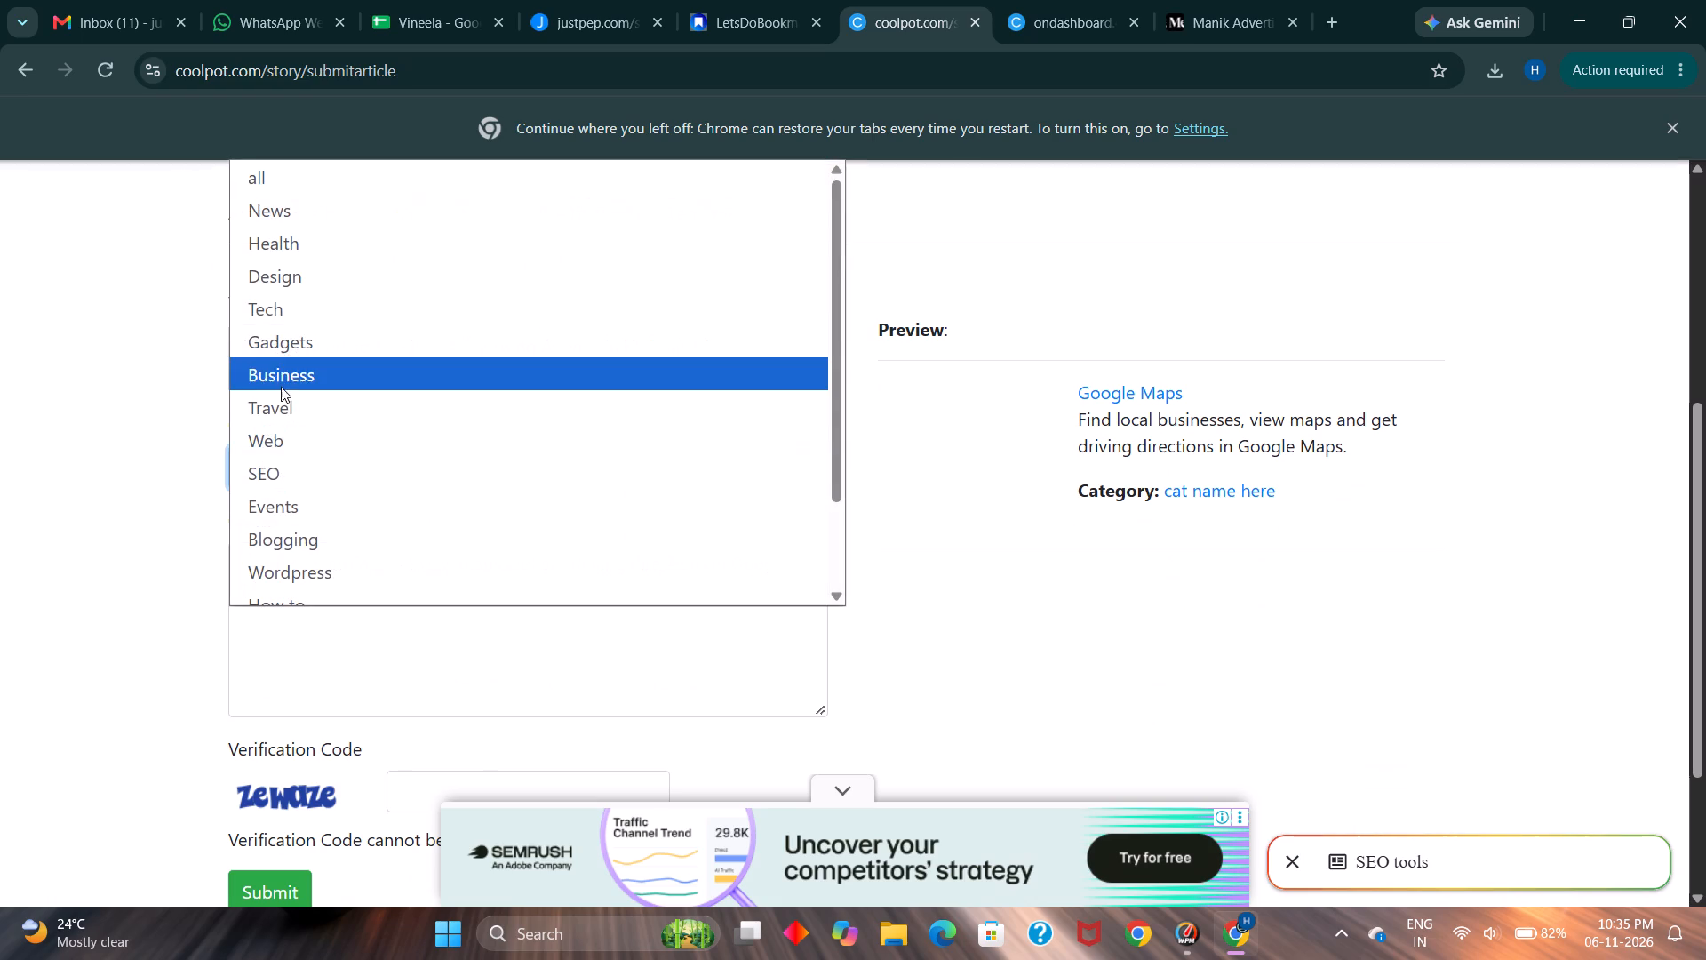
pyautogui.click(282, 384)
# Delete the default Google Maps sentence from the CoolPot story's content.
pyautogui.moveTo(293, 618); pyautogui.dragTo(235, 564)
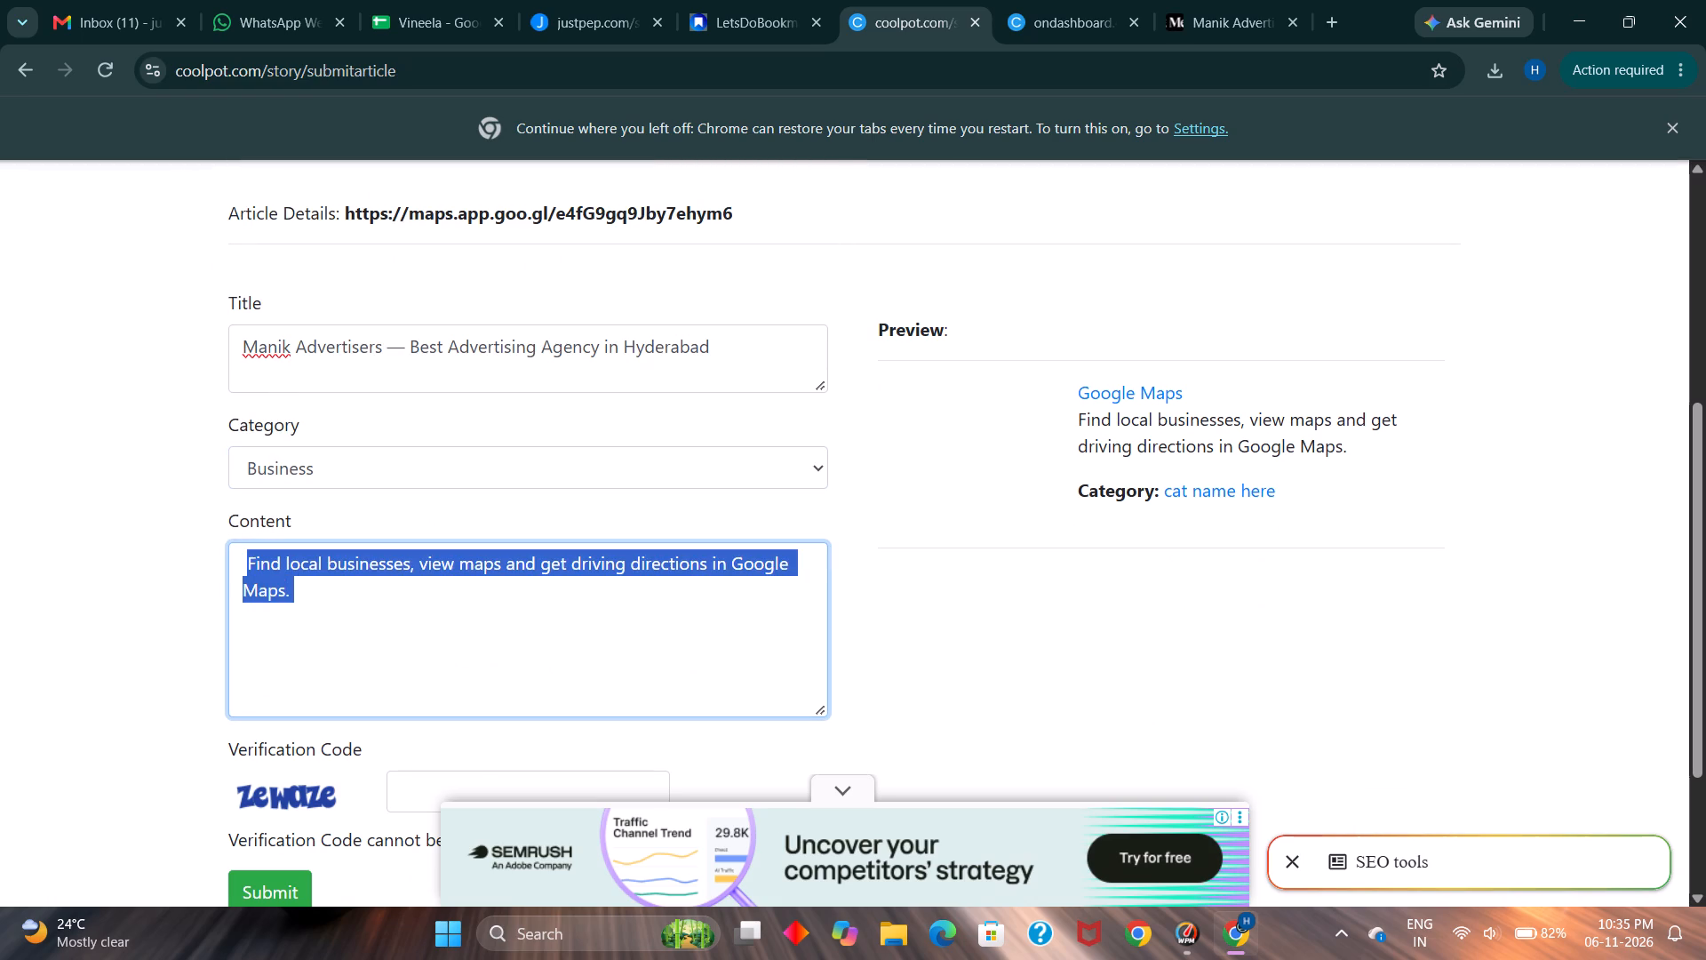
pyautogui.moveTo(235, 564); pyautogui.dragTo(230, 556)
pyautogui.press('BackSpace')
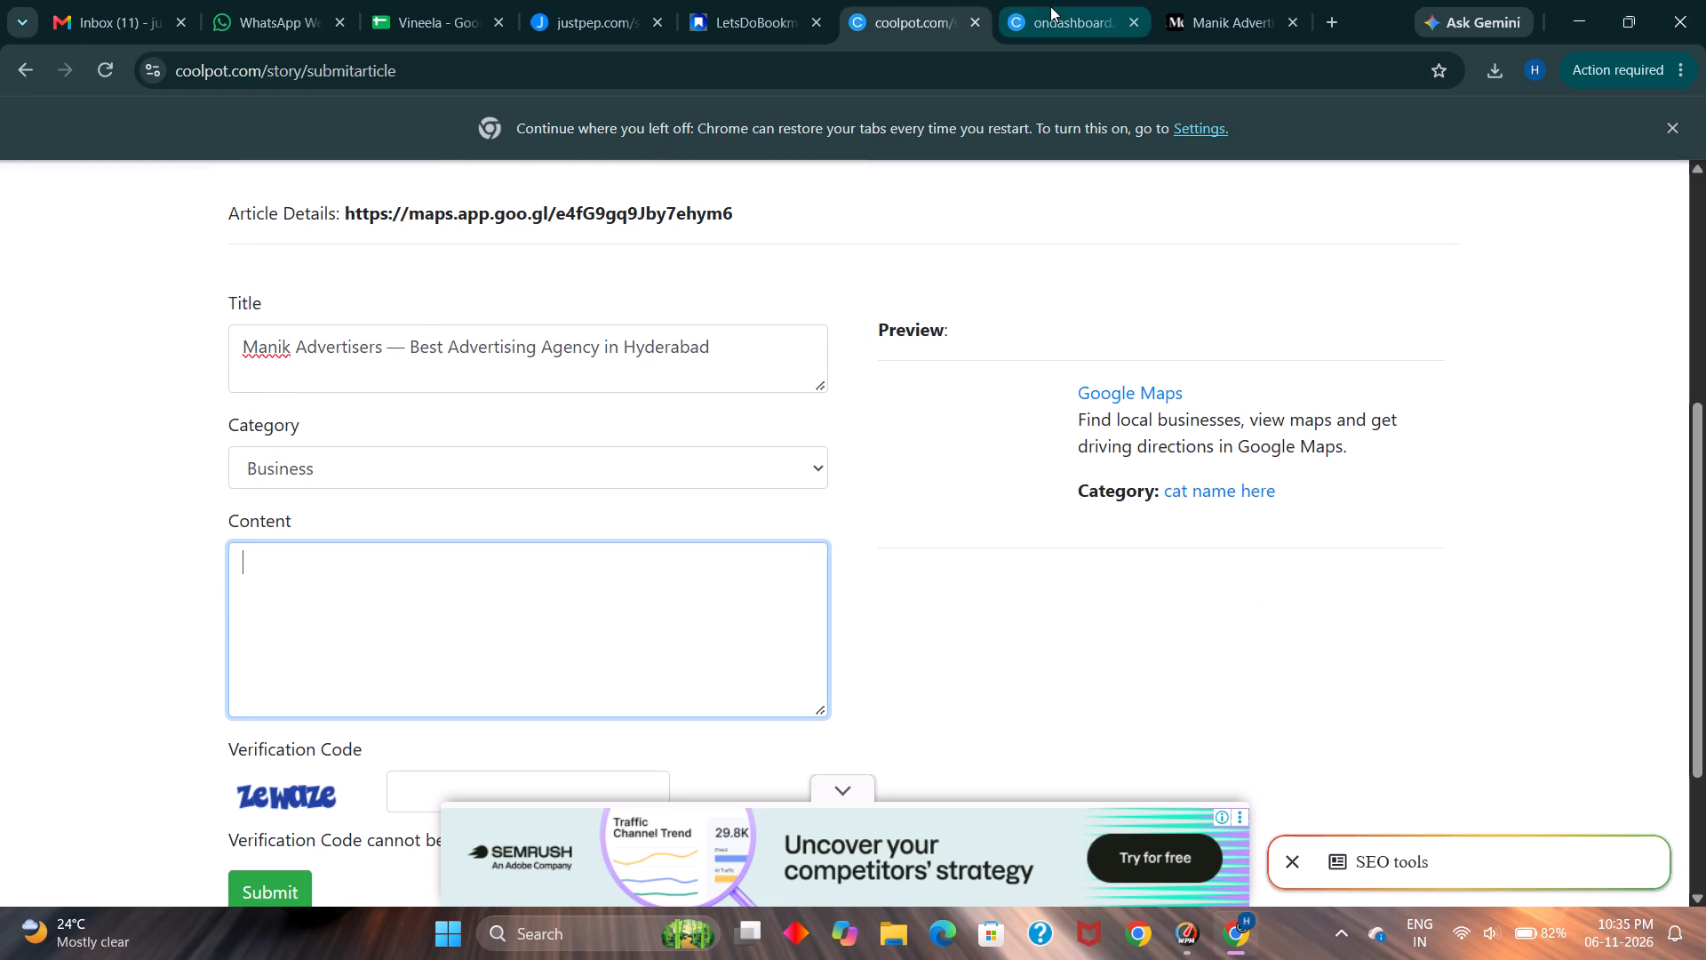
# On OnDashboard, replace the story title with "Manik Advertisers — Best Advertising Agency in Hyderabad" and set the category to Business.
pyautogui.click(1050, 8)
pyautogui.moveTo(281, 436); pyautogui.dragTo(132, 442)
pyautogui.press('BackSpace')
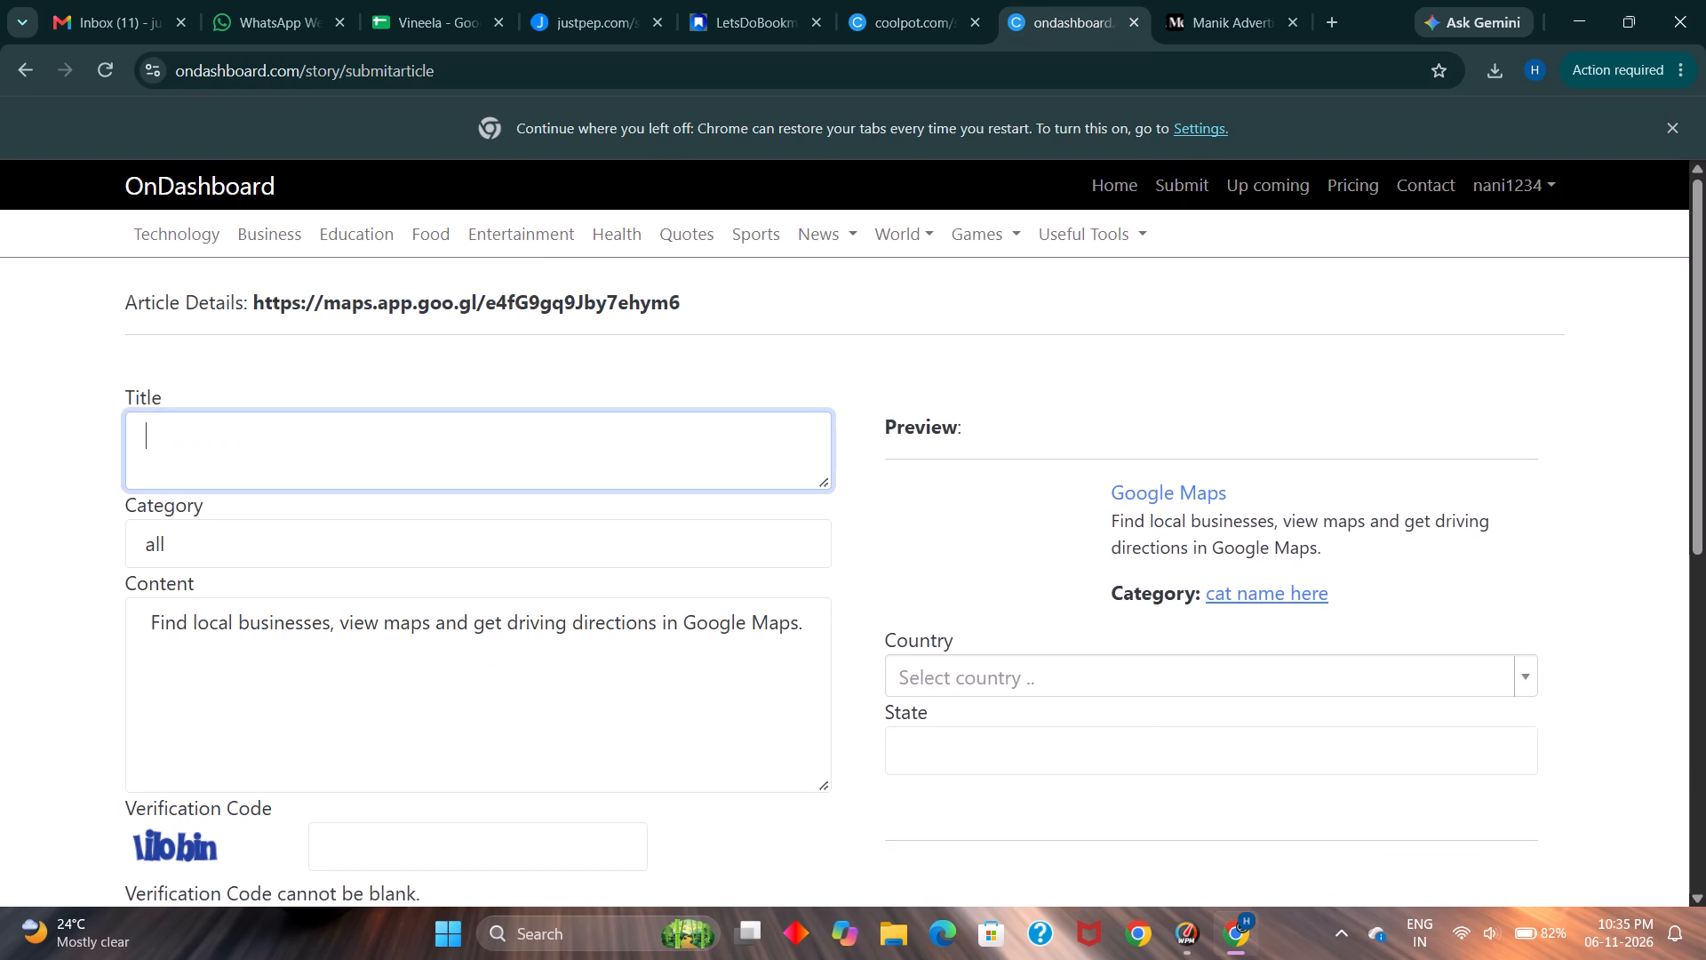
pyautogui.hotkey('ctrl', 'v')
pyautogui.click(188, 540)
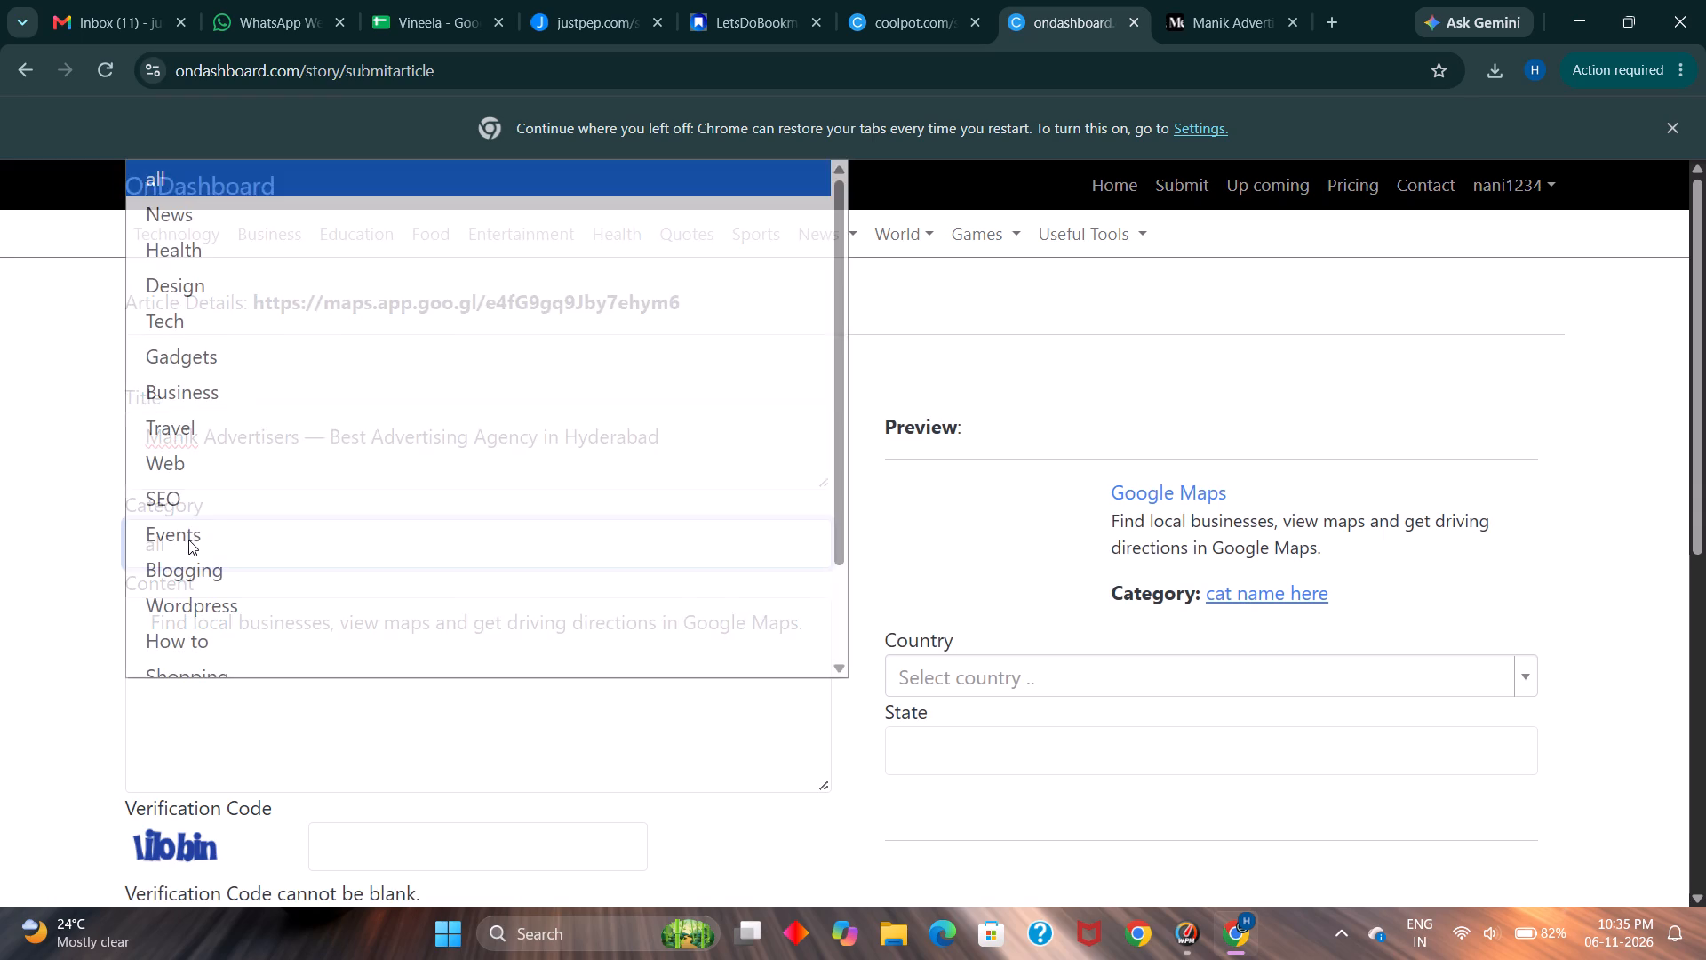
pyautogui.click(205, 388)
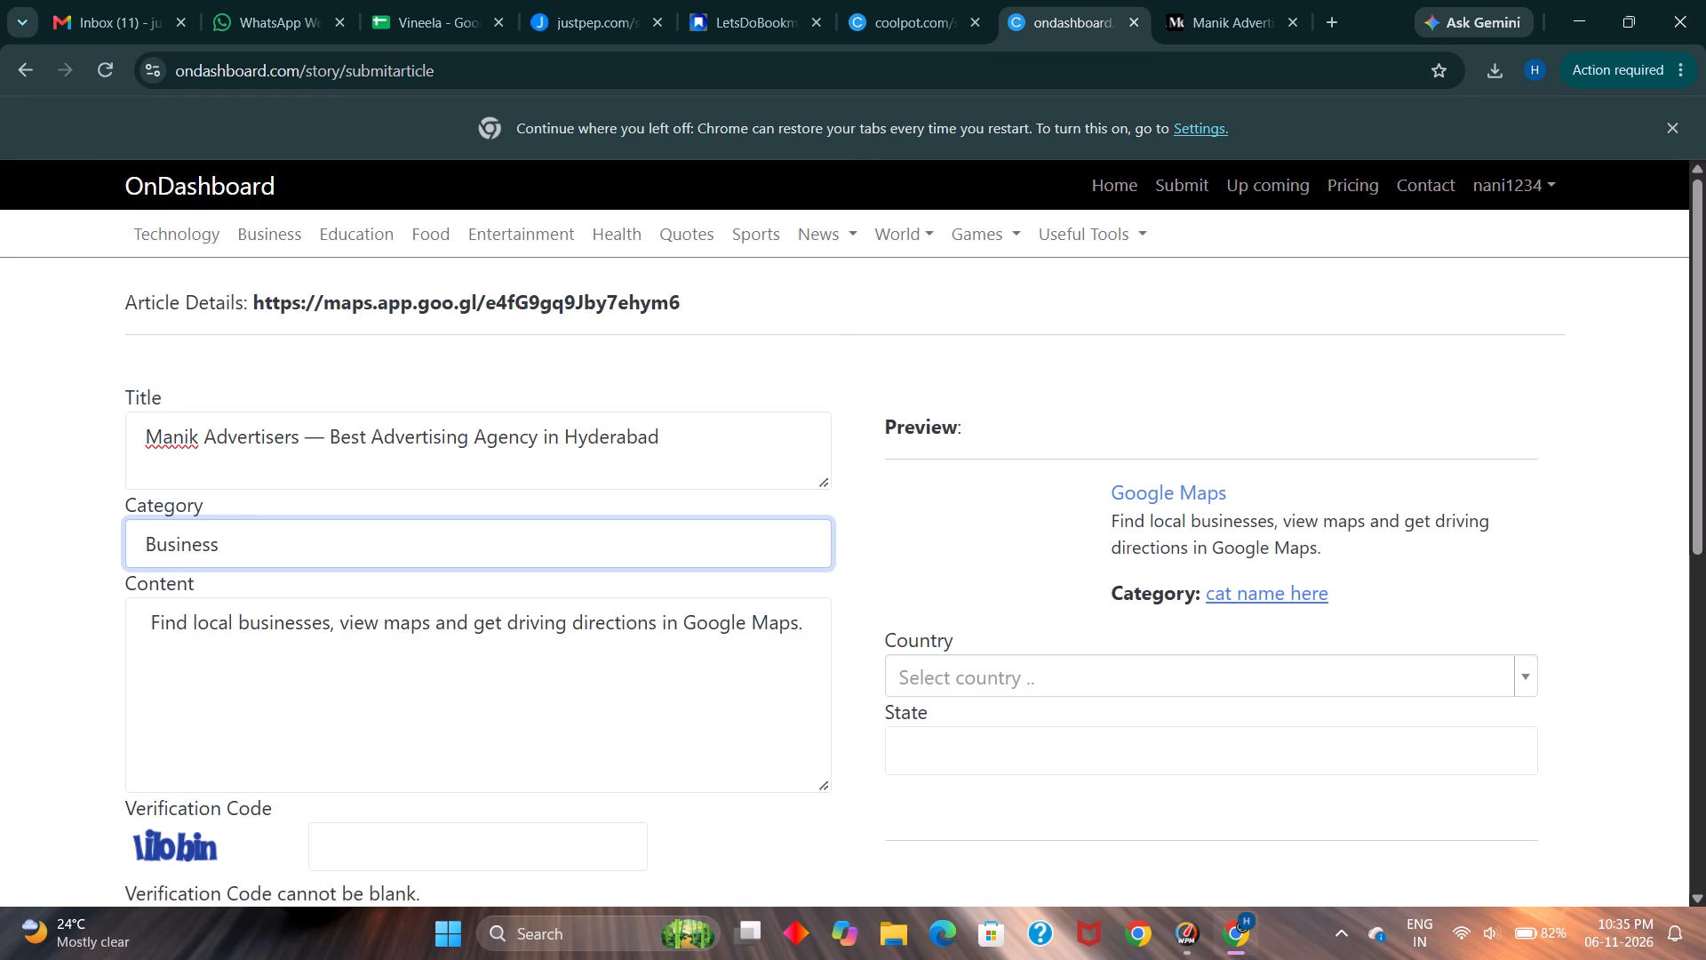
# Delete the default Google Maps sentence from the OnDashboard story's content.
pyautogui.moveTo(152, 624); pyautogui.dragTo(761, 667)
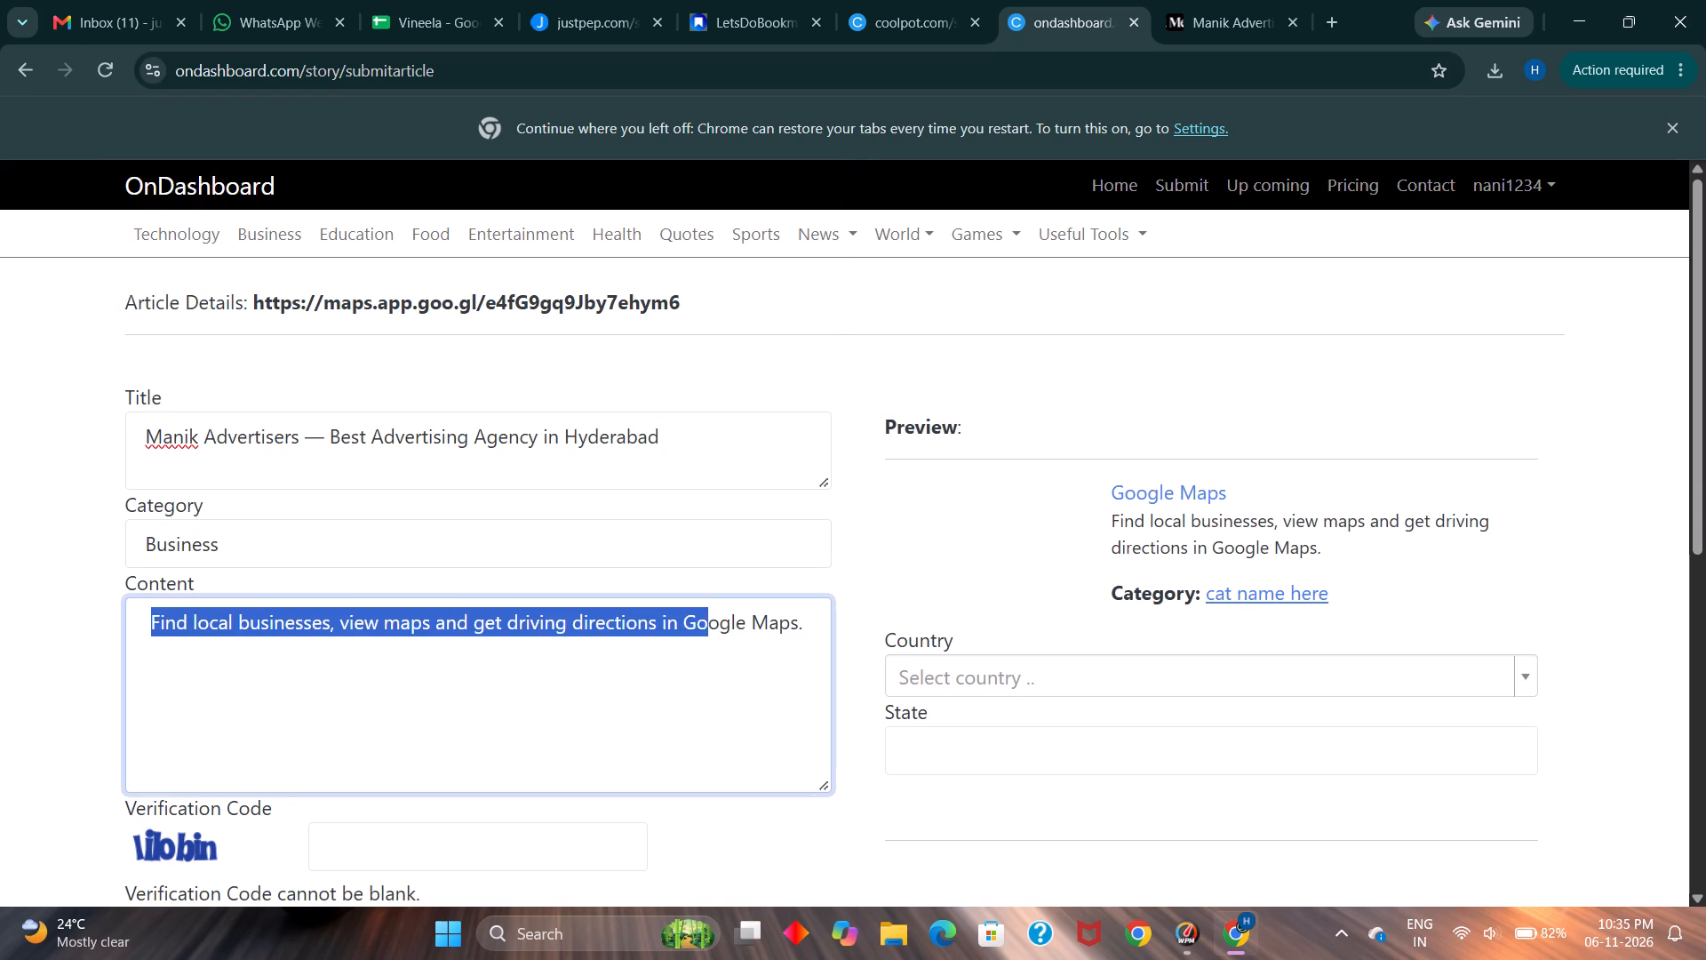
pyautogui.moveTo(761, 667); pyautogui.dragTo(897, 659)
pyautogui.press('BackSpace')
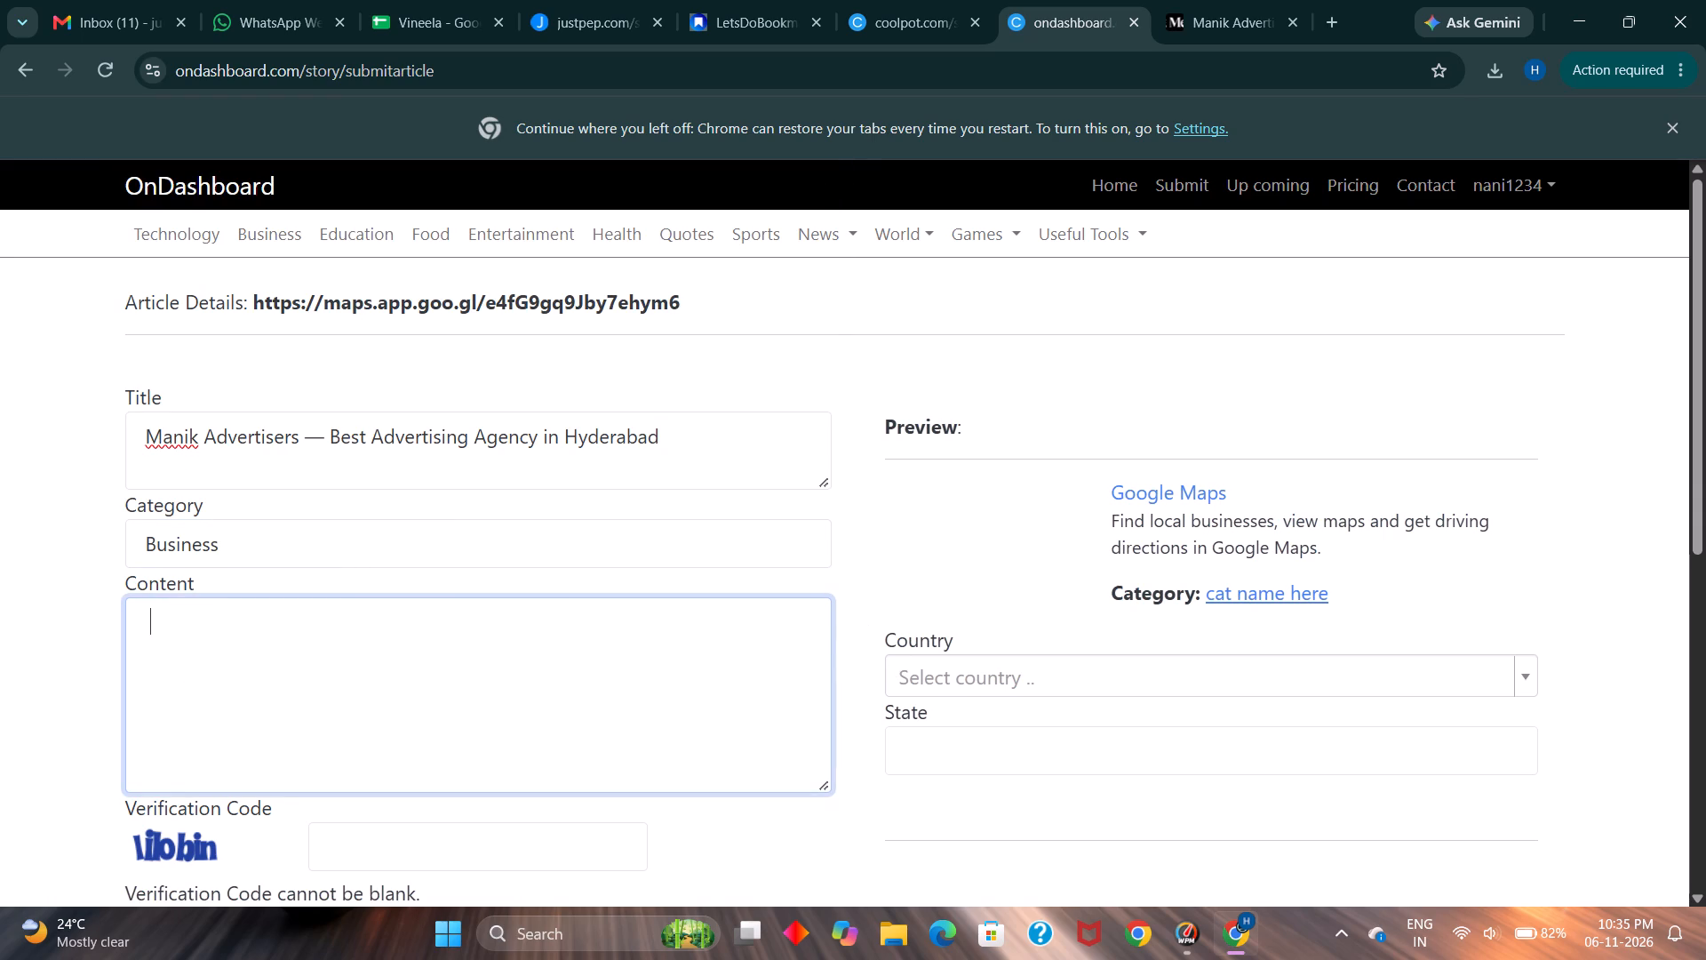
# Enter the verification code shown in the image on the OnDashboard story form.
pyautogui.click(376, 863)
pyautogui.write('li')
pyautogui.write('lo')
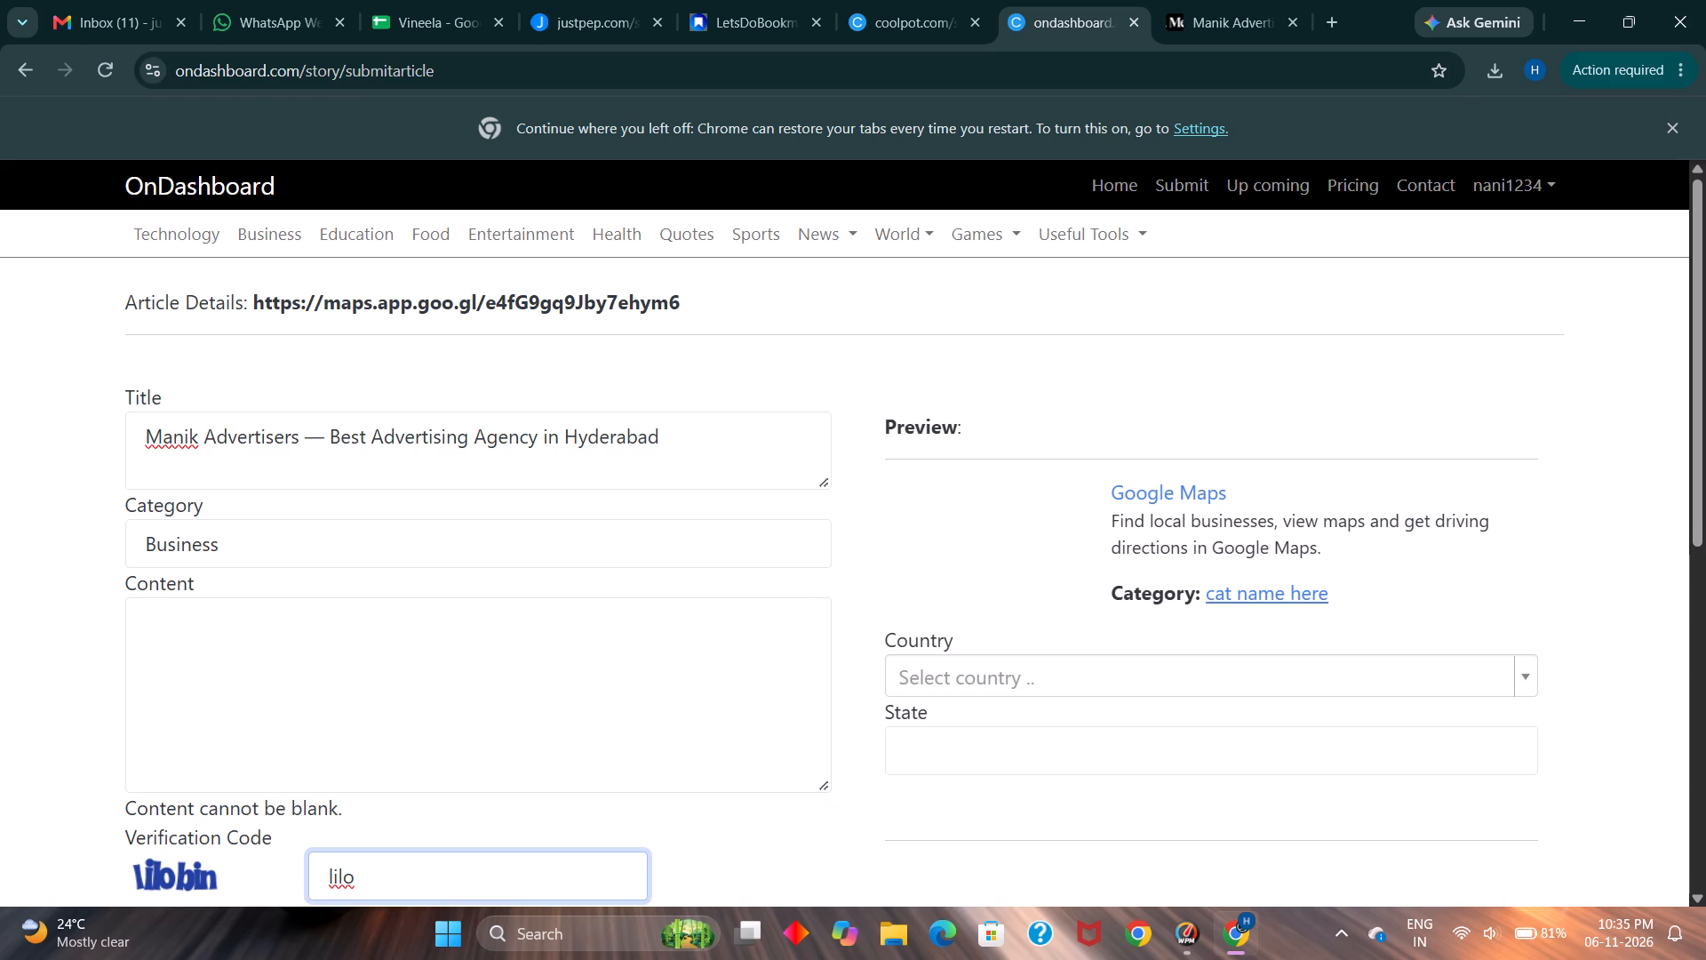
pyautogui.write('bin')
# Copy the Medium article's paragraph under "Welcome to Manik Advertisers" into the JustPep story's content.
pyautogui.click(1192, 33)
pyautogui.hscroll(-1, 1053, 120)
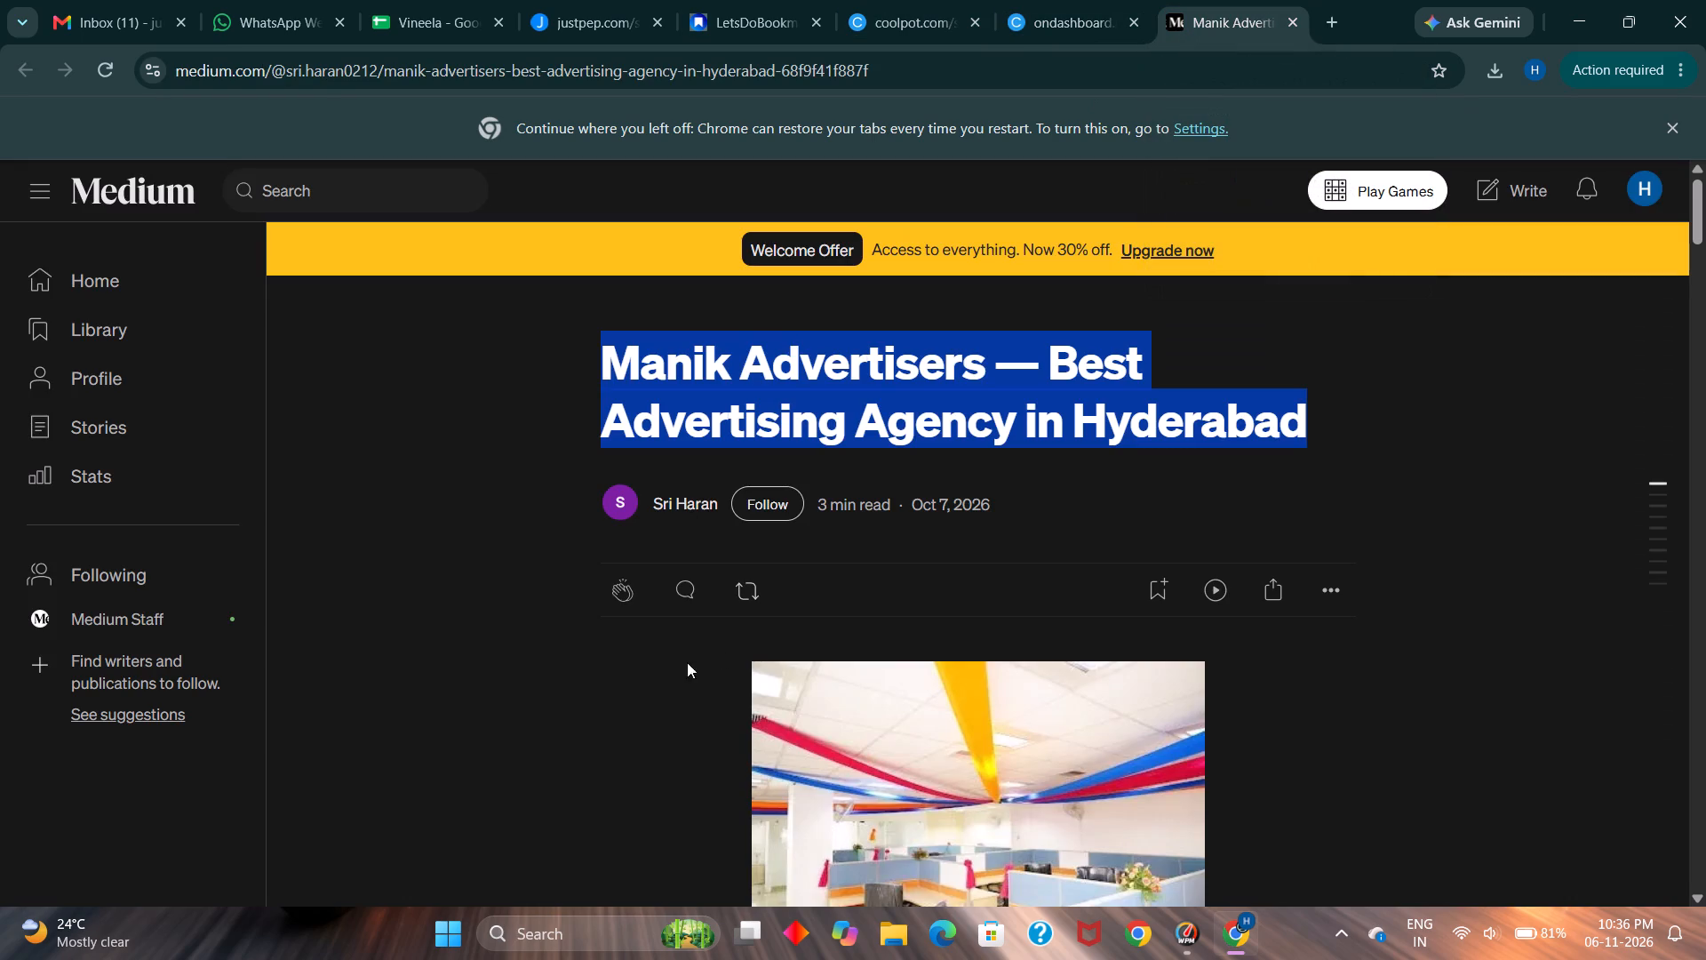
pyautogui.click(670, 670)
pyautogui.press('Down')
pyautogui.press('Down')
pyautogui.press('Down')
pyautogui.press('Down')
pyautogui.press('Down')
pyautogui.press('Down')
pyautogui.press('Down')
pyautogui.press('Down')
pyautogui.press('Down')
pyautogui.press('Down')
pyautogui.press('Down')
pyautogui.press('Down')
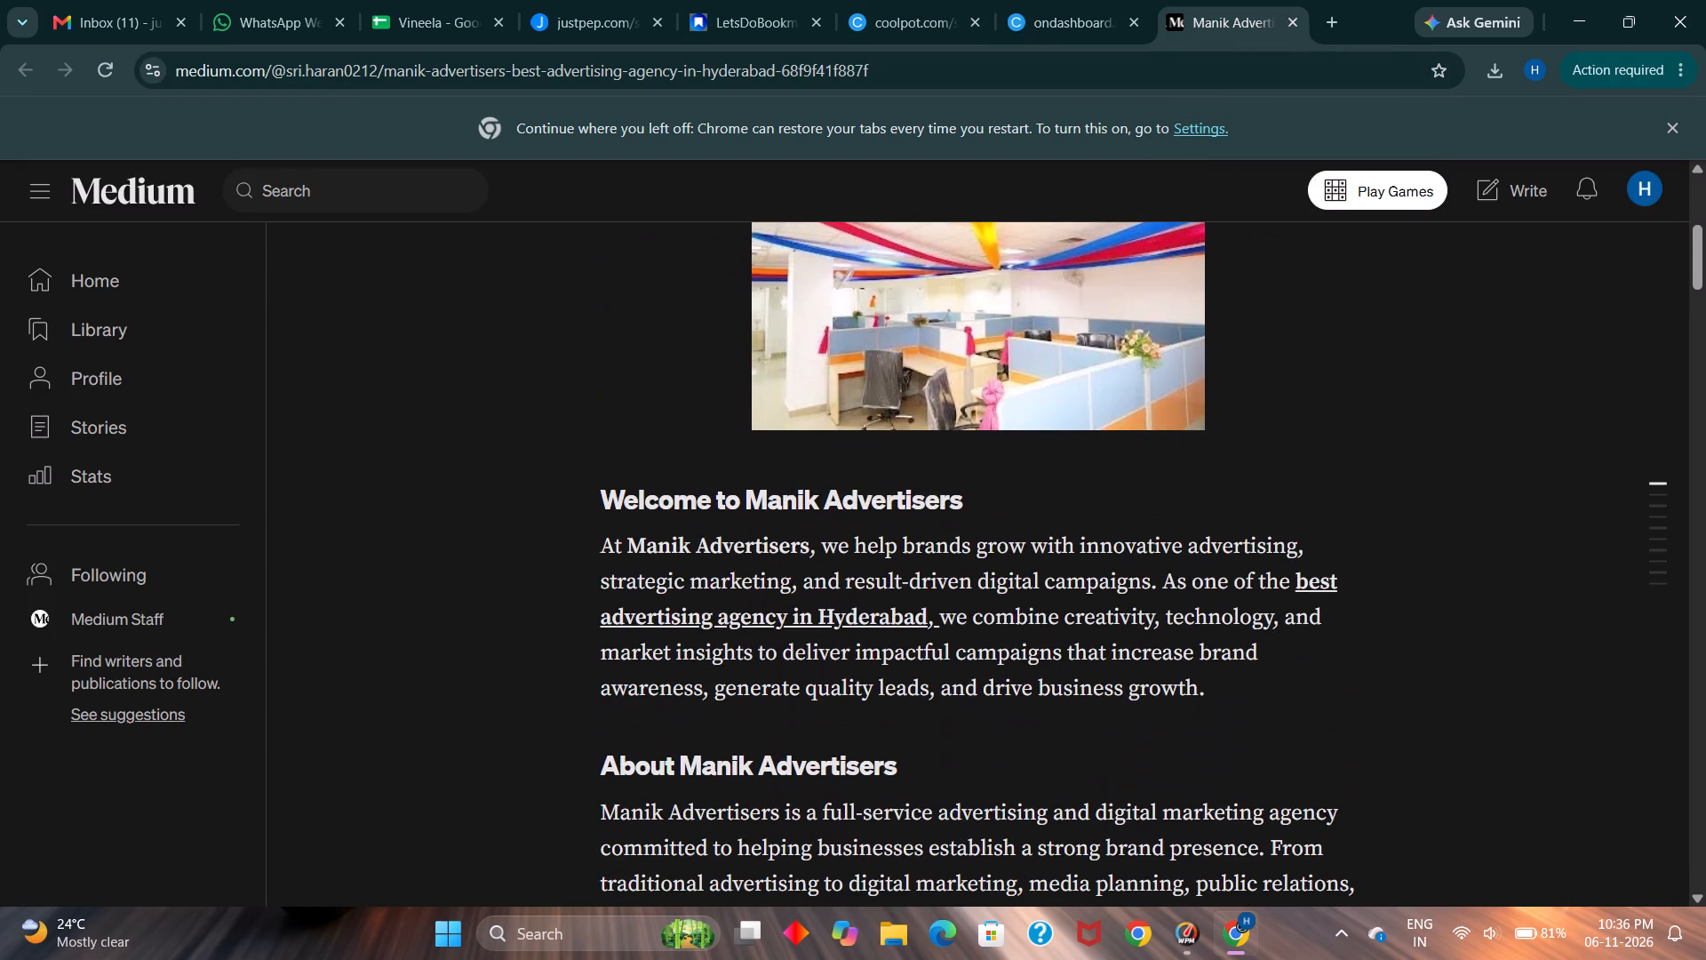
pyautogui.moveTo(580, 532); pyautogui.dragTo(1297, 674)
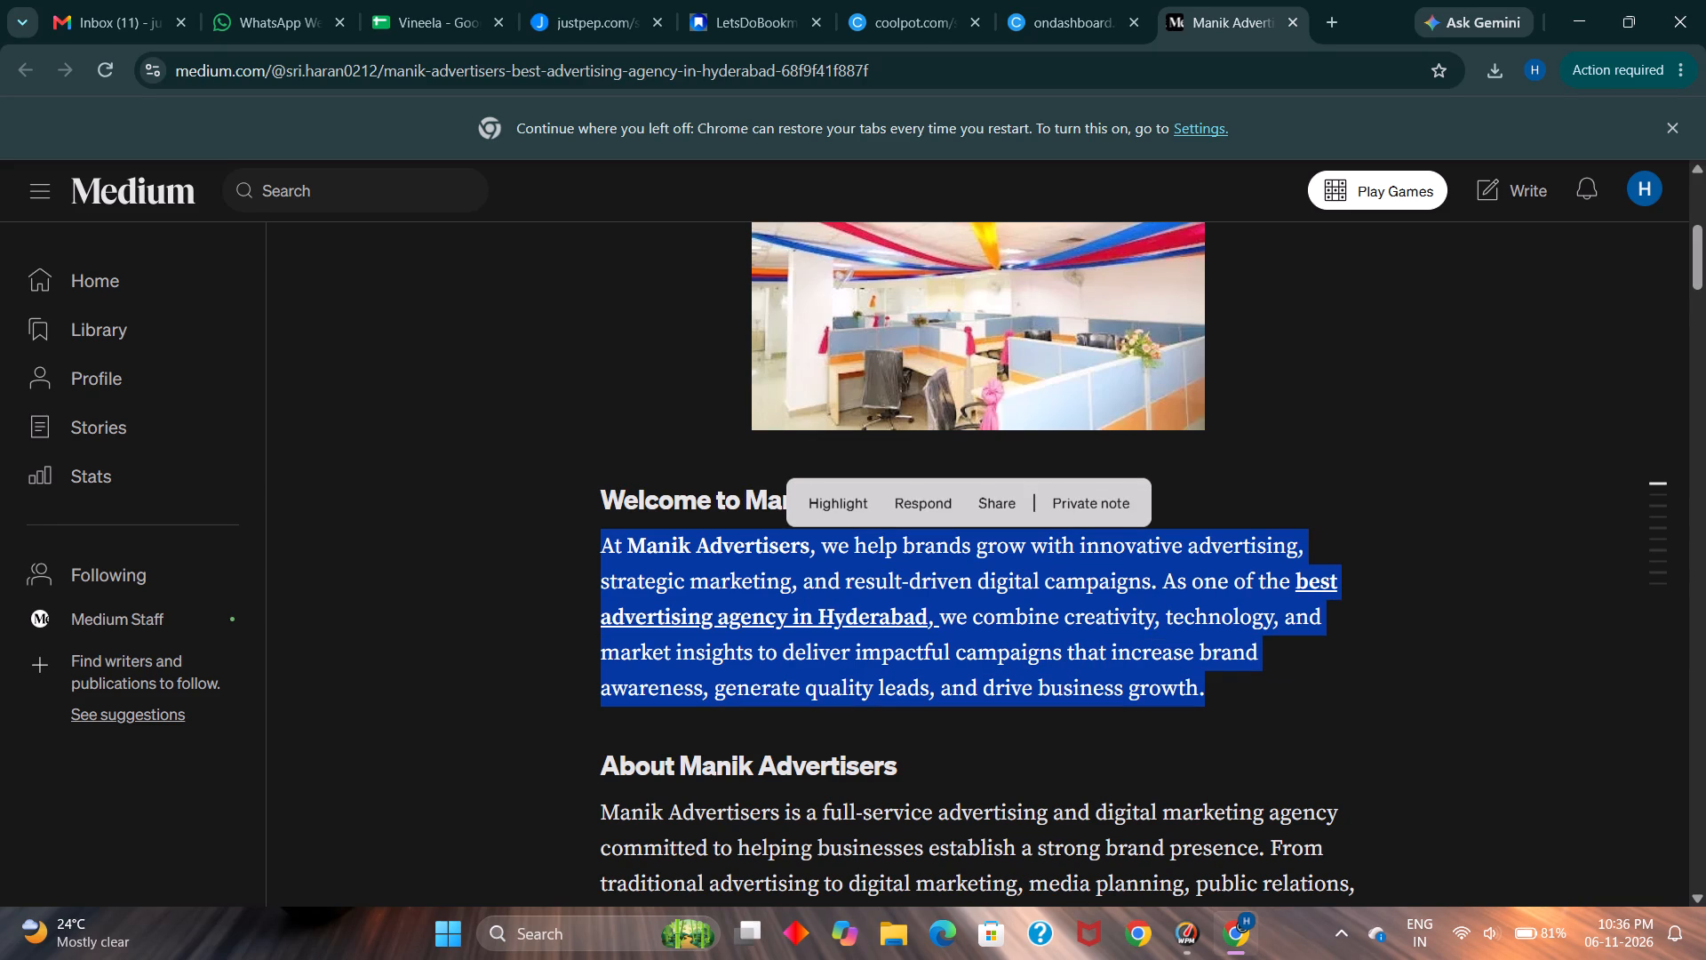
pyautogui.hotkey('ctrl', 'c')
pyautogui.click(585, 29)
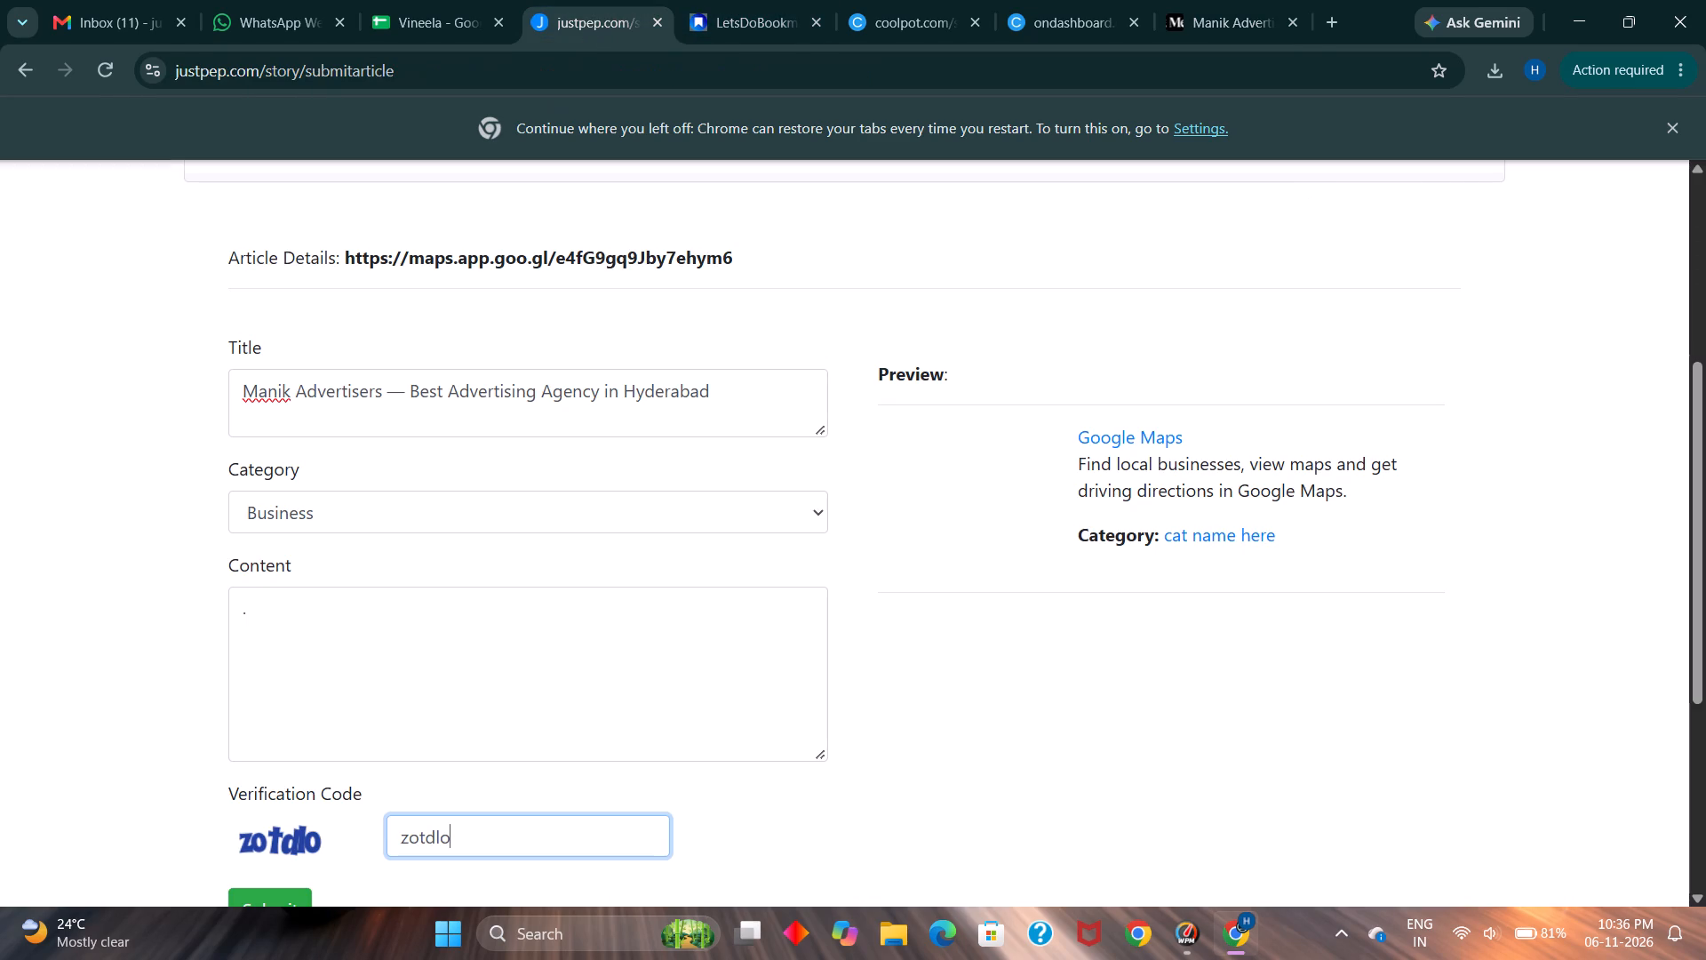
pyautogui.click(372, 654)
pyautogui.hotkey('ctrl', 'v')
# Submit the completed JustPep story.
pyautogui.scroll(1, 492, 837)
pyautogui.click(280, 901)
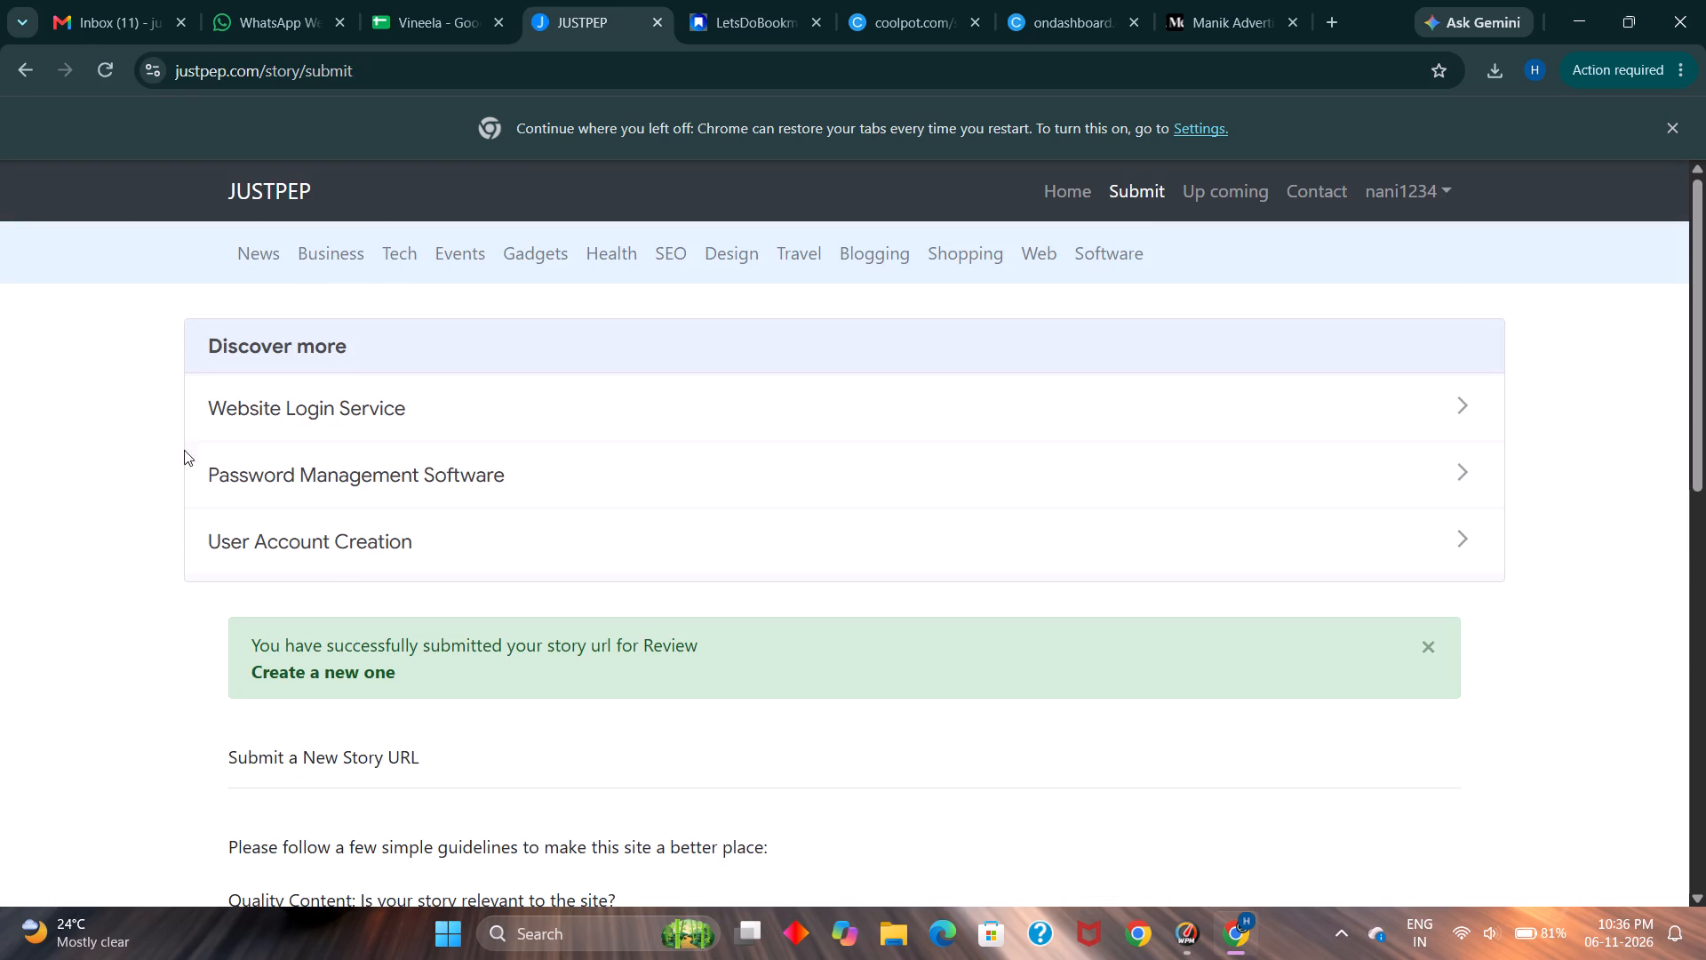
# Paste the copied Manik Advertisers welcome paragraph into the CoolPot story's content.
pyautogui.click(884, 18)
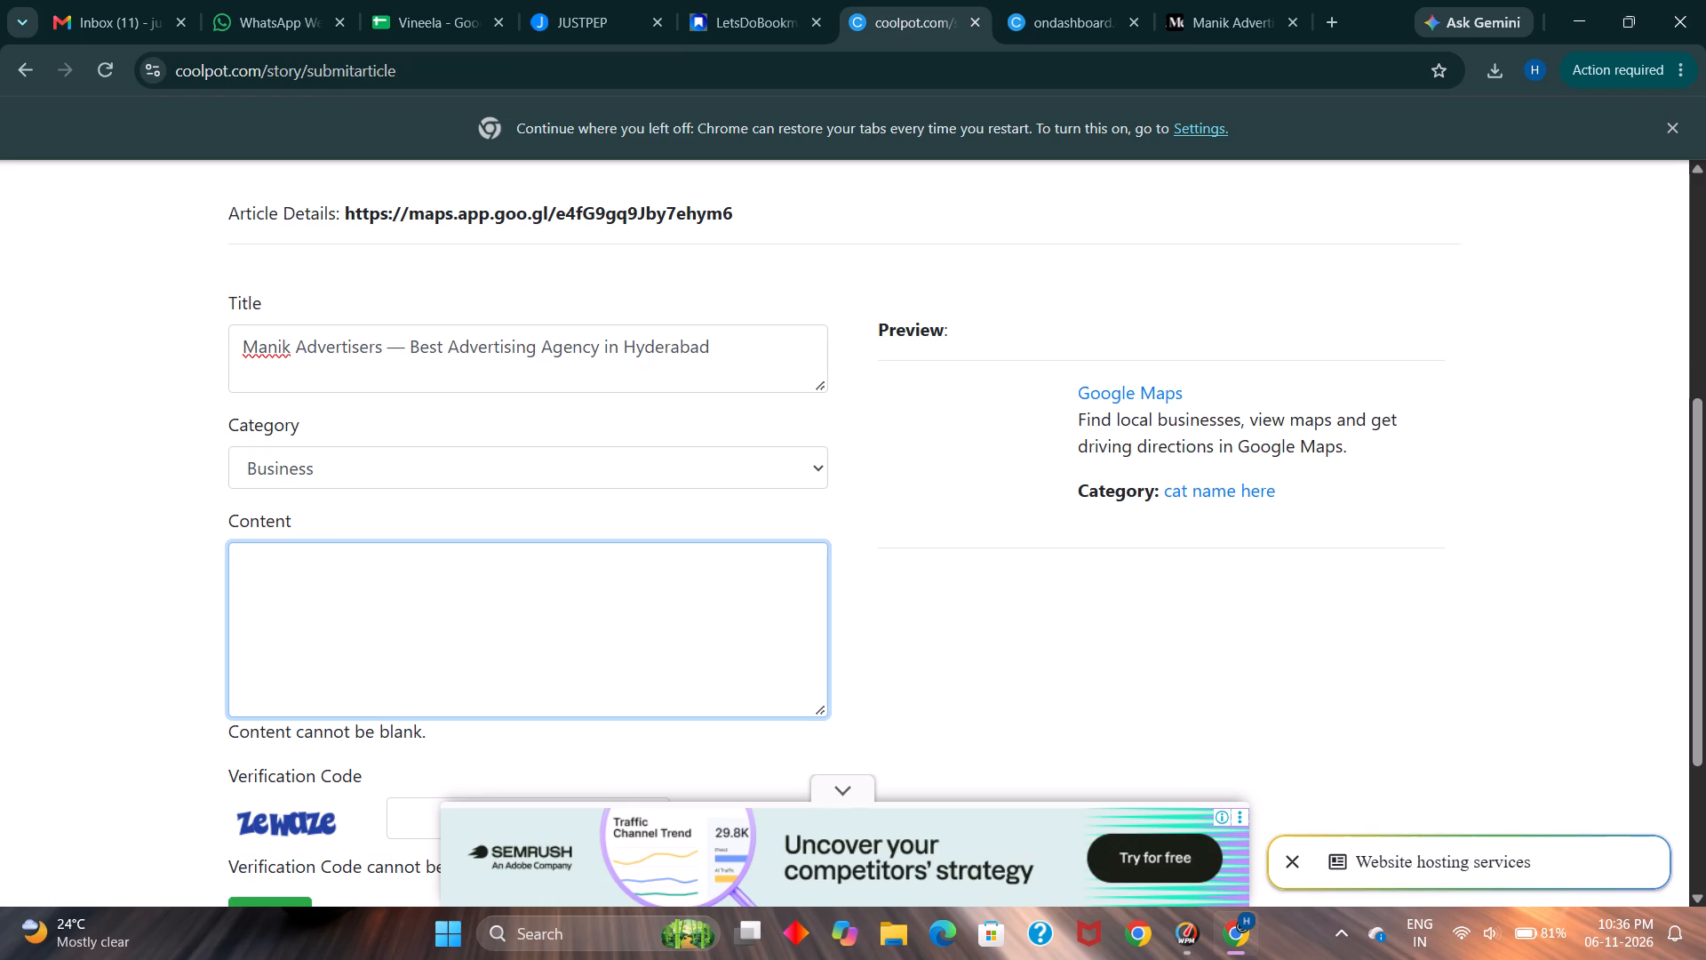
pyautogui.hotkey('ctrl', 'v')
pyautogui.scroll(1, 286, 789)
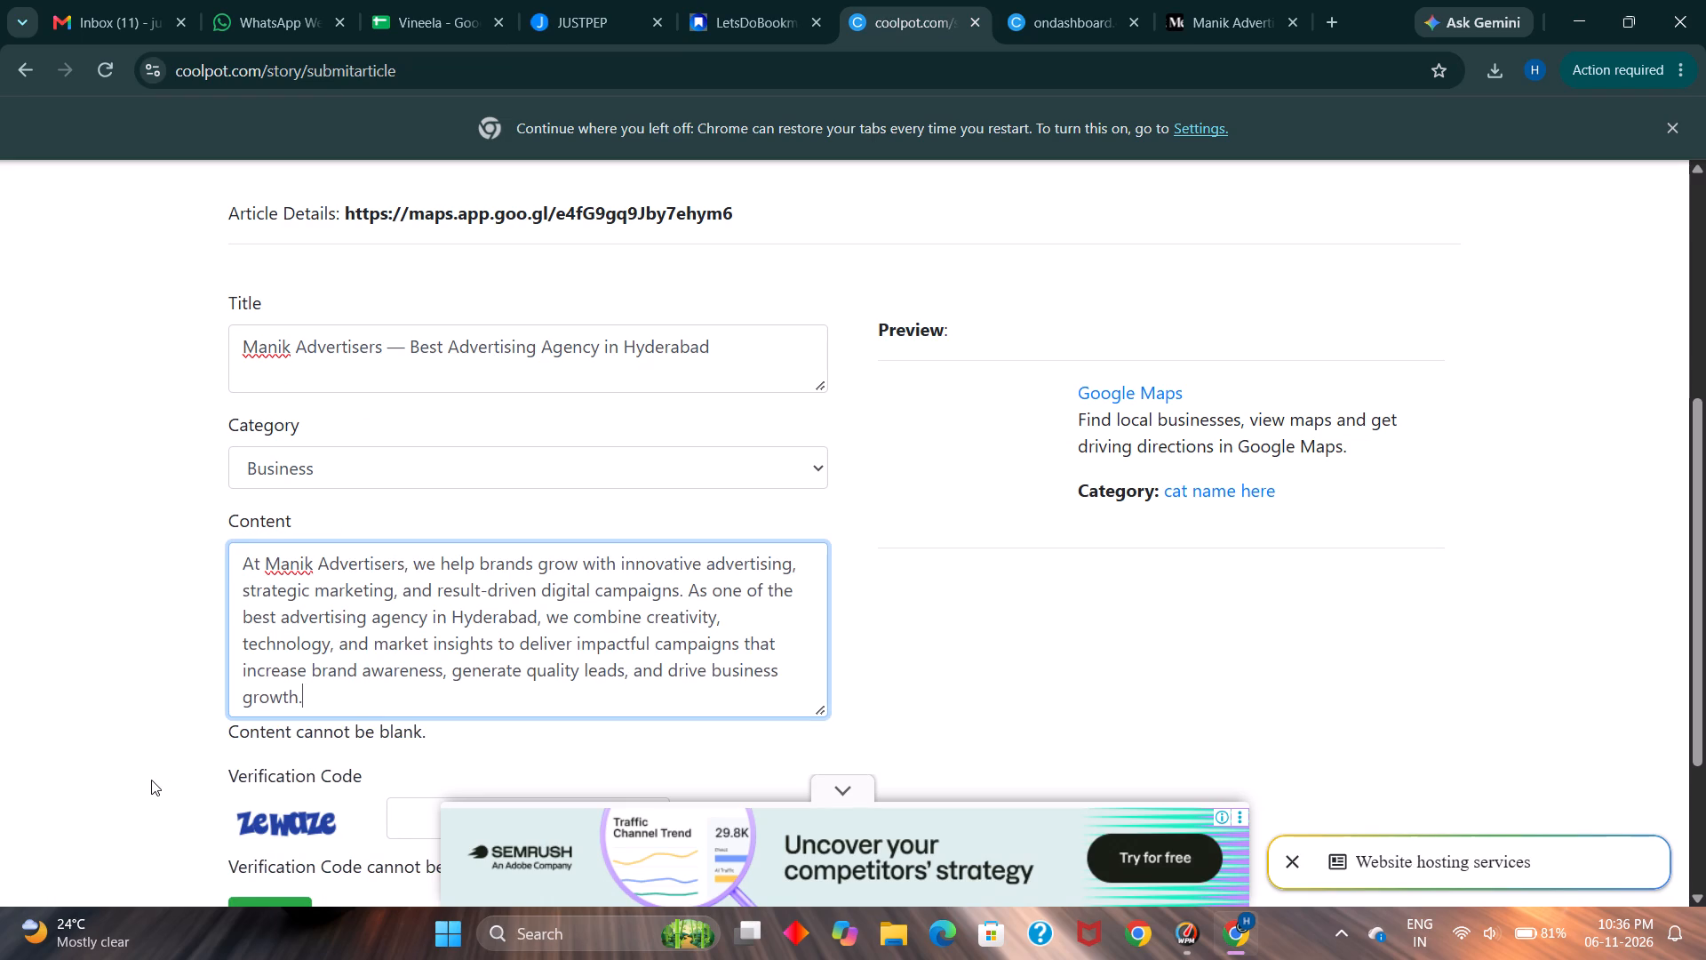
pyautogui.scroll(1, 151, 780)
# Enter the verification code shown in the image on the CoolPot form and submit the story.
pyautogui.click(147, 780)
pyautogui.press('Down')
pyautogui.press('Down')
pyautogui.press('Down')
pyautogui.press('Down')
pyautogui.press('Down')
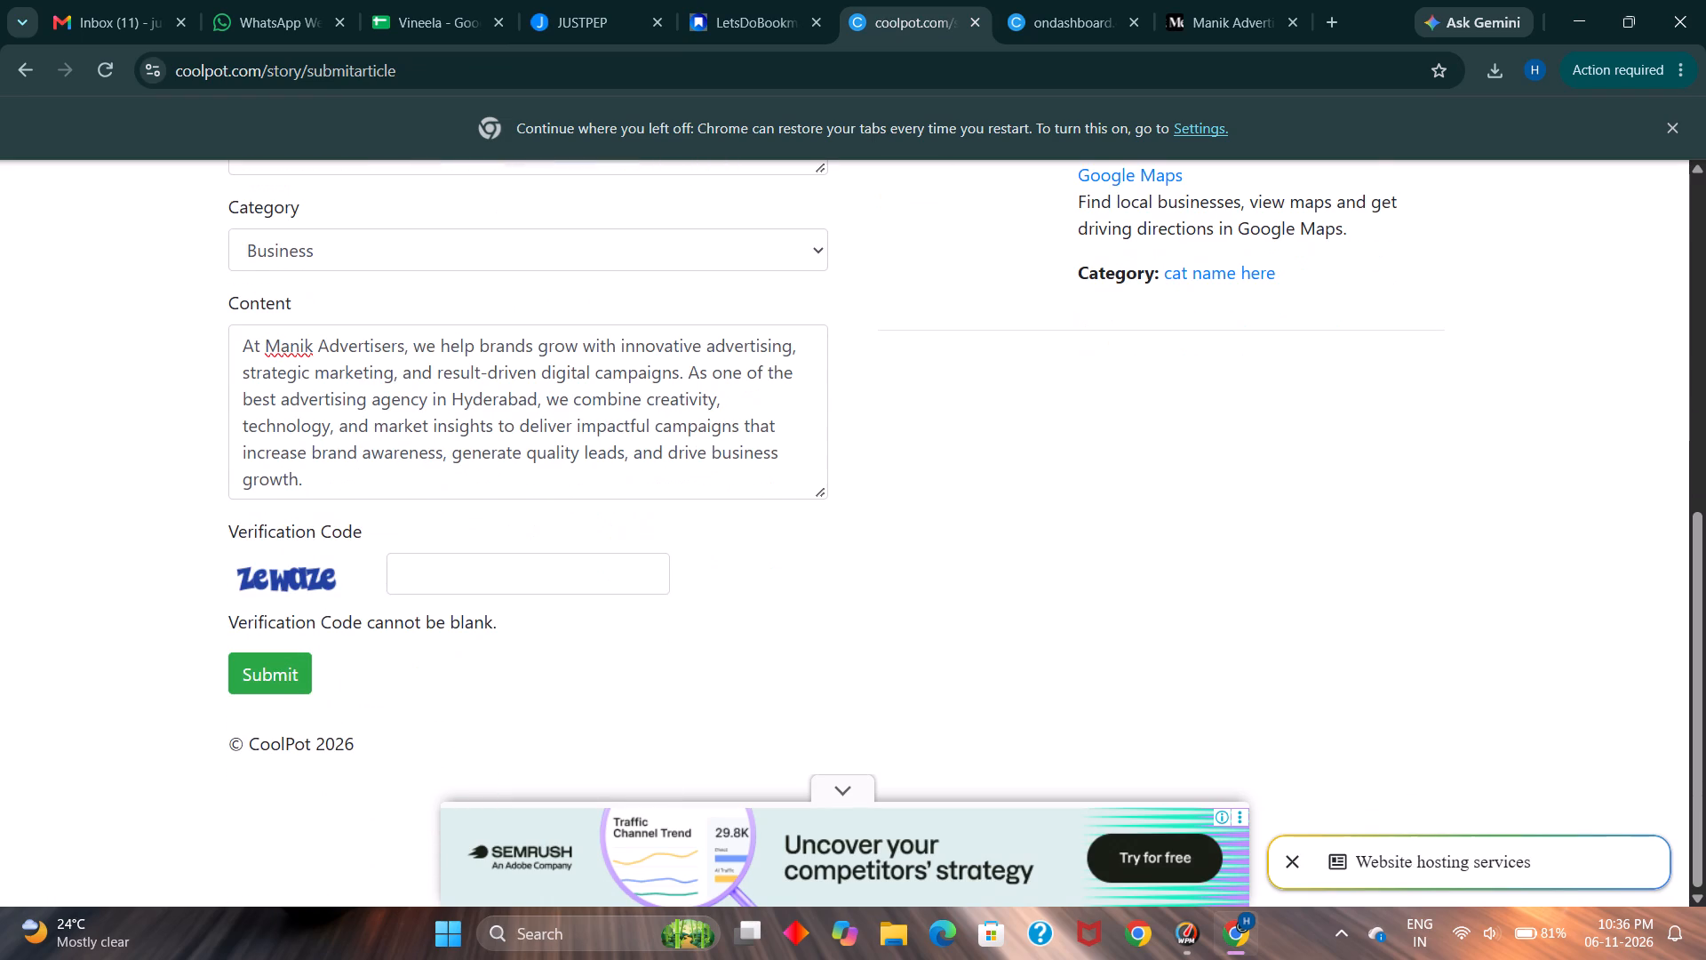
pyautogui.click(446, 586)
pyautogui.write('ze')
pyautogui.write('wa')
pyautogui.hscroll(-1, 424, 558)
pyautogui.press('z')
pyautogui.press('e')
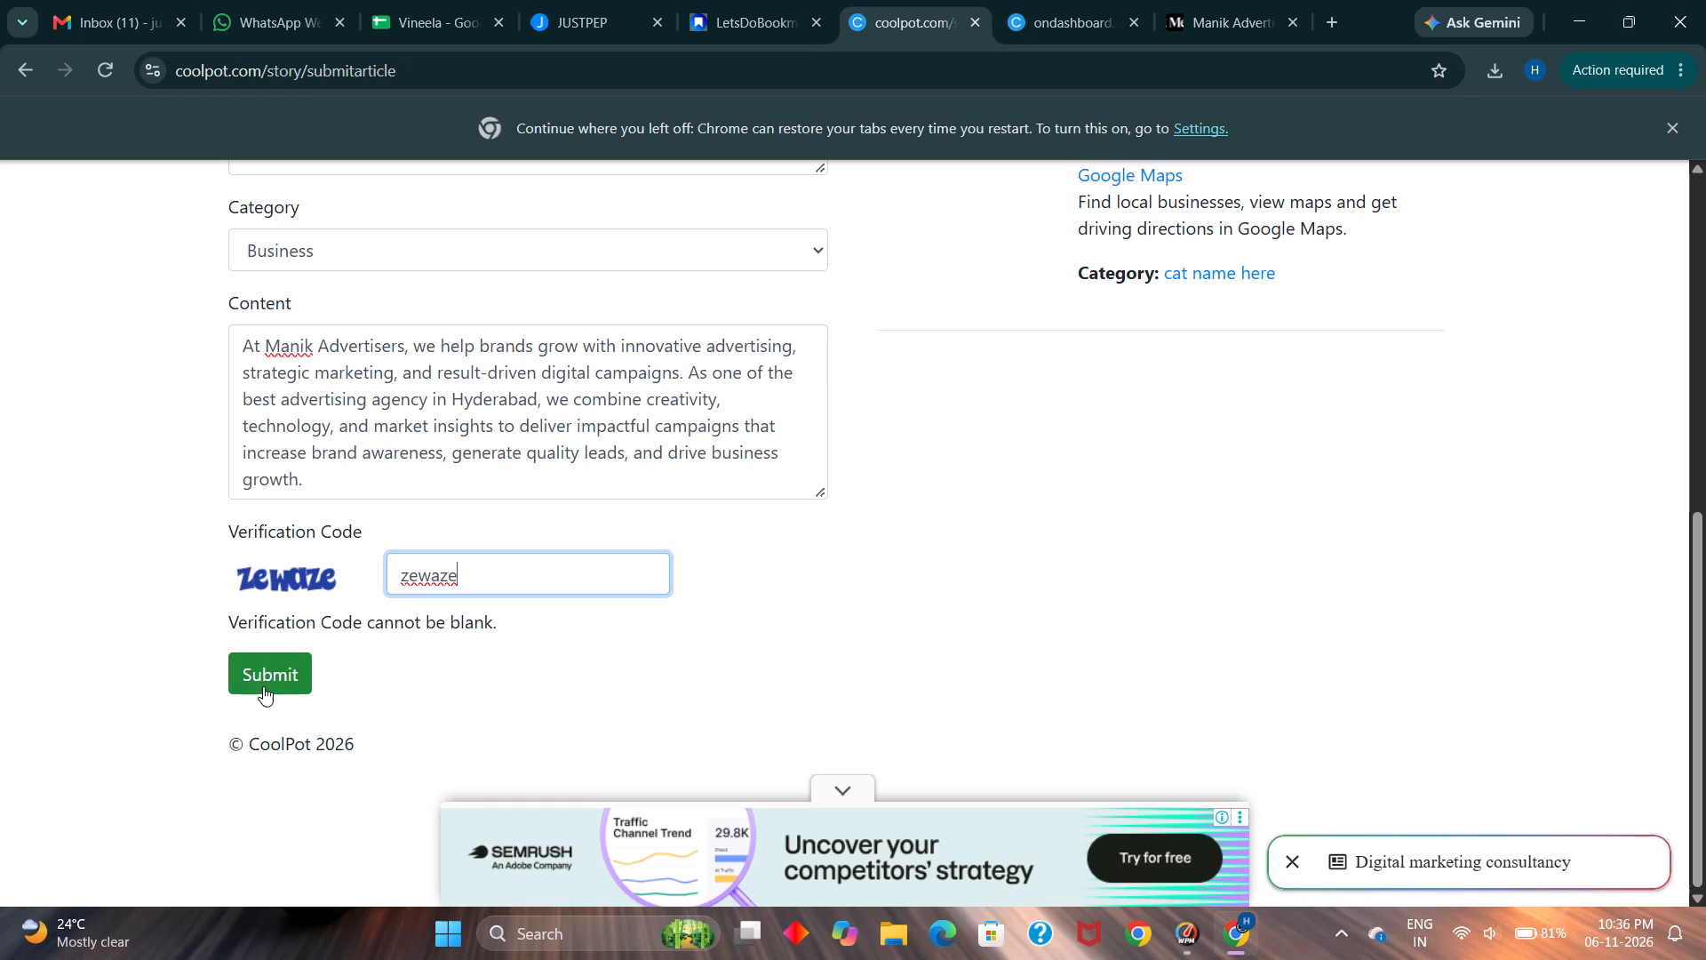
pyautogui.click(276, 668)
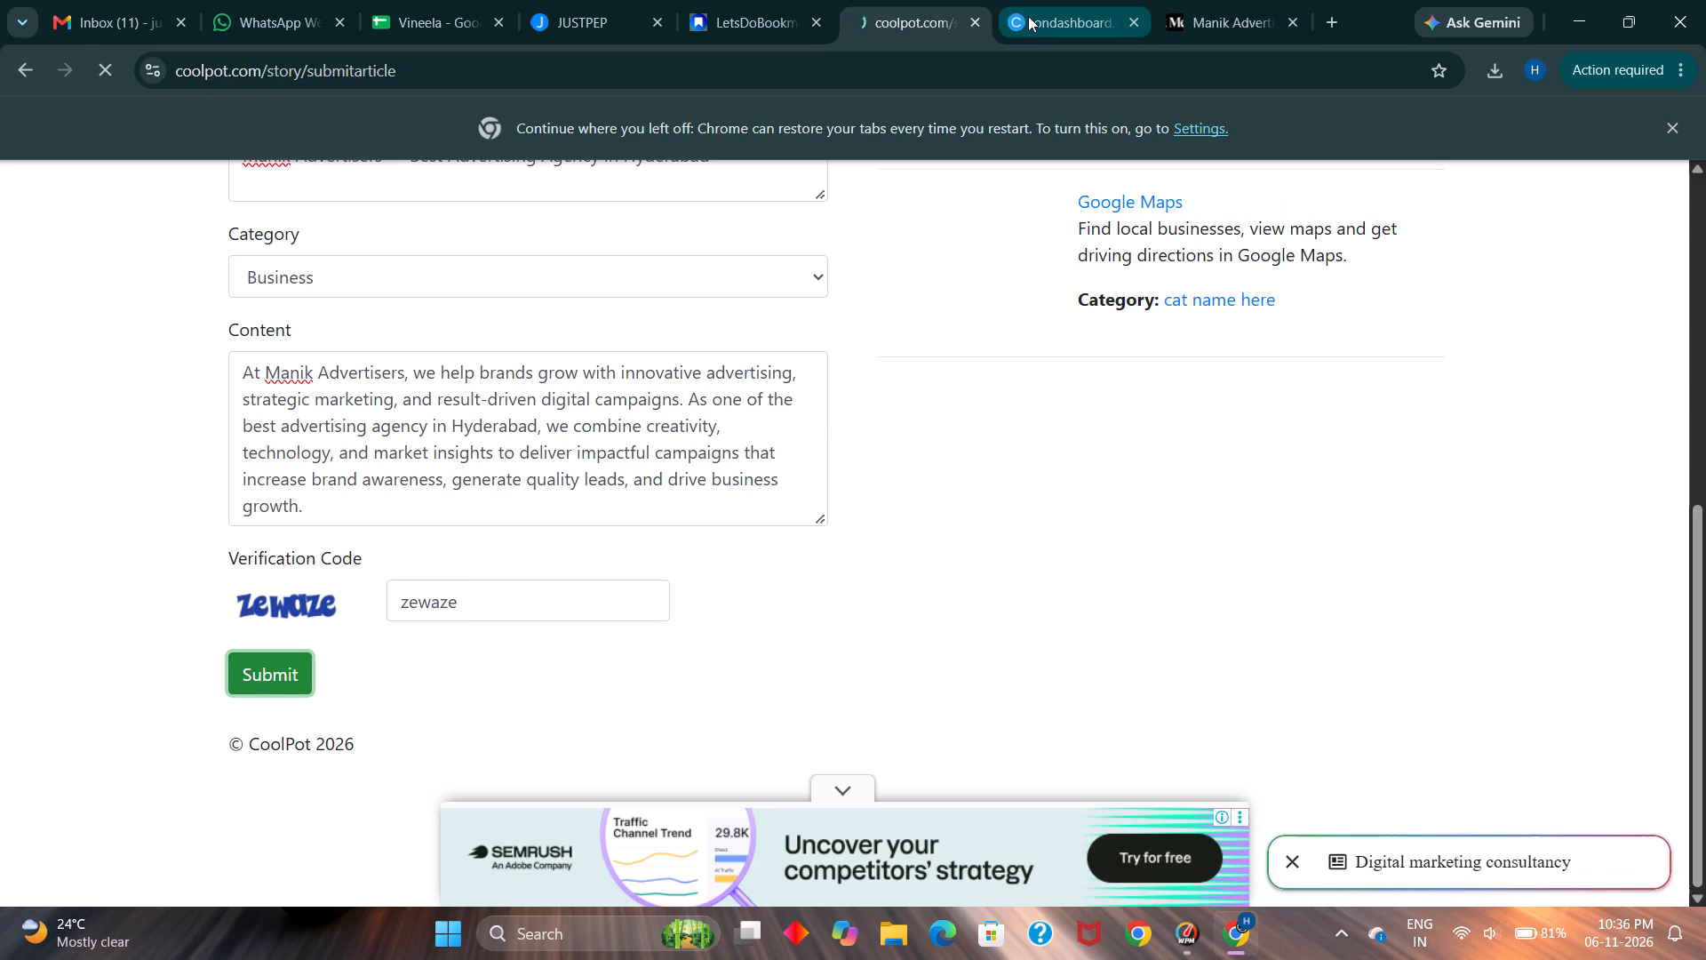
# Paste the copied Manik Advertisers welcome paragraph into the OnDashboard story's content.
pyautogui.click(1028, 16)
pyautogui.click(234, 658)
pyautogui.hotkey('ctrl', 'v')
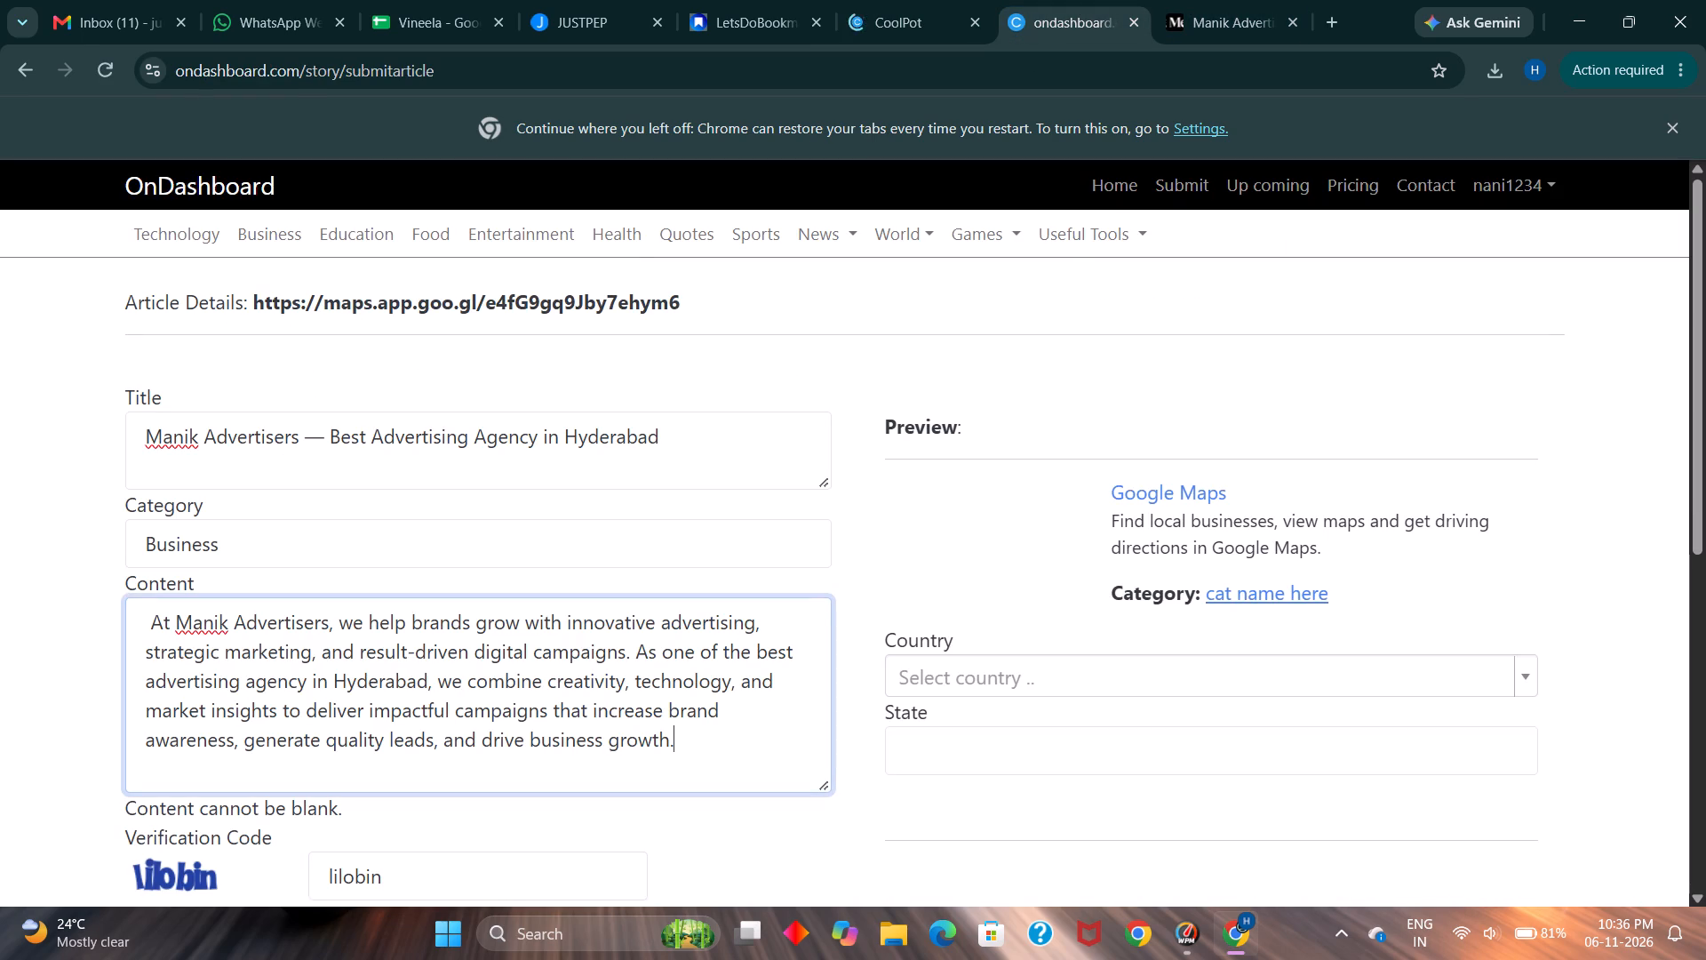
# Submit the completed OnDashboard story.
pyautogui.hscroll(-1, 234, 658)
pyautogui.click(75, 783)
pyautogui.press('Down')
pyautogui.press('Down')
pyautogui.press('Down')
pyautogui.press('Down')
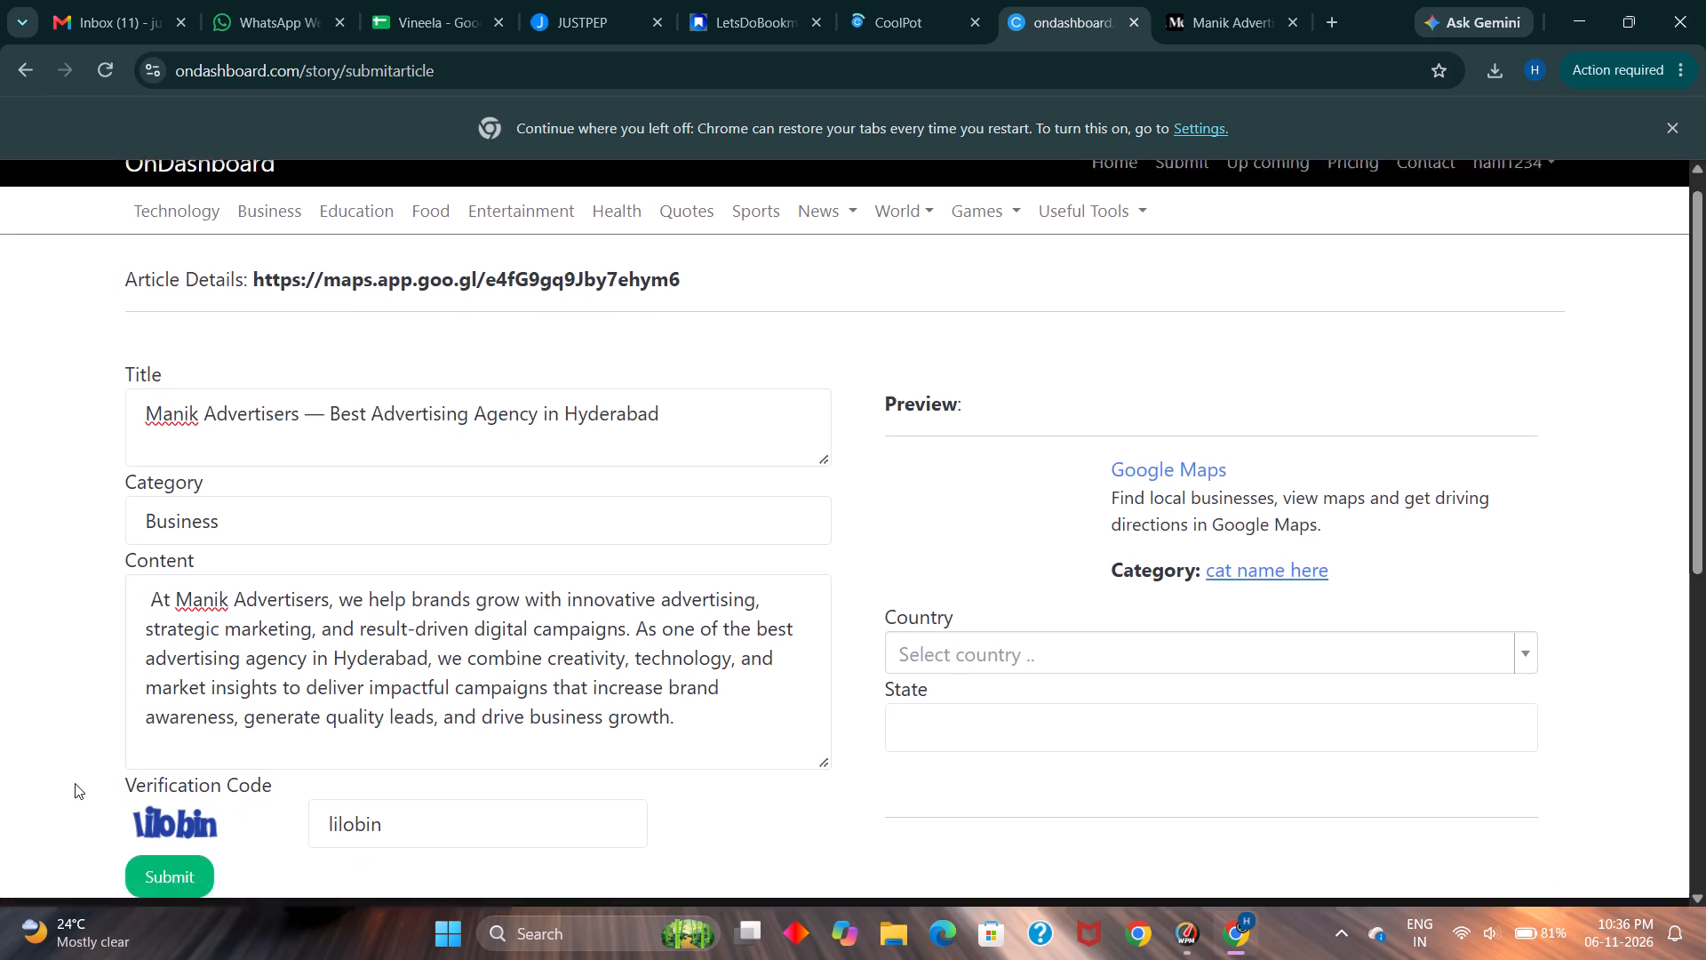
pyautogui.click(158, 724)
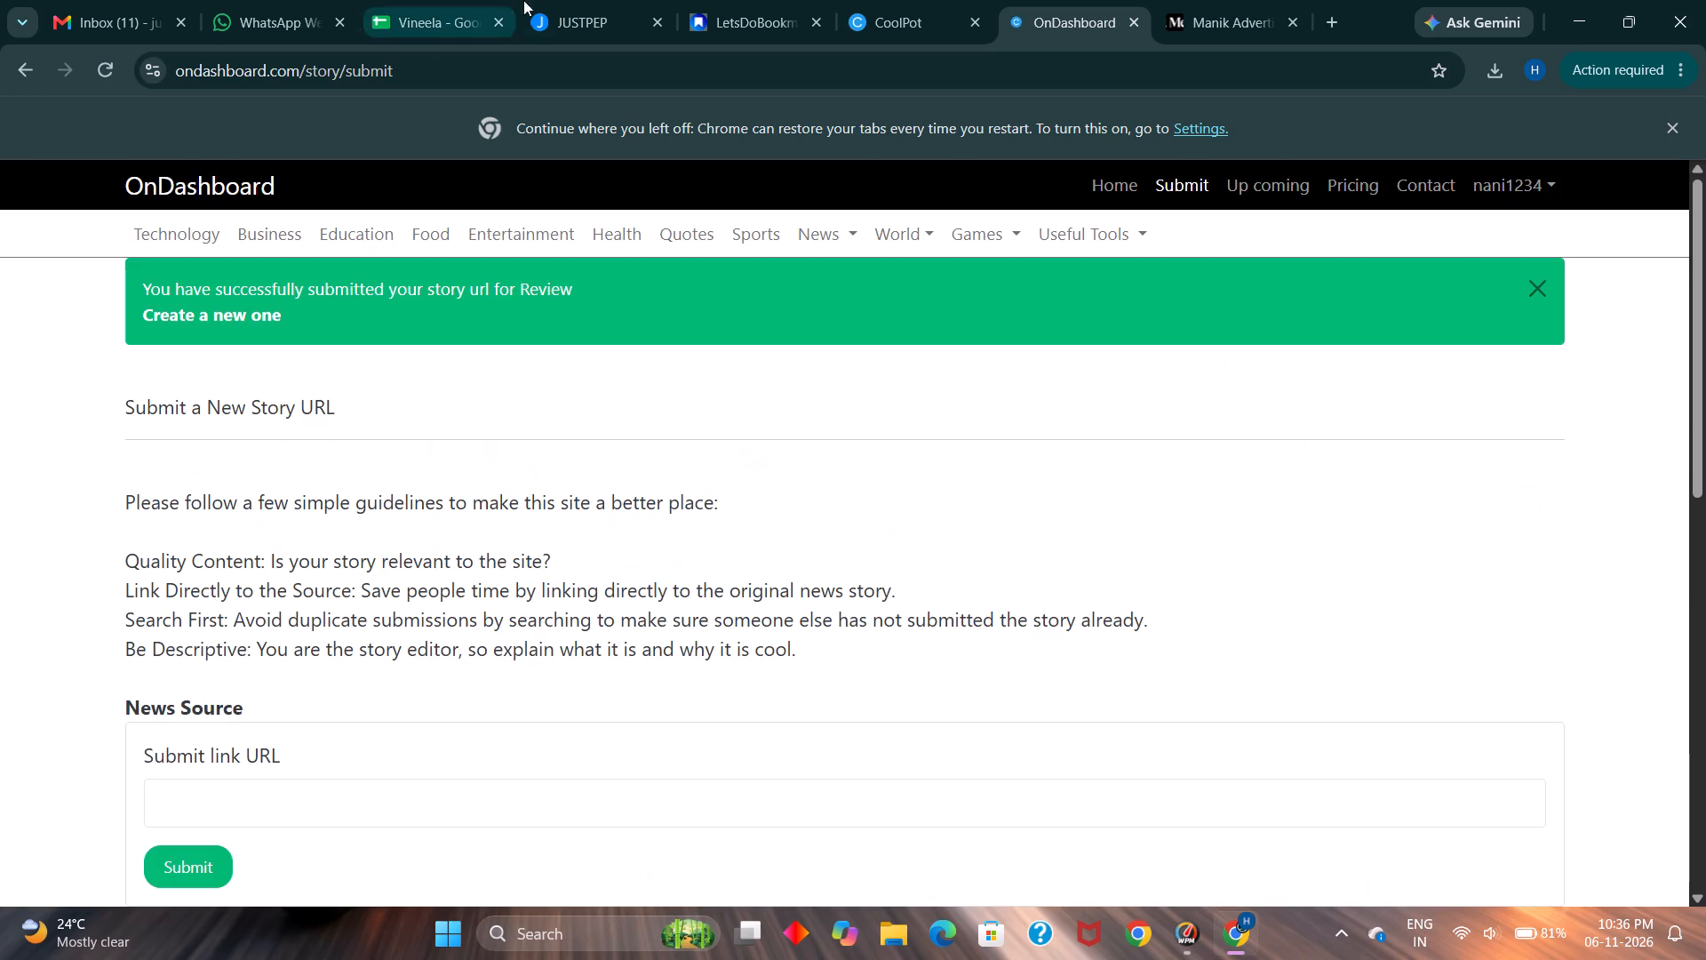
# Open the upcoming stories lists on OnDashboard, CoolPot and JustPep, closing the ads that cover the pages.
pyautogui.click(1260, 182)
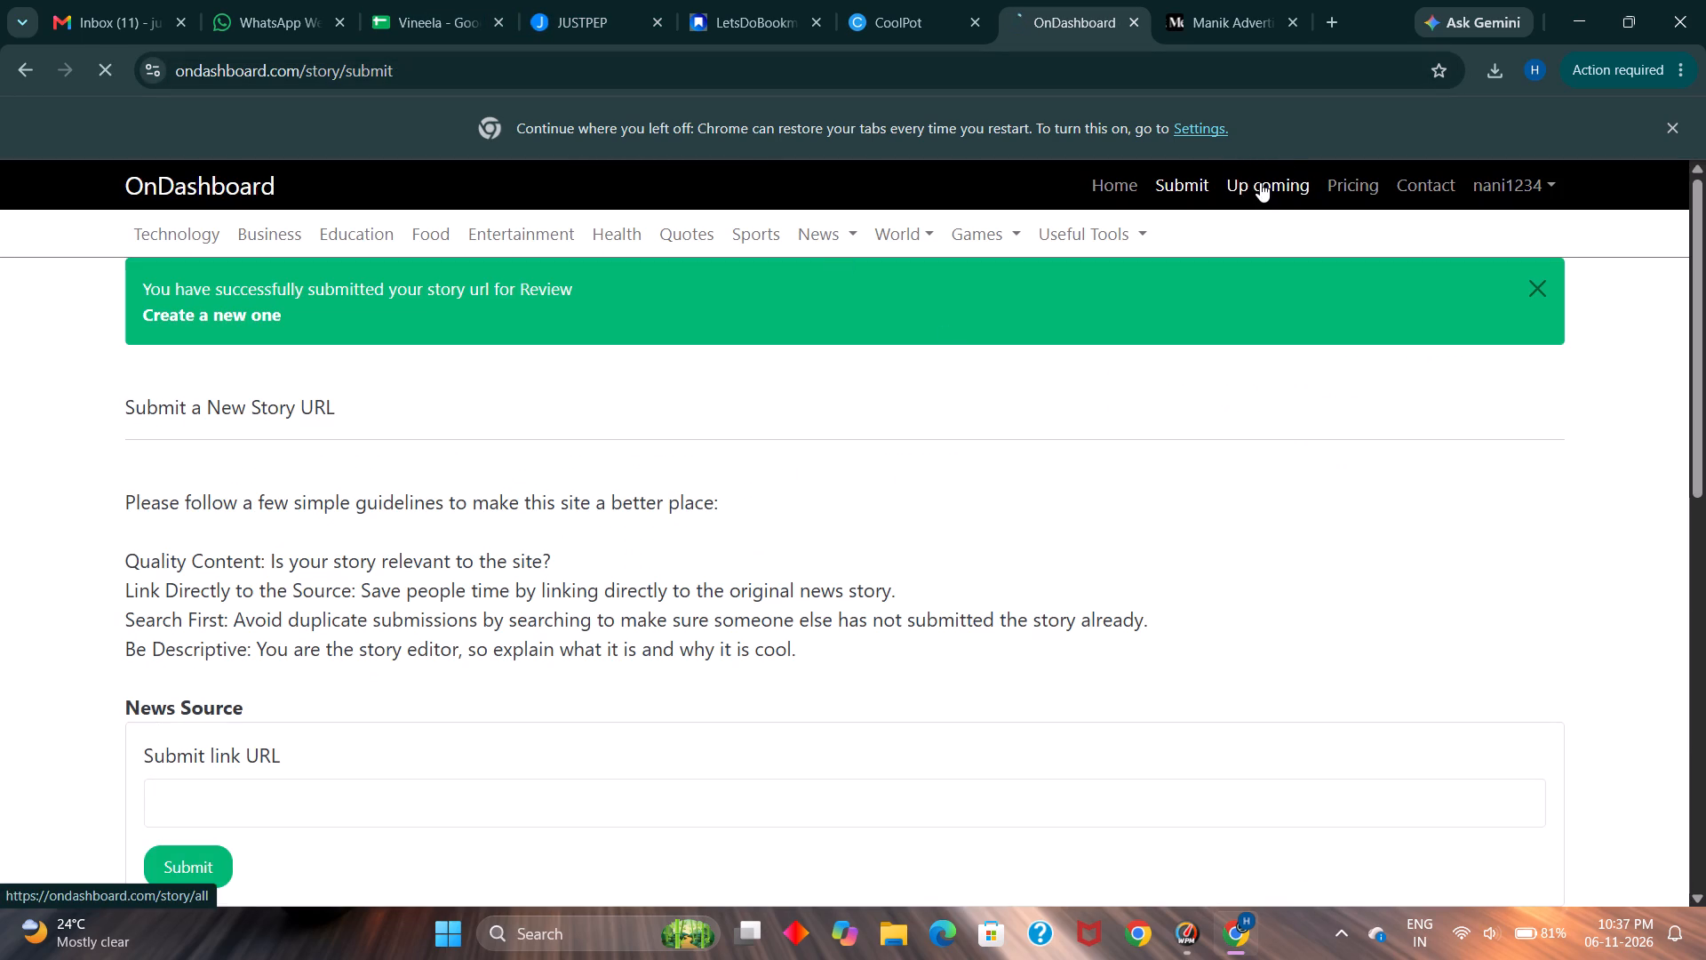
pyautogui.click(901, 24)
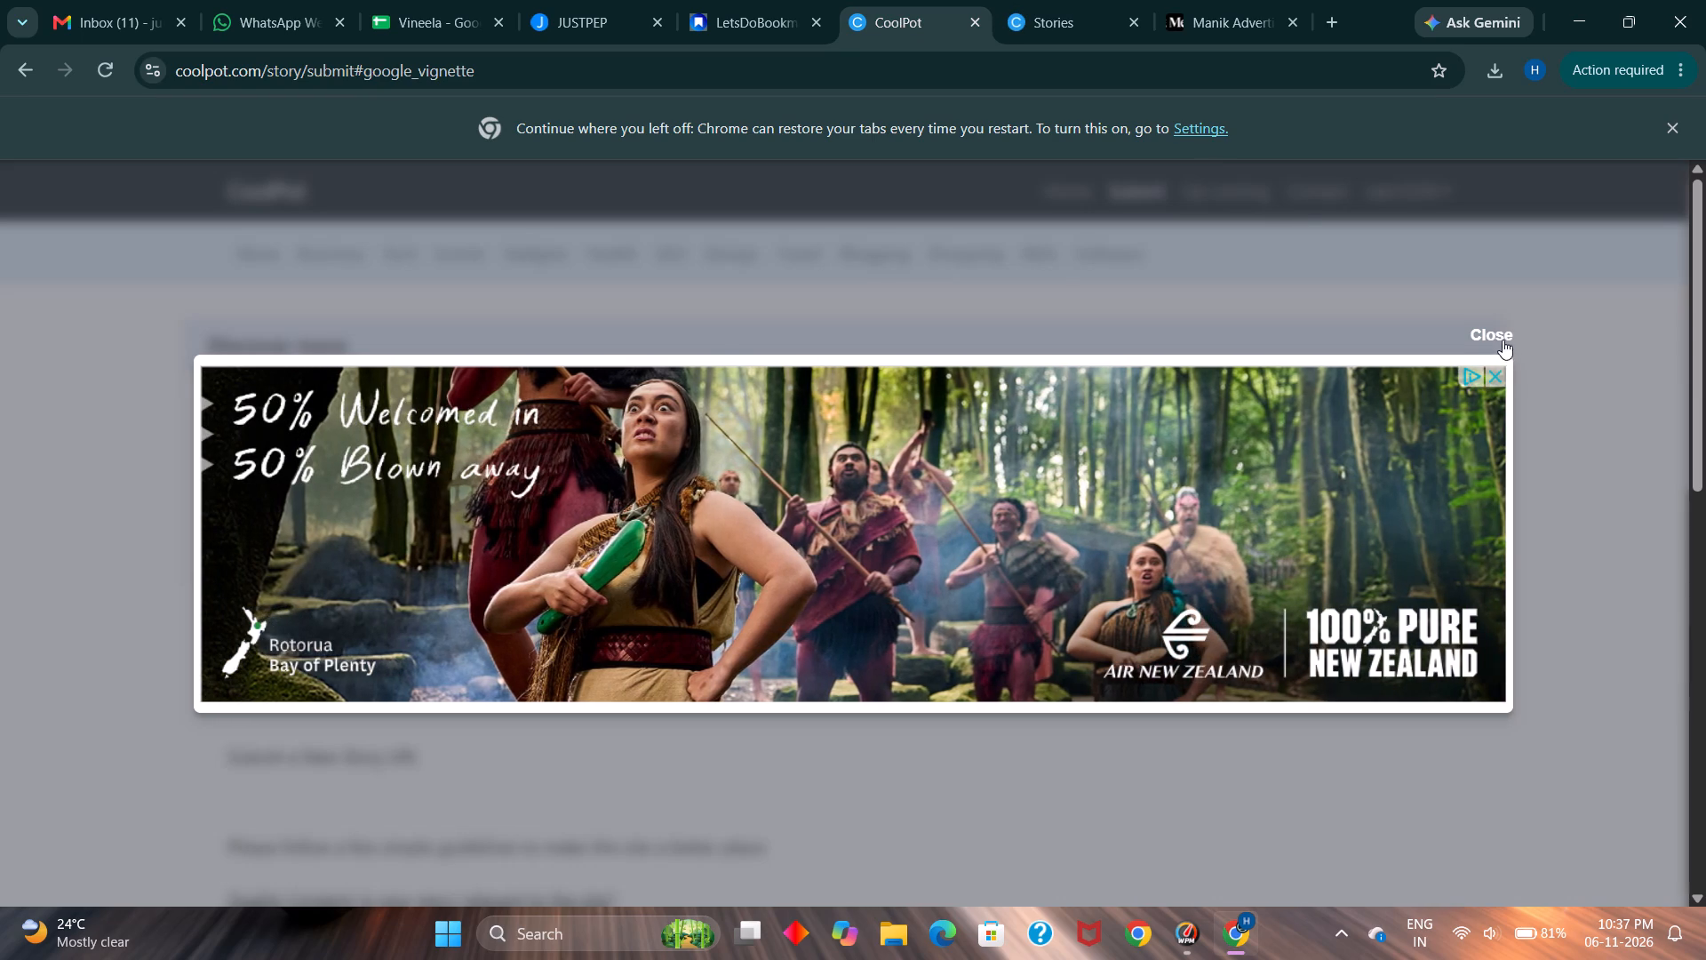
pyautogui.click(1501, 335)
pyautogui.click(1238, 196)
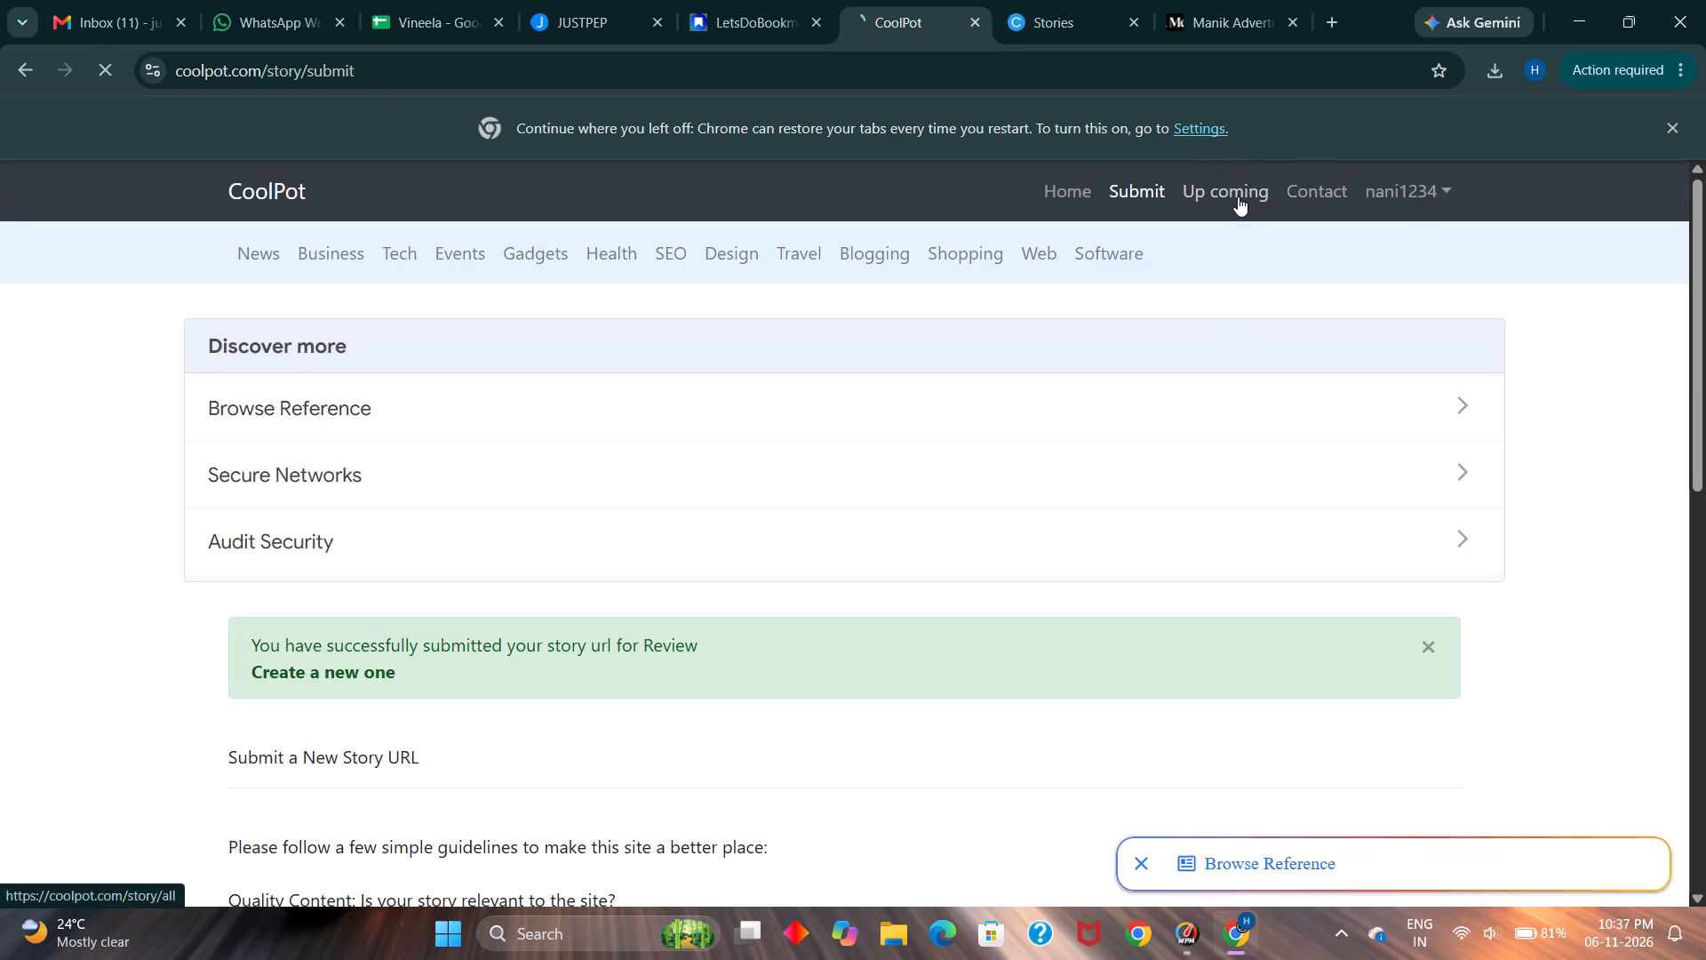
pyautogui.click(584, 31)
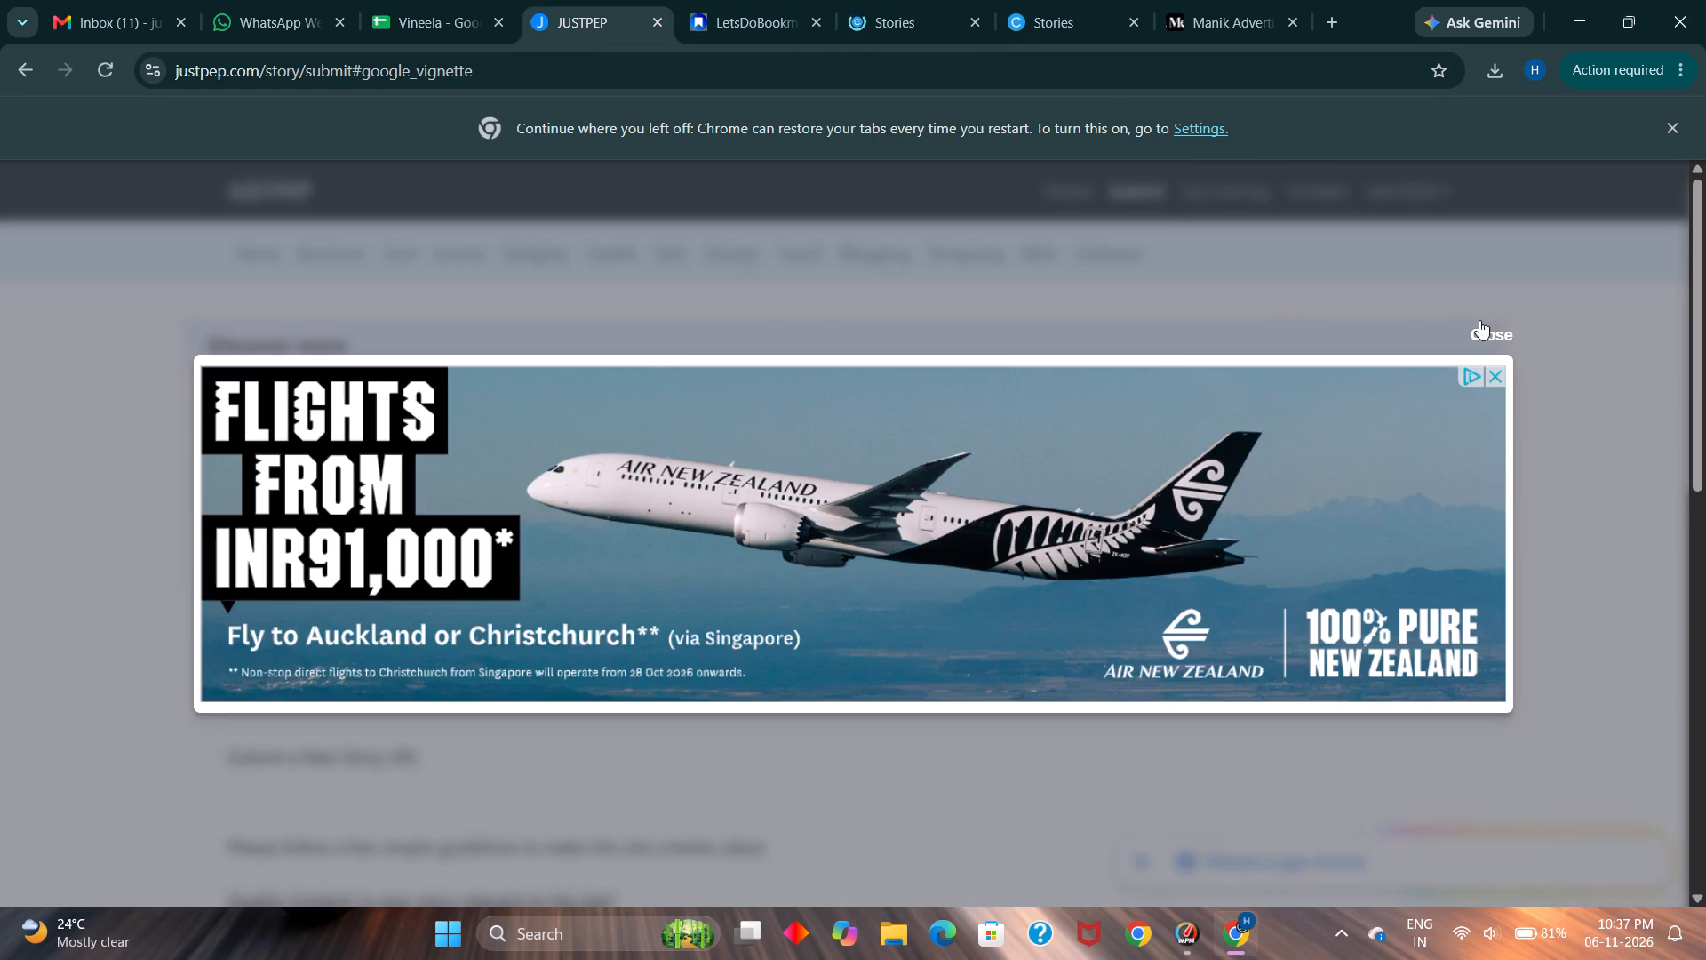
pyautogui.click(1492, 334)
pyautogui.click(1224, 197)
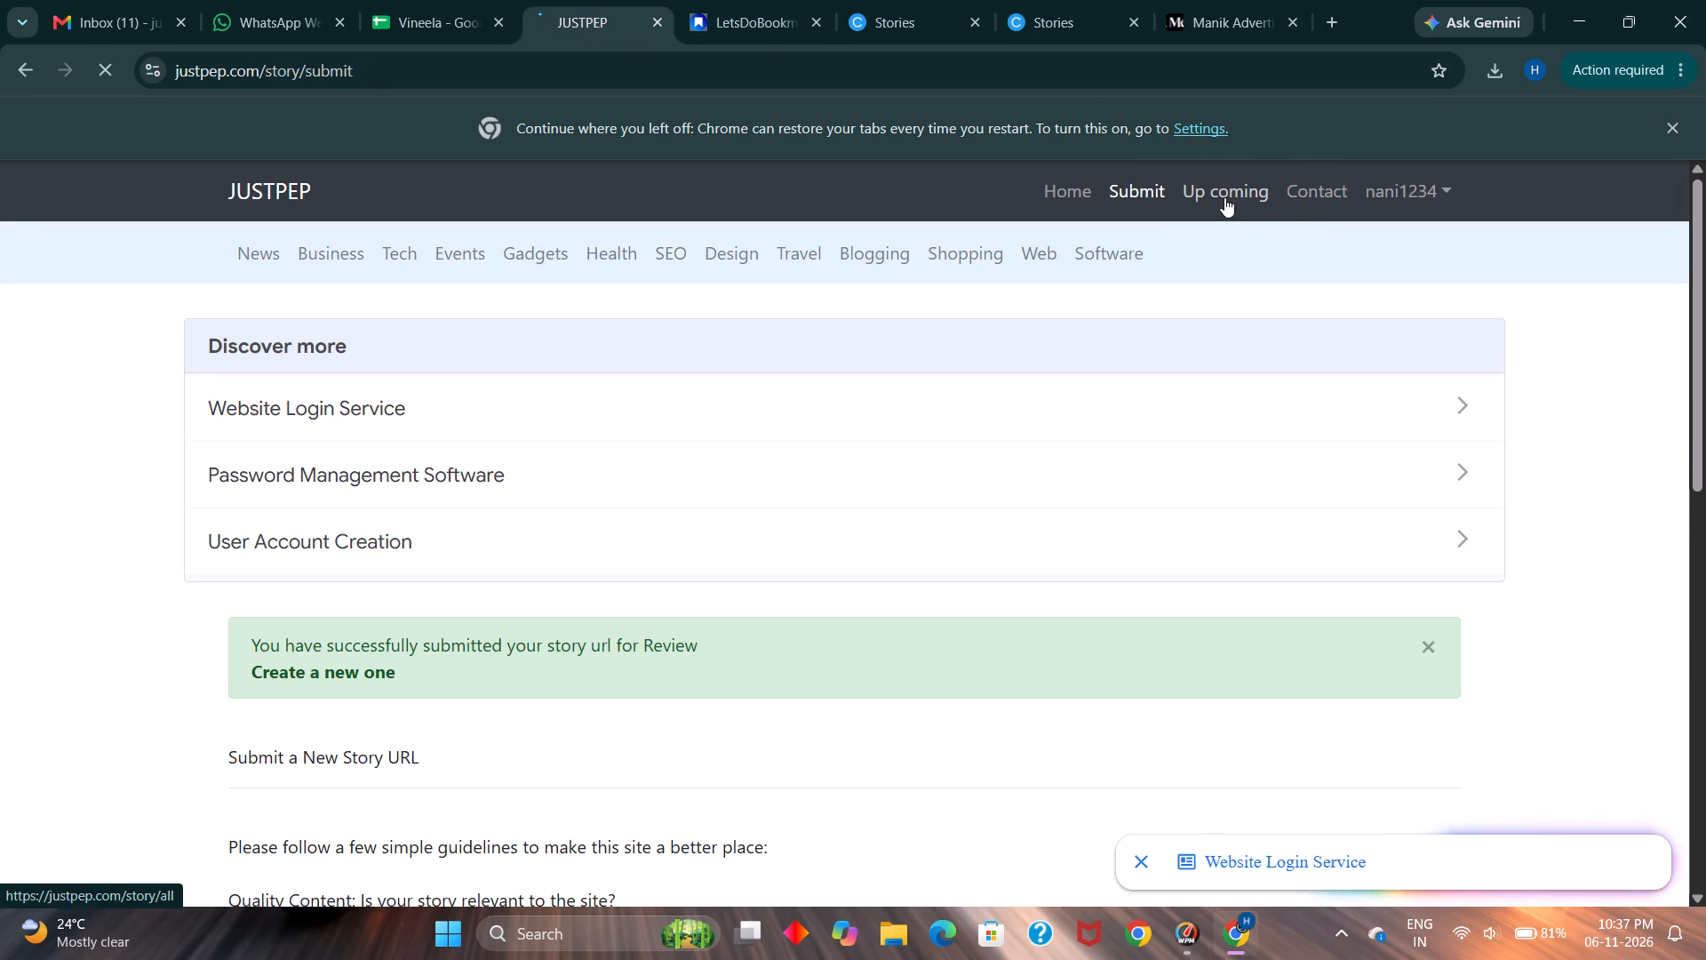
# Copy "advertising agency in Hyderabad" from the Medium article's welcome paragraph into the LetsDoBookmark story's tags, followed by a comma.
pyautogui.click(745, 14)
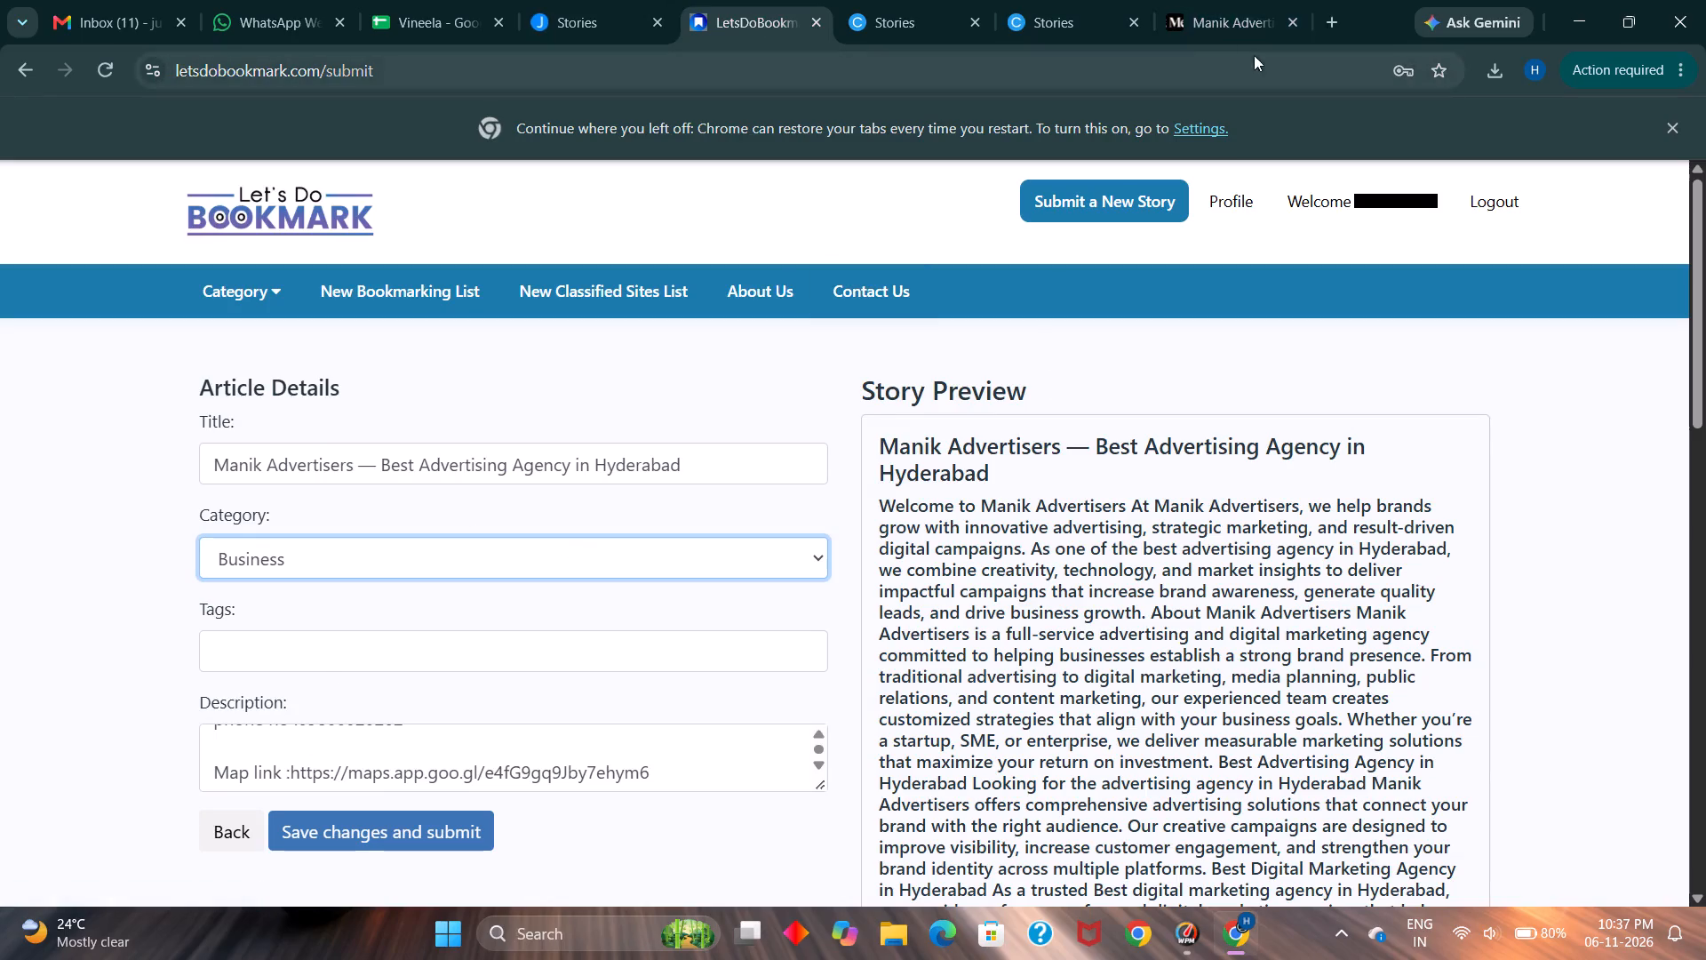
pyautogui.click(1209, 22)
pyautogui.click(612, 680)
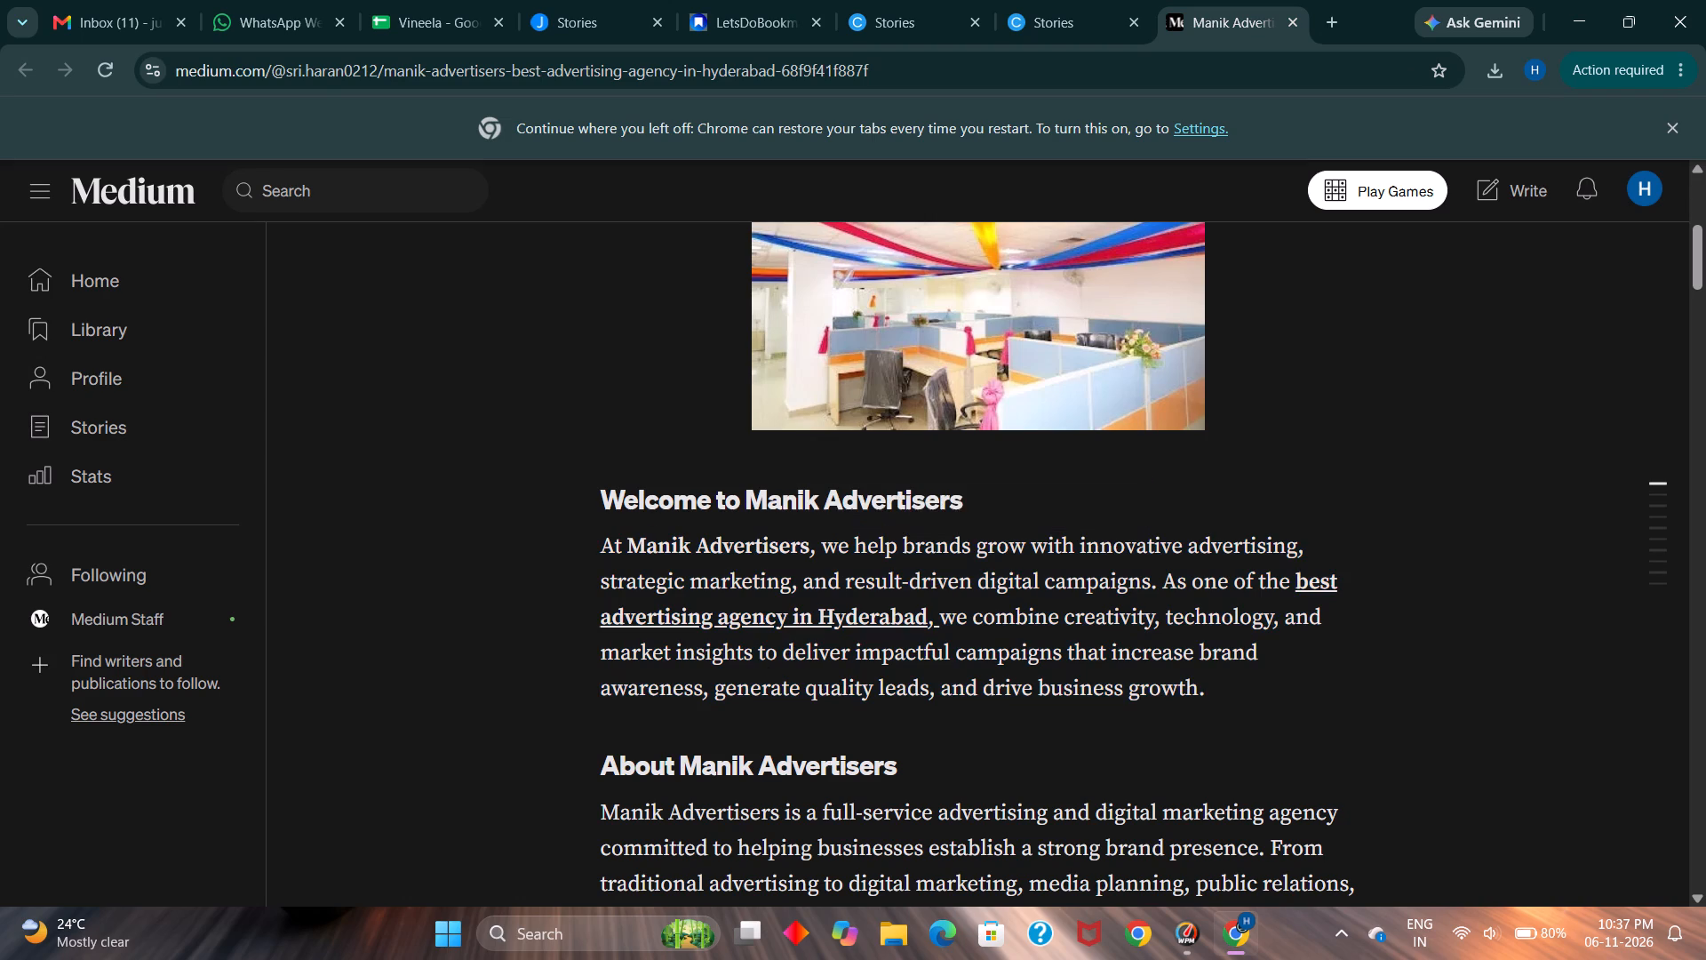
pyautogui.moveTo(583, 613); pyautogui.dragTo(758, 612)
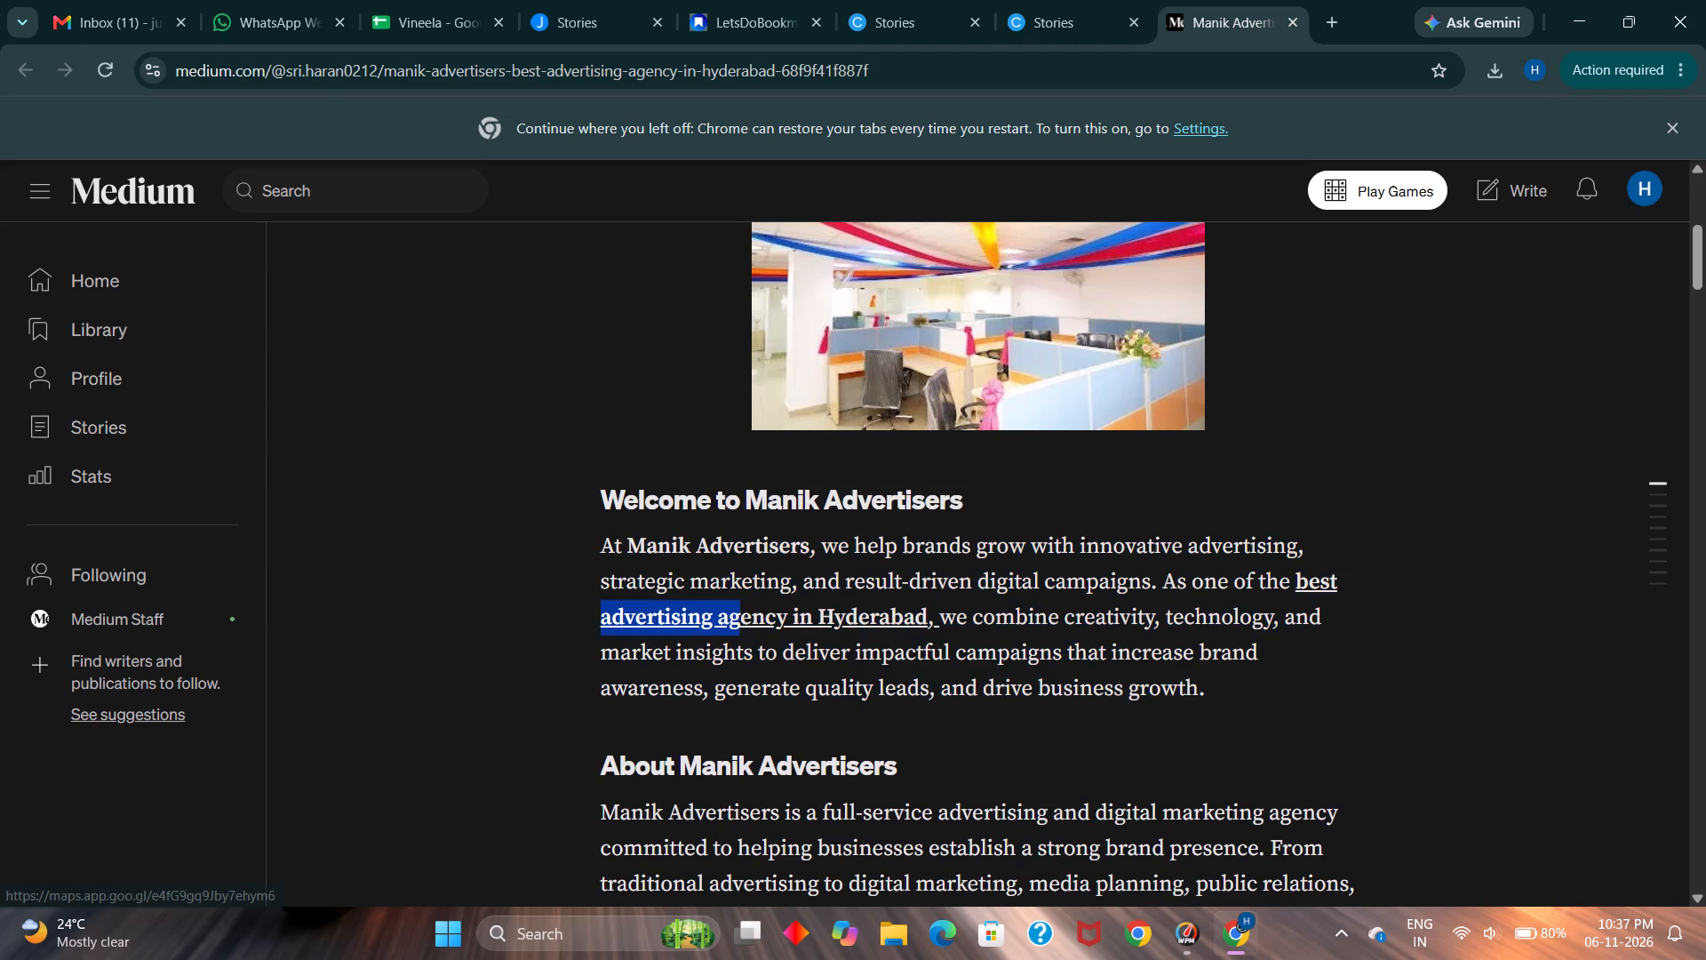
pyautogui.moveTo(758, 612); pyautogui.dragTo(929, 620)
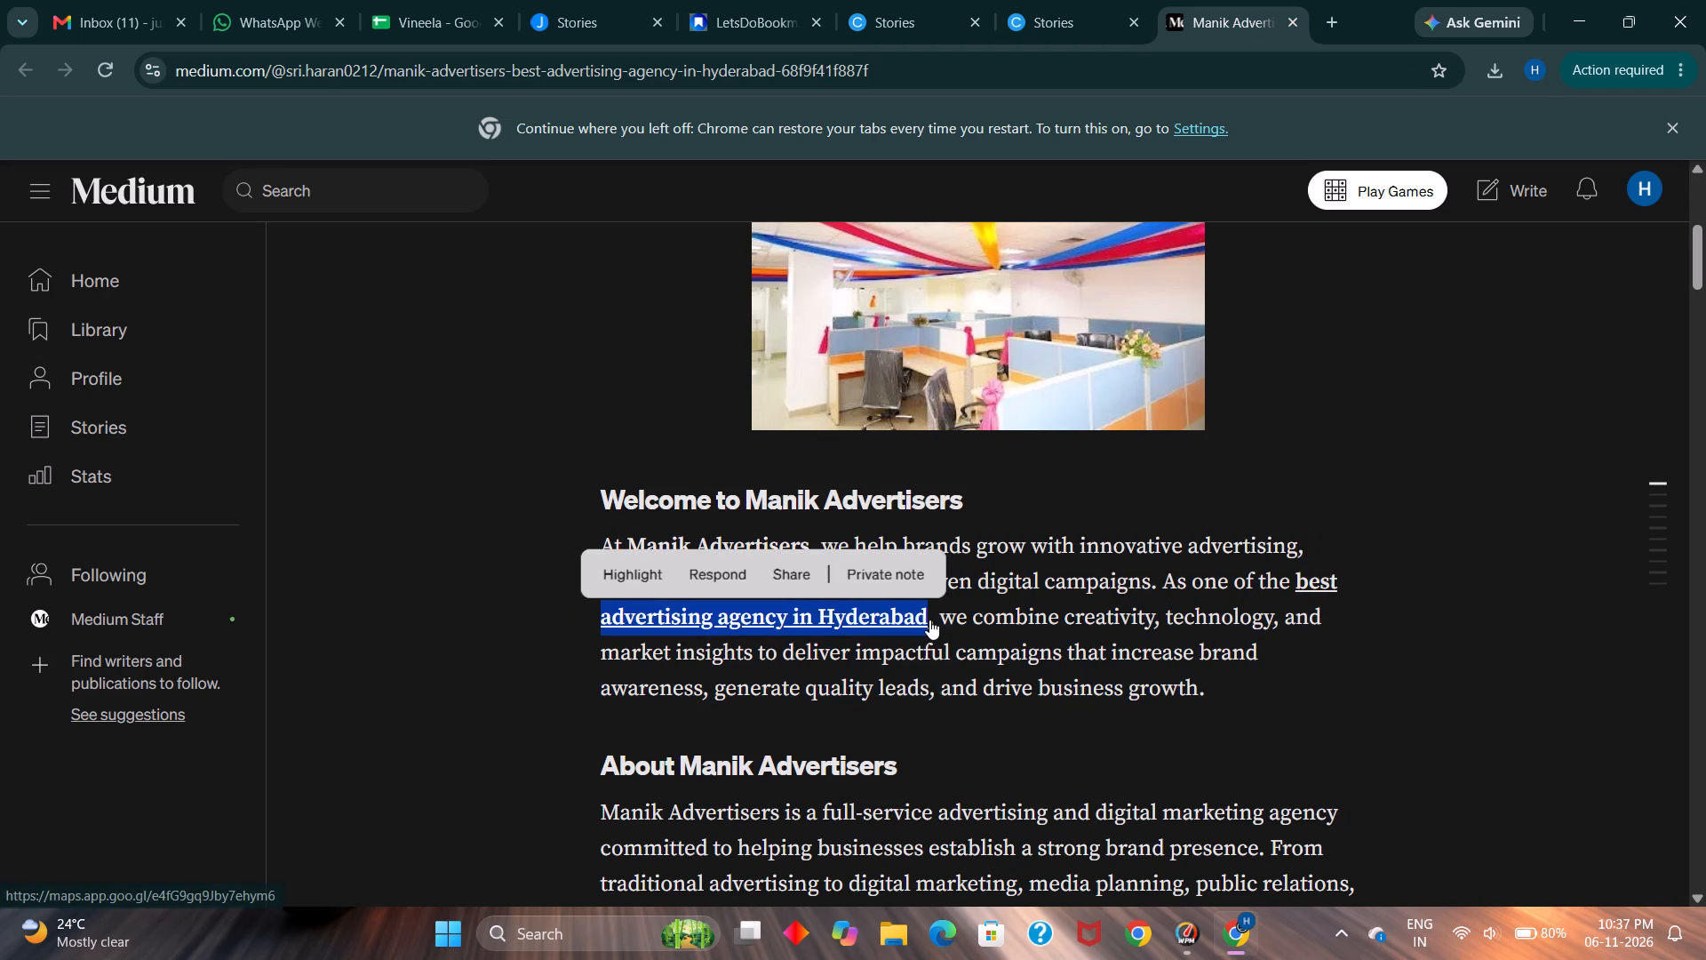
pyautogui.hotkey('ctrl', 'c')
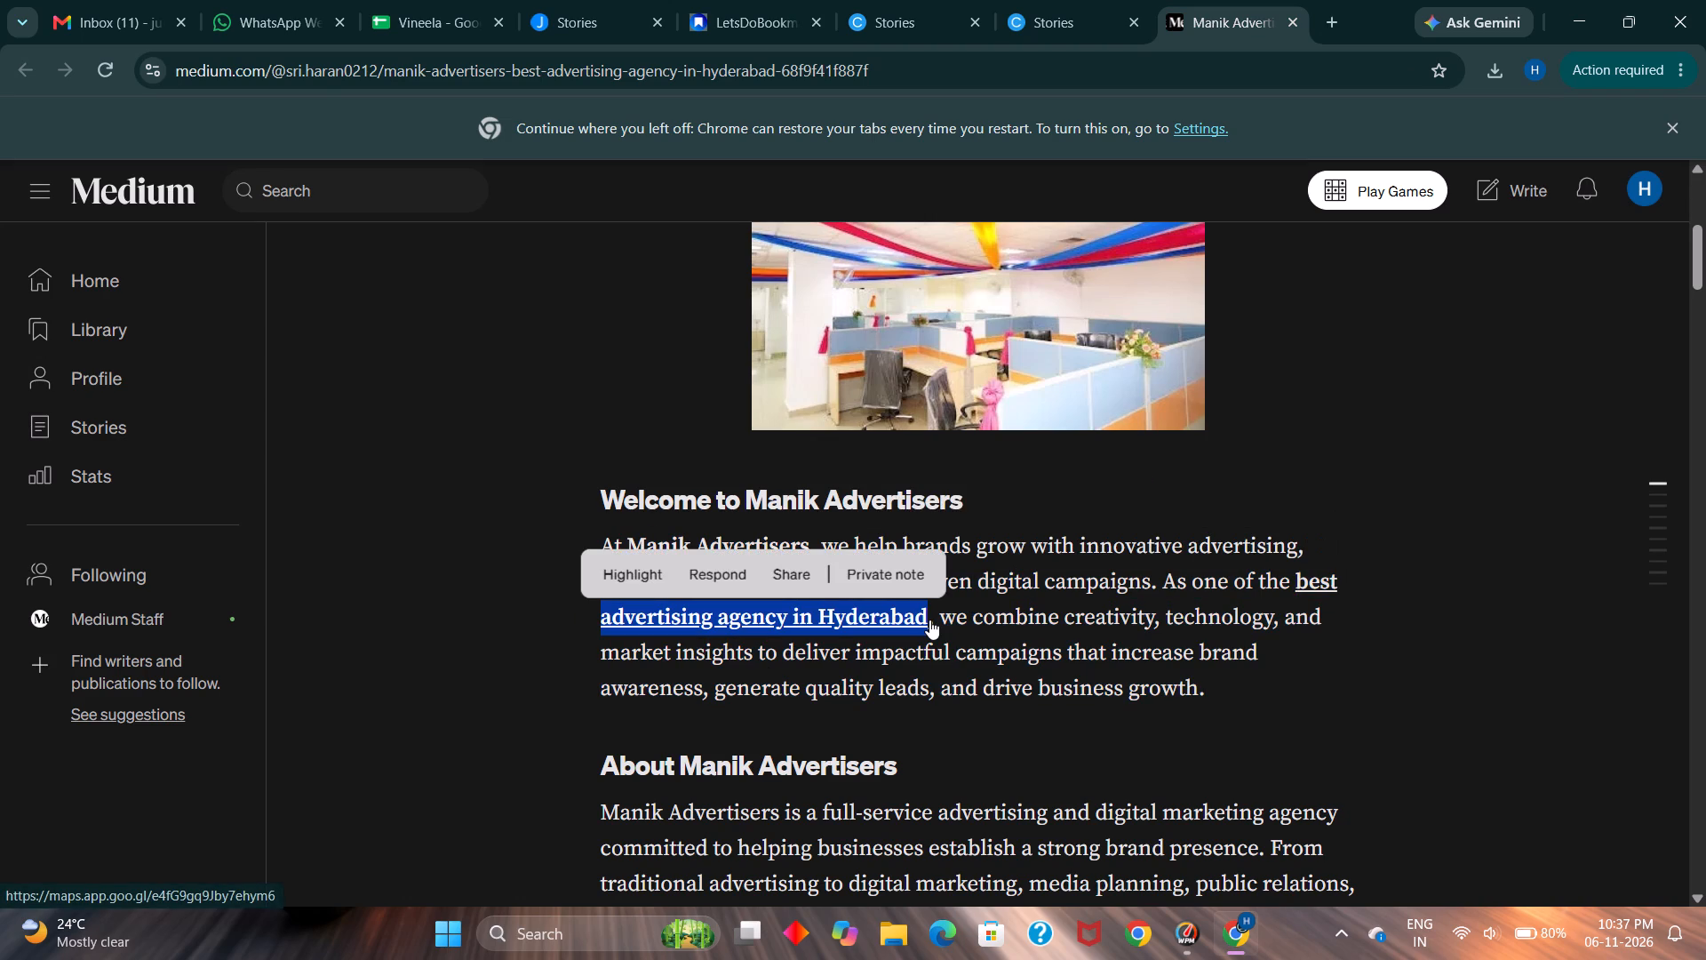
pyautogui.click(752, 0)
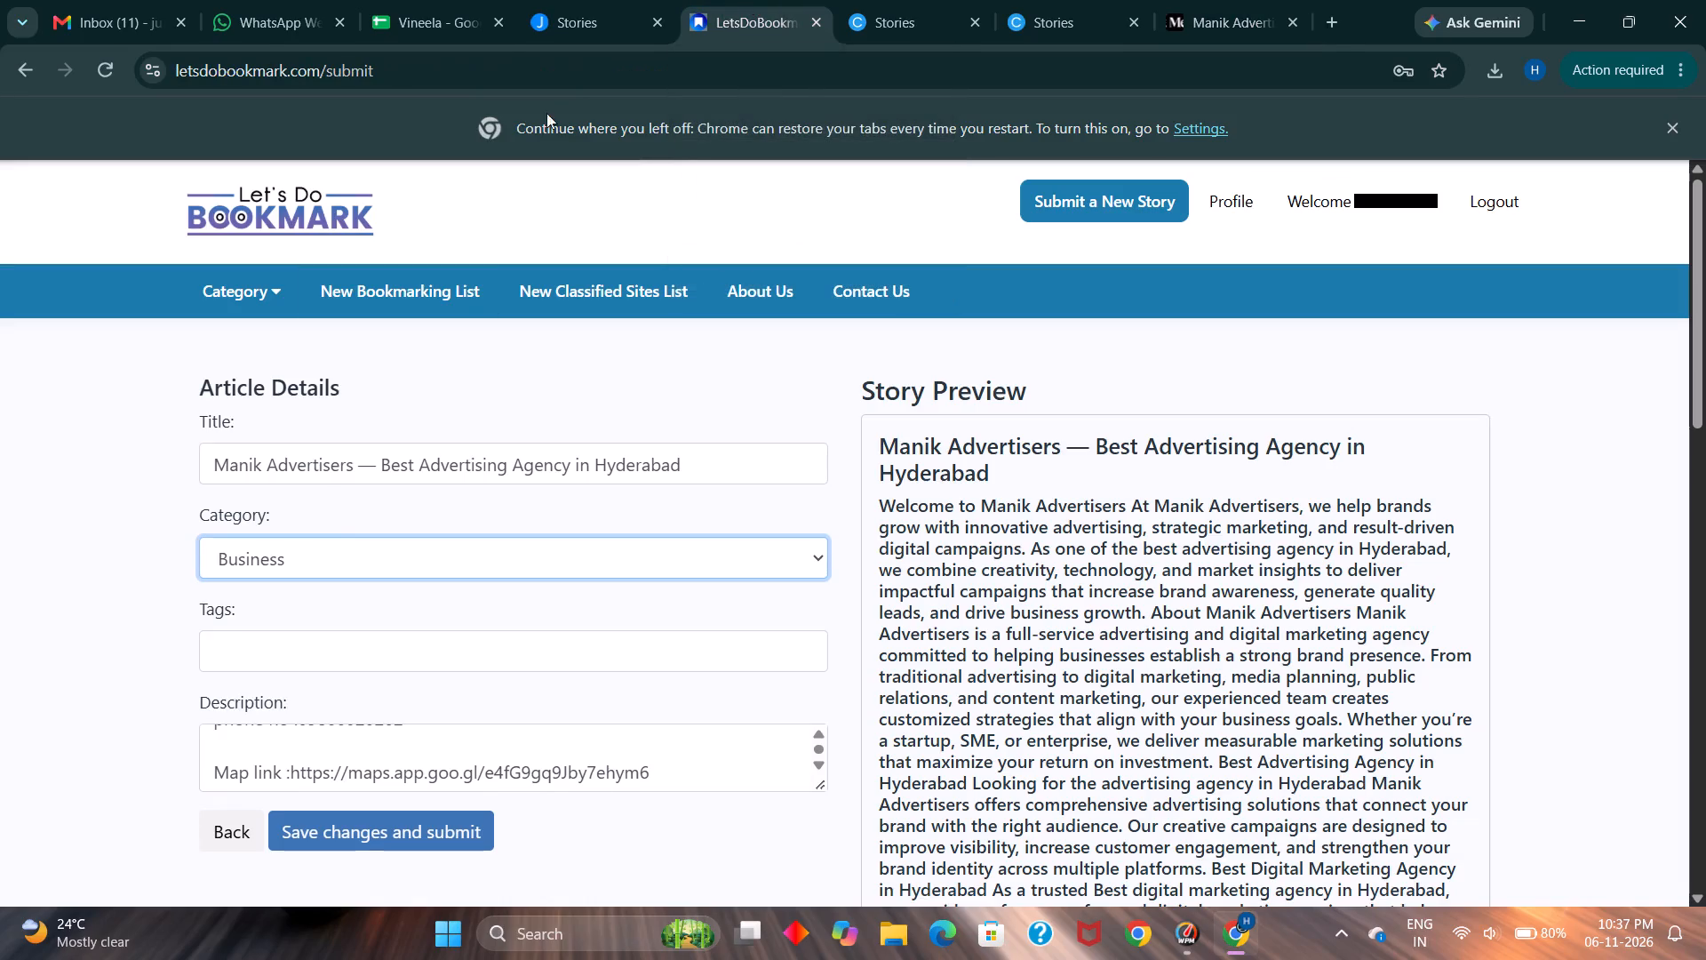
pyautogui.click(275, 666)
pyautogui.hotkey('ctrl', 'v')
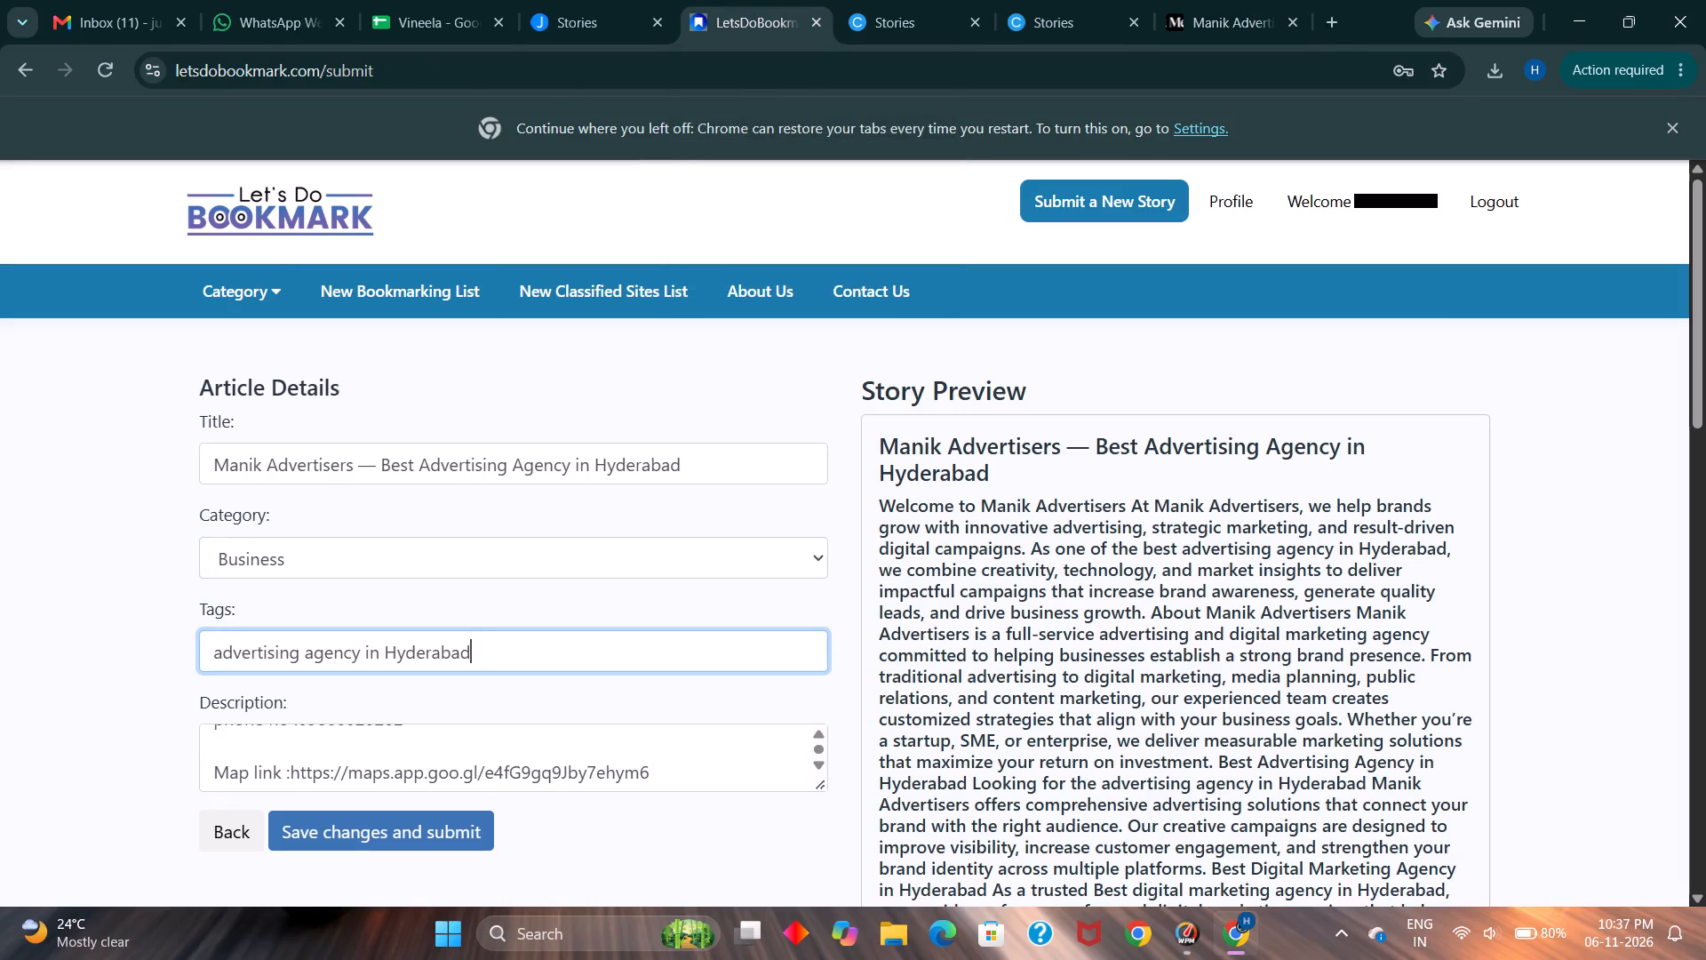
pyautogui.press(',')
# Select the linked phrase "advertising agency in Hyderabad" in the Medium article's Best Advertising Agency in Hyderabad section.
pyautogui.click(1189, 21)
pyautogui.click(528, 679)
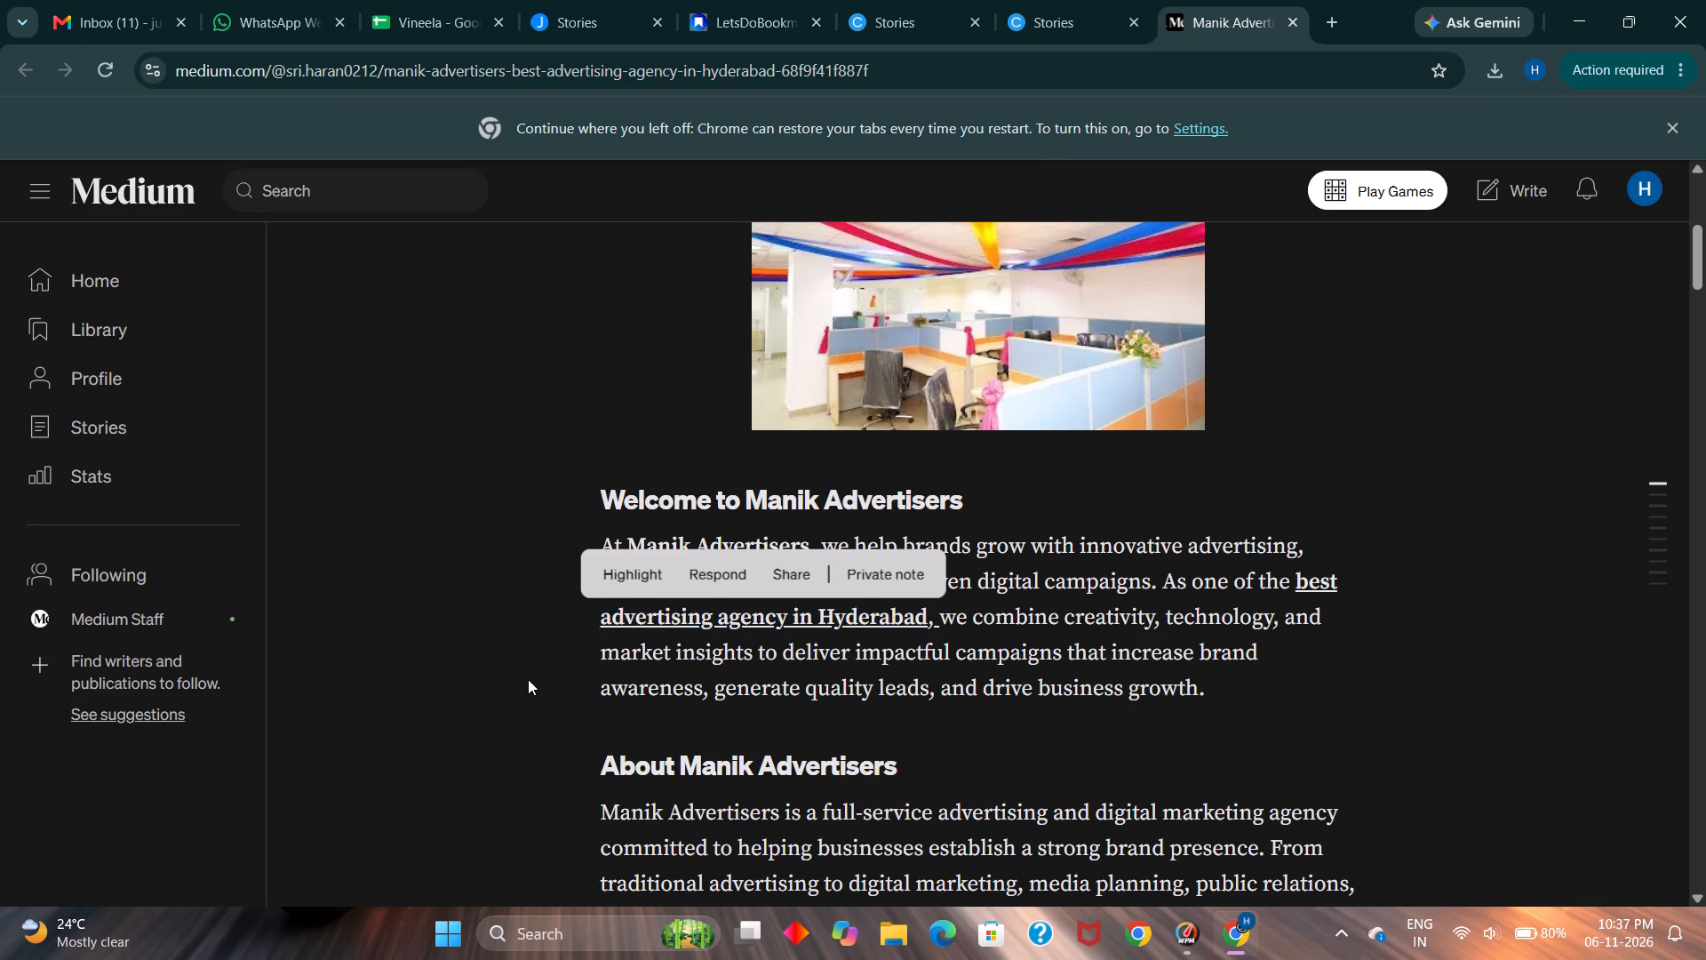
pyautogui.press('Down')
pyautogui.press('Down')
pyautogui.press('Down')
pyautogui.press('Down')
pyautogui.press('Down')
pyautogui.press('Down')
pyautogui.press('Down')
pyautogui.press('Down')
pyautogui.press('Down')
pyautogui.press('Down')
pyautogui.press('Down')
pyautogui.press('Down')
pyautogui.press('Down')
pyautogui.press('Down')
pyautogui.press('Down')
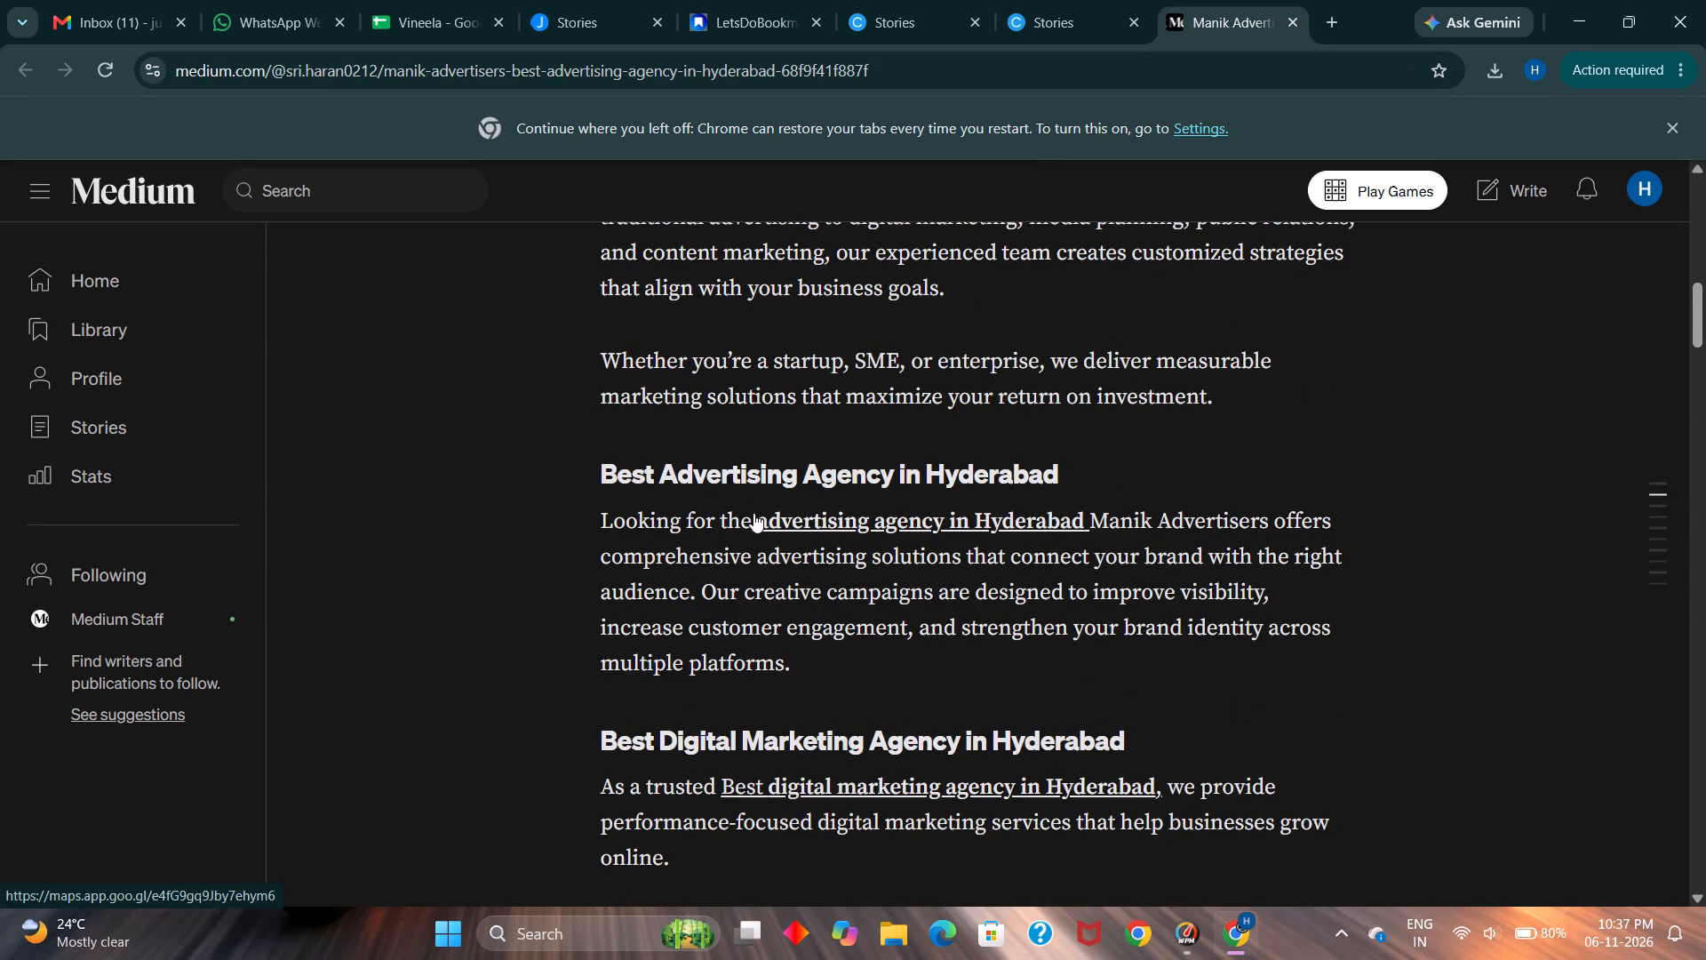
pyautogui.moveTo(751, 515); pyautogui.dragTo(985, 518)
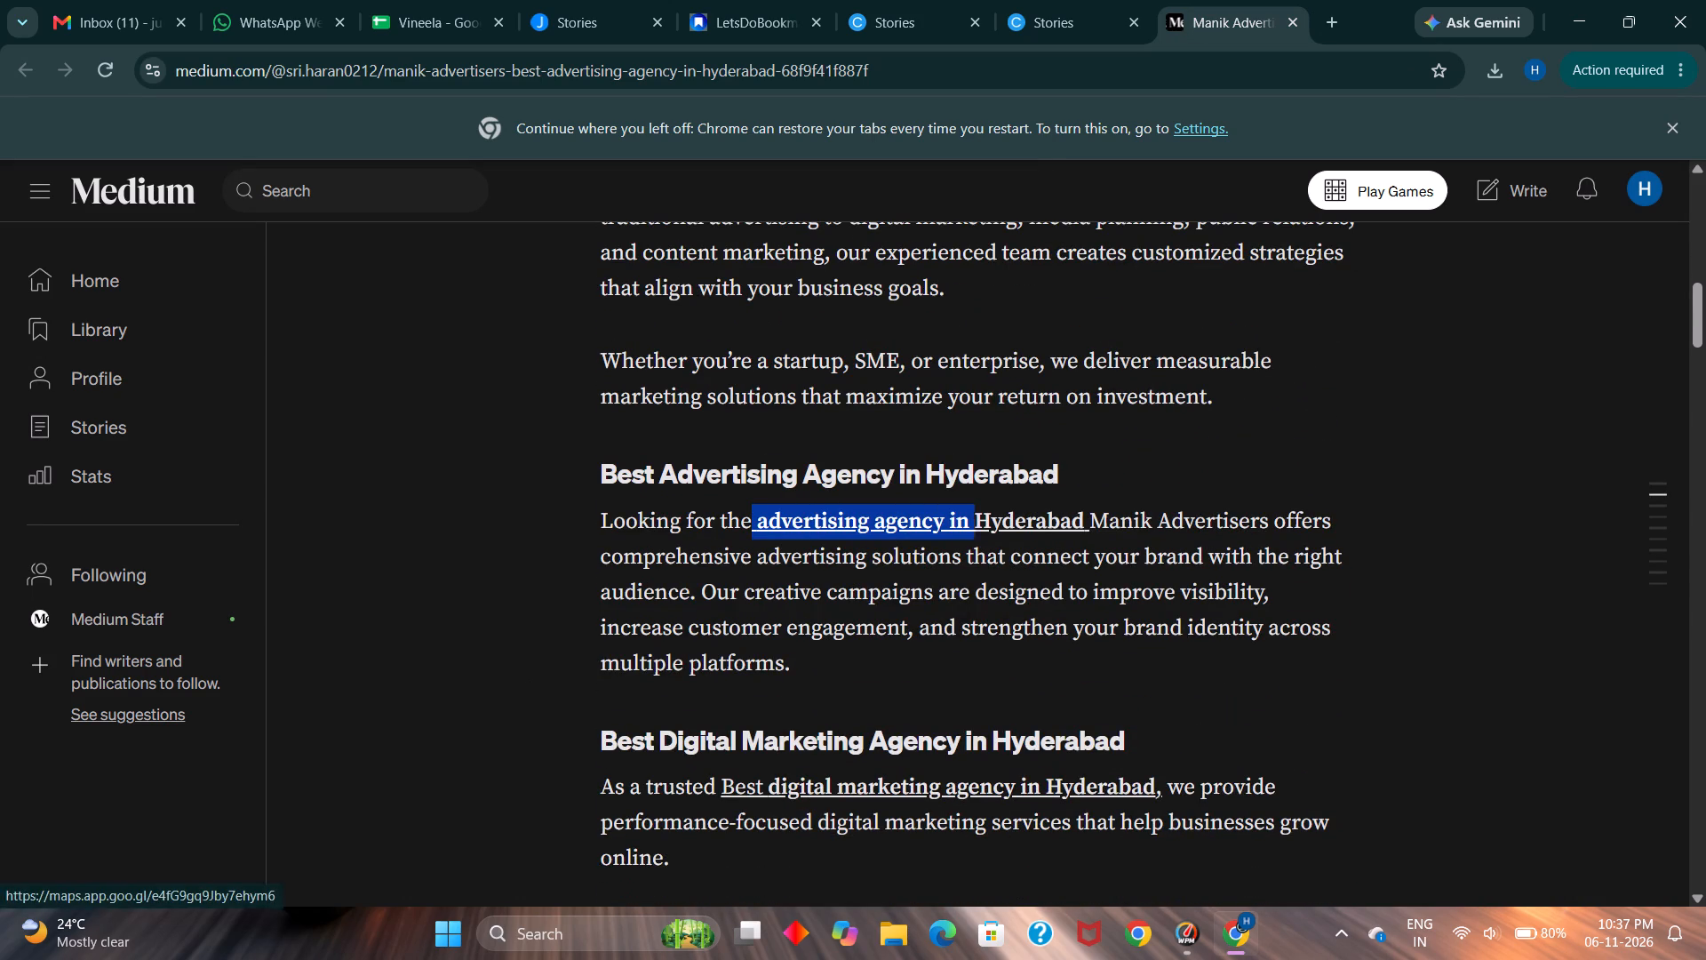
pyautogui.moveTo(985, 518); pyautogui.dragTo(1089, 500)
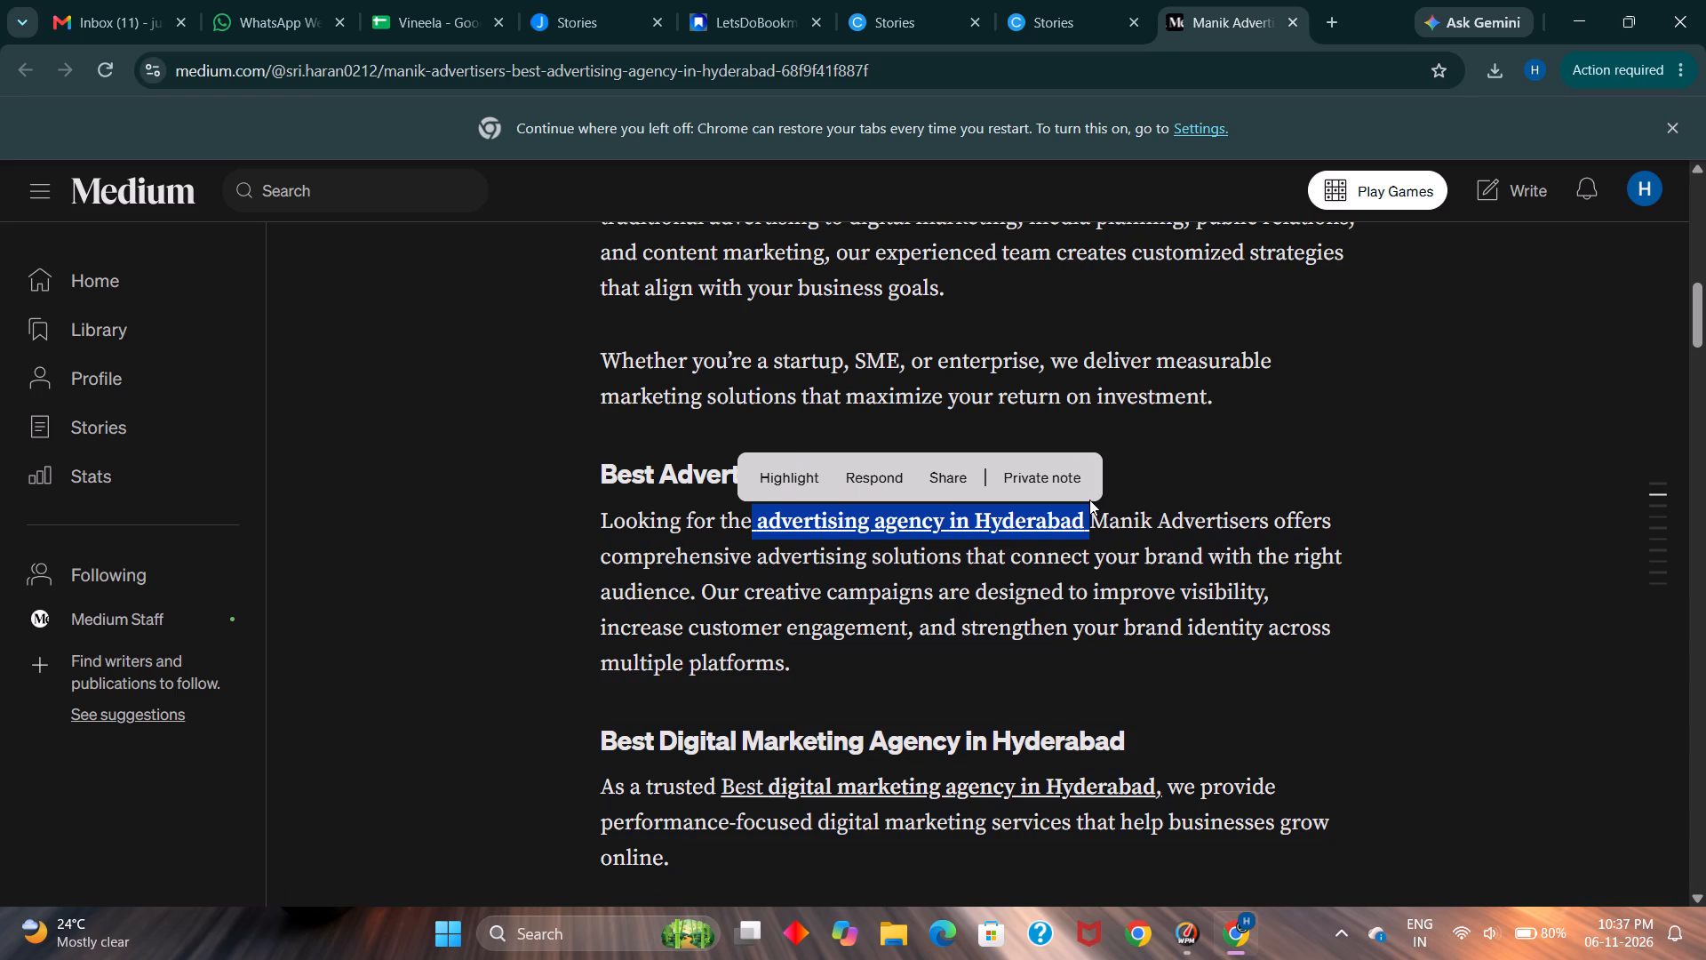
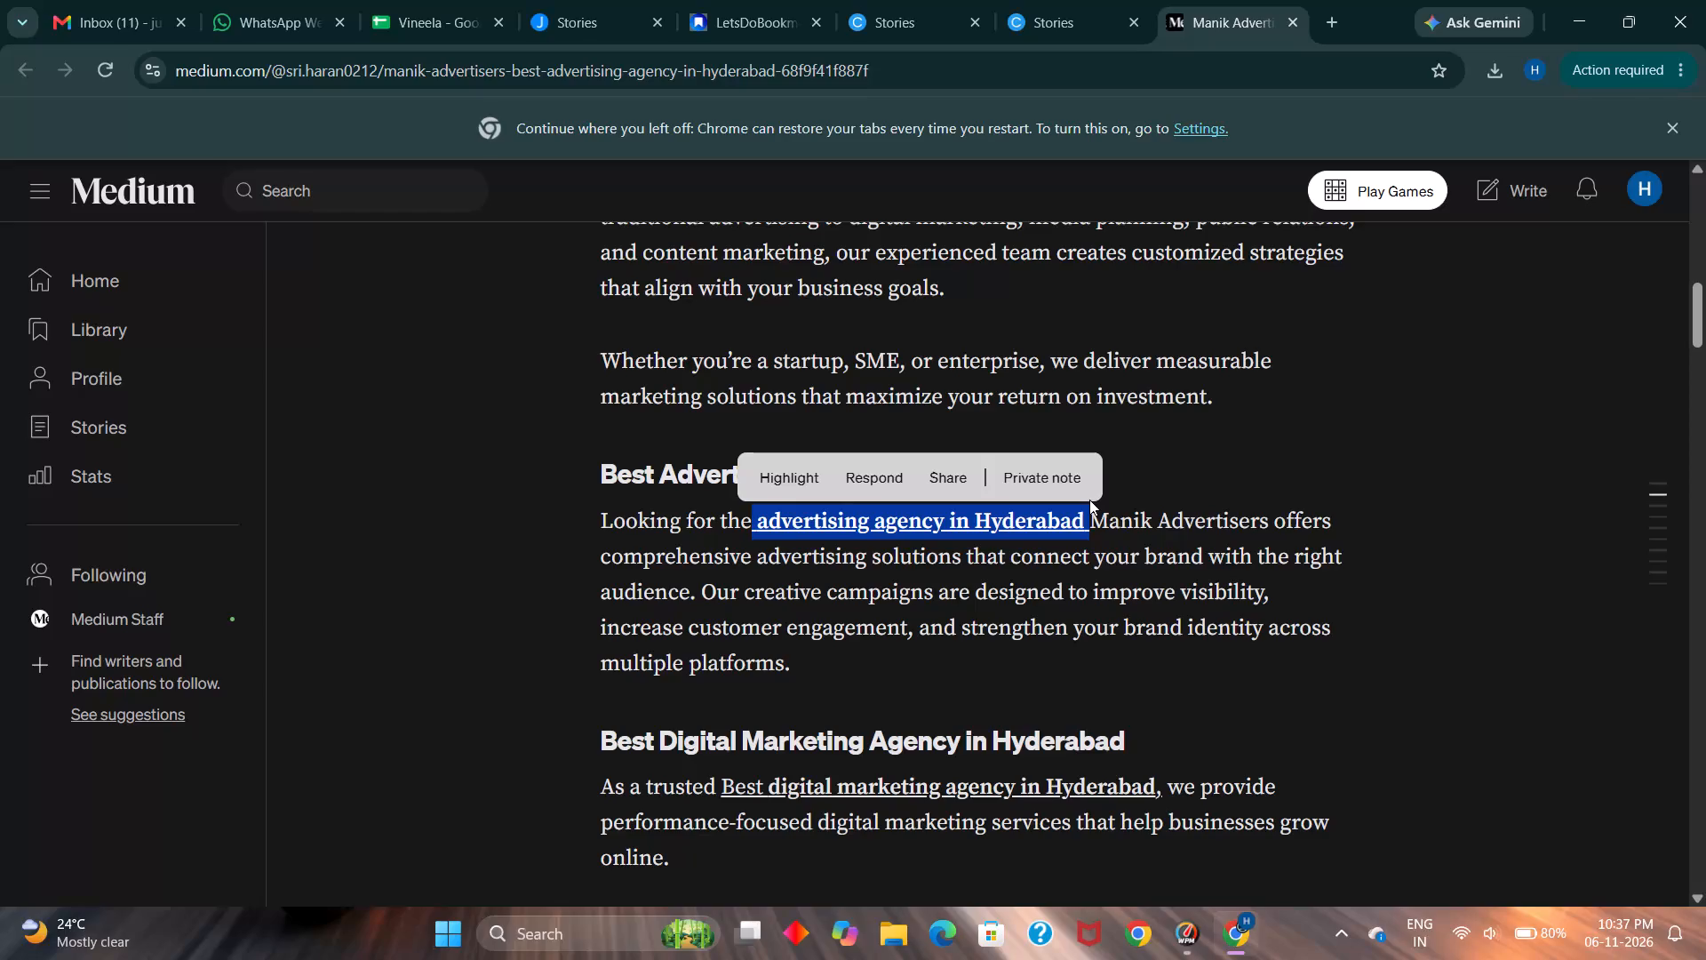
# Add the copied phrase "advertising agency in Hyderabad" as a second tag on the LetsDoBookmark story, followed by a comma.
pyautogui.click(714, 11)
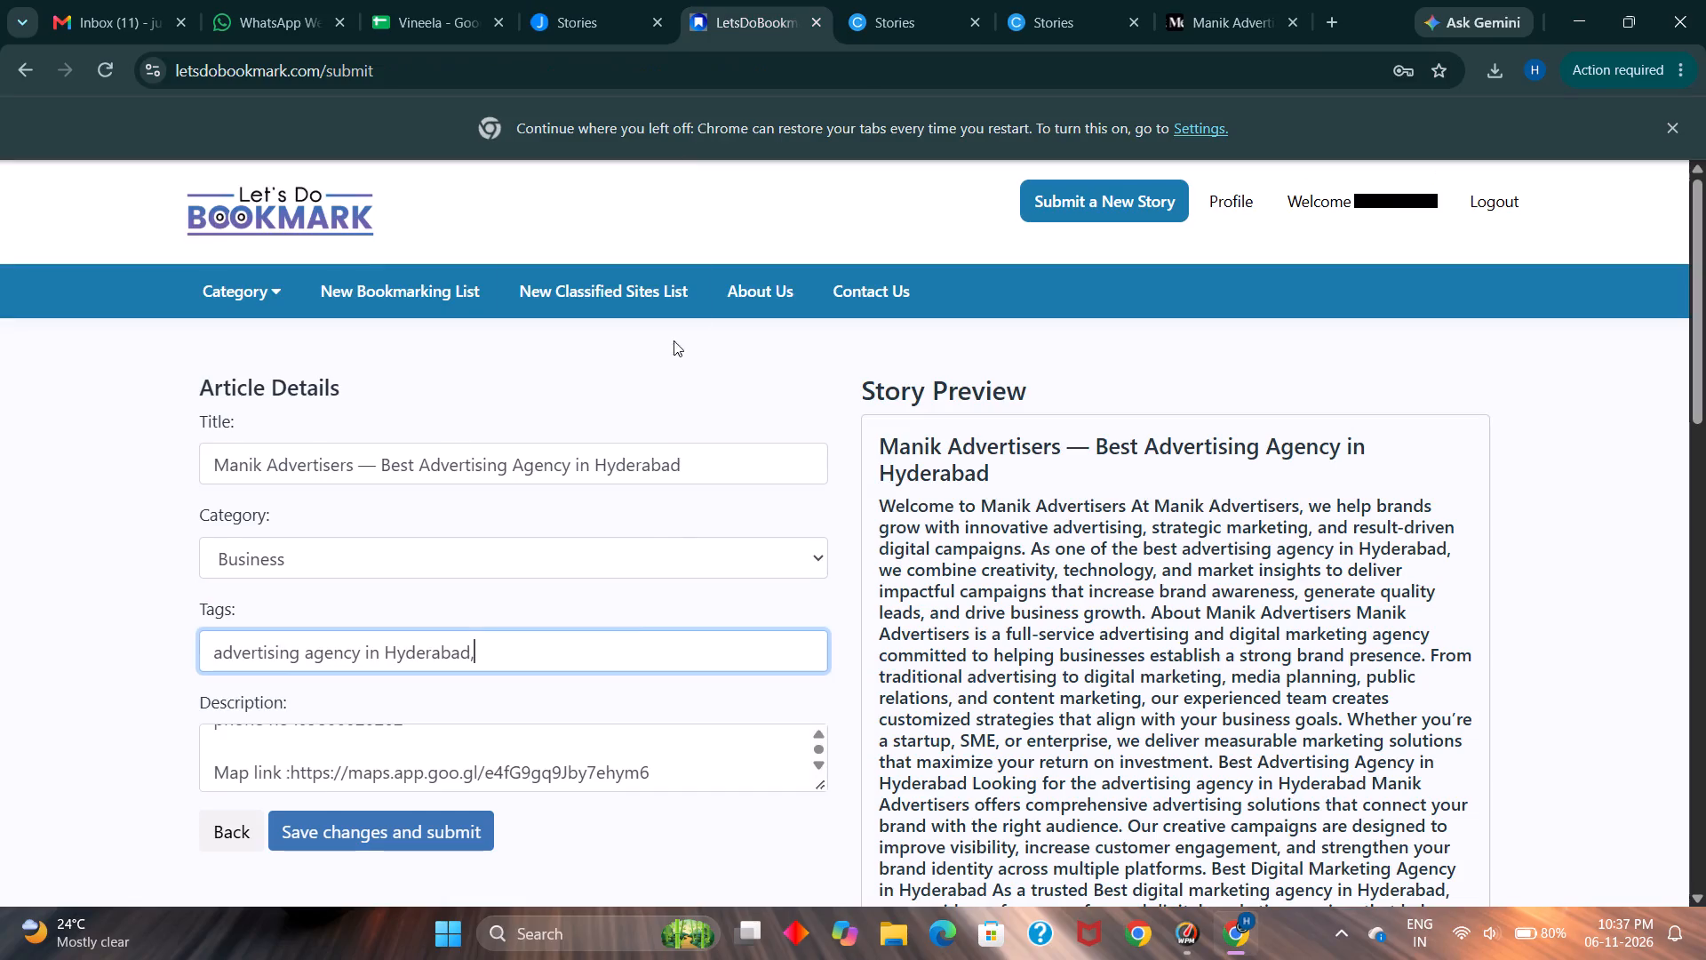
pyautogui.hotkey('ctrl', 'v')
pyautogui.click(566, 654)
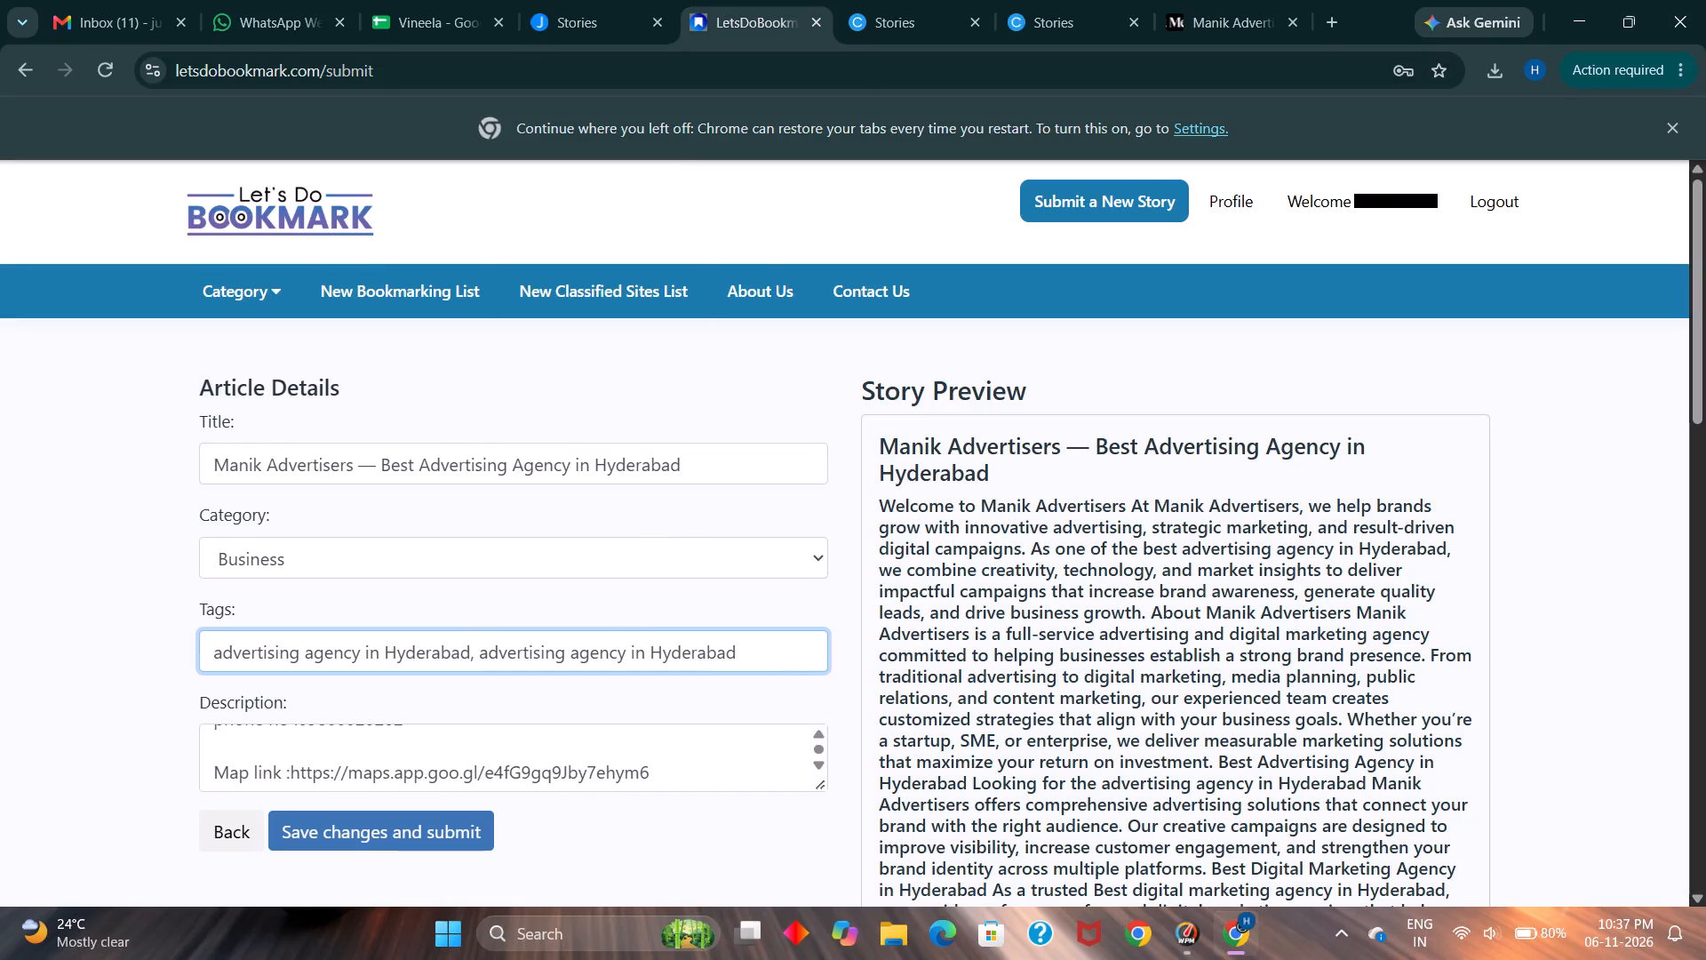
pyautogui.press(',')
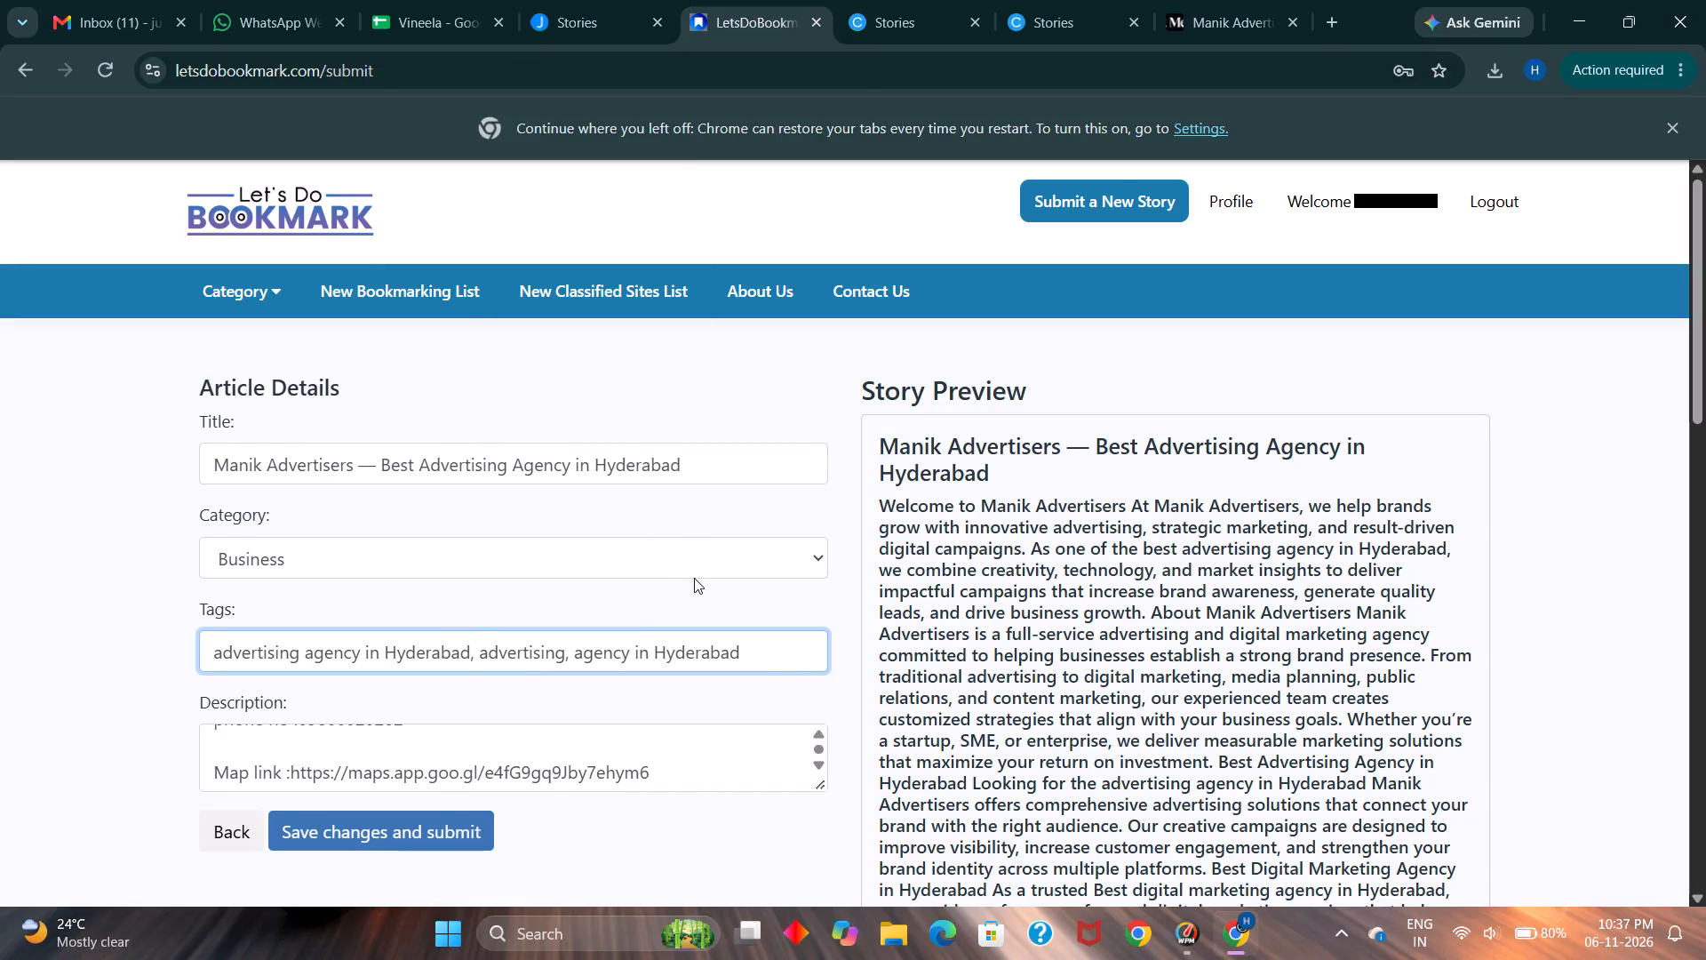
pyautogui.hotkey('ctrl', 'z')
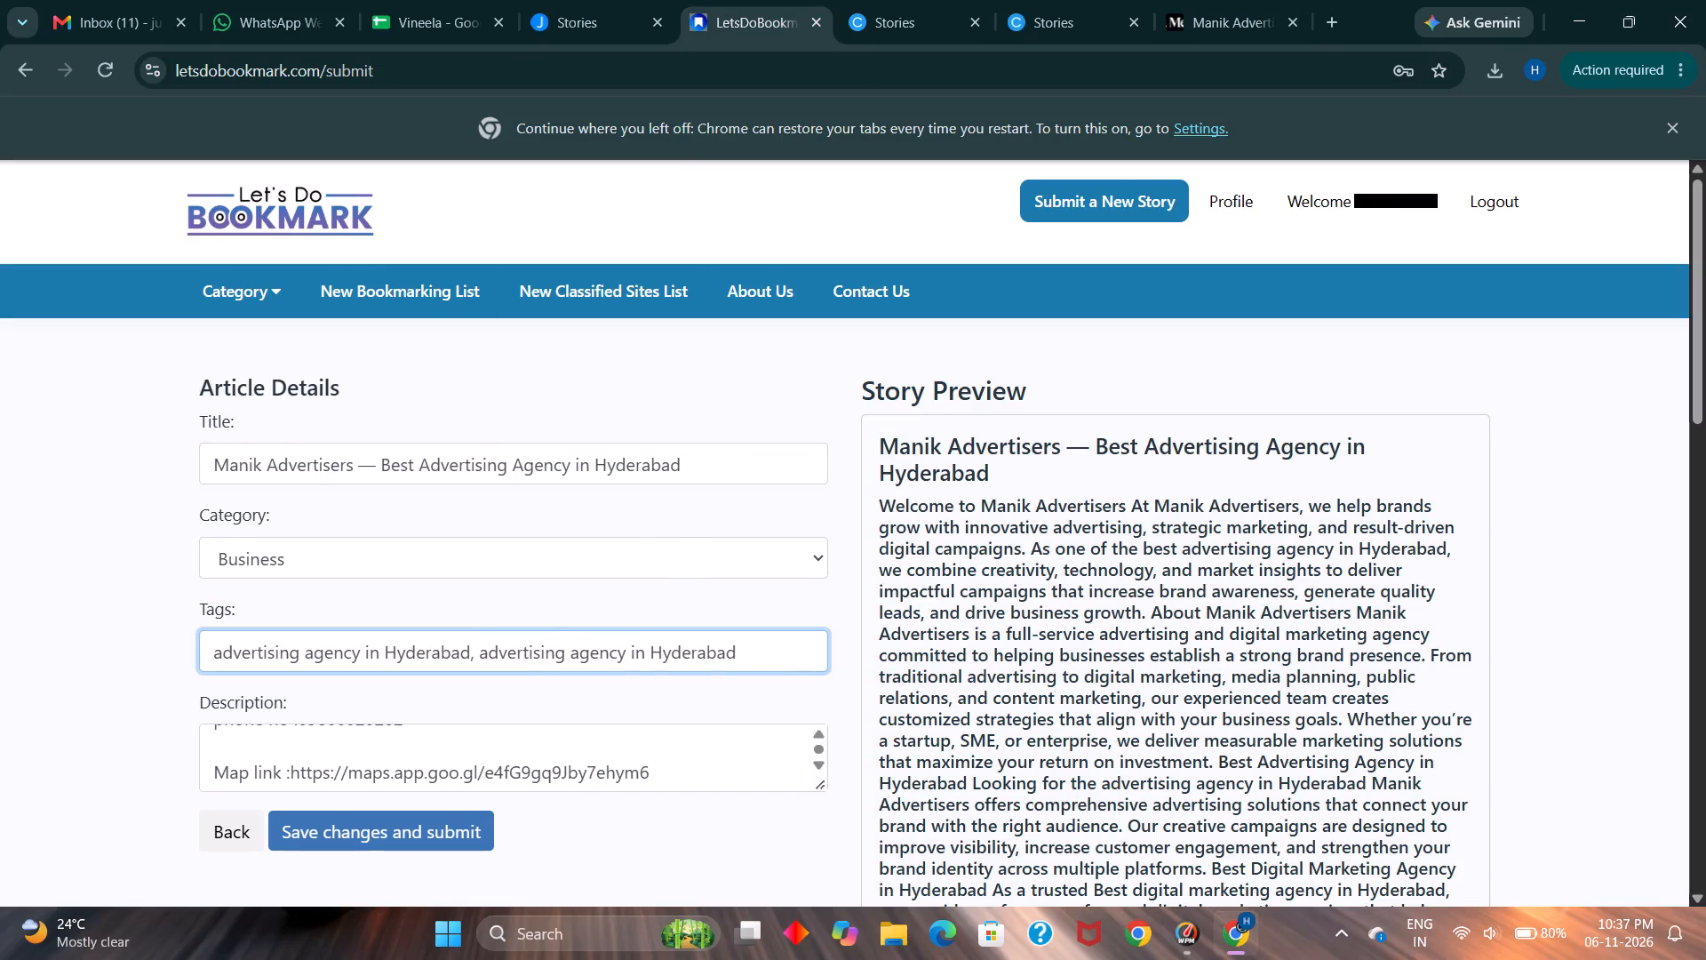
pyautogui.scroll(1, 752, 644)
pyautogui.click(757, 645)
pyautogui.press(',')
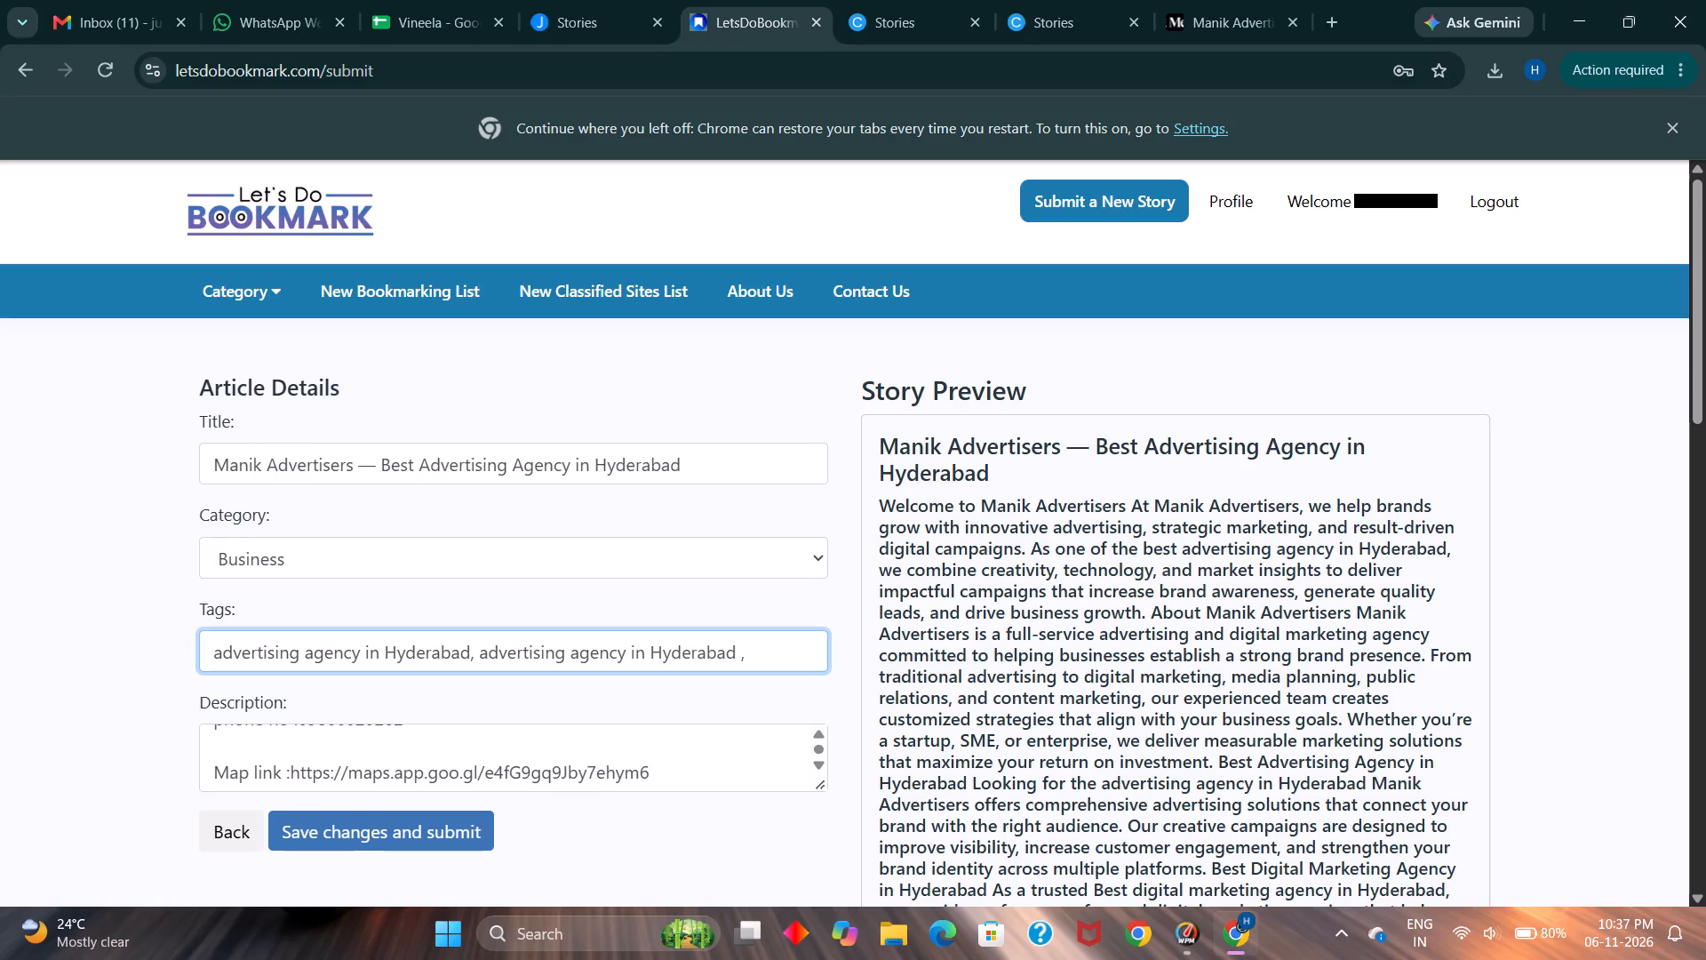
# Copy "Best digital marketing agency in Hyderabad" from the Medium article's digital marketing section into the LetsDoBookmark story's tags.
pyautogui.click(1200, 20)
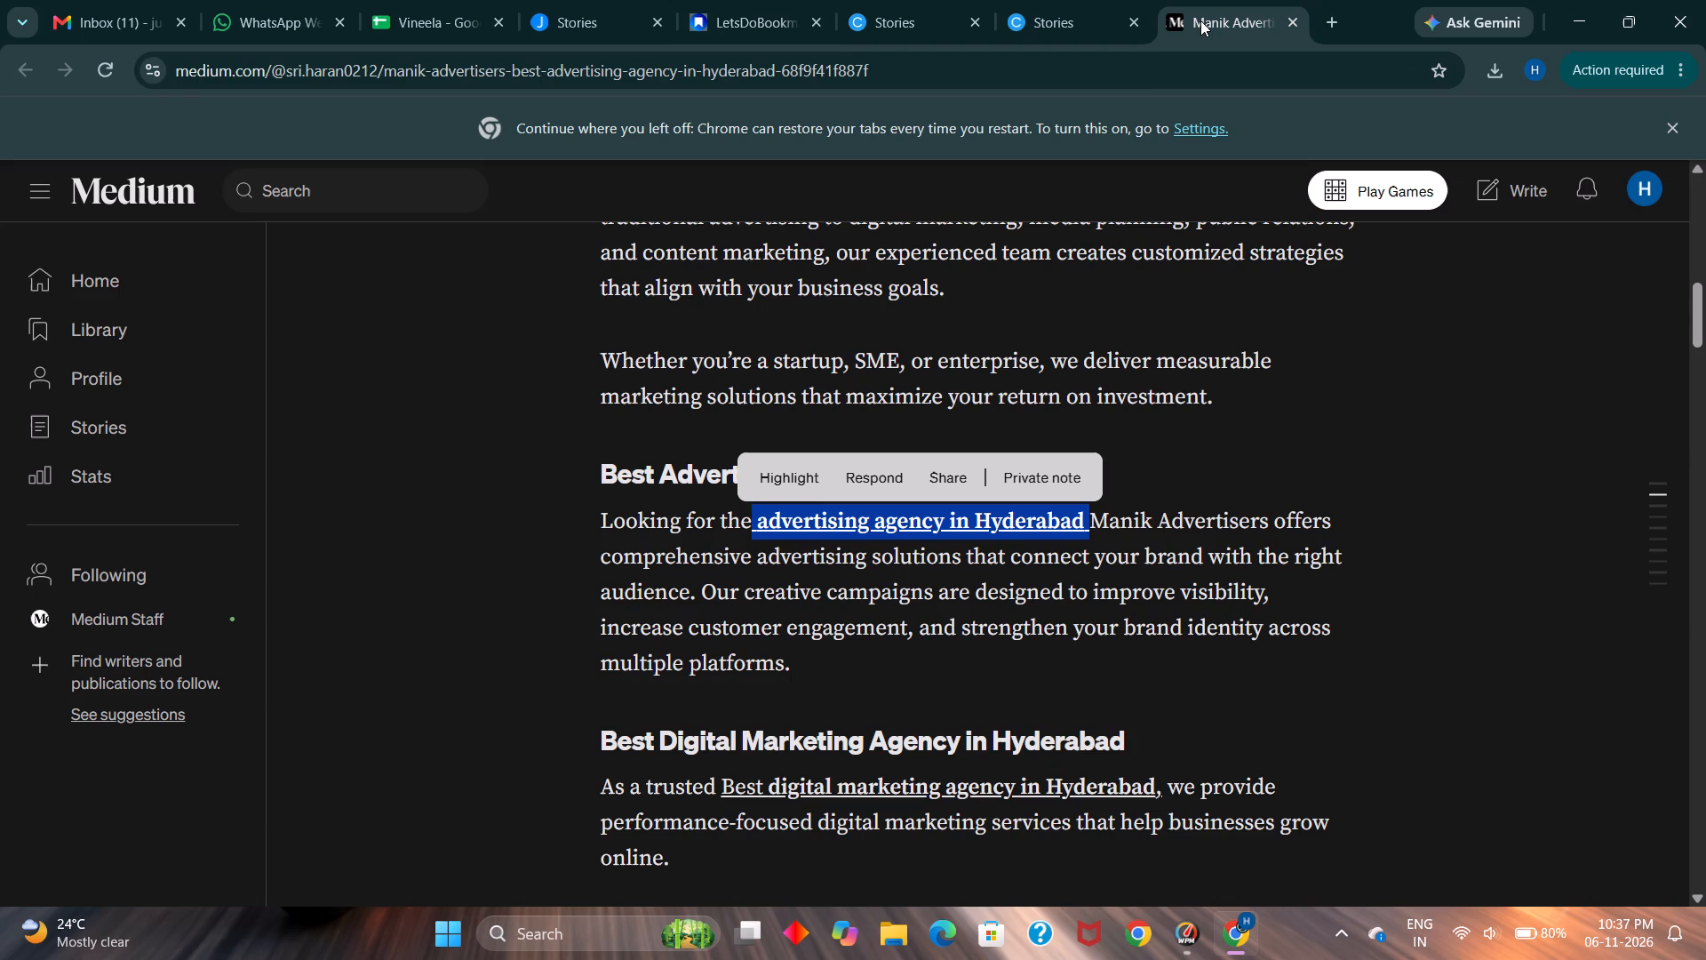
pyautogui.click(543, 619)
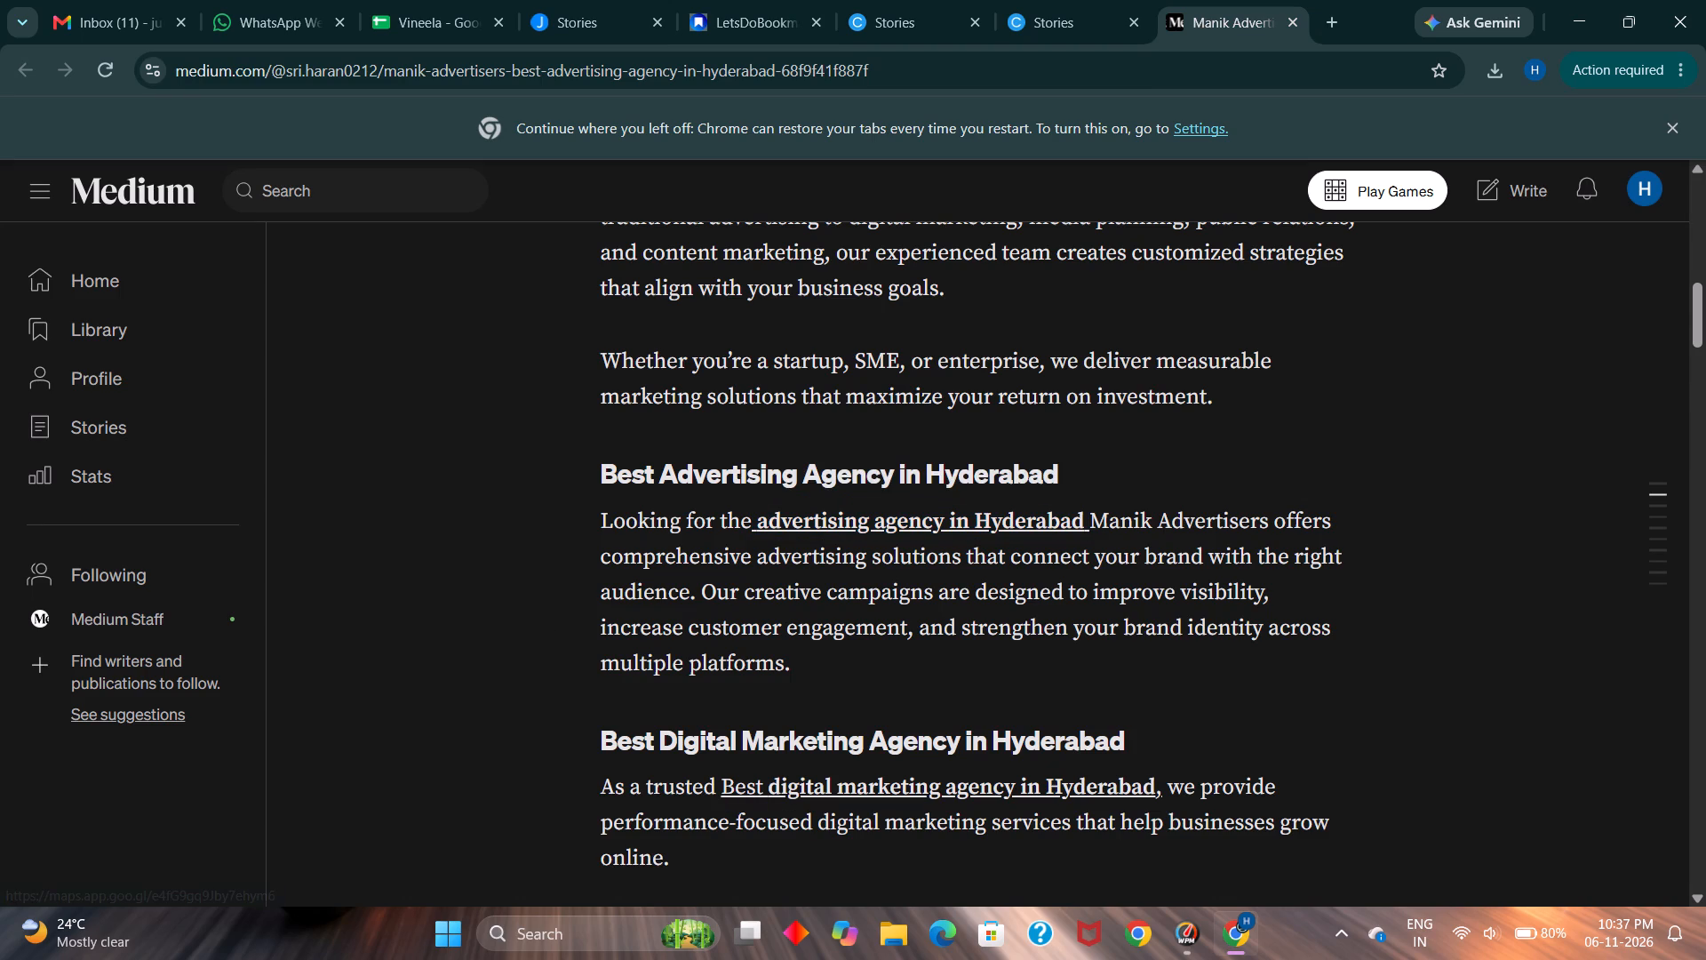
pyautogui.moveTo(718, 788); pyautogui.dragTo(1157, 787)
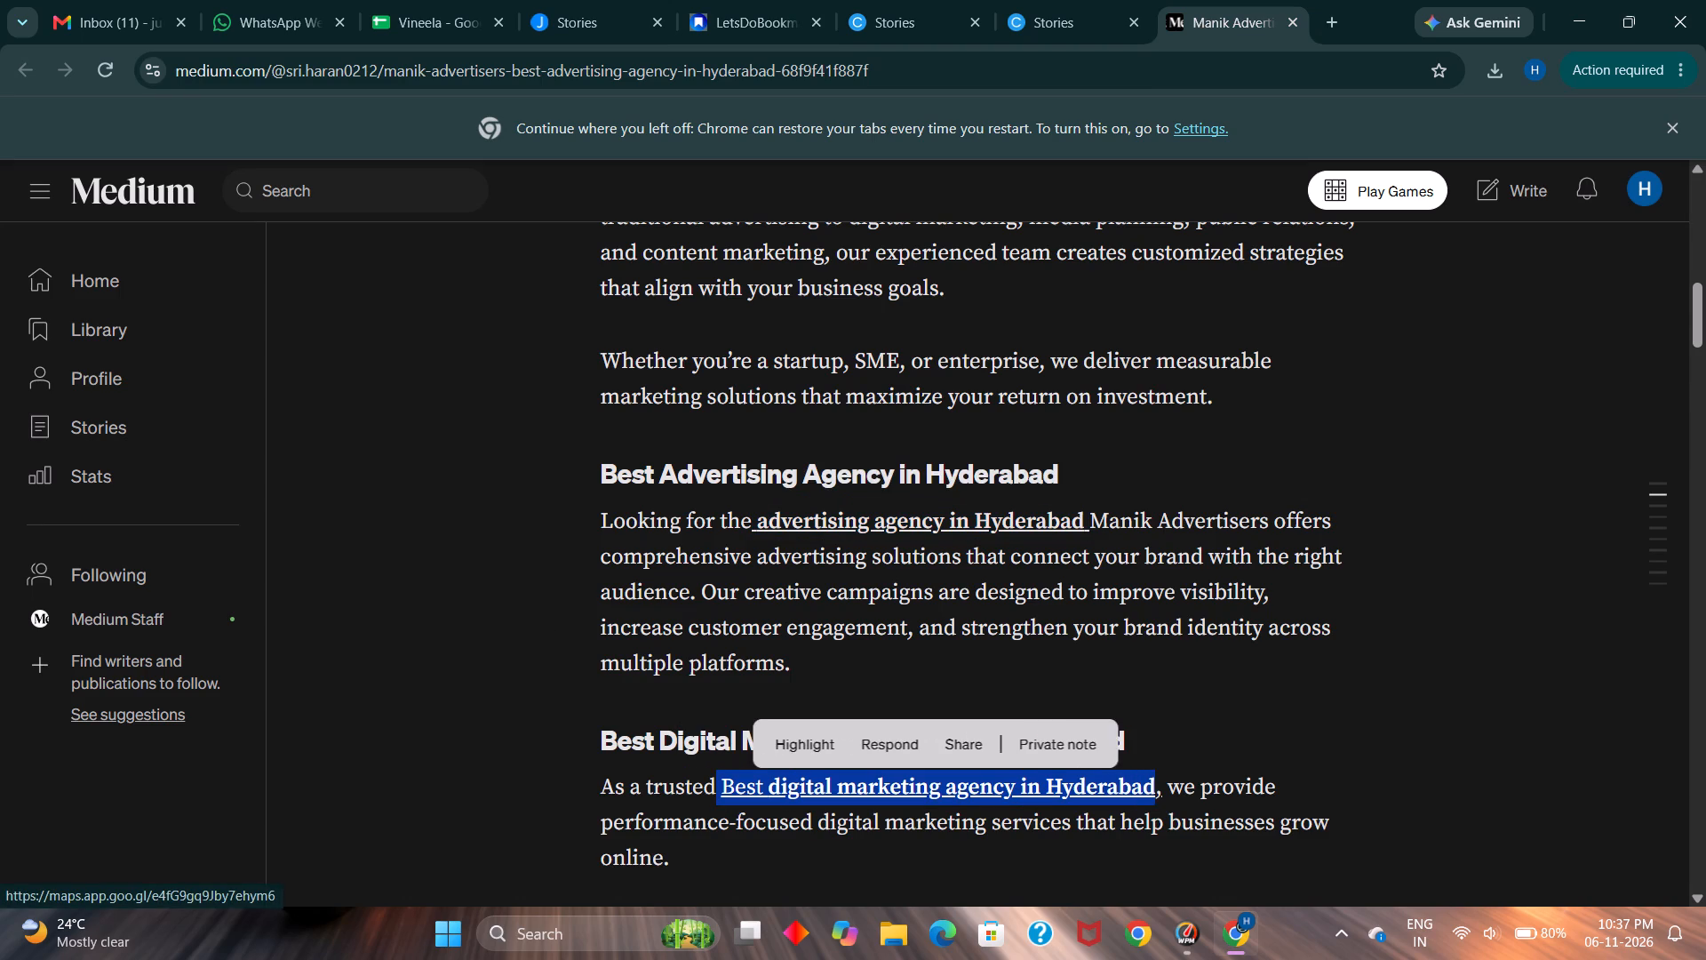
pyautogui.moveTo(1157, 787); pyautogui.dragTo(1155, 788)
pyautogui.hotkey('ctrl', 'c')
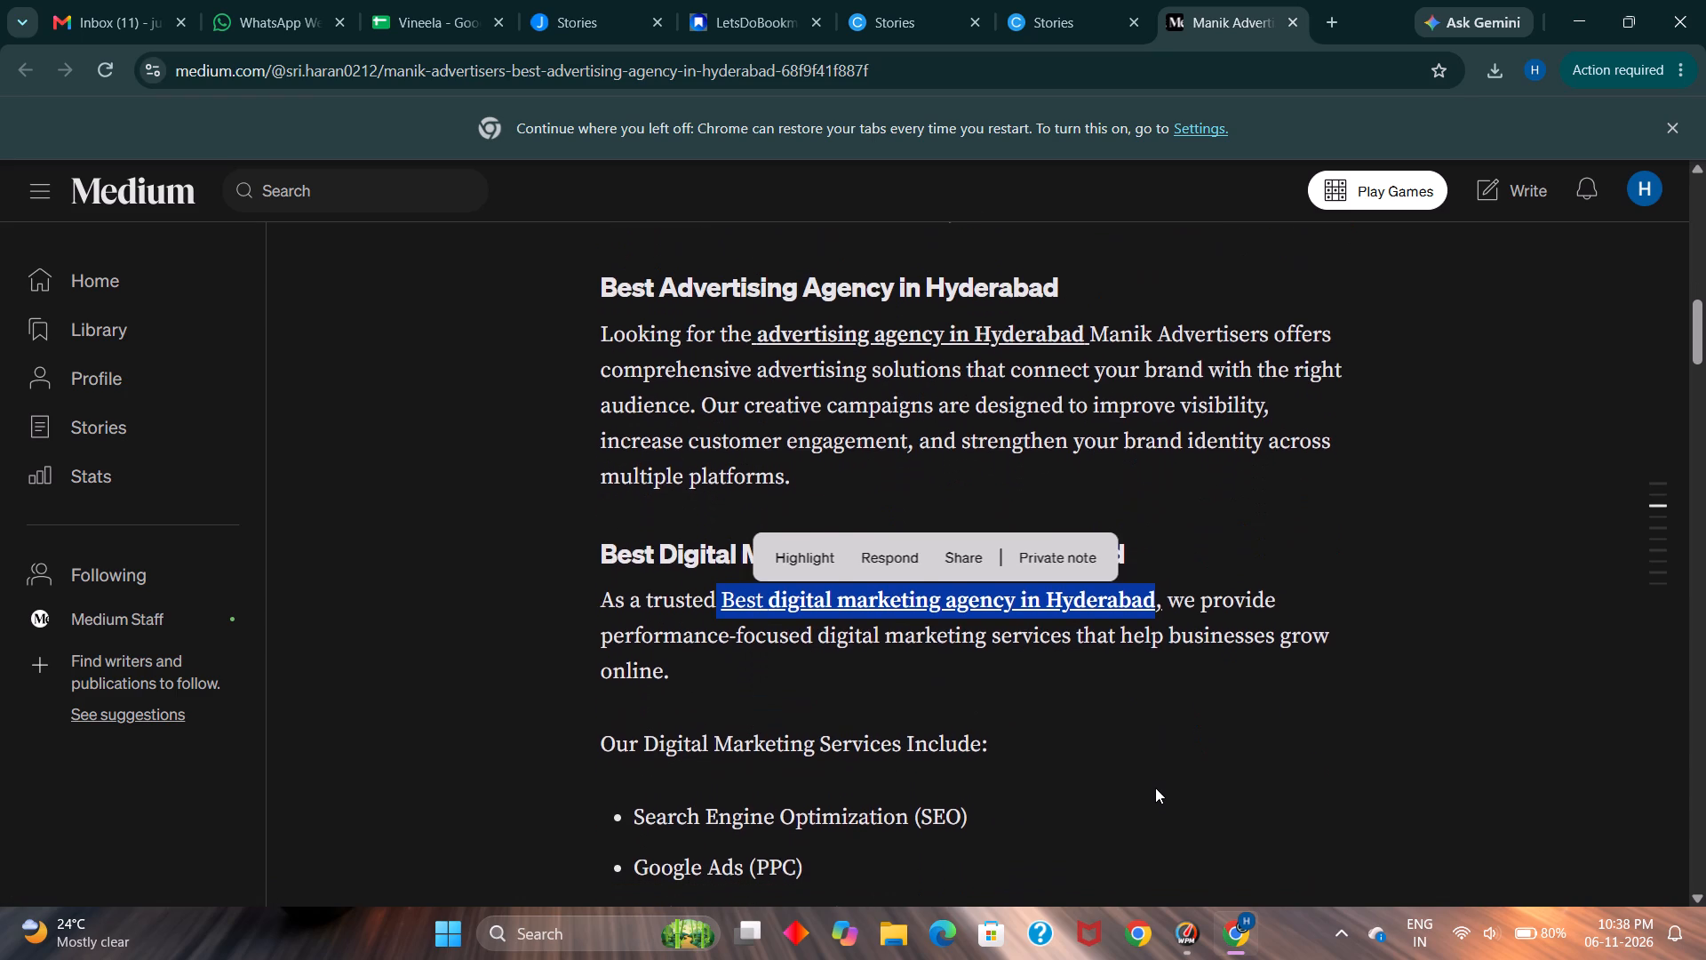
pyautogui.click(732, 12)
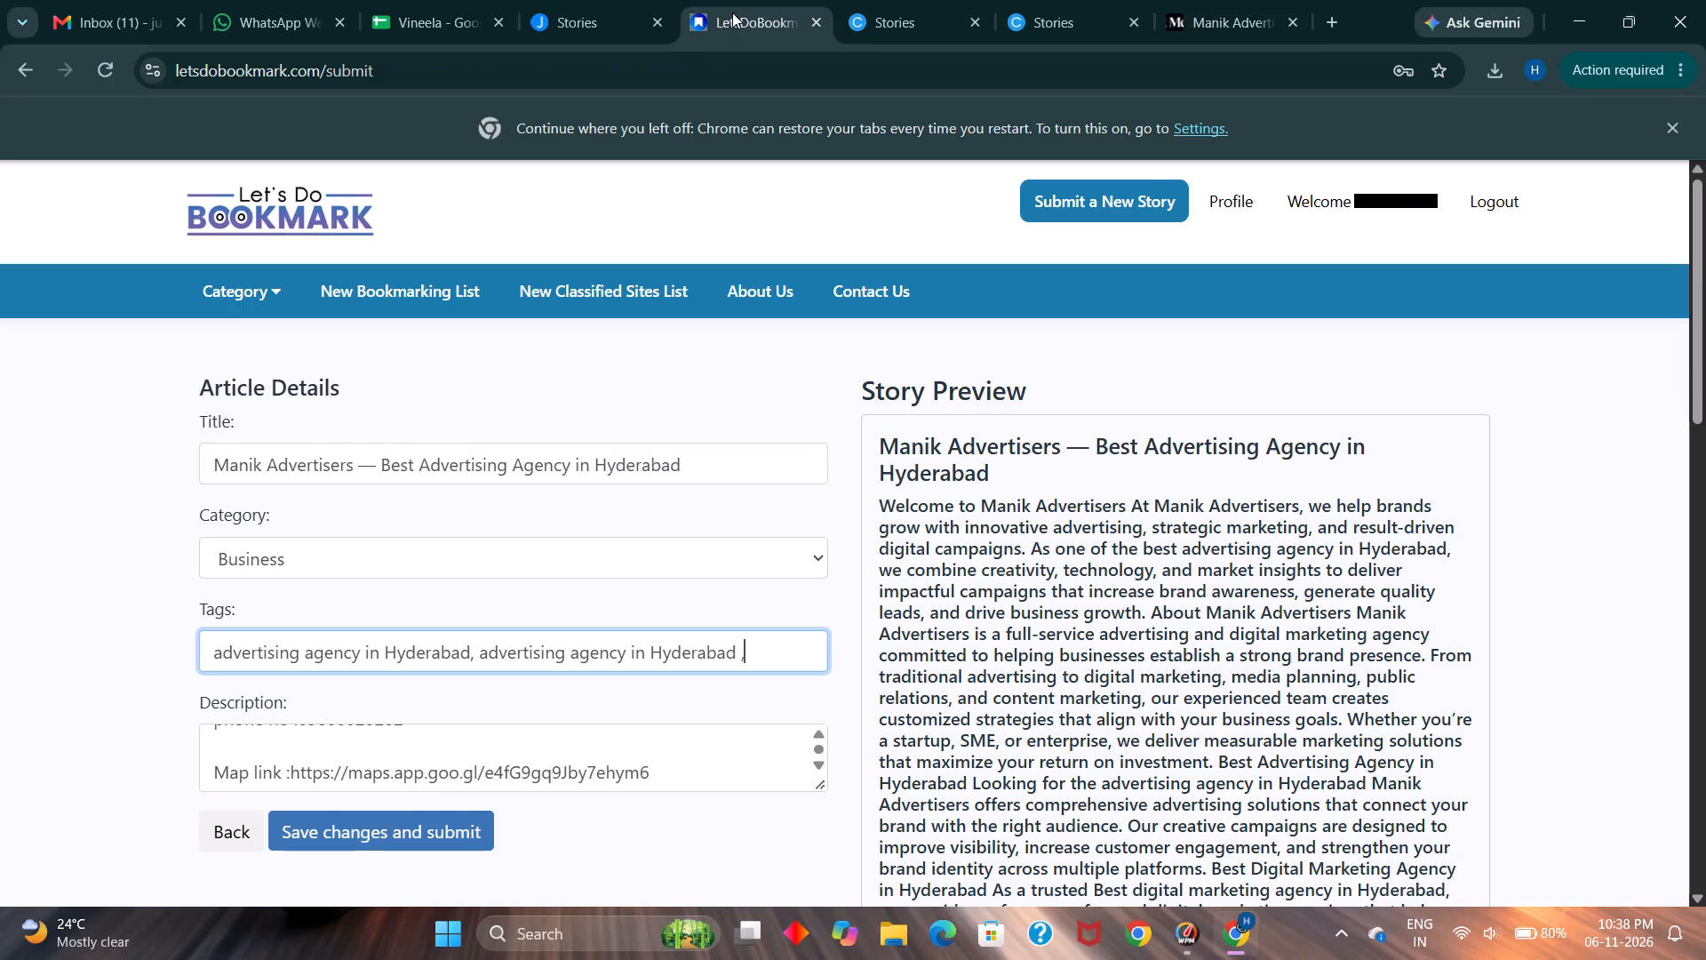
pyautogui.hotkey('ctrl', 'v')
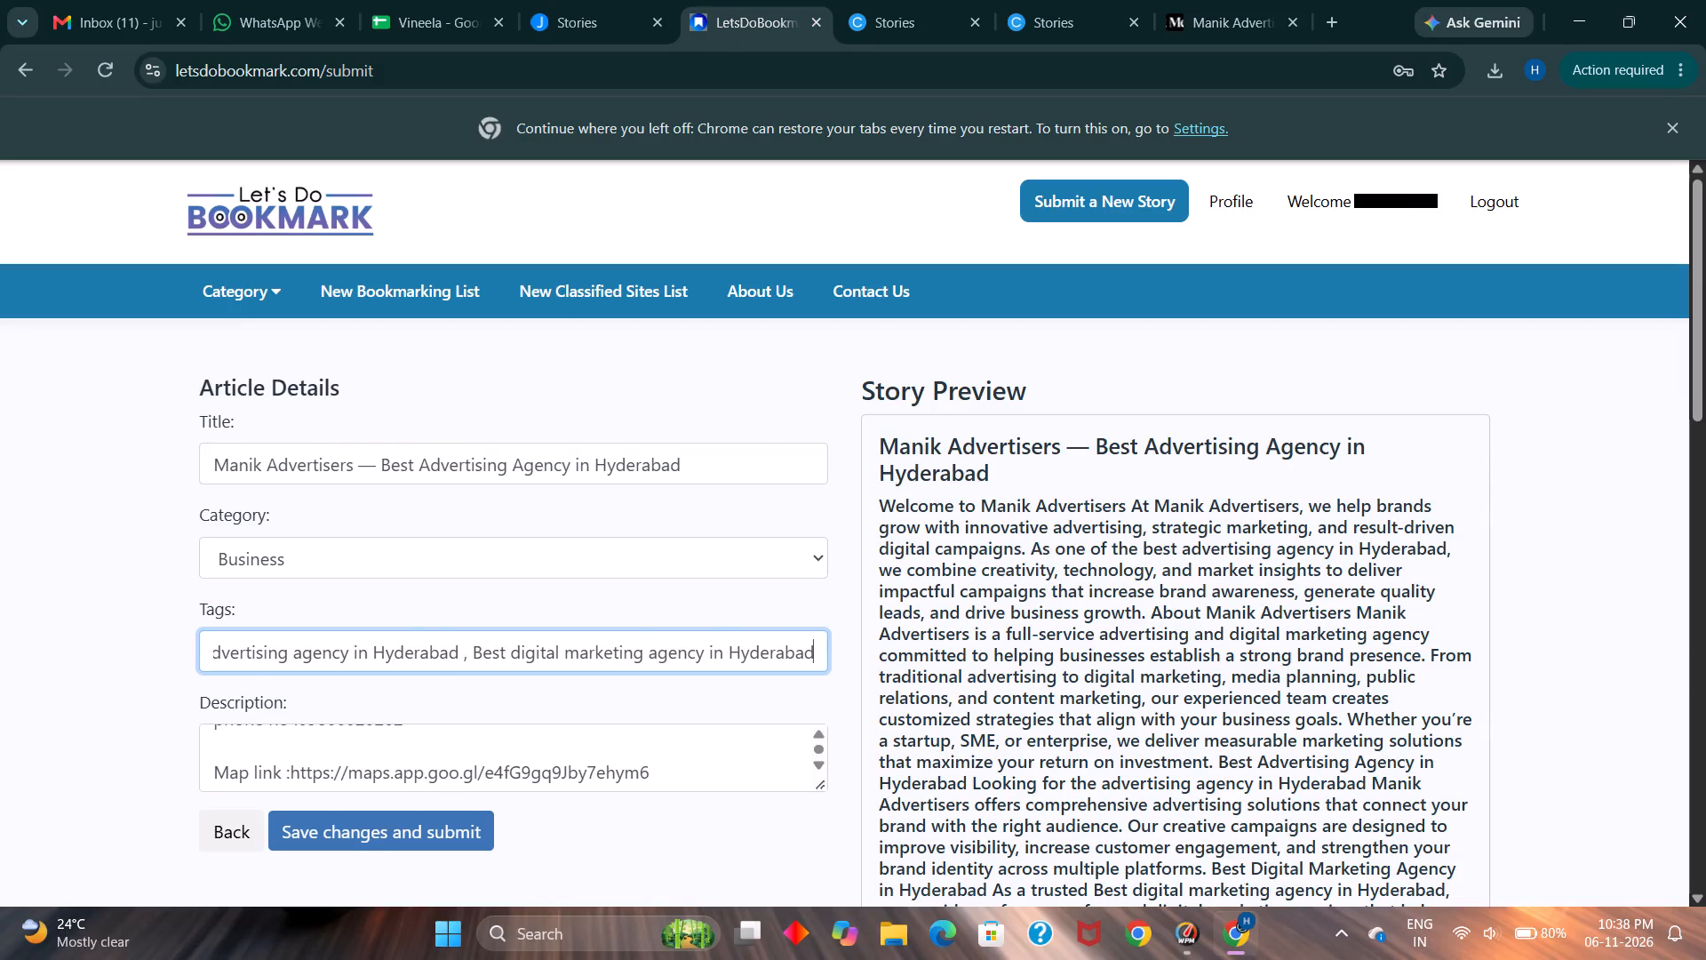
# Save the LetsDoBookmark article details and submit the story.
pyautogui.scroll(1, 483, 754)
pyautogui.click(458, 822)
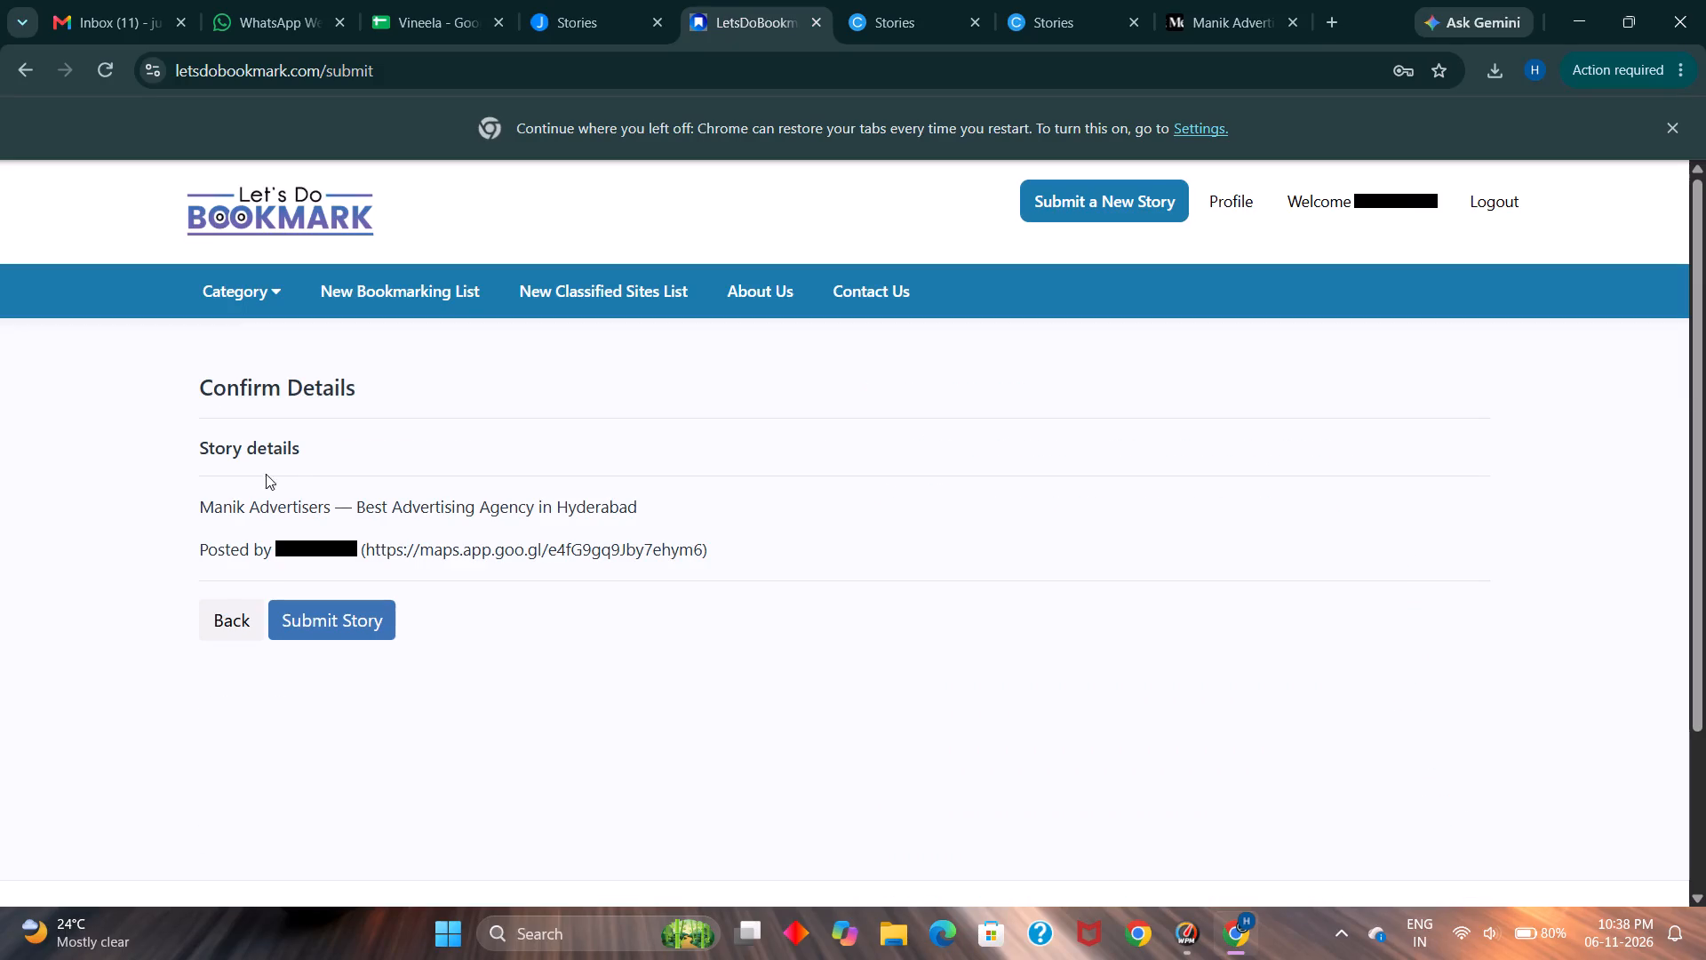
pyautogui.click(322, 618)
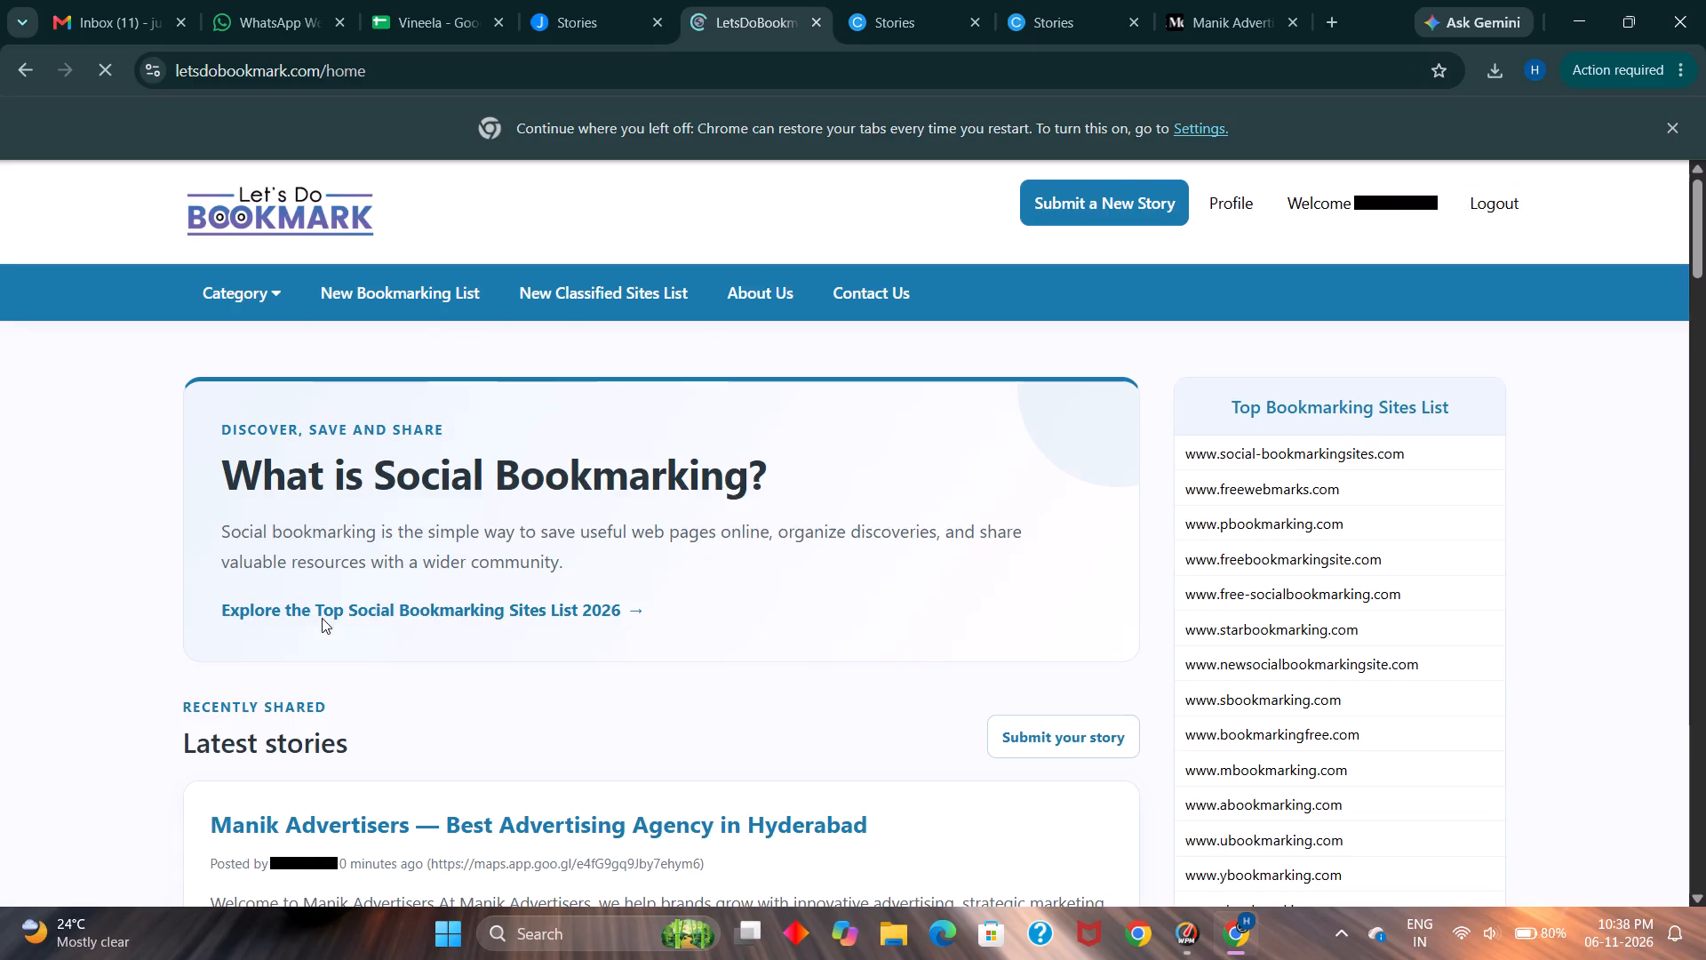
# Open the newly published Manik Advertisers story on LetsDoBookmark and copy its page address.
pyautogui.press('Down')
pyautogui.press('Down')
pyautogui.press('Down')
pyautogui.press('Down')
pyautogui.press('Down')
pyautogui.press('Down')
pyautogui.press('Down')
pyautogui.press('Down')
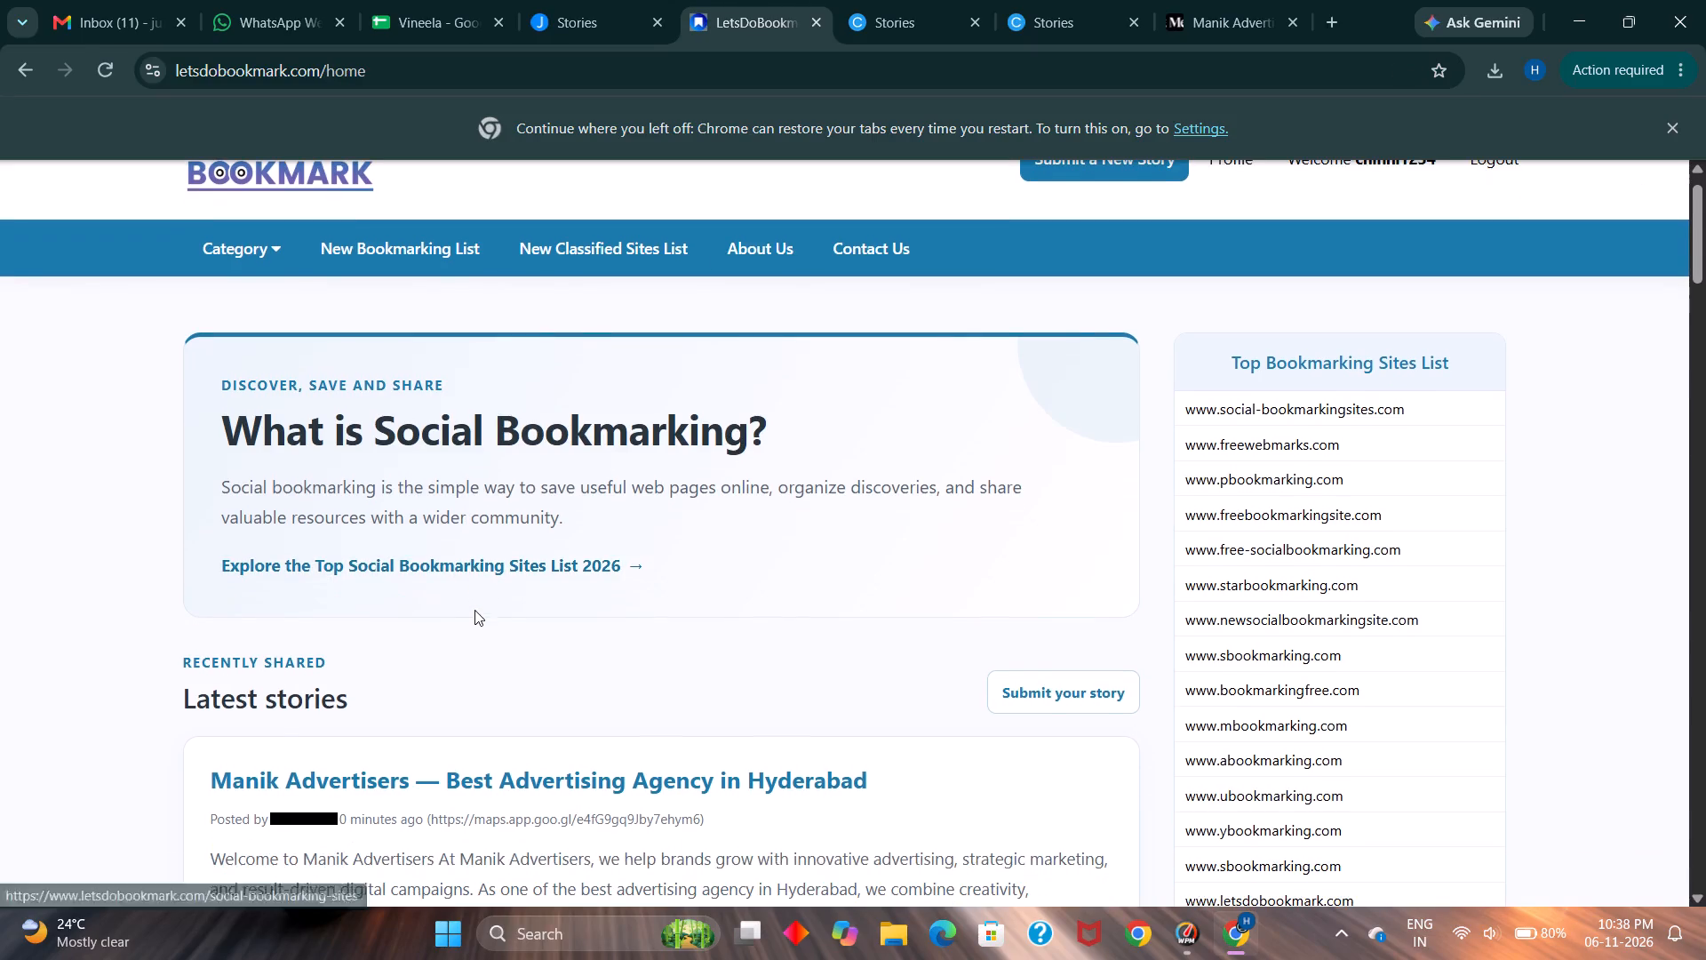
pyautogui.click(262, 671)
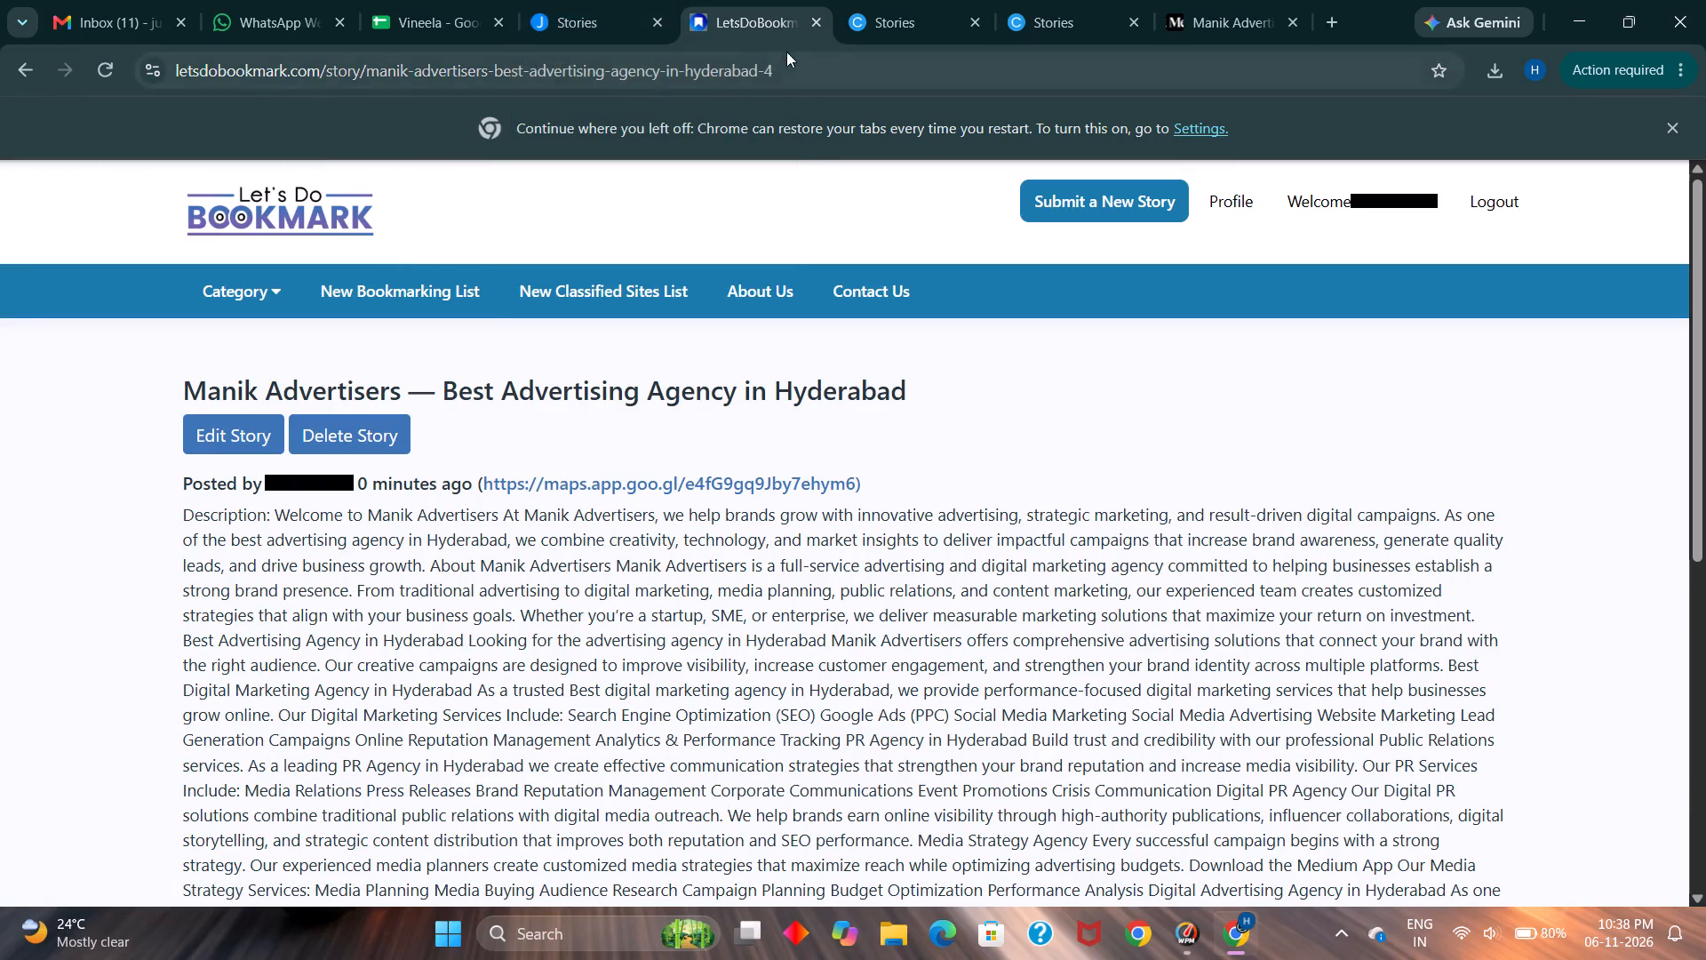
pyautogui.tripleClick(807, 68)
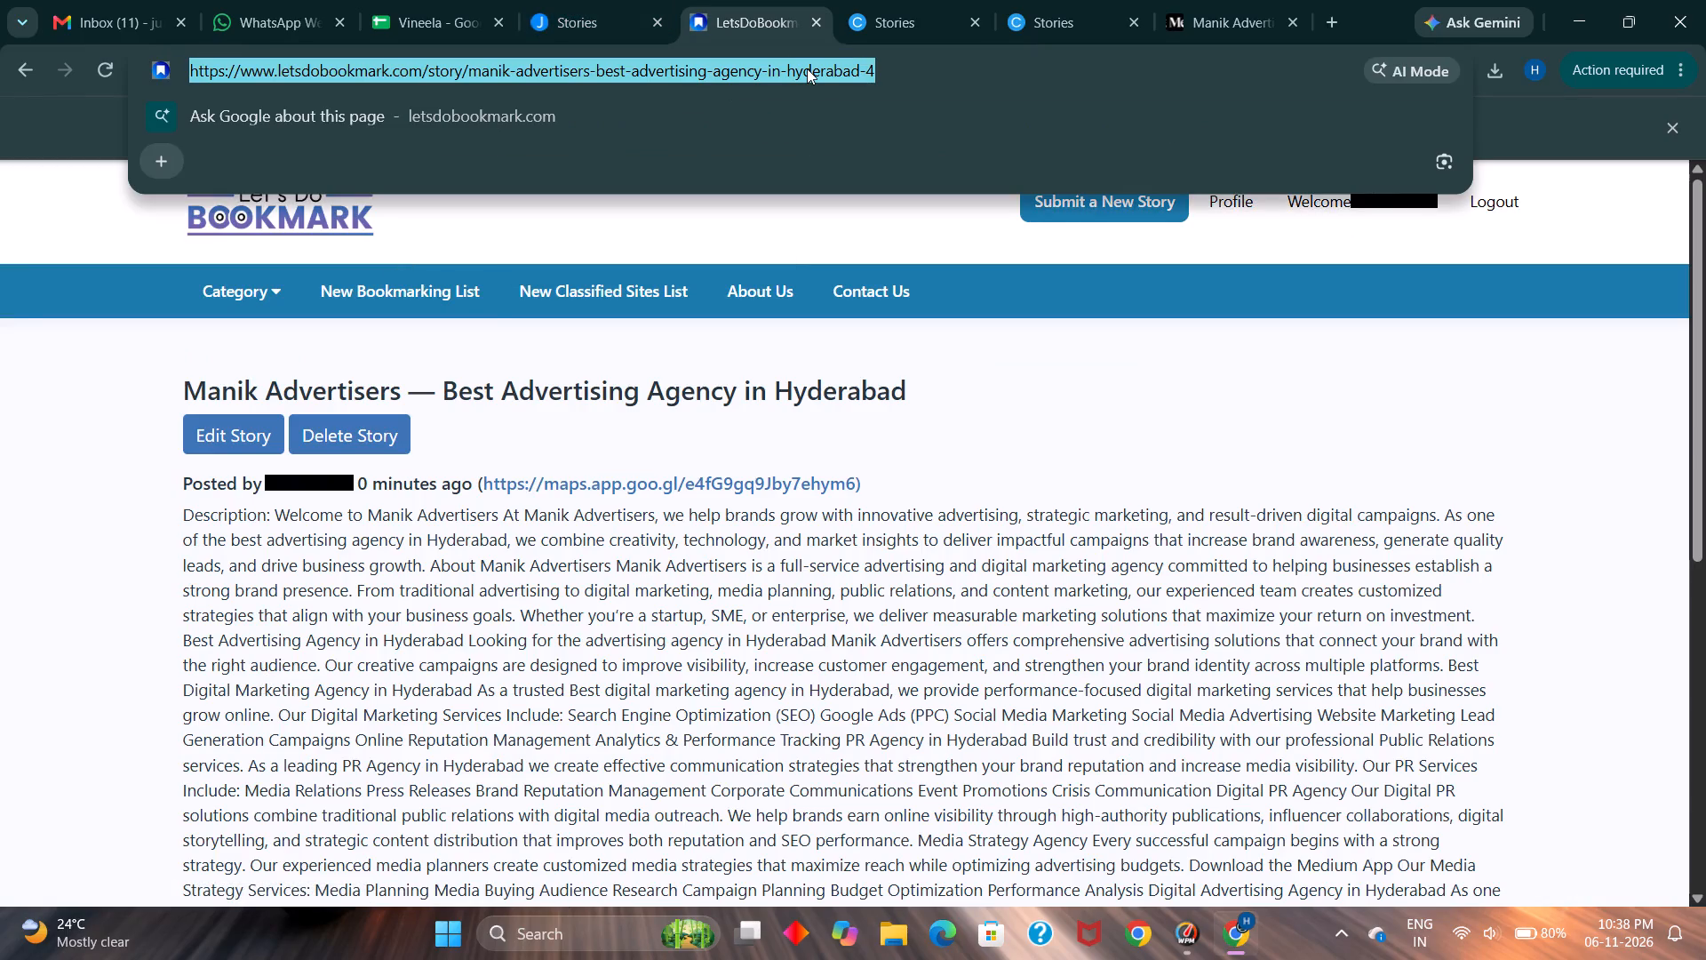
pyautogui.hotkey('ctrl', 'c')
# Paste the LetsDoBookmark story link into cell A12 of the Vineela spreadsheet, in the NOV block above the Tumblr link.
pyautogui.click(431, 35)
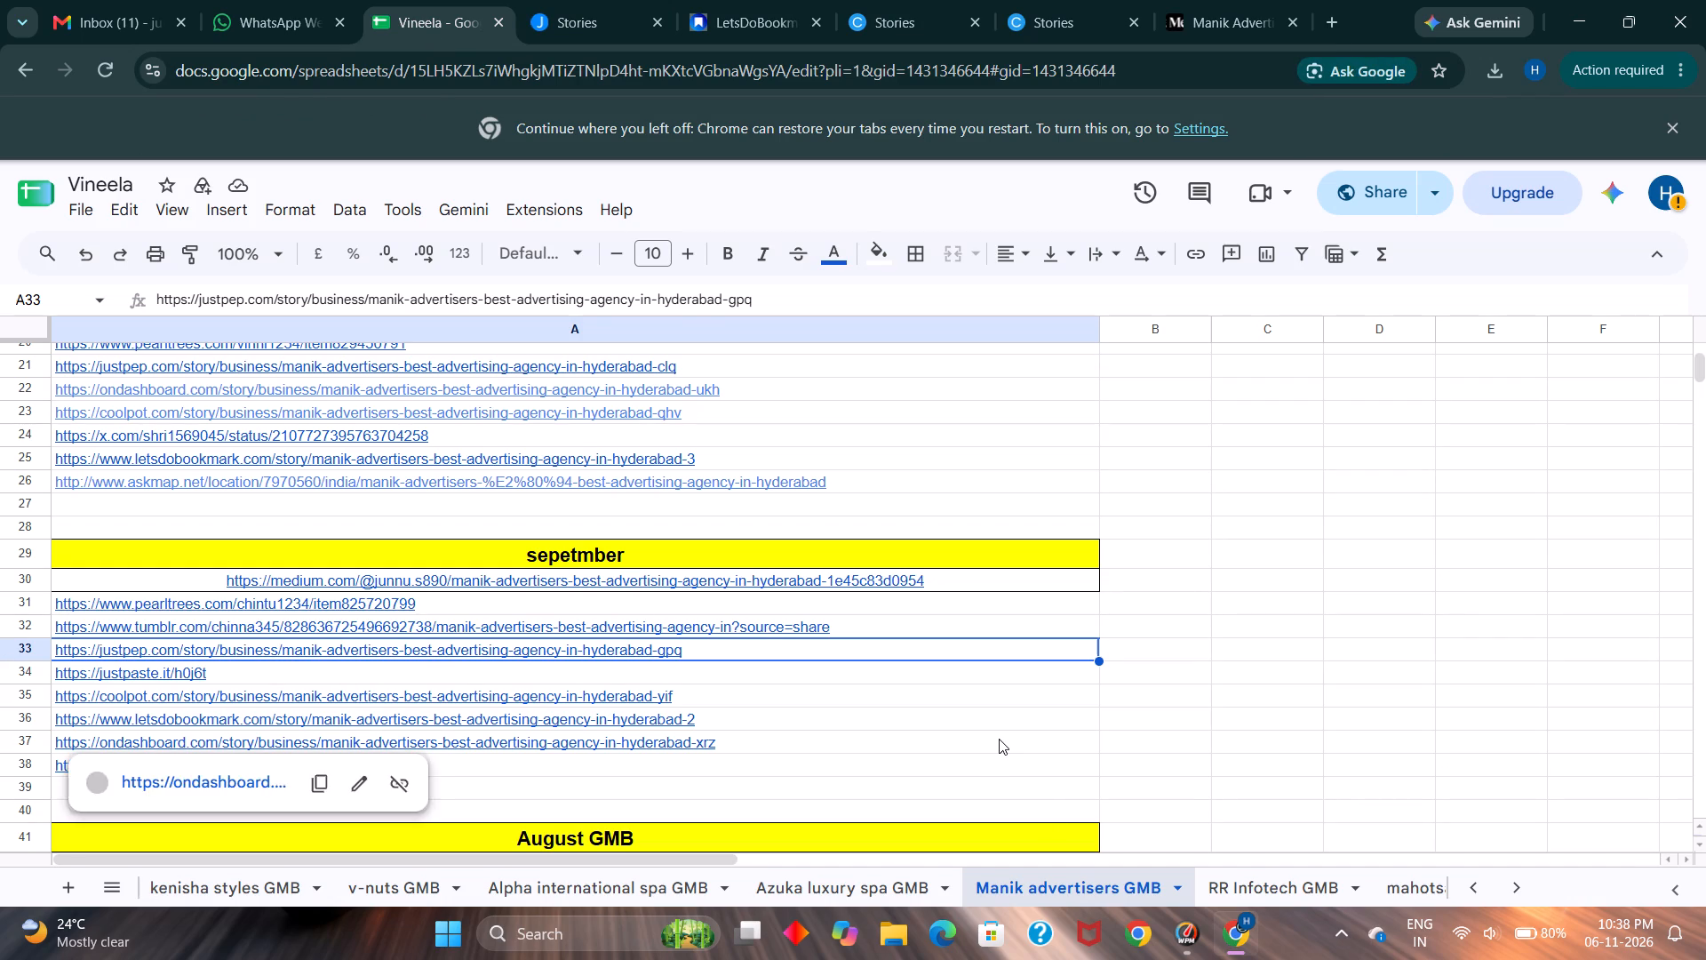
pyautogui.press('Up')
pyautogui.press('Up')
pyautogui.press('Up')
pyautogui.press('Up')
pyautogui.press('Up')
pyautogui.press('Up')
pyautogui.press('Up')
pyautogui.press('Up')
pyautogui.press('Up')
pyautogui.press('Up')
pyautogui.press('Up')
pyautogui.press('Up')
pyautogui.press('Up')
pyautogui.press('Up')
pyautogui.press('Up')
pyautogui.press('Up')
pyautogui.press('Up')
pyautogui.press('Up')
pyautogui.press('Up')
pyautogui.press('Up')
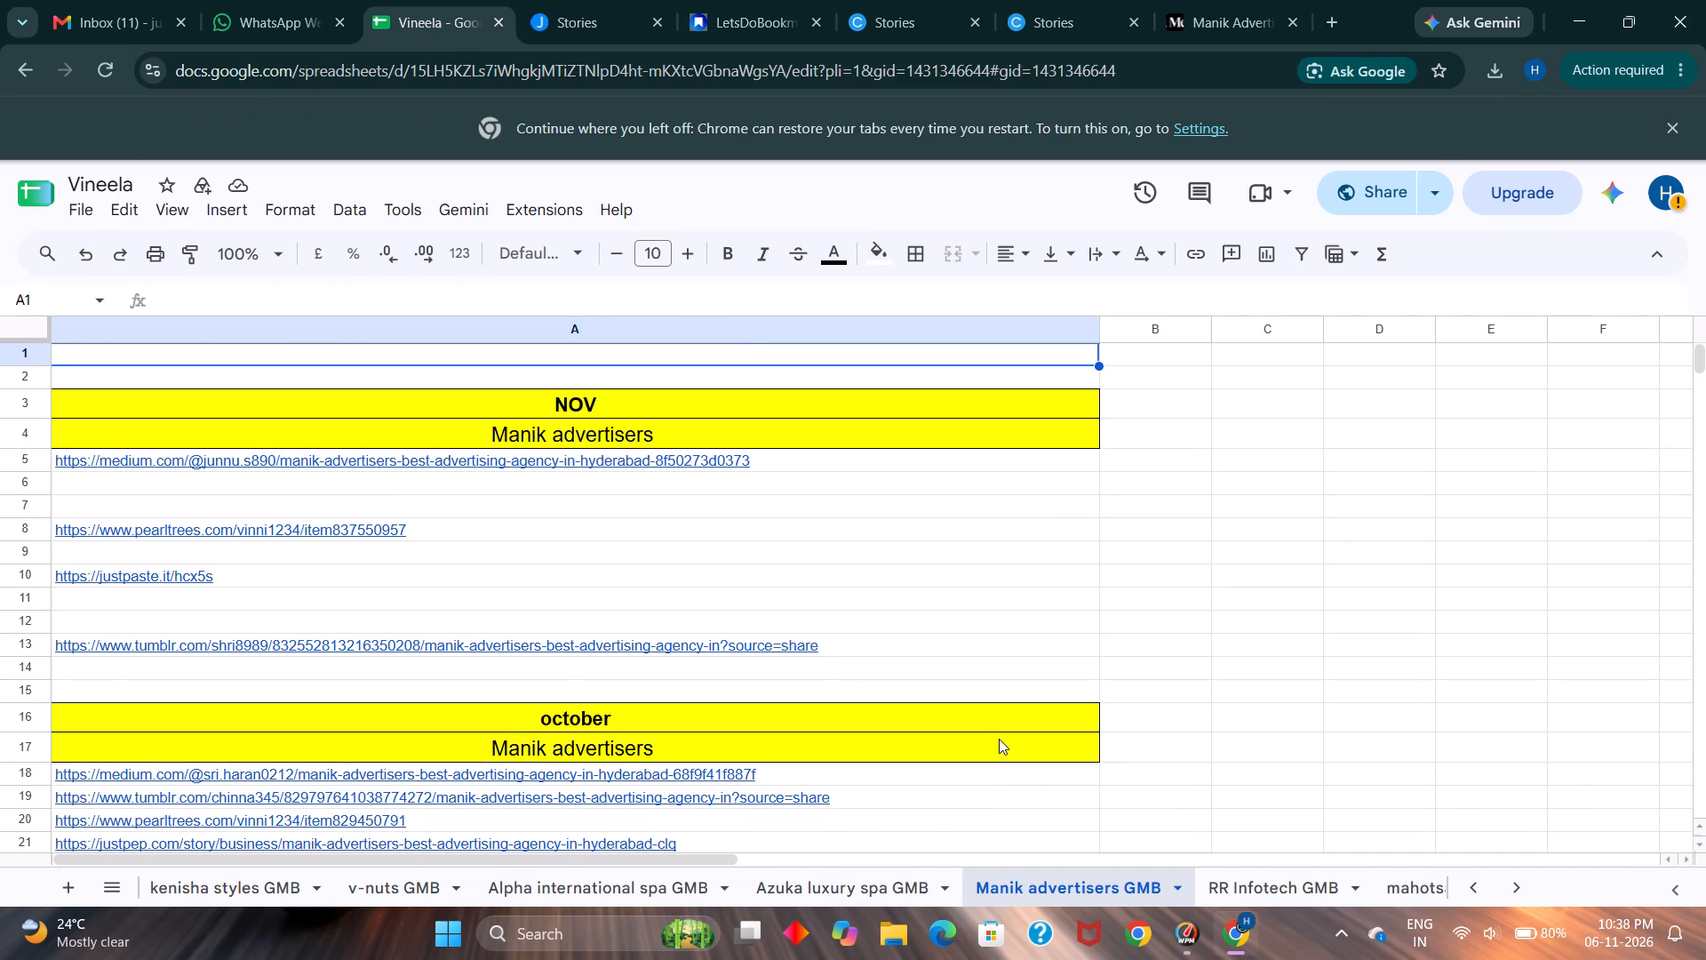
pyautogui.click(143, 622)
pyautogui.hotkey('ctrl', 'v')
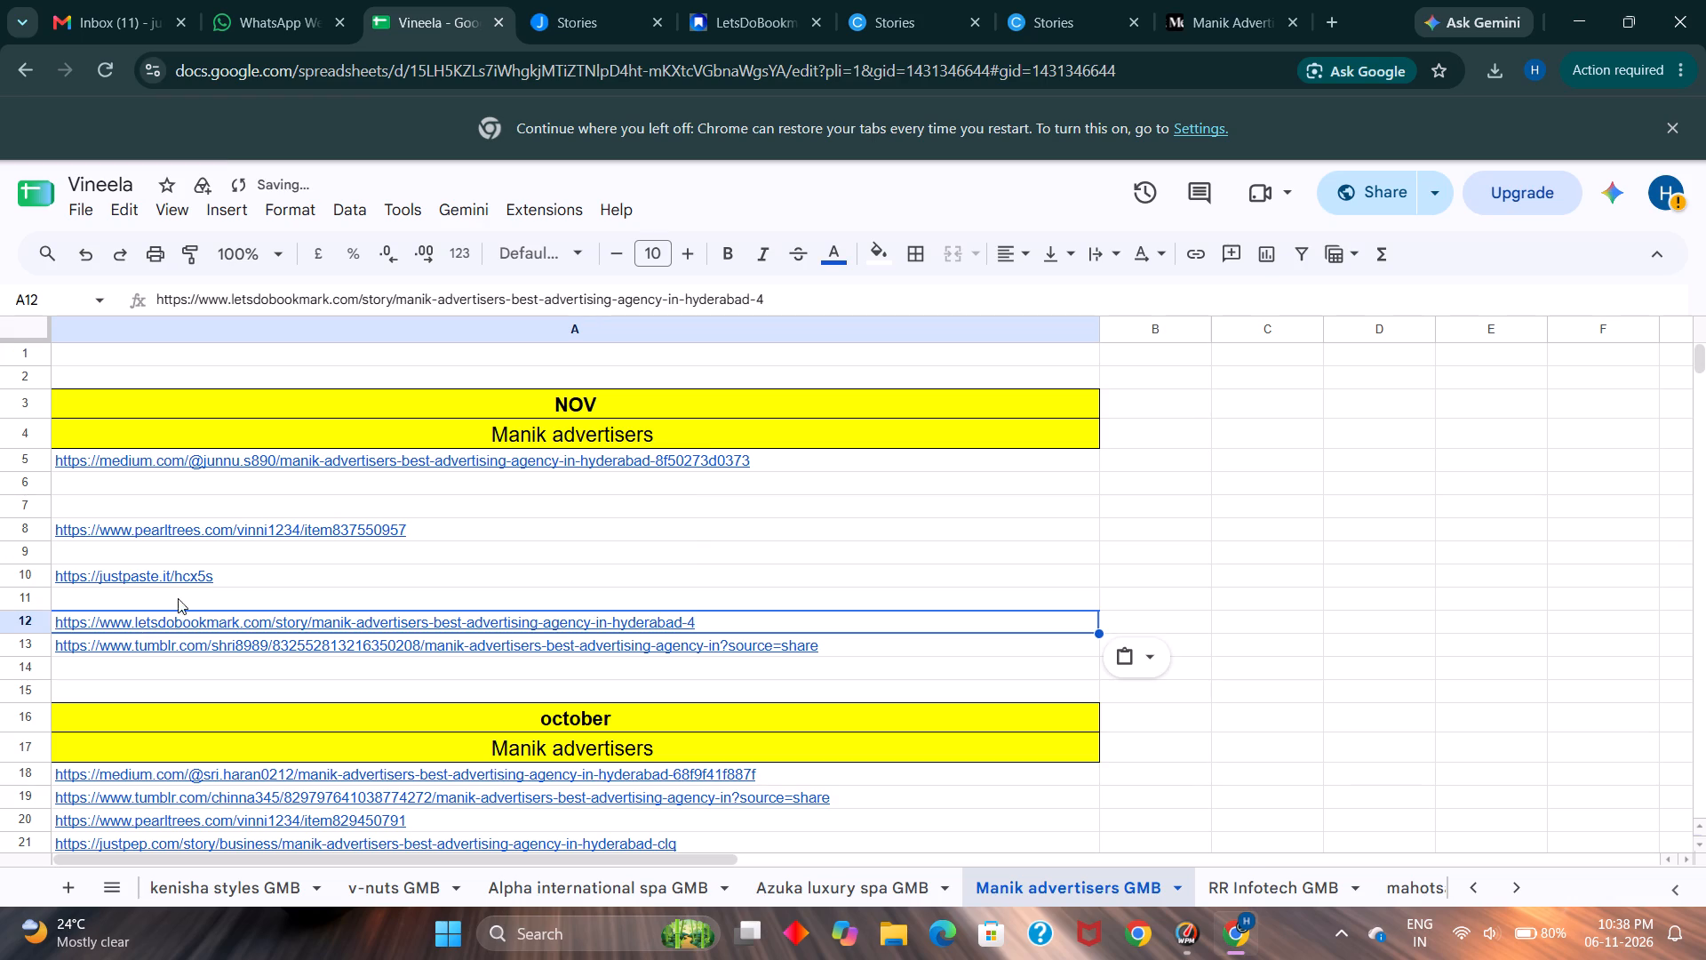
# Copy the published JustPep Manik Advertisers story's address into cell A6 of the Vineela spreadsheet, below the November Medium link.
pyautogui.click(568, 27)
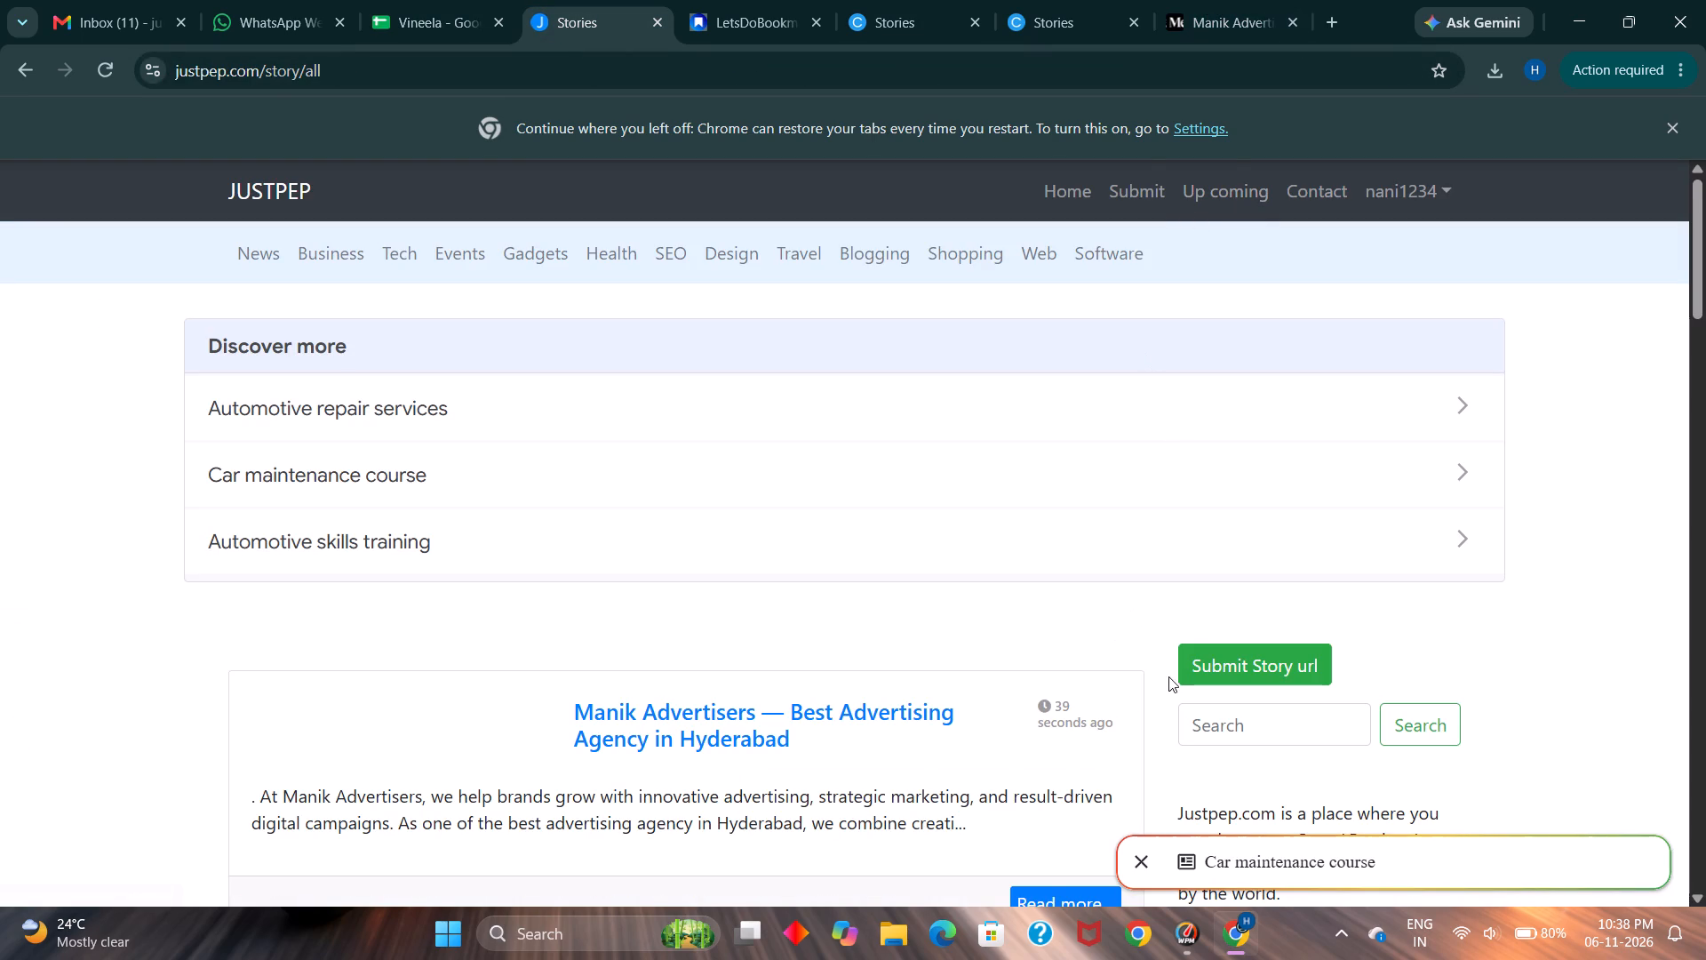
pyautogui.click(1058, 900)
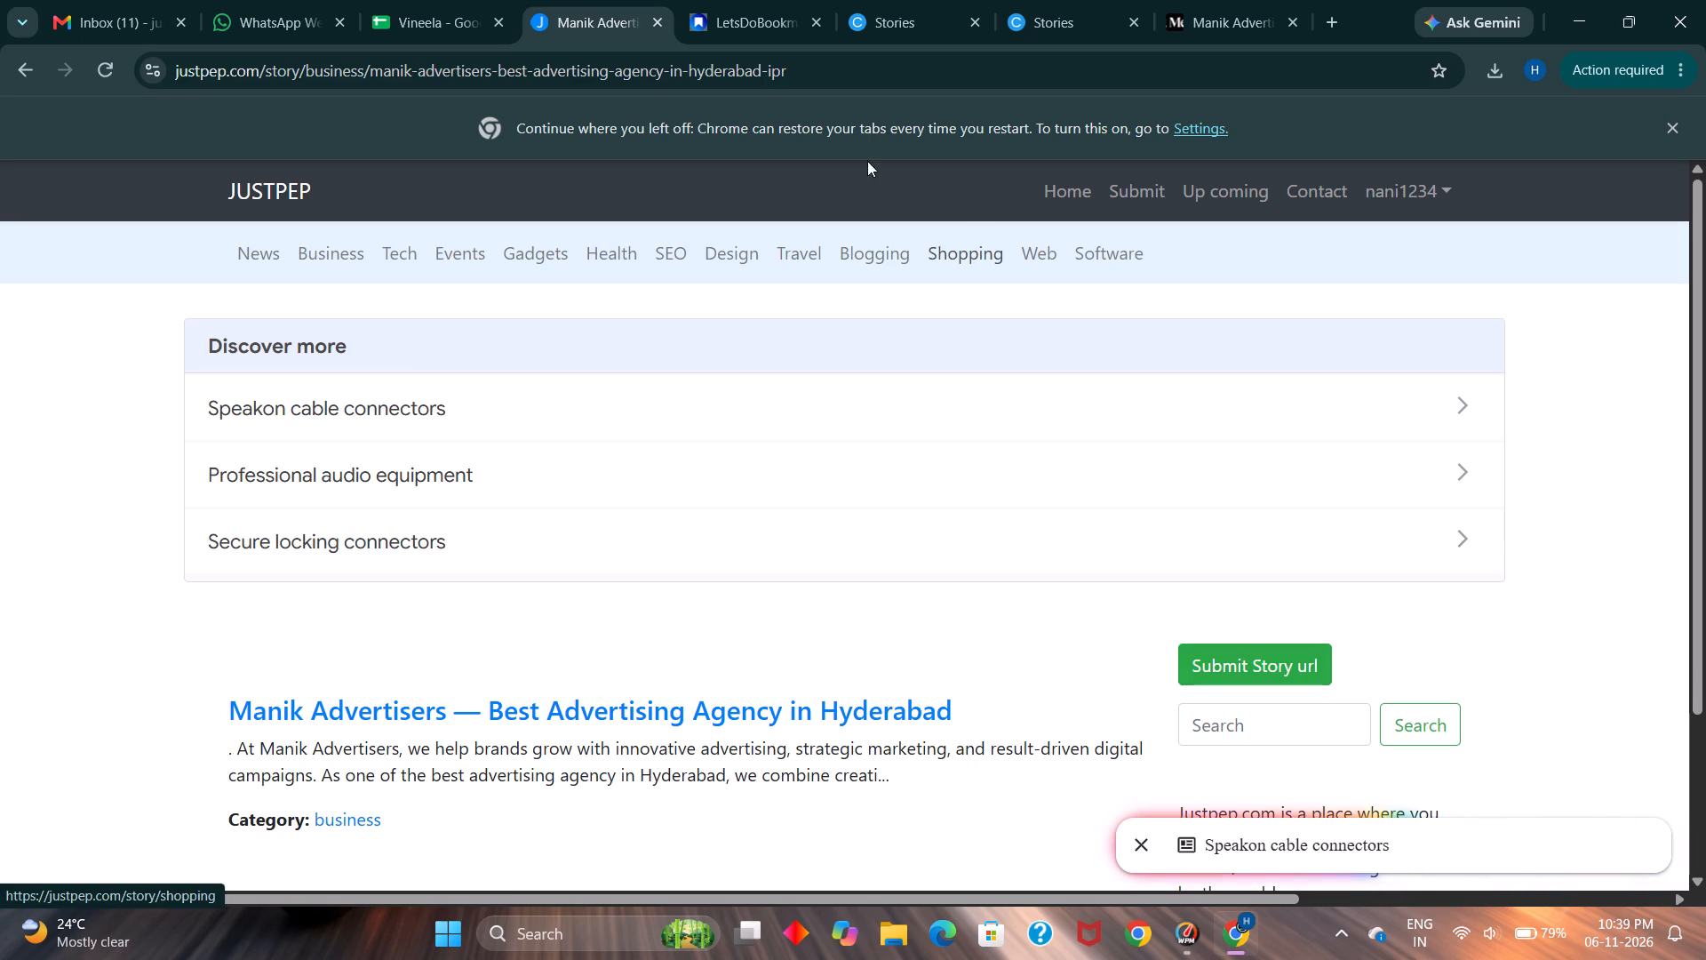
pyautogui.tripleClick(818, 71)
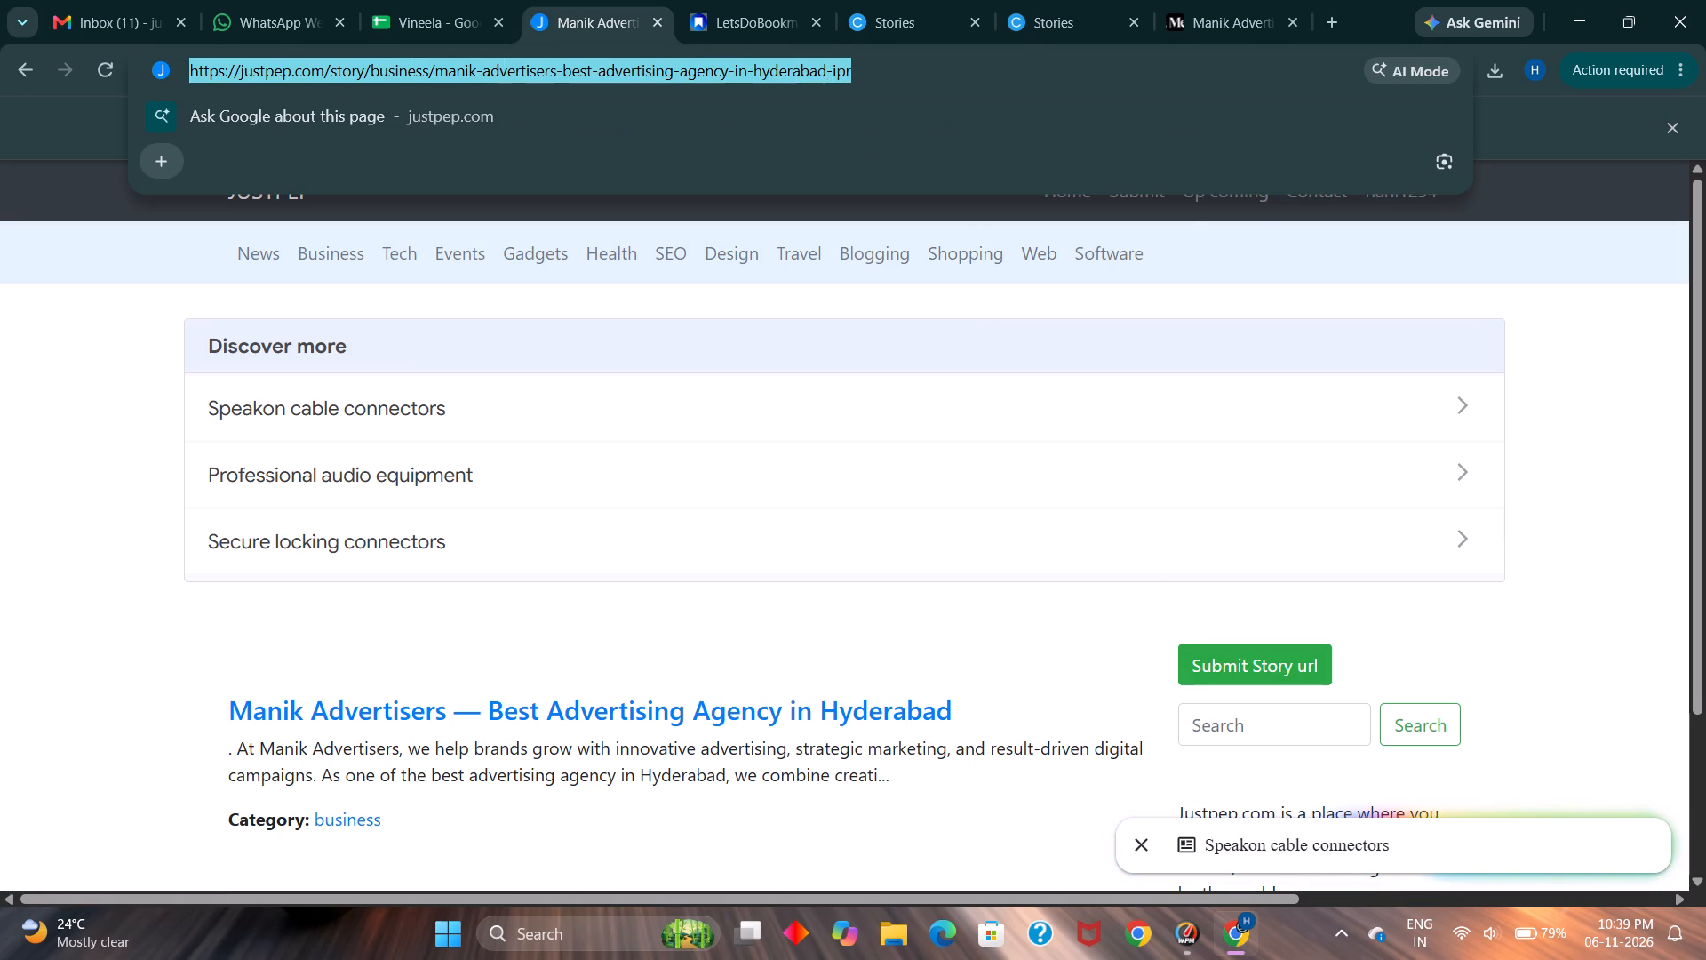
pyautogui.hotkey('ctrl', 'c')
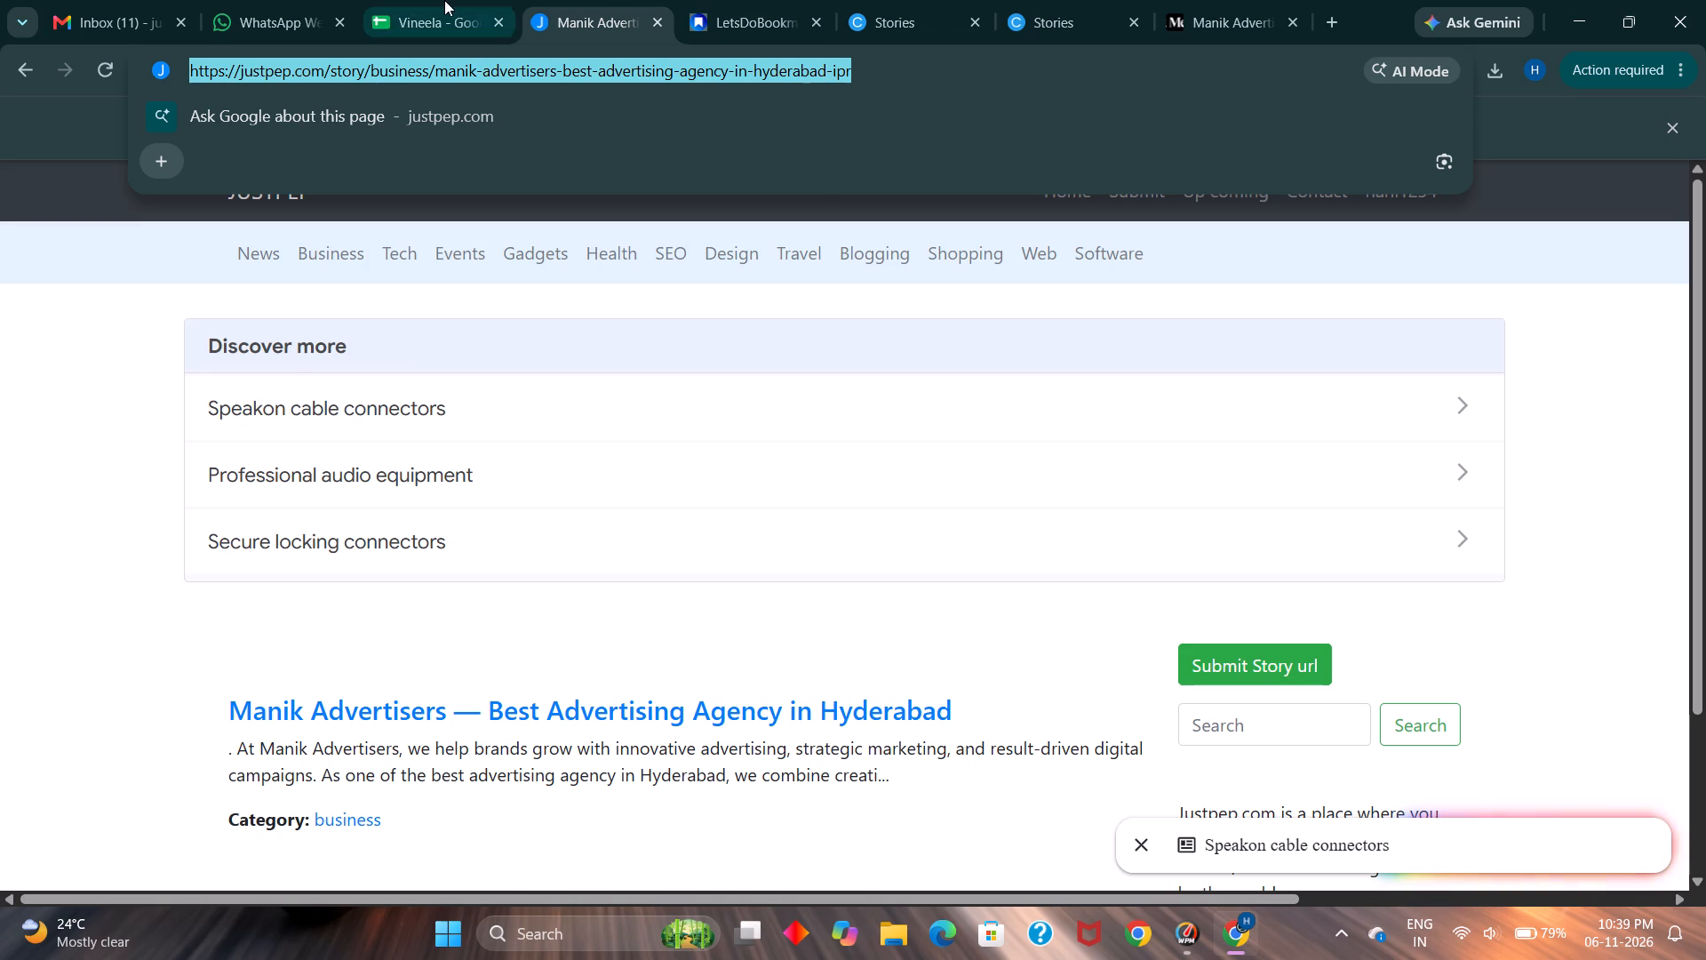
pyautogui.click(418, 28)
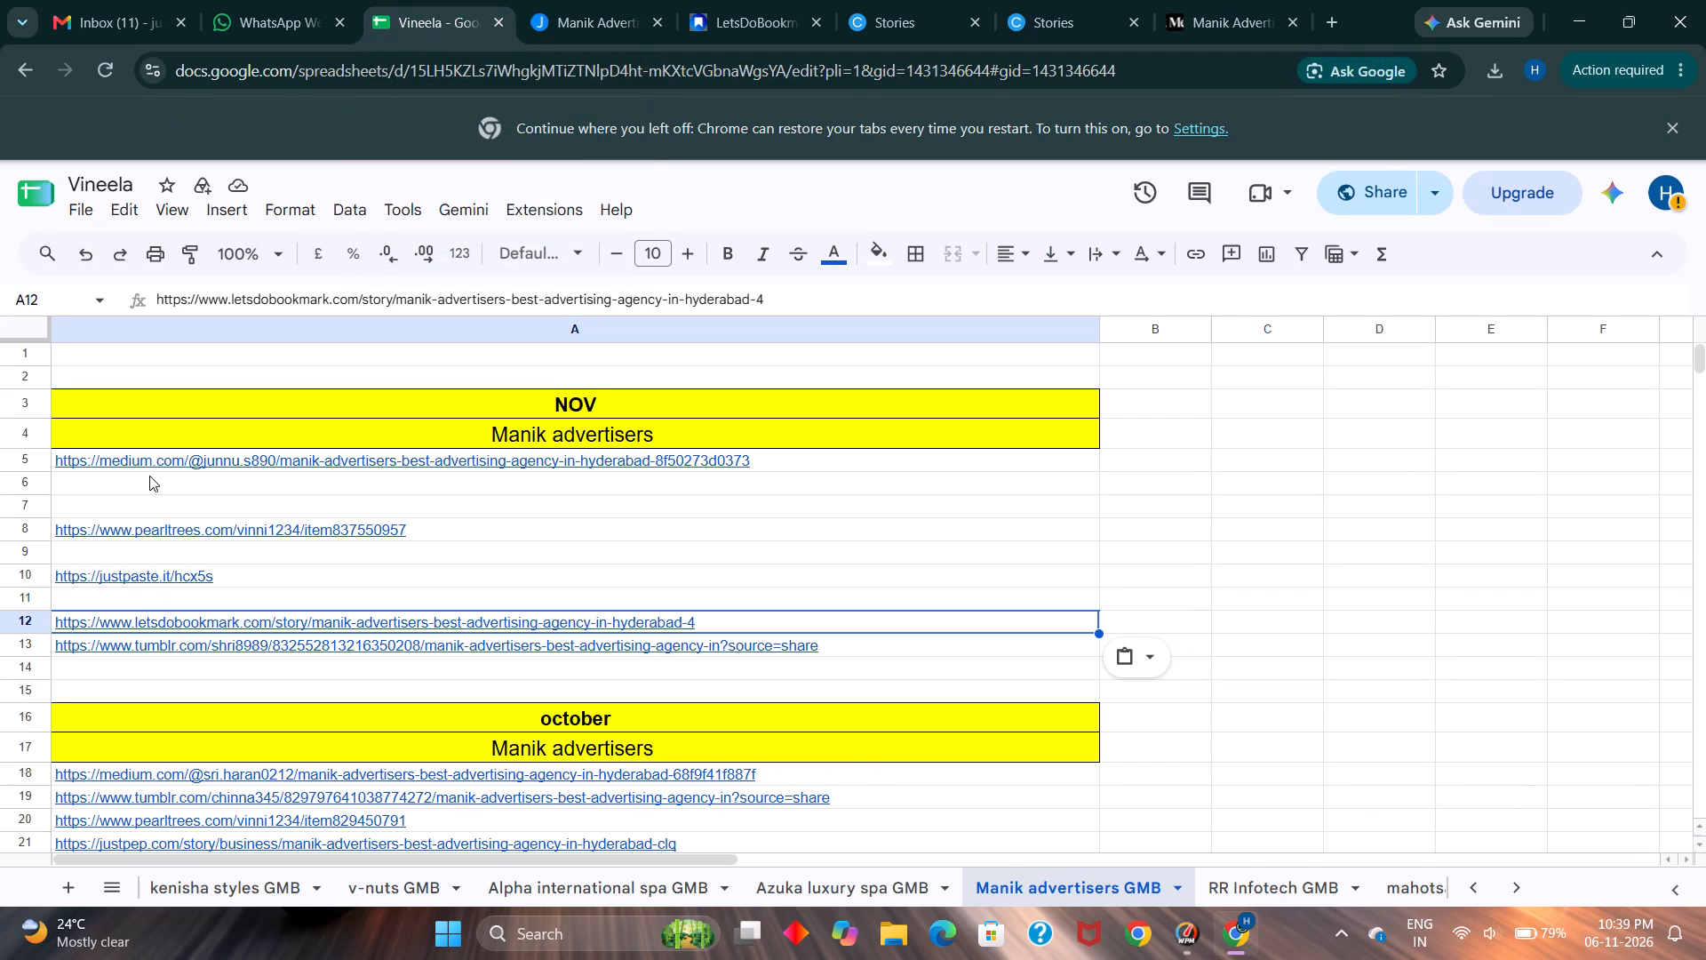
pyautogui.click(150, 486)
pyautogui.hotkey('ctrl', 'v')
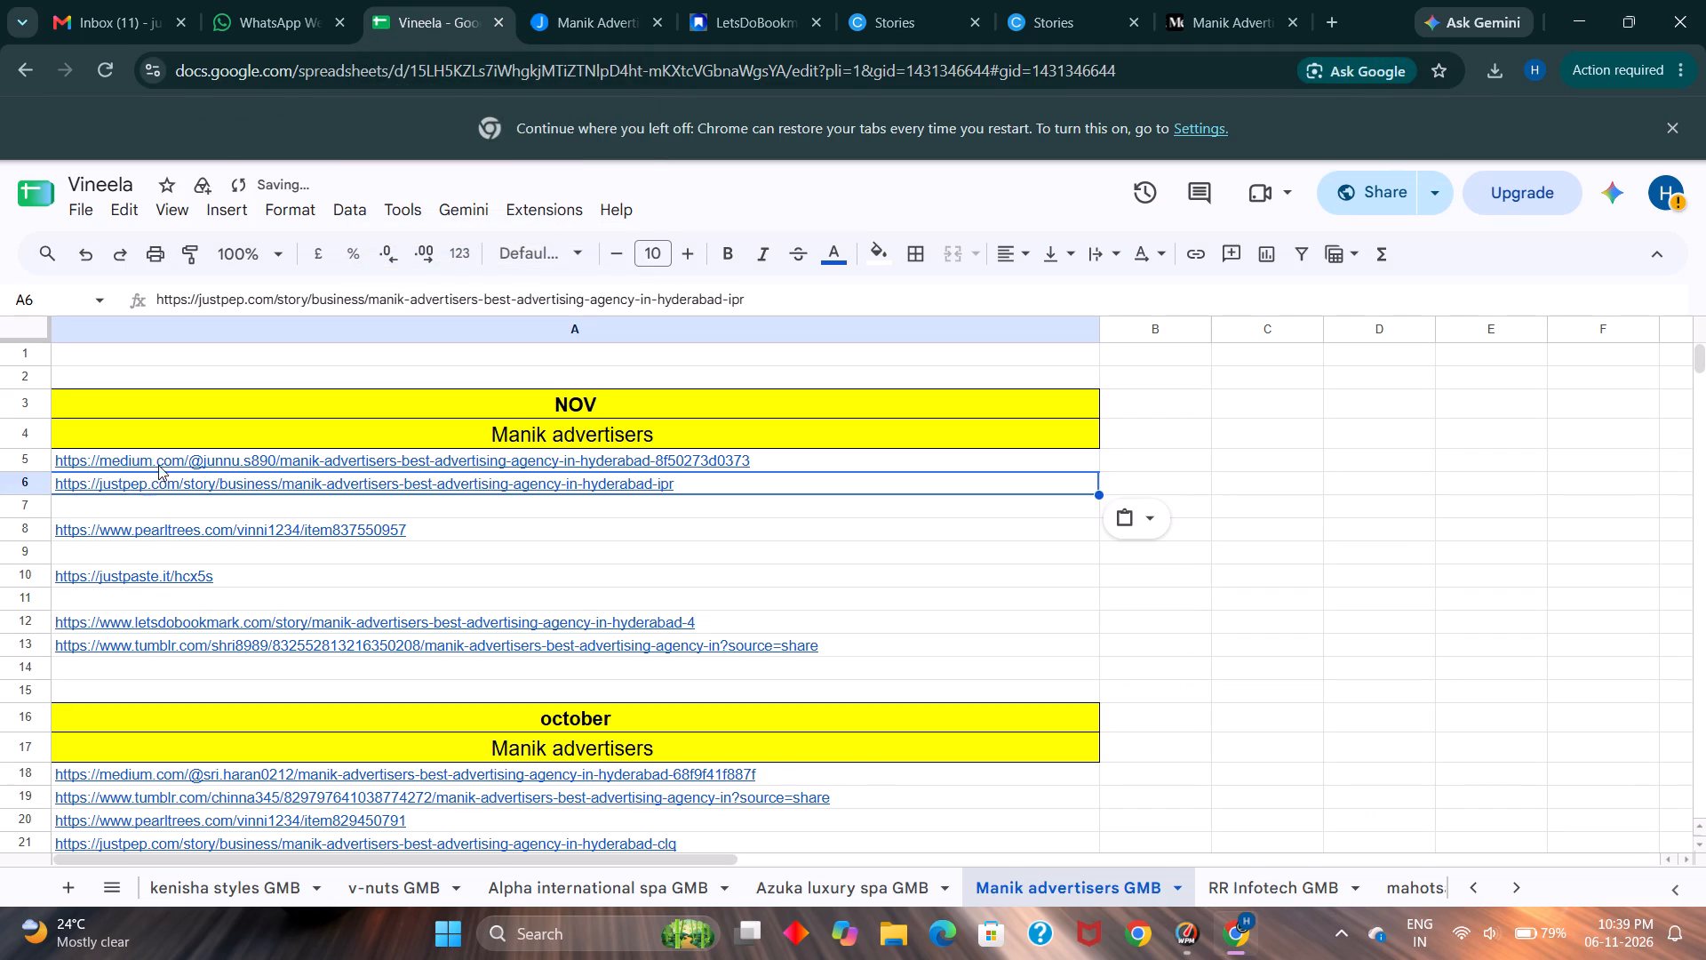
# Open the full Manik Advertisers story pages from the CoolPot and OnDashboard story lists.
pyautogui.click(880, 34)
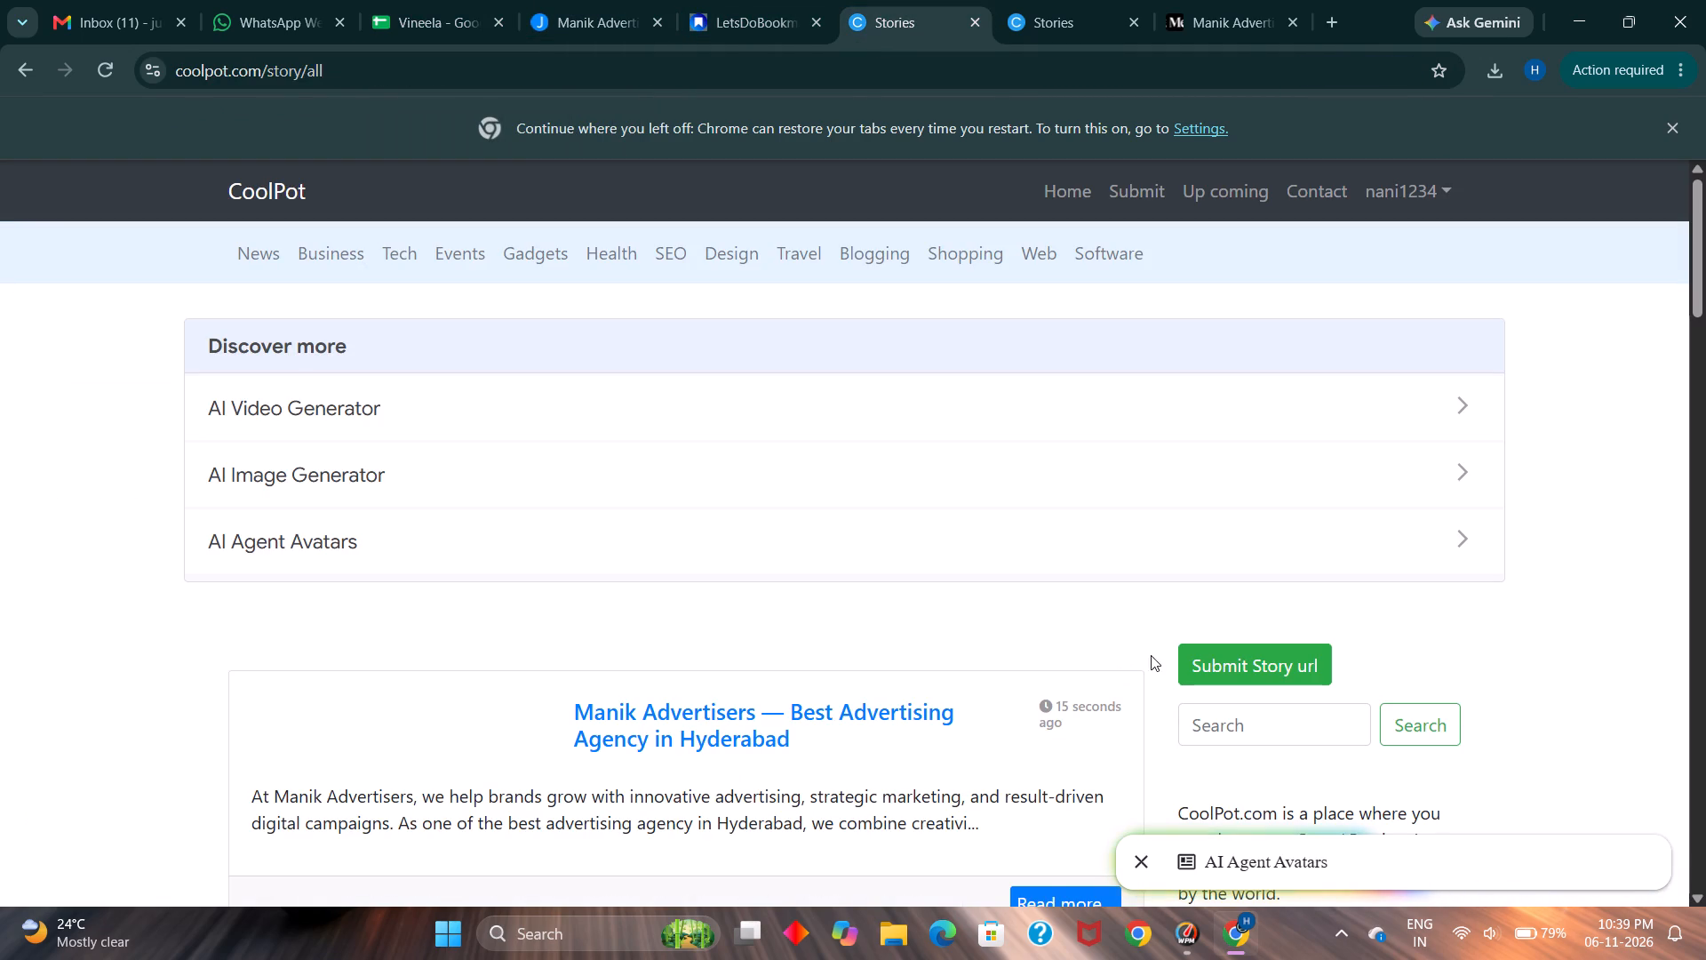
pyautogui.click(1040, 894)
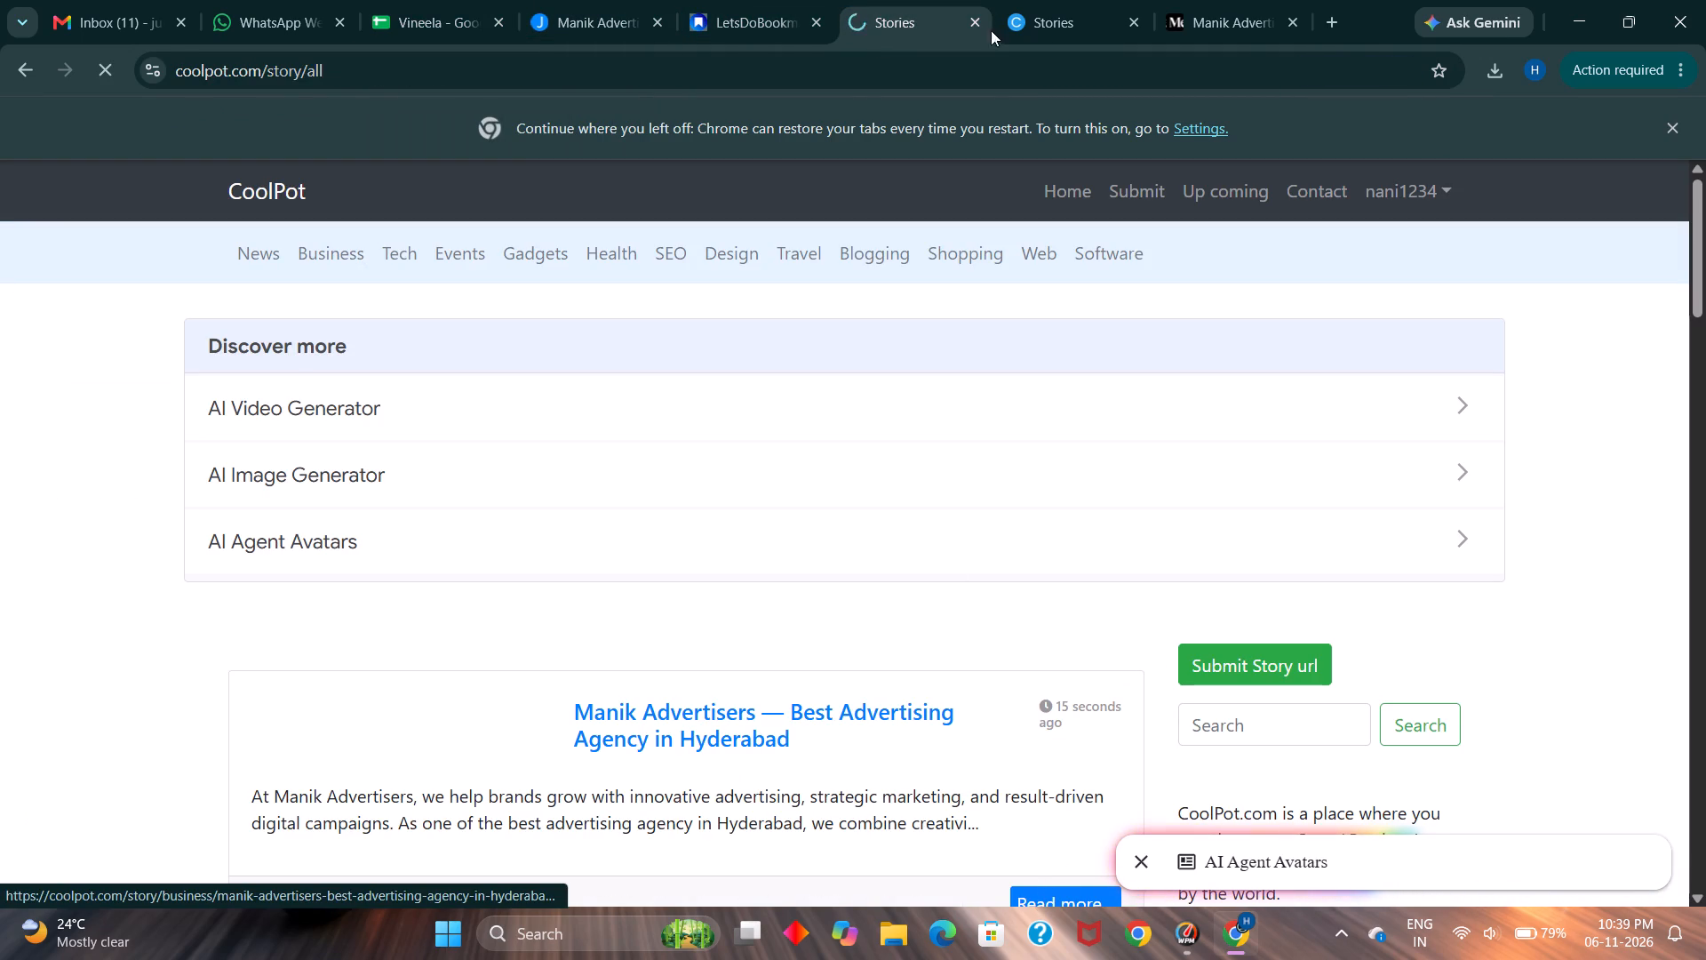
pyautogui.click(1039, 20)
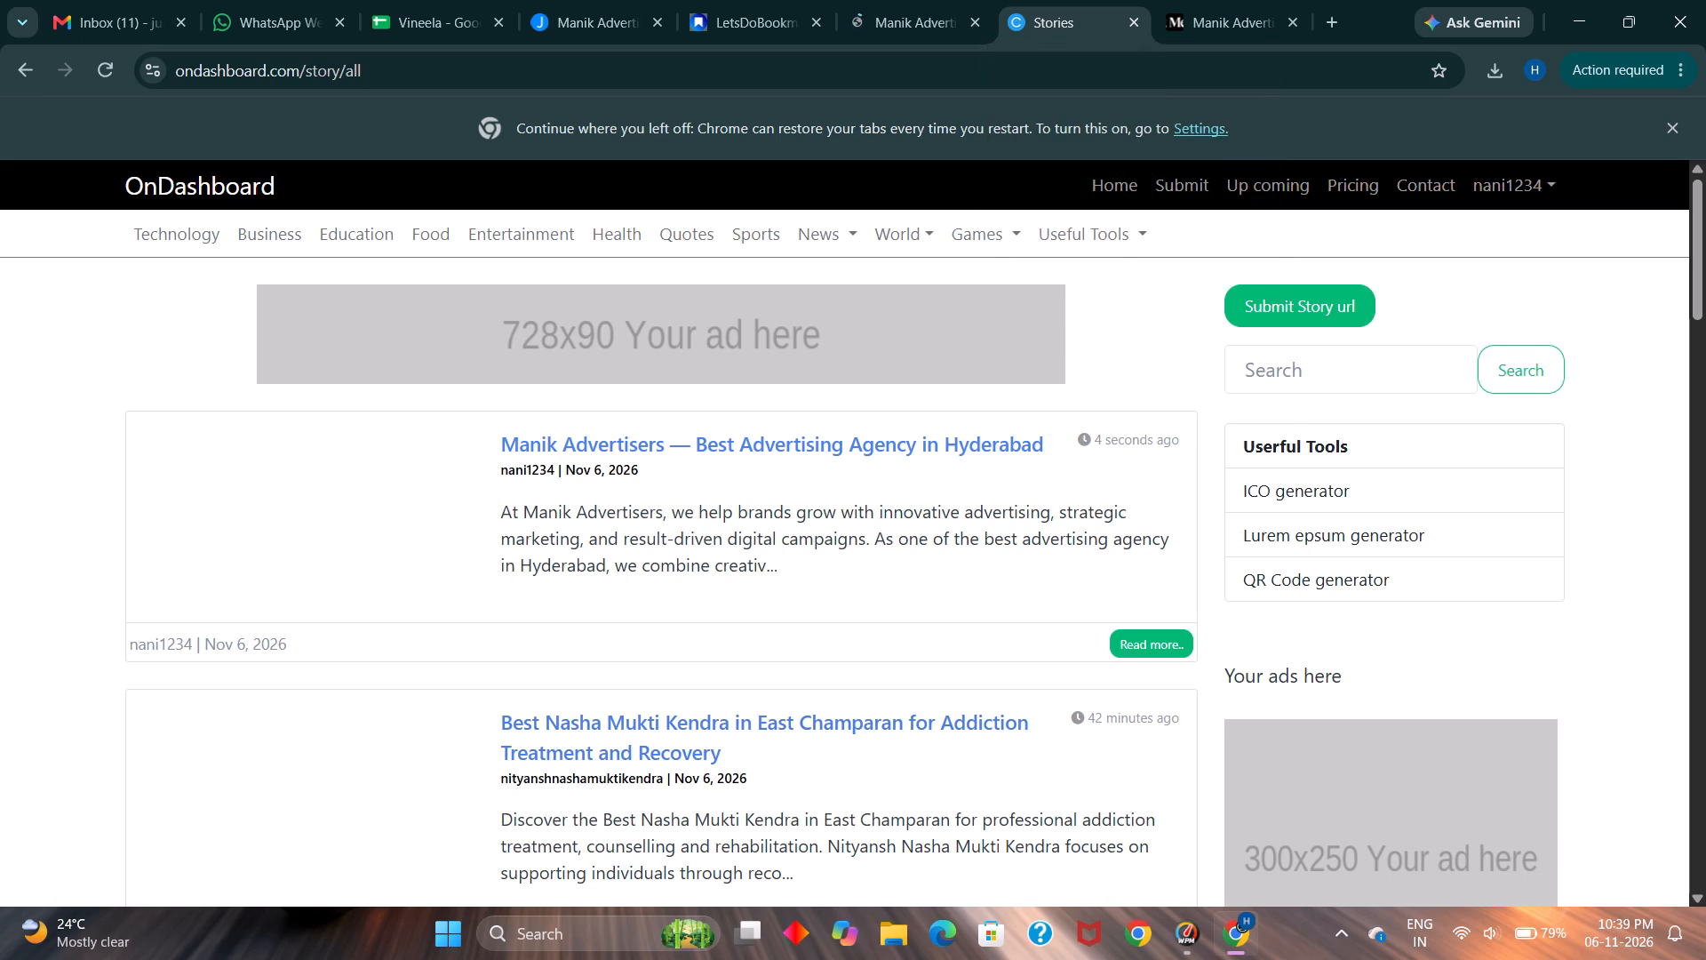
pyautogui.click(1155, 642)
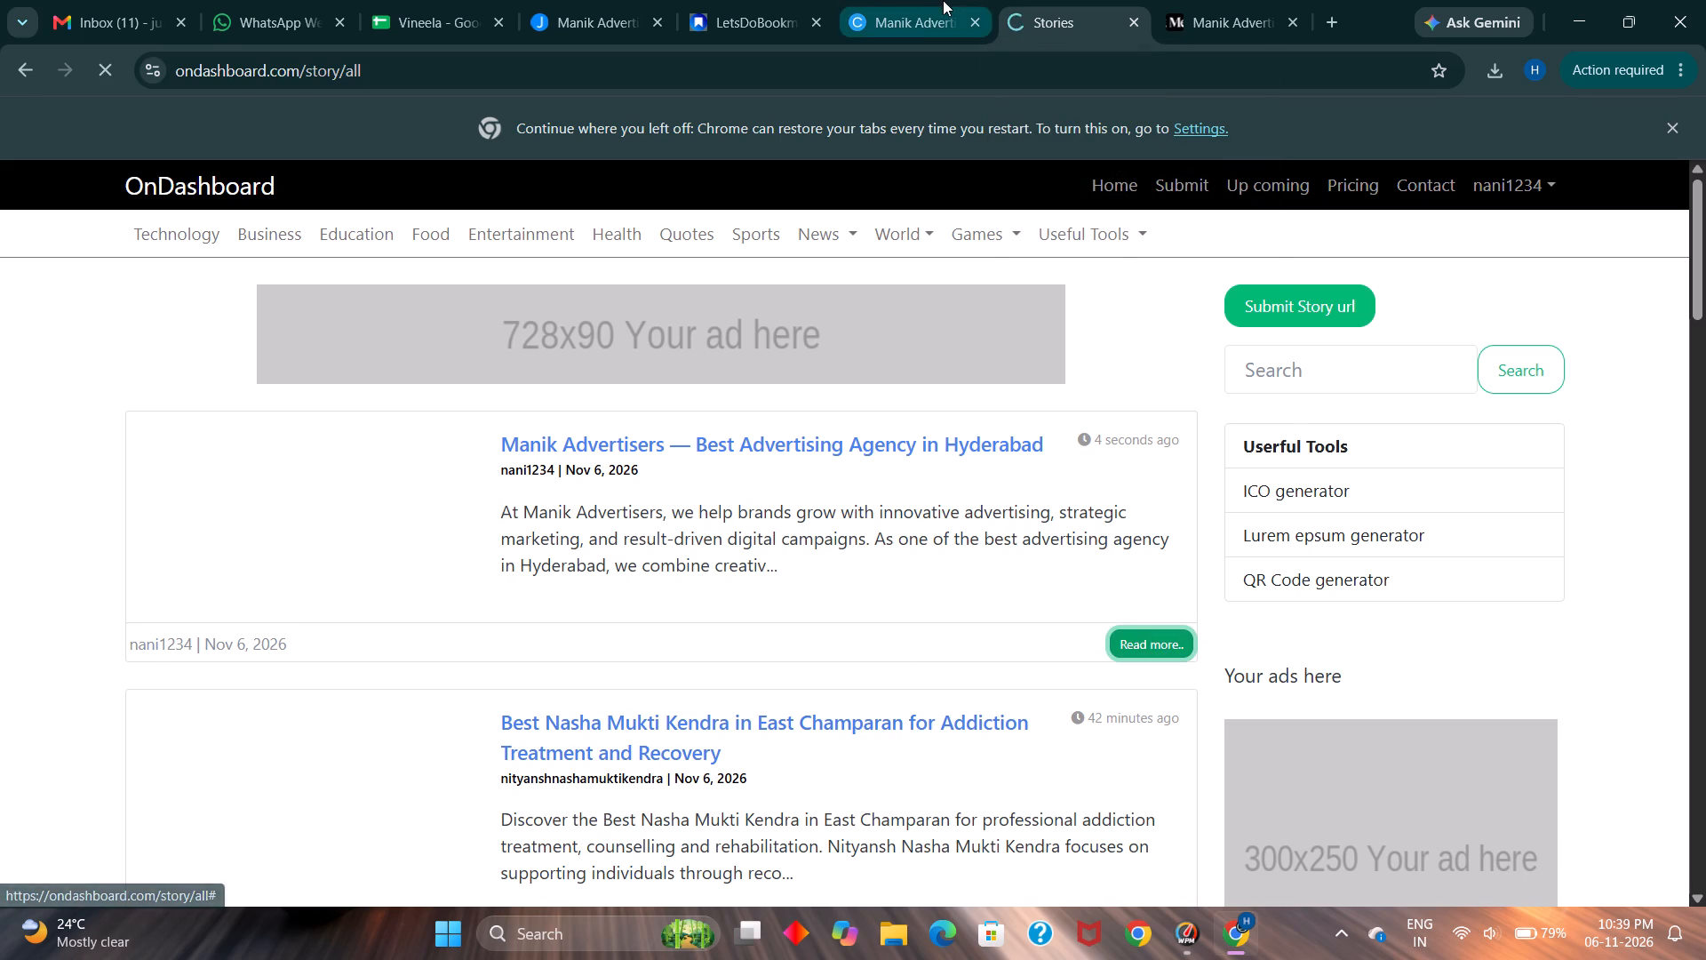
# Copy the published CoolPot Manik Advertisers story's address, closing its ad, into cell A11 of the Vineela spreadsheet, above the LetsDoBookmark link.
pyautogui.click(917, 13)
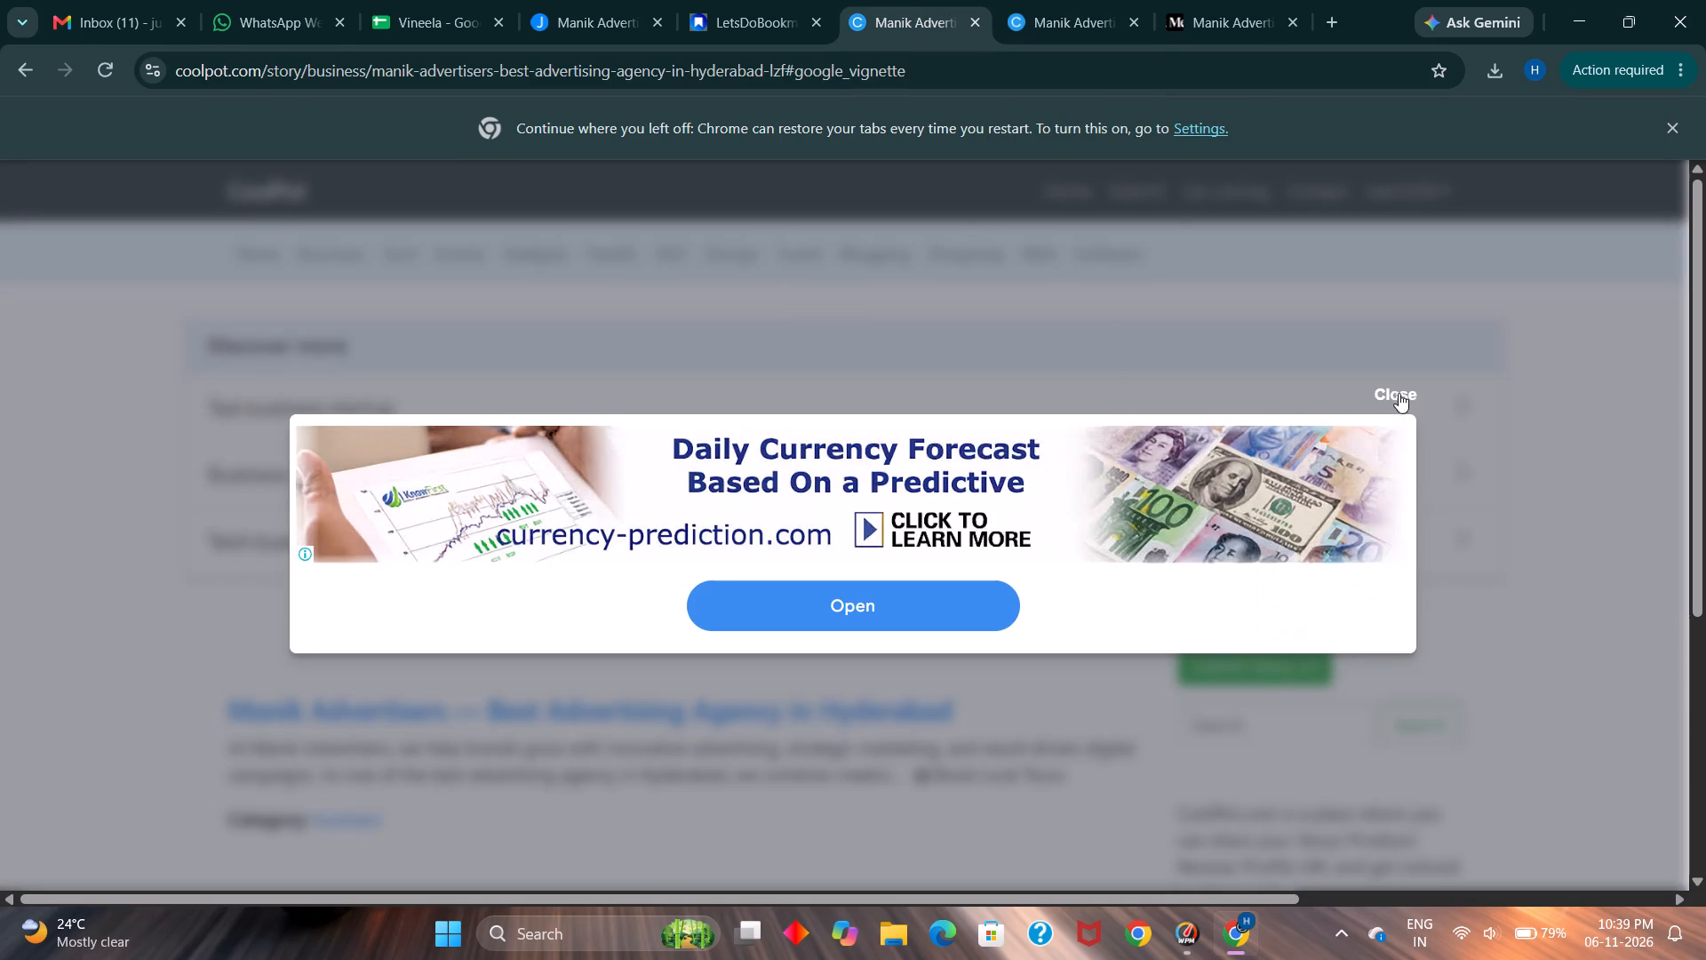
pyautogui.click(1400, 389)
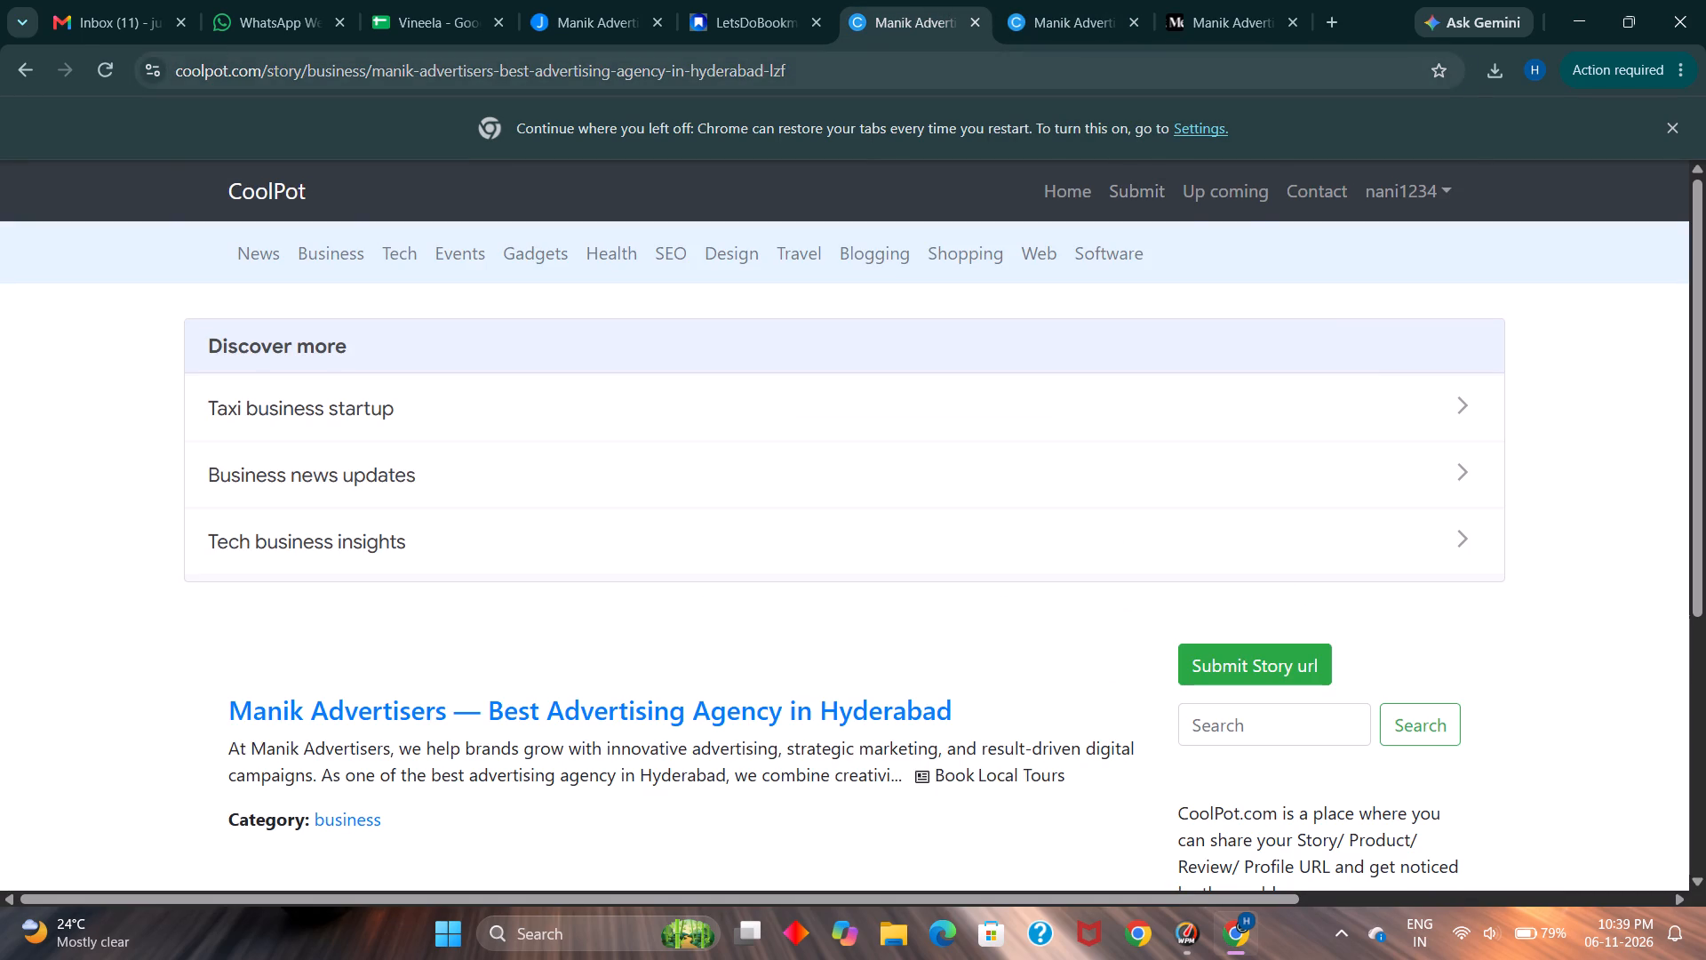
pyautogui.doubleClick(815, 72)
pyautogui.click(815, 72)
pyautogui.doubleClick(815, 72)
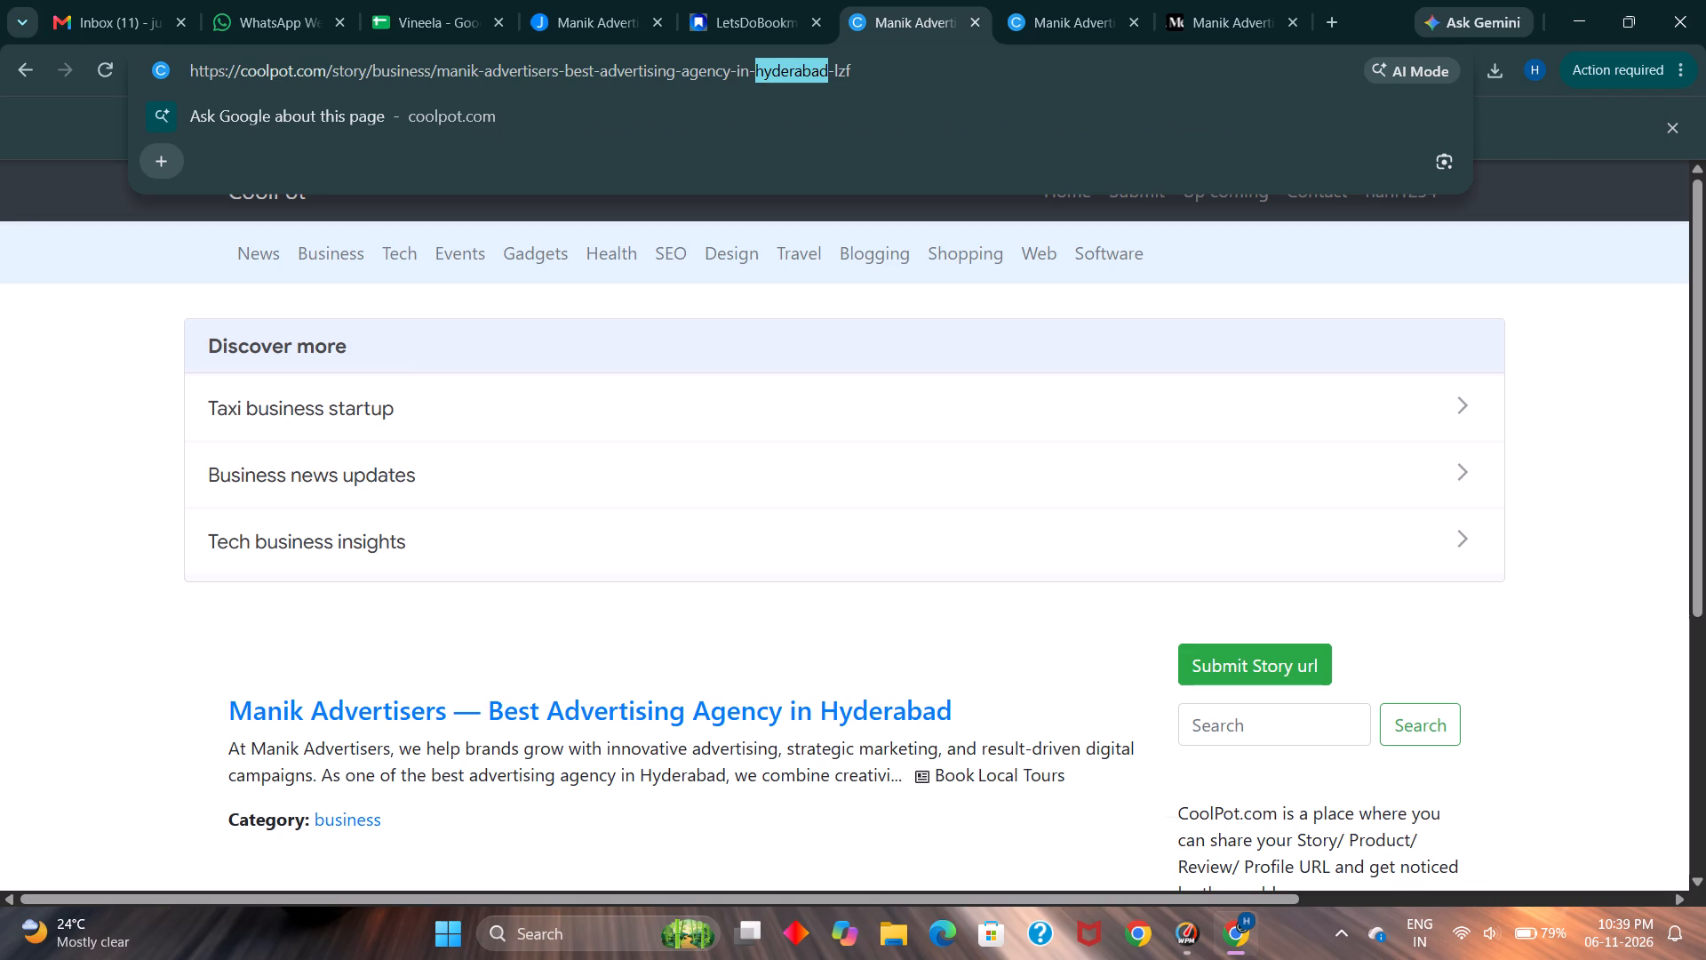
pyautogui.click(815, 72)
pyautogui.tripleClick(890, 65)
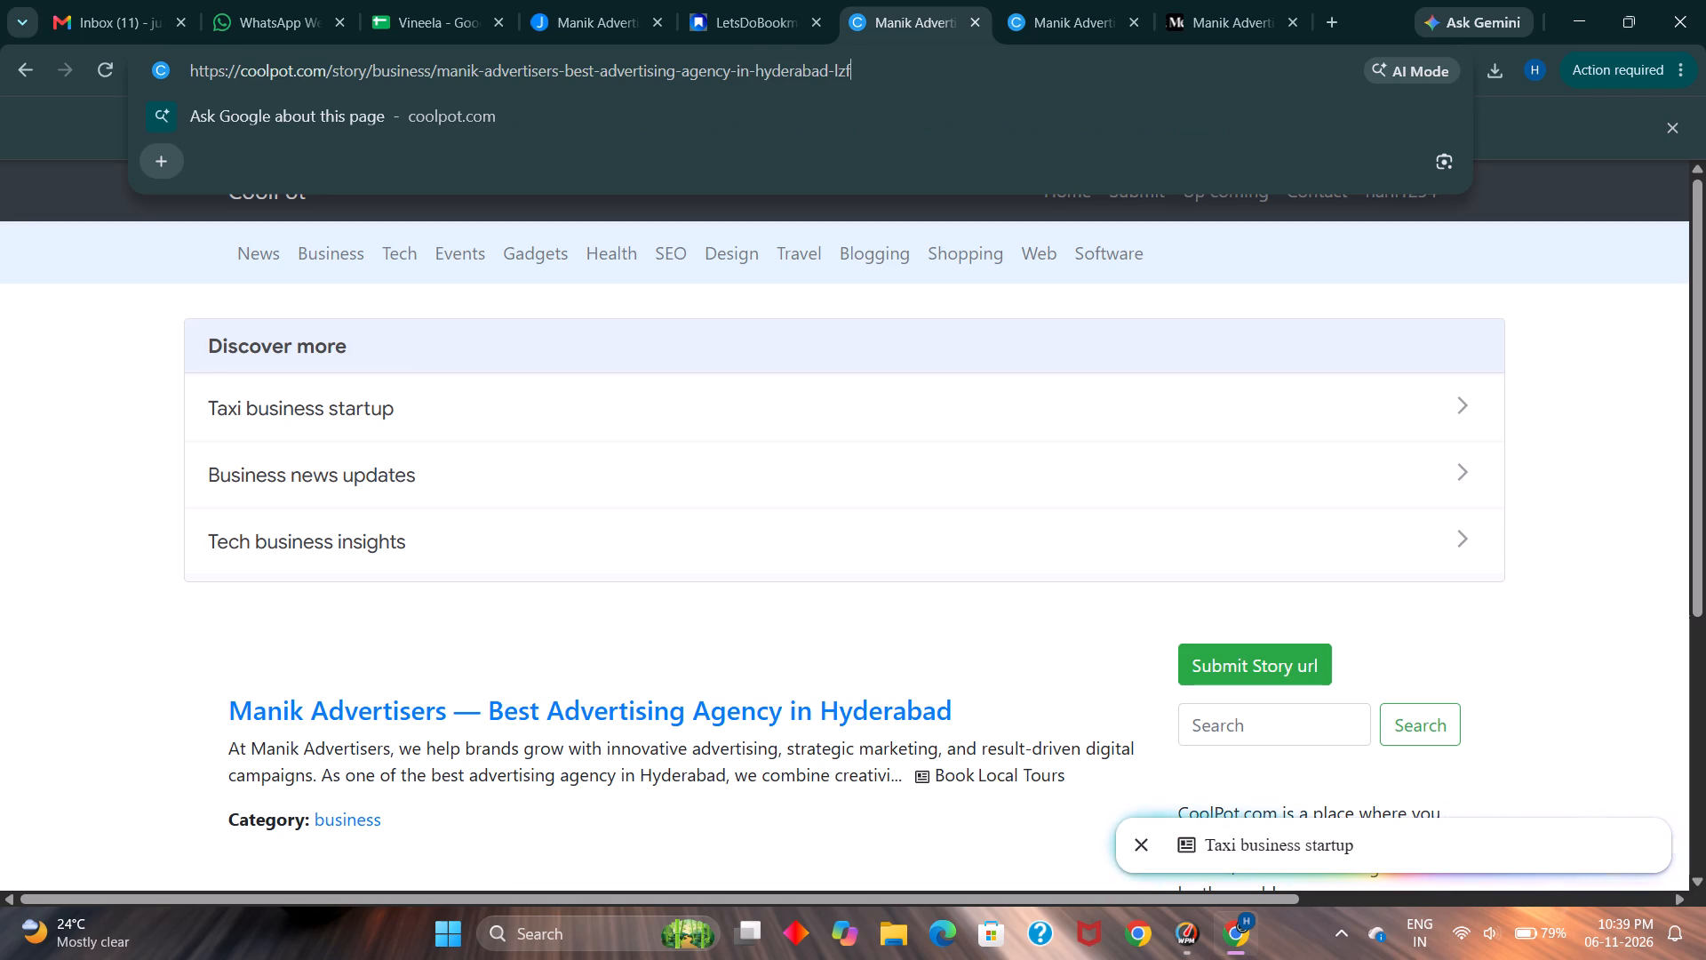
pyautogui.hotkey('ctrl', 'c')
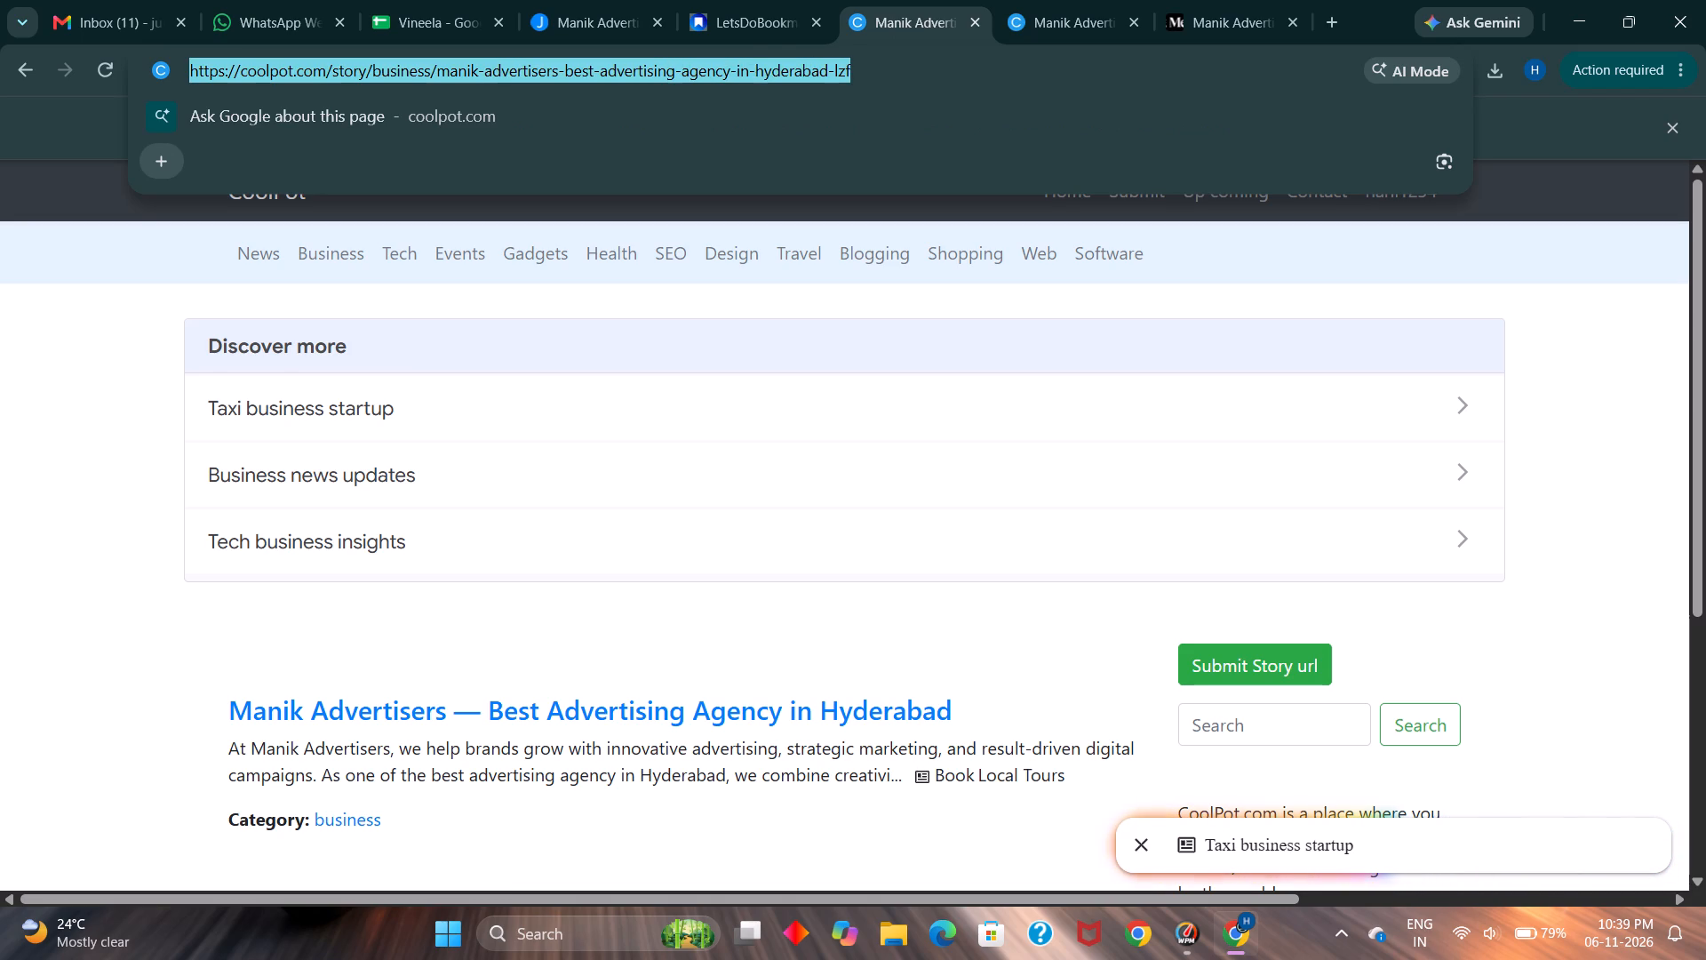
pyautogui.click(417, 9)
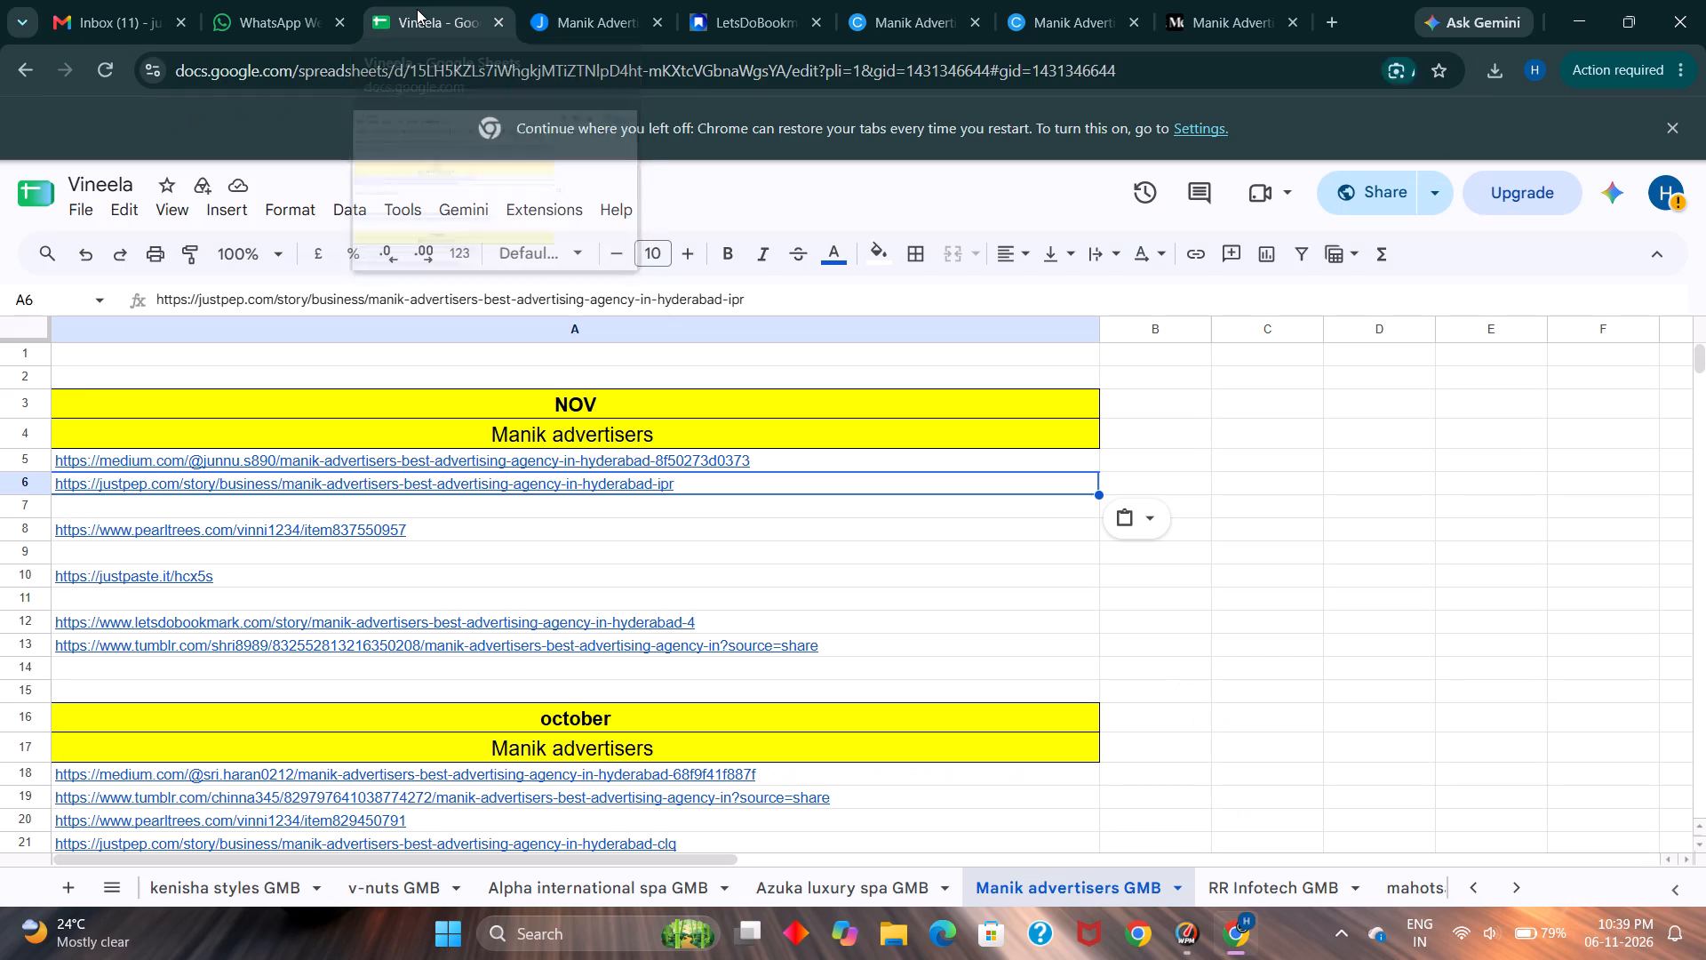
pyautogui.click(131, 604)
pyautogui.hotkey('ctrl', 'v')
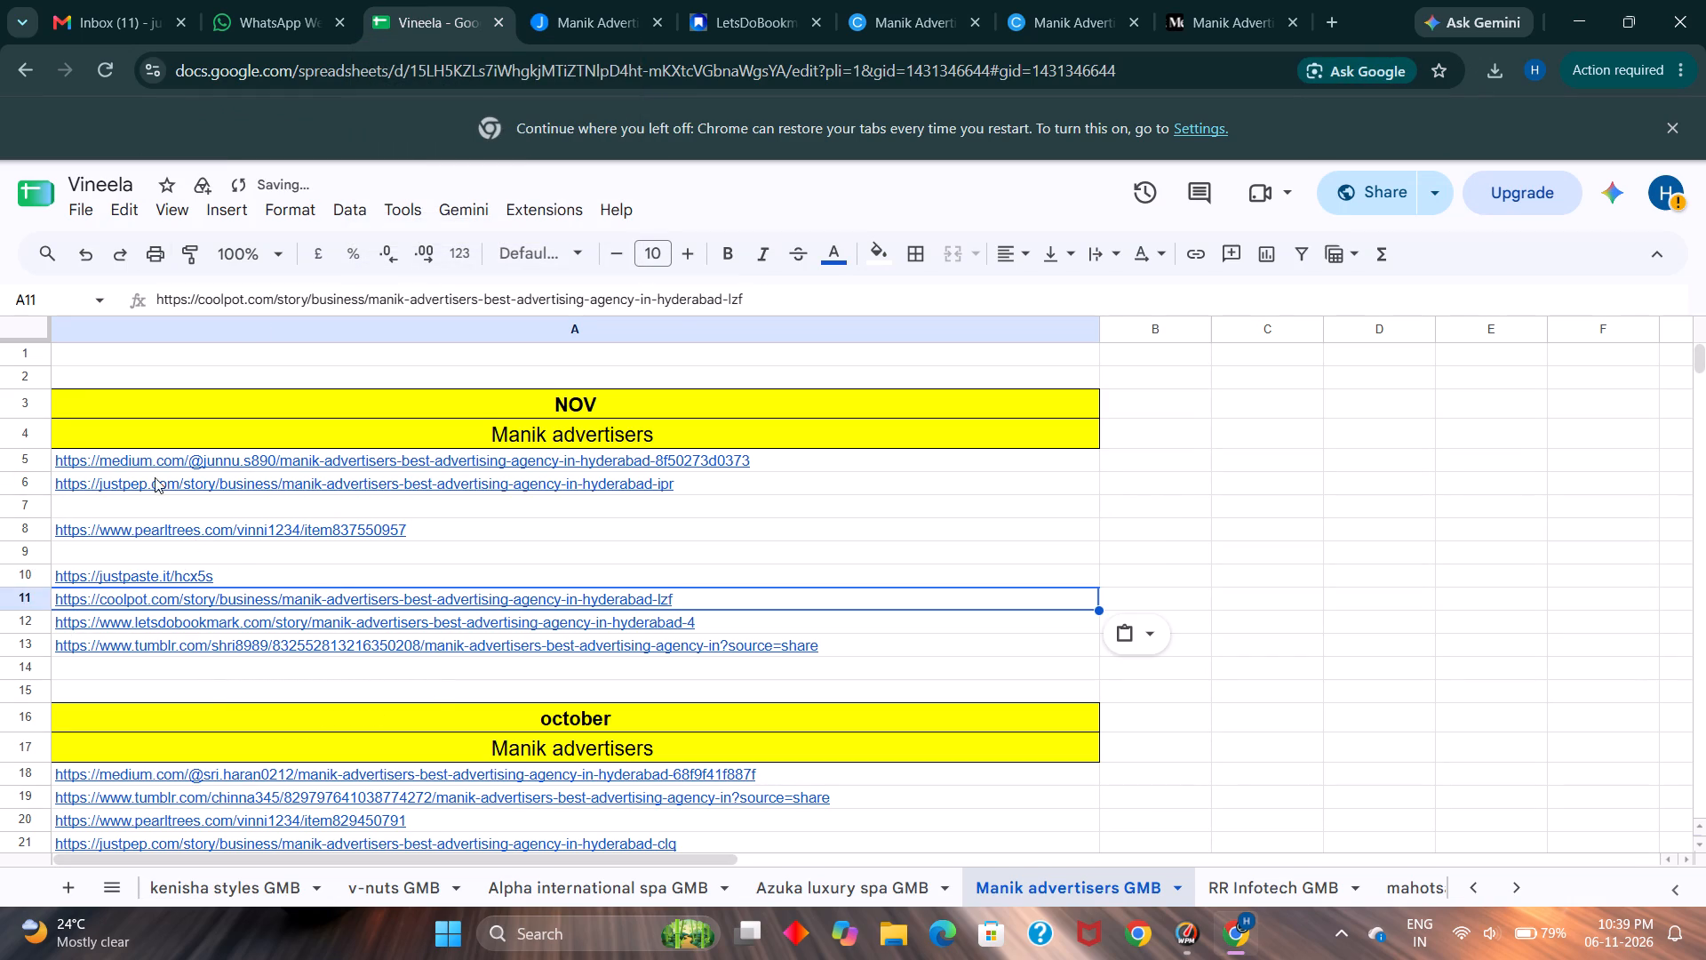
# Copy the published OnDashboard Manik Advertisers story's address into cell A9 of the Vineela spreadsheet, below the November Pearltrees link.
pyautogui.click(1039, 8)
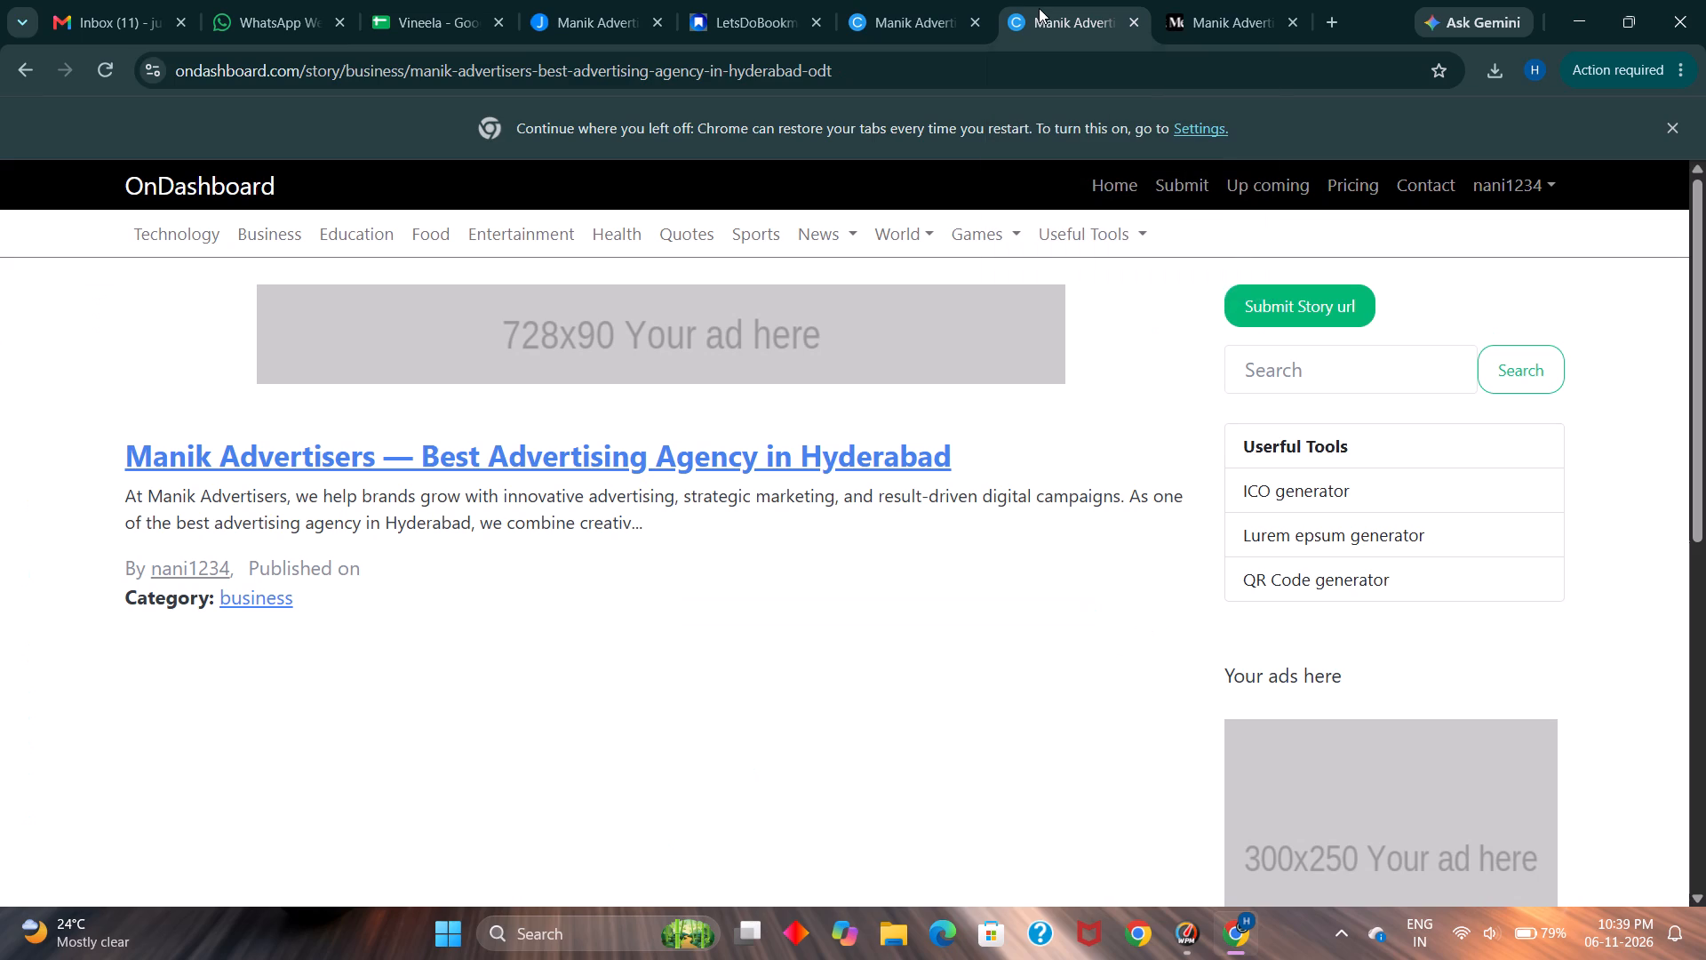
pyautogui.tripleClick(857, 52)
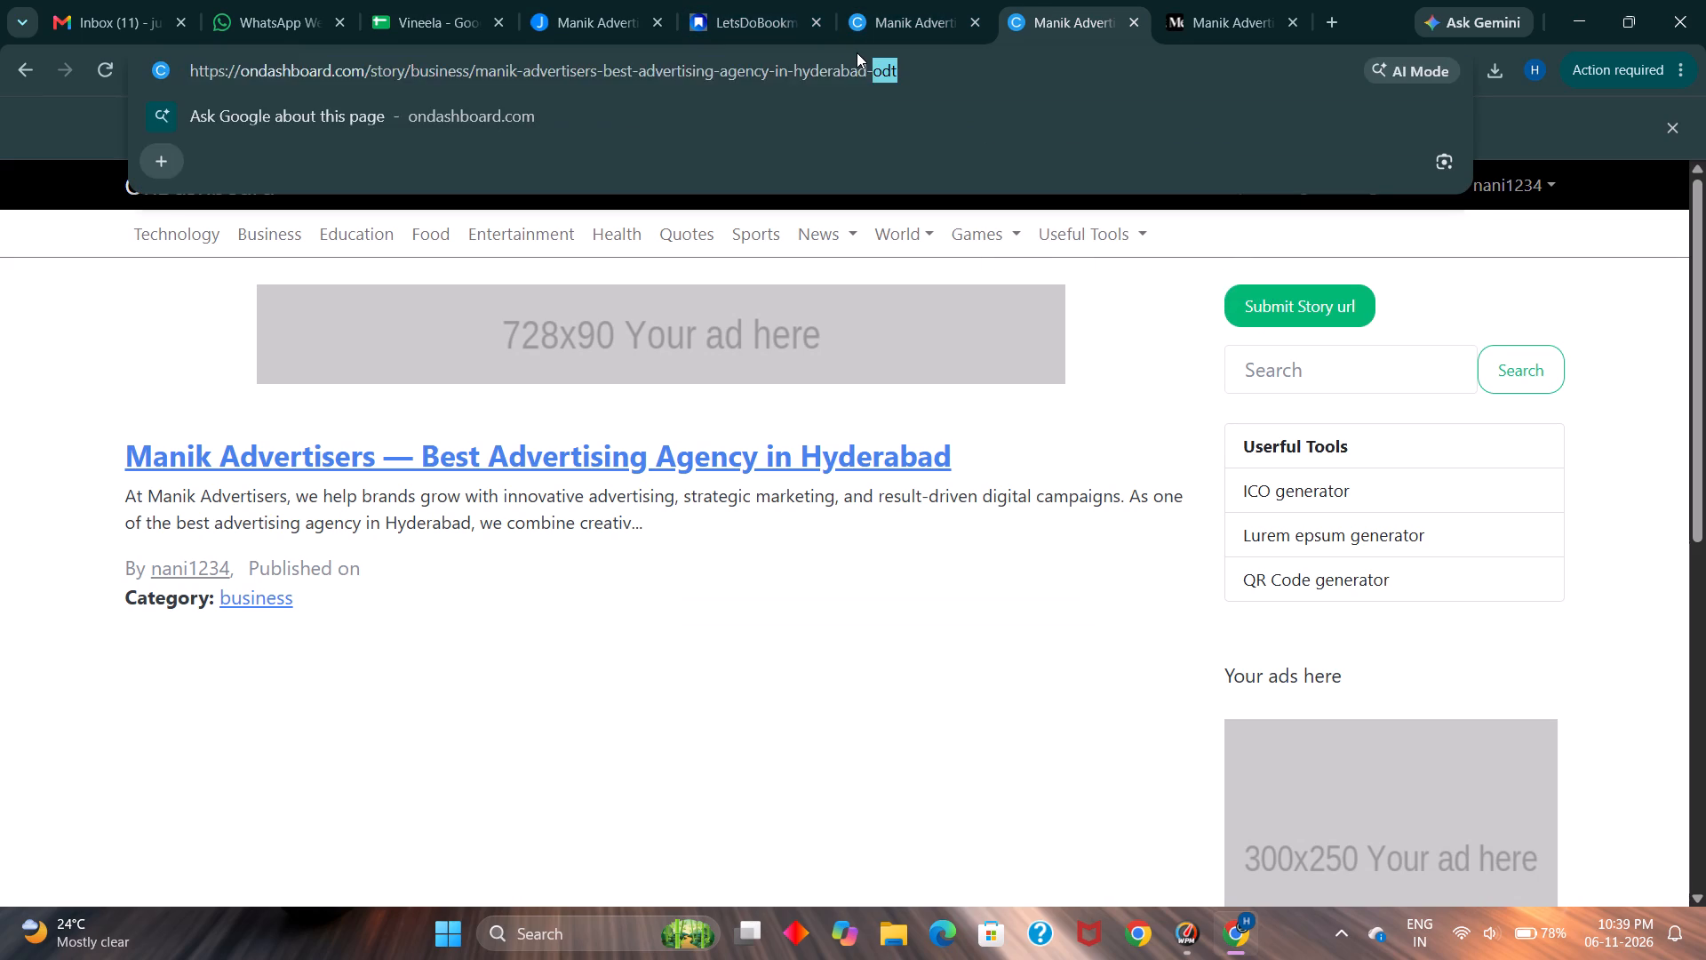
pyautogui.hotkey('ctrl', 'c')
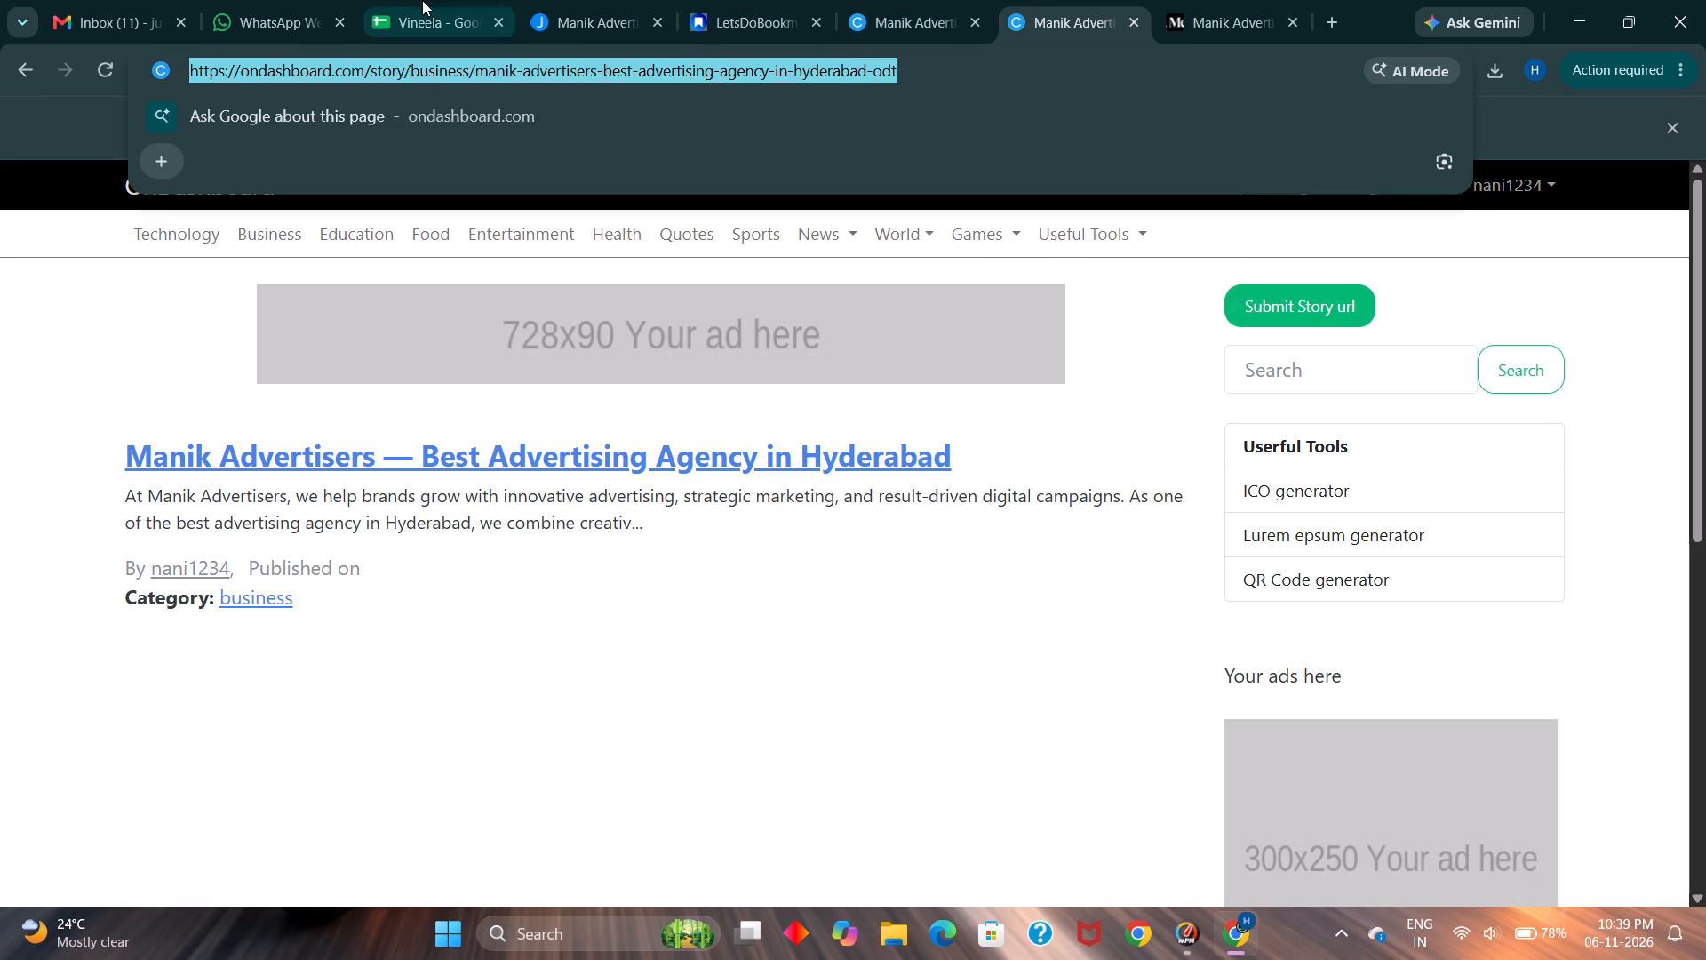
pyautogui.click(438, 7)
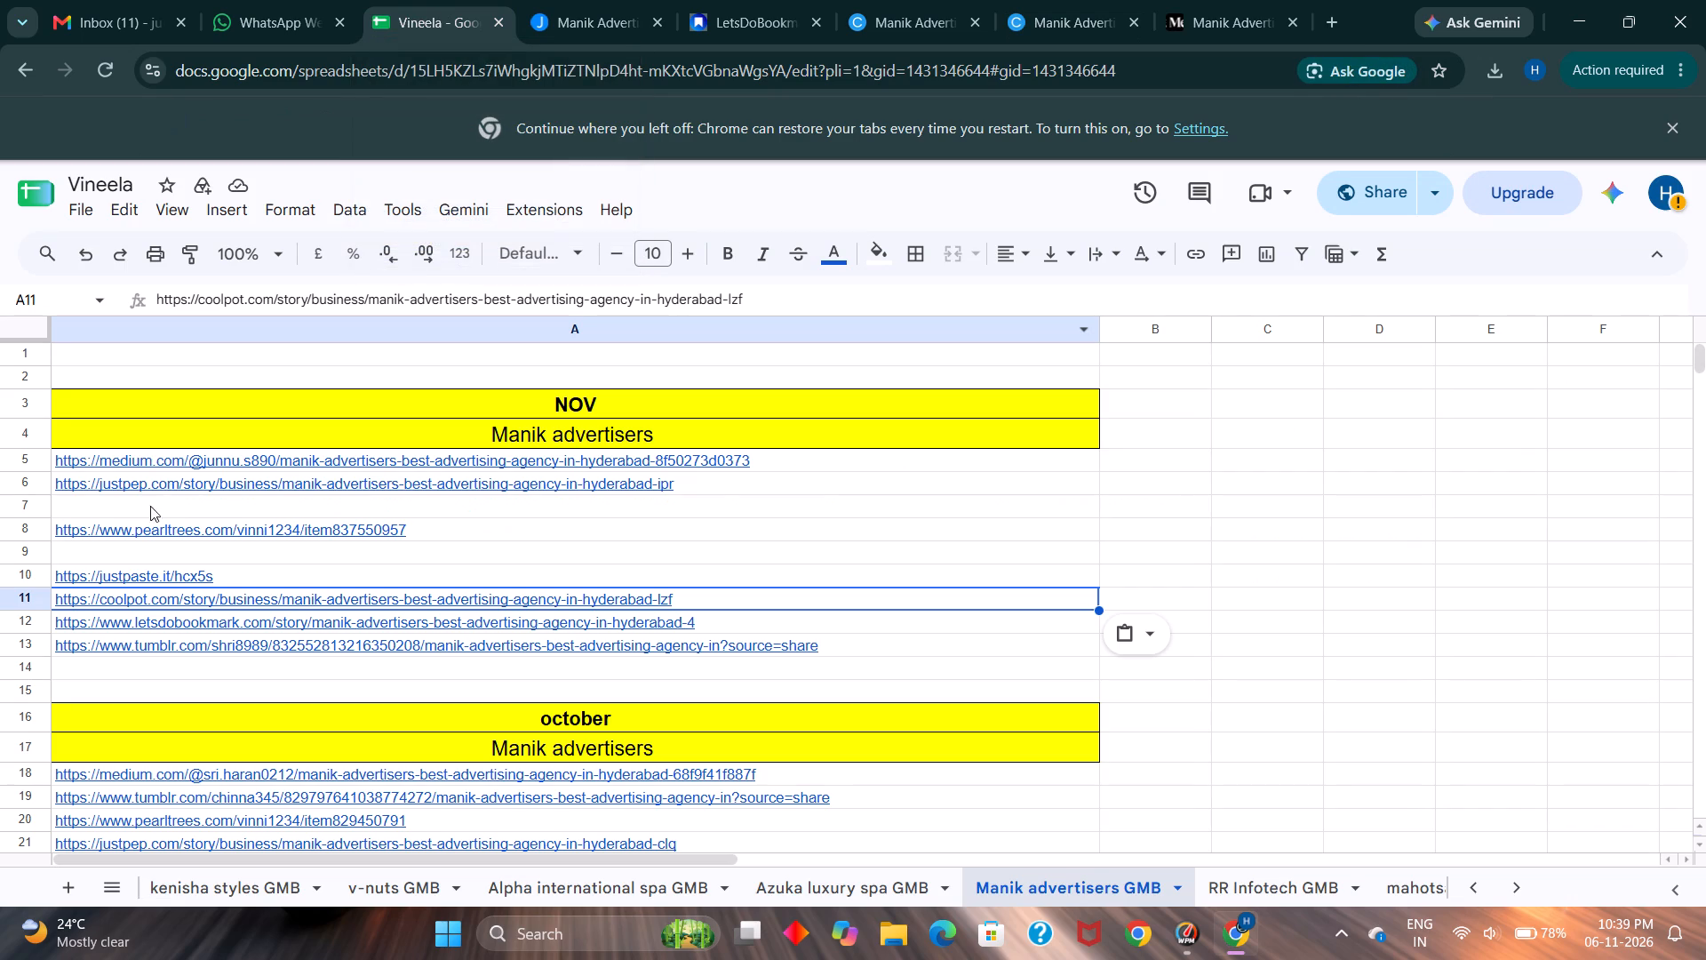
pyautogui.click(146, 556)
pyautogui.hotkey('ctrl', 'v')
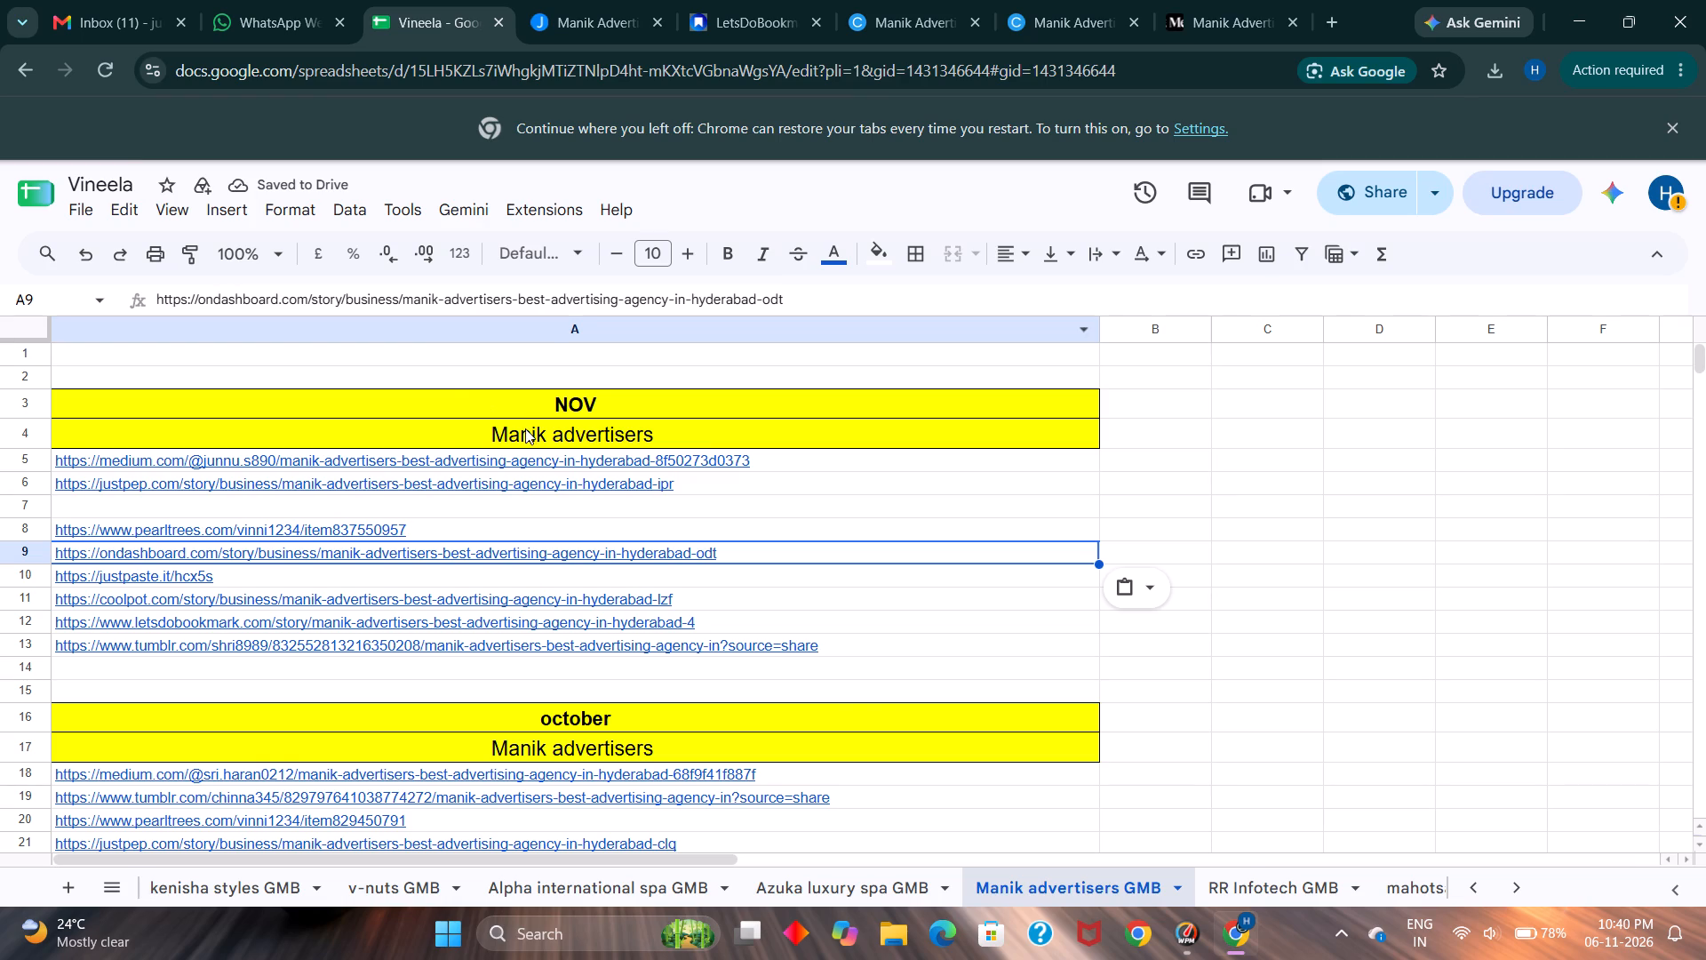
# Switch to the AD TRIBE SEO sheet in the Vineela spreadsheet.
pyautogui.click(1471, 878)
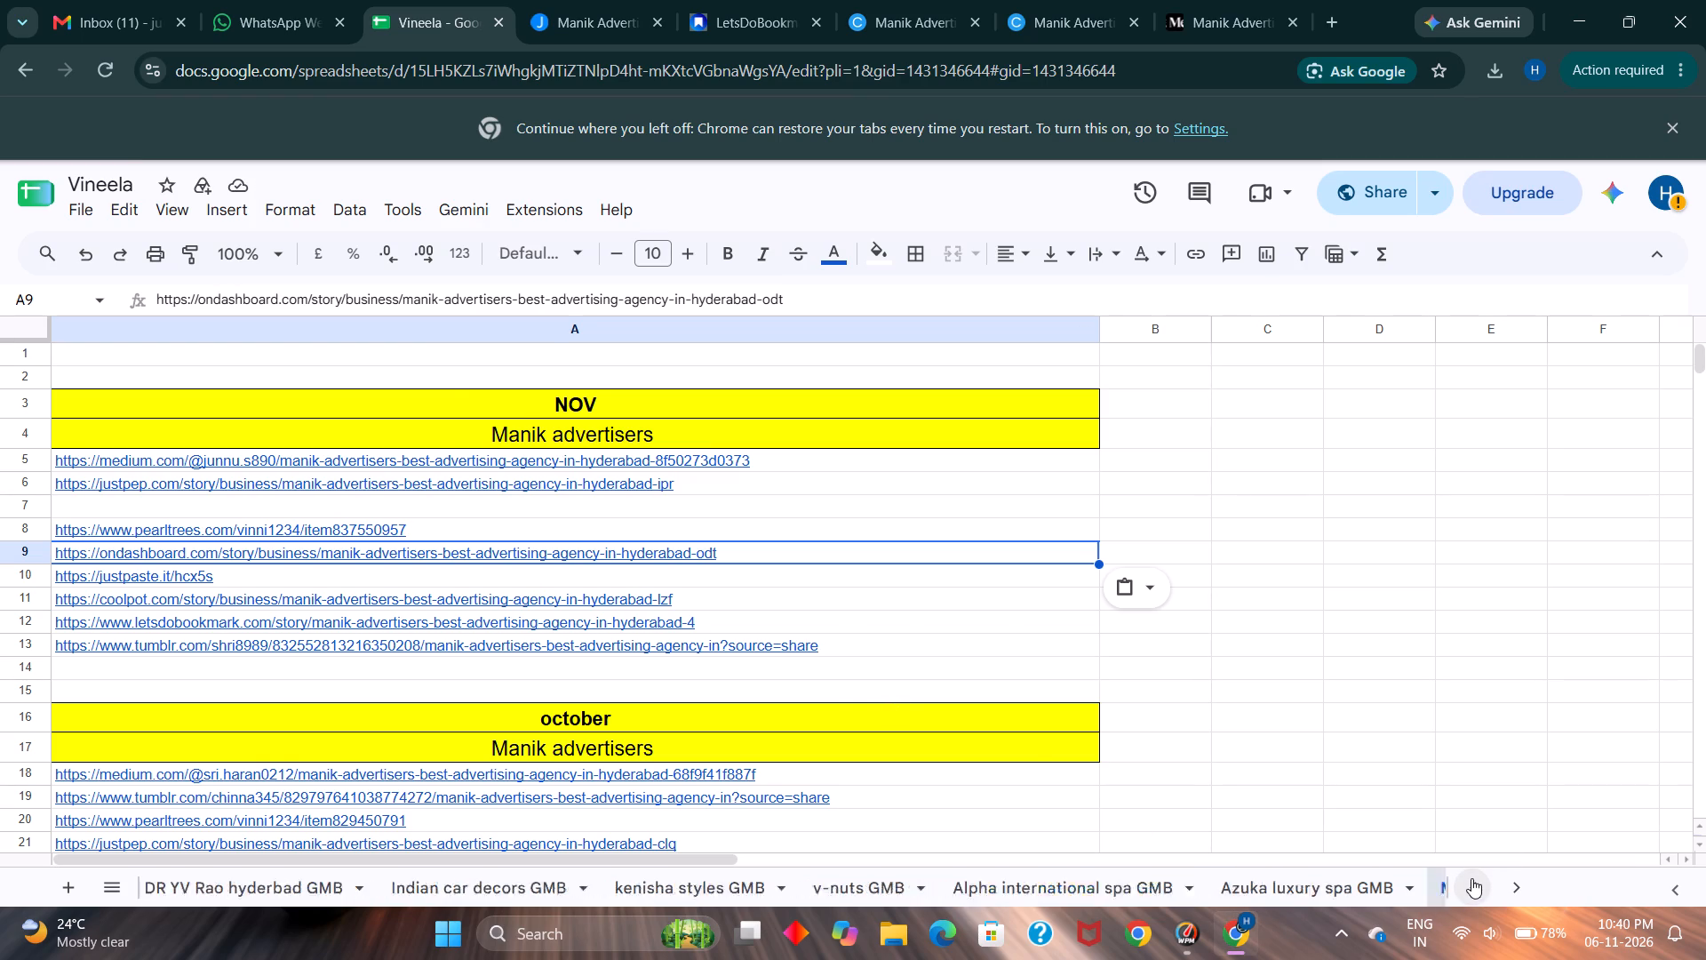
pyautogui.doubleClick(1471, 878)
pyautogui.doubleClick(1471, 878)
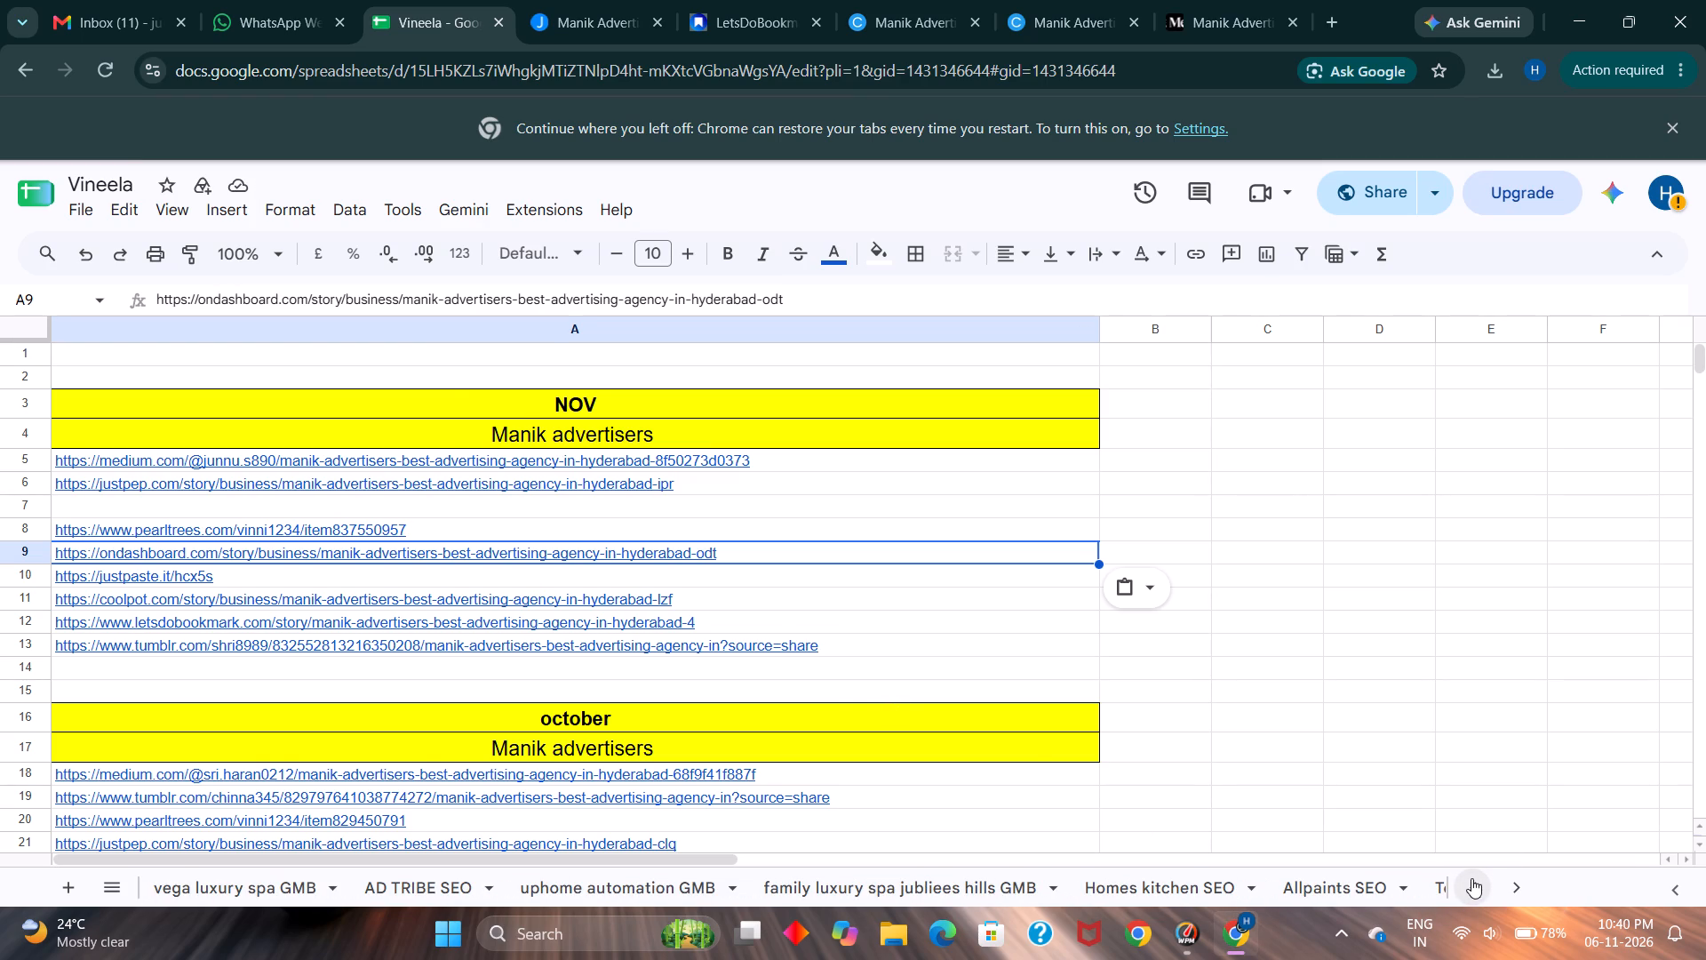
pyautogui.click(401, 882)
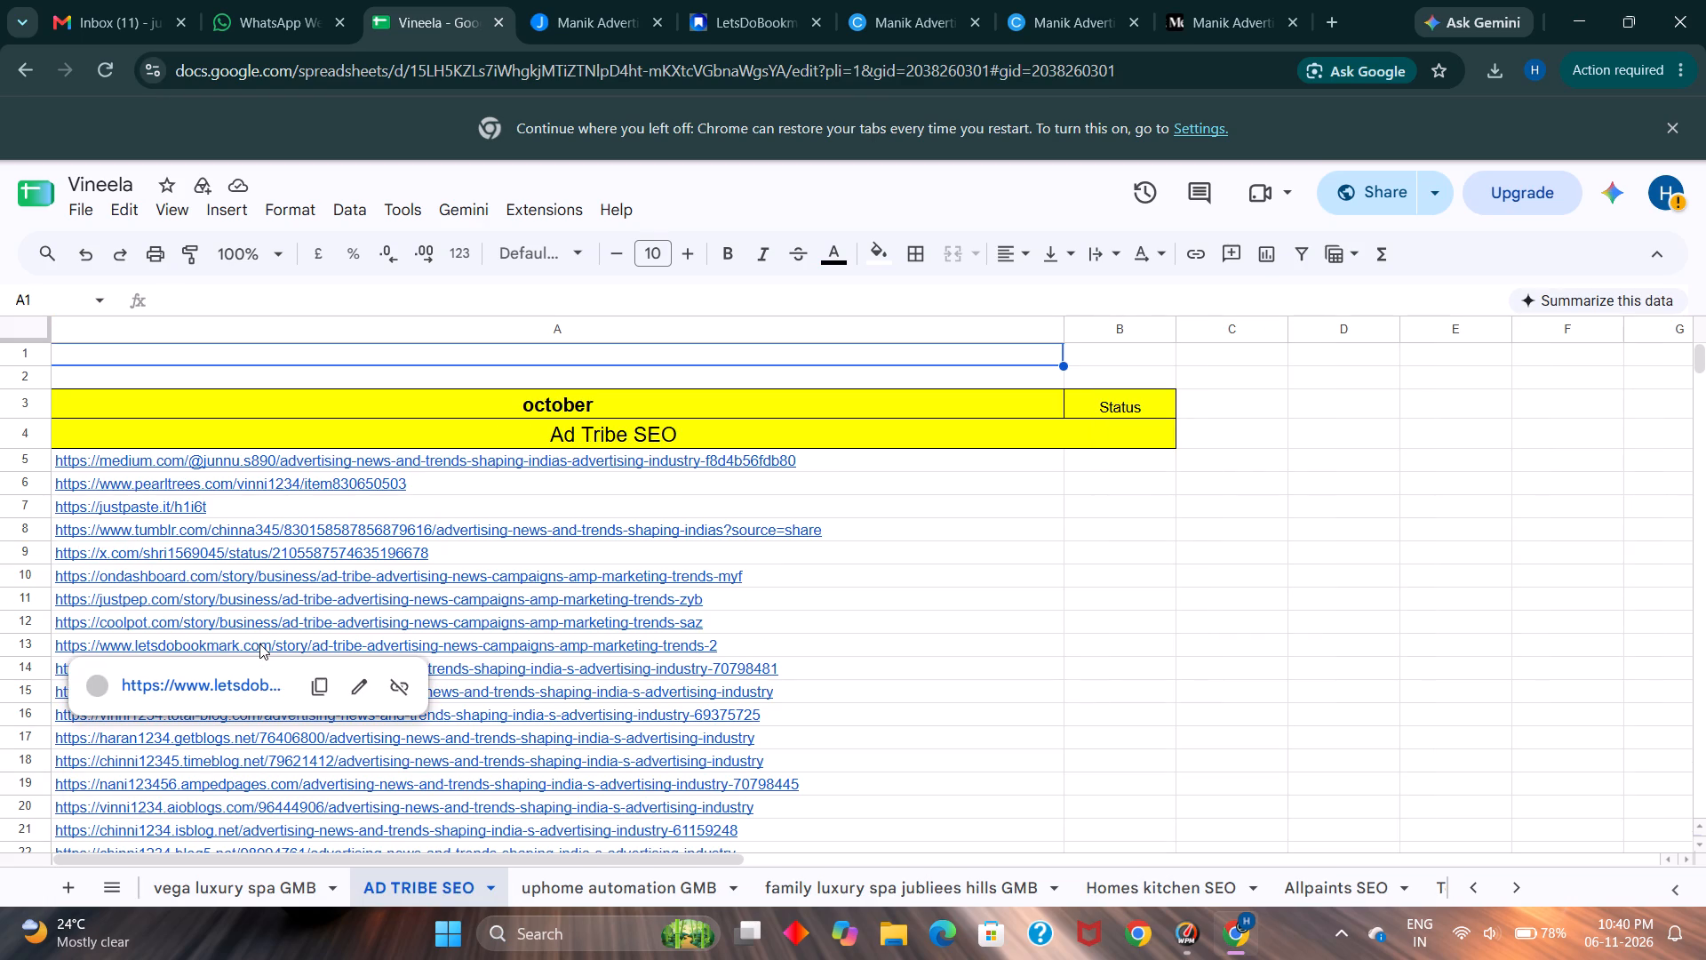
# Find the fastbookmarkings.com story link in cell A29 of the October Ad Tribe list and open it.
pyautogui.click(259, 644)
pyautogui.press('Down')
pyautogui.press('Down')
pyautogui.press('Down')
pyautogui.press('Down')
pyautogui.press('Down')
pyautogui.press('Down')
pyautogui.press('Down')
pyautogui.press('Down')
pyautogui.press('Down')
pyautogui.press('Down')
pyautogui.press('Down')
pyautogui.press('Down')
pyautogui.press('Down')
pyautogui.press('Down')
pyautogui.press('Down')
pyautogui.press('Down')
pyautogui.press('Down')
pyautogui.press('Down')
pyautogui.press('Down')
pyautogui.press('Down')
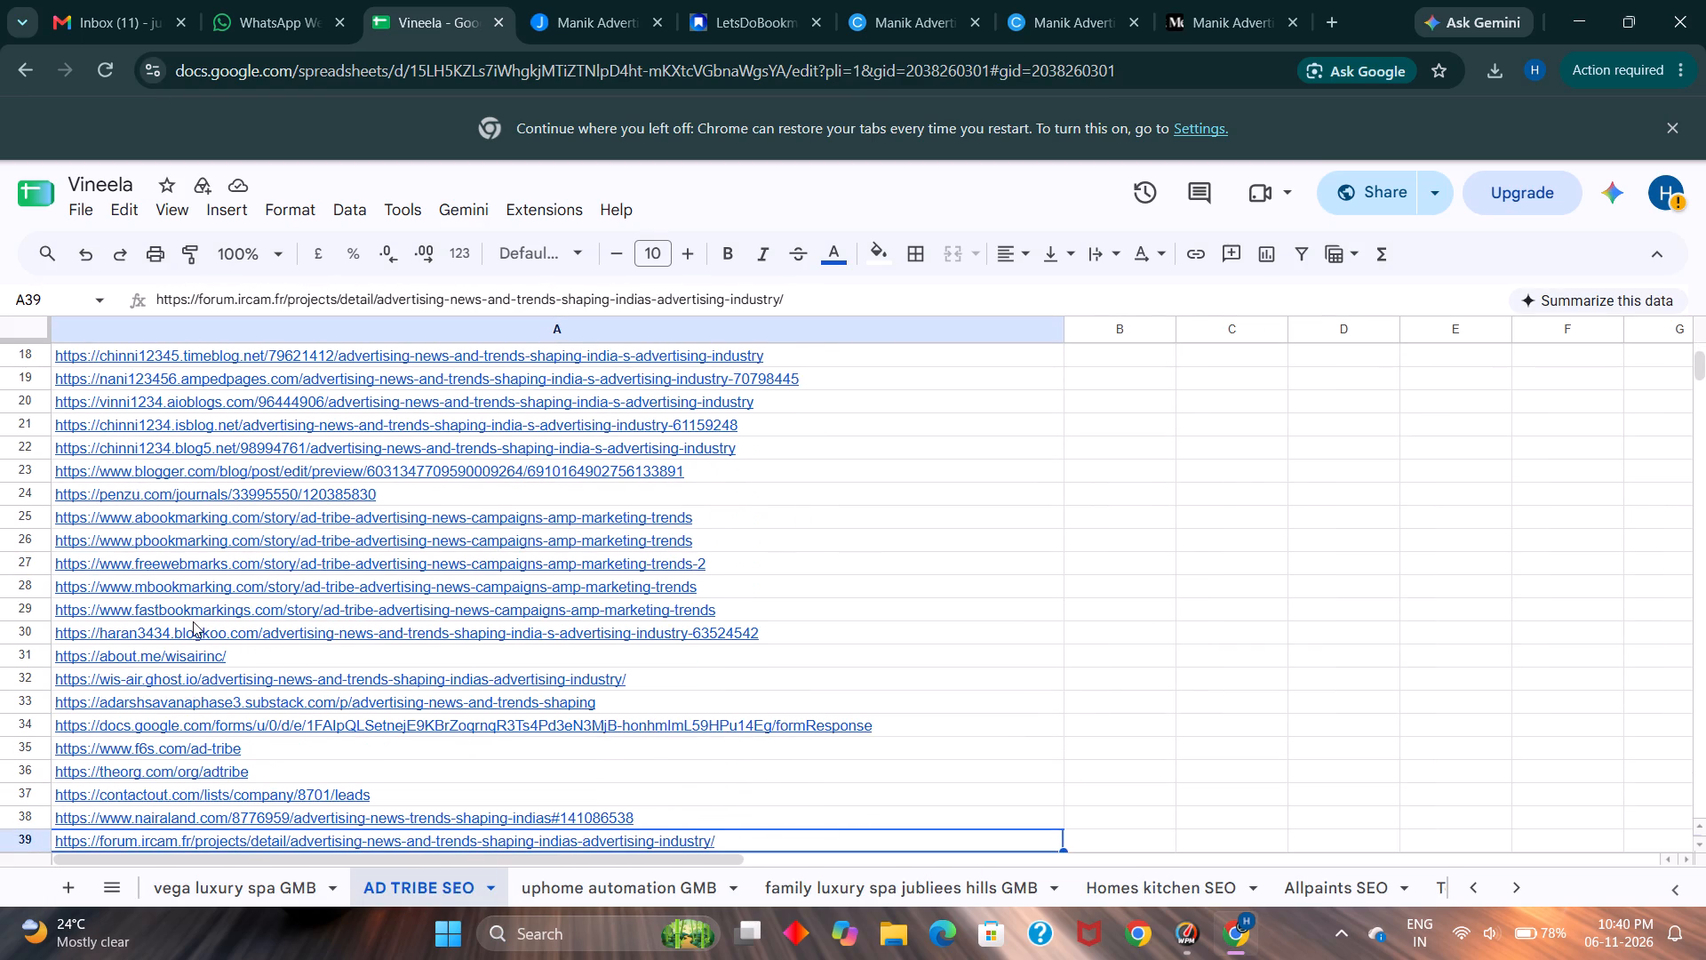
pyautogui.click(193, 609)
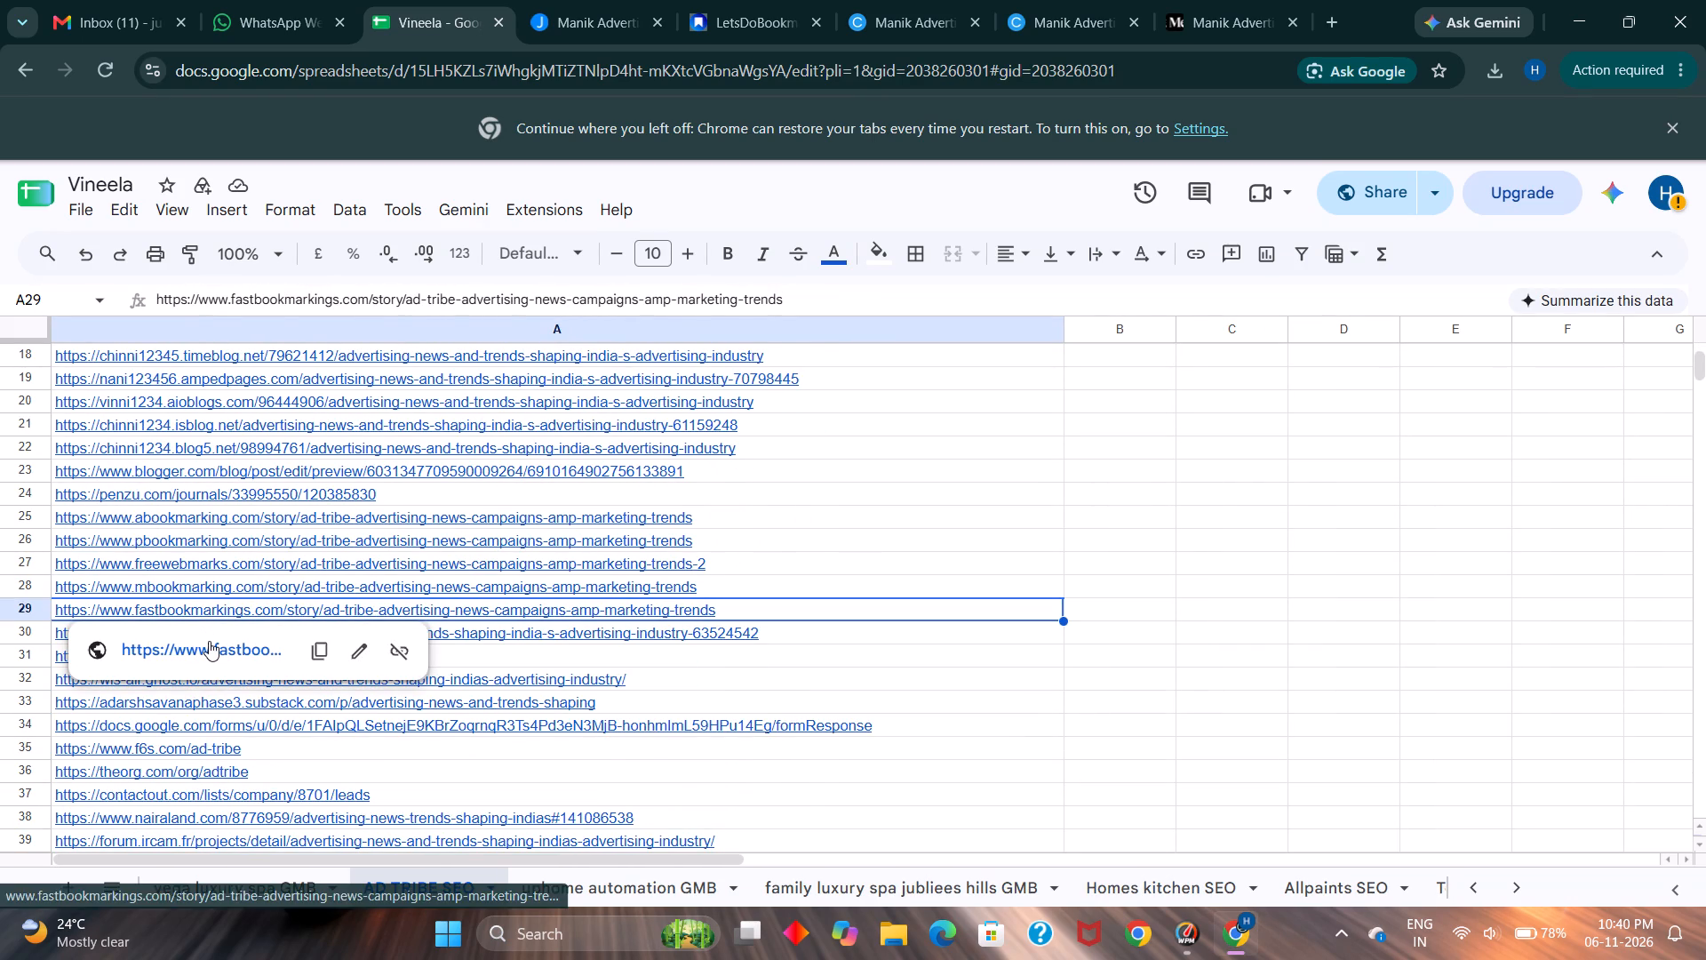
pyautogui.click(209, 641)
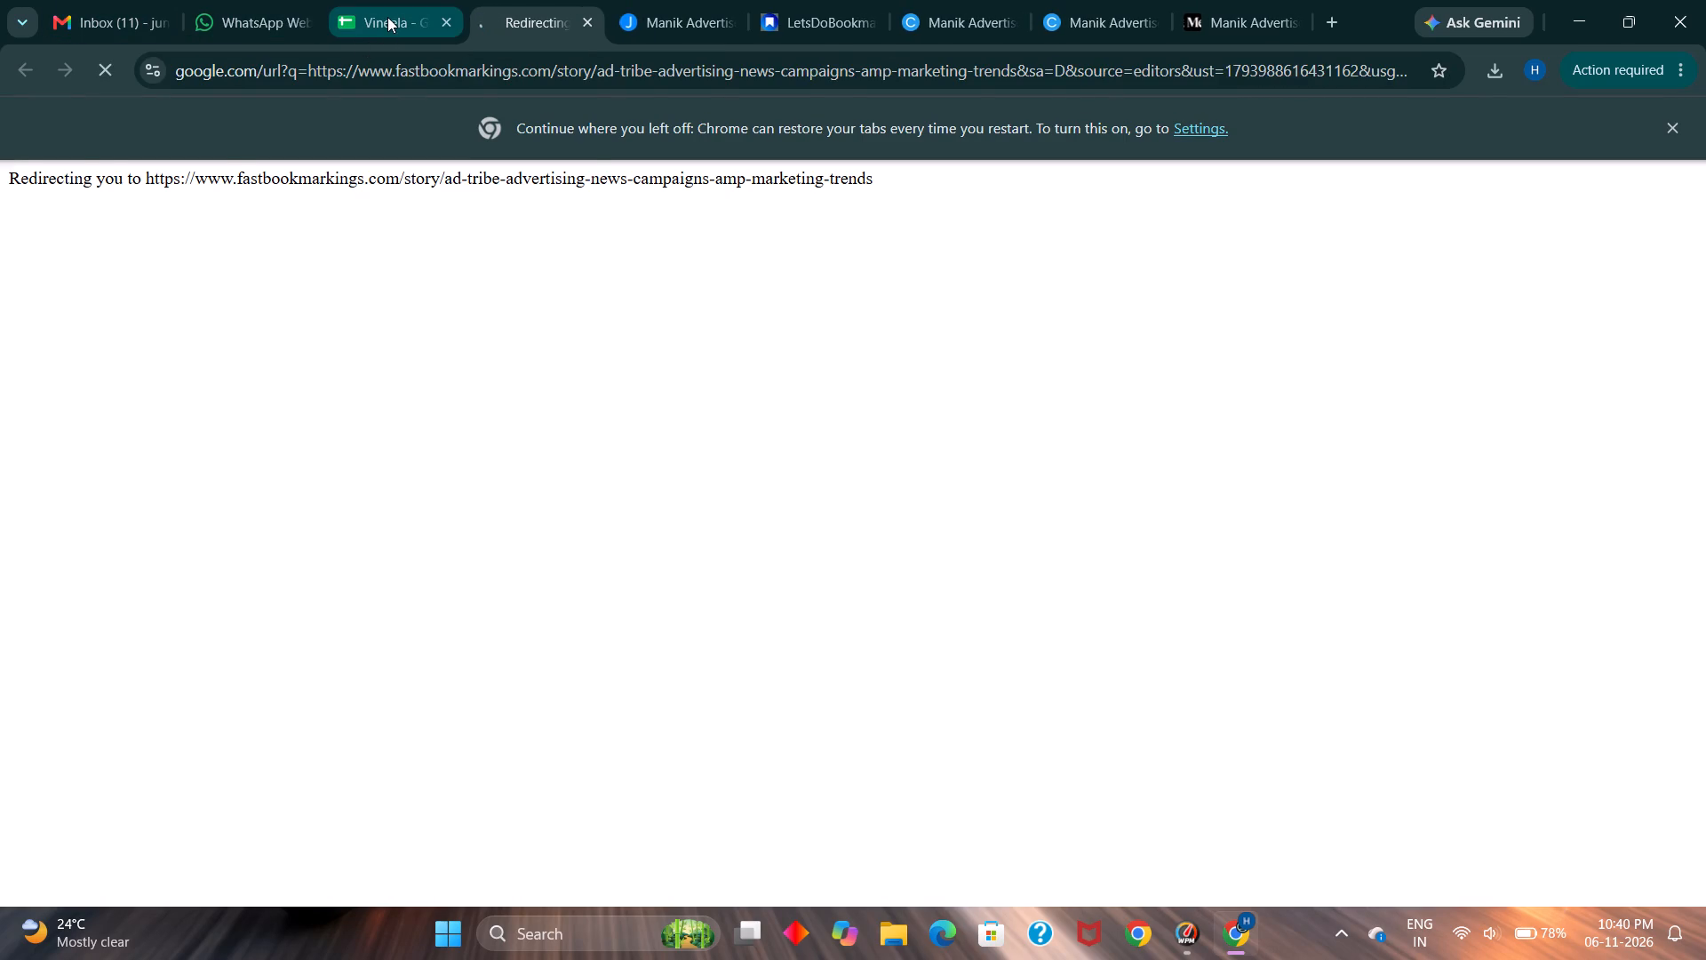
# Return to the Vineela spreadsheet and select the abookmarking.com story link in cell A25 of the AD TRIBE SEO sheet.
pyautogui.click(387, 17)
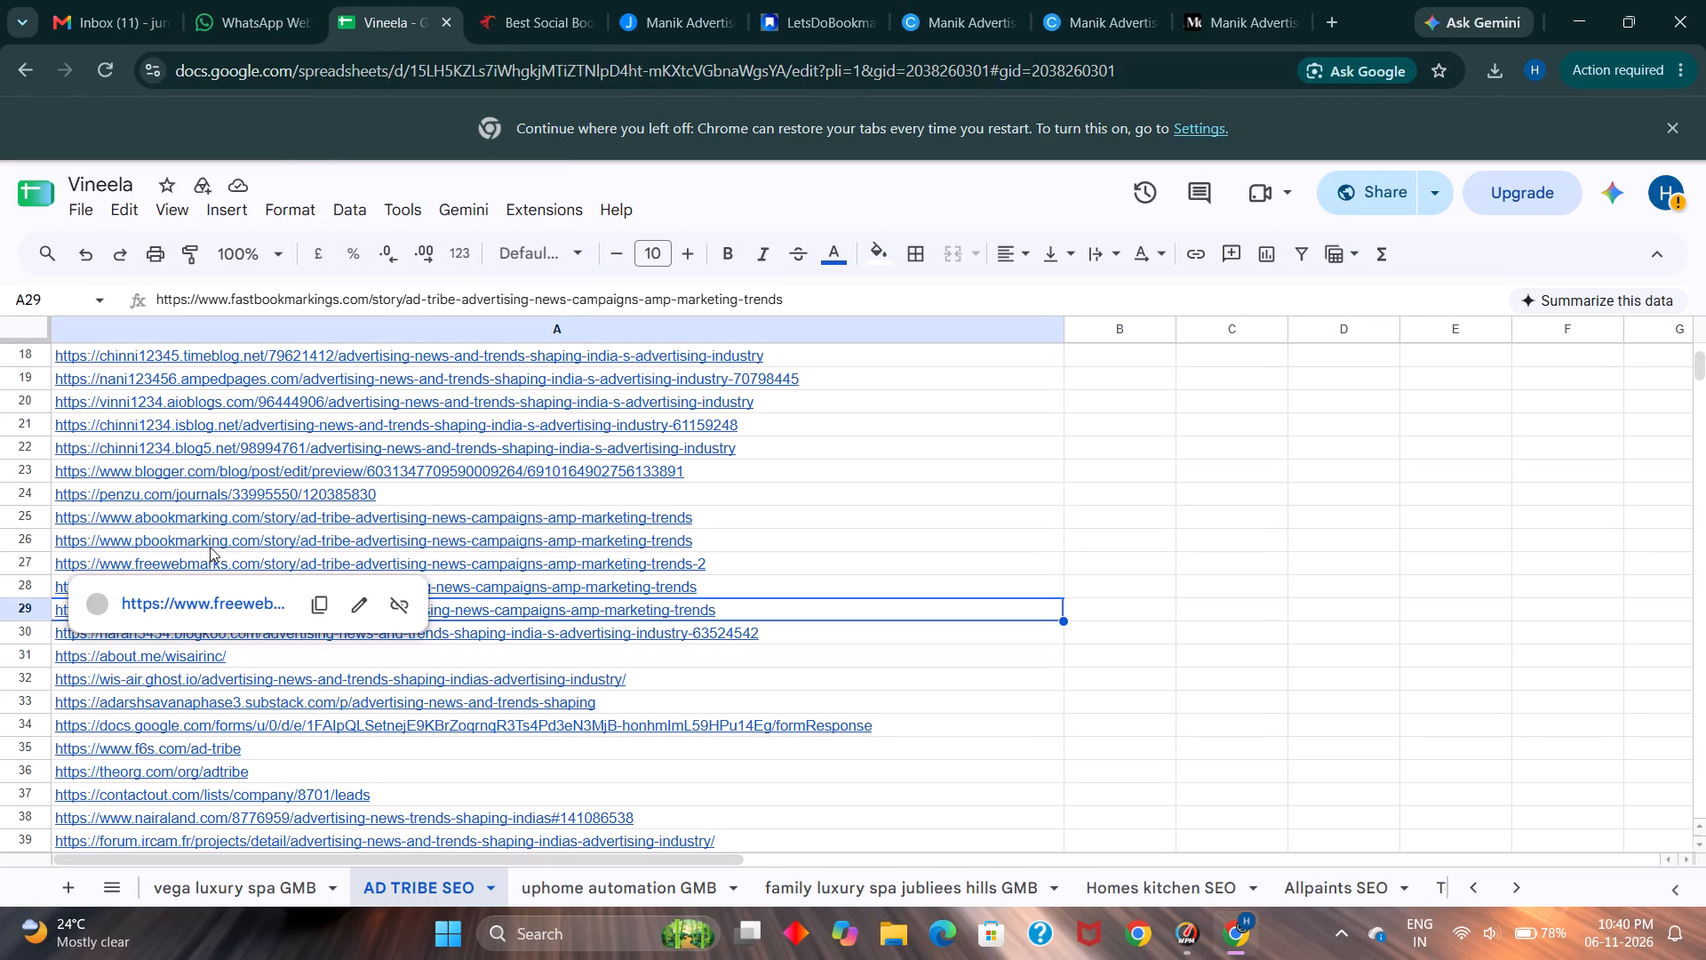
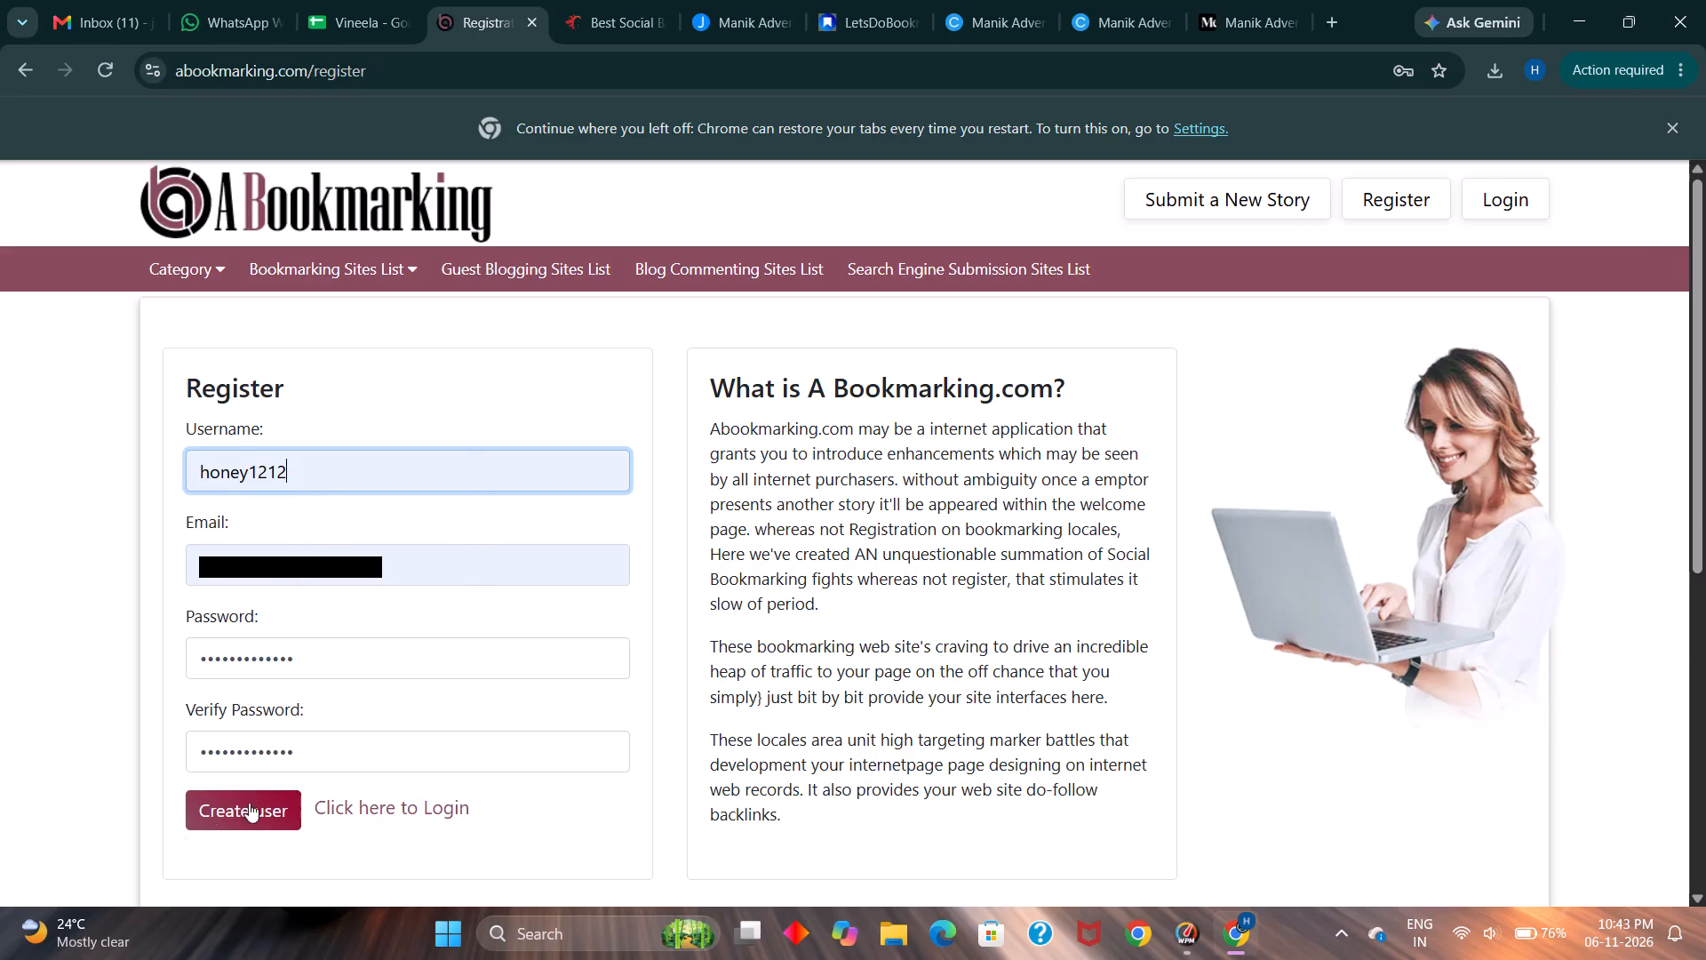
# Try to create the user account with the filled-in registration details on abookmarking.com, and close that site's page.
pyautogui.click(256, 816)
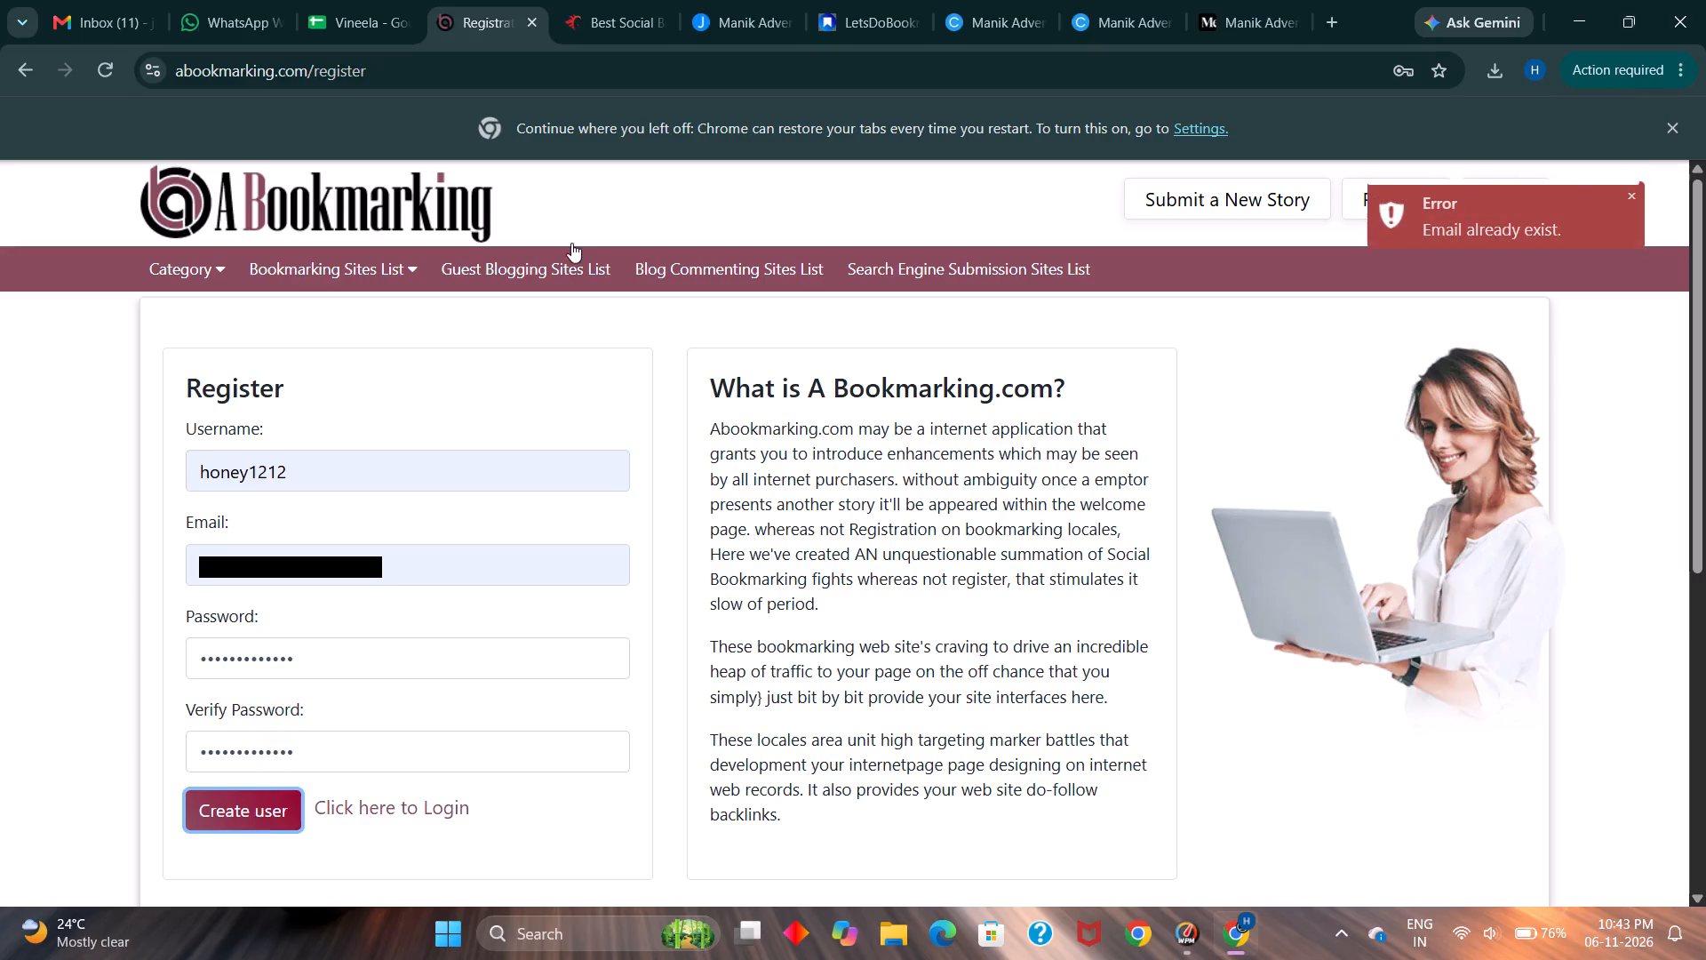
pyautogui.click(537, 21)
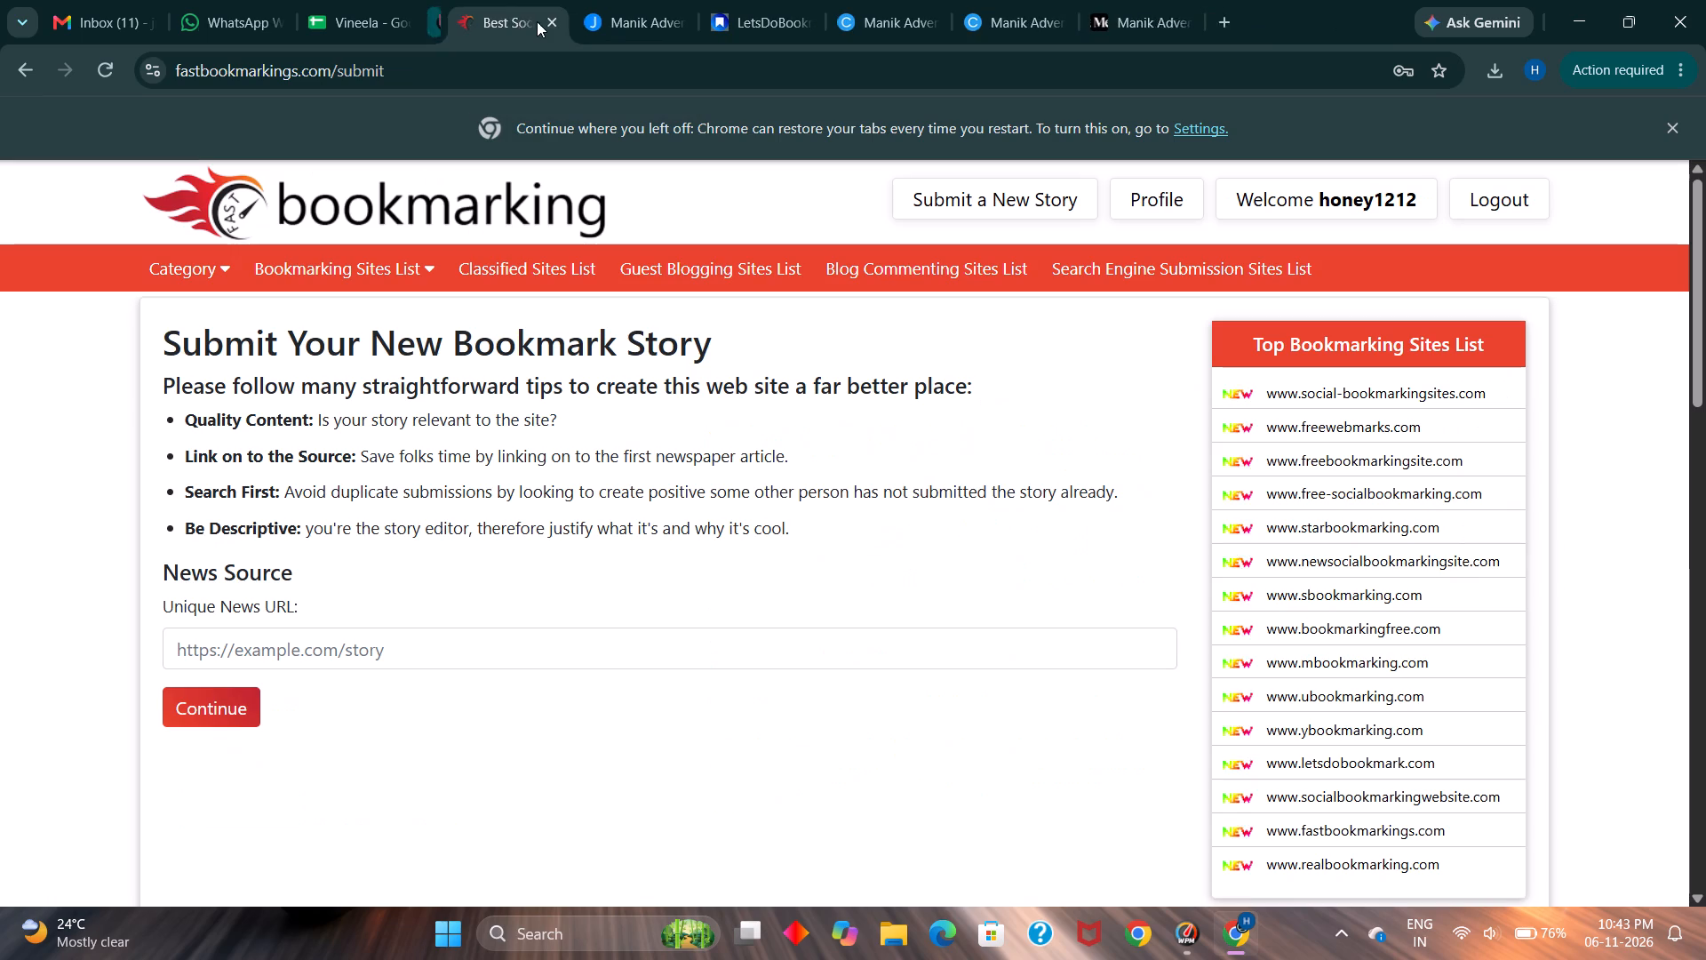
# Return to the Manik Advertisers article on Medium, at the section on digital marketing services in Hyderabad.
pyautogui.click(1093, 19)
pyautogui.click(974, 669)
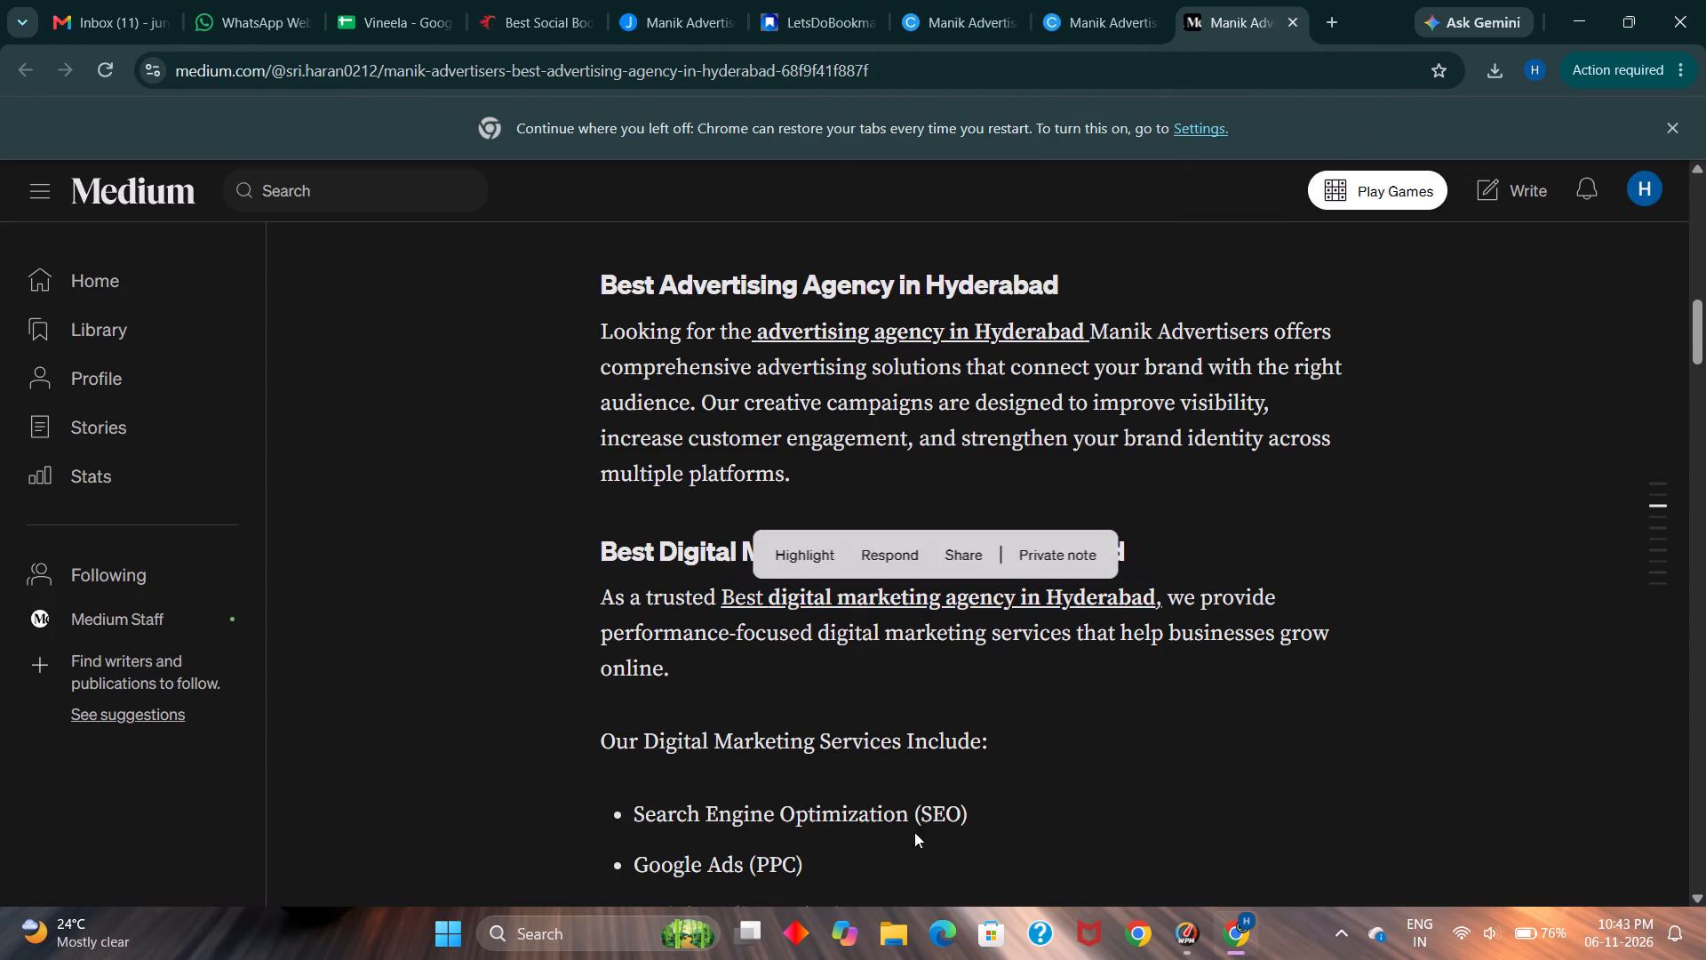
# Copy the map link from the end of the Medium article into fastbookmarkings.com as the news URL and continue to the article details.
pyautogui.press('Down')
pyautogui.press('Down')
pyautogui.press('Down')
pyautogui.press('Down')
pyautogui.press('Down')
pyautogui.press('Down')
pyautogui.press('Down')
pyautogui.press('Down')
pyautogui.press('Down')
pyautogui.press('Down')
pyautogui.press('Down')
pyautogui.press('Down')
pyautogui.press('Down')
pyautogui.press('Down')
pyautogui.press('Down')
pyautogui.press('Down')
pyautogui.press('Down')
pyautogui.press('Down')
pyautogui.press('Down')
pyautogui.press('Down')
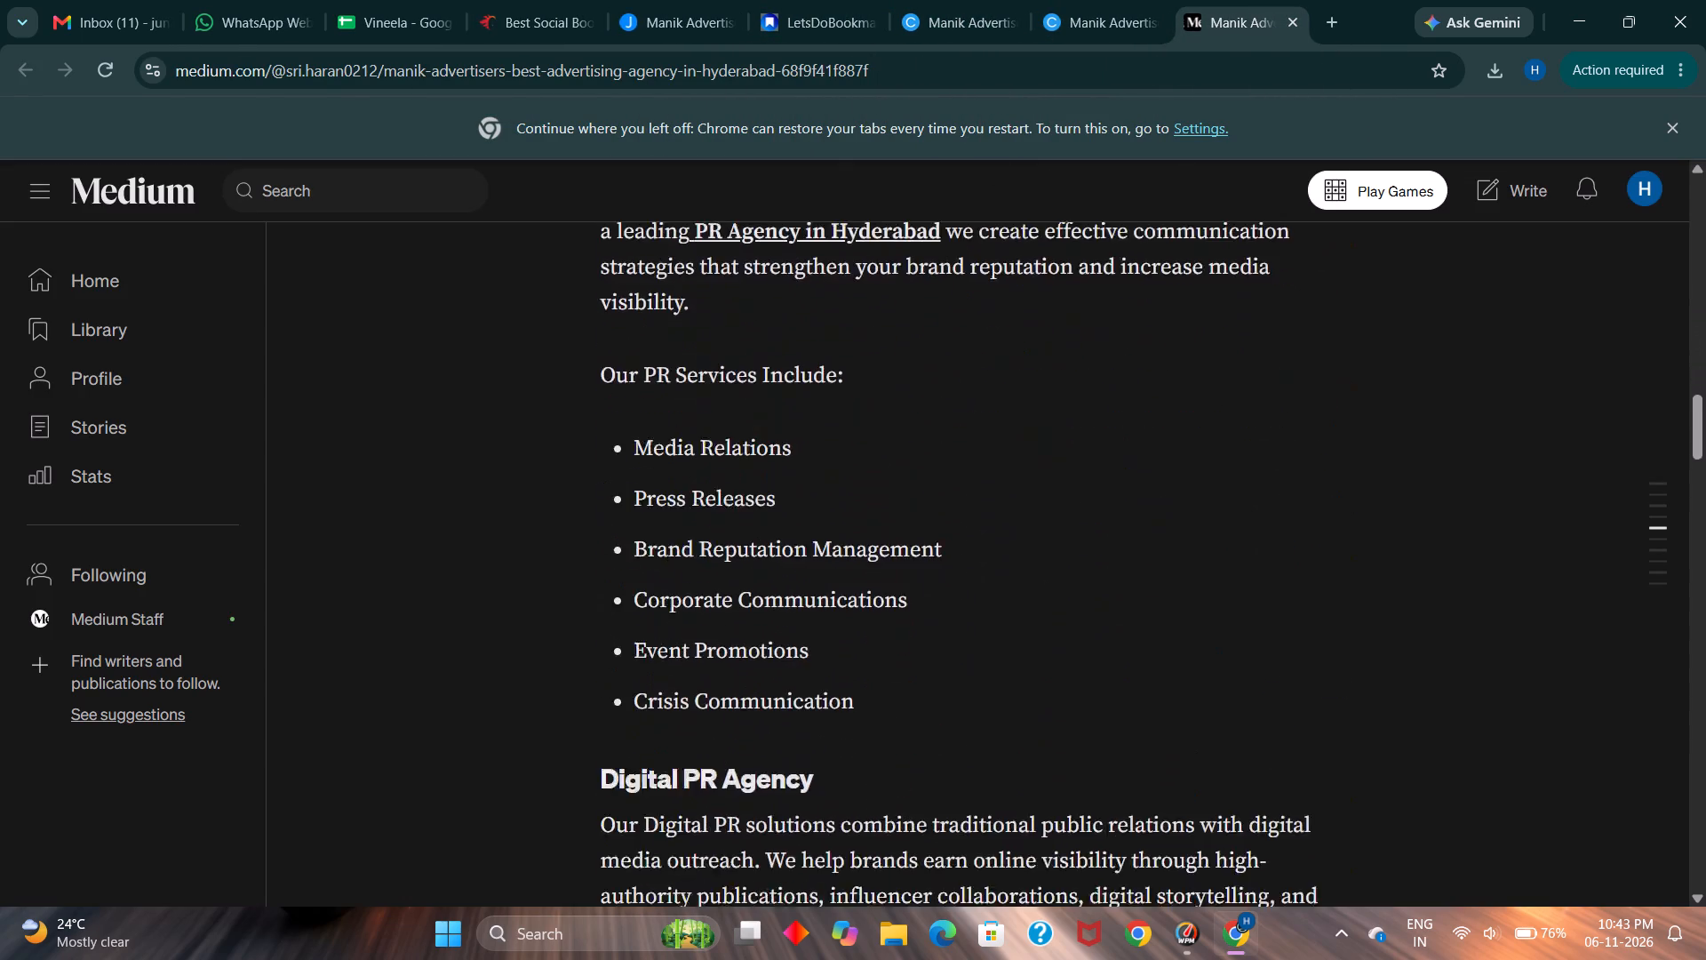
pyautogui.press('Down')
pyautogui.press('Down')
pyautogui.press('Down')
pyautogui.press('Down')
pyautogui.press('Down')
pyautogui.press('Down')
pyautogui.press('Down')
pyautogui.press('Down')
pyautogui.press('Down')
pyautogui.press('Down')
pyautogui.press('Down')
pyautogui.press('Down')
pyautogui.press('Down')
pyautogui.press('Down')
pyautogui.press('Down')
pyautogui.press('Down')
pyautogui.press('Down')
pyautogui.press('Down')
pyautogui.press('Down')
pyautogui.press('Down')
pyautogui.press('Down')
pyautogui.press('Down')
pyautogui.press('Down')
pyautogui.press('Down')
pyautogui.press('Down')
pyautogui.press('Down')
pyautogui.press('Down')
pyautogui.press('Down')
pyautogui.press('Down')
pyautogui.press('Down')
pyautogui.press('Down')
pyautogui.press('Down')
pyautogui.press('Down')
pyautogui.press('Down')
pyautogui.press('Down')
pyautogui.press('Down')
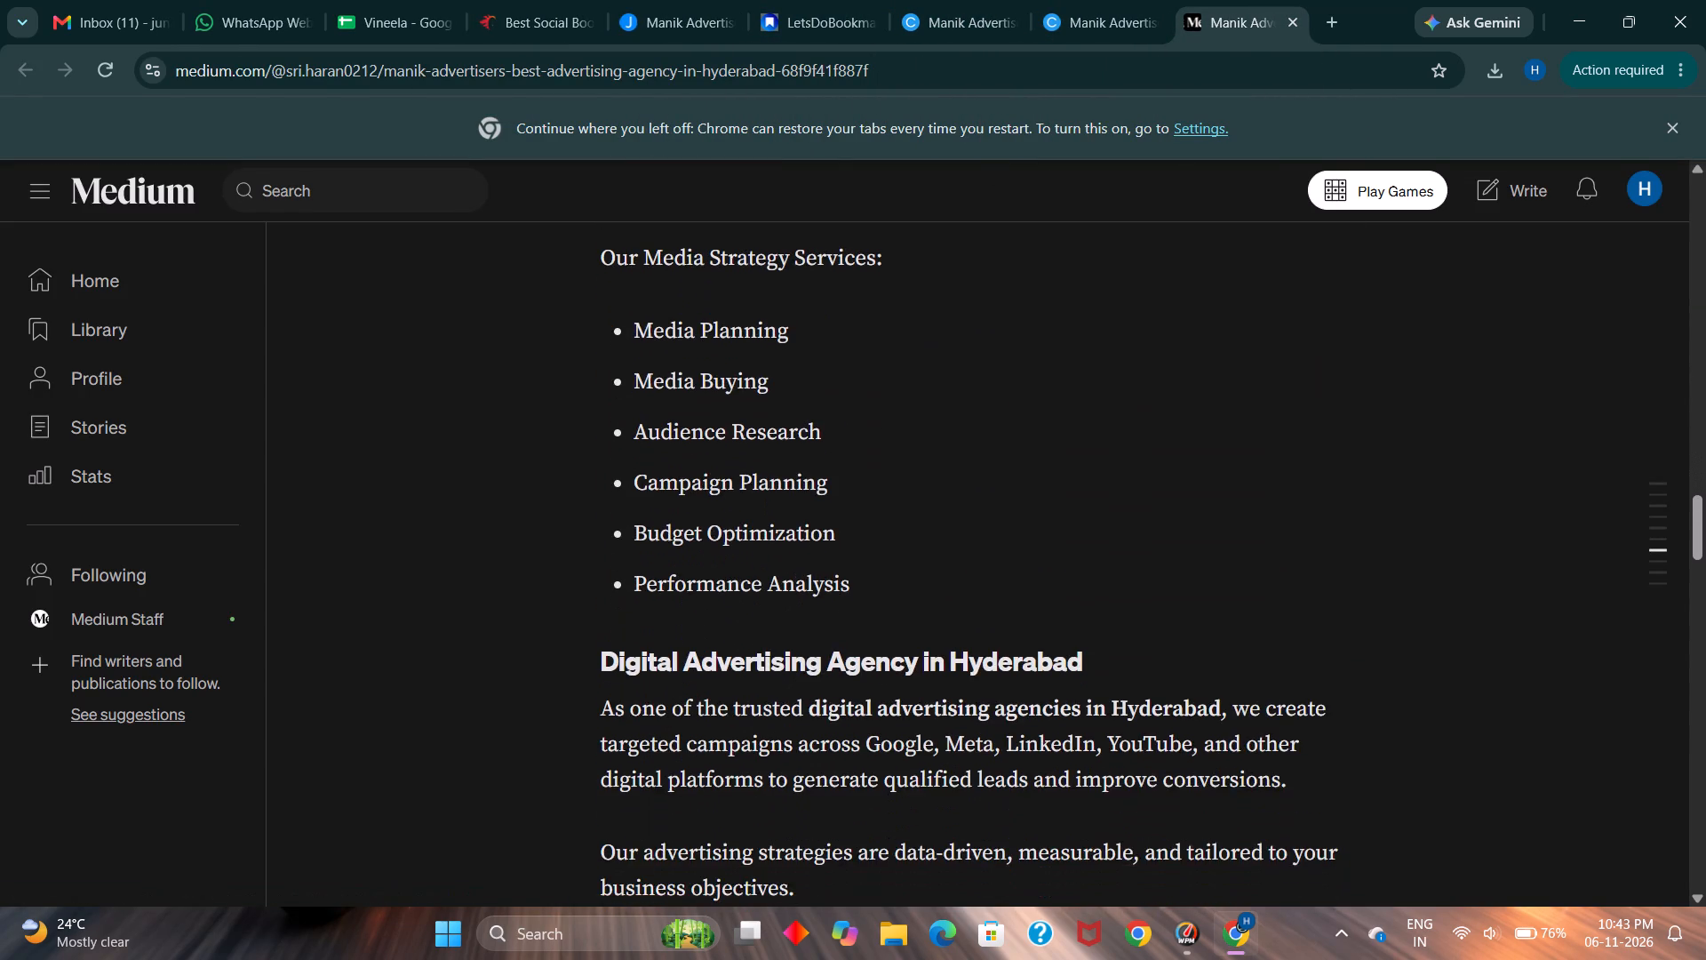
pyautogui.press('Down')
pyautogui.press('Down')
pyautogui.press('Down')
pyautogui.press('Down')
pyautogui.press('Down')
pyautogui.press('Down')
pyautogui.press('Down')
pyautogui.press('Down')
pyautogui.press('Down')
pyautogui.press('Down')
pyautogui.press('Down')
pyautogui.press('Down')
pyautogui.press('Down')
pyautogui.press('Down')
pyautogui.press('Down')
pyautogui.press('Down')
pyautogui.press('Down')
pyautogui.press('Down')
pyautogui.press('Down')
pyautogui.press('Down')
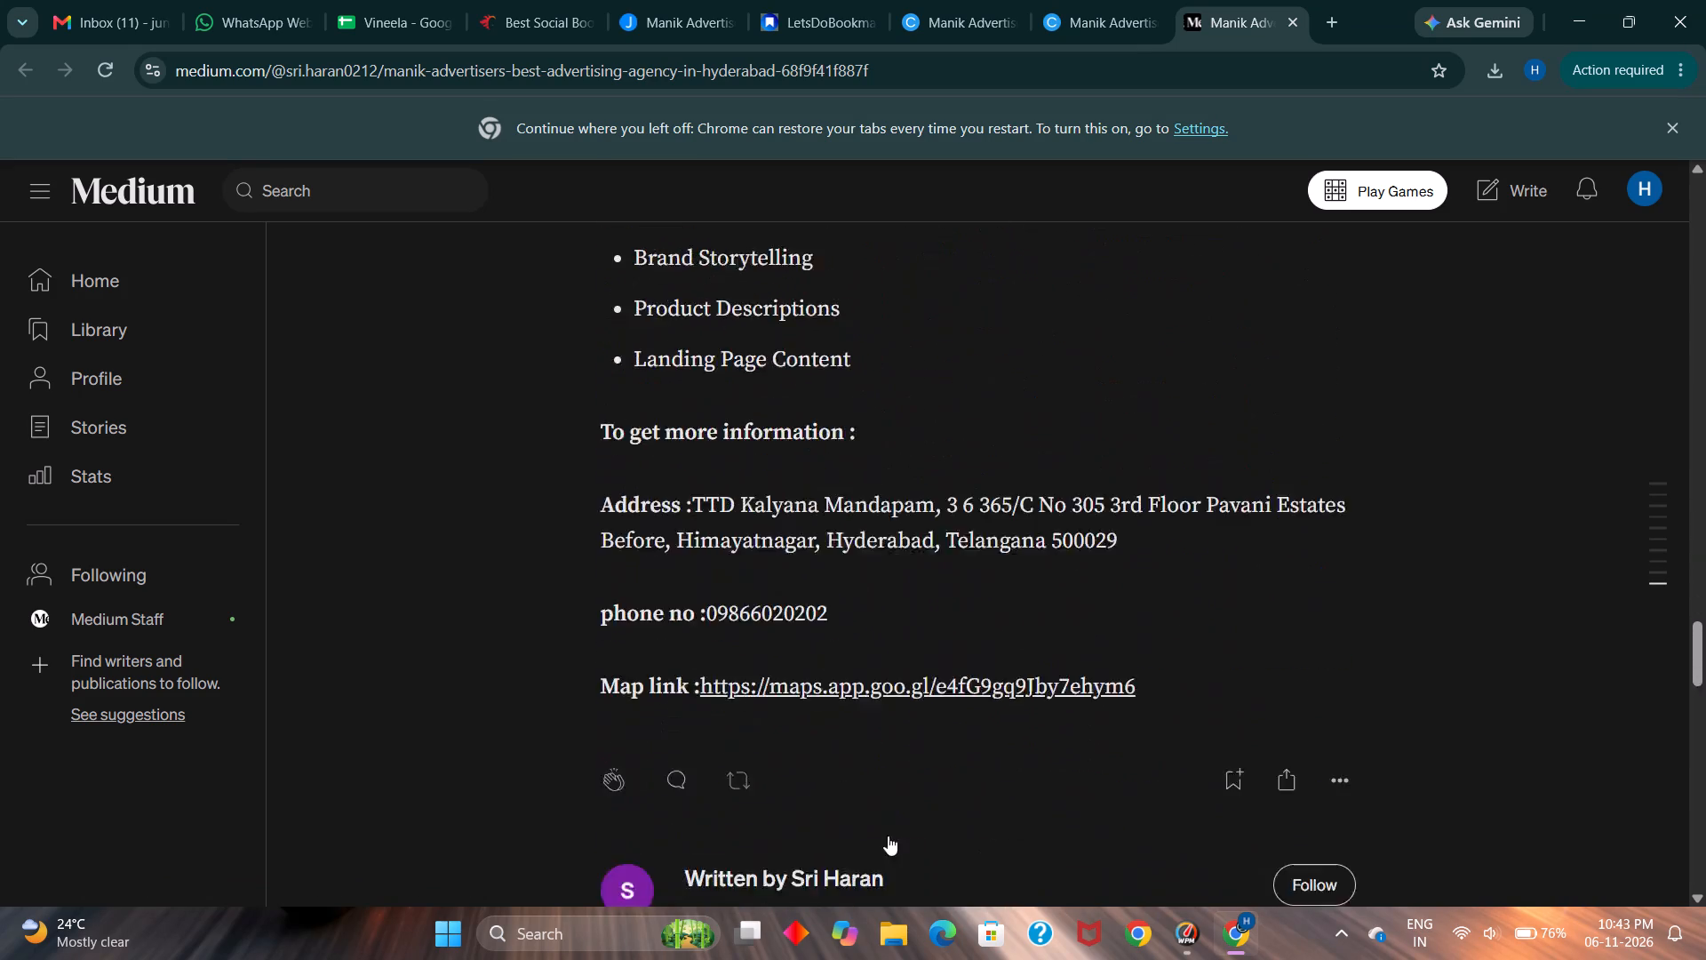
pyautogui.press('Up')
pyautogui.press('Up')
pyautogui.press('Up')
pyautogui.press('Up')
pyautogui.press('Up')
pyautogui.press('Up')
pyautogui.press('Up')
pyautogui.press('Up')
pyautogui.press('Up')
pyautogui.press('Up')
pyautogui.press('Up')
pyautogui.press('Up')
pyautogui.press('Up')
pyautogui.press('Up')
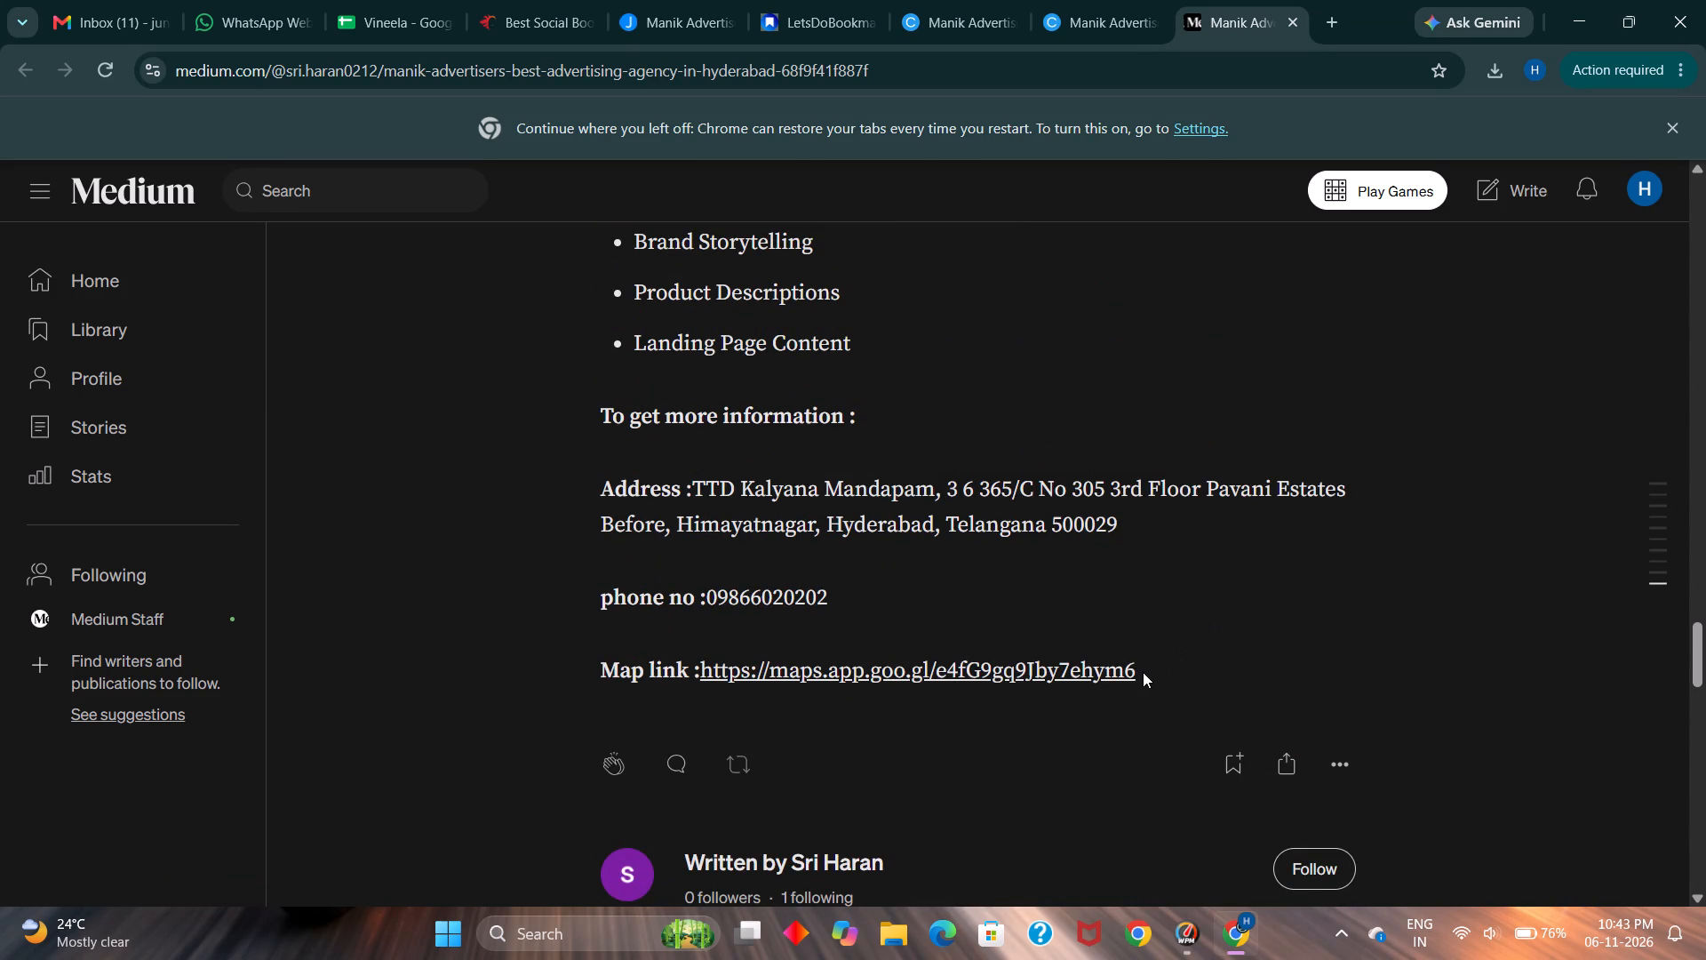
pyautogui.moveTo(1147, 669); pyautogui.dragTo(744, 666)
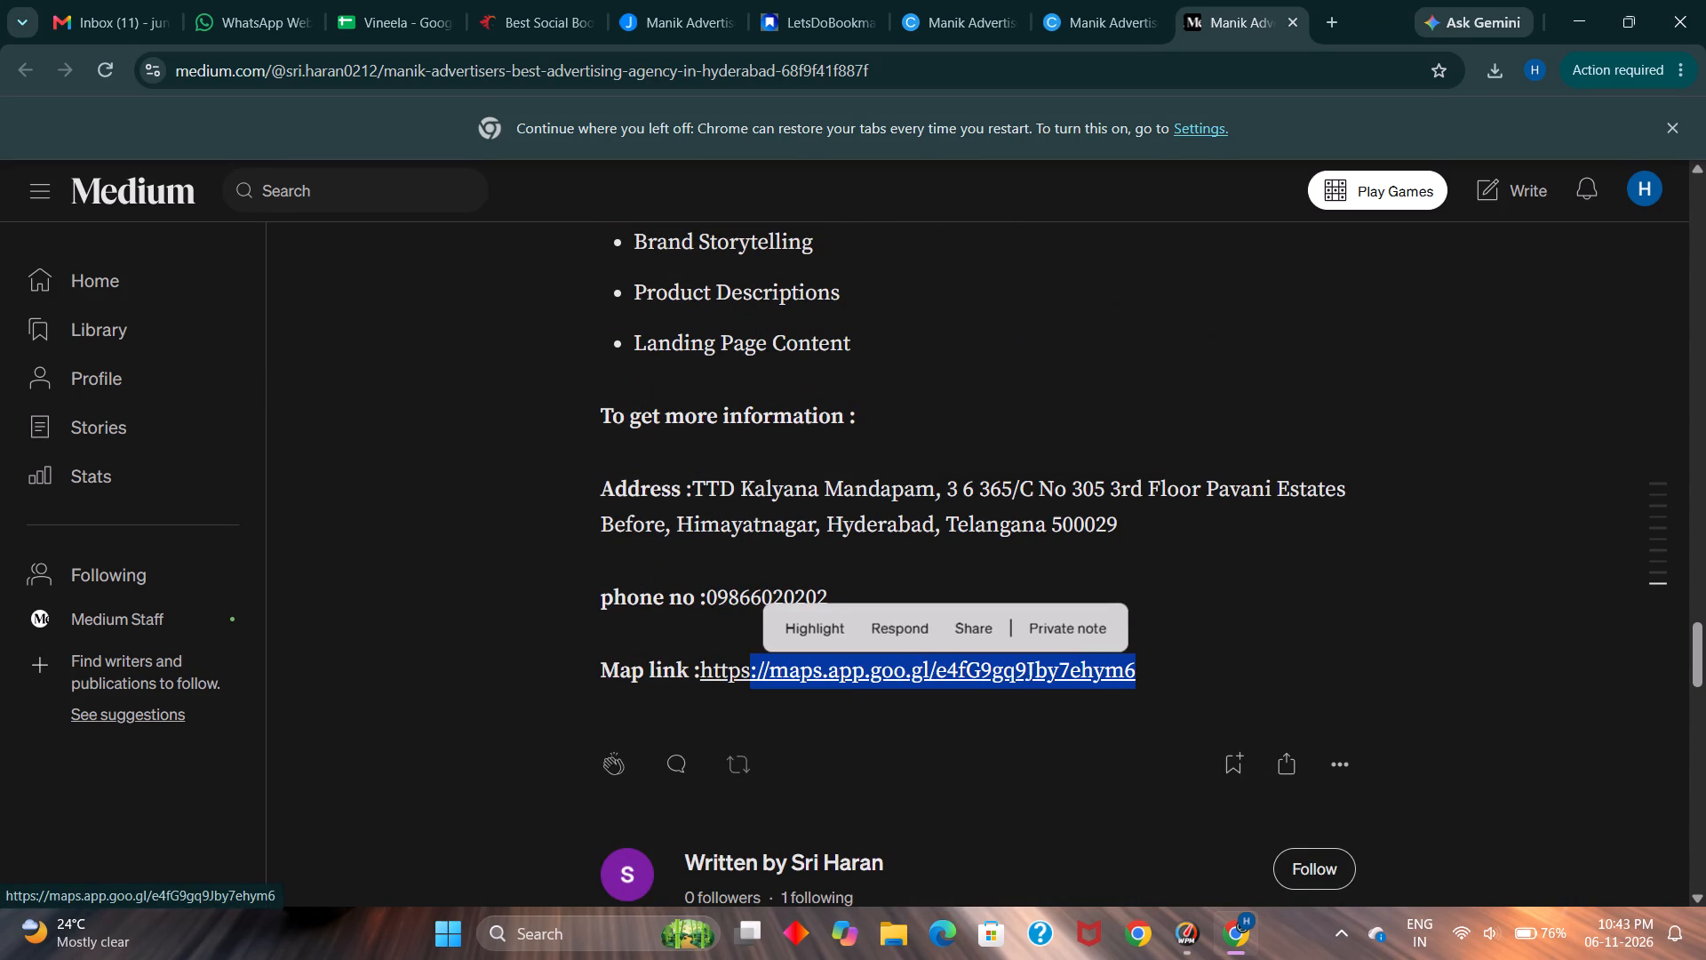
pyautogui.moveTo(744, 666); pyautogui.dragTo(699, 664)
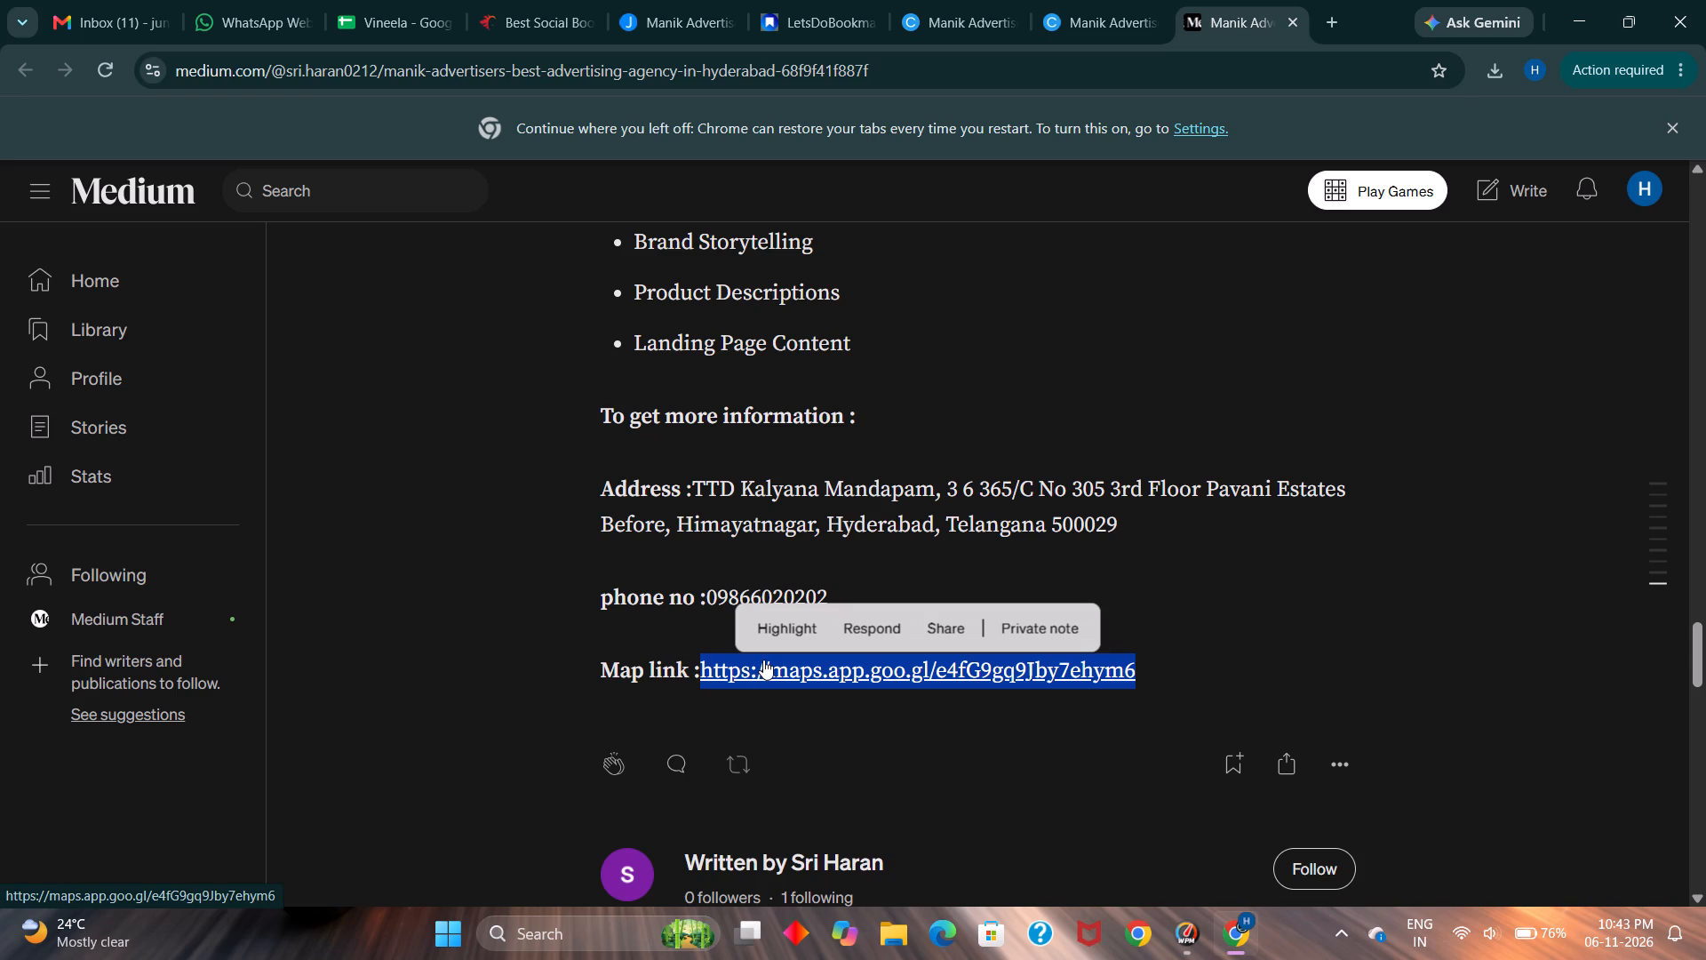
pyautogui.hotkey('ctrl', 'c')
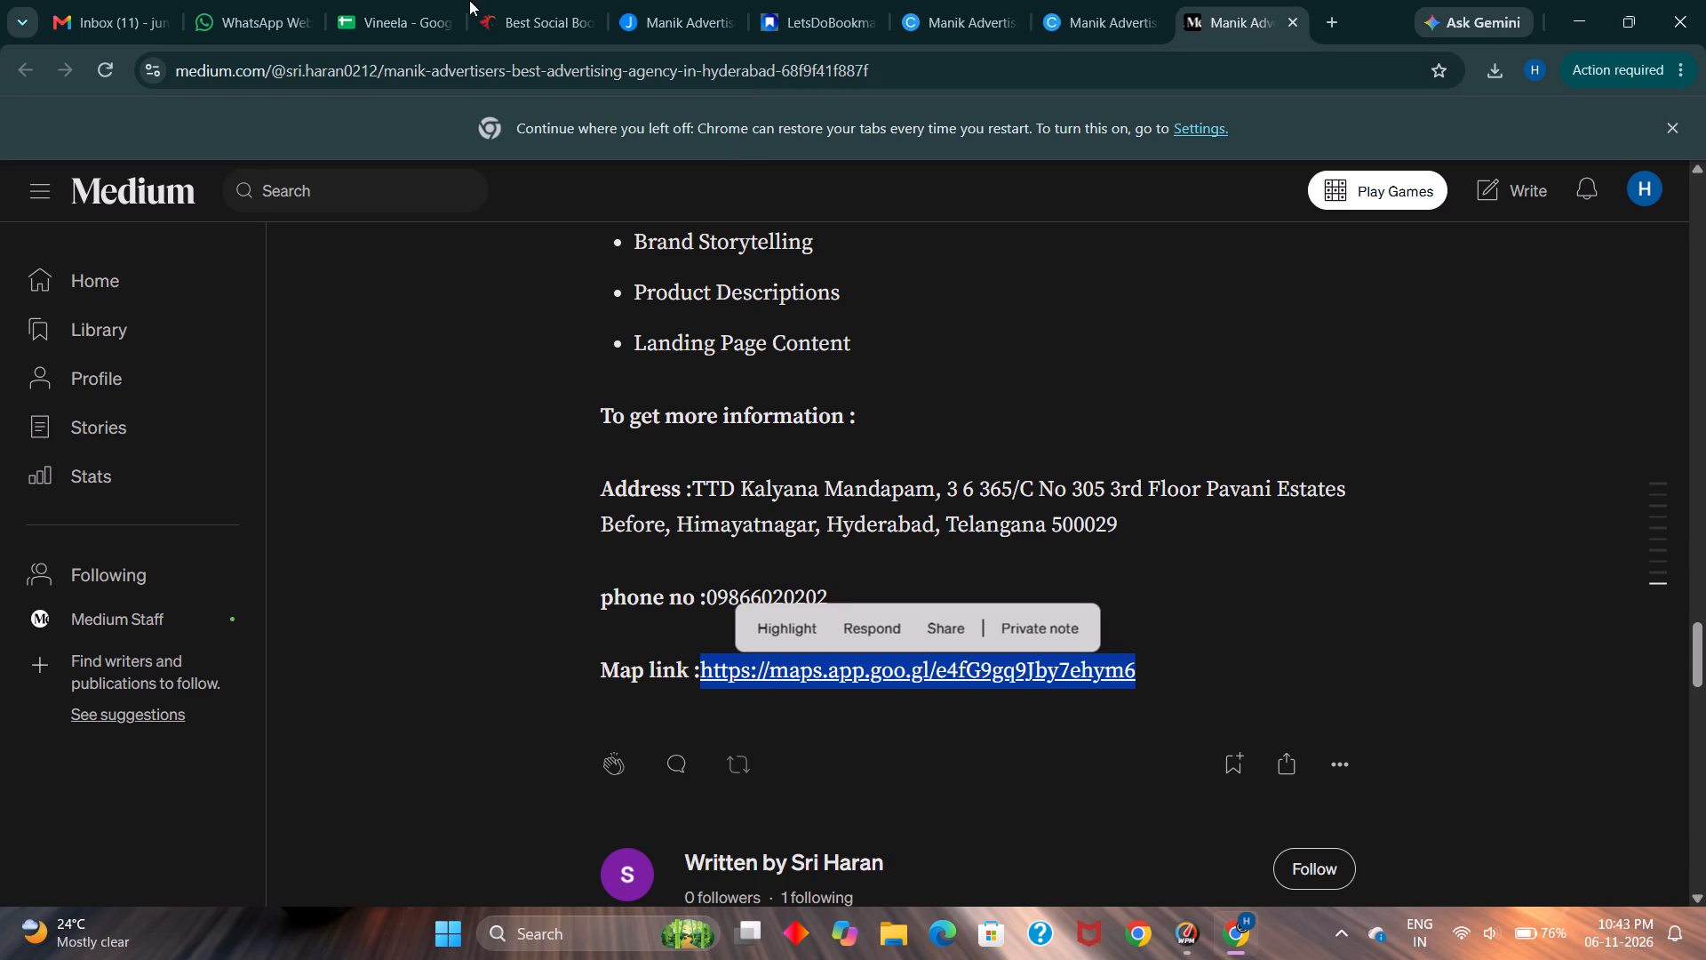
pyautogui.click(547, 19)
pyautogui.click(256, 630)
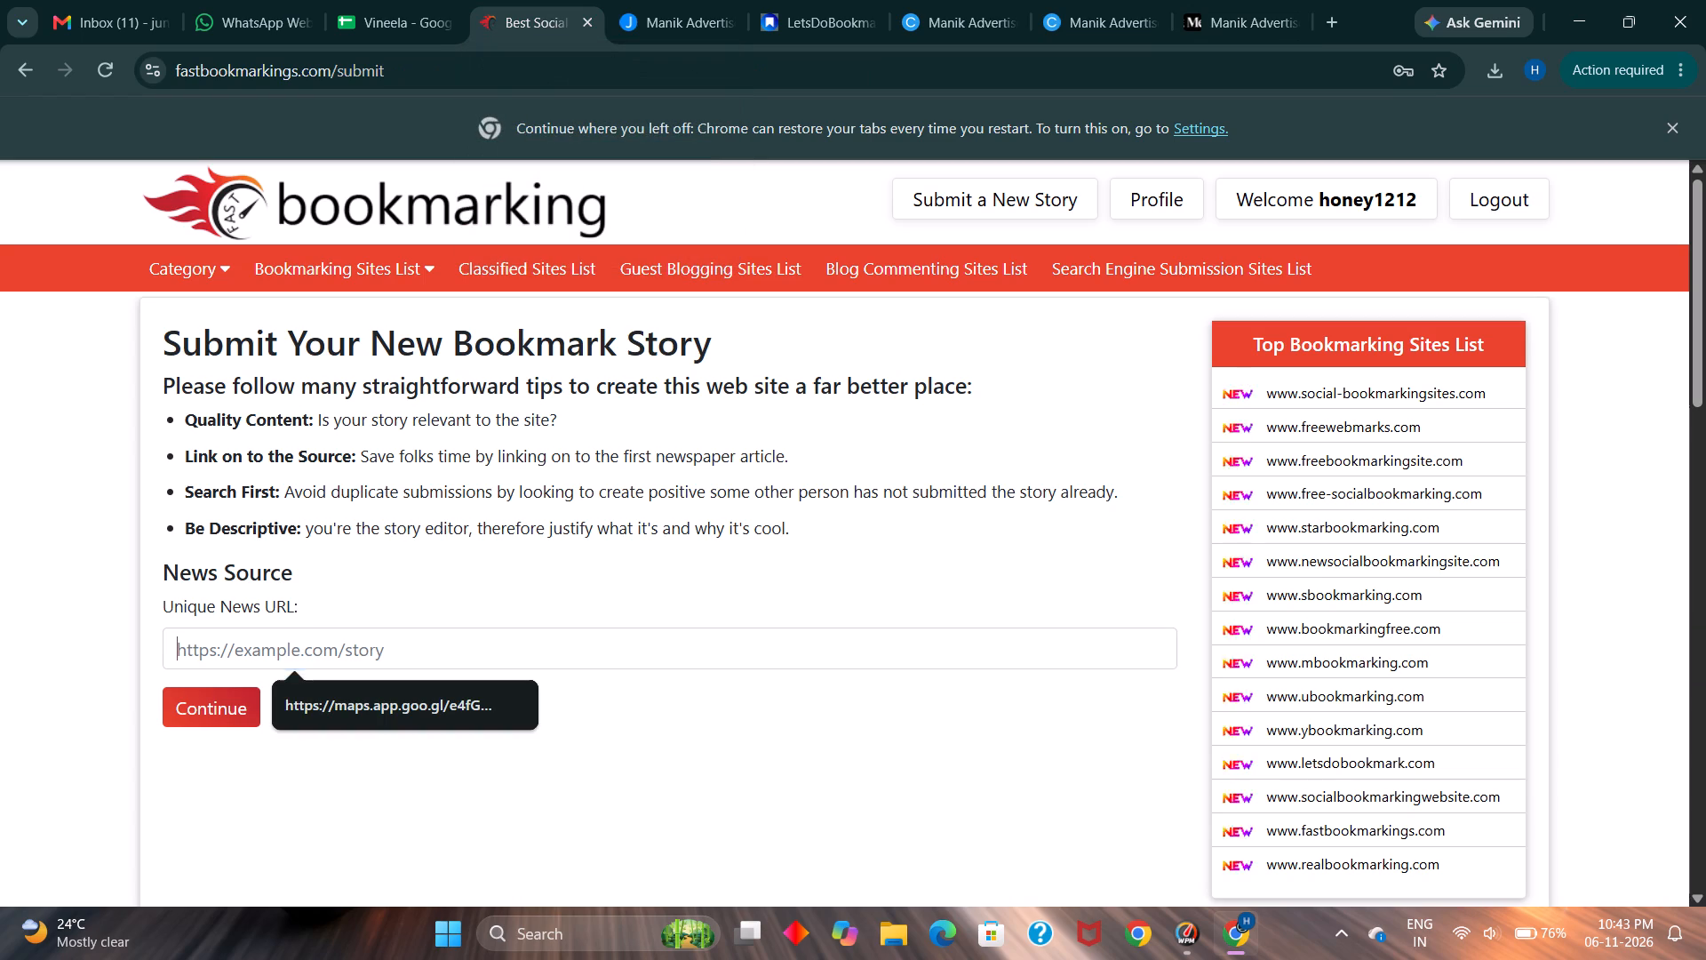
pyautogui.hotkey('ctrl', 'b')
pyautogui.hotkey('ctrl', 'v')
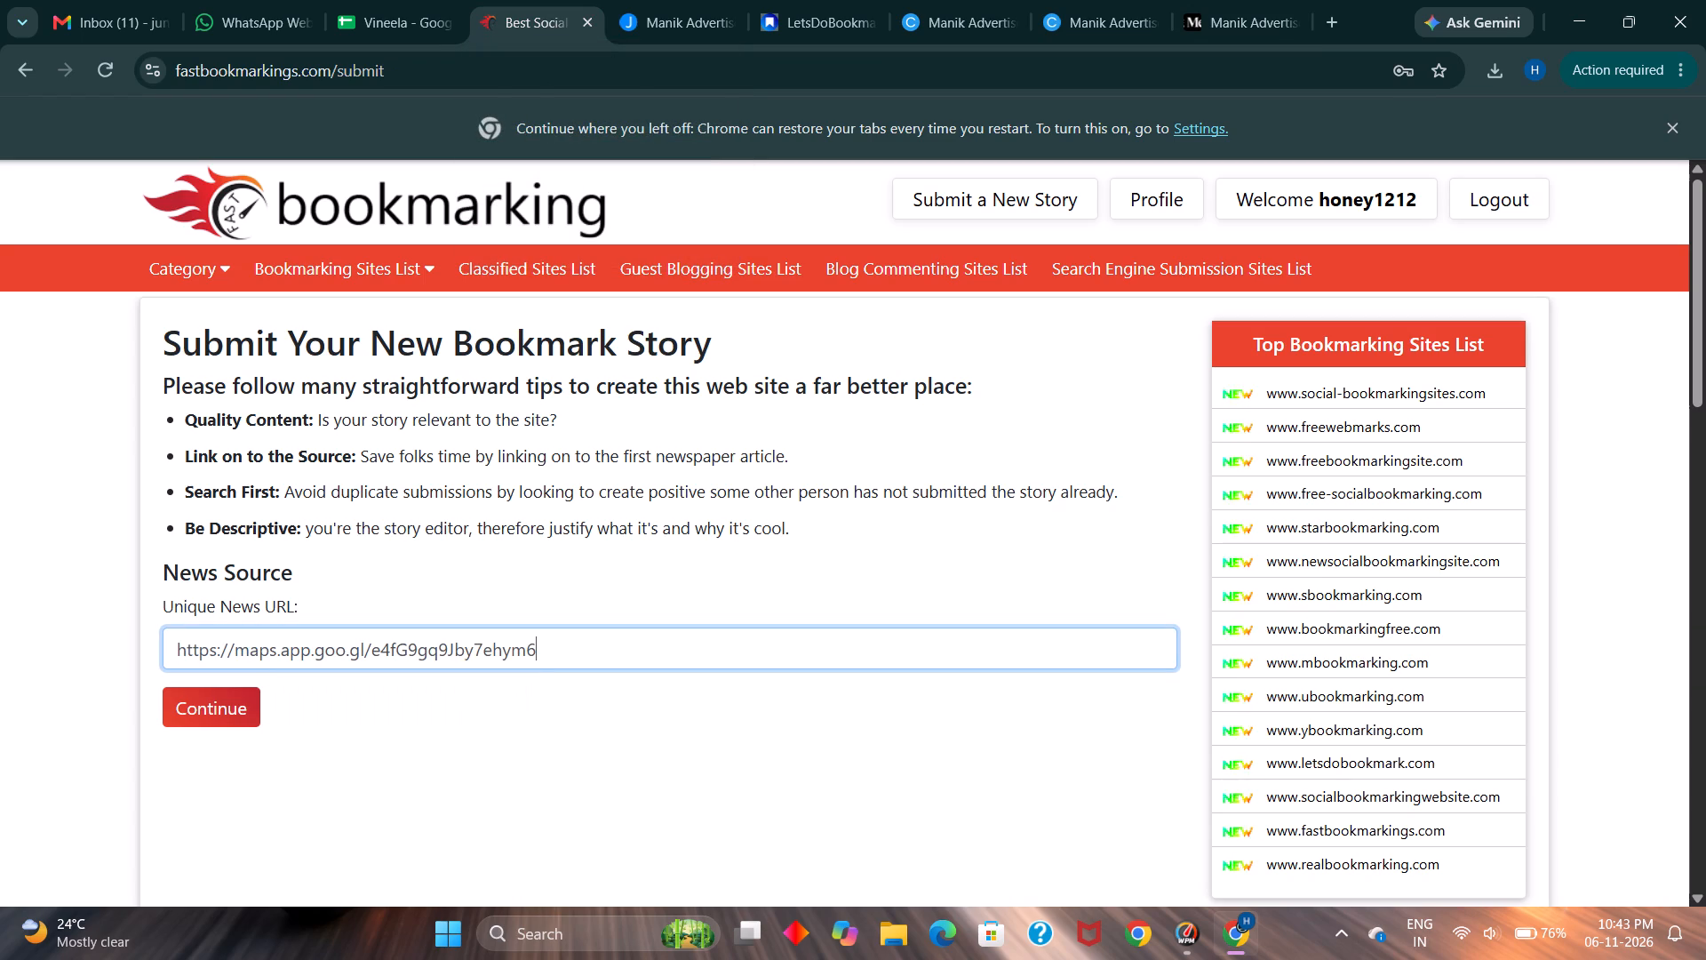
pyautogui.click(228, 693)
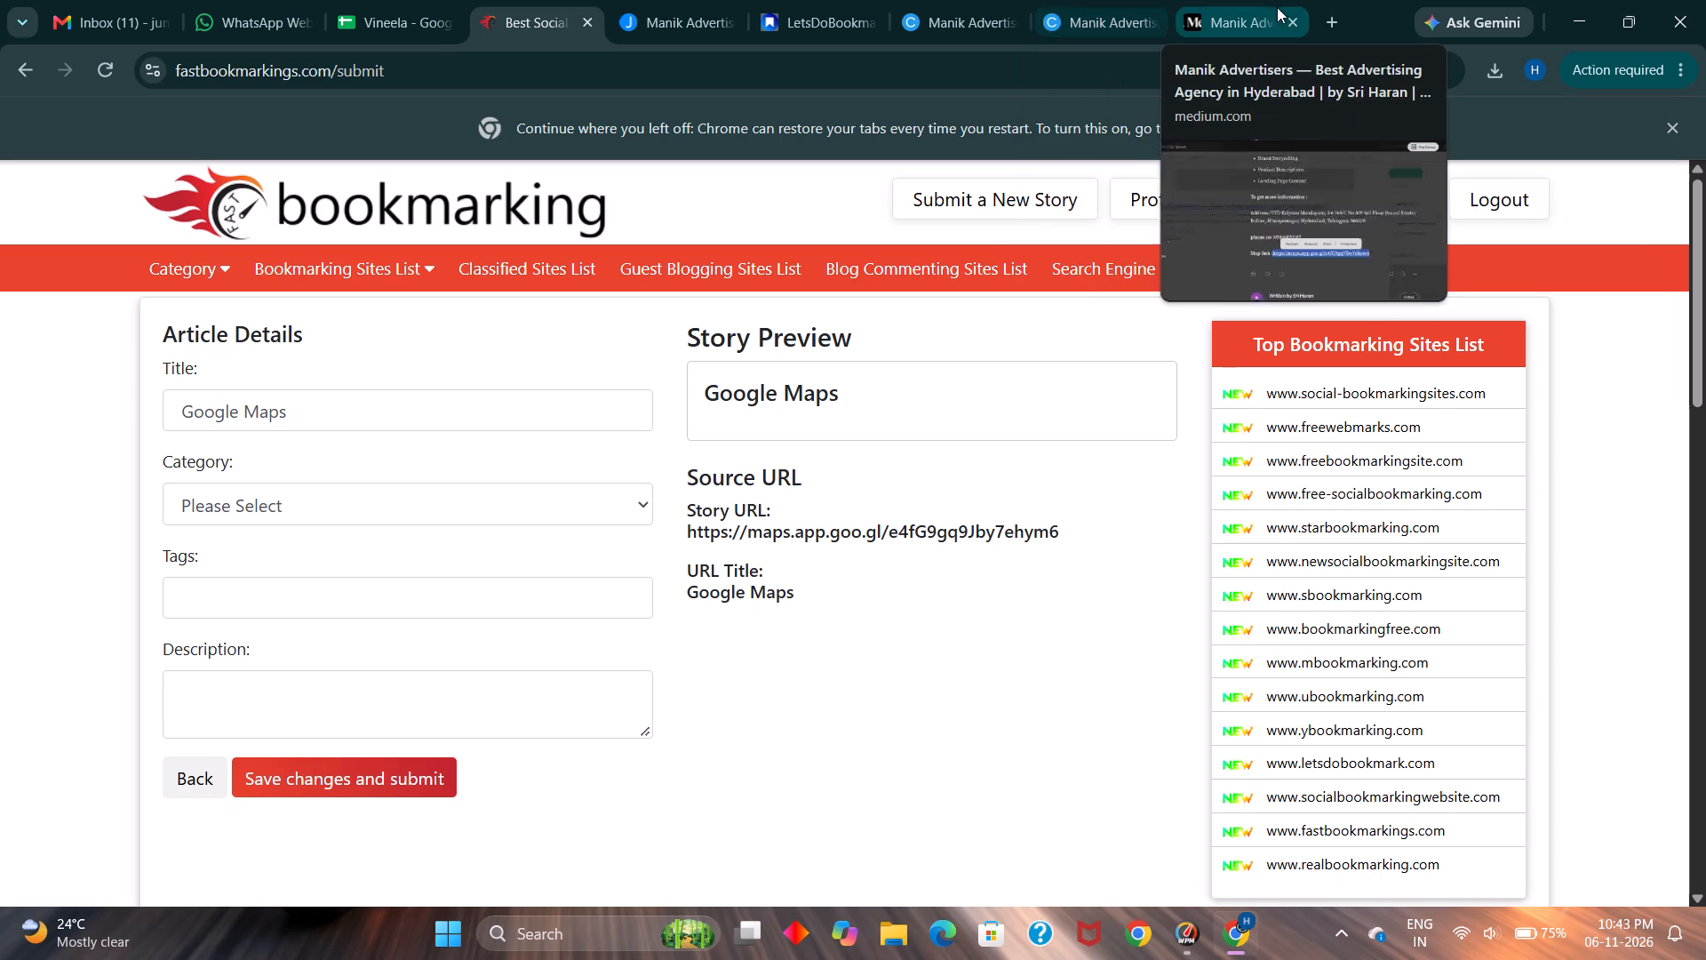
# Copy the Medium article's full body, from the office image through the map link, into the fastbookmarkings.com story description.
pyautogui.click(1207, 39)
pyautogui.click(962, 332)
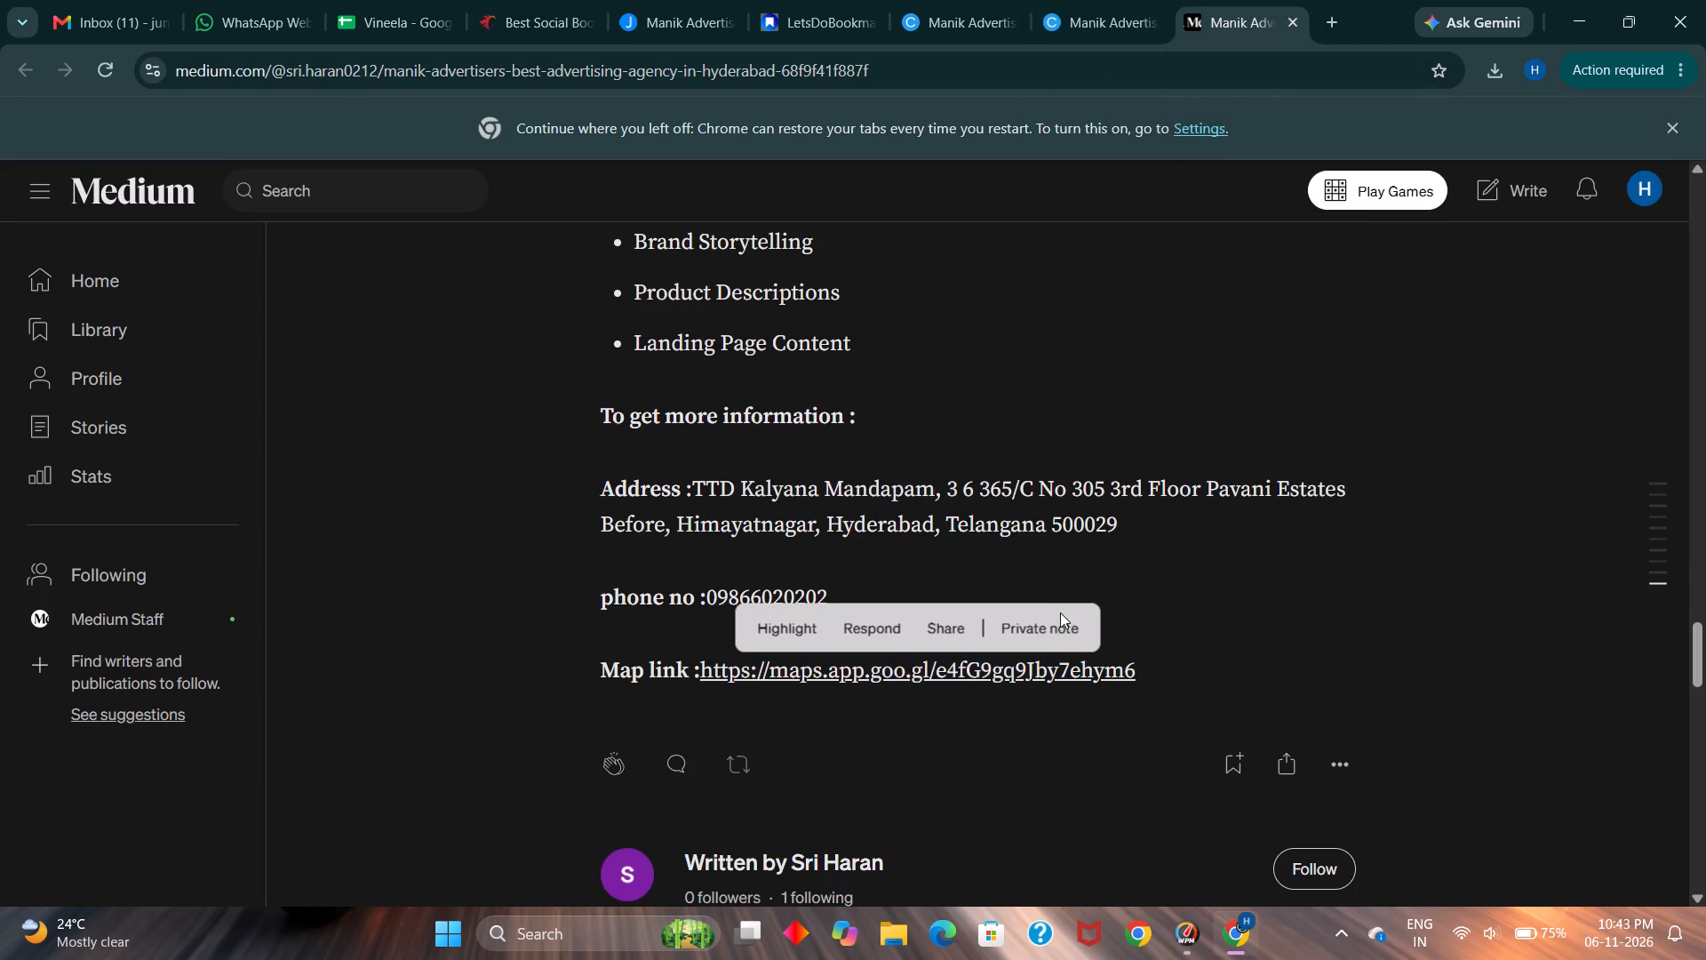
pyautogui.moveTo(1162, 676); pyautogui.dragTo(699, 80)
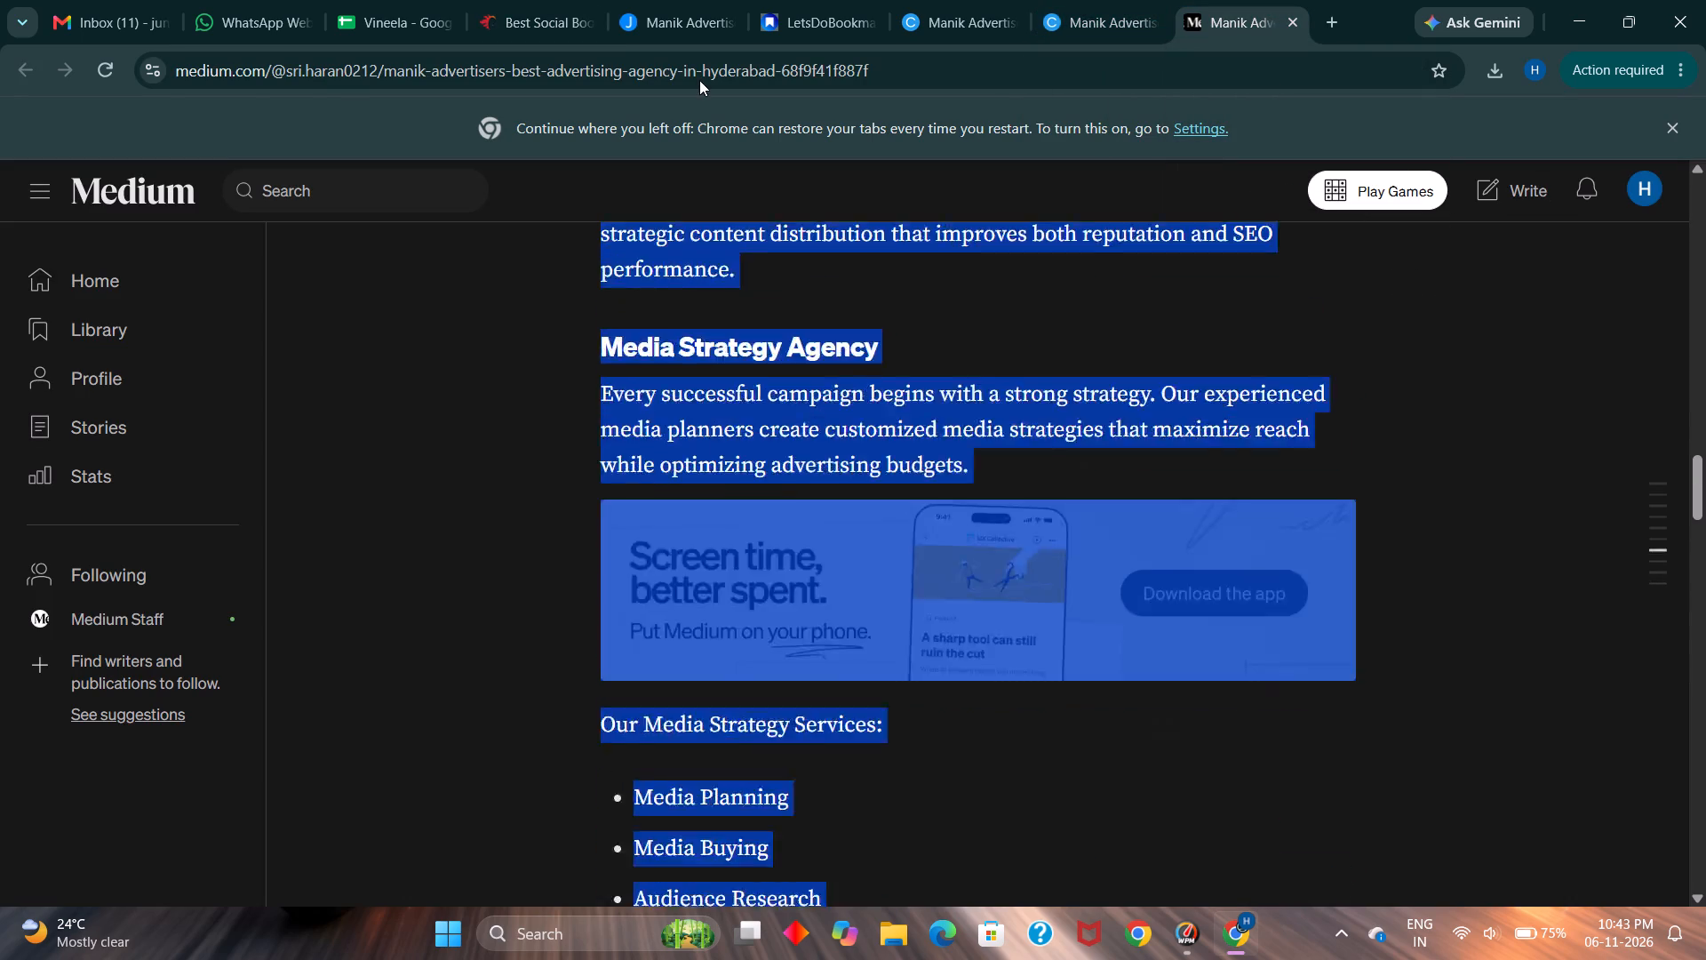
pyautogui.moveTo(699, 80); pyautogui.dragTo(728, 615)
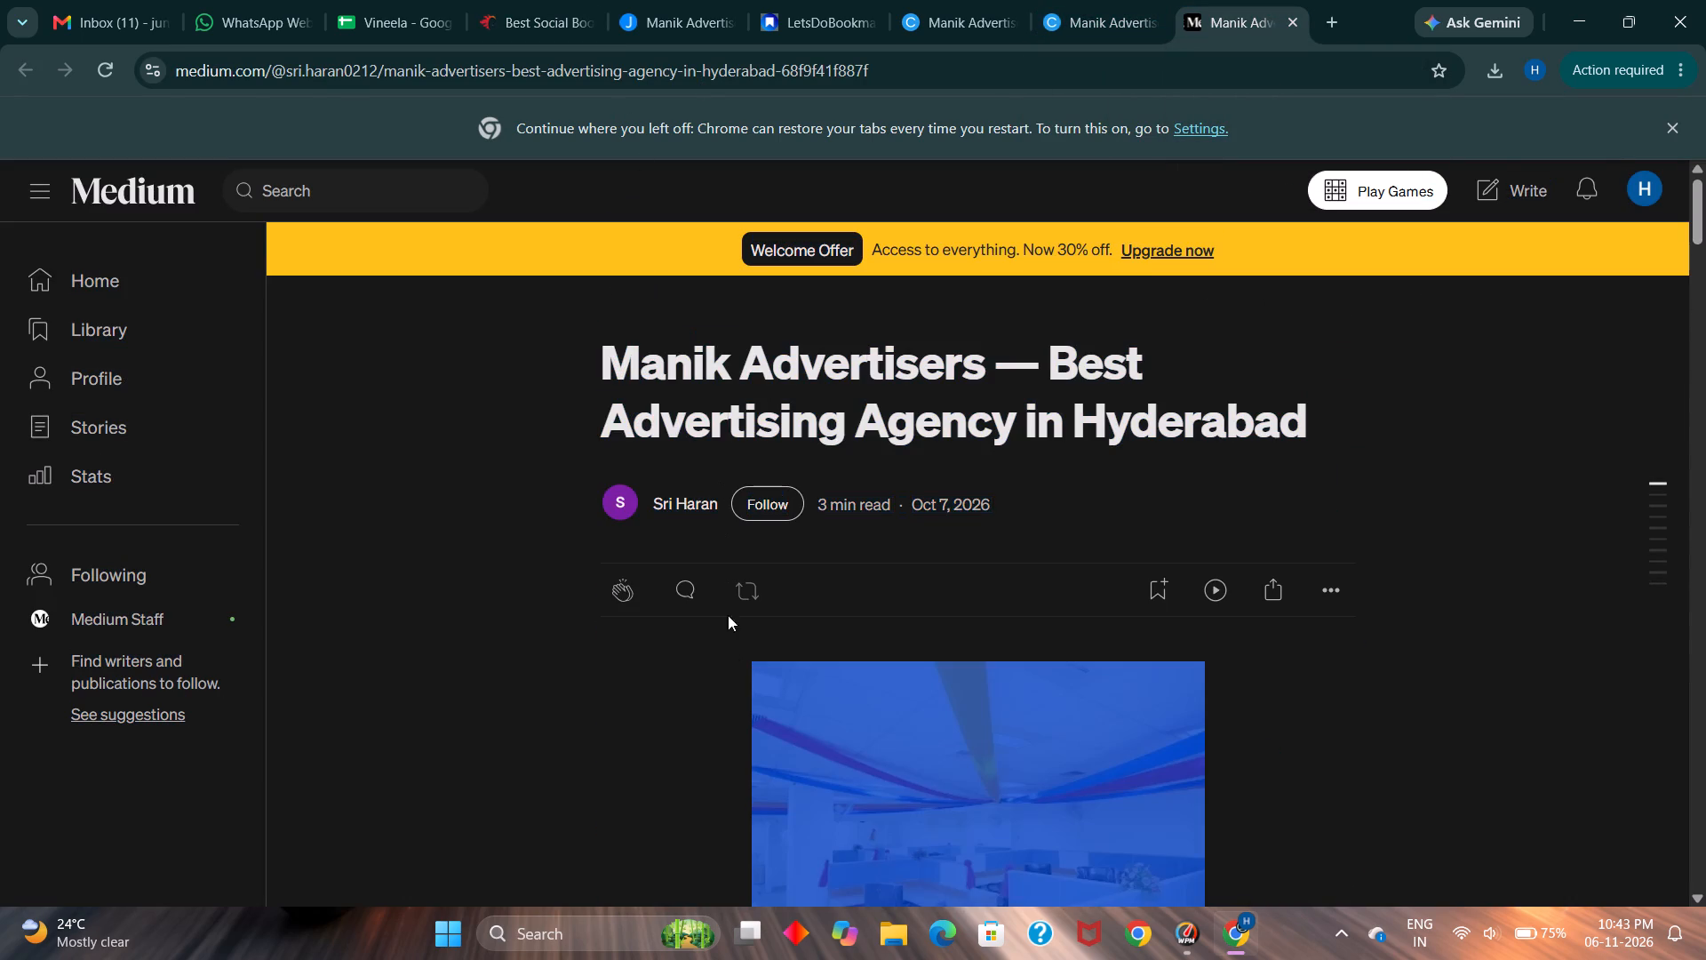
pyautogui.moveTo(728, 615); pyautogui.dragTo(733, 686)
pyautogui.hotkey('ctrl', 'c')
pyautogui.hotkey('ctrl', 'c')
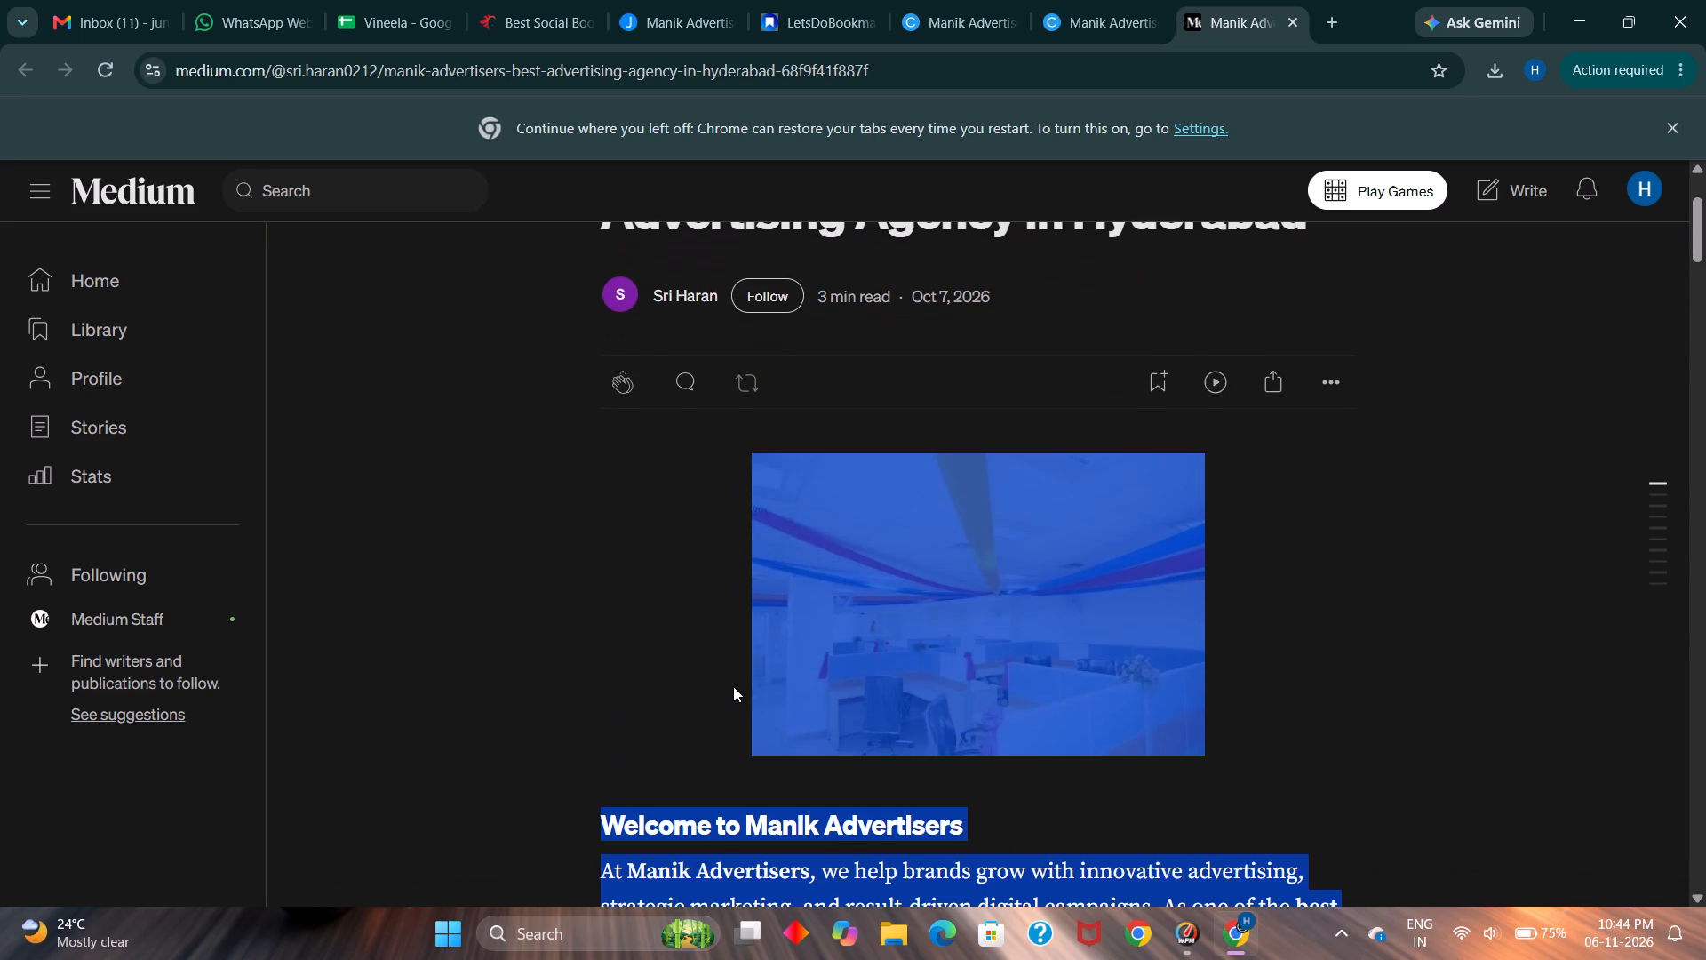
pyautogui.click(524, 3)
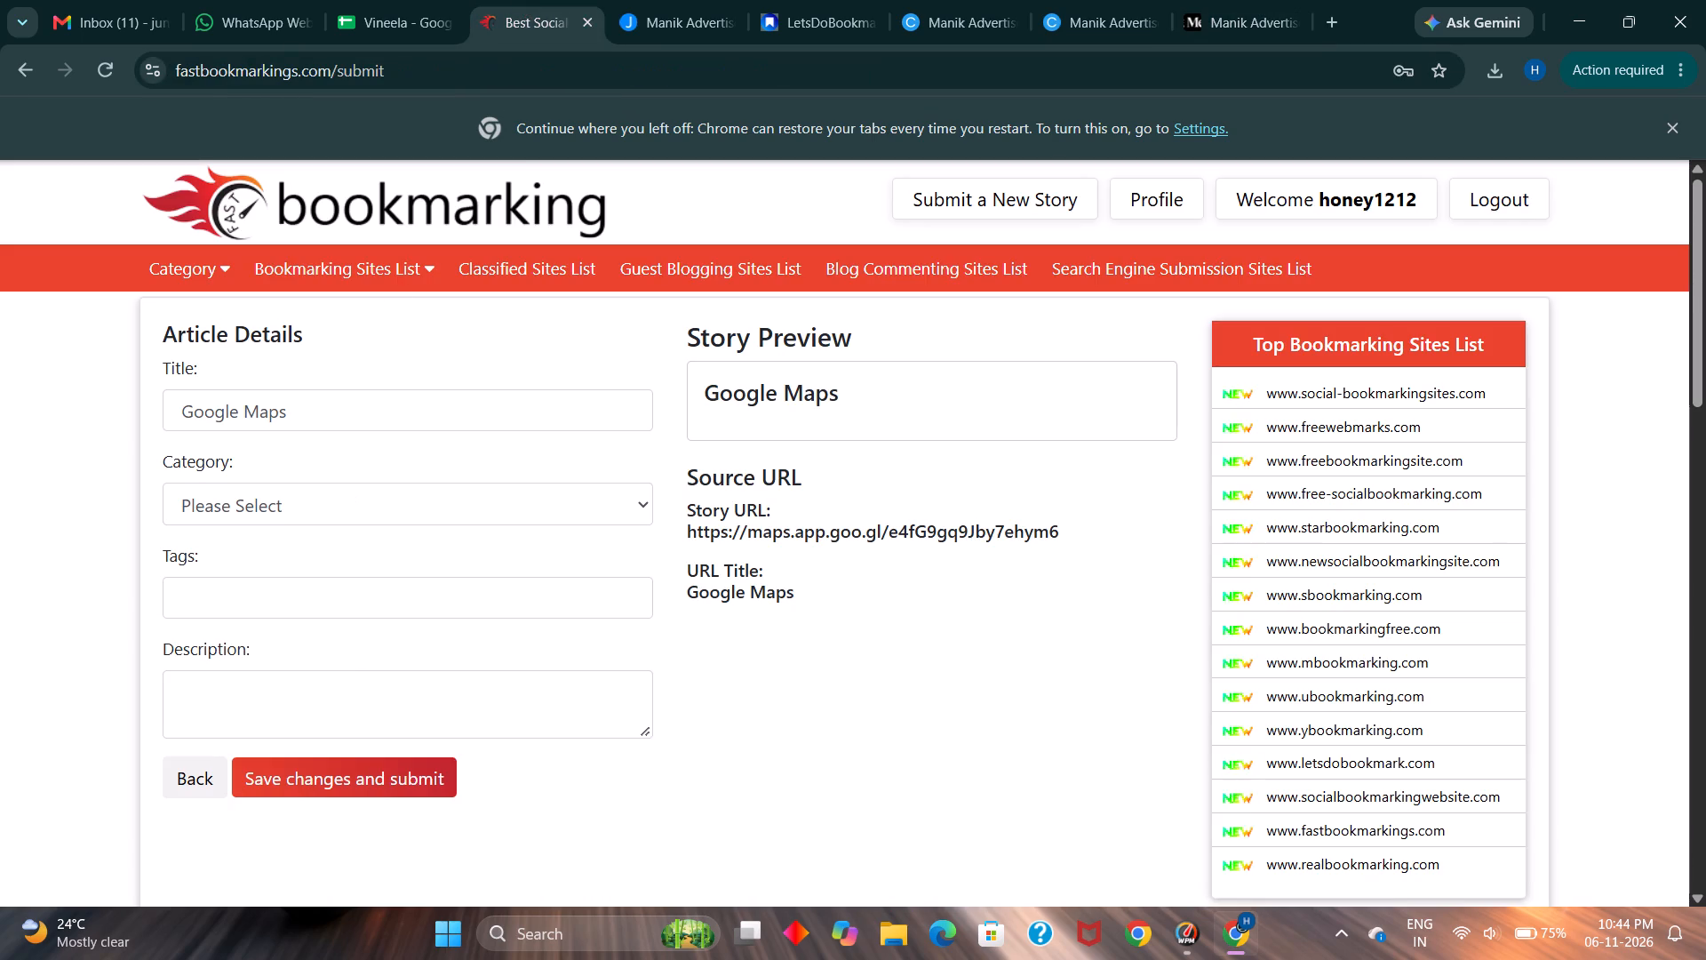
pyautogui.click(280, 691)
pyautogui.hotkey('ctrl', 'v')
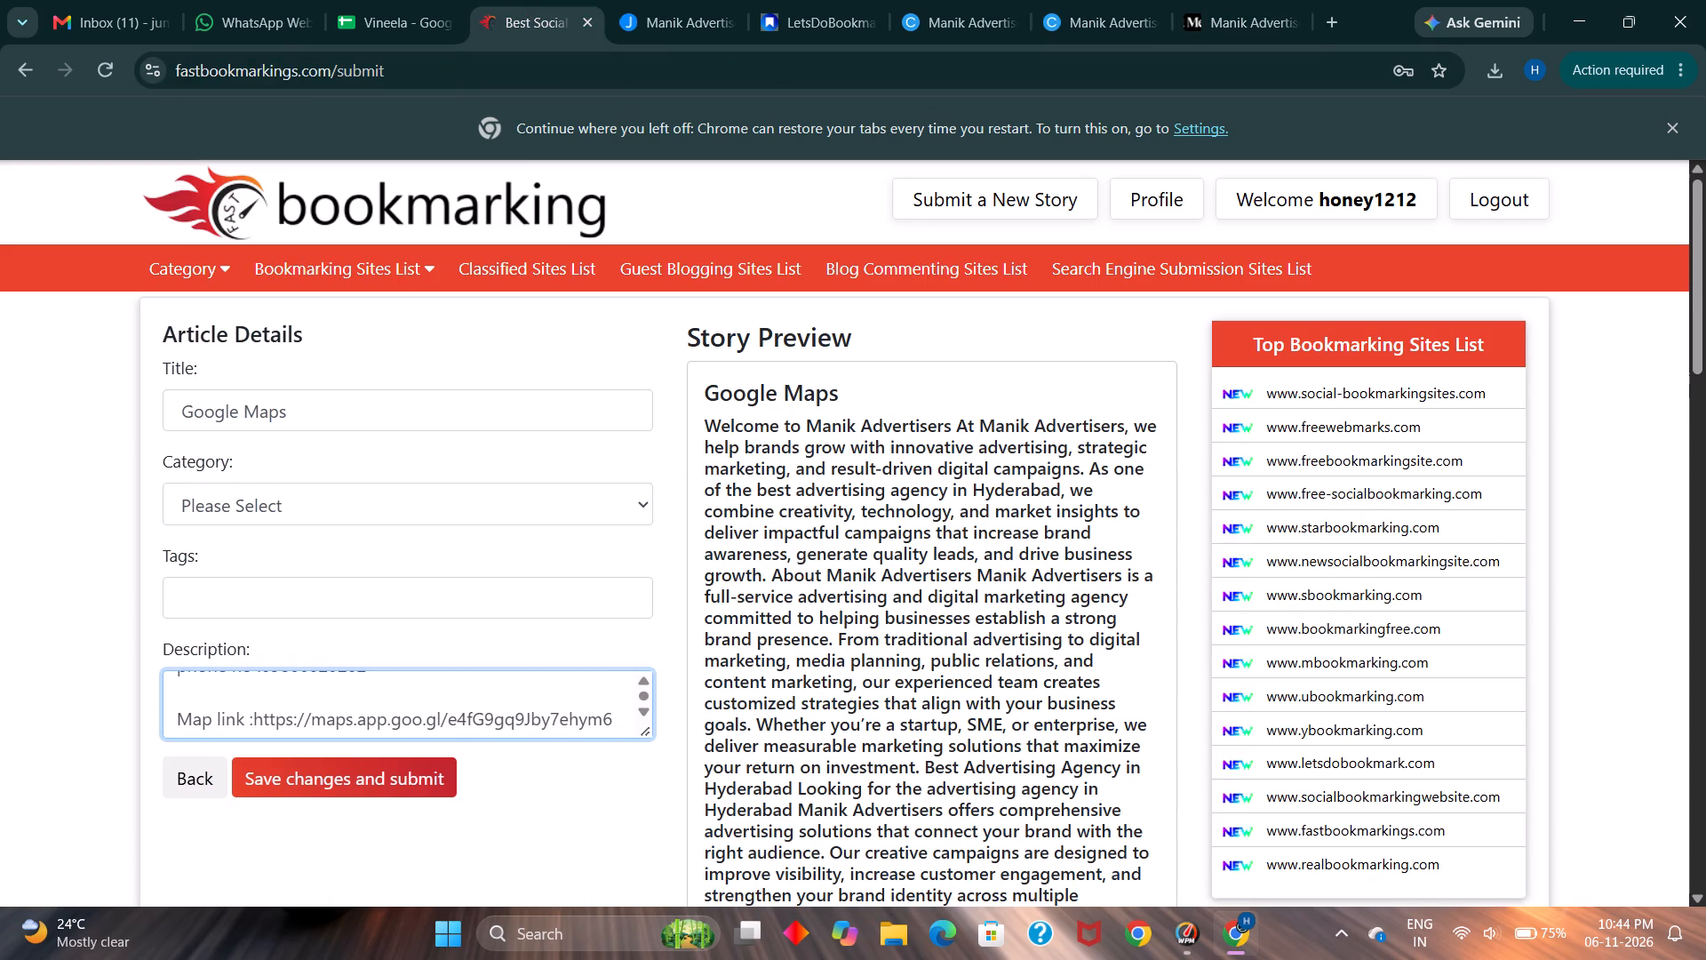
# Fill the story's tags with the saved "advertising agency in Hyderabad" entry and set its category to Business.
pyautogui.click(210, 593)
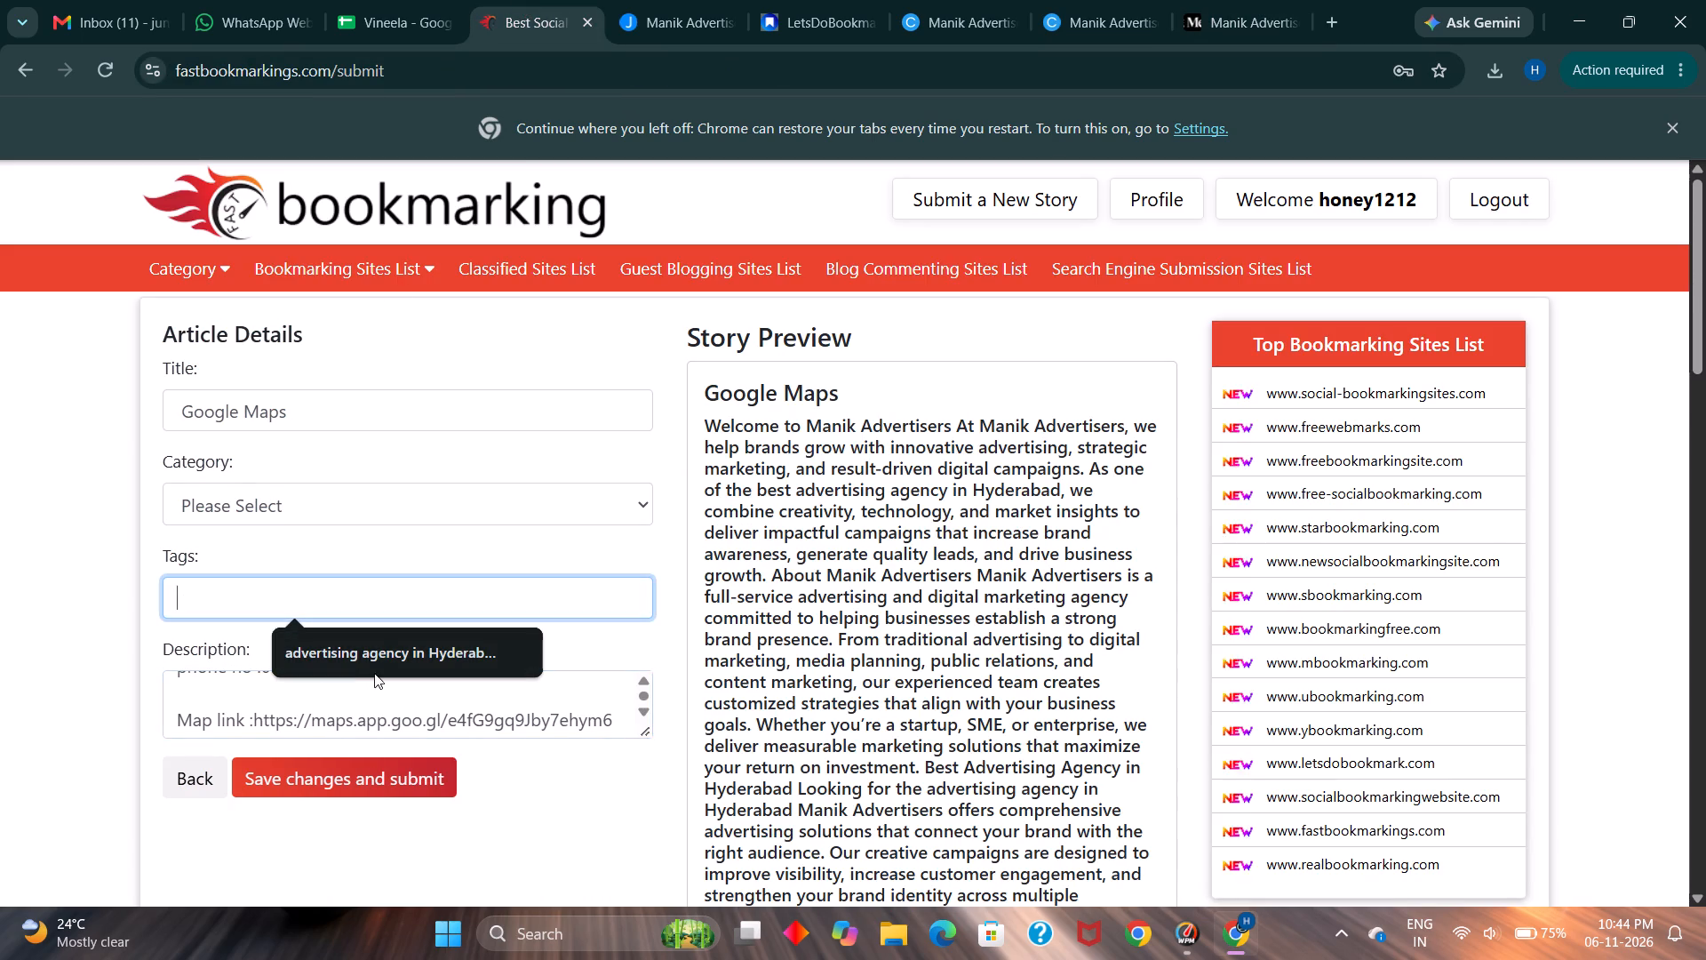
pyautogui.click(381, 652)
pyautogui.click(230, 505)
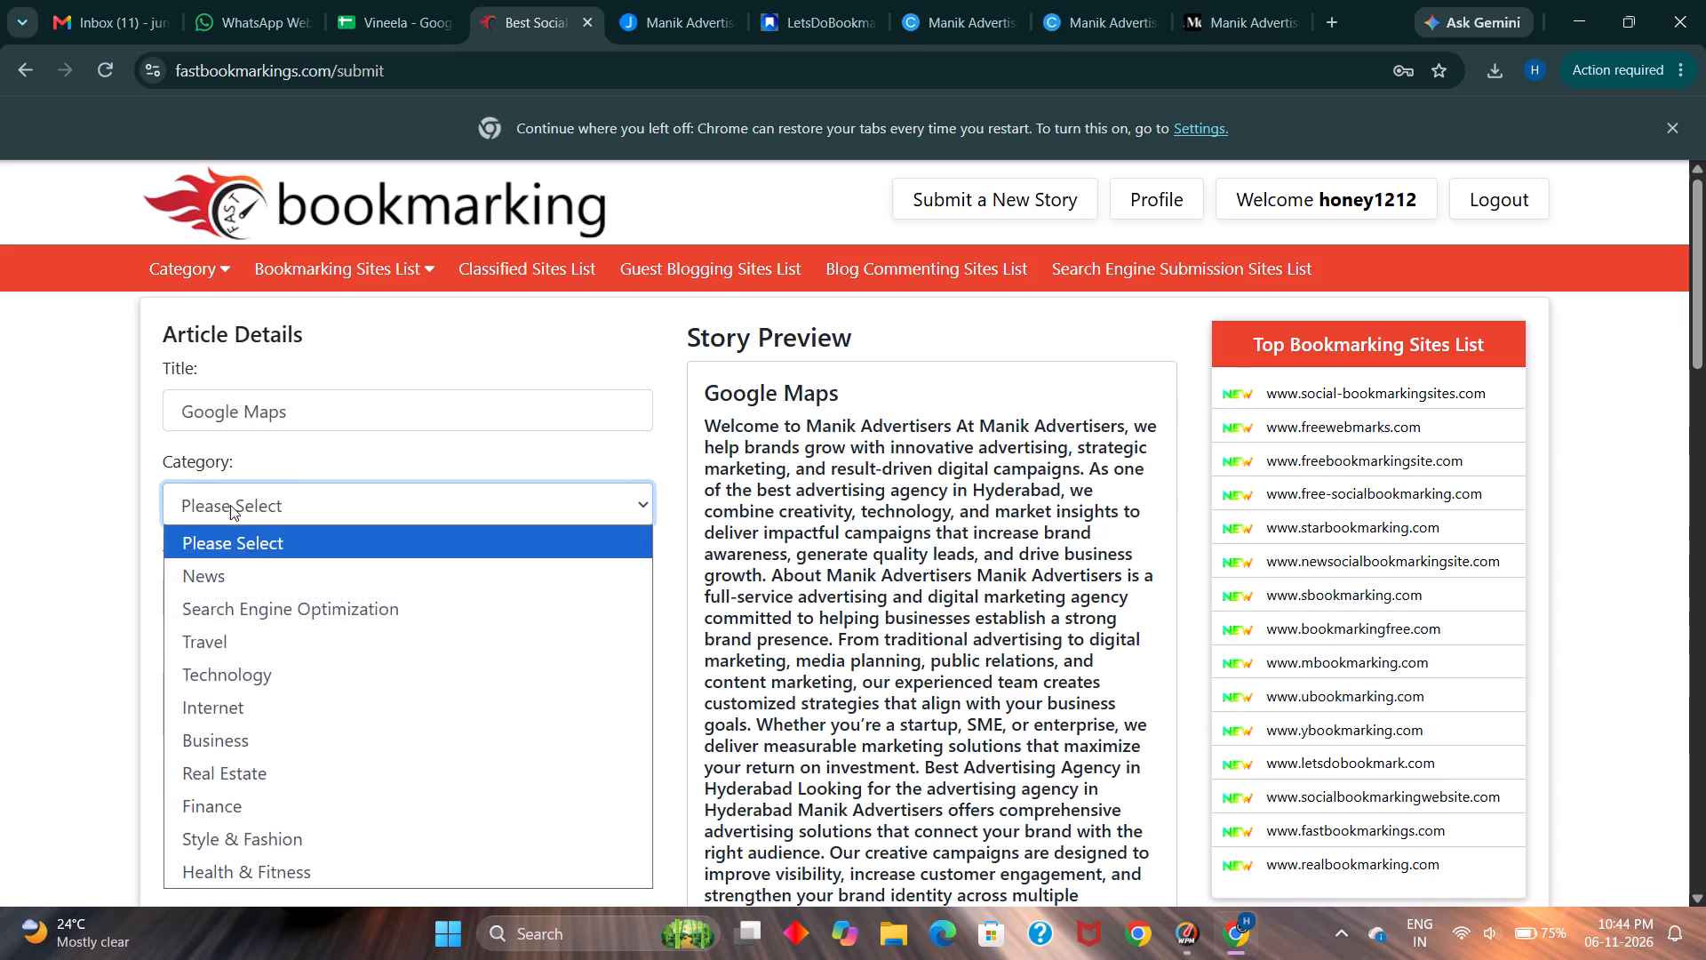
pyautogui.click(235, 728)
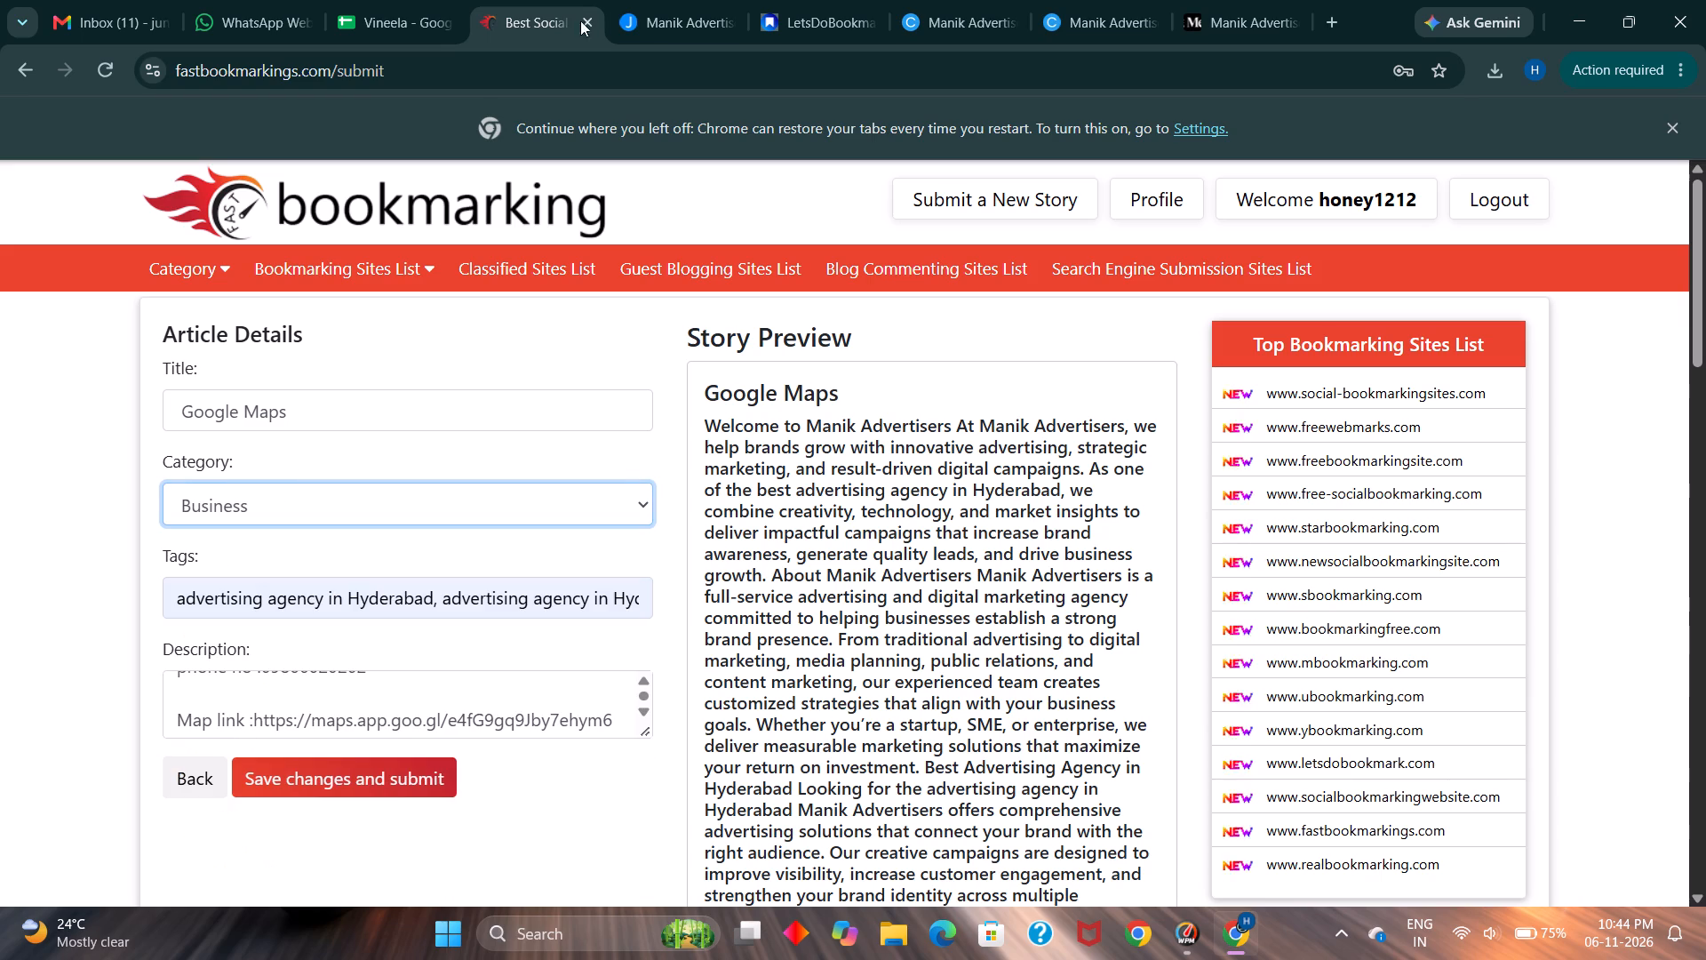
# Replace the story title with the Medium article's headline, "Manik Advertisers — Best Advertising Agency in Hyderabad".
pyautogui.click(1201, 20)
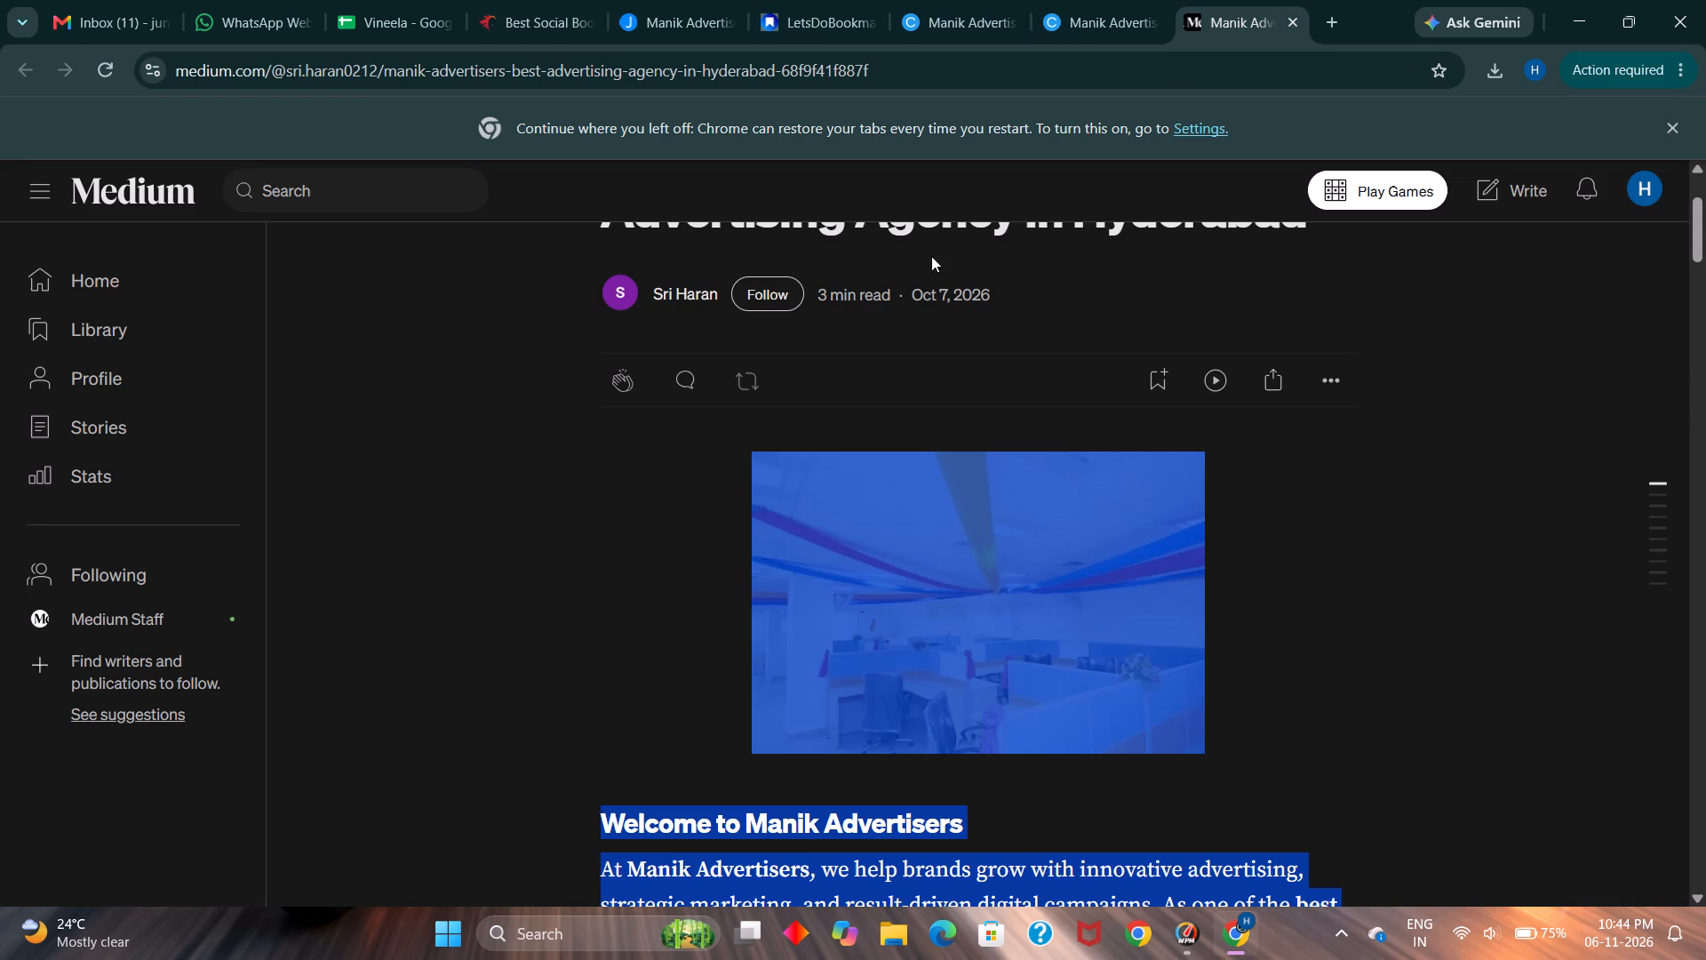
pyautogui.press('Up')
pyautogui.press('Up')
pyautogui.press('Up')
pyautogui.press('Up')
pyautogui.press('Up')
pyautogui.press('Up')
pyautogui.press('Up')
pyautogui.press('Up')
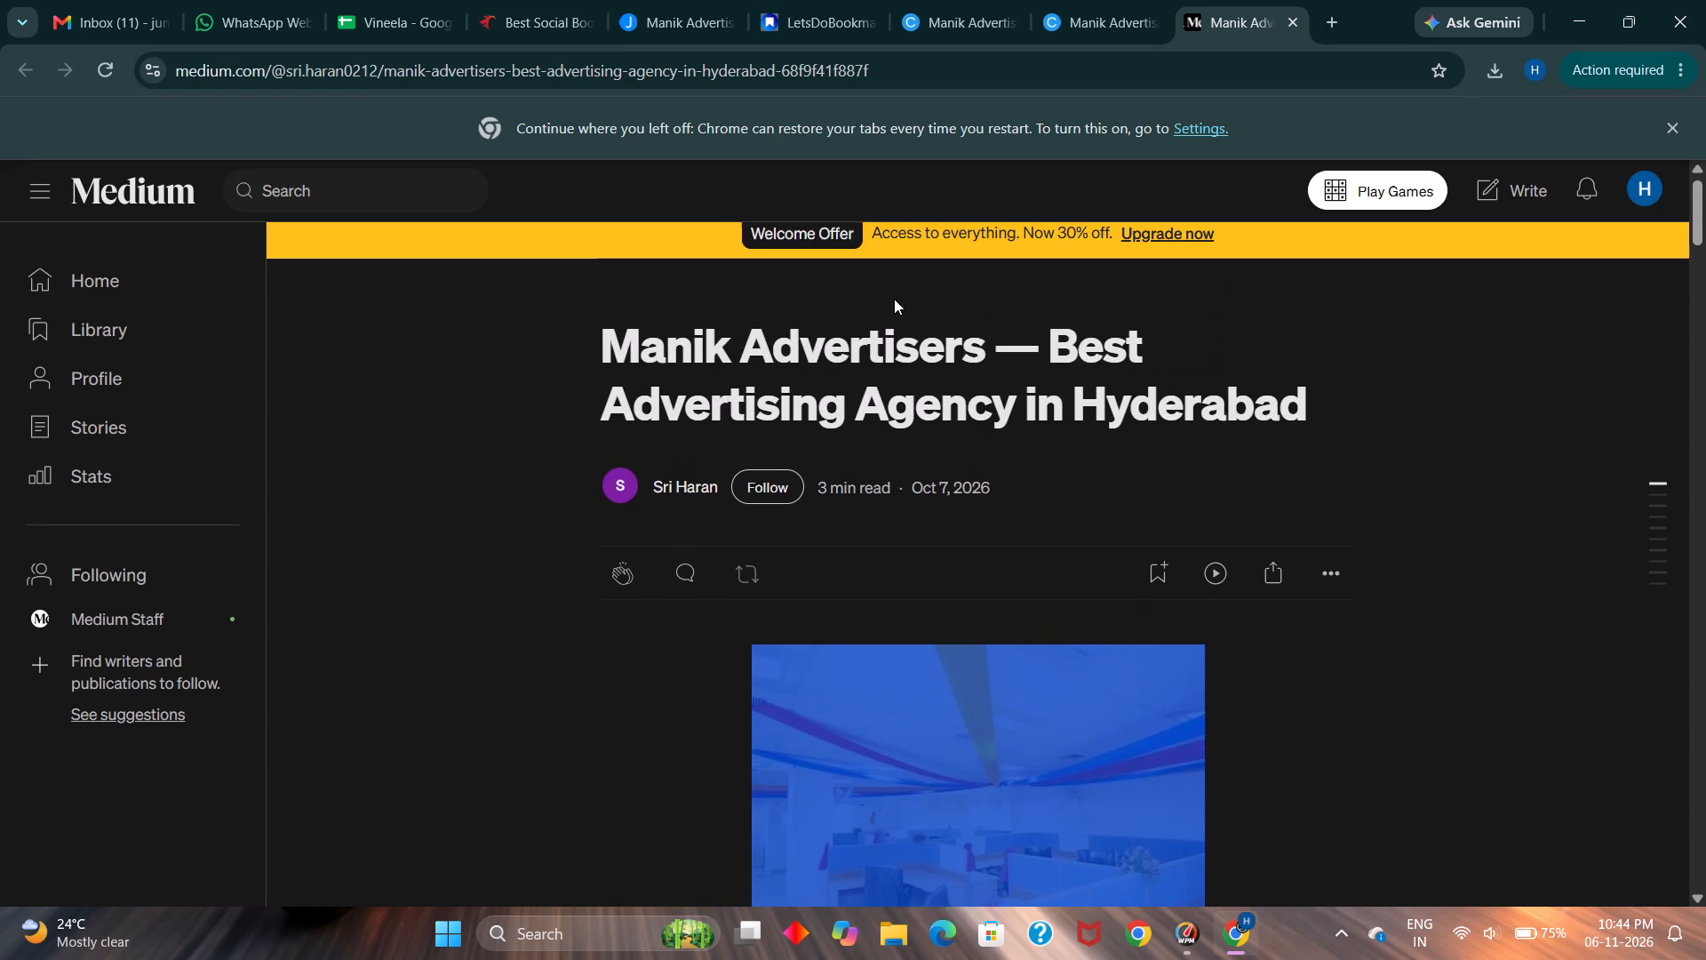
pyautogui.click(833, 413)
pyautogui.tripleClick(833, 413)
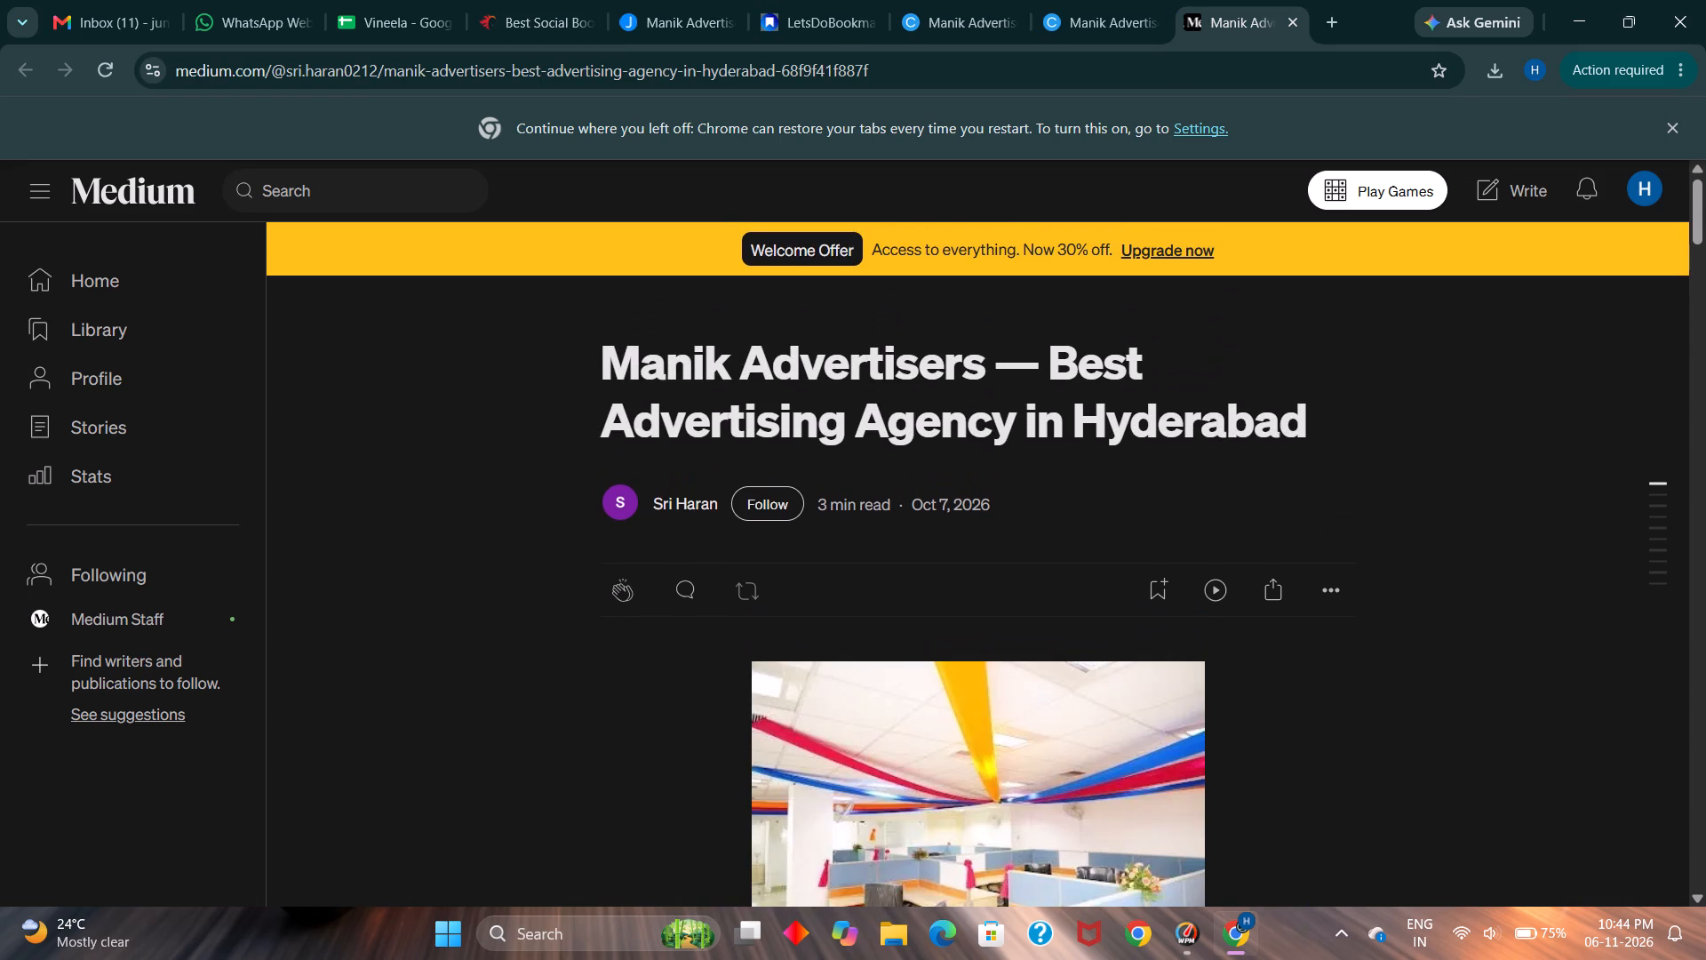
pyautogui.hotkey('ctrl', 'c')
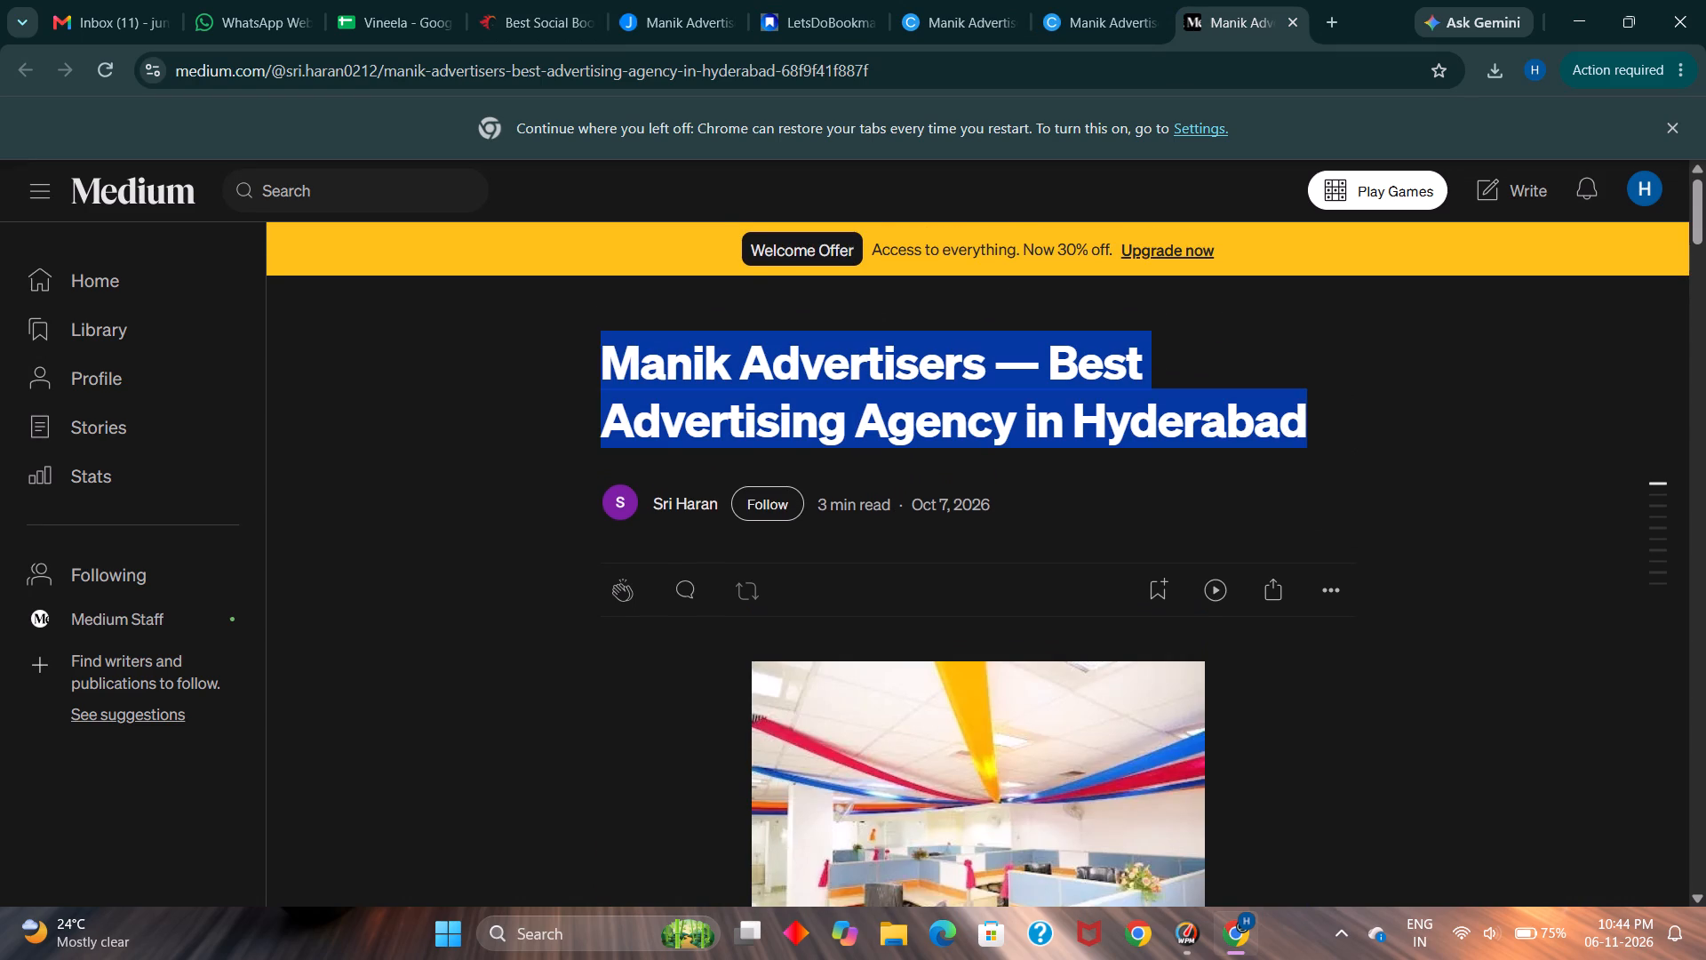
pyautogui.click(529, 25)
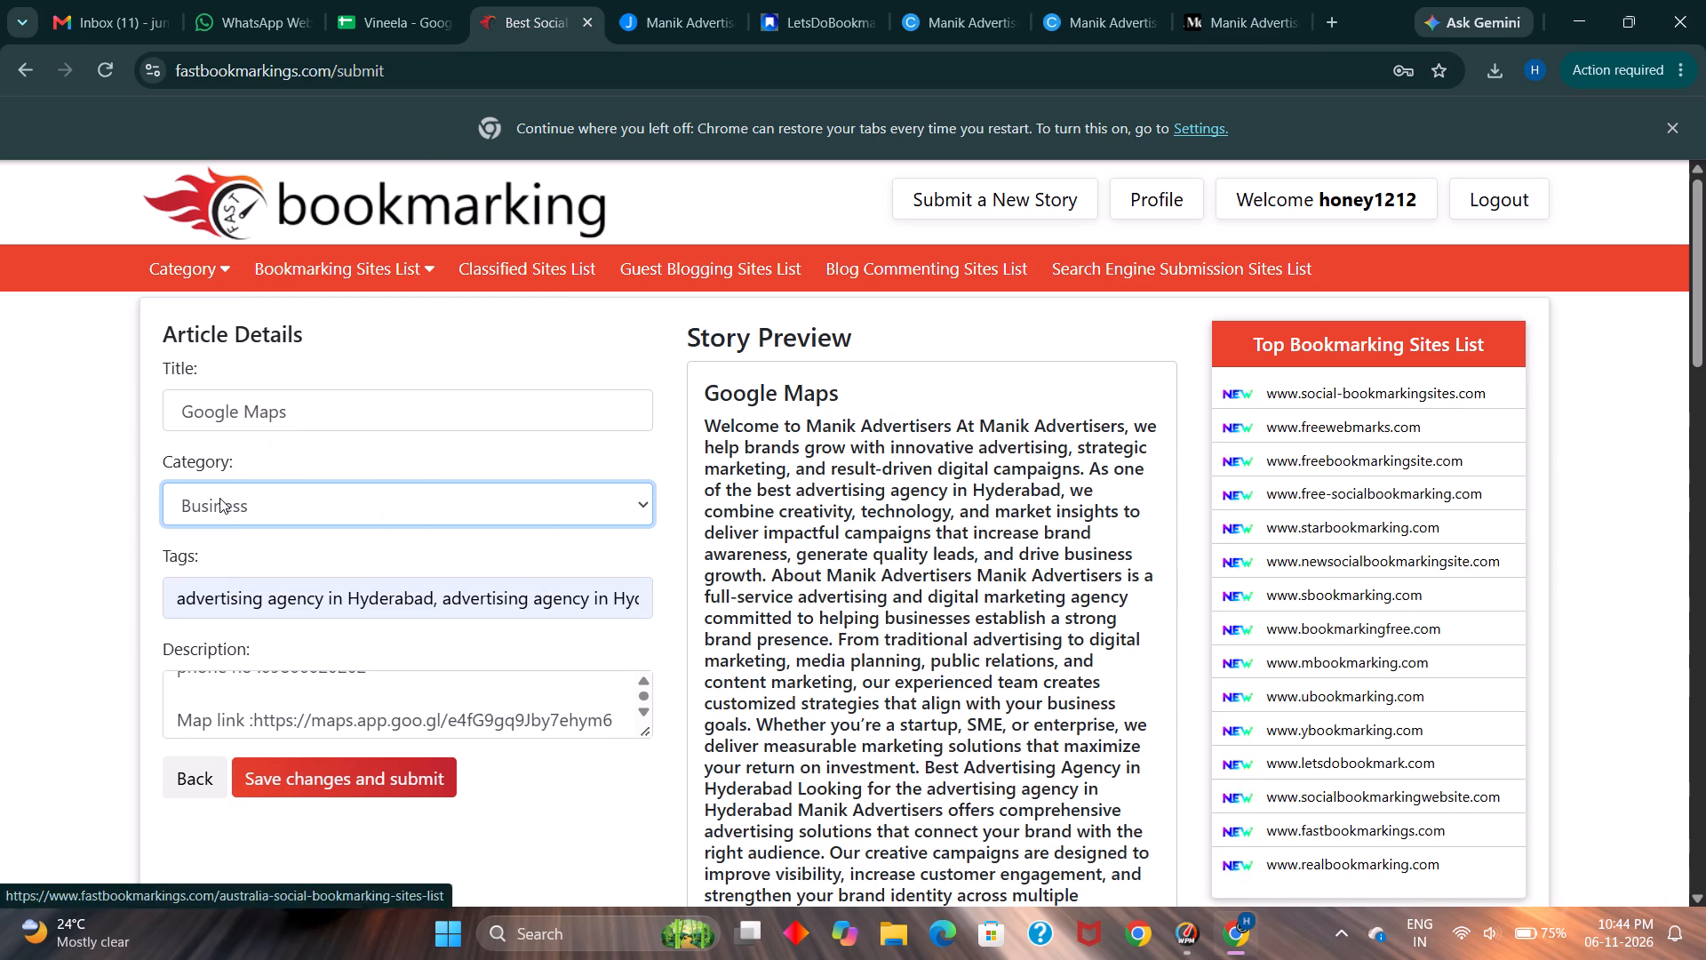
pyautogui.moveTo(292, 414); pyautogui.dragTo(163, 396)
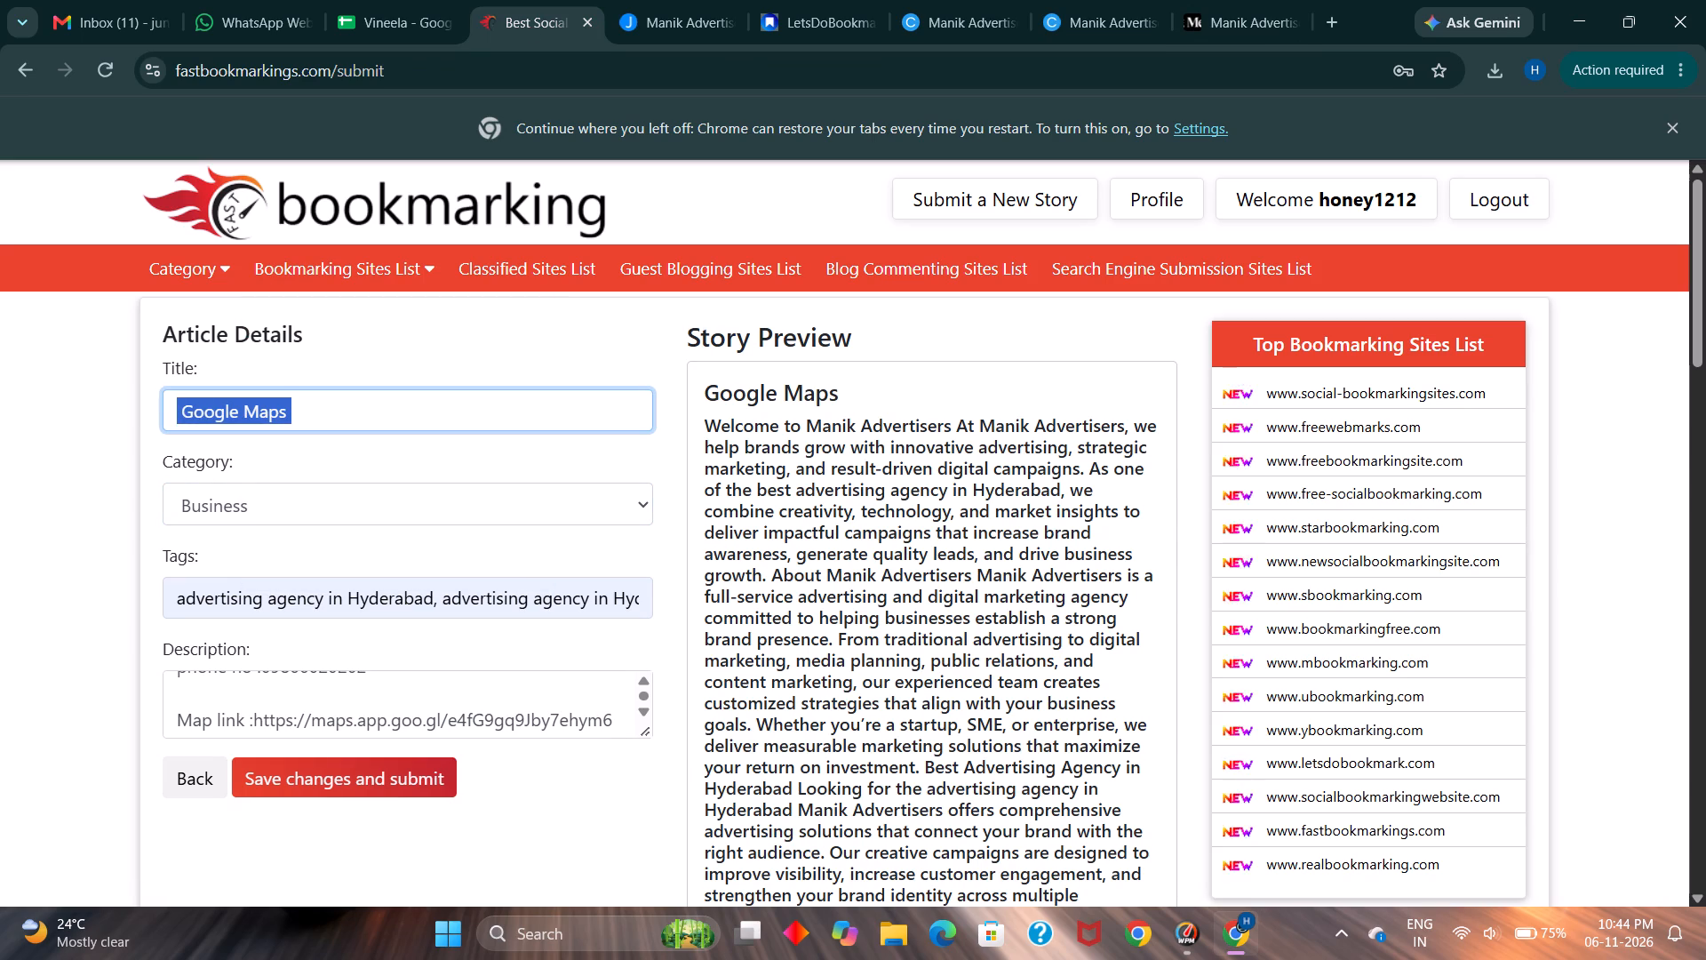
pyautogui.press('BackSpace')
pyautogui.hotkey('ctrl', 'v')
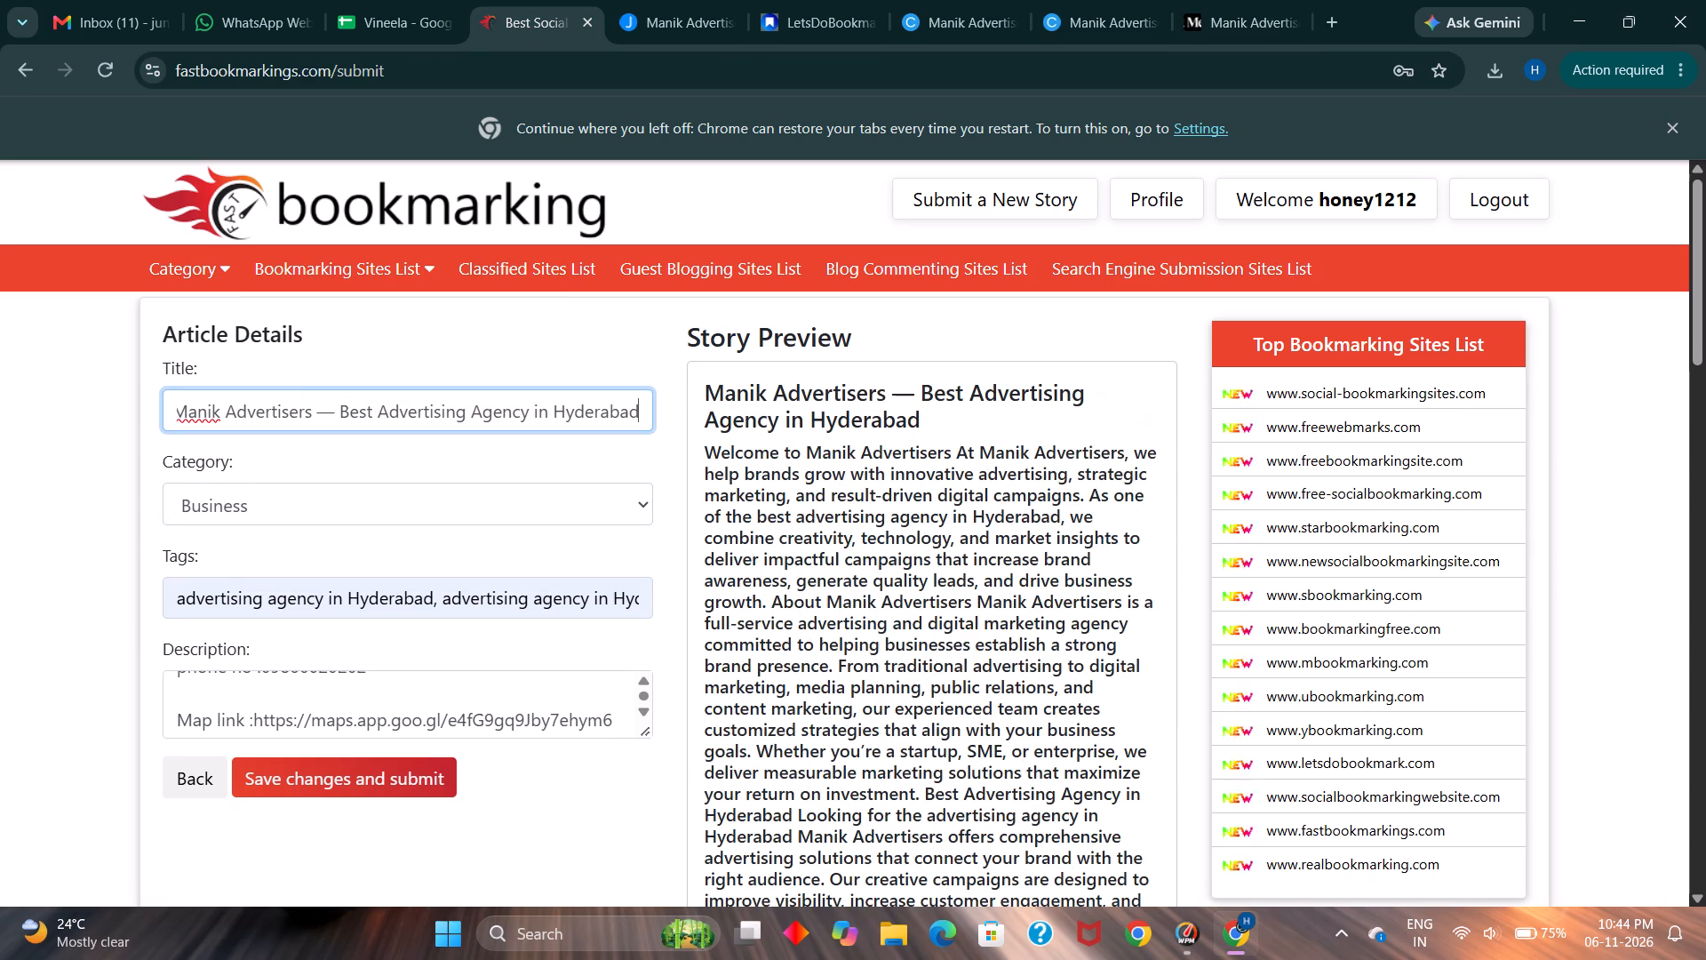
# Save and submit the Manik Advertisers story on fastbookmarkings.com, confirm its details and open the published story page.
pyautogui.click(429, 772)
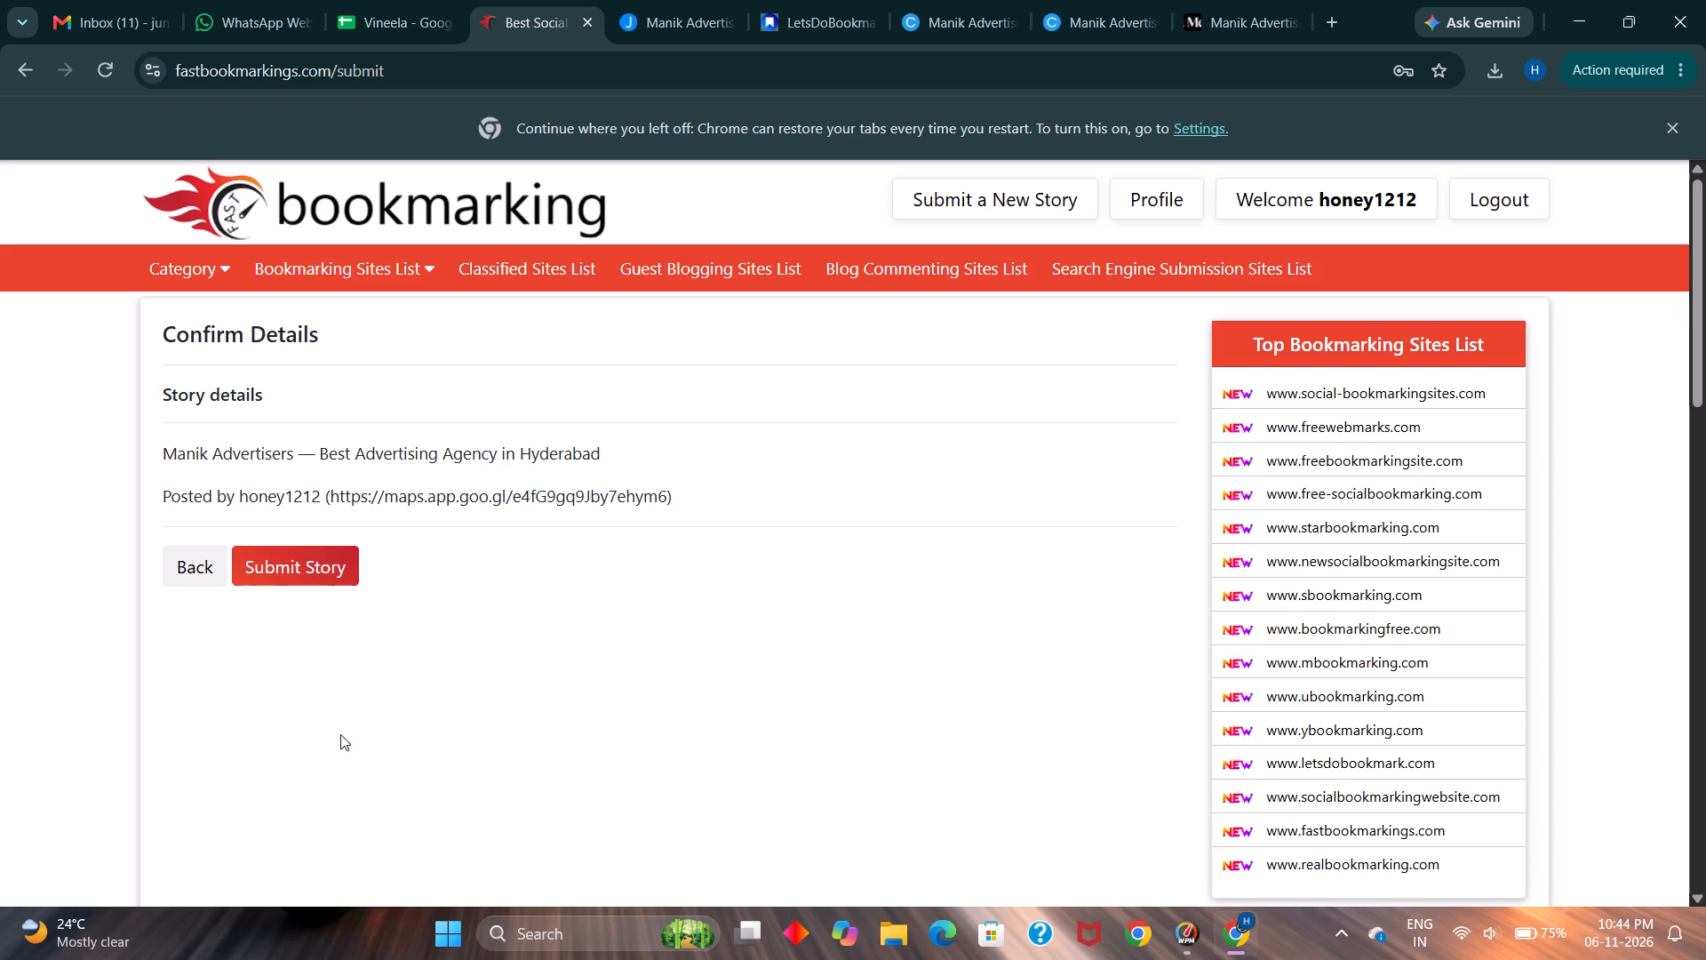
pyautogui.click(283, 560)
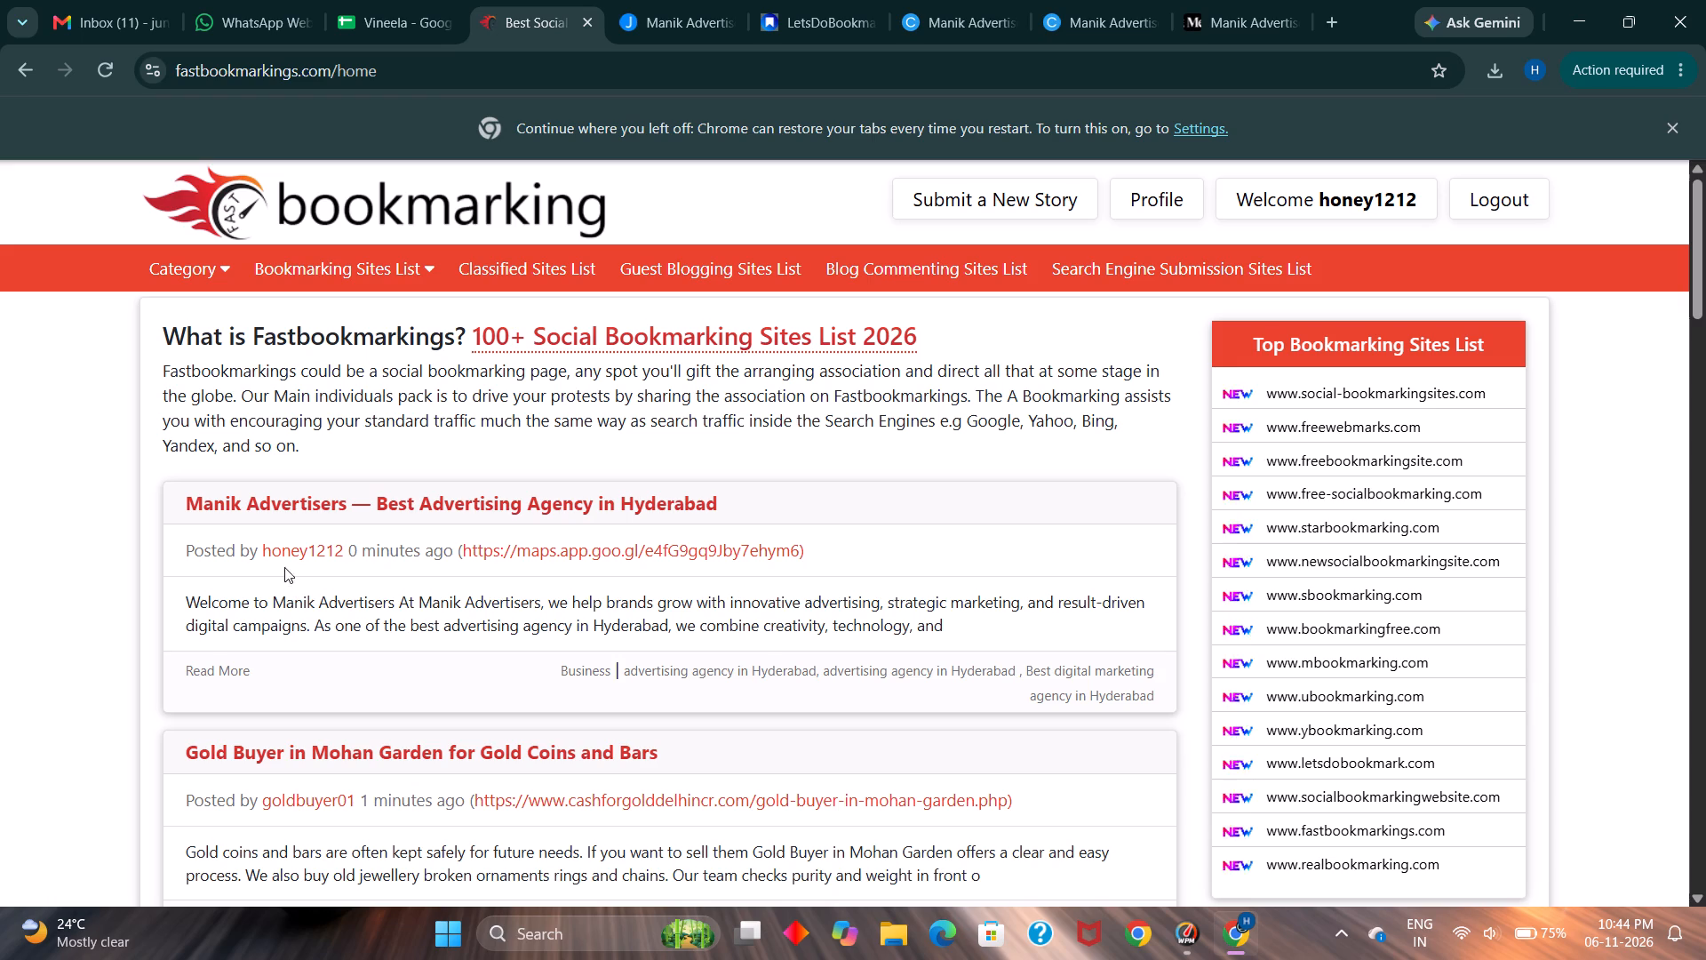
pyautogui.click(216, 667)
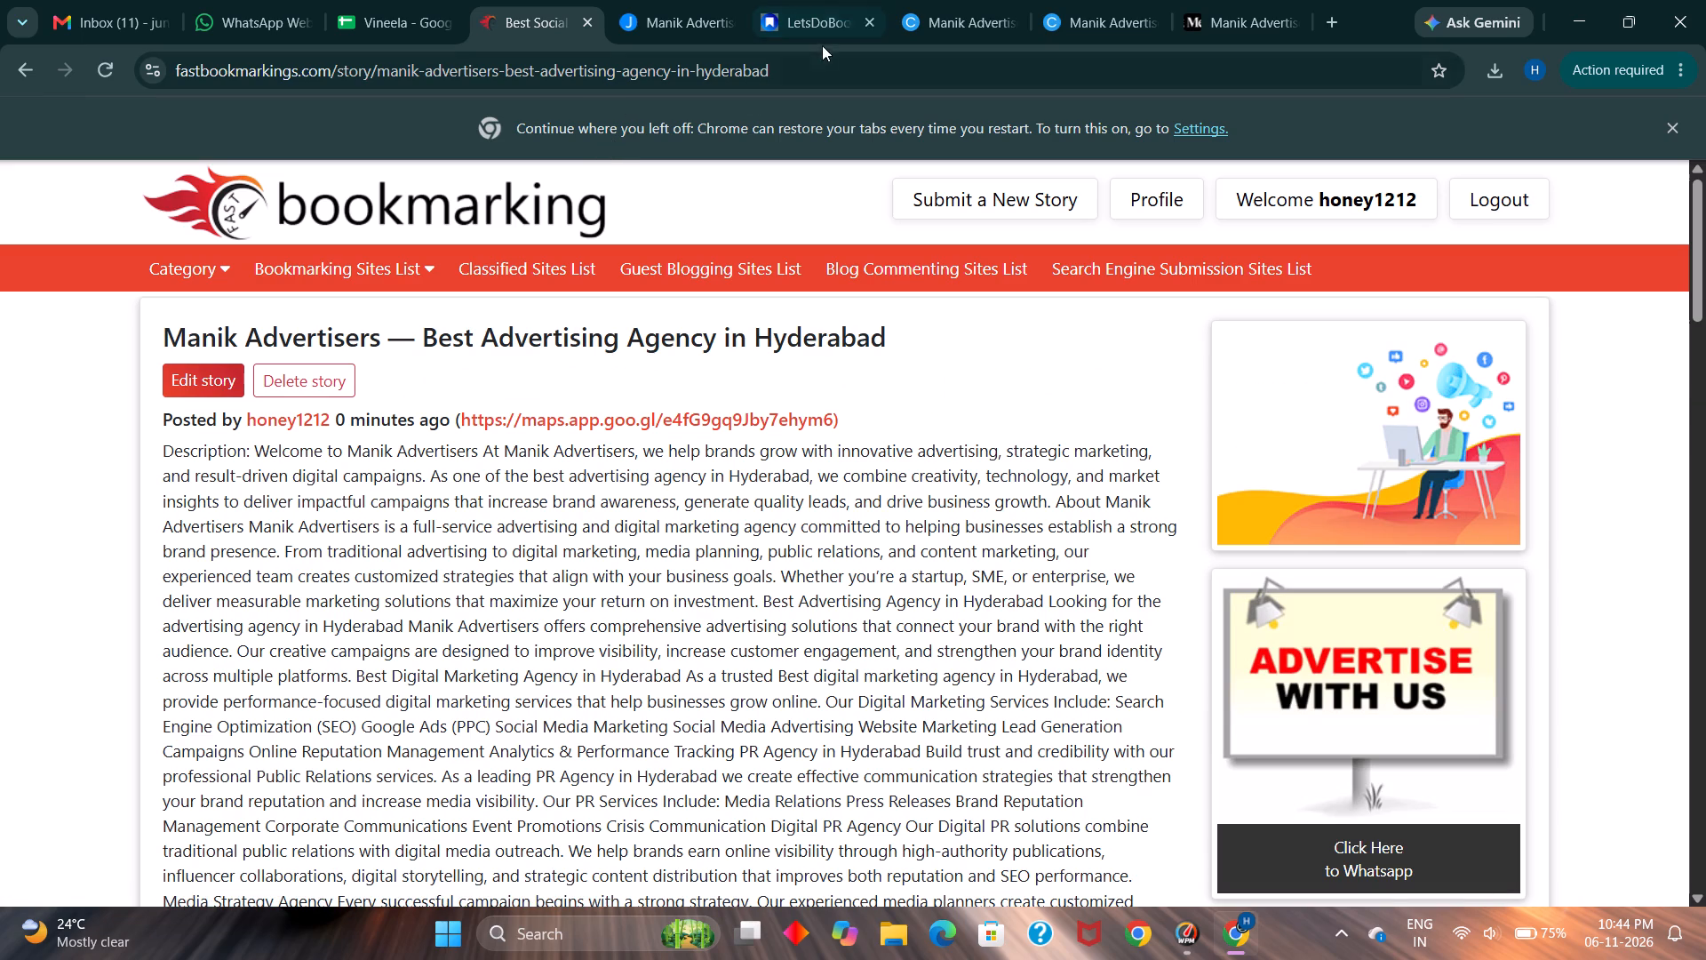
# Record the published fastbookmarkings.com story link in the empty row 7 under NOV on the Vineela spreadsheet's Manik advertisers GMB sheet.
pyautogui.tripleClick(784, 72)
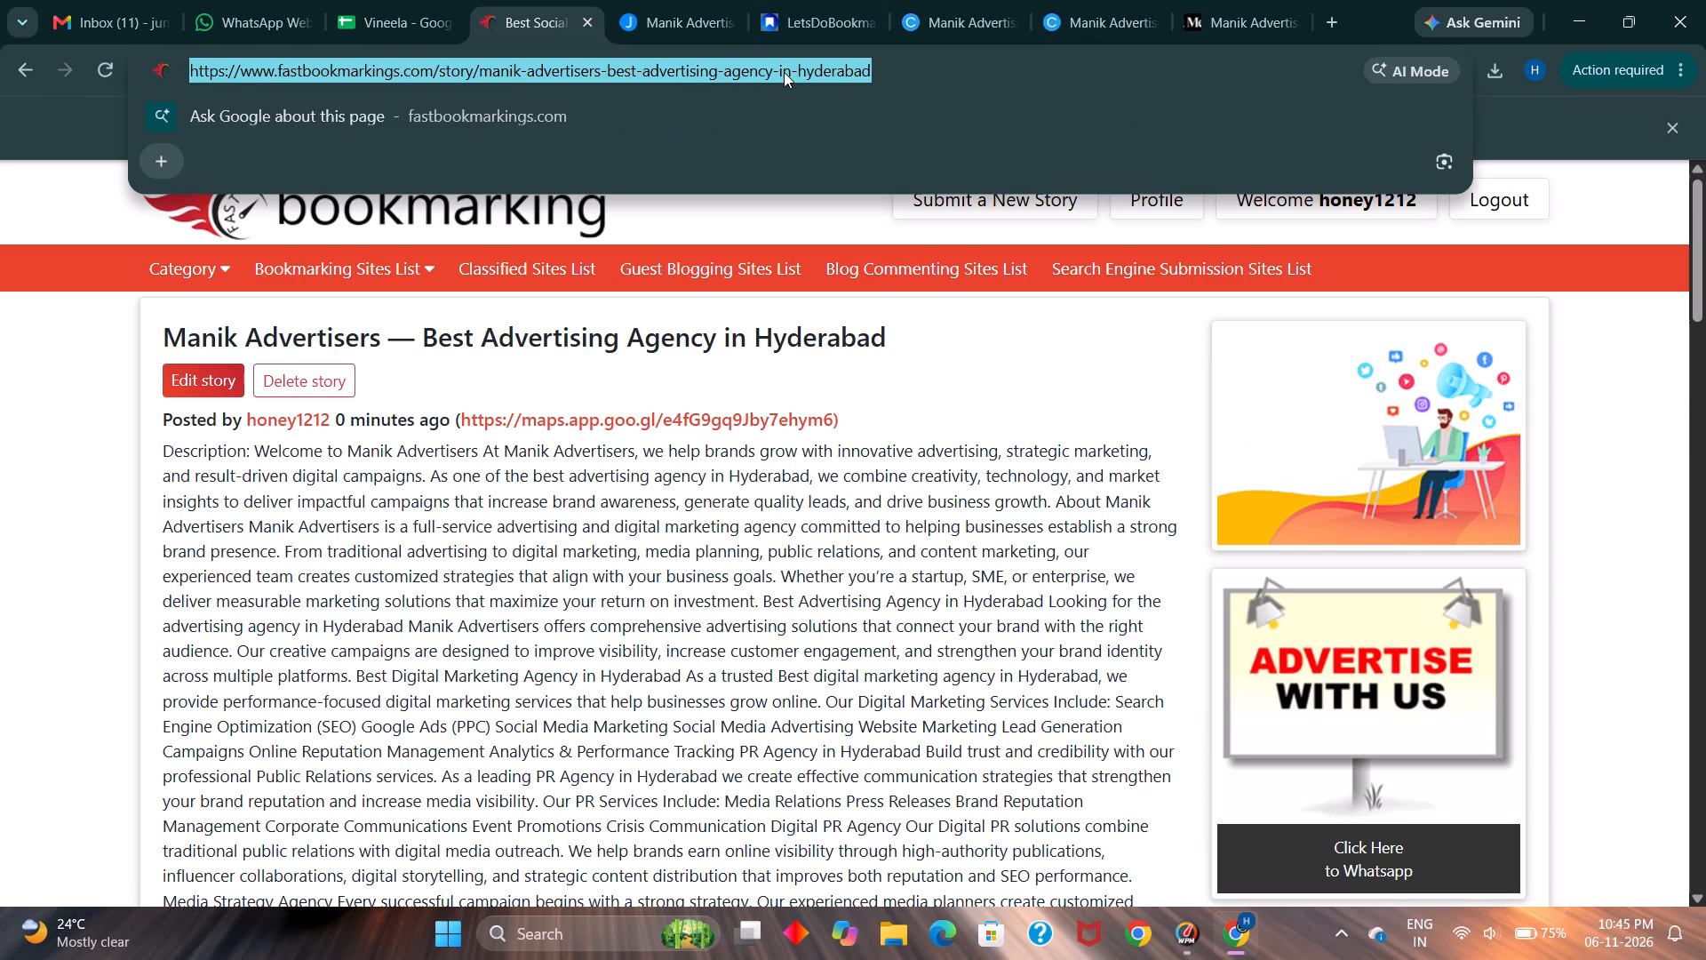
pyautogui.hotkey('ctrl', 'c')
pyautogui.keyDown('ctrl'); pyautogui.click(784, 72); pyautogui.keyUp('ctrl')
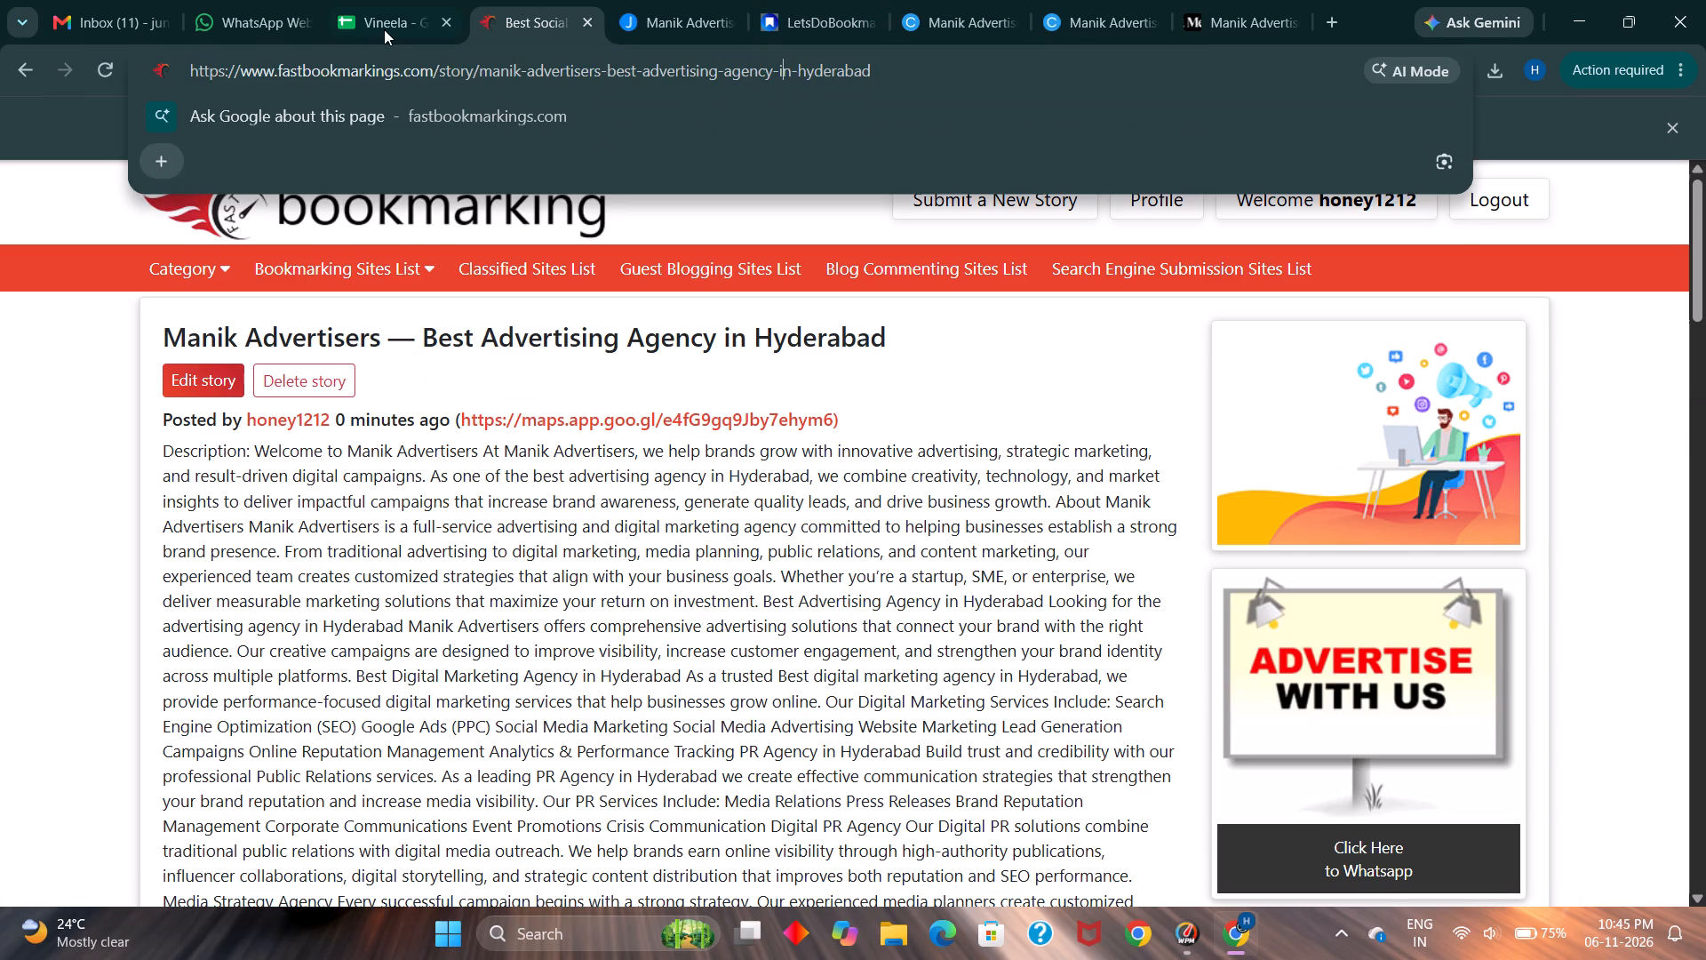
pyautogui.click(384, 28)
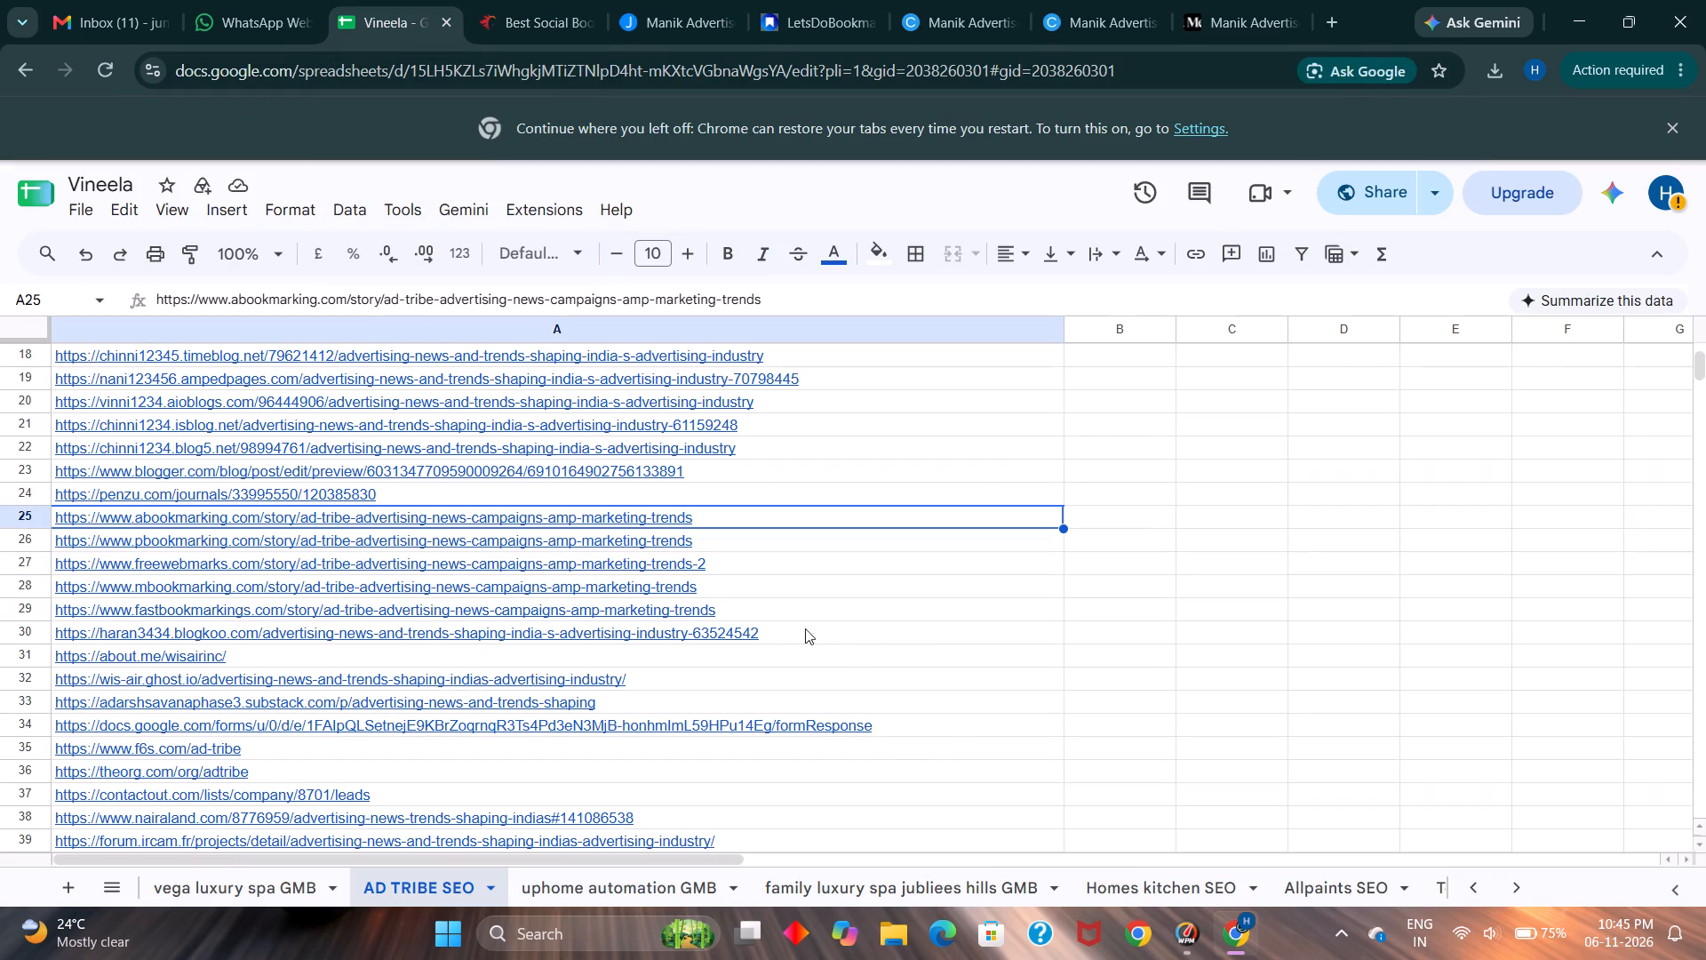
pyautogui.click(1515, 888)
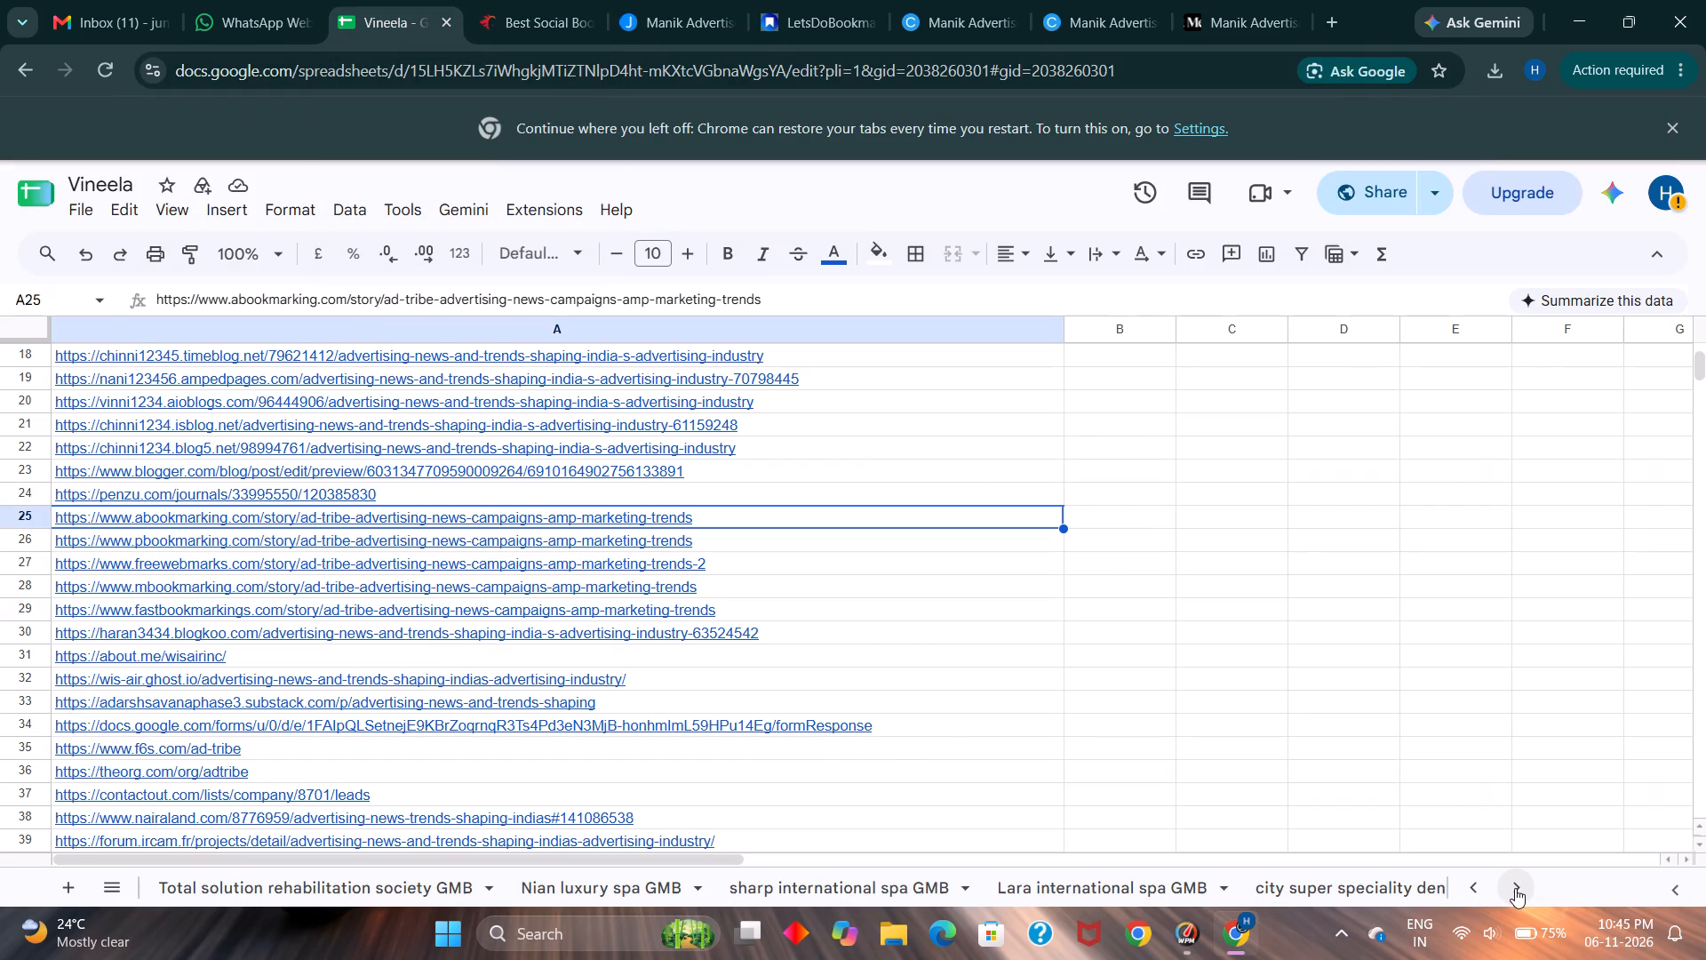
pyautogui.click(1515, 888)
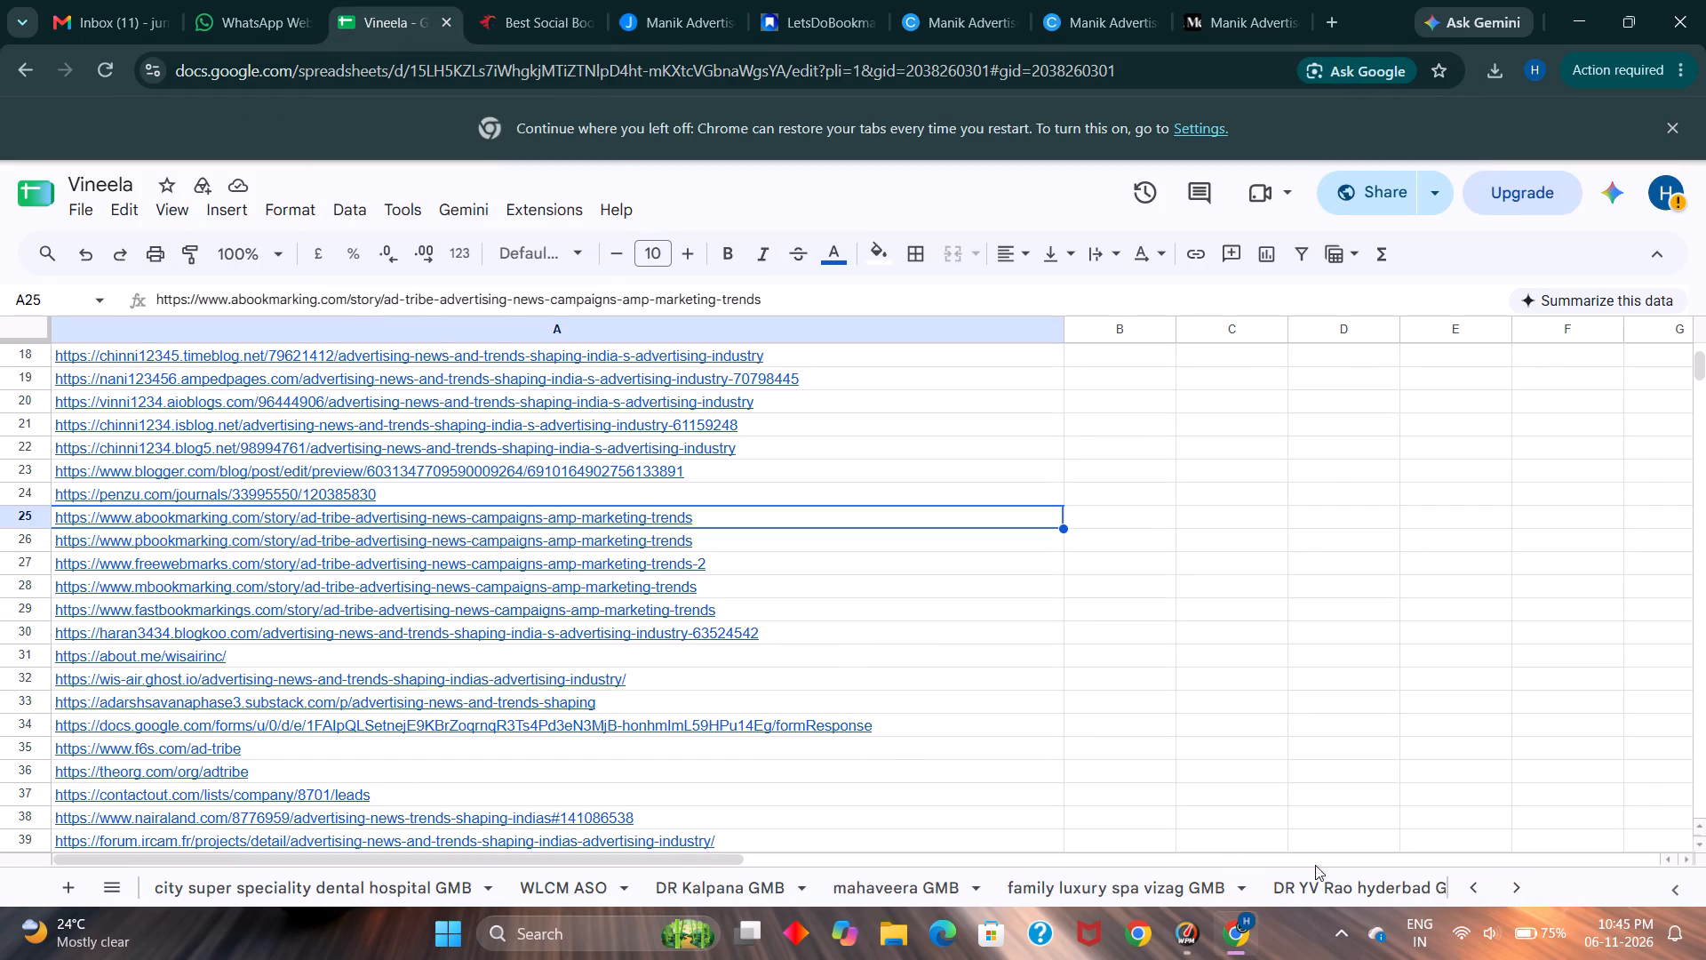
pyautogui.click(1514, 882)
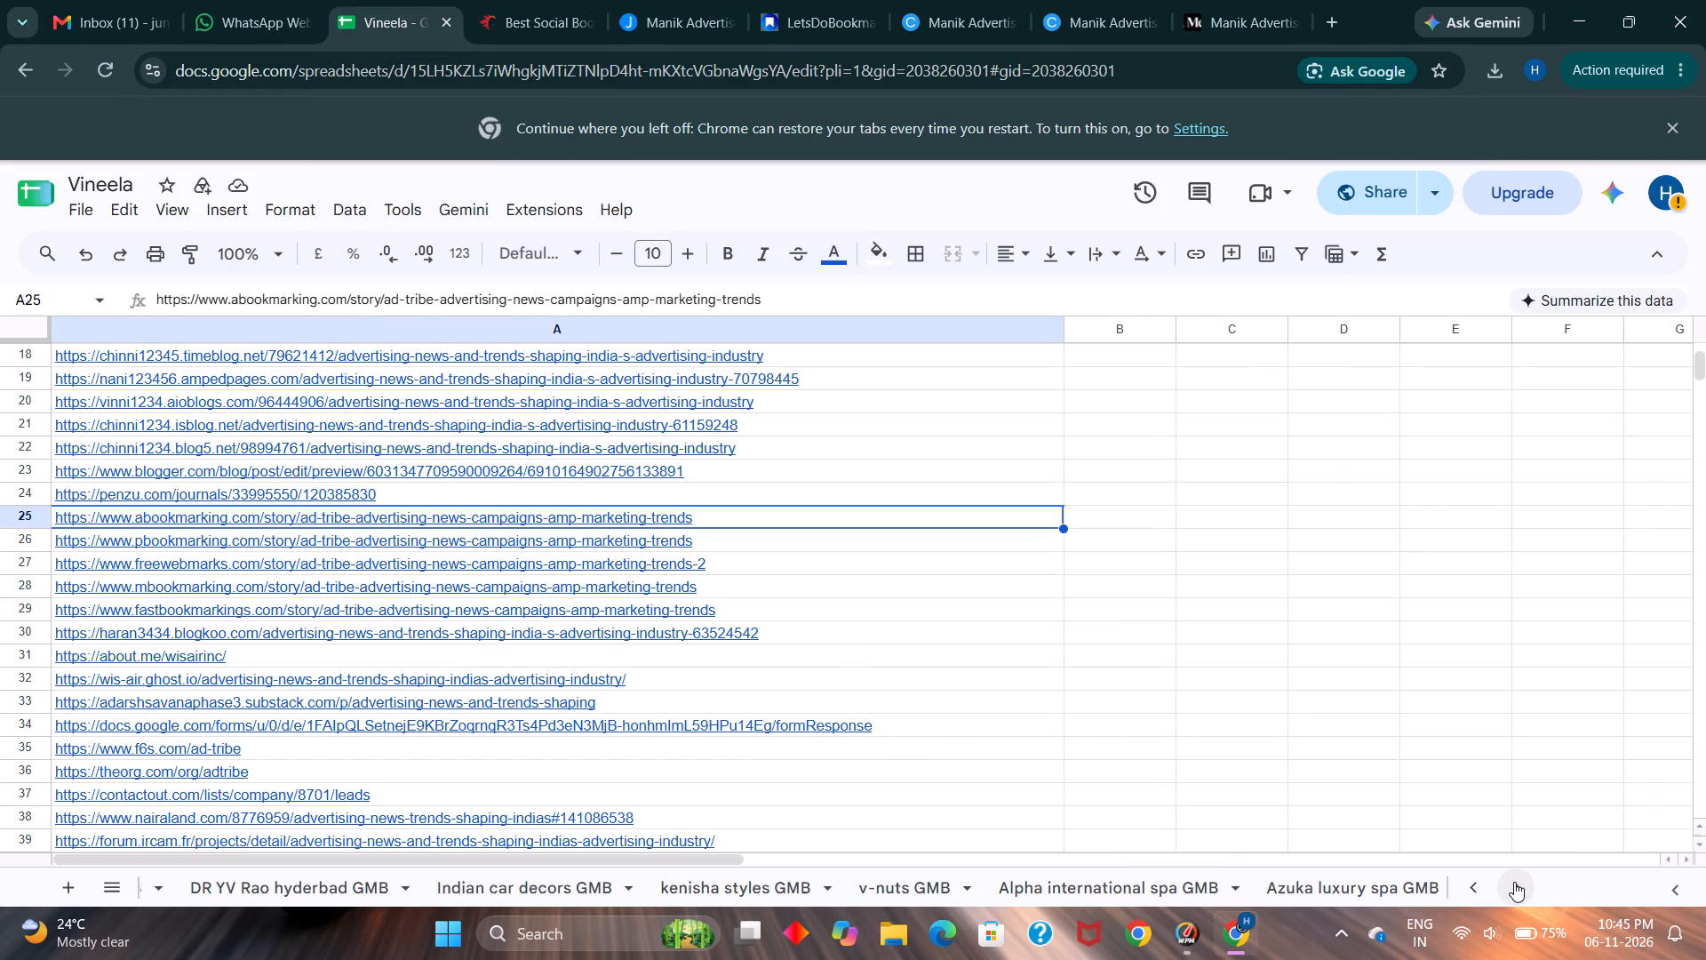
pyautogui.click(1514, 882)
pyautogui.click(1514, 882)
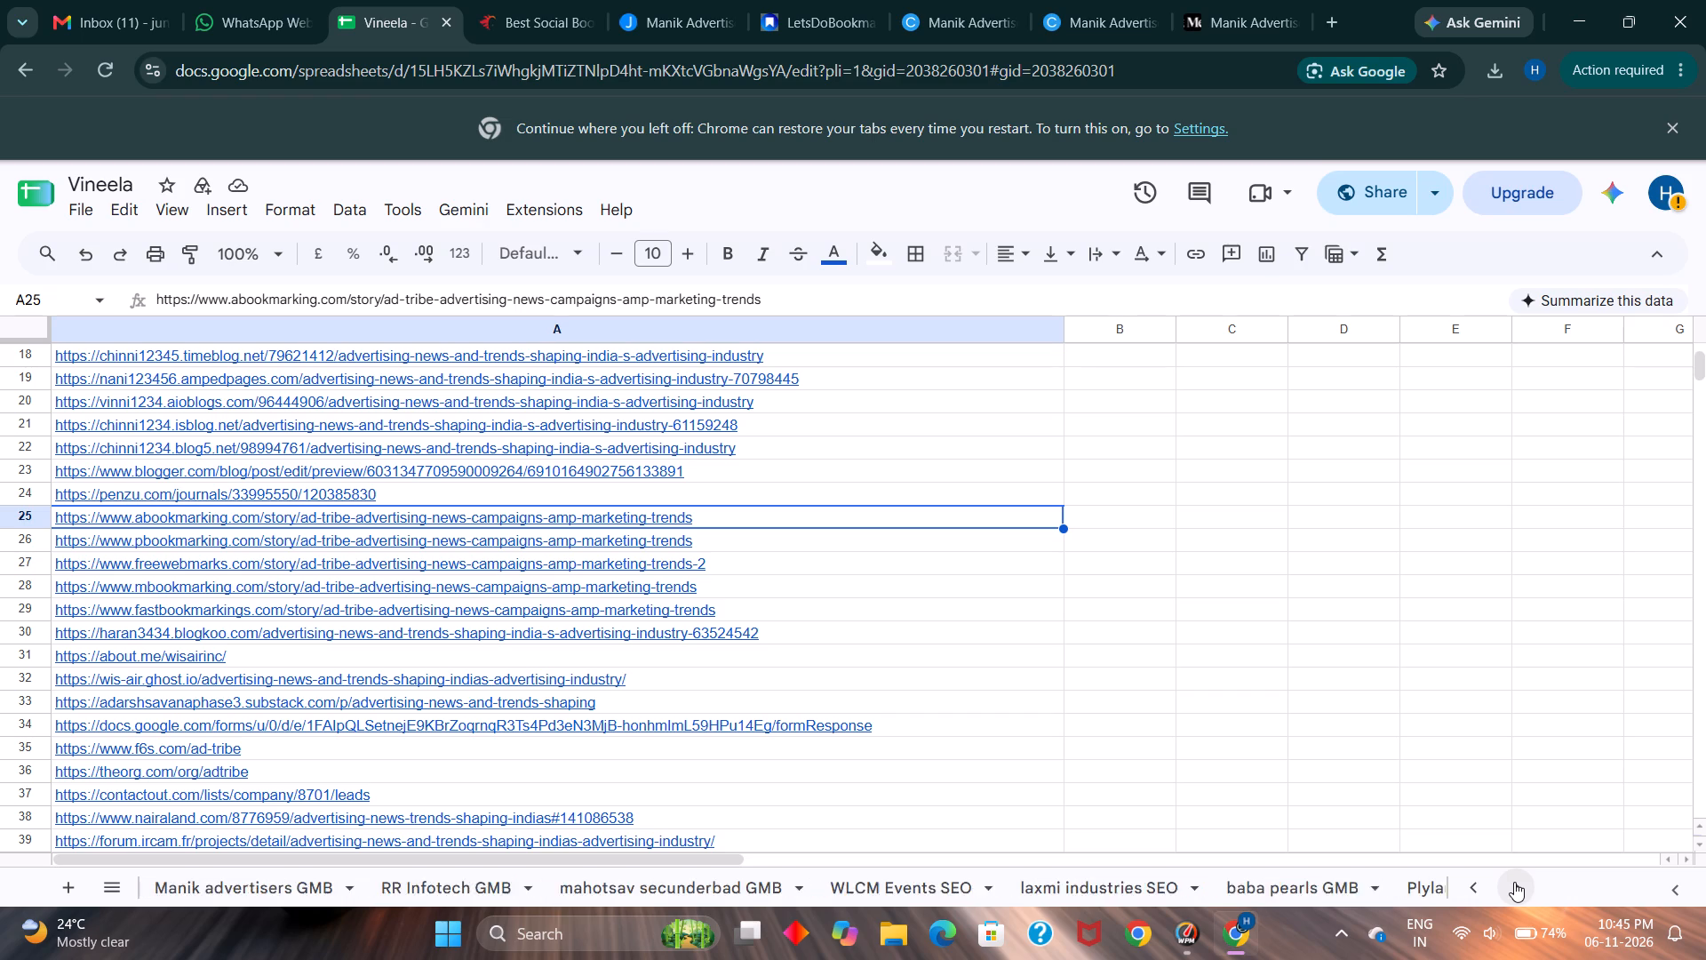
pyautogui.click(1470, 884)
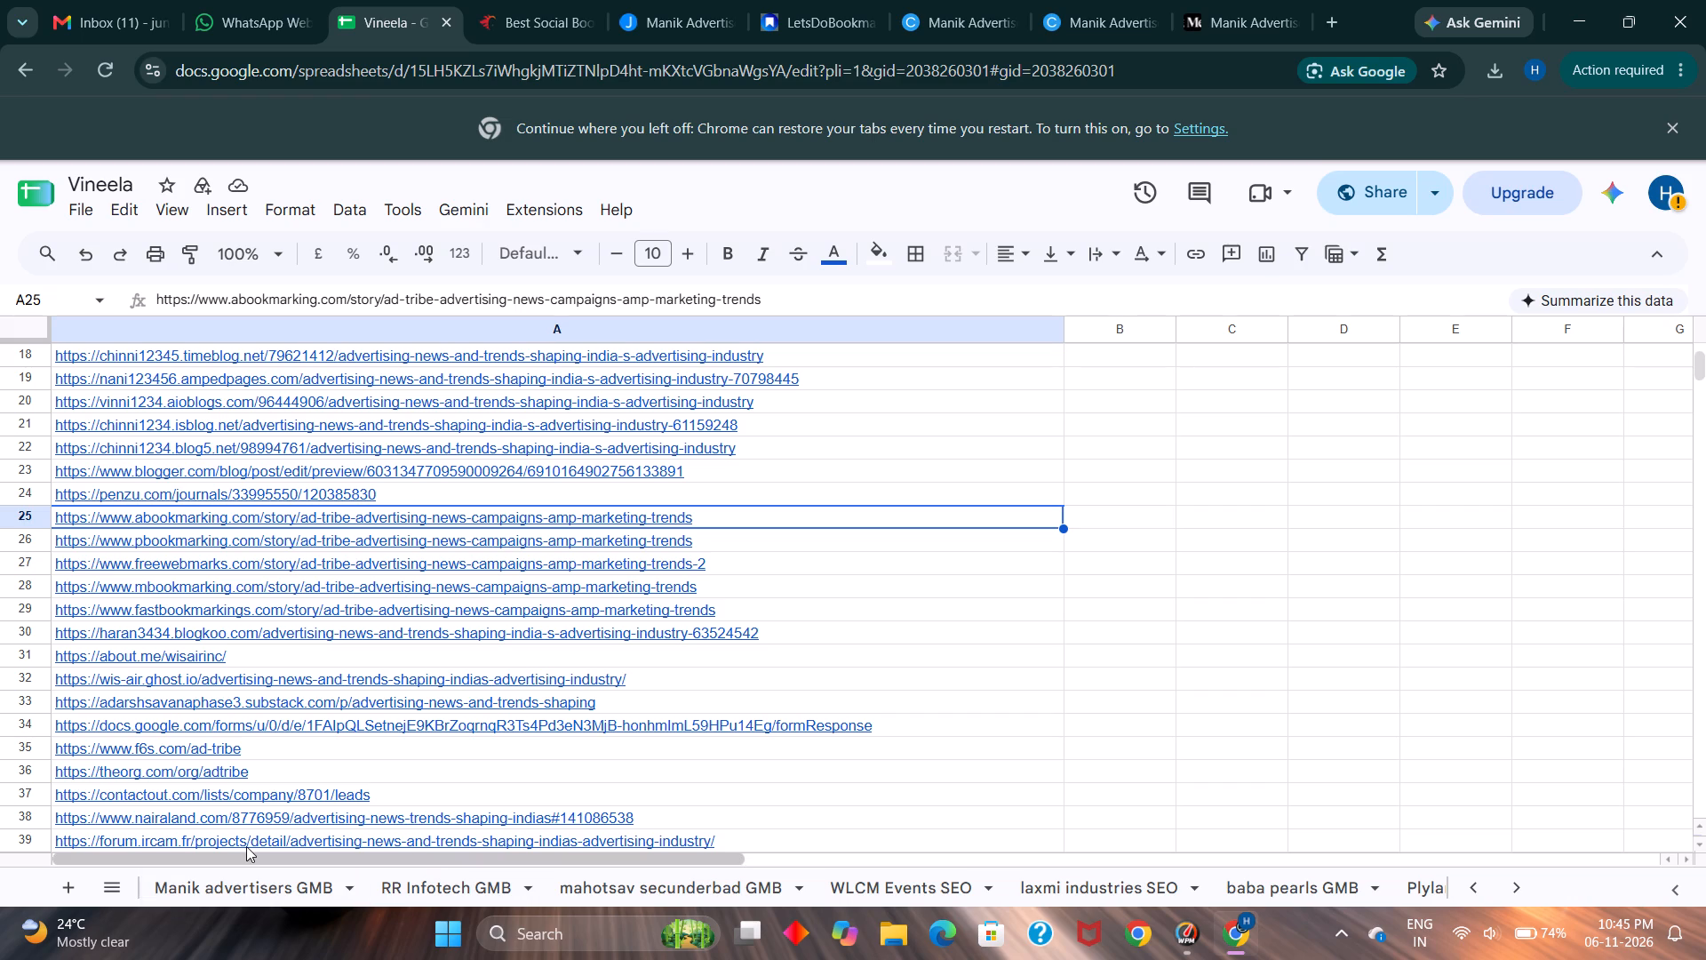
pyautogui.click(237, 883)
pyautogui.click(162, 512)
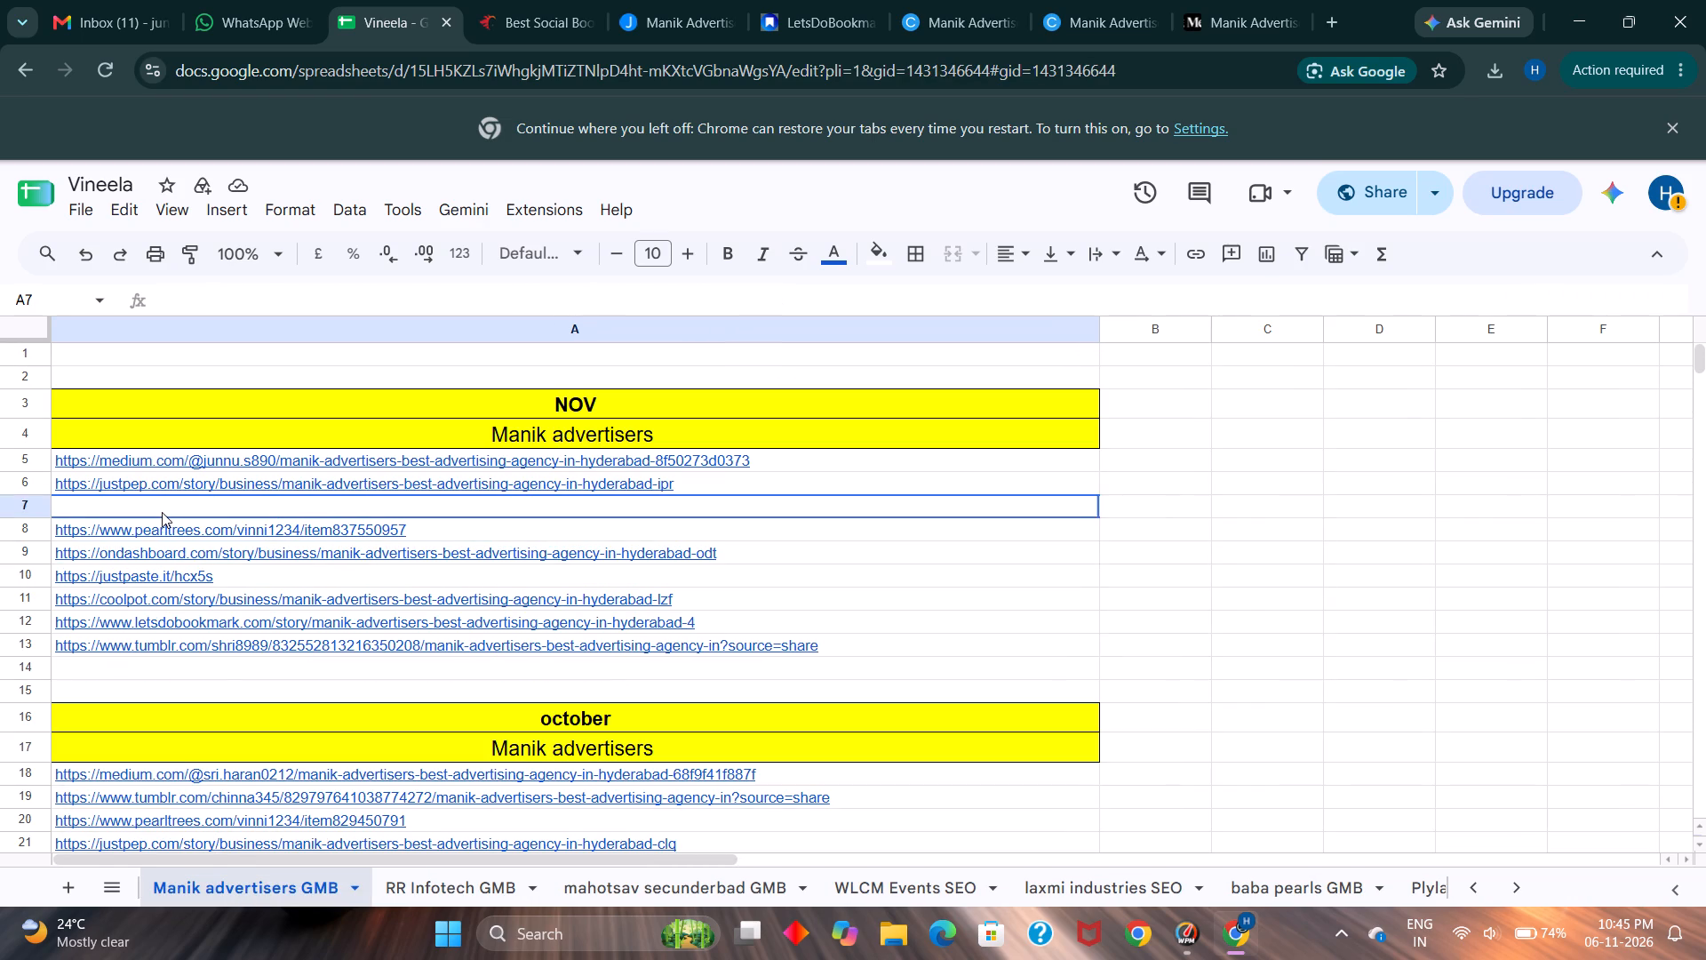
pyautogui.hotkey('ctrl', 'v')
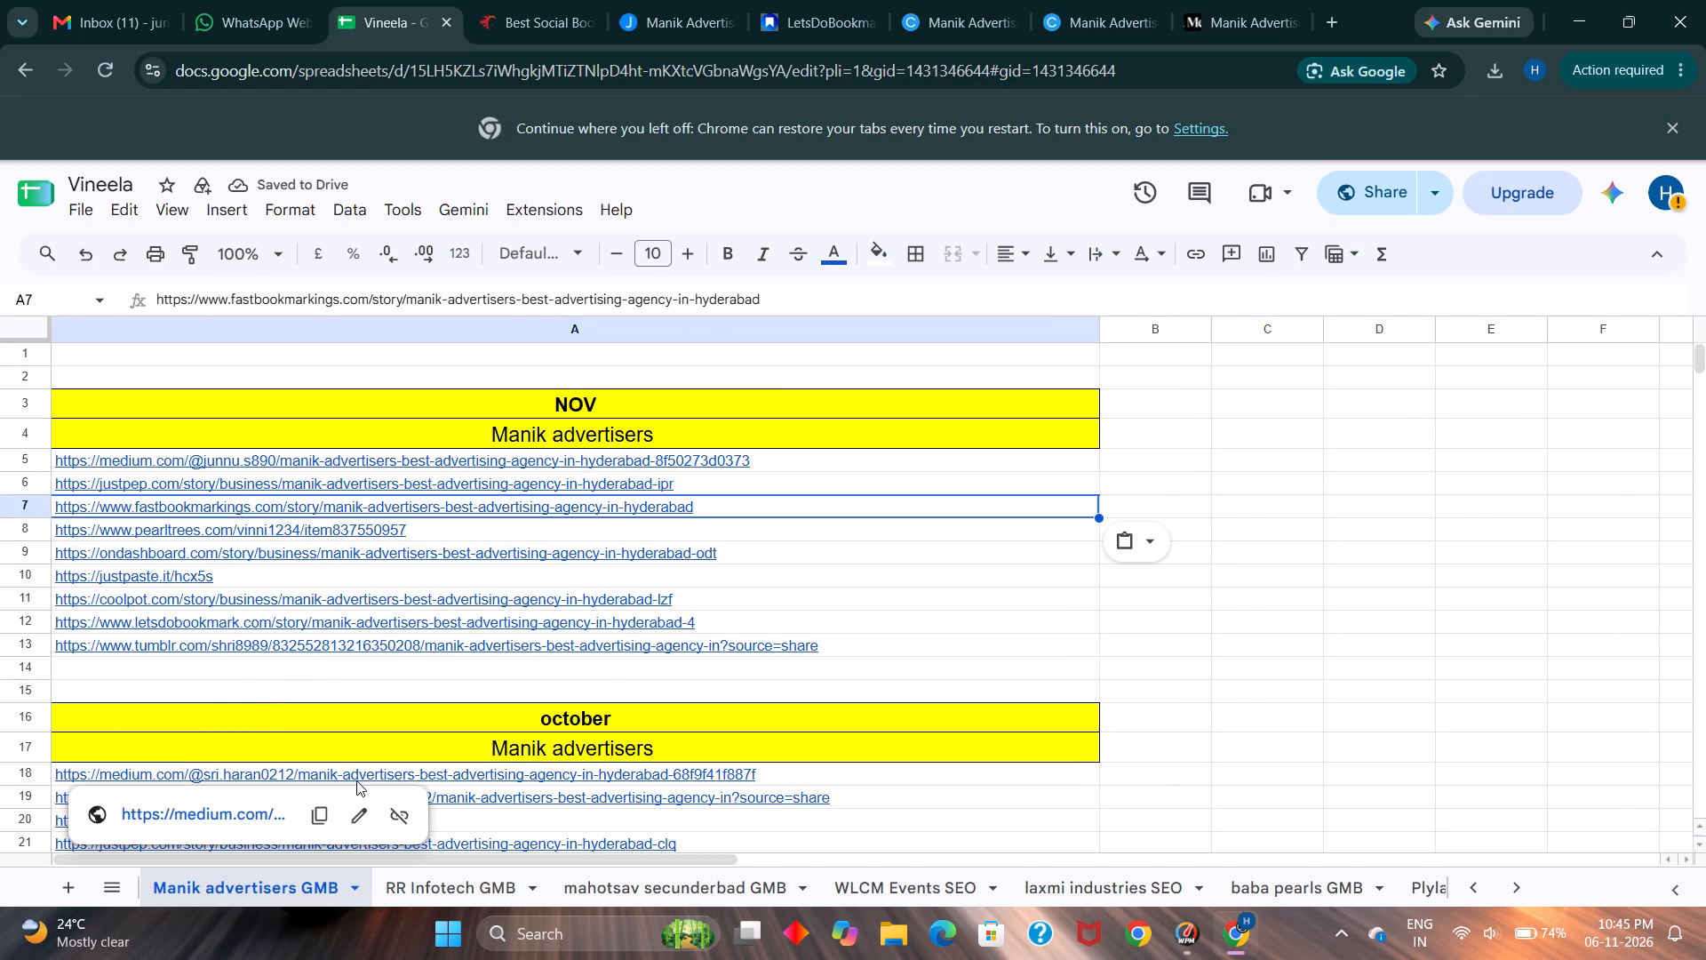
pyautogui.click(291, 672)
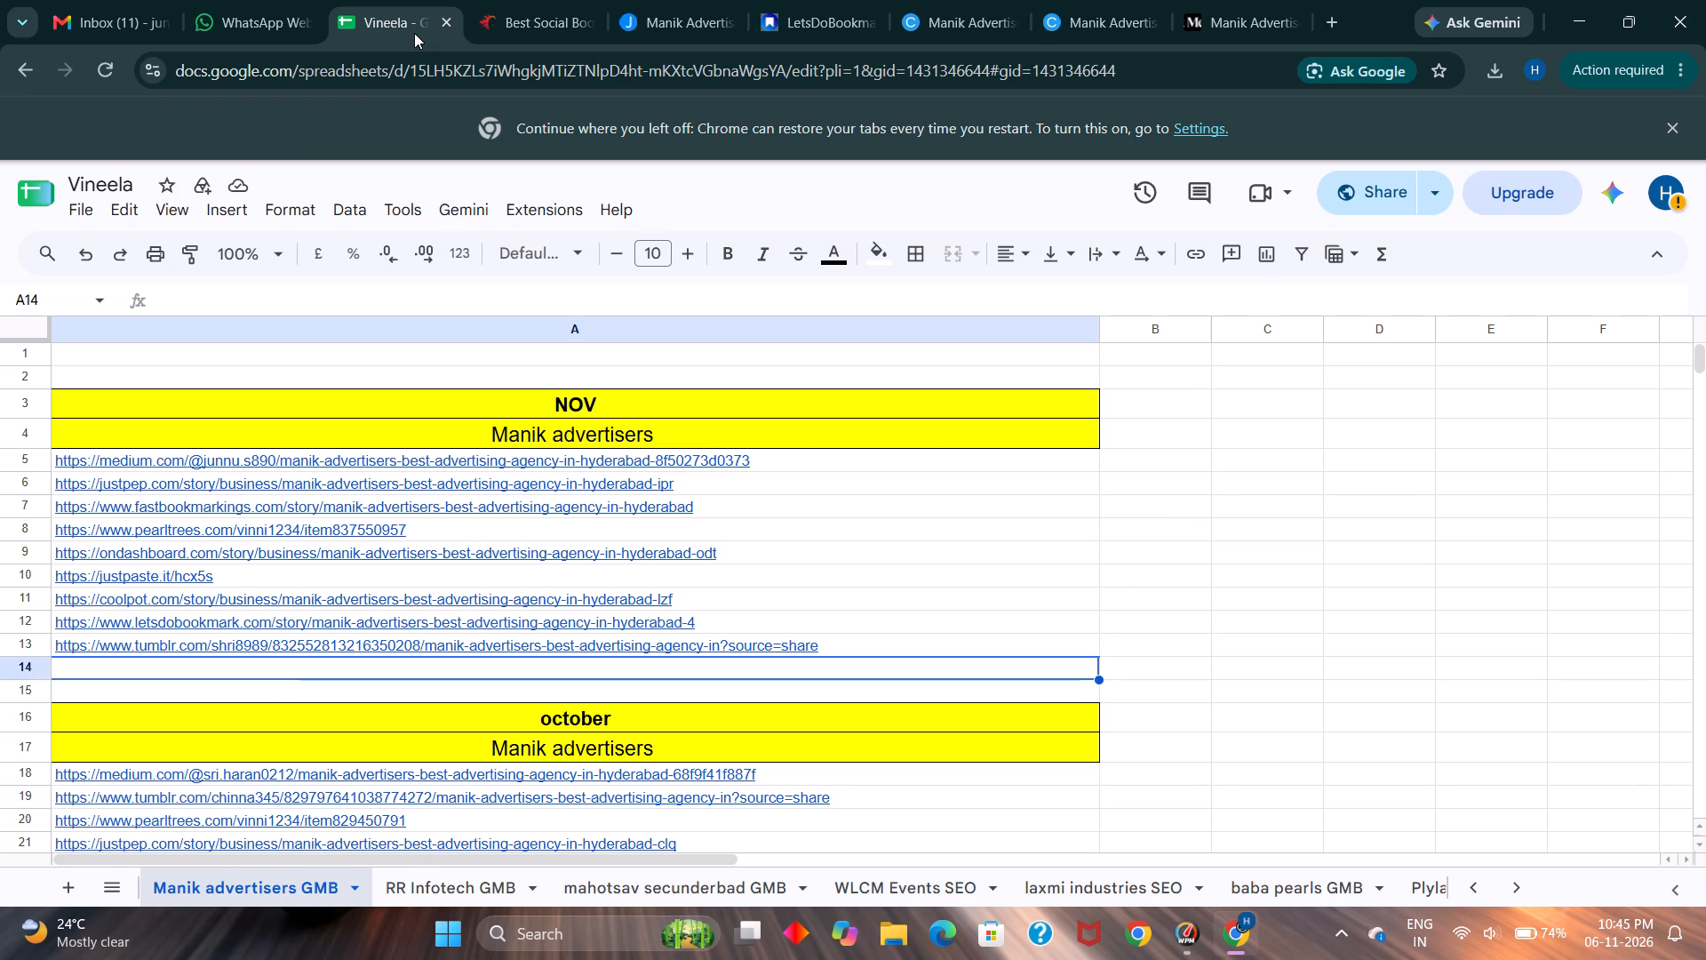
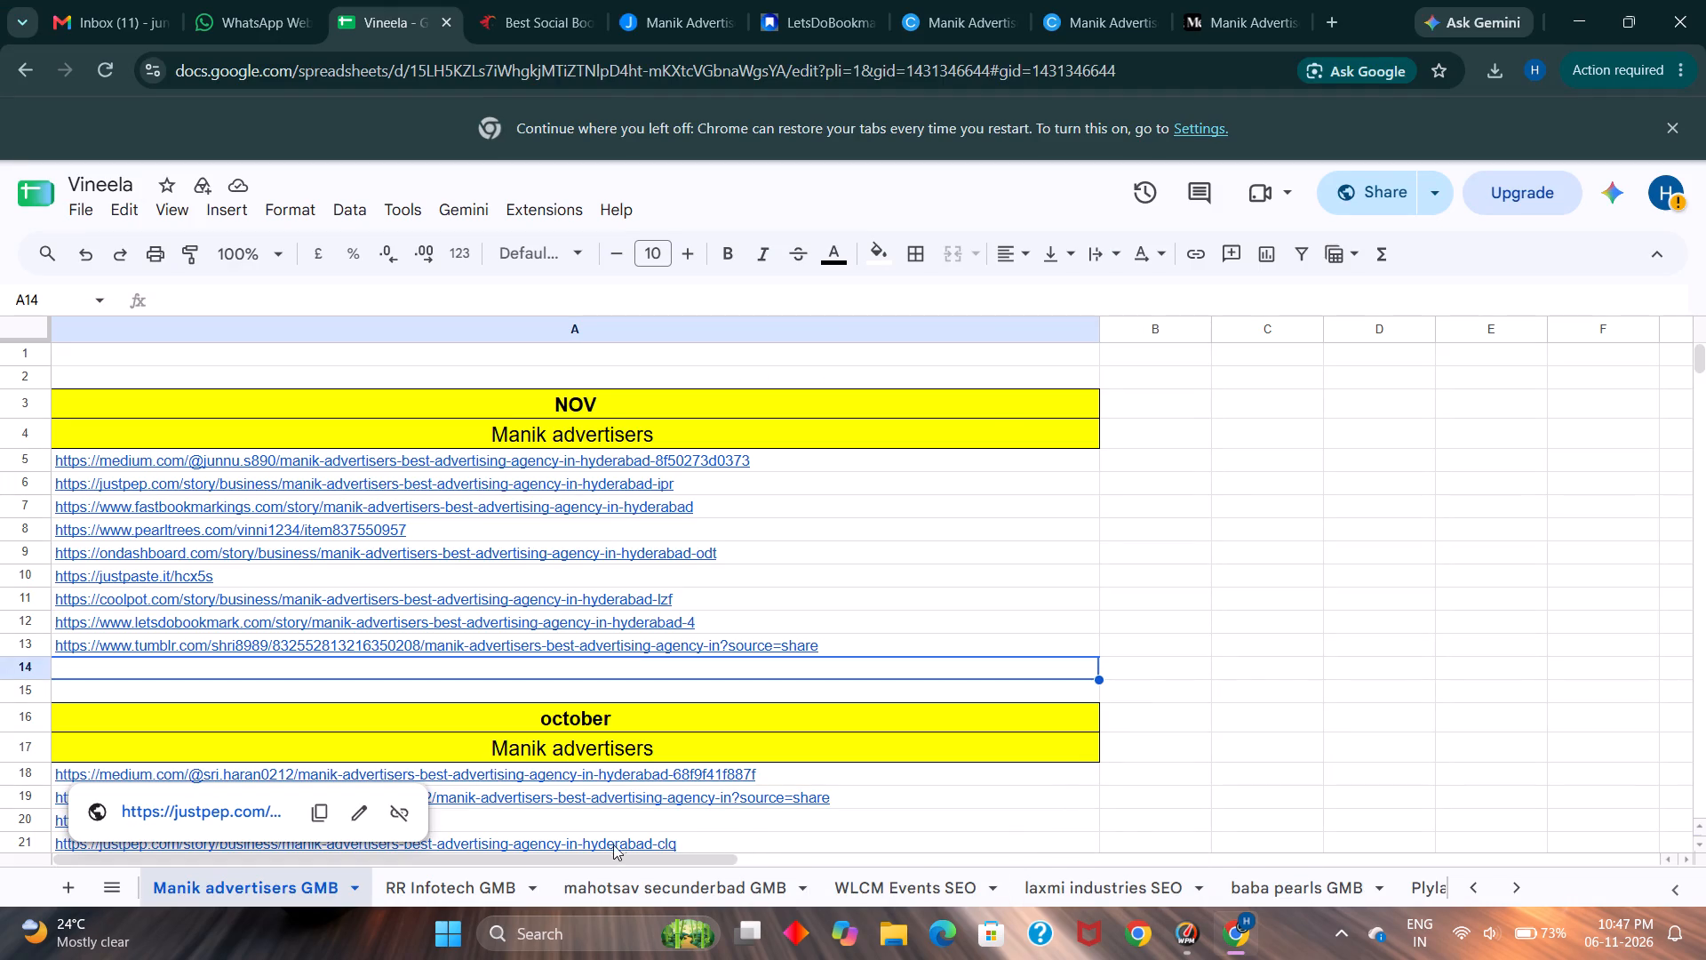
# Find and open the Nian luxury spa GMB sheet in the Vineela spreadsheet.
pyautogui.click(1463, 884)
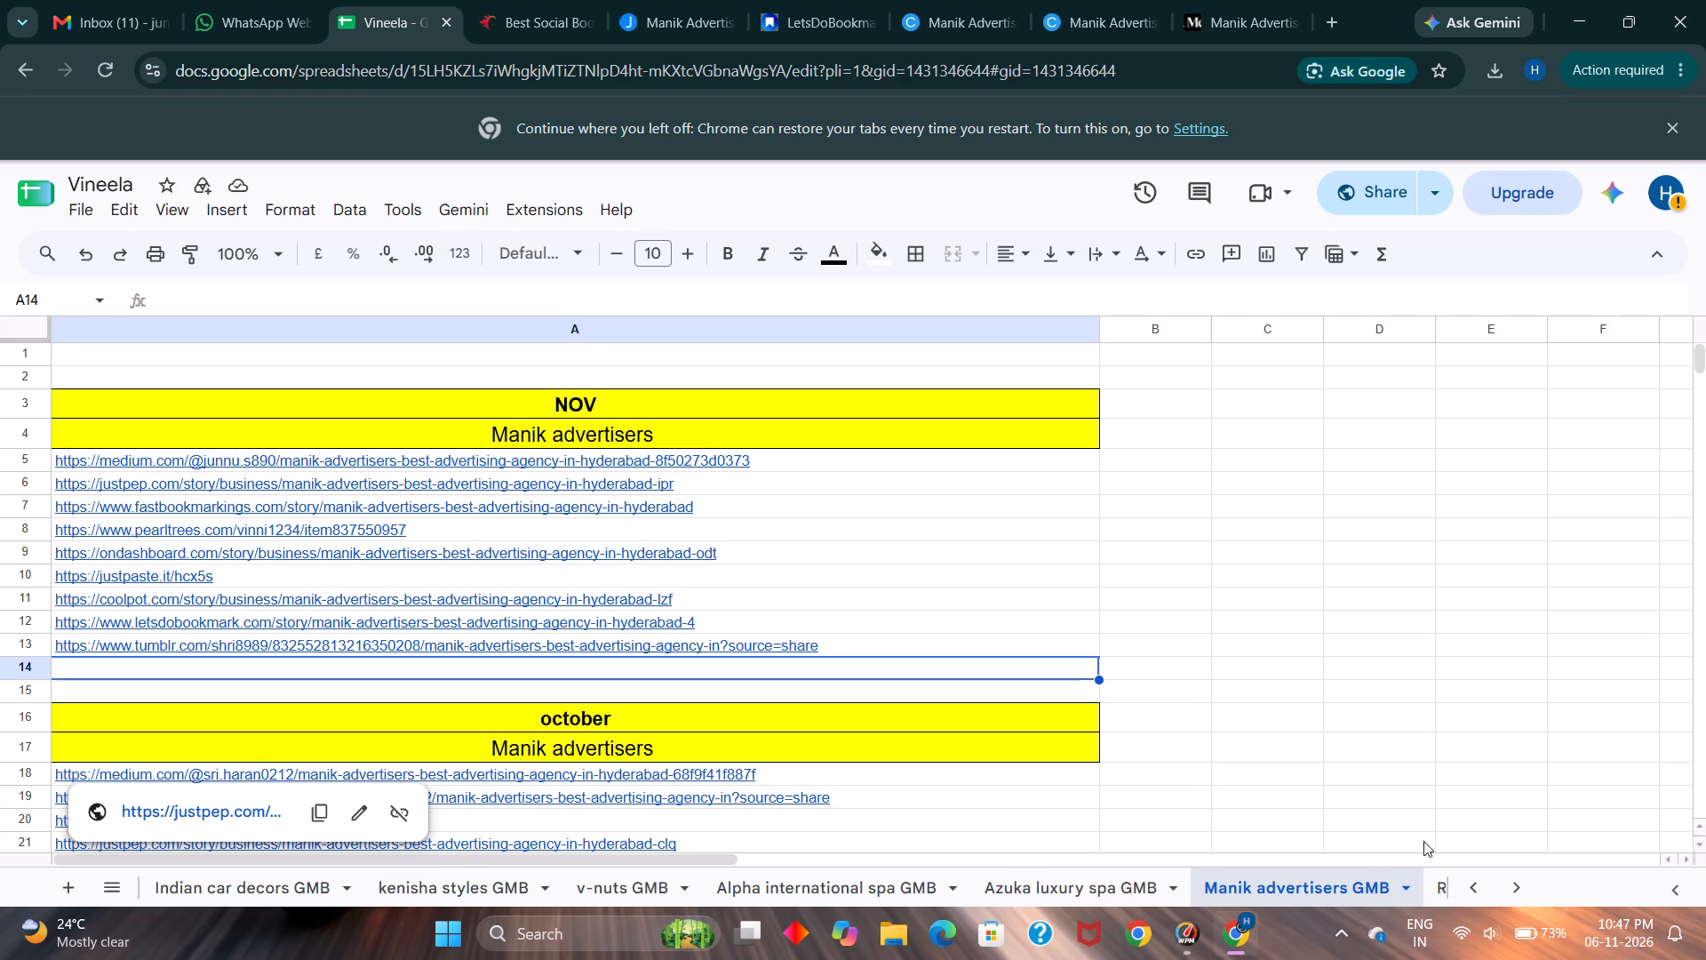
pyautogui.click(1519, 884)
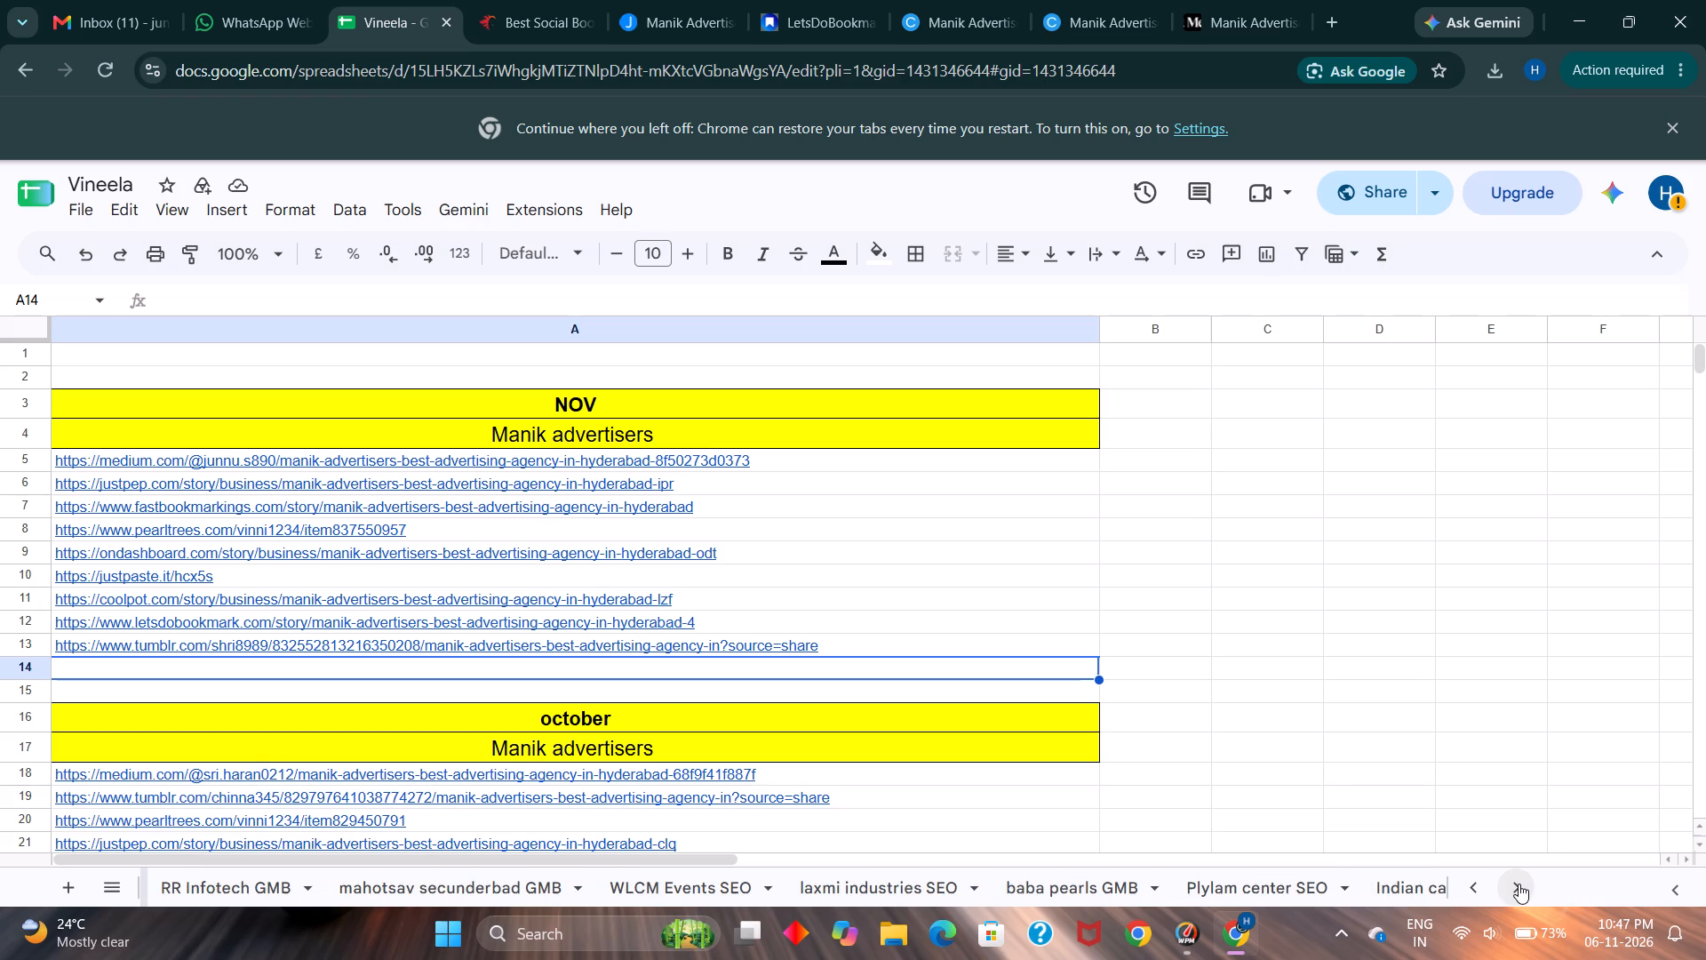
pyautogui.click(1519, 884)
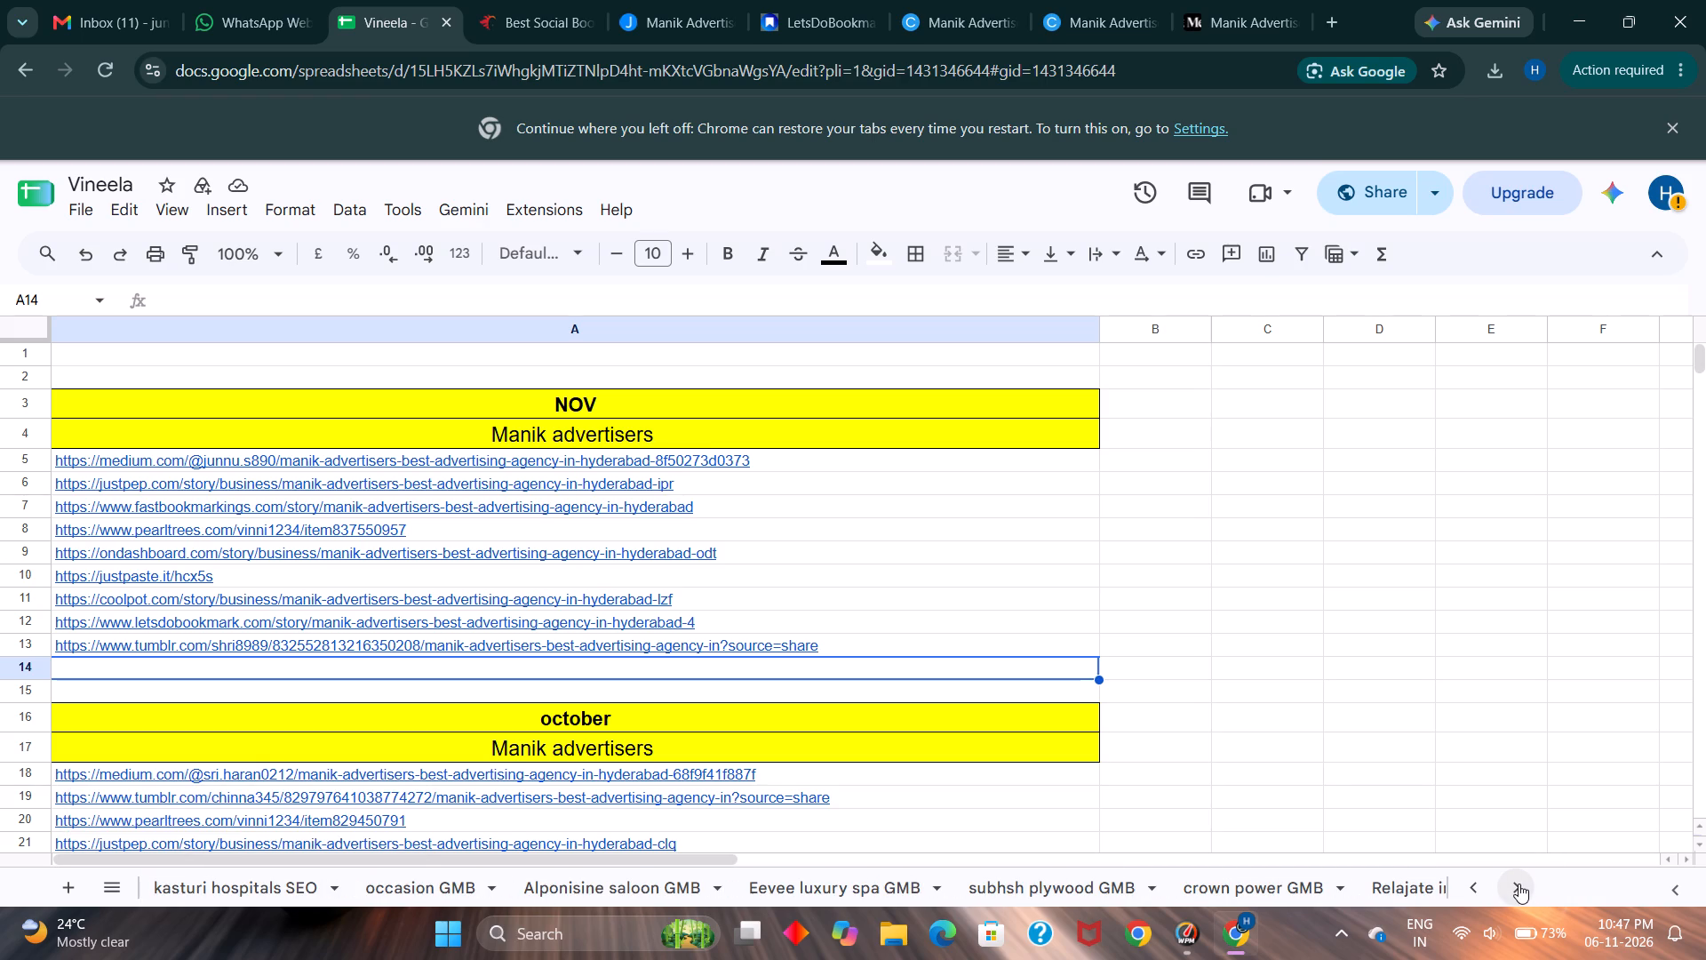
pyautogui.tripleClick(1471, 885)
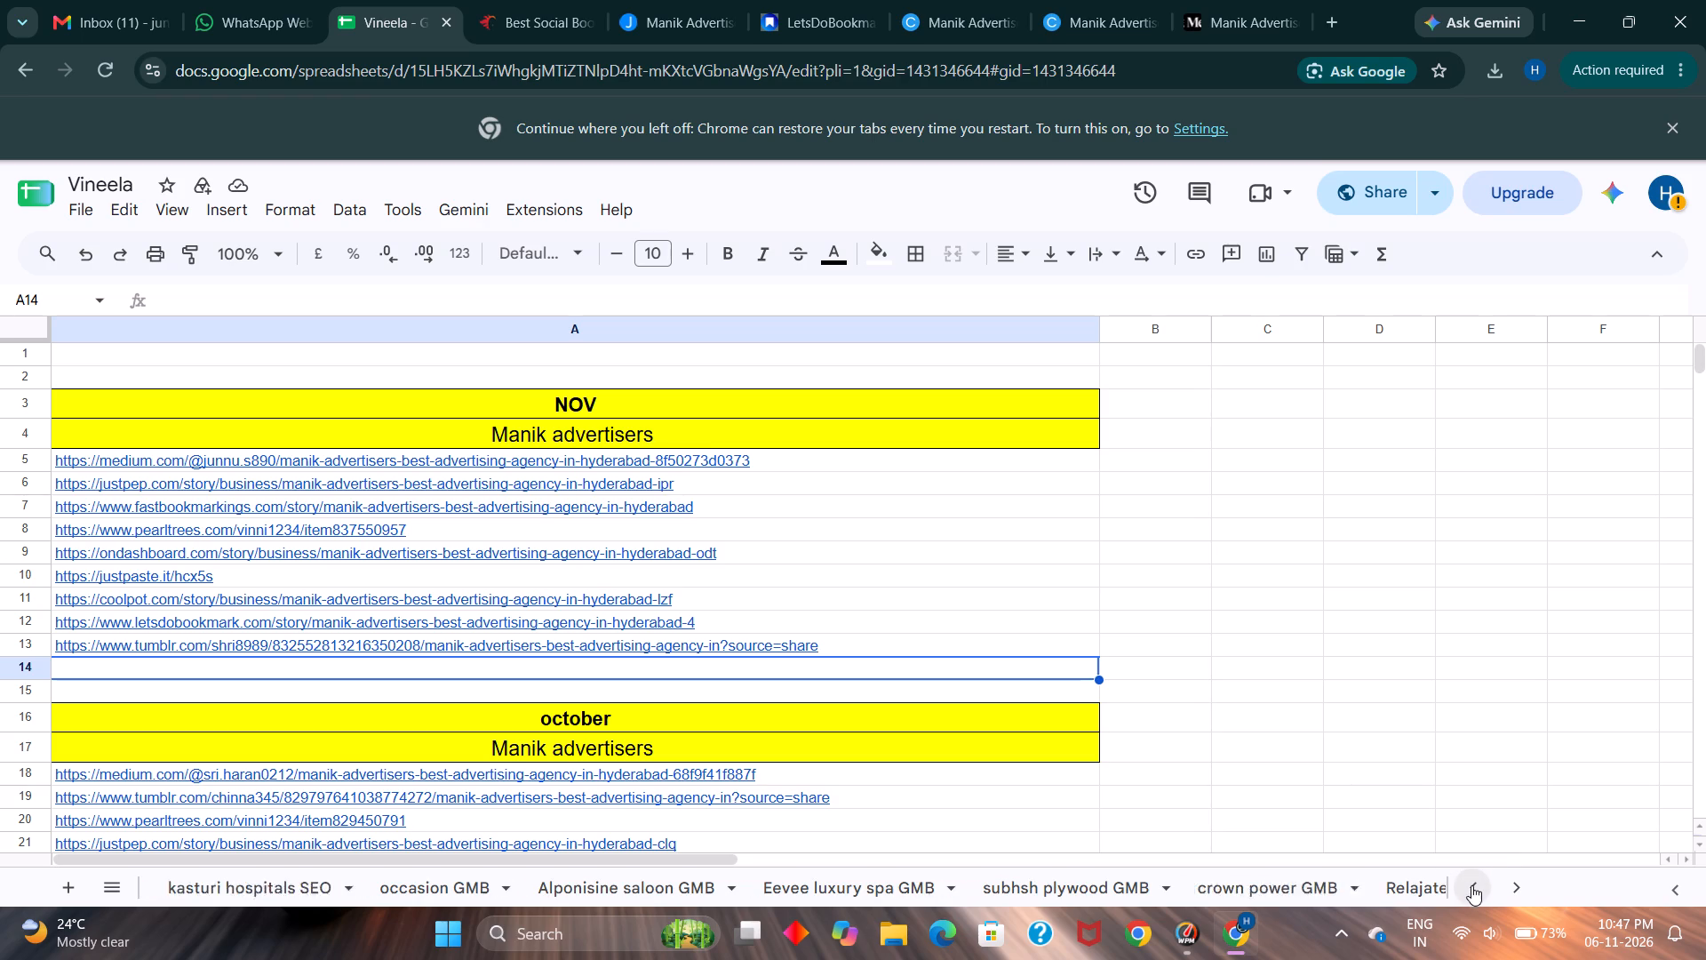
pyautogui.click(1471, 885)
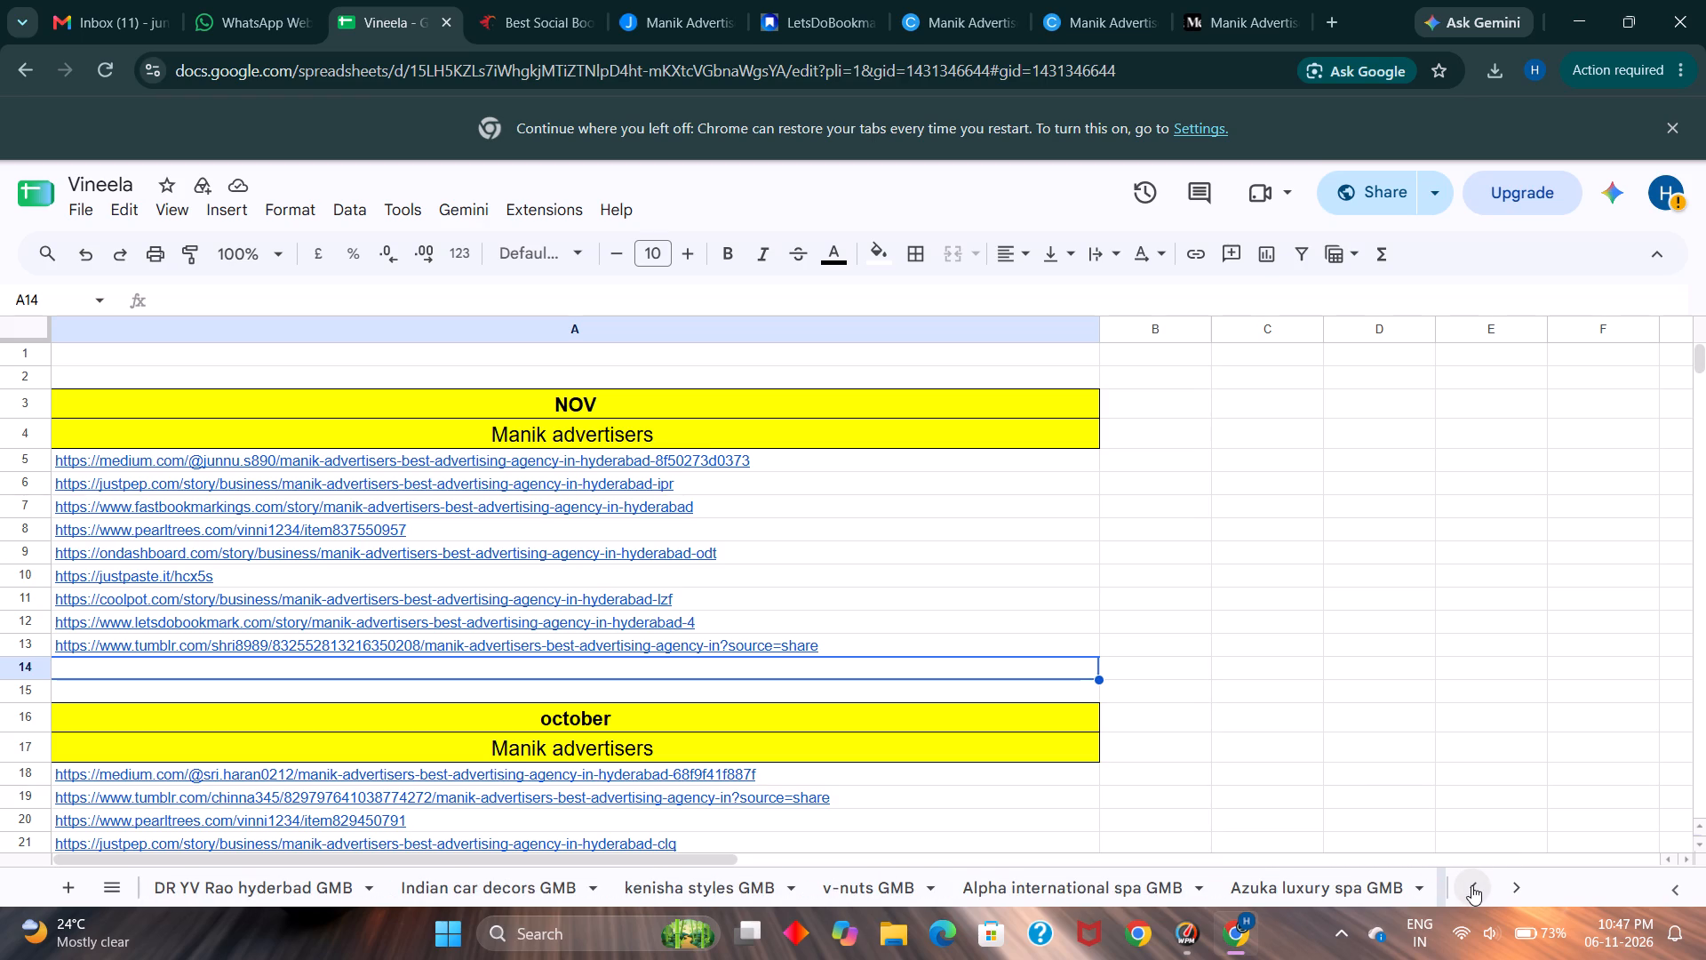
pyautogui.click(1471, 885)
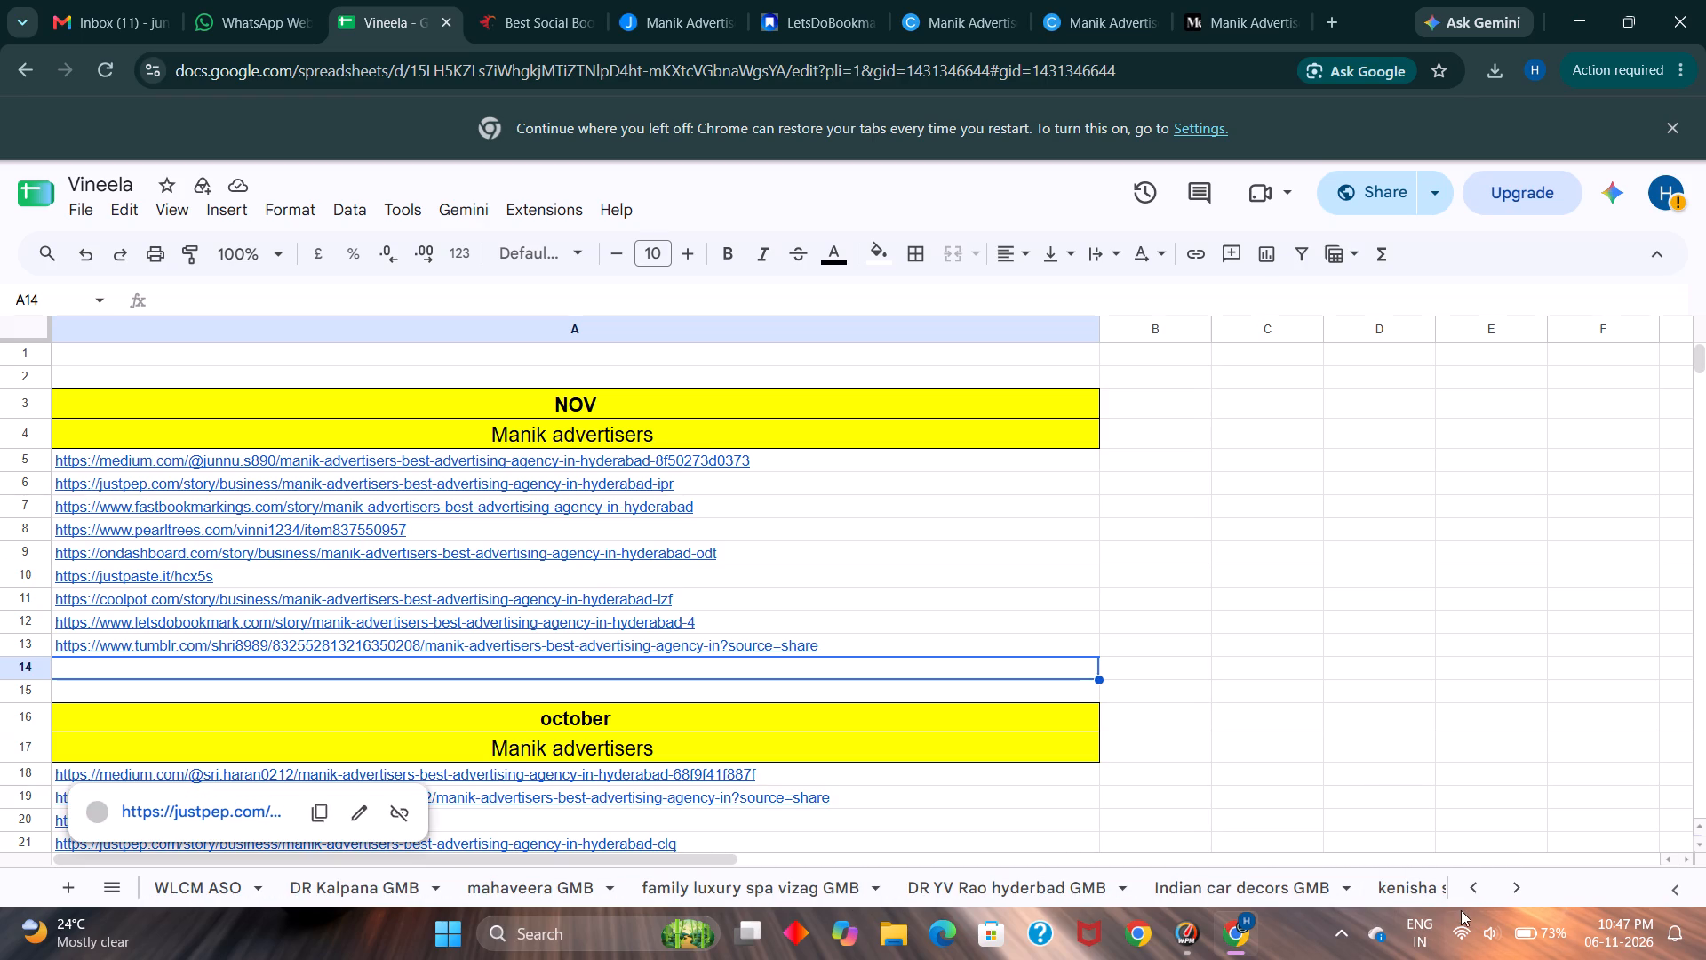
pyautogui.click(1467, 884)
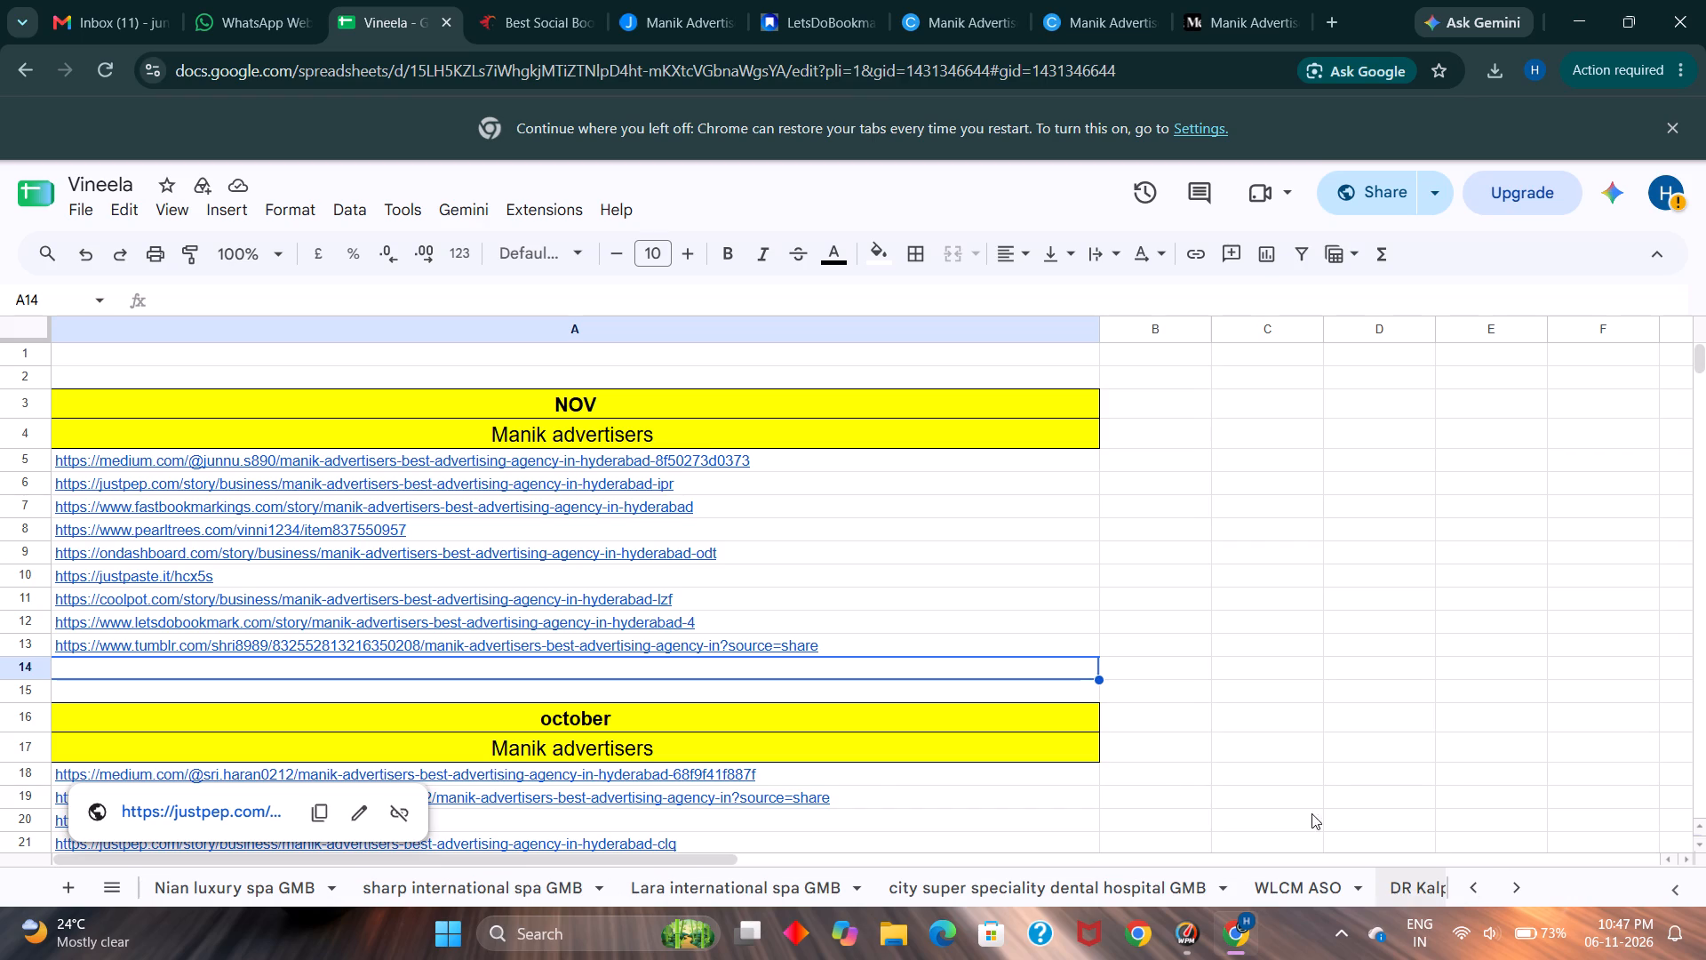
pyautogui.click(235, 888)
pyautogui.scroll(-1, 447, 377)
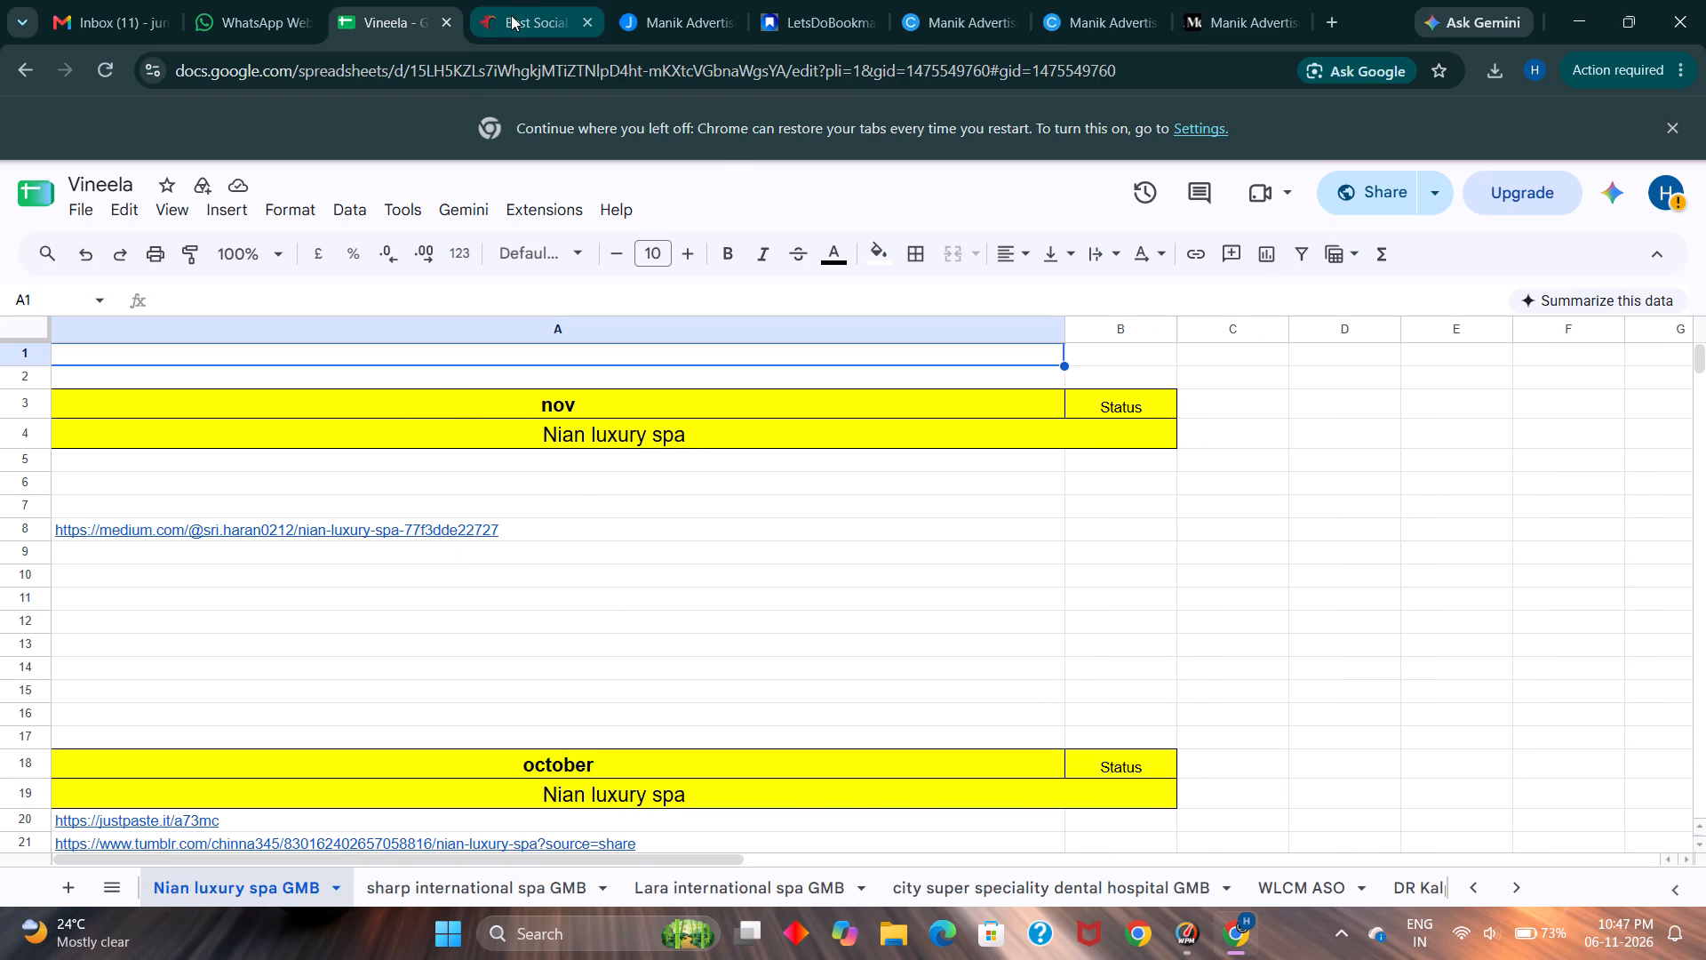
# Open a new story submission form on fastbookmarkings.com, letsdobookmark.com, justpep.com, coolpot.com and ondashboard.com.
pyautogui.click(511, 15)
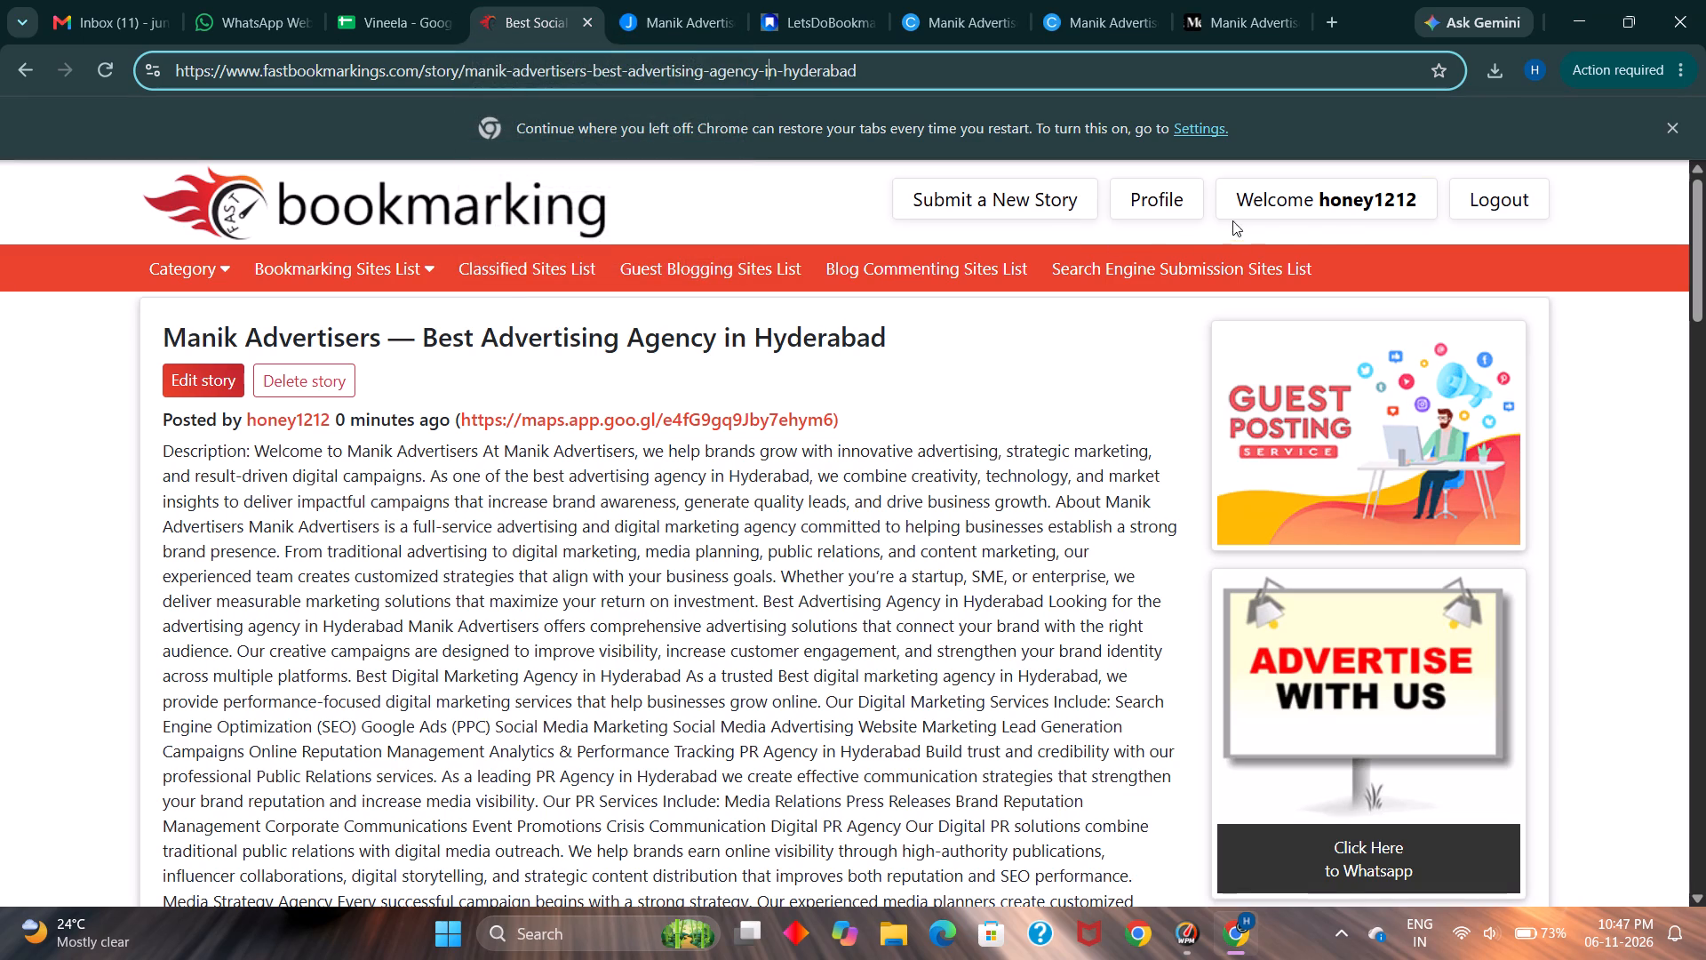
pyautogui.click(984, 193)
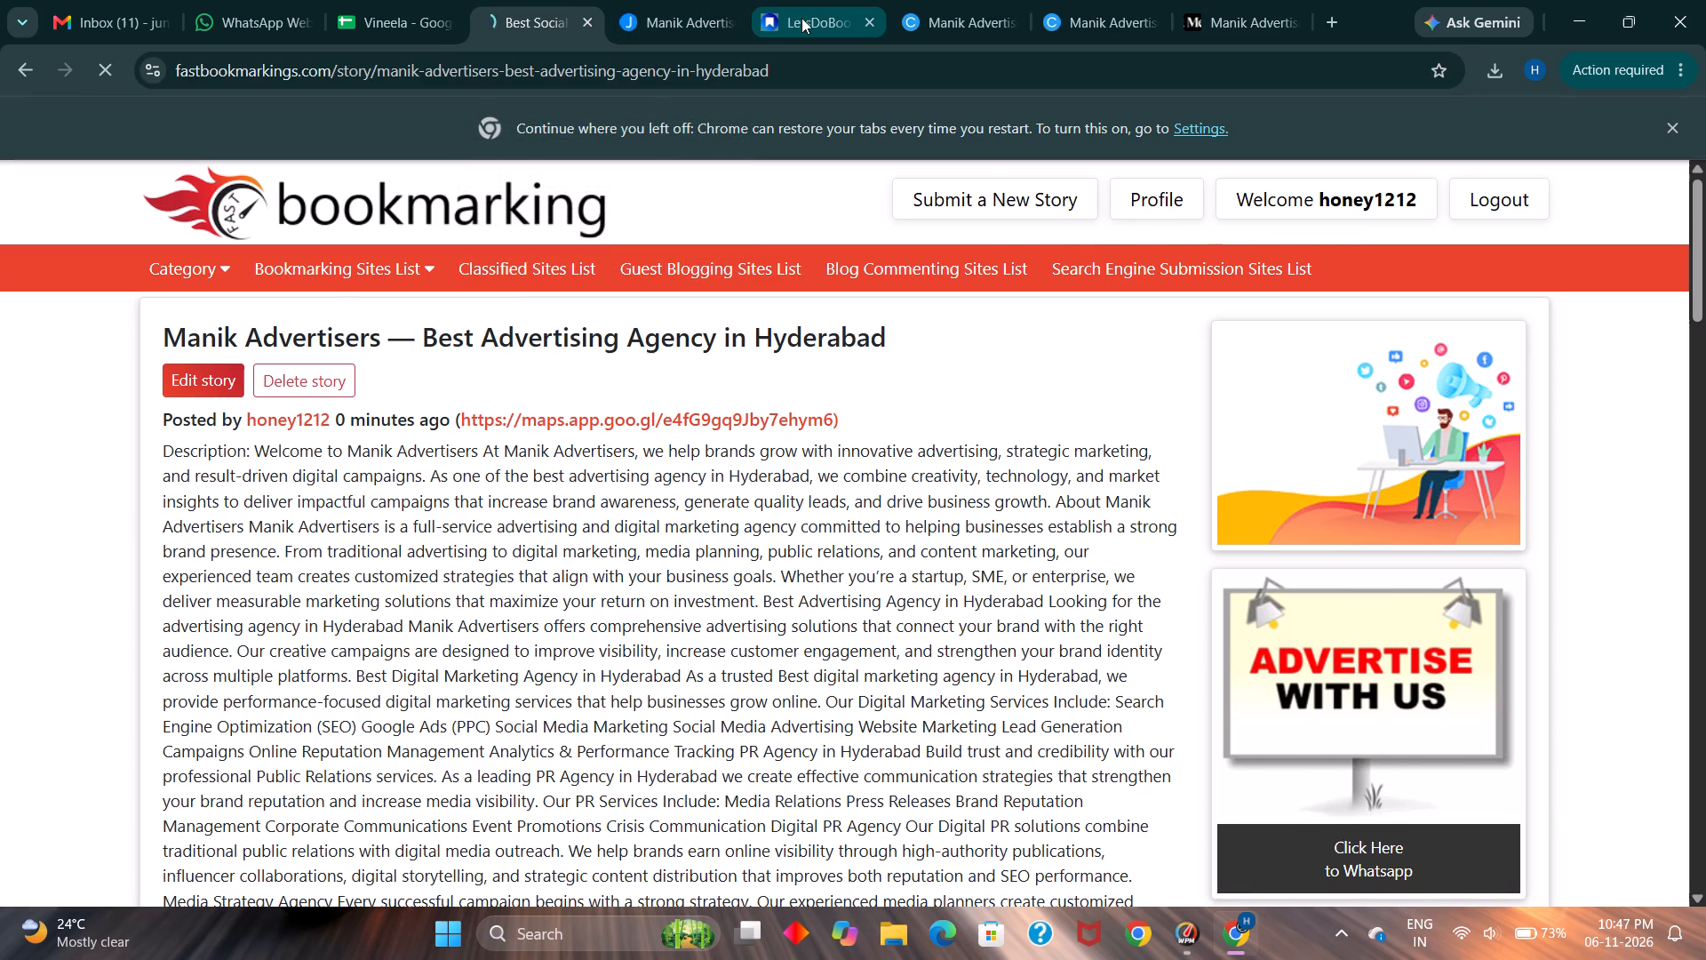
pyautogui.click(801, 18)
pyautogui.click(1085, 205)
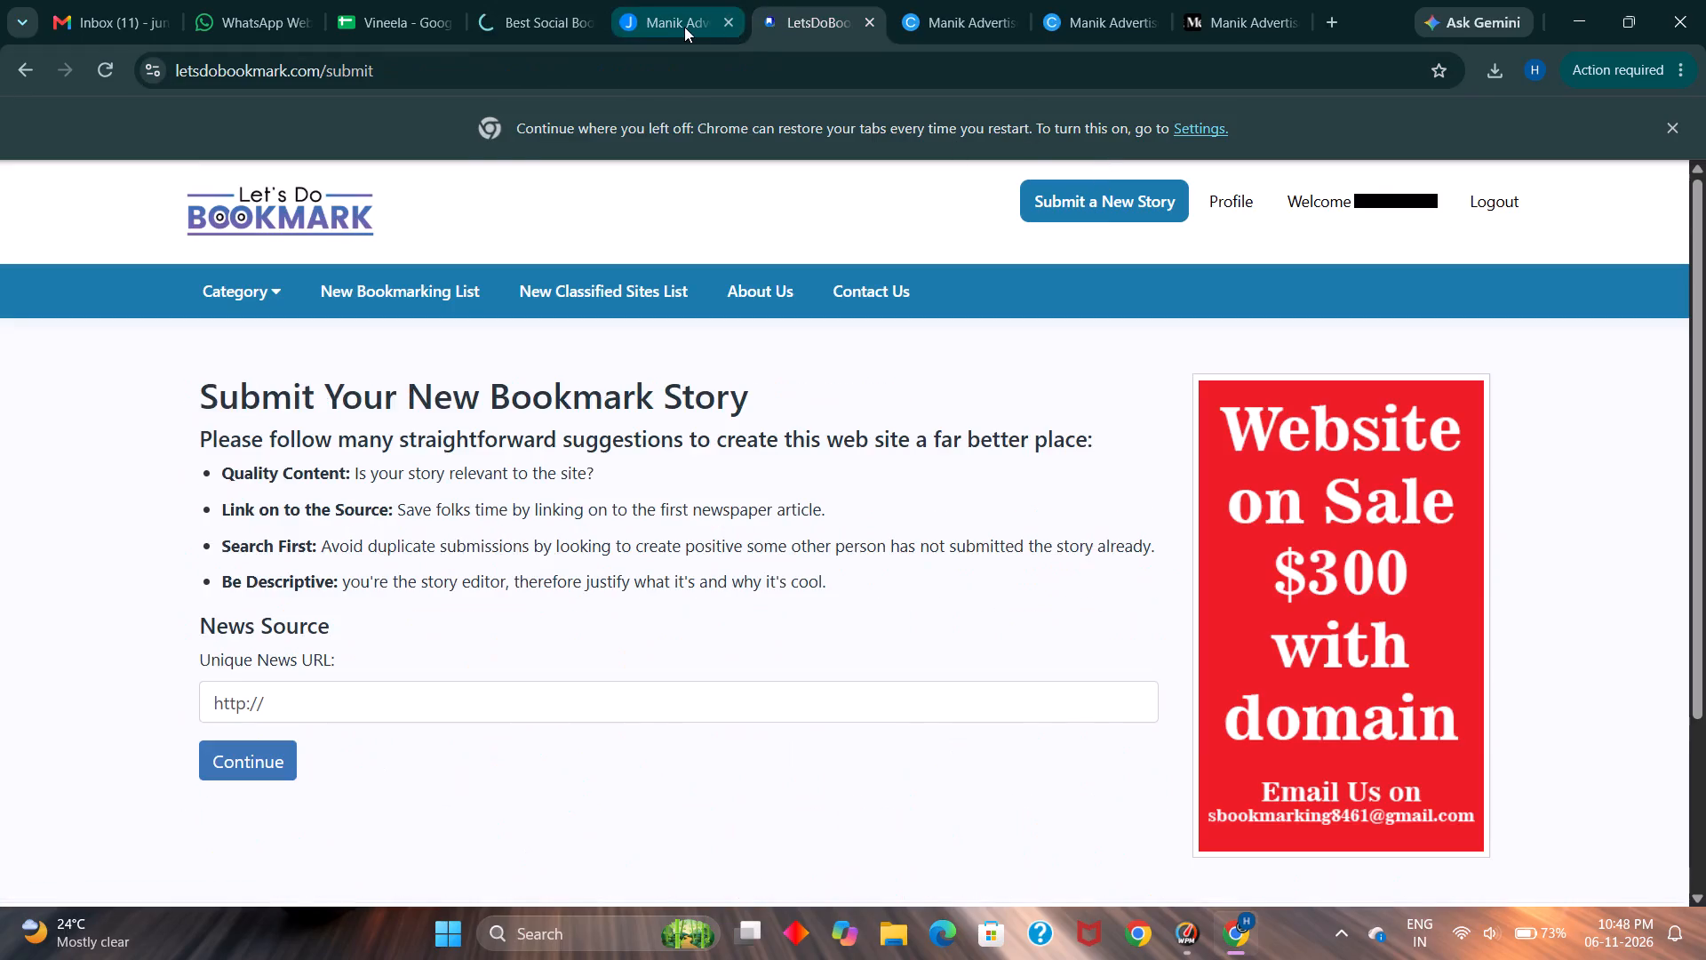
pyautogui.click(677, 27)
pyautogui.click(1271, 651)
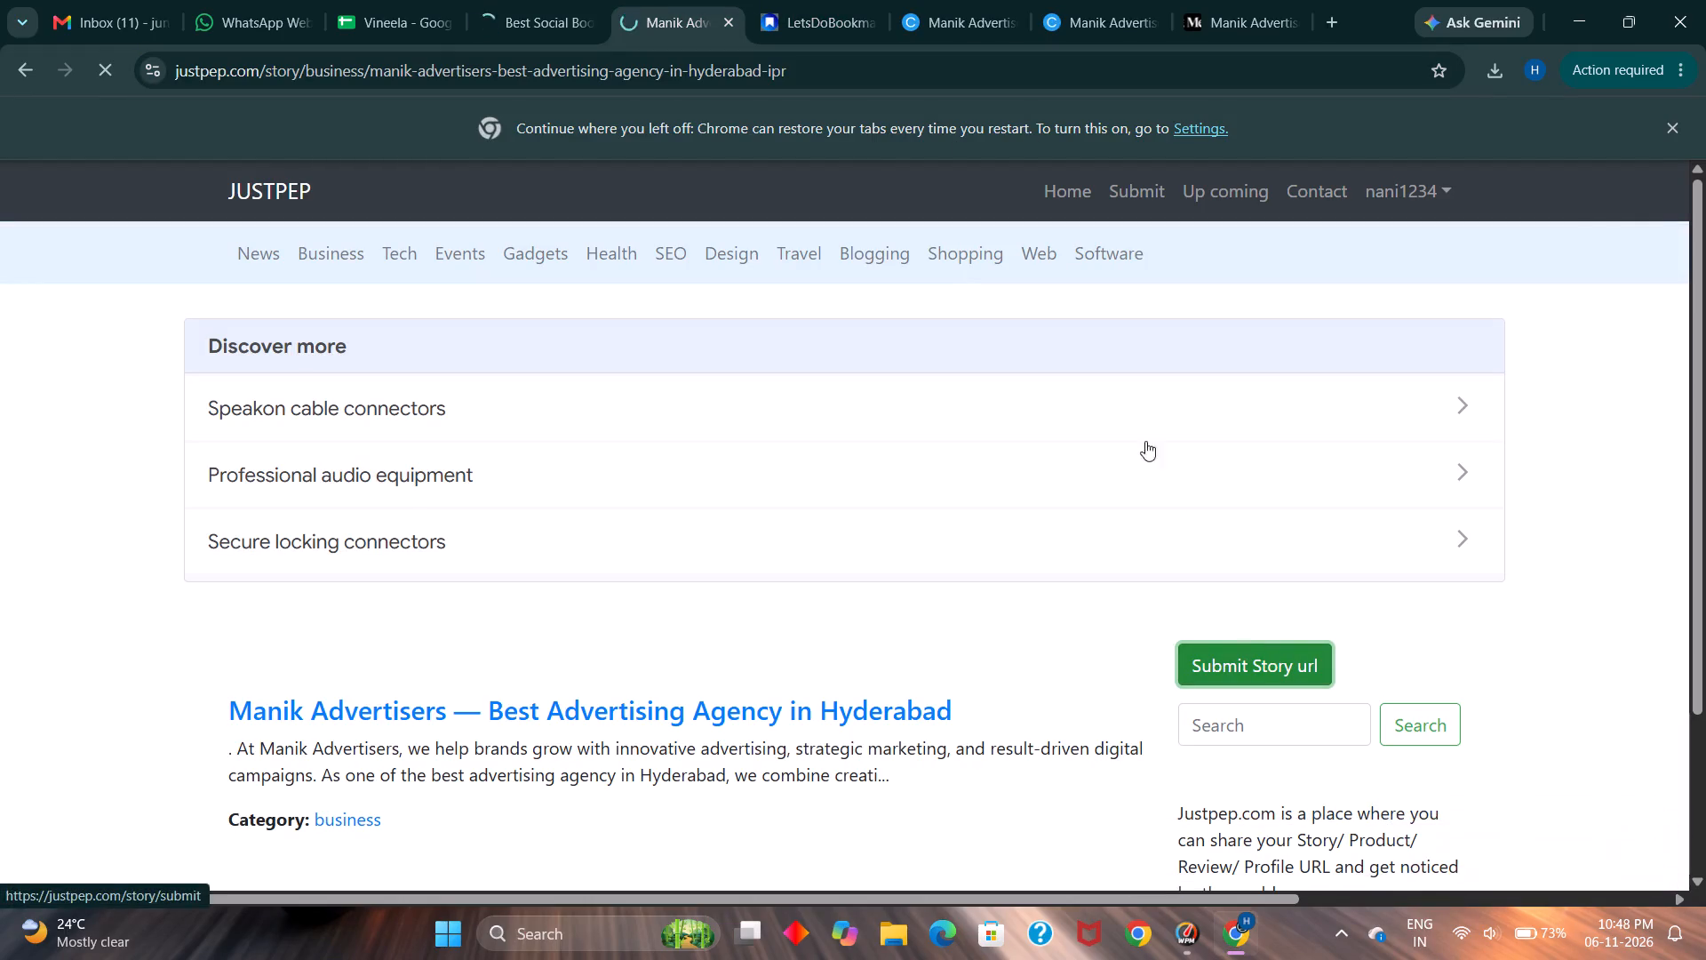
pyautogui.click(938, 17)
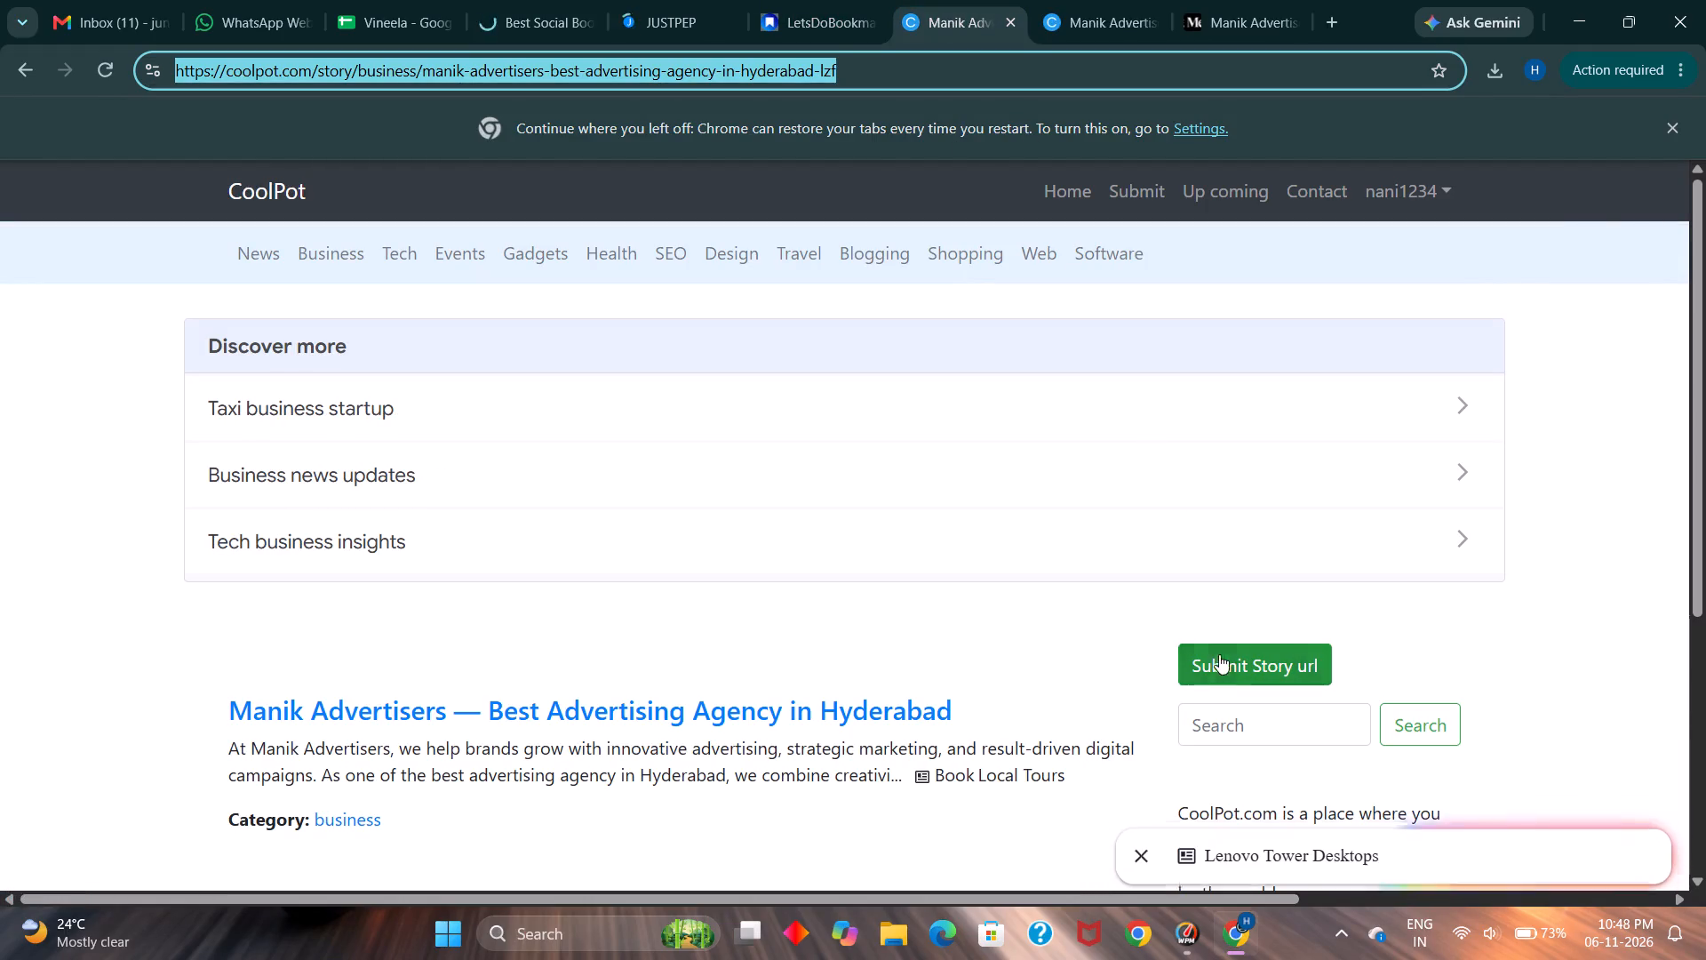
pyautogui.click(1216, 661)
pyautogui.click(1084, 26)
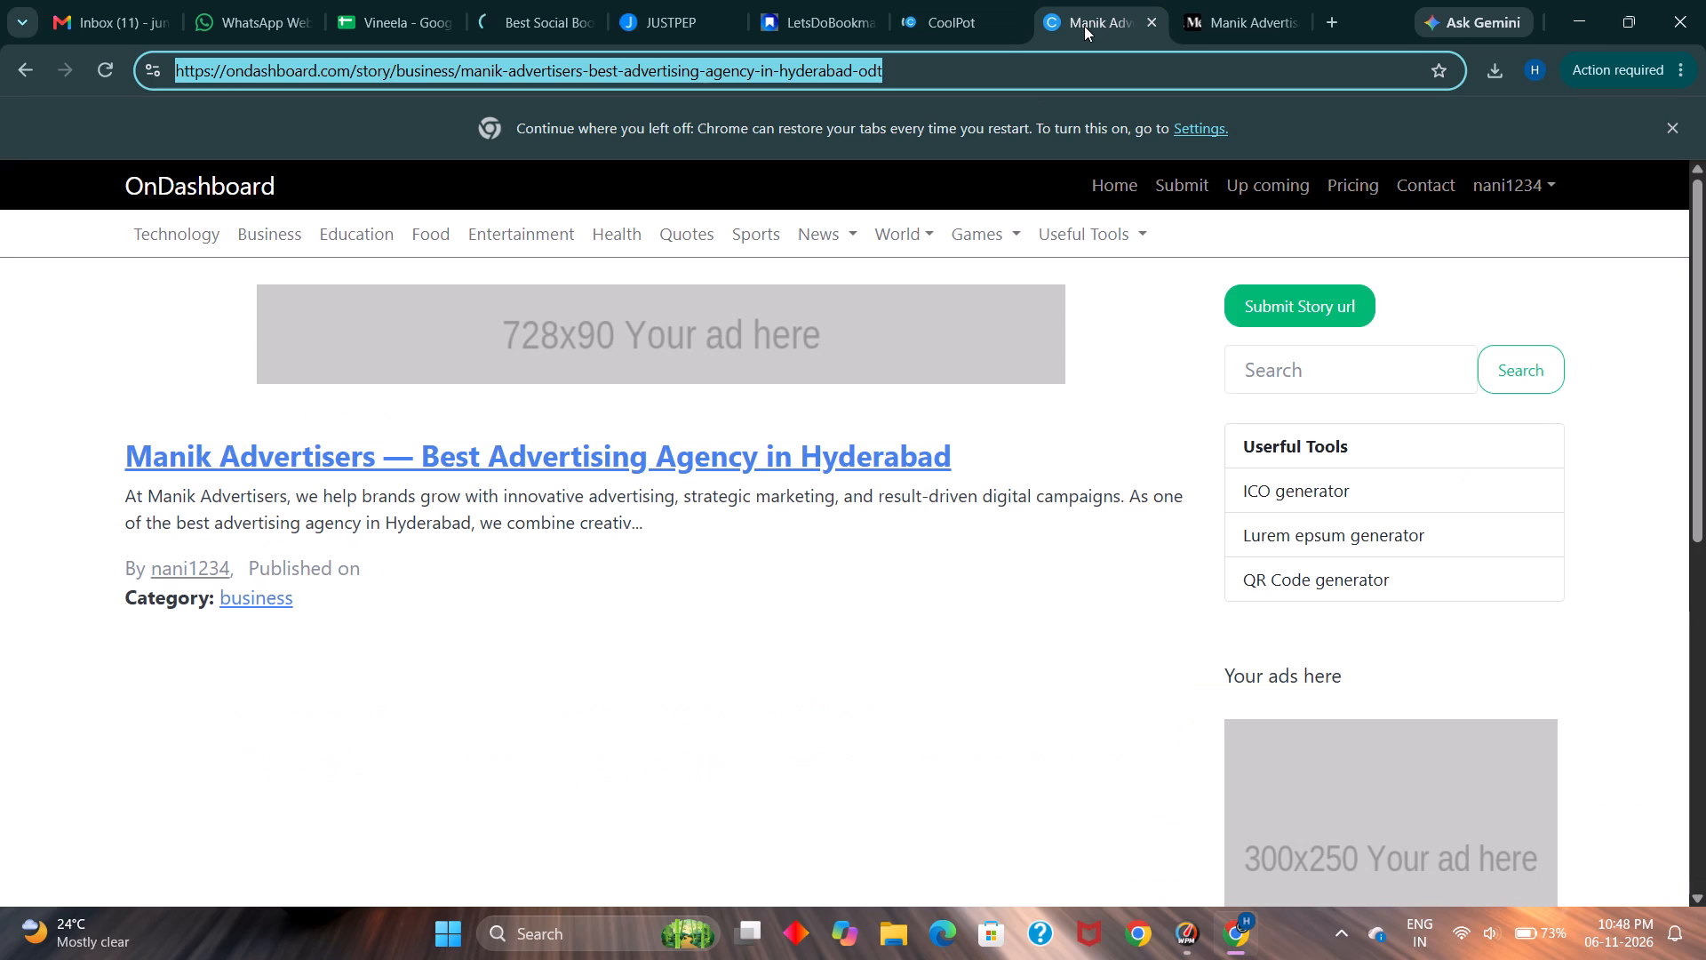
pyautogui.click(1279, 302)
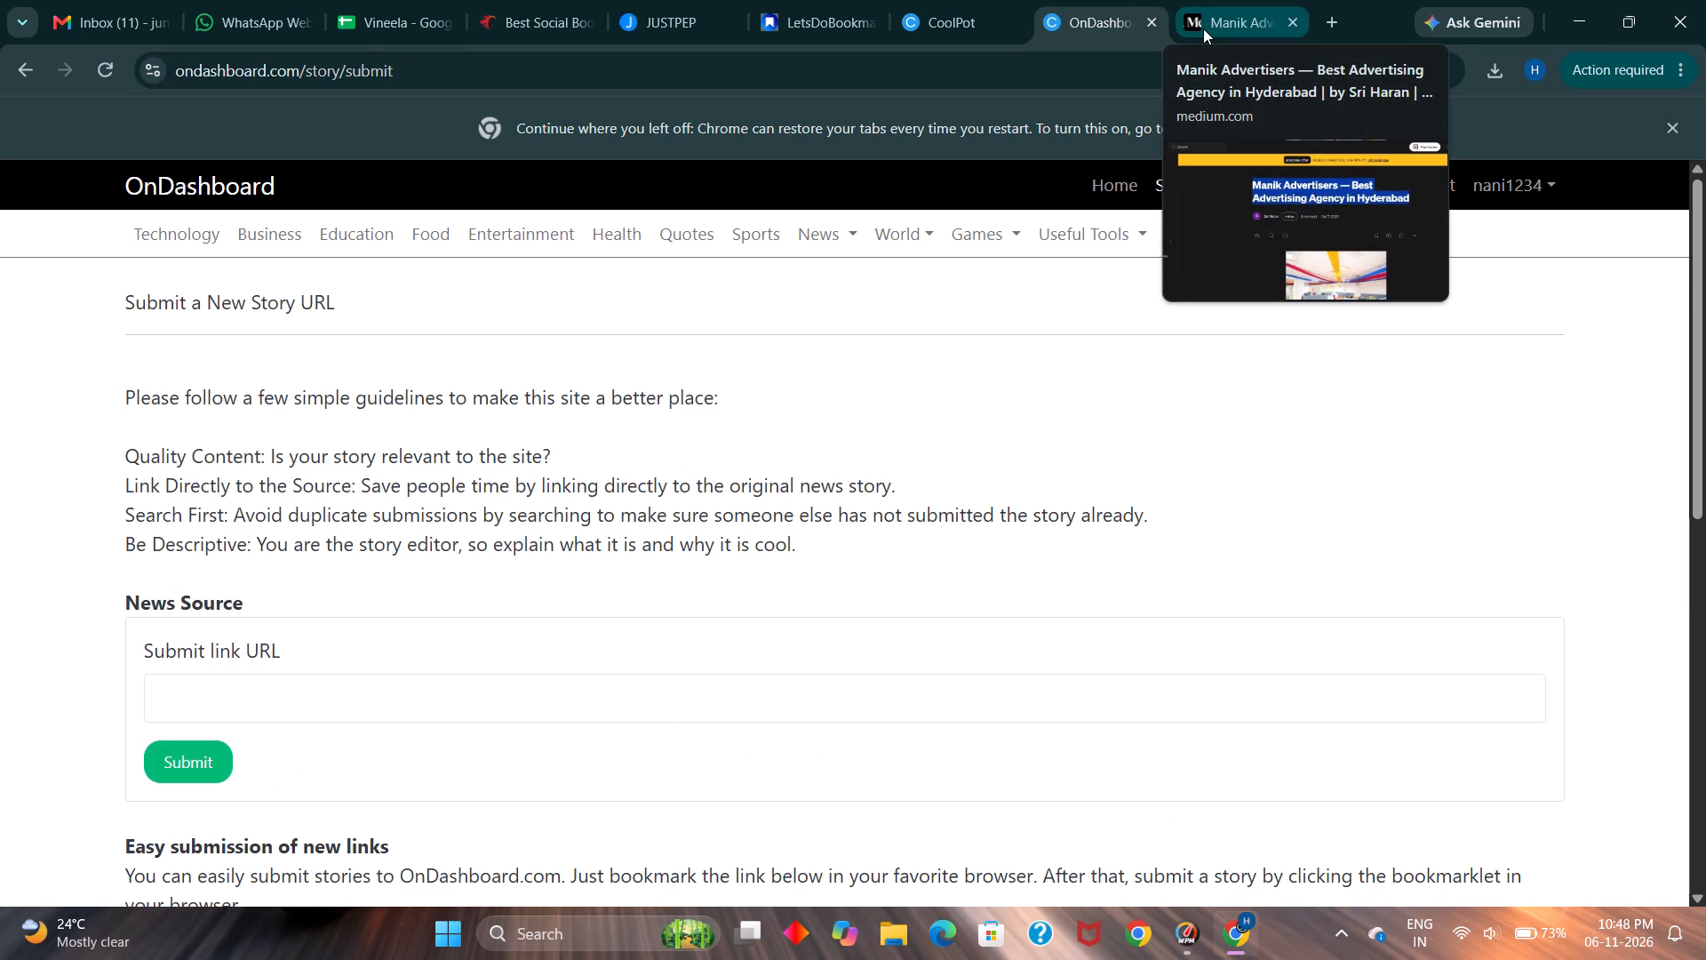
# Close the Manik Advertisers Medium article and open the Nian Luxury Spa Medium article linked in row 8 under nov in the spreadsheet.
pyautogui.click(1208, 25)
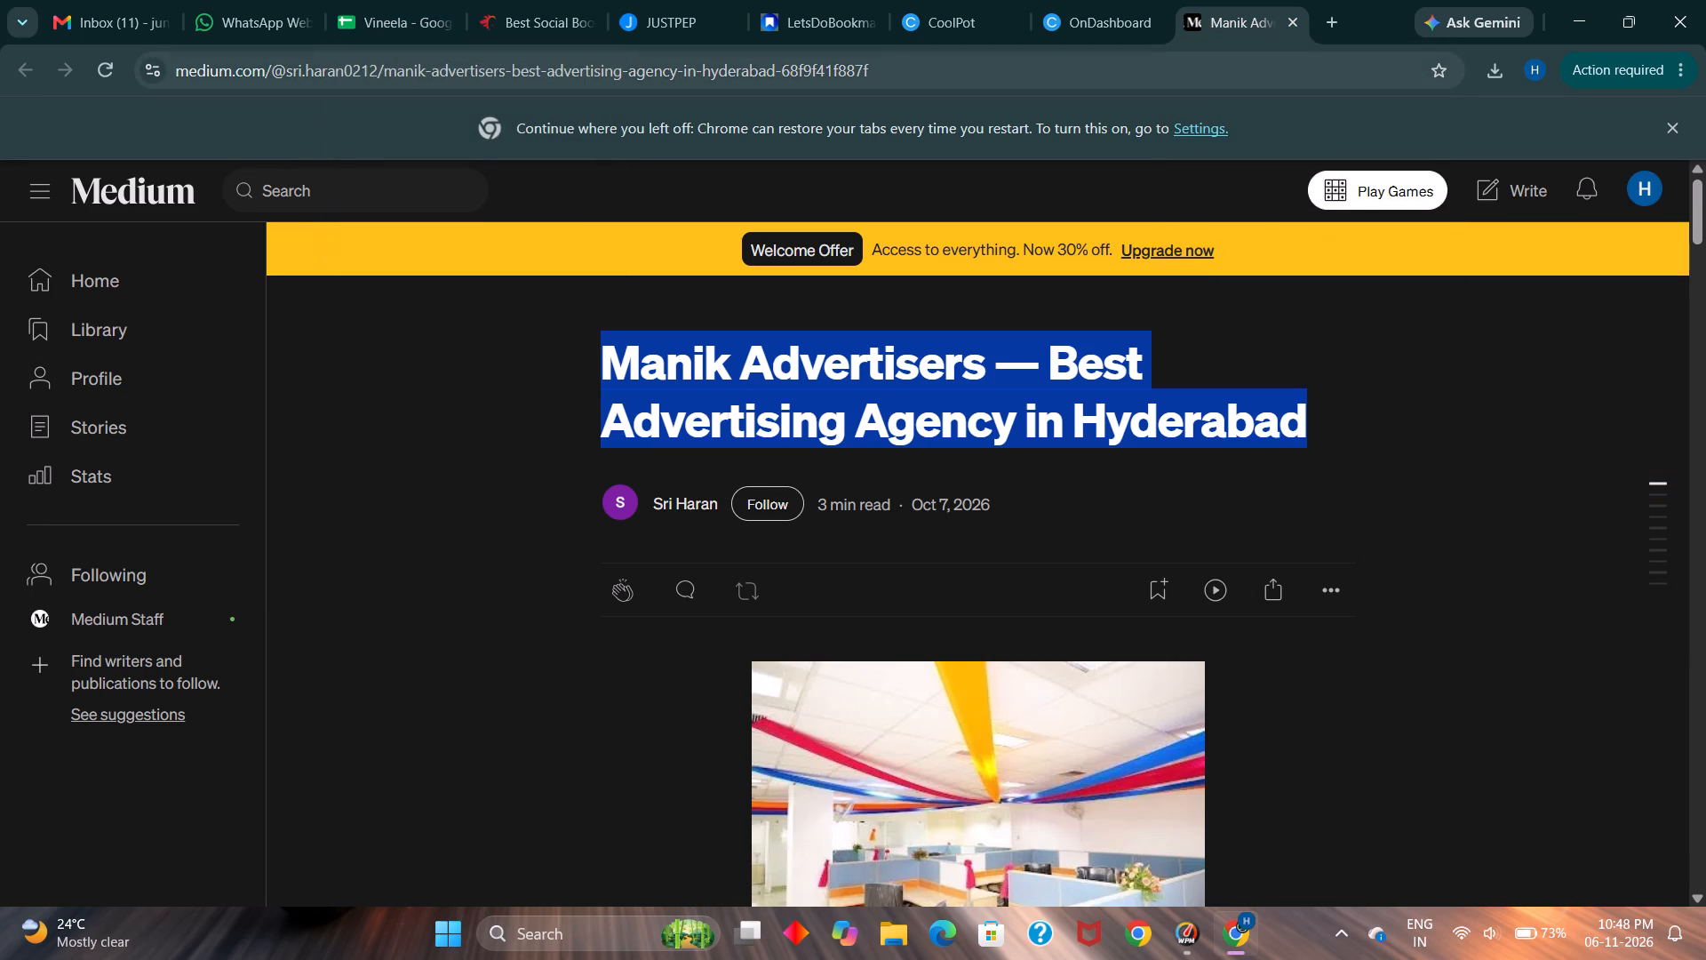
pyautogui.click(1294, 24)
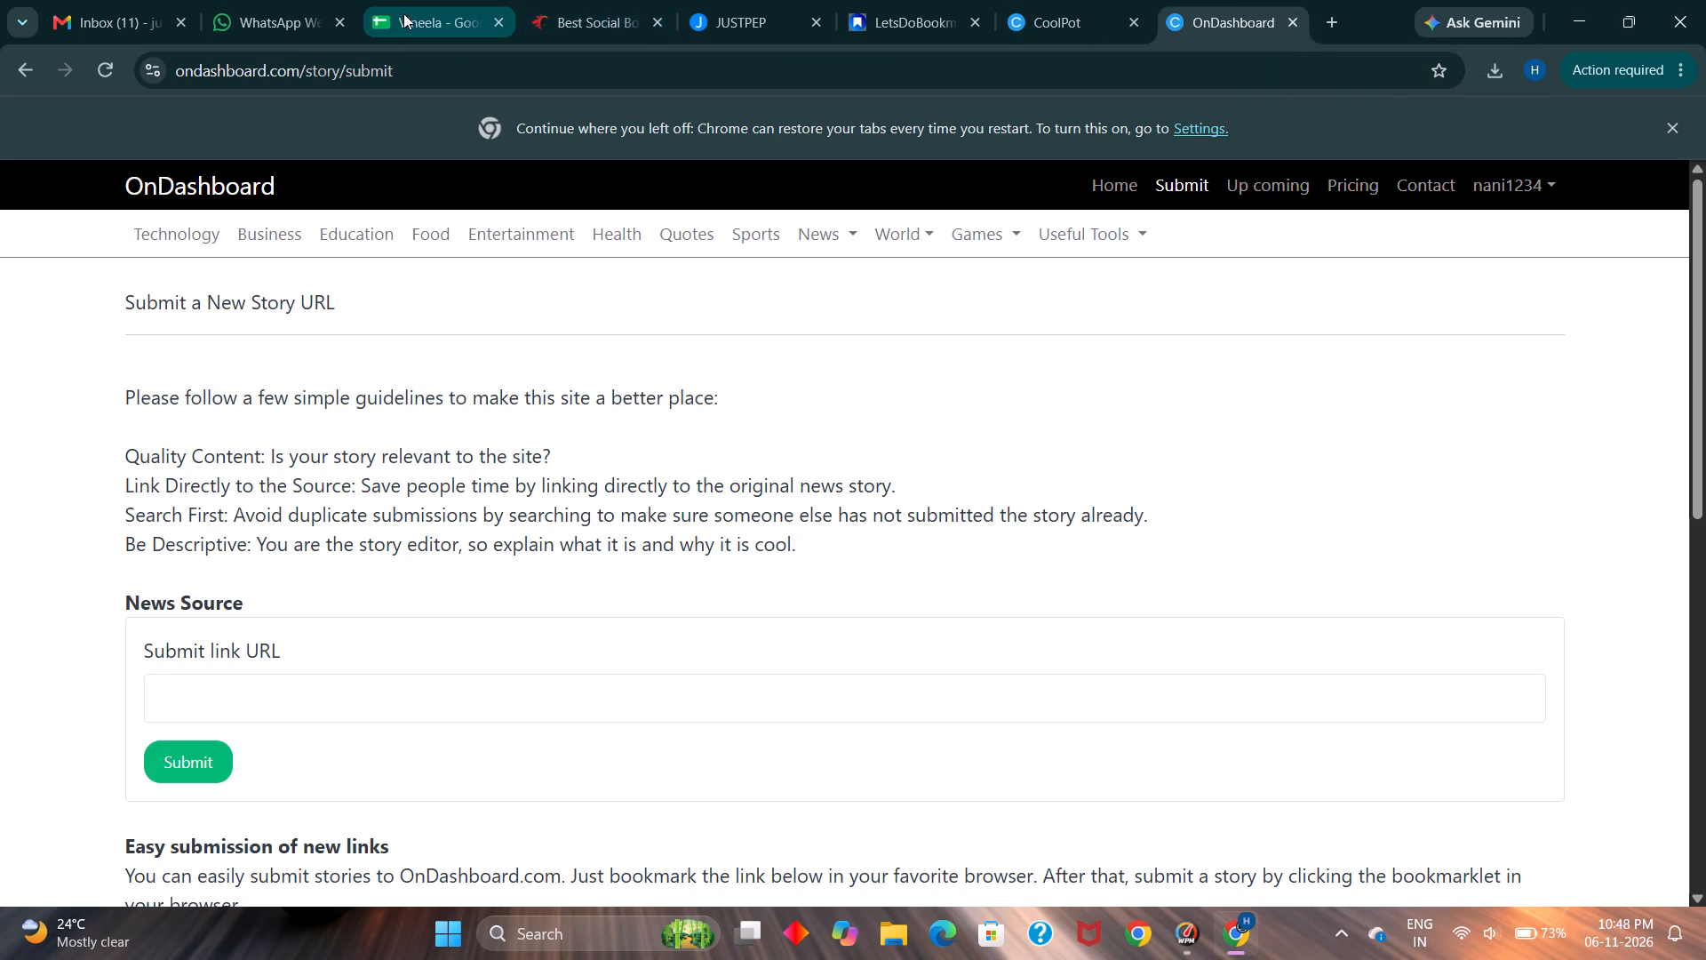
pyautogui.click(406, 12)
pyautogui.click(367, 535)
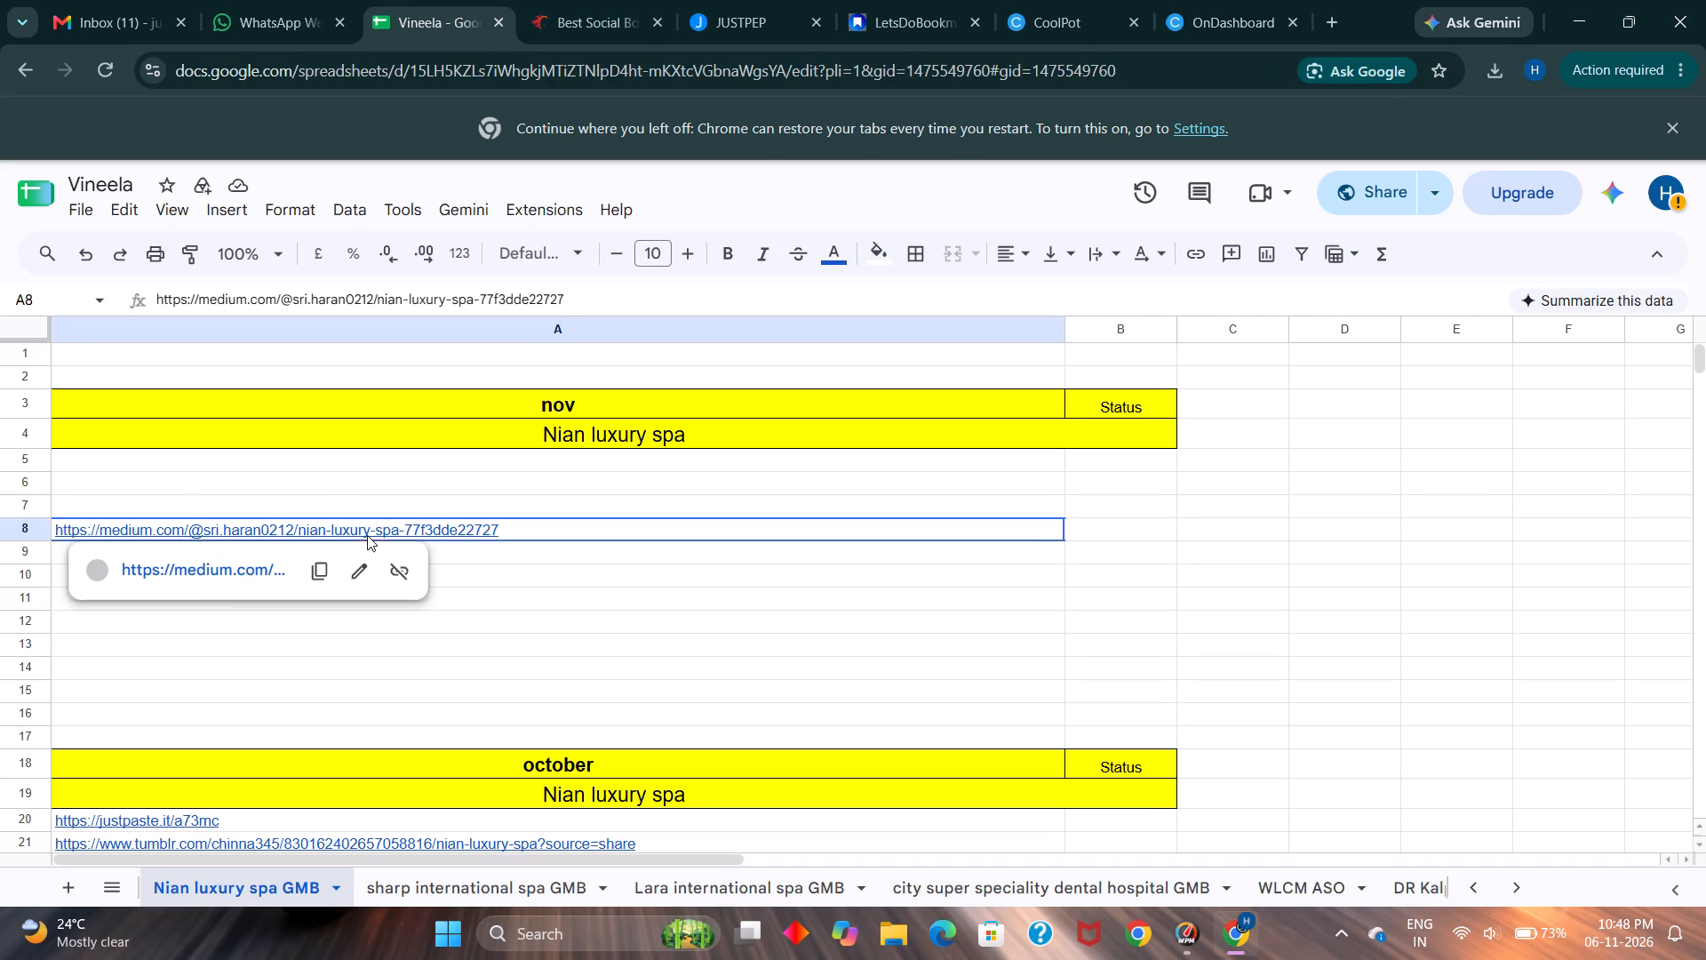
pyautogui.click(212, 569)
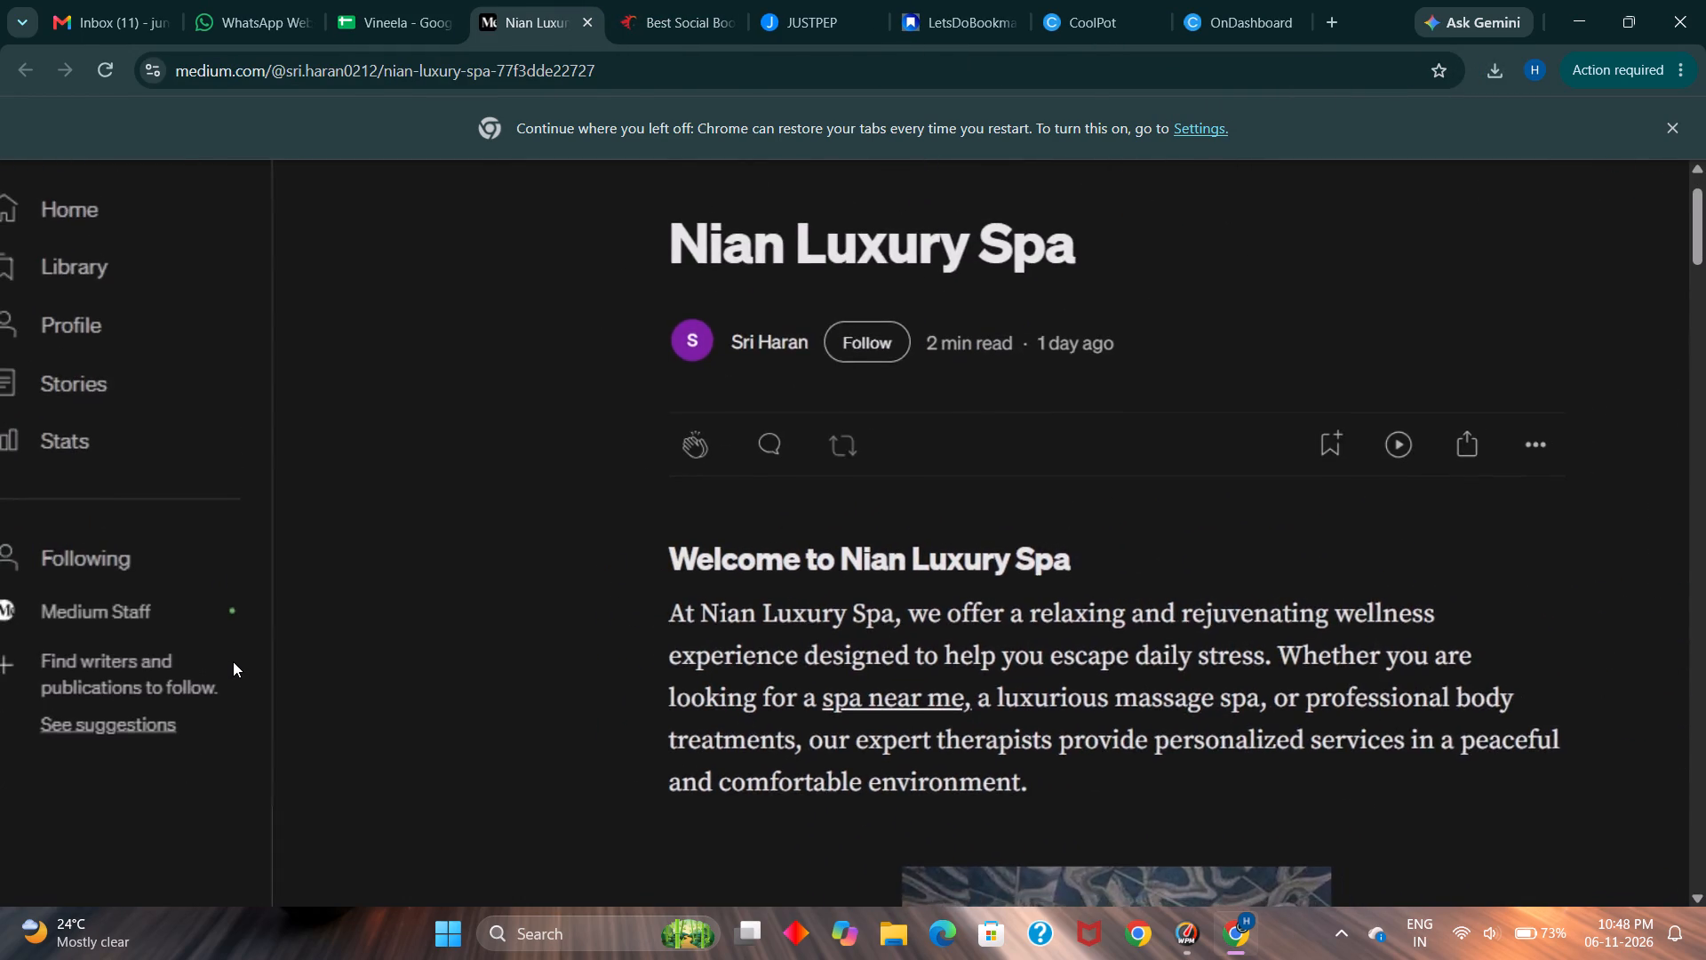
# Copy the Google Maps link from the contact information at the end of the Nian Luxury Spa article.
pyautogui.press('Down')
pyautogui.press('Down')
pyautogui.press('Down')
pyautogui.press('Down')
pyautogui.press('Down')
pyautogui.press('Down')
pyautogui.press('Down')
pyautogui.press('Down')
pyautogui.press('Down')
pyautogui.press('Down')
pyautogui.press('Down')
pyautogui.press('Down')
pyautogui.press('Down')
pyautogui.press('Down')
pyautogui.press('Down')
pyautogui.press('Down')
pyautogui.press('Down')
pyautogui.press('Down')
pyautogui.press('Down')
pyautogui.press('Down')
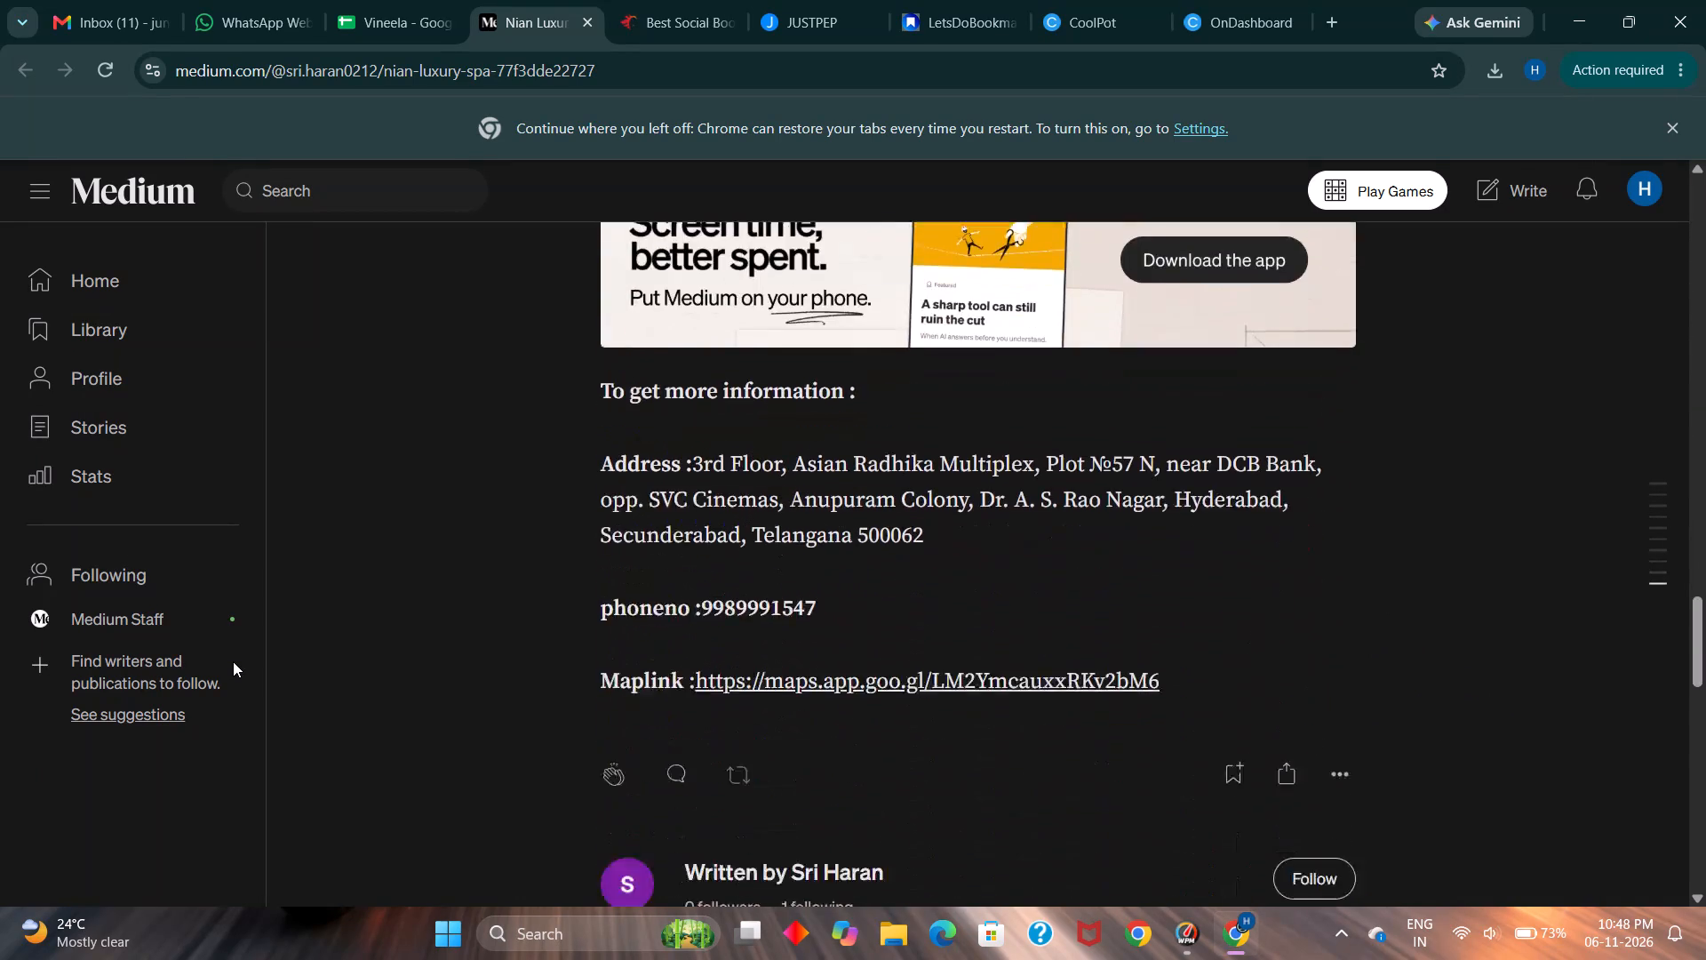
pyautogui.press('Down')
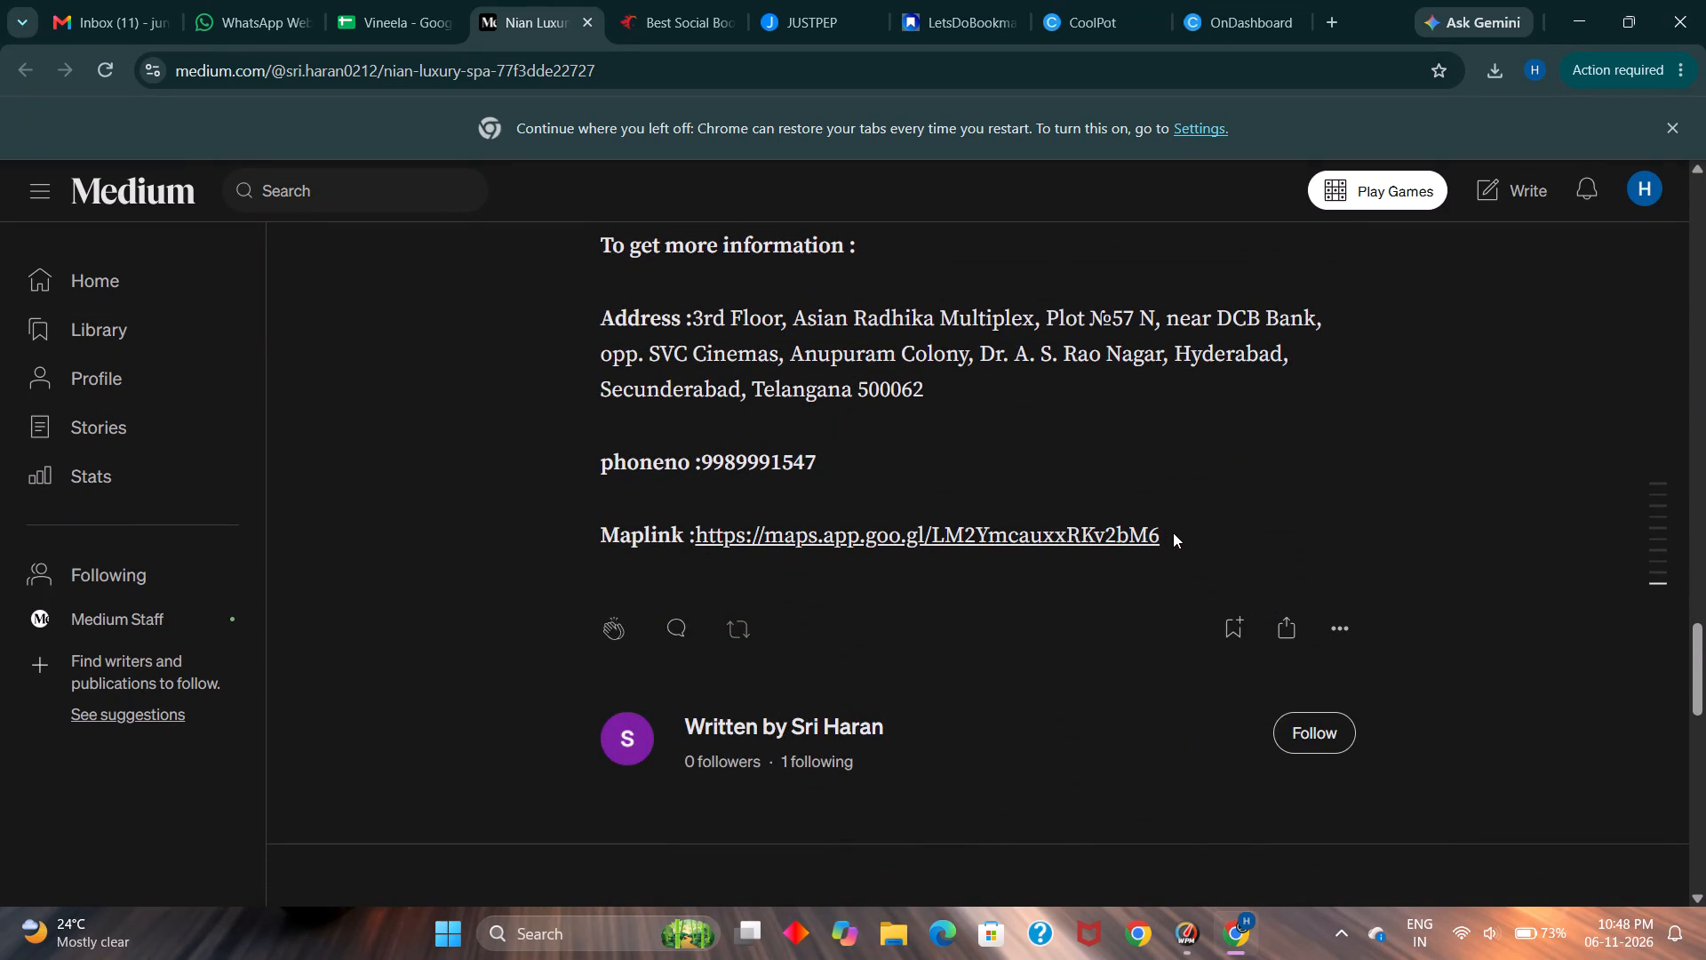
pyautogui.moveTo(1173, 532); pyautogui.dragTo(706, 489)
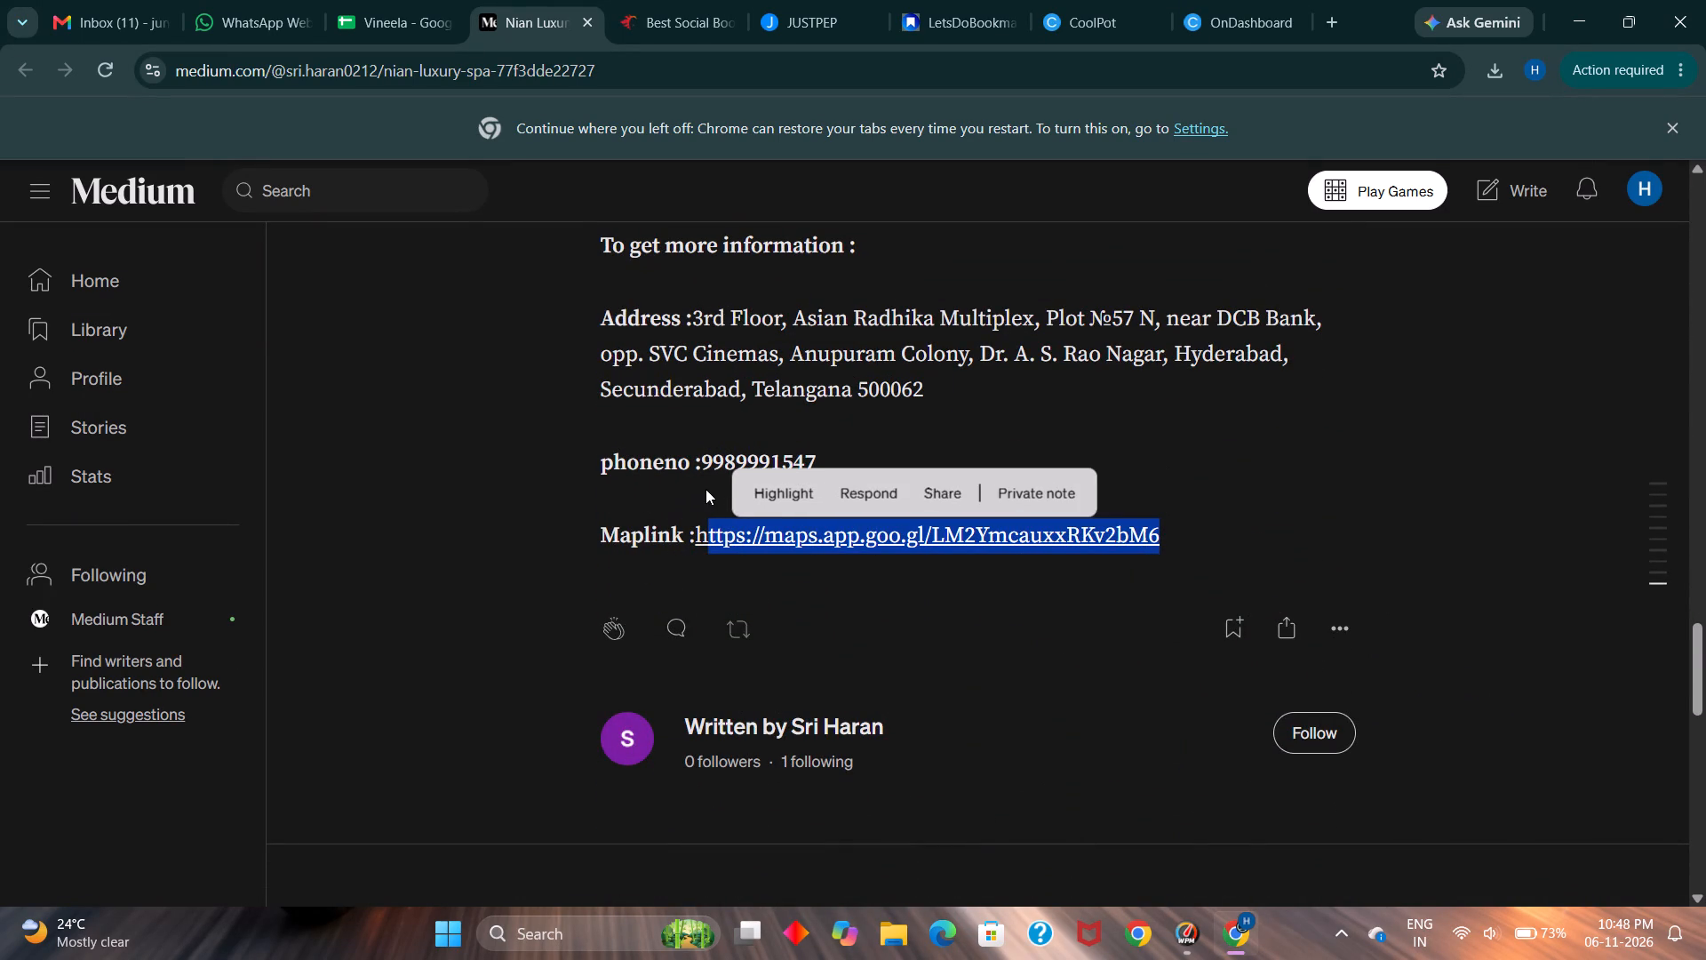
pyautogui.moveTo(706, 489); pyautogui.dragTo(696, 489)
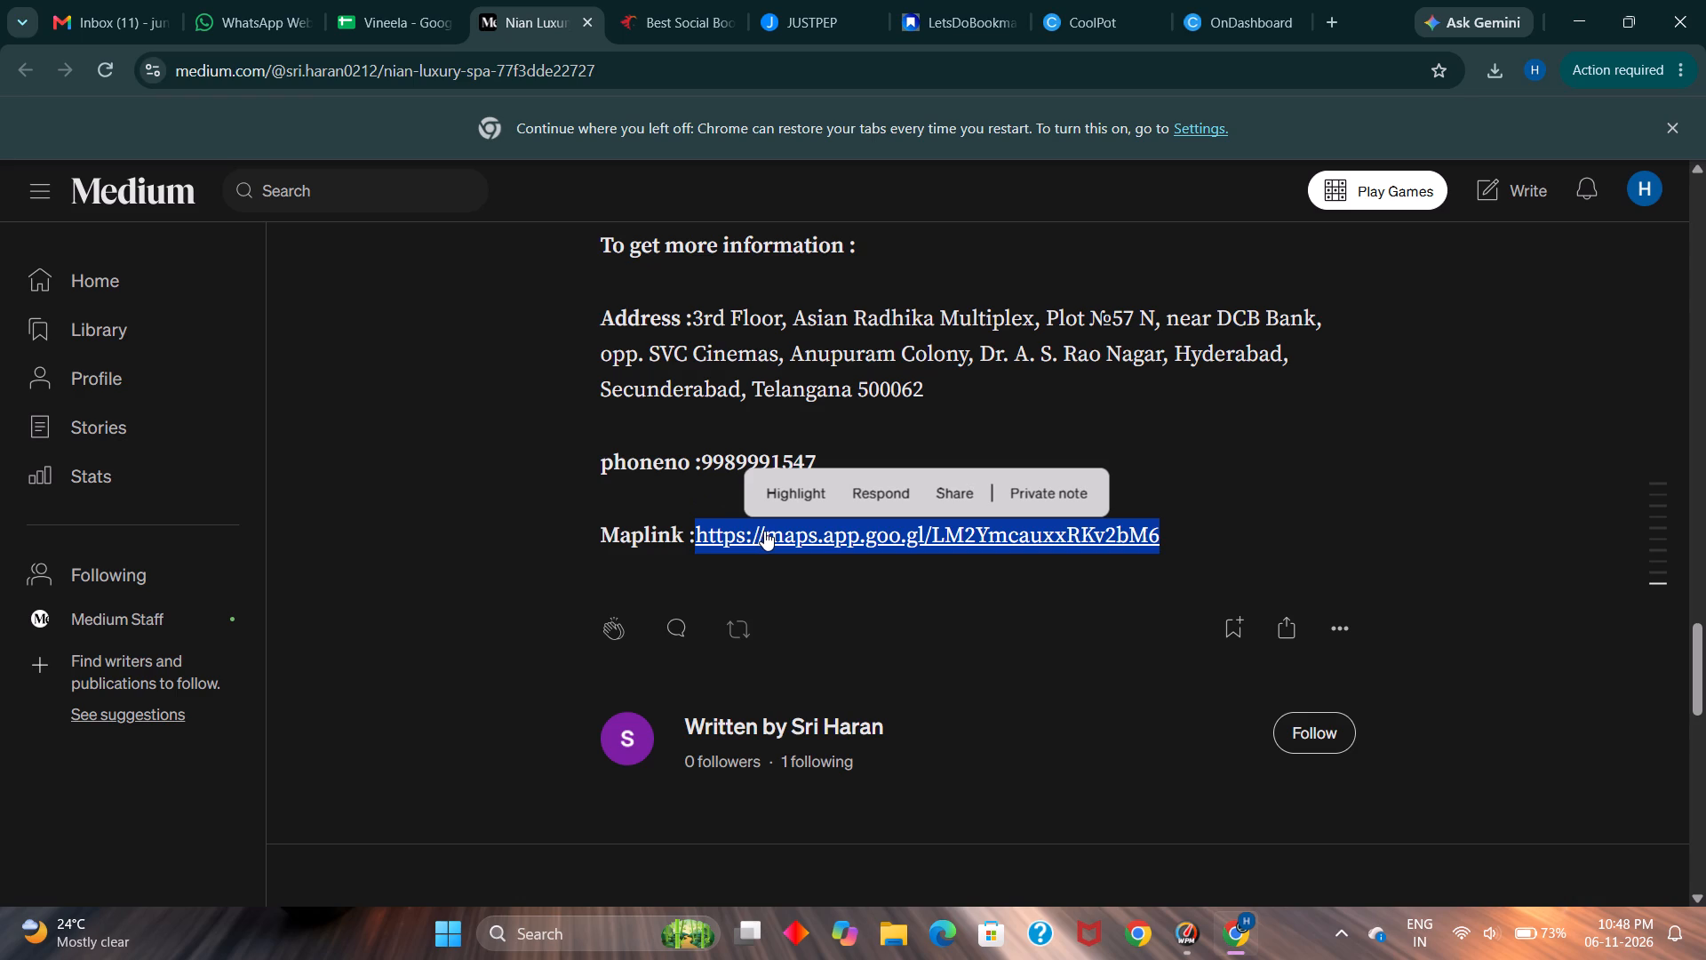
pyautogui.hotkey('ctrl', 'c')
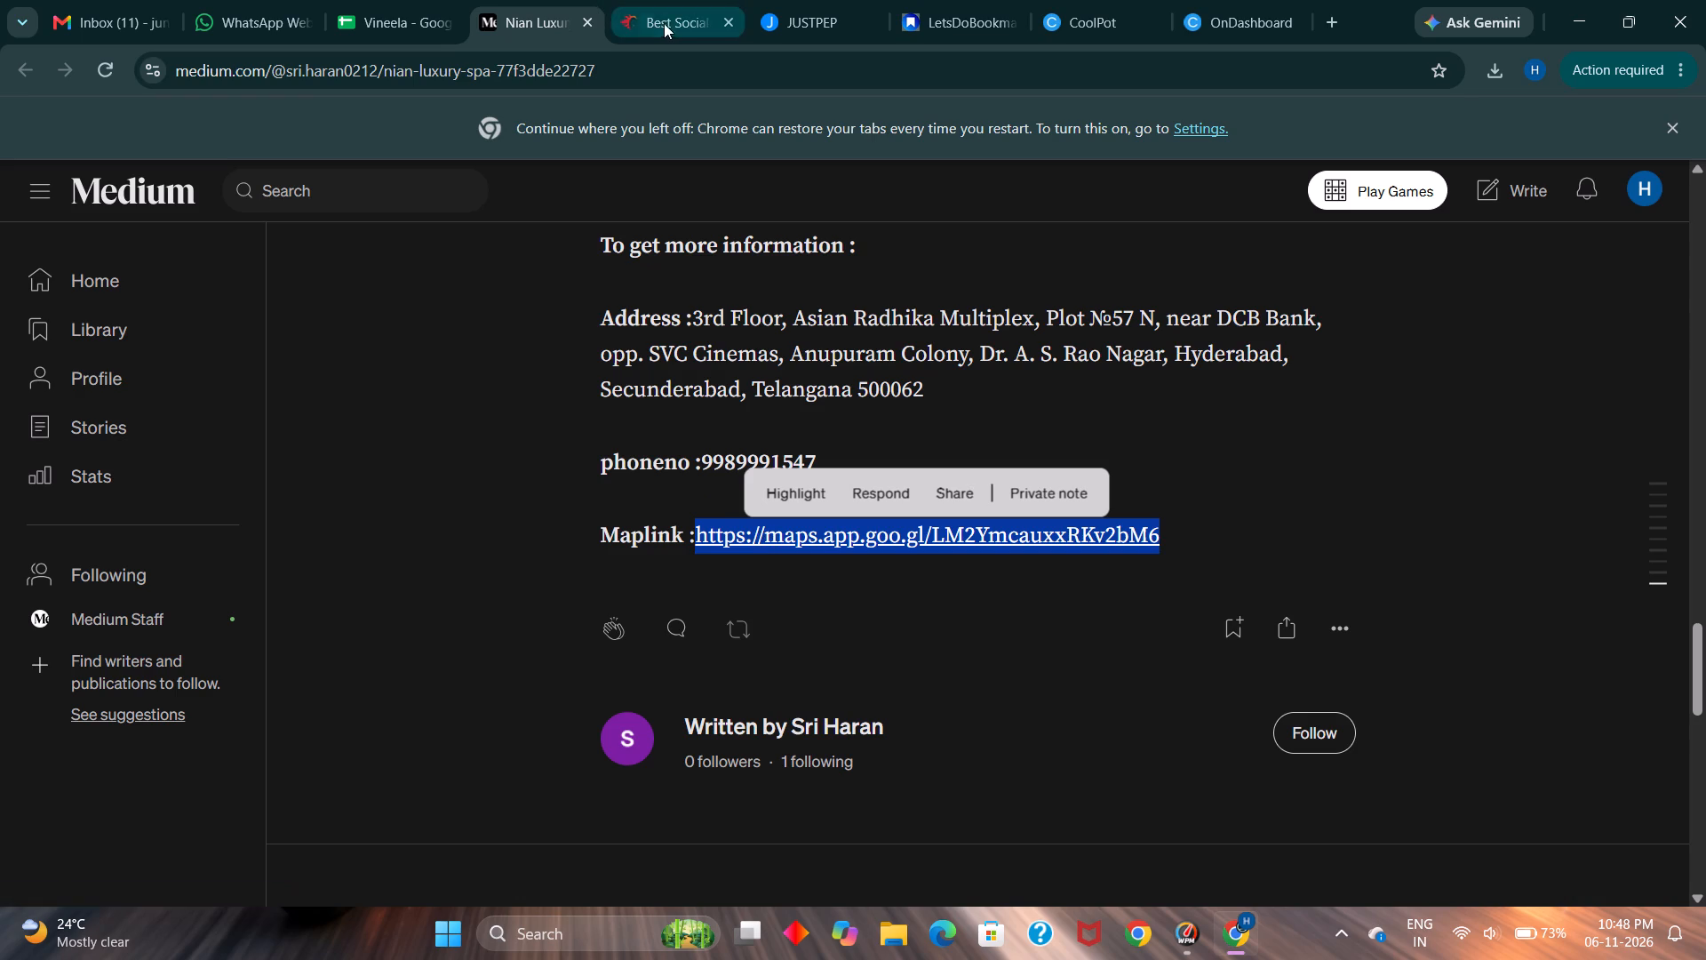
pyautogui.hscroll(1, 673, 27)
pyautogui.click(675, 28)
pyautogui.click(413, 638)
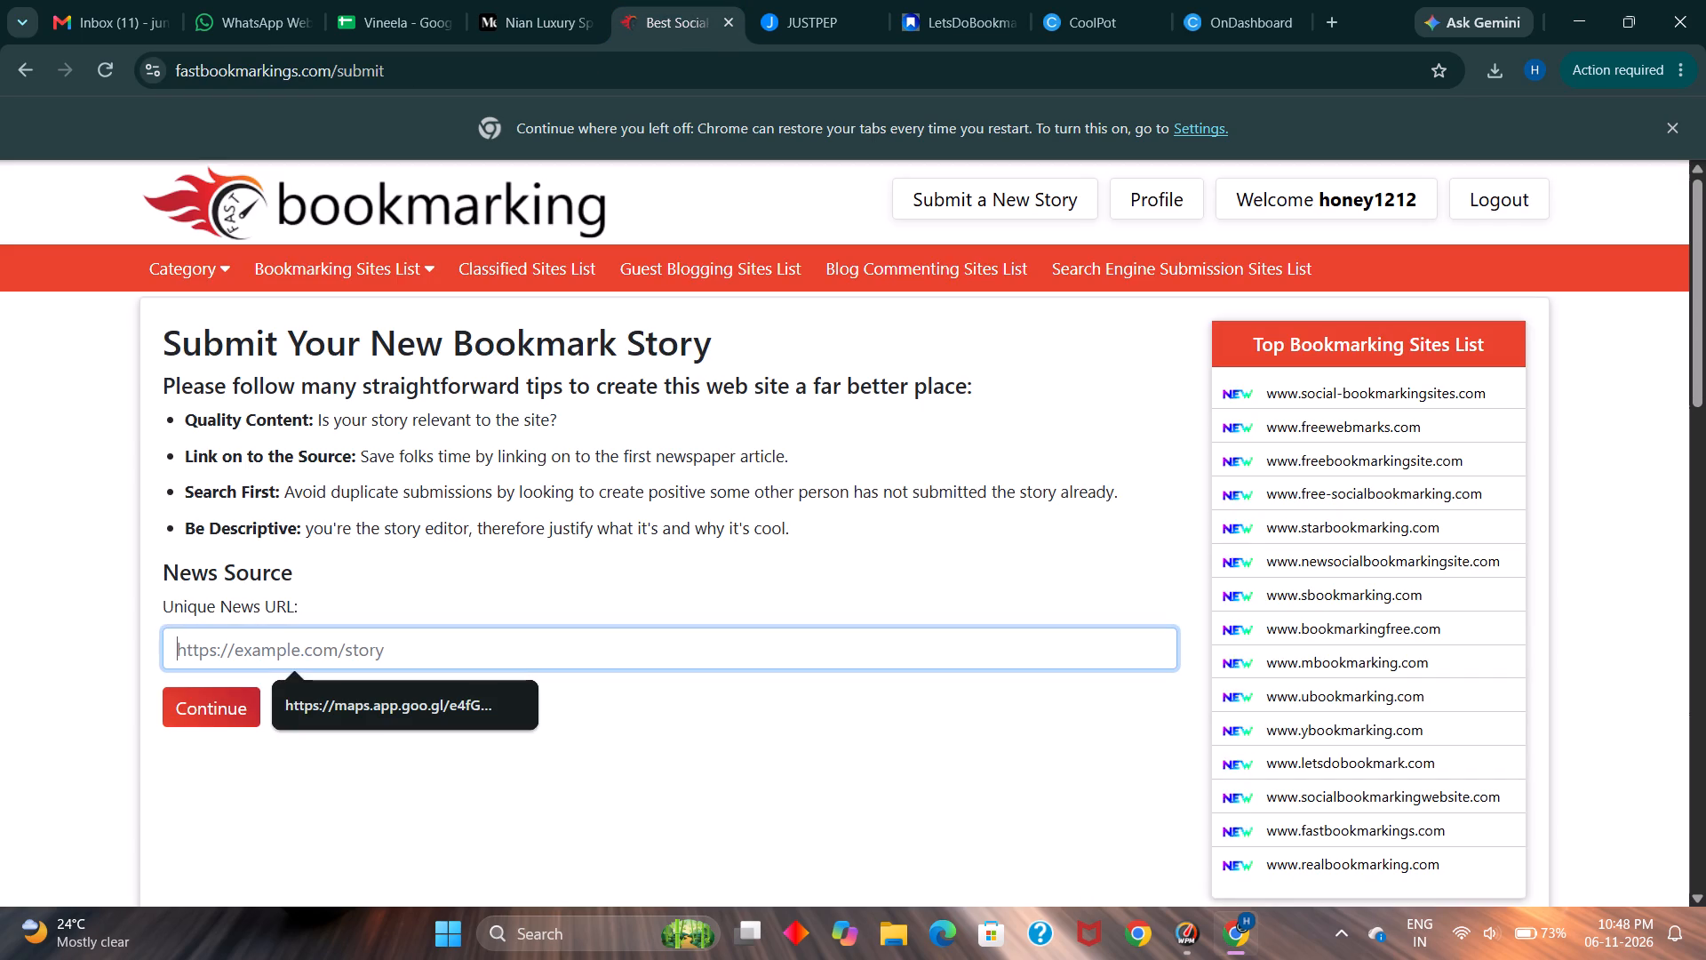
pyautogui.hotkey('ctrl', 'v')
pyautogui.click(218, 704)
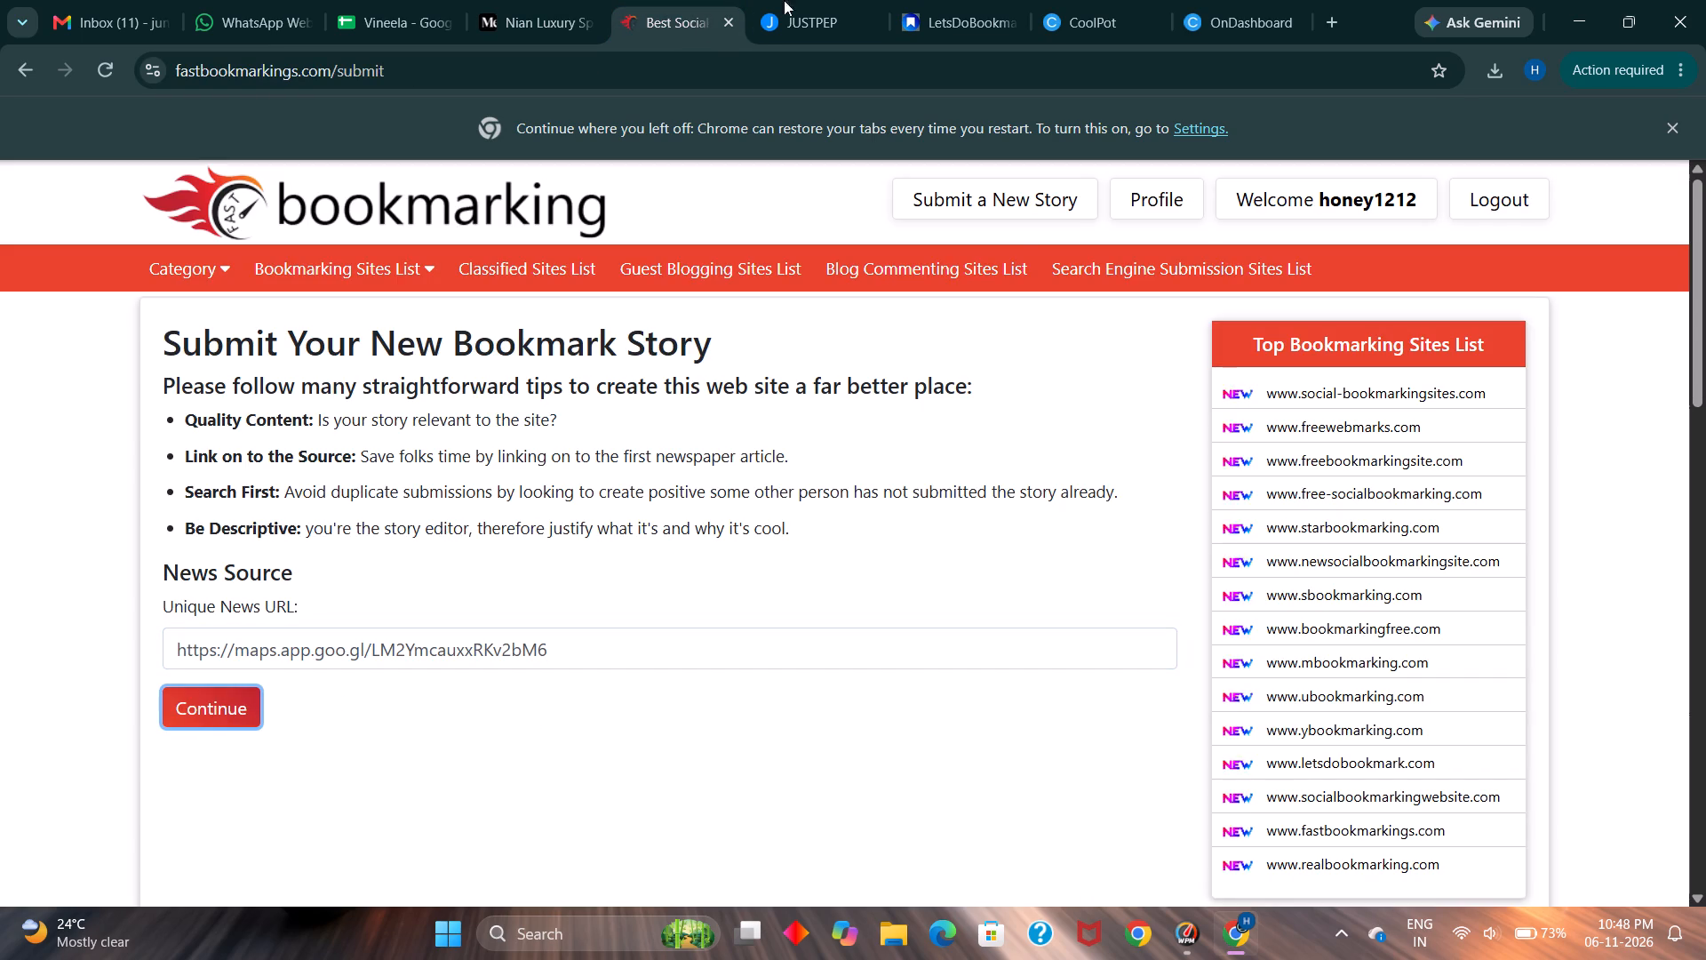
# Dismiss the advert on justpep.com and submit the Nian Luxury Spa map link as the new story URL.
pyautogui.click(792, 19)
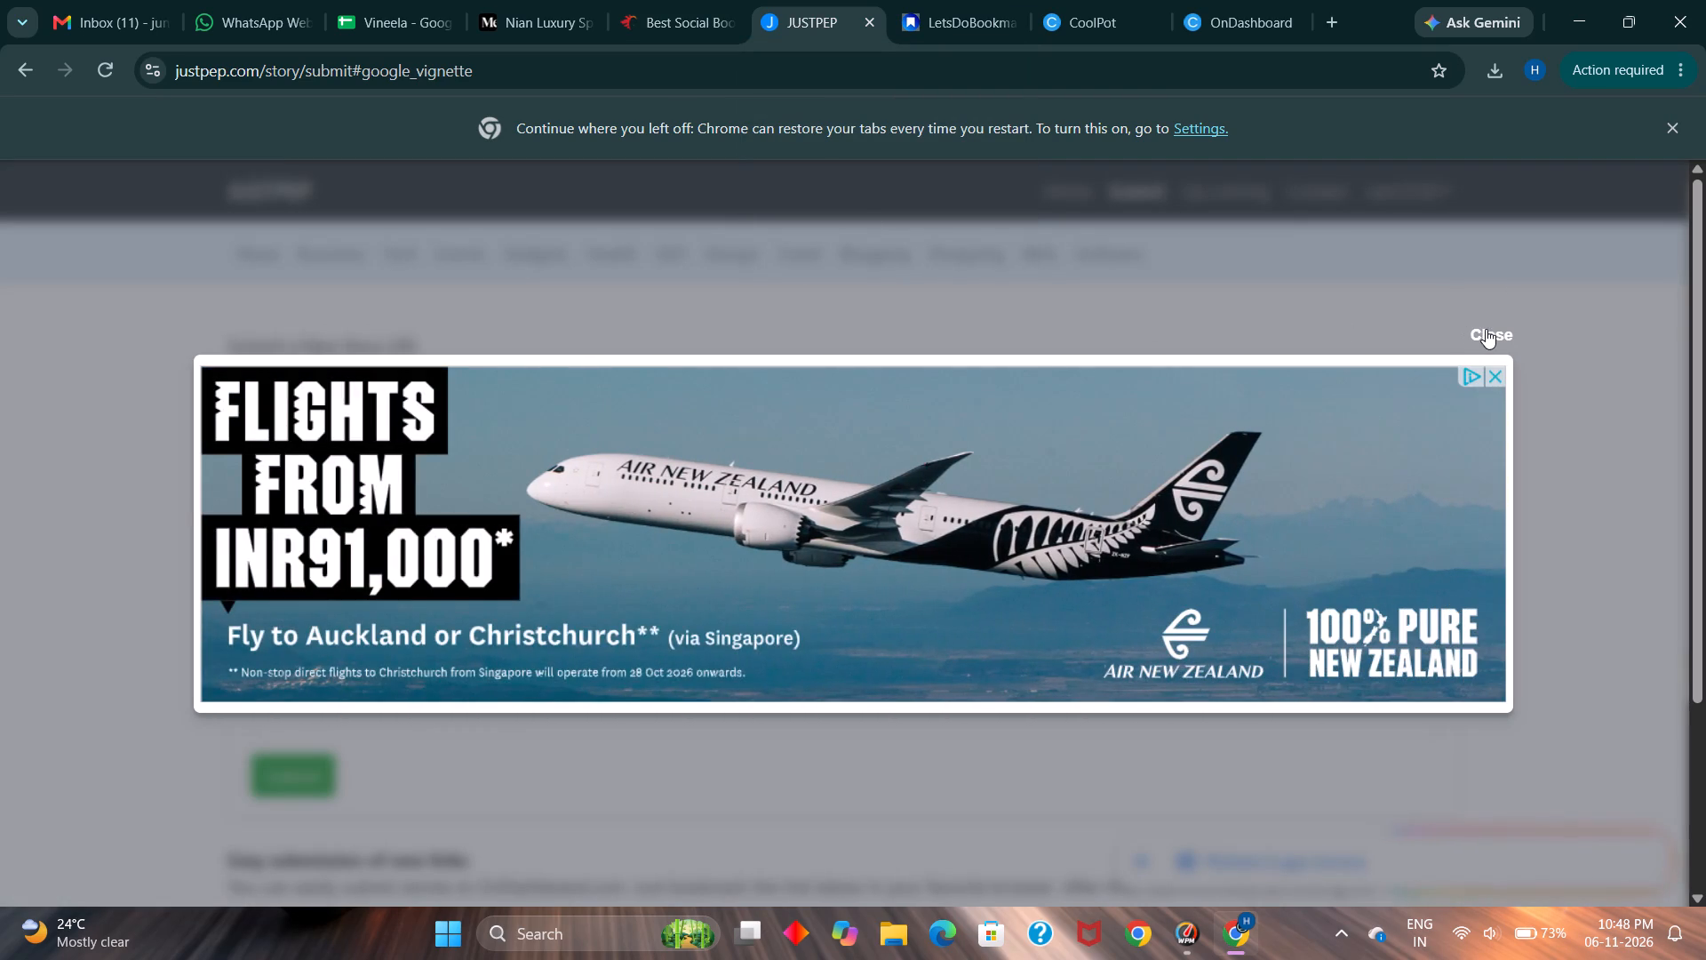
pyautogui.click(1486, 329)
pyautogui.click(307, 724)
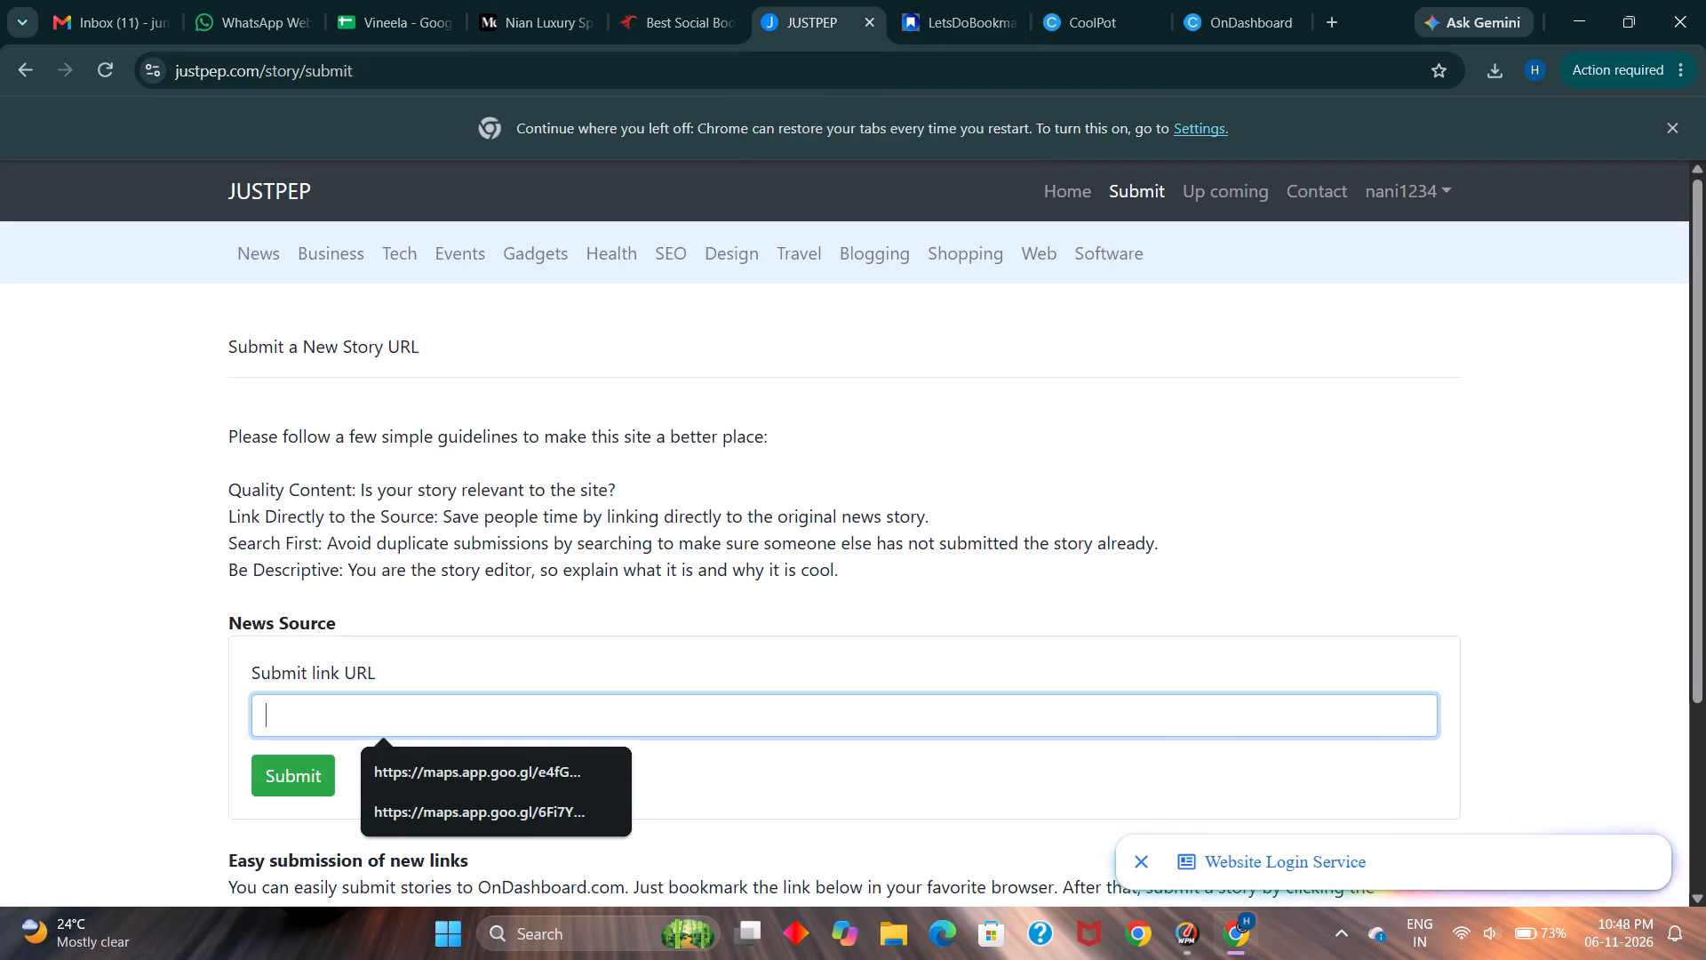
pyautogui.hotkey('ctrl', 'v')
pyautogui.click(291, 775)
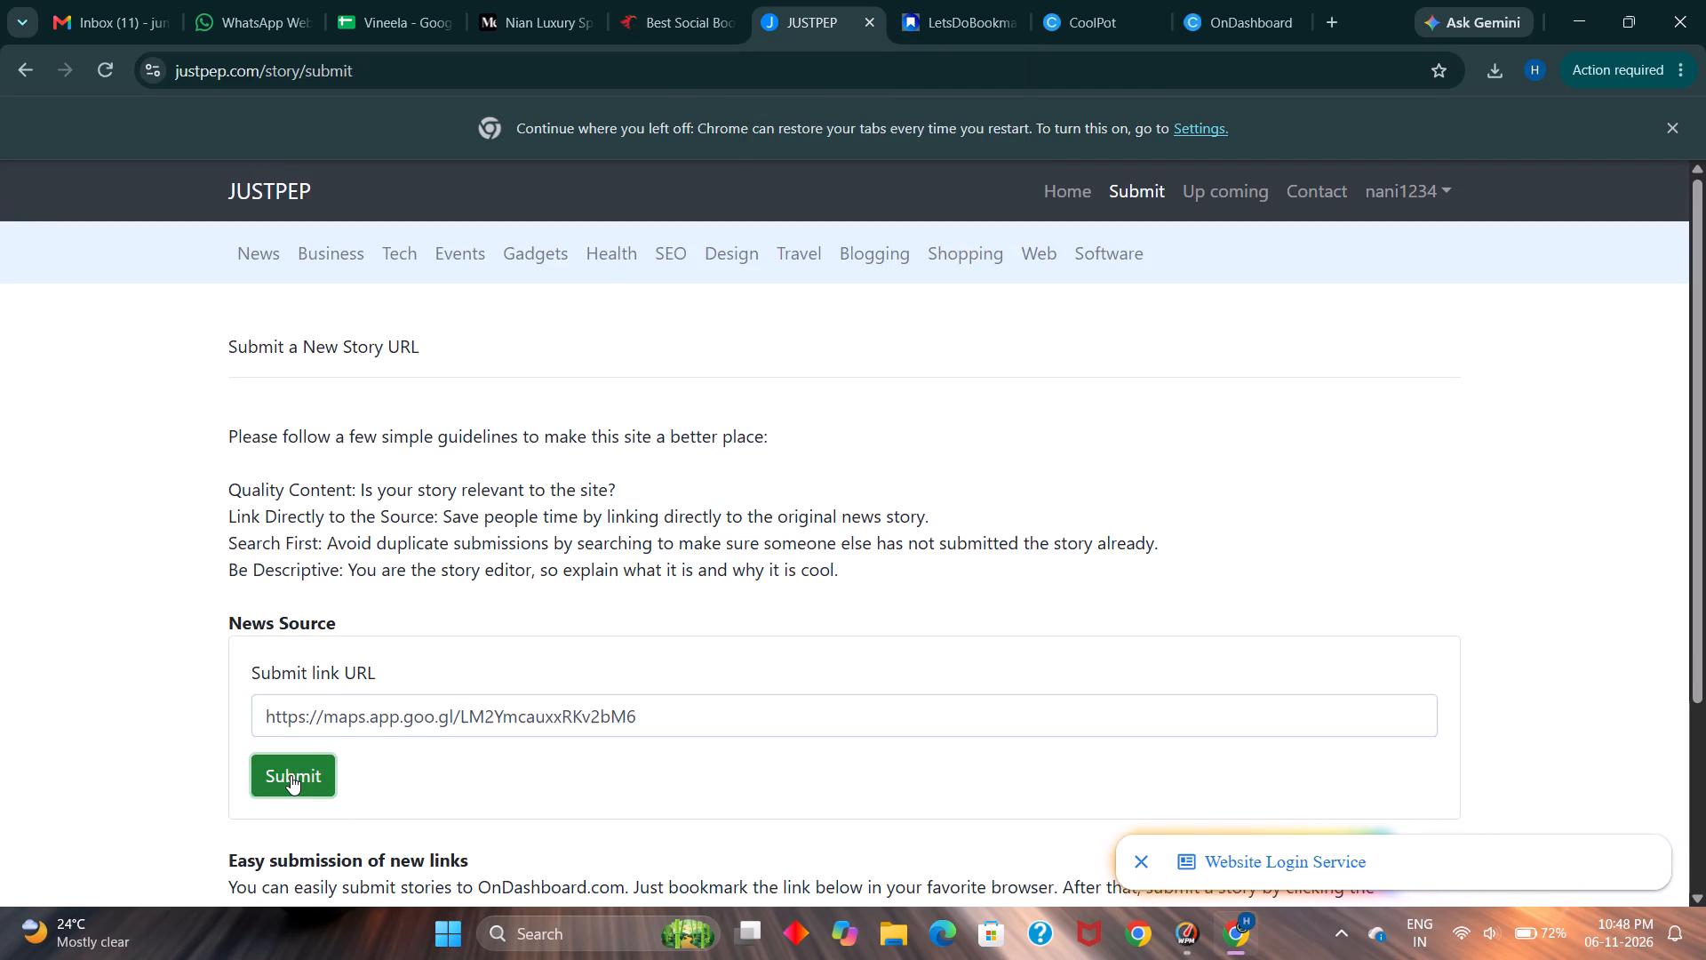
pyautogui.click(940, 15)
pyautogui.click(309, 715)
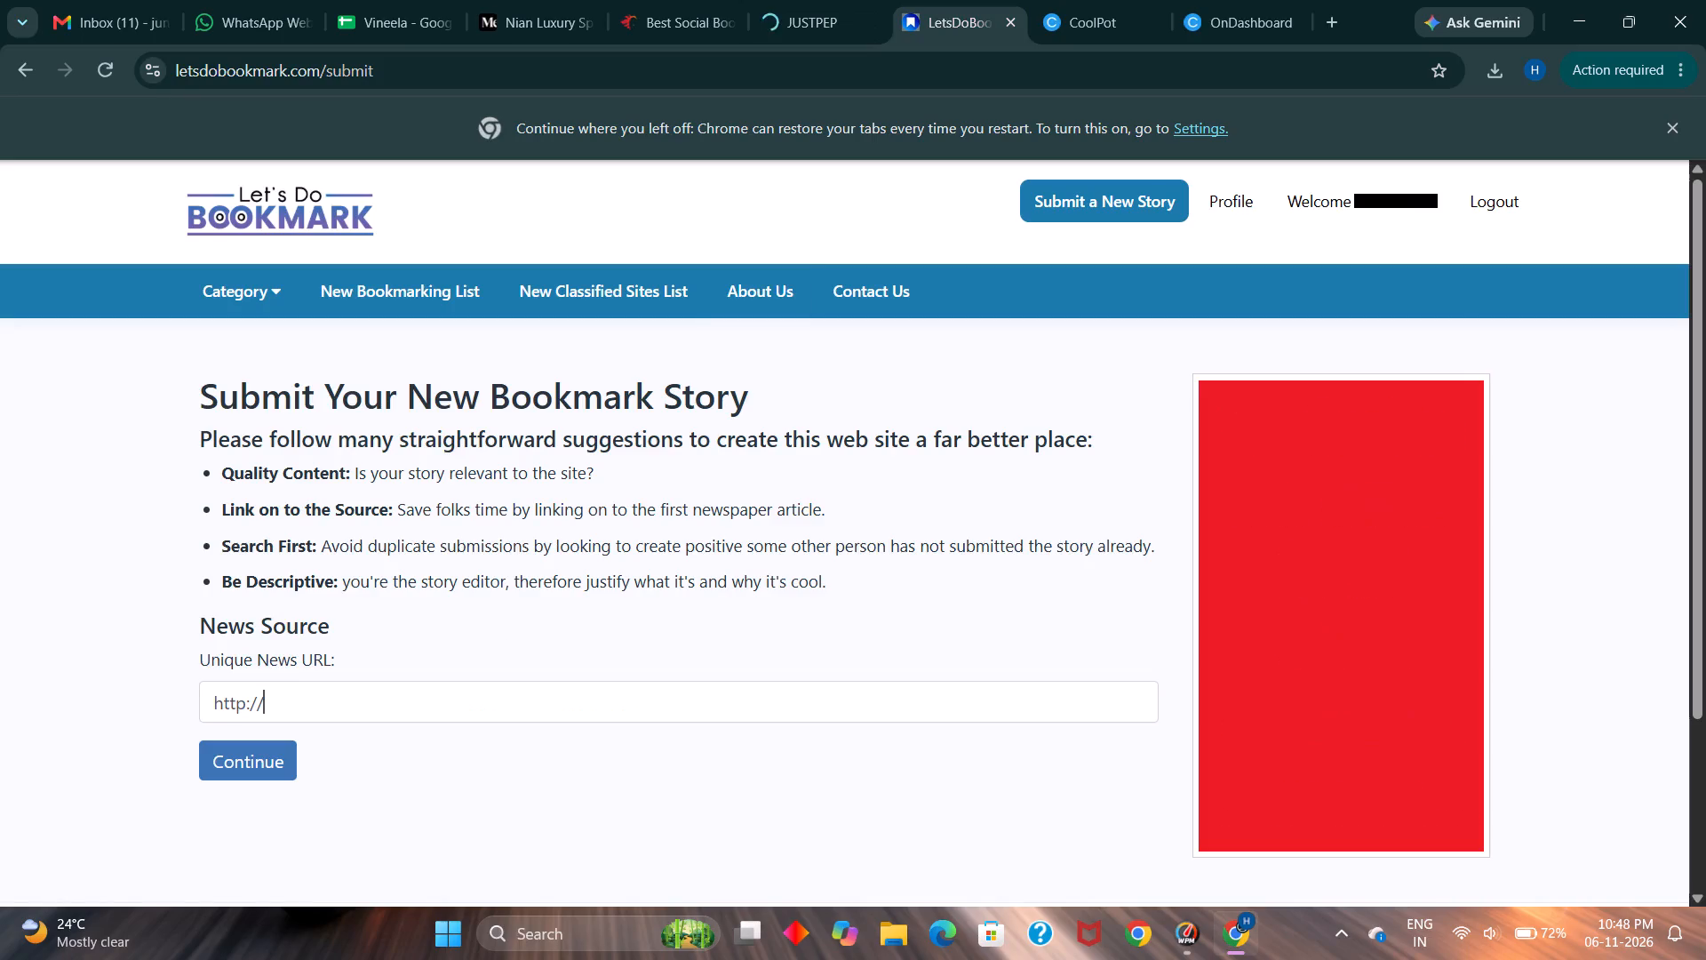
pyautogui.press('BackSpace')
pyautogui.press('BackSpace')
pyautogui.press('BackSpace')
pyautogui.press('BackSpace')
pyautogui.press('BackSpace')
pyautogui.press('BackSpace')
pyautogui.press('BackSpace')
pyautogui.press('BackSpace')
pyautogui.press('BackSpace')
pyautogui.press('BackSpace')
pyautogui.press('BackSpace')
pyautogui.press('BackSpace')
pyautogui.press('BackSpace')
pyautogui.press('BackSpace')
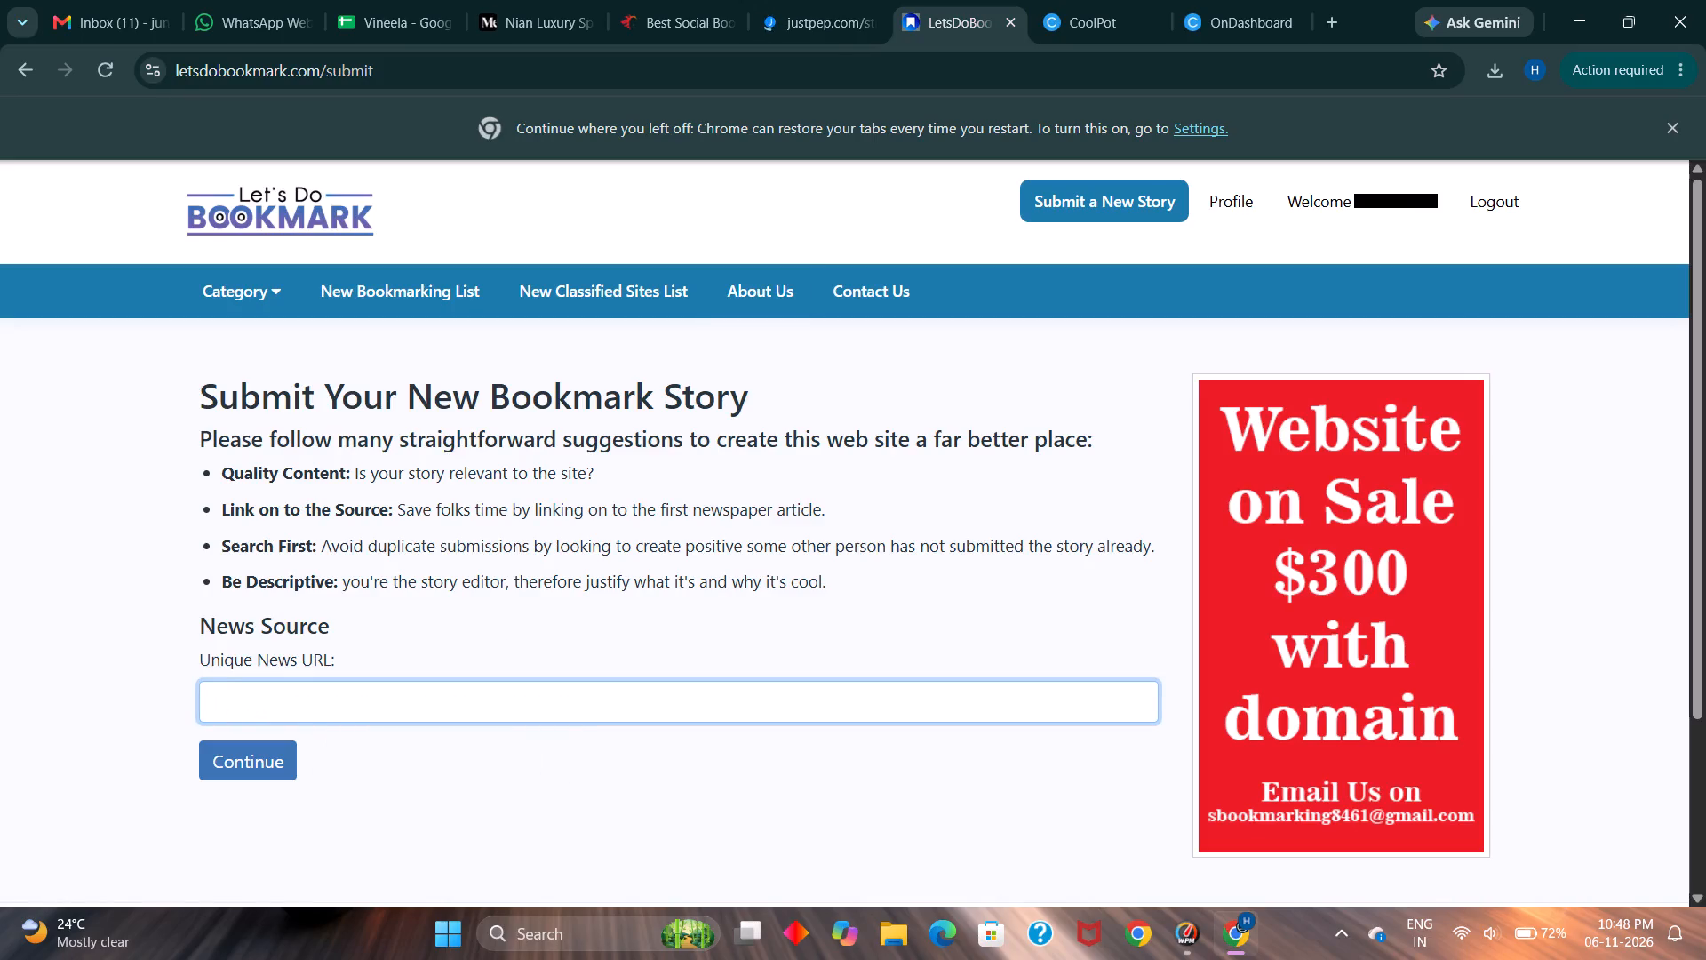
pyautogui.hotkey('ctrl', 'v')
pyautogui.click(252, 752)
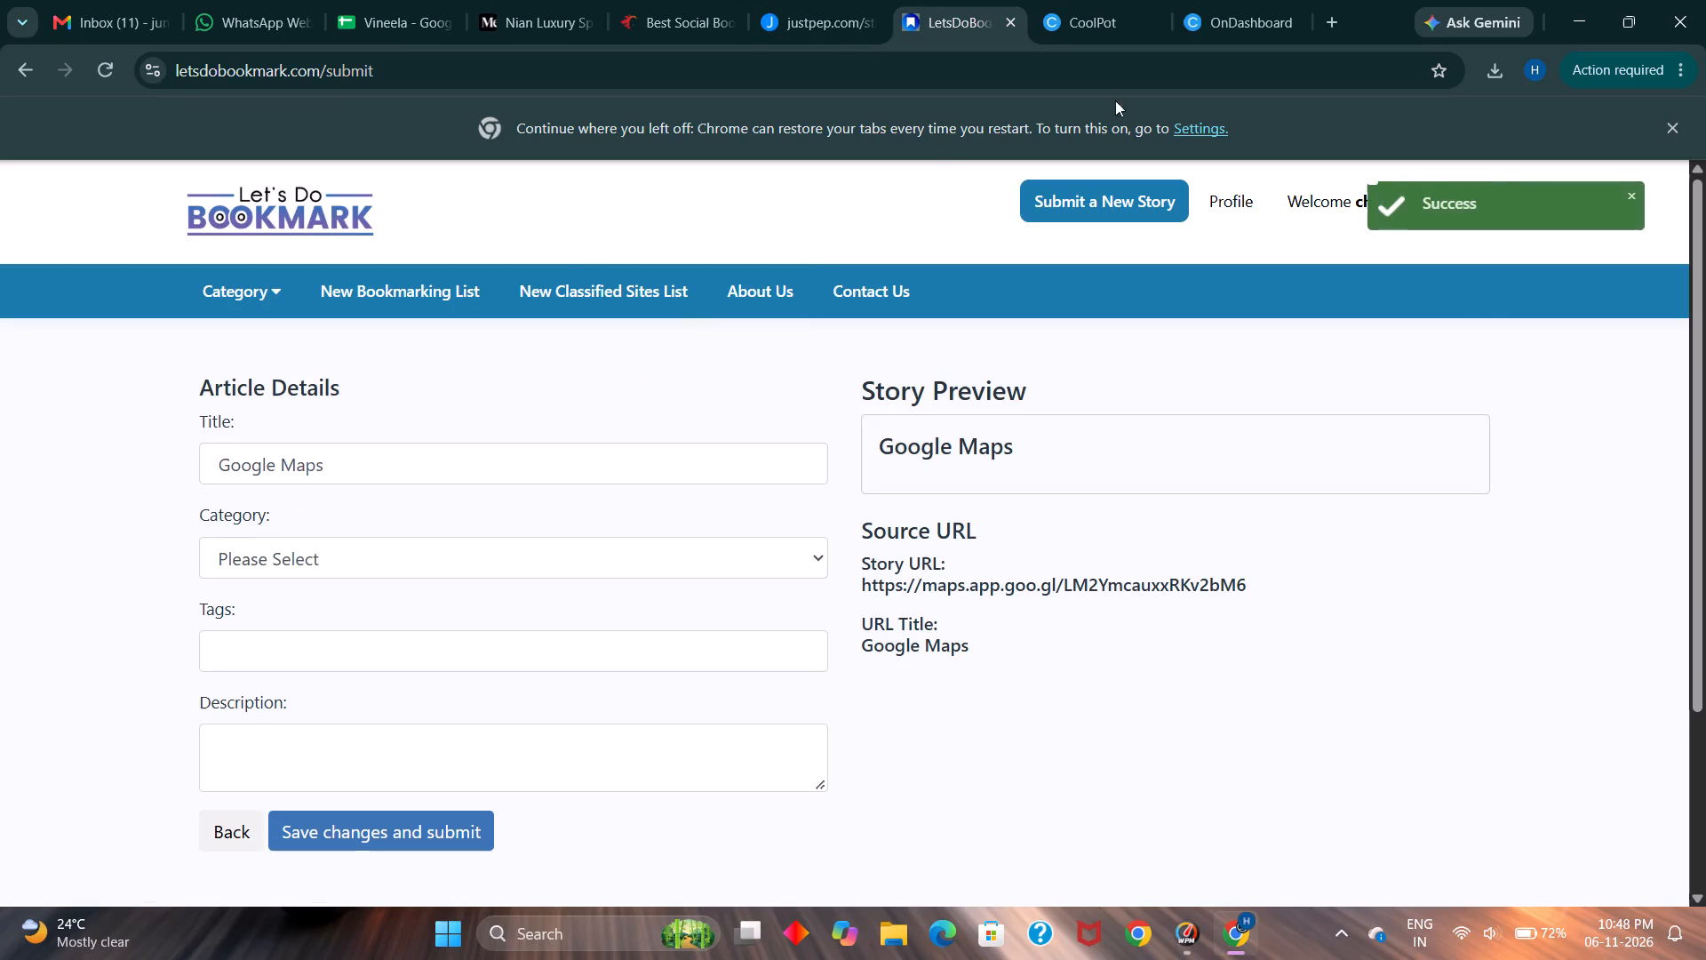
# Submit the Nian Luxury Spa map link as the new story URL on ondashboard.com.
pyautogui.click(1235, 12)
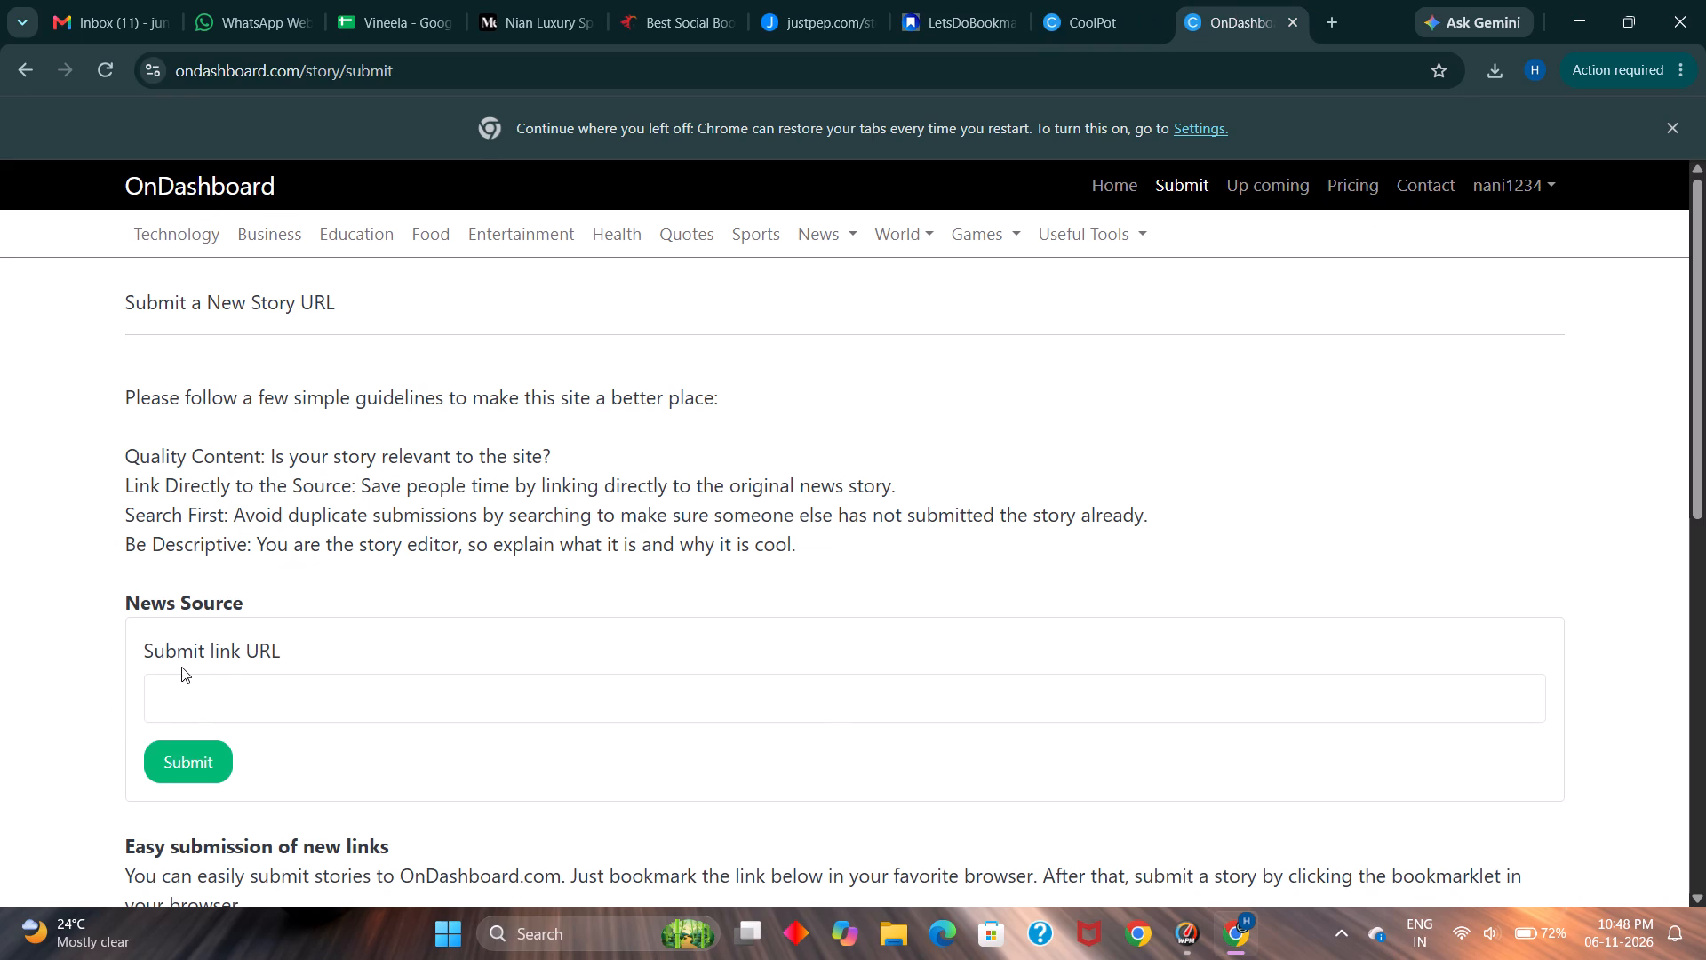
pyautogui.click(192, 714)
pyautogui.hotkey('ctrl', 'v')
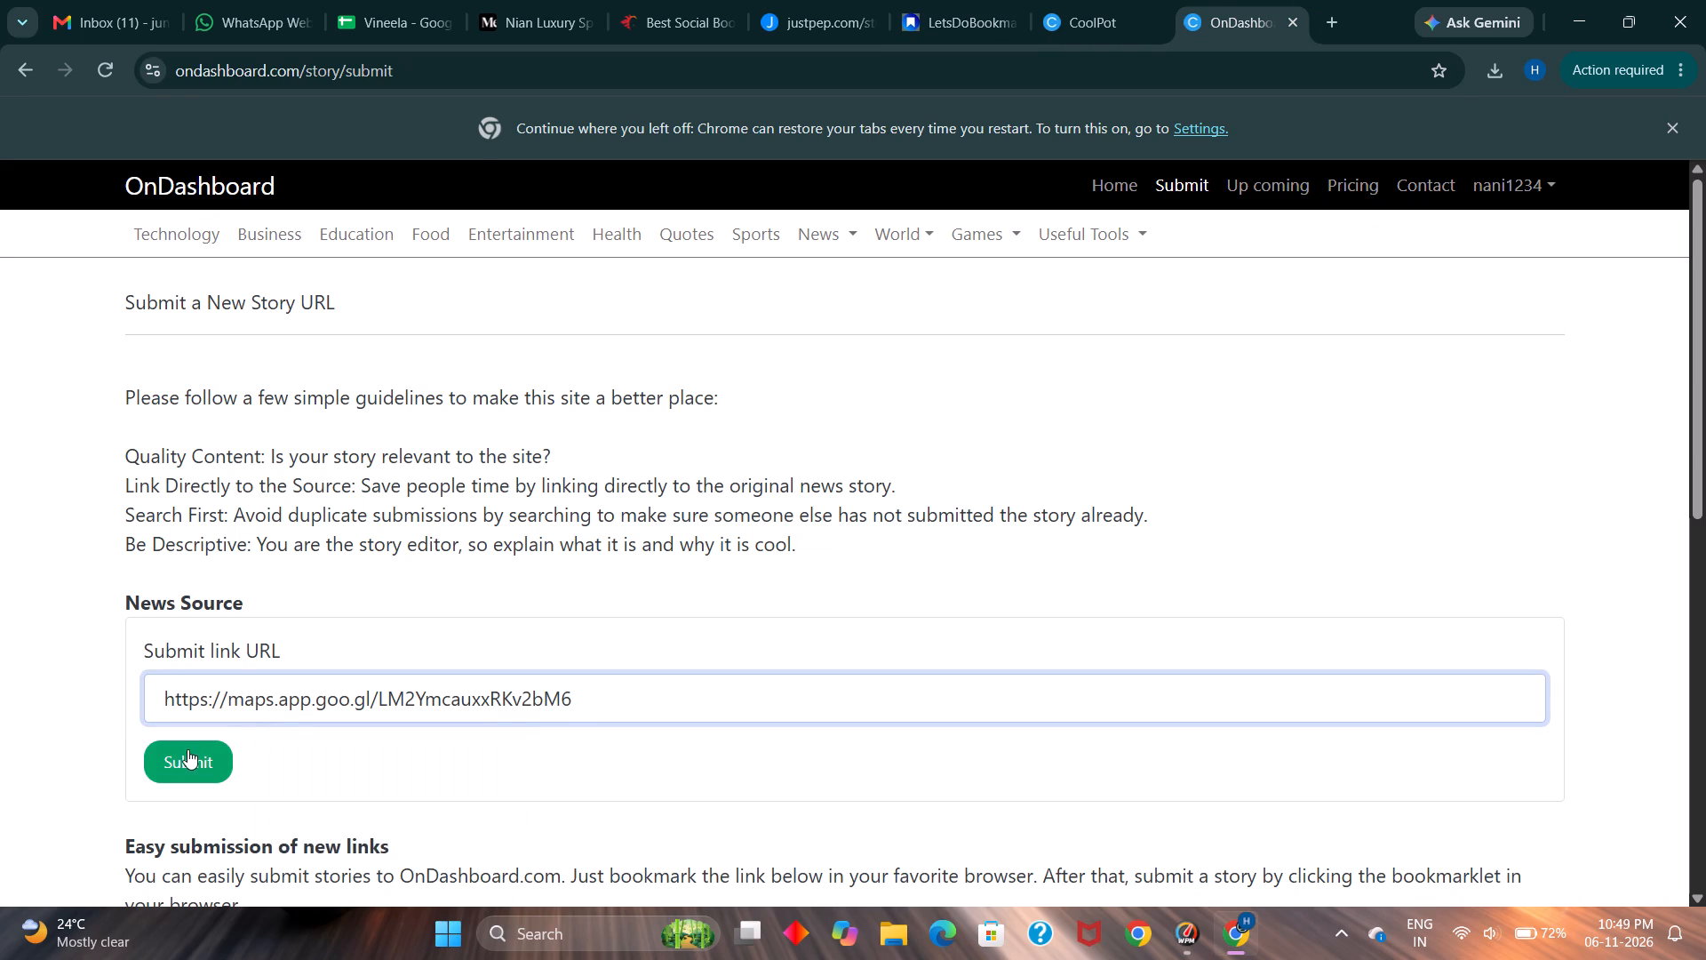
pyautogui.click(189, 756)
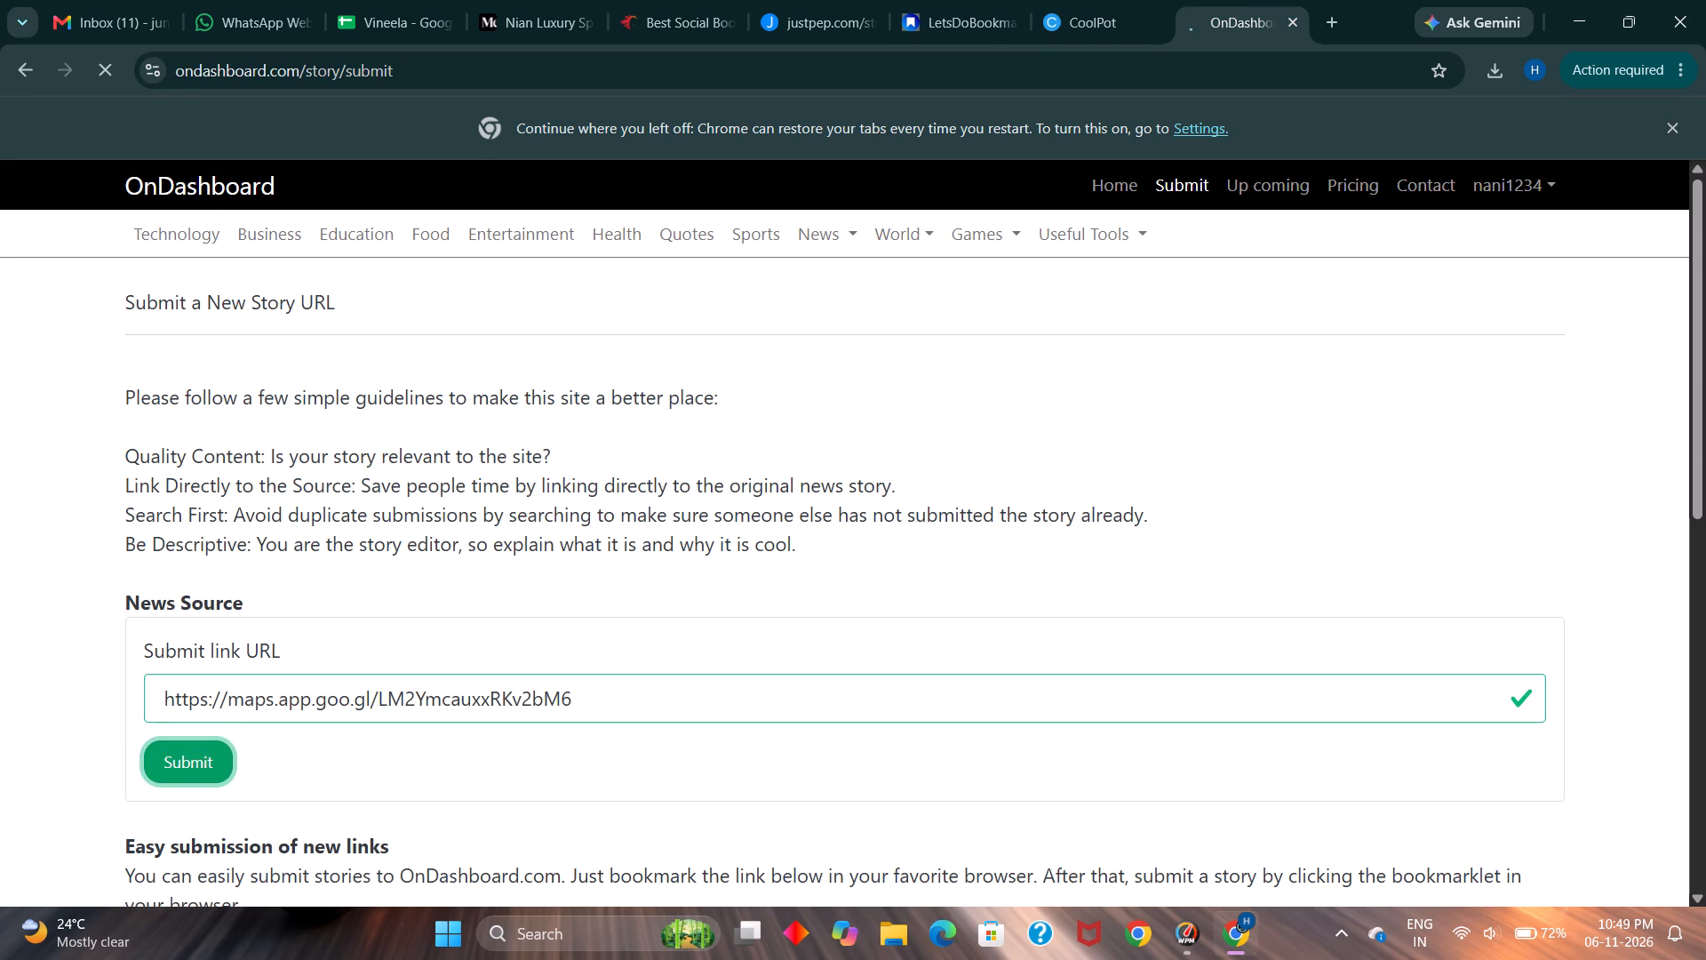
# Copy the full Nian Luxury Spa article body from Medium, through the map link, into the Description on fastbookmarkings.com.
pyautogui.click(538, 39)
pyautogui.scroll(1, 543, 54)
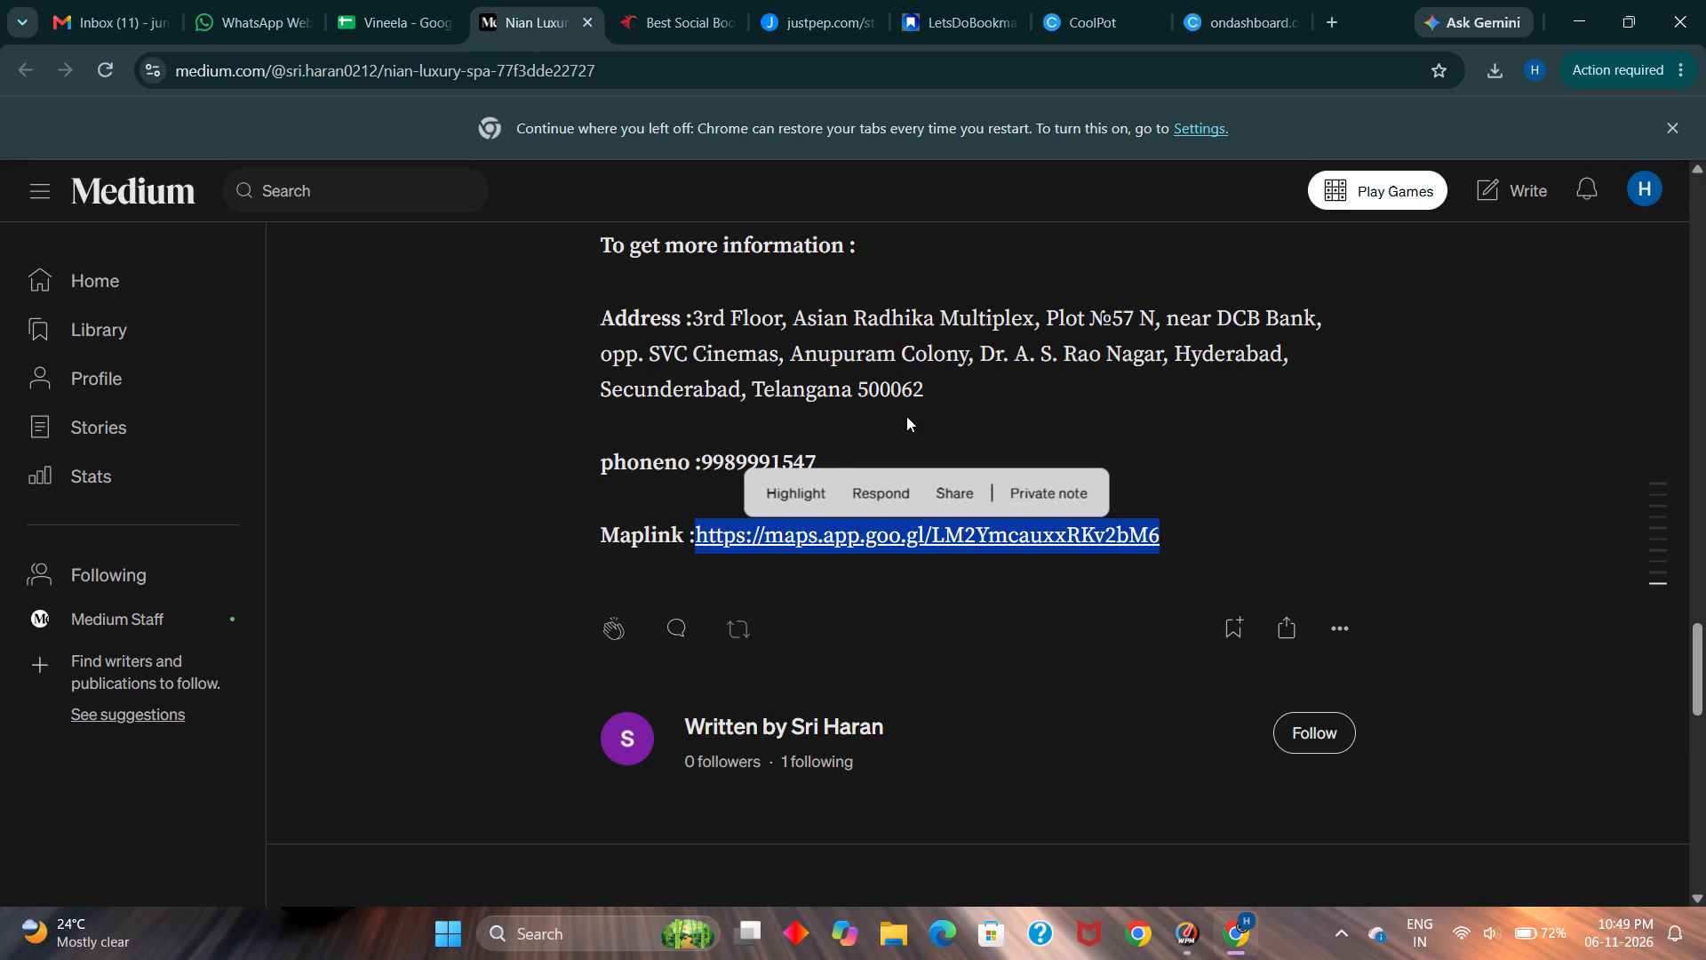
pyautogui.scroll(1, 906, 416)
pyautogui.click(1182, 520)
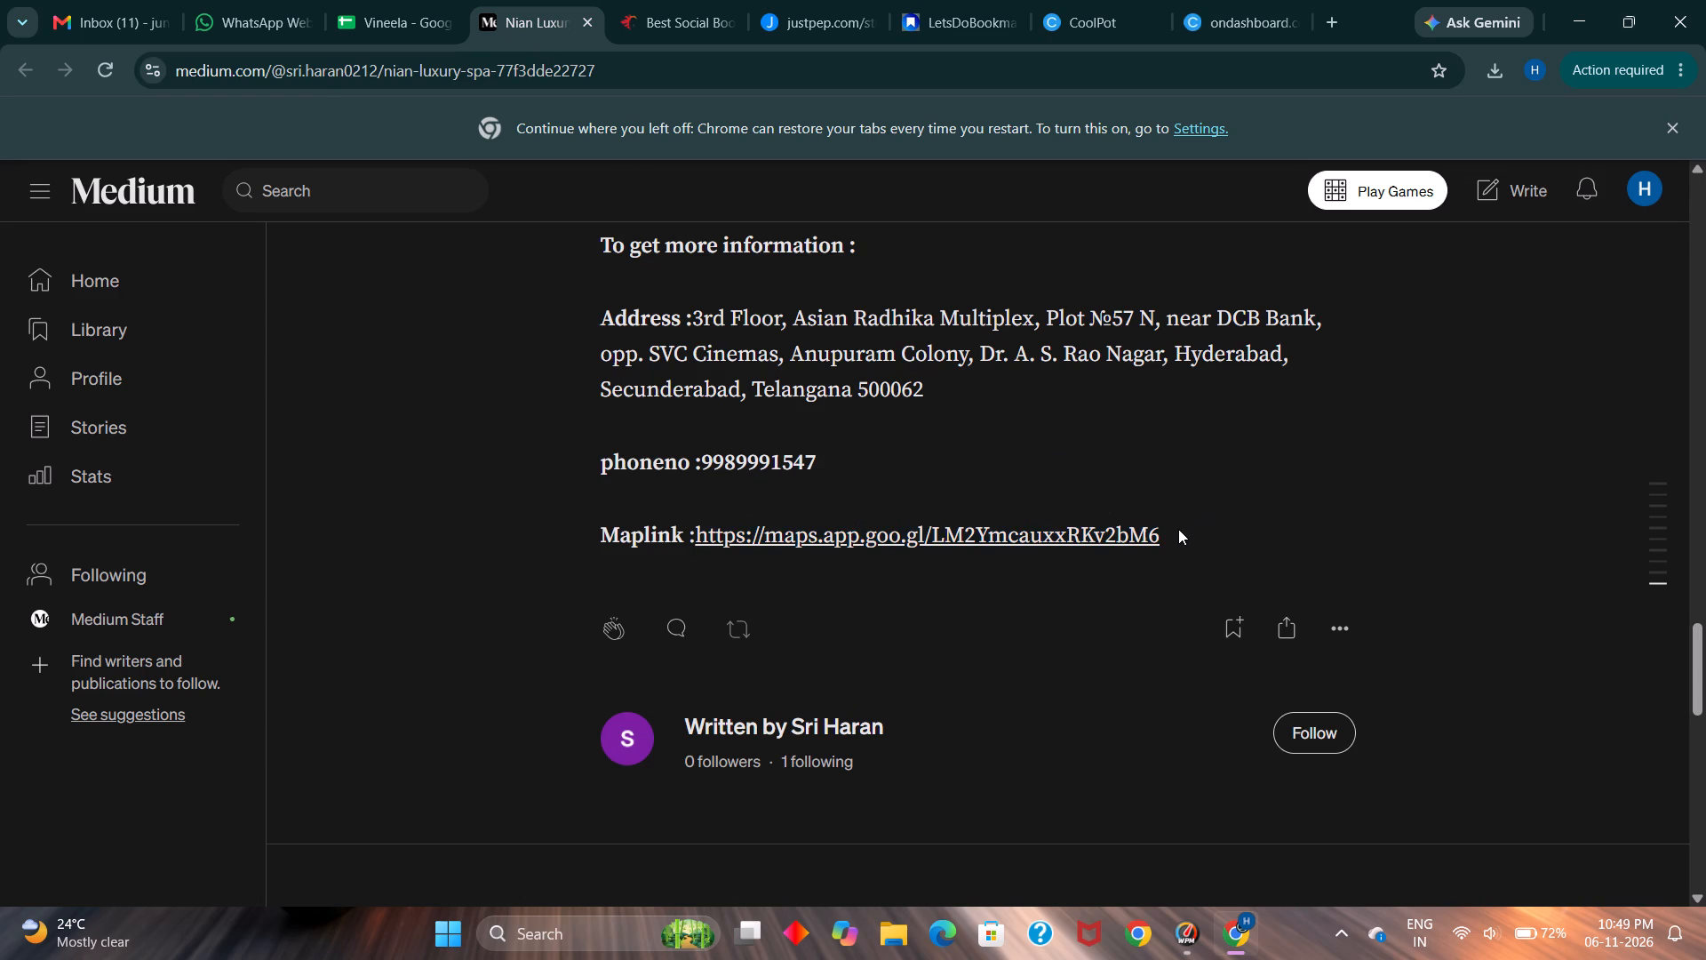
pyautogui.moveTo(1173, 533); pyautogui.dragTo(712, 553)
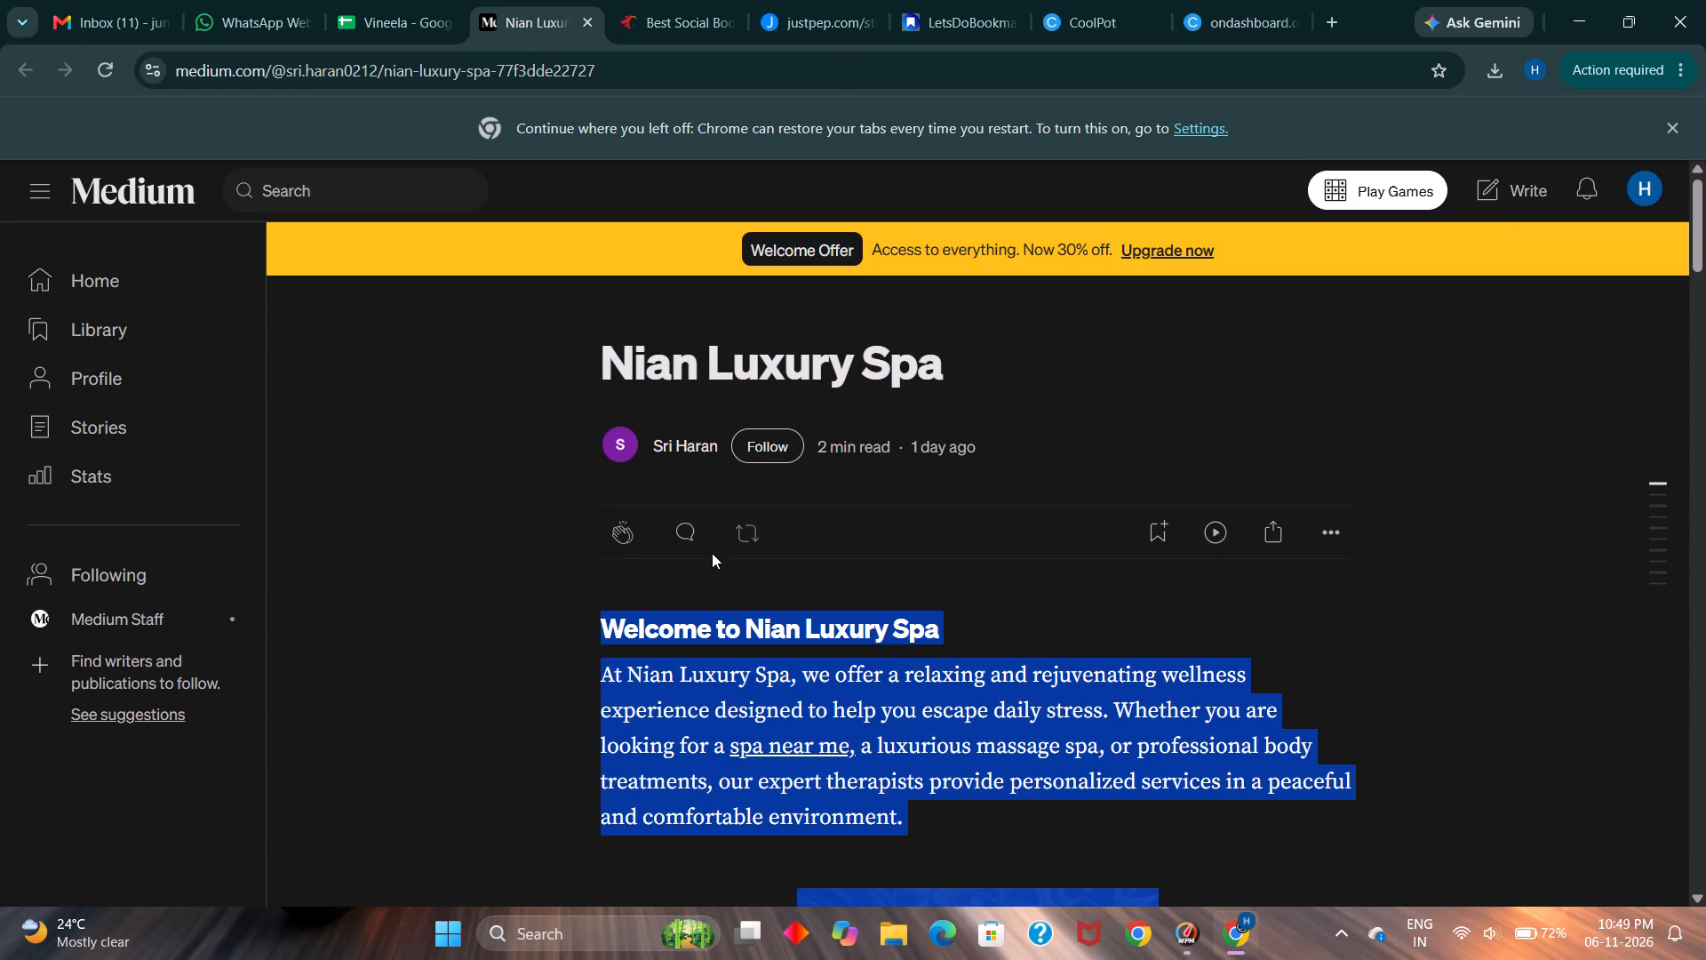
pyautogui.moveTo(712, 553); pyautogui.dragTo(591, 597)
pyautogui.hotkey('ctrl', 'c')
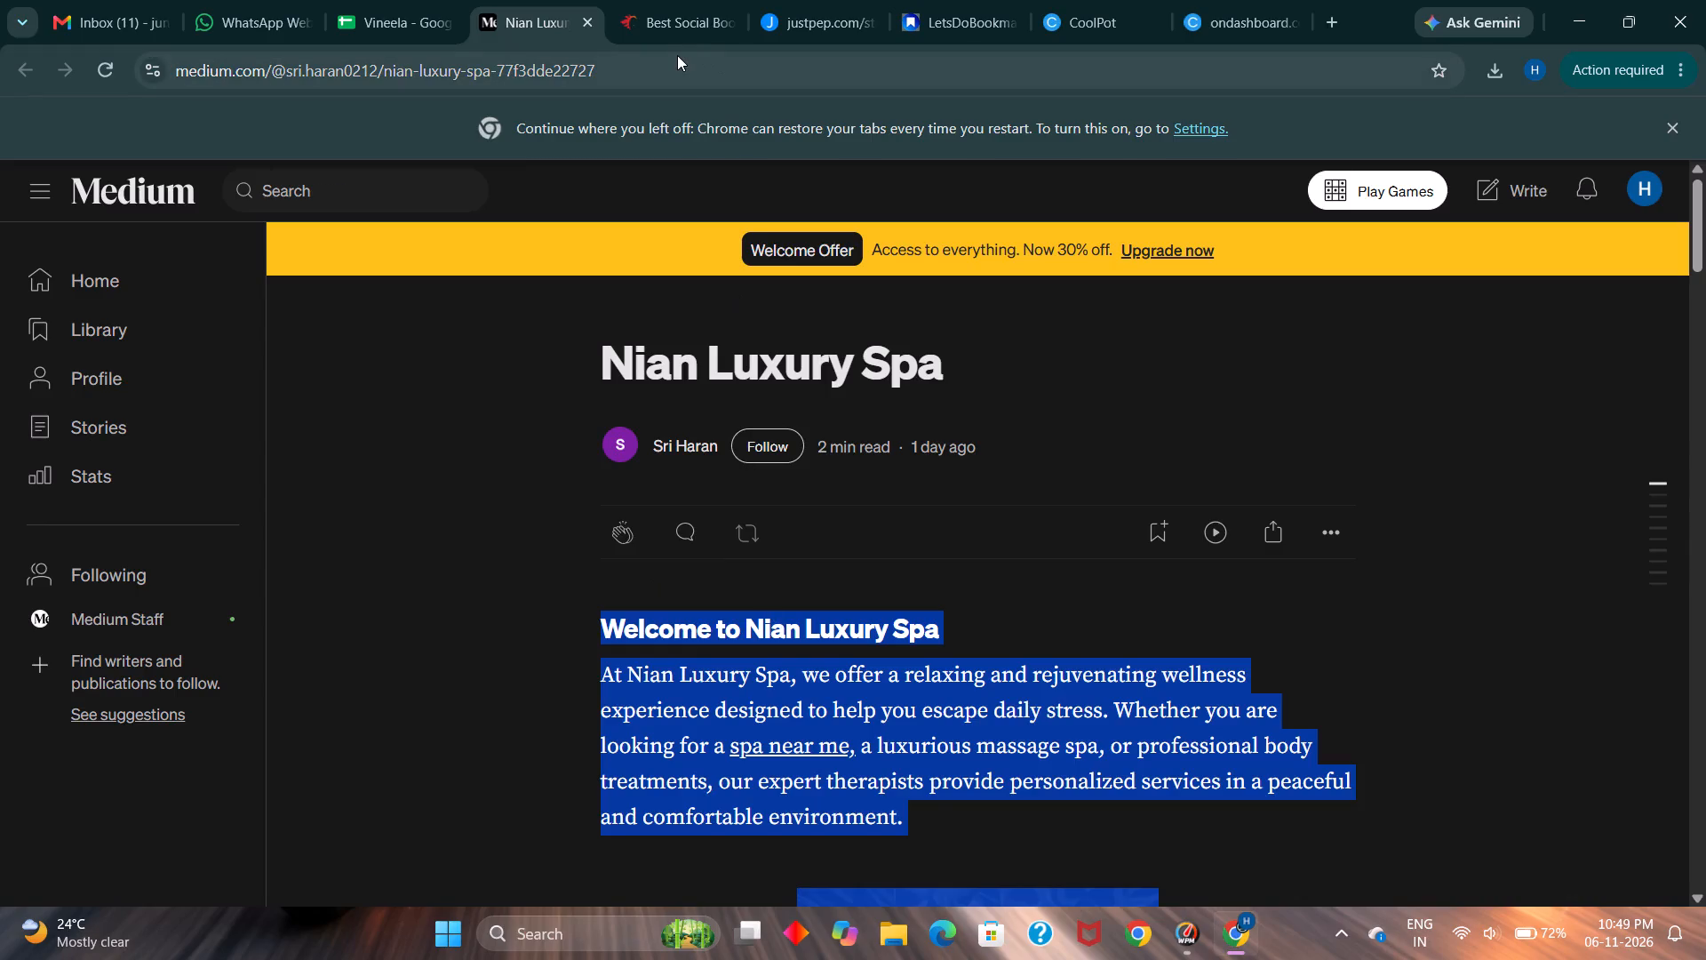
pyautogui.click(634, 18)
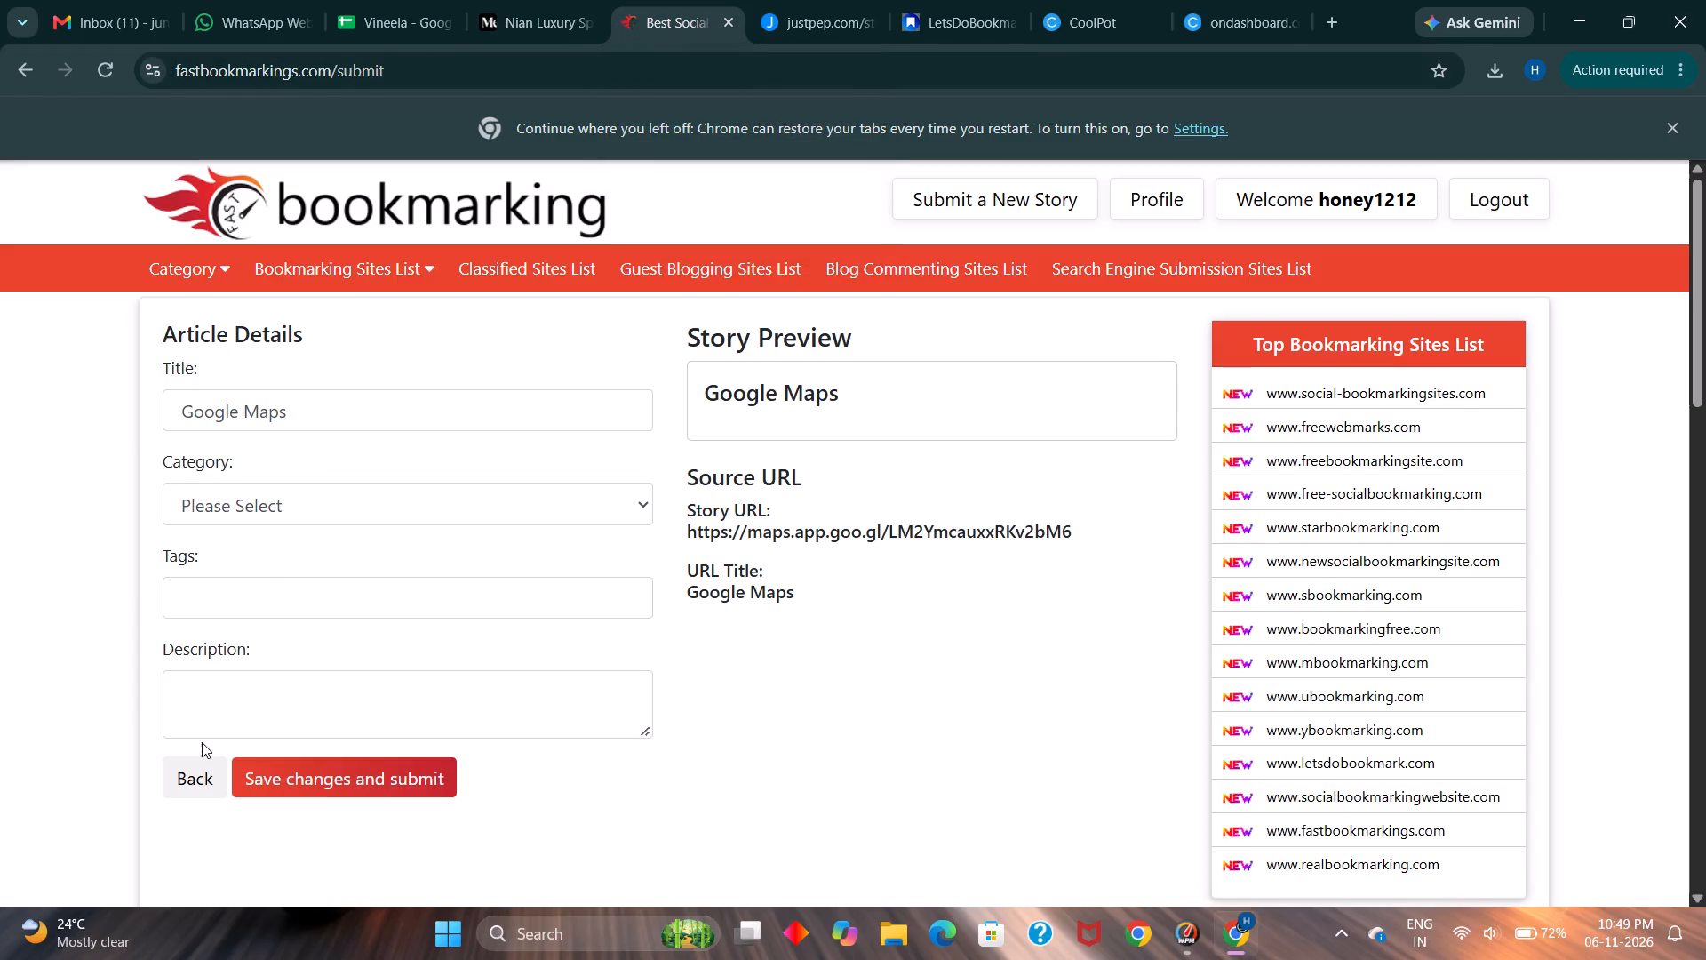
pyautogui.click(231, 676)
pyautogui.hotkey('ctrl', 'v')
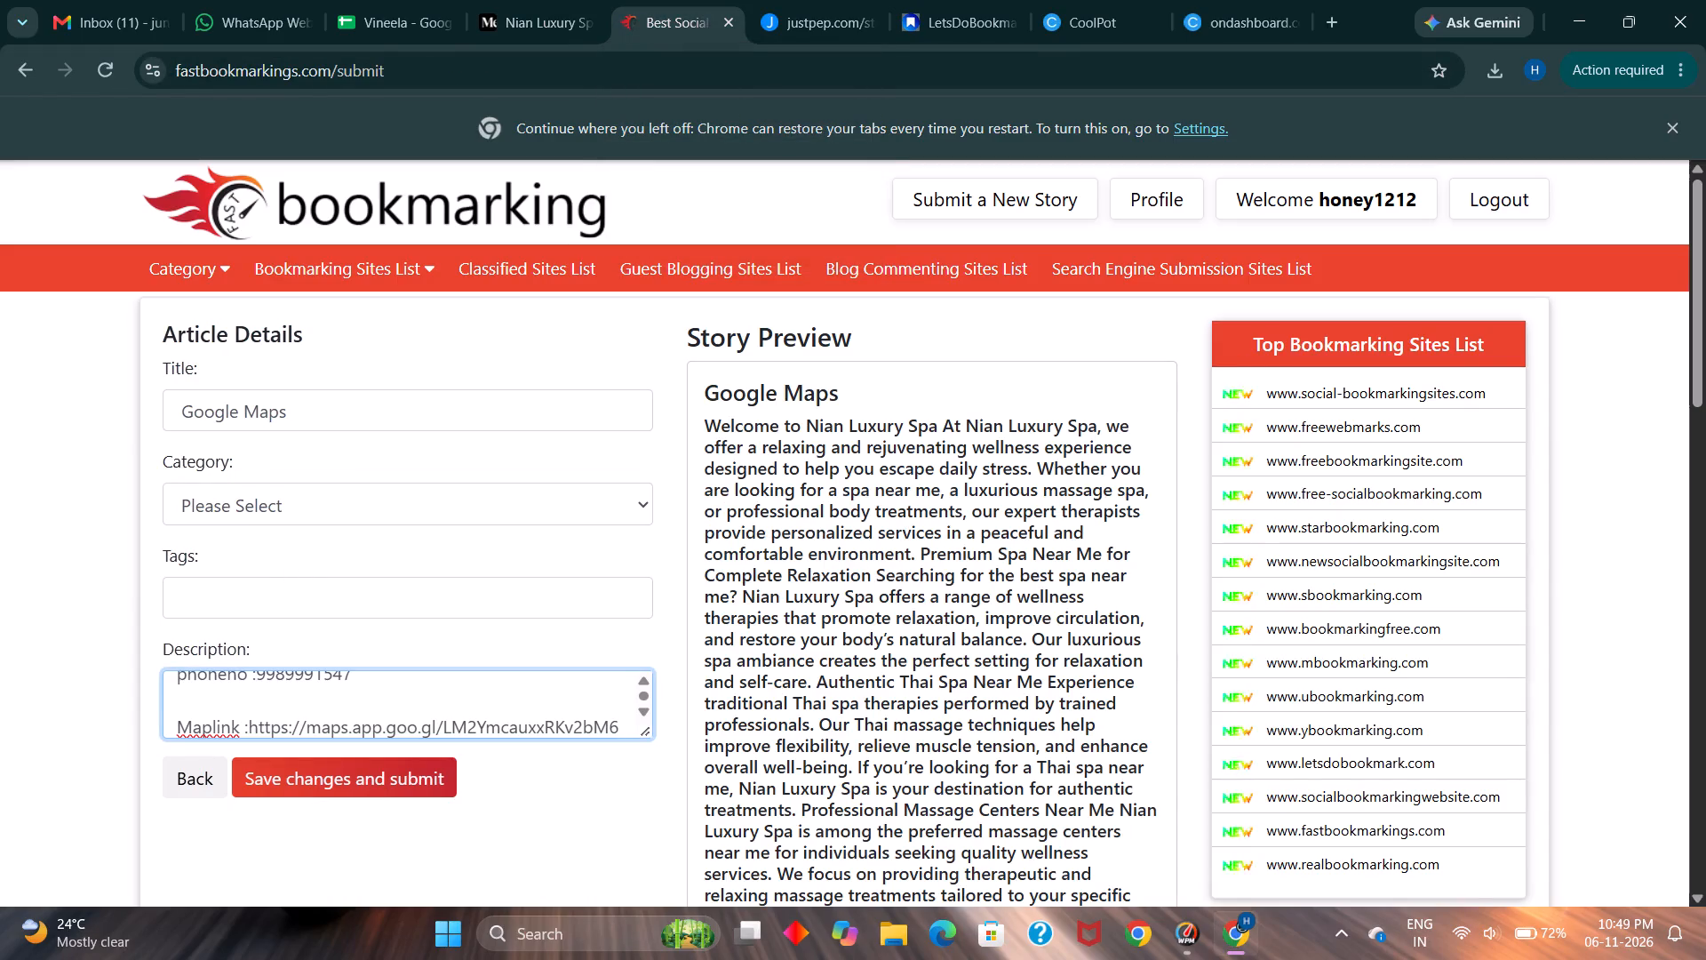
# On letsdobookmark.com, paste the copied Nian Luxury Spa article as the Description and set the Category to Business.
pyautogui.click(921, 28)
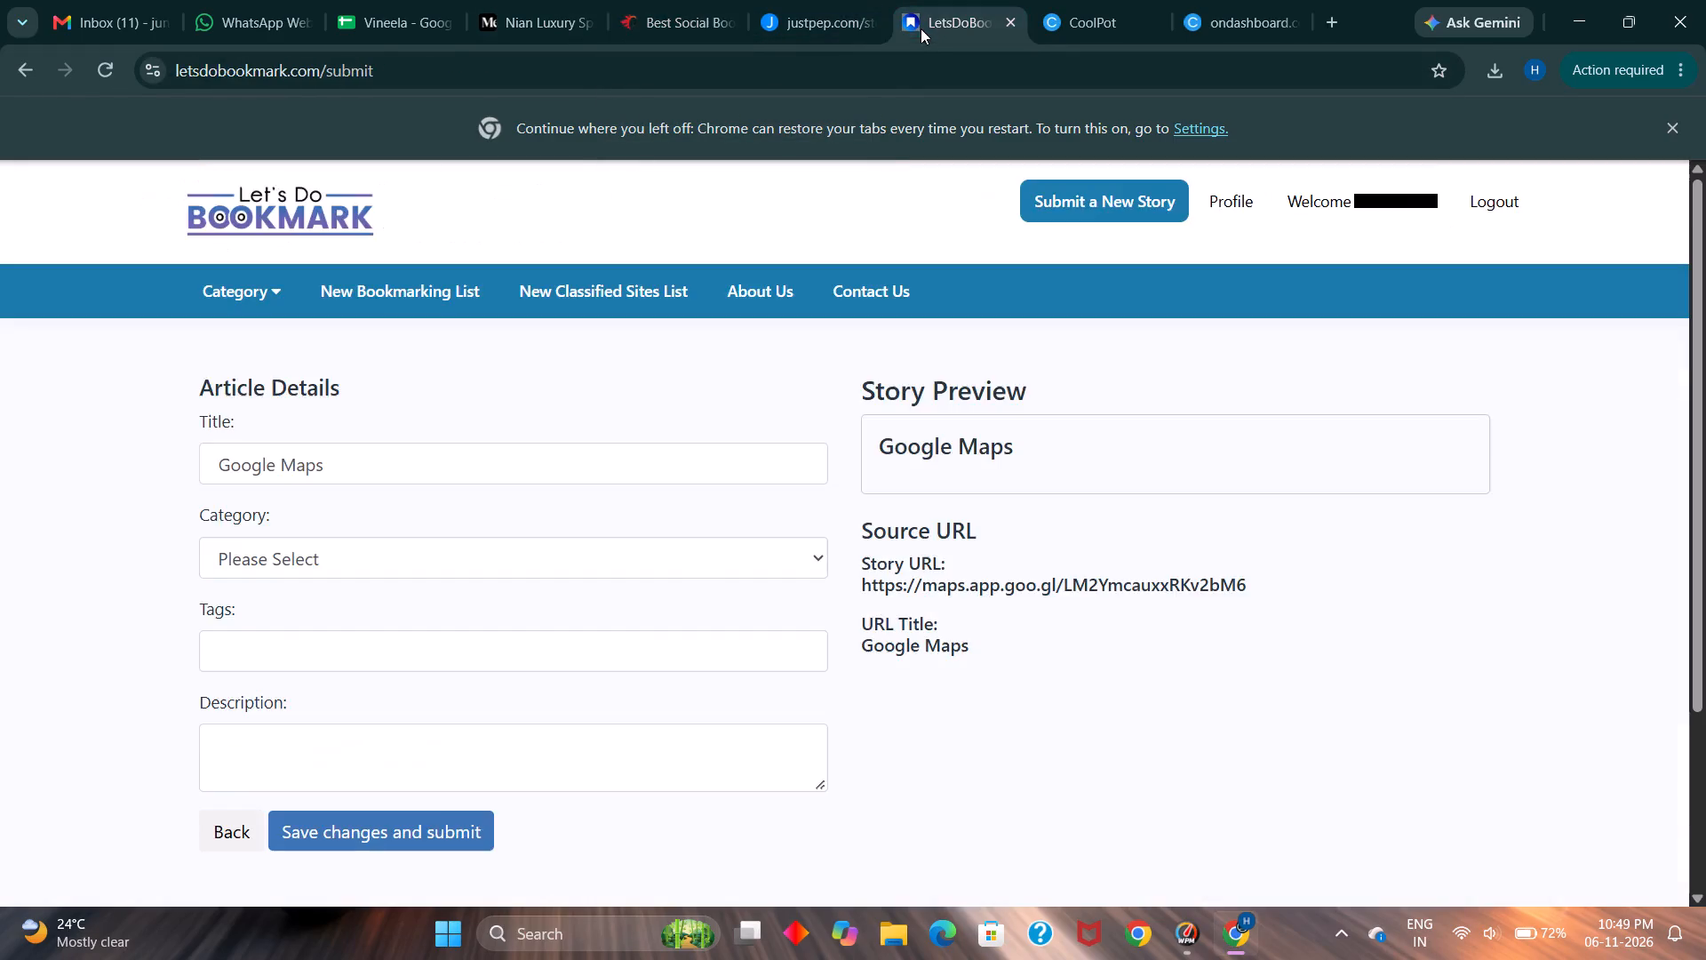
pyautogui.click(244, 756)
pyautogui.hotkey('ctrl', 'v')
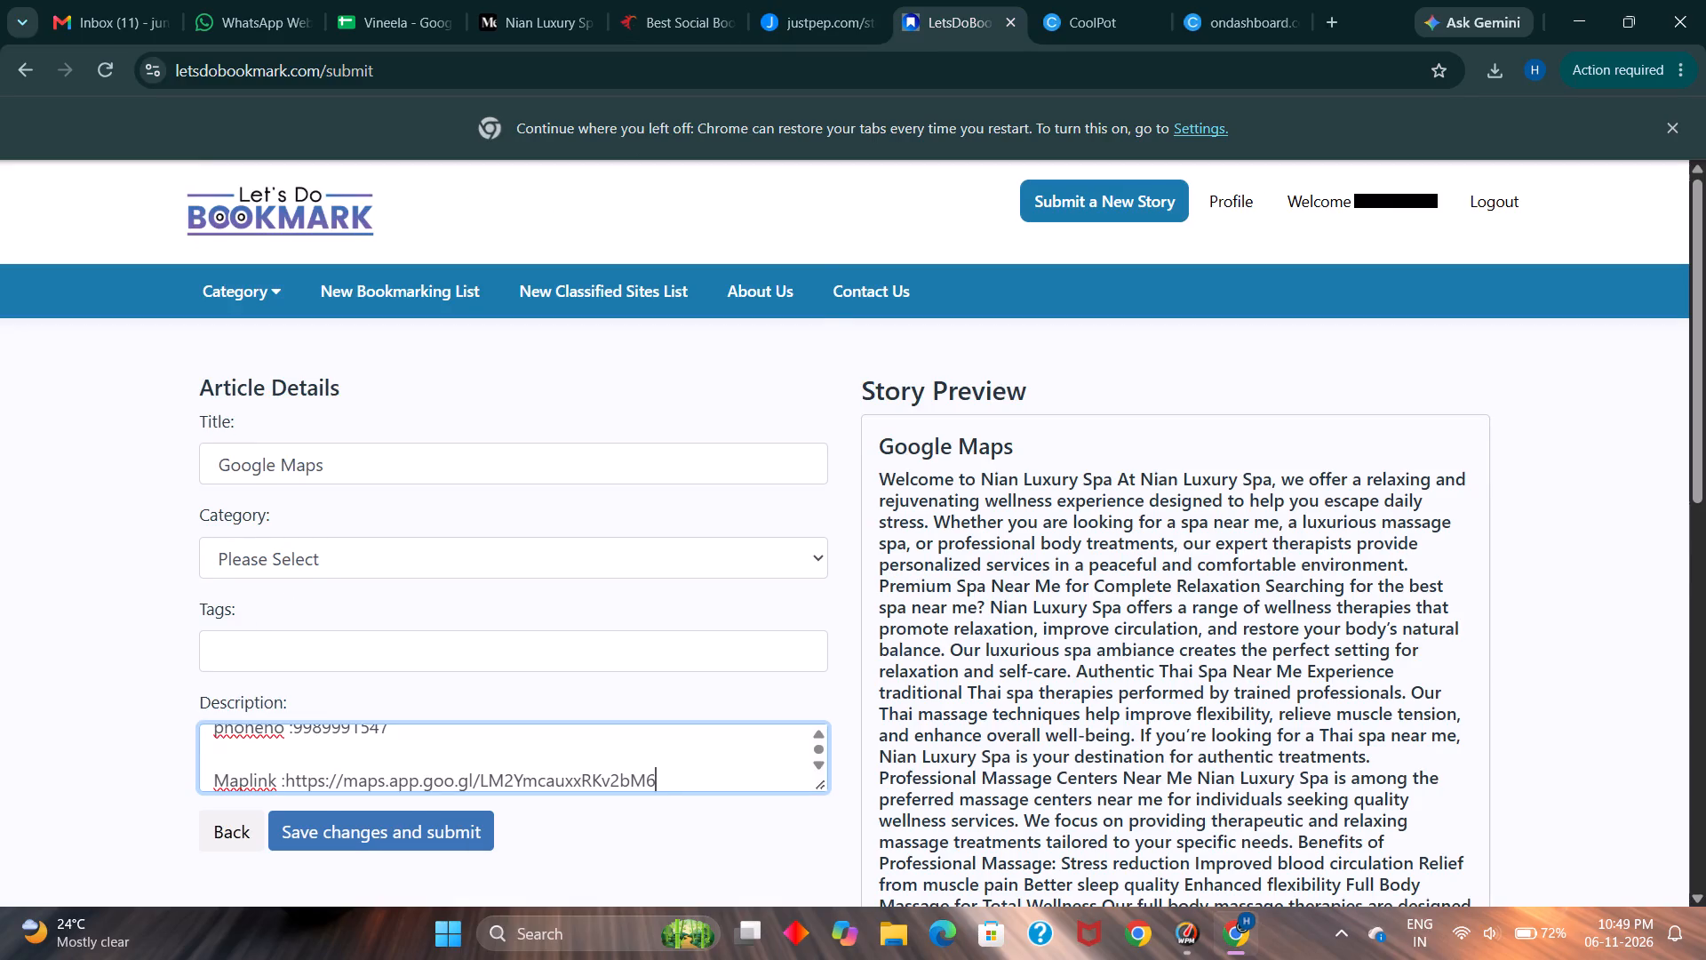
pyautogui.click(305, 555)
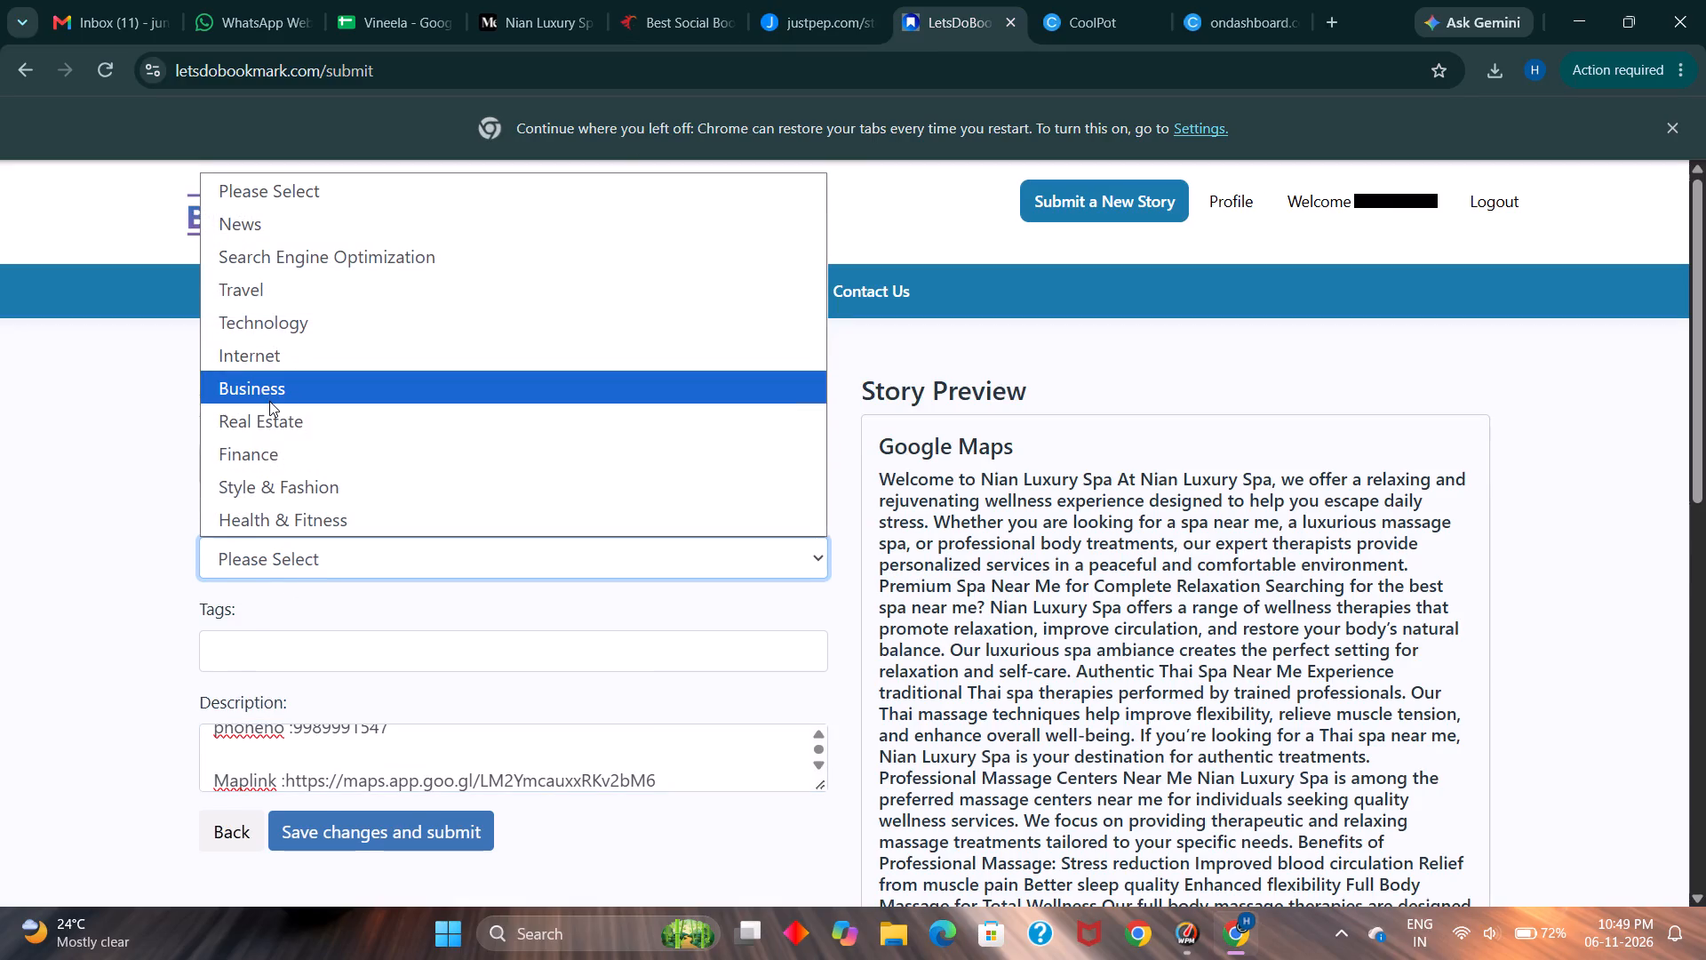
pyautogui.click(269, 401)
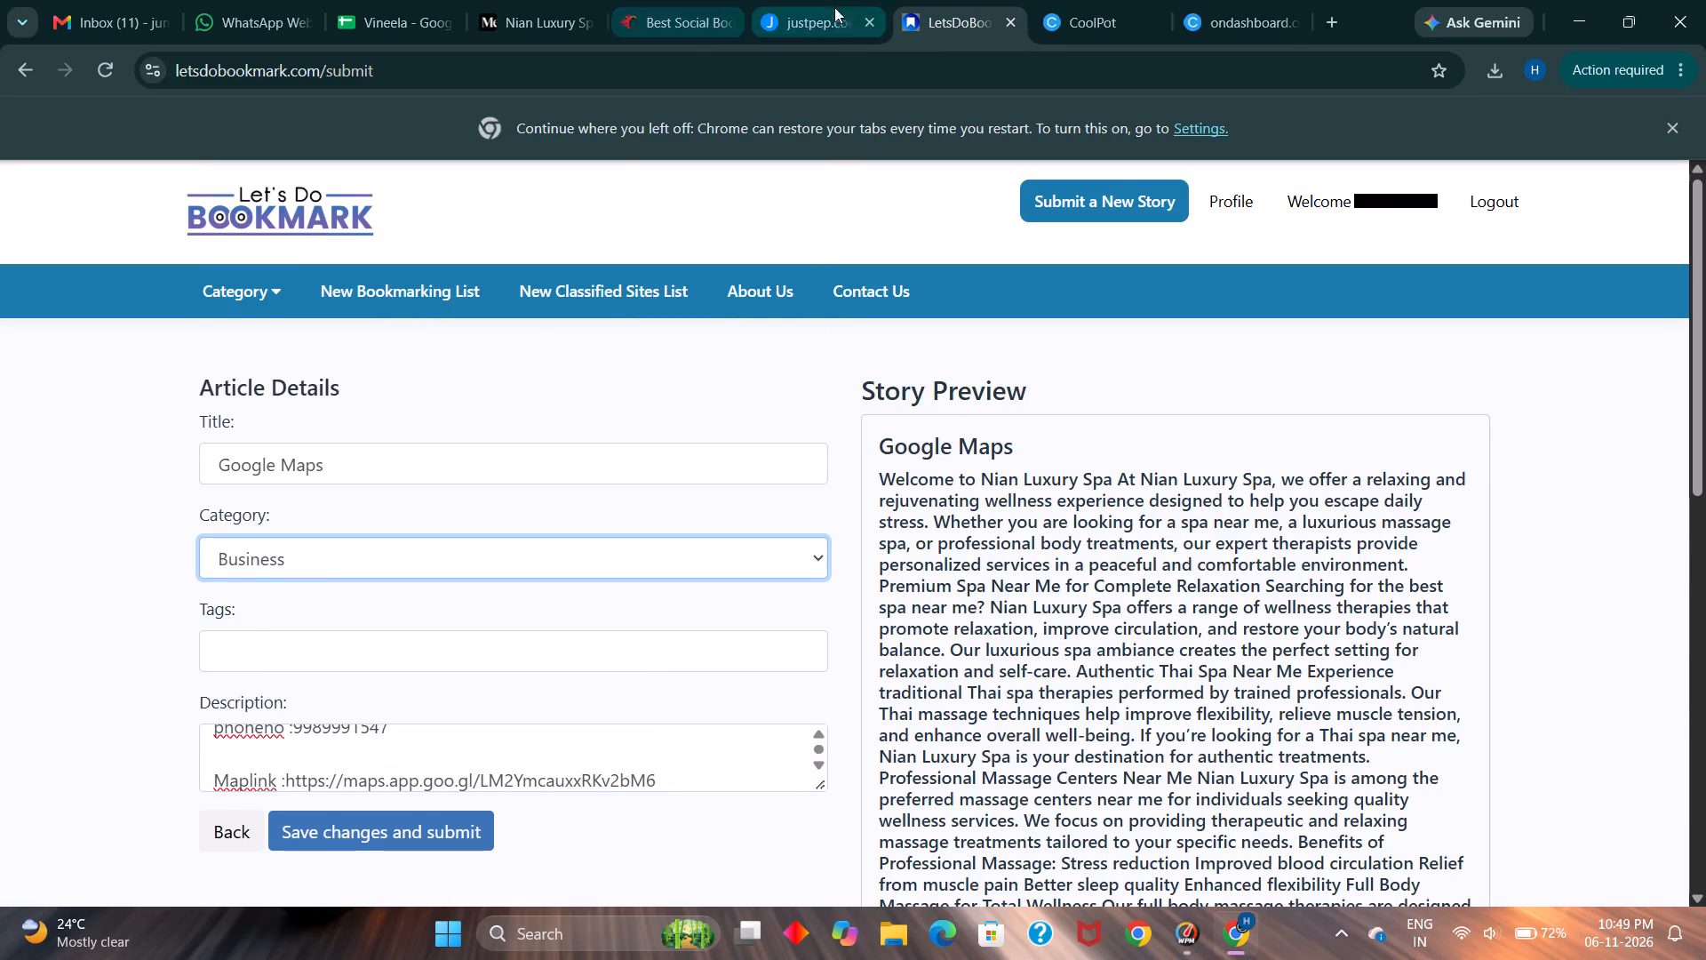
# Copy the Medium story's title, replace the fastbookmarkings.com Title with Nian Luxury Spa, and set the Category to Business.
pyautogui.click(506, 19)
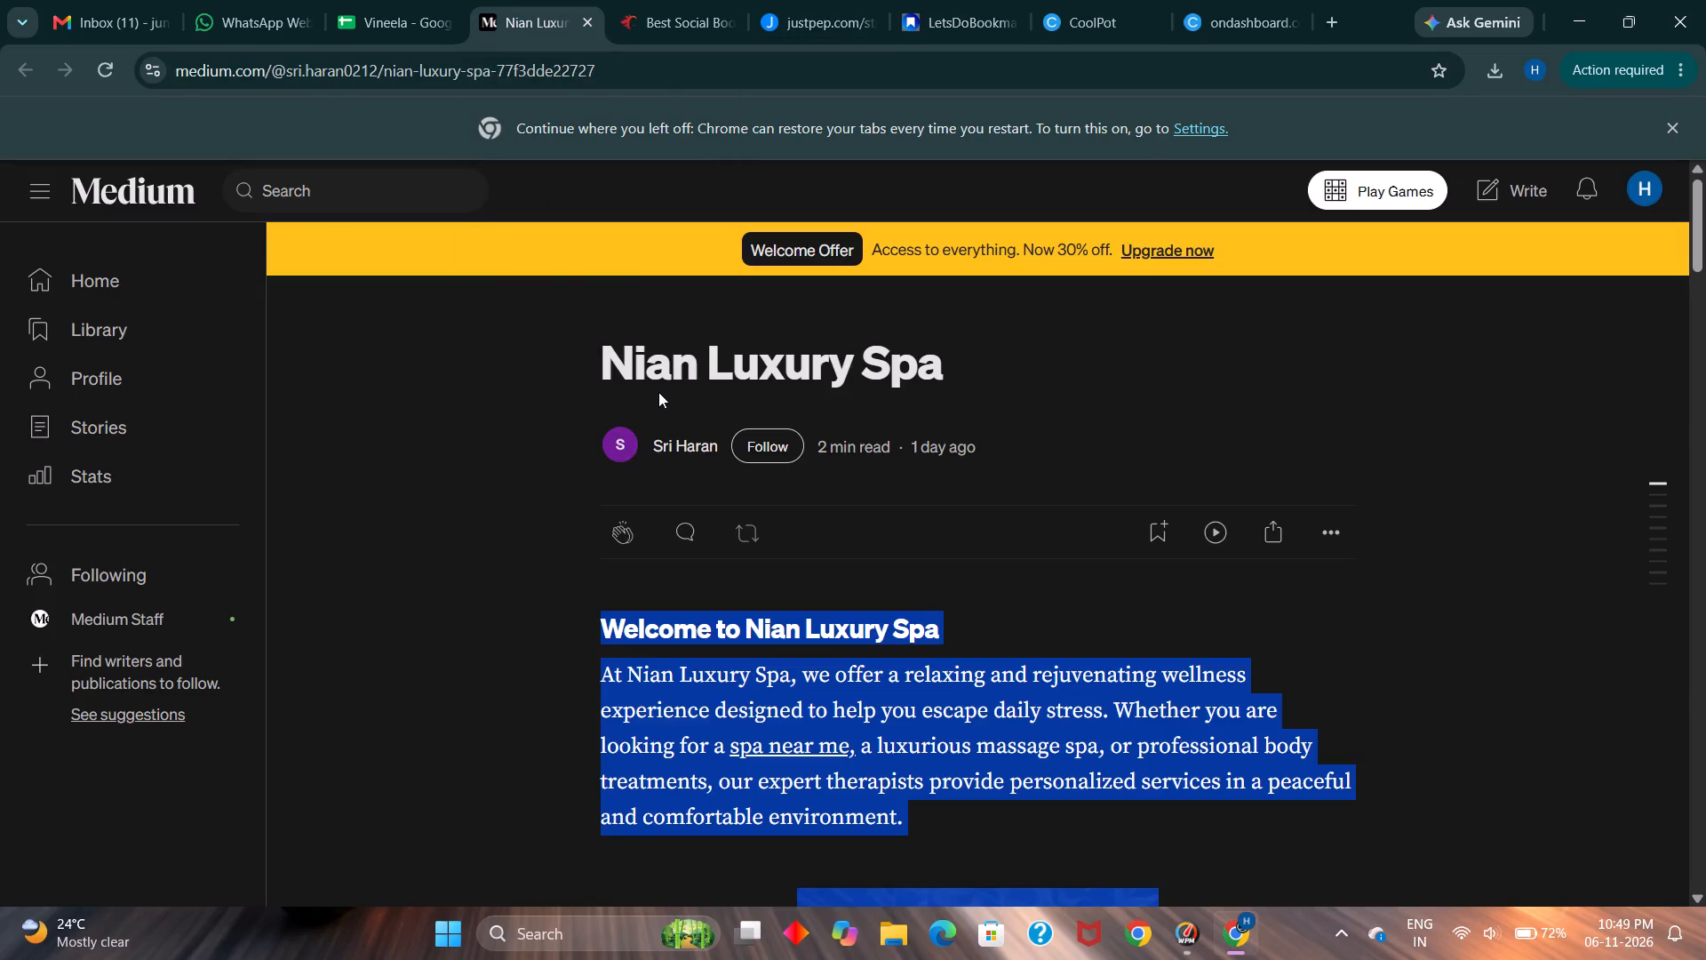
pyautogui.tripleClick(663, 381)
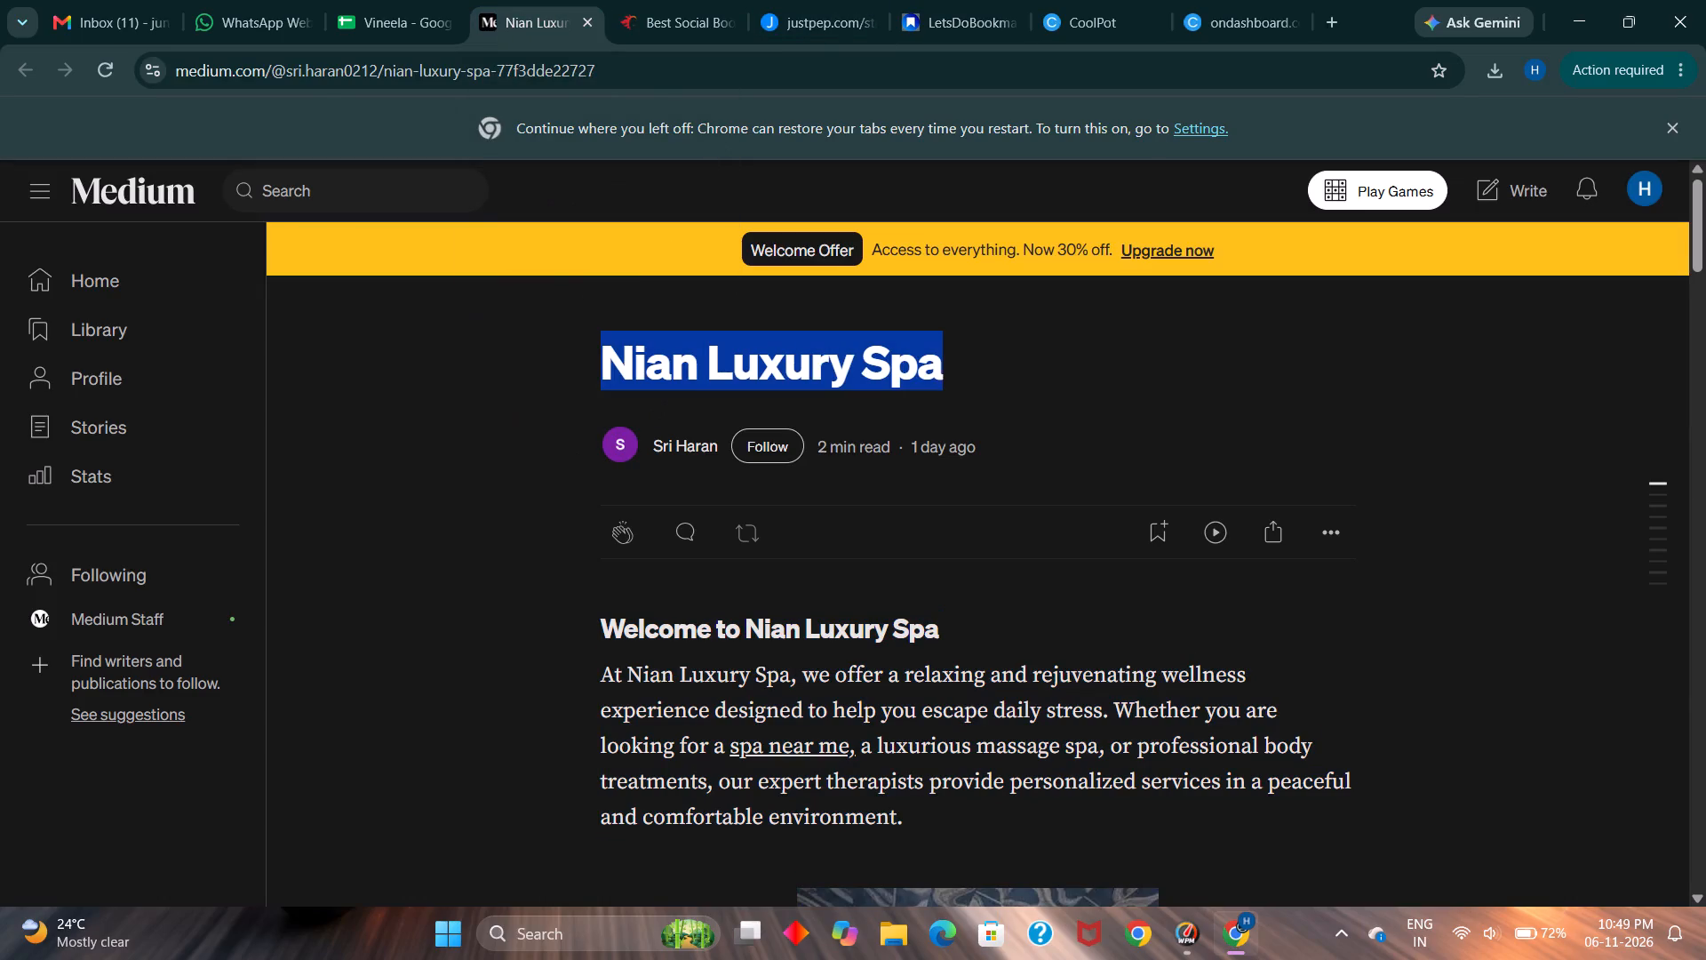
pyautogui.hotkey('ctrl', 'c')
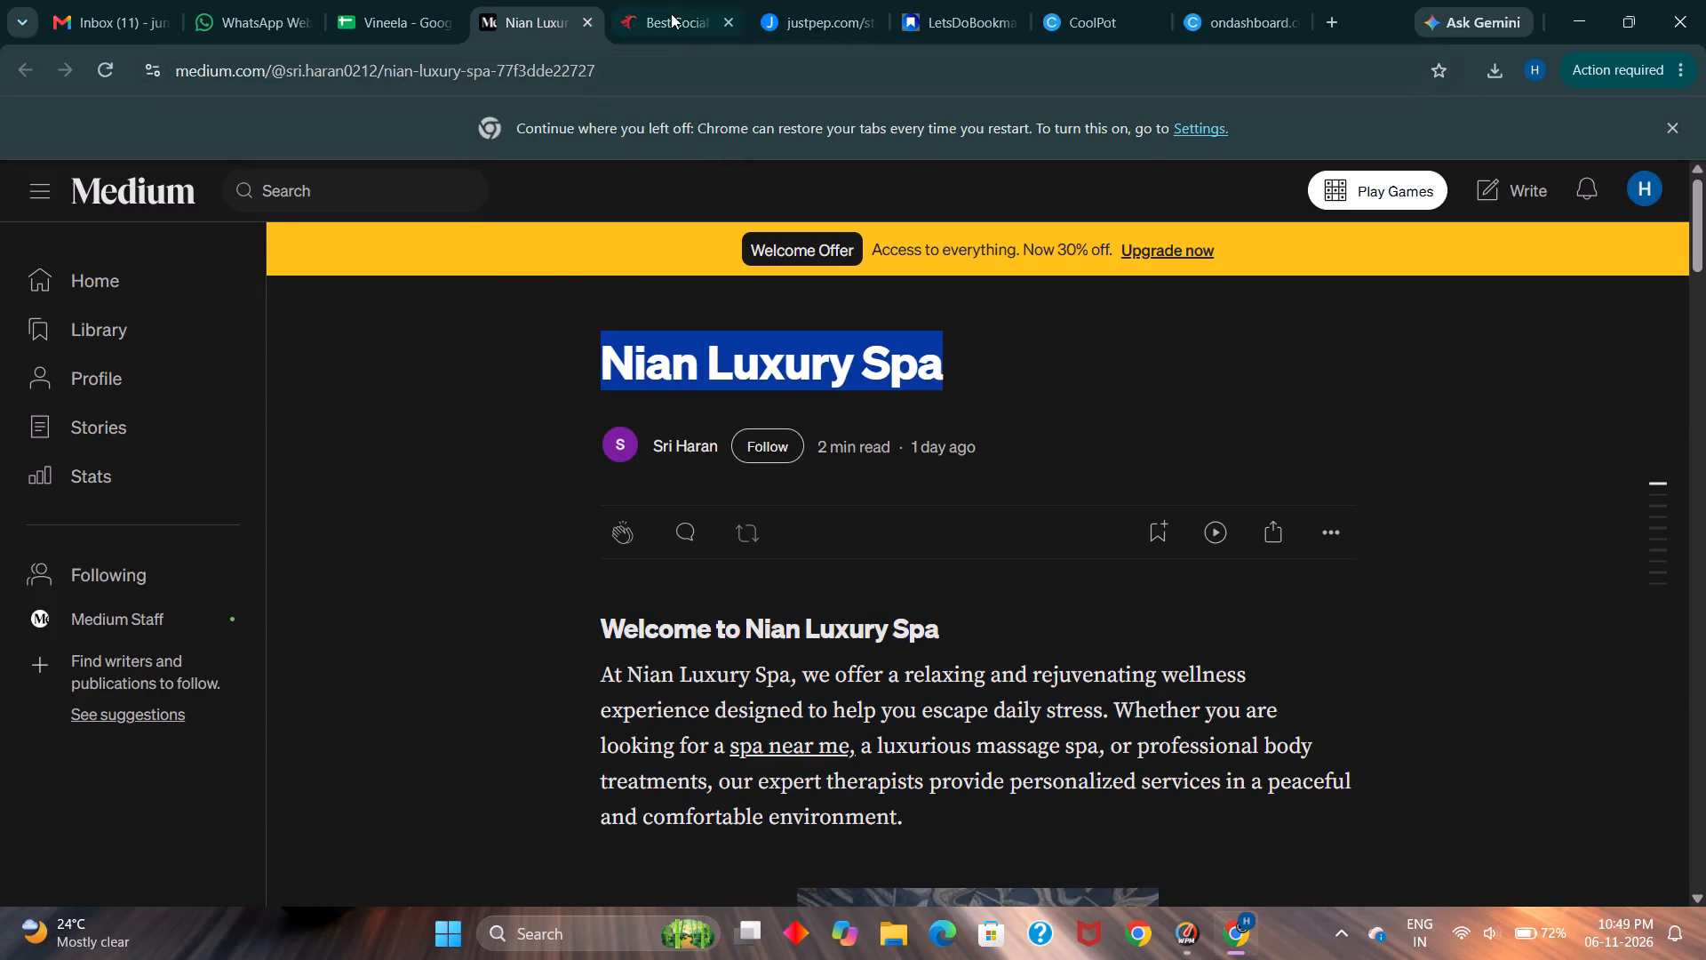
pyautogui.click(671, 12)
pyautogui.tripleClick(306, 428)
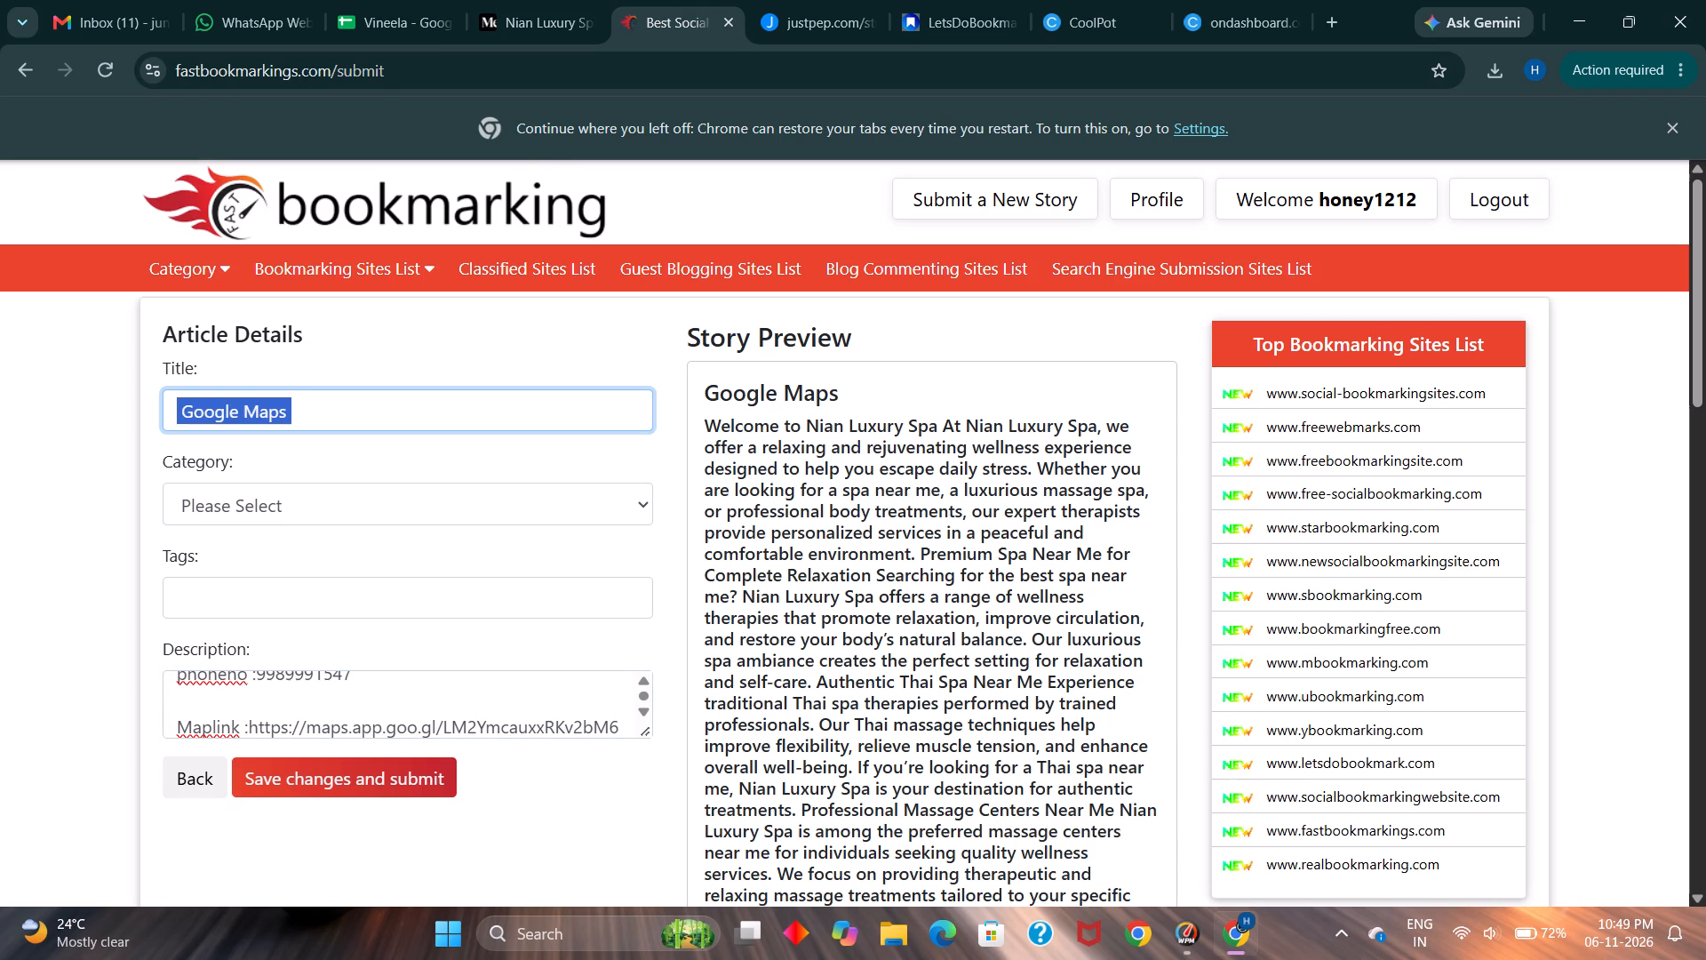
pyautogui.press('BackSpace')
pyautogui.hotkey('ctrl', 'v')
pyautogui.scroll(1, 266, 516)
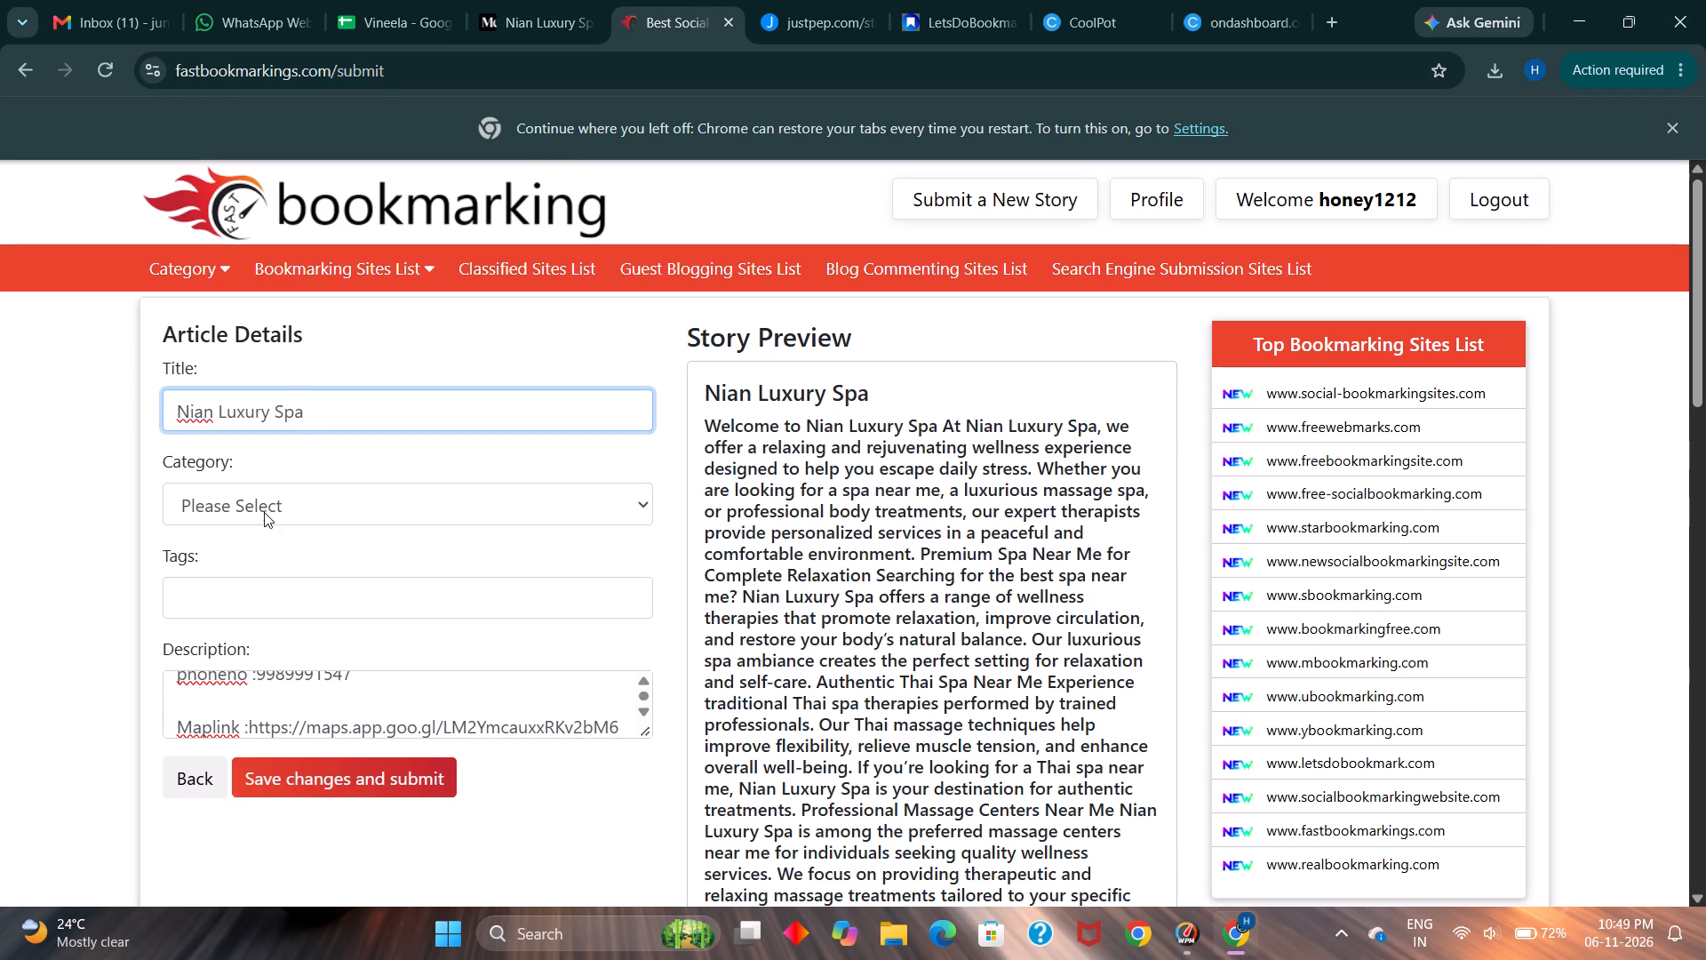
pyautogui.scroll(1, 264, 512)
pyautogui.click(258, 504)
pyautogui.click(238, 747)
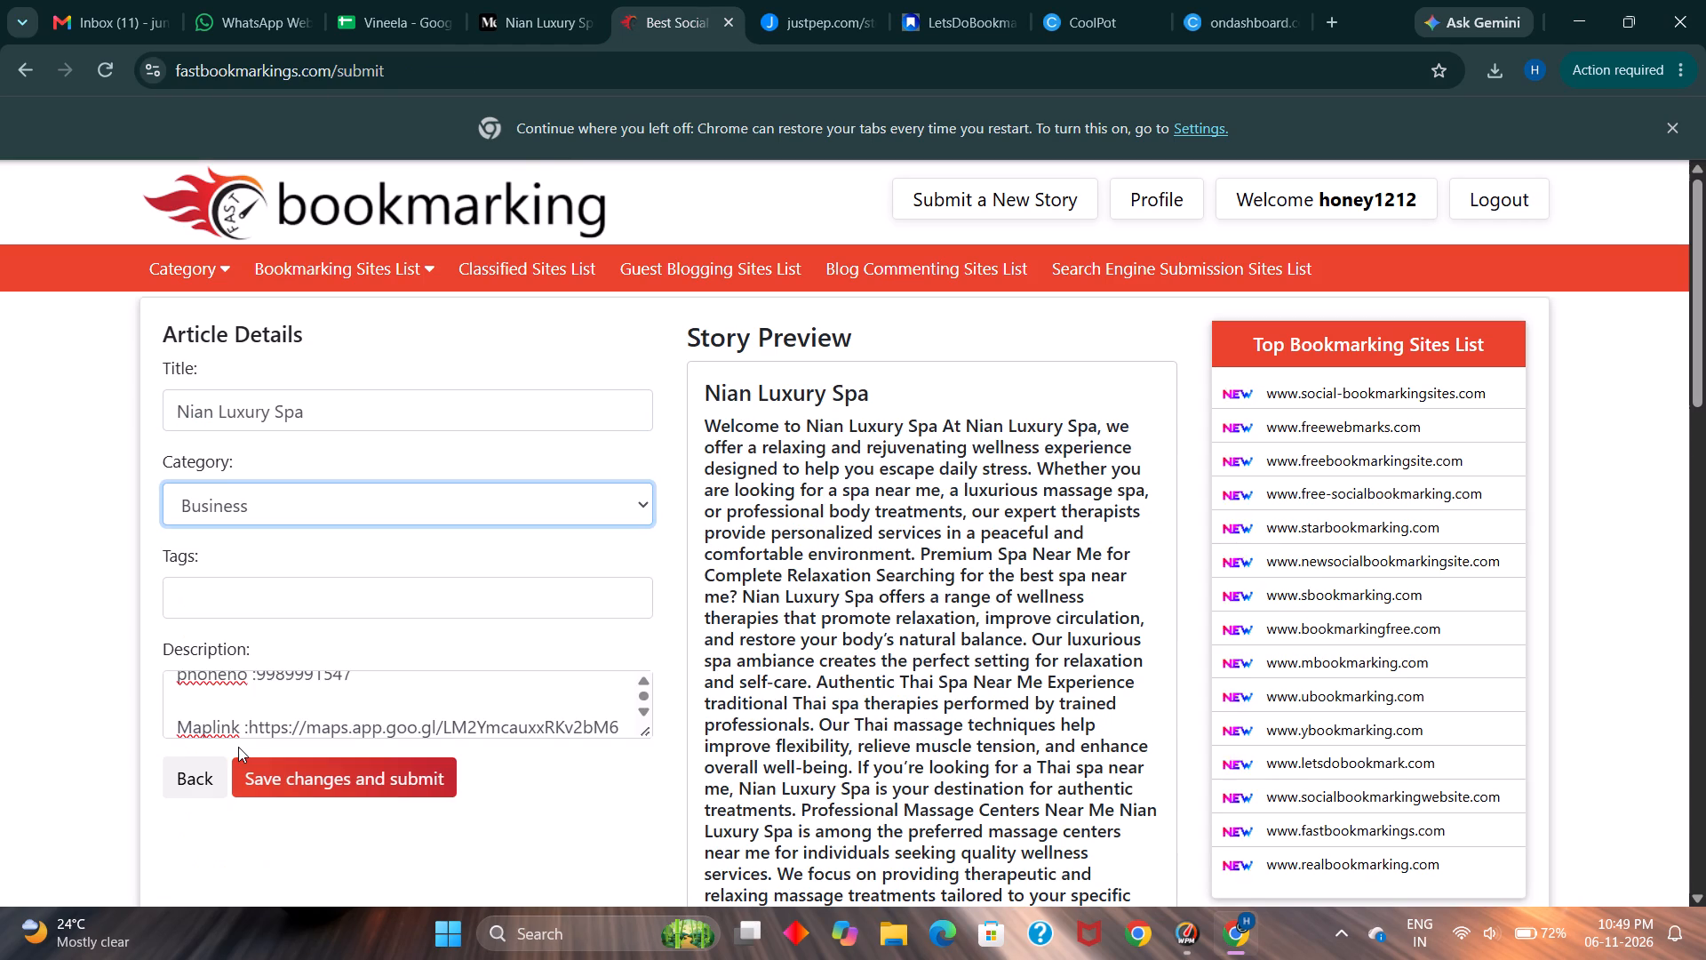
# On justpep.com, replace the article Title with Nian Luxury Spa and set the Category to Business.
pyautogui.click(805, 25)
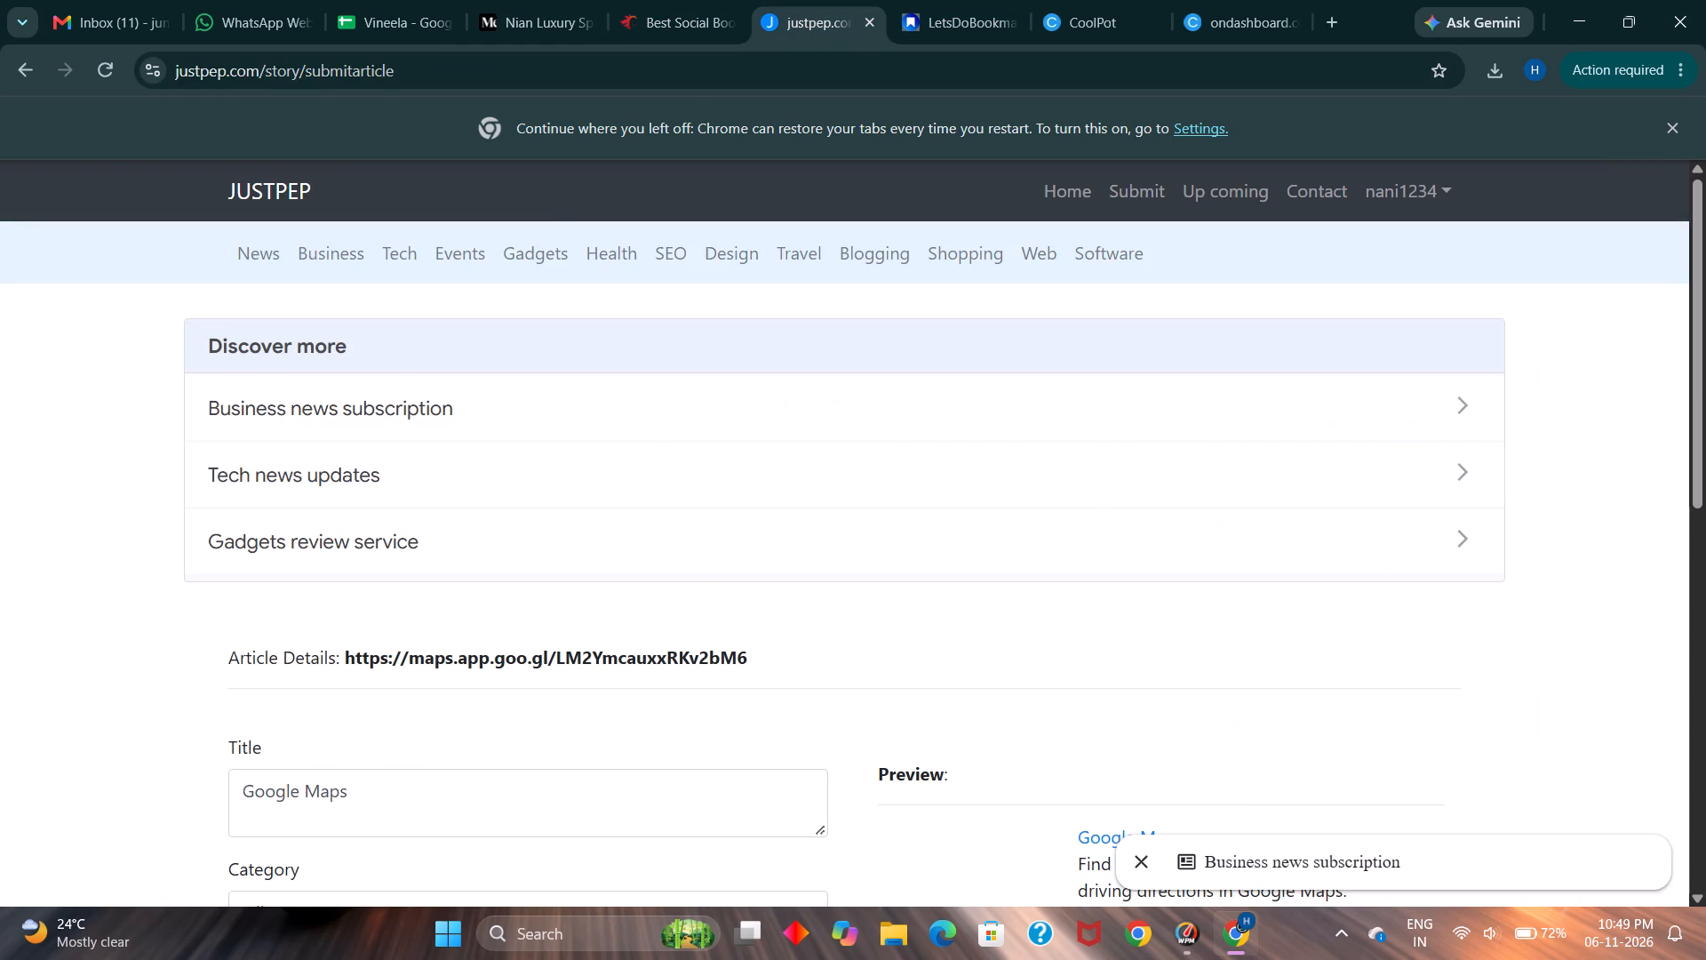
pyautogui.moveTo(364, 788); pyautogui.dragTo(226, 771)
pyautogui.press('BackSpace')
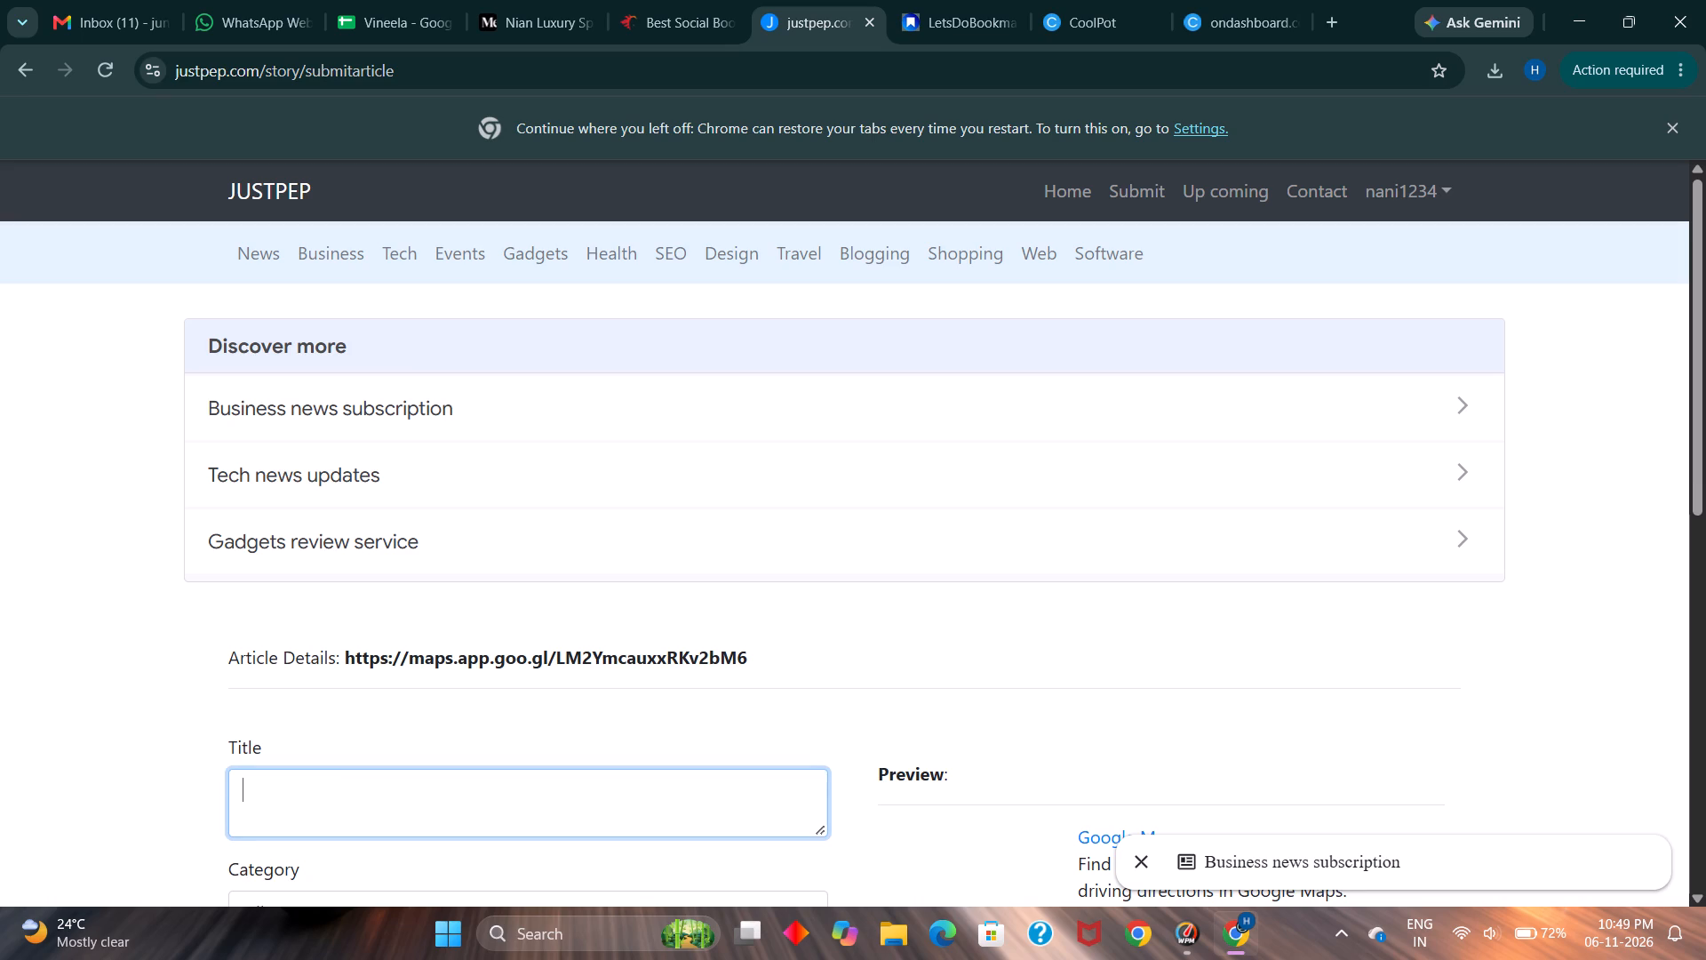
pyautogui.hotkey('ctrl', 'v')
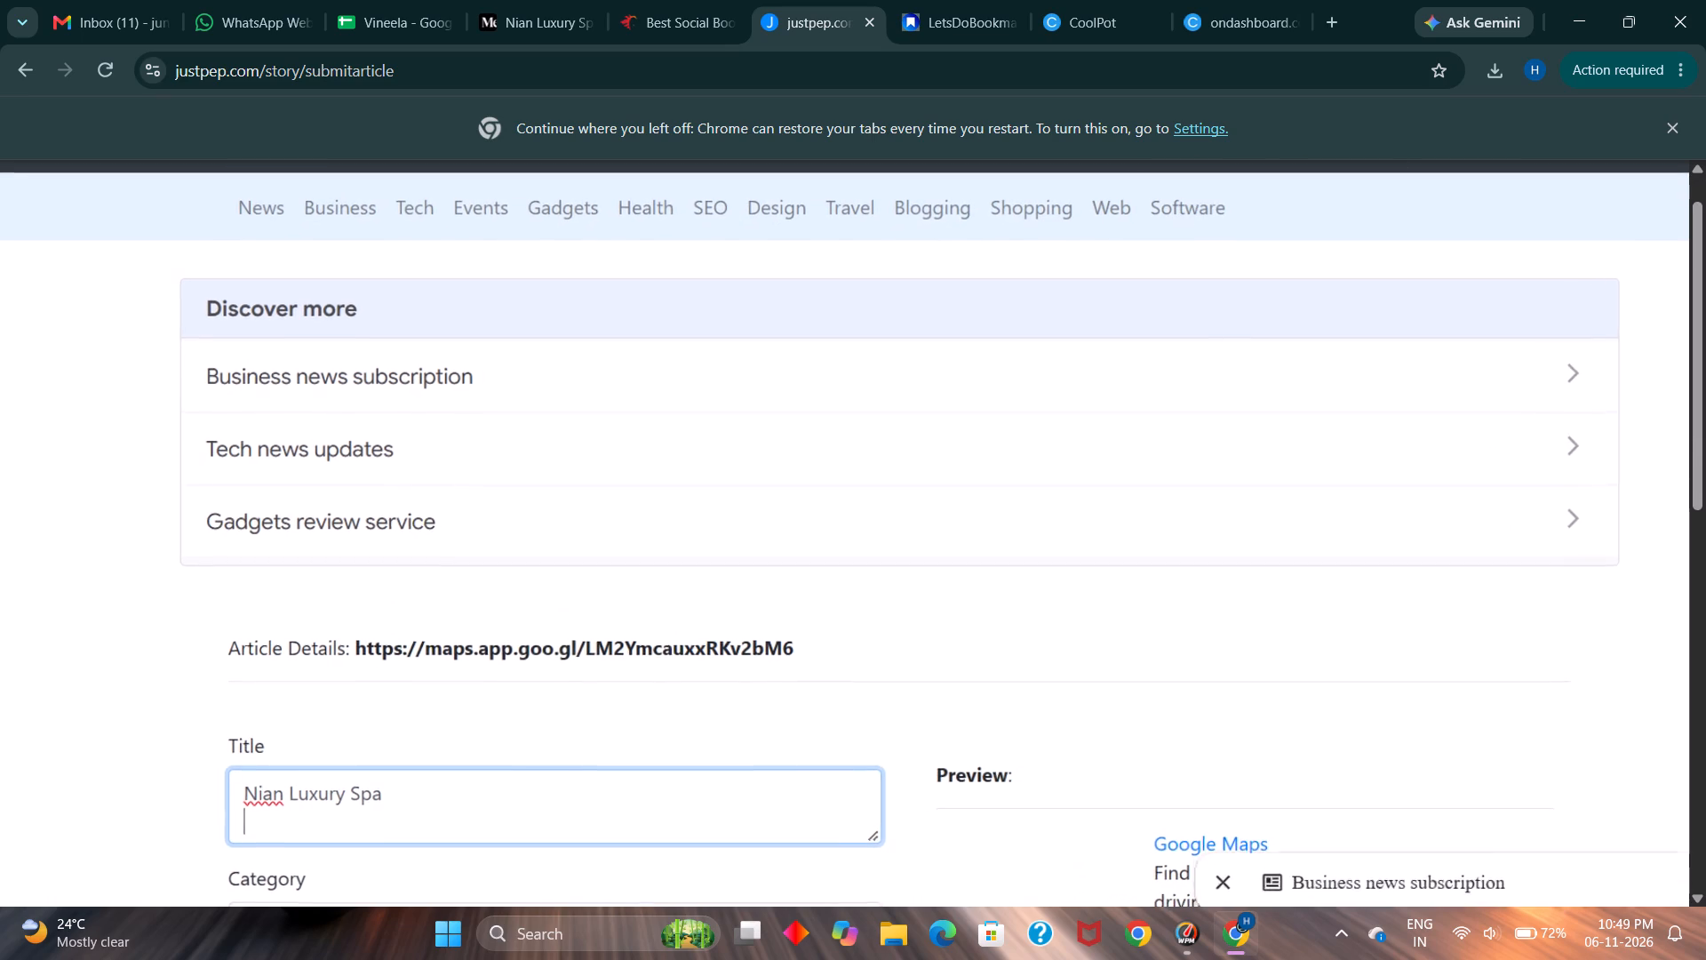
pyautogui.click(109, 775)
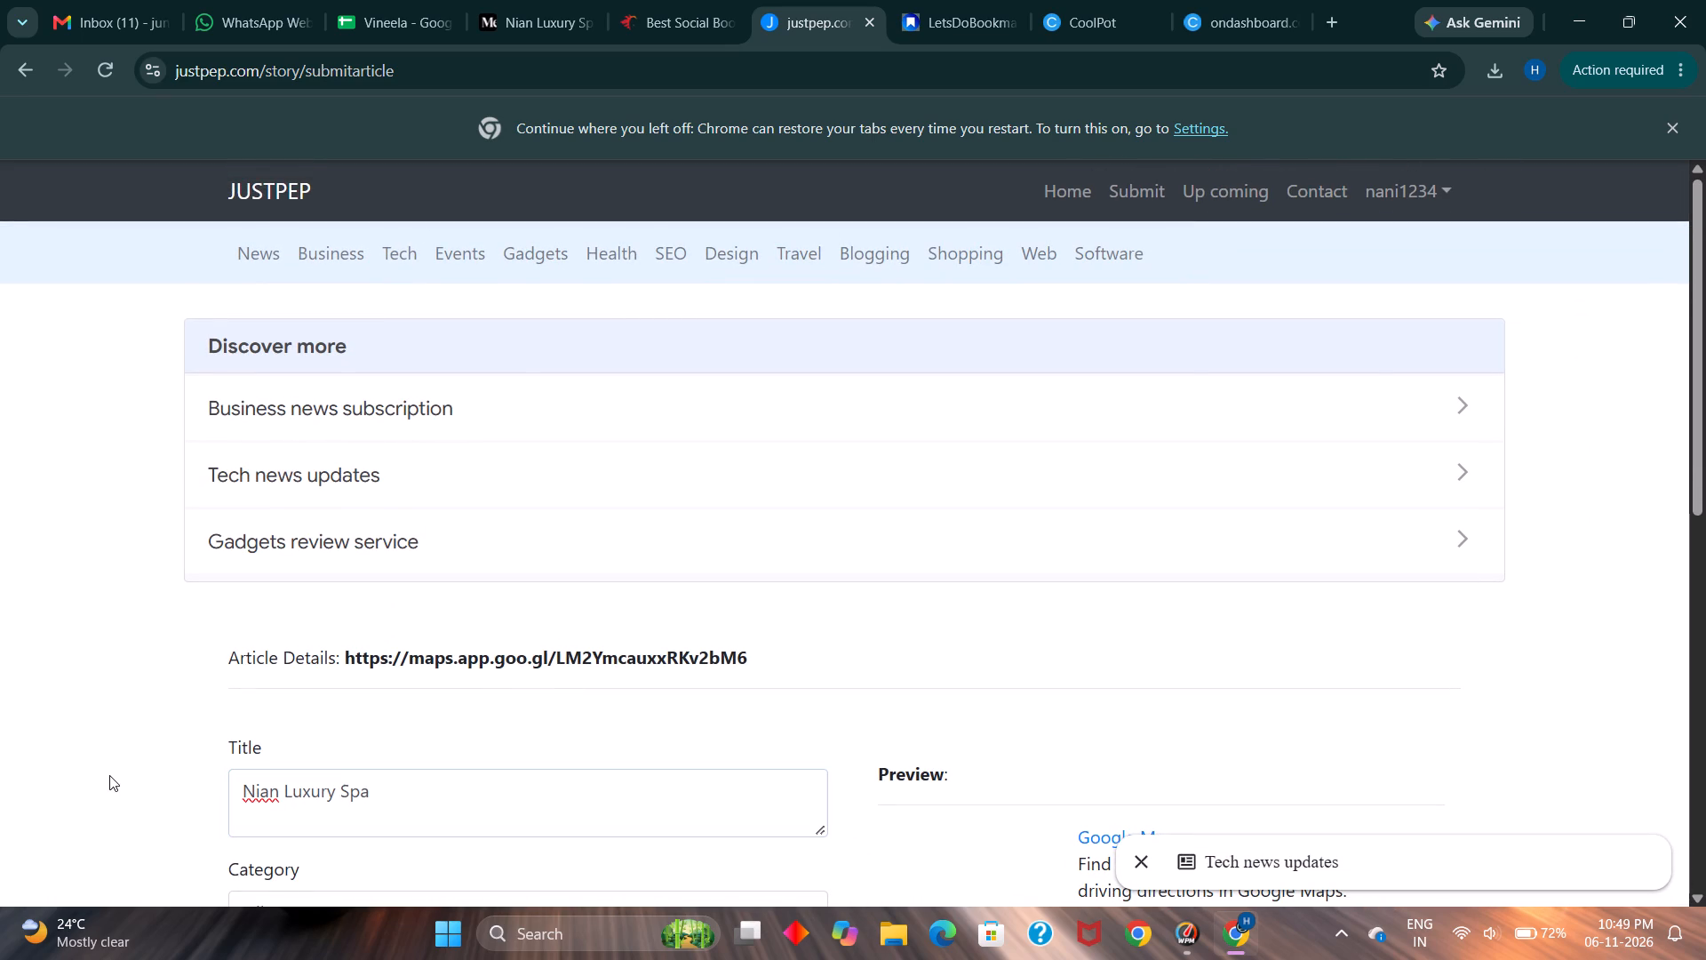
pyautogui.press('Down')
pyautogui.press('Down')
pyautogui.press('Down')
pyautogui.press('Down')
pyautogui.press('Down')
pyautogui.press('Down')
pyautogui.press('Down')
pyautogui.press('Down')
pyautogui.press('Down')
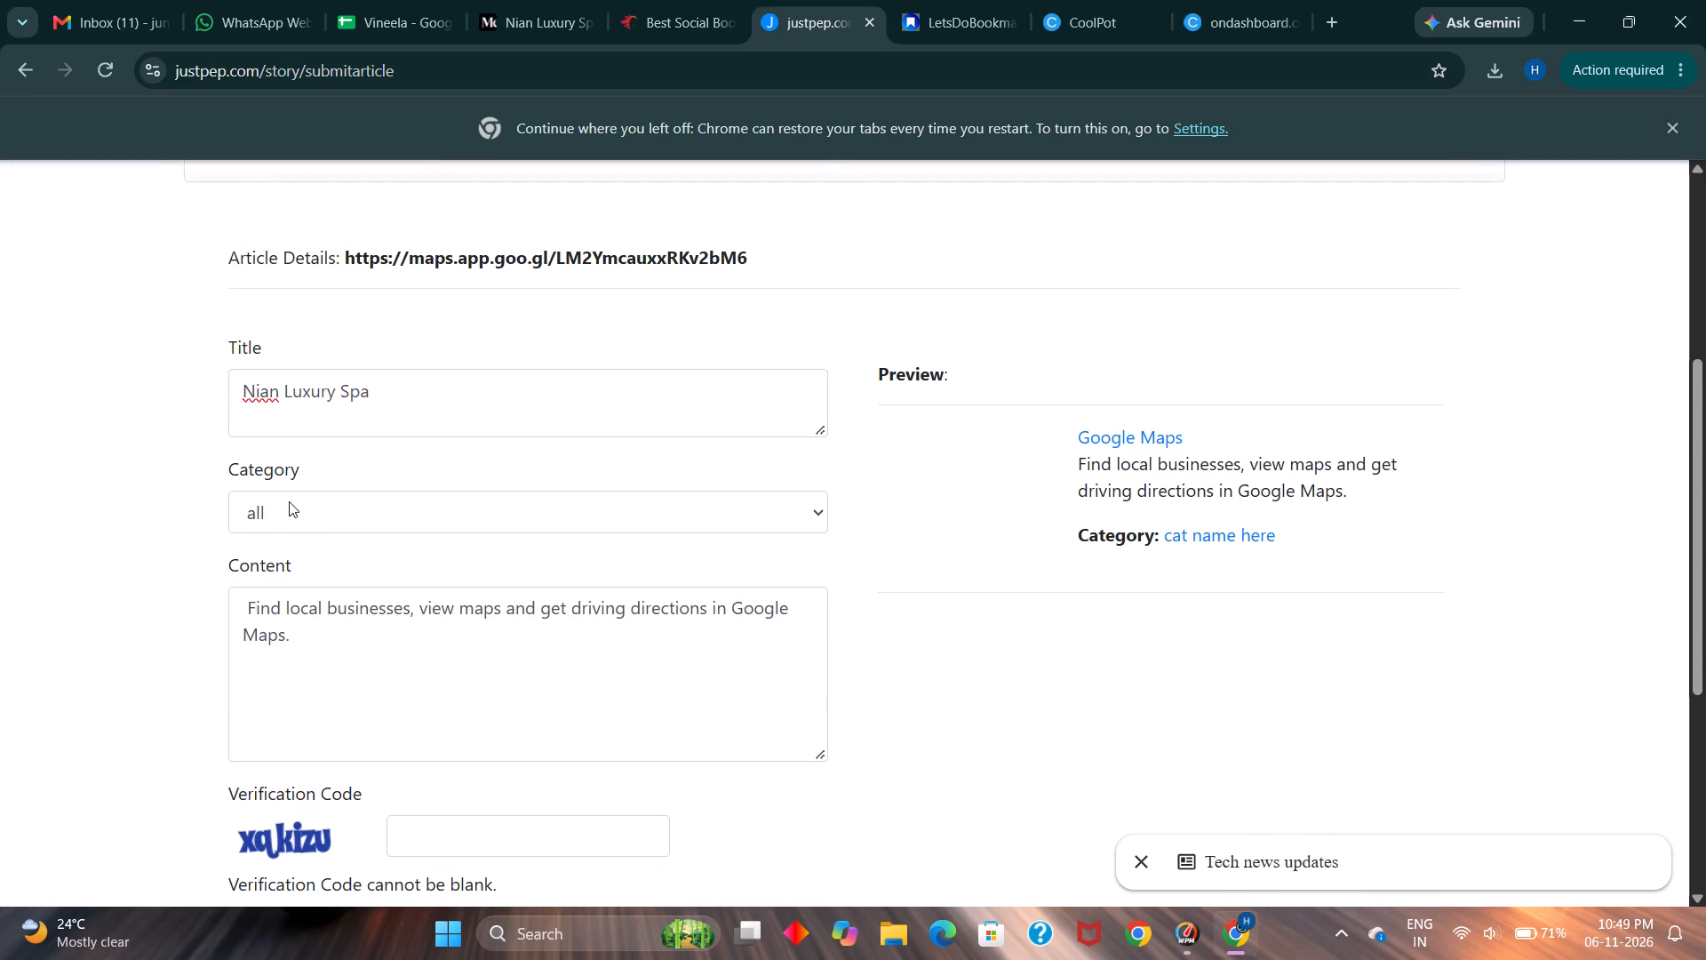
pyautogui.click(290, 501)
pyautogui.click(288, 372)
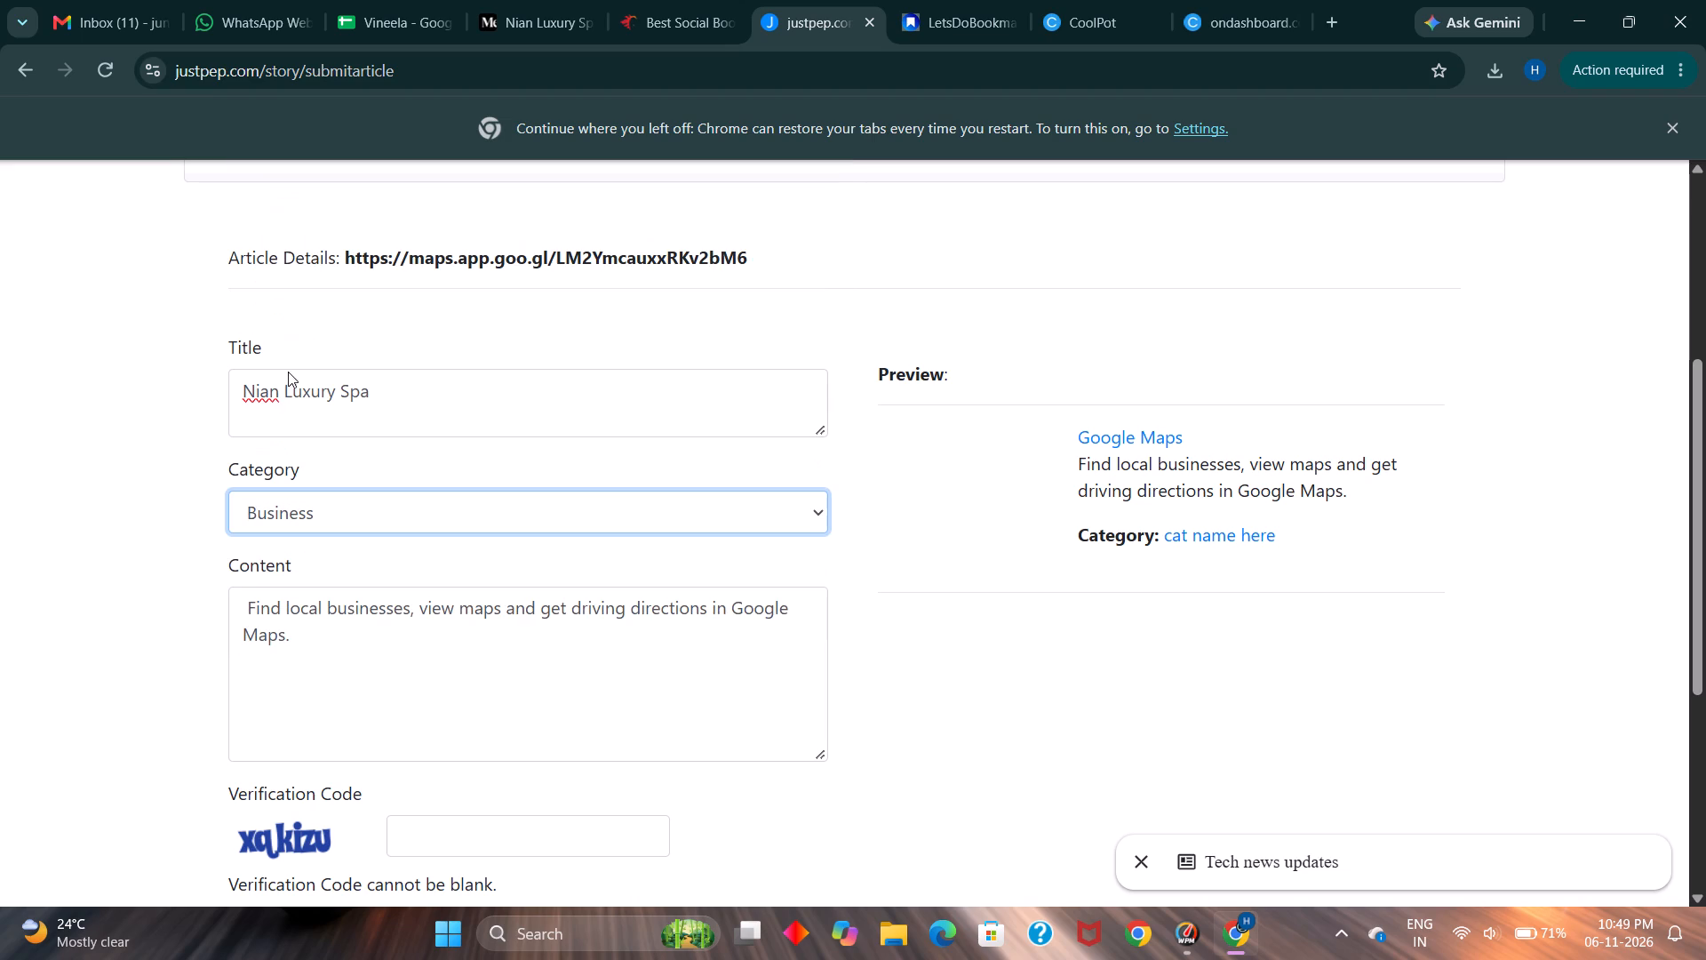
# Fill in the verification code on the justpep.com article form.
pyautogui.click(422, 841)
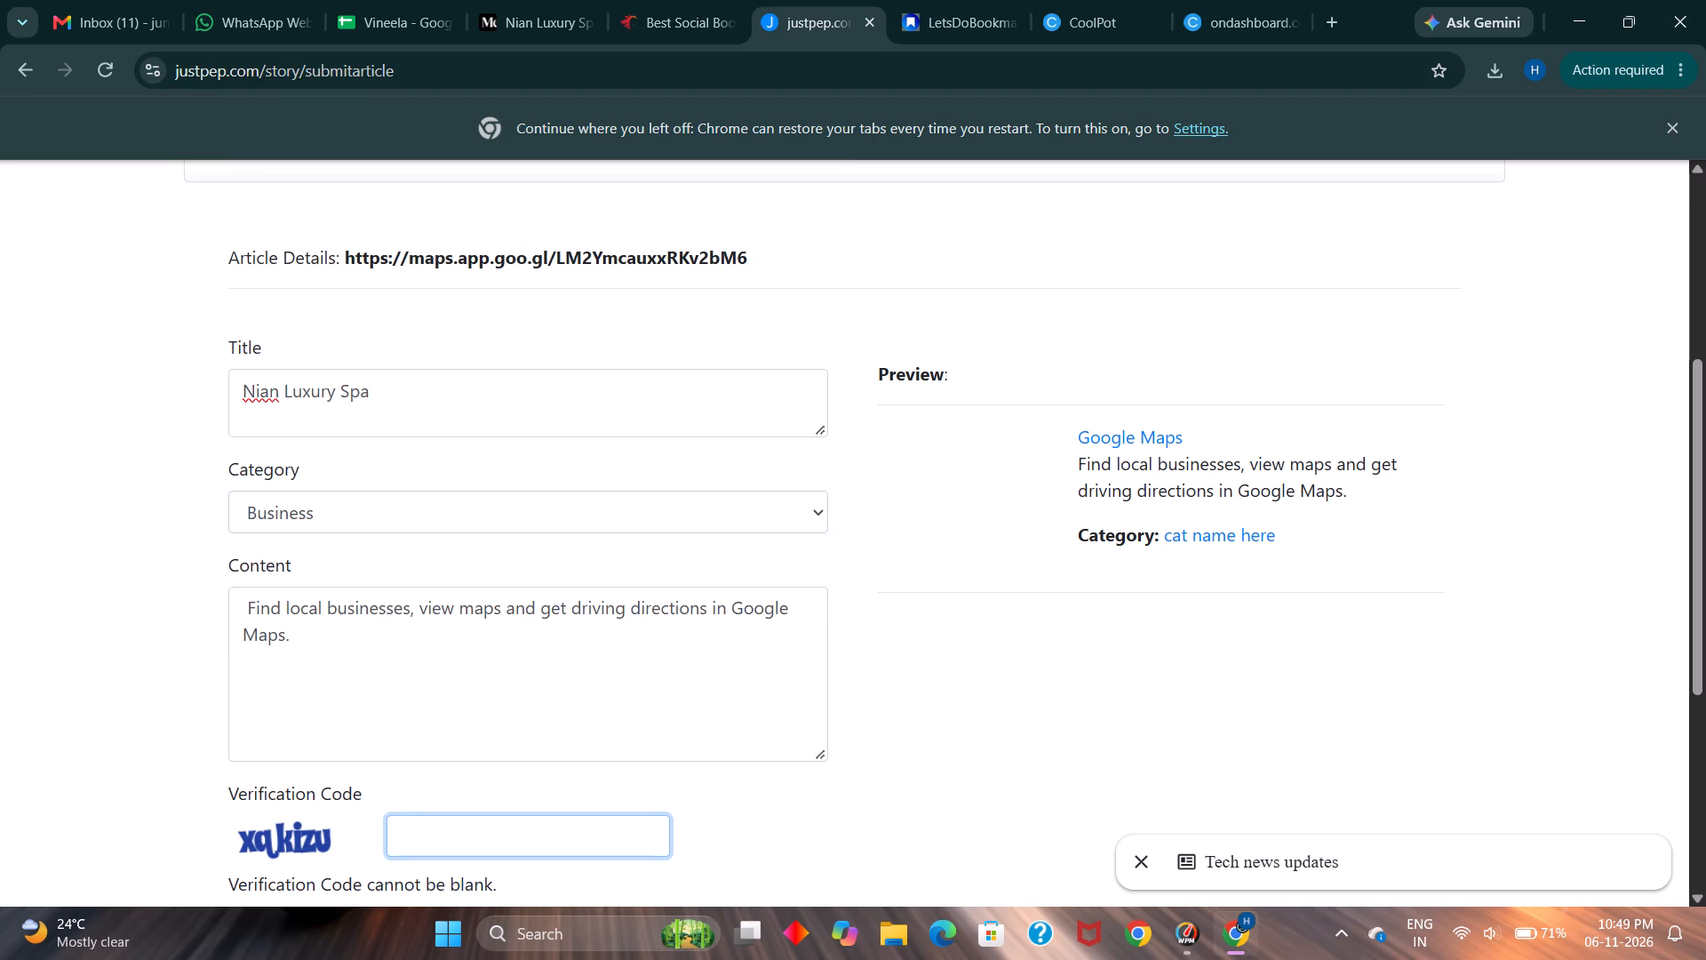
pyautogui.press('x')
pyautogui.press('q')
pyautogui.write('ki')
pyautogui.press('z')
pyautogui.press('u')
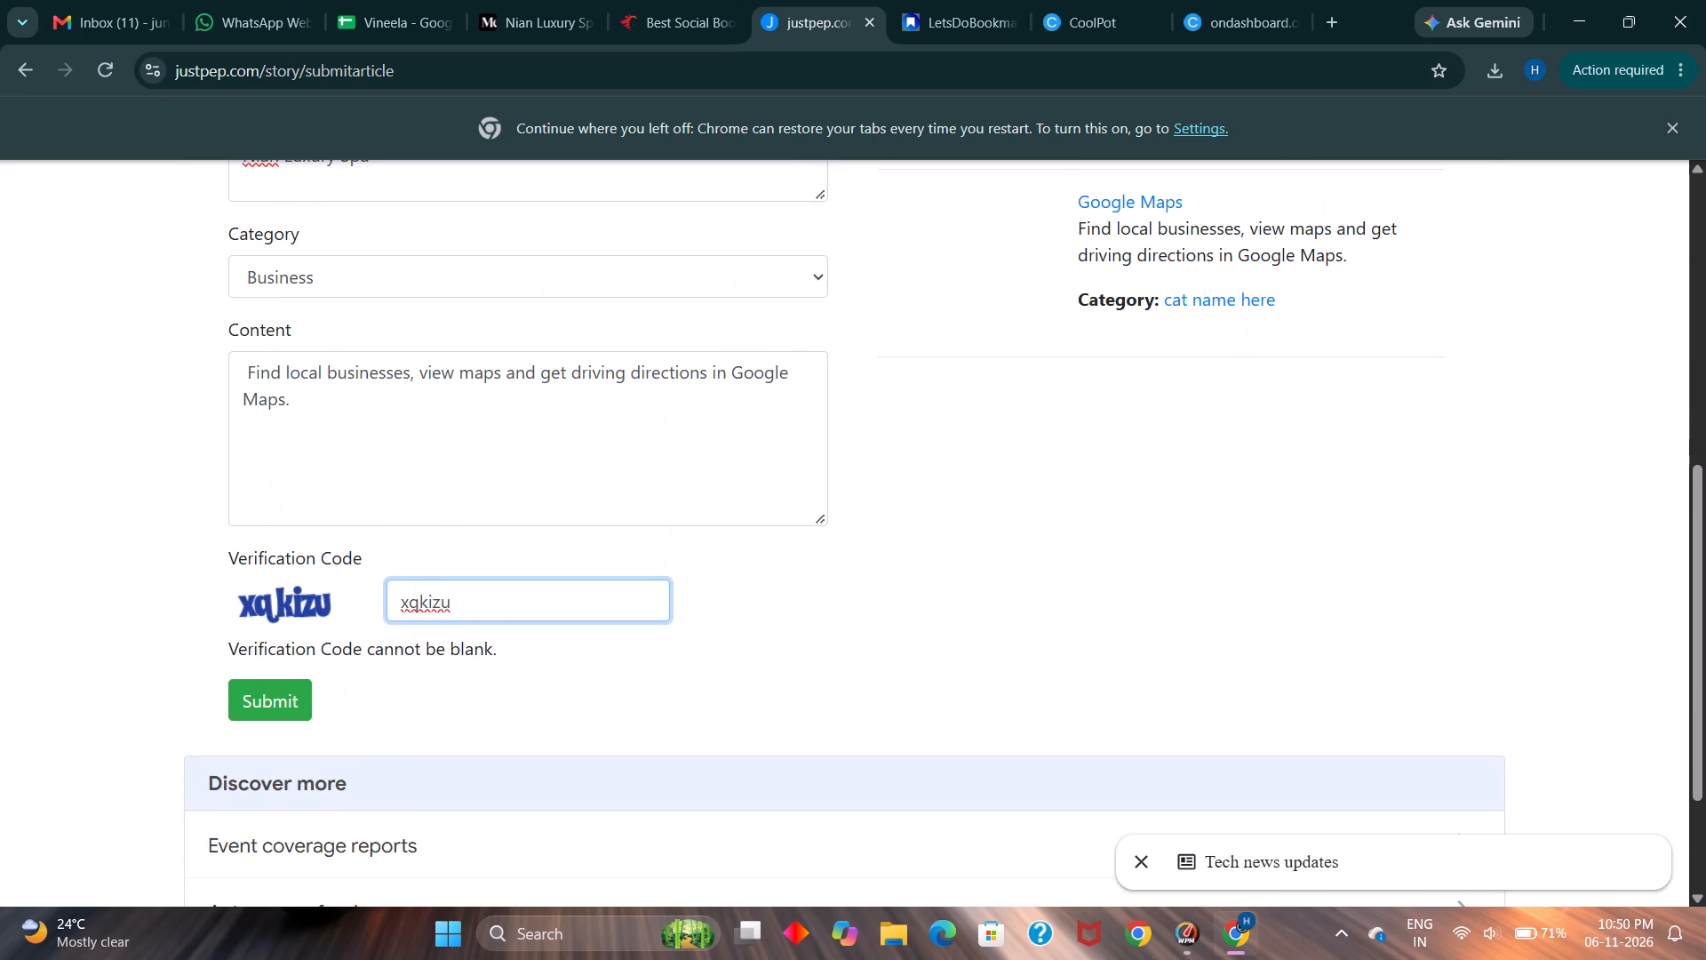
# Replace the article Title on letsdobookmark.com with Nian Luxury Spa.
pyautogui.click(953, 20)
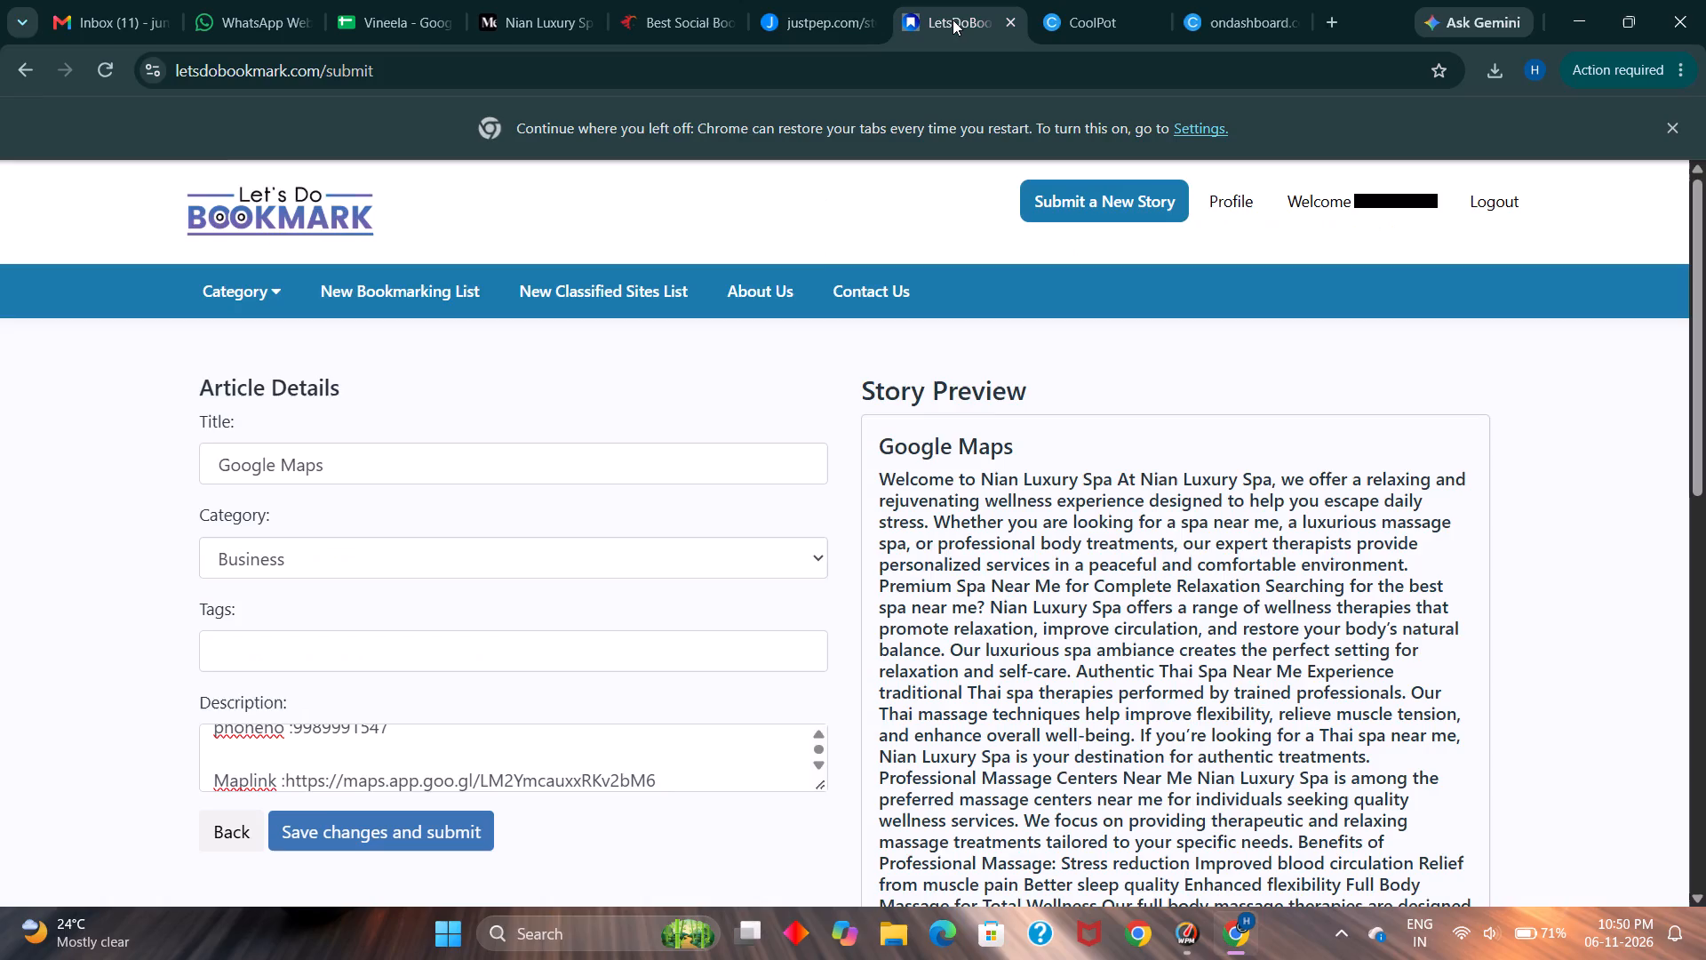
pyautogui.moveTo(351, 461); pyautogui.dragTo(186, 476)
pyautogui.press('BackSpace')
pyautogui.hotkey('ctrl', 'v')
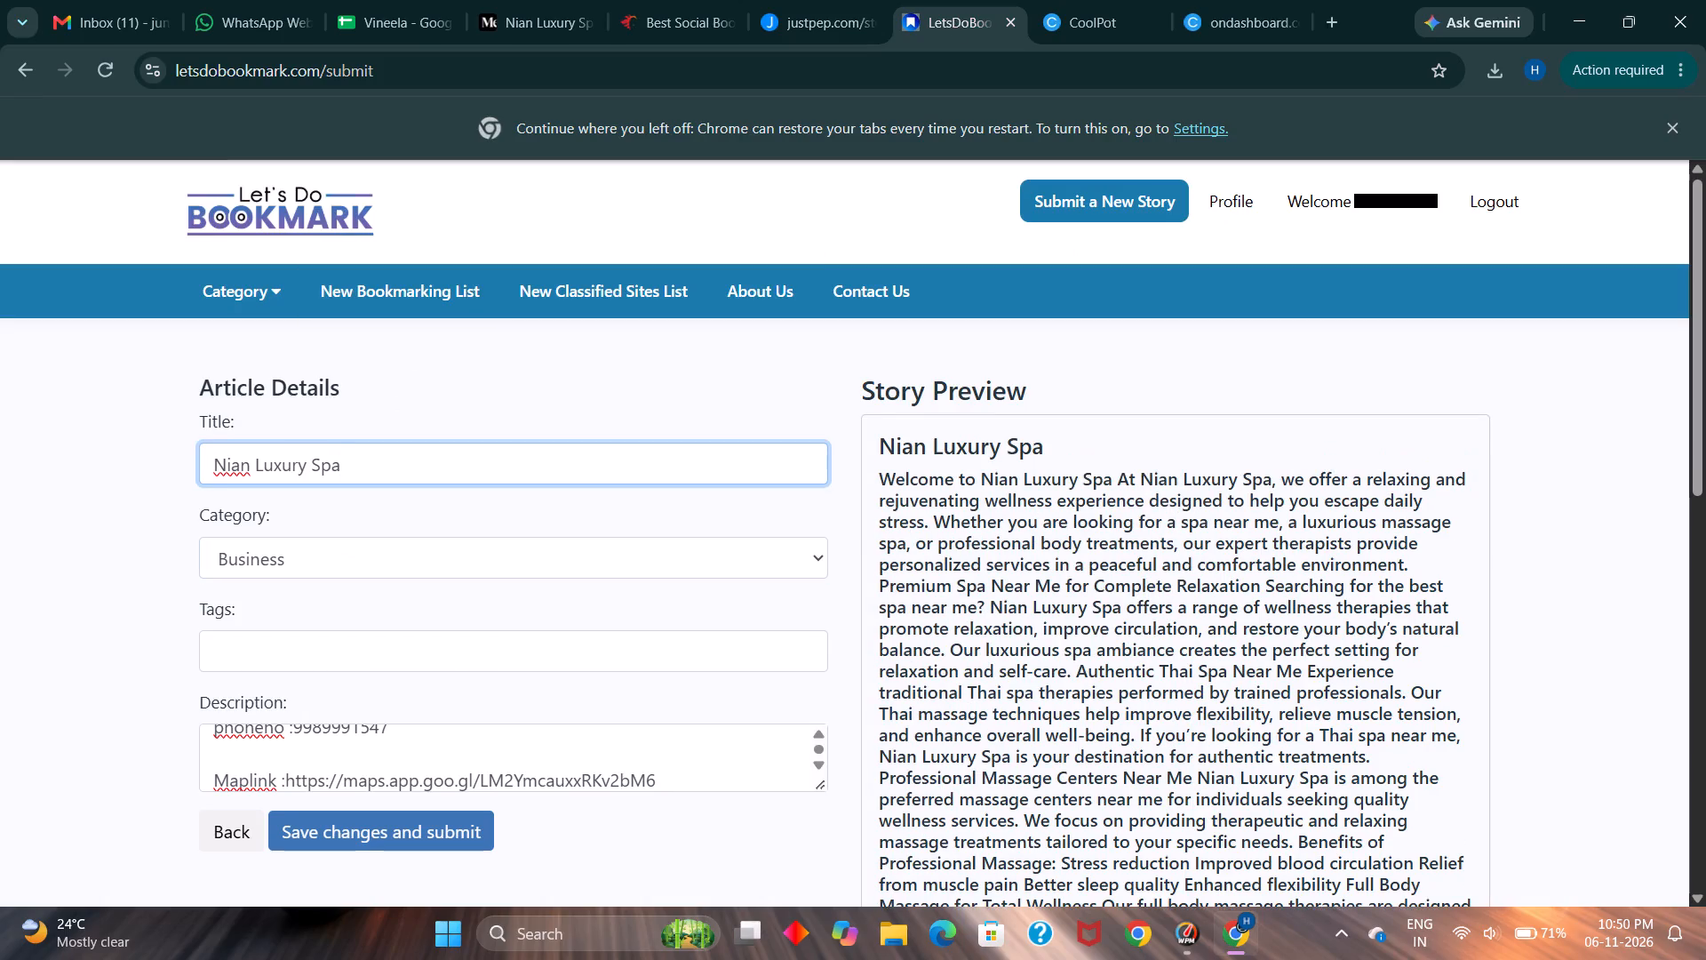
# Dismiss the advert covering the story submission page on coolpot.com.
pyautogui.click(1081, 14)
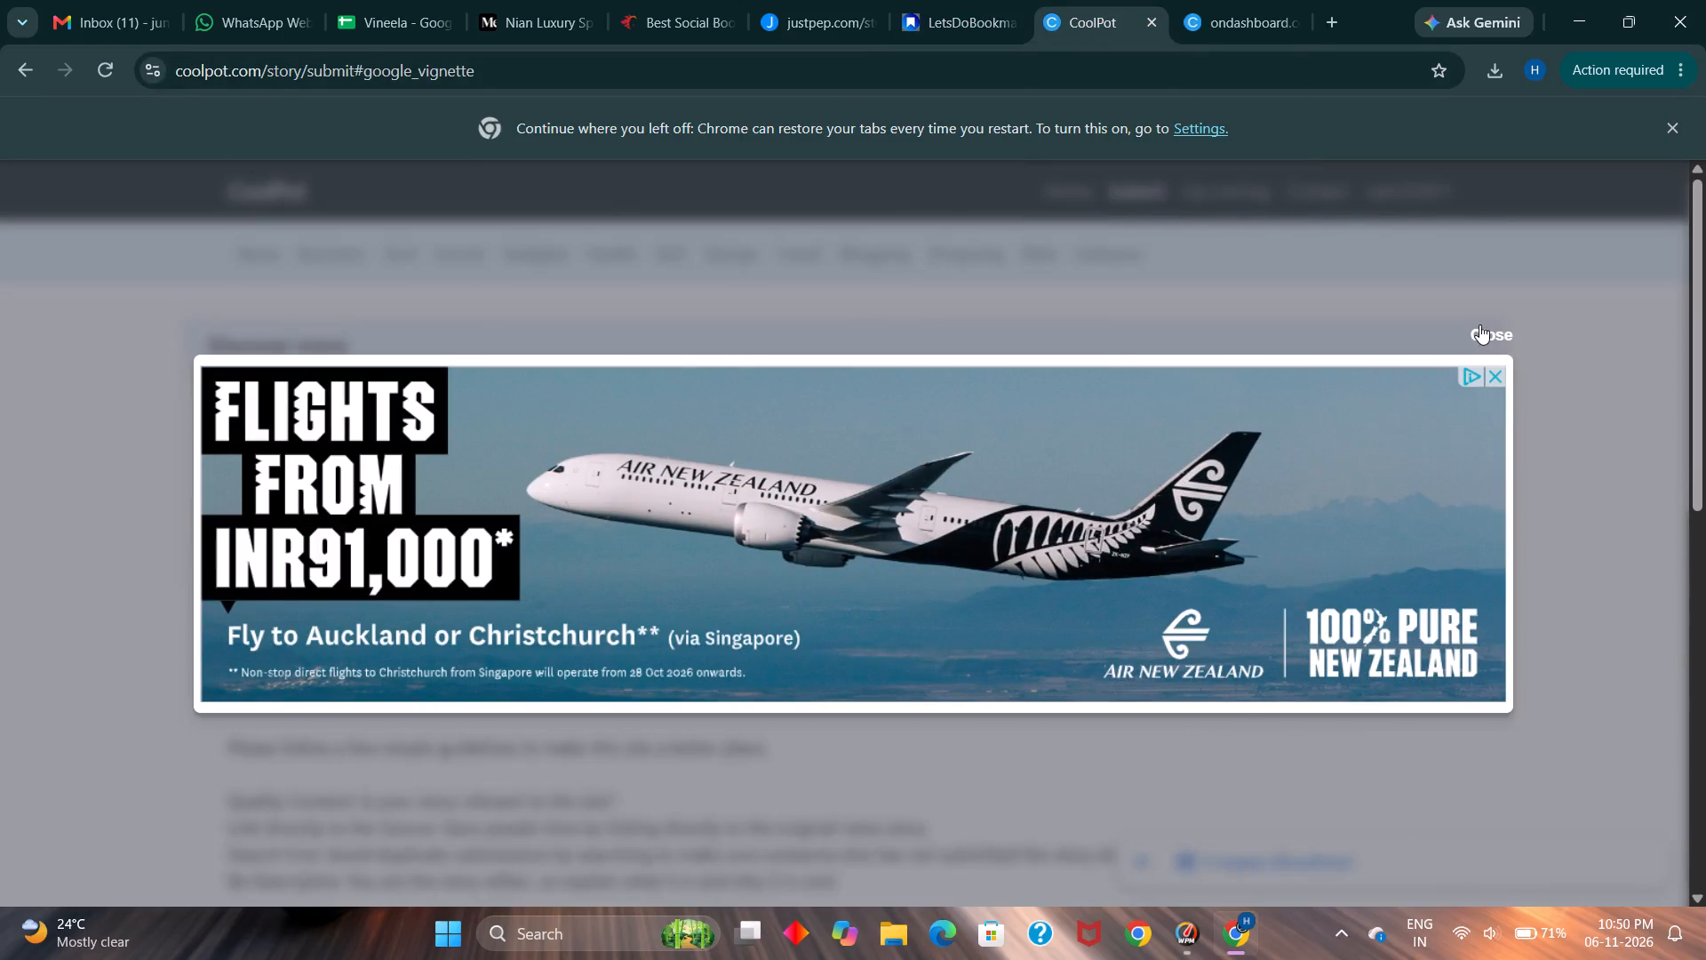
pyautogui.click(1479, 324)
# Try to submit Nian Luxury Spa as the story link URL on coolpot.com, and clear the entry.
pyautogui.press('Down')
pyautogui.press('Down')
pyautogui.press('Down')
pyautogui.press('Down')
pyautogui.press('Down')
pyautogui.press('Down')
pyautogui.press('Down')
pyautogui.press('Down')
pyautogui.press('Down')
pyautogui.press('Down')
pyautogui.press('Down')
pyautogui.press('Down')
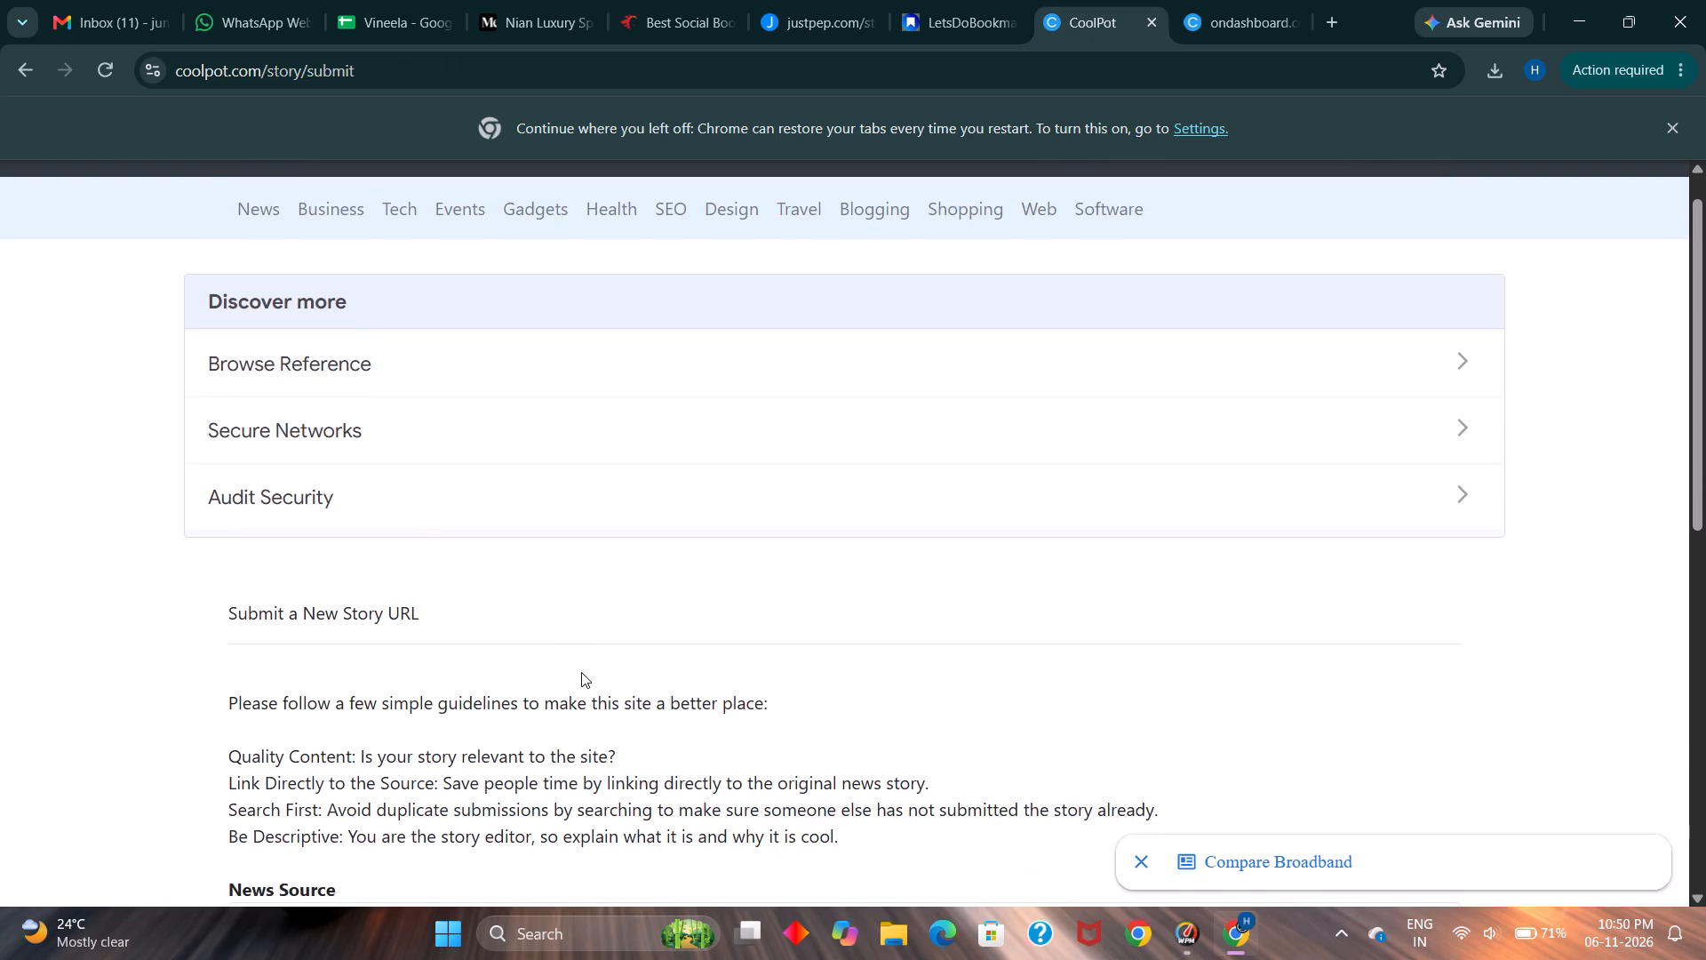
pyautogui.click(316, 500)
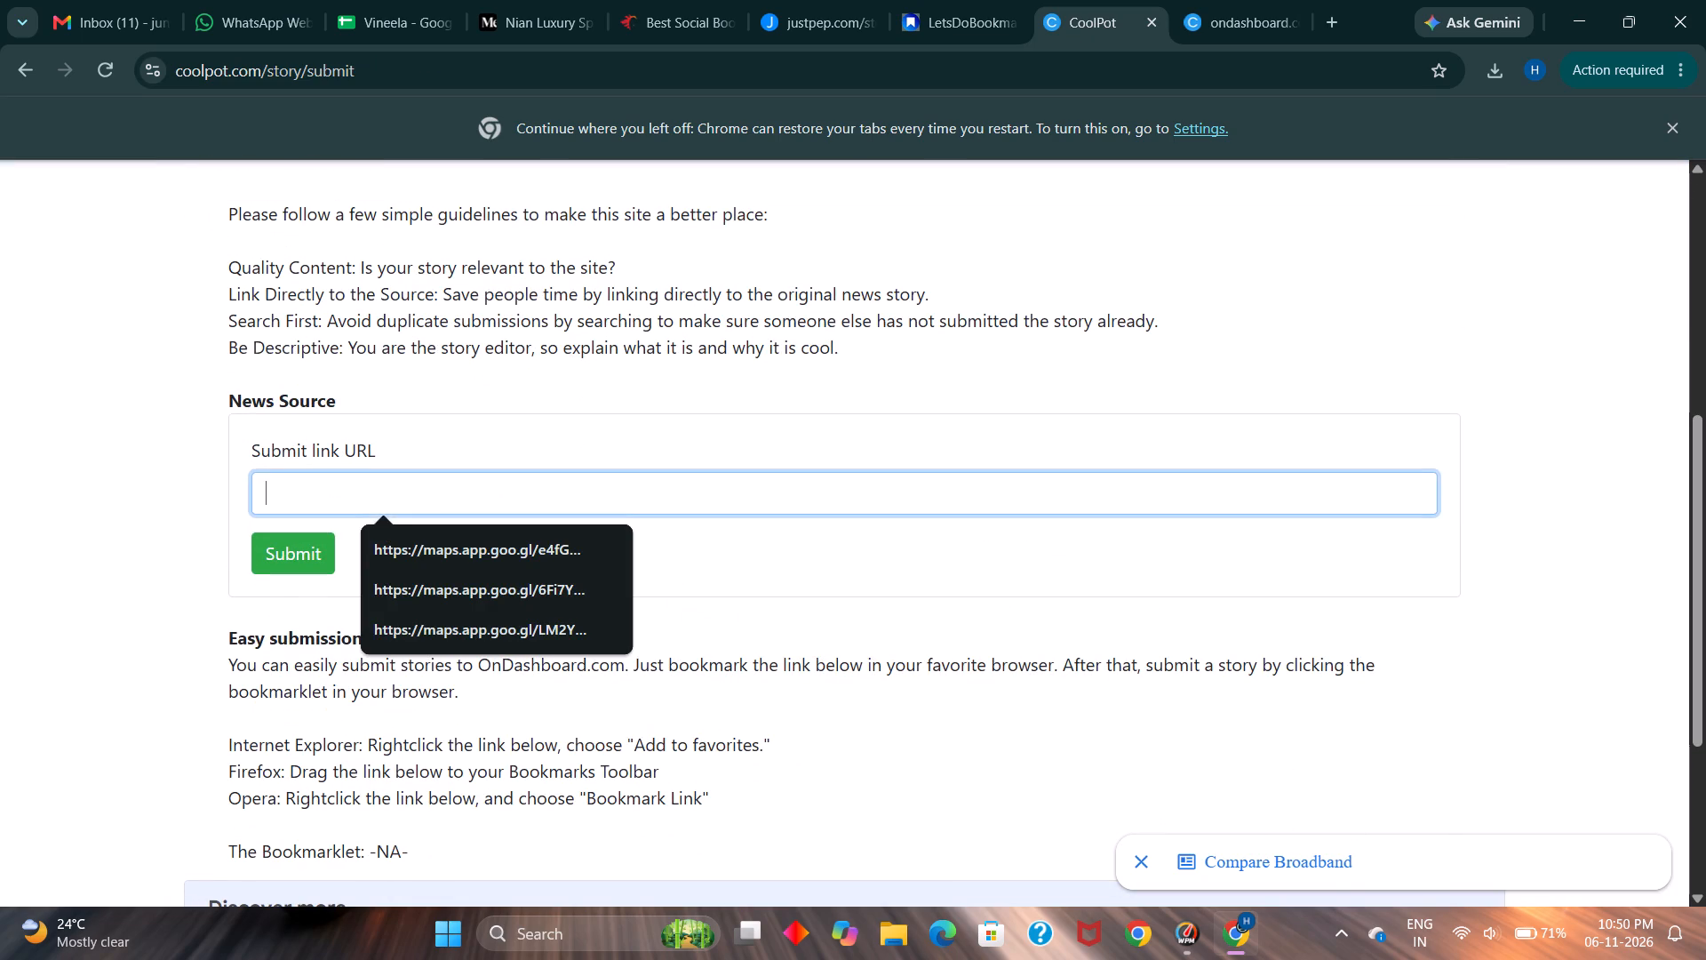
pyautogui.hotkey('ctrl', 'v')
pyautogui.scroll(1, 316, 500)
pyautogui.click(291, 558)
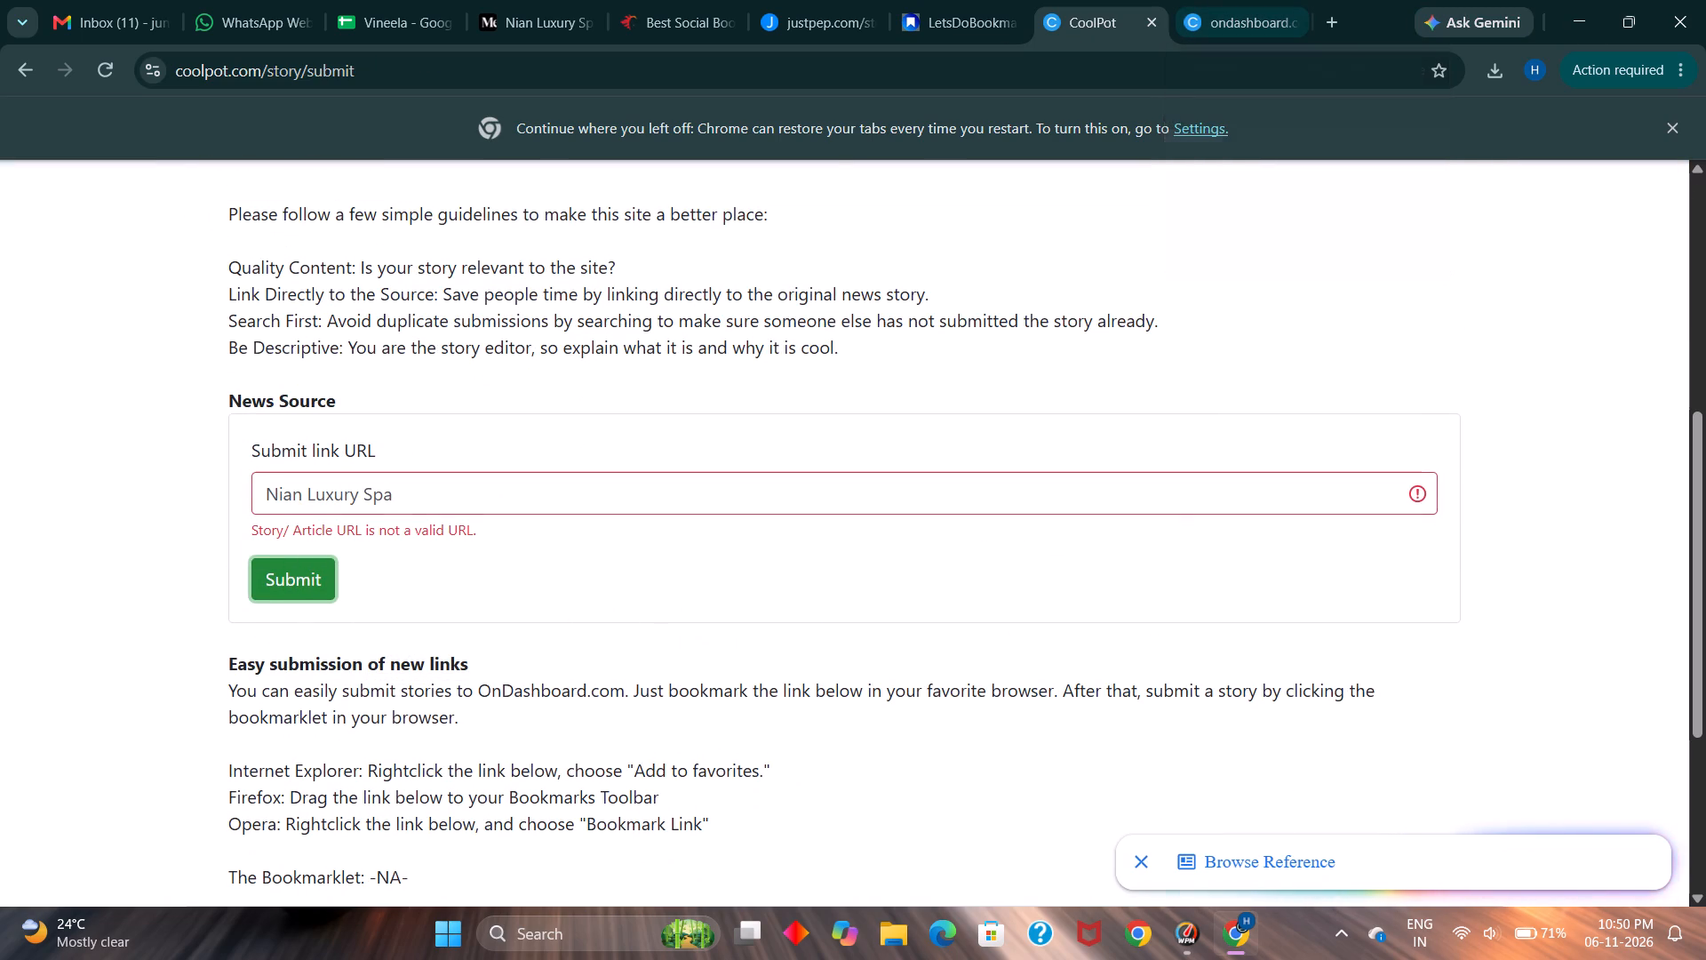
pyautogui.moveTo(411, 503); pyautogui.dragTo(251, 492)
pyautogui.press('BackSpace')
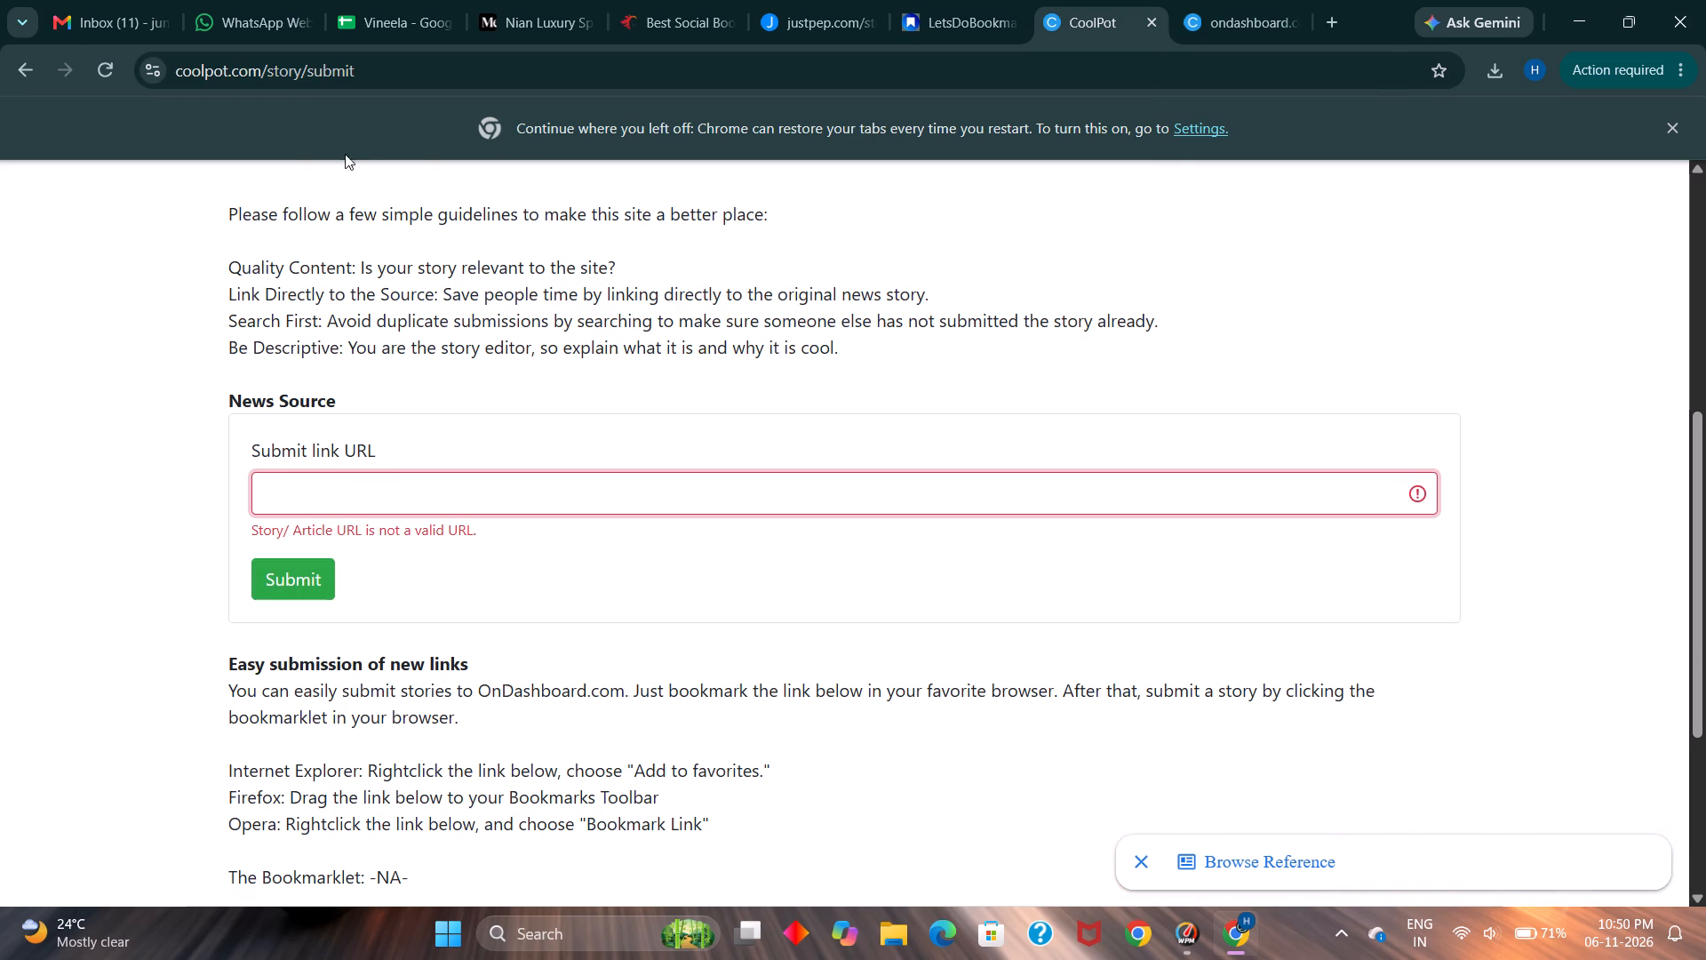
# Copy the Maplink URL from the contact details at the end of the Nian Luxury Spa Medium article.
pyautogui.click(515, 18)
pyautogui.click(392, 577)
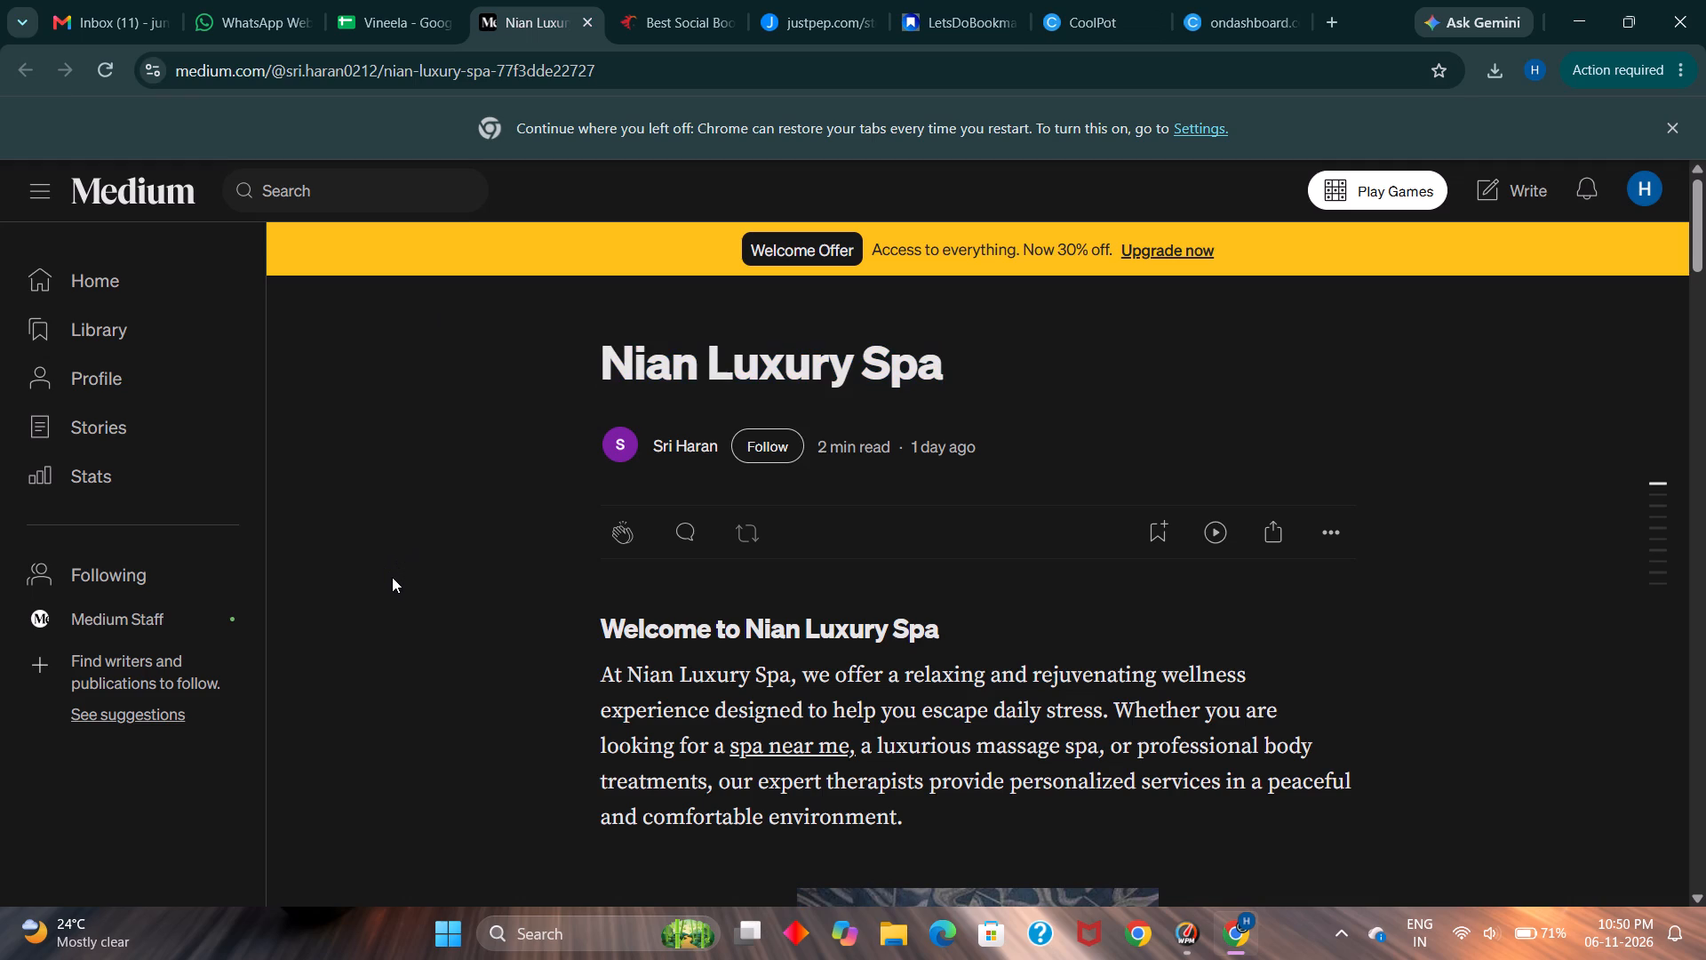
pyautogui.press('Down')
pyautogui.press('Down')
pyautogui.press('Down')
pyautogui.press('Down')
pyautogui.press('Down')
pyautogui.press('Down')
pyautogui.press('Down')
pyautogui.press('Down')
pyautogui.press('Down')
pyautogui.press('Down')
pyautogui.press('Down')
pyautogui.press('Down')
pyautogui.press('Down')
pyautogui.press('Down')
pyautogui.press('Down')
pyautogui.press('Down')
pyautogui.press('Down')
pyautogui.press('Down')
pyautogui.press('Down')
pyautogui.press('Down')
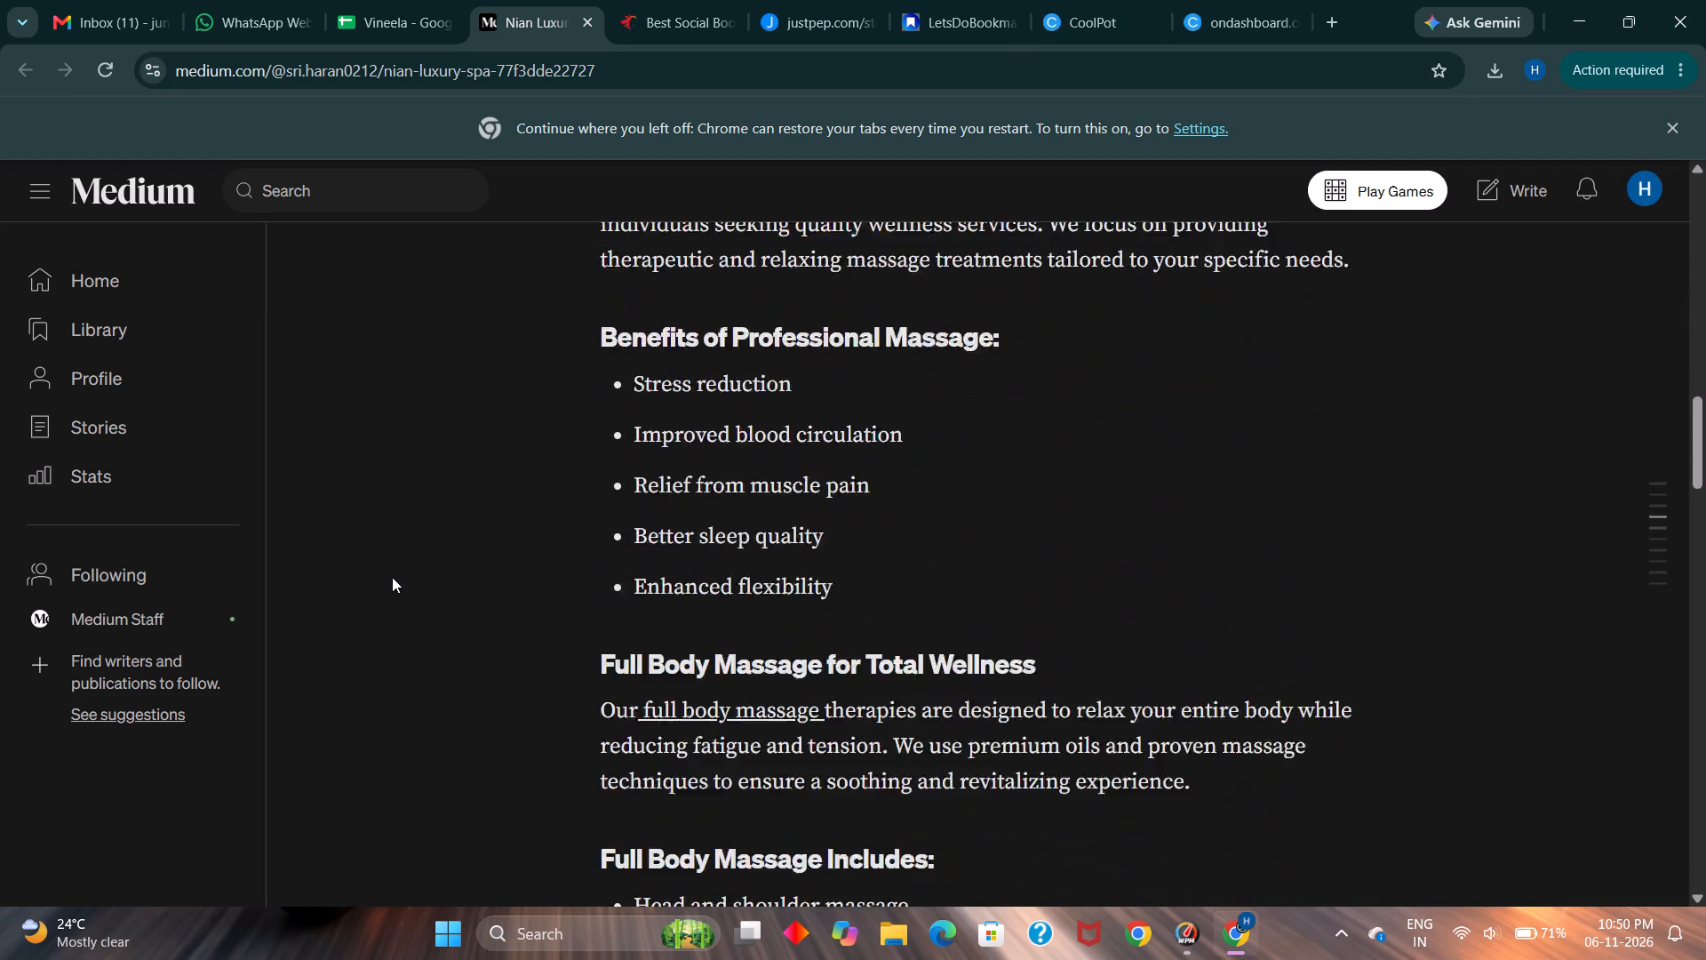
pyautogui.press('Down')
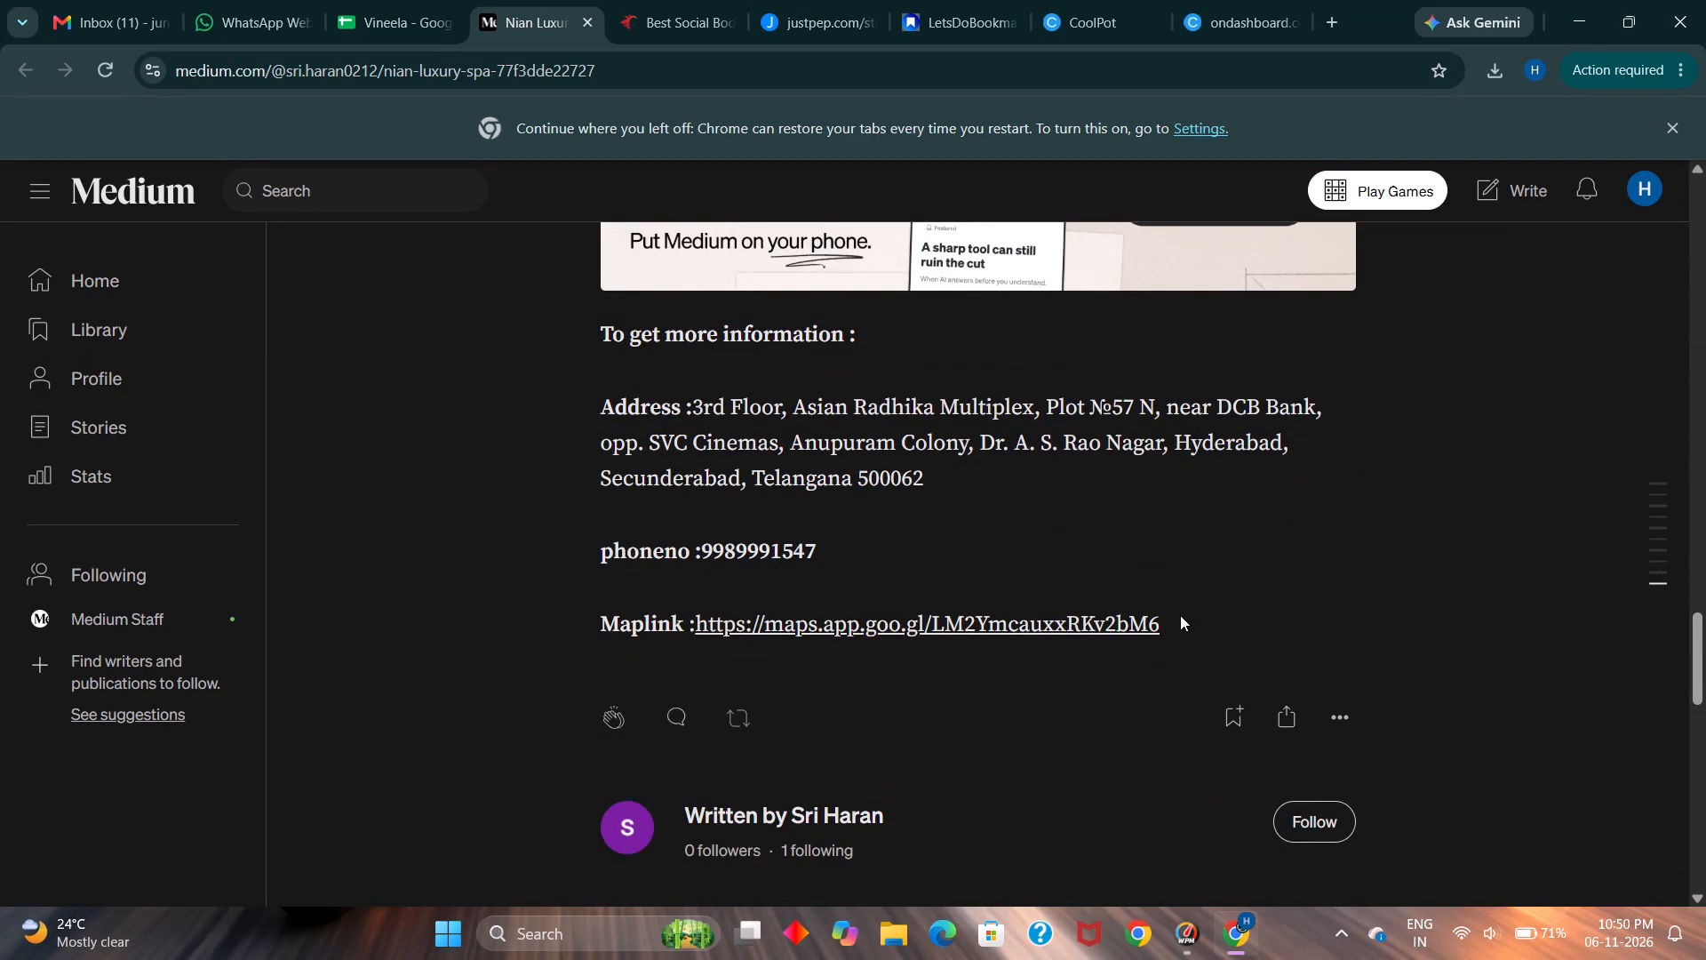
pyautogui.moveTo(1180, 615); pyautogui.dragTo(698, 595)
pyautogui.hotkey('ctrl', 'c')
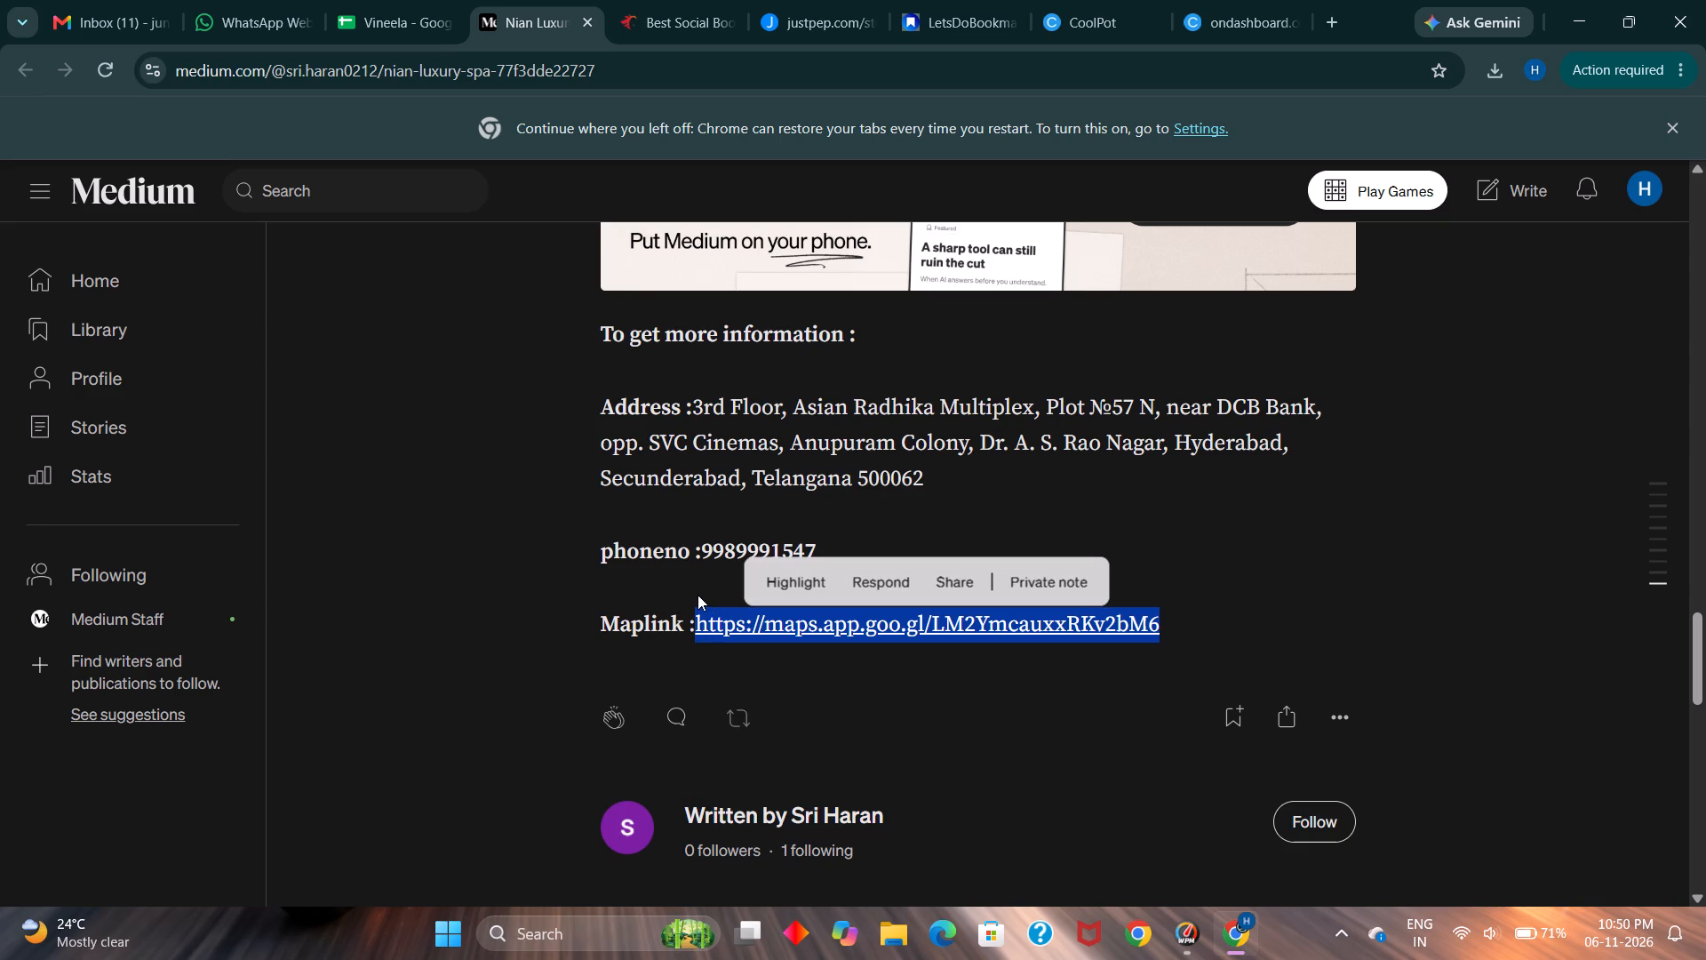
pyautogui.click(1093, 4)
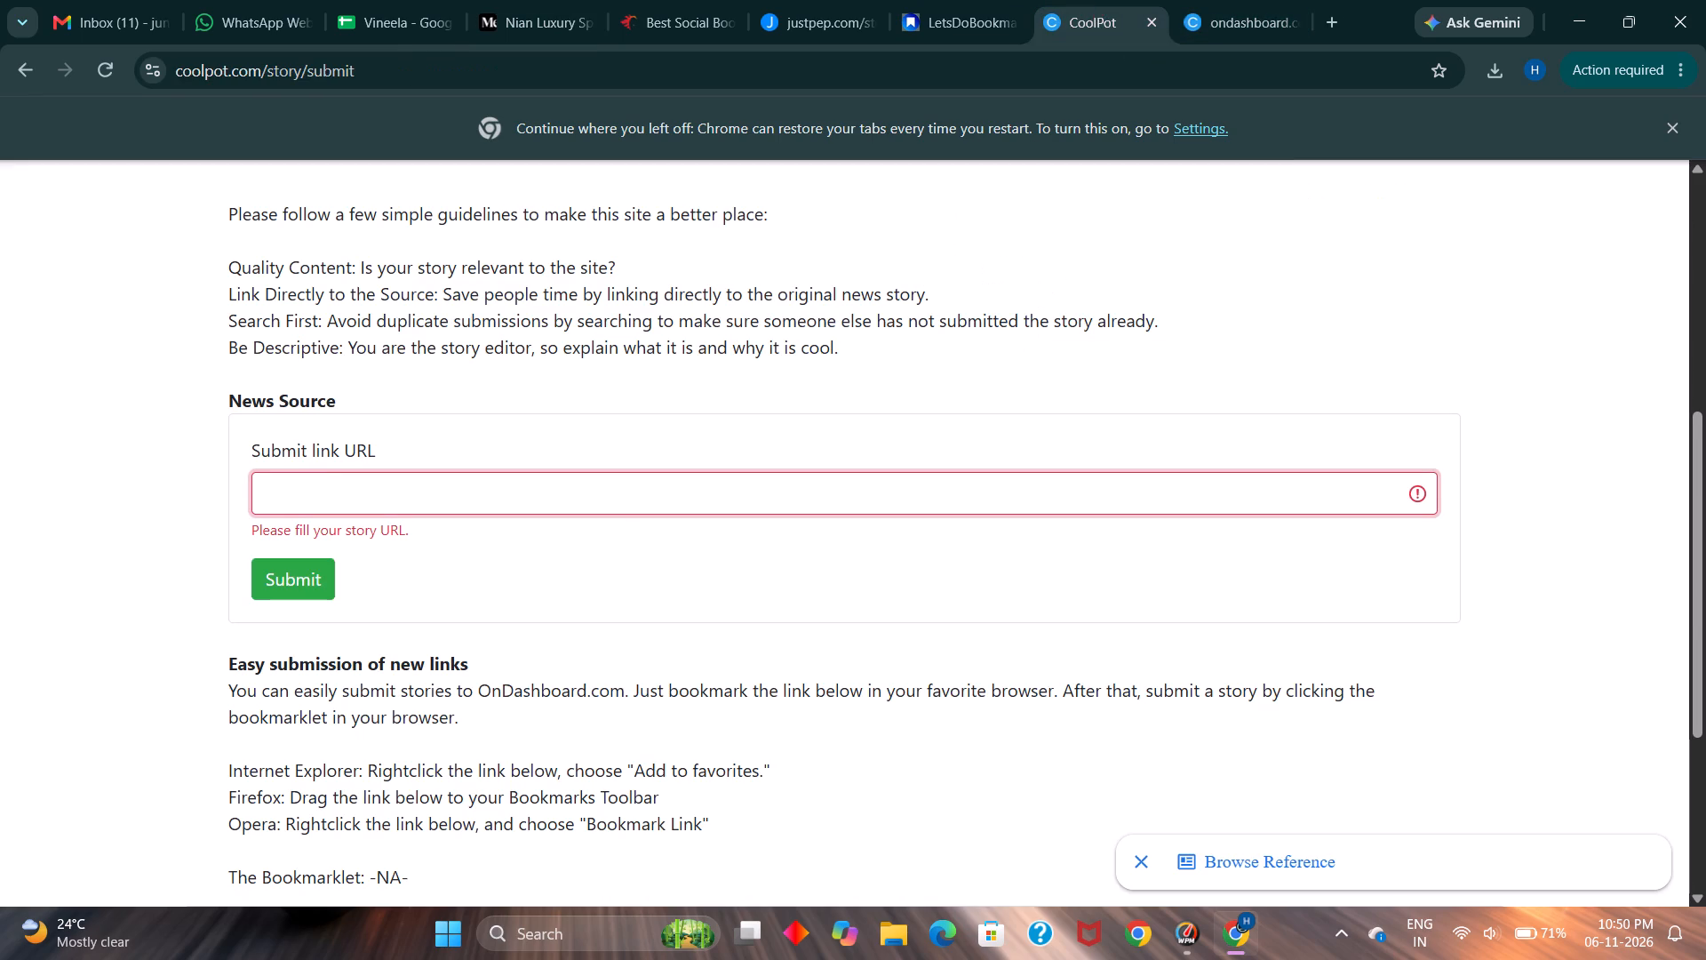
pyautogui.click(327, 472)
pyautogui.hotkey('ctrl', 'v')
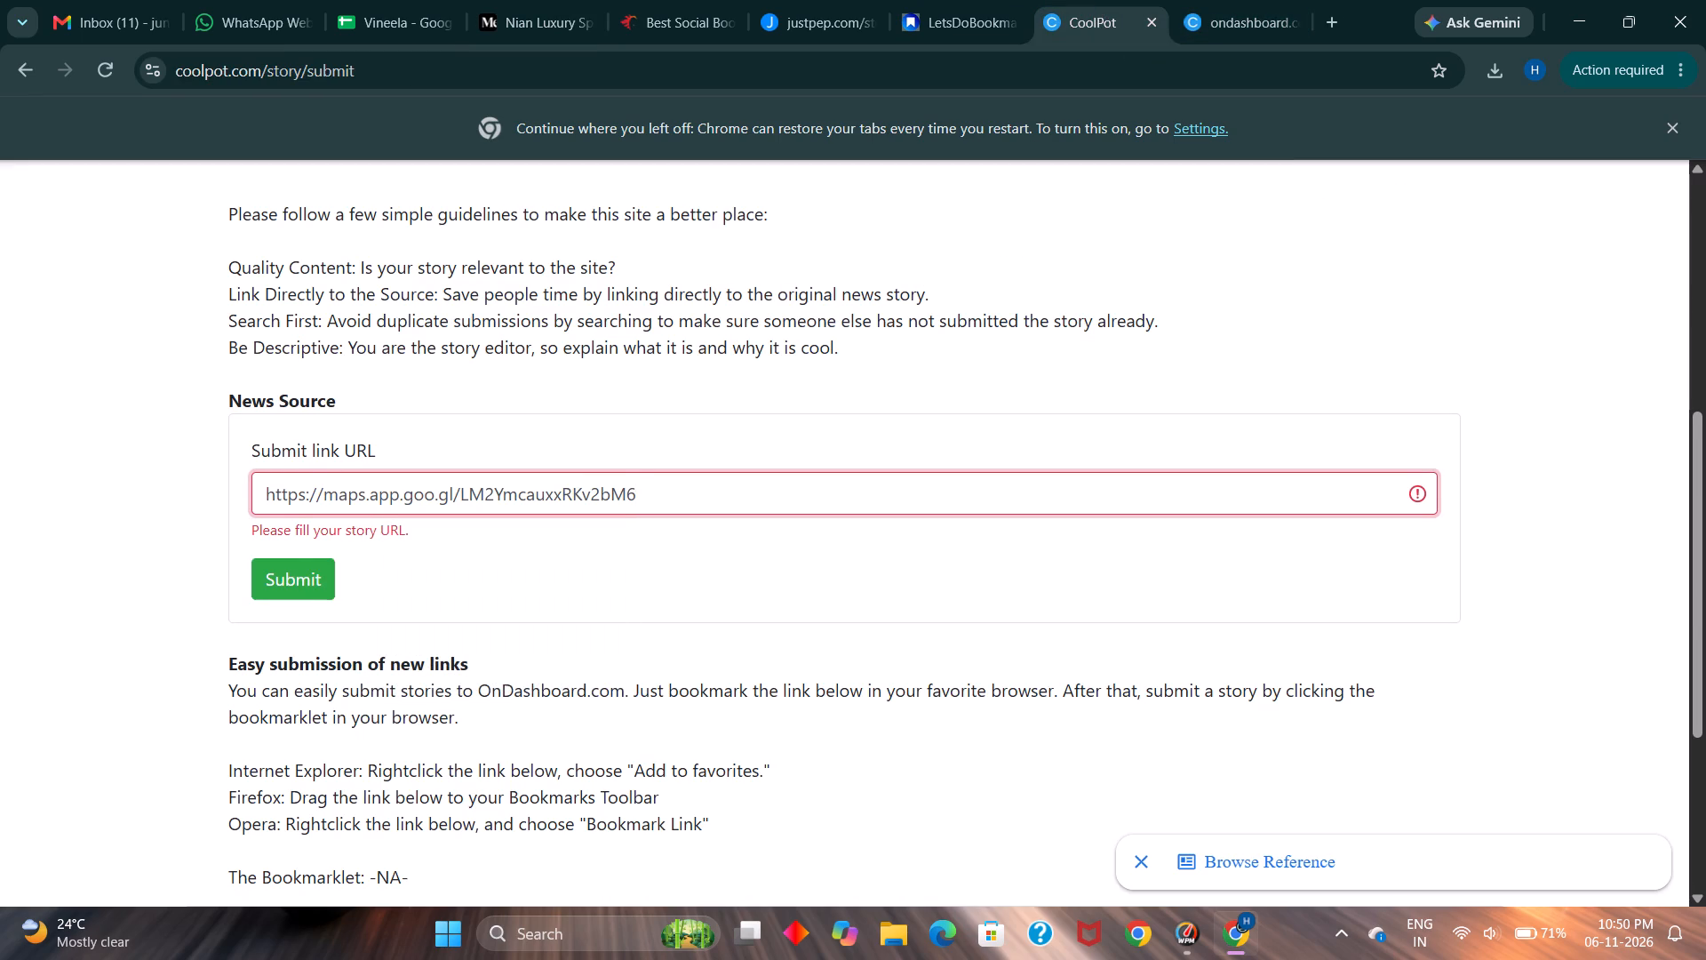
pyautogui.click(306, 579)
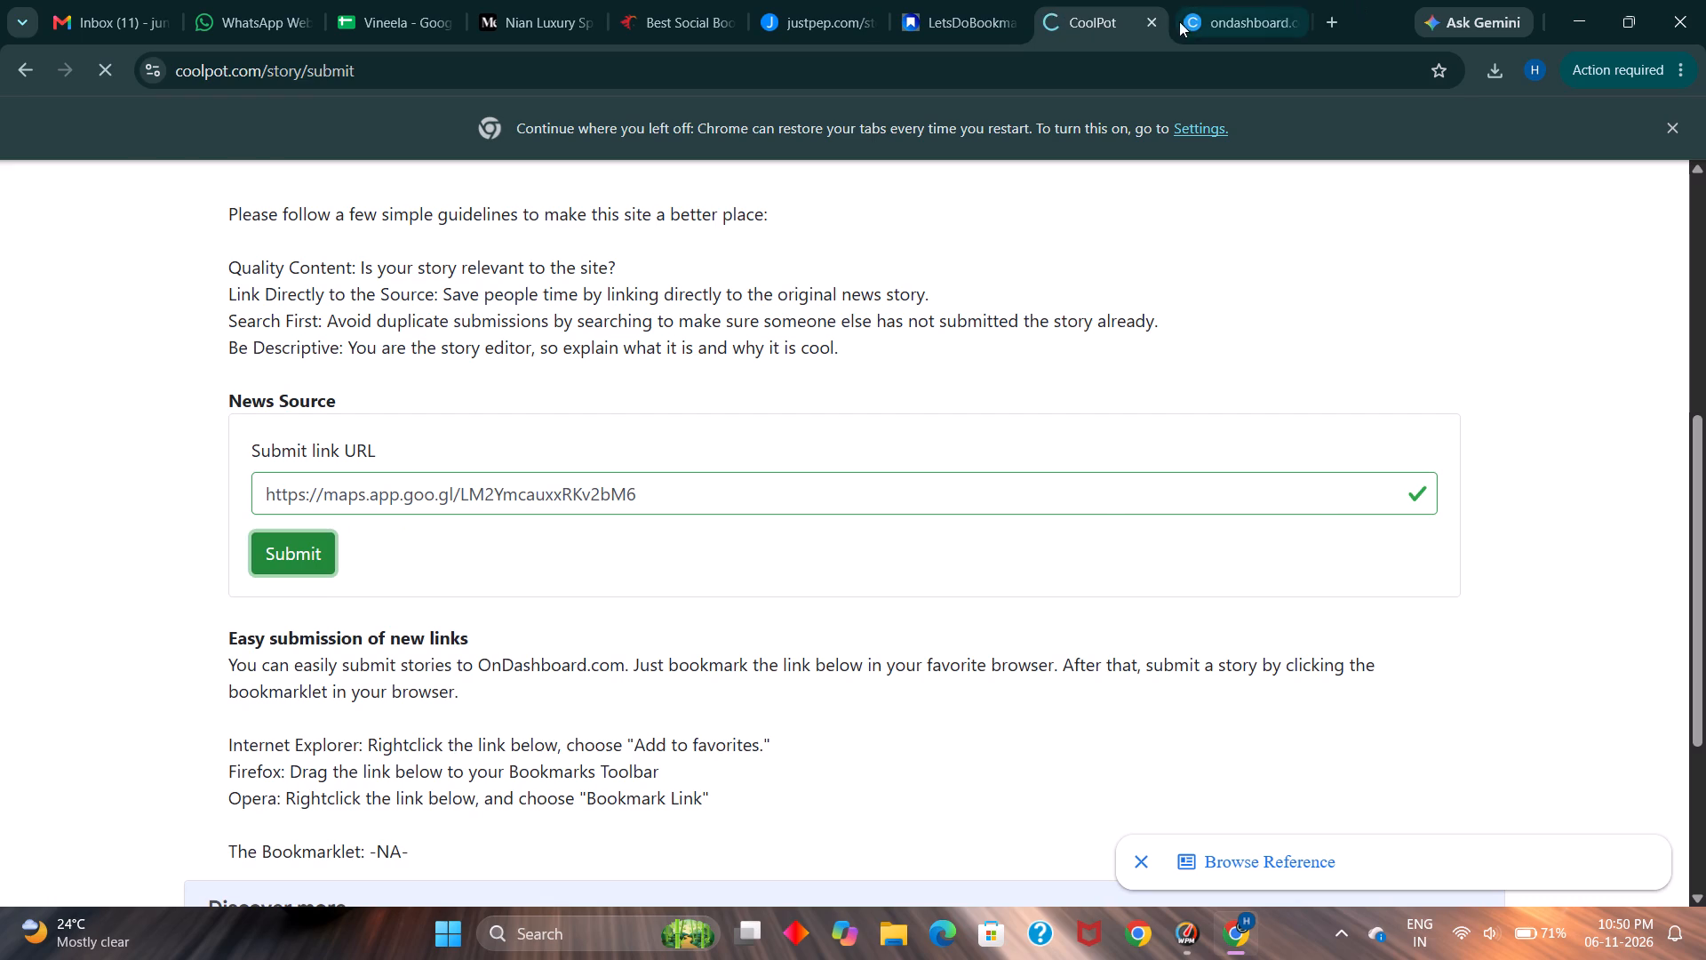
# Copy the headline Nian Luxury Spa from the top of the Medium article.
pyautogui.click(1193, 21)
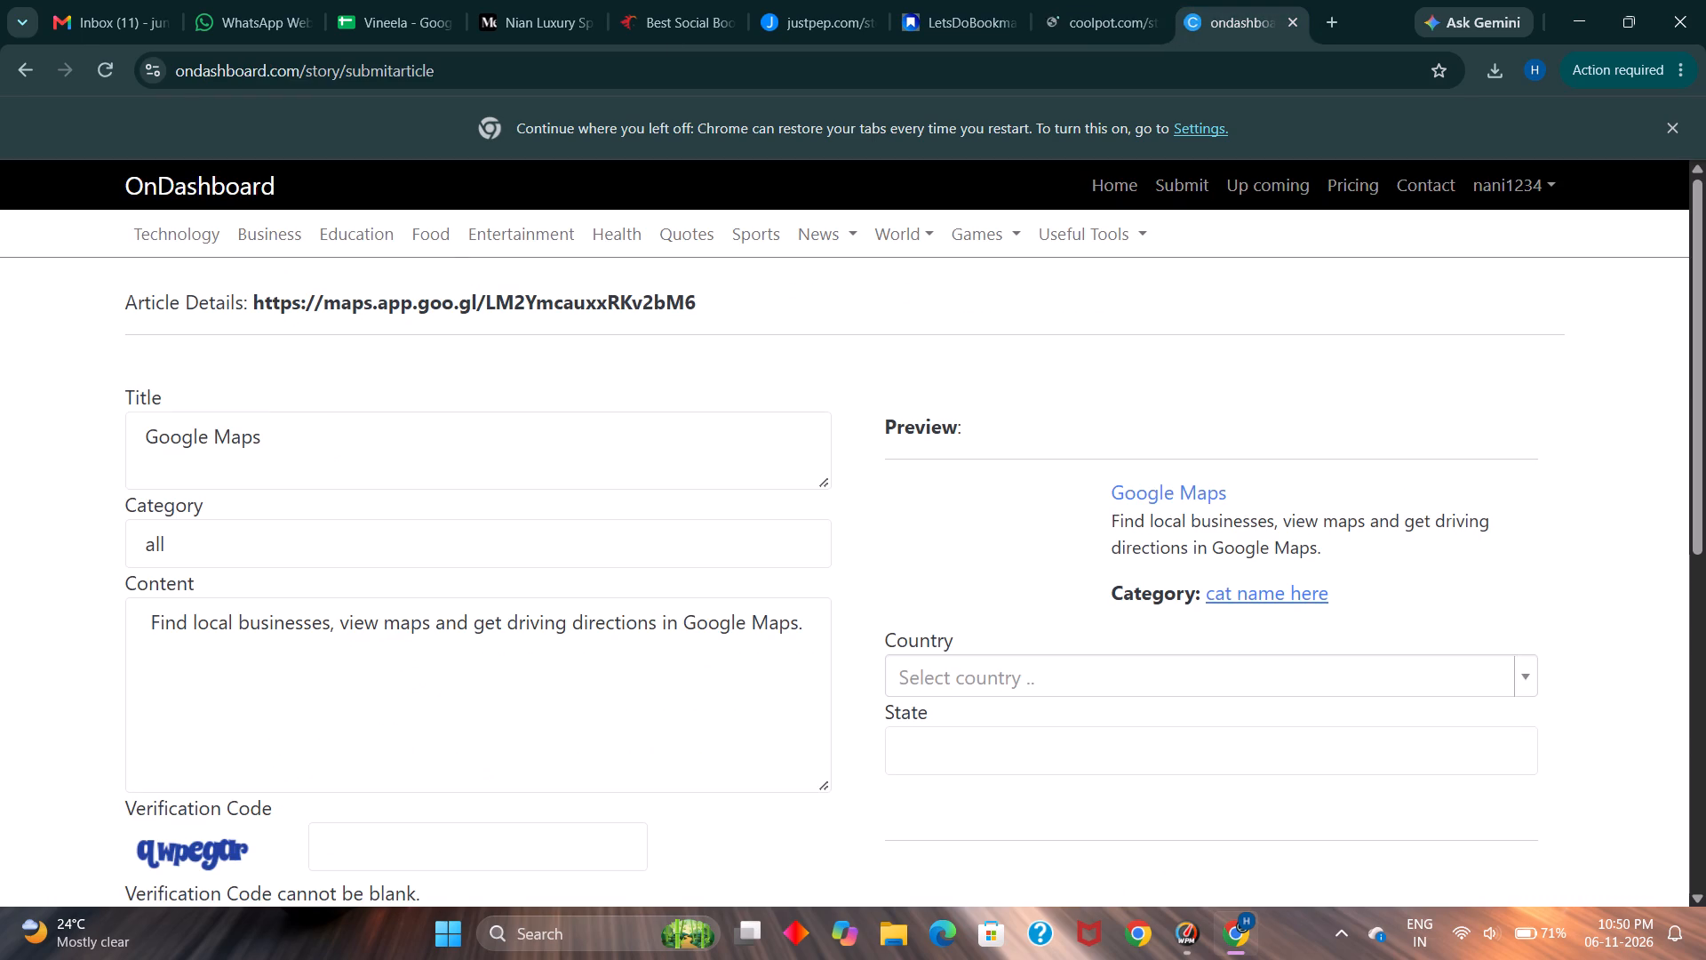
pyautogui.click(501, 33)
pyautogui.click(482, 556)
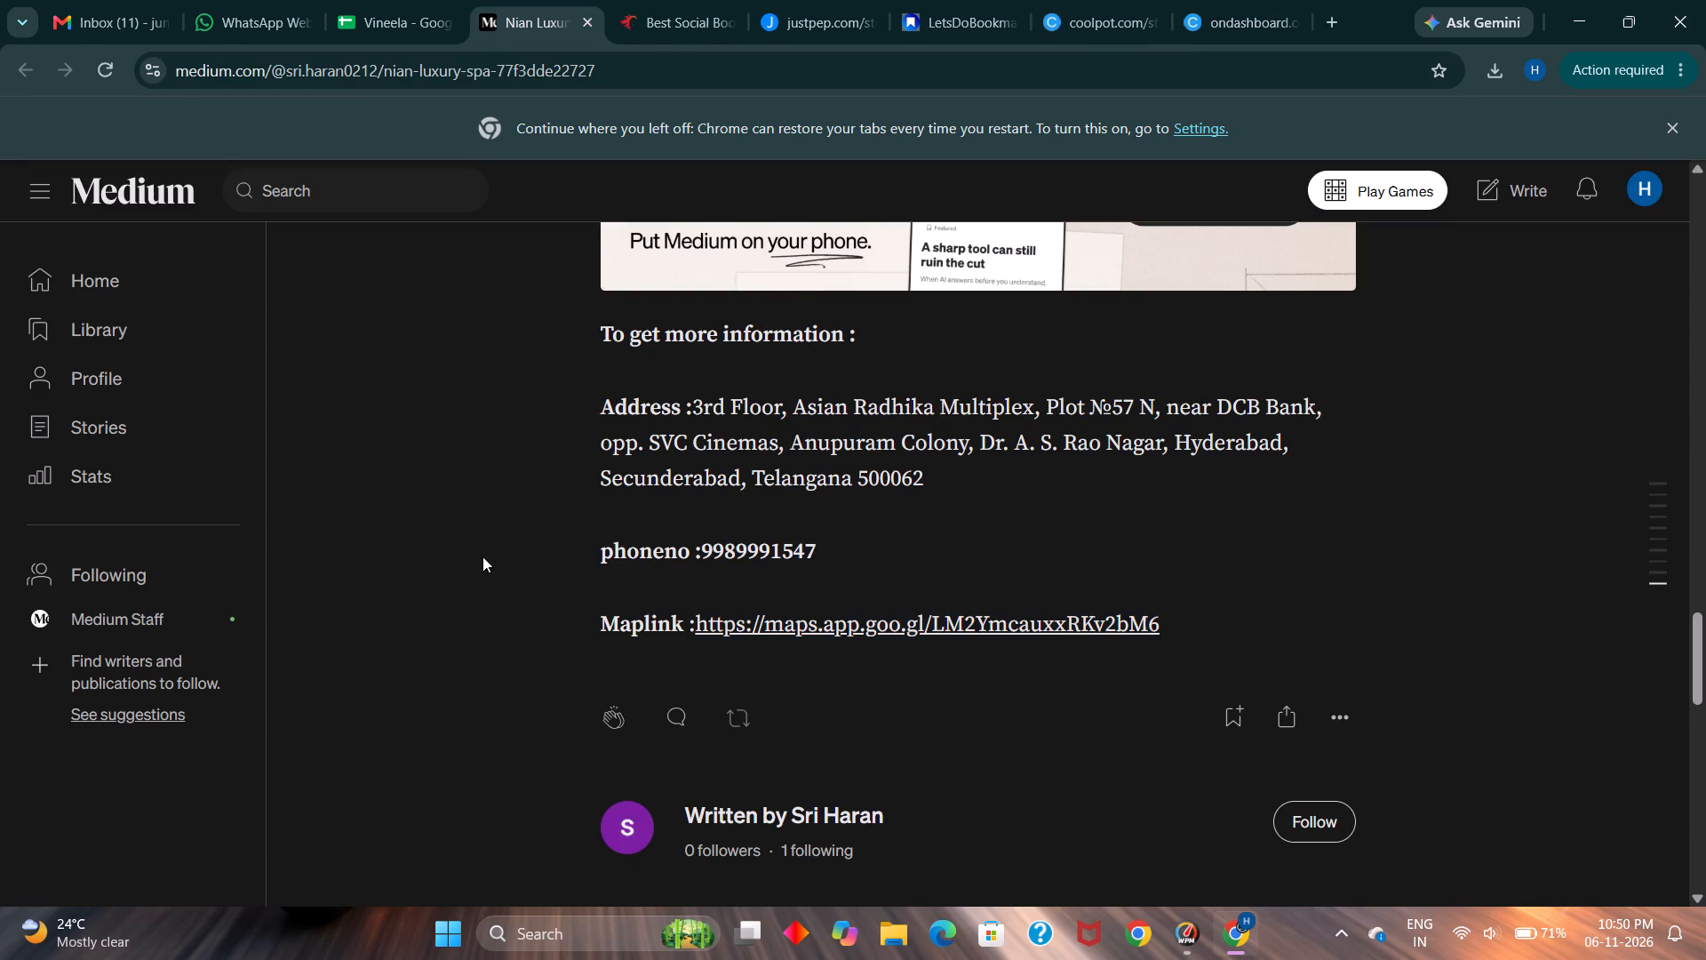
pyautogui.press('Up')
pyautogui.press('Up')
pyautogui.press('Up')
pyautogui.press('Up')
pyautogui.press('Up')
pyautogui.press('Up')
pyautogui.press('Up')
pyautogui.press('Up')
pyautogui.press('Up')
pyautogui.press('Up')
pyautogui.press('Up')
pyautogui.press('Up')
pyautogui.press('Up')
pyautogui.press('Up')
pyautogui.press('Up')
pyautogui.press('Up')
pyautogui.press('Up')
pyautogui.press('Up')
pyautogui.press('Up')
pyautogui.press('Up')
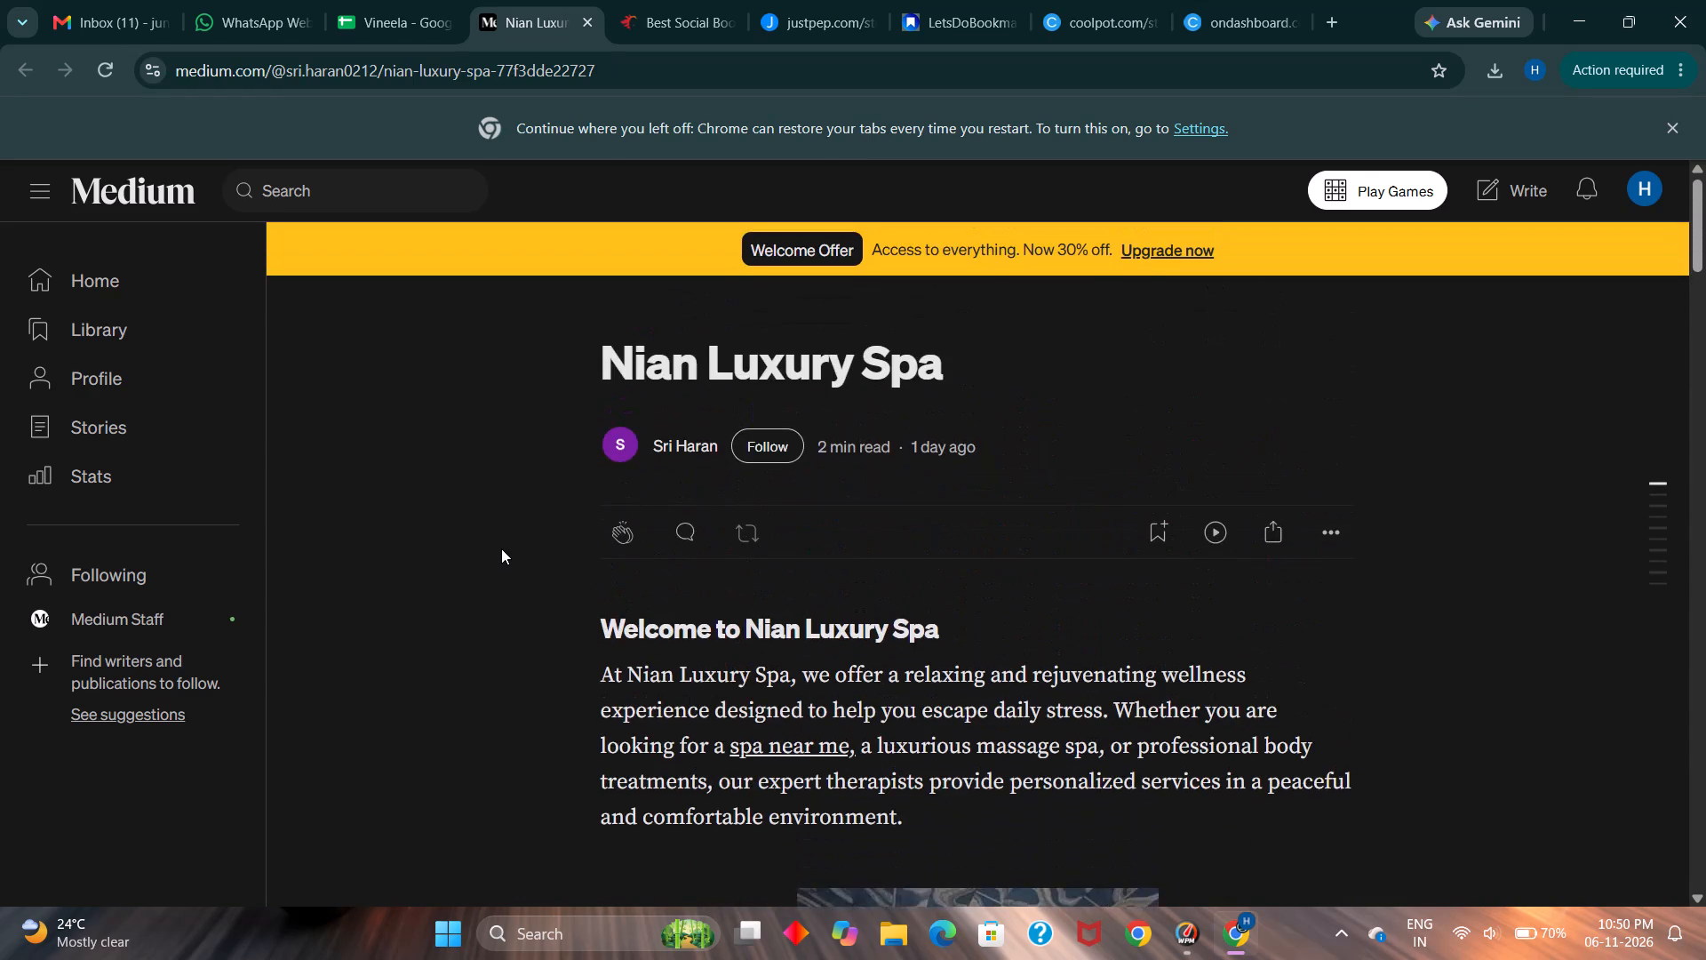
pyautogui.tripleClick(676, 363)
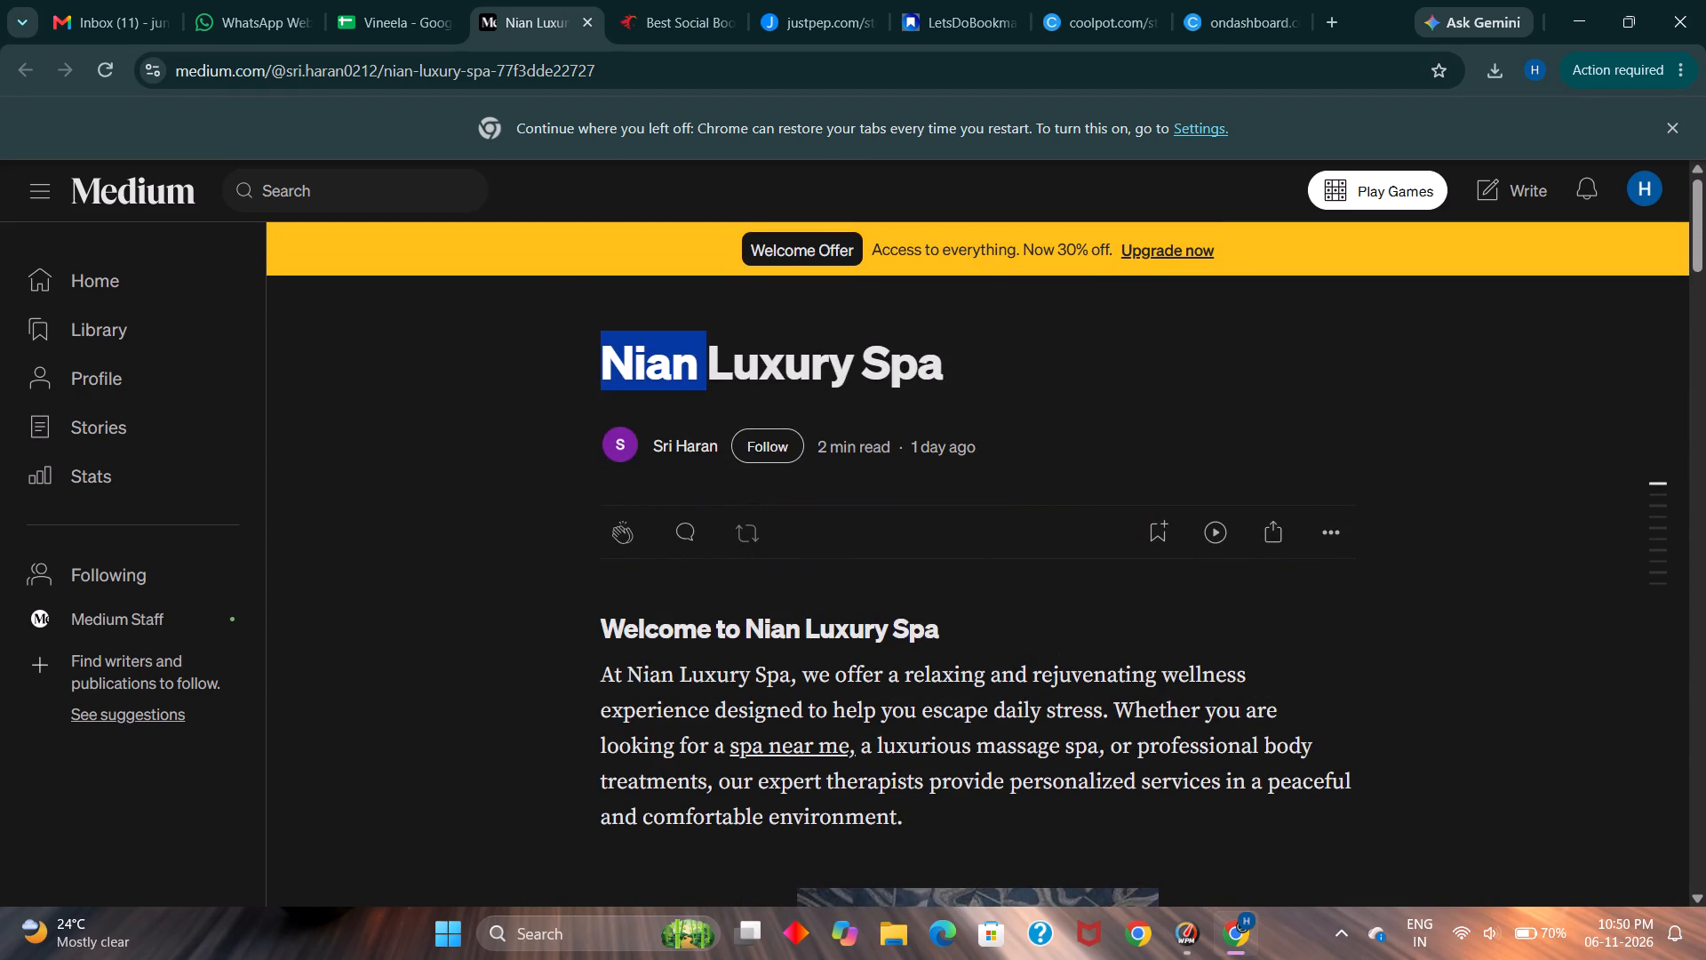
pyautogui.hotkey('ctrl', 'c')
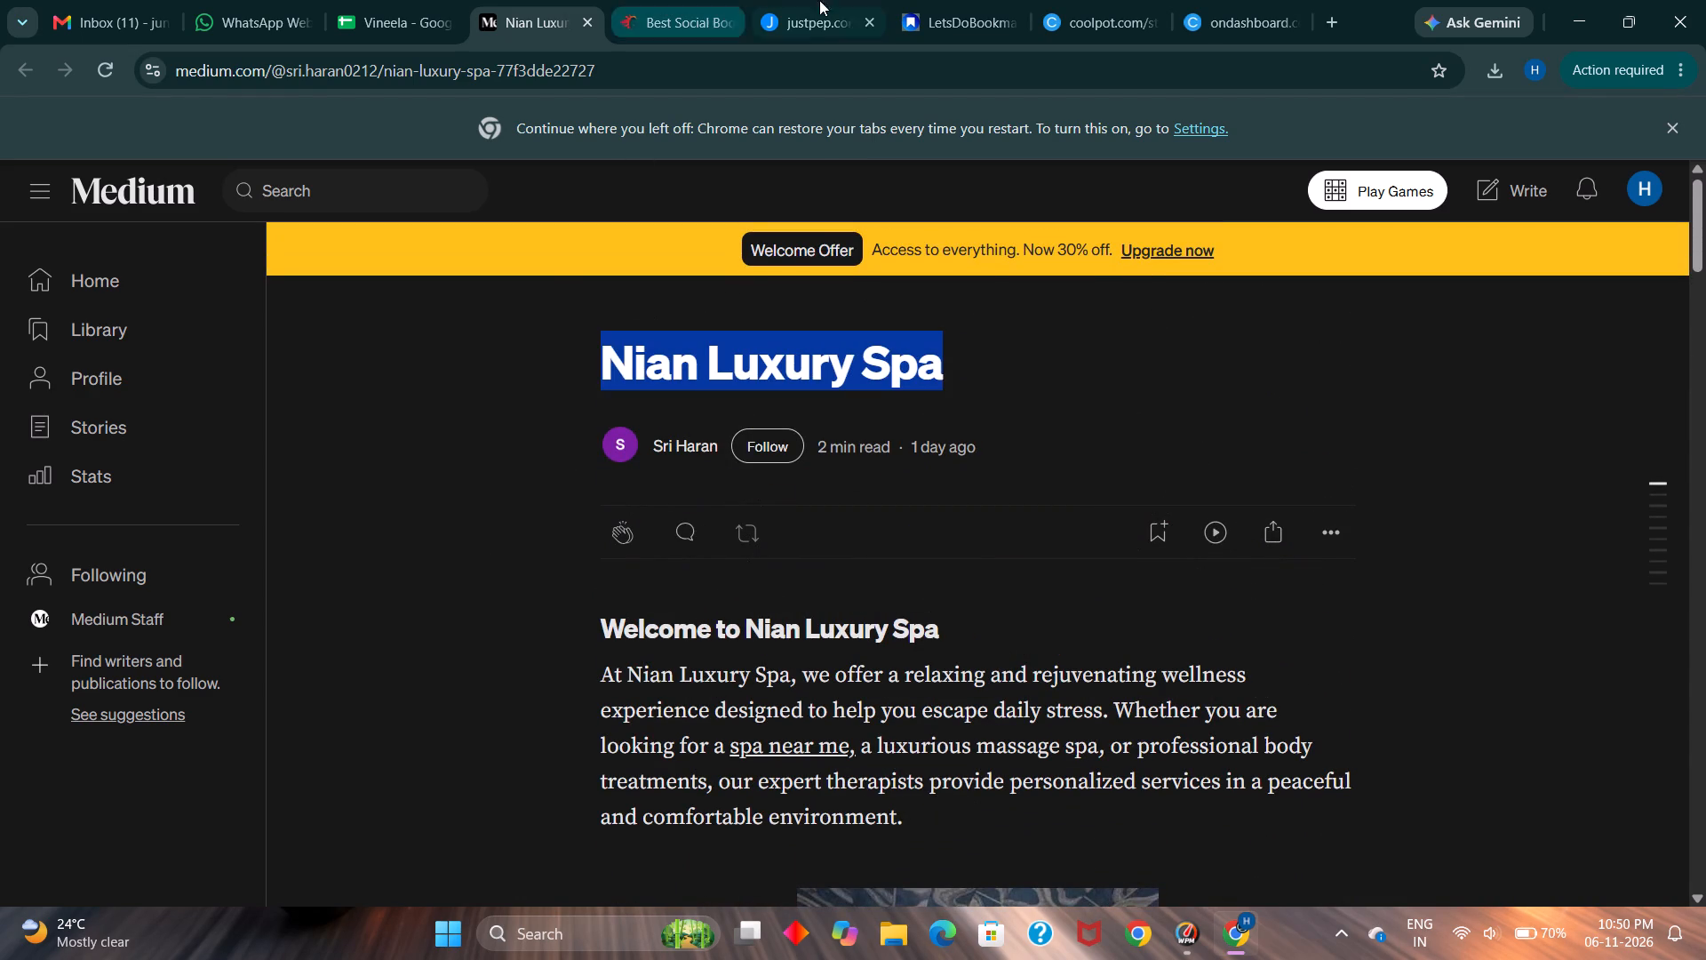
# Replace the article Title on coolpot.com with Nian Luxury Spa.
pyautogui.click(809, 12)
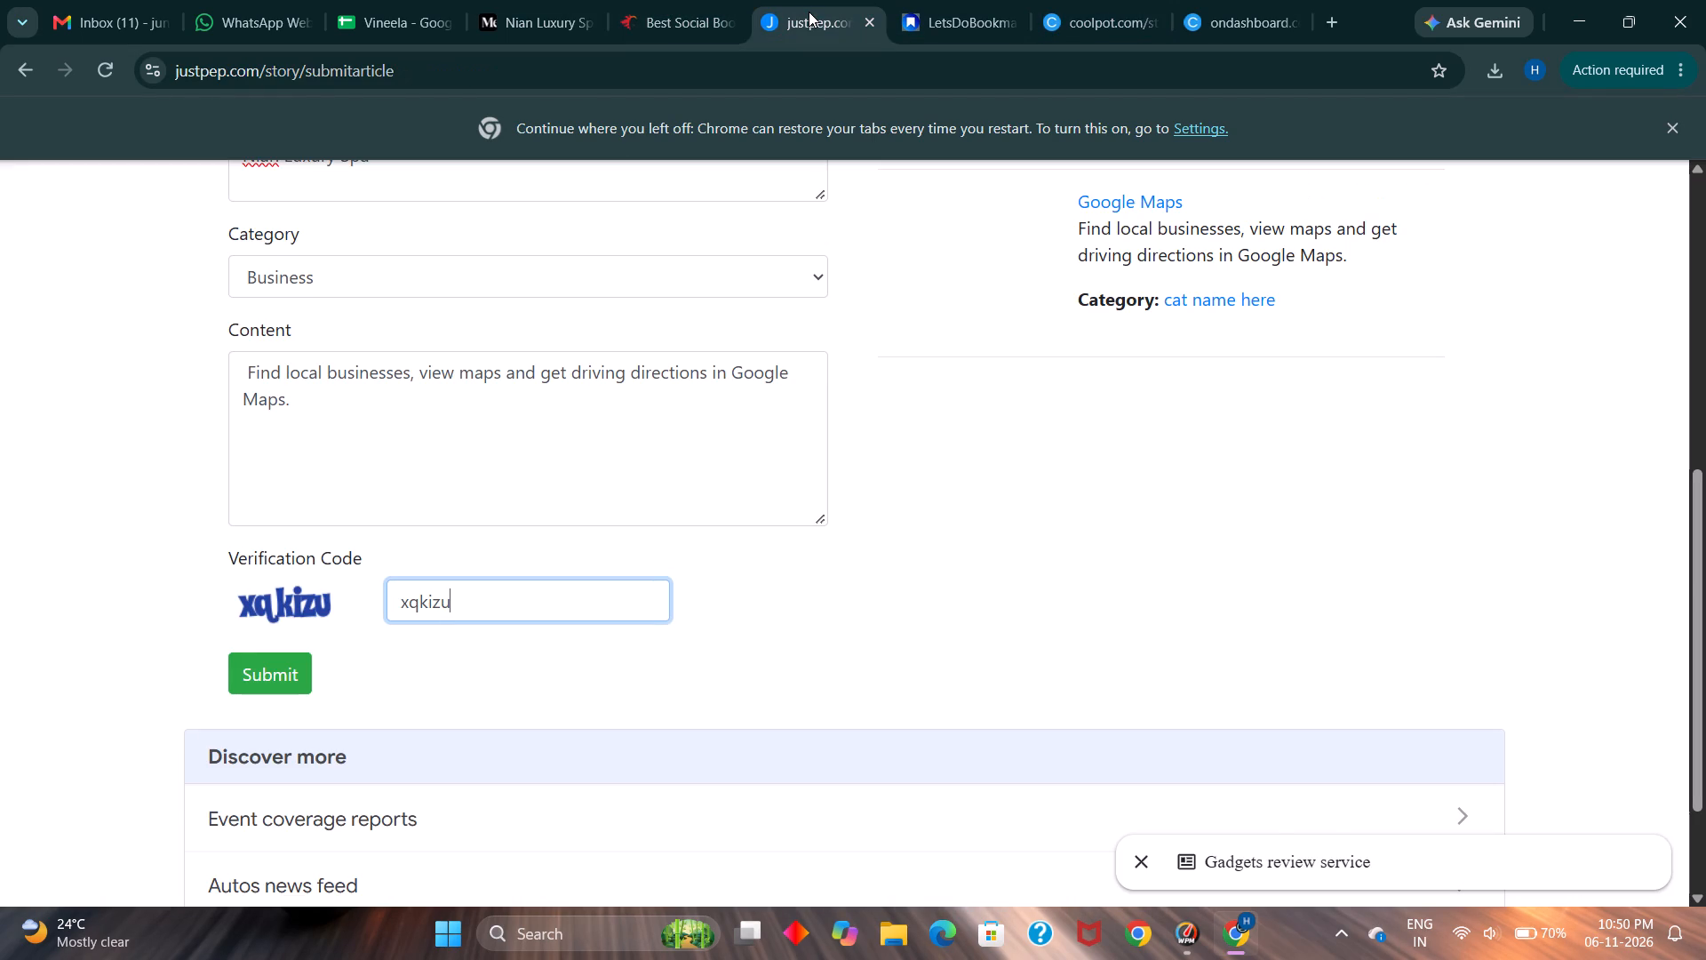
pyautogui.click(932, 12)
pyautogui.click(1098, 26)
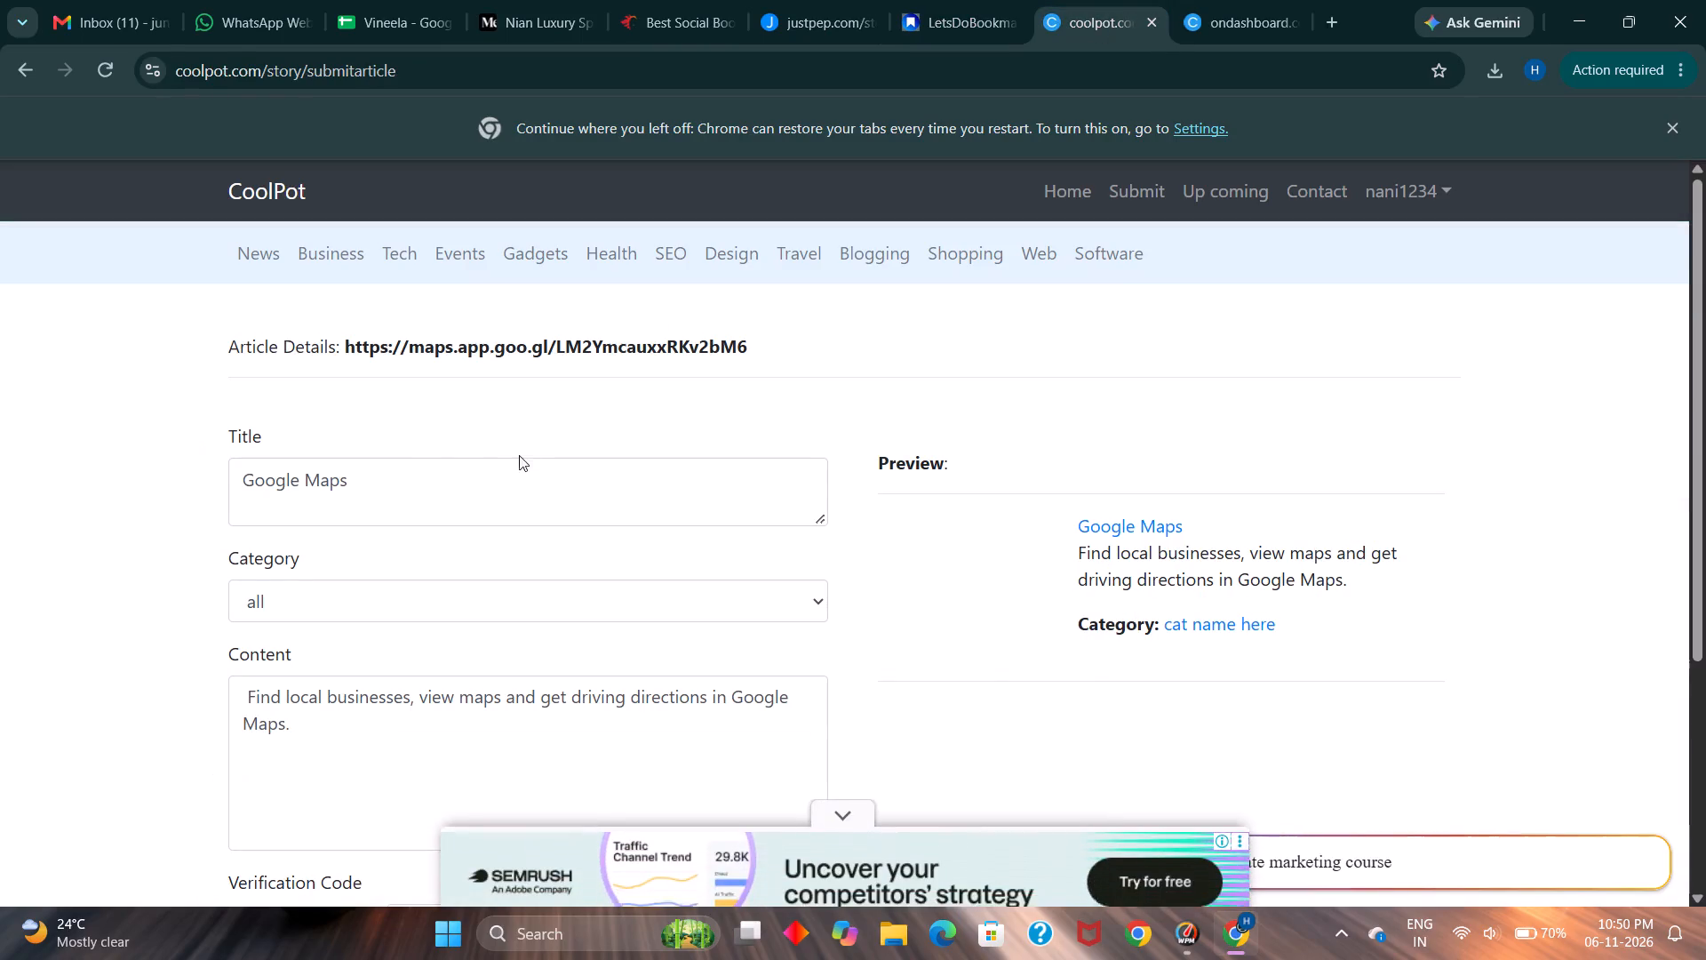
pyautogui.moveTo(369, 482); pyautogui.dragTo(228, 483)
pyautogui.press('BackSpace')
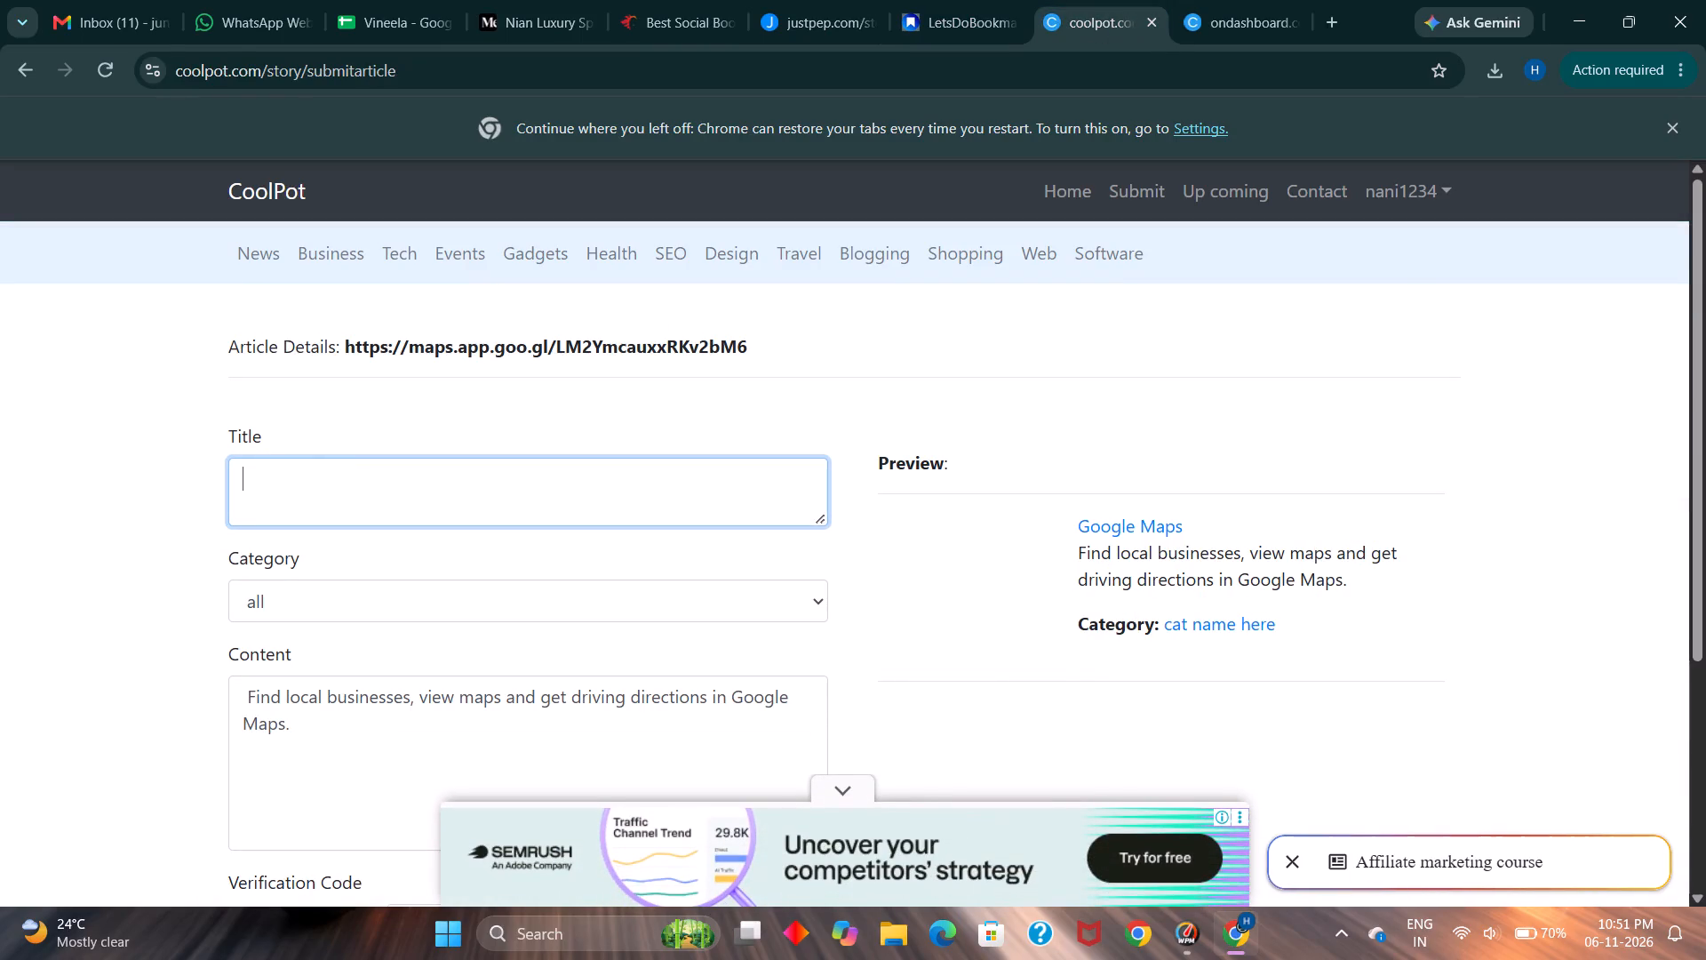
pyautogui.hotkey('ctrl', 'v')
# Replace the article Title on ondashboard.com with Nian Luxury Spa.
pyautogui.click(1207, 13)
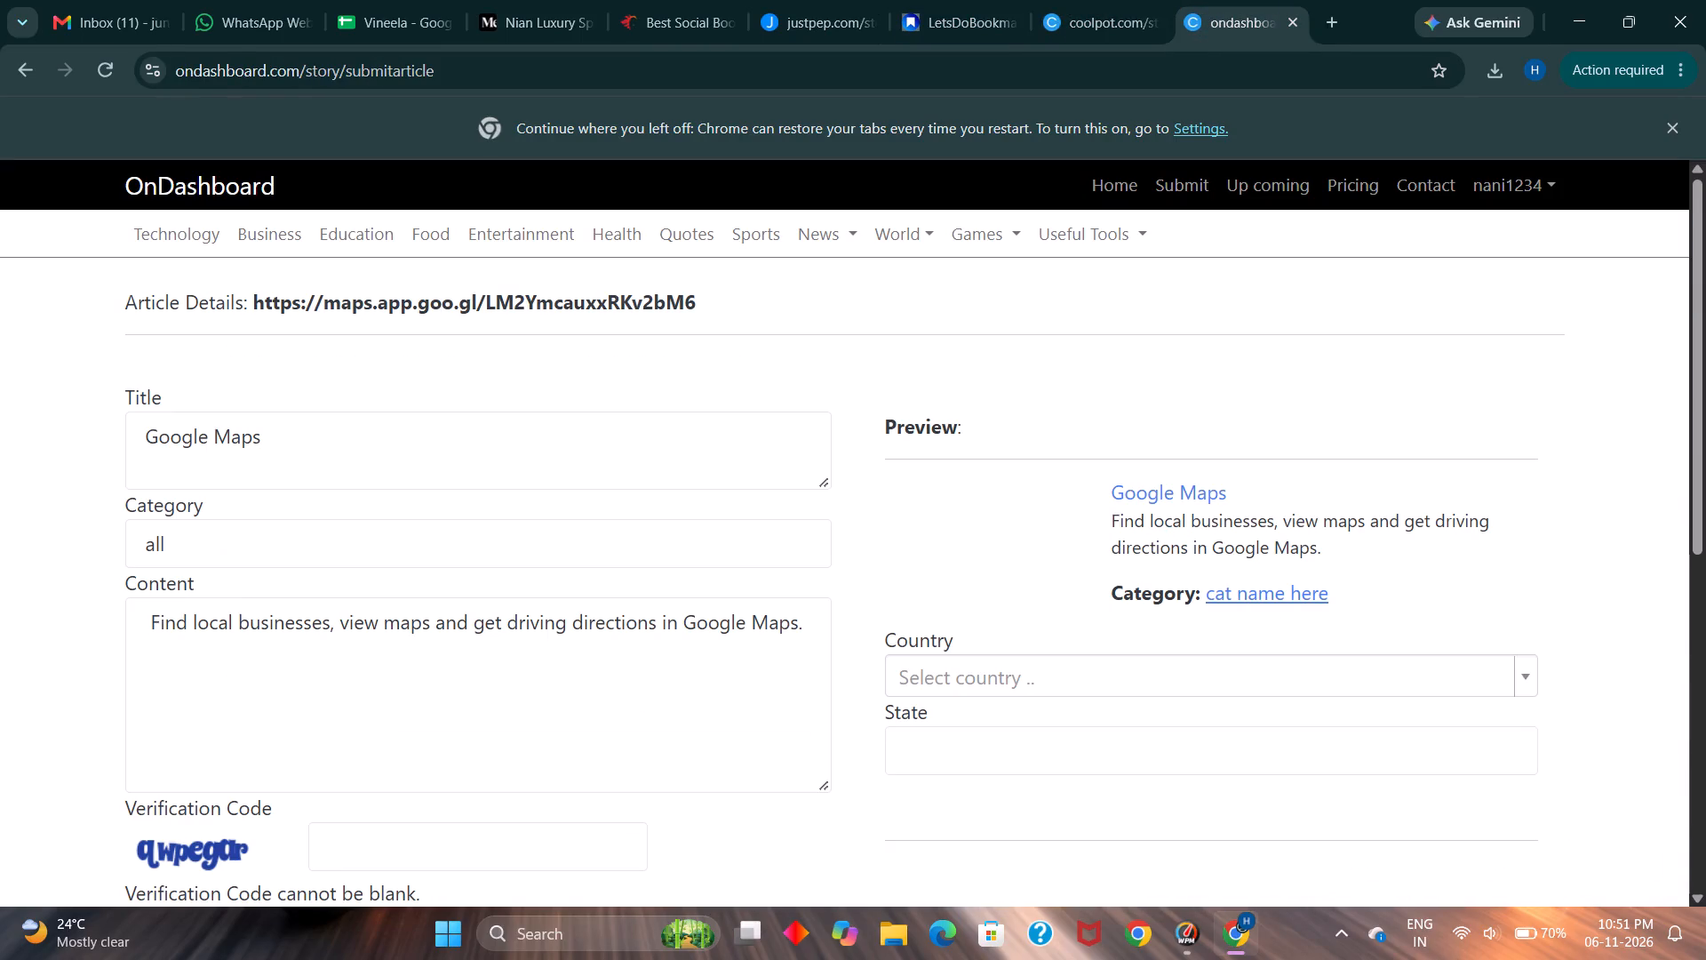
pyautogui.moveTo(290, 452); pyautogui.dragTo(134, 441)
pyautogui.press('BackSpace')
pyautogui.hotkey('ctrl', 'v')
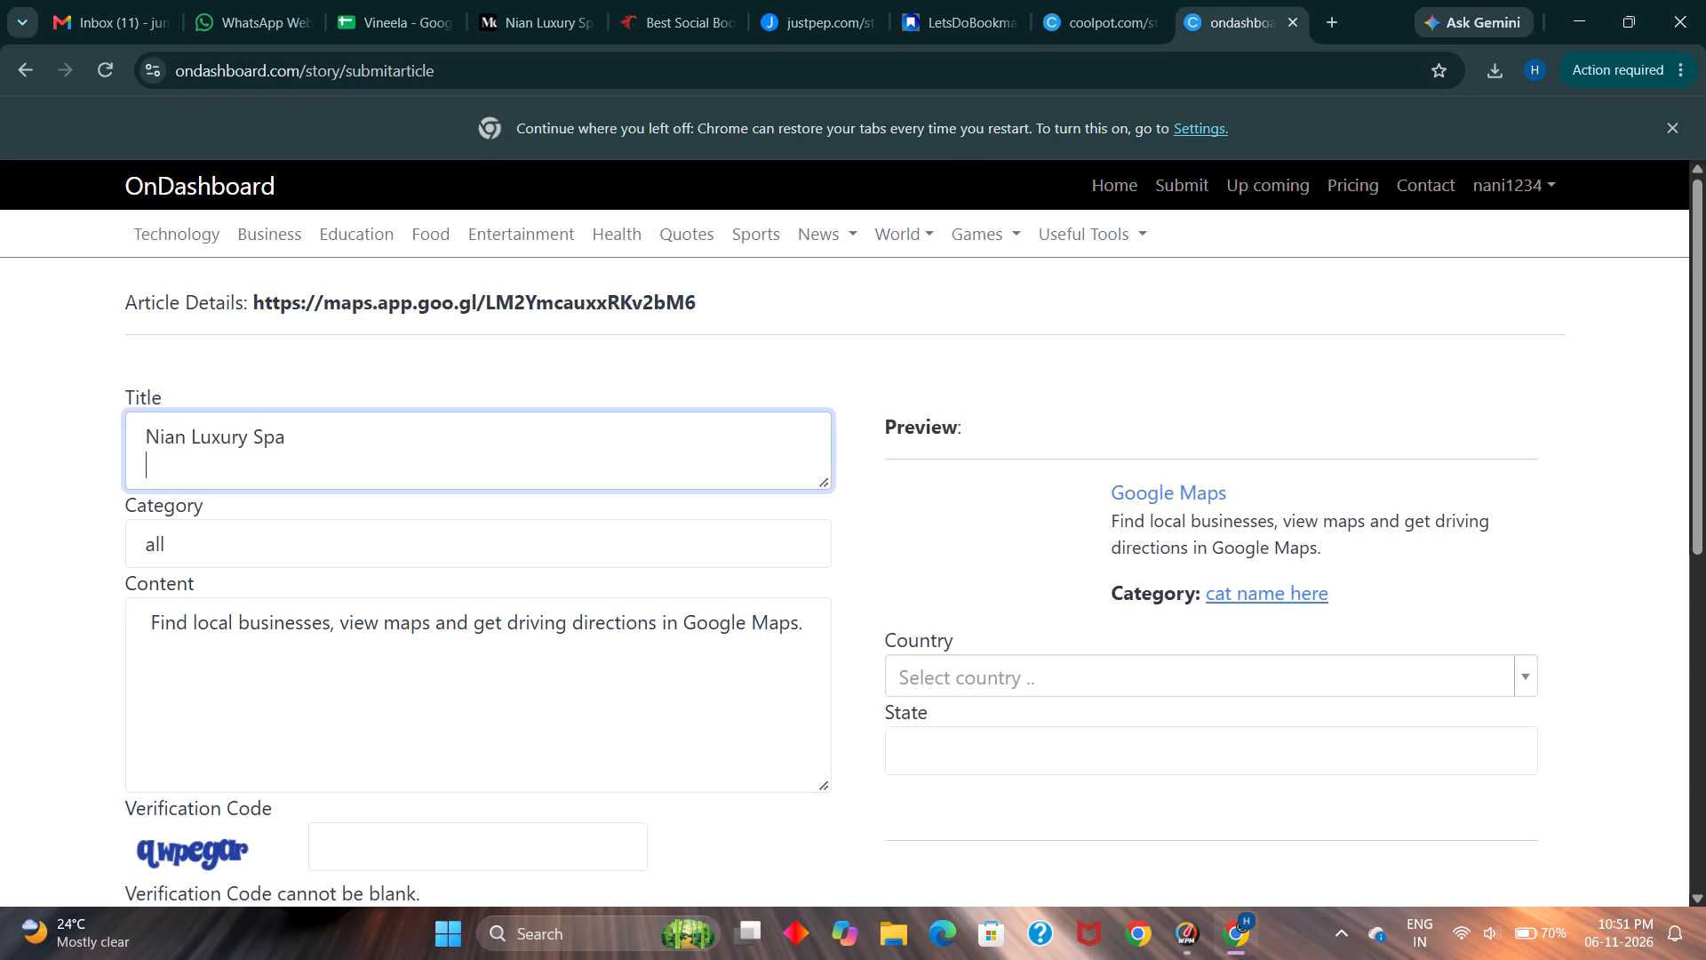
# Set the Category of the ondashboard.com article to Business.
pyautogui.scroll(1, 134, 441)
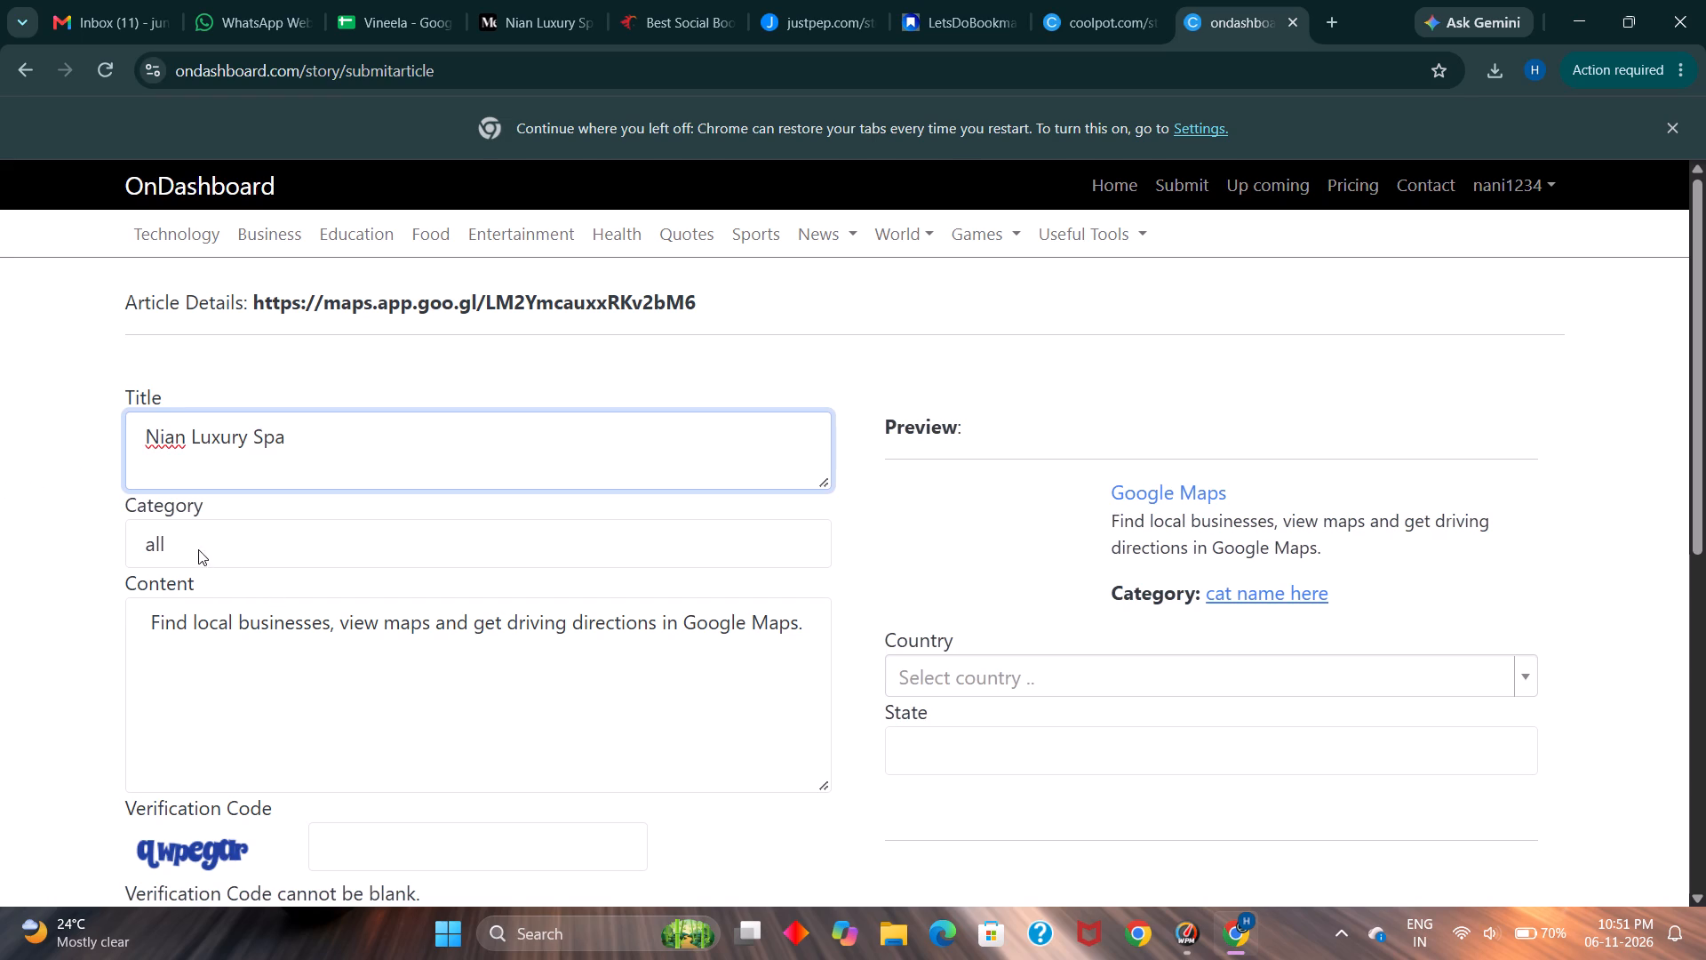
pyautogui.scroll(1, 198, 549)
pyautogui.click(187, 543)
pyautogui.click(203, 389)
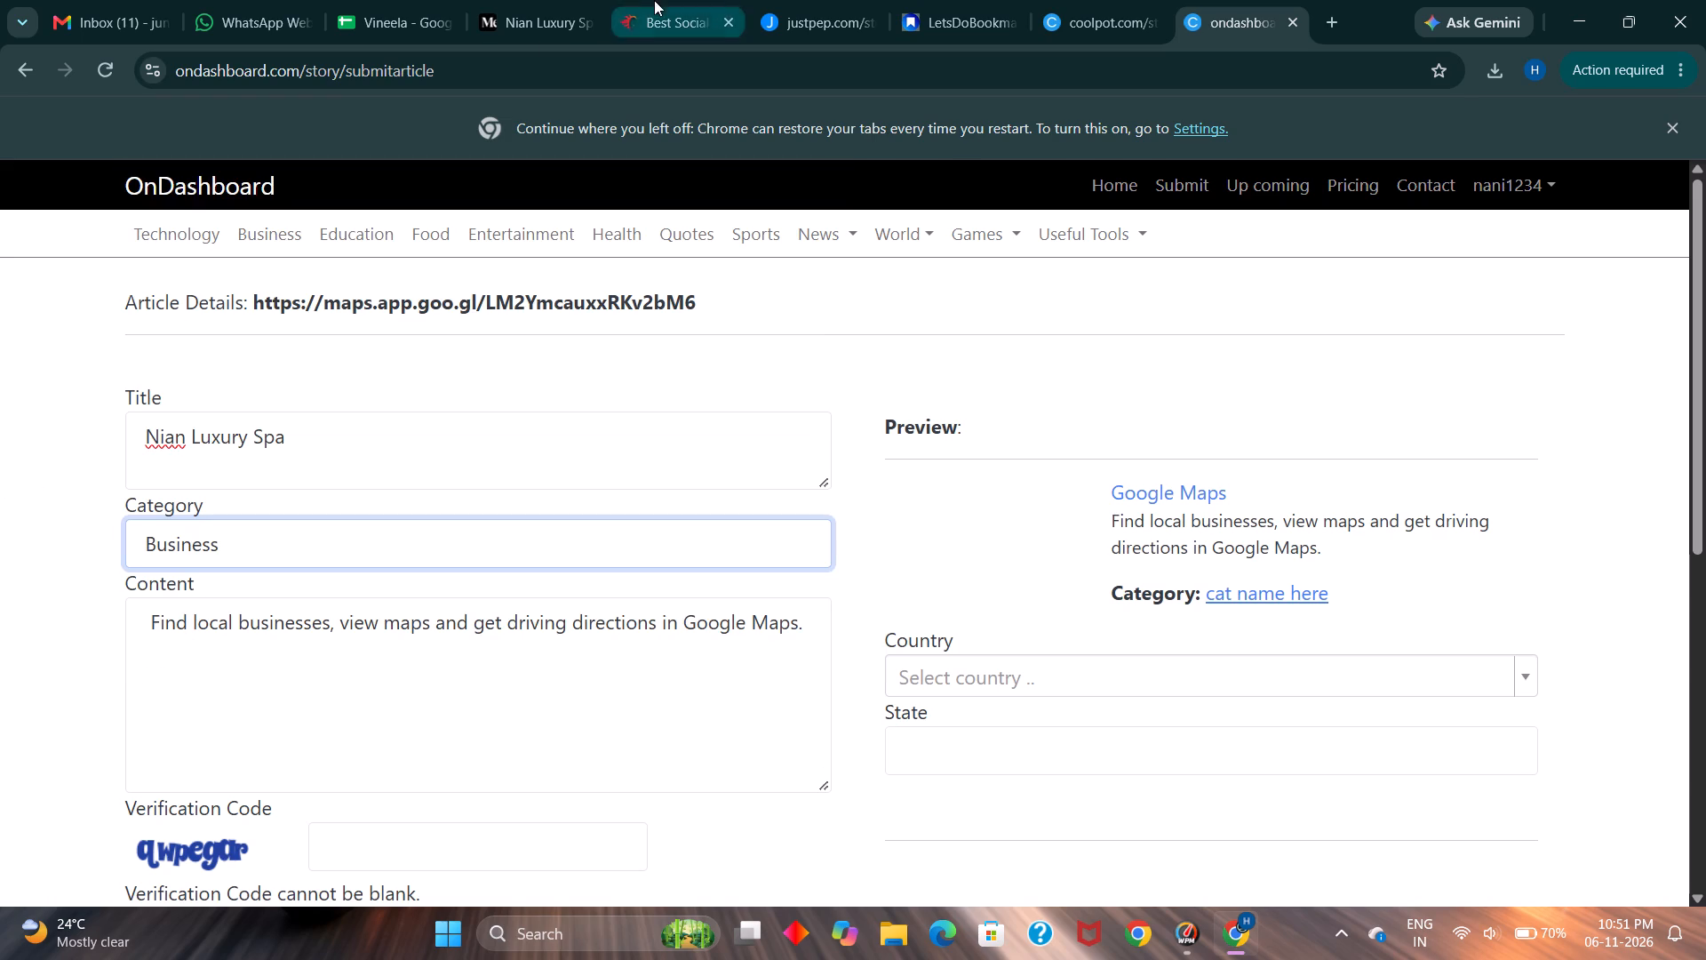
# Replace the justpep.com article's Content with the "Welcome to Nian Luxury Spa" paragraph from the Medium article, and submit the article.
pyautogui.click(520, 40)
pyautogui.tripleClick(699, 715)
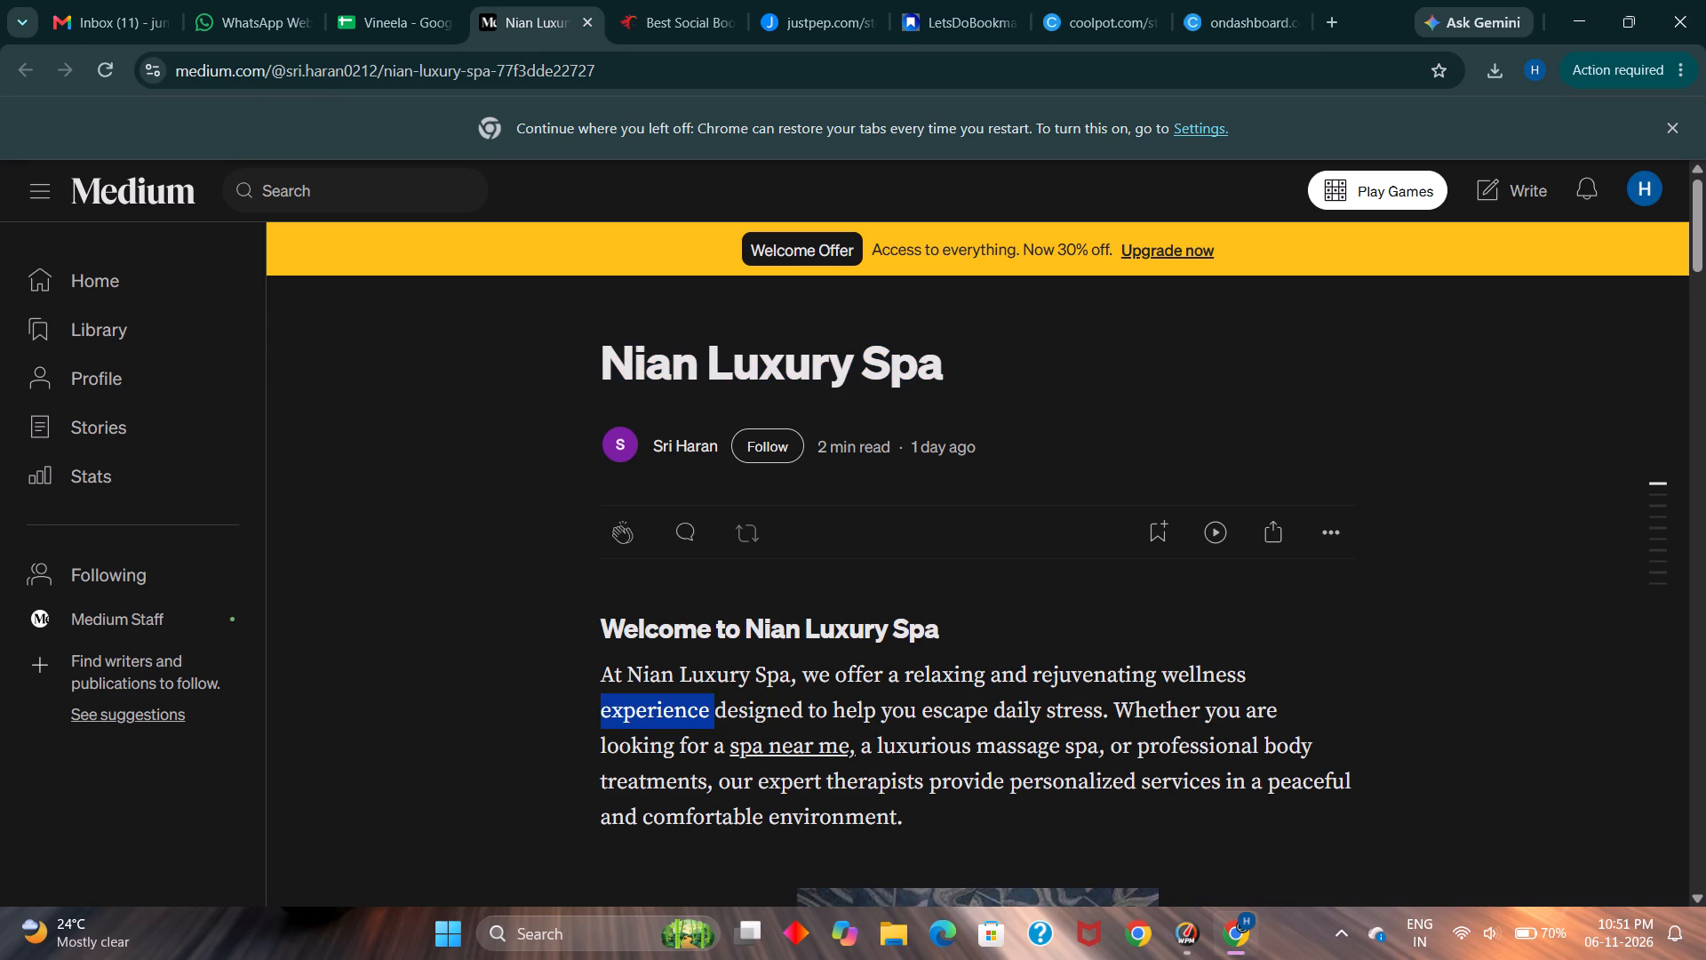
pyautogui.hotkey('ctrl', 'c')
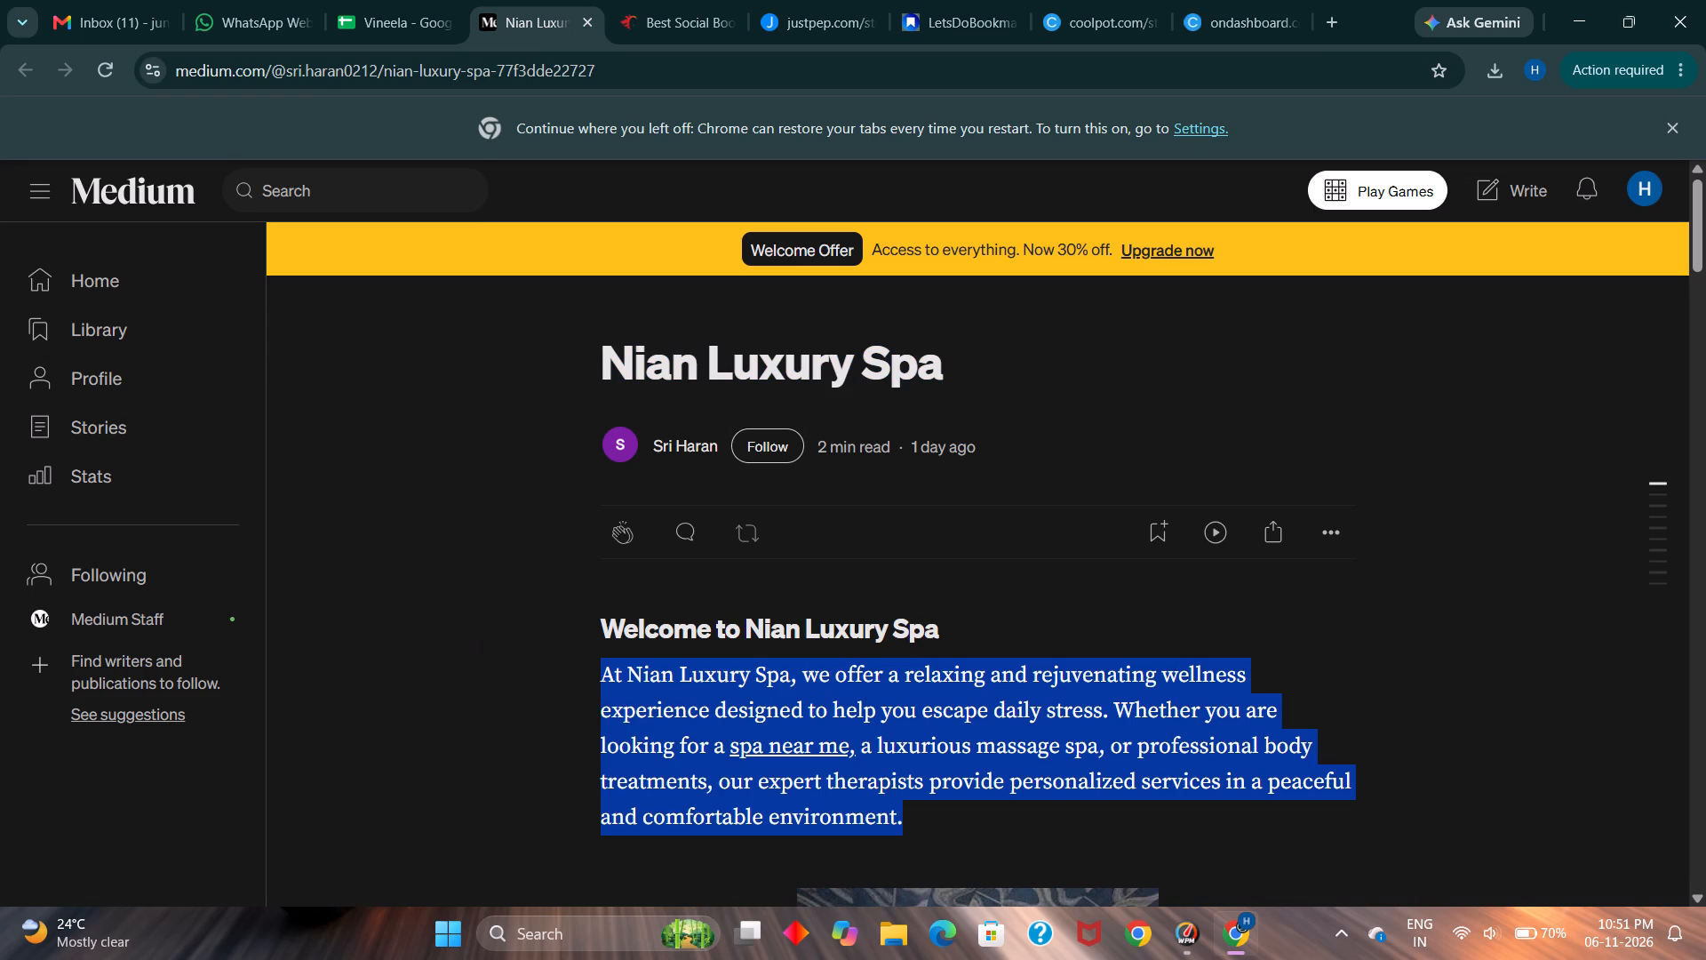
pyautogui.click(828, 17)
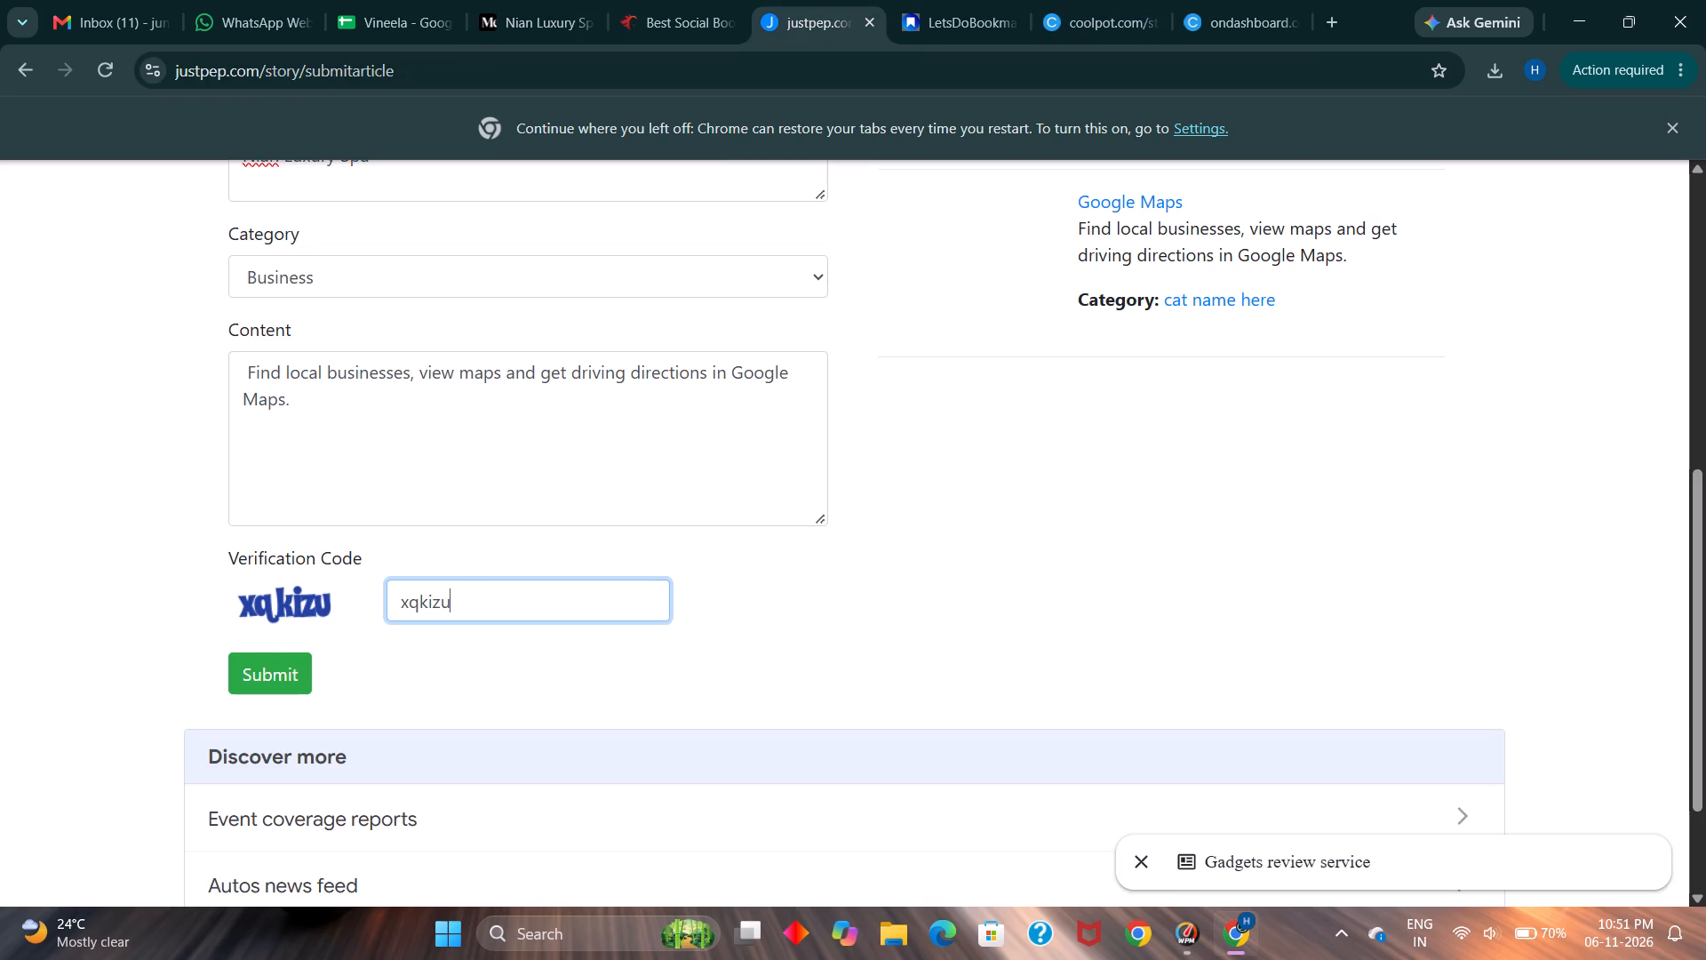
pyautogui.moveTo(286, 415); pyautogui.dragTo(236, 367)
pyautogui.press('BackSpace')
pyautogui.hotkey('ctrl', 'v')
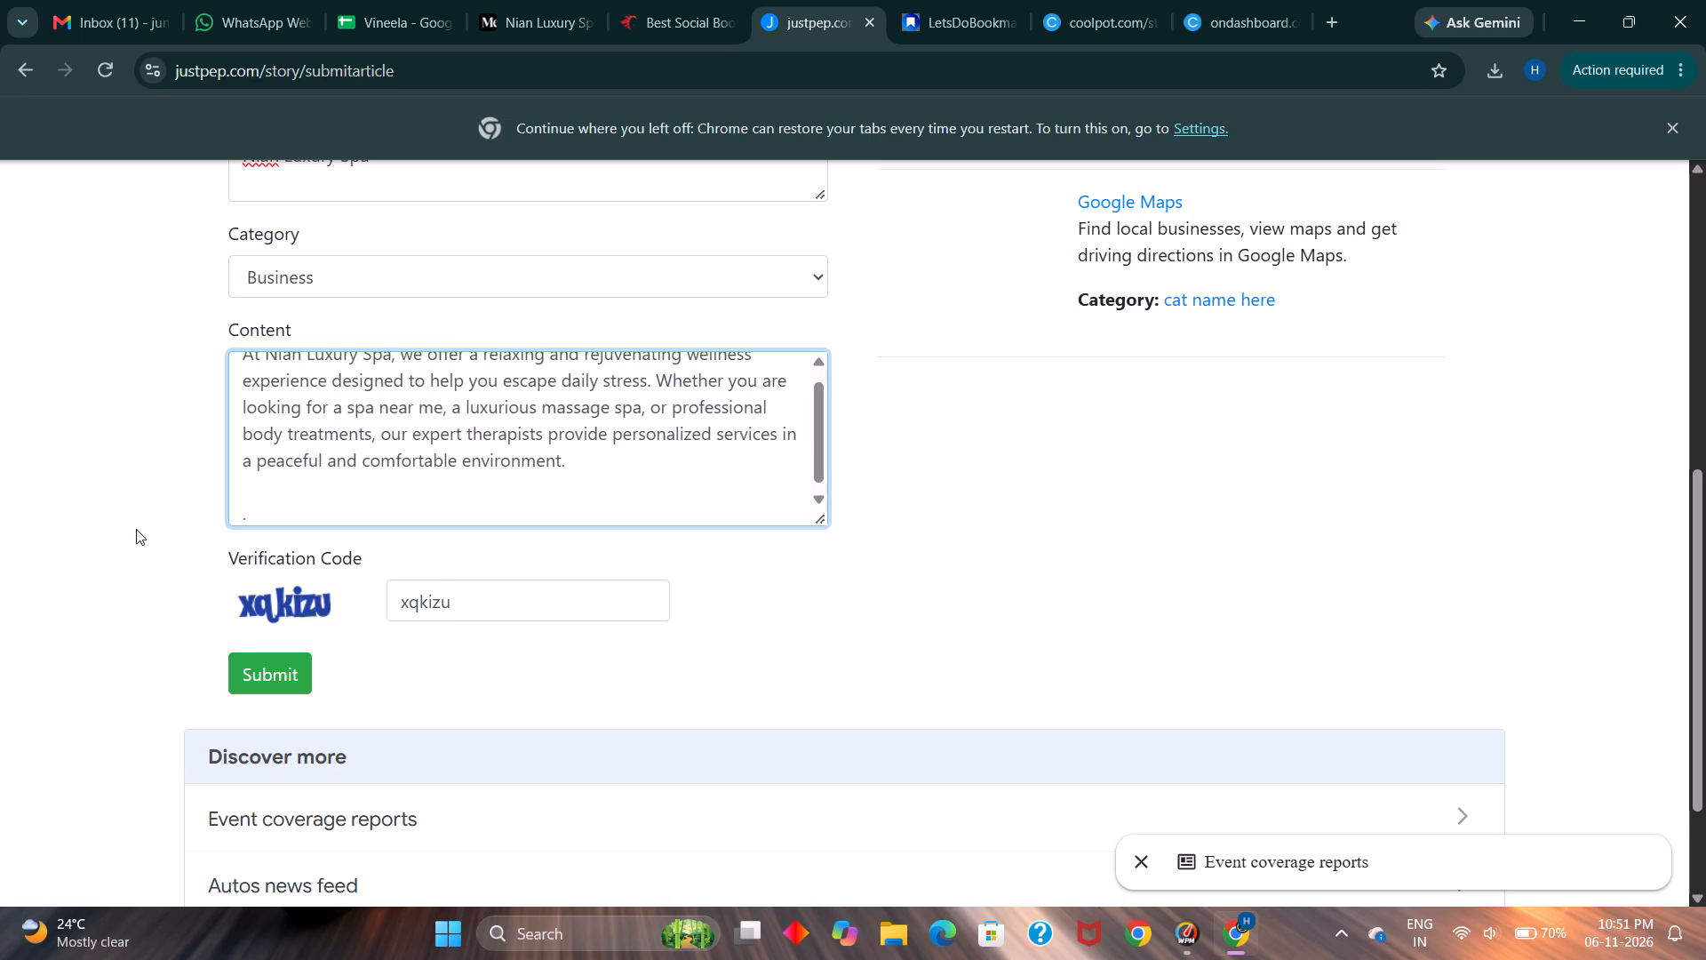
pyautogui.click(268, 670)
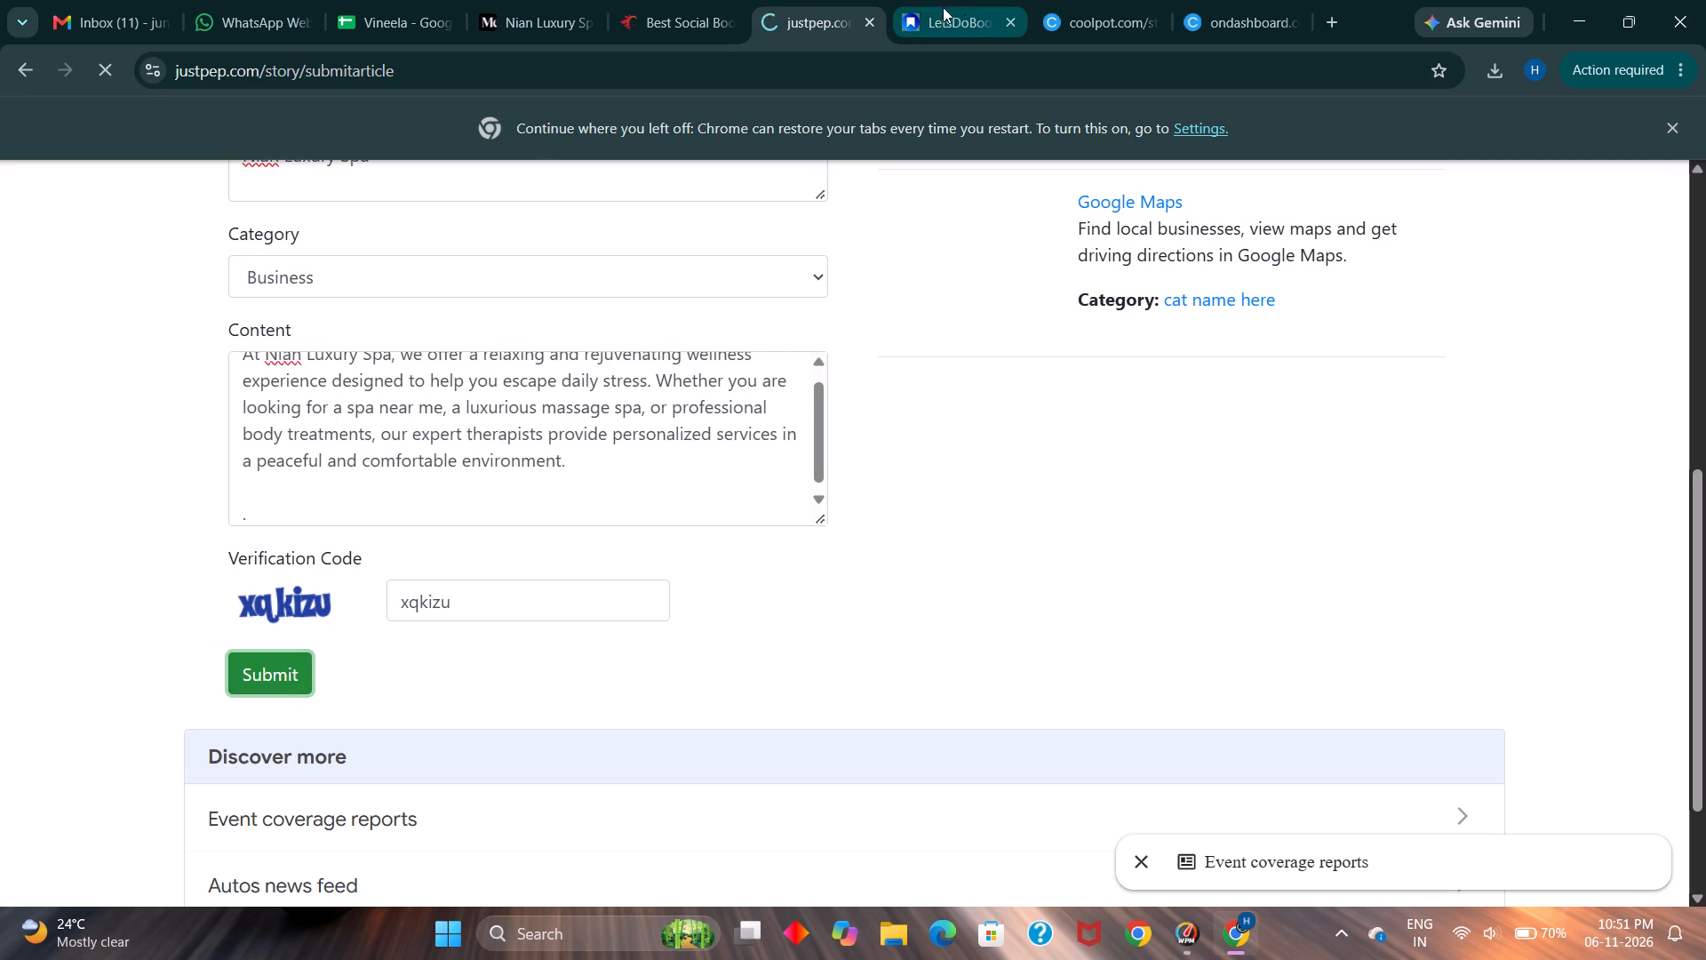
# Replace the coolpot.com article's Content with the copied Nian Luxury Spa welcome paragraph.
pyautogui.hscroll(2, 911, 14)
pyautogui.click(1078, 23)
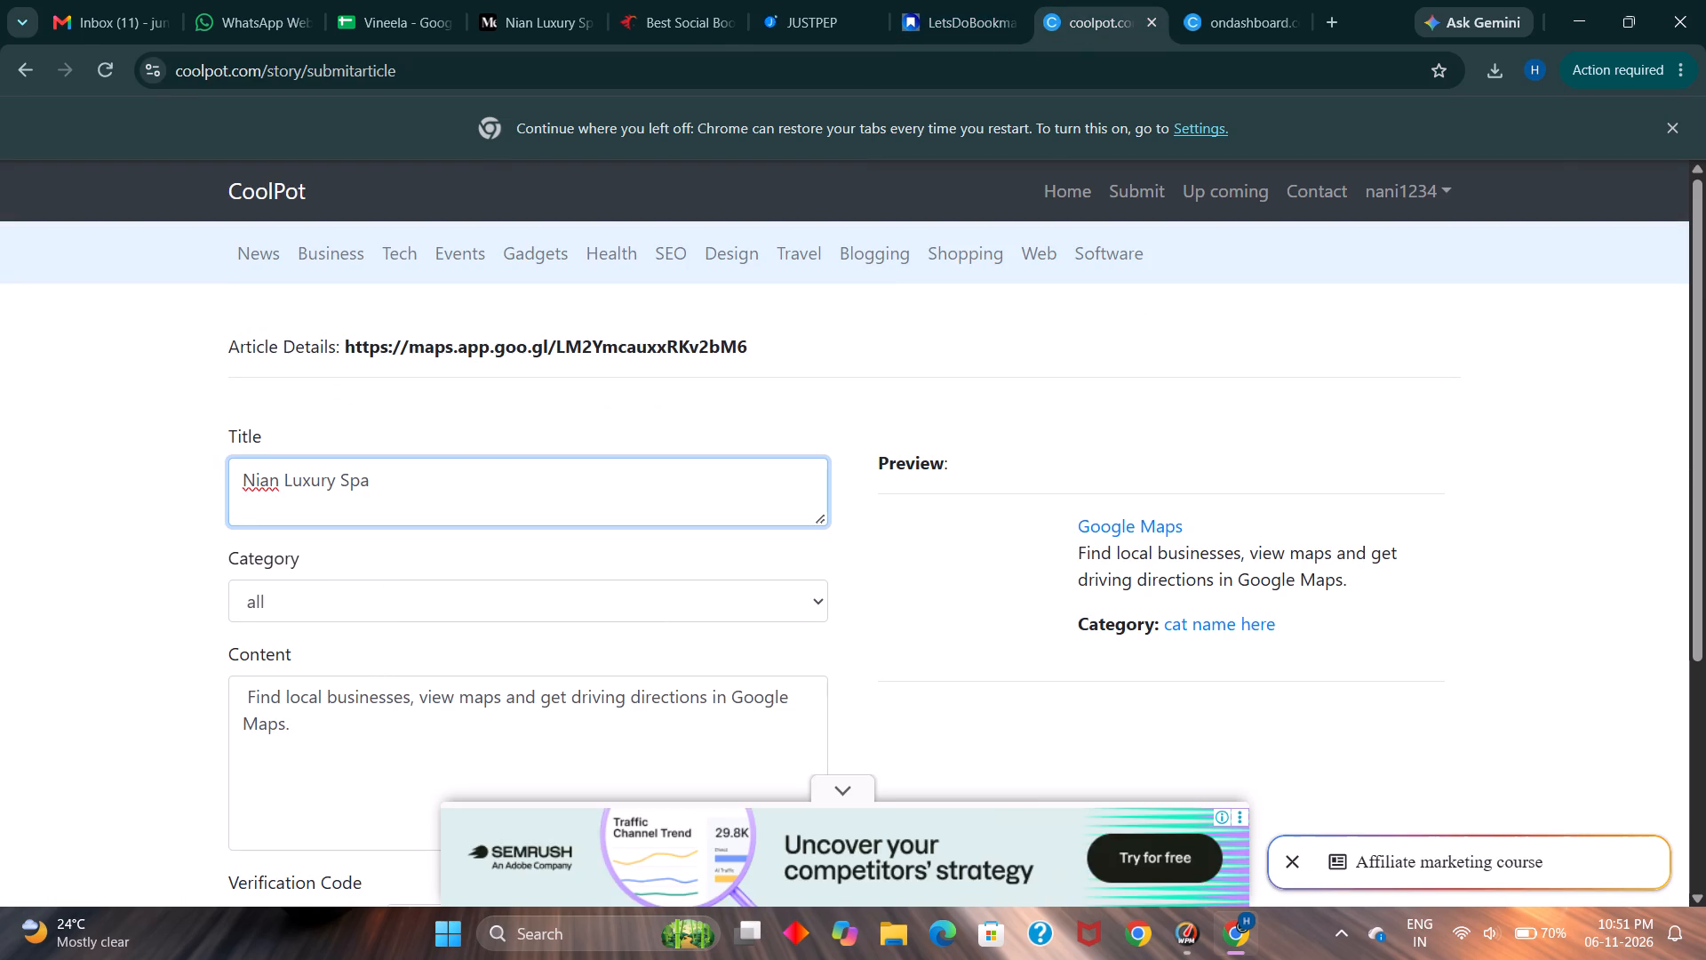
pyautogui.moveTo(306, 728); pyautogui.dragTo(243, 699)
pyautogui.press('BackSpace')
pyautogui.hotkey('ctrl', 'v')
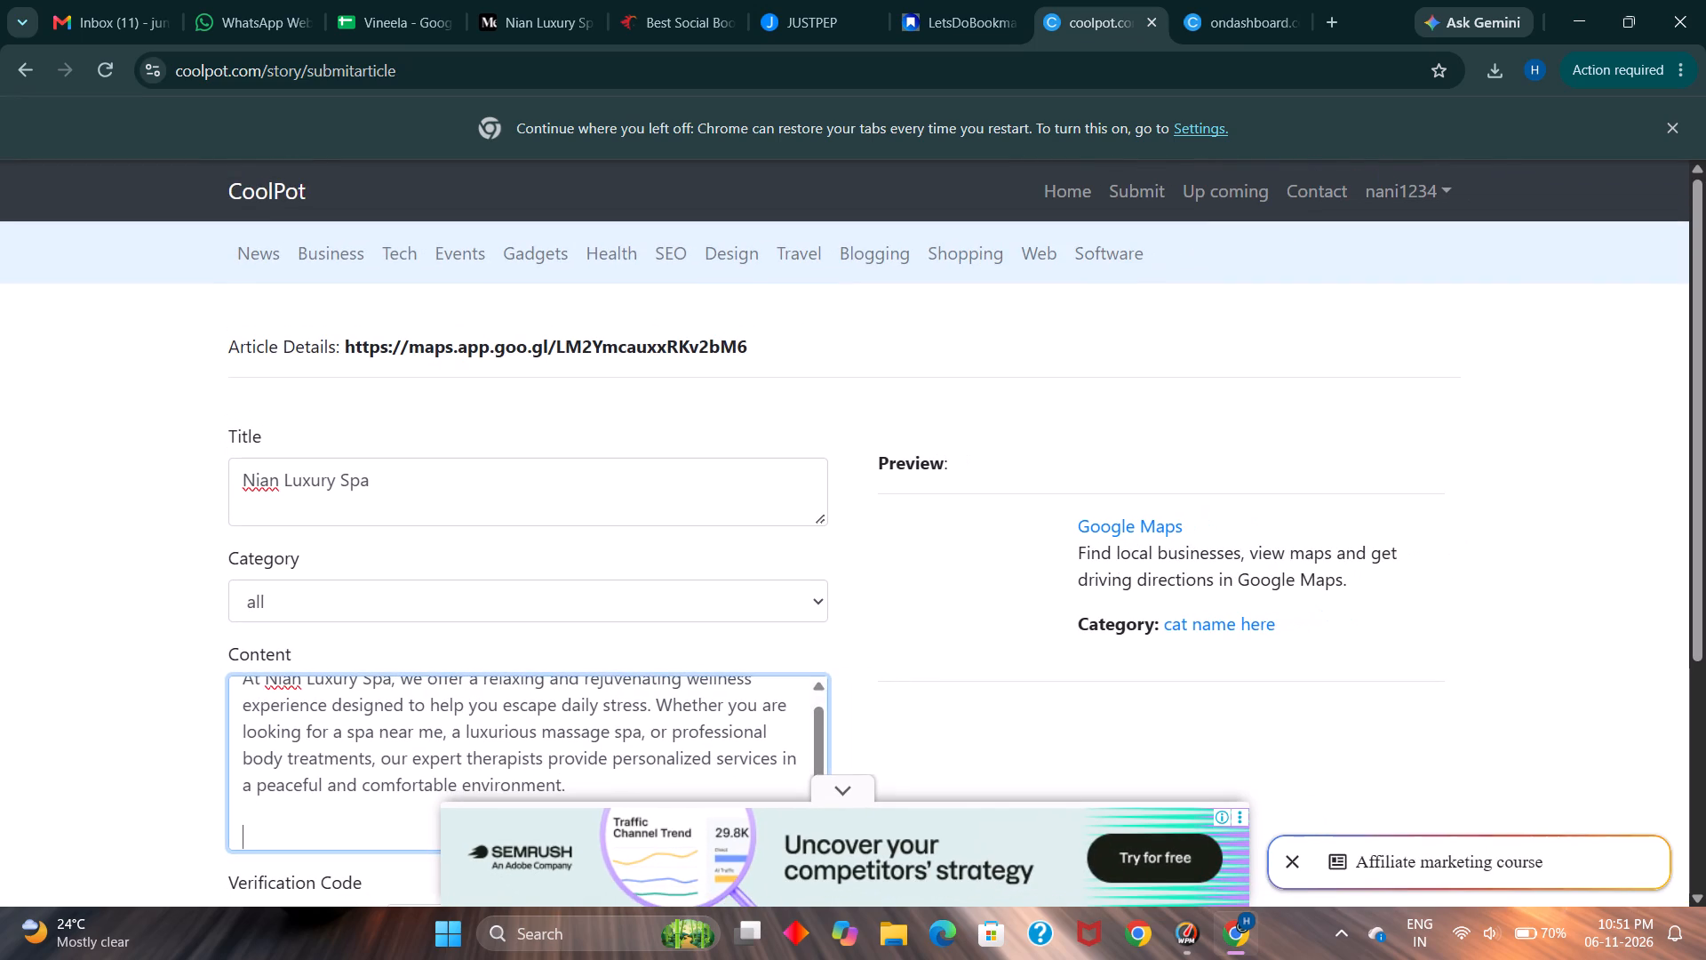
# Fill in the verification code on the coolpot.com article form and submit the article.
pyautogui.click(147, 764)
pyautogui.press('Down')
pyautogui.press('Down')
pyautogui.press('Down')
pyautogui.press('Down')
pyautogui.press('Down')
pyautogui.press('Down')
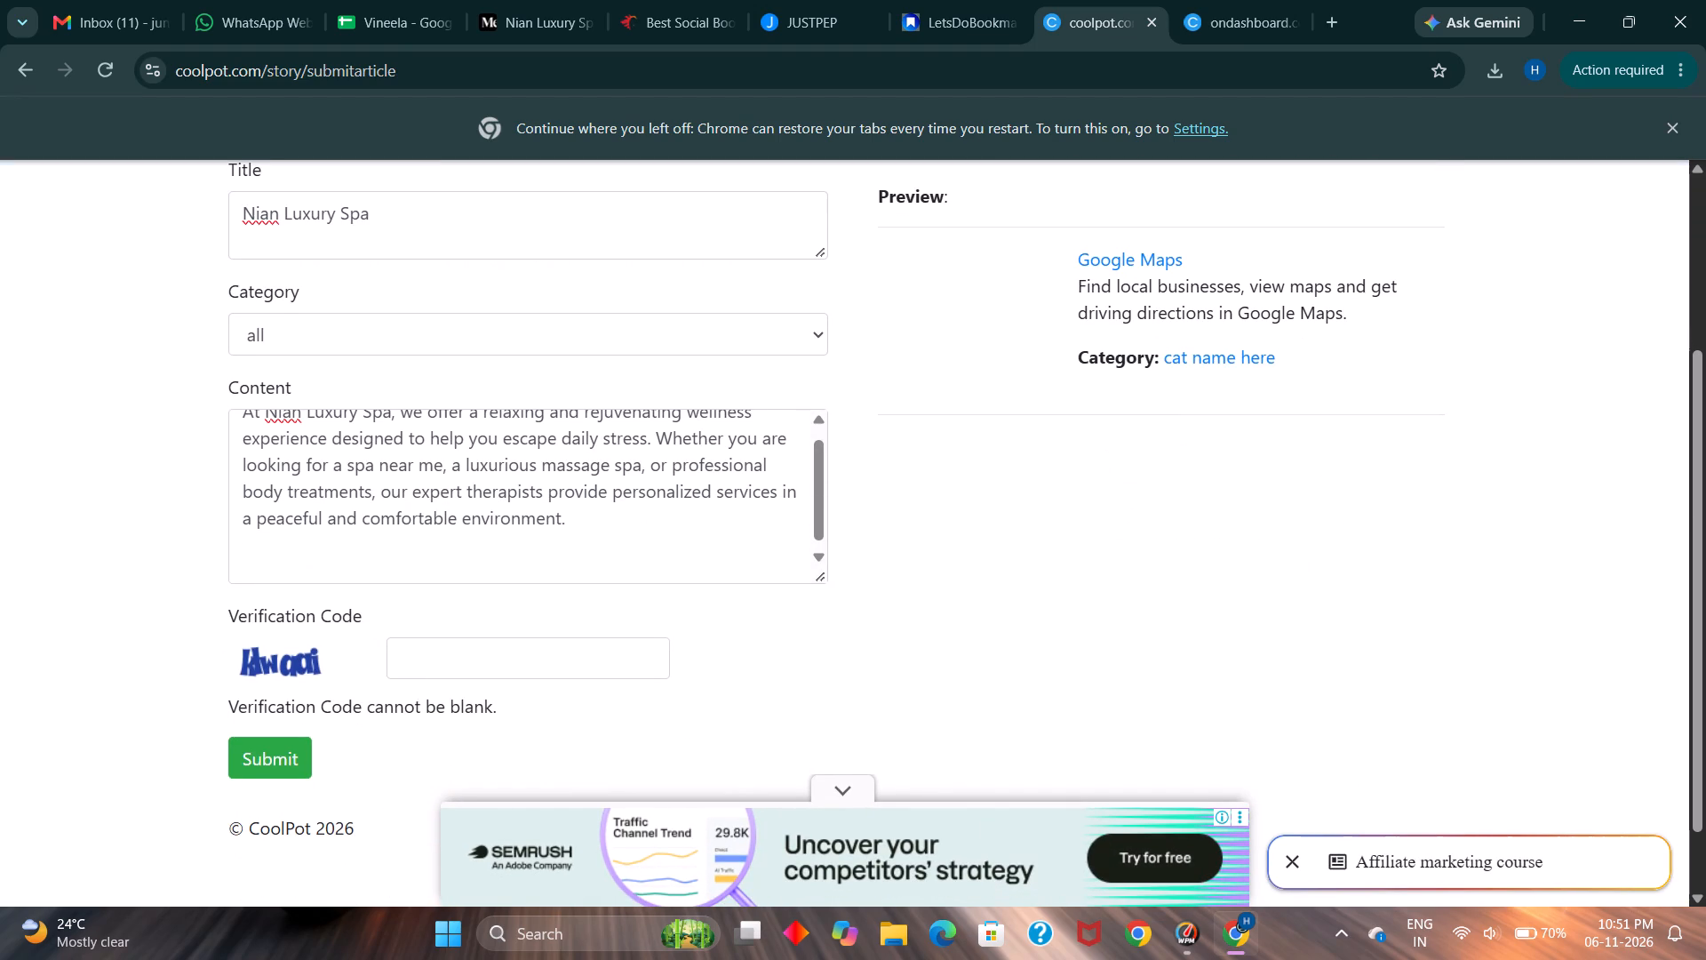
pyautogui.click(468, 654)
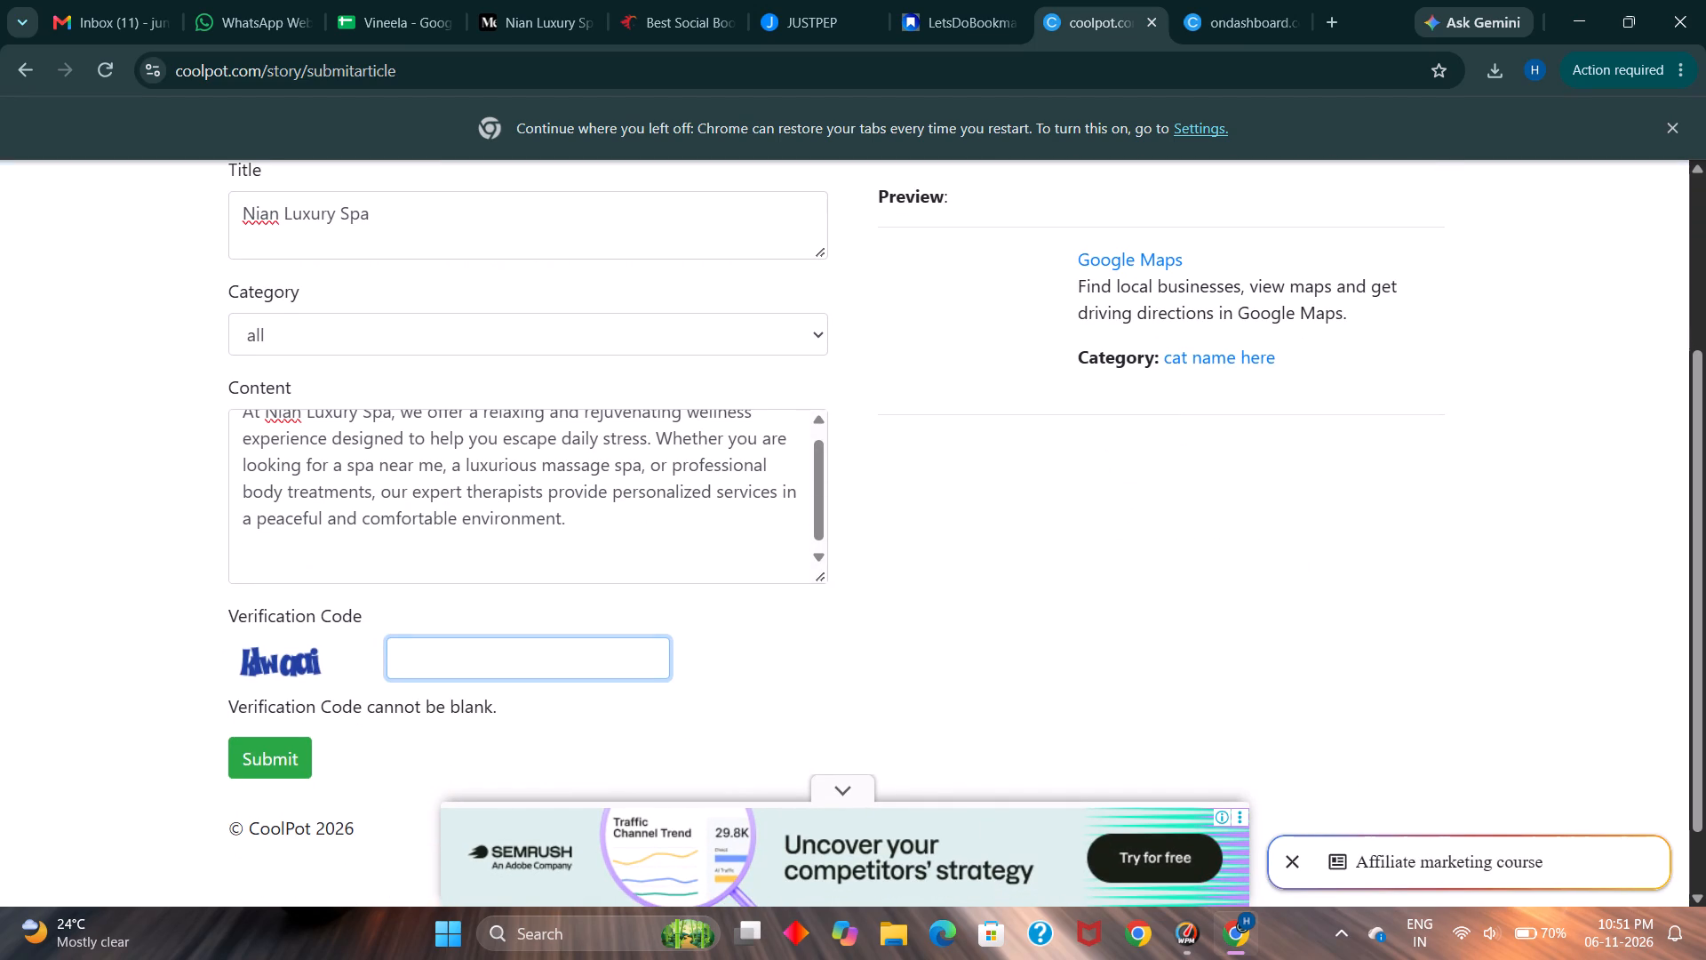
pyautogui.write('kl')
pyautogui.write('waai')
pyautogui.click(262, 751)
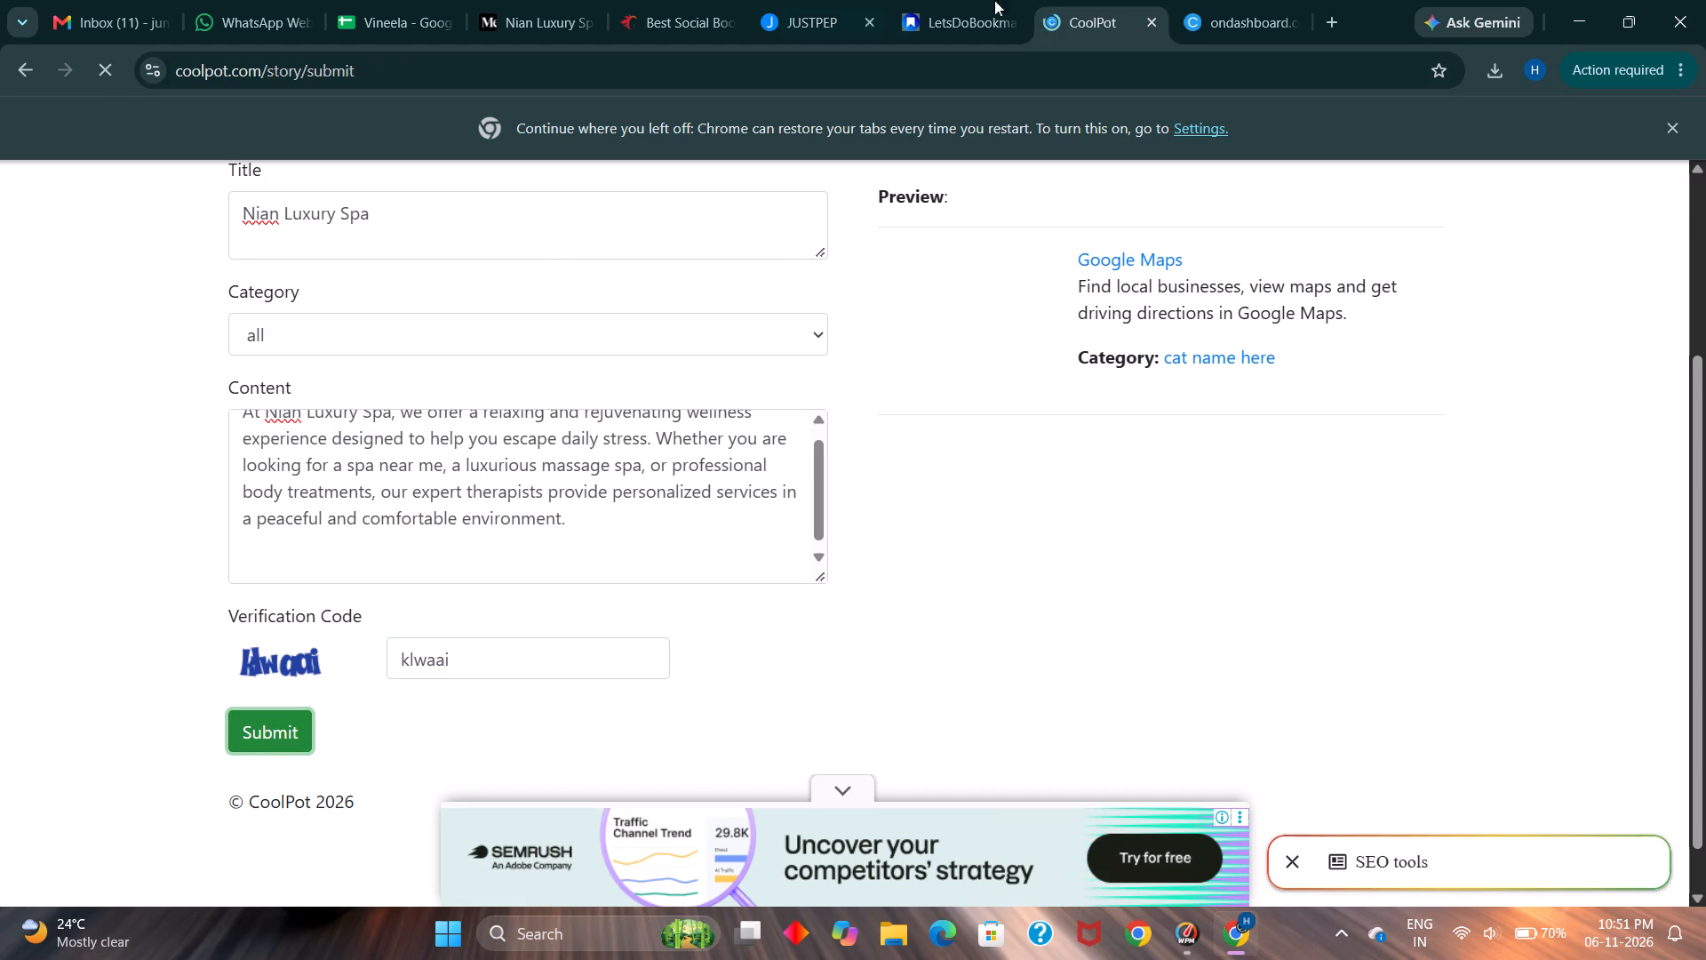
# Replace the ondashboard.com article's Content with the copied Nian Luxury Spa welcome paragraph.
pyautogui.click(1229, 17)
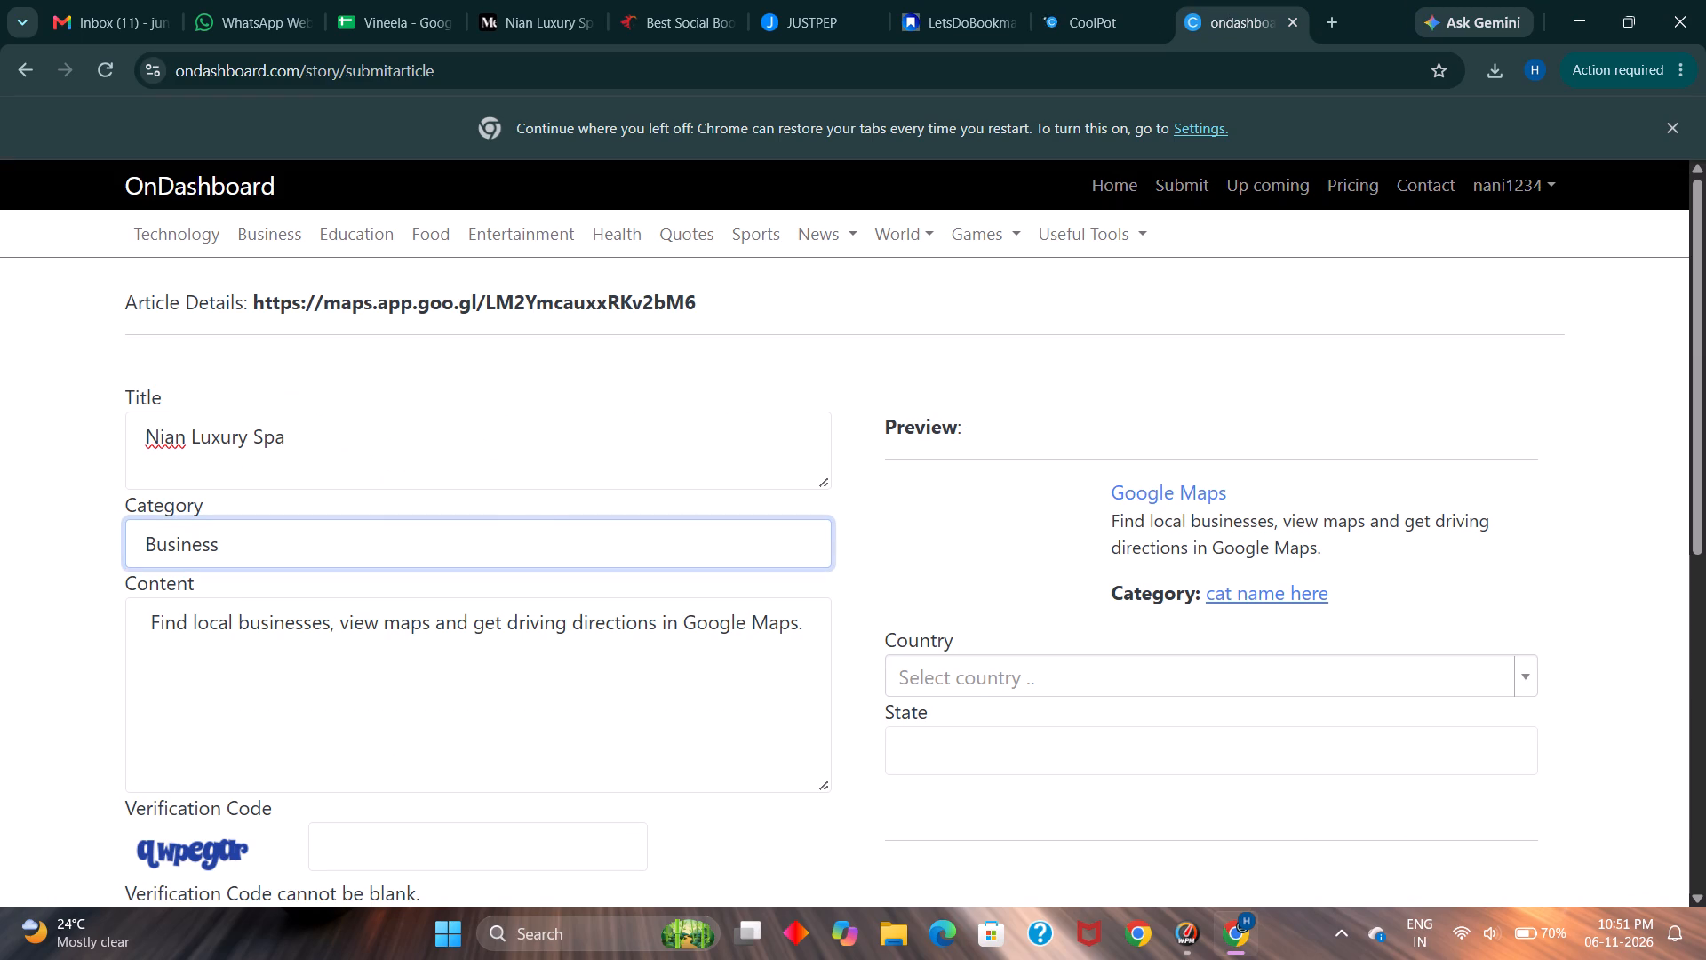
pyautogui.moveTo(143, 626); pyautogui.dragTo(879, 629)
pyautogui.press('BackSpace')
pyautogui.hotkey('ctrl', 'v')
pyautogui.hscroll(-1, 913, 683)
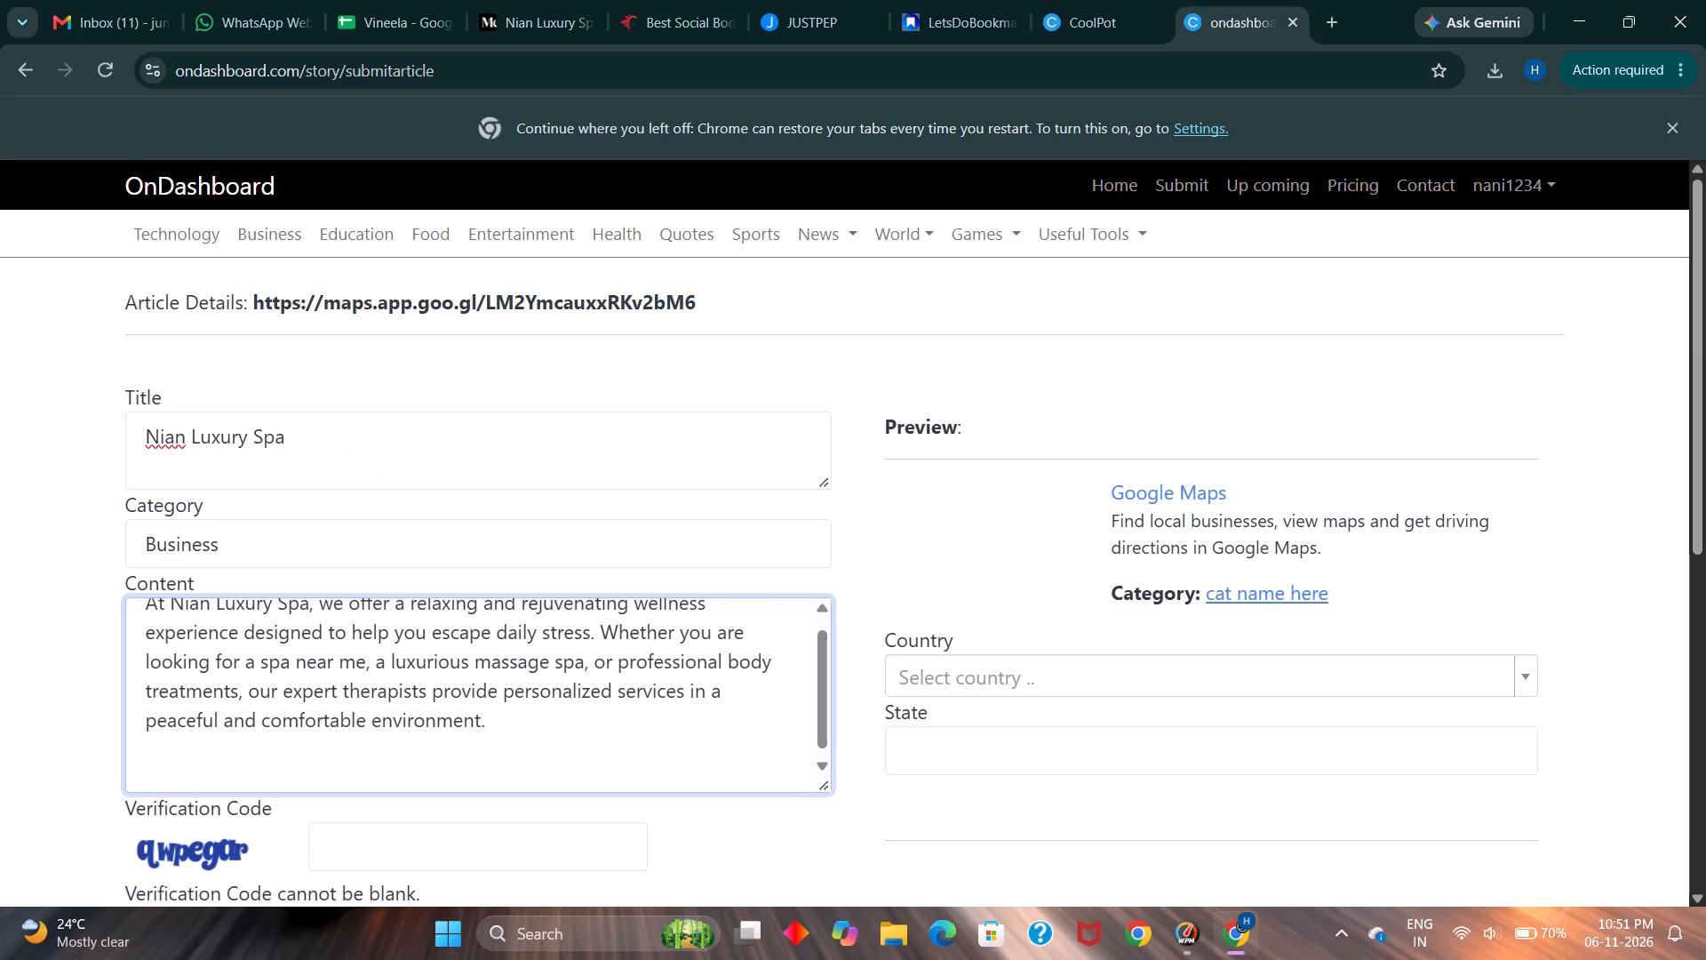
pyautogui.hscroll(-1, 939, 741)
# Fill in the verification code on the ondashboard.com article form and submit the article.
pyautogui.click(389, 870)
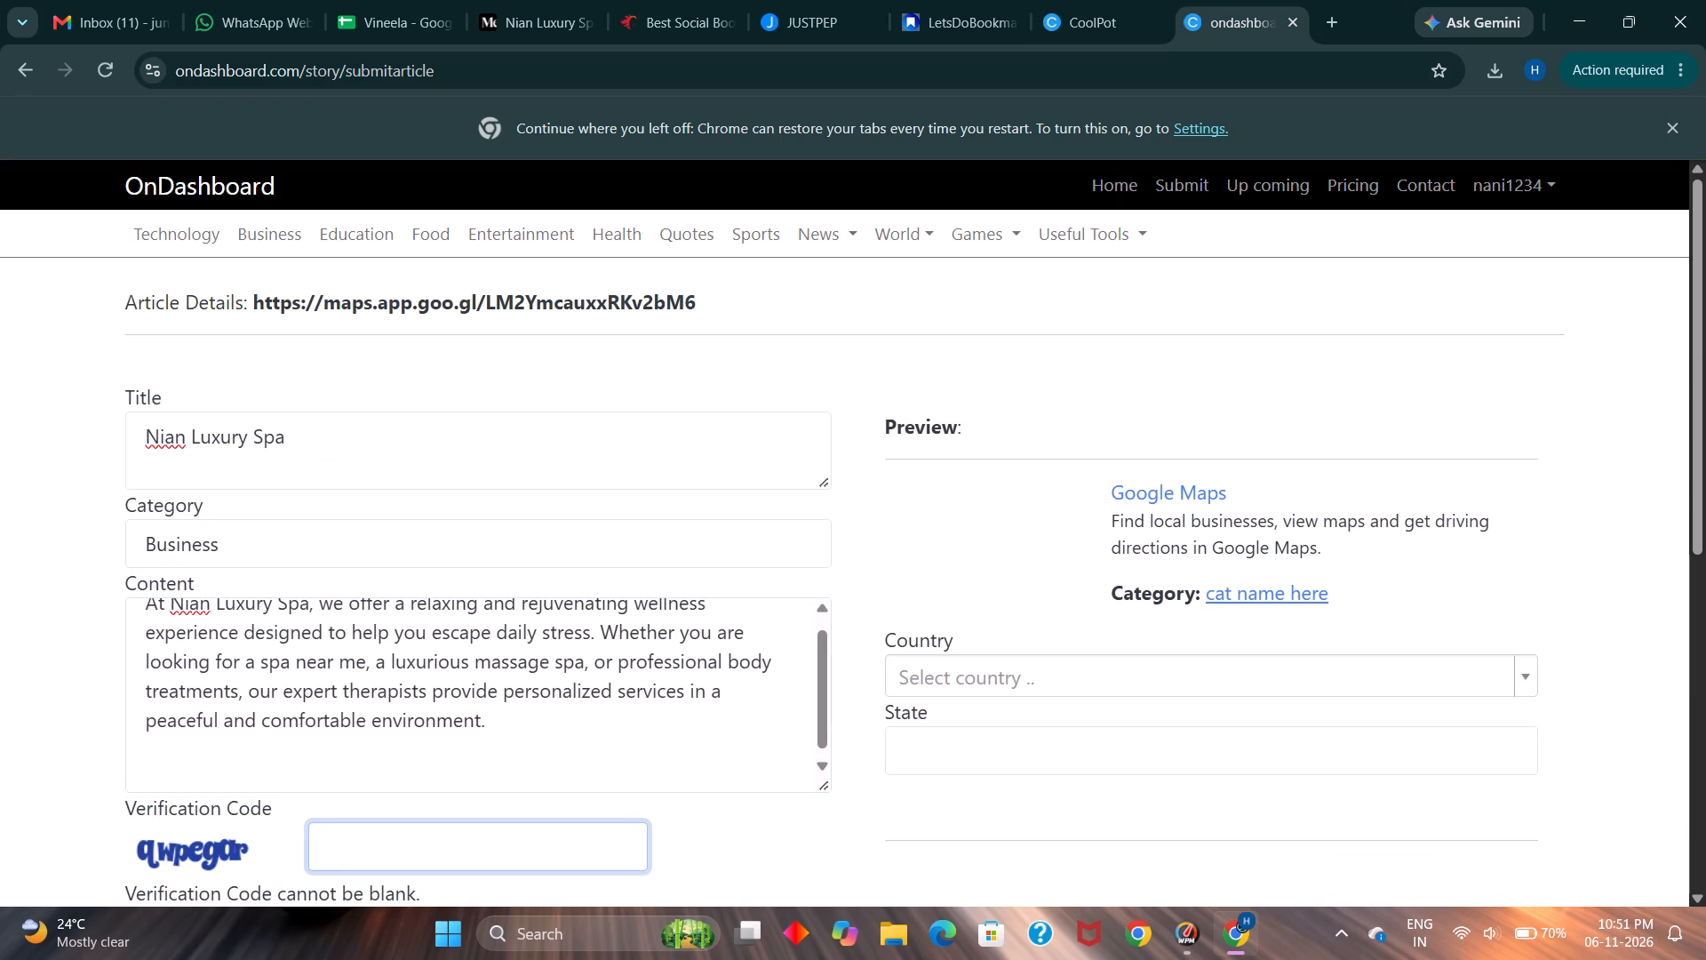
pyautogui.write('qw')
pyautogui.write('pe')
pyautogui.write('gar')
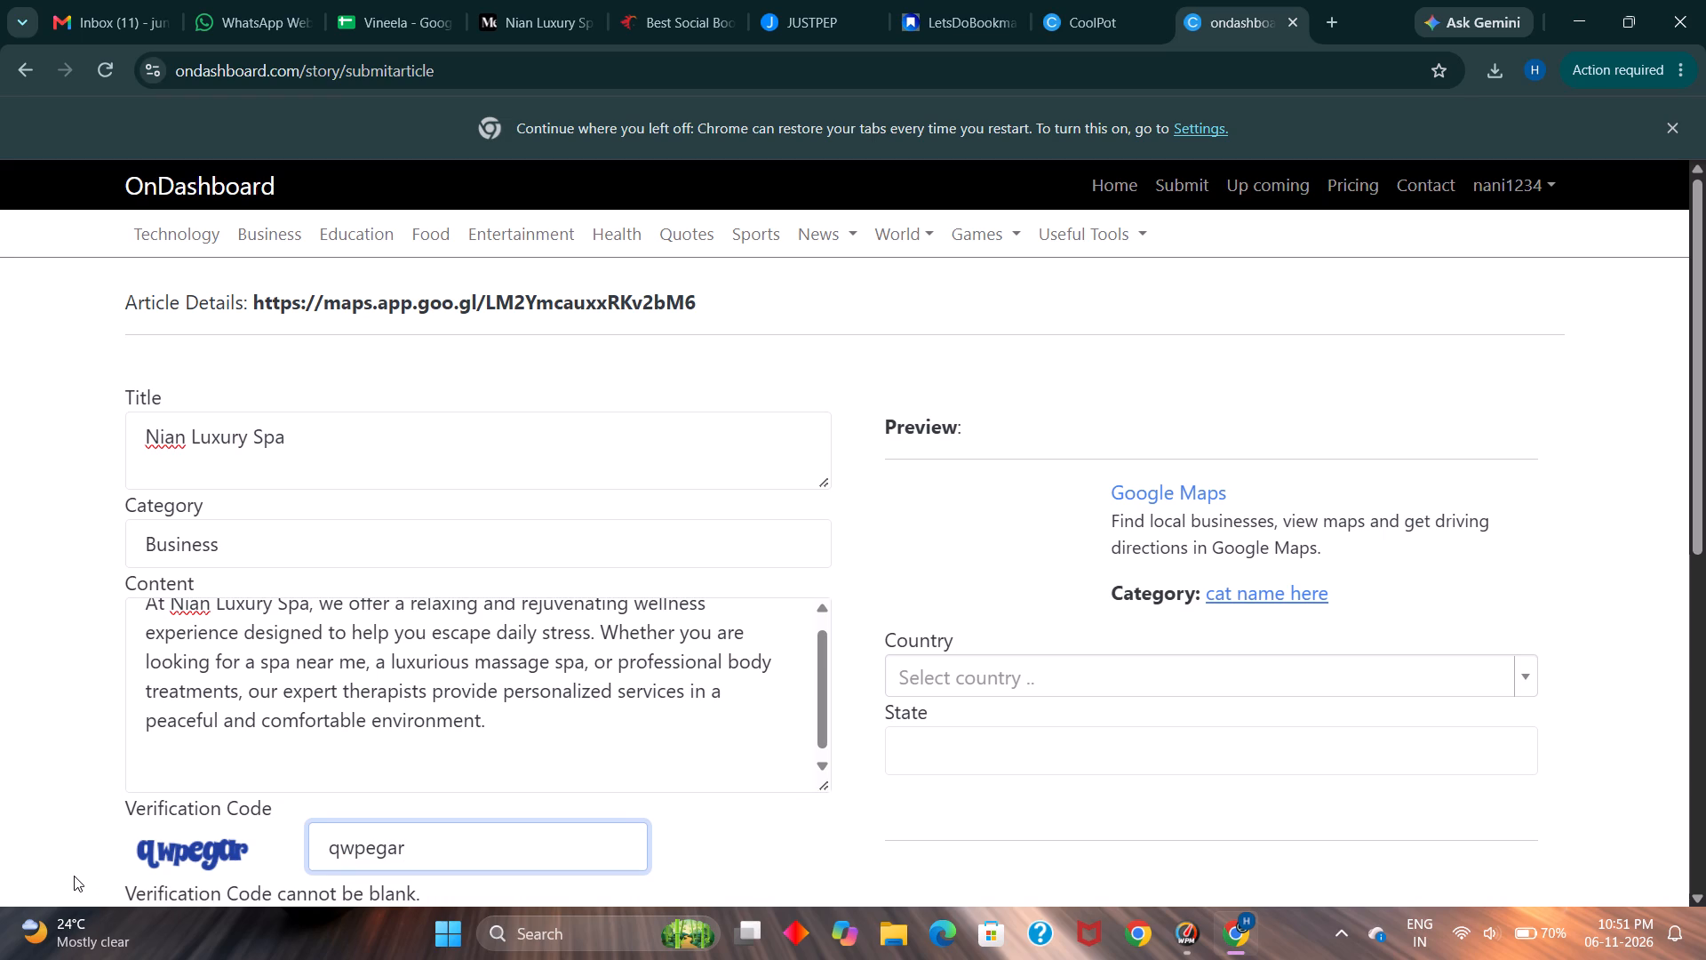
pyautogui.click(70, 852)
pyautogui.press('Down')
pyautogui.press('Down')
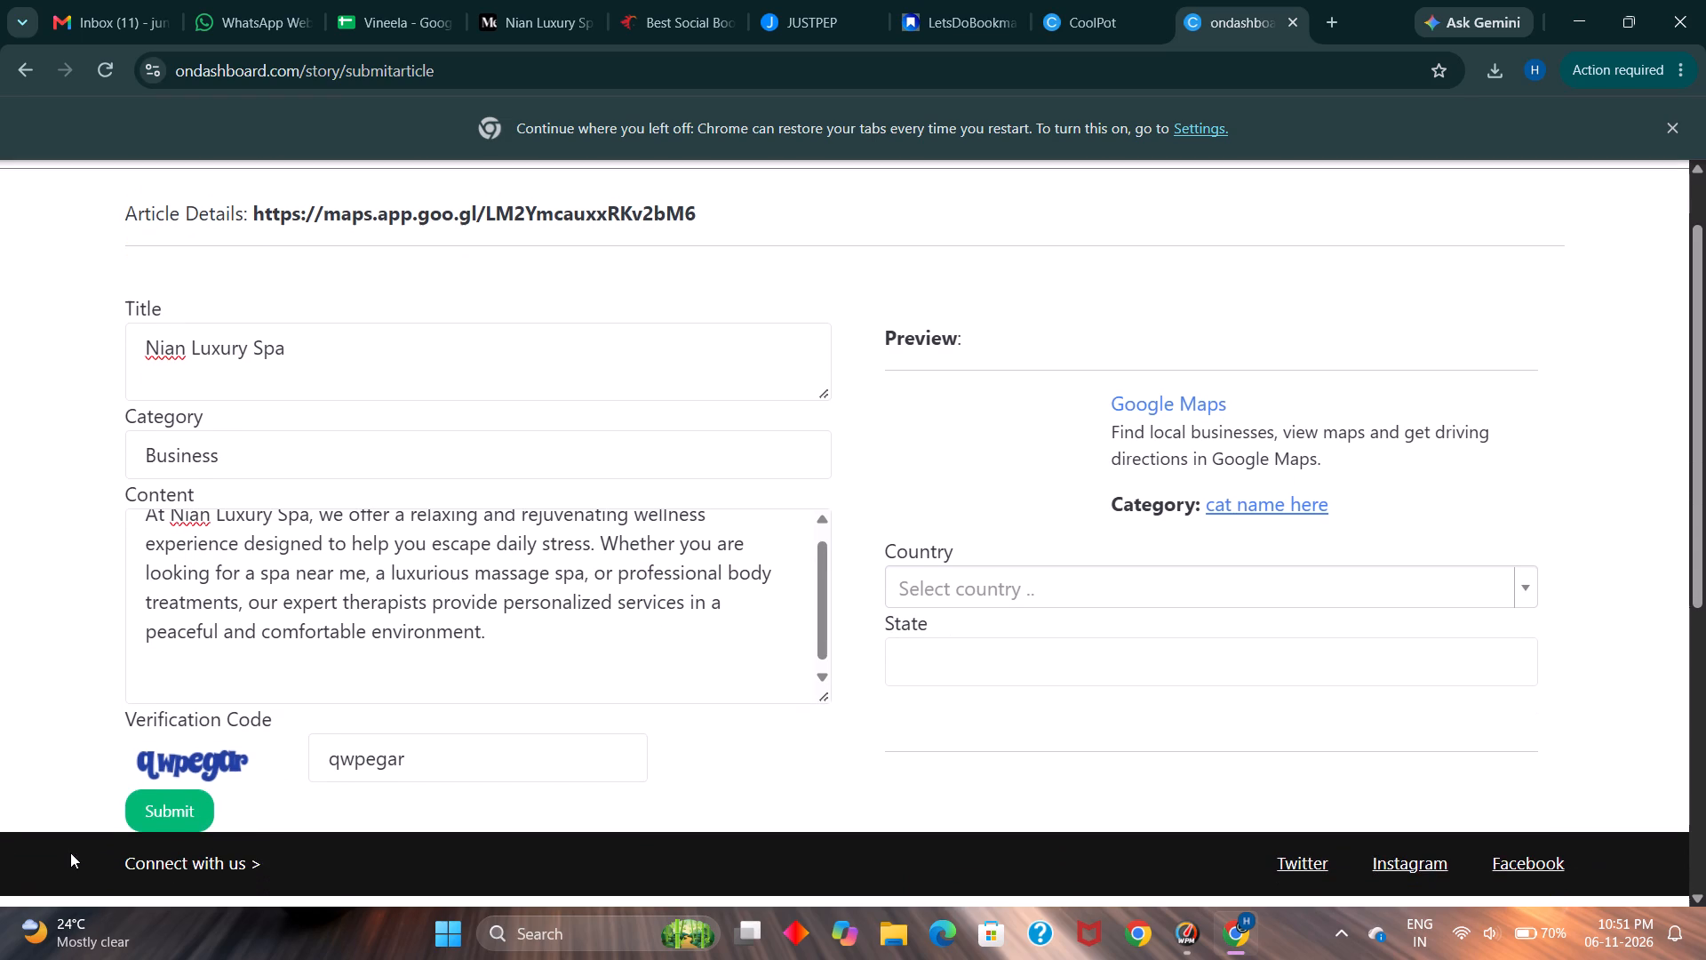
pyautogui.click(166, 798)
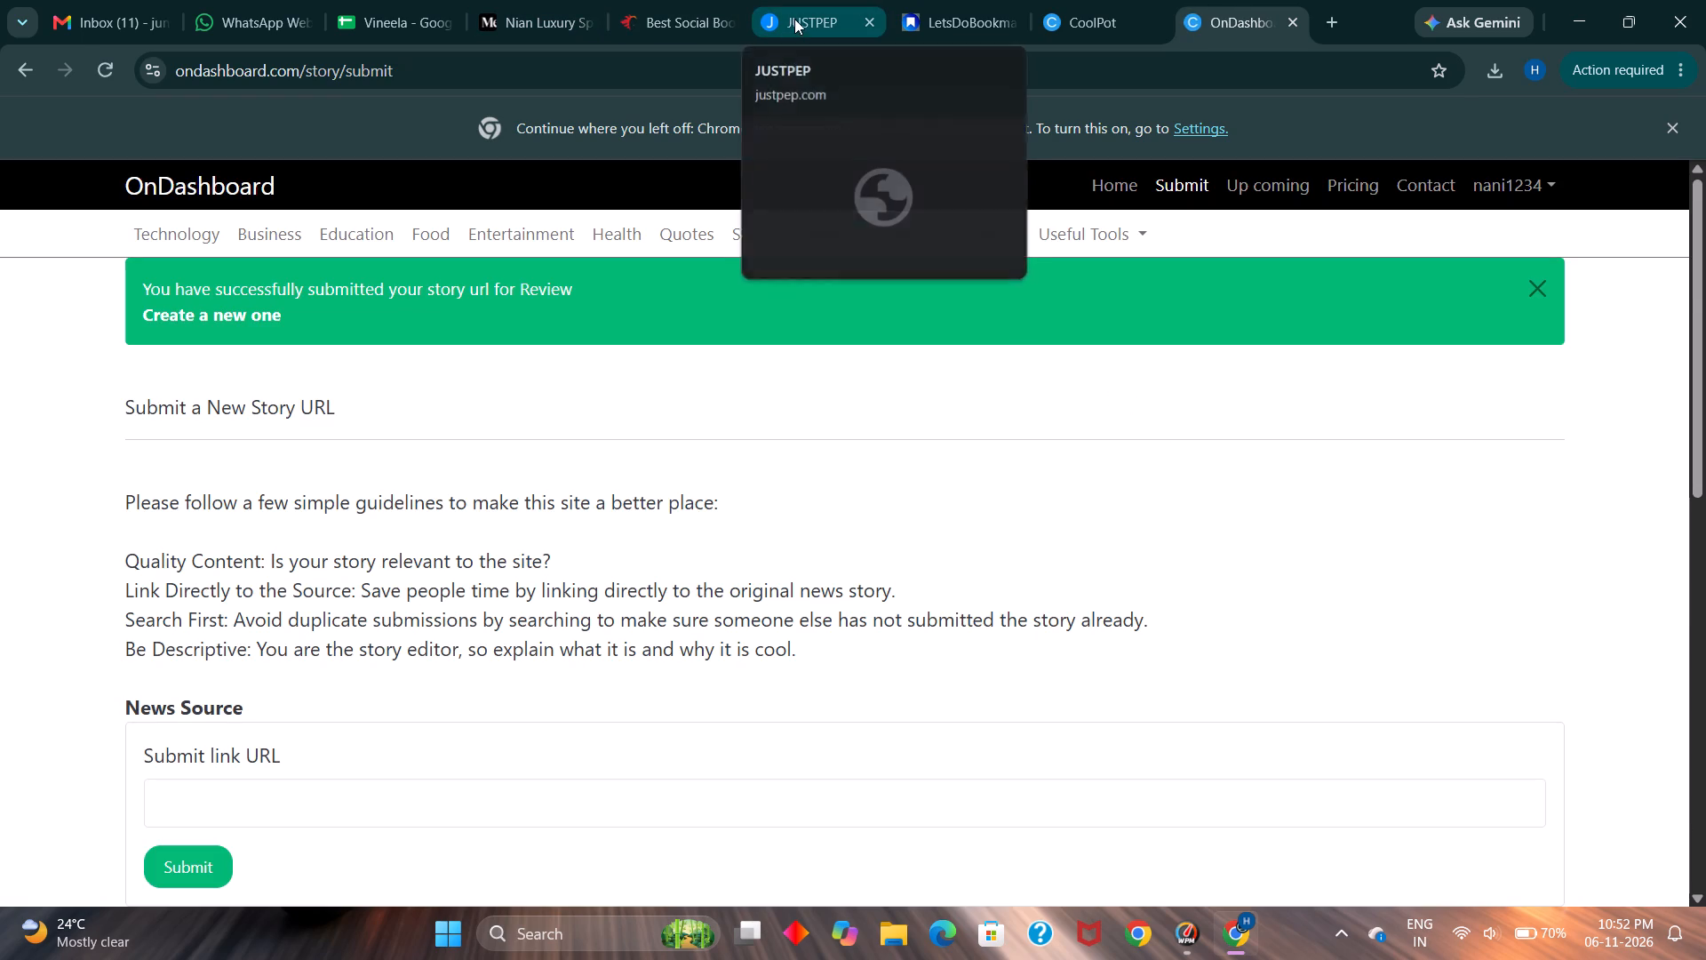
# Open the upcoming stories listings on ondashboard.com, justpep.com and coolpot.com.
pyautogui.click(1272, 182)
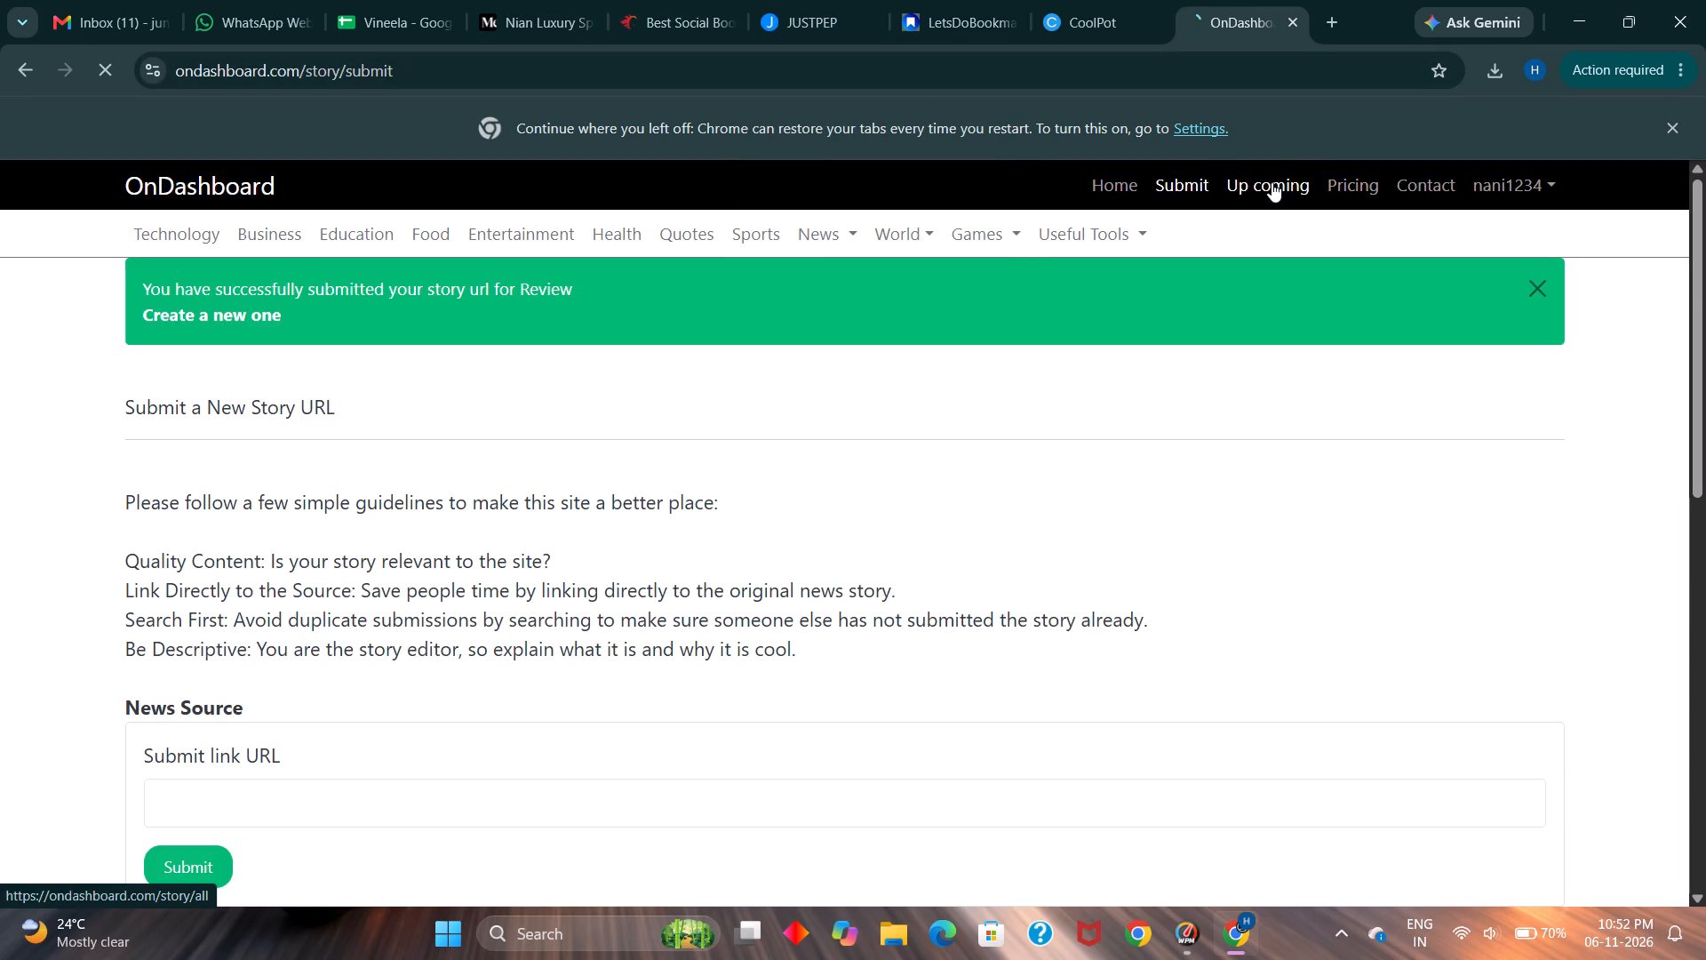
pyautogui.click(793, 10)
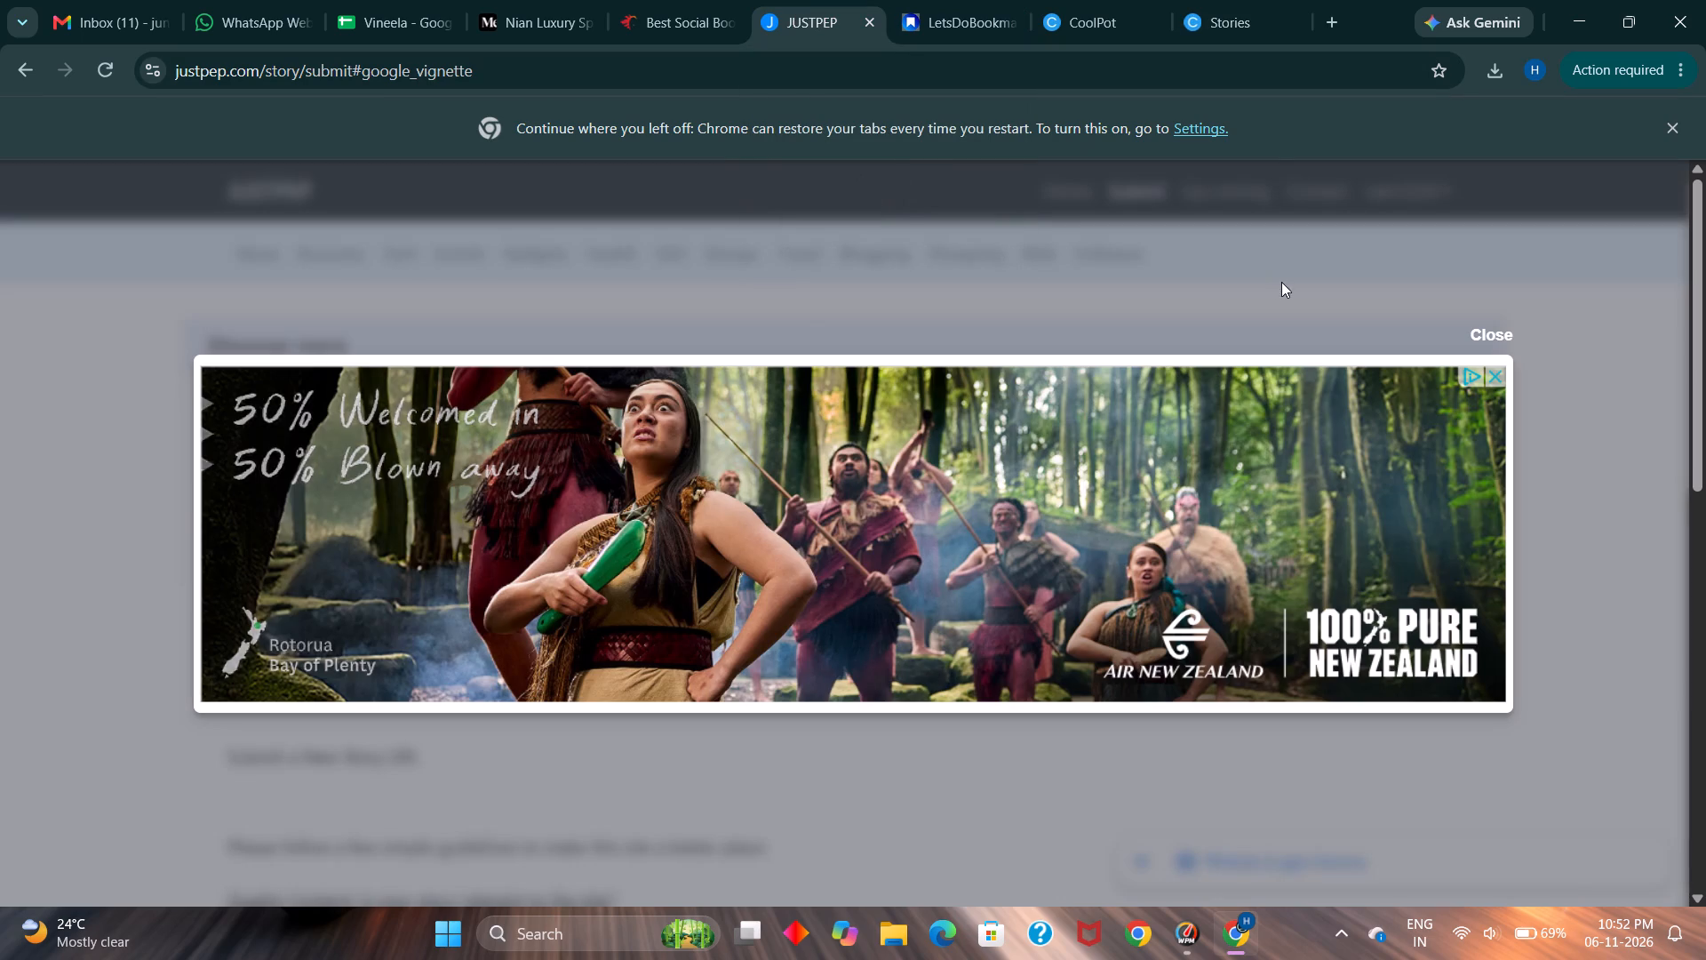
pyautogui.click(1503, 324)
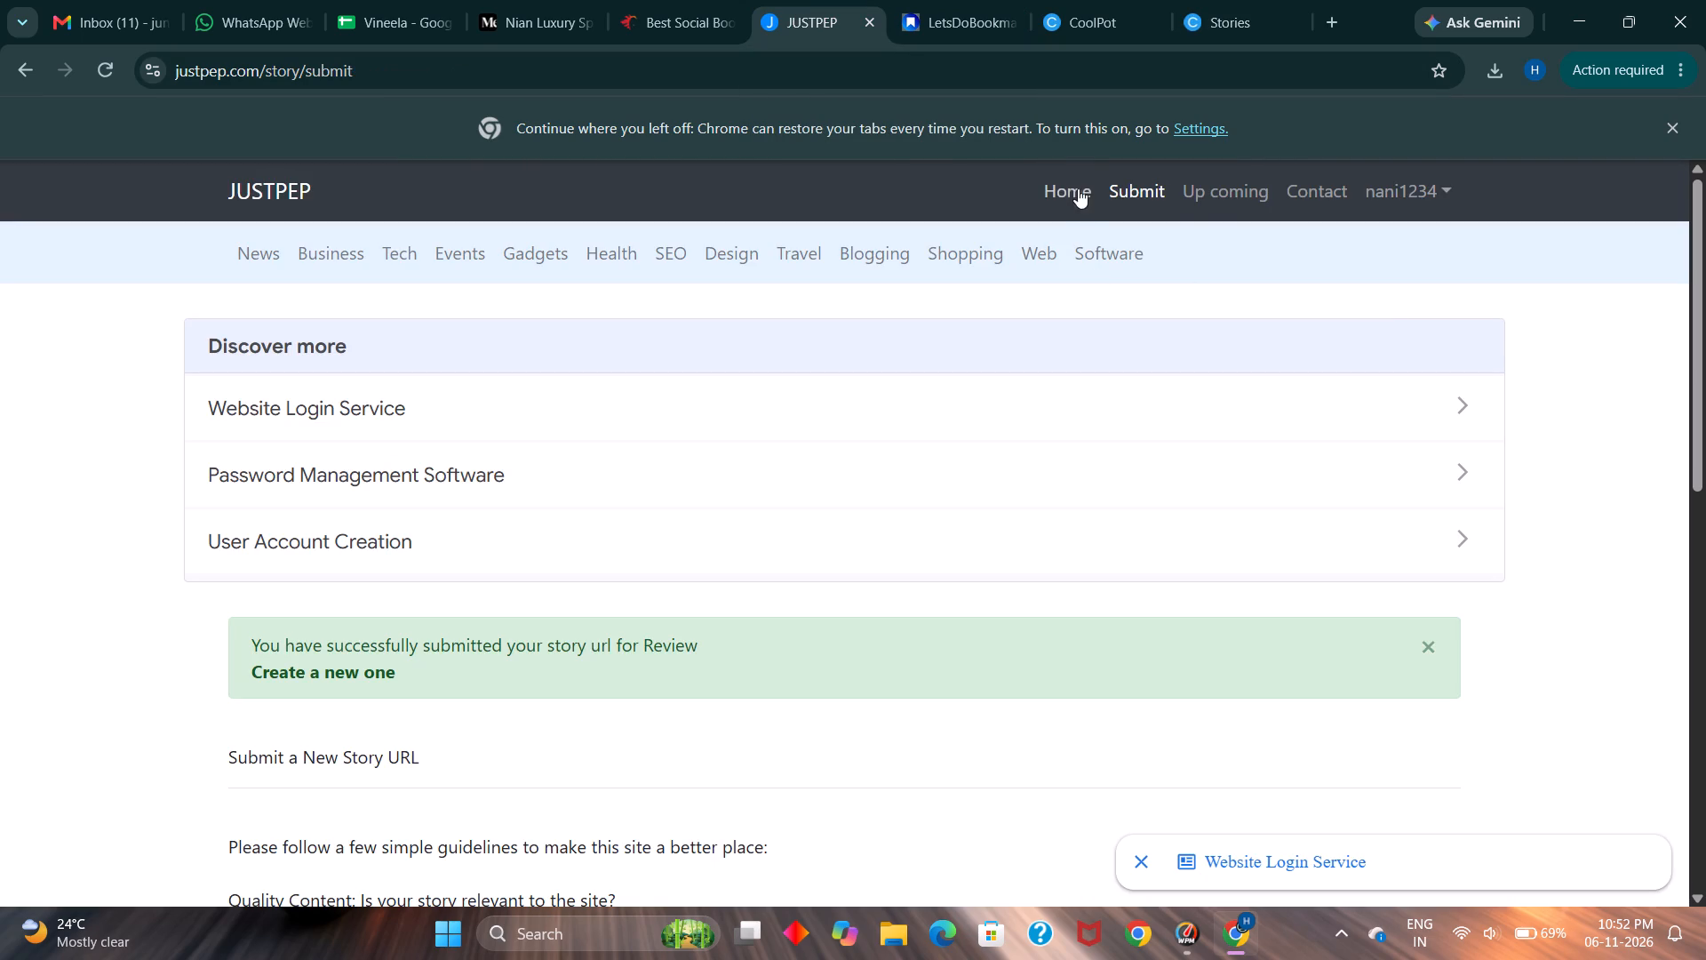
pyautogui.click(1238, 199)
pyautogui.click(1078, 16)
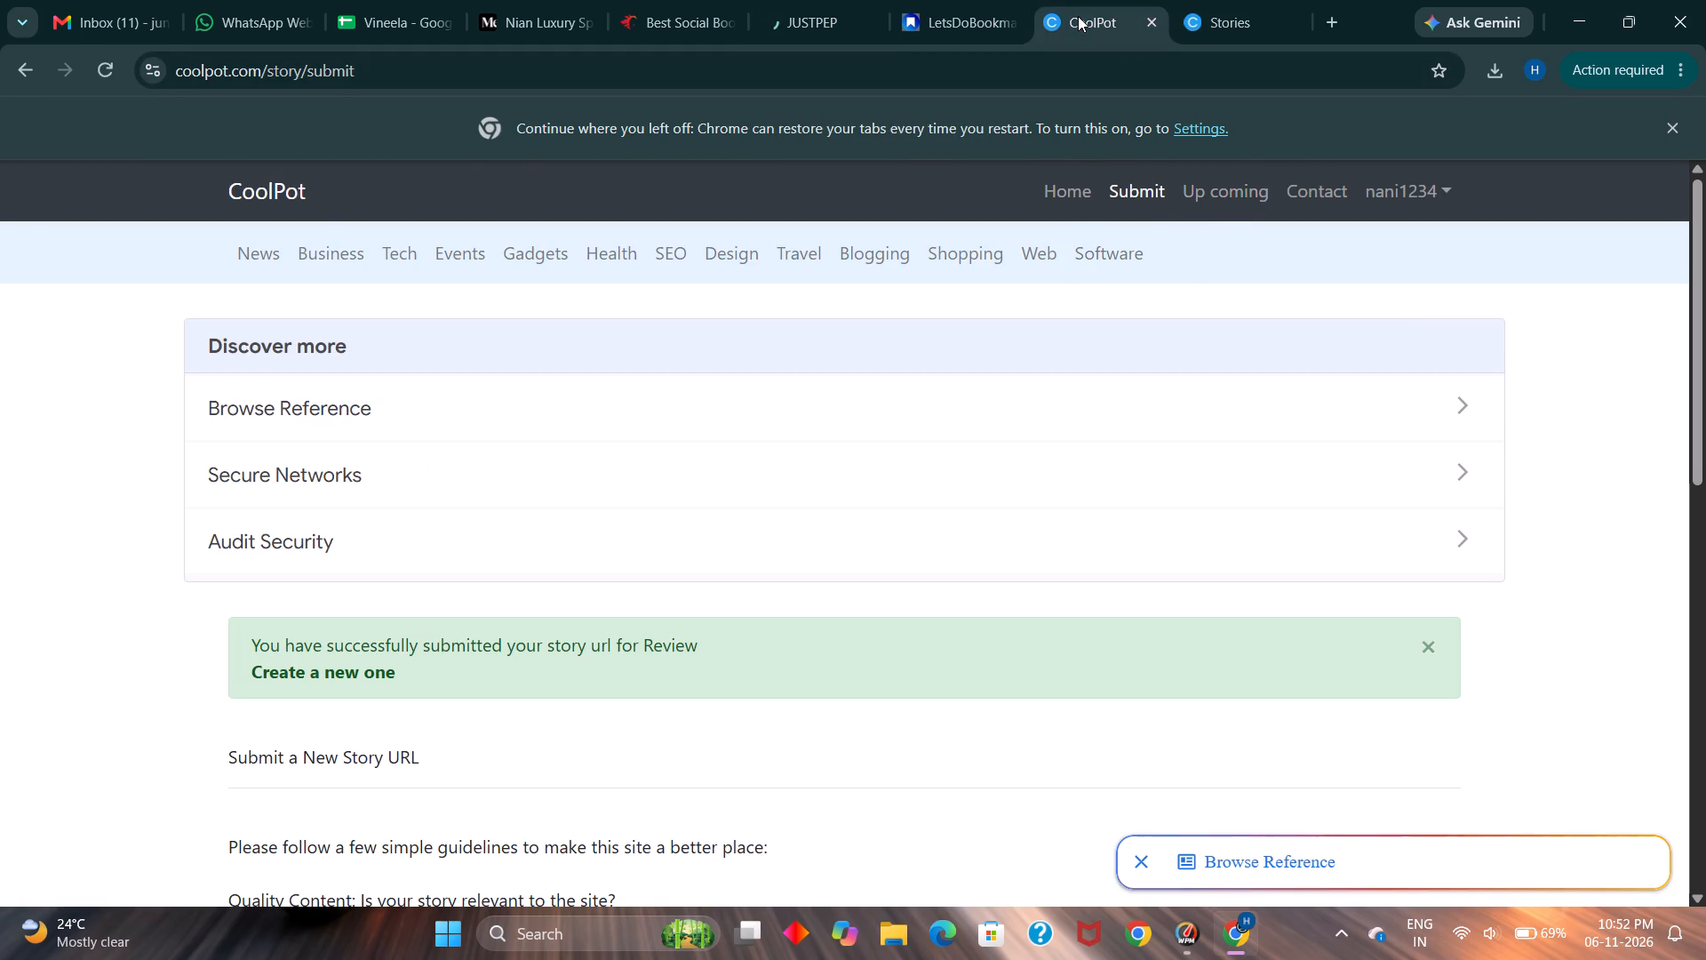
pyautogui.click(1232, 196)
# Open the Nian Luxury Spa story on ondashboard.com and paste its link into cell A12 of the Vineela spreadsheet.
pyautogui.click(1209, 14)
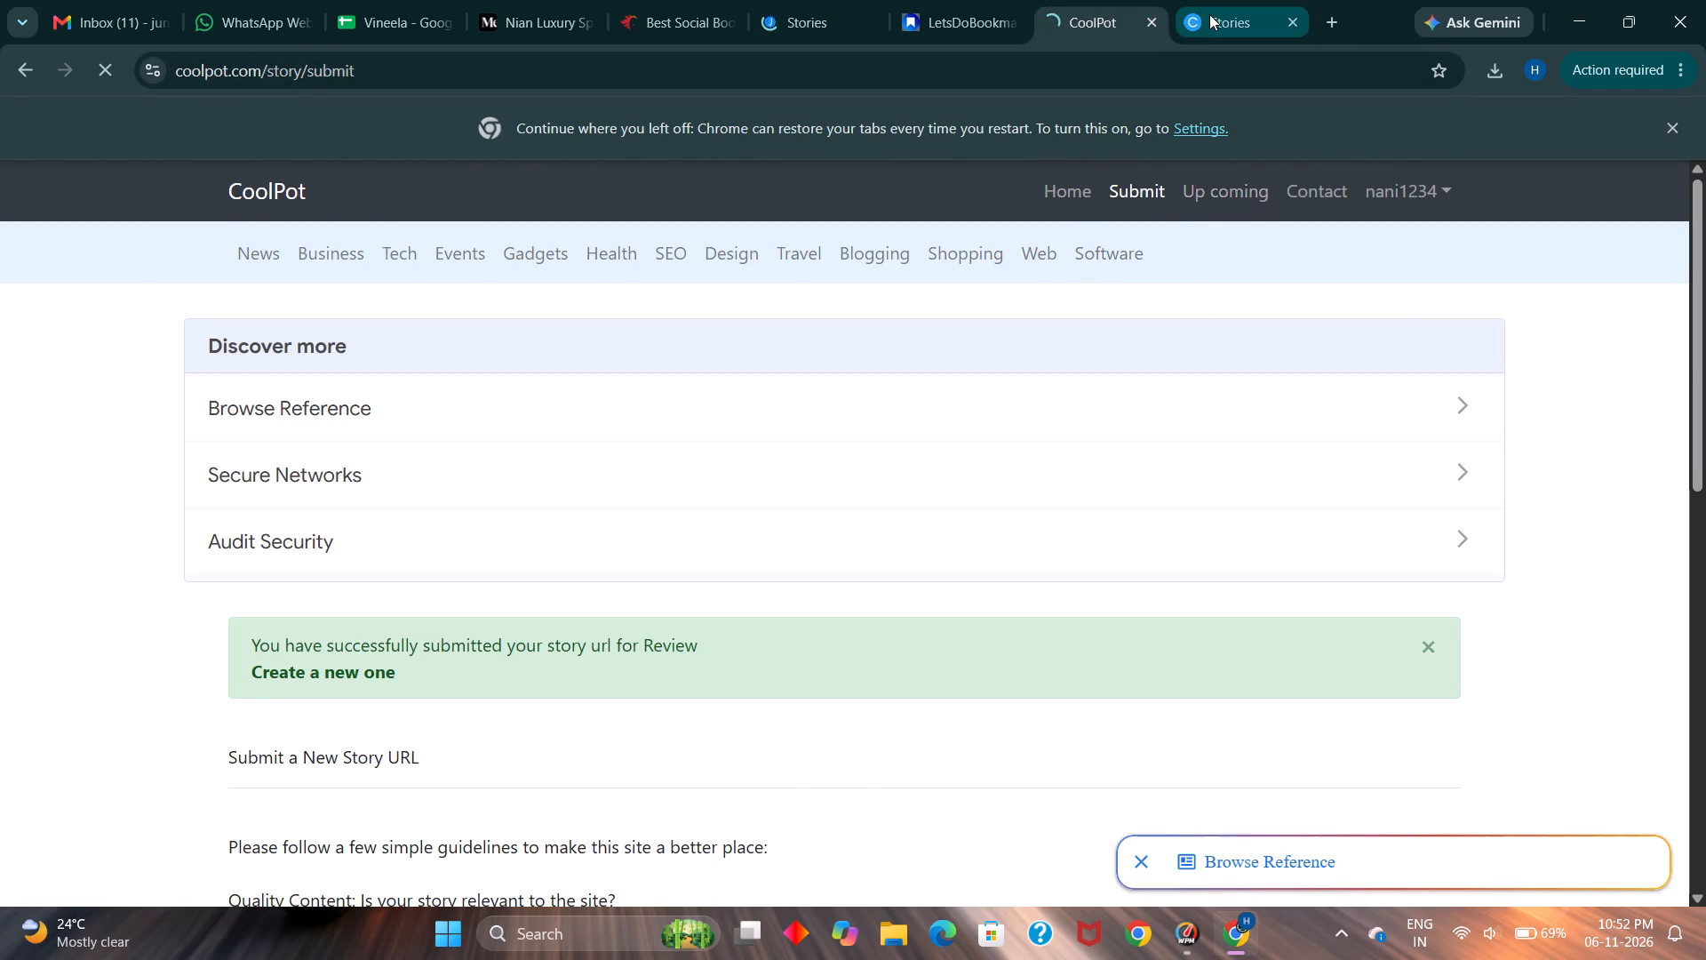
pyautogui.click(1145, 631)
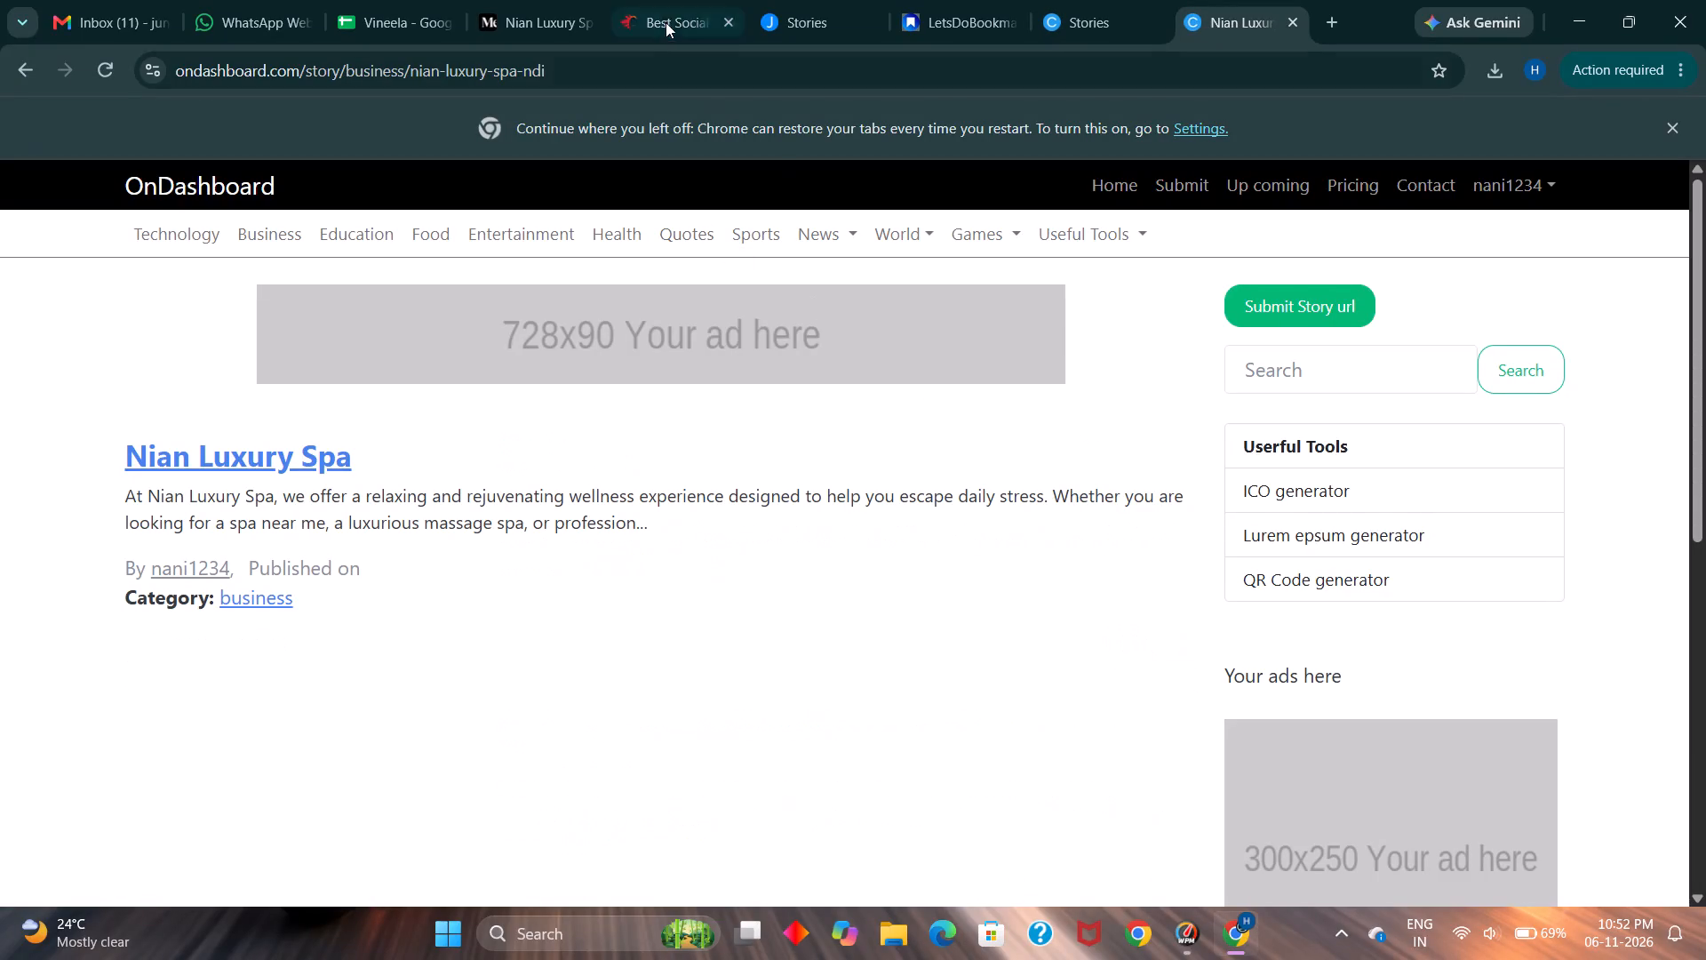
pyautogui.tripleClick(631, 57)
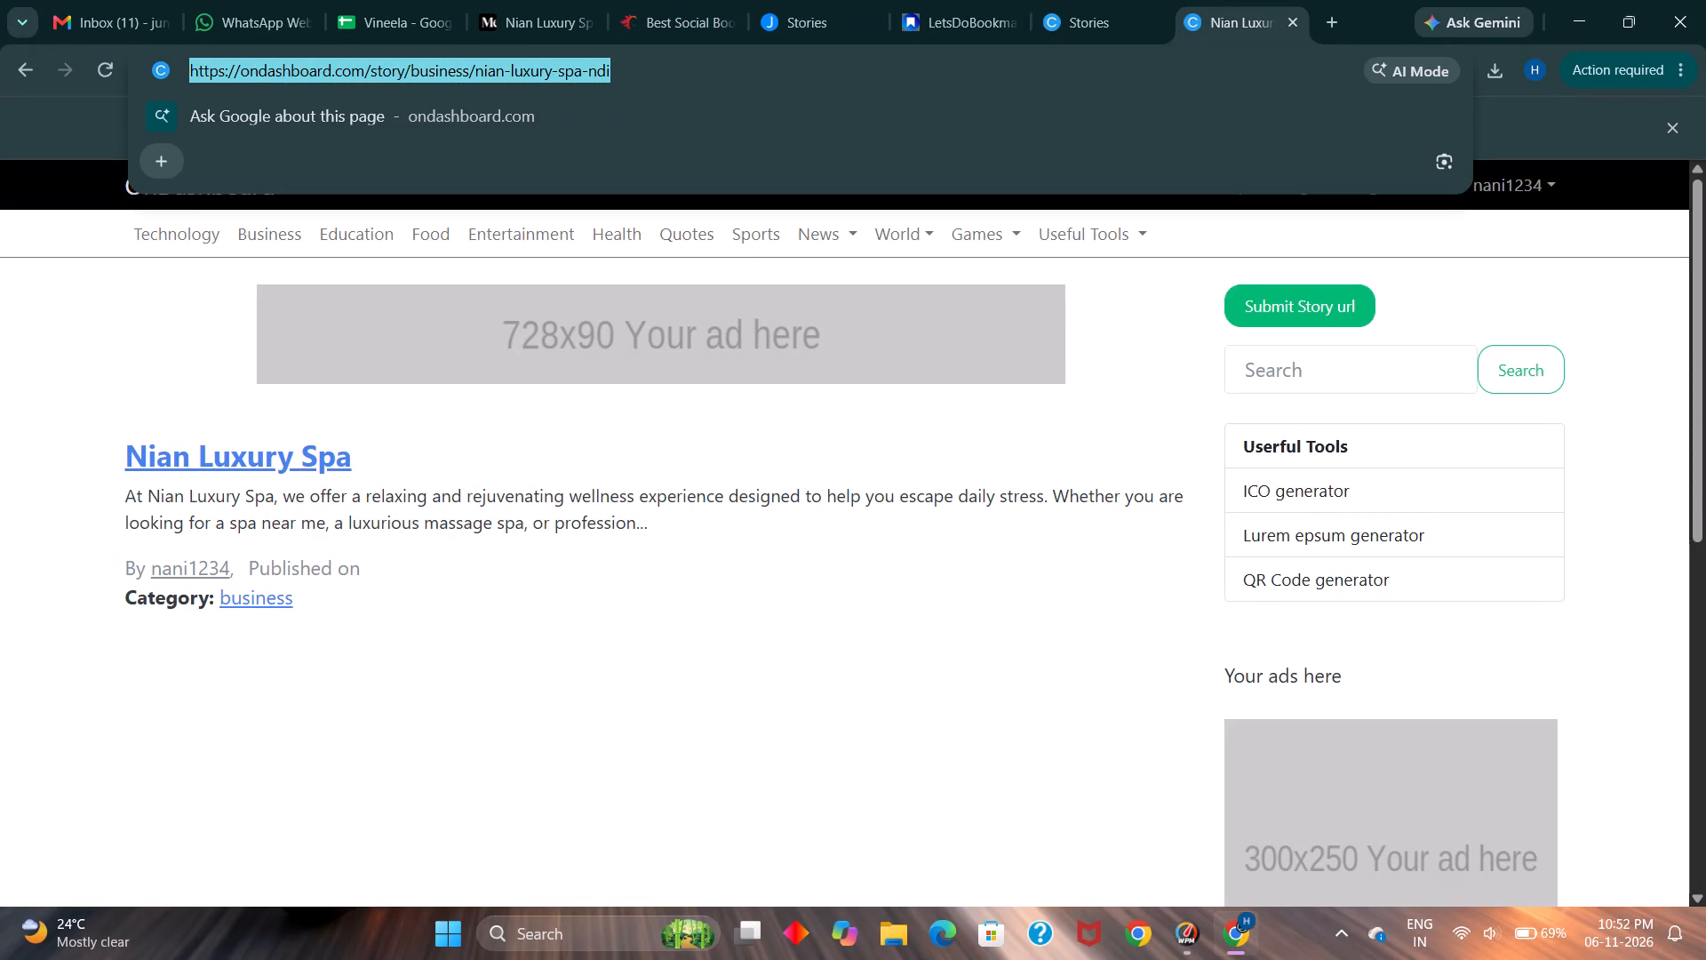
pyautogui.hotkey('ctrl', 'c')
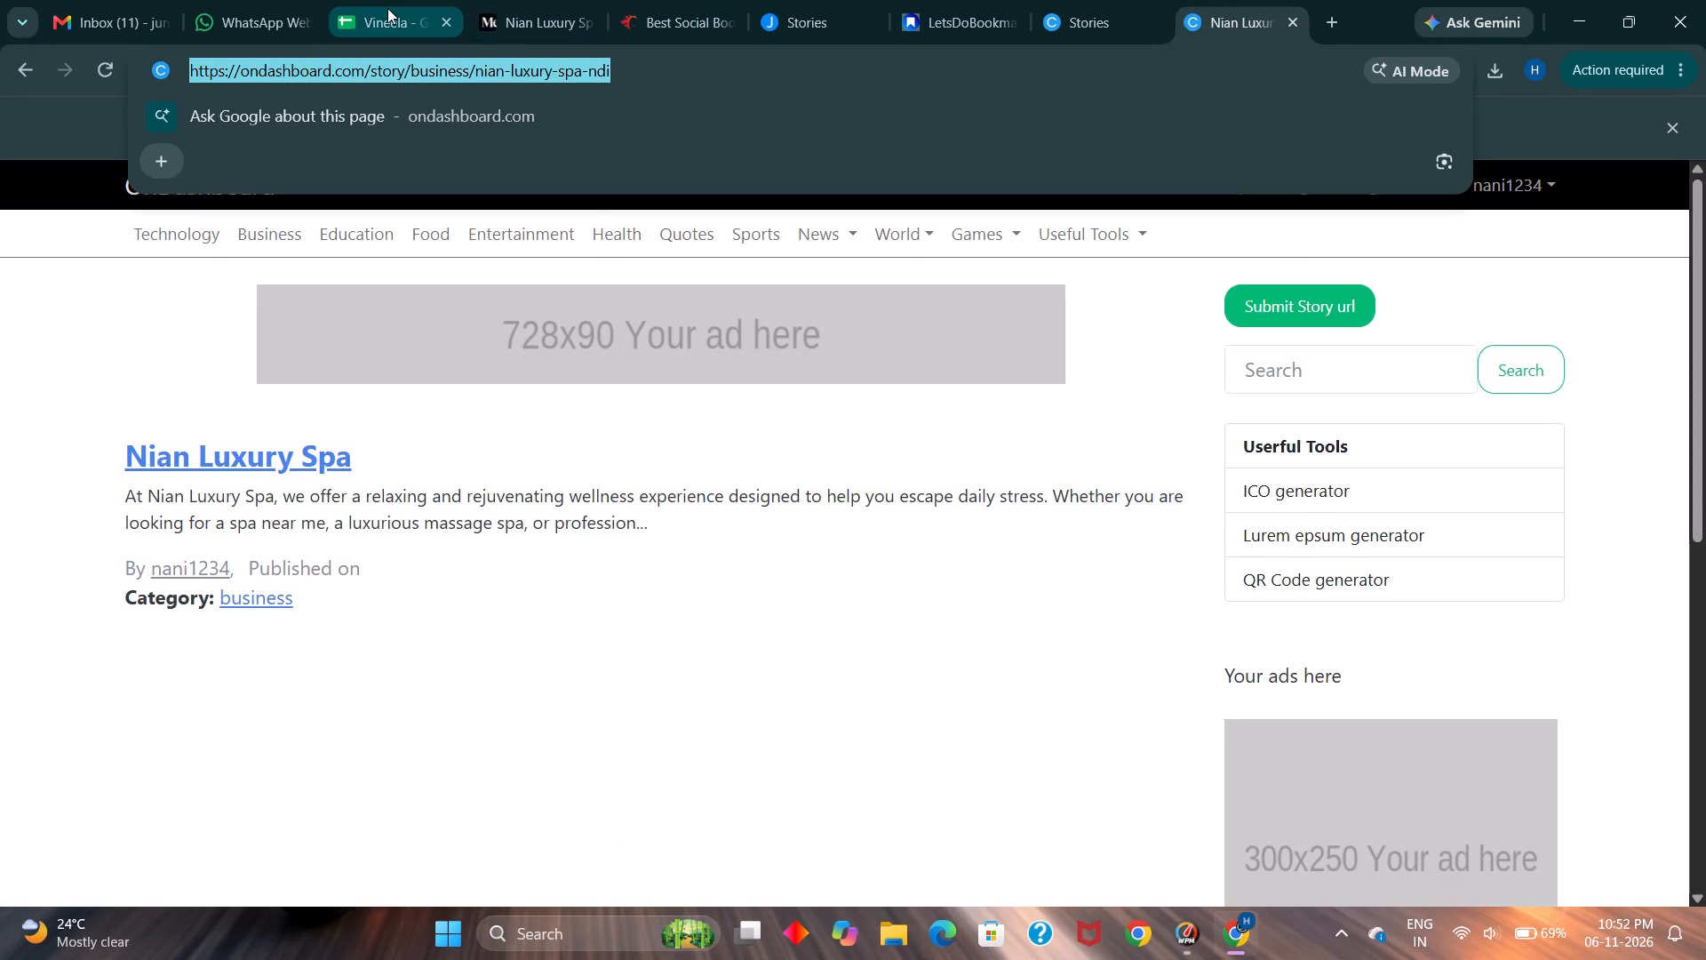
pyautogui.click(387, 18)
pyautogui.scroll(1, 320, 670)
pyautogui.click(222, 632)
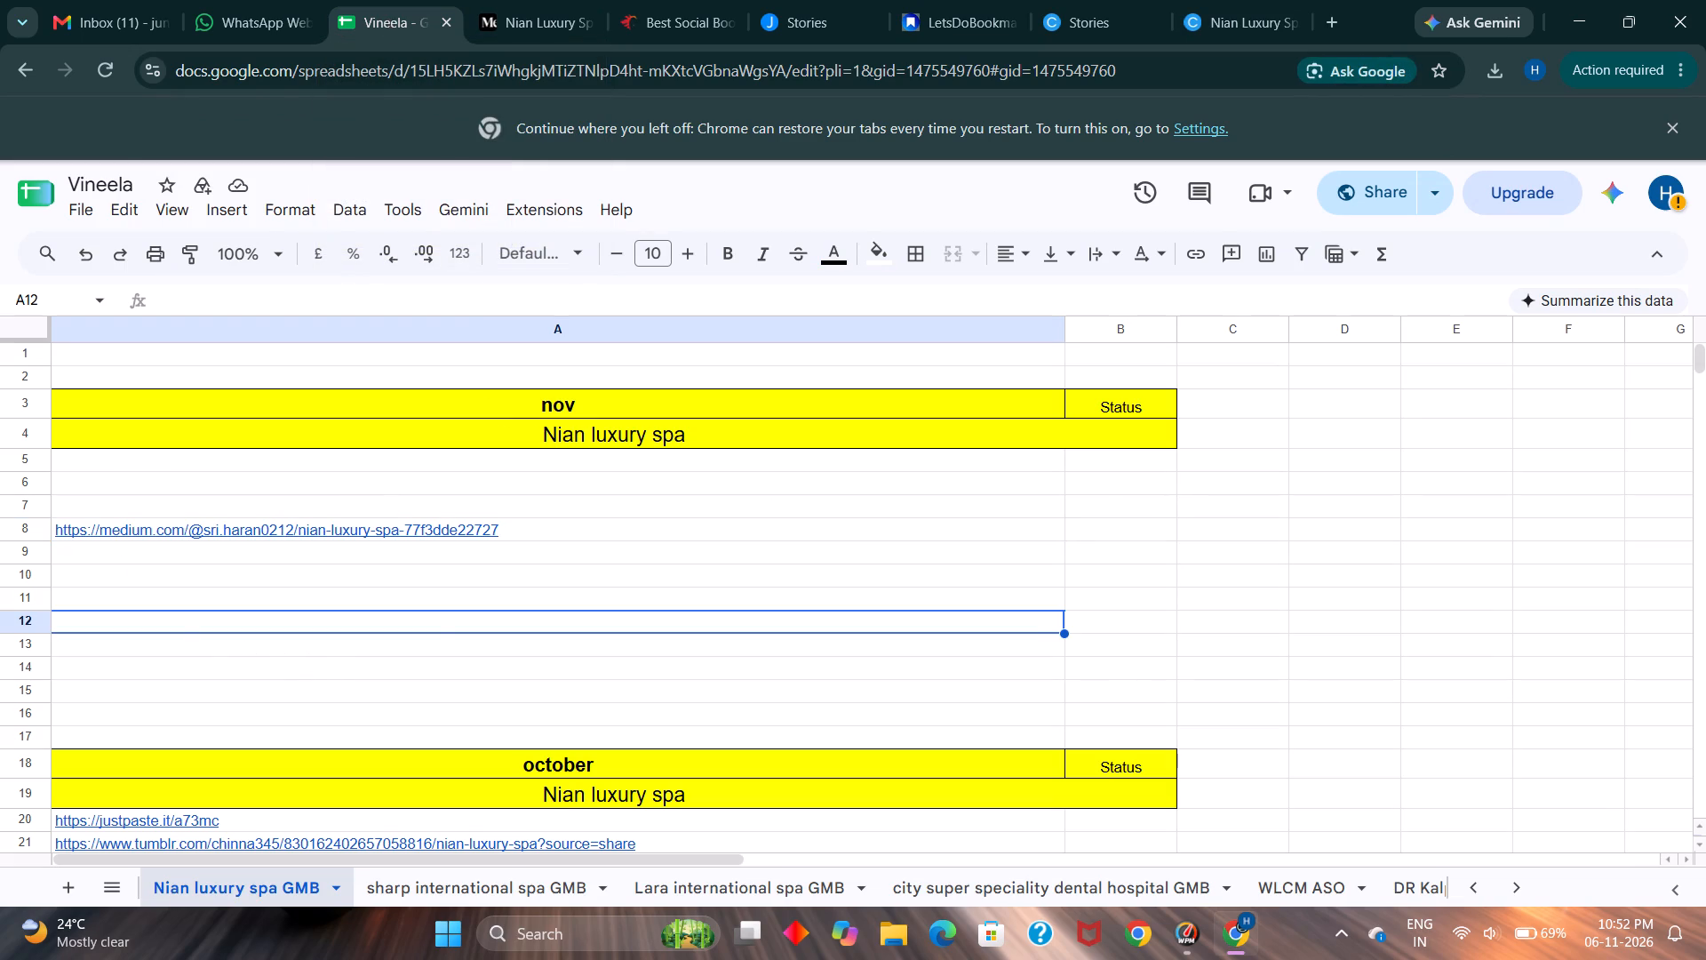
pyautogui.hotkey('ctrl', 'v')
# Open the published Nian Luxury Spa stories on justpep.com and coolpot.com, closing any advert in the way.
pyautogui.click(794, 37)
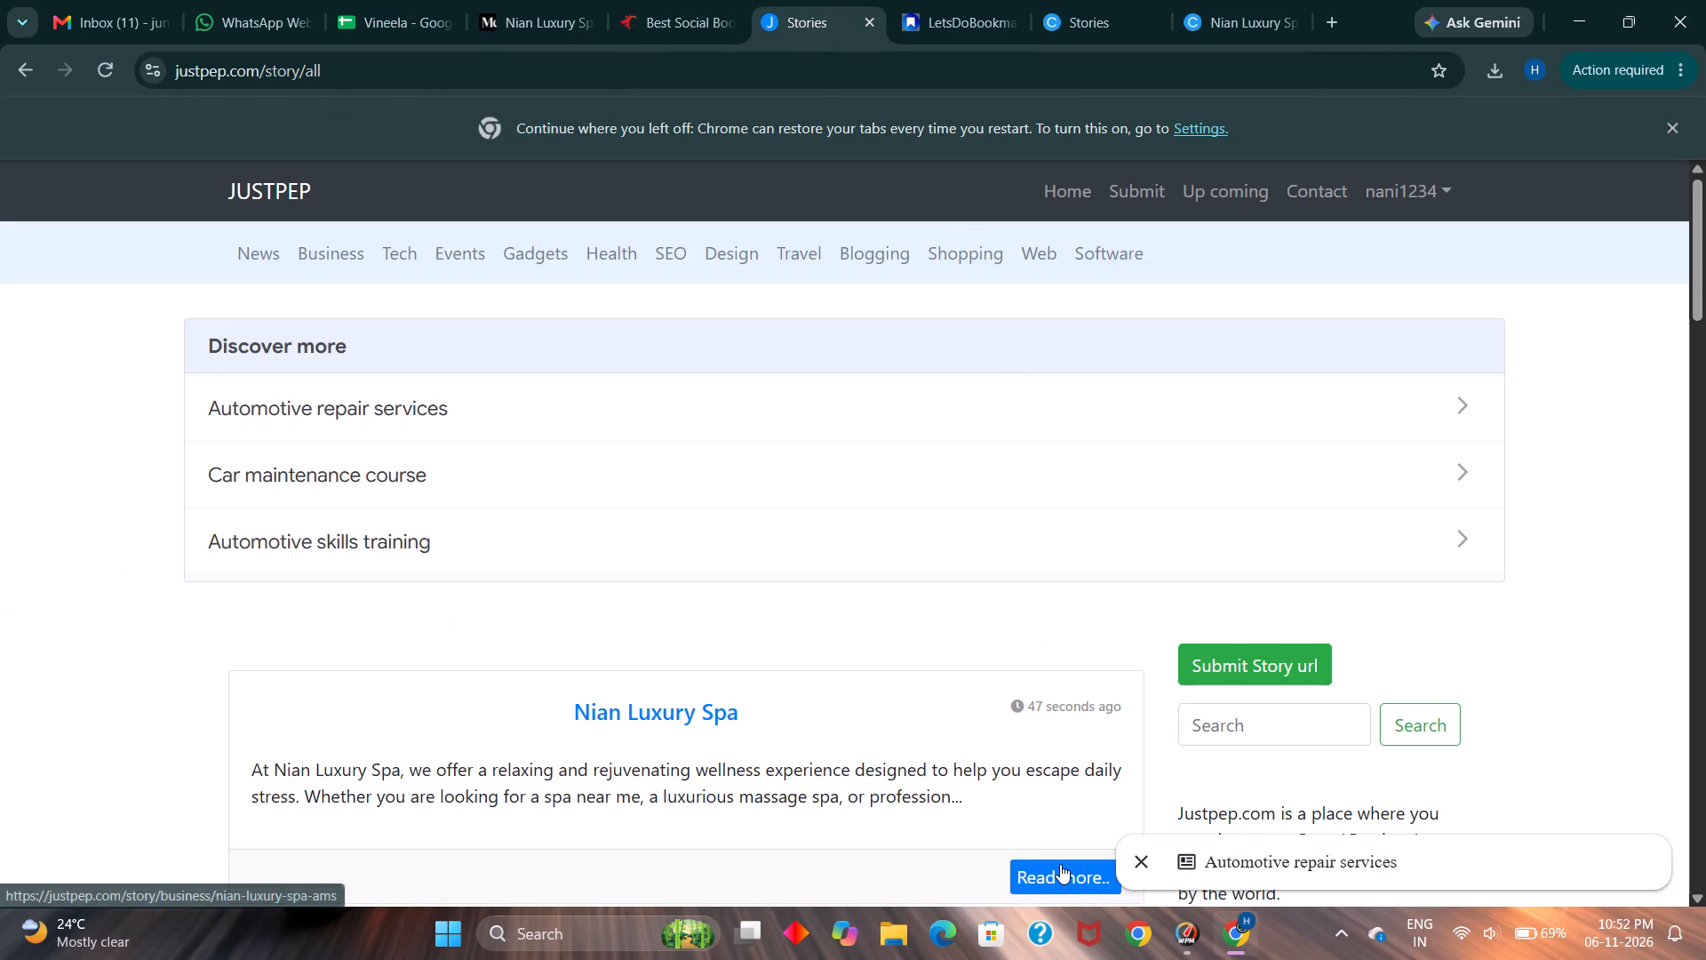
pyautogui.click(1045, 873)
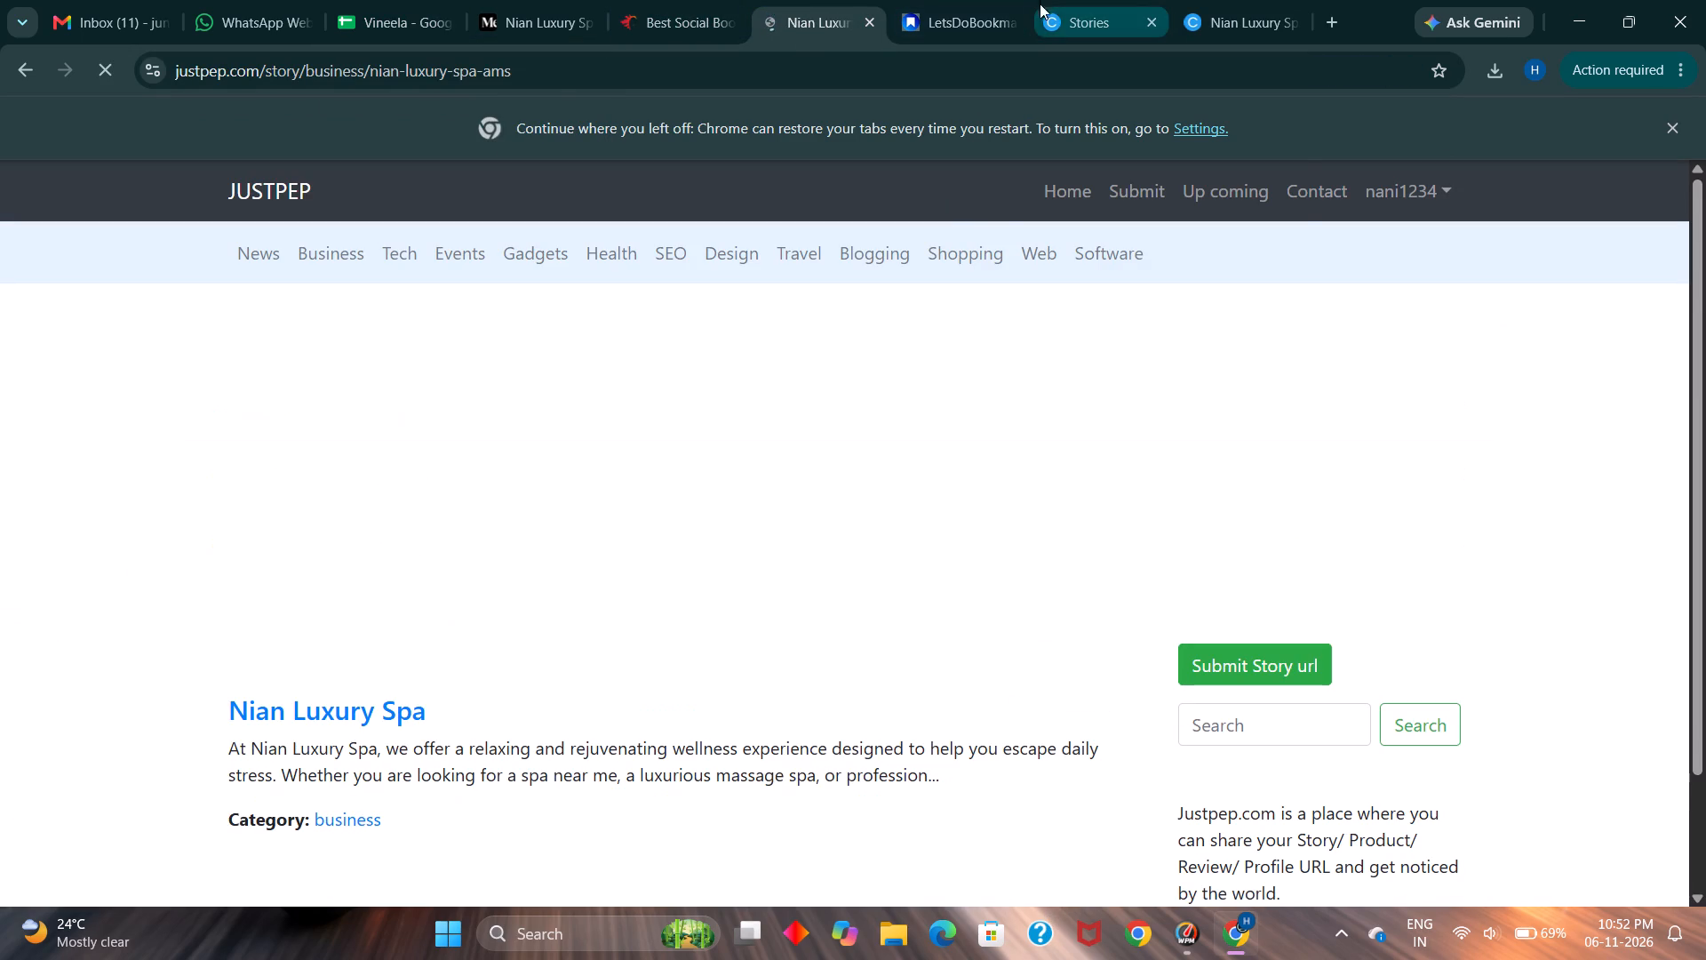
pyautogui.click(1056, 28)
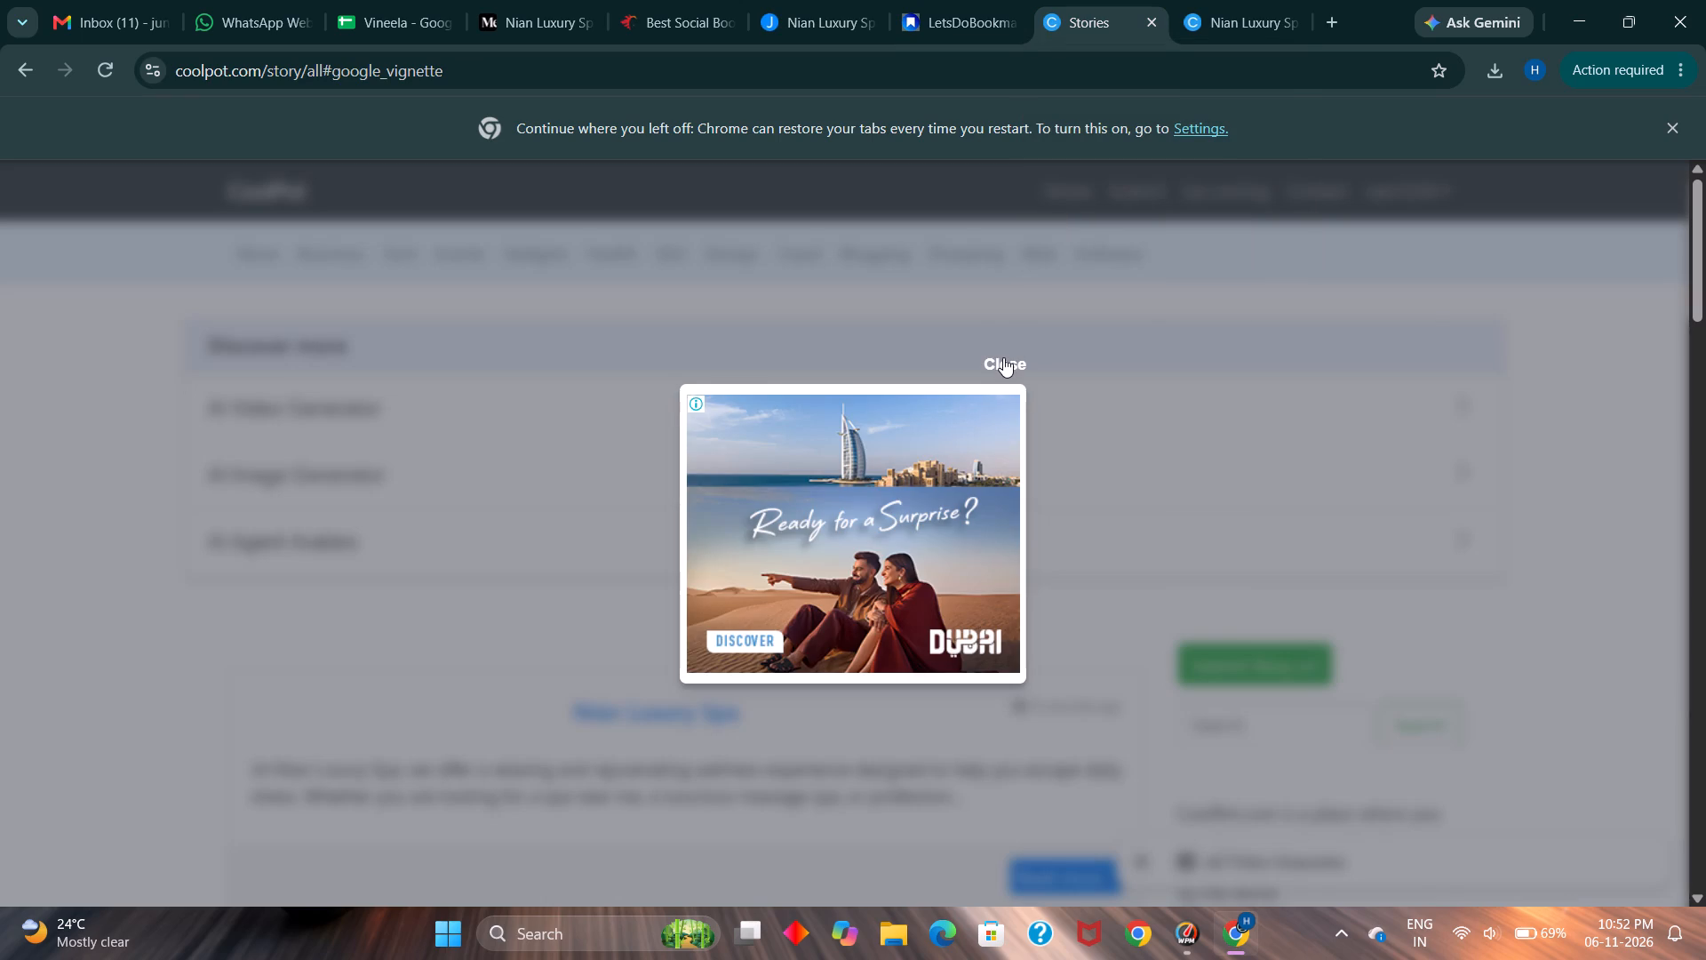
pyautogui.click(1003, 357)
pyautogui.click(1046, 873)
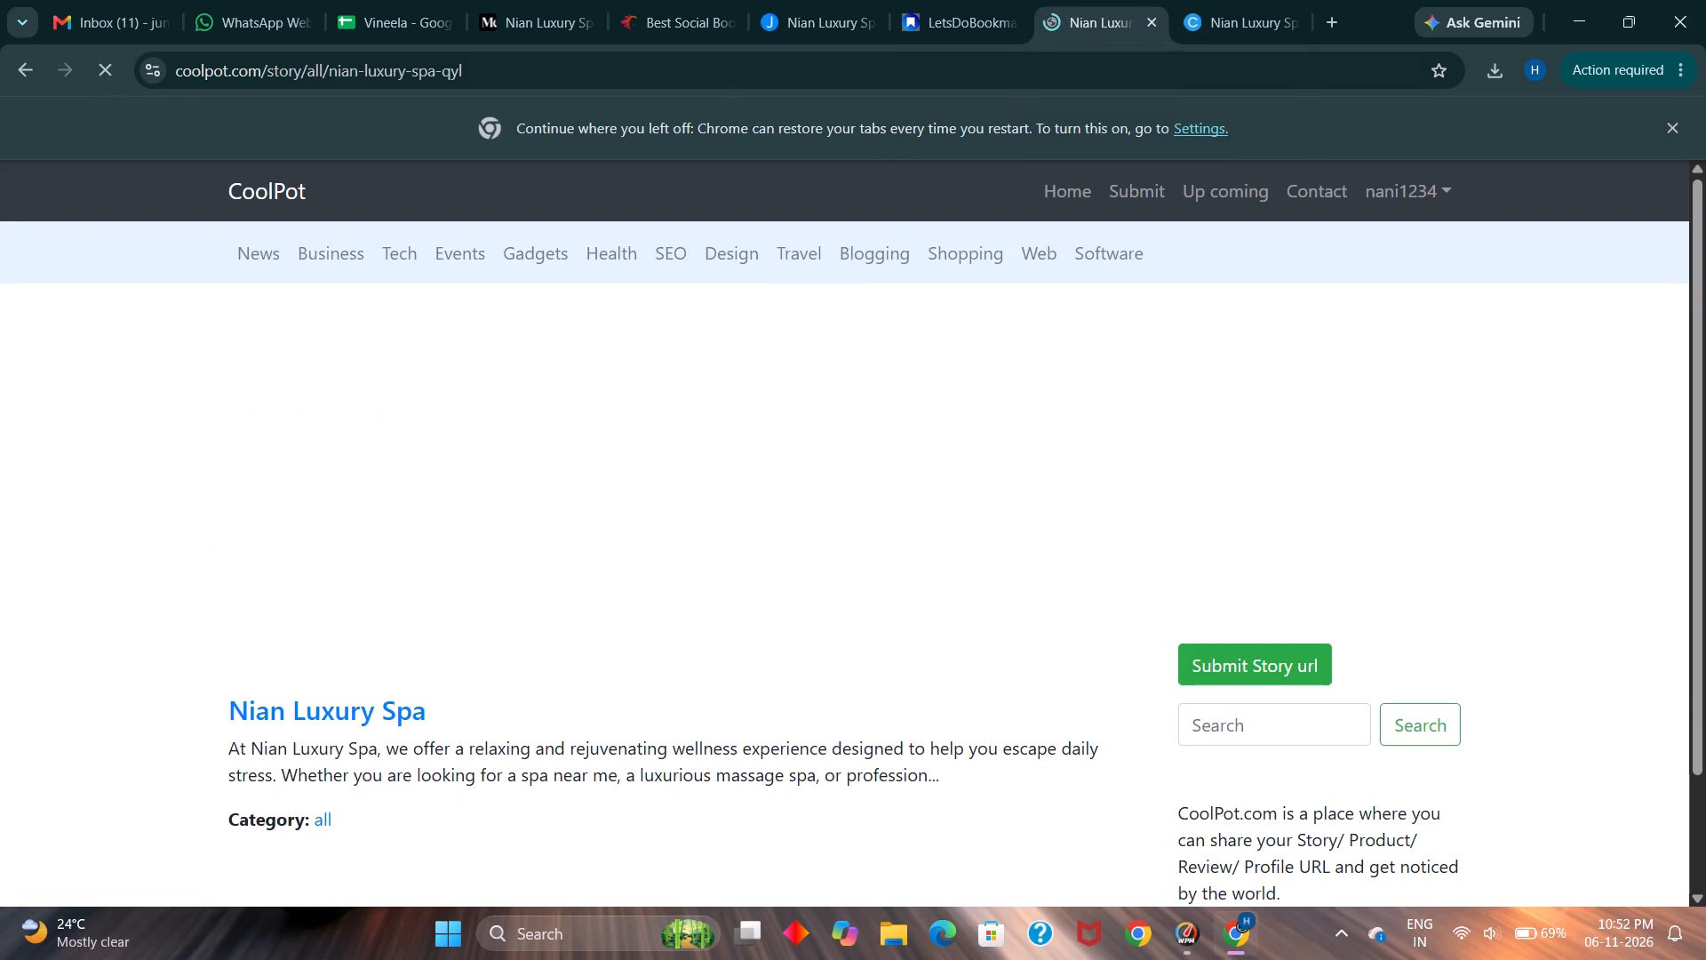
# Copy the coolpot.com story's link into cell A9 under nov in the Vineela spreadsheet.
pyautogui.tripleClick(524, 69)
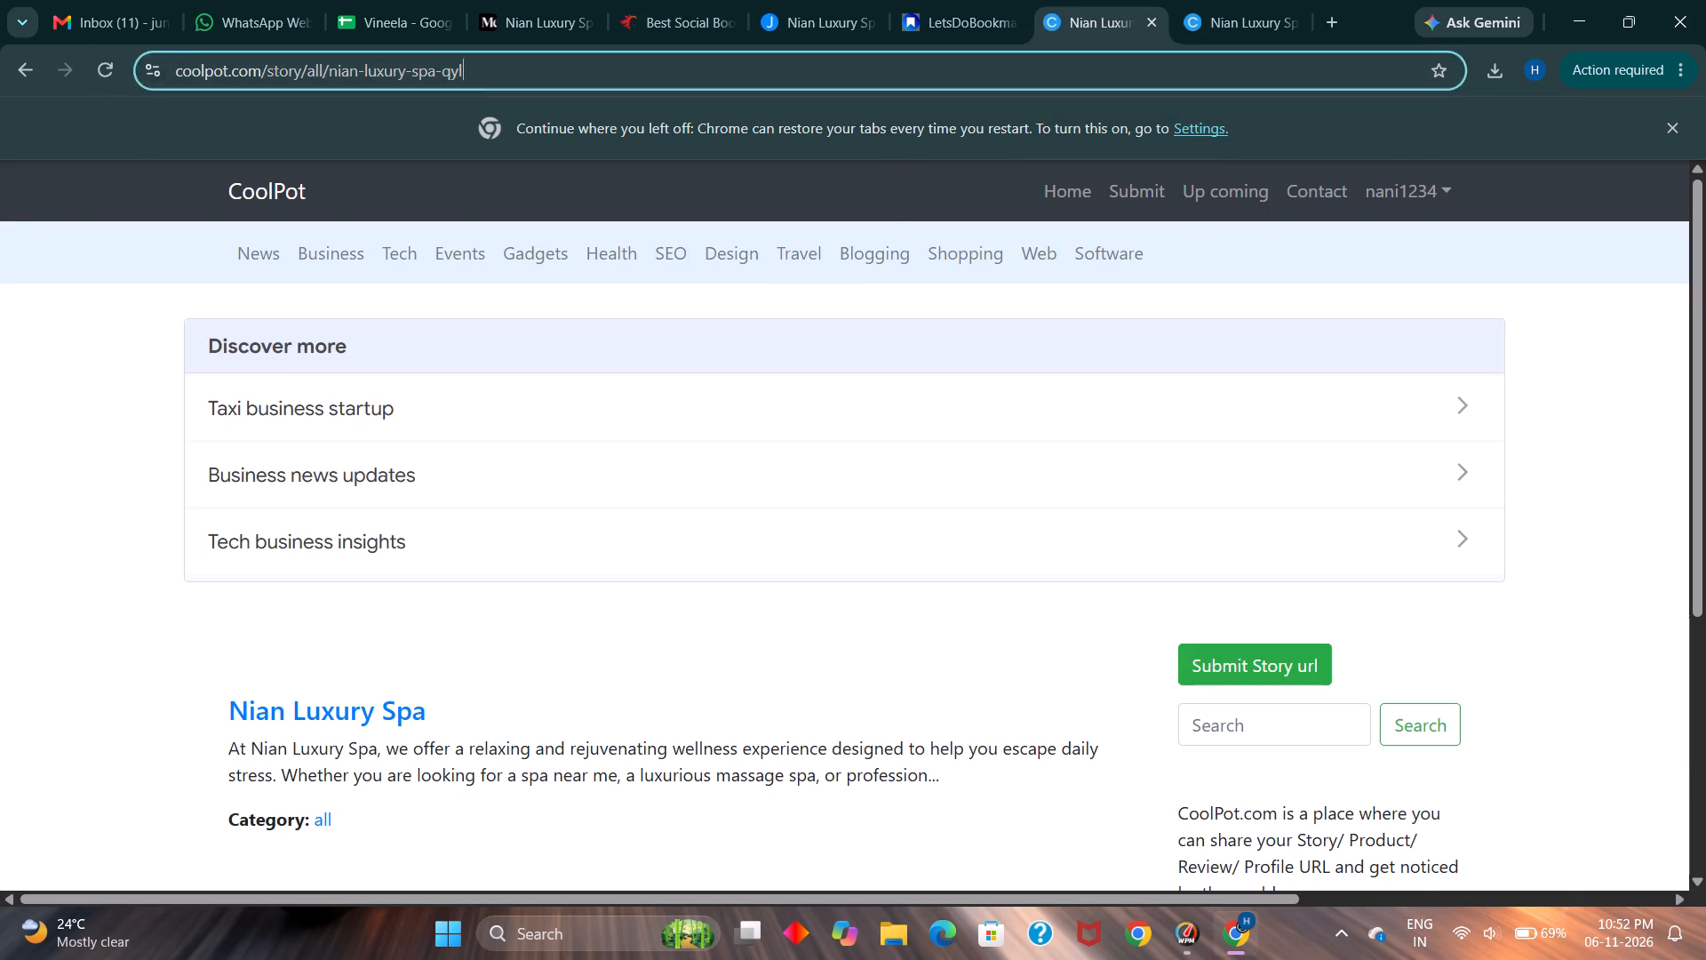
pyautogui.hotkey('ctrl', 'c')
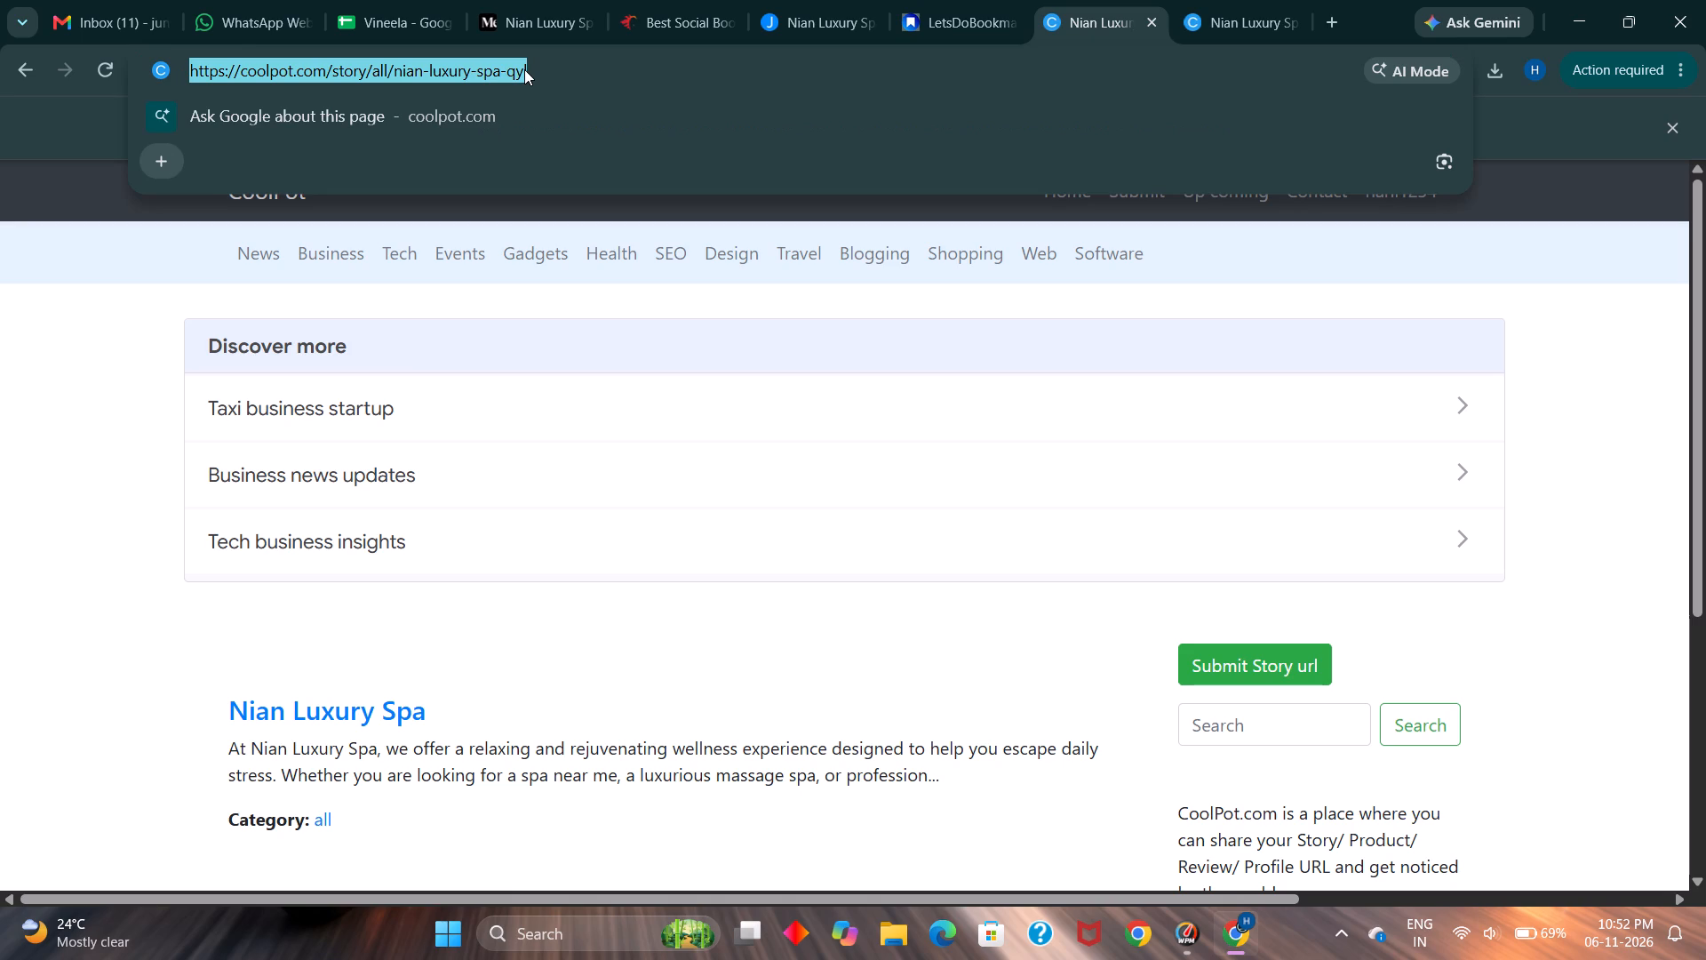
pyautogui.click(388, 21)
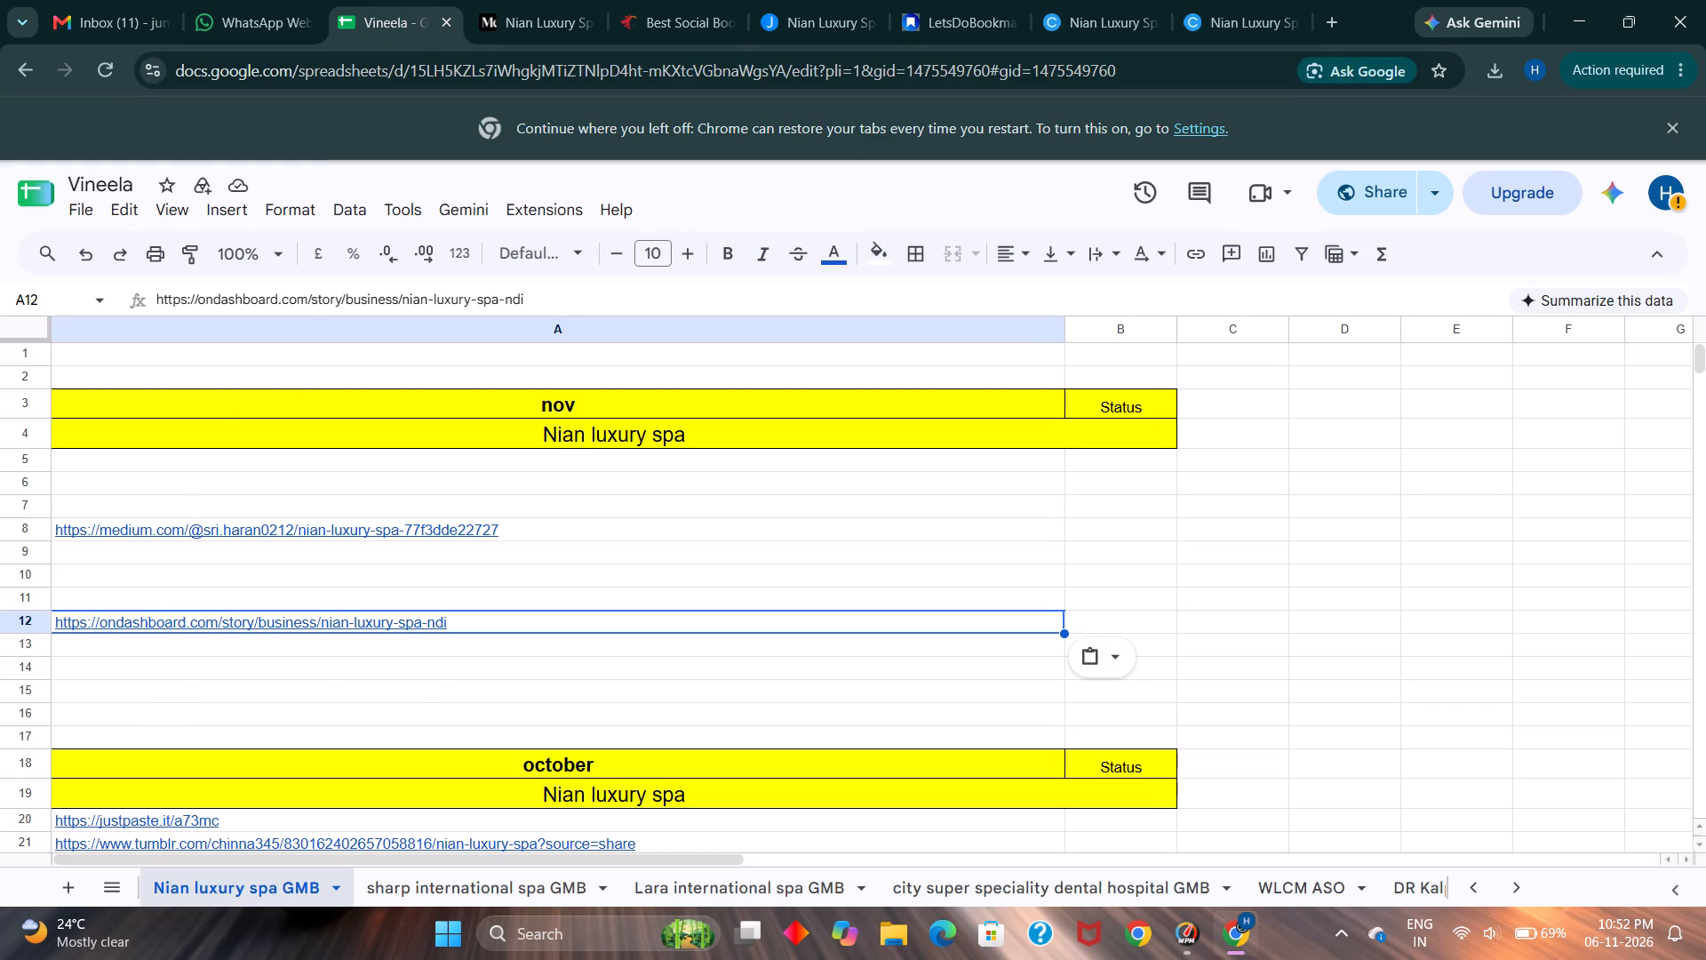
pyautogui.click(192, 555)
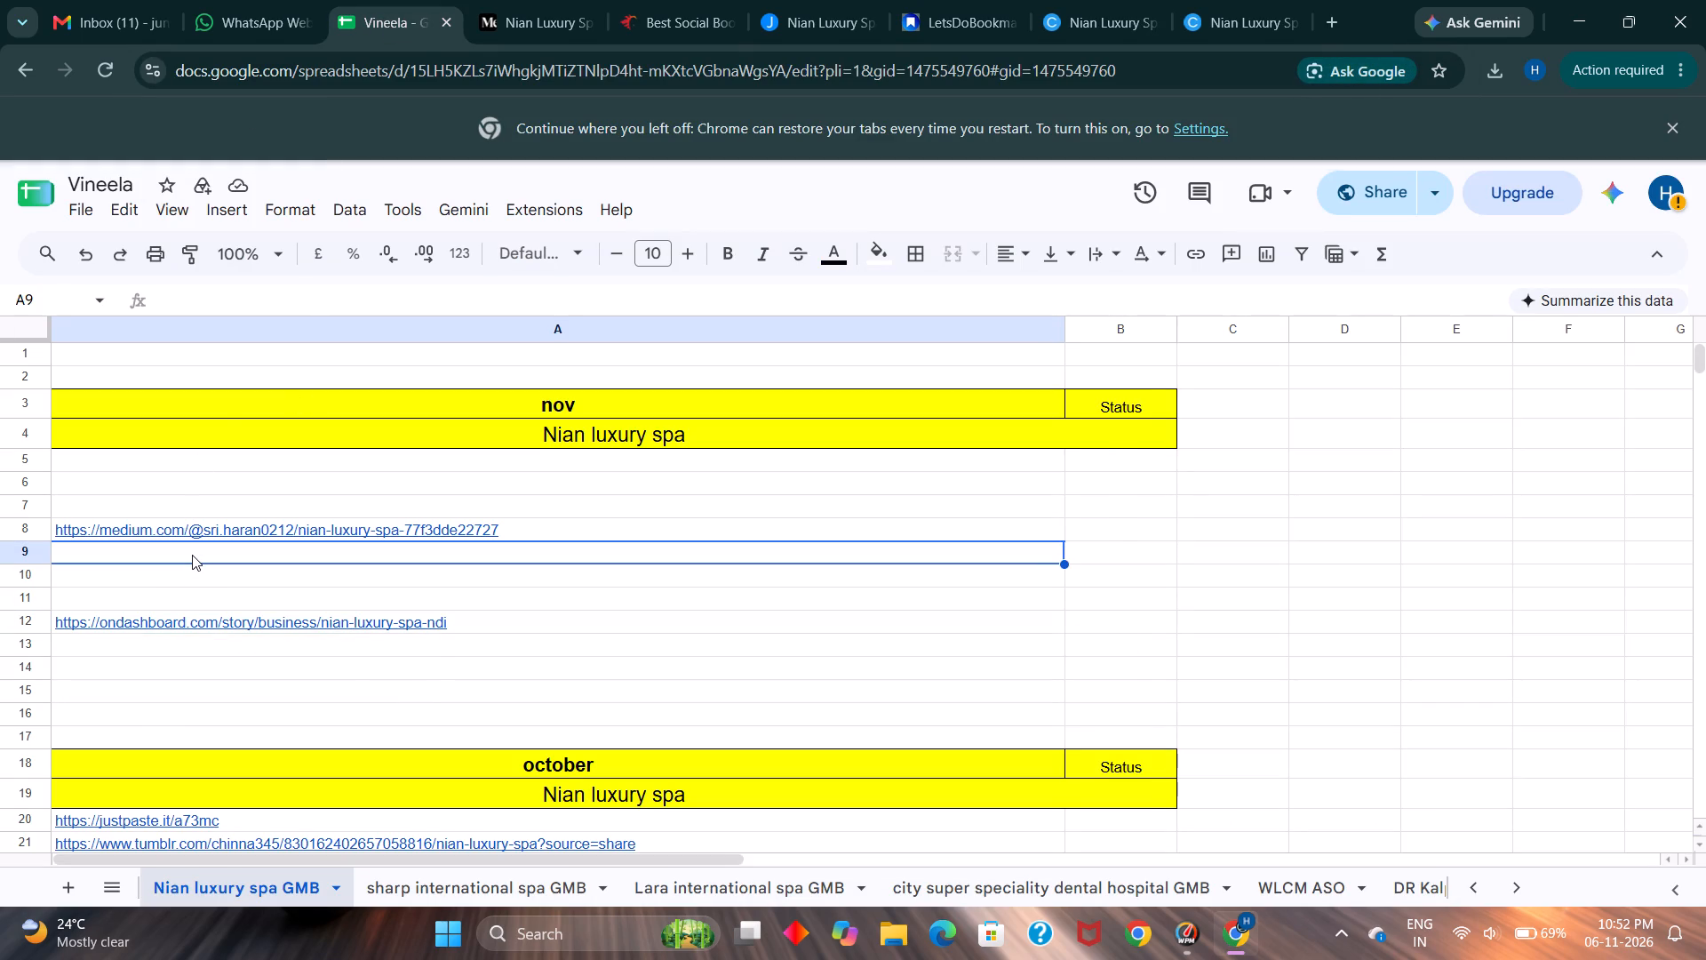
pyautogui.hotkey('ctrl', 'v')
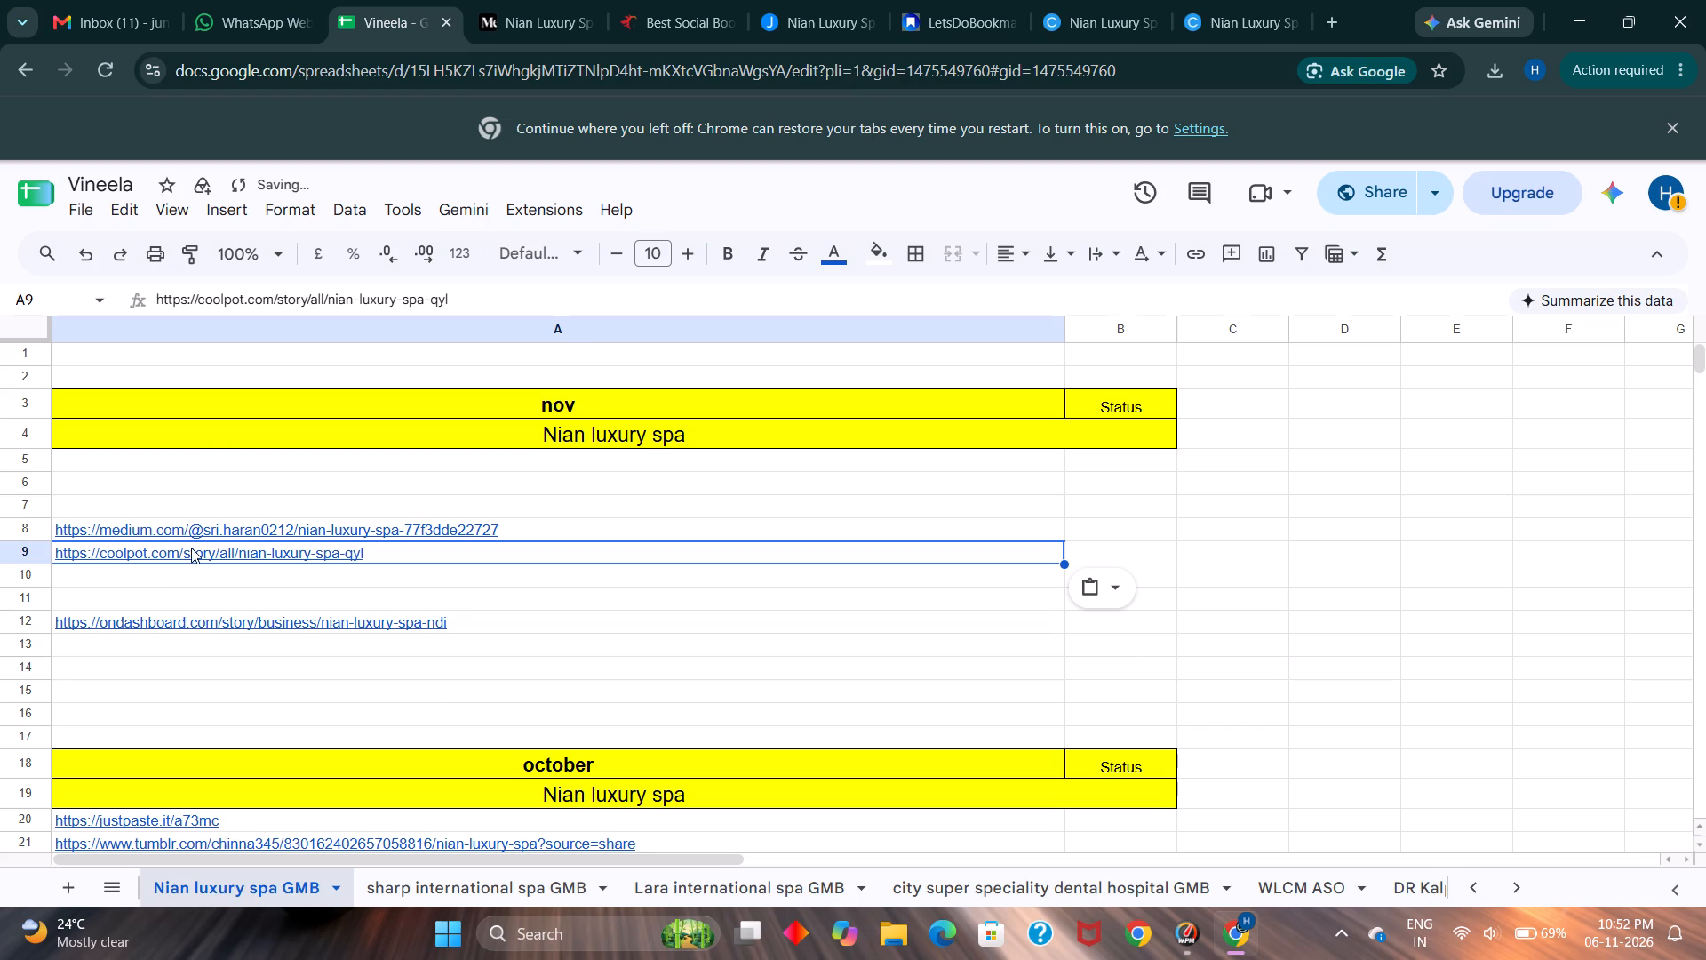
# Copy the justpep.com story's link into cell A7 under nov in the Vineela spreadsheet.
pyautogui.click(800, 17)
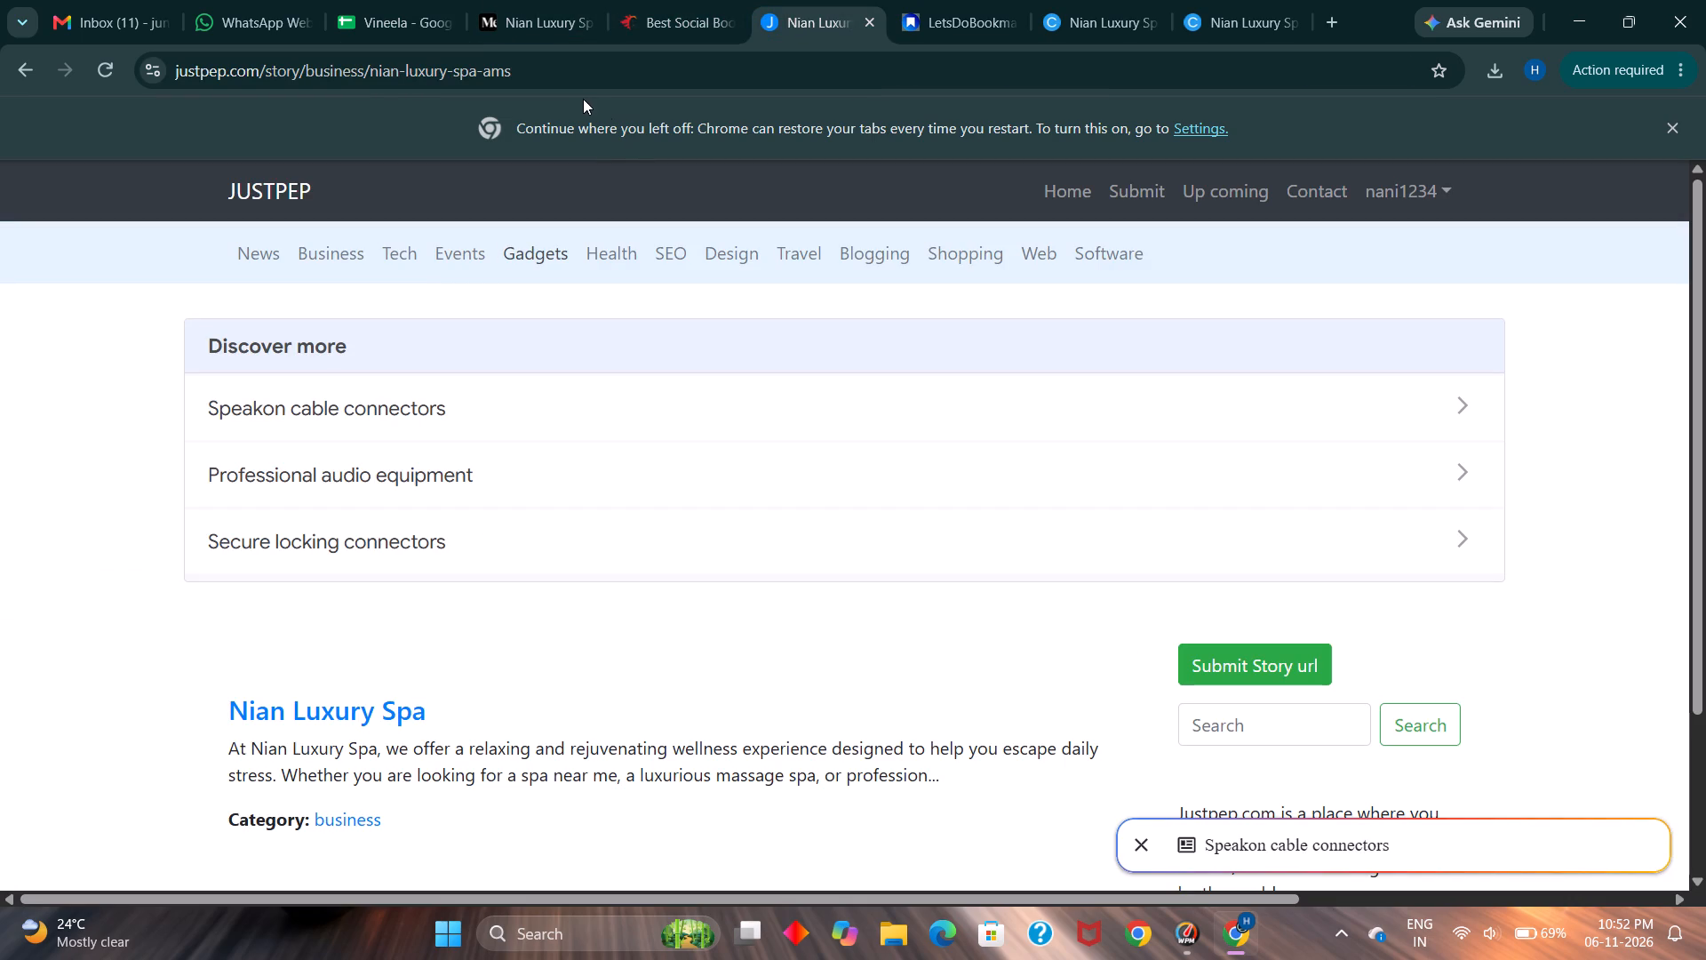
pyautogui.doubleClick(577, 92)
pyautogui.tripleClick(542, 70)
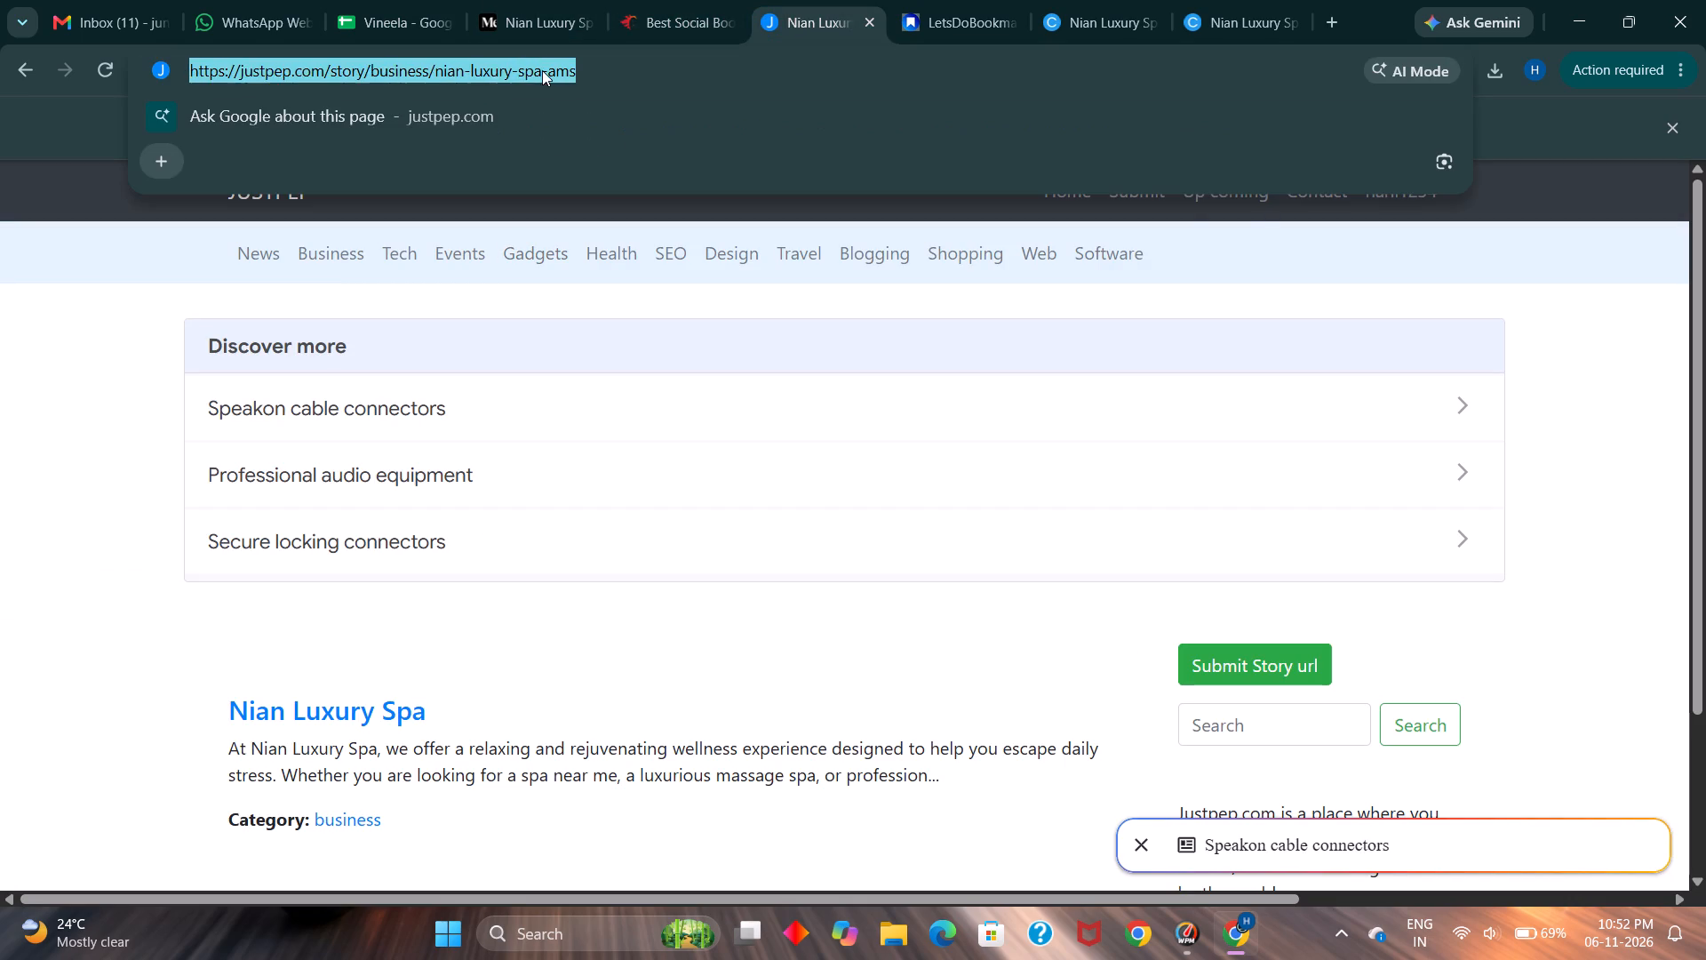
pyautogui.click(542, 70)
pyautogui.tripleClick(605, 78)
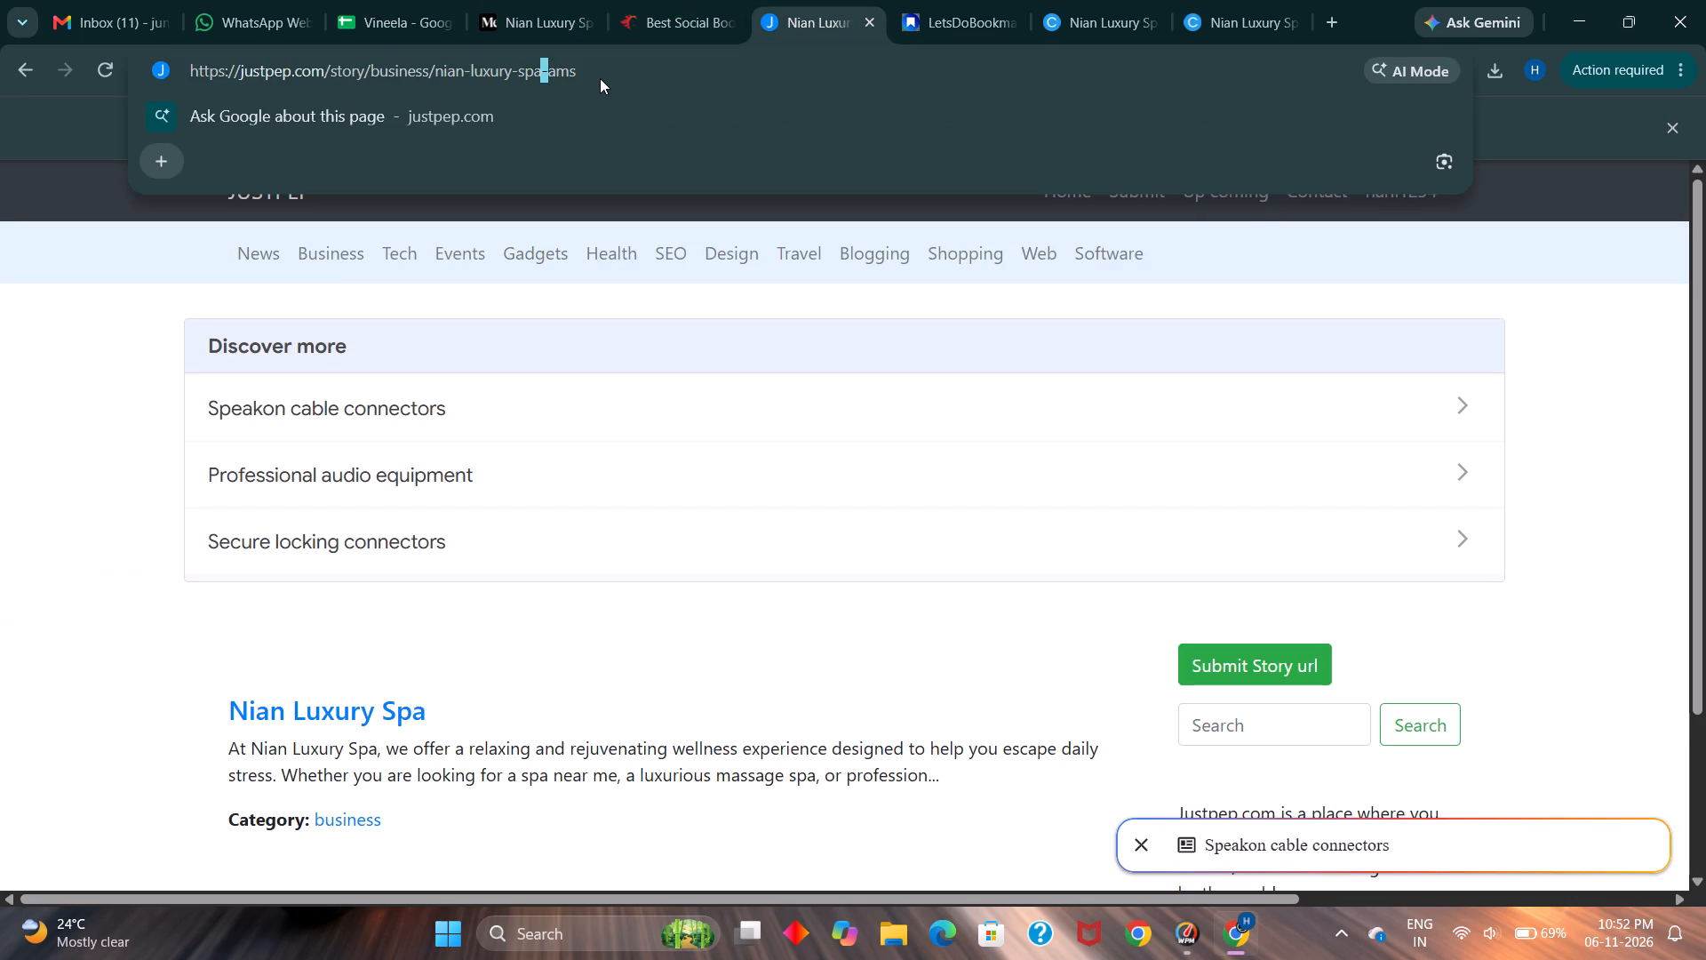
pyautogui.tripleClick(592, 67)
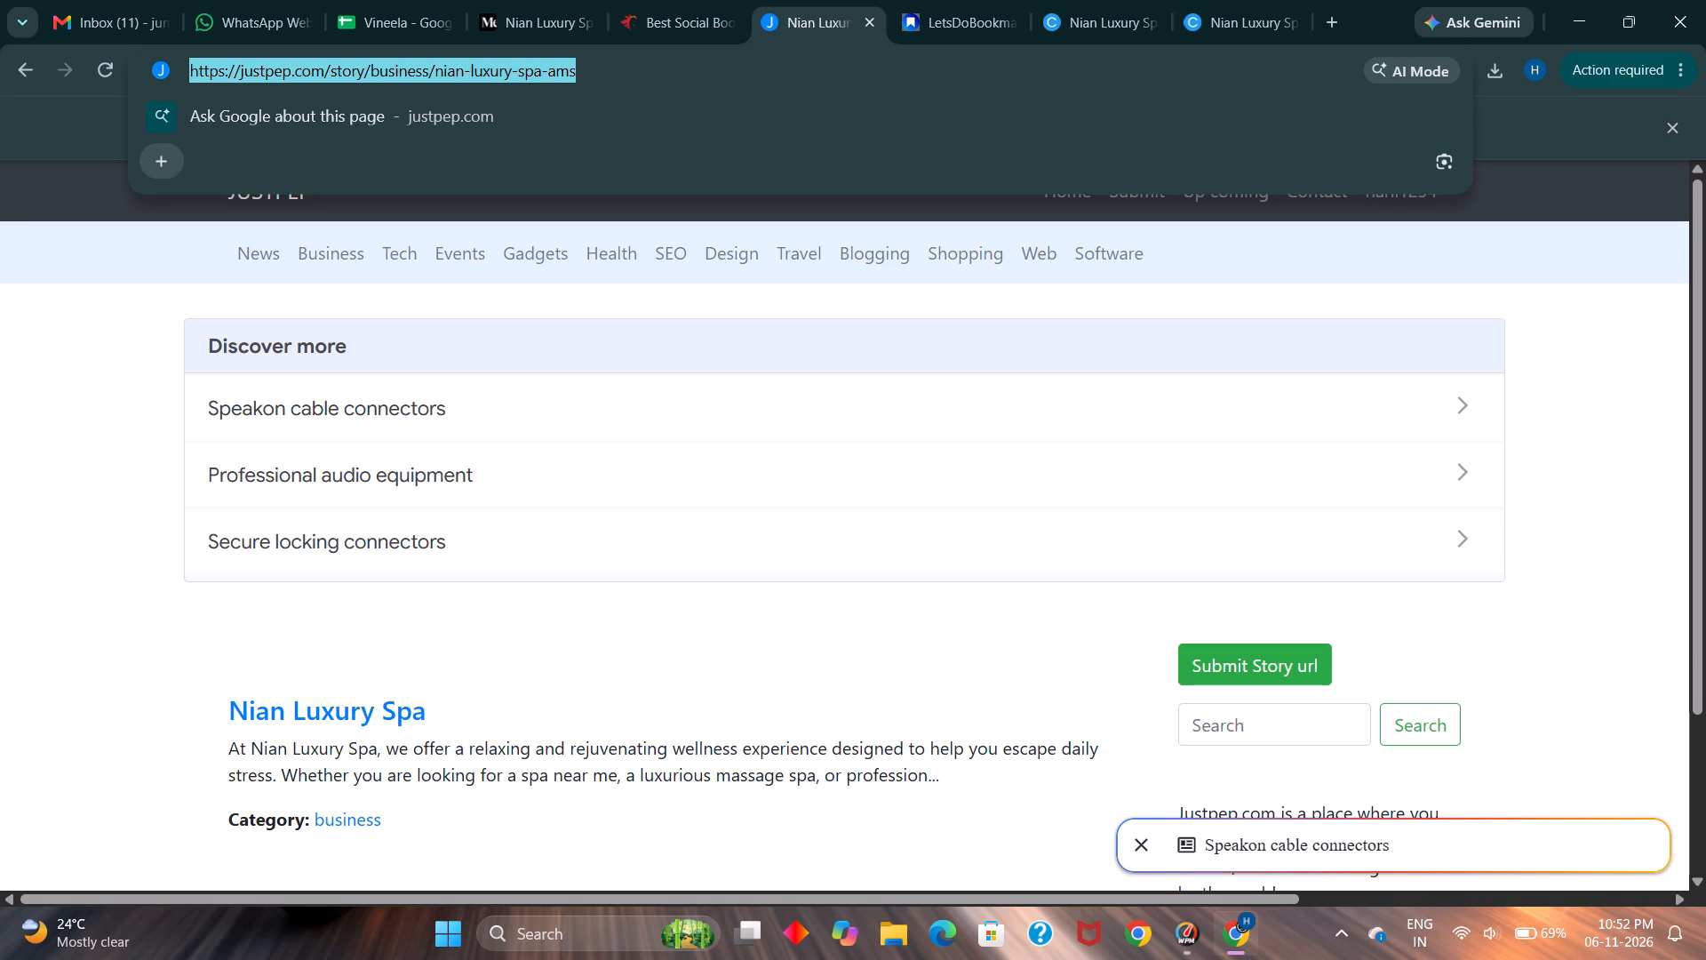
pyautogui.hotkey('ctrl', 'c')
pyautogui.click(562, 15)
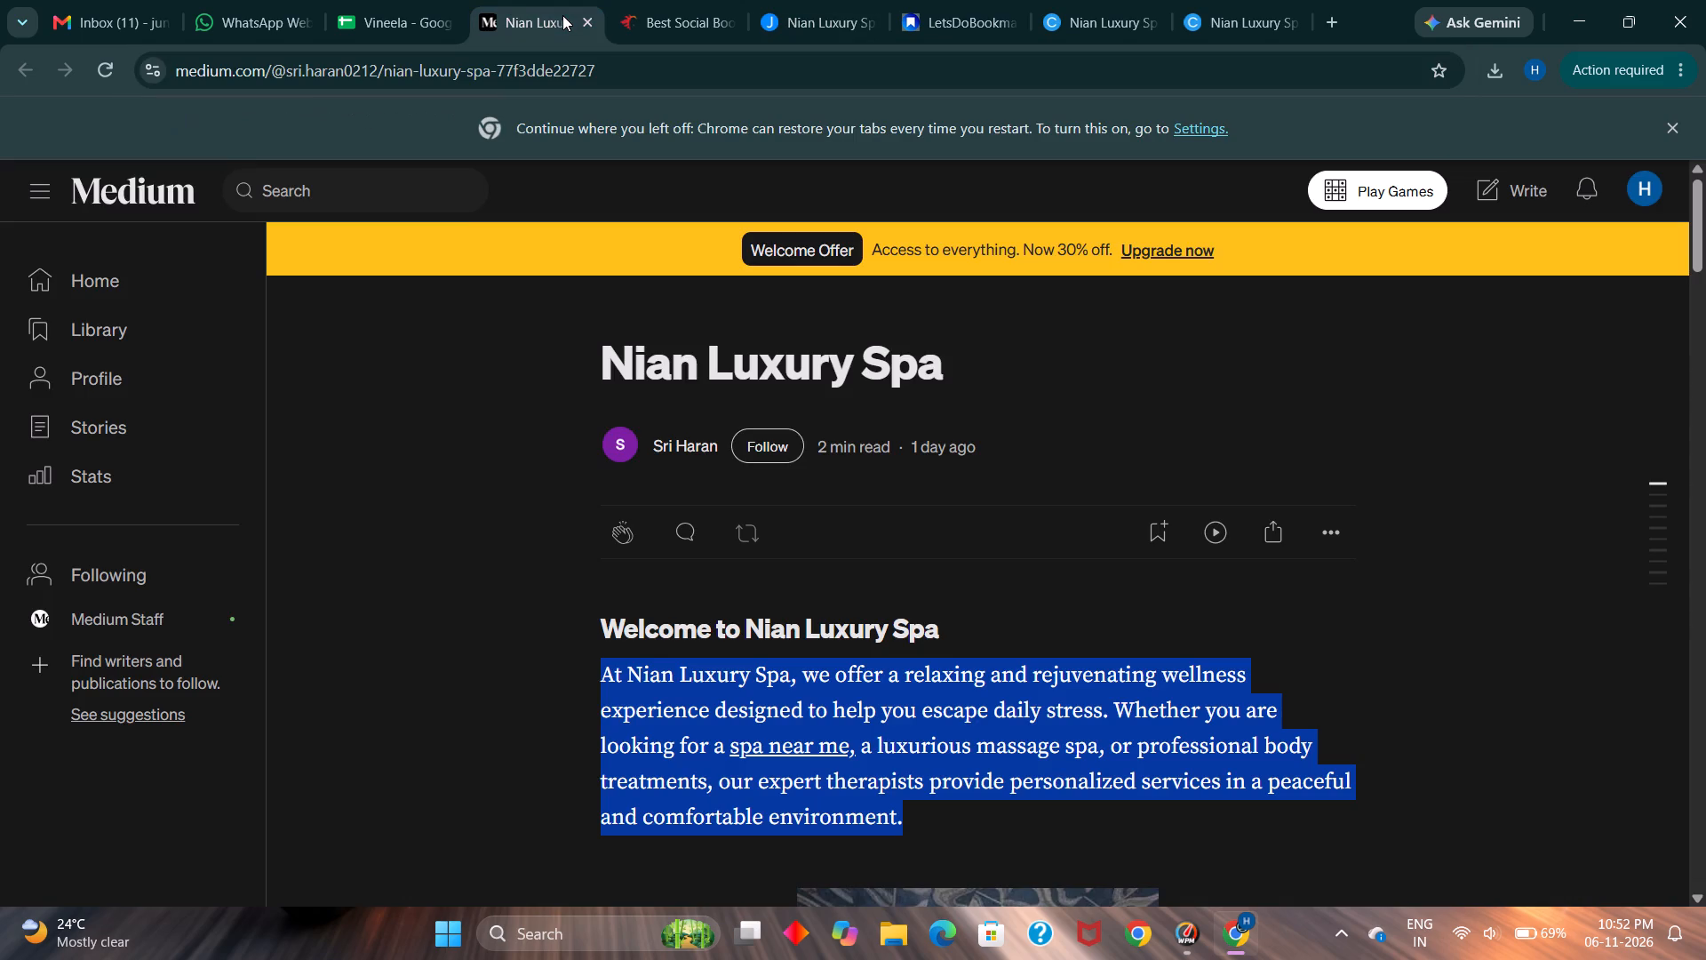
pyautogui.click(358, 21)
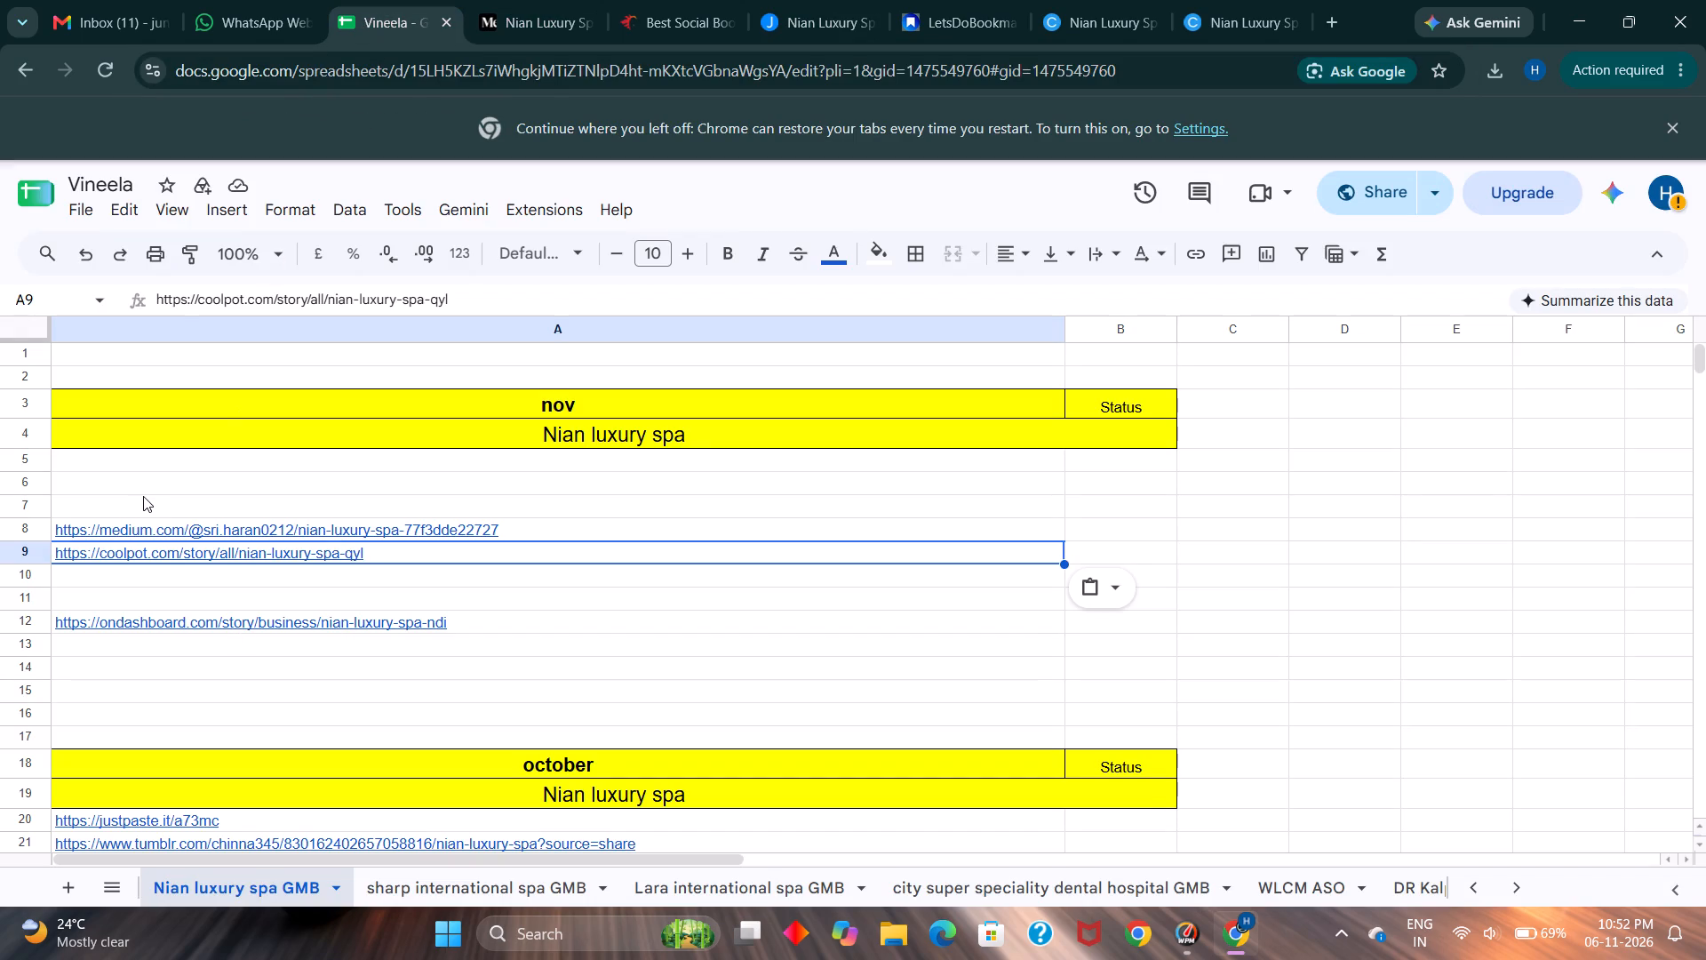
pyautogui.click(147, 512)
pyautogui.hotkey('ctrl', 'v')
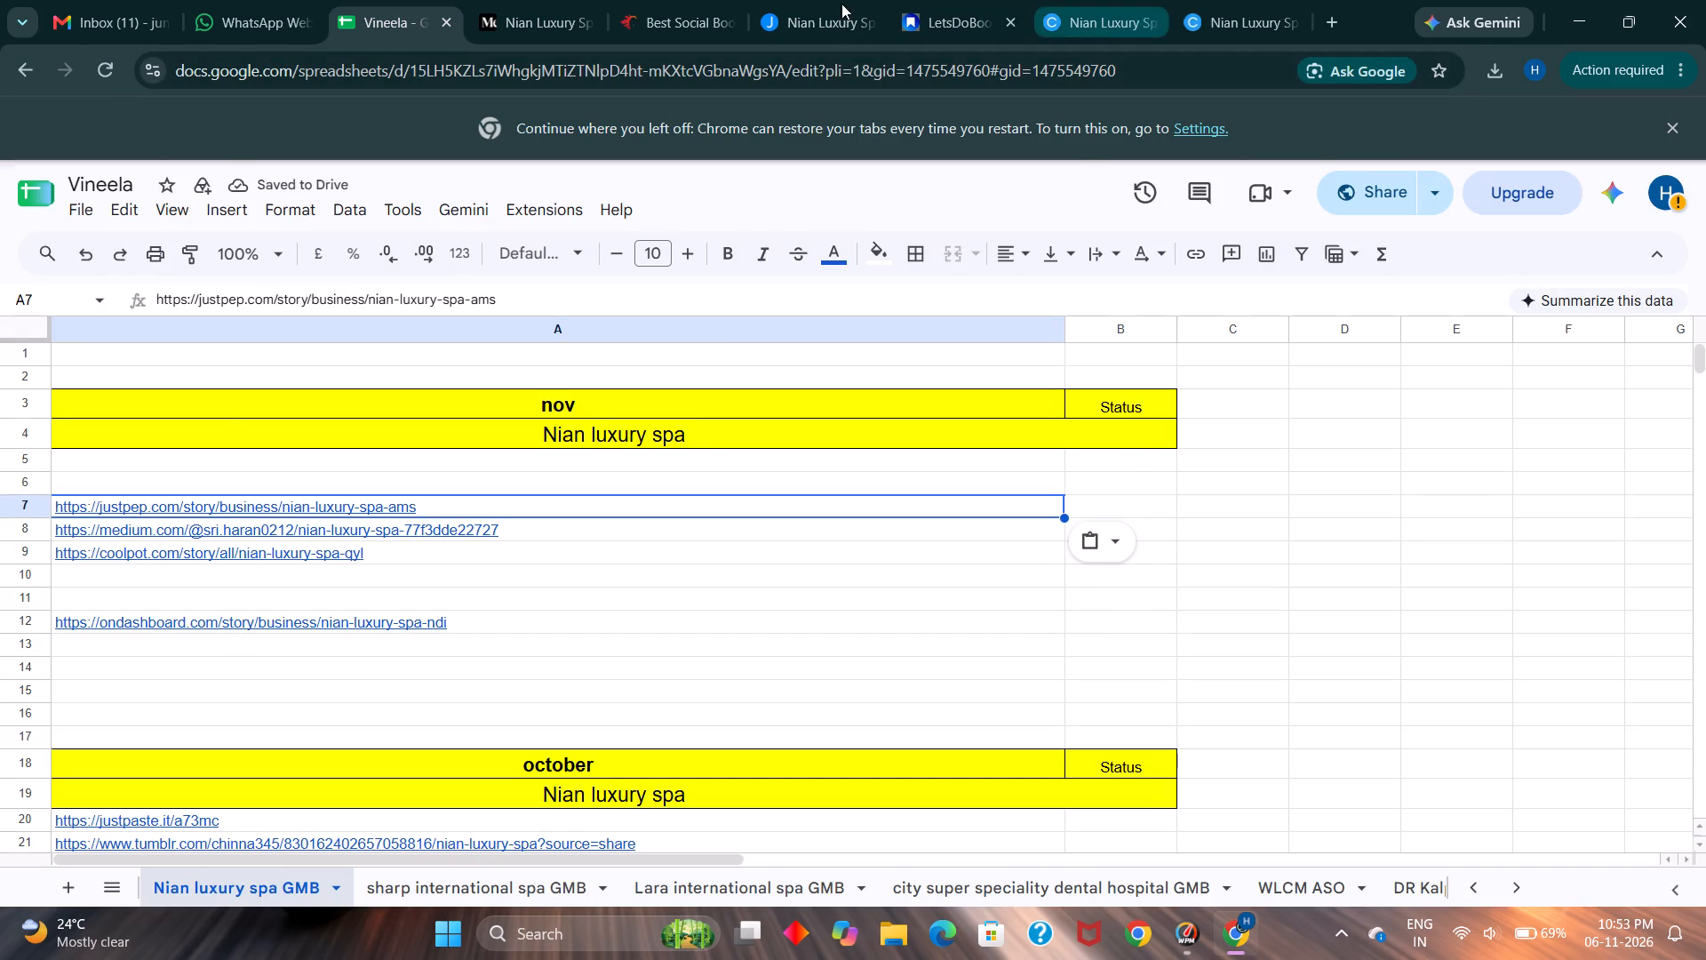
# Copy the phrase "spa near me," from the Medium article's opening paragraph into the tags of the fastbookmarkings.com submission.
pyautogui.click(535, 20)
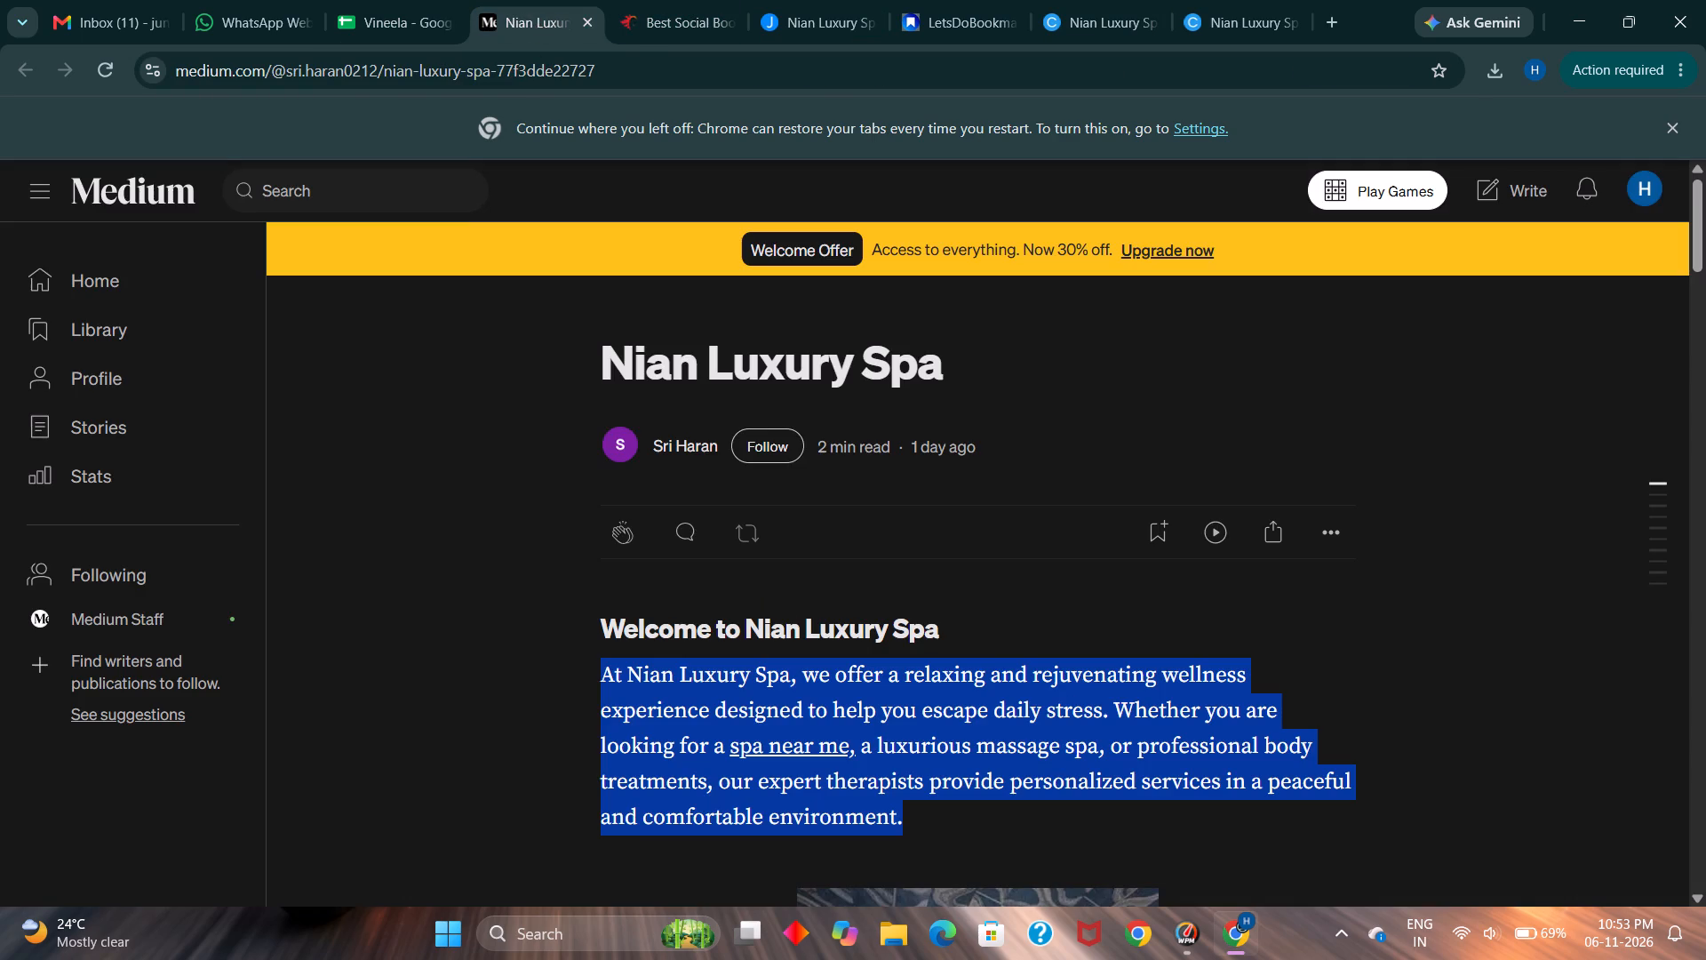
pyautogui.click(547, 699)
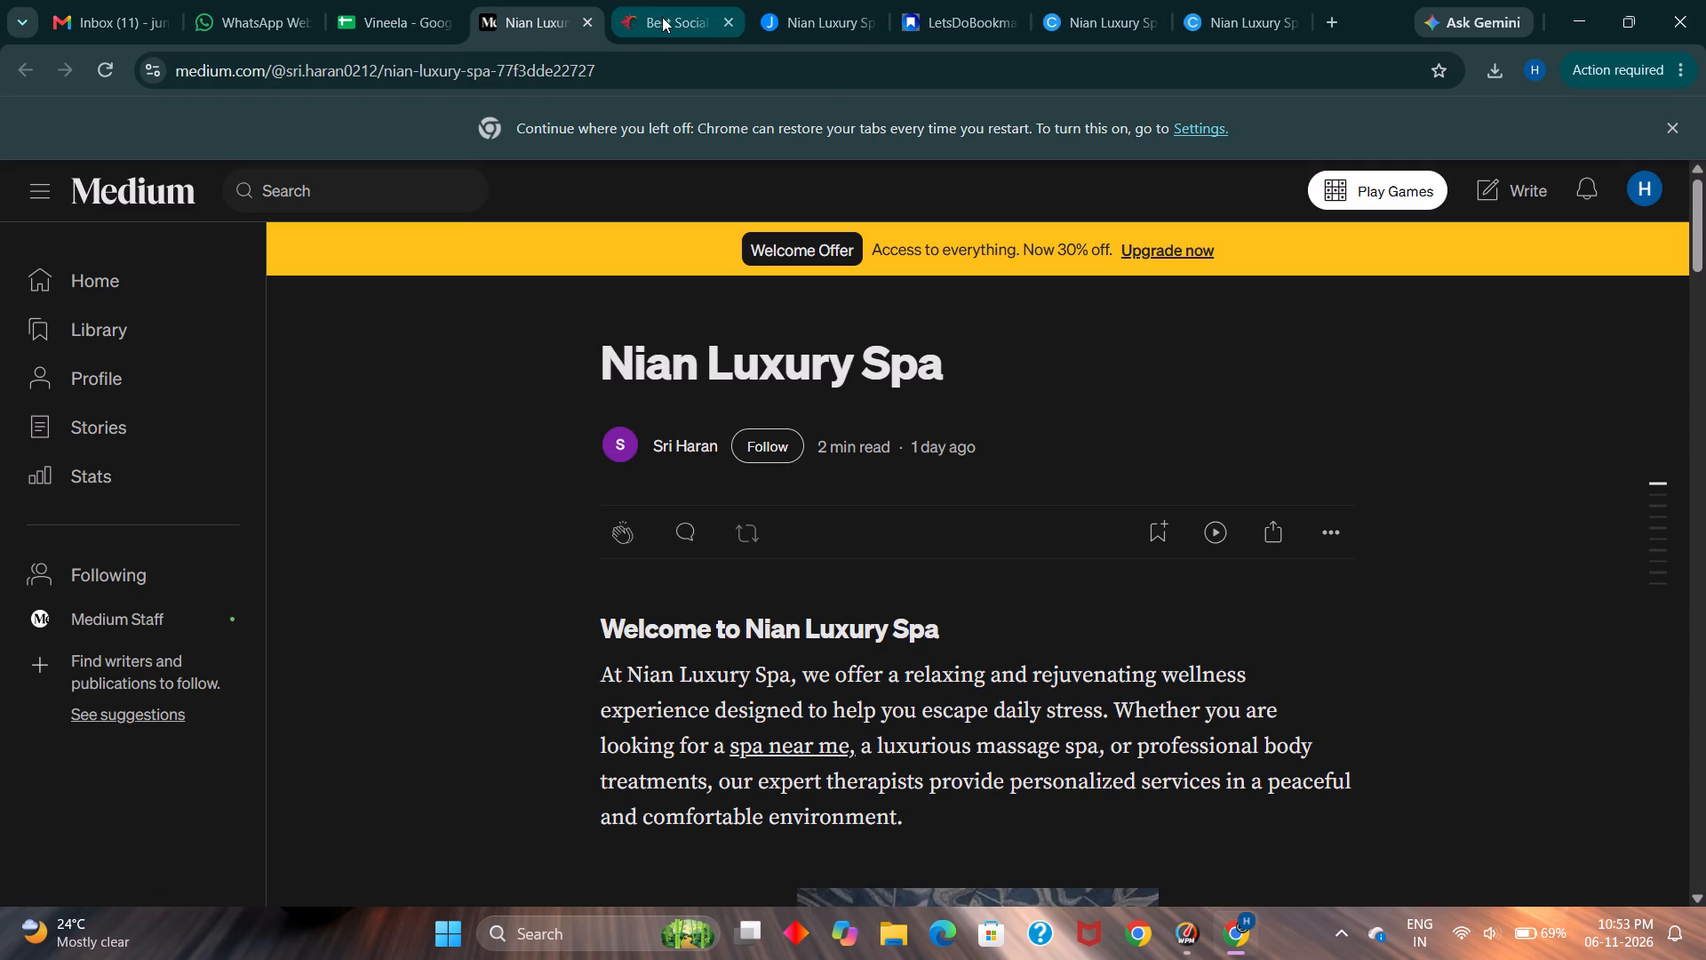
pyautogui.moveTo(860, 751); pyautogui.dragTo(760, 739)
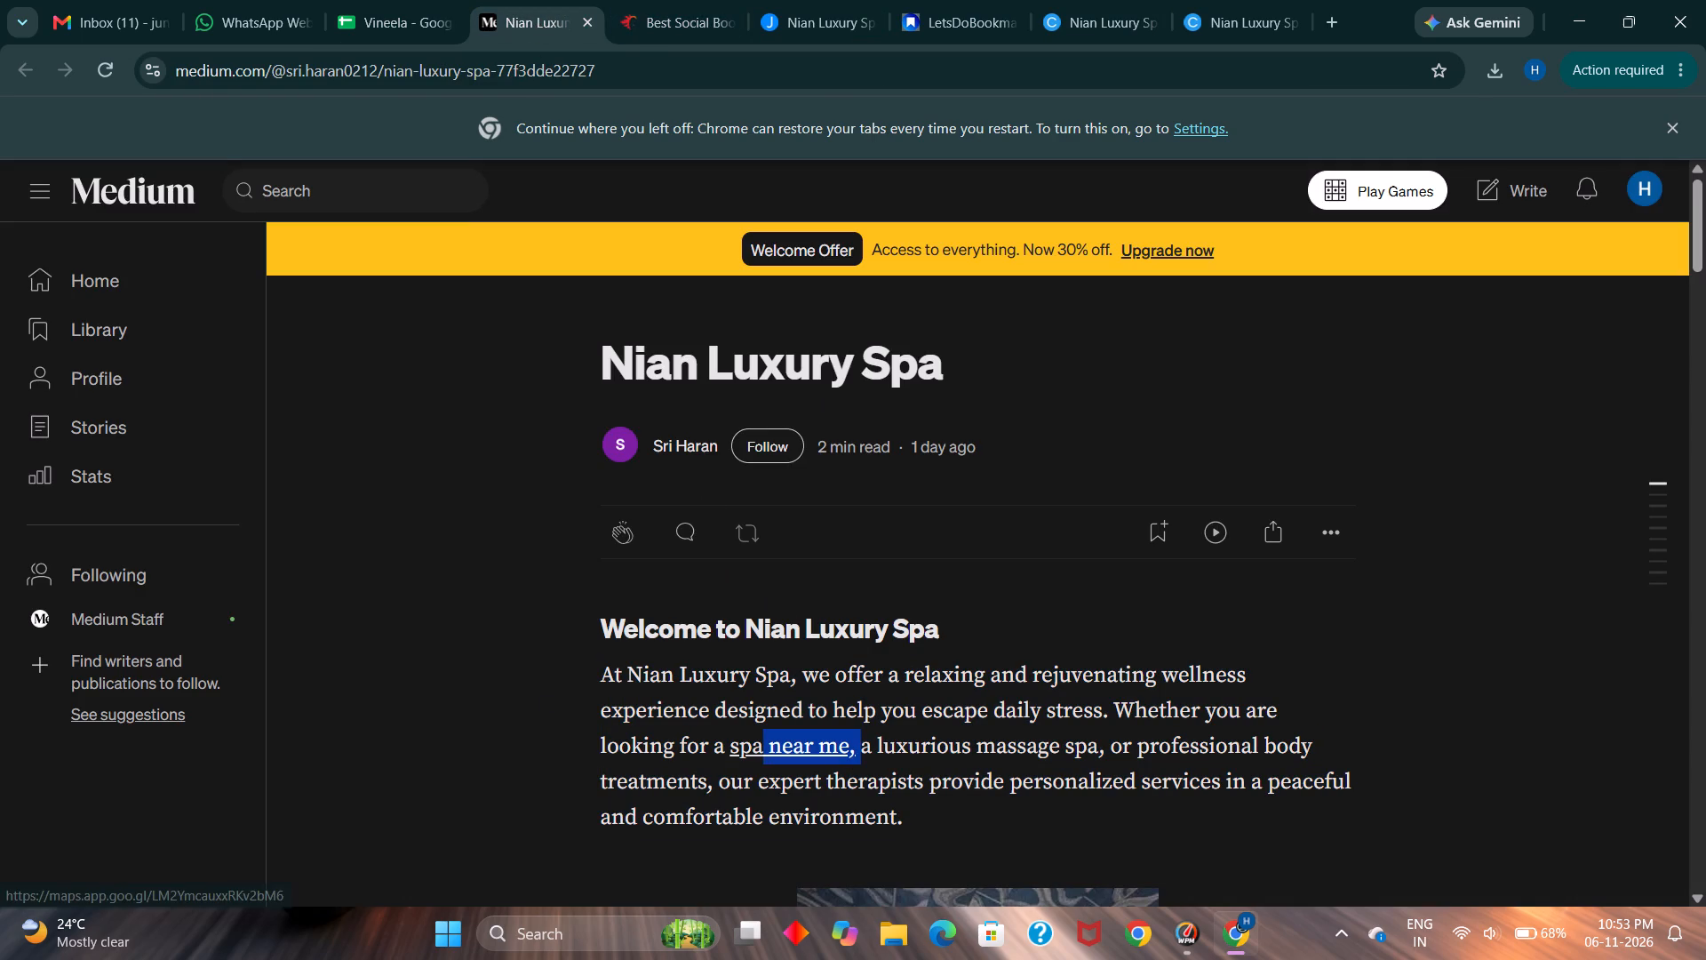
pyautogui.moveTo(760, 739); pyautogui.dragTo(729, 739)
pyautogui.hotkey('ctrl', 'c')
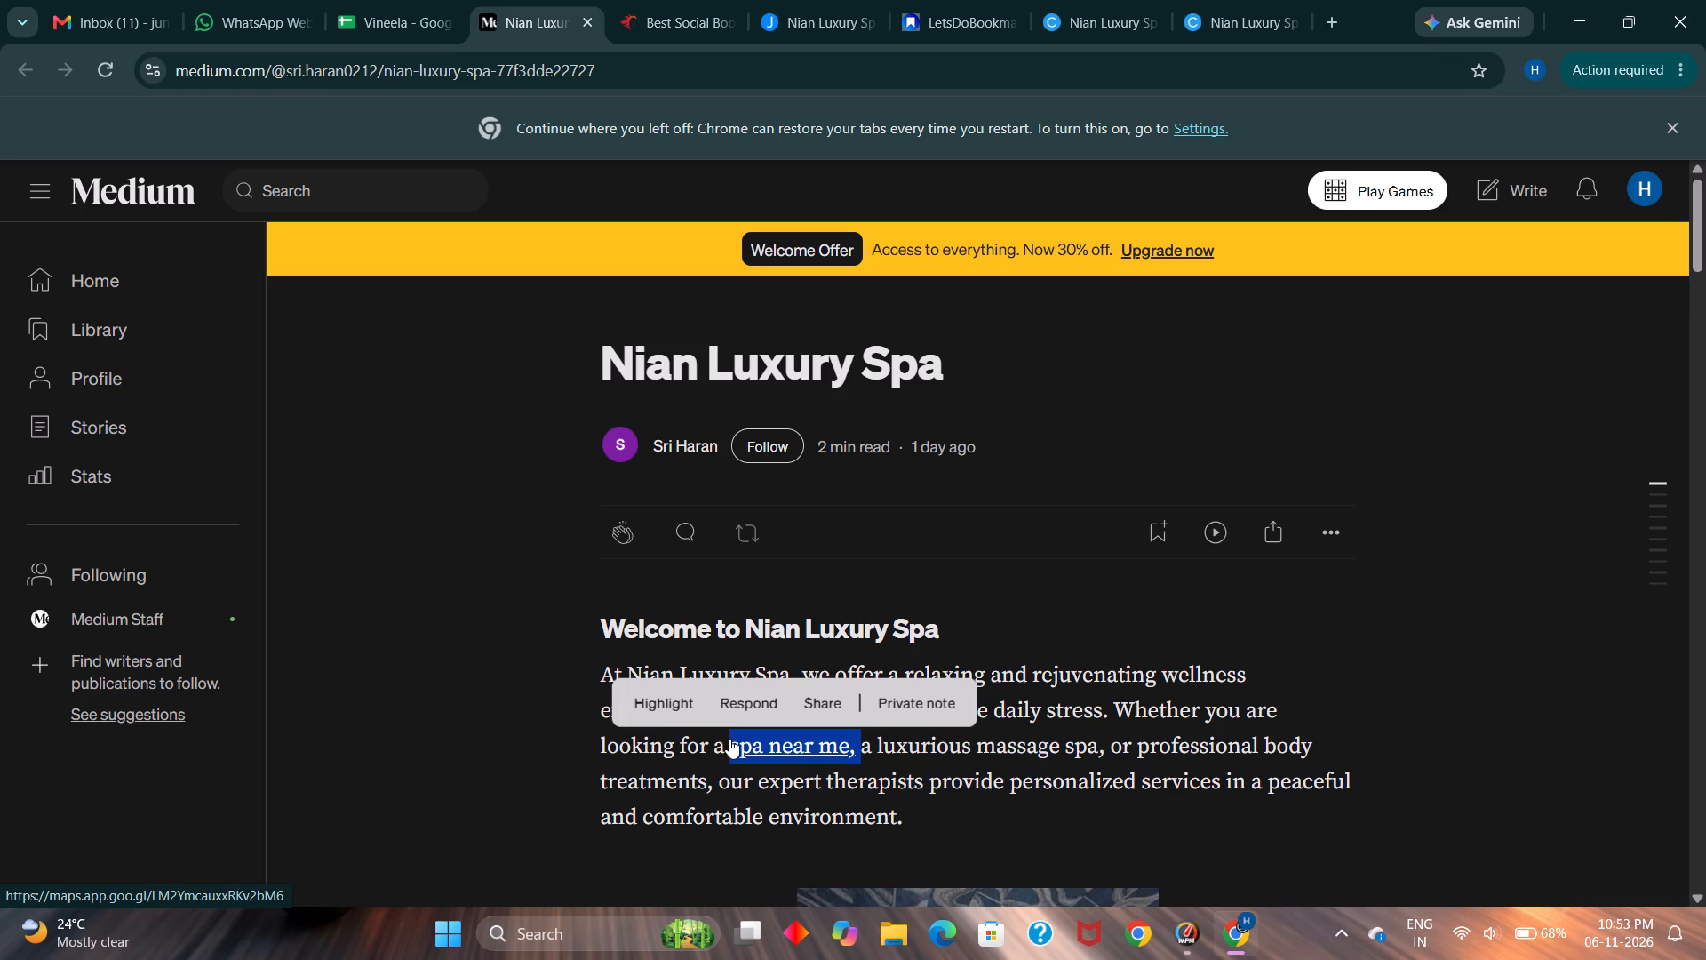
pyautogui.click(663, 7)
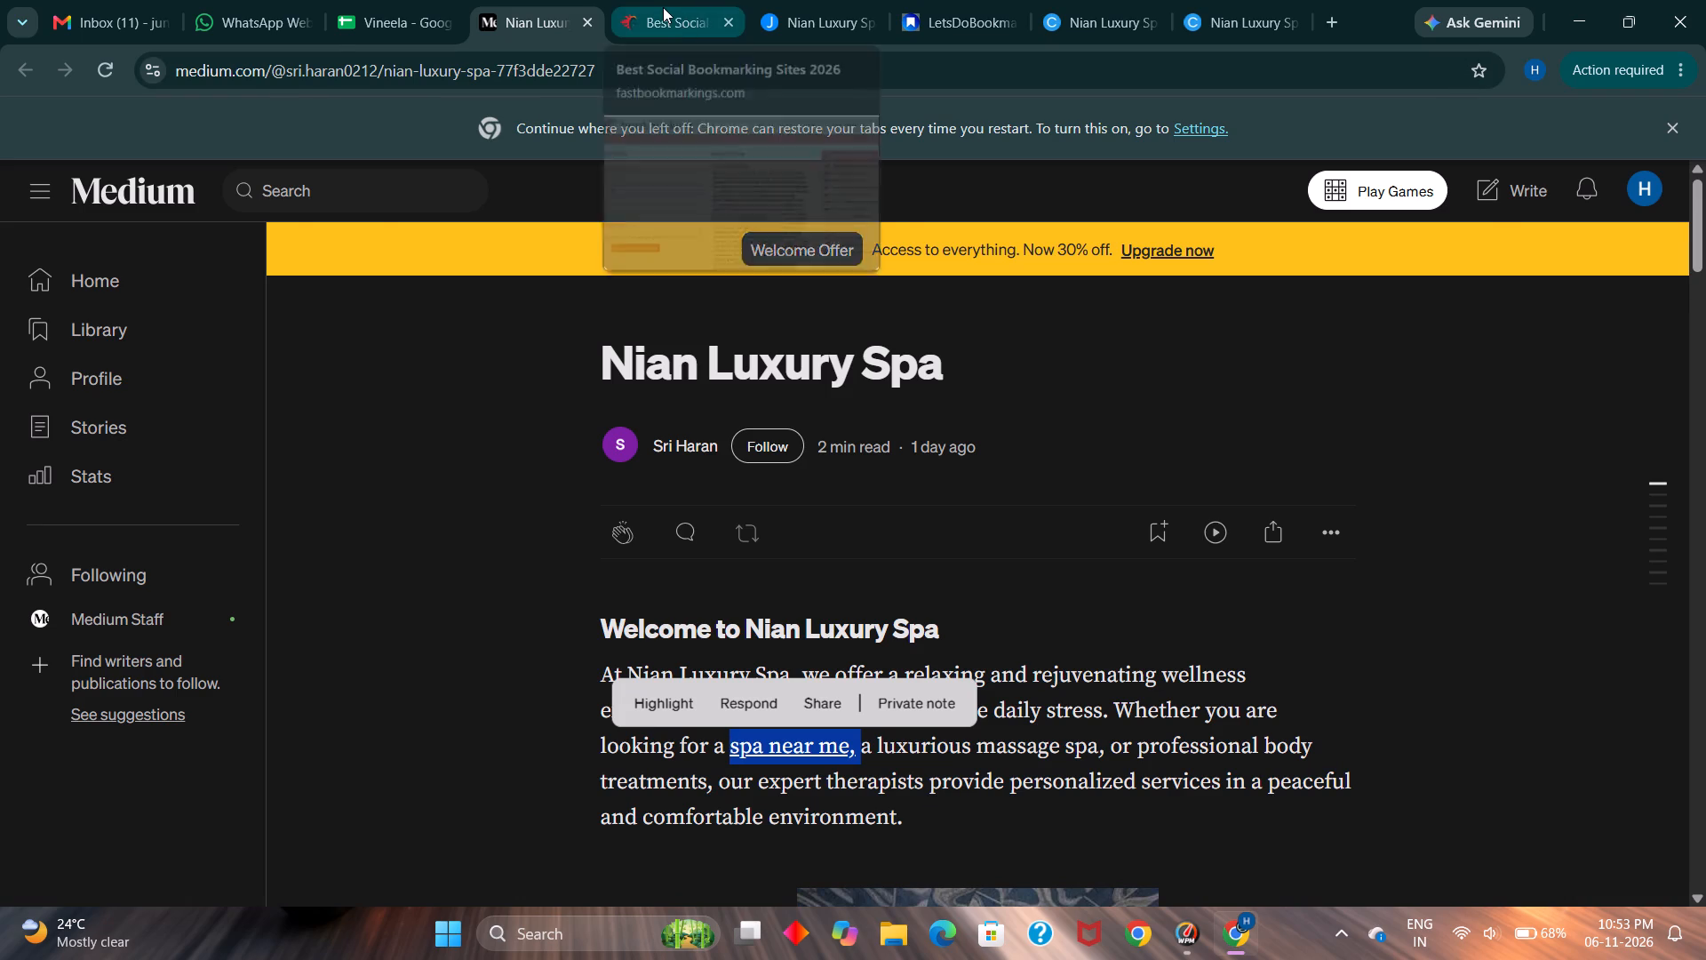
pyautogui.click(260, 583)
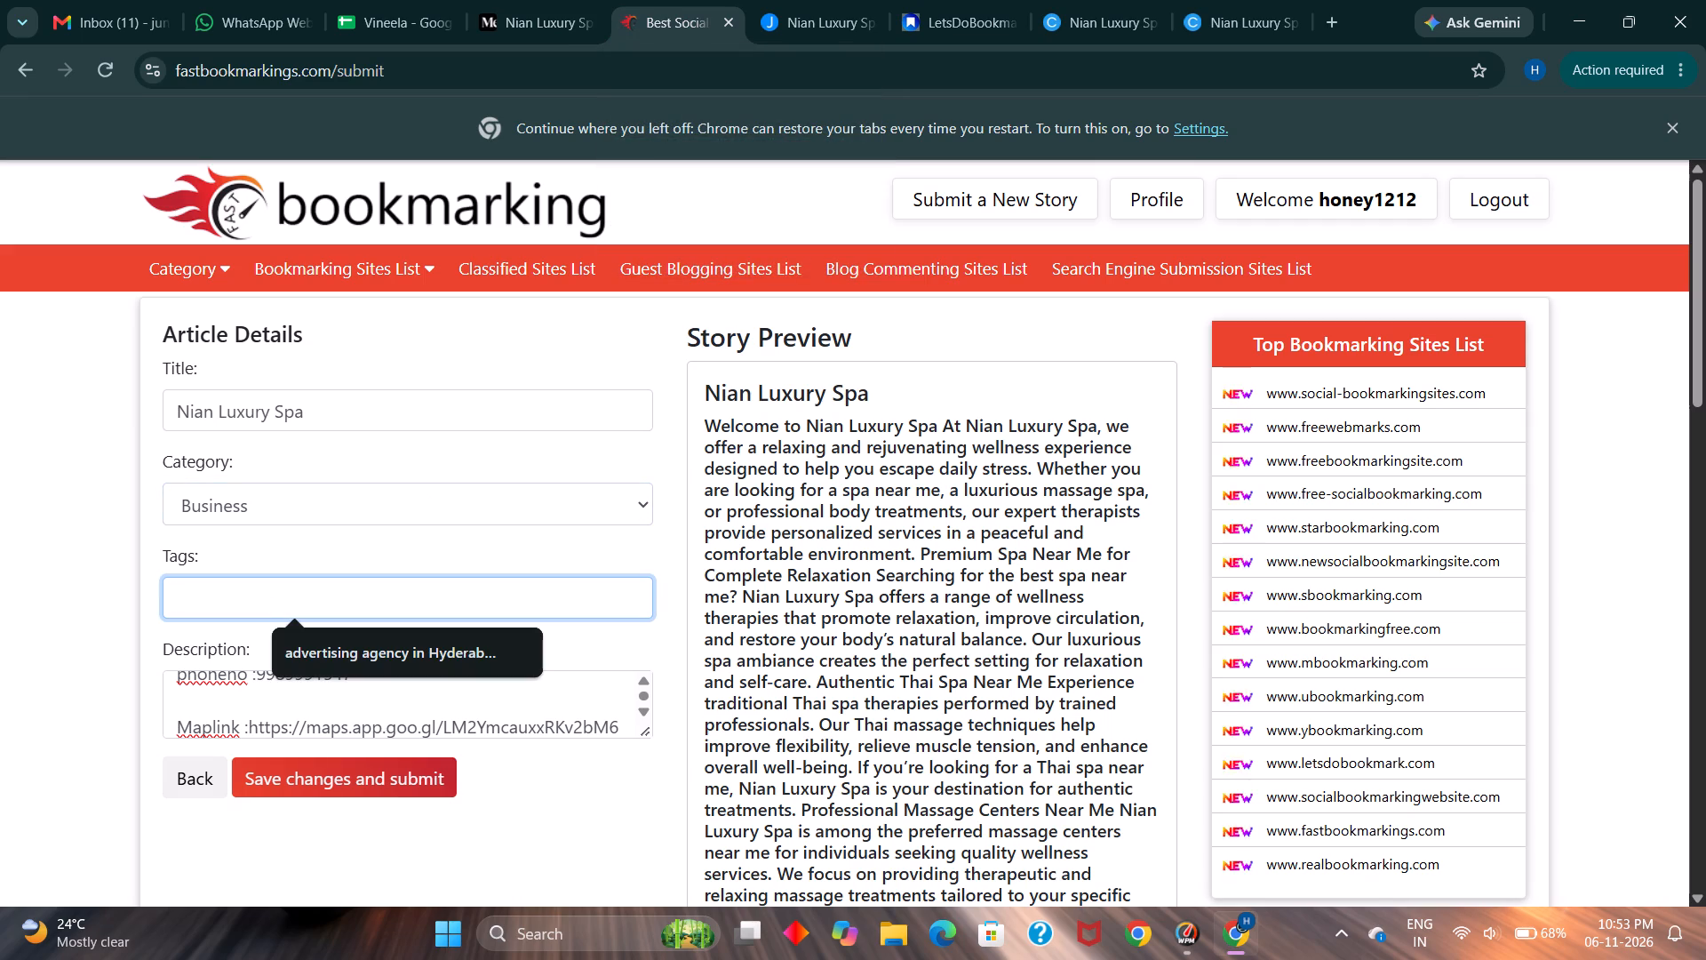
pyautogui.hotkey('ctrl', 'v')
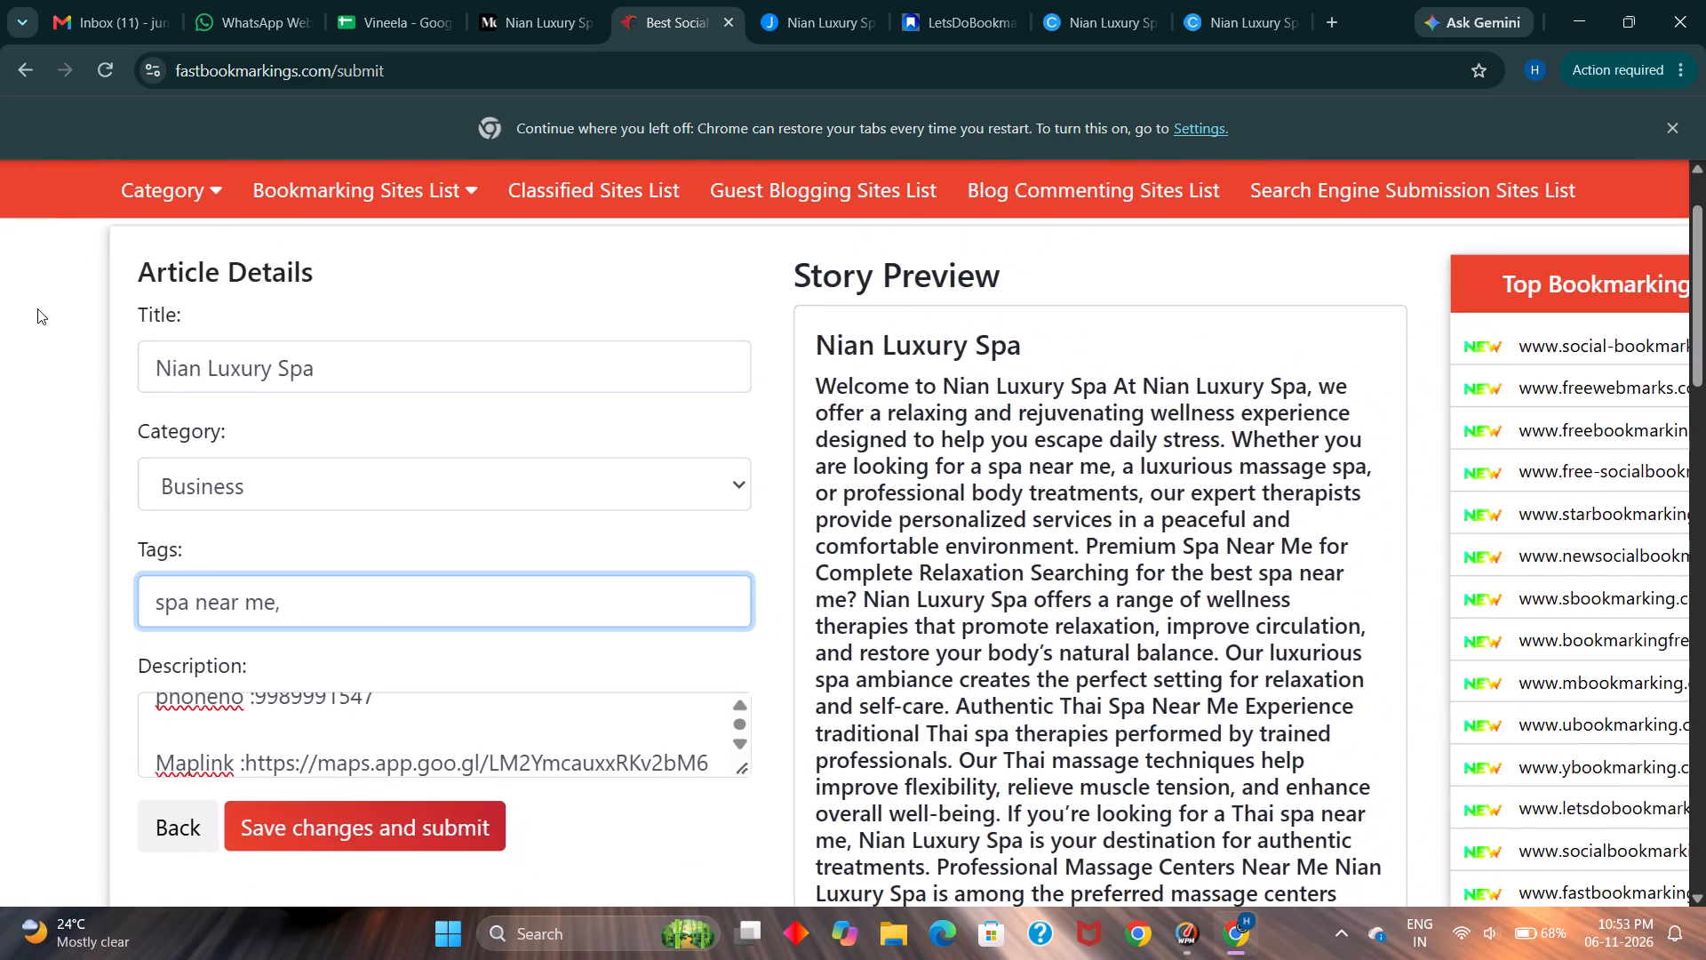
# Copy "massage centers near me" from the Medium article and add it, followed by a comma, to the fastbookmarkings.com tags.
pyautogui.click(526, 12)
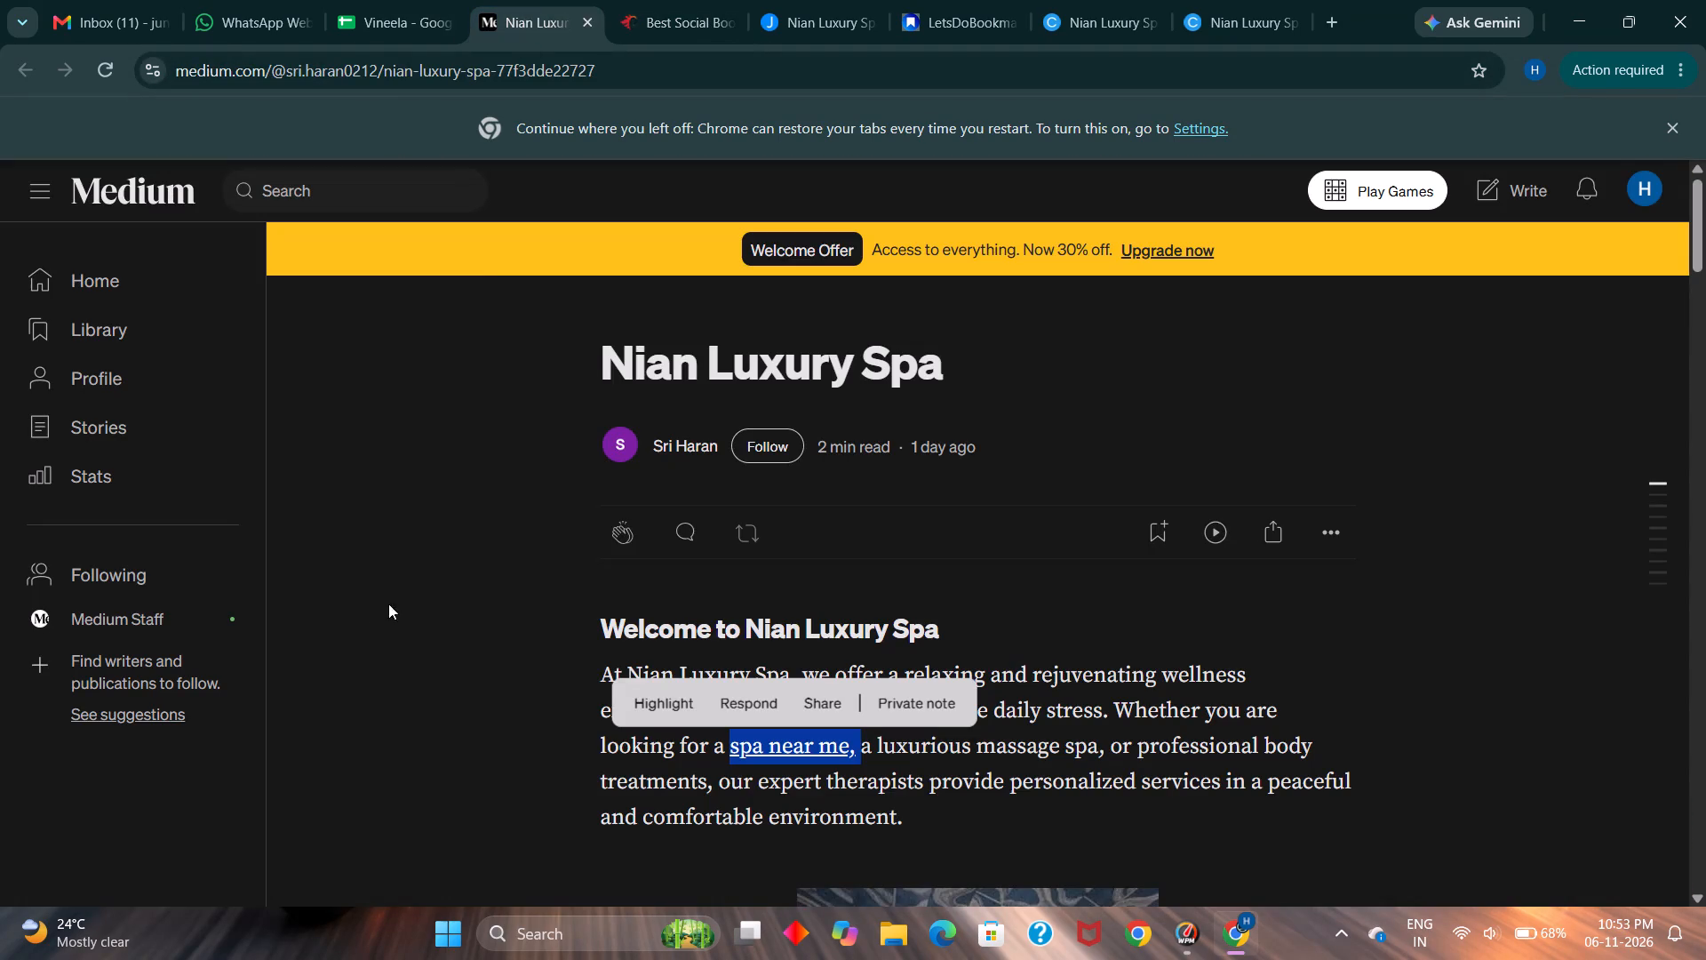
pyautogui.click(371, 624)
pyautogui.press('Down')
pyautogui.press('Down')
pyautogui.press('Down')
pyautogui.press('Down')
pyautogui.press('Down')
pyautogui.press('Down')
pyautogui.press('Down')
pyautogui.press('Down')
pyautogui.press('Down')
pyautogui.press('Down')
pyautogui.press('Down')
pyautogui.press('Down')
pyautogui.press('Down')
pyautogui.press('Down')
pyautogui.press('Down')
pyautogui.press('Down')
pyautogui.press('Down')
pyautogui.press('Down')
pyautogui.press('Down')
pyautogui.press('Down')
pyautogui.press('Down')
pyautogui.press('Down')
pyautogui.press('Down')
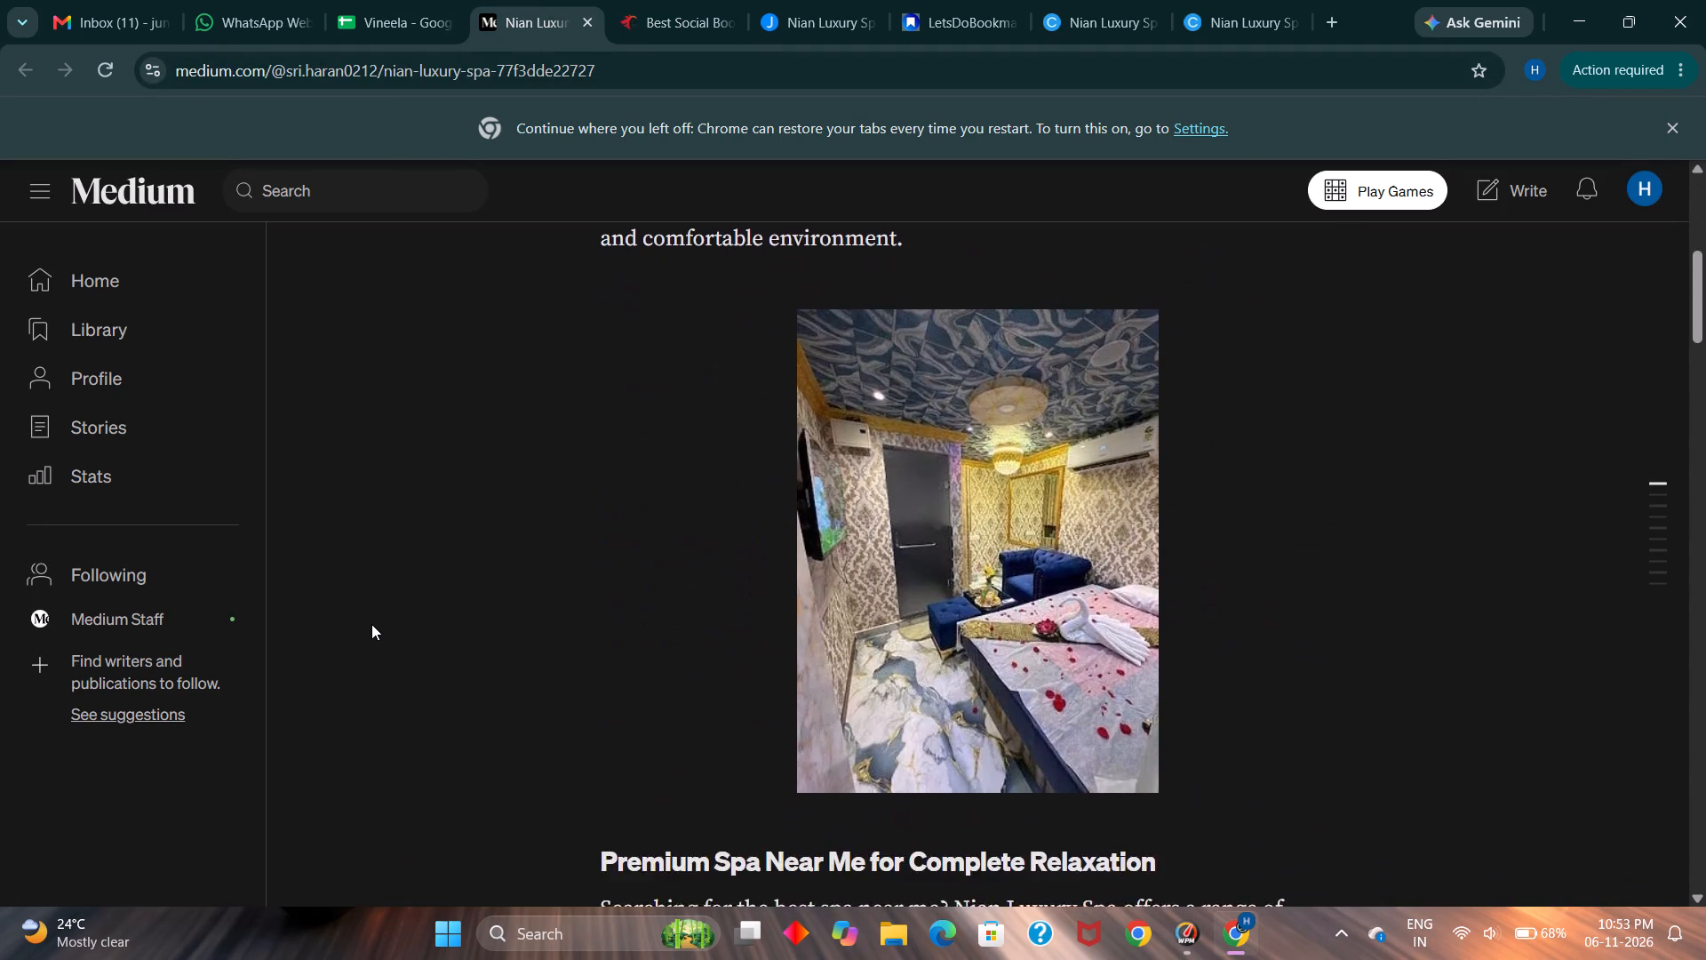
pyautogui.press('Down')
pyautogui.press('Down')
pyautogui.press('Down')
pyautogui.press('Down')
pyautogui.press('Down')
pyautogui.press('Down')
pyautogui.press('Down')
pyautogui.press('Down')
pyautogui.press('Down')
pyautogui.press('Down')
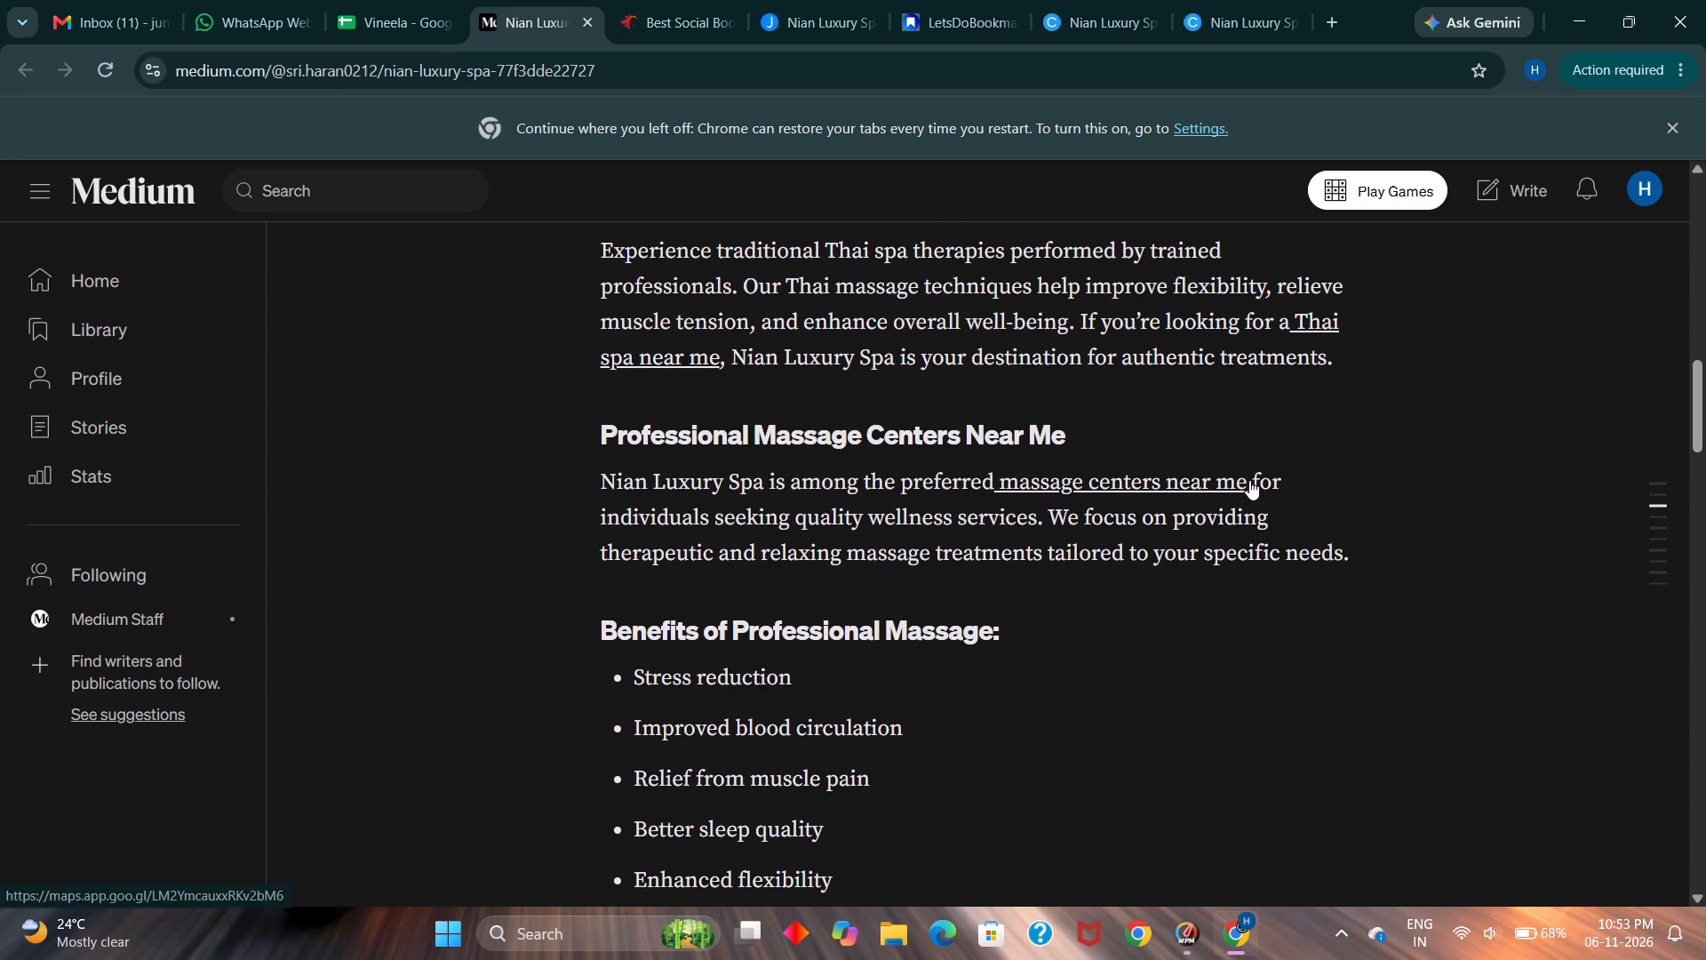
pyautogui.moveTo(1251, 473); pyautogui.dragTo(1228, 469)
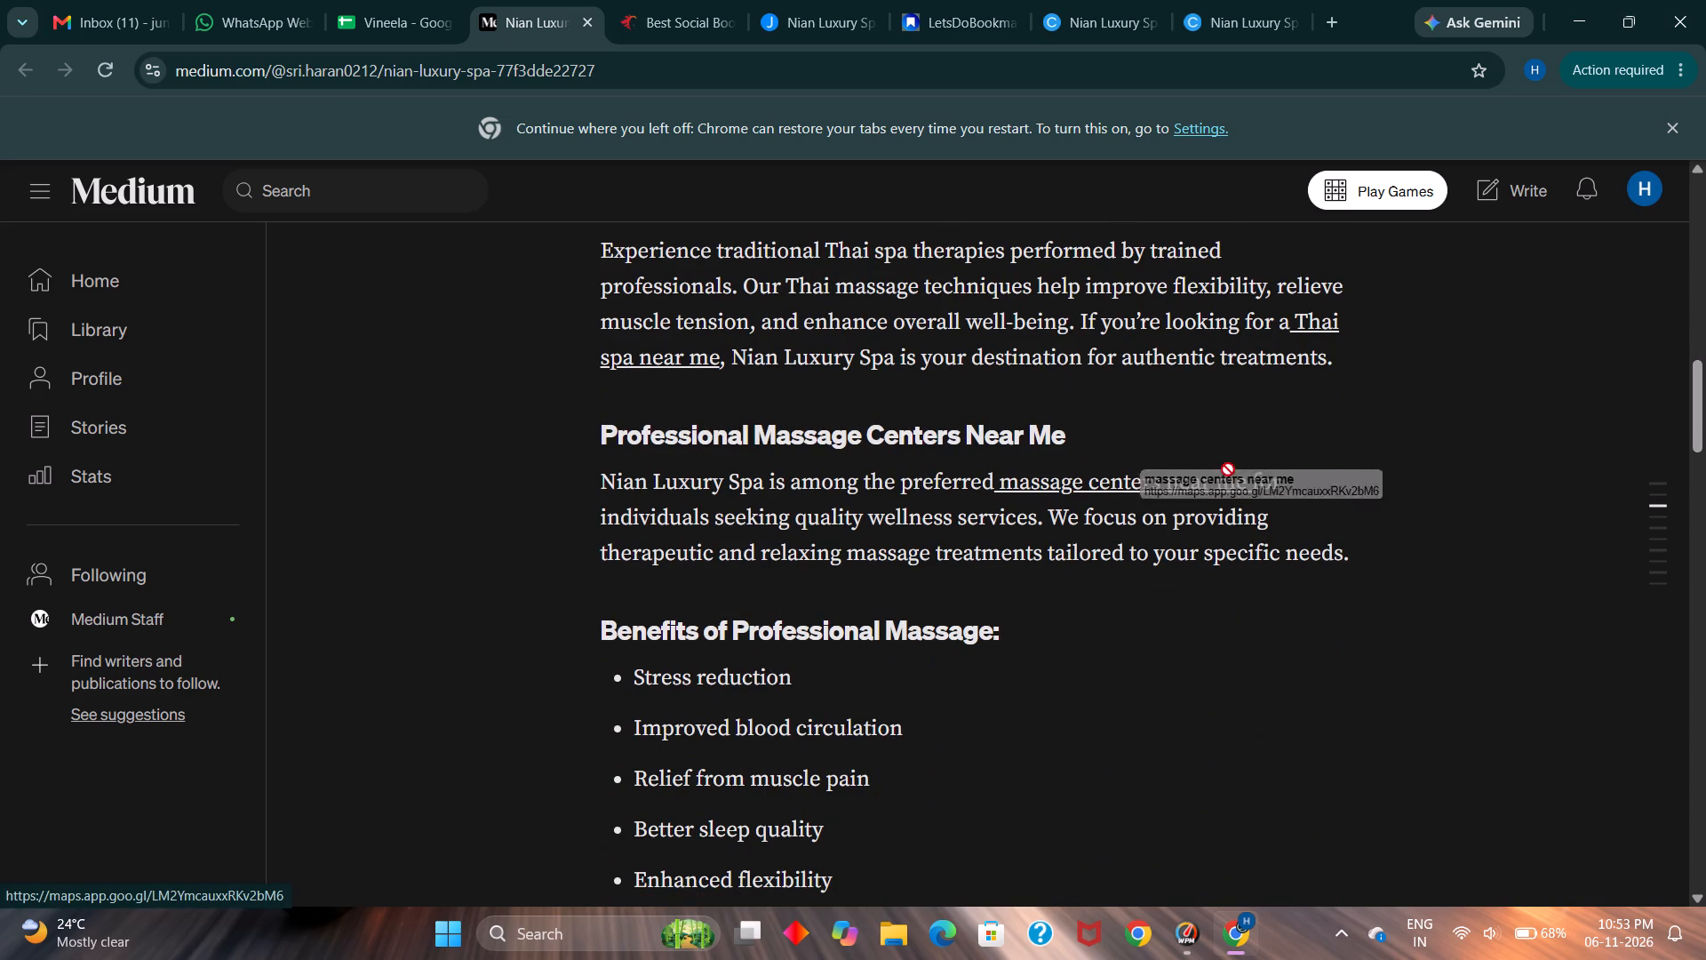
pyautogui.moveTo(1228, 469); pyautogui.dragTo(1123, 467)
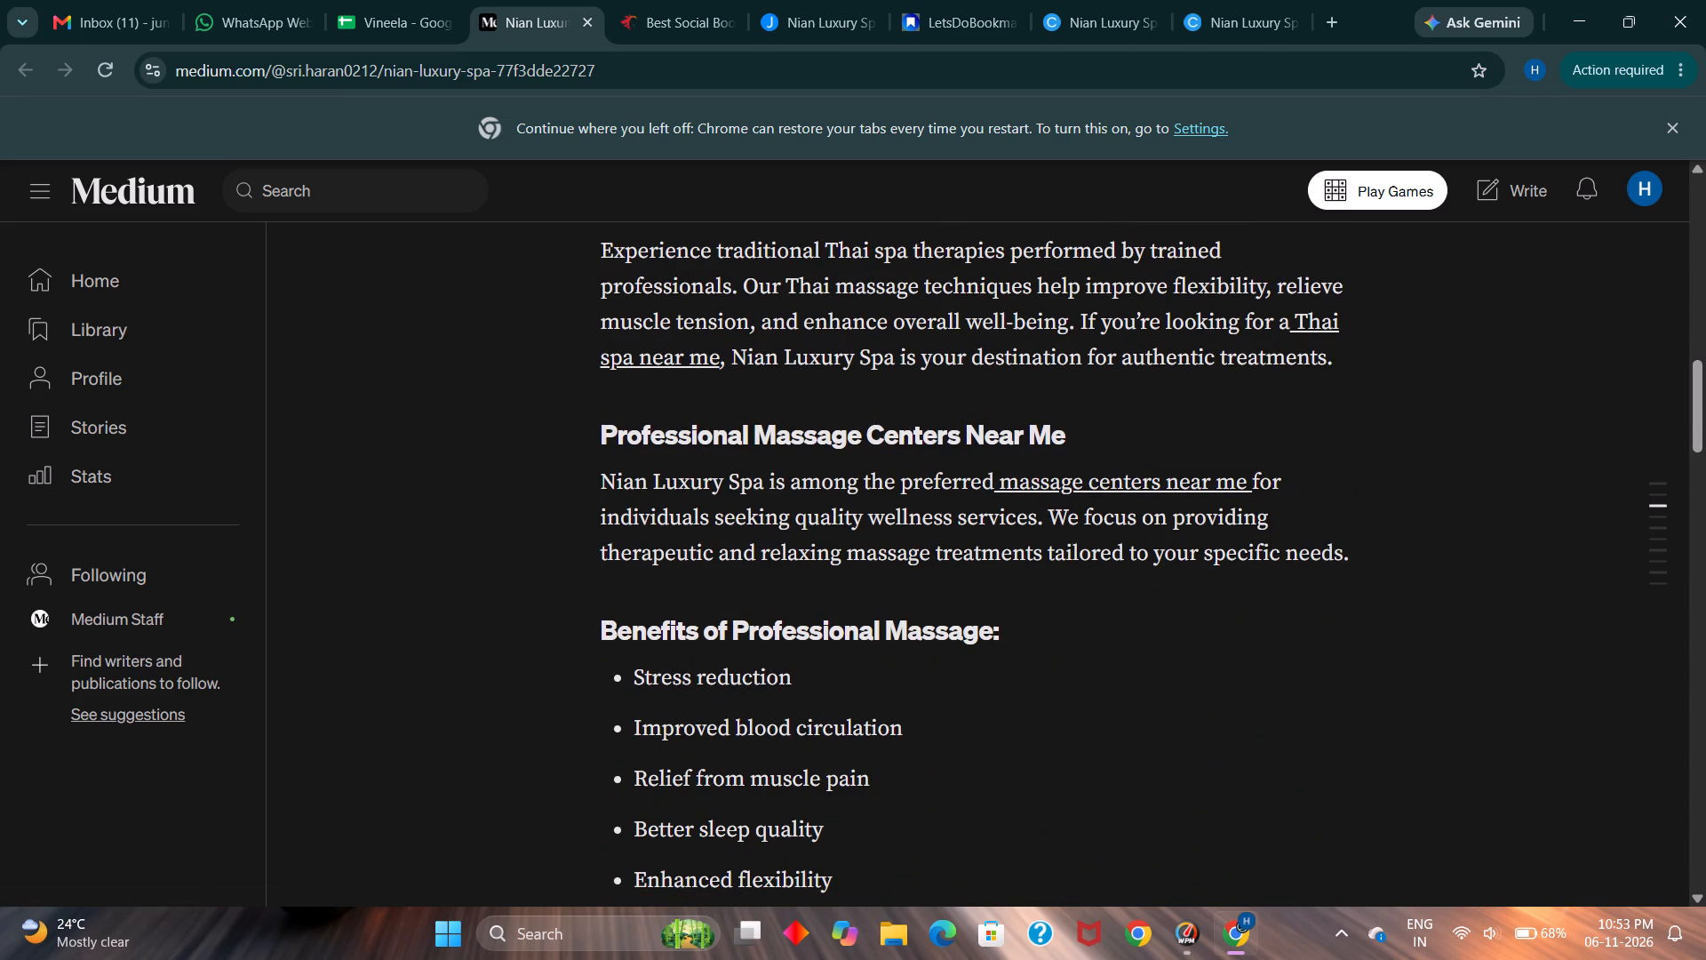
pyautogui.moveTo(993, 479); pyautogui.dragTo(1252, 457)
pyautogui.click(1252, 457)
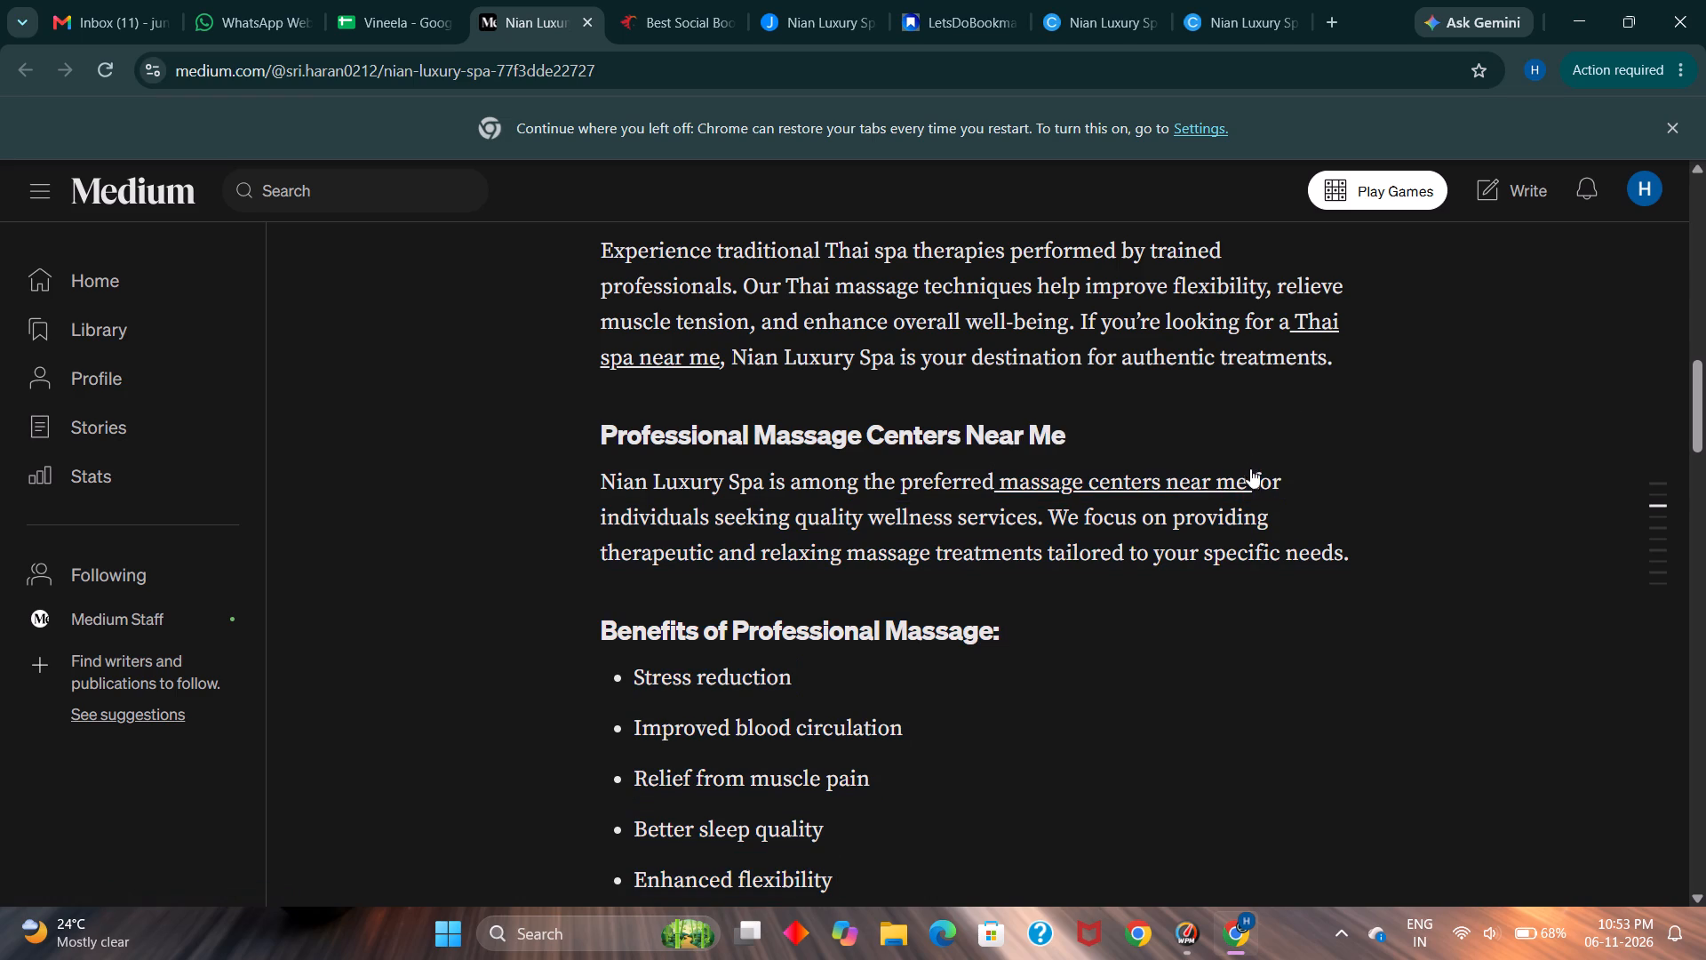
pyautogui.moveTo(1250, 473); pyautogui.dragTo(1160, 469)
pyautogui.moveTo(991, 474); pyautogui.dragTo(1187, 438)
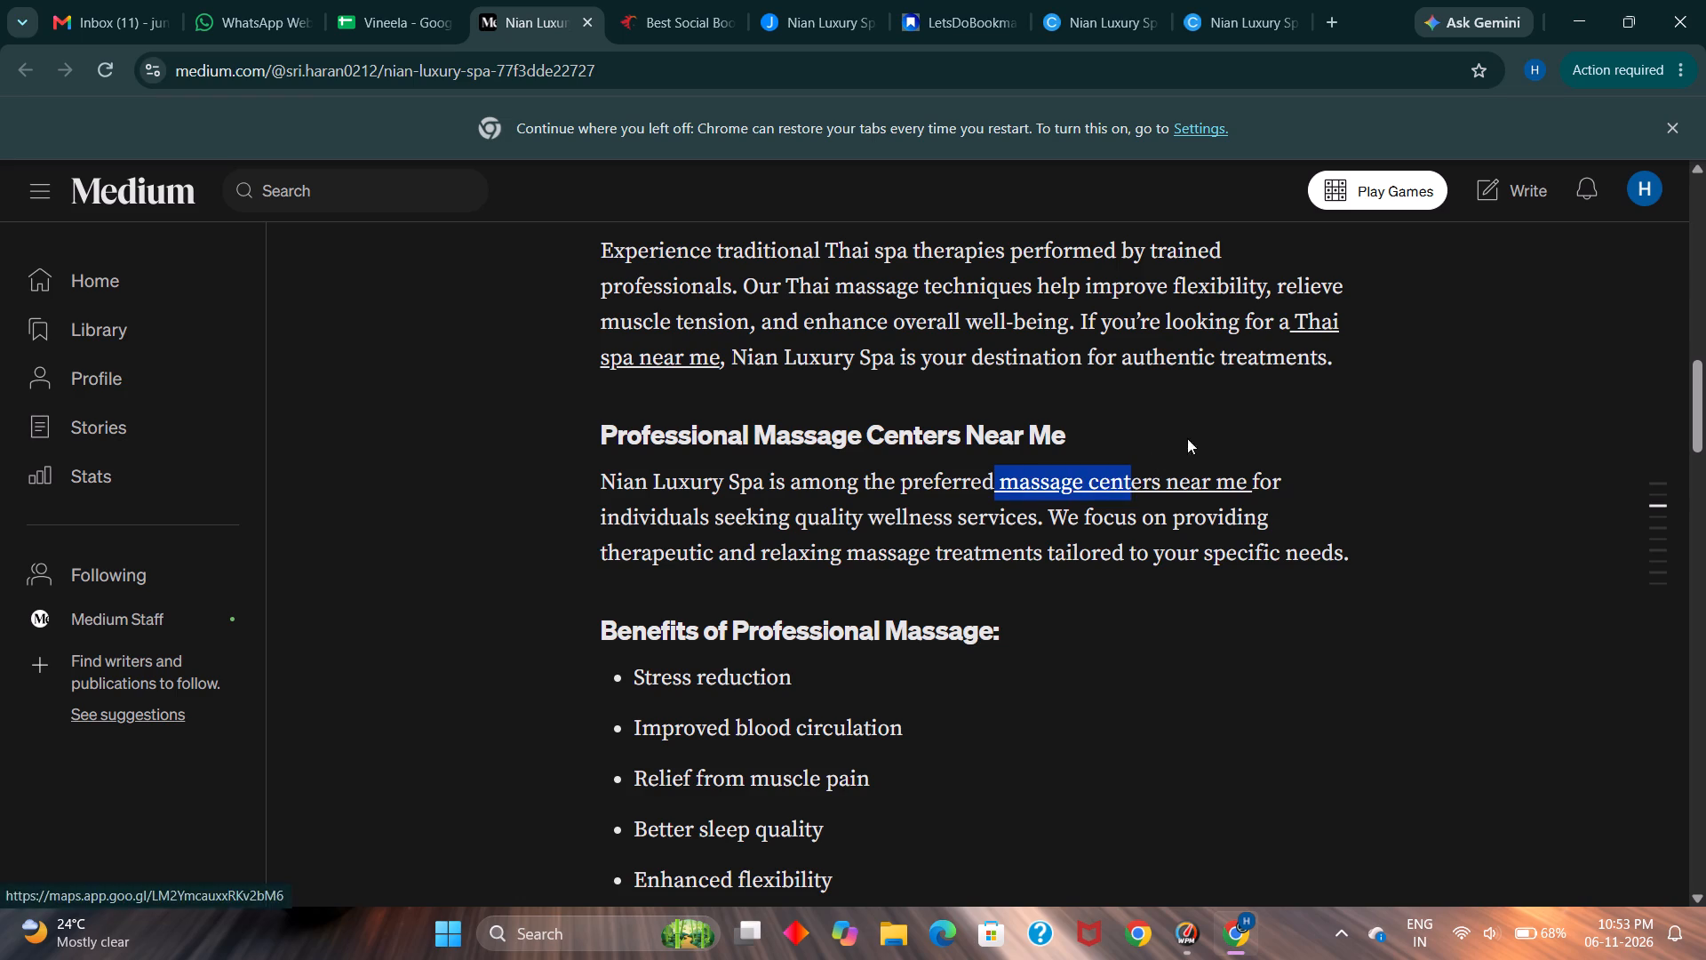
pyautogui.moveTo(1187, 438); pyautogui.dragTo(1256, 476)
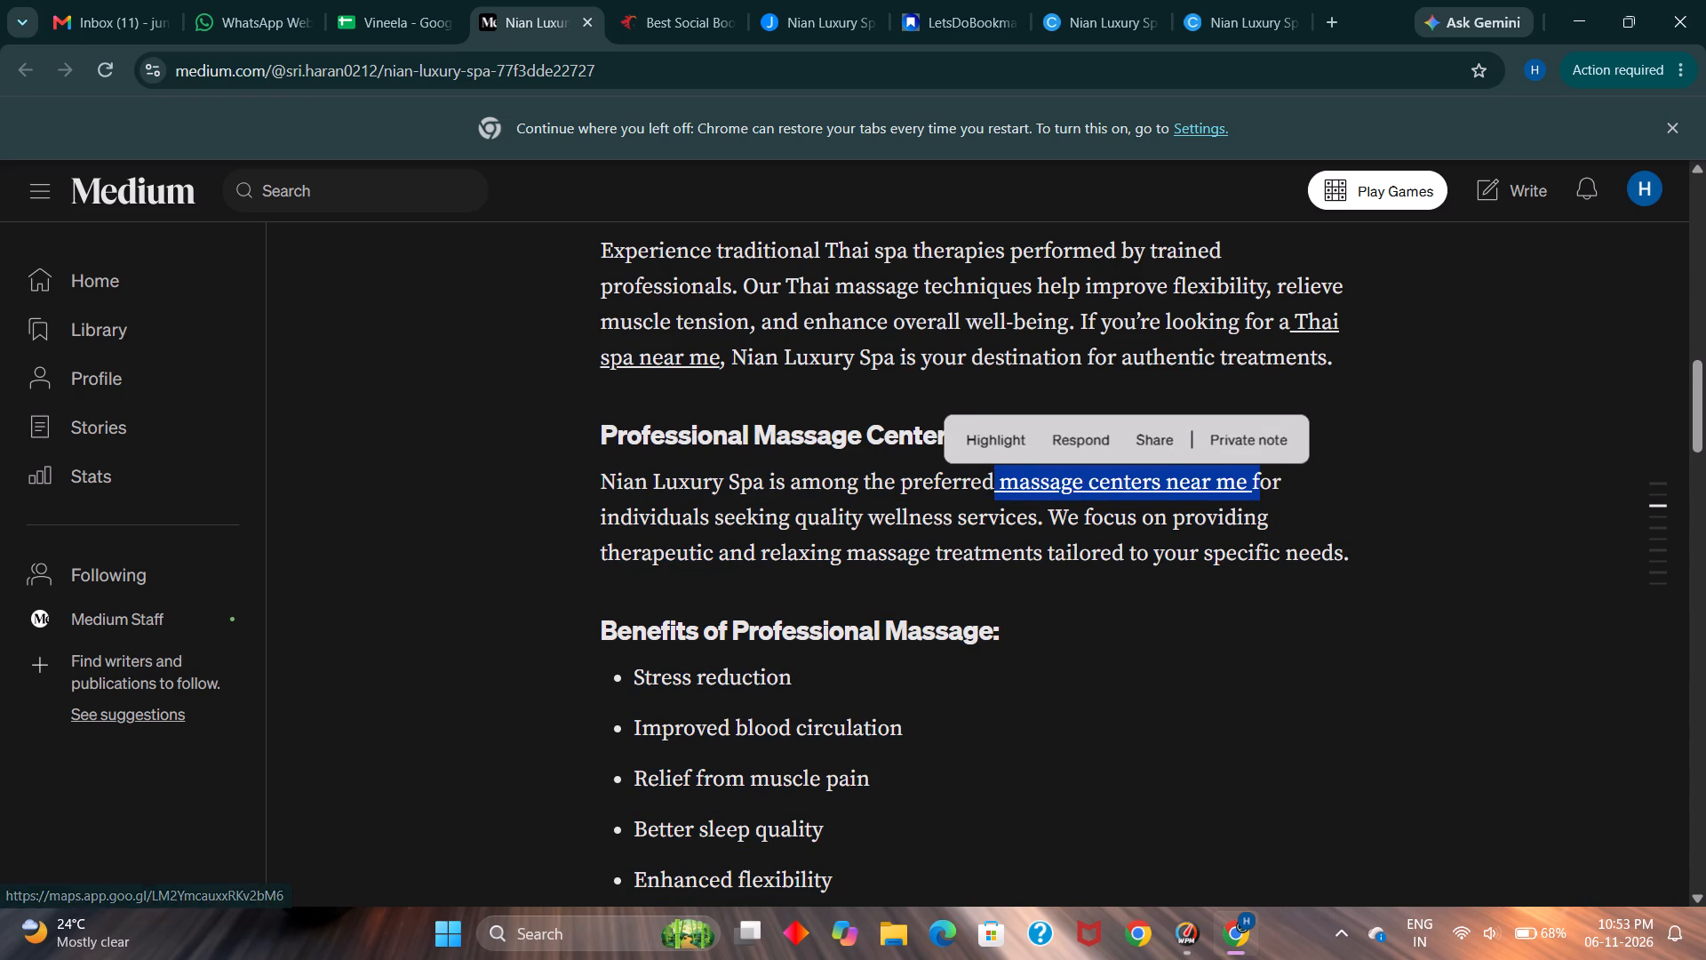
pyautogui.moveTo(1256, 476); pyautogui.dragTo(1256, 475)
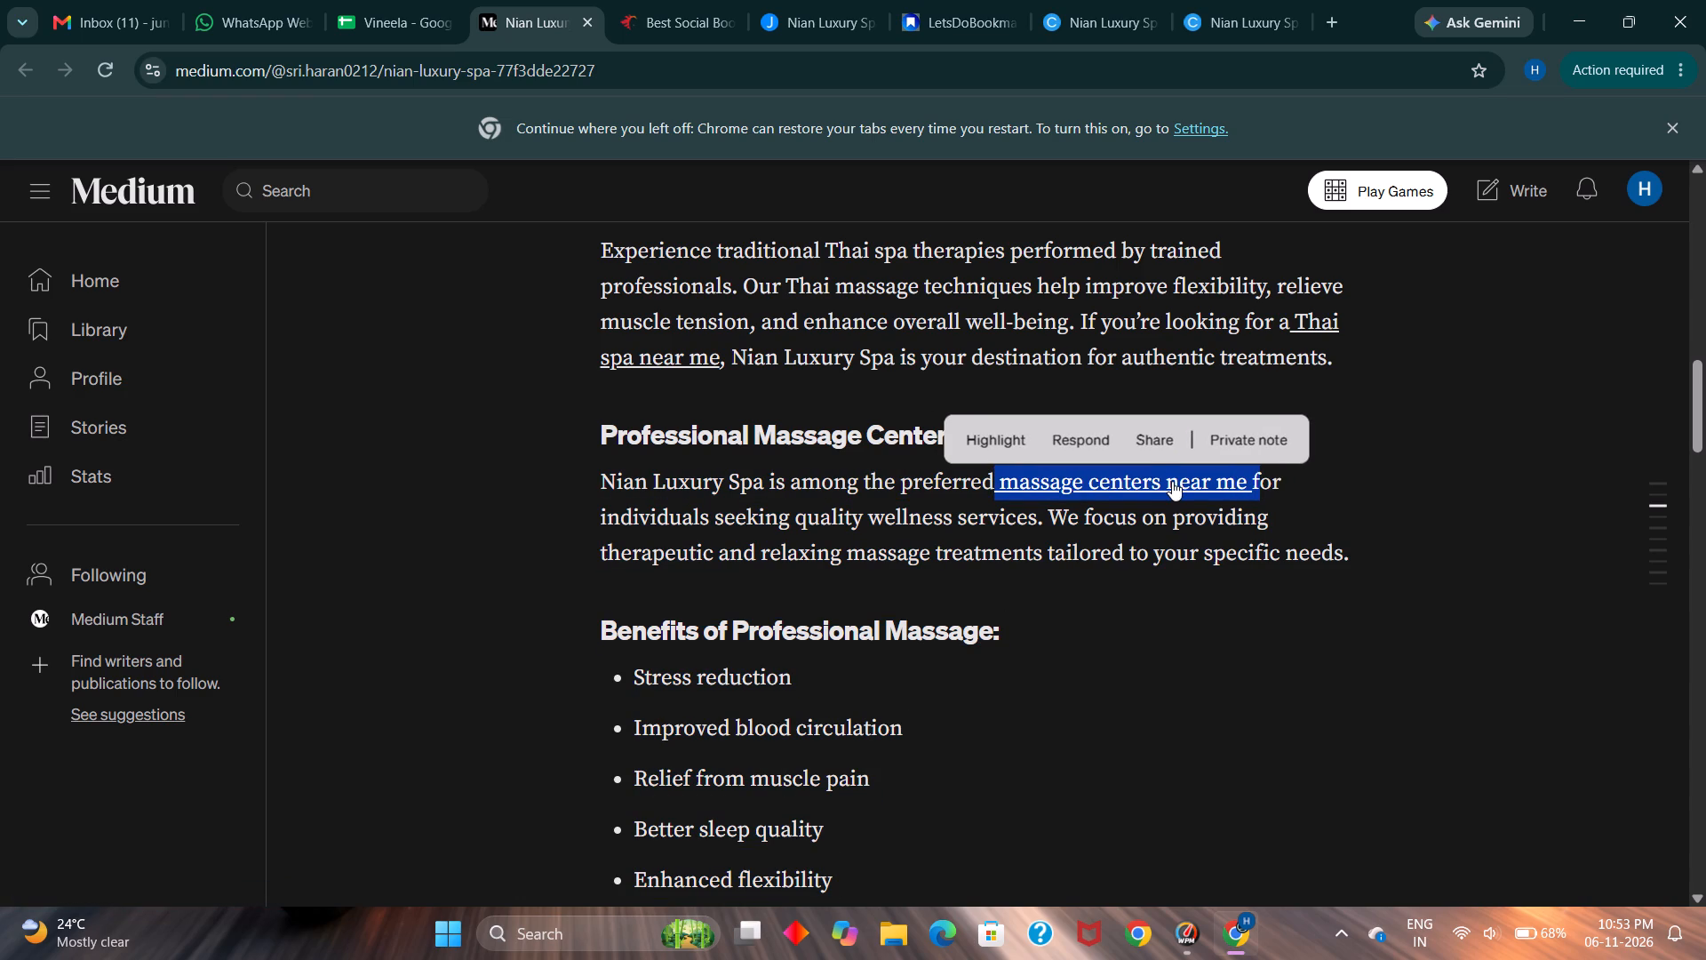
pyautogui.hotkey('ctrl', 'c')
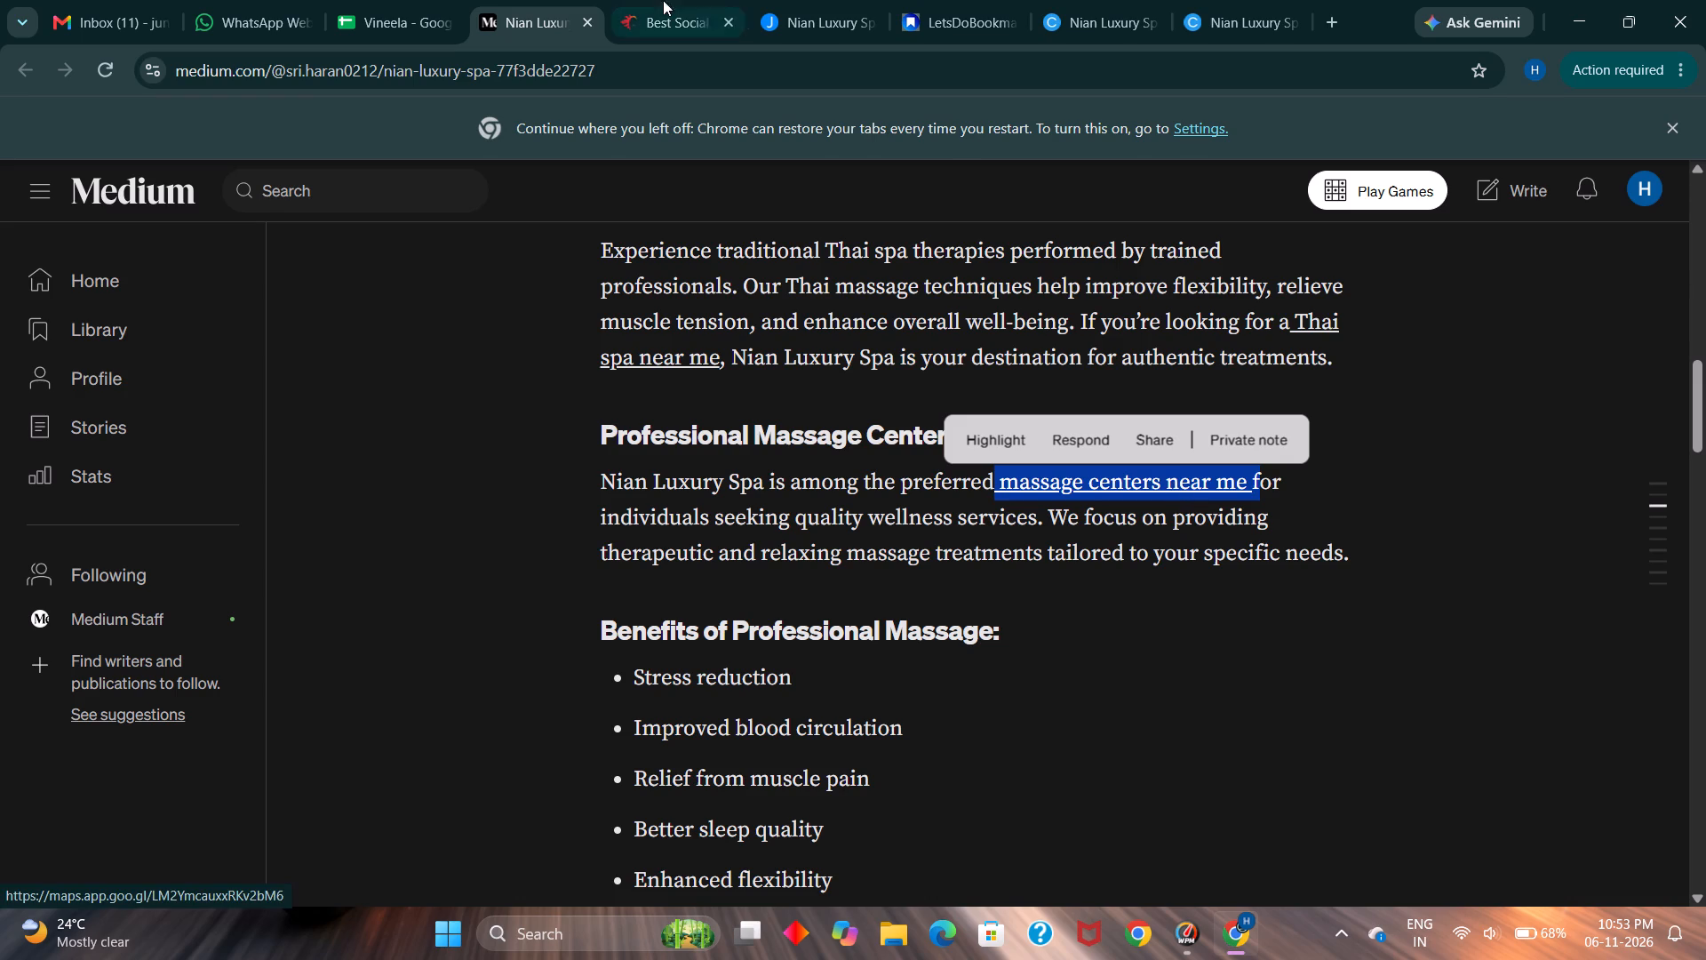
pyautogui.click(639, 10)
pyautogui.hotkey('ctrl', 'v')
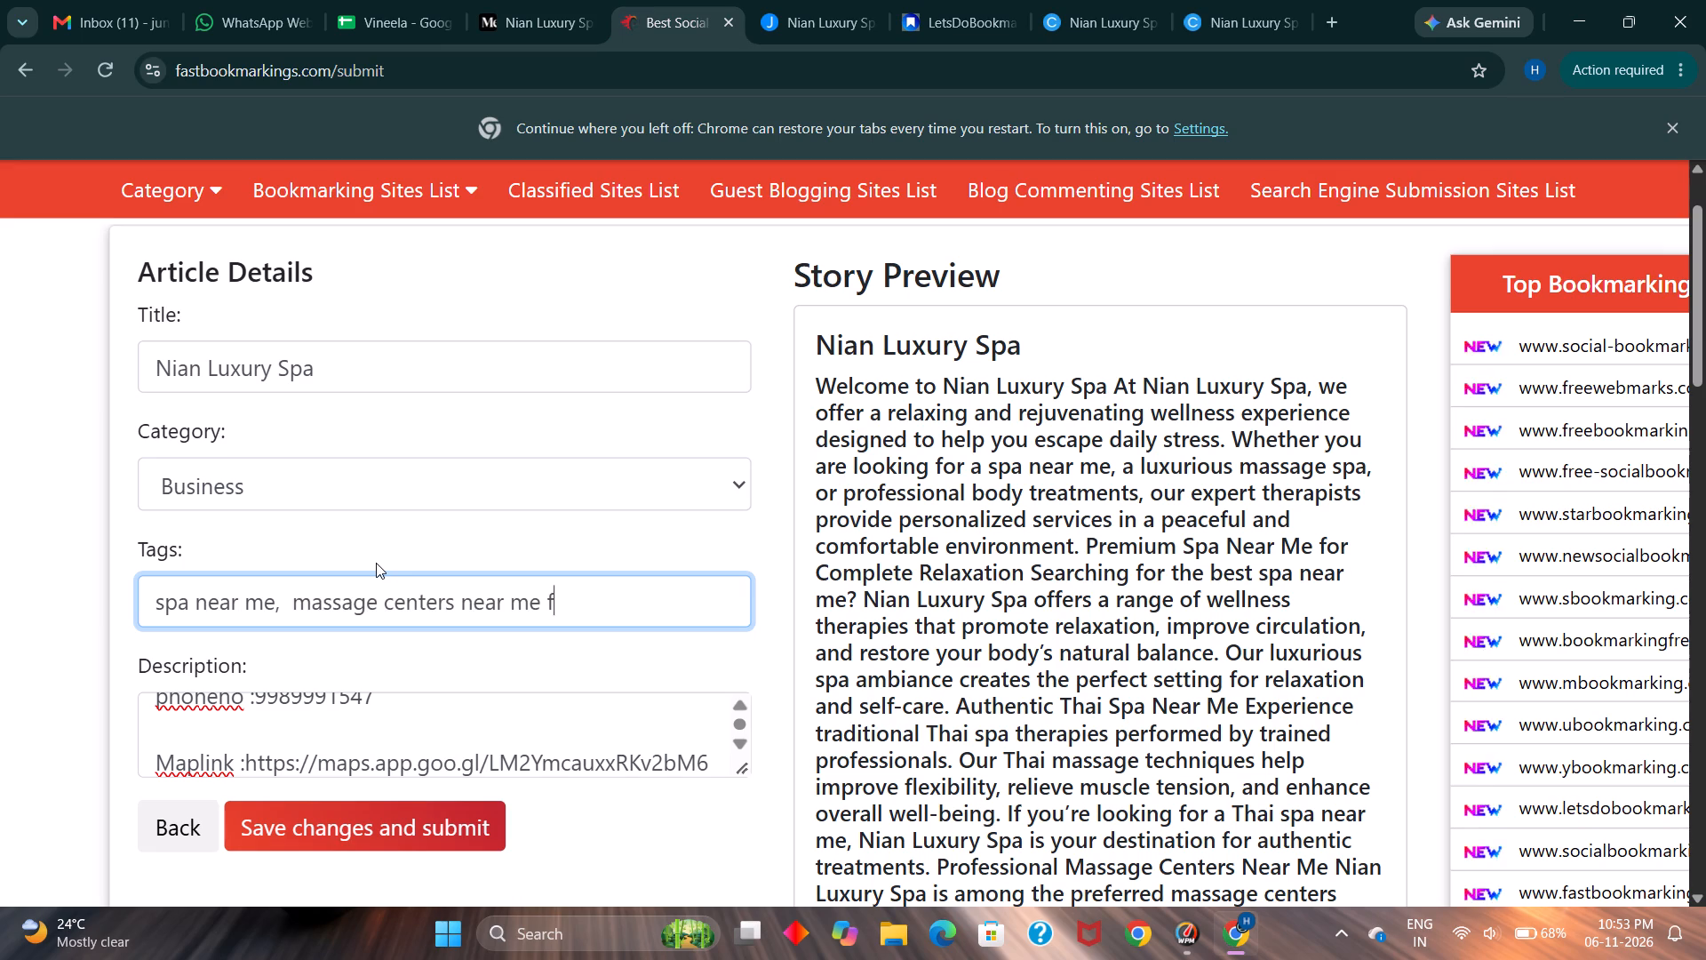
pyautogui.press('BackSpace')
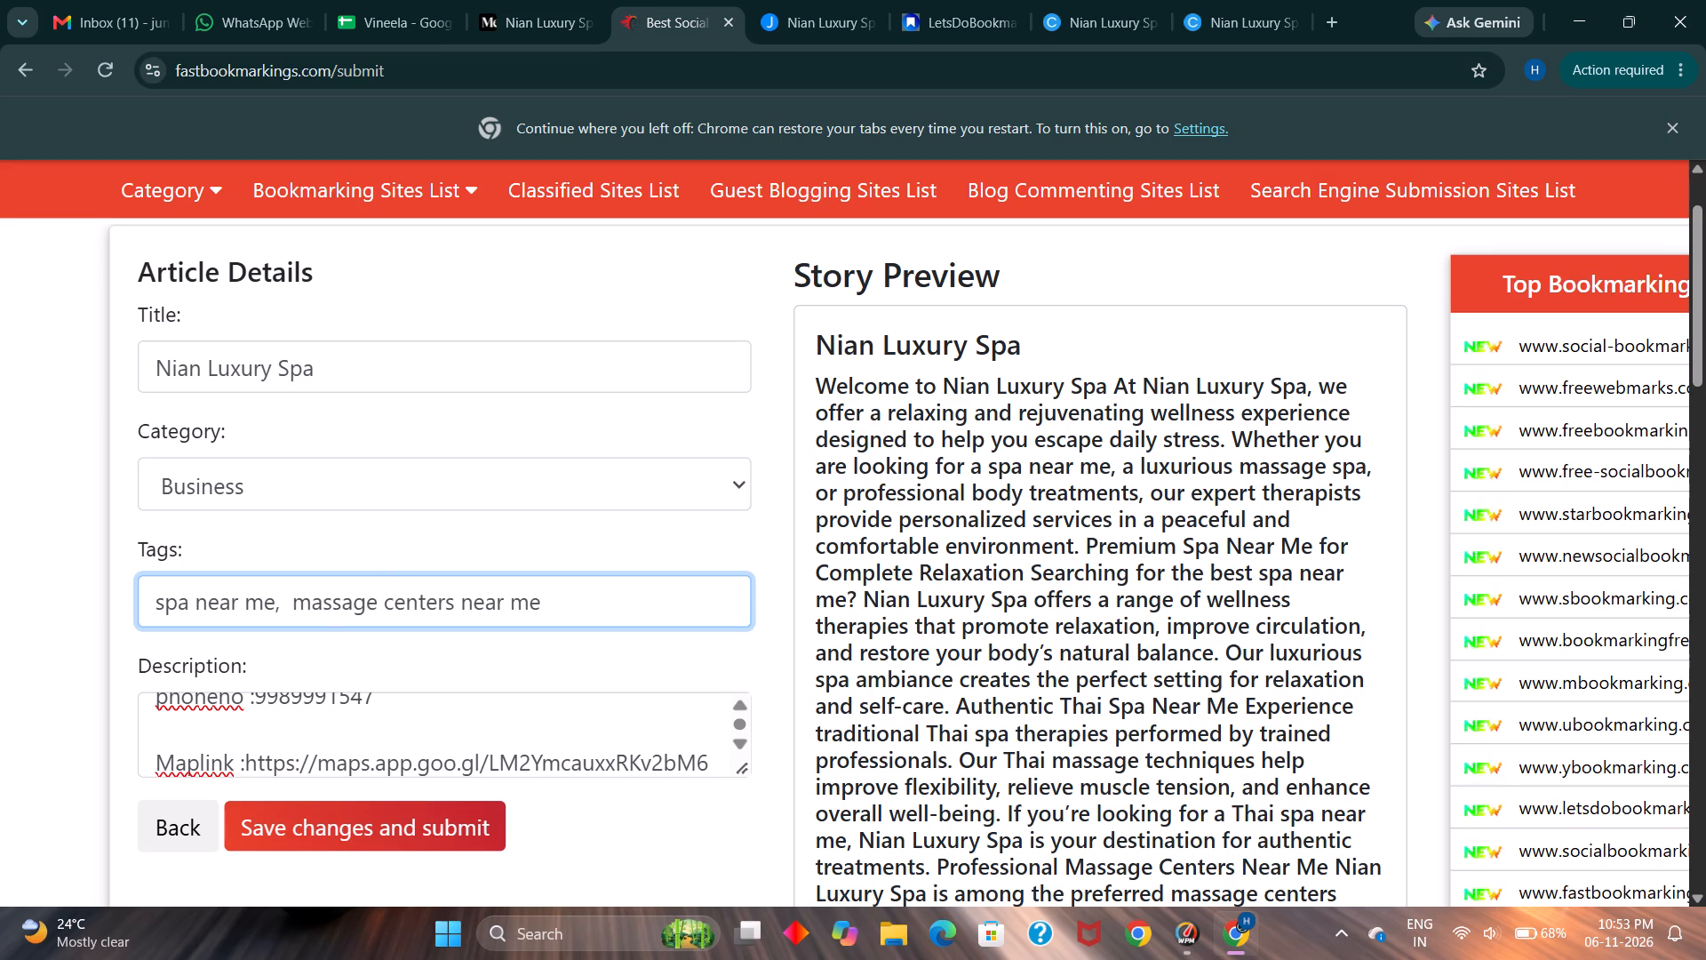
pyautogui.press(',')
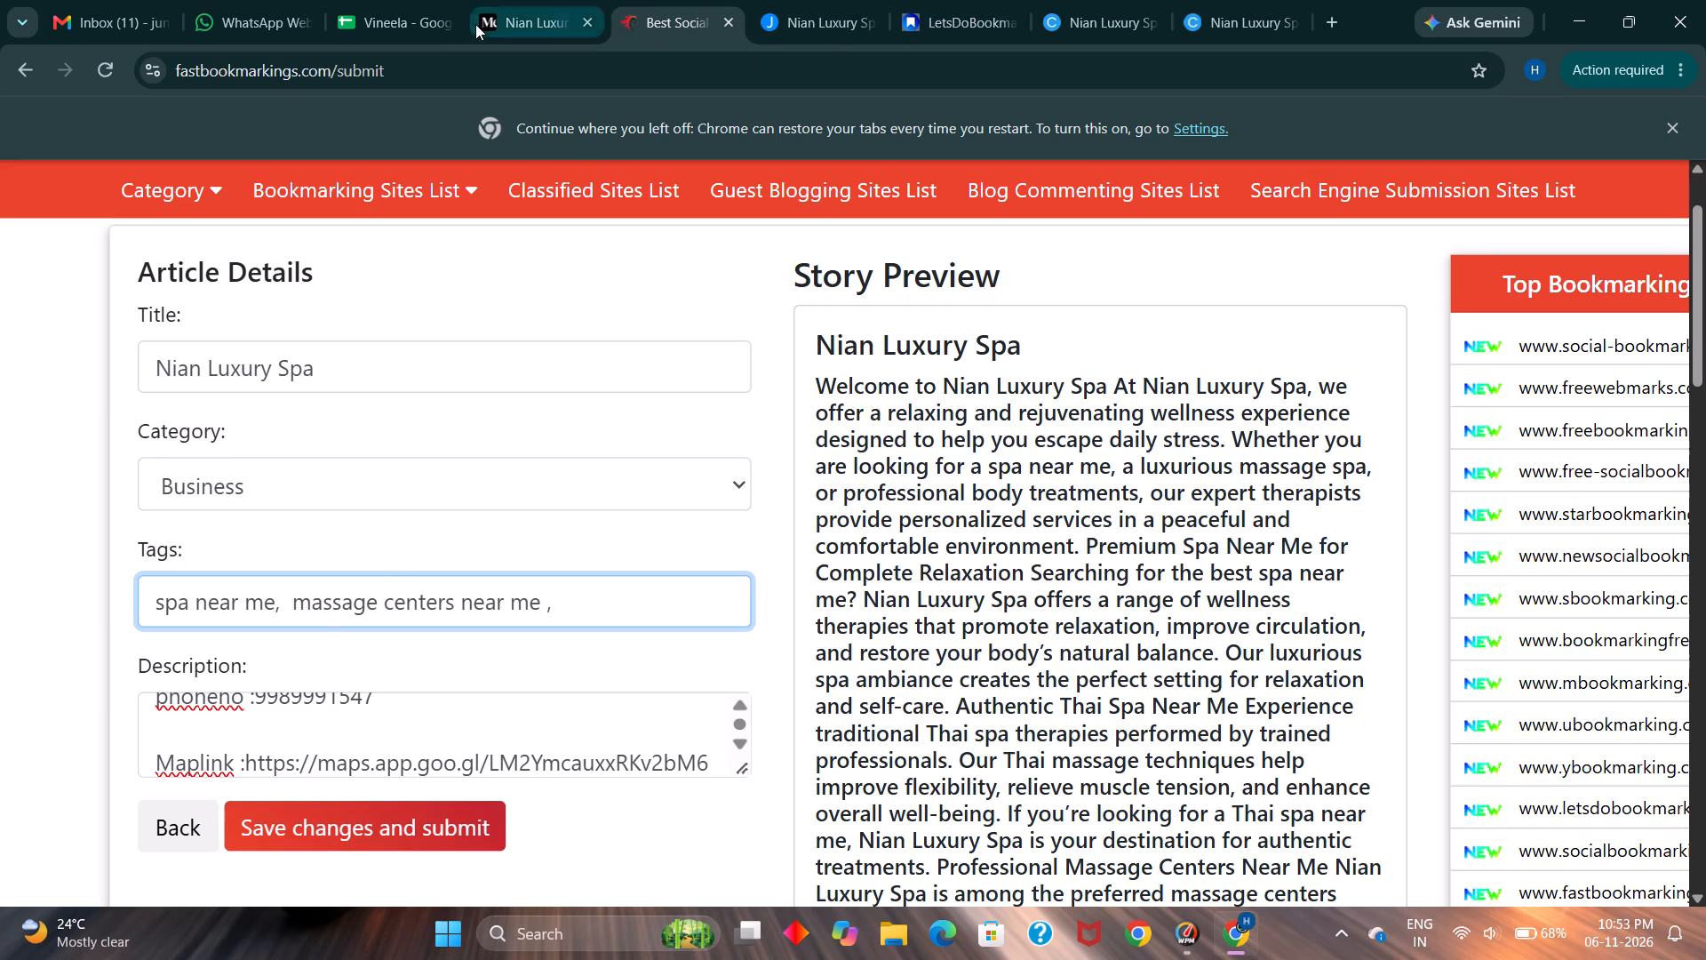
# Copy "full body massage" from the Medium article's Total Wellness section and add it as the last fastbookmarkings.com tag.
pyautogui.click(503, 19)
pyautogui.click(993, 744)
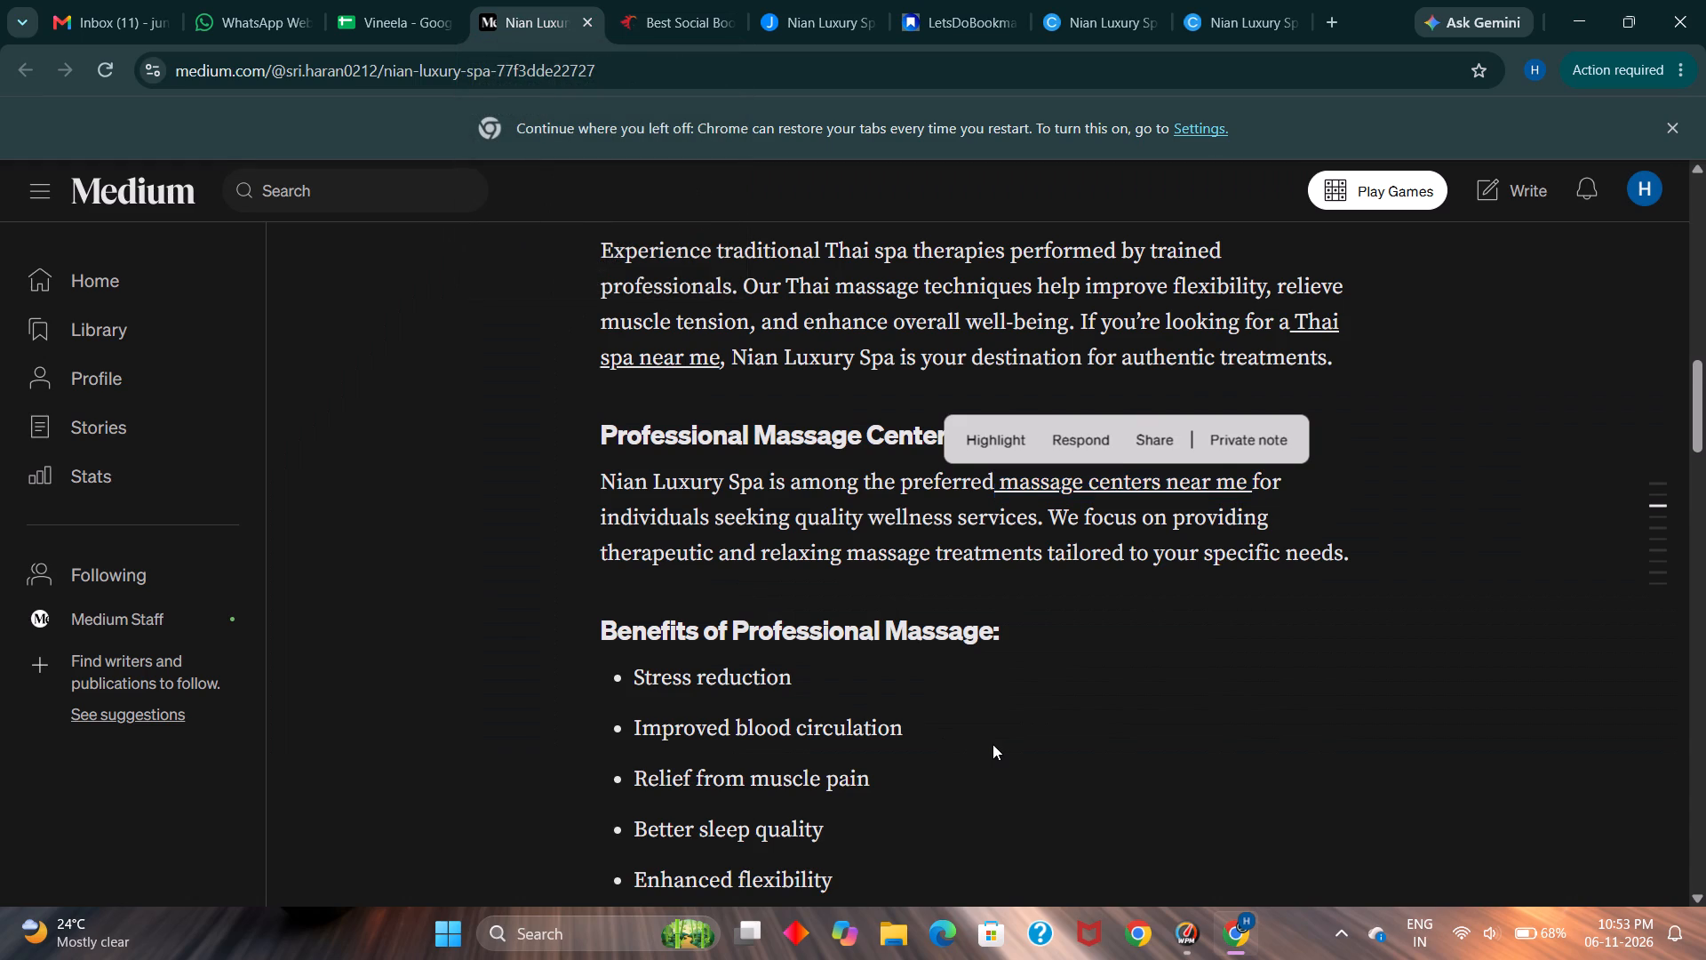
pyautogui.press('Down')
pyautogui.press('Down')
pyautogui.press('Down')
pyautogui.press('Down')
pyautogui.press('Down')
pyautogui.press('Down')
pyautogui.press('Down')
pyautogui.press('Down')
pyautogui.press('Down')
pyautogui.press('Down')
pyautogui.press('Down')
pyautogui.press('Down')
pyautogui.press('Down')
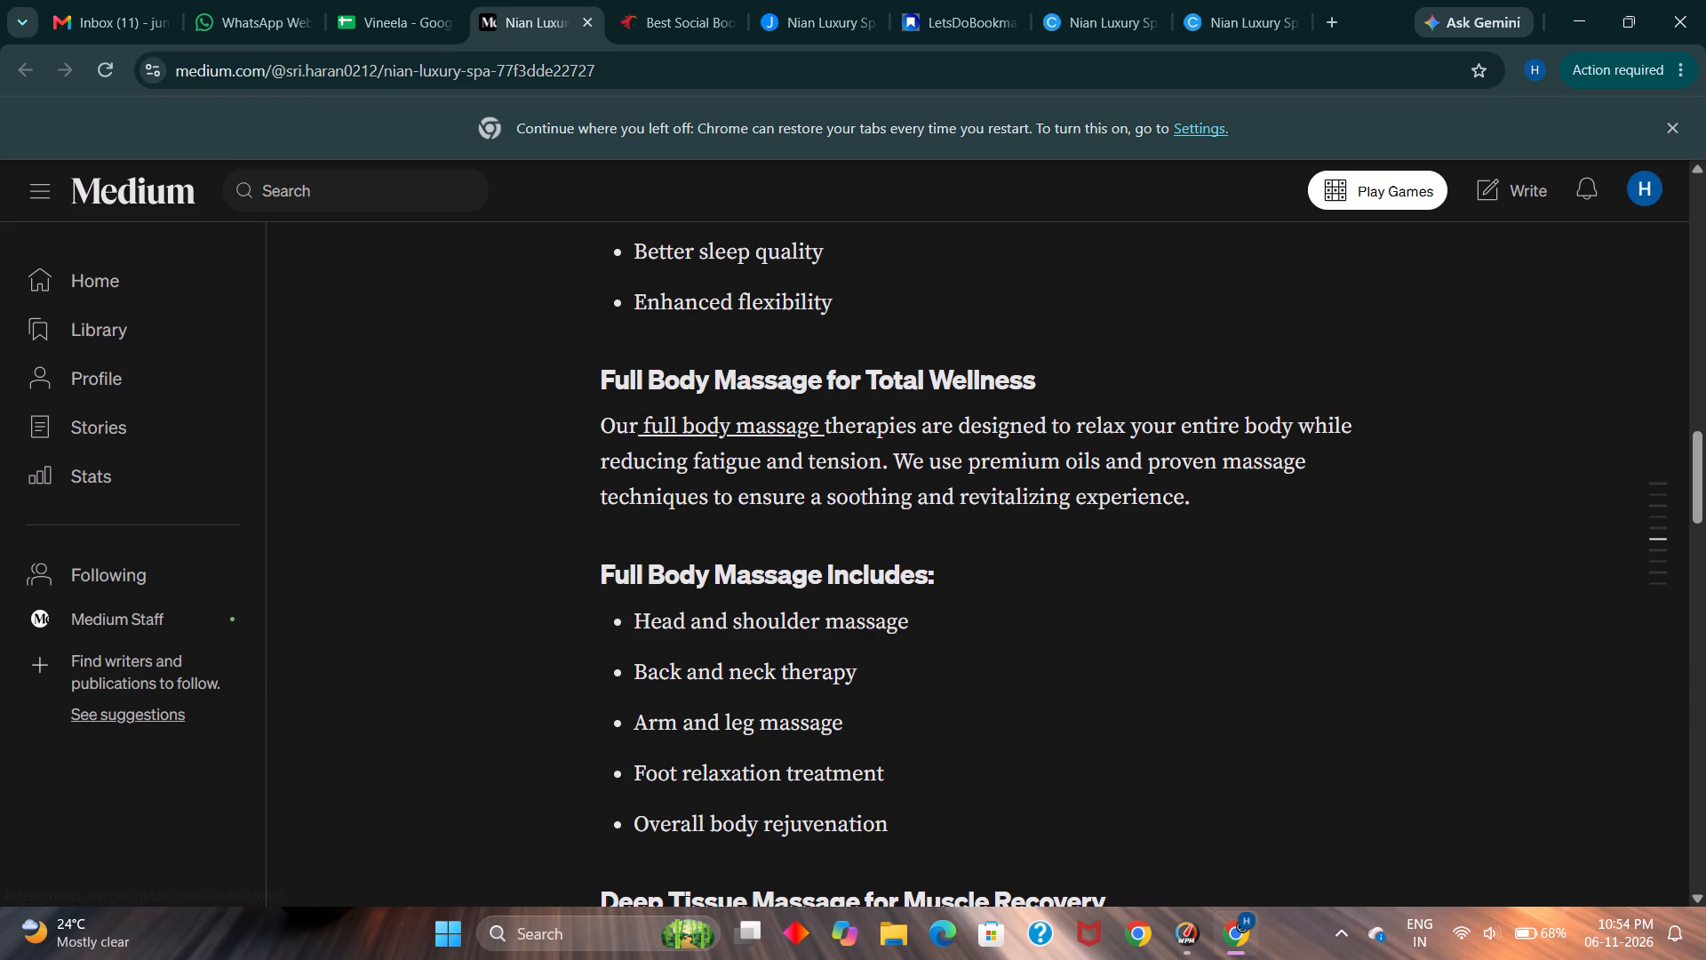
pyautogui.moveTo(635, 417); pyautogui.dragTo(853, 433)
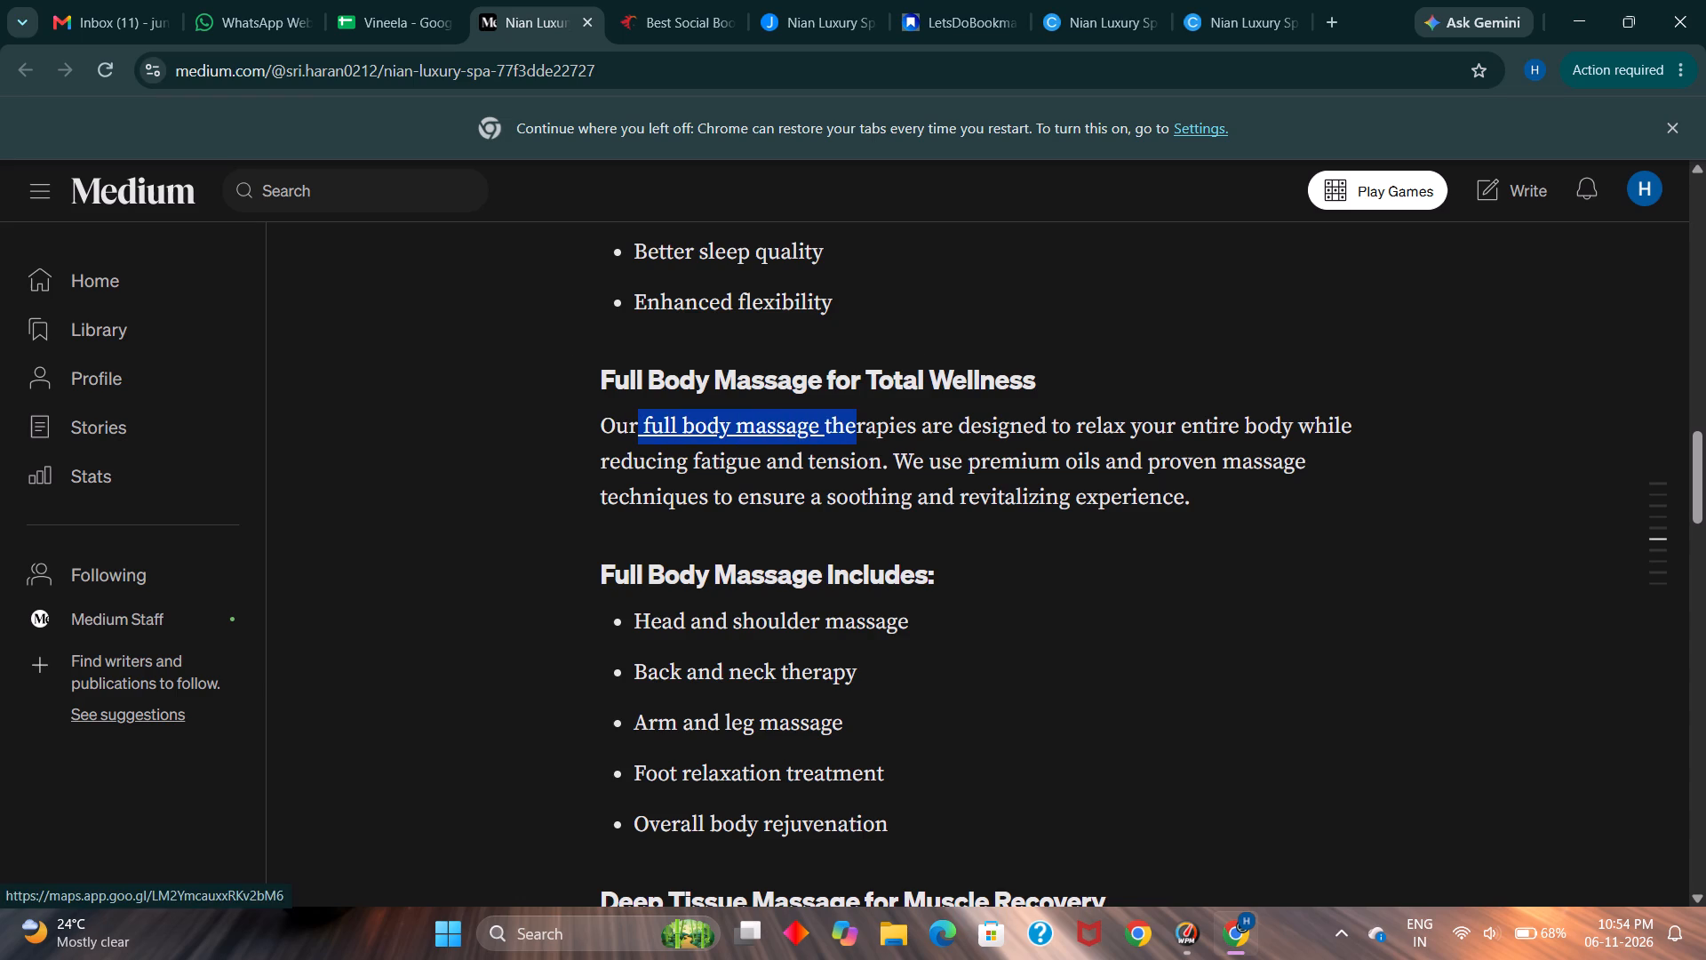
pyautogui.moveTo(853, 433); pyautogui.dragTo(830, 433)
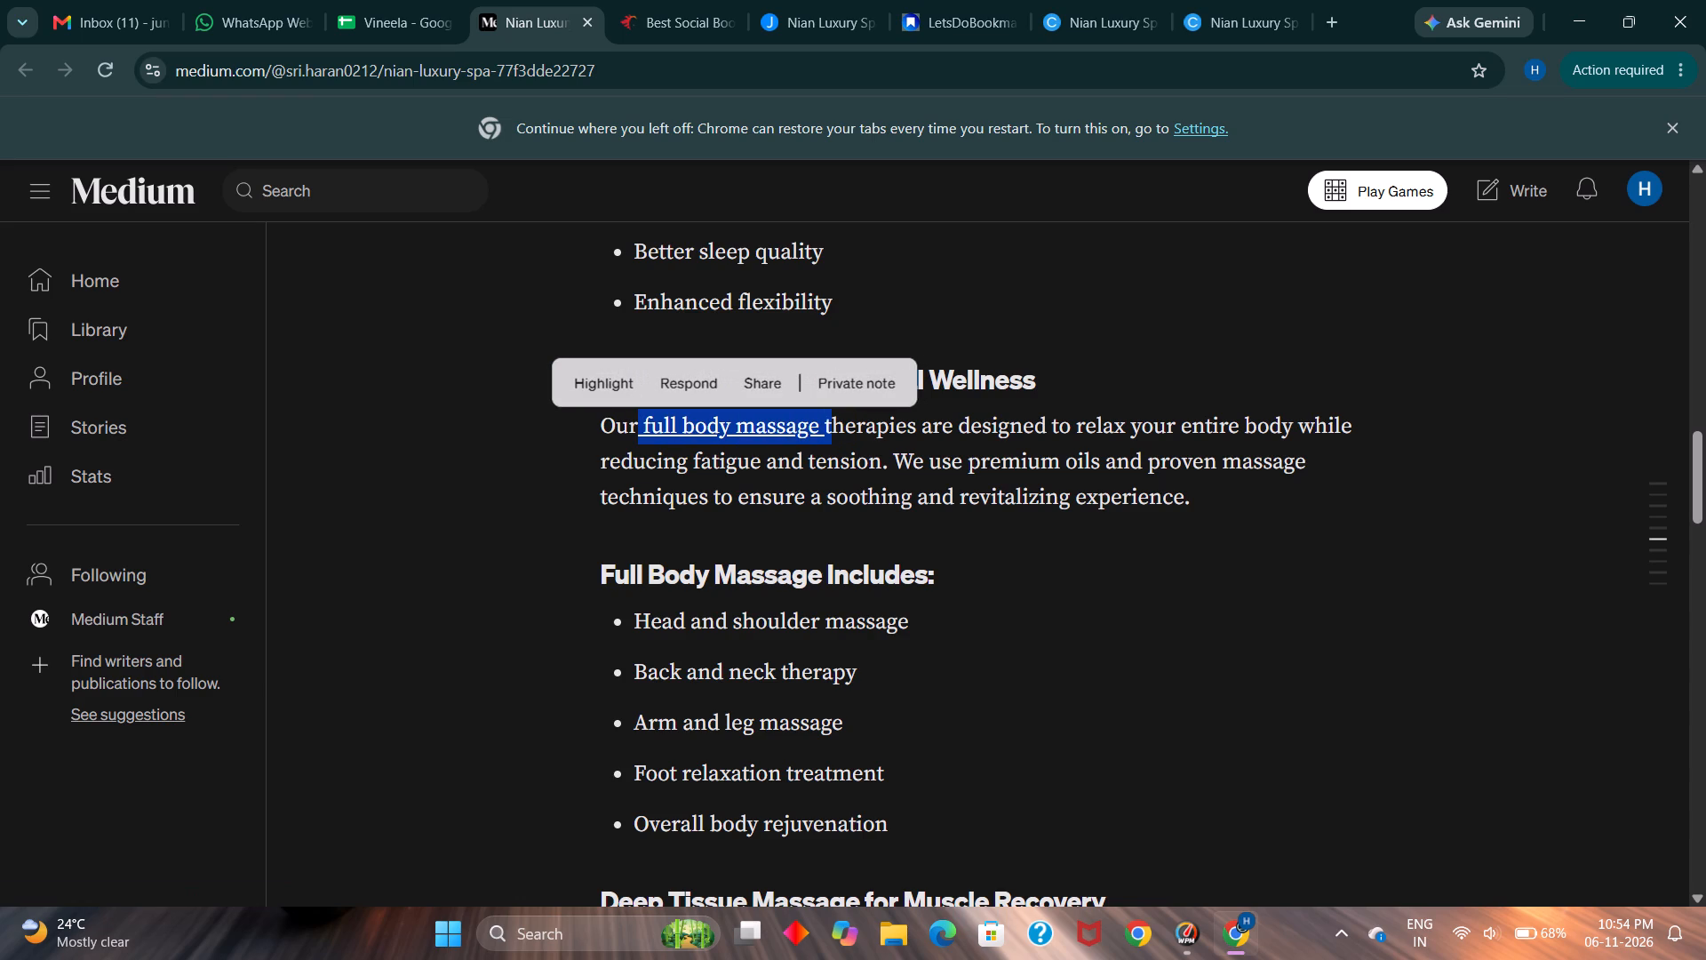
pyautogui.moveTo(830, 433); pyautogui.dragTo(826, 433)
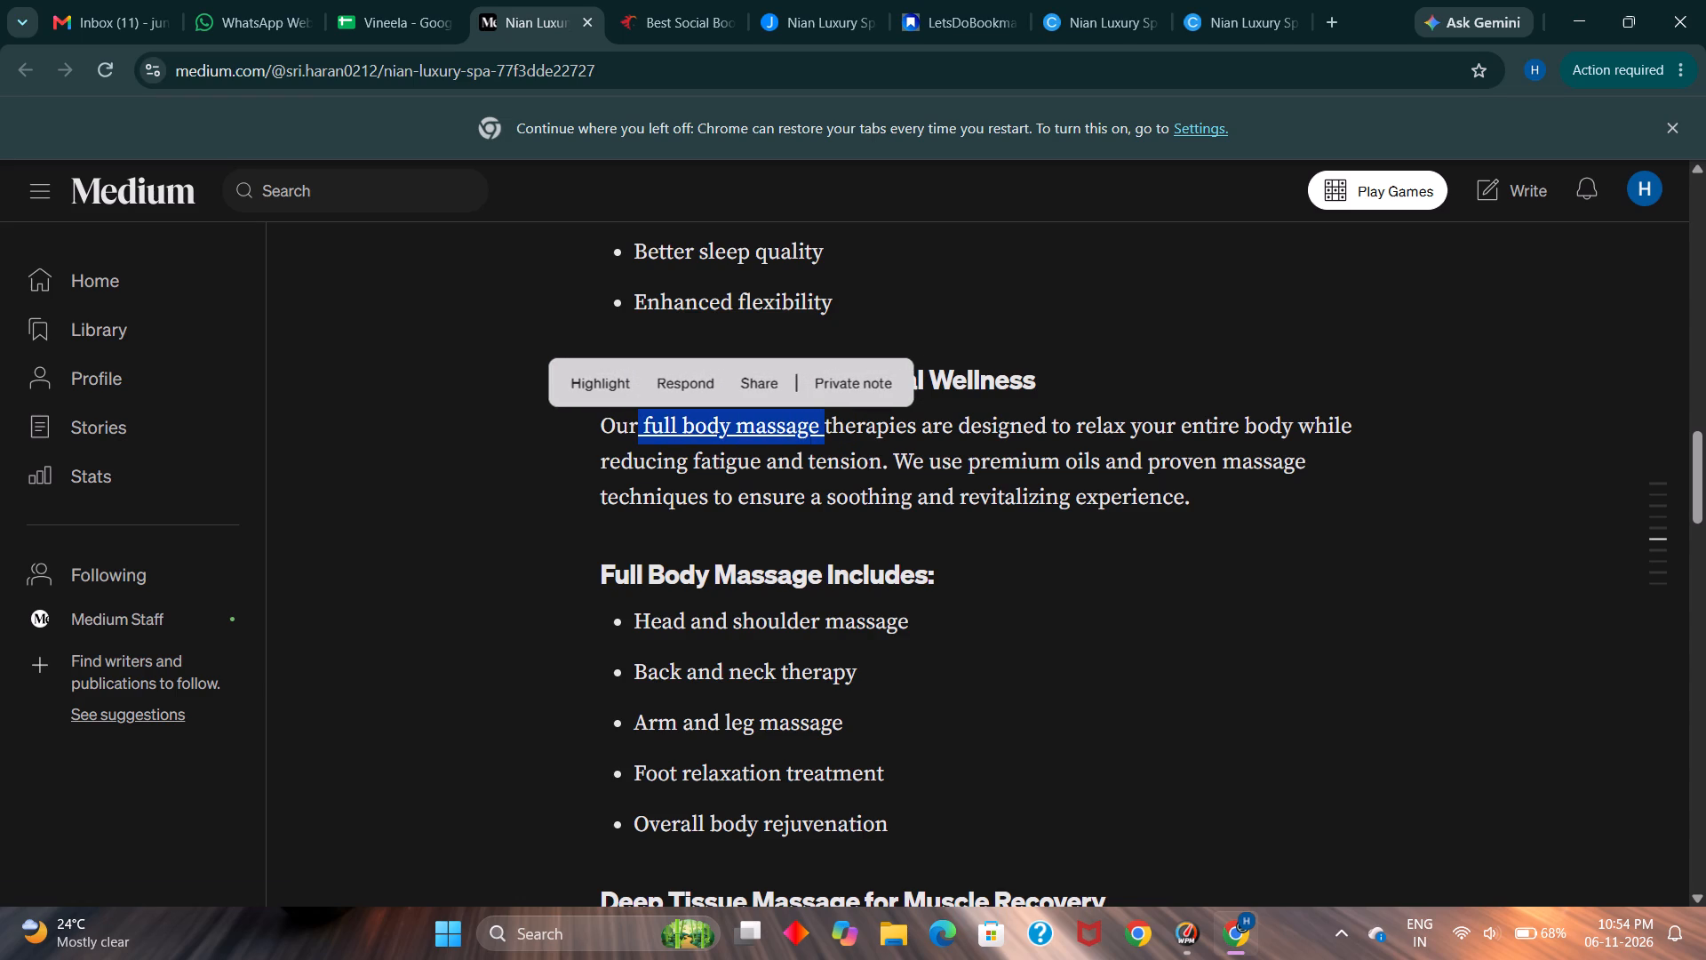
pyautogui.hotkey('ctrl', 'c')
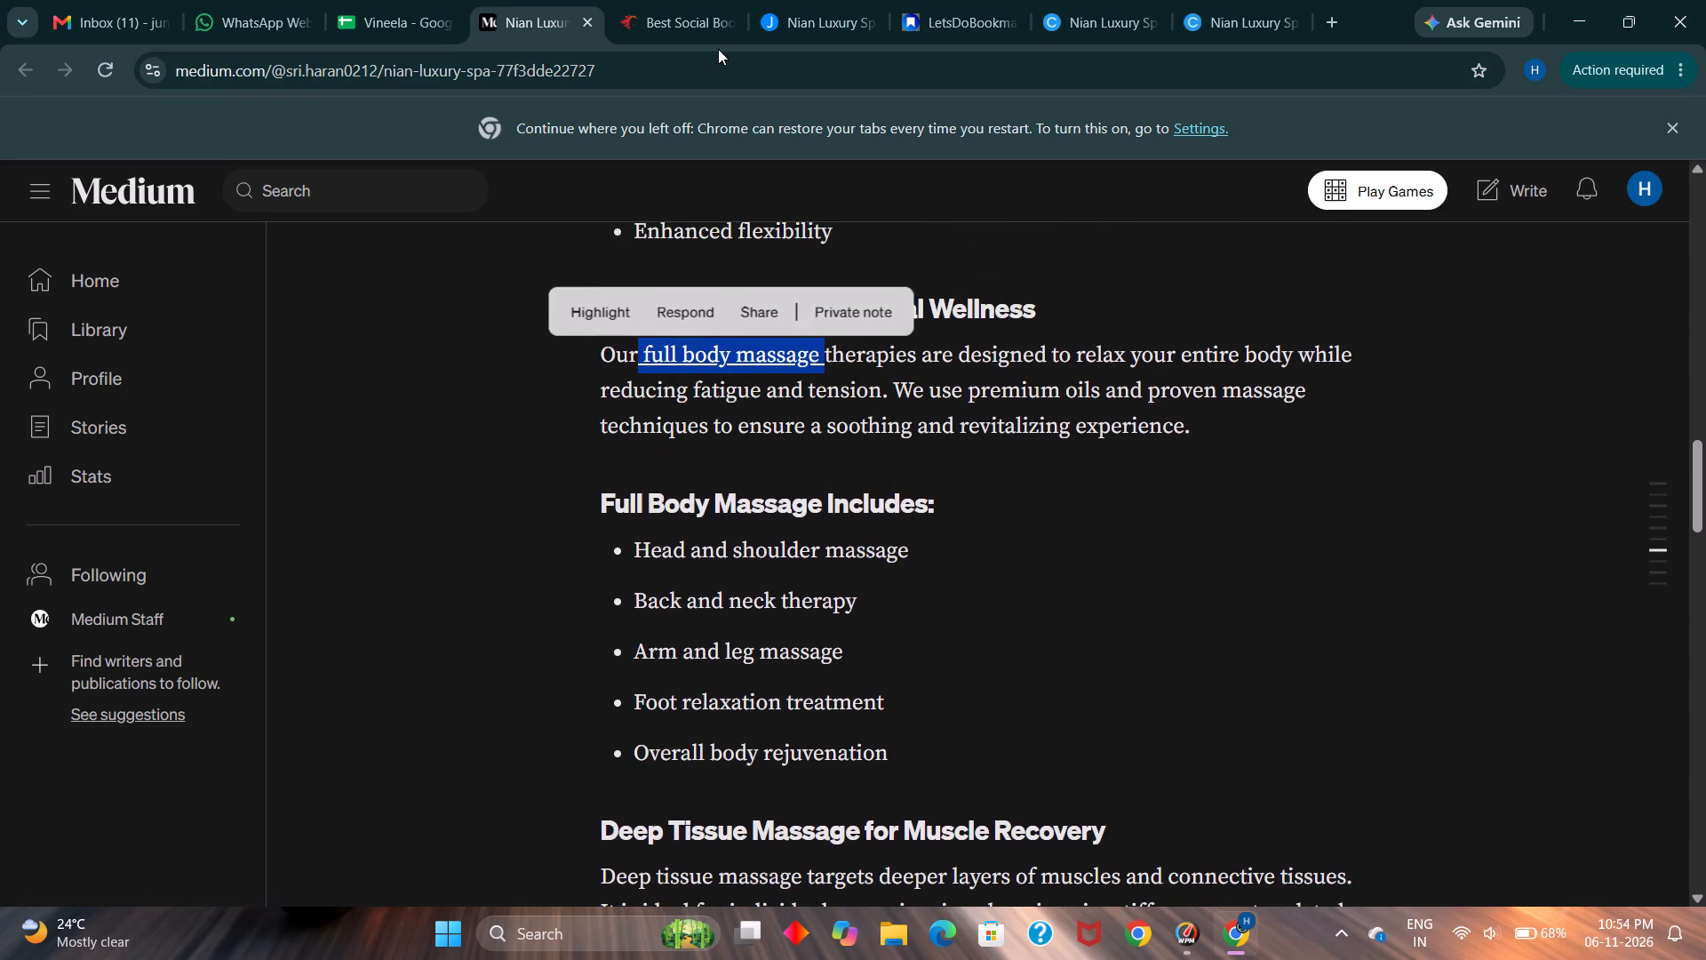
pyautogui.click(669, 8)
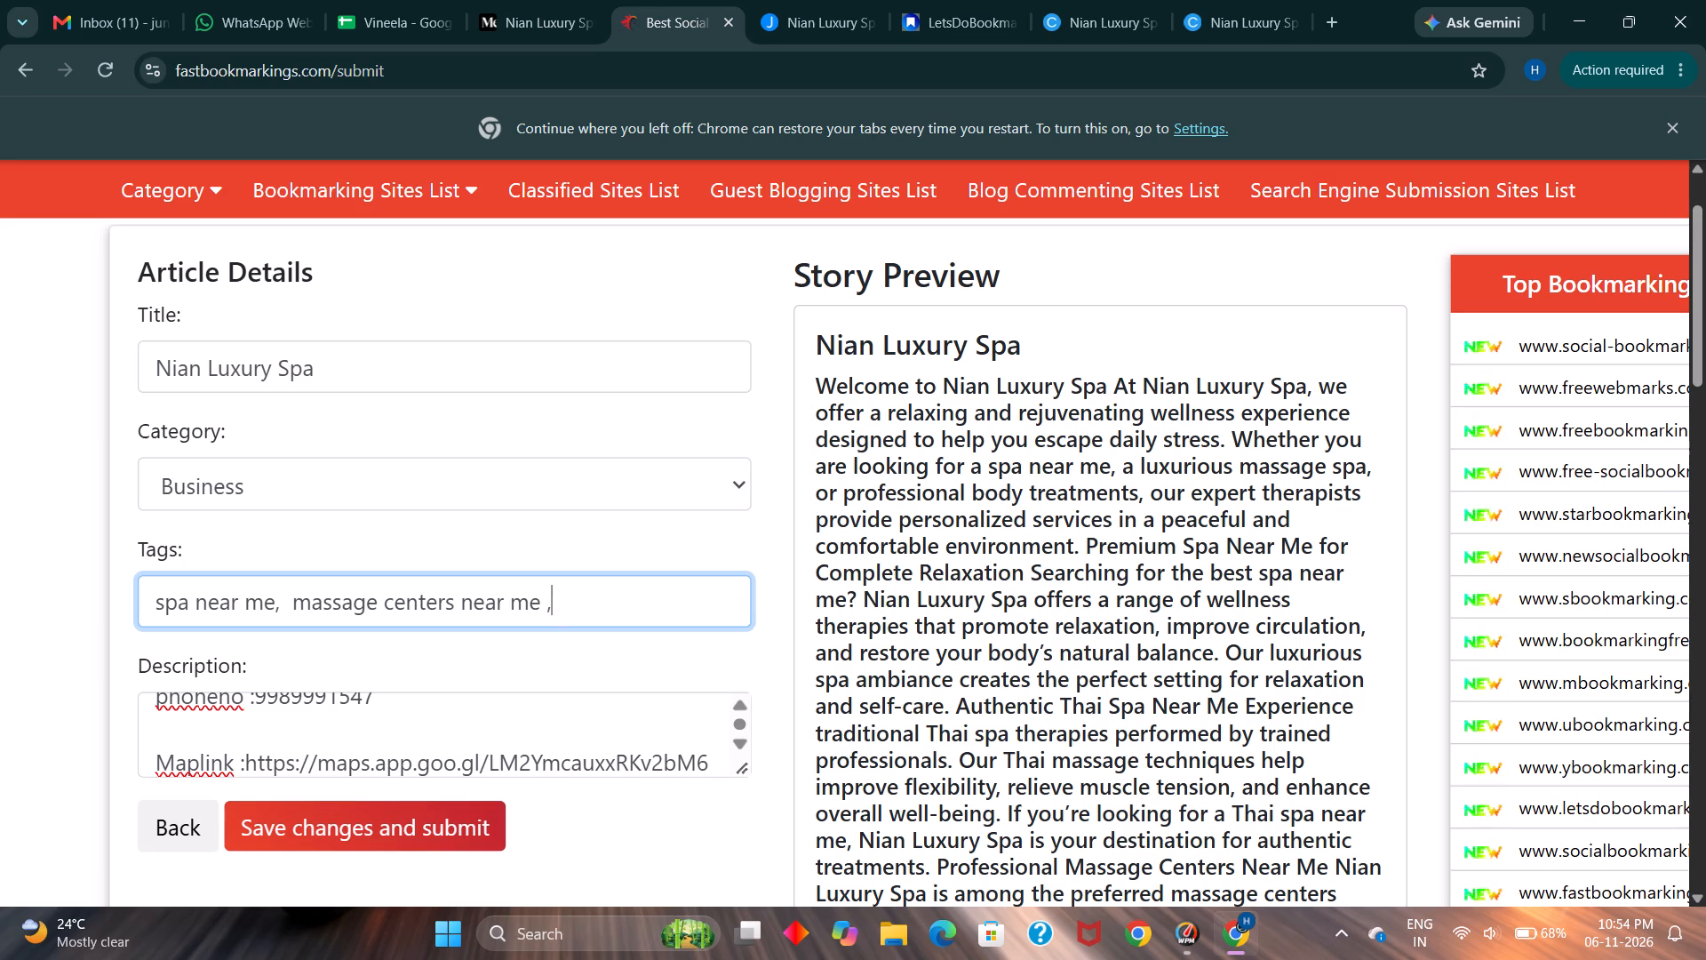
pyautogui.hotkey('ctrl', 'v')
# Save the Nian Luxury Spa article details on fastbookmarkings.com and submit the story.
pyautogui.scroll(1, 417, 749)
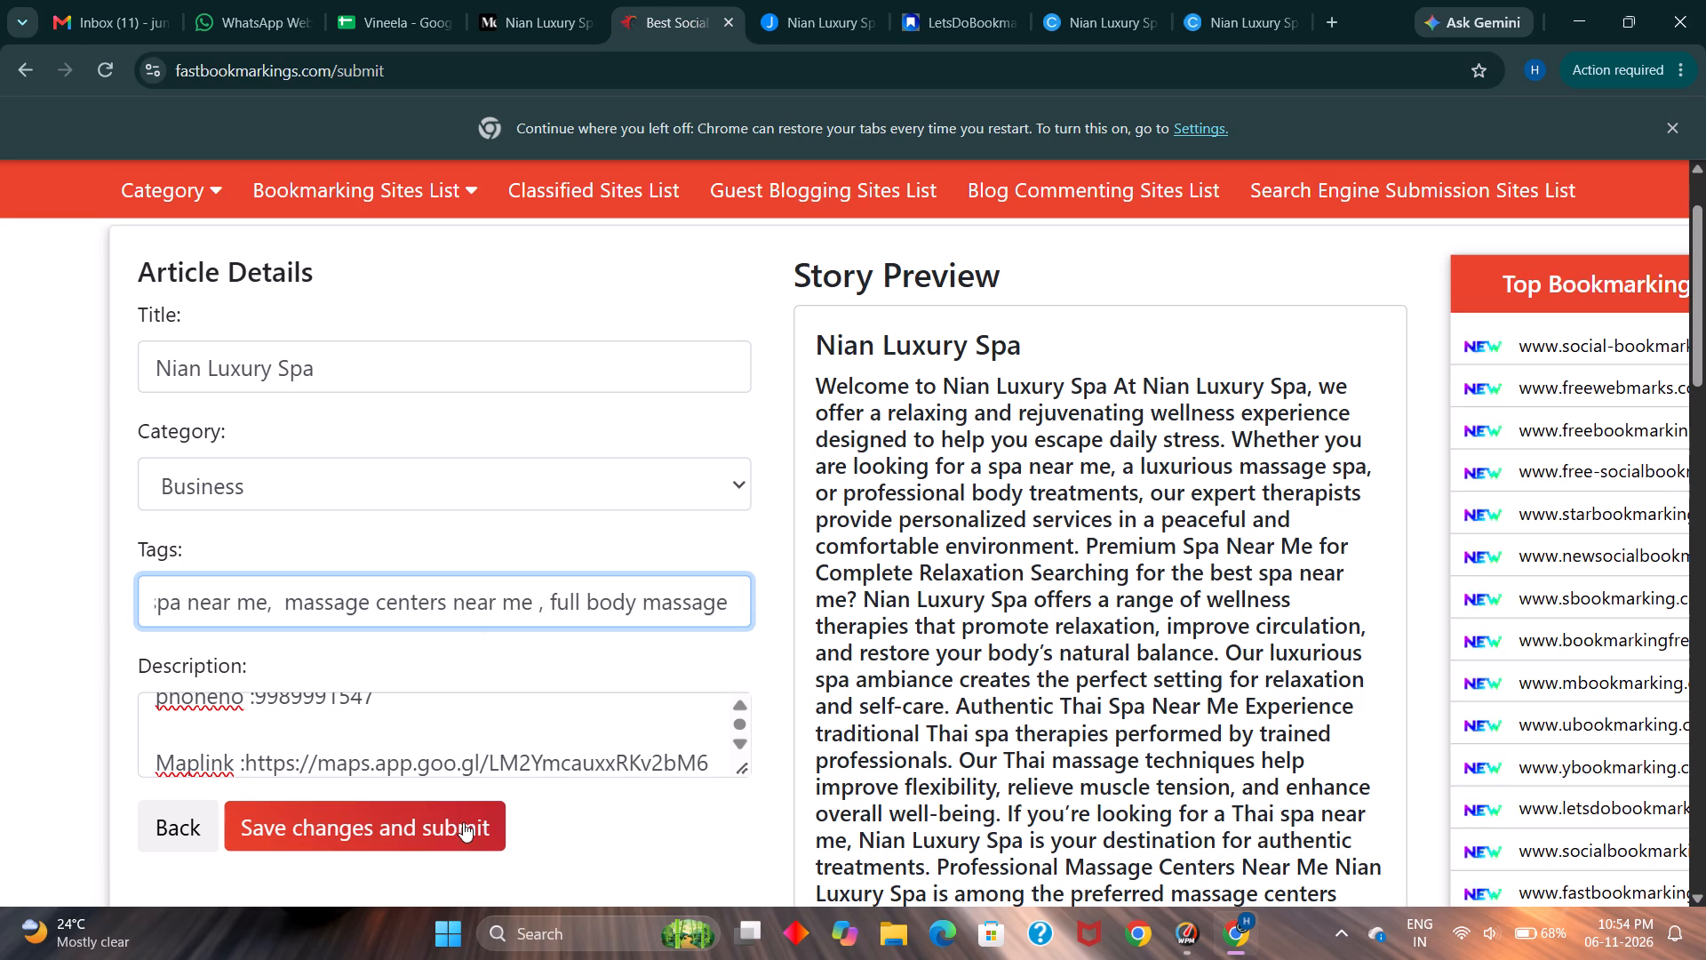
pyautogui.scroll(1, 463, 822)
pyautogui.click(463, 822)
pyautogui.click(299, 558)
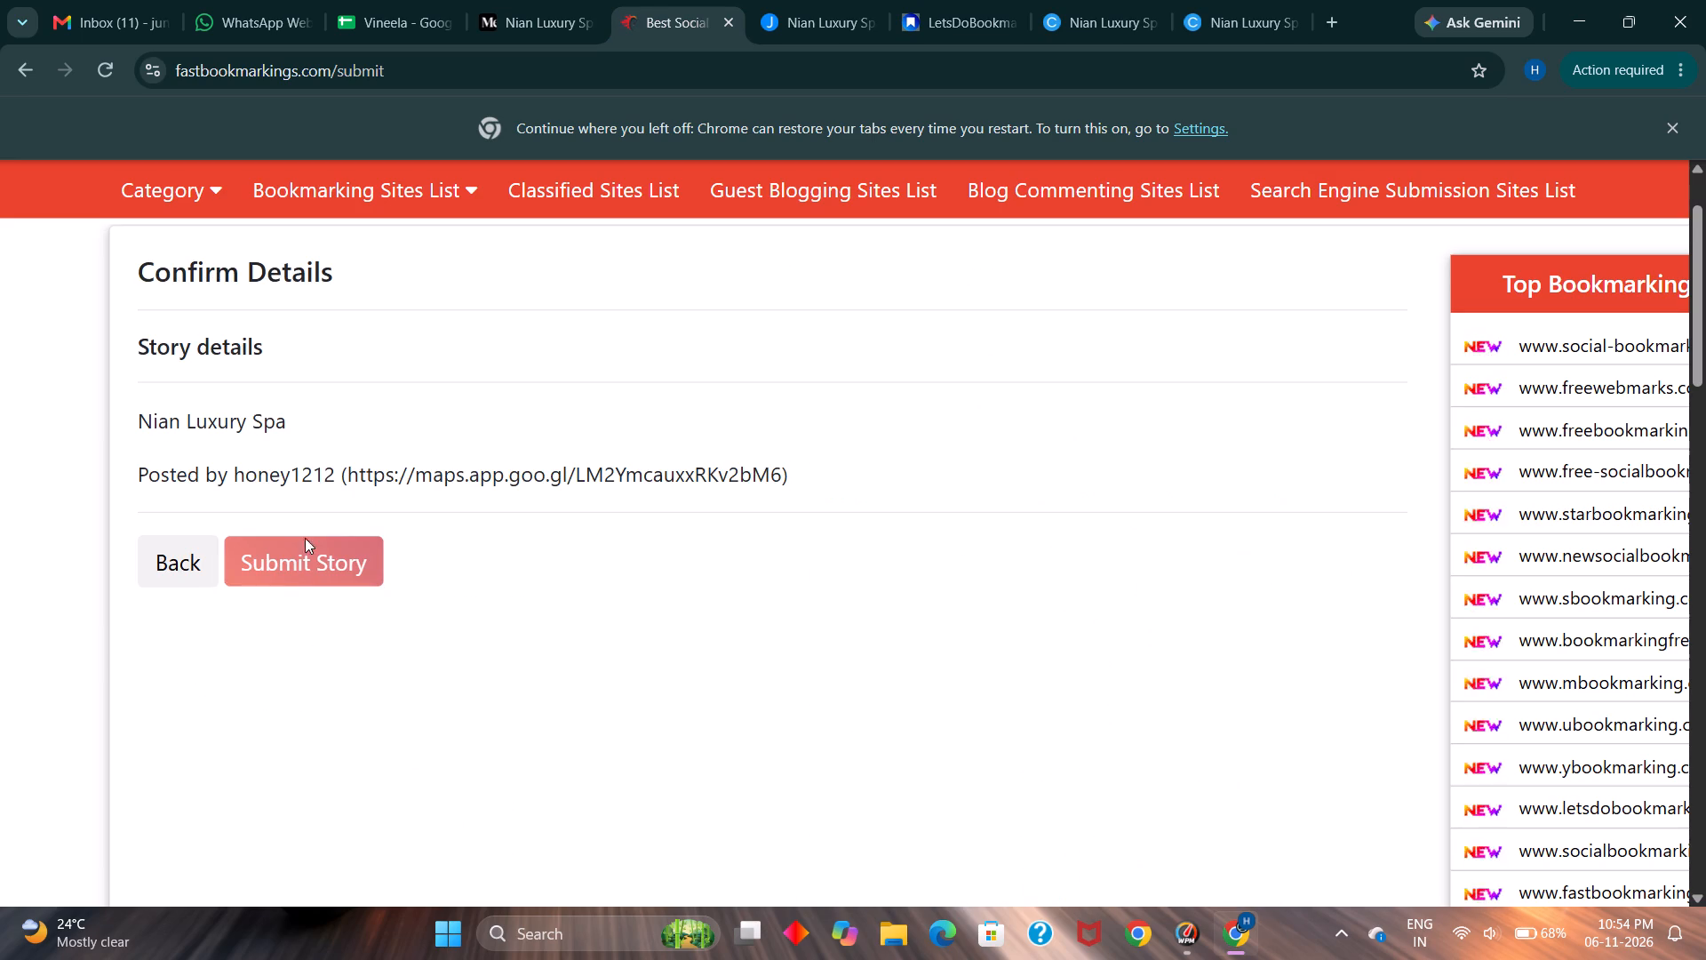
# On letsdobookmark.com, fill the tags with the saved "spa near me, massage centers near me , full body massage" entry and submit the story.
pyautogui.click(930, 21)
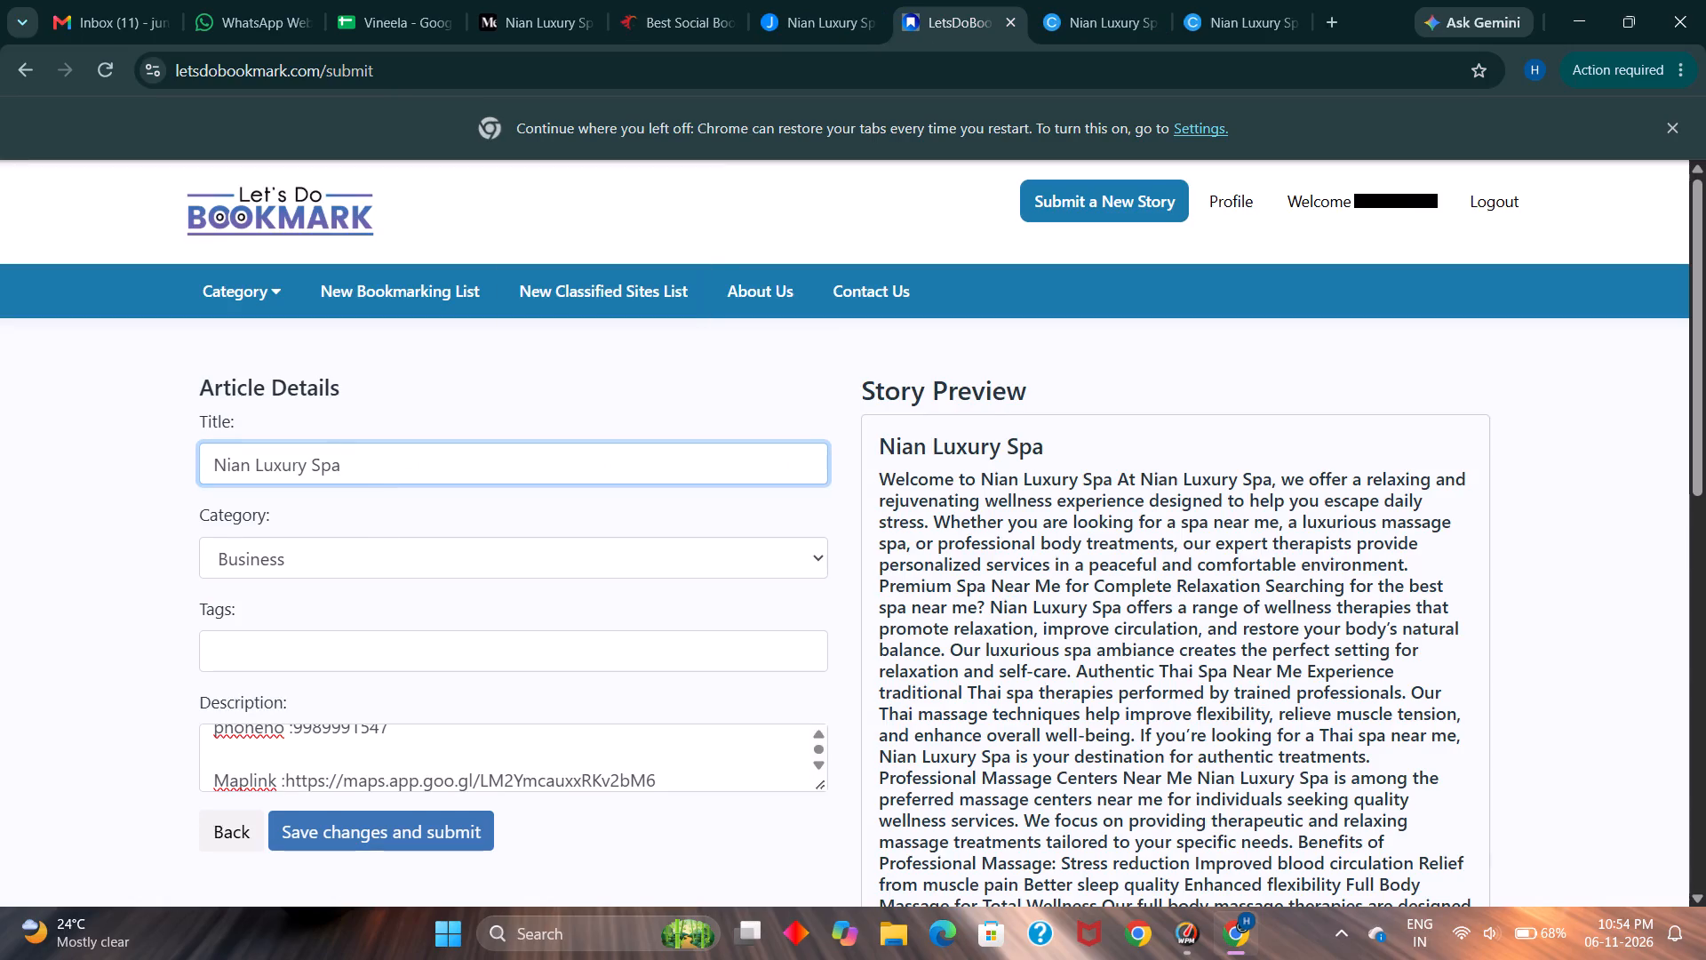
pyautogui.click(305, 668)
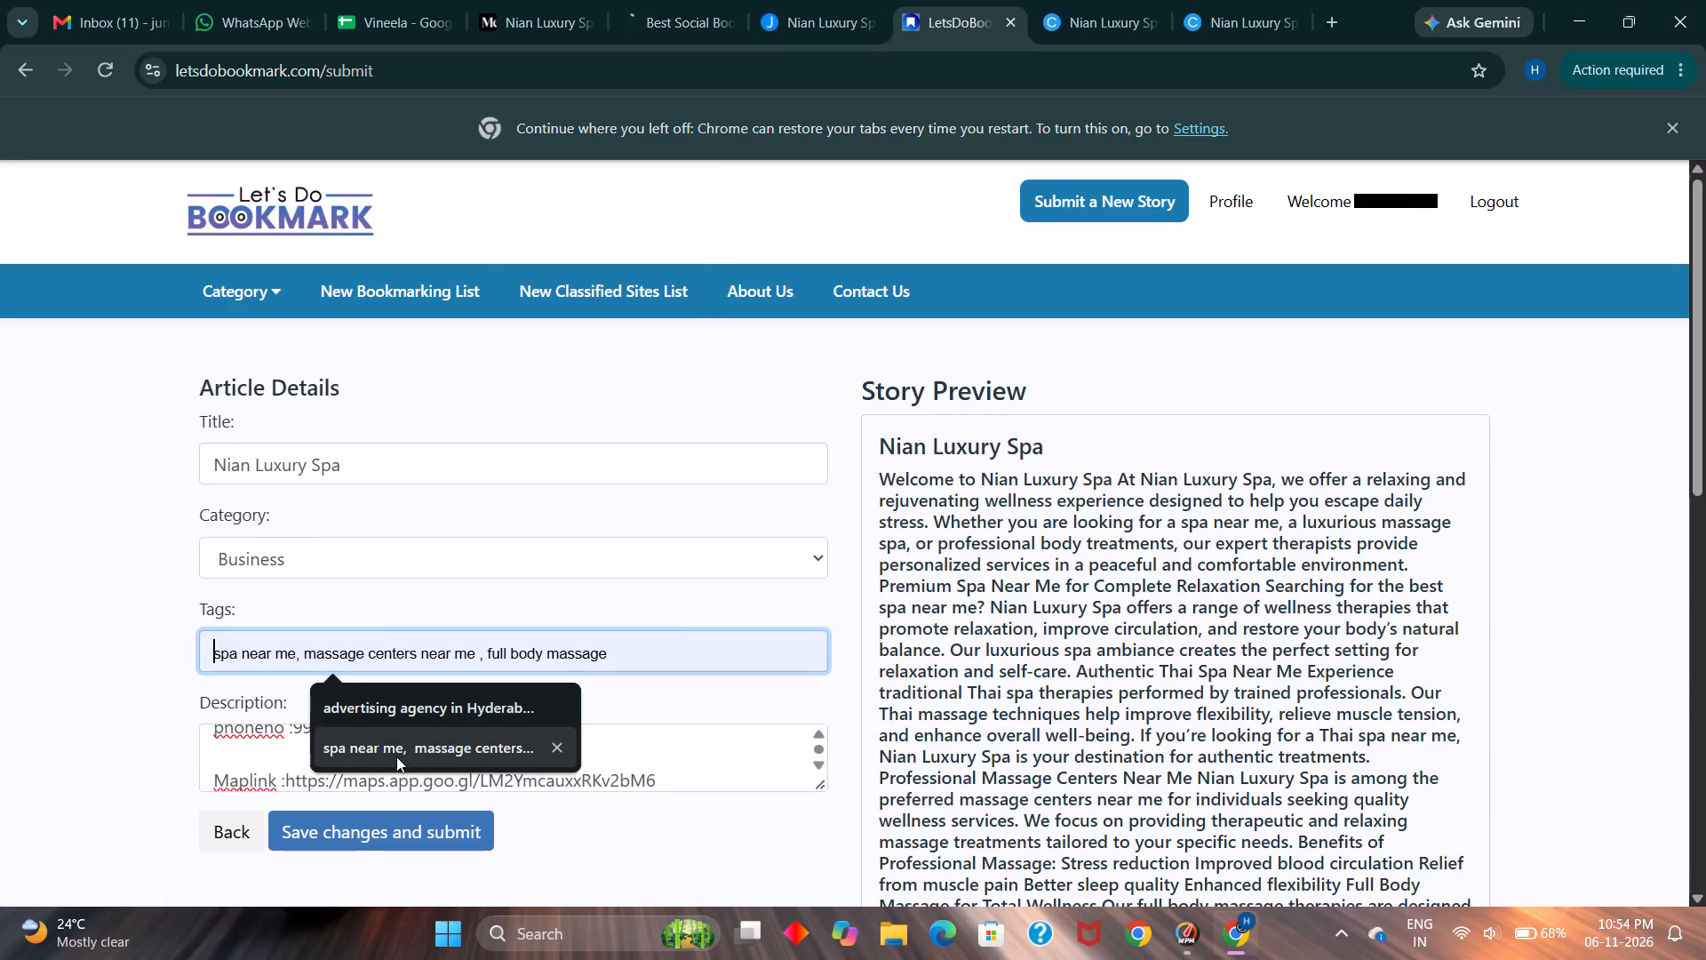
pyautogui.click(397, 756)
pyautogui.click(464, 834)
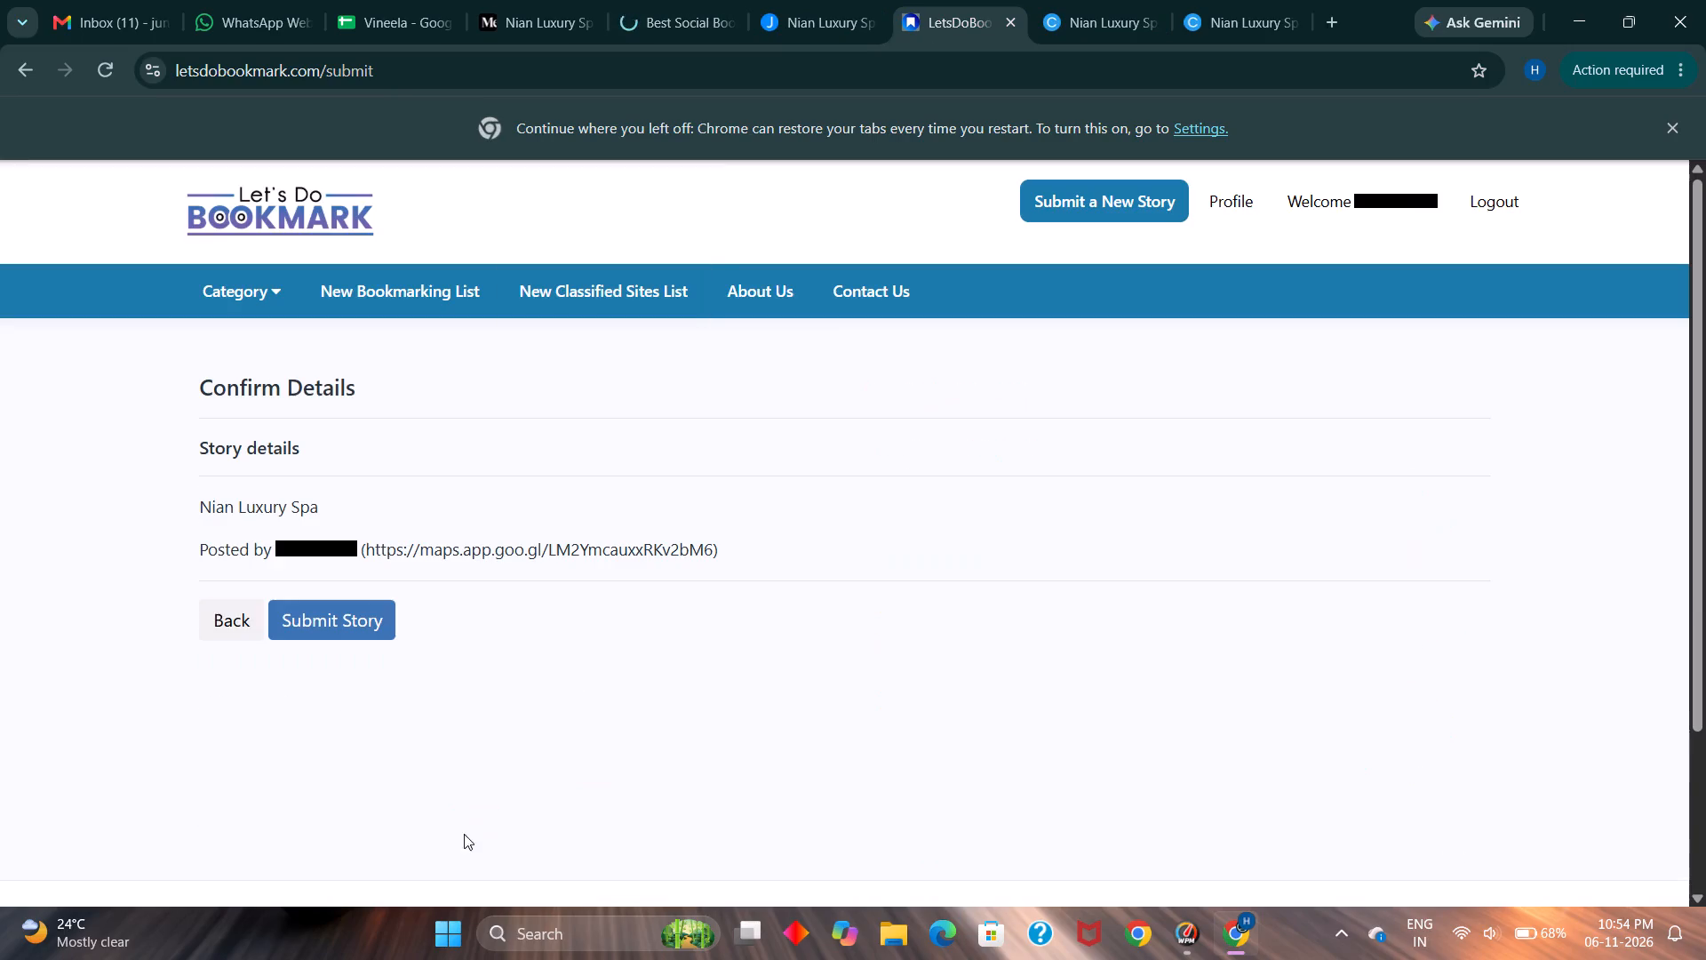
pyautogui.click(339, 620)
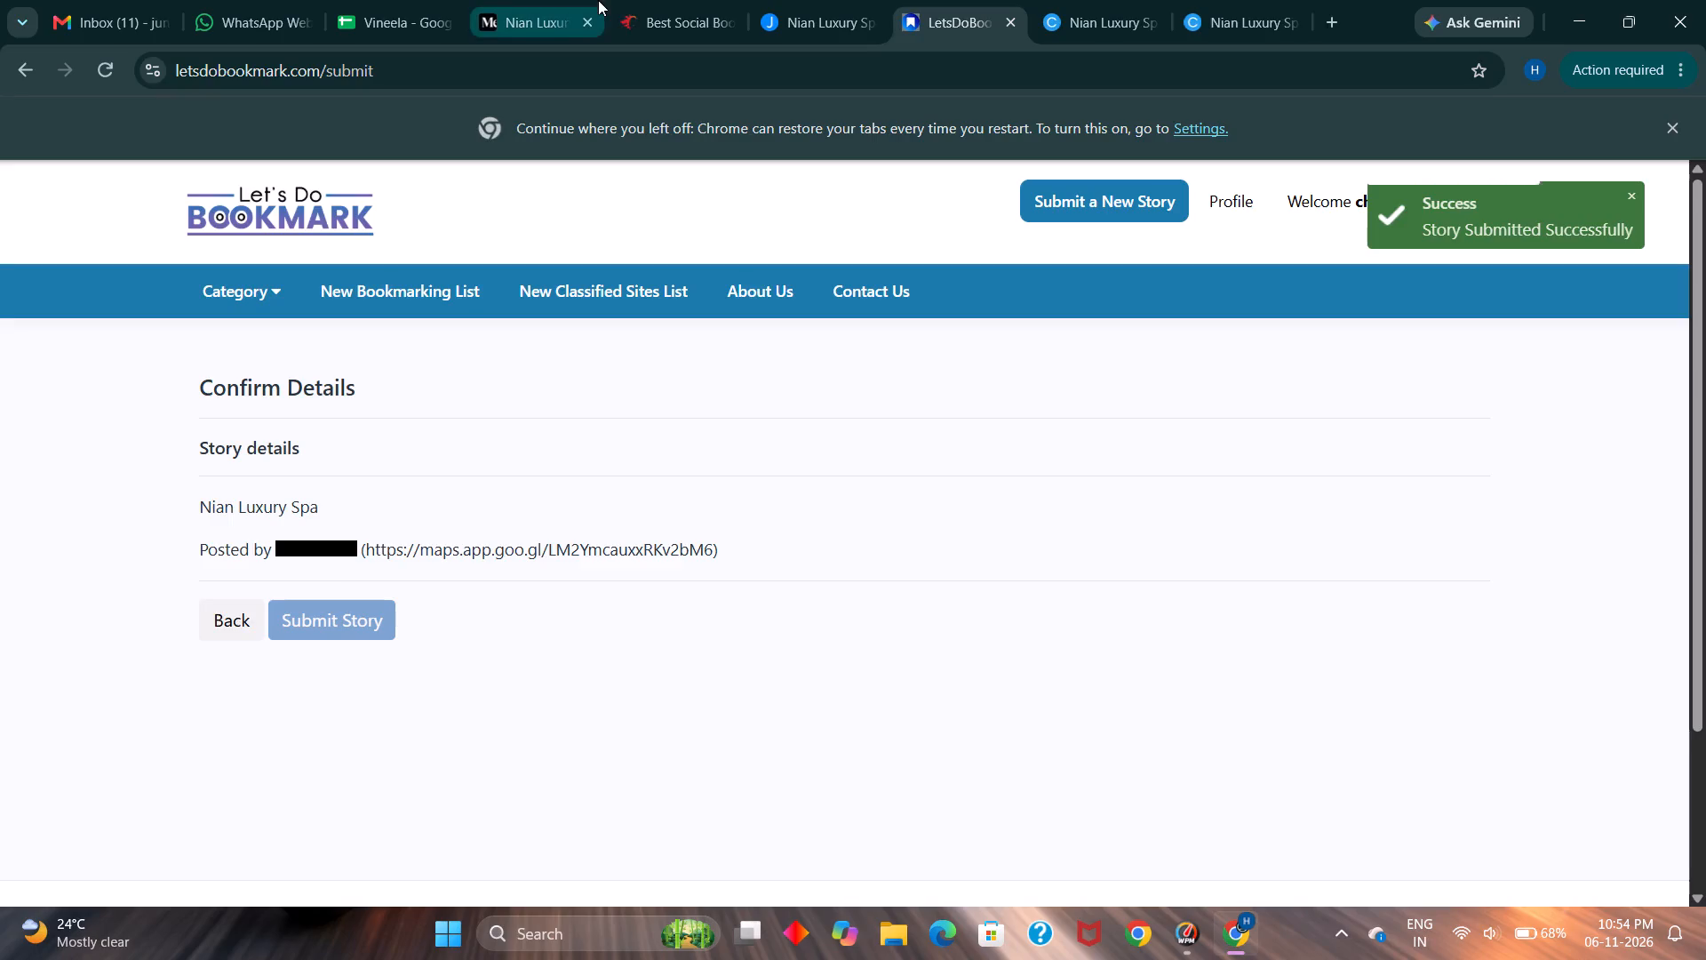
# Copy the published Nian Luxury Spa story link from fastbookmarkings.com into cell A15 under November in the Vineela spreadsheet.
pyautogui.click(674, 21)
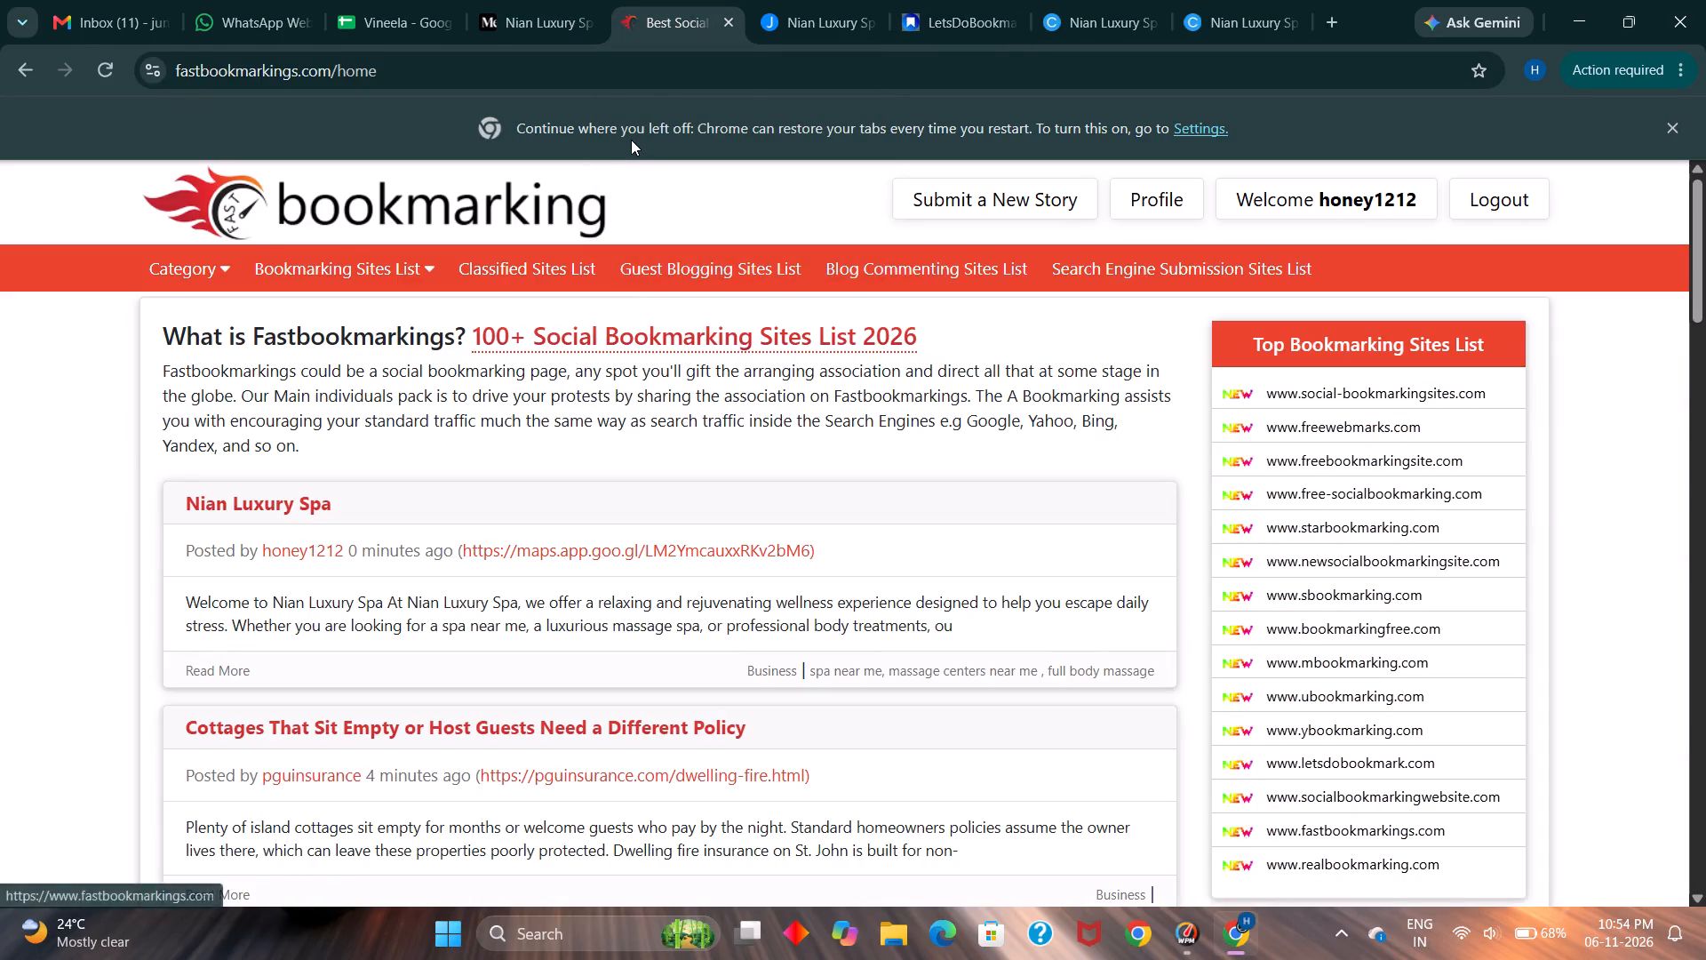
pyautogui.click(226, 665)
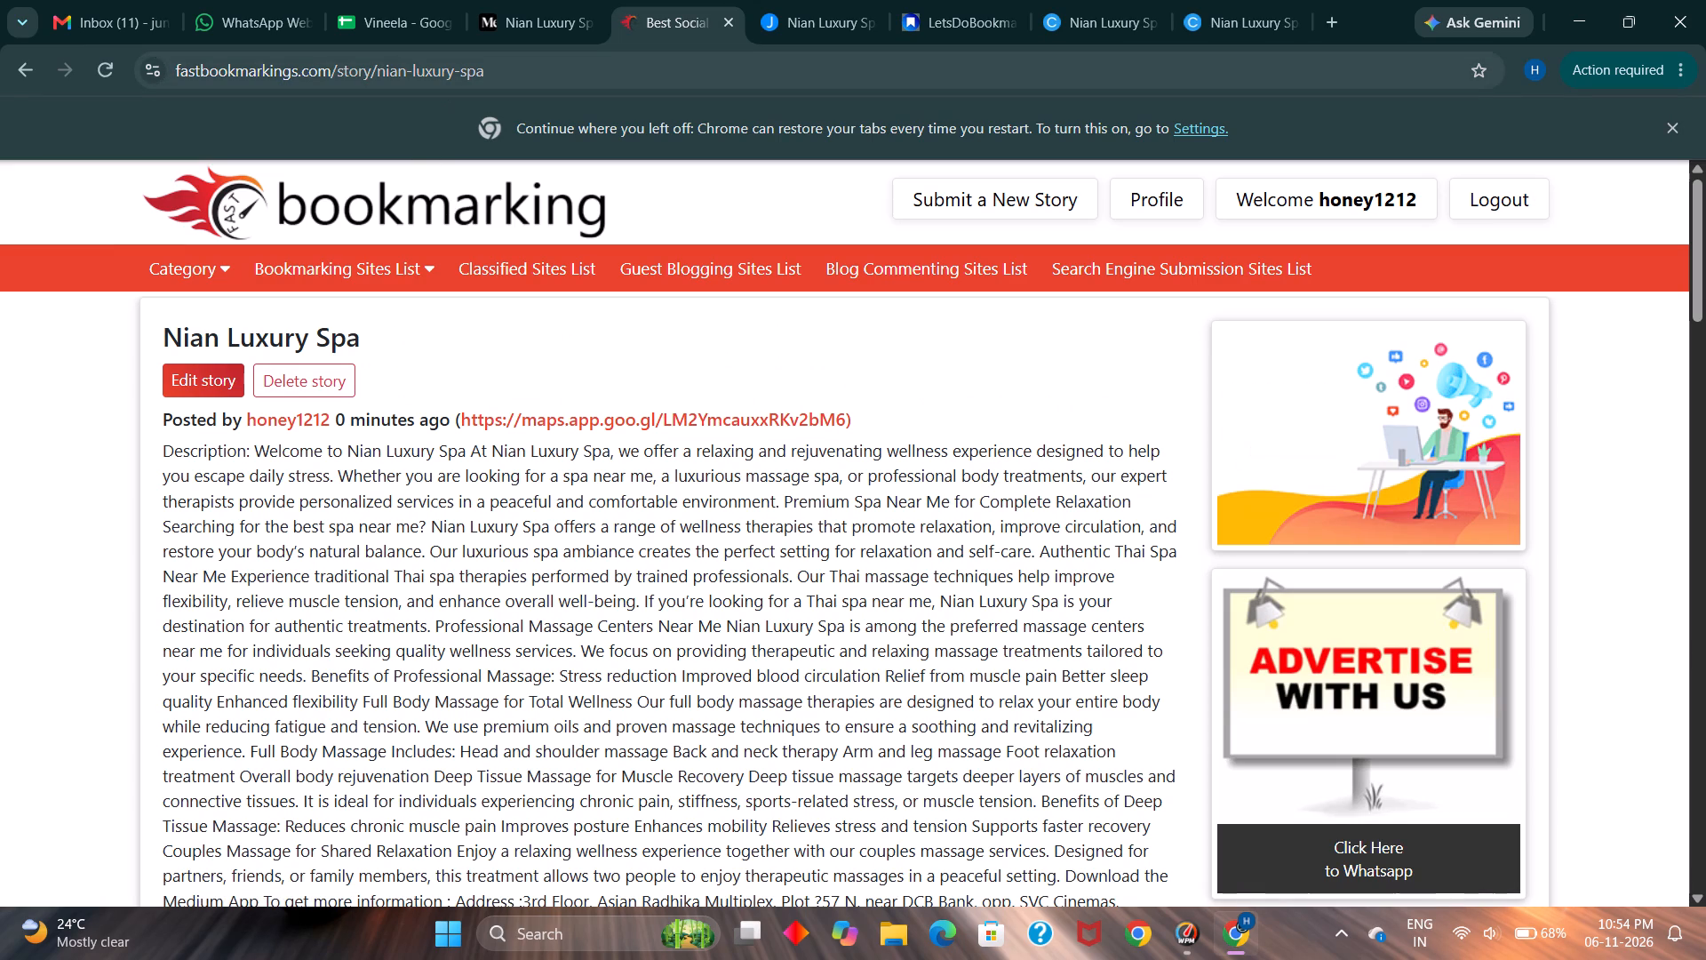
pyautogui.tripleClick(517, 75)
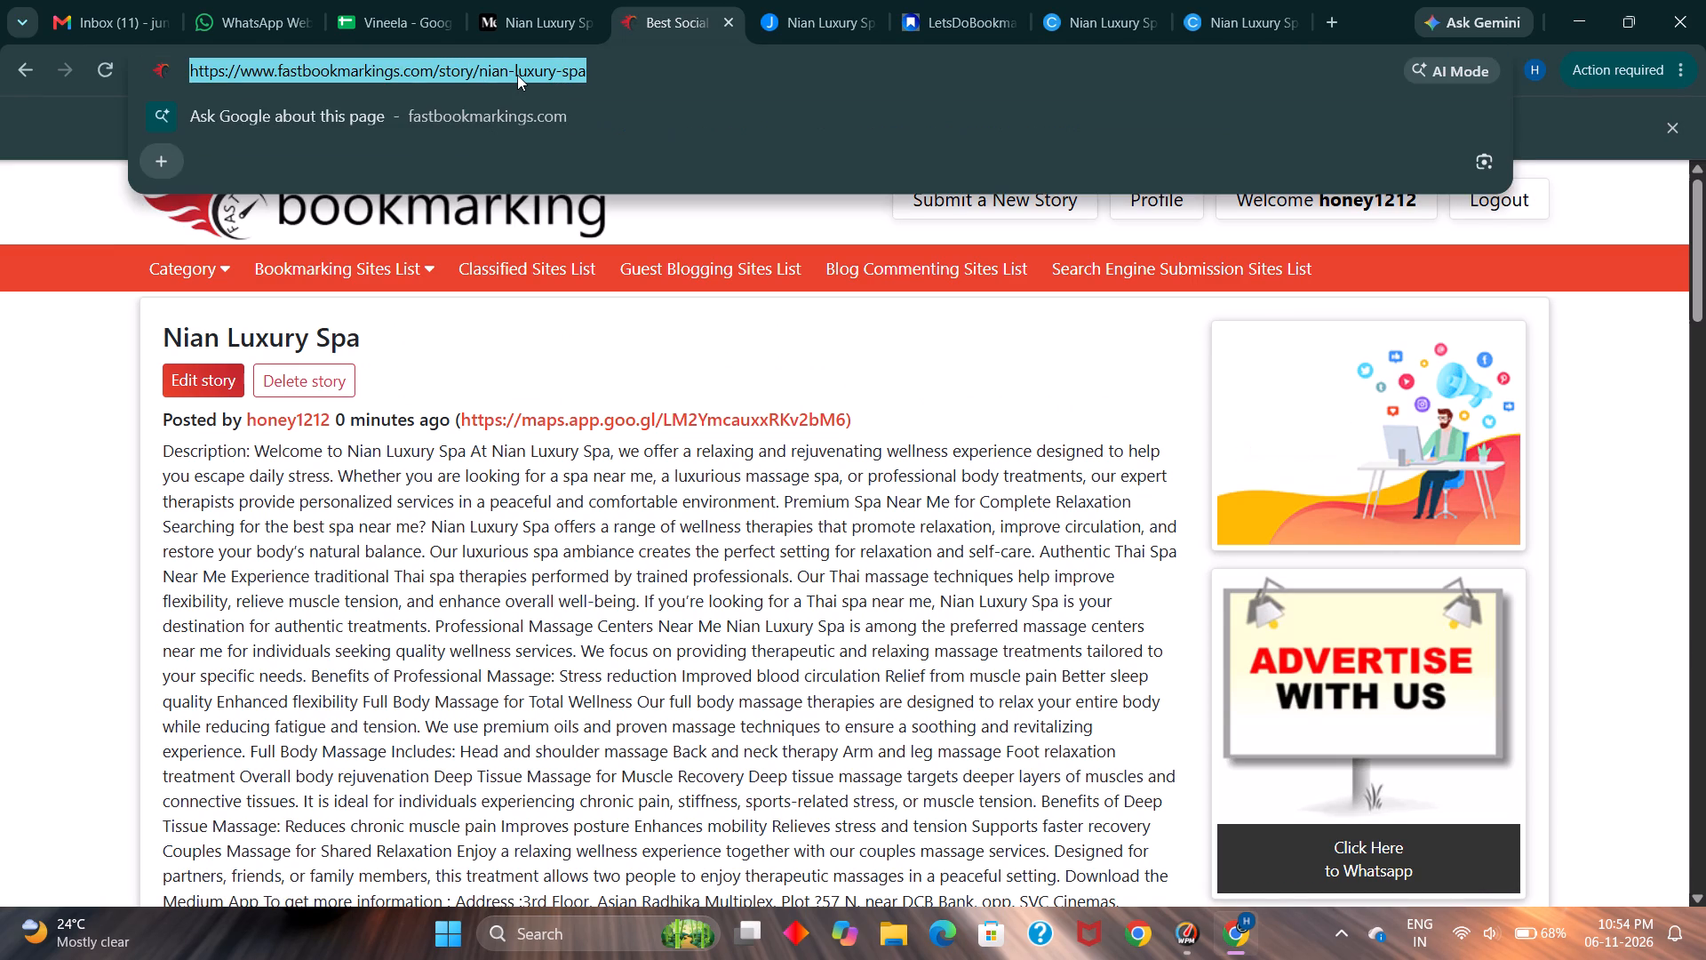
pyautogui.hotkey('ctrl', 'c')
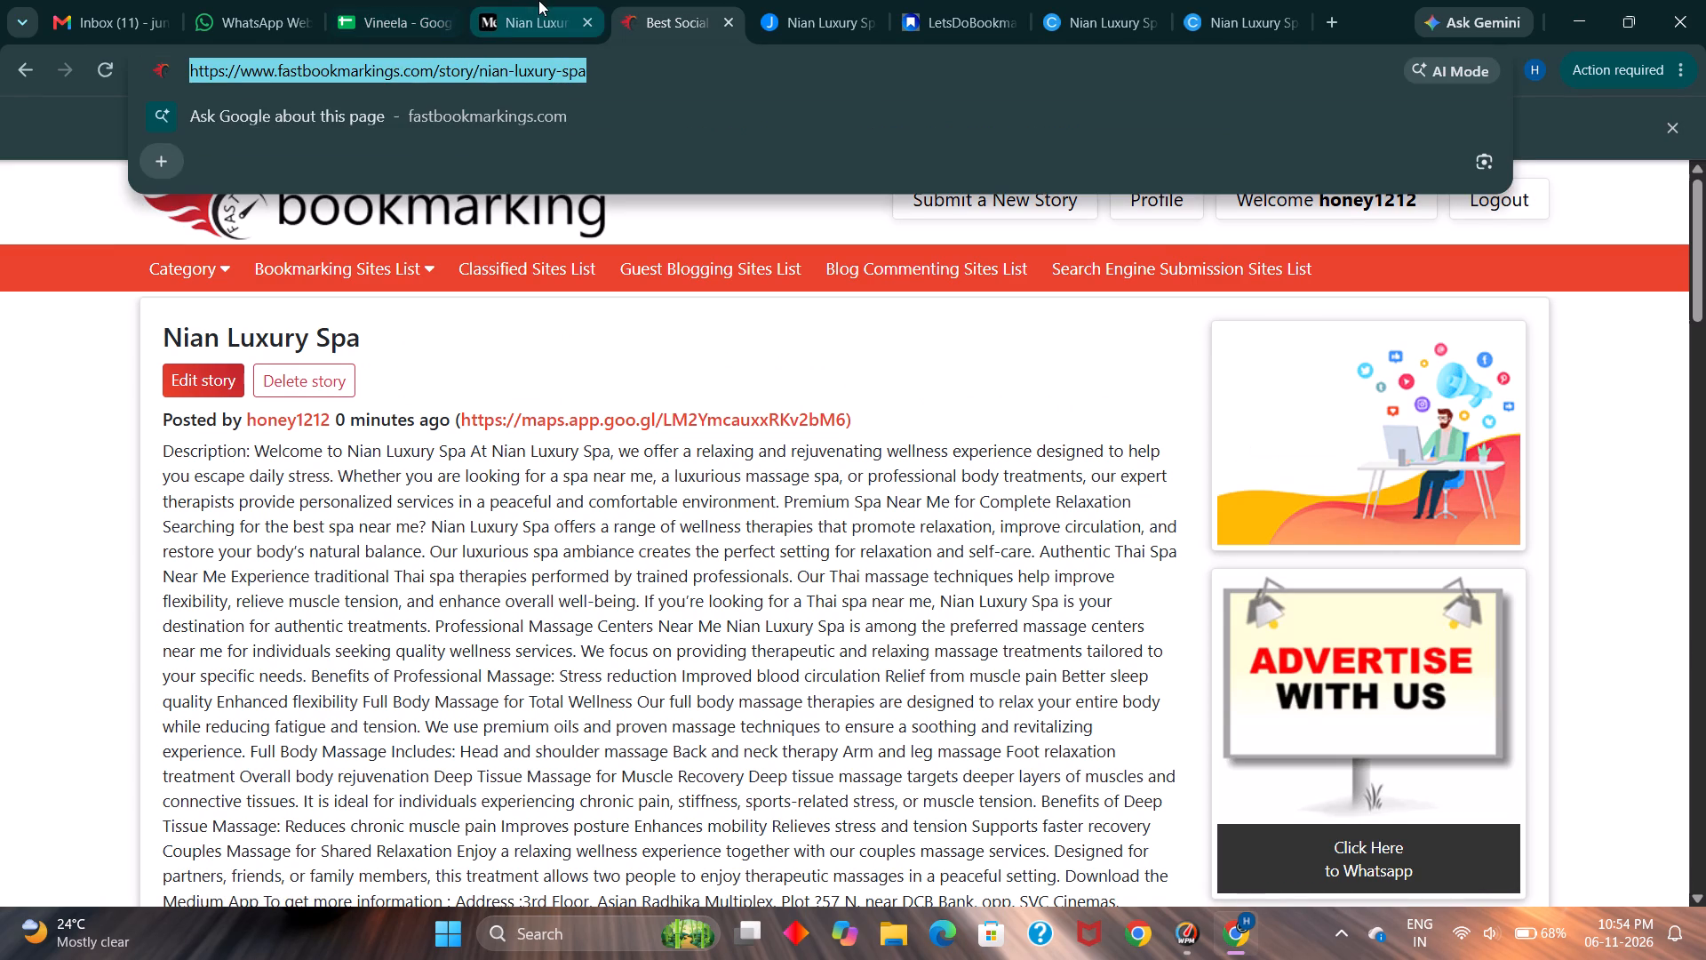
pyautogui.click(531, 6)
pyautogui.click(378, 12)
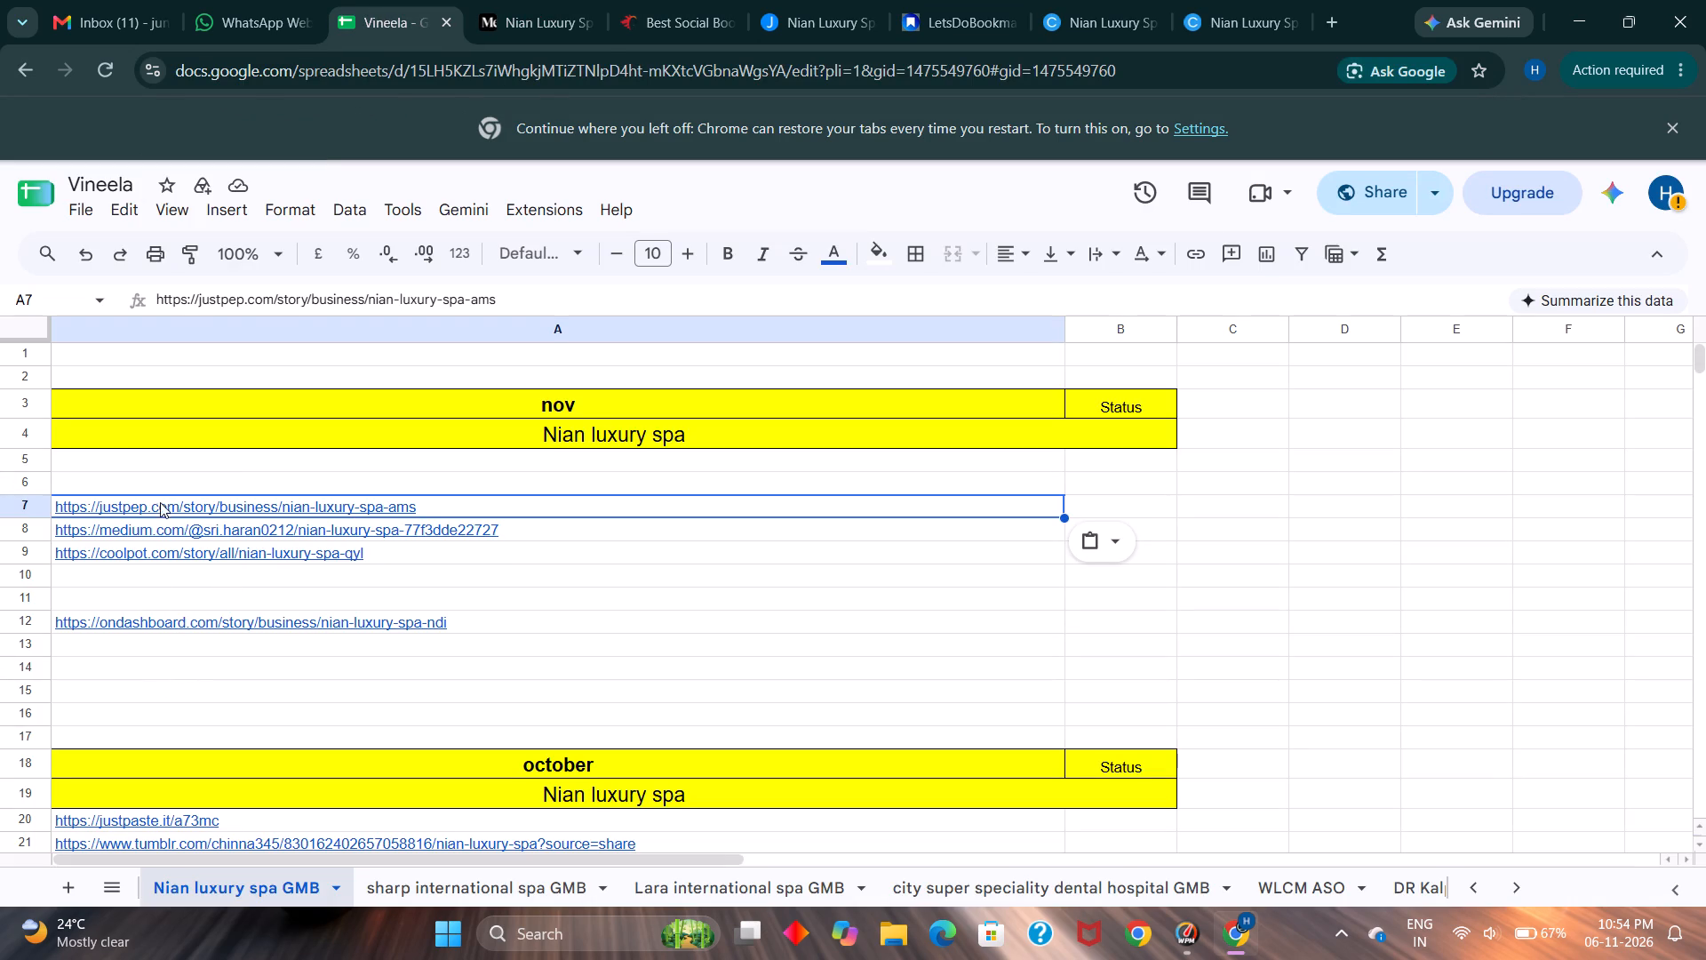
pyautogui.click(184, 685)
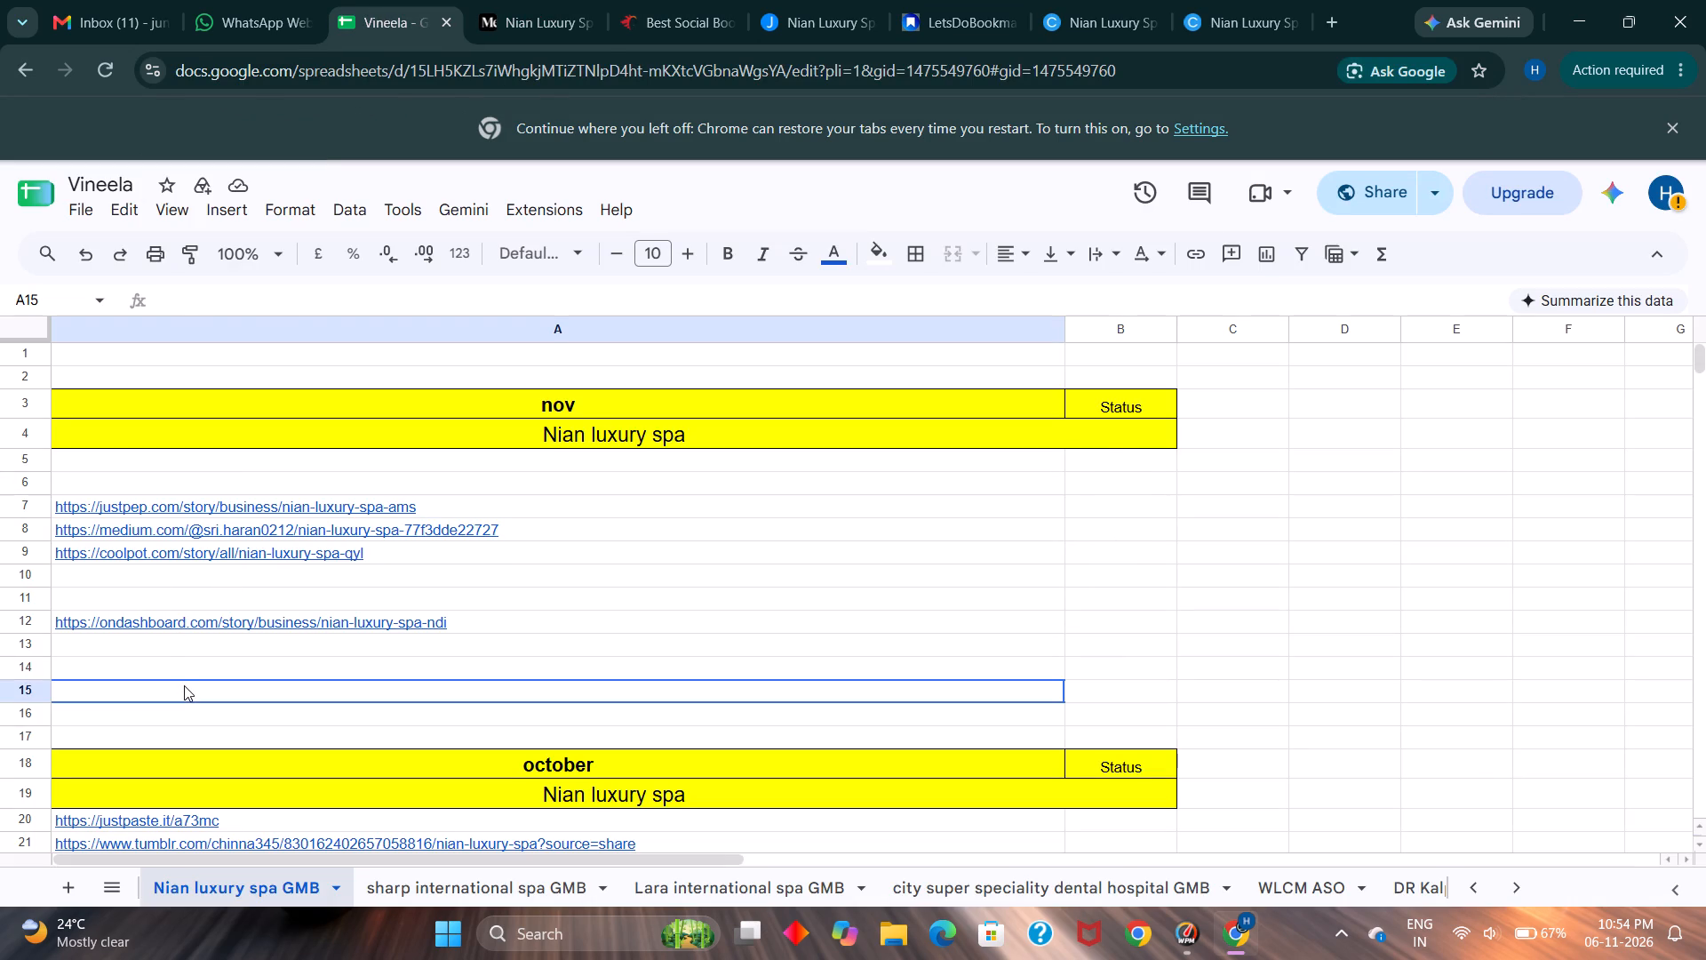
pyautogui.hotkey('ctrl', 'v')
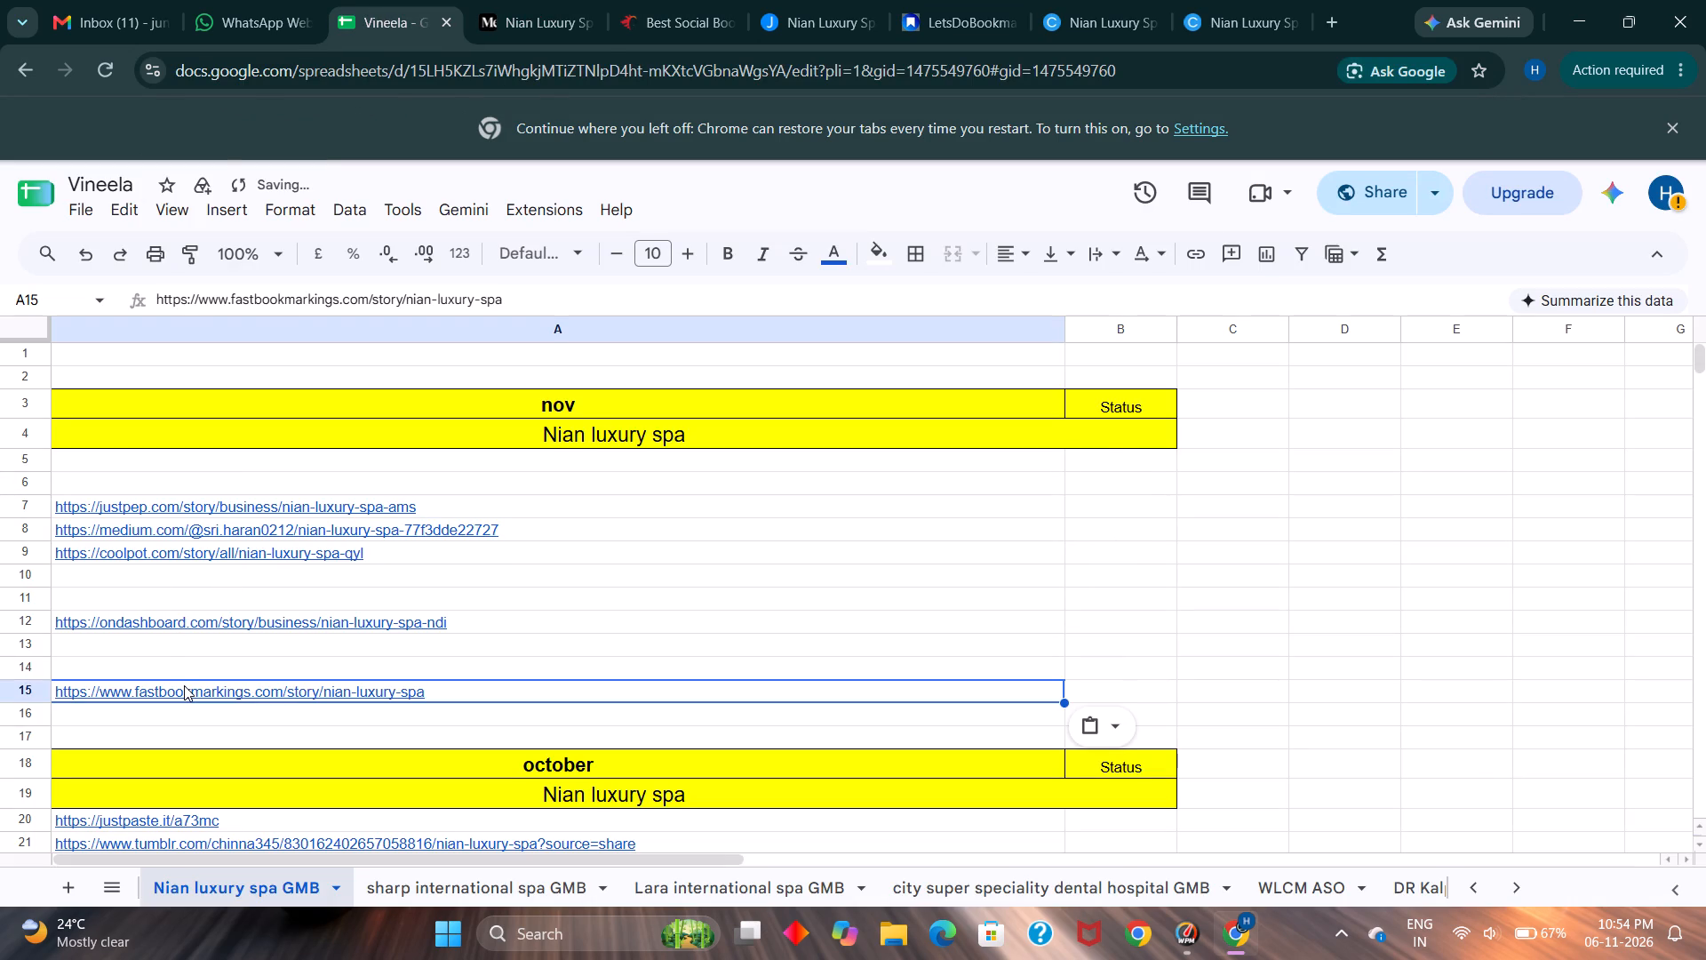
# Copy the published Nian Luxury Spa story link from letsdobookmark.com into cell A6 under November in the Vineela spreadsheet.
pyautogui.click(964, 12)
pyautogui.press('Down')
pyautogui.press('Down')
pyautogui.press('Down')
pyautogui.press('Down')
pyautogui.press('Down')
pyautogui.press('Down')
pyautogui.press('Down')
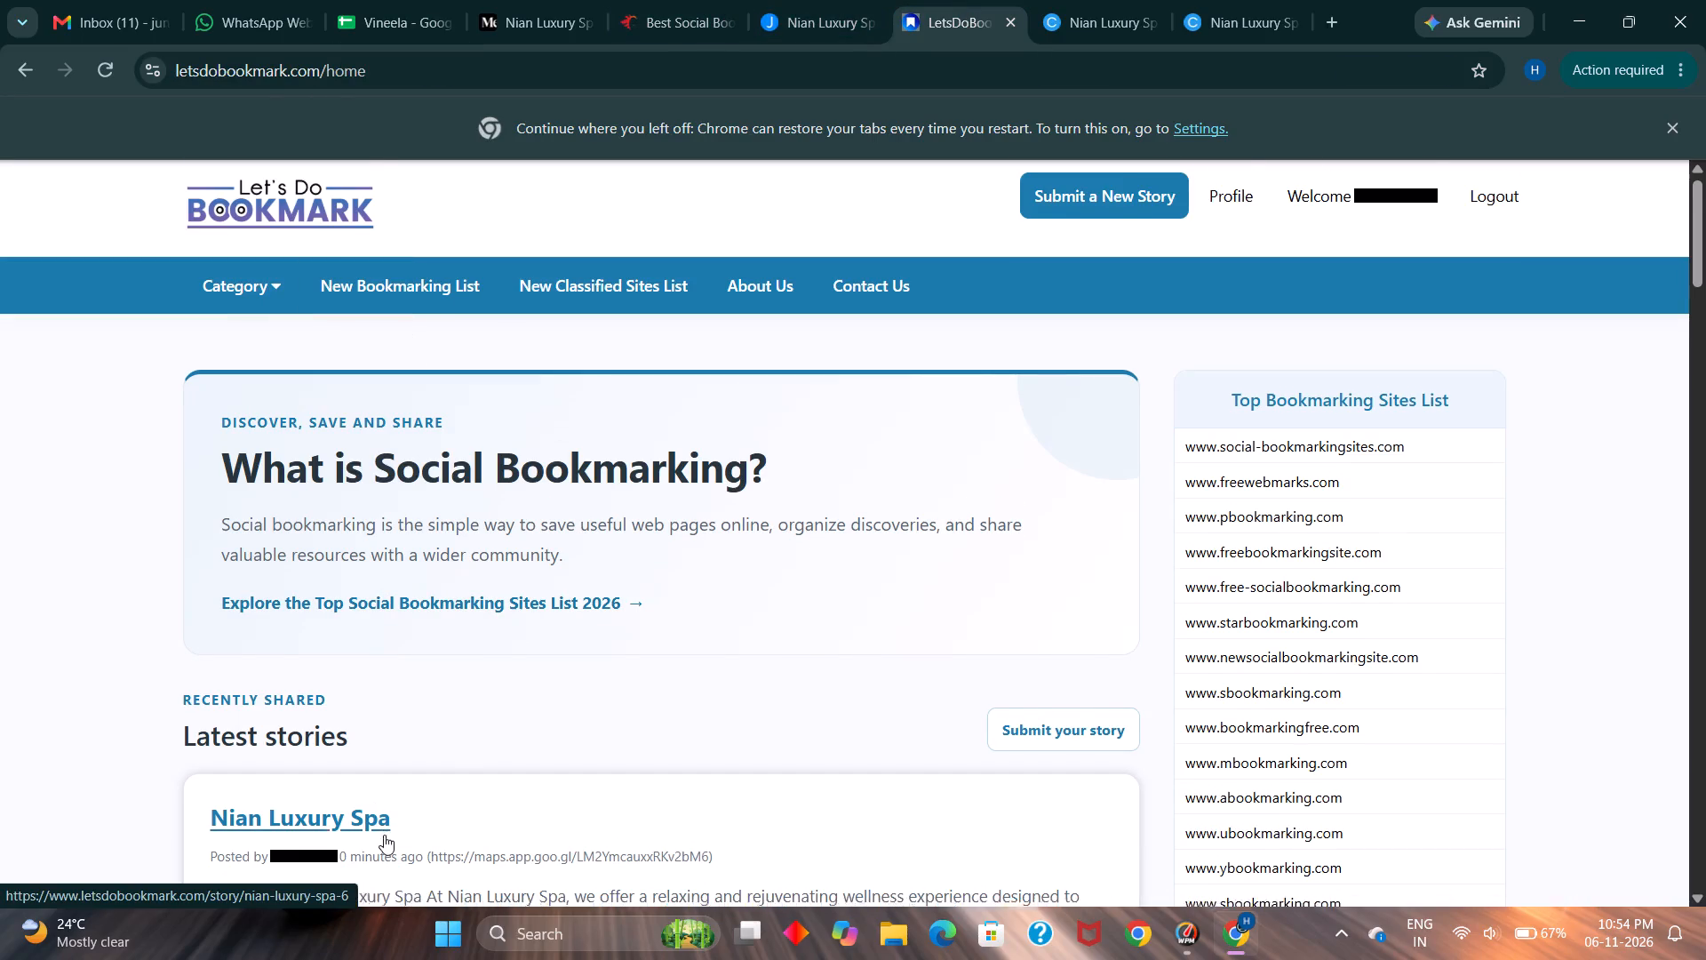
pyautogui.click(245, 709)
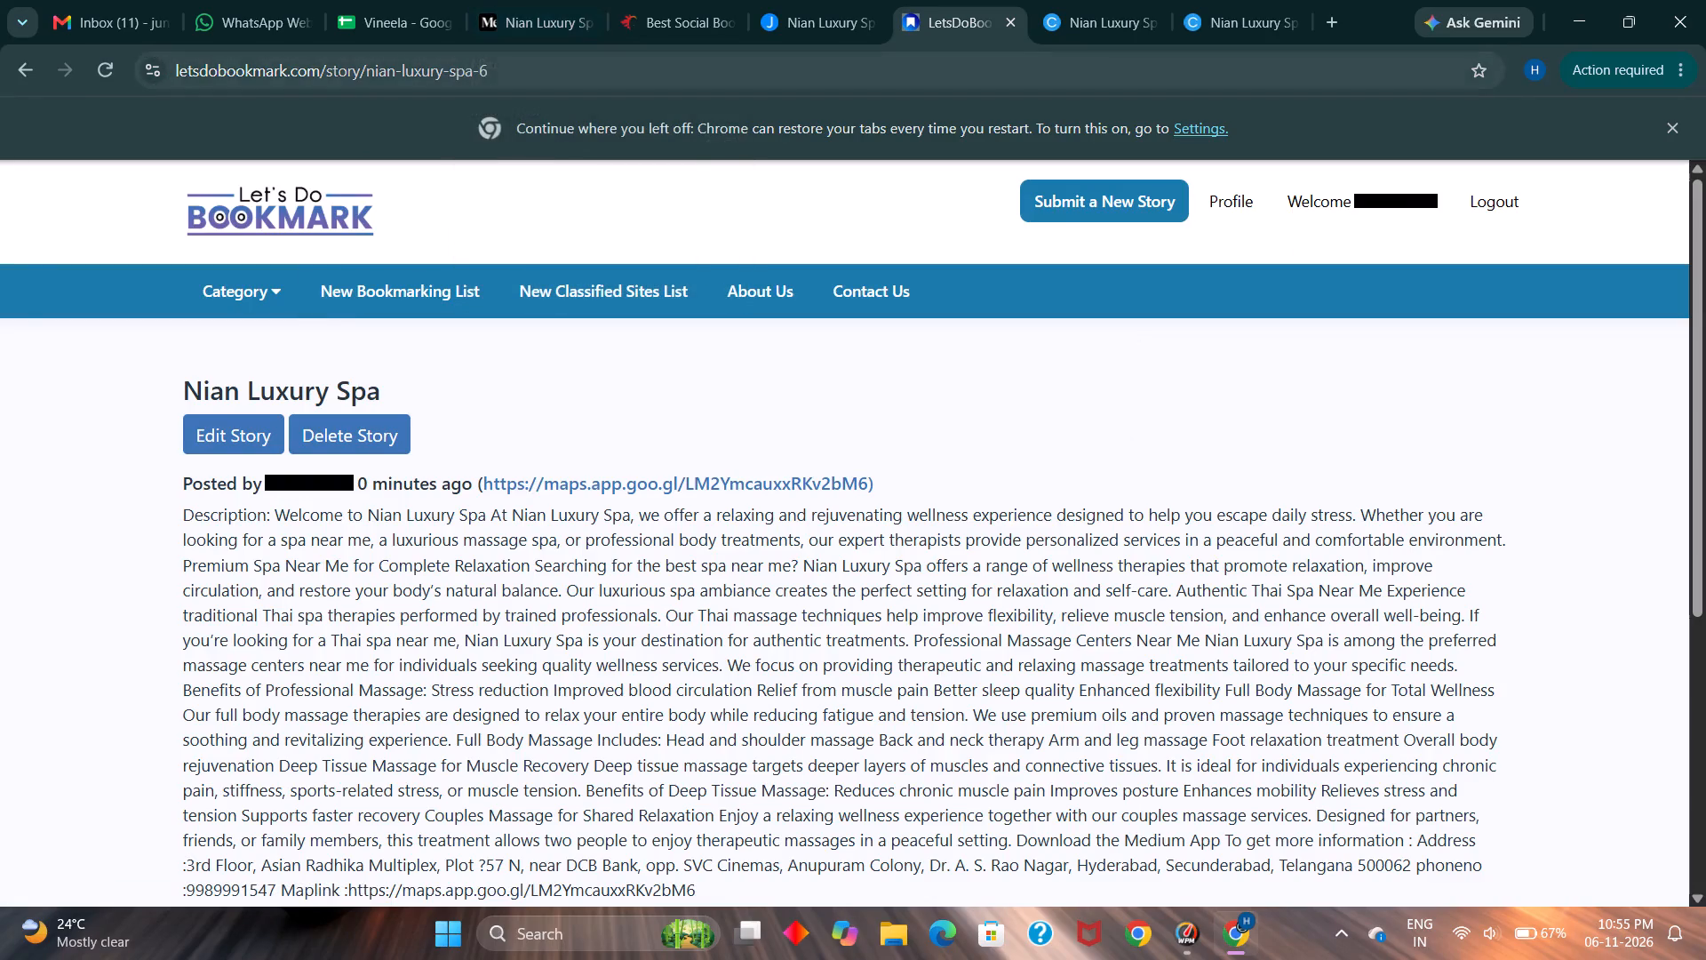
pyautogui.tripleClick(516, 70)
pyautogui.click(516, 70)
pyautogui.tripleClick(516, 70)
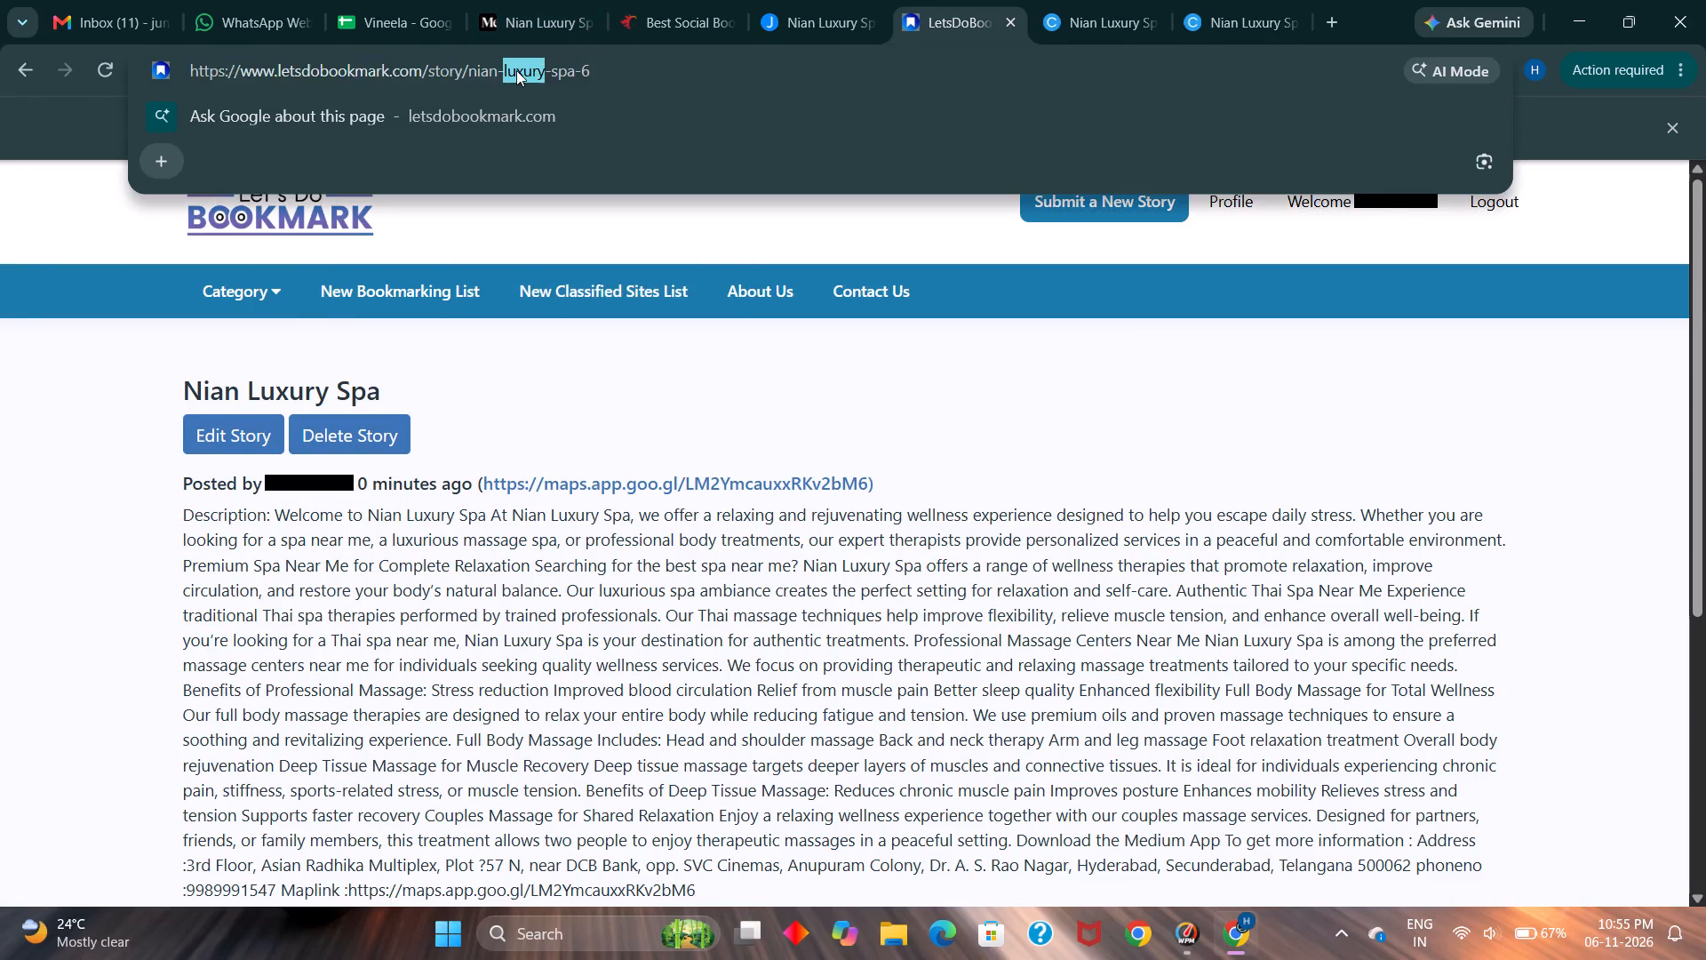
pyautogui.hotkey('ctrl', 'c')
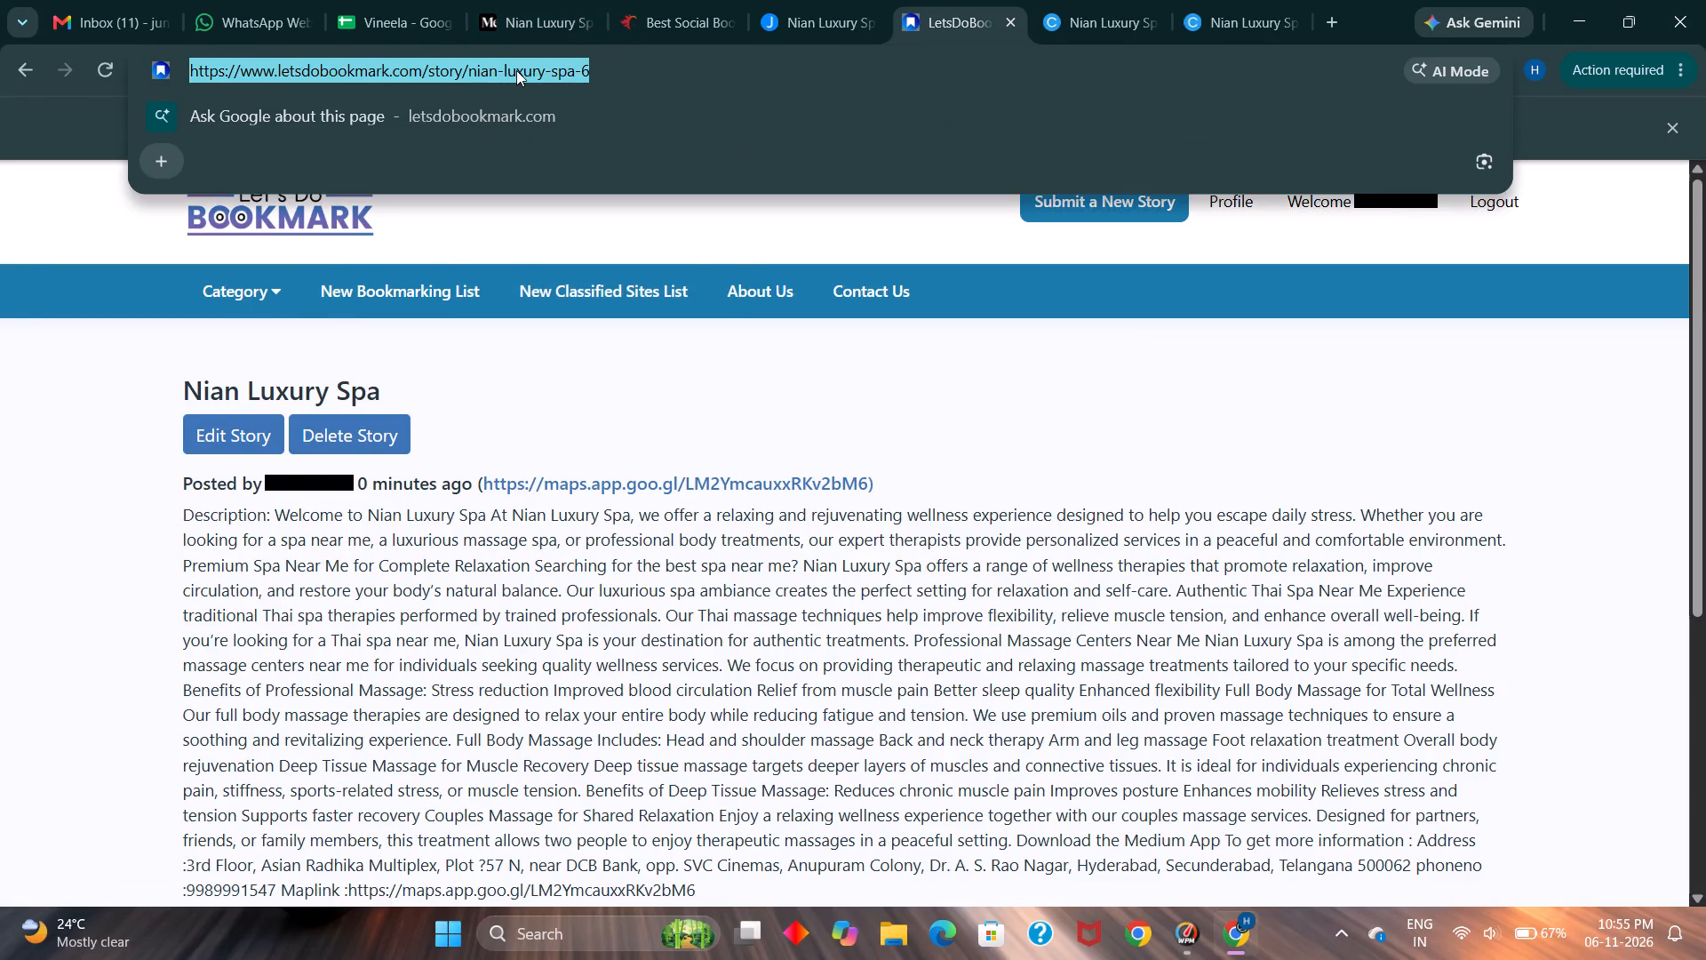
pyautogui.click(507, 21)
pyautogui.click(395, 23)
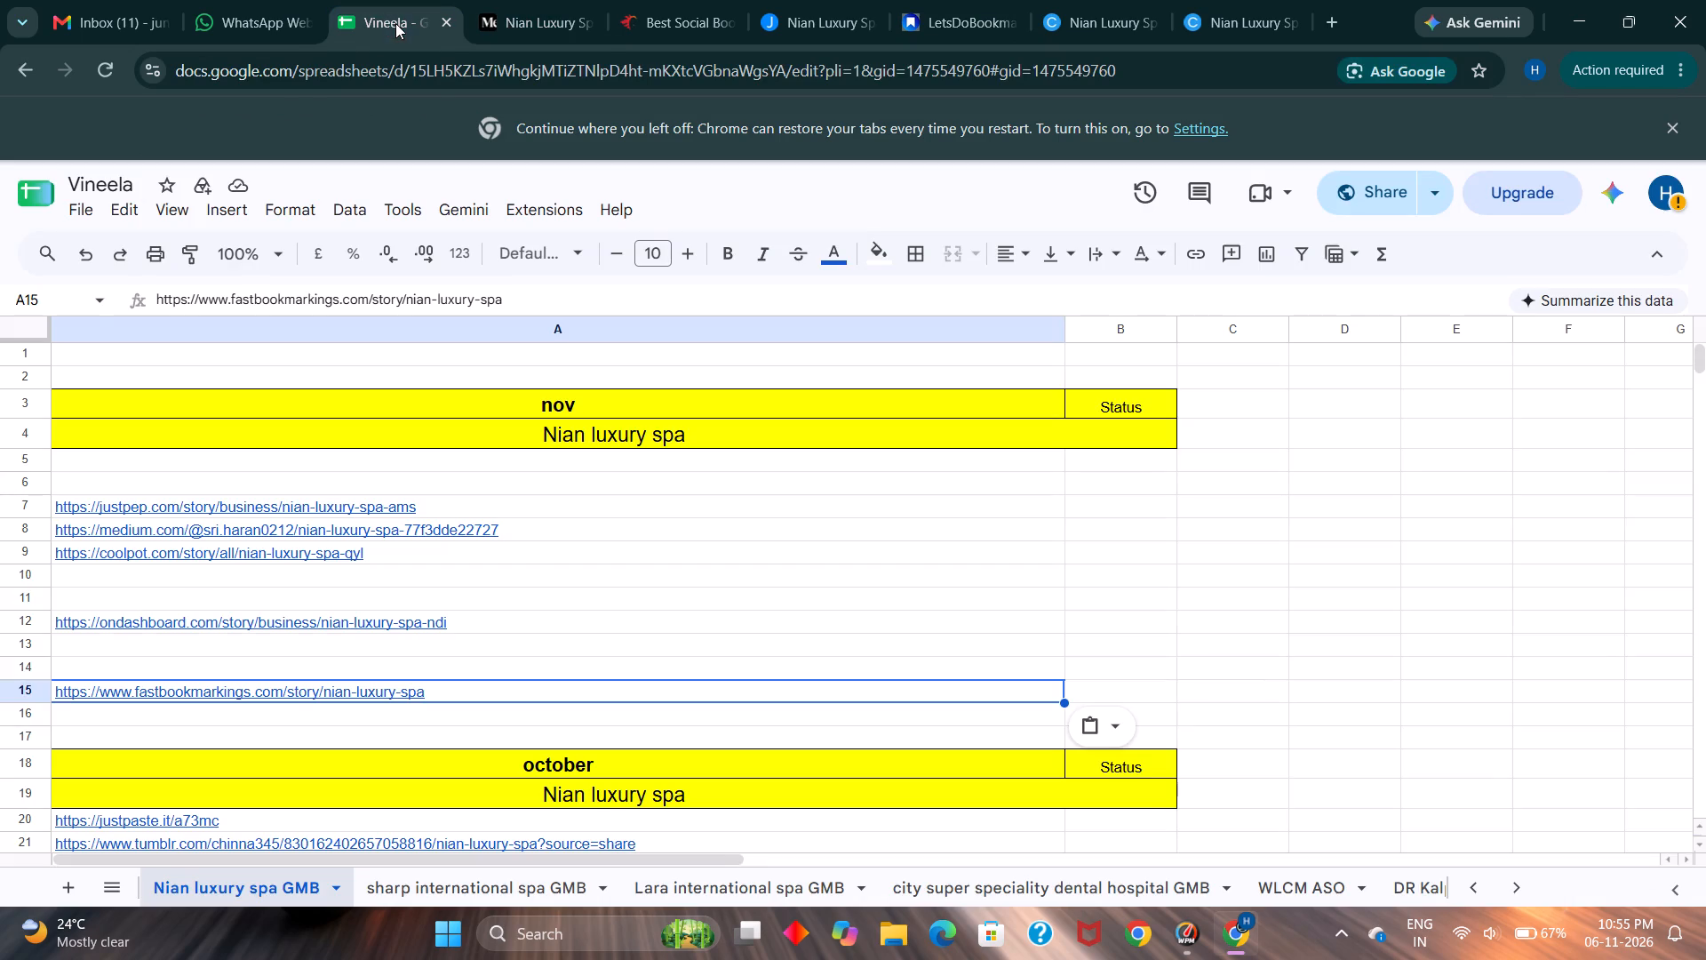
pyautogui.click(158, 488)
pyautogui.hotkey('ctrl', 'v')
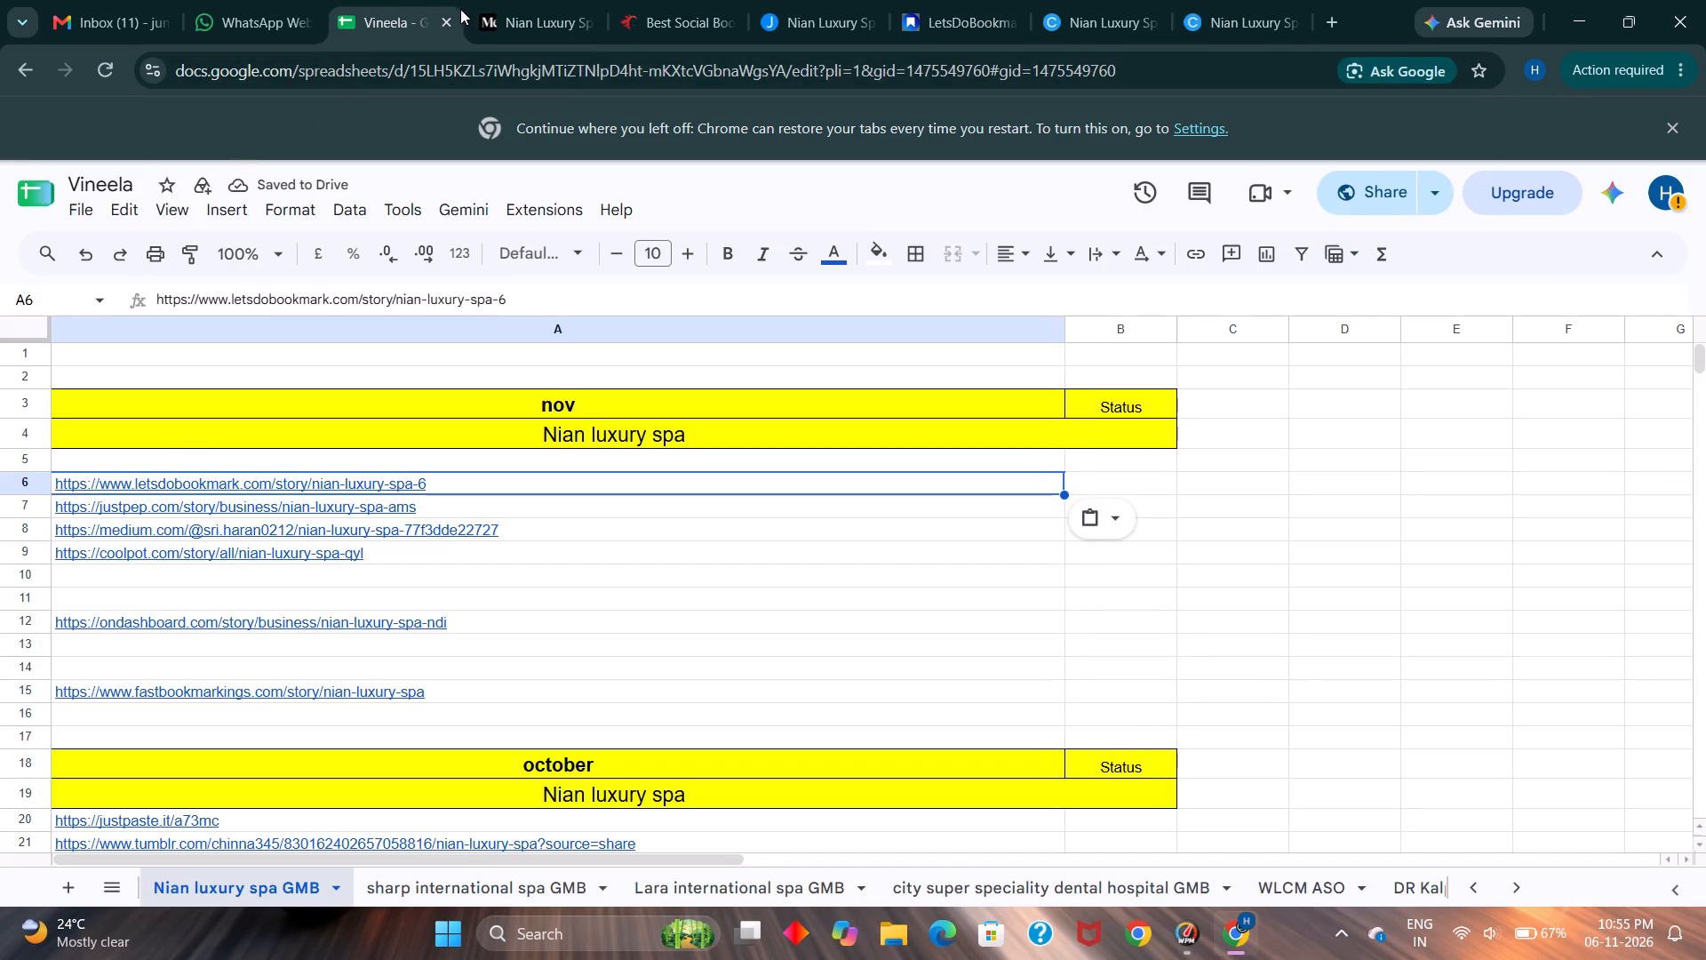
# Find and open the "Azuka luxury spa GMB" sheet in the Vineela spreadsheet.
pyautogui.click(368, 32)
pyautogui.click(1471, 889)
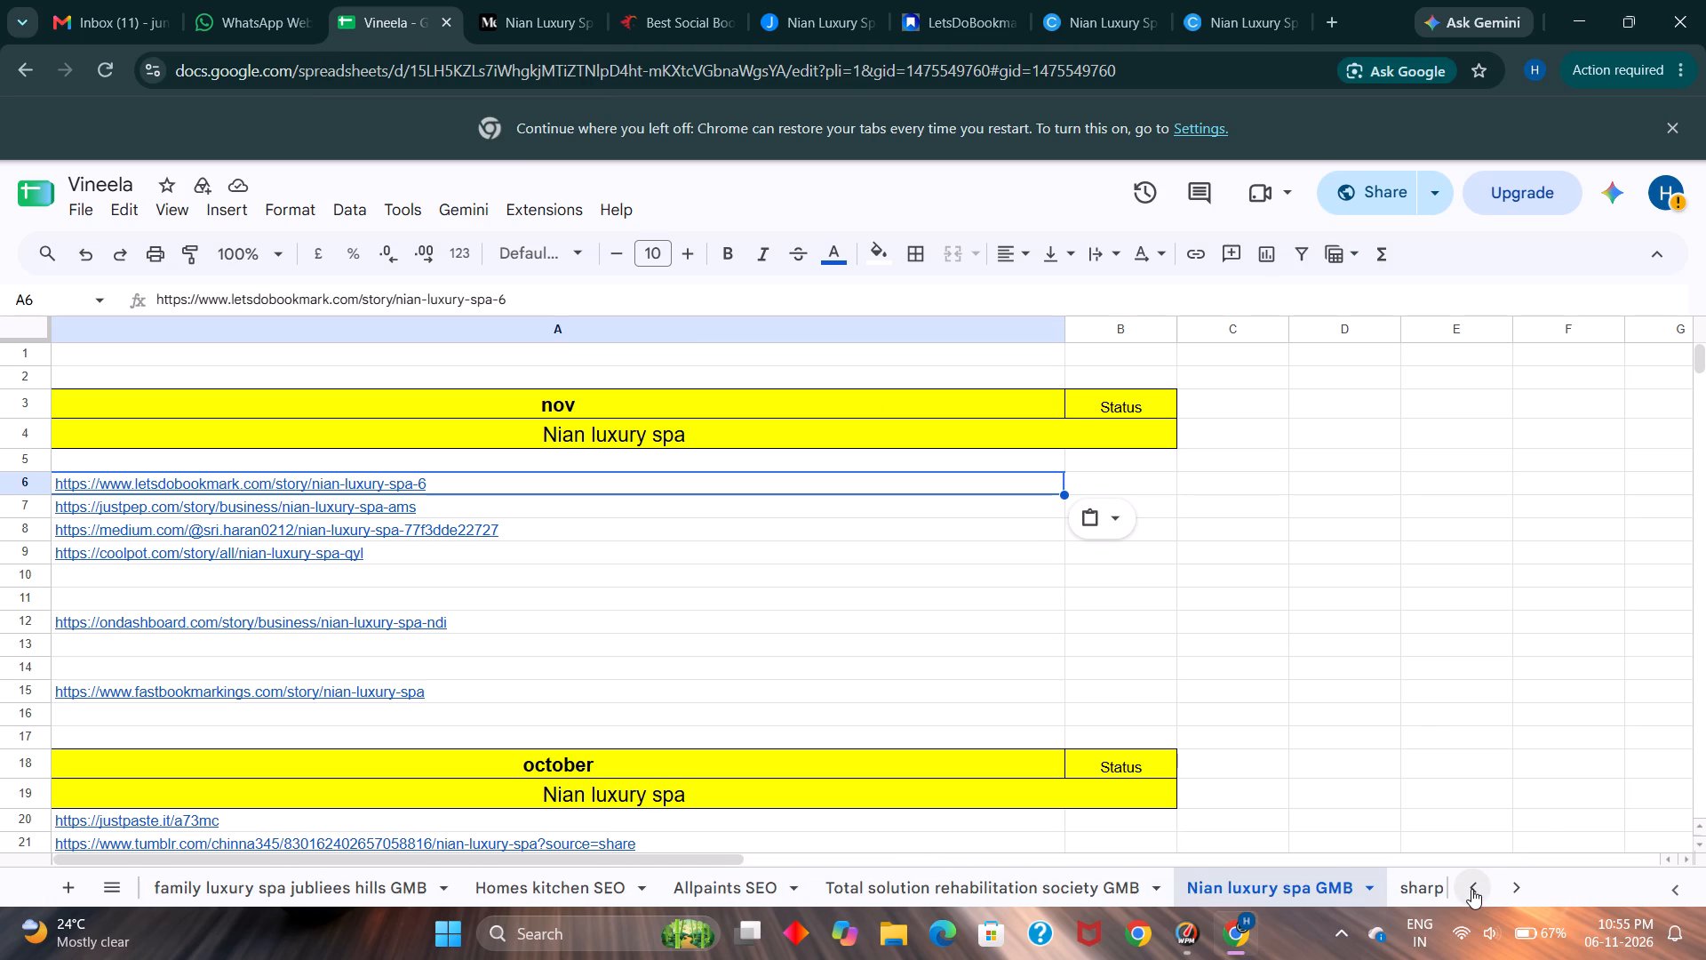
pyautogui.click(1518, 881)
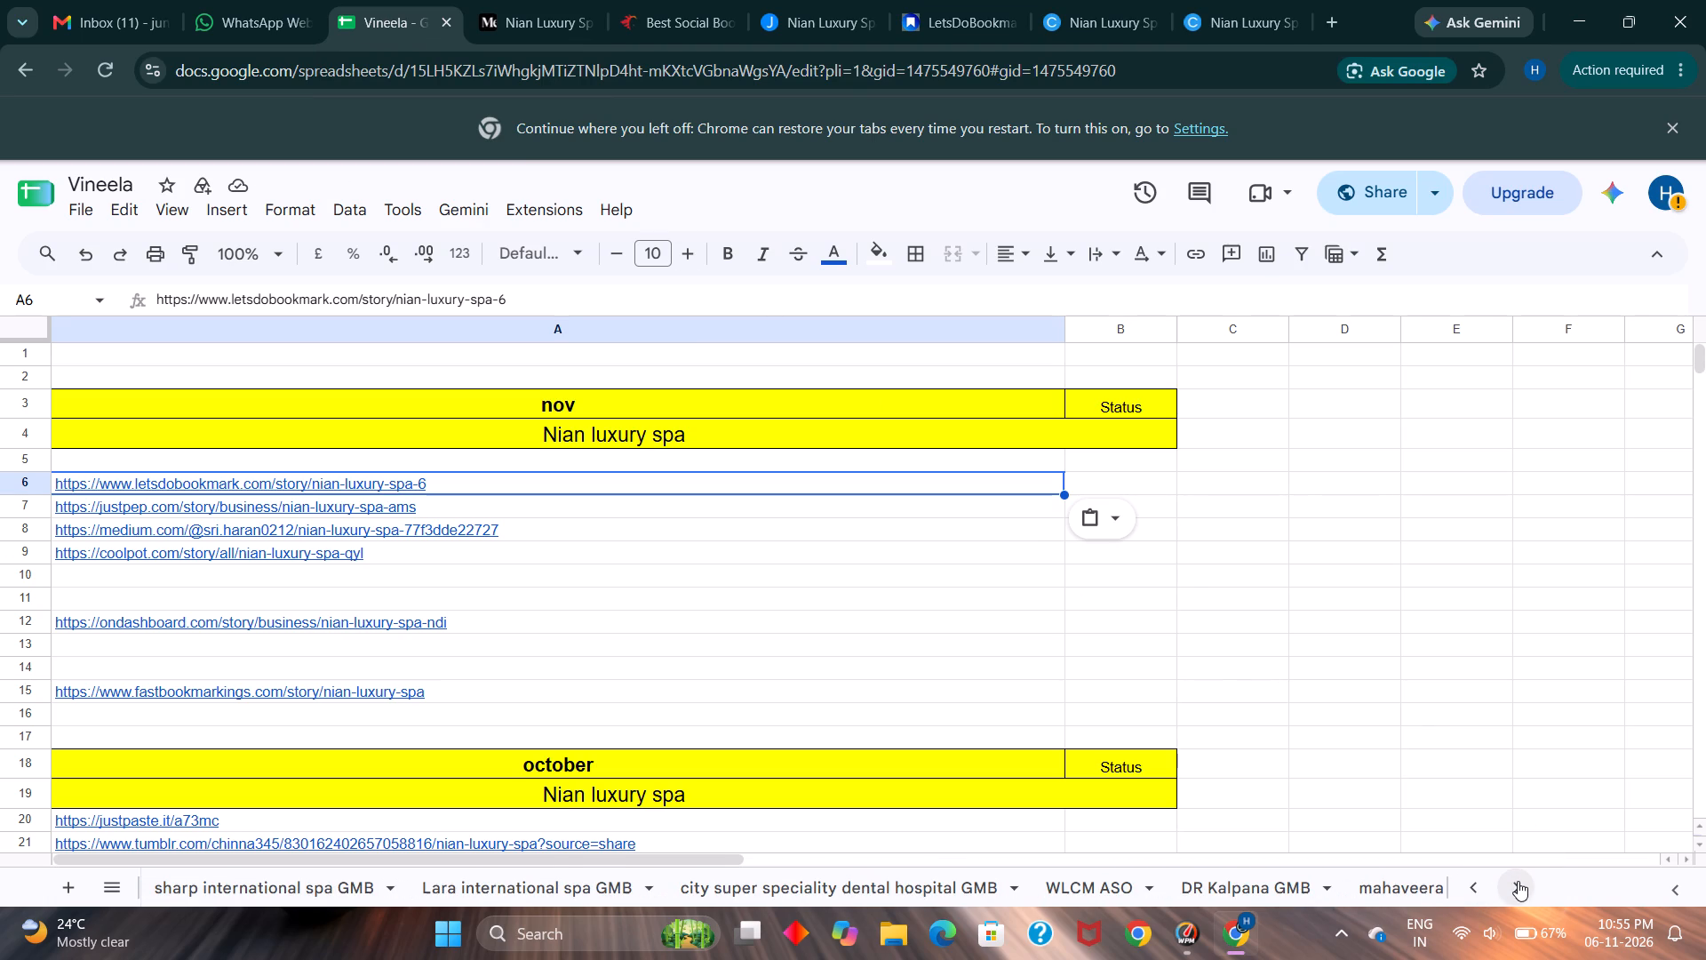
pyautogui.click(1518, 881)
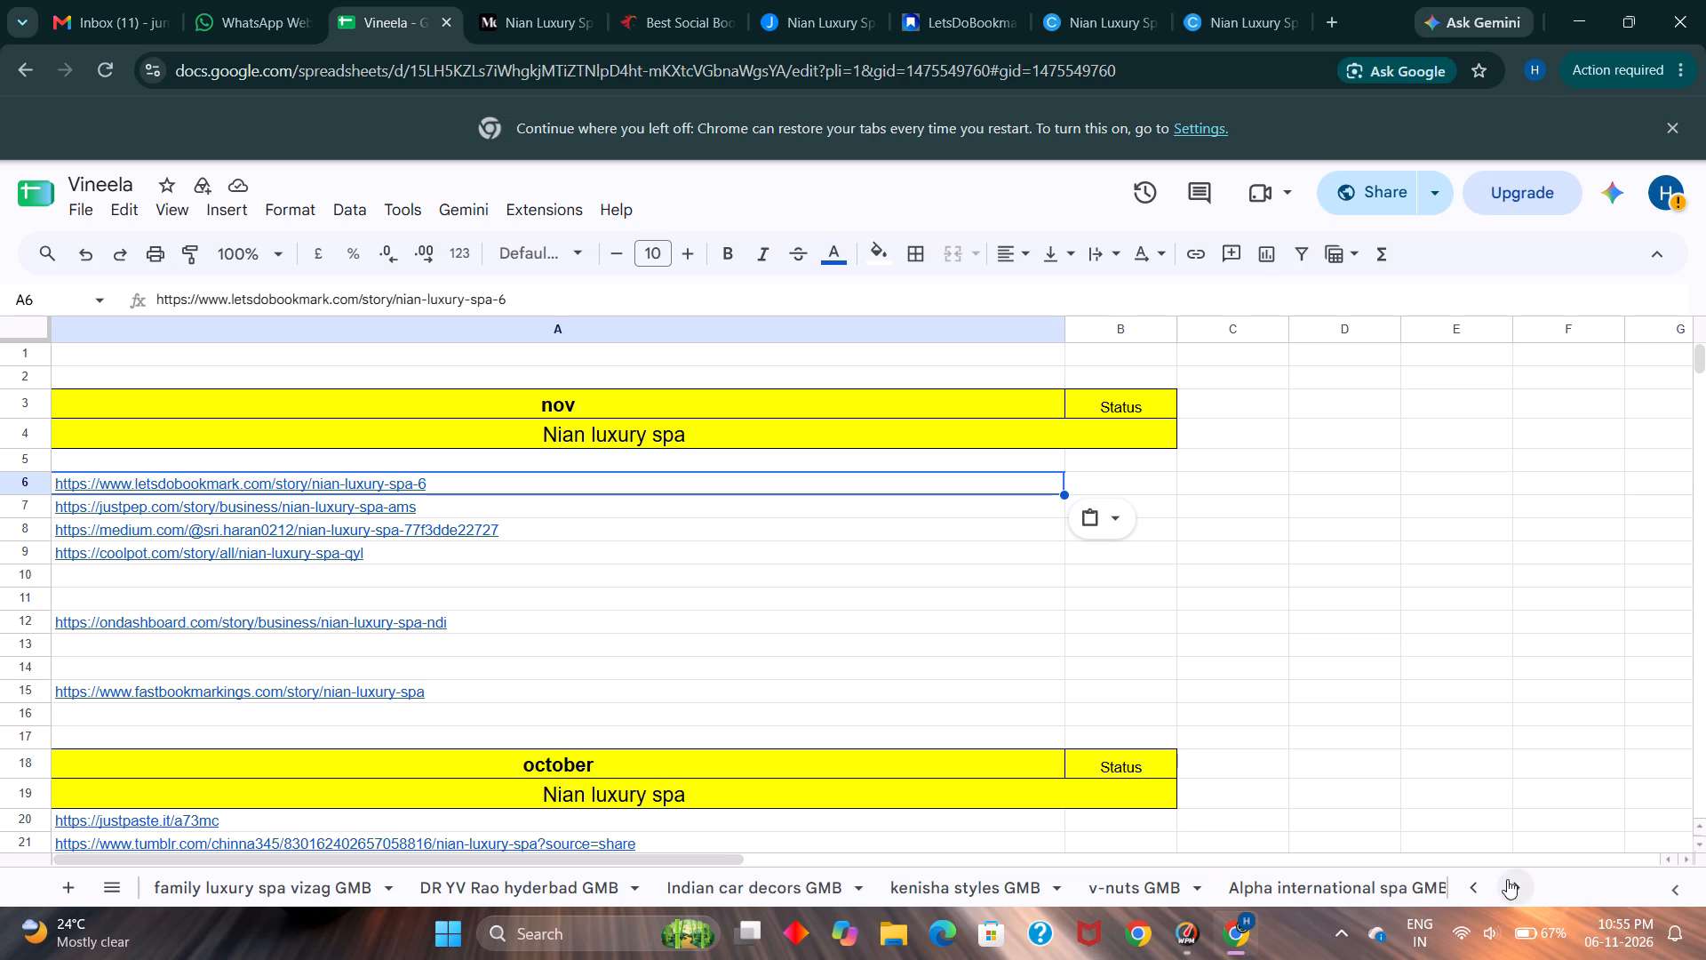
pyautogui.click(1524, 880)
pyautogui.click(1524, 880)
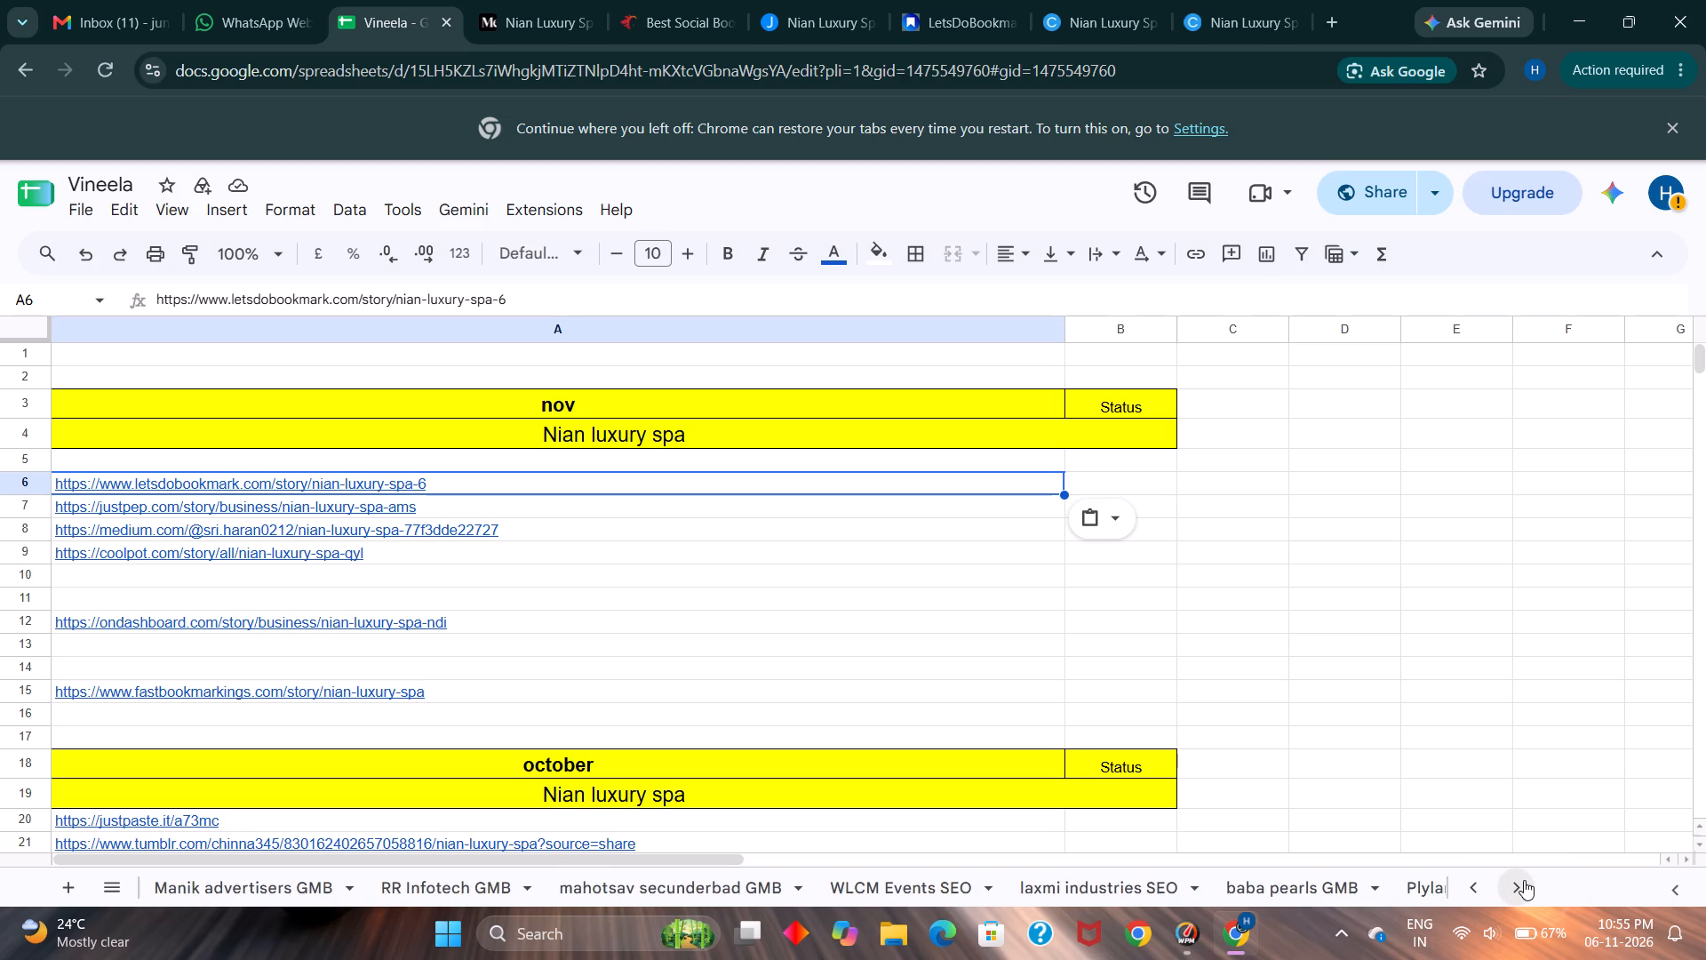
pyautogui.click(1524, 880)
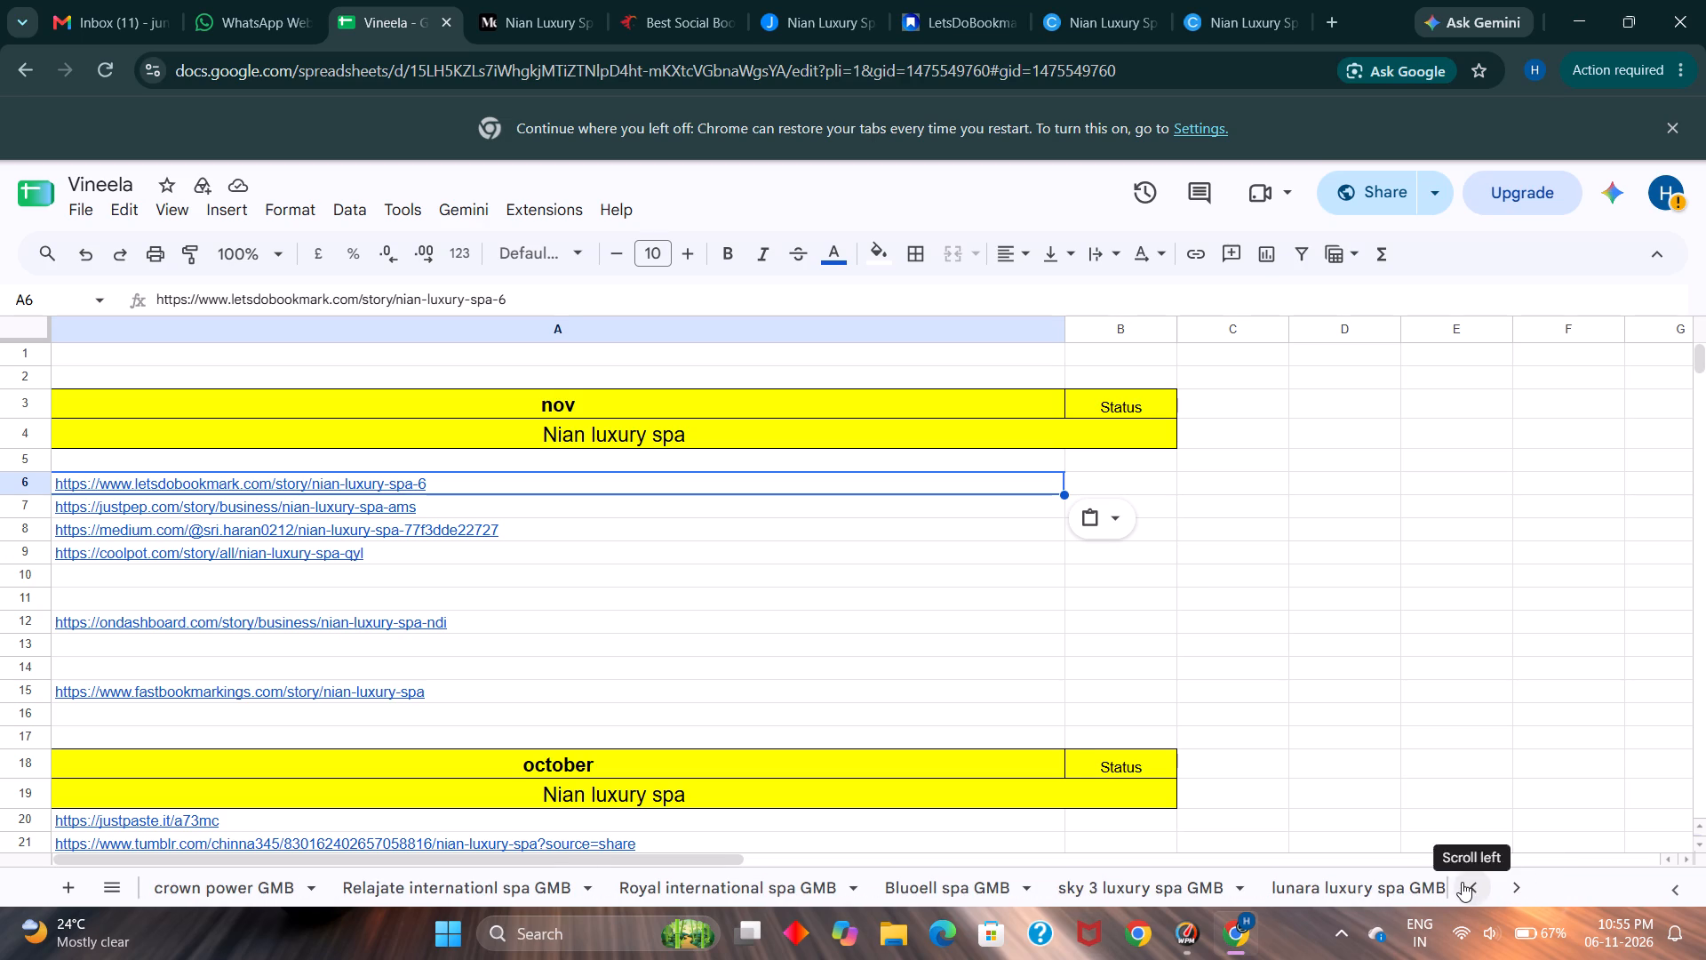
pyautogui.tripleClick(1462, 882)
pyautogui.click(1462, 882)
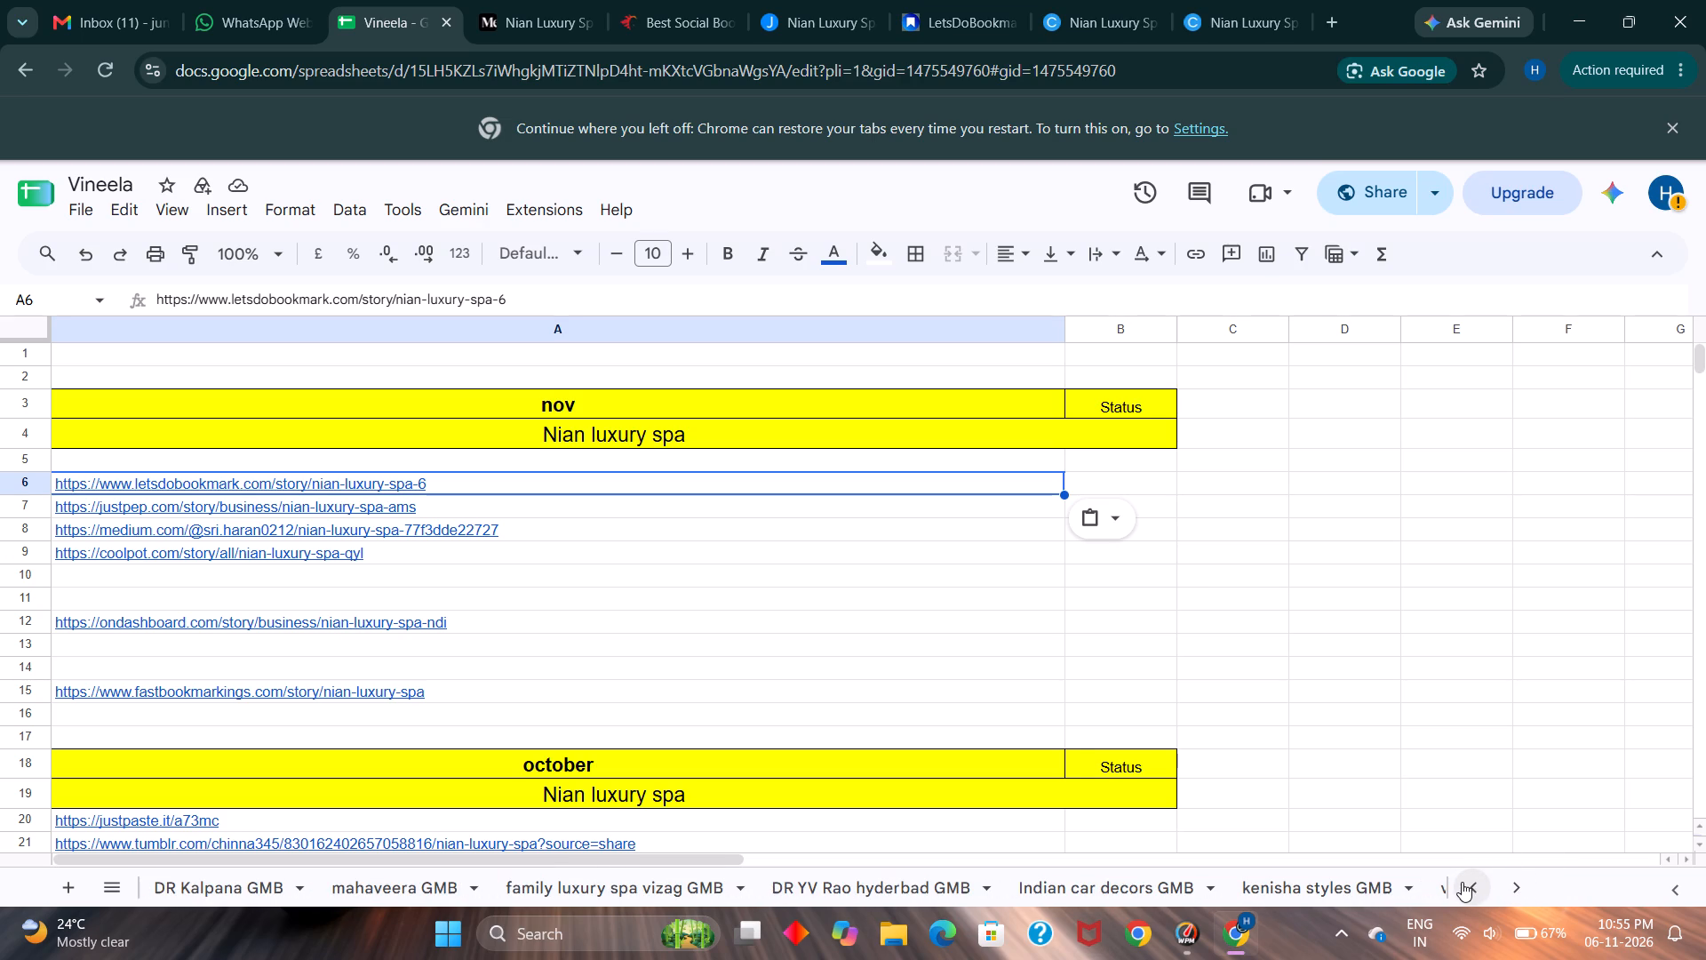
pyautogui.click(1522, 884)
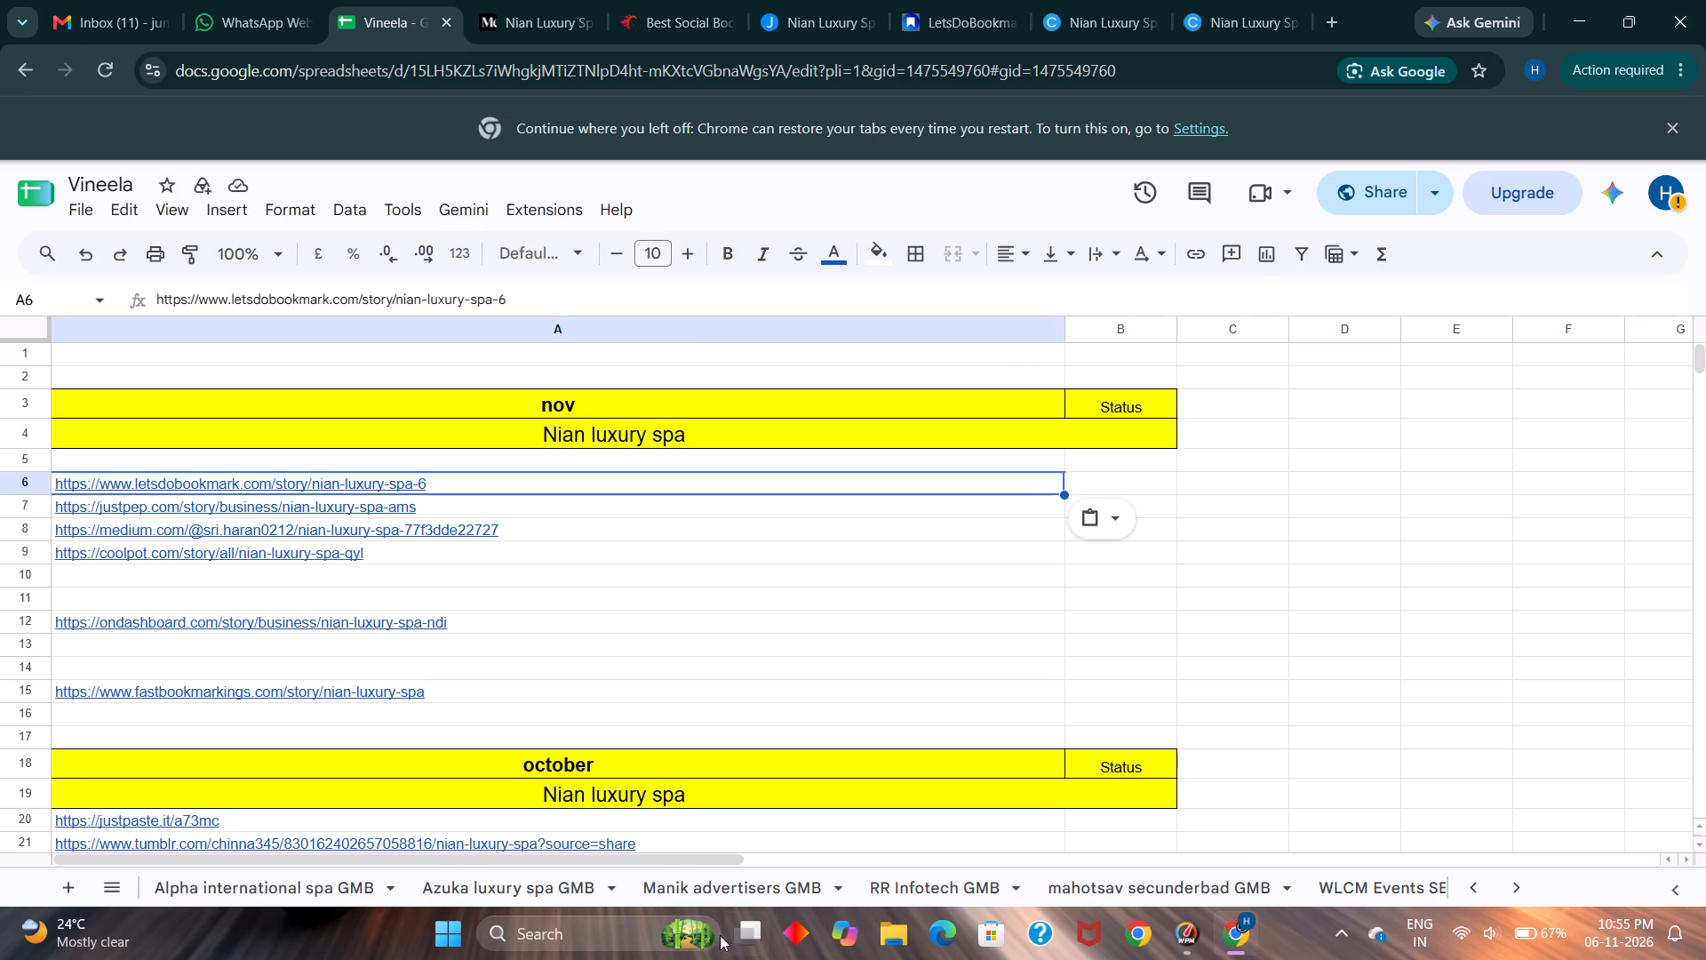
pyautogui.click(547, 892)
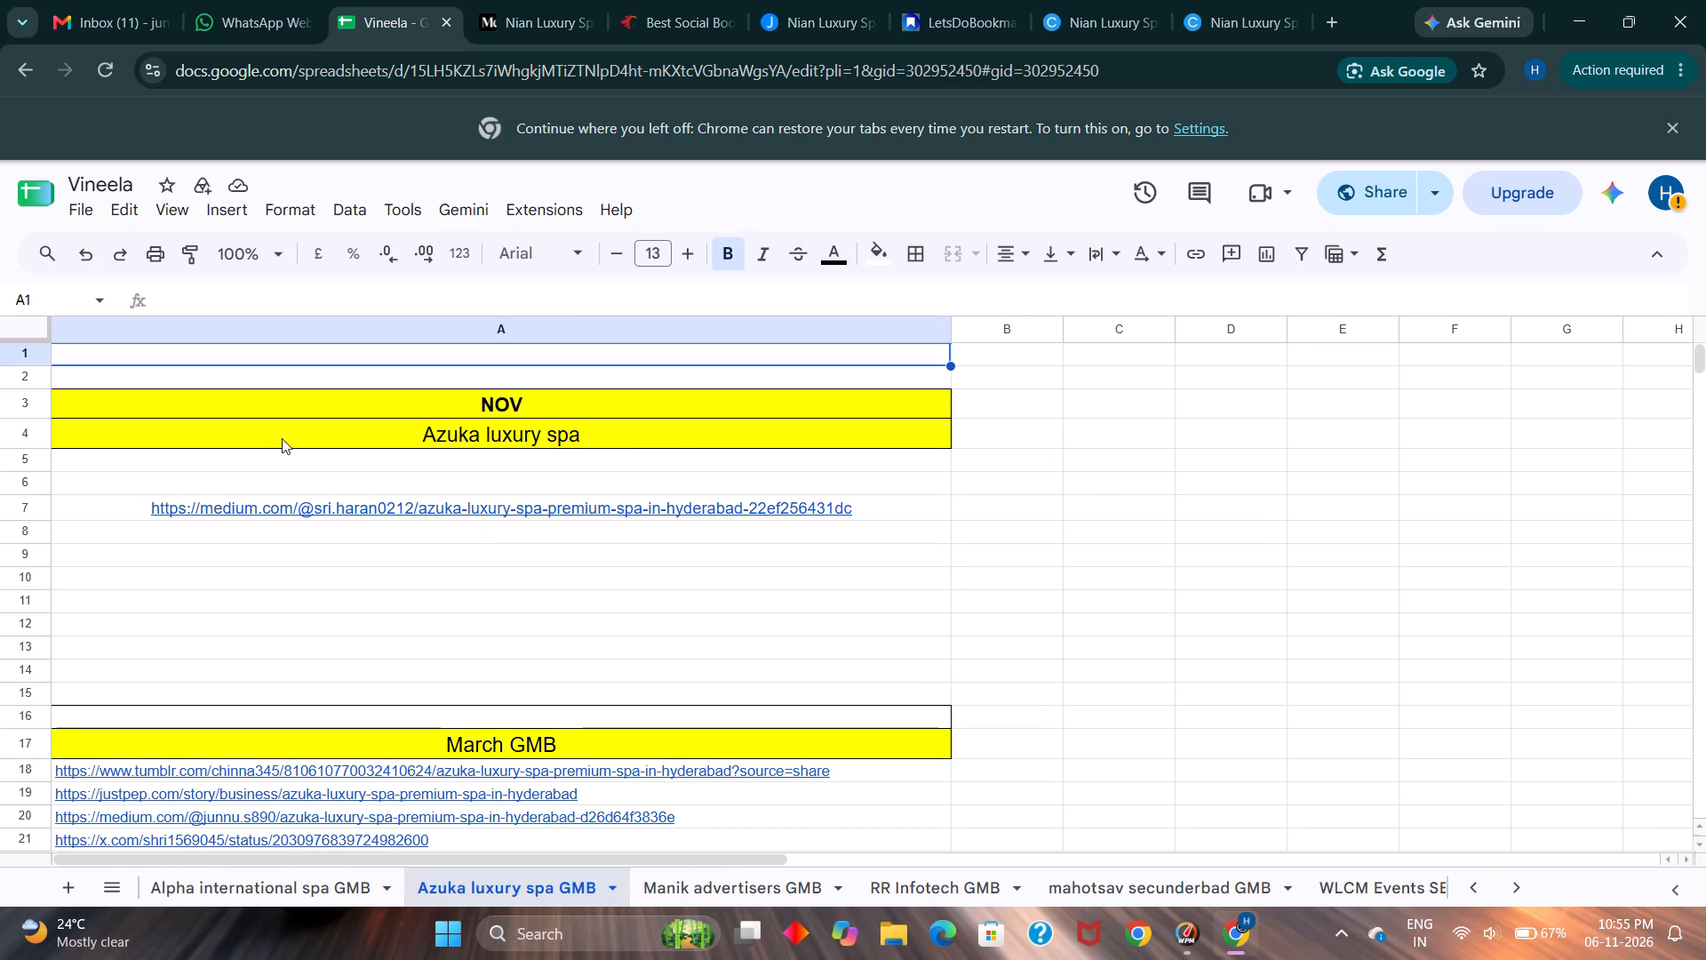
# Open the Medium article link listed under NOV in the Azuka luxury spa sheet.
pyautogui.click(398, 507)
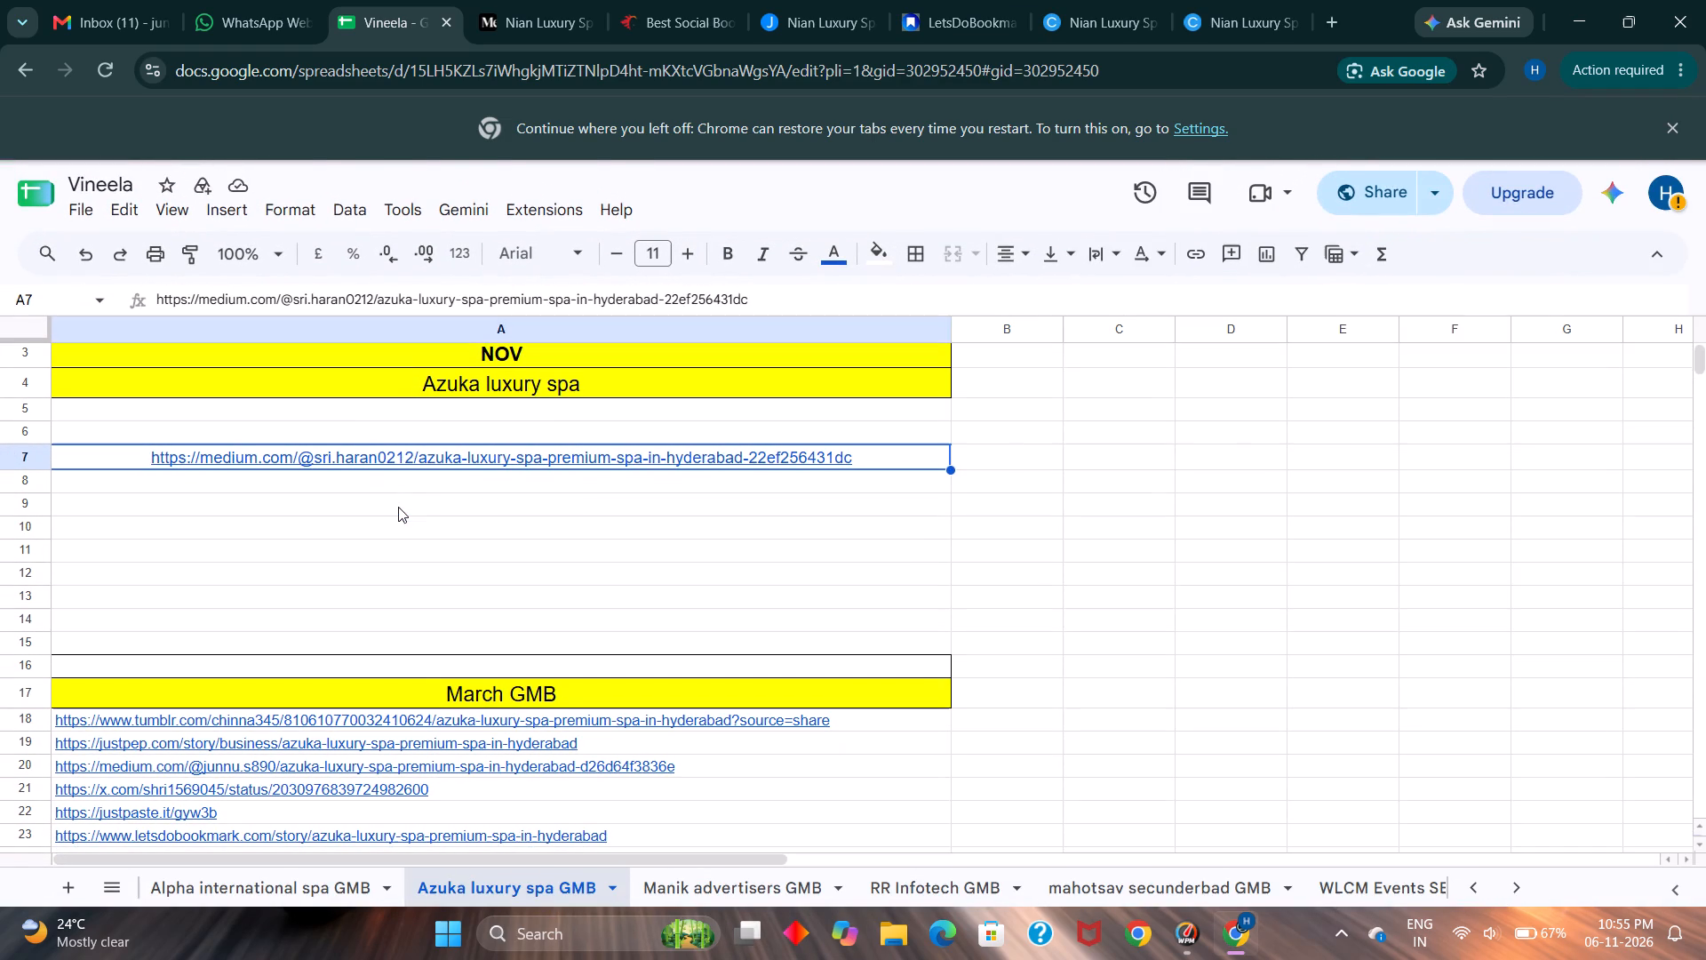
pyautogui.click(378, 466)
pyautogui.click(288, 466)
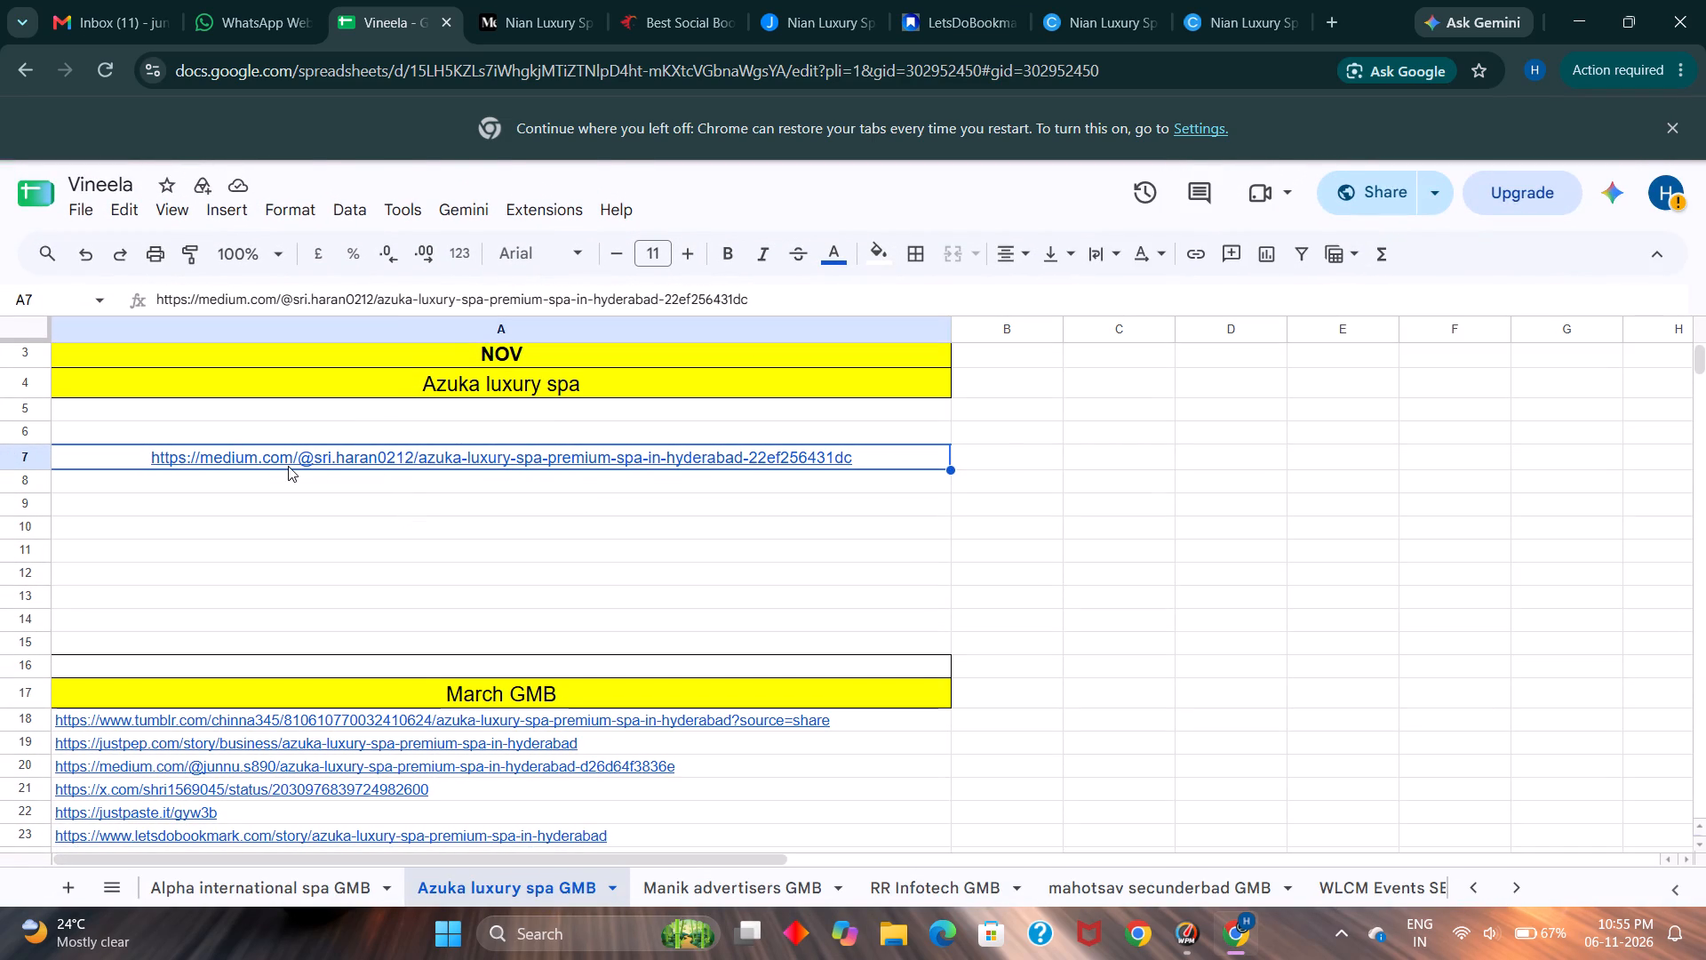
pyautogui.click(242, 458)
pyautogui.click(274, 508)
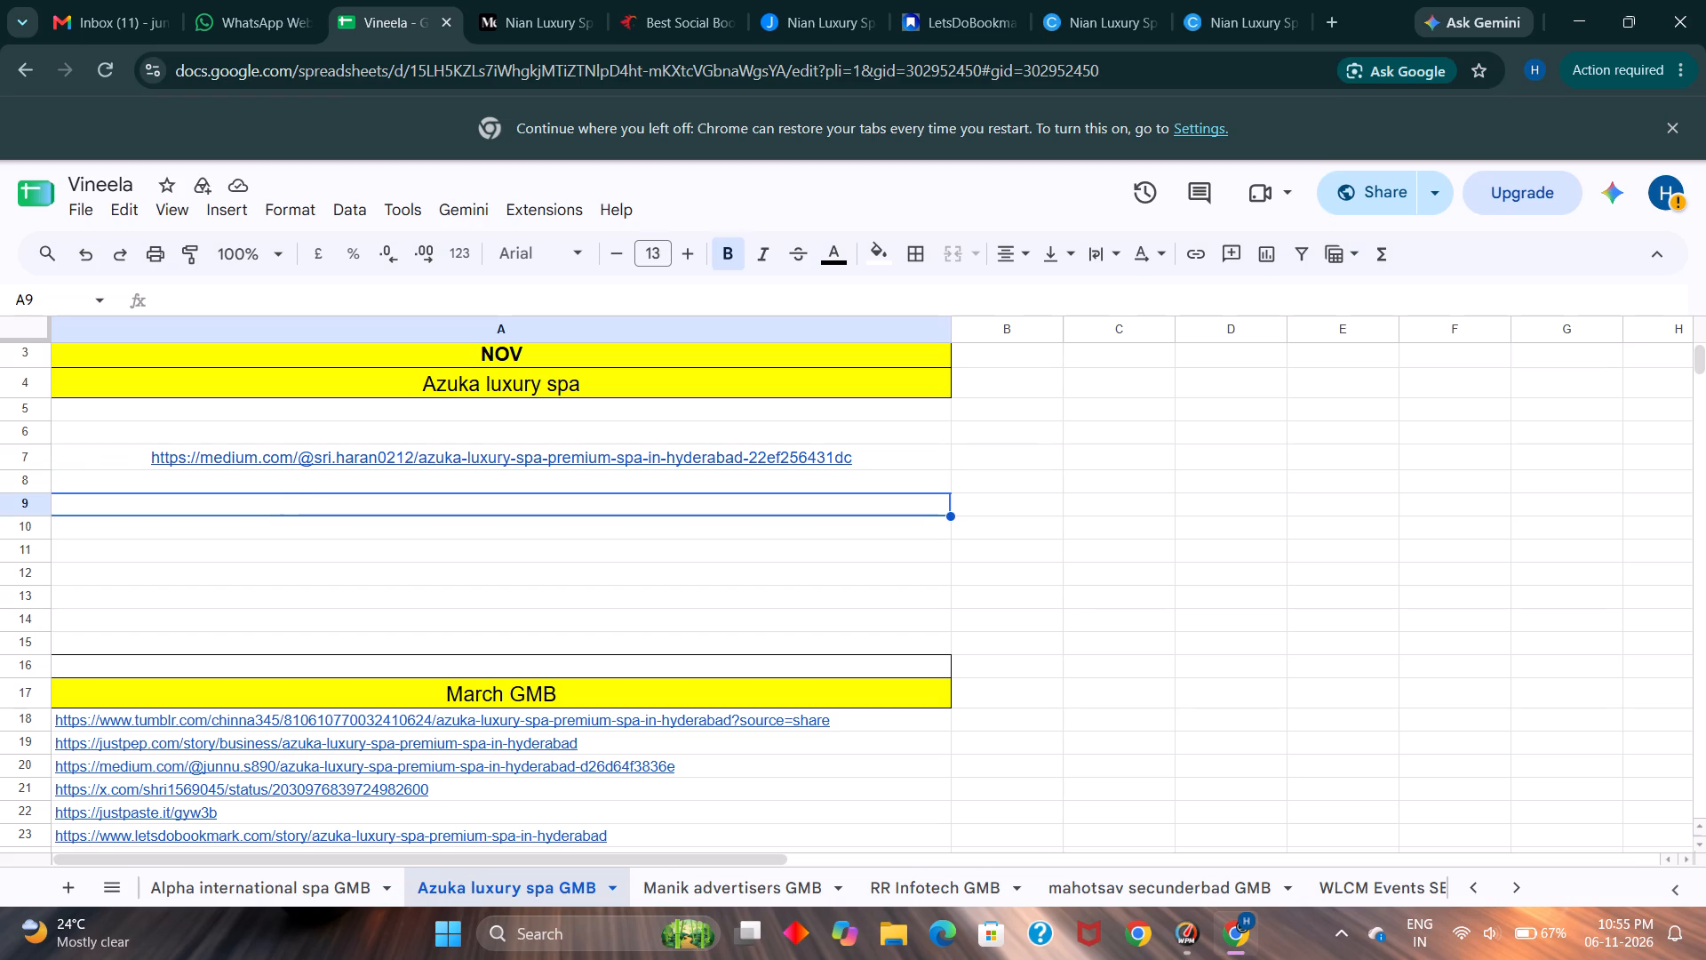
pyautogui.click(301, 462)
pyautogui.click(219, 500)
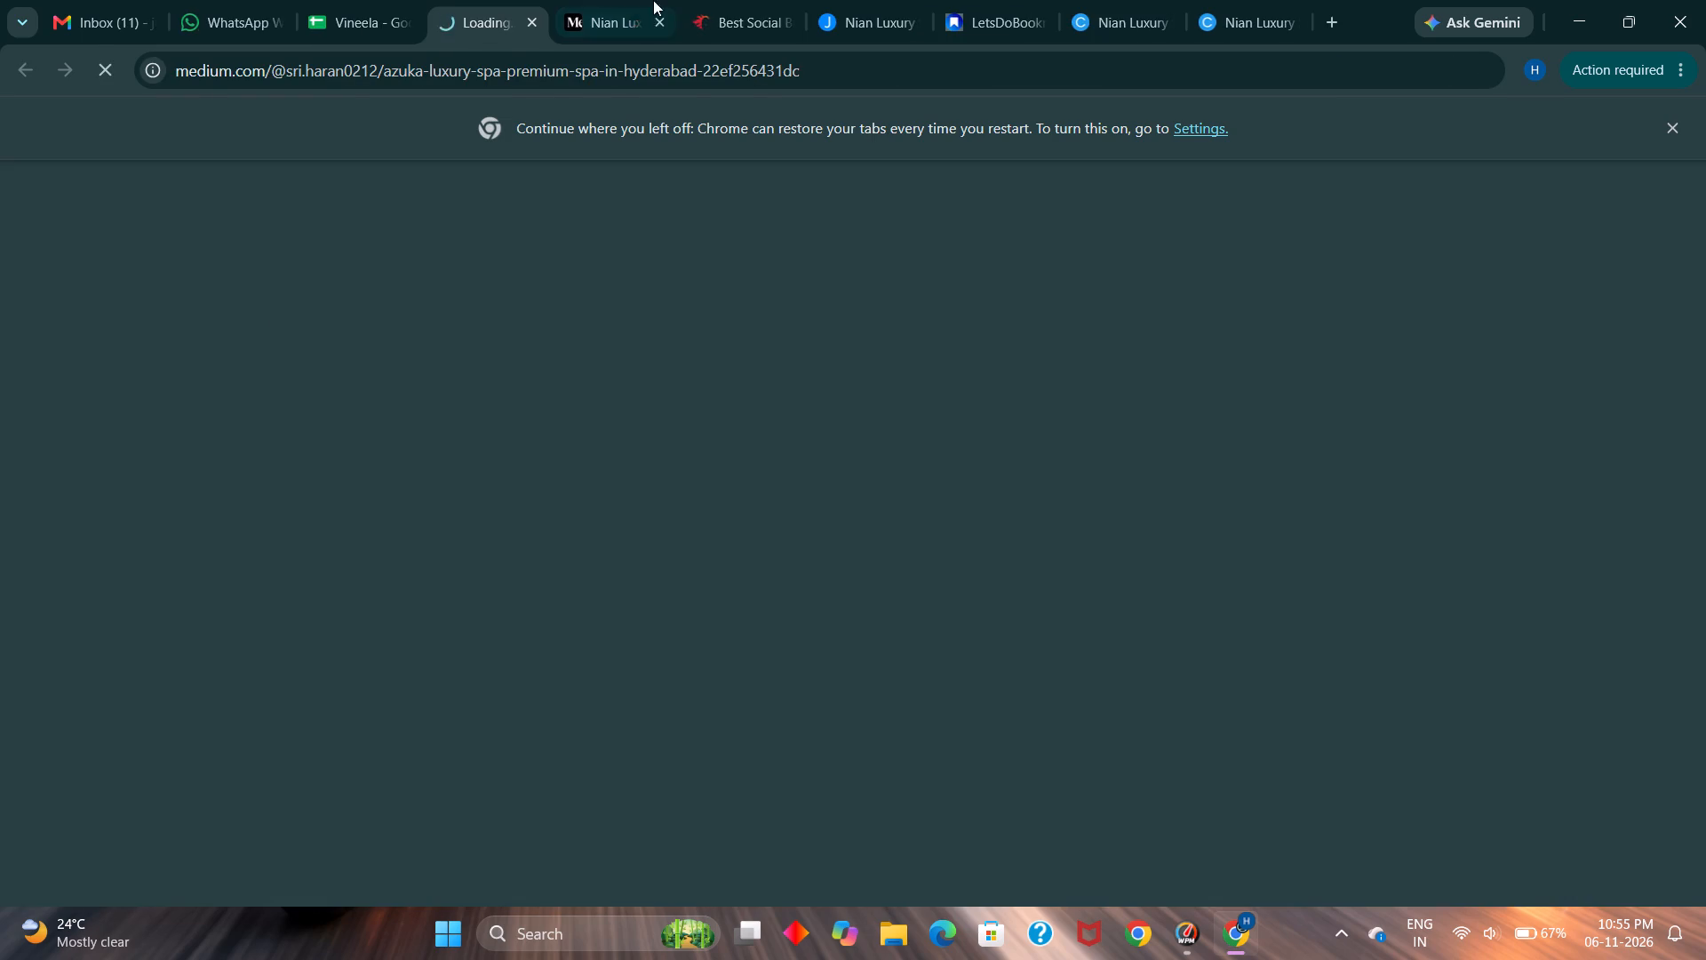
# Open new story submission forms on fastbookmarkings.com, justpep.com, letsdobookmark.com, coolpot.com and ondashboard.com.
pyautogui.click(701, 17)
pyautogui.click(981, 193)
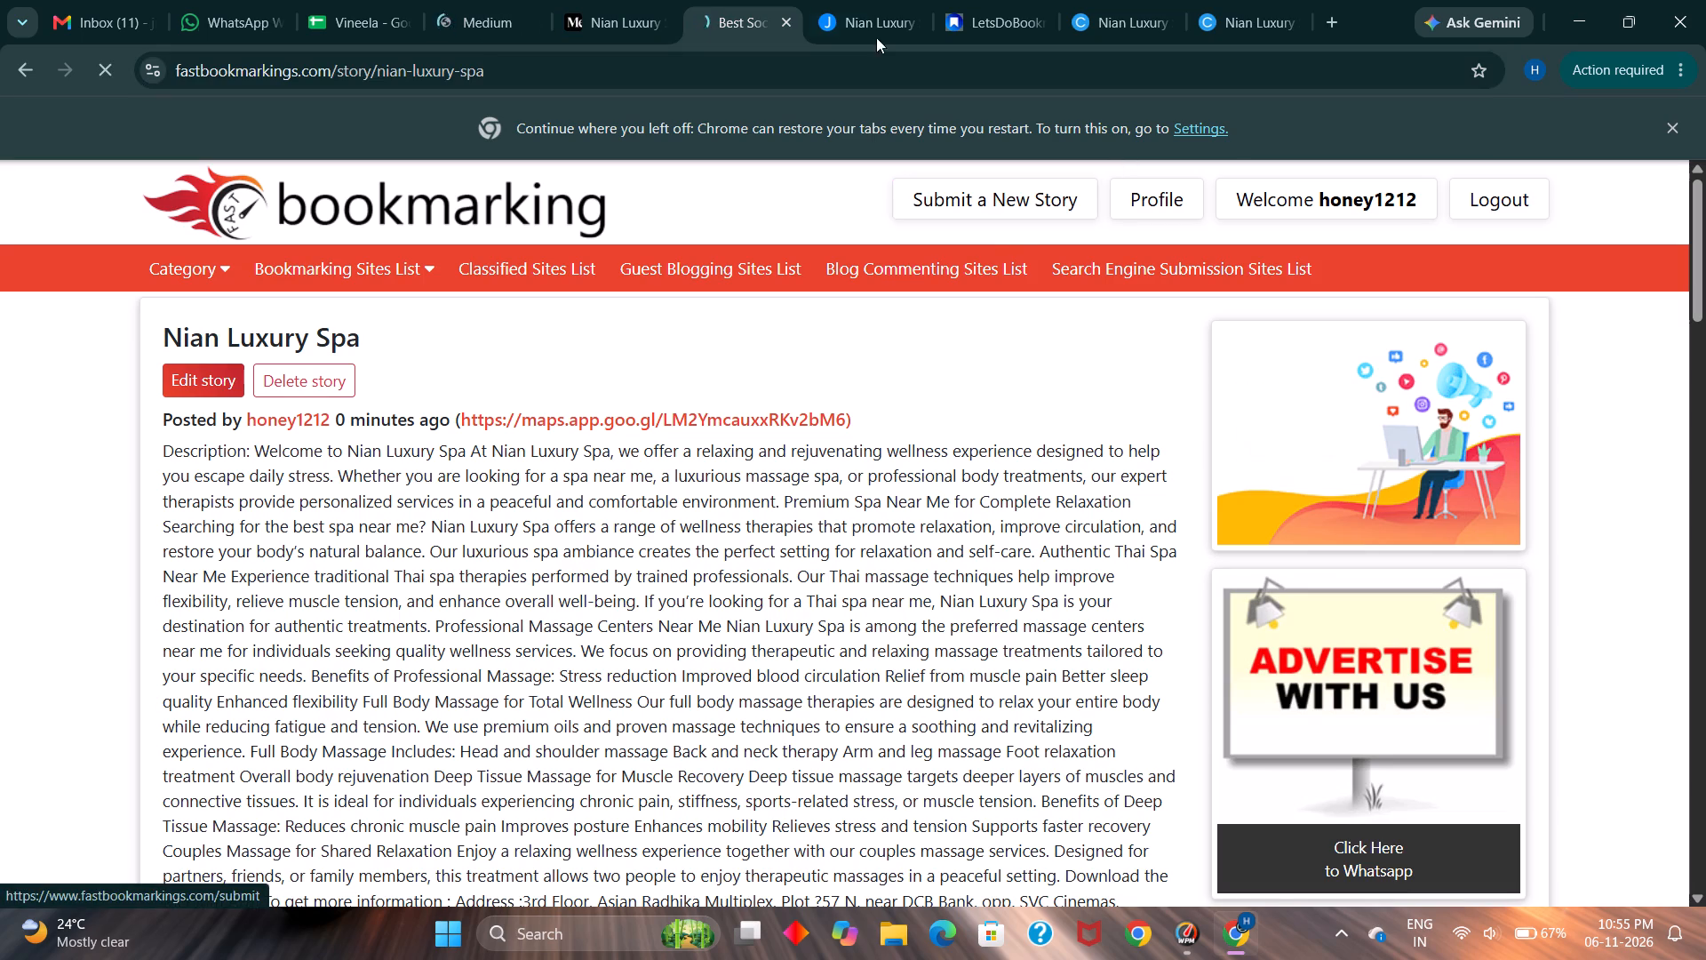
pyautogui.click(857, 17)
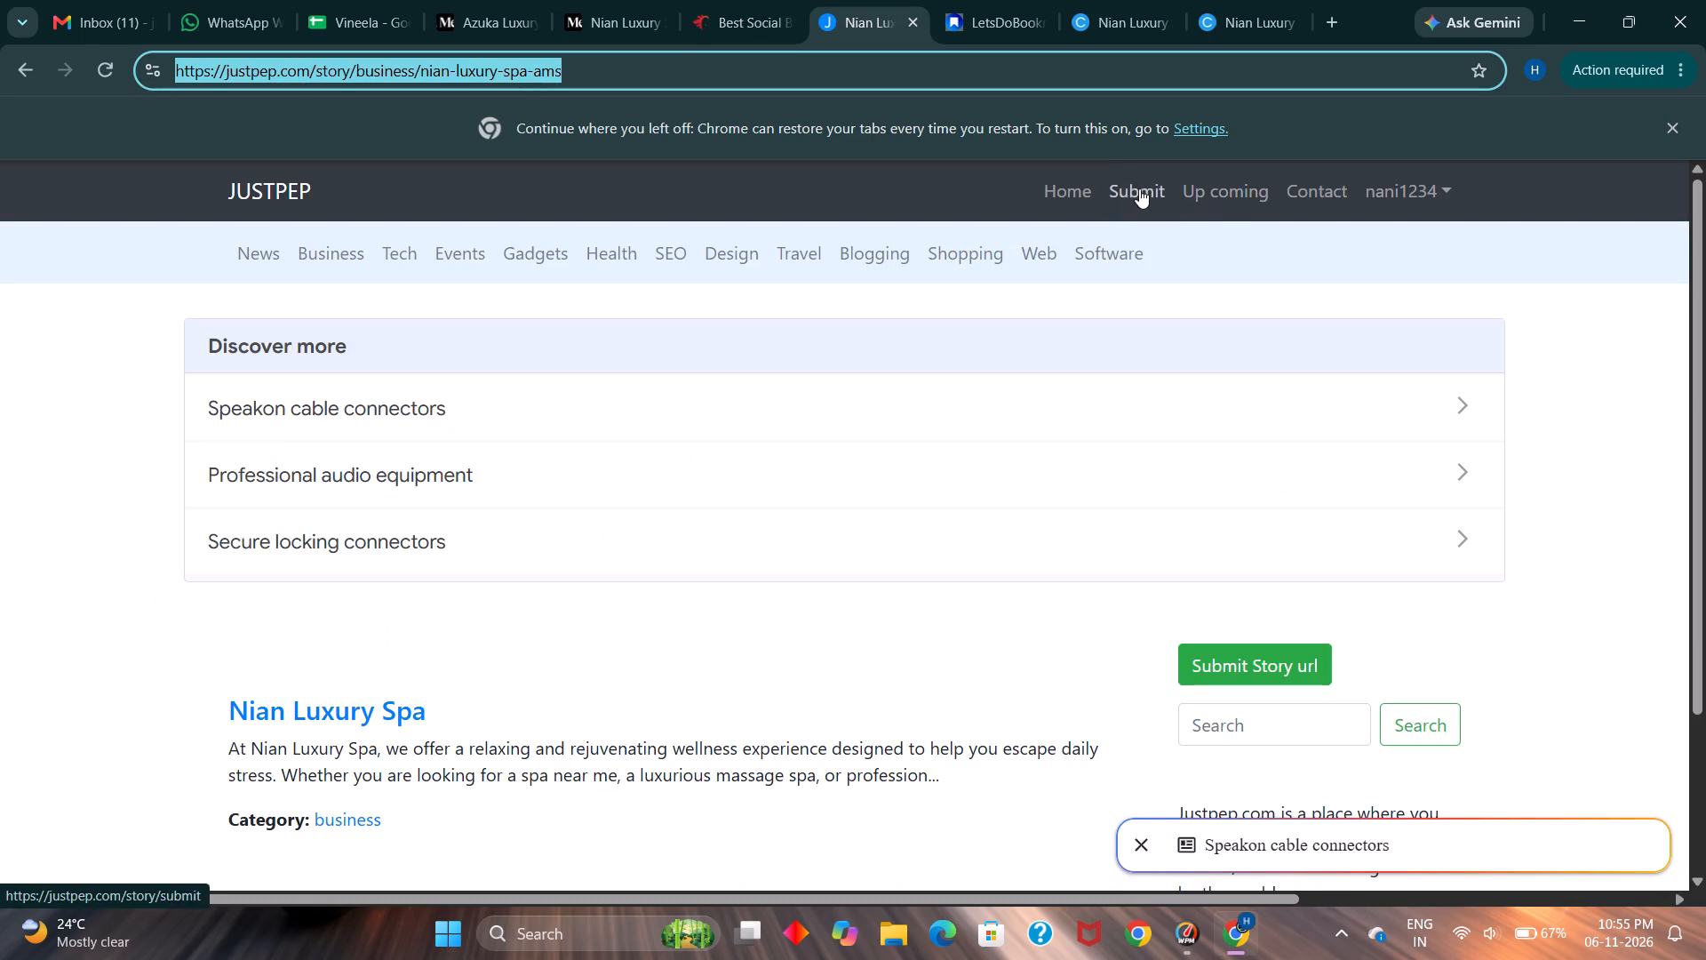
pyautogui.click(1216, 657)
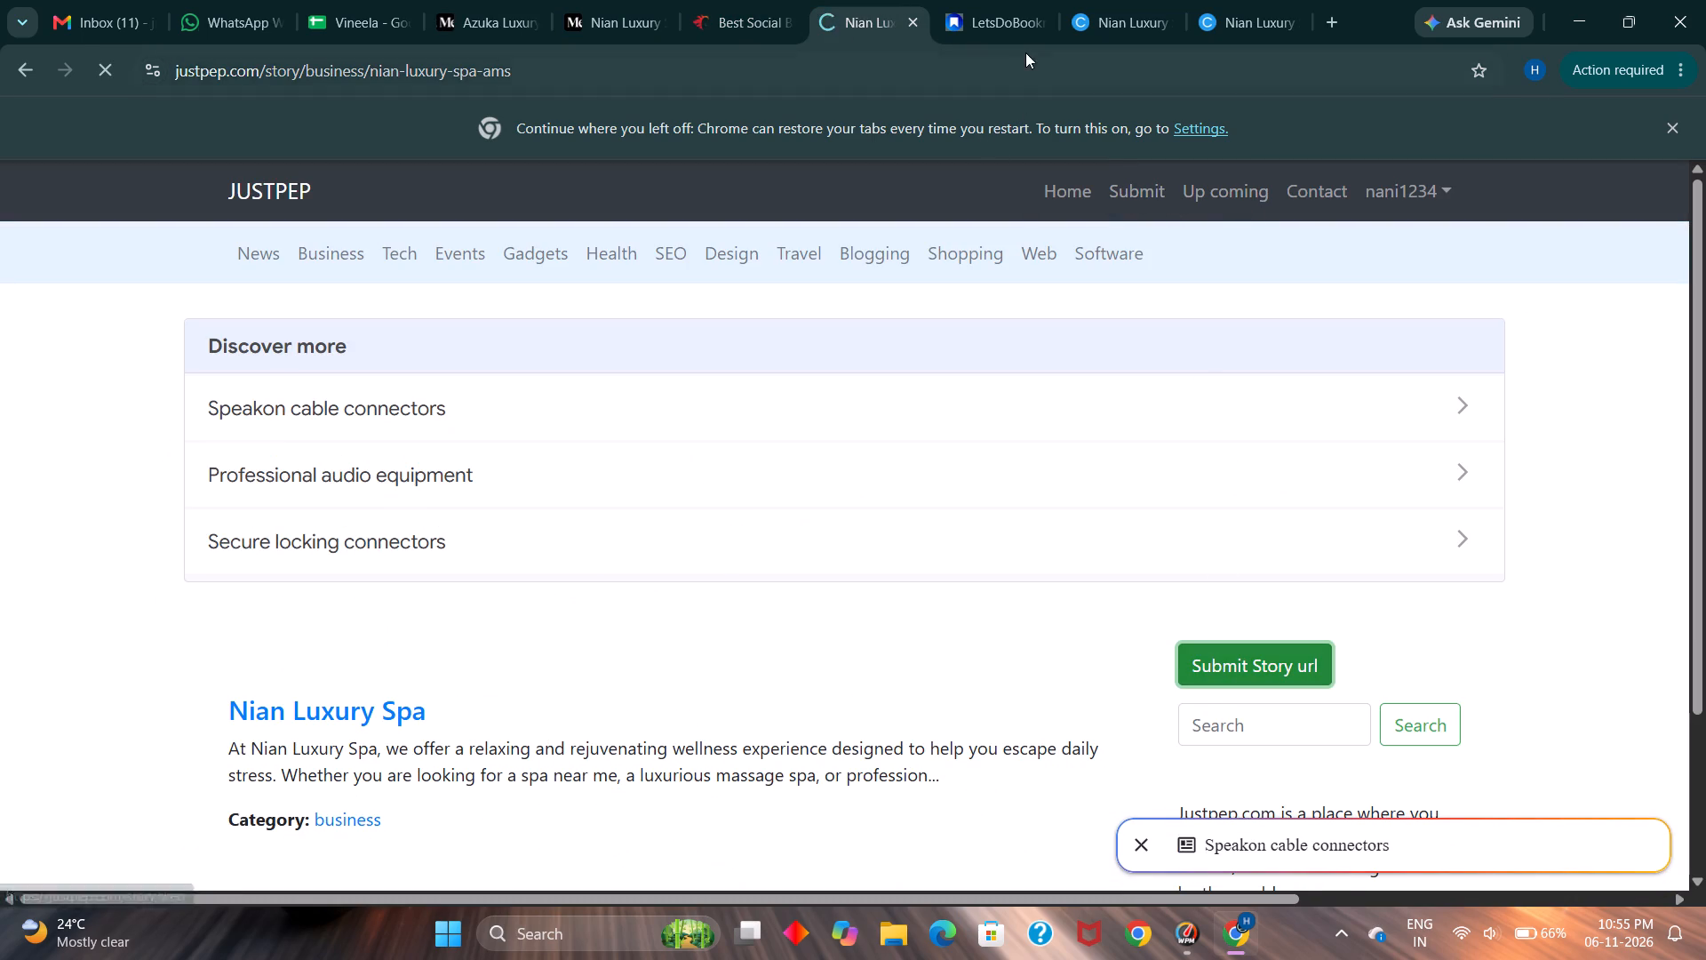
pyautogui.click(1005, 22)
pyautogui.click(1096, 193)
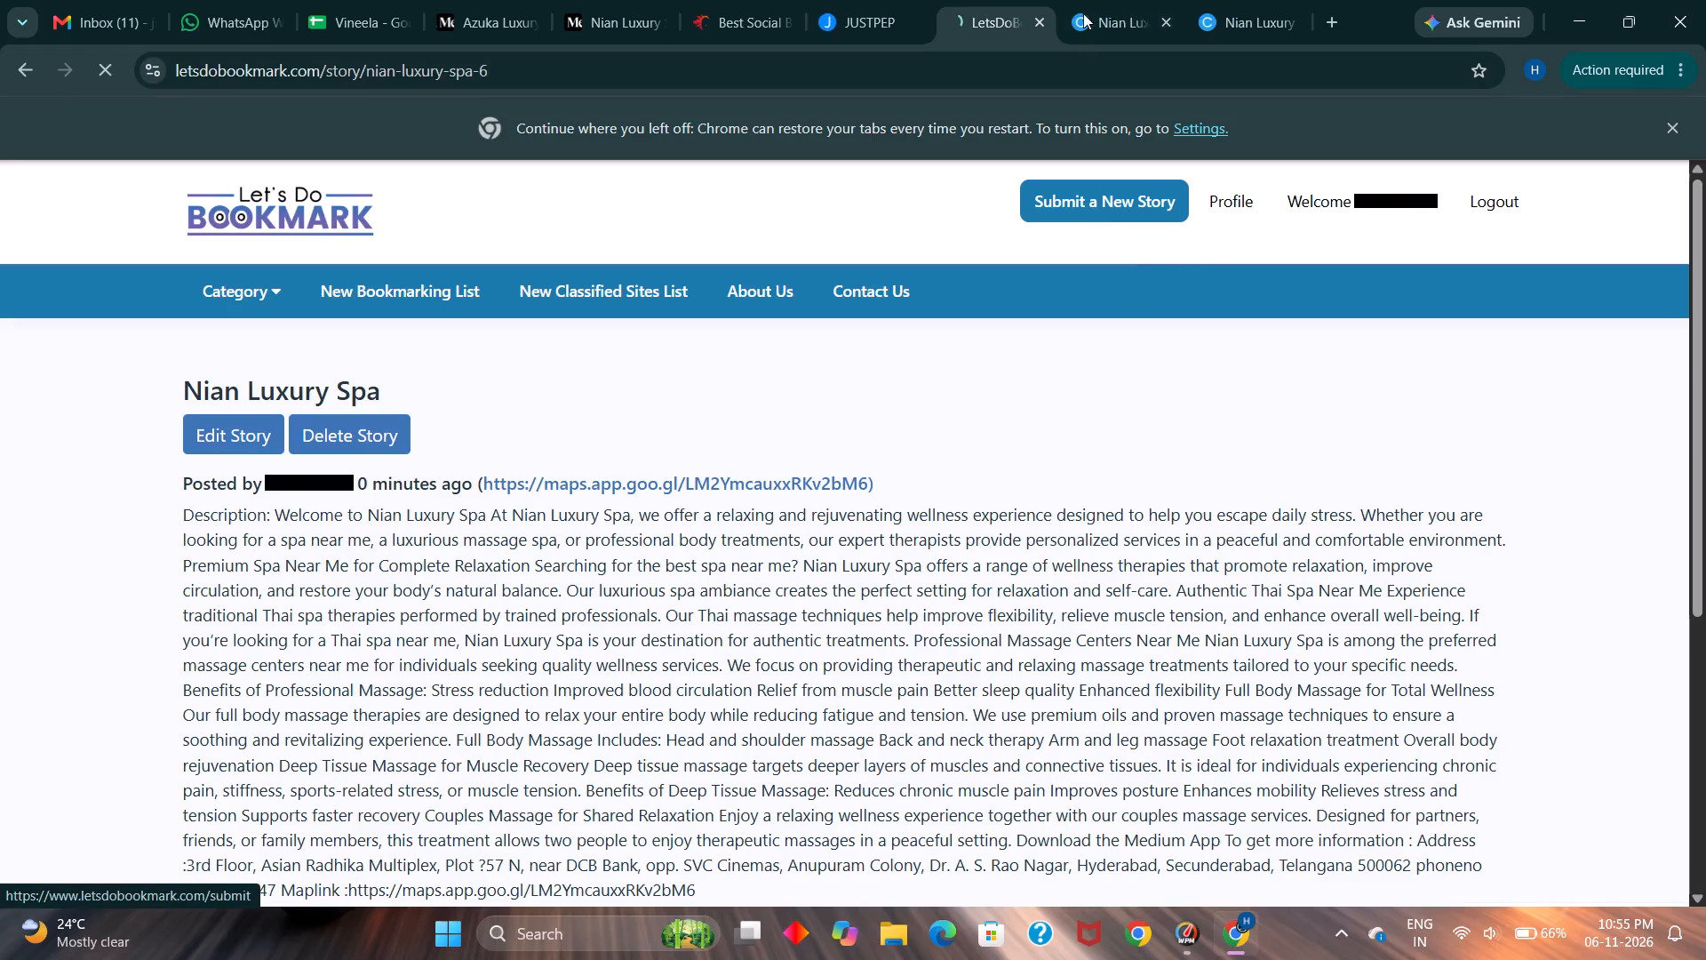
pyautogui.click(1107, 12)
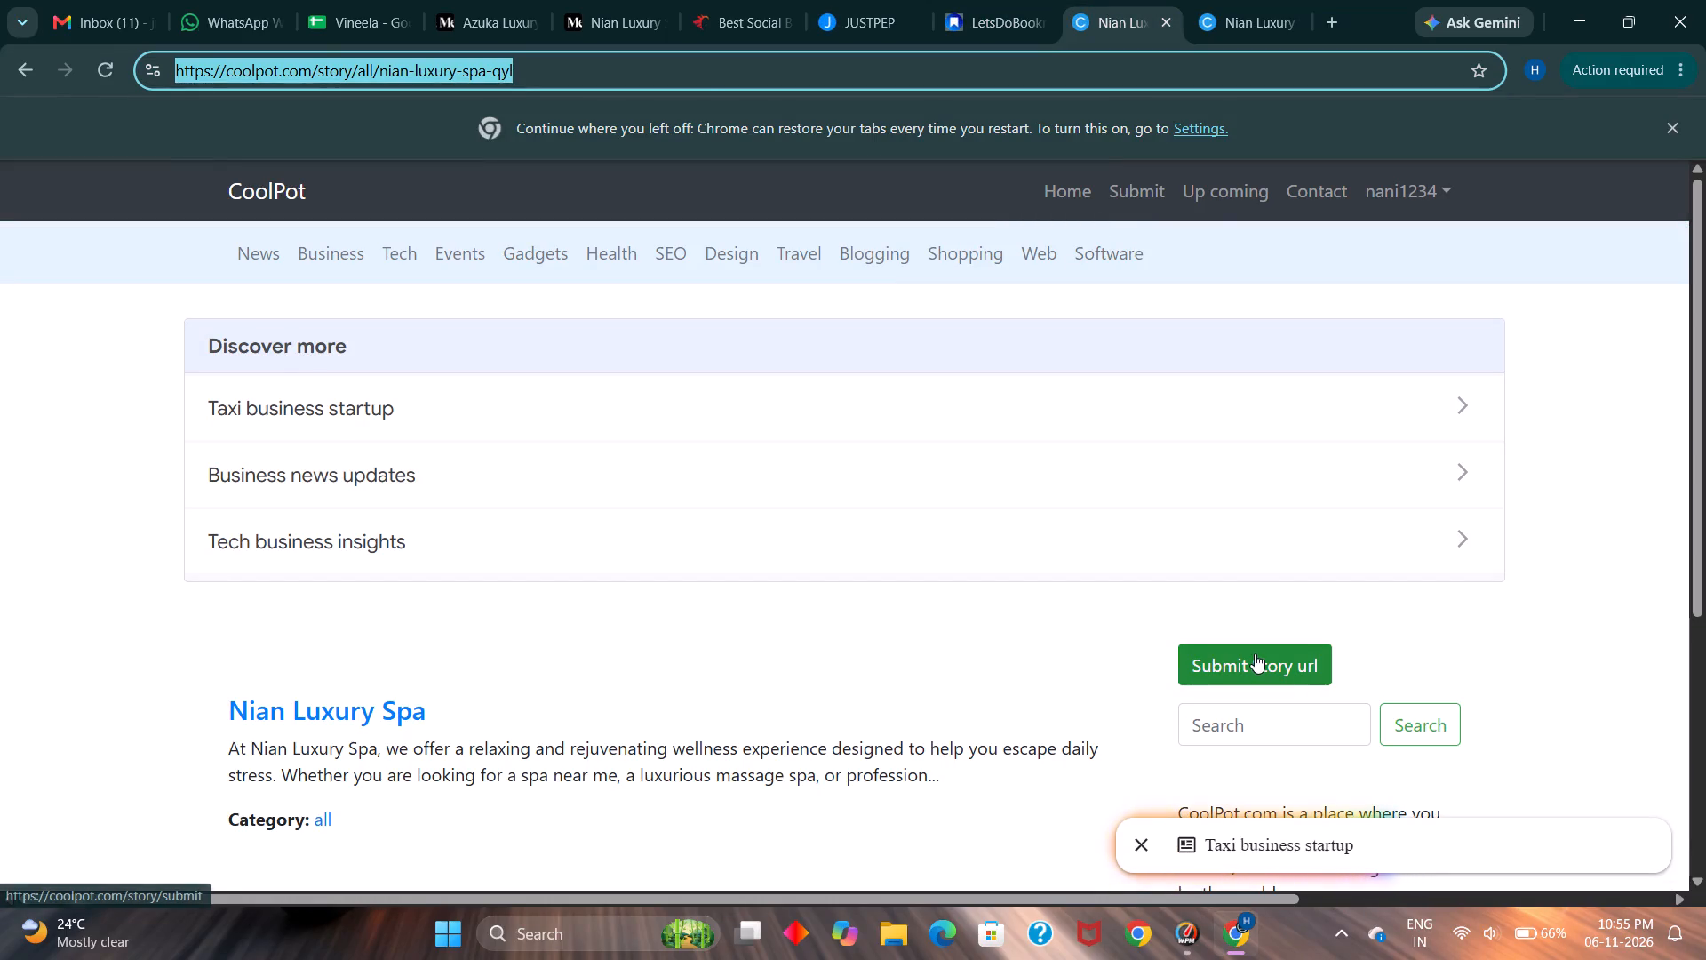
pyautogui.click(1255, 653)
pyautogui.click(1227, 36)
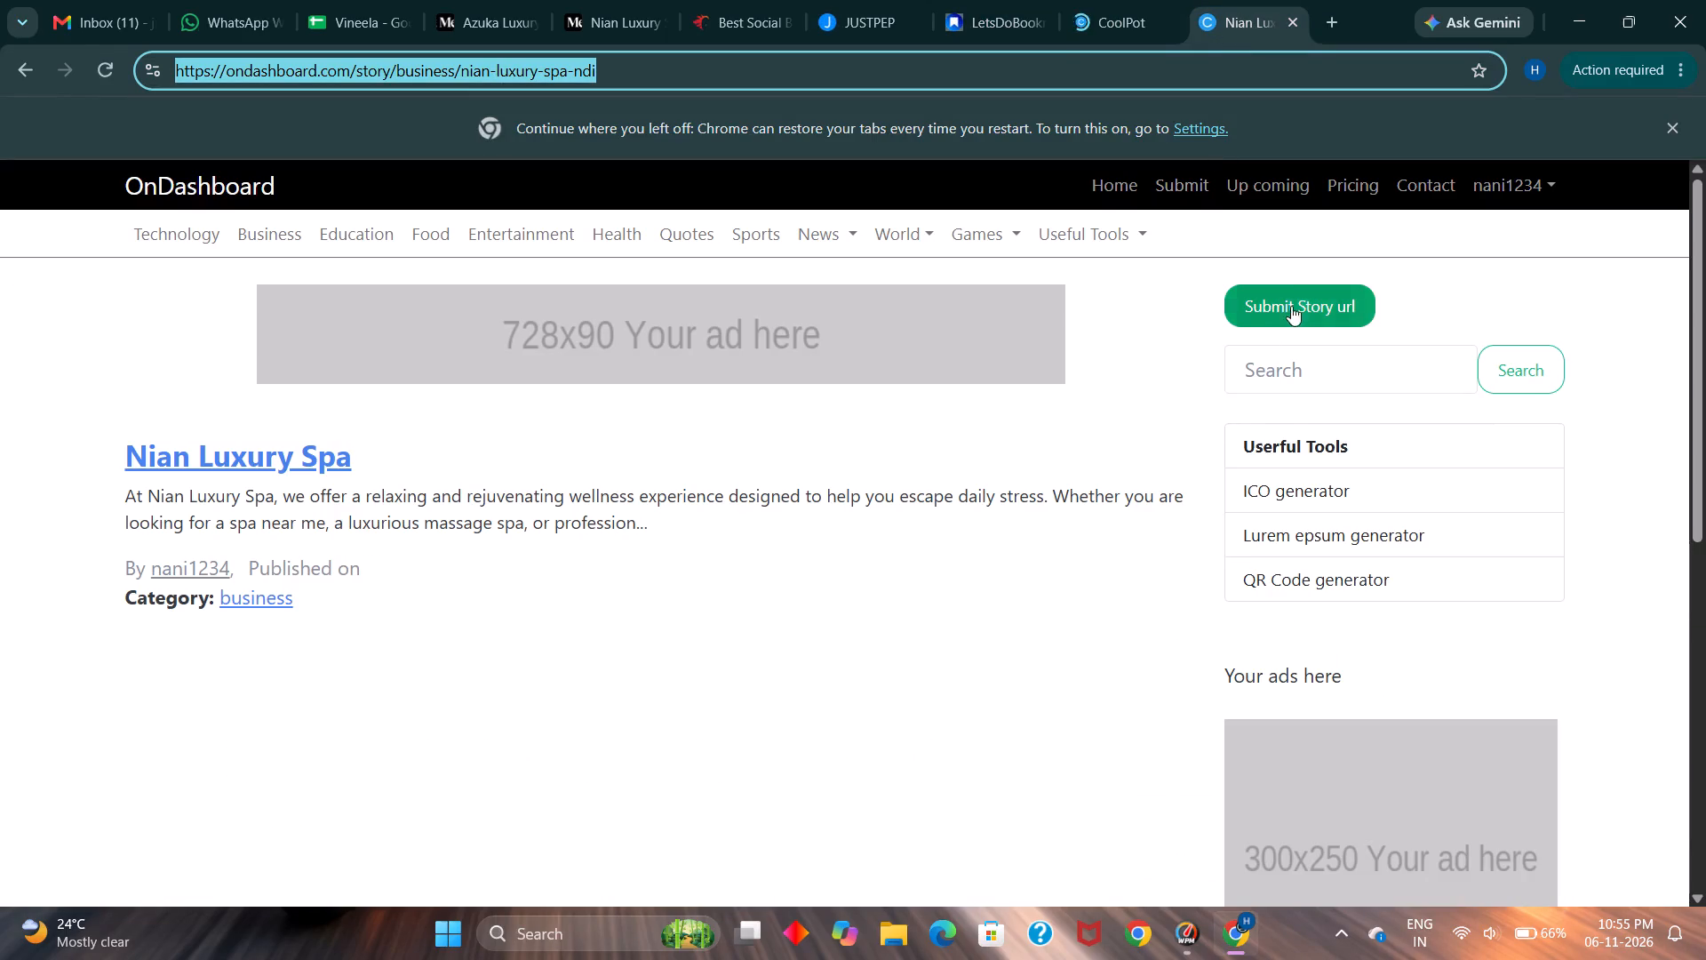
pyautogui.click(1297, 300)
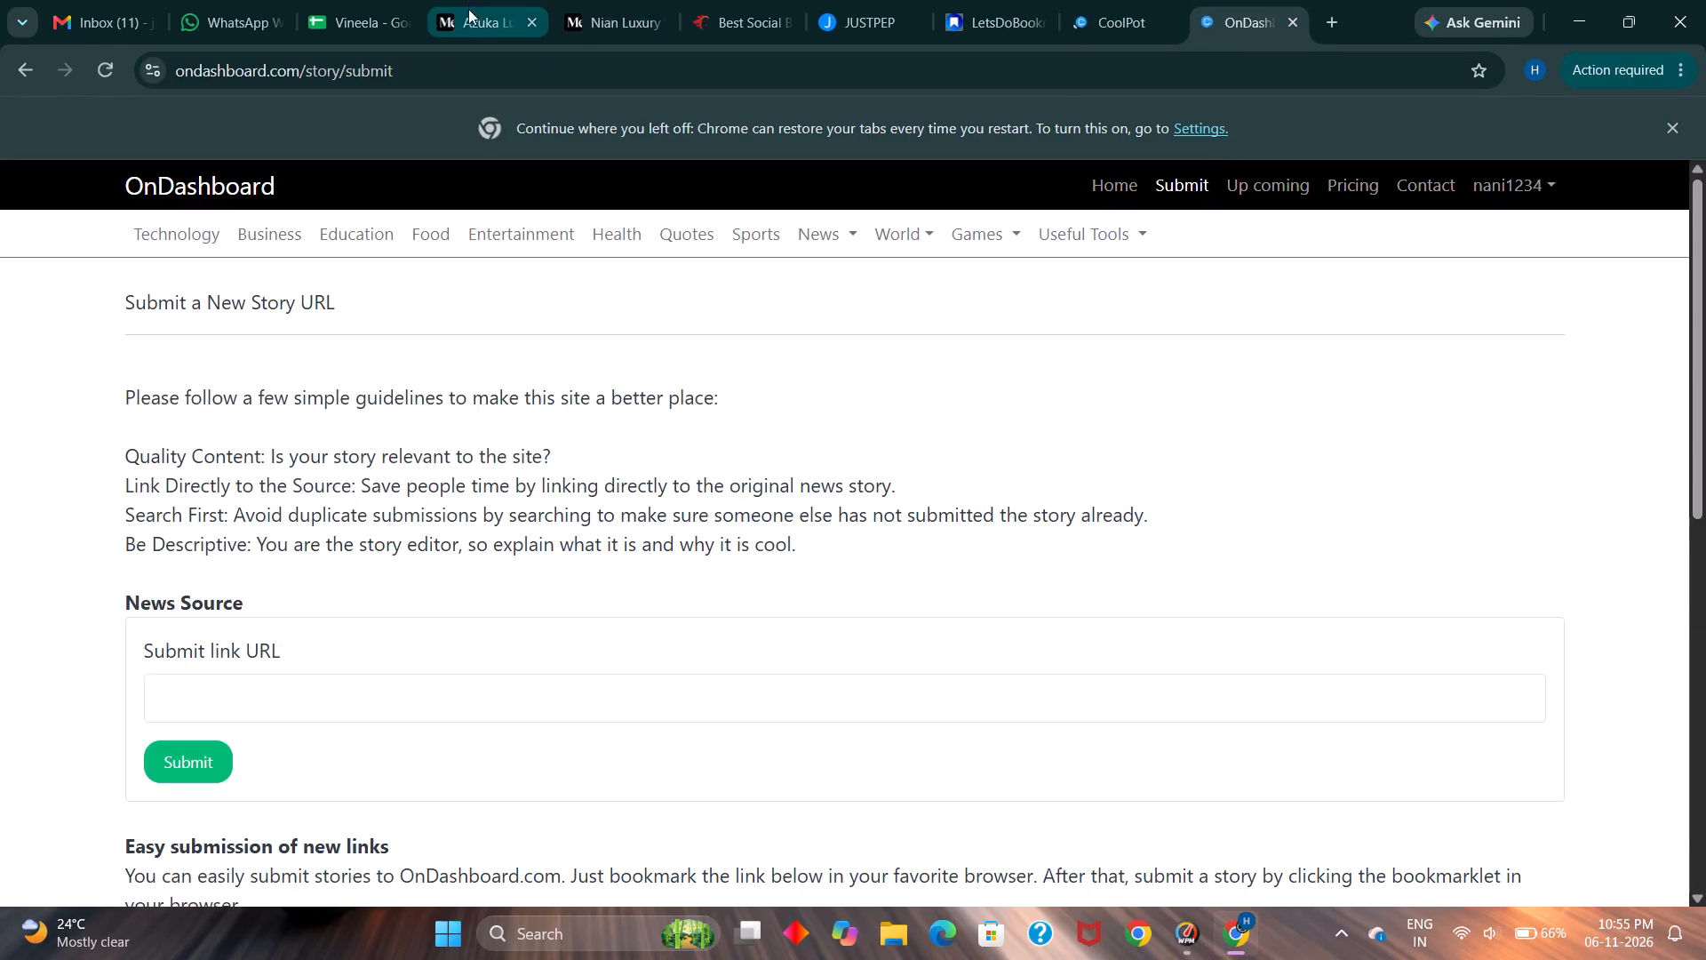
# Copy the Google Maps link given under "For more information" at the end of the Azuka Luxury Spa Medium article.
pyautogui.click(470, 12)
pyautogui.click(661, 679)
pyautogui.press('Down')
pyautogui.press('Up')
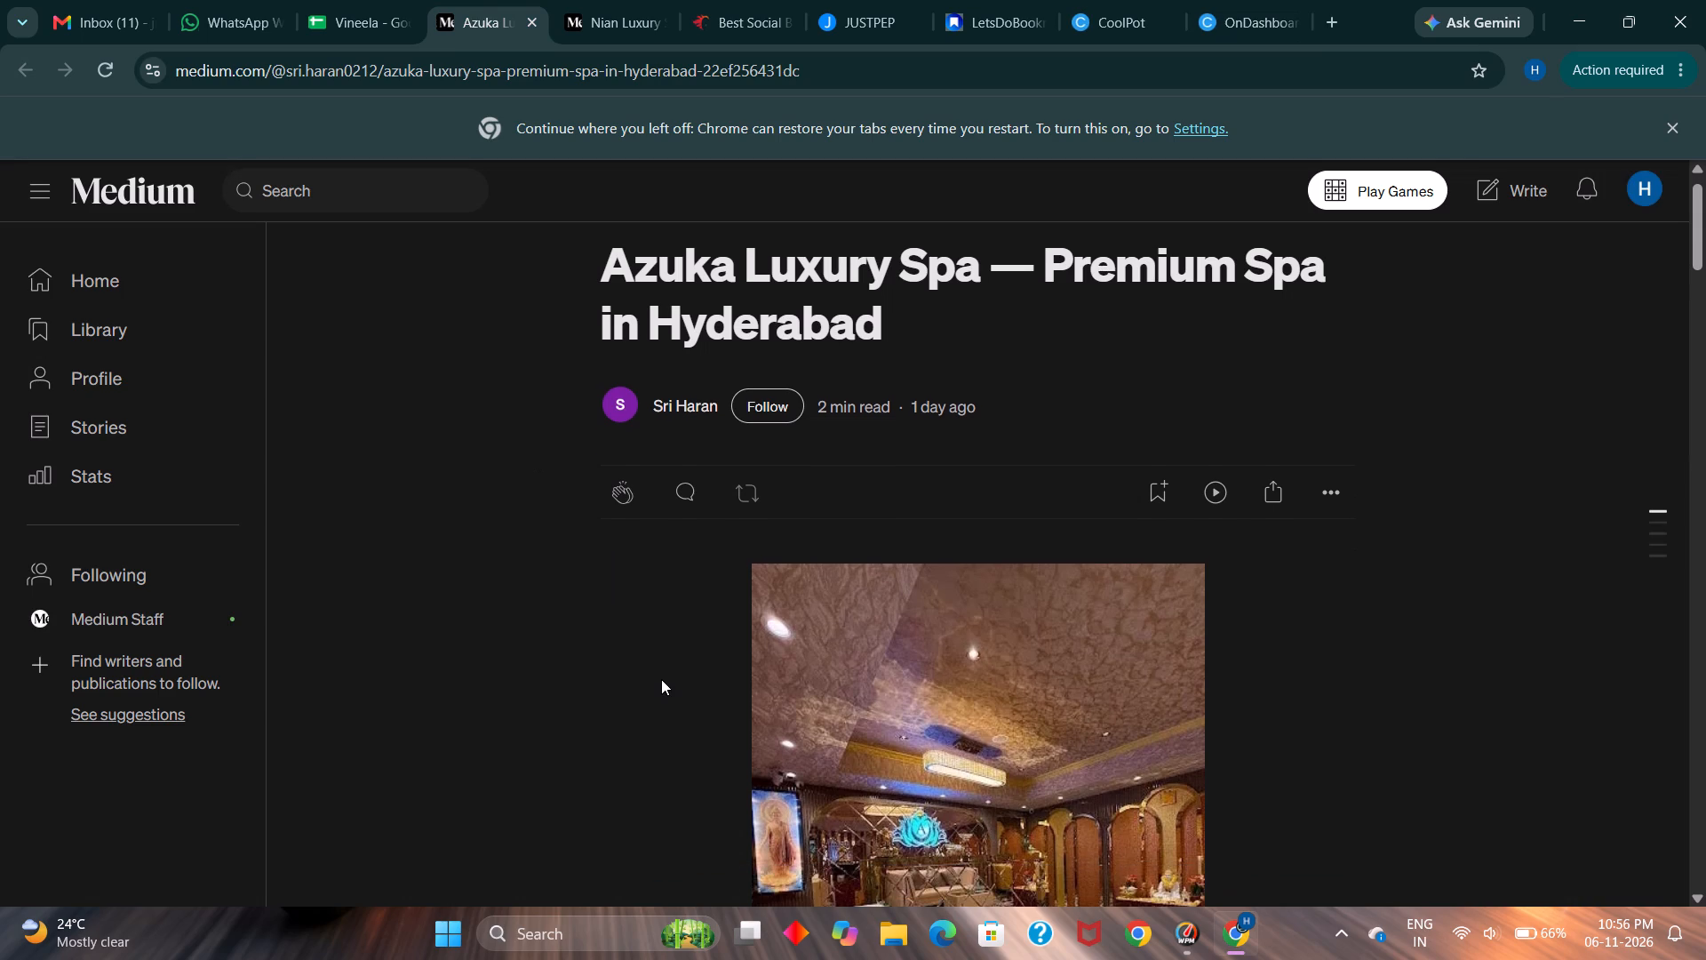
pyautogui.press('Down')
pyautogui.press('Down')
pyautogui.press('Down')
pyautogui.press('Down')
pyautogui.press('Down')
pyautogui.press('Down')
pyautogui.press('Down')
pyautogui.press('Down')
pyautogui.press('Down')
pyautogui.press('Down')
pyautogui.press('Down')
pyautogui.press('Down')
pyautogui.press('Down')
pyautogui.press('Down')
pyautogui.press('Down')
pyautogui.press('Down')
pyautogui.press('Down')
pyautogui.press('Down')
pyautogui.press('Down')
pyautogui.press('Down')
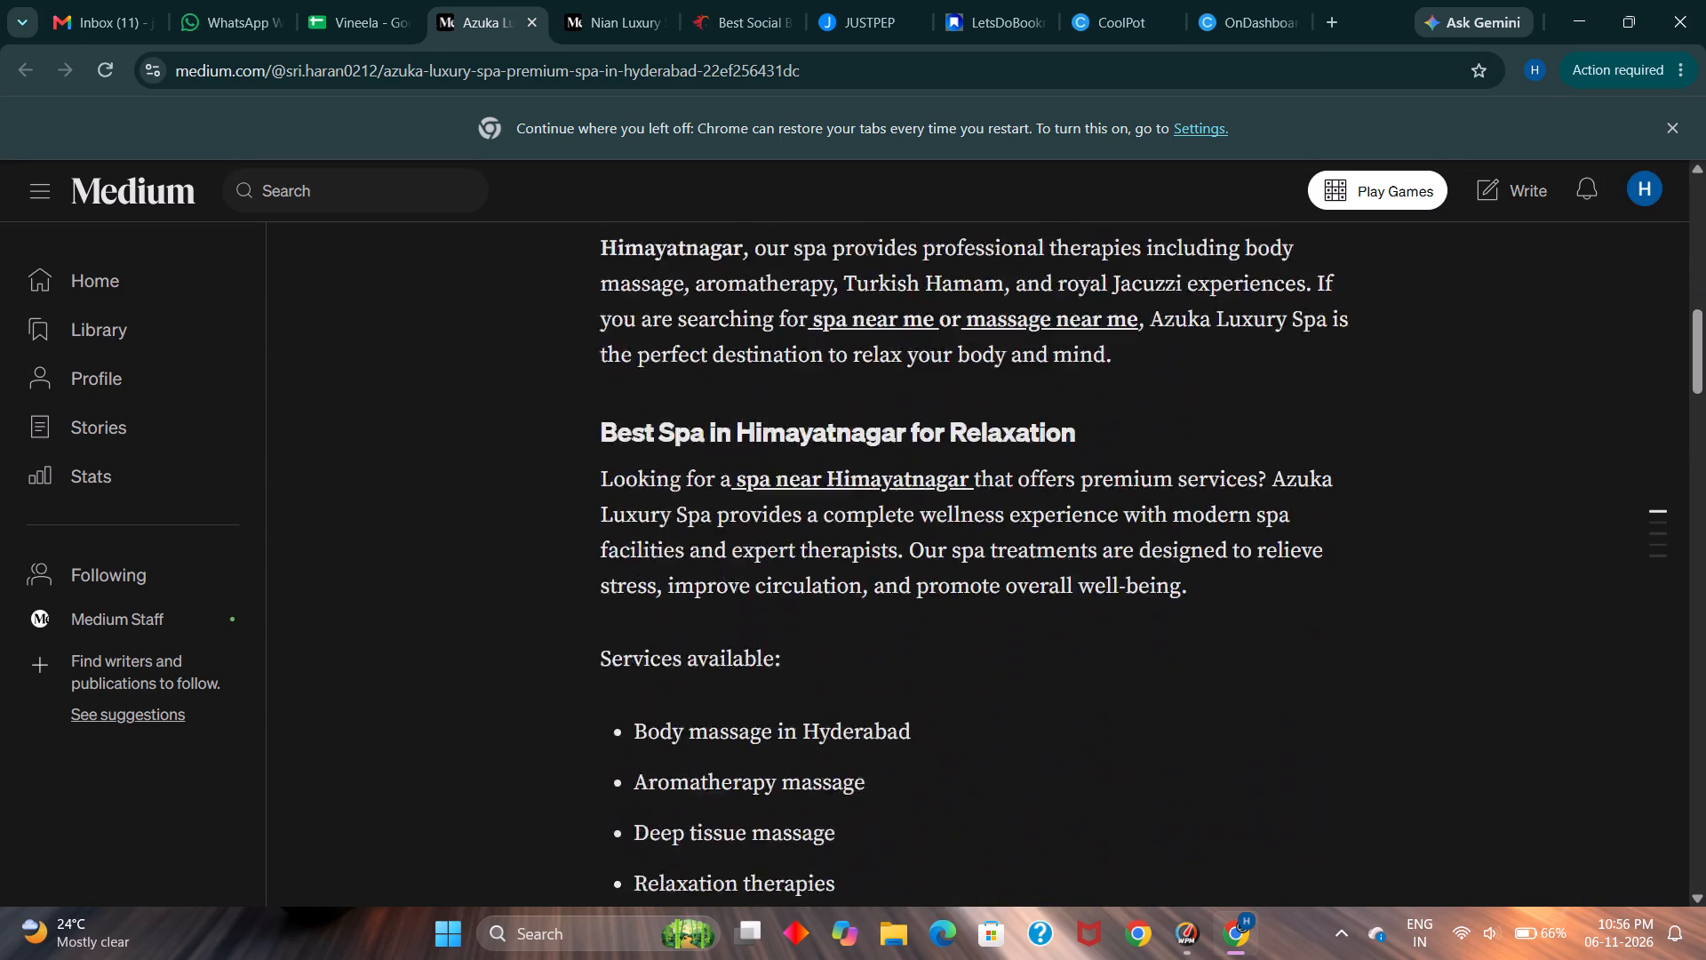
pyautogui.press('Down')
pyautogui.press('Down')
pyautogui.press('Down')
pyautogui.press('Down')
pyautogui.press('Down')
pyautogui.press('Down')
pyautogui.press('Down')
pyautogui.press('Down')
pyautogui.press('Down')
pyautogui.press('Down')
pyautogui.press('Down')
pyautogui.press('Down')
pyautogui.press('Down')
pyautogui.press('Down')
pyautogui.press('Down')
pyautogui.press('Down')
pyautogui.press('Down')
pyautogui.press('Down')
pyautogui.press('Down')
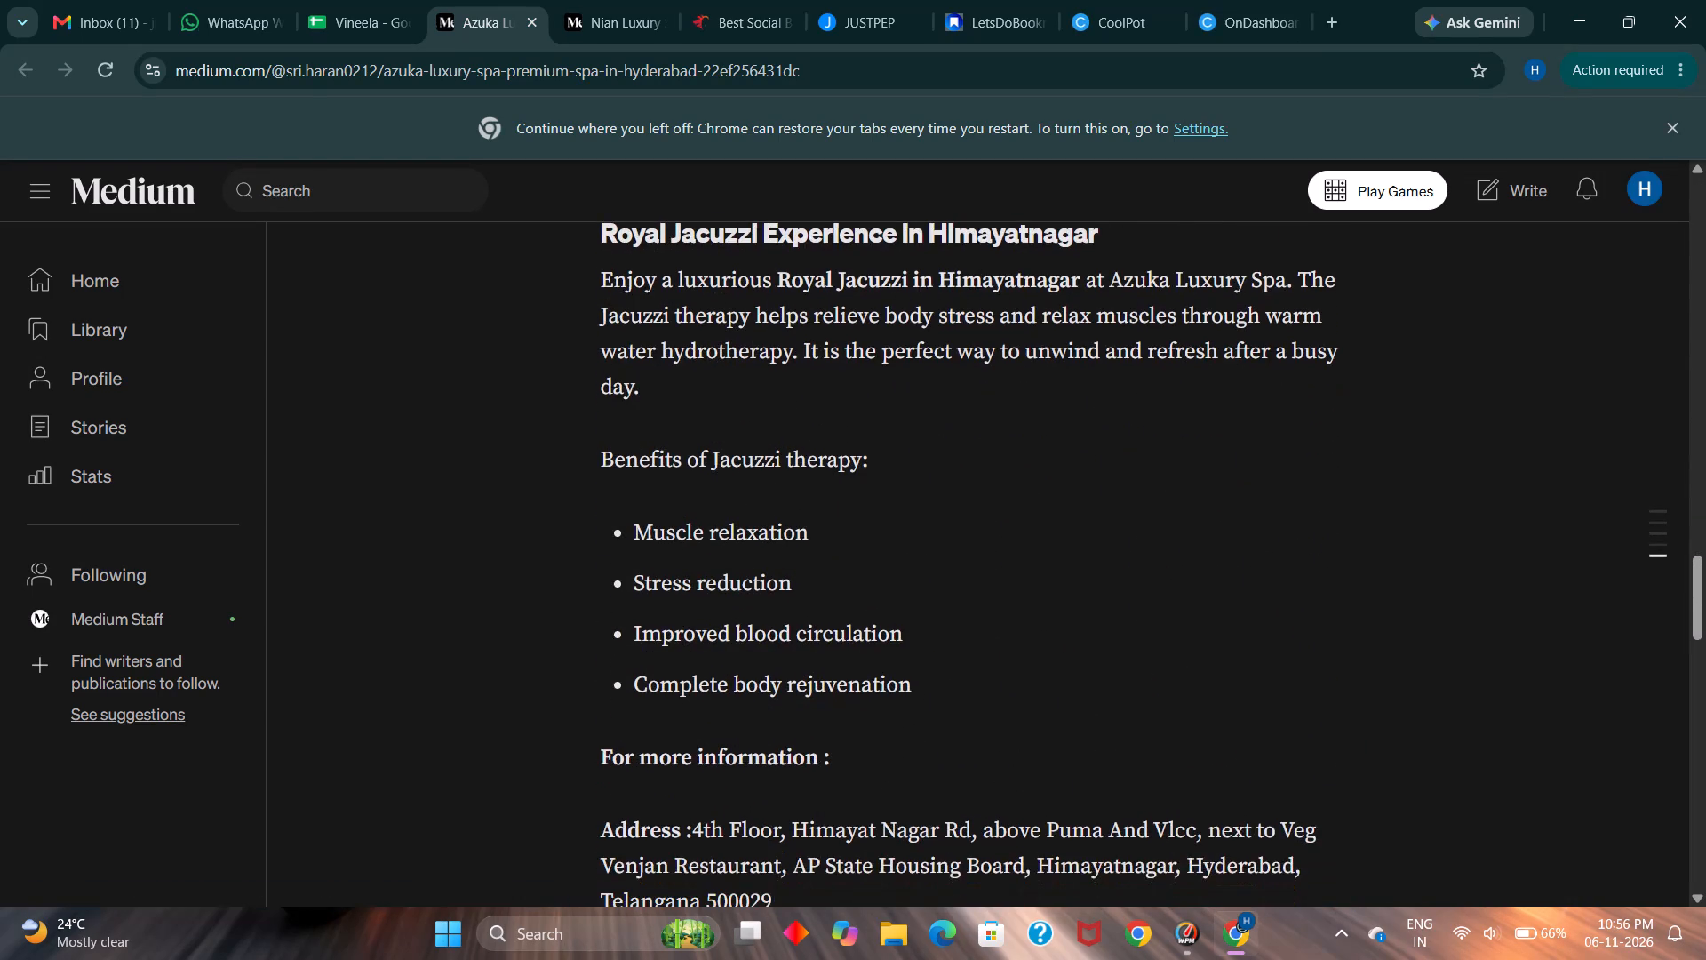
pyautogui.press('Up')
pyautogui.press('Up')
pyautogui.press('Up')
pyautogui.press('Up')
pyautogui.press('Up')
pyautogui.press('Up')
pyautogui.press('Up')
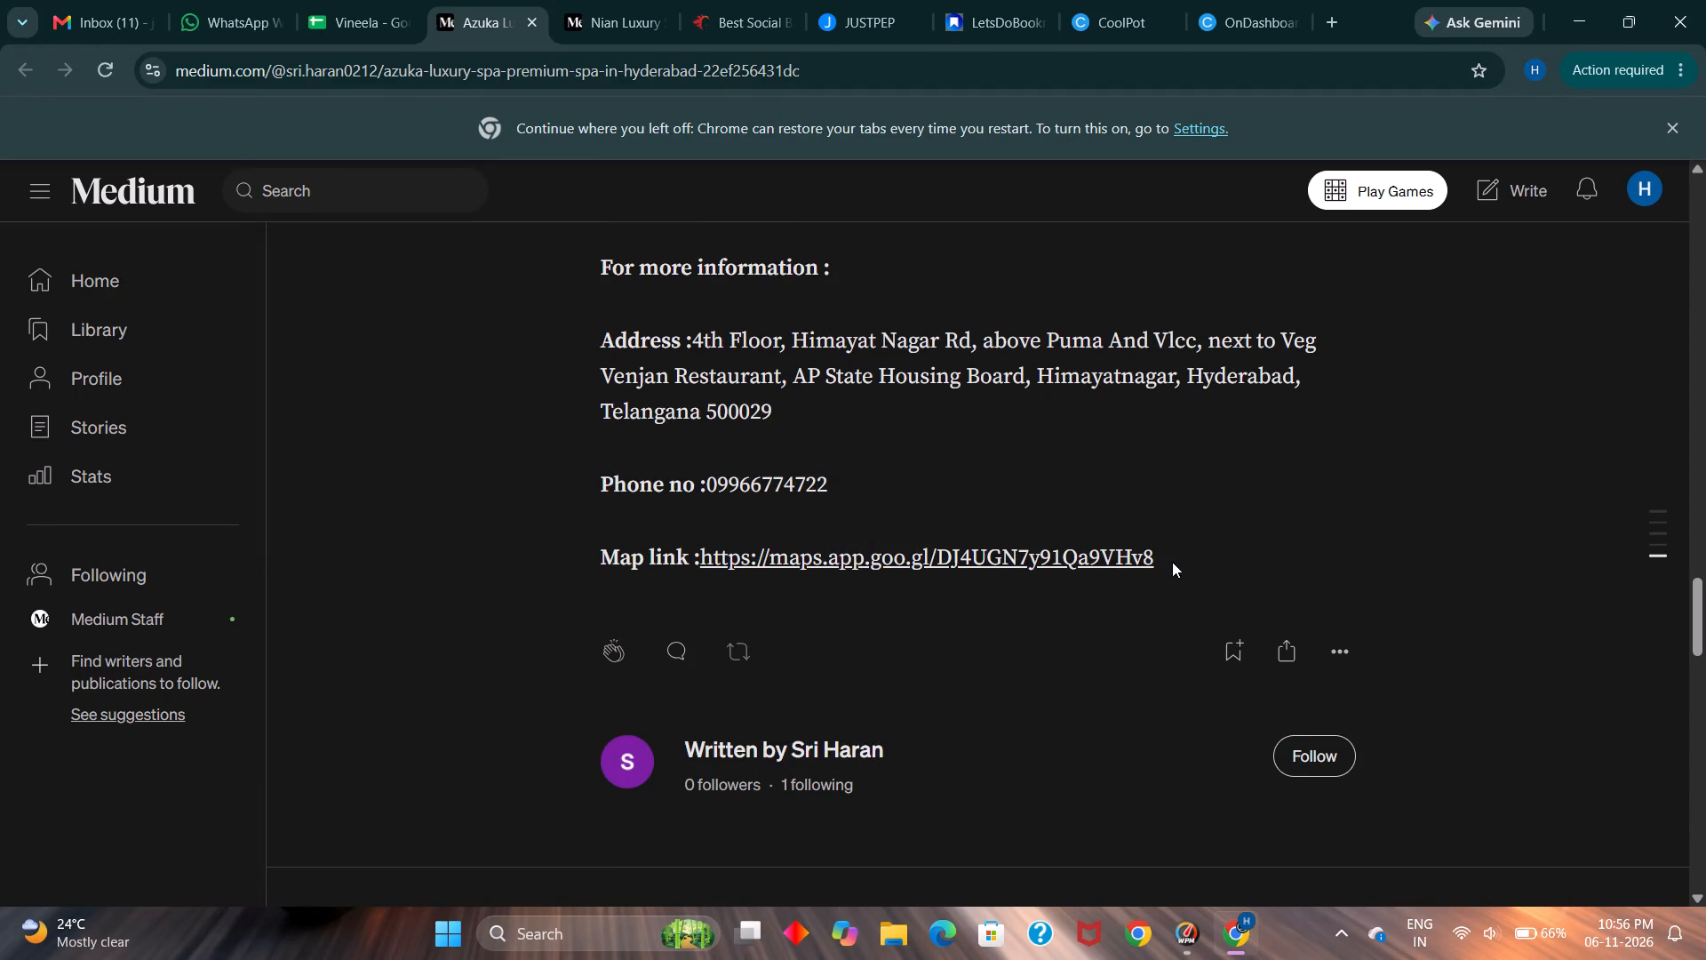
pyautogui.moveTo(1172, 562); pyautogui.dragTo(698, 525)
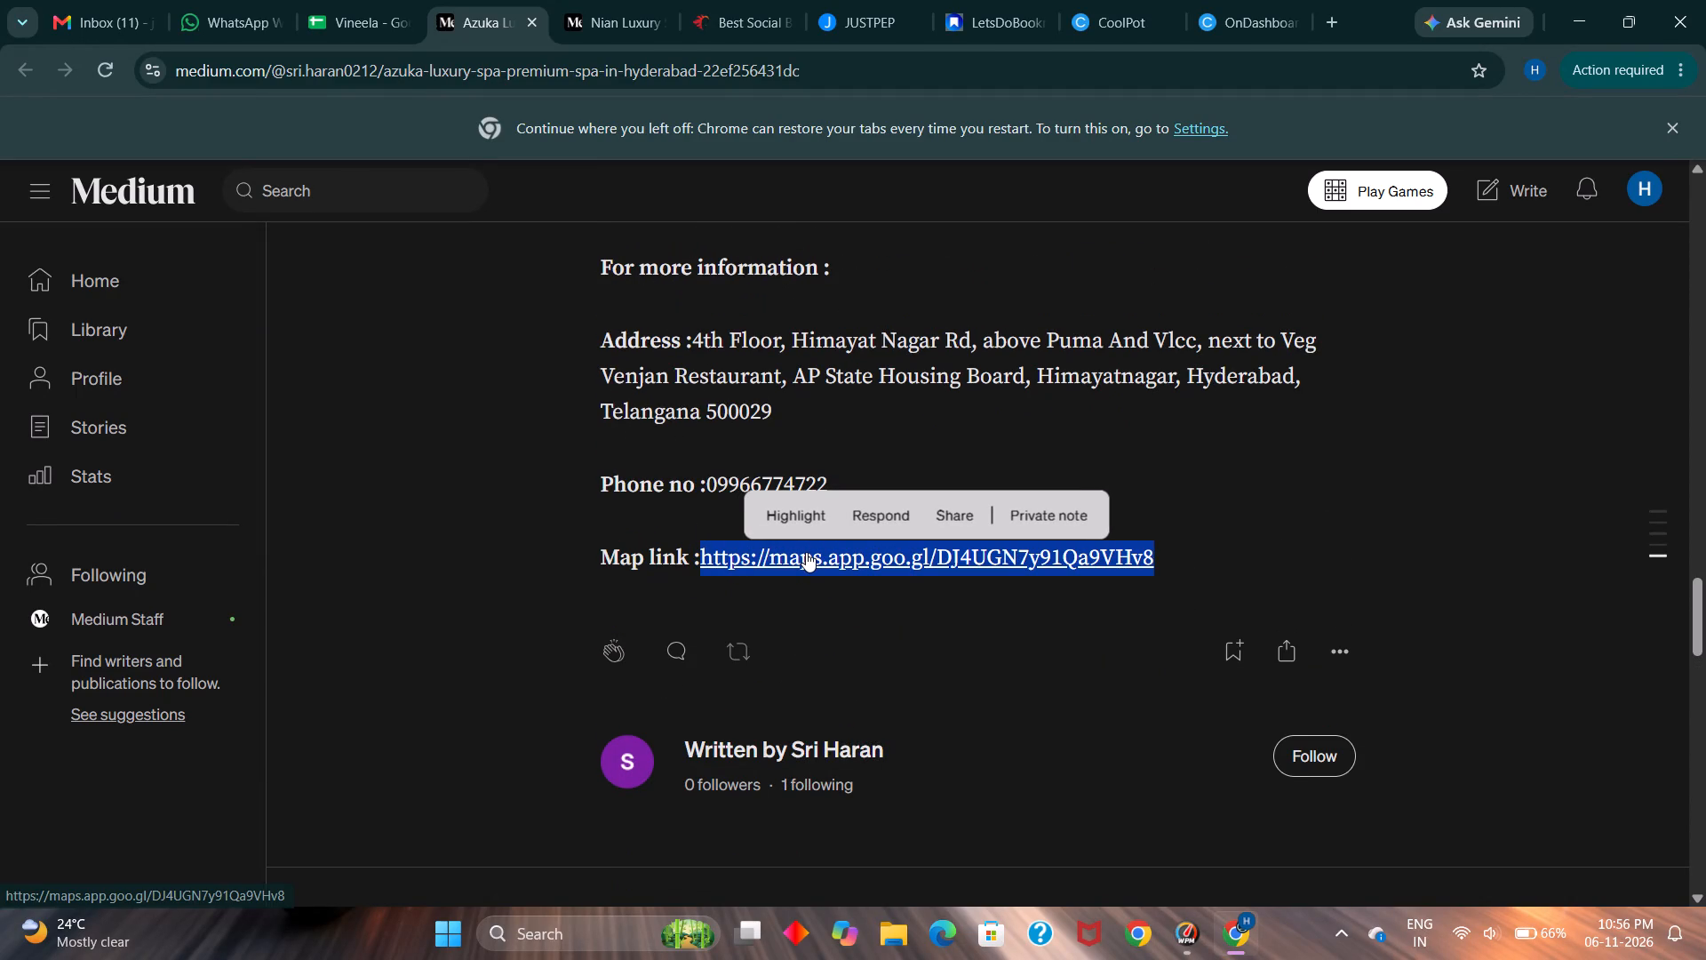
pyautogui.hotkey('ctrl', 'c')
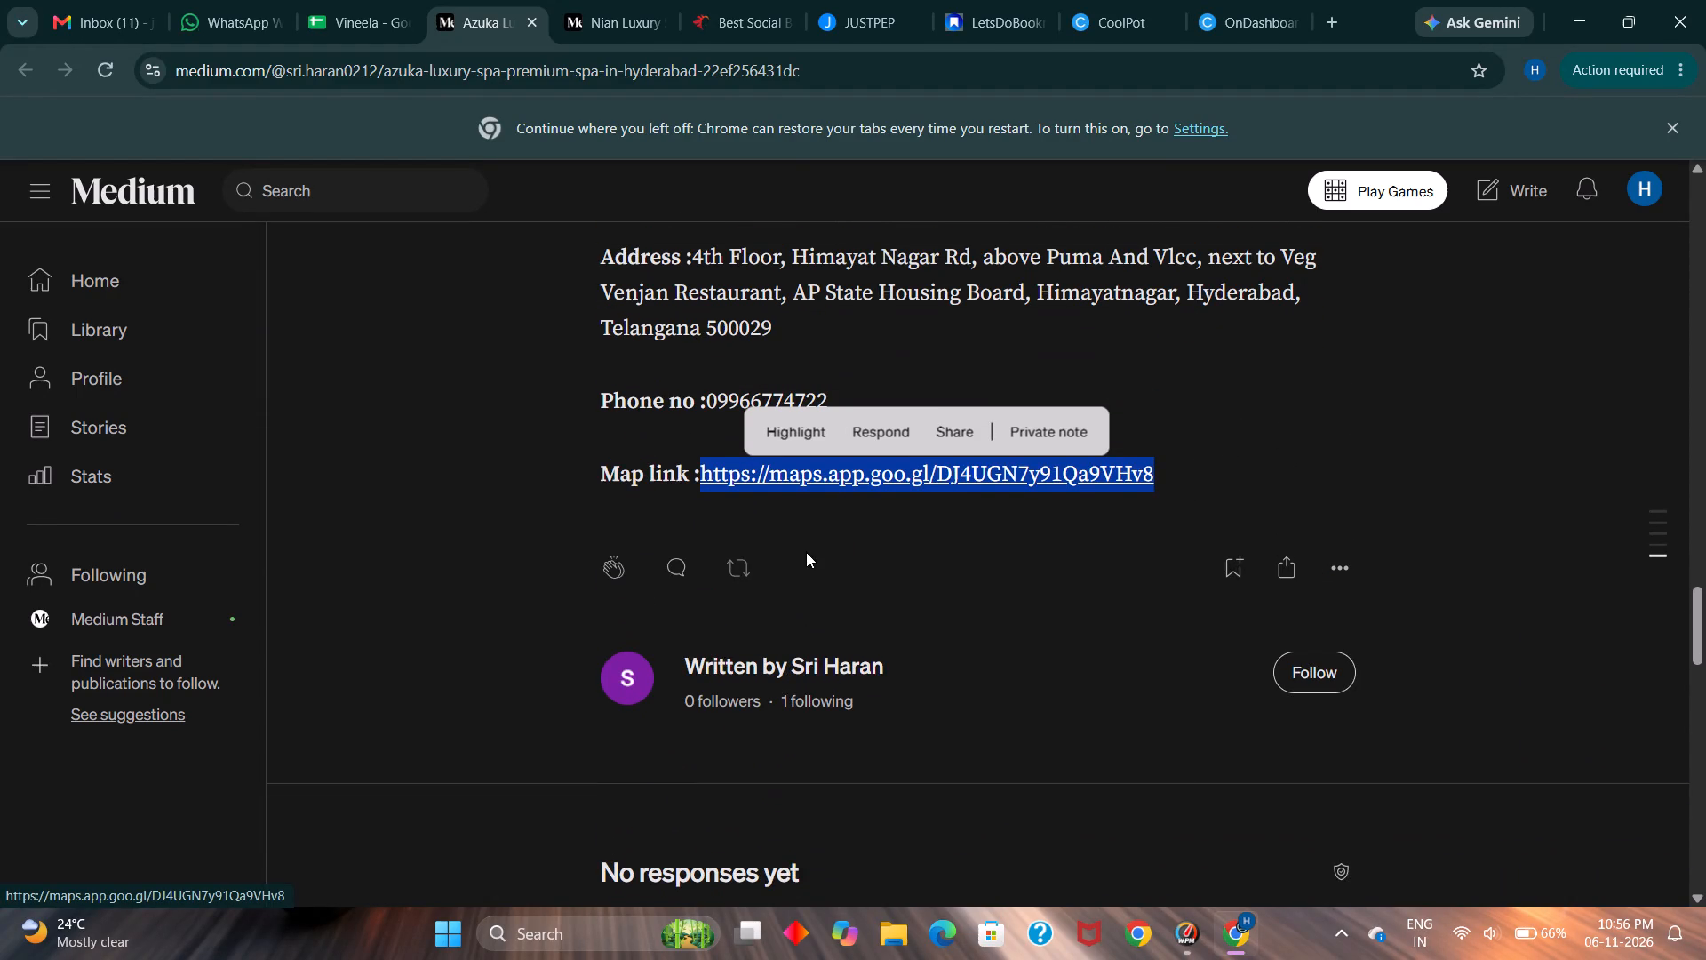
# Submit the copied Azuka Luxury Spa map link as the unique news URL on fastbookmarkings.com and continue to the article details.
pyautogui.click(732, 19)
pyautogui.click(323, 646)
pyautogui.hotkey('ctrl', 'v')
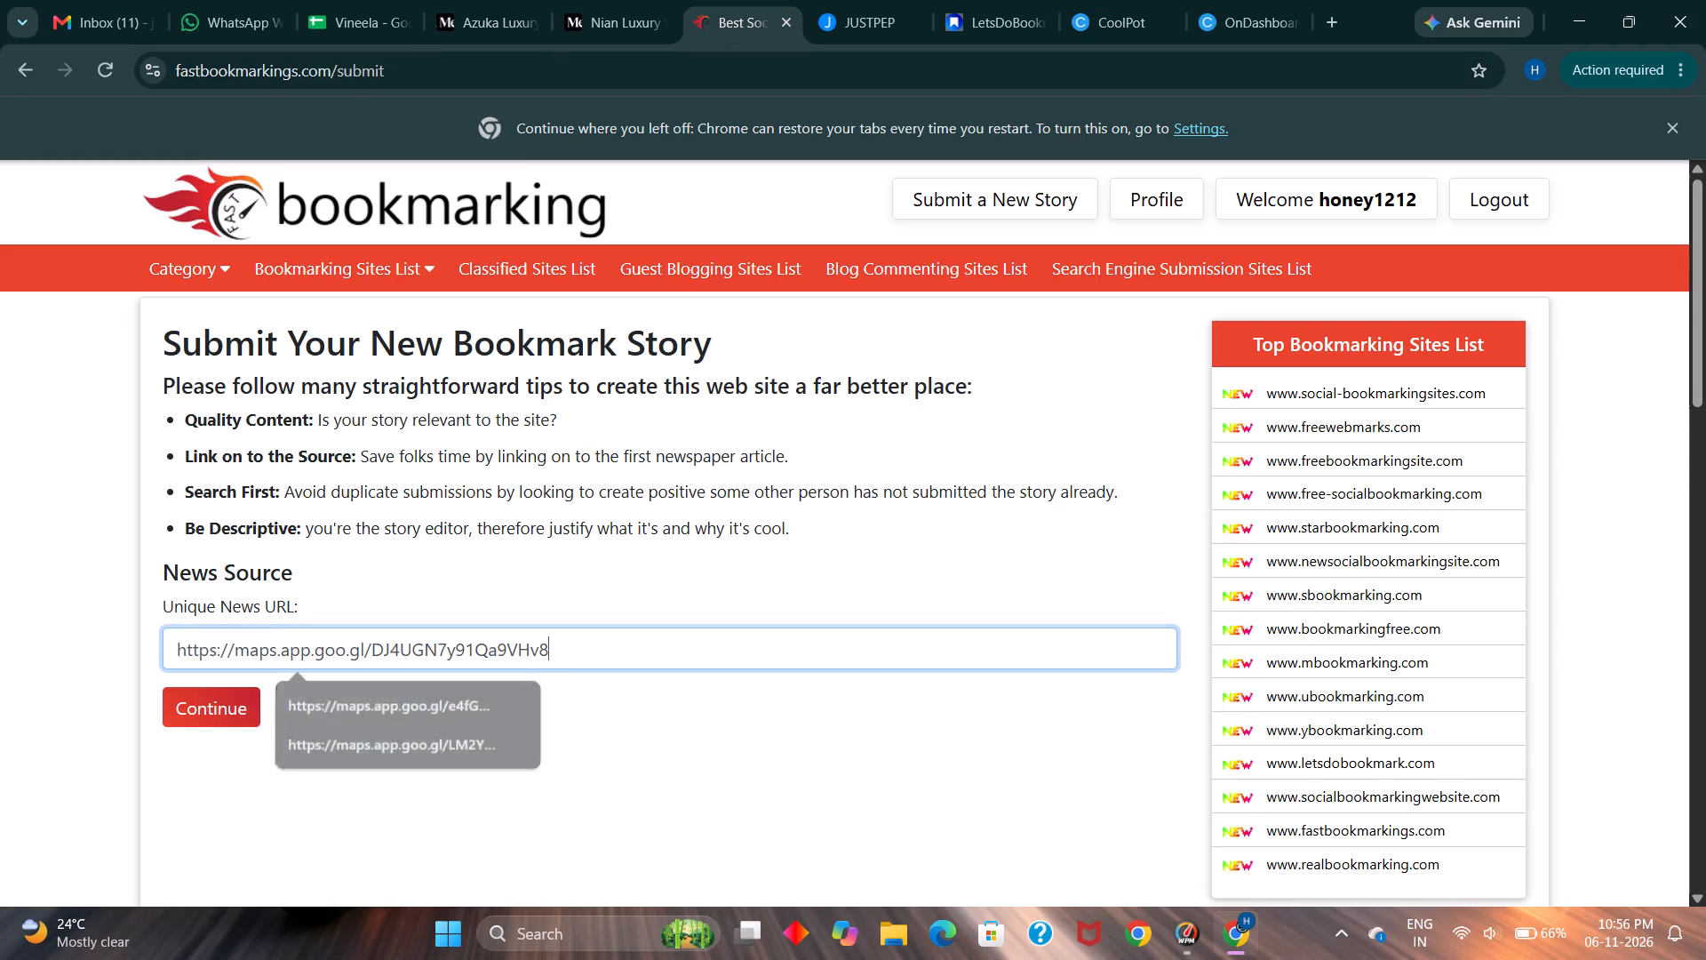
pyautogui.hscroll(-1, 323, 646)
pyautogui.click(201, 702)
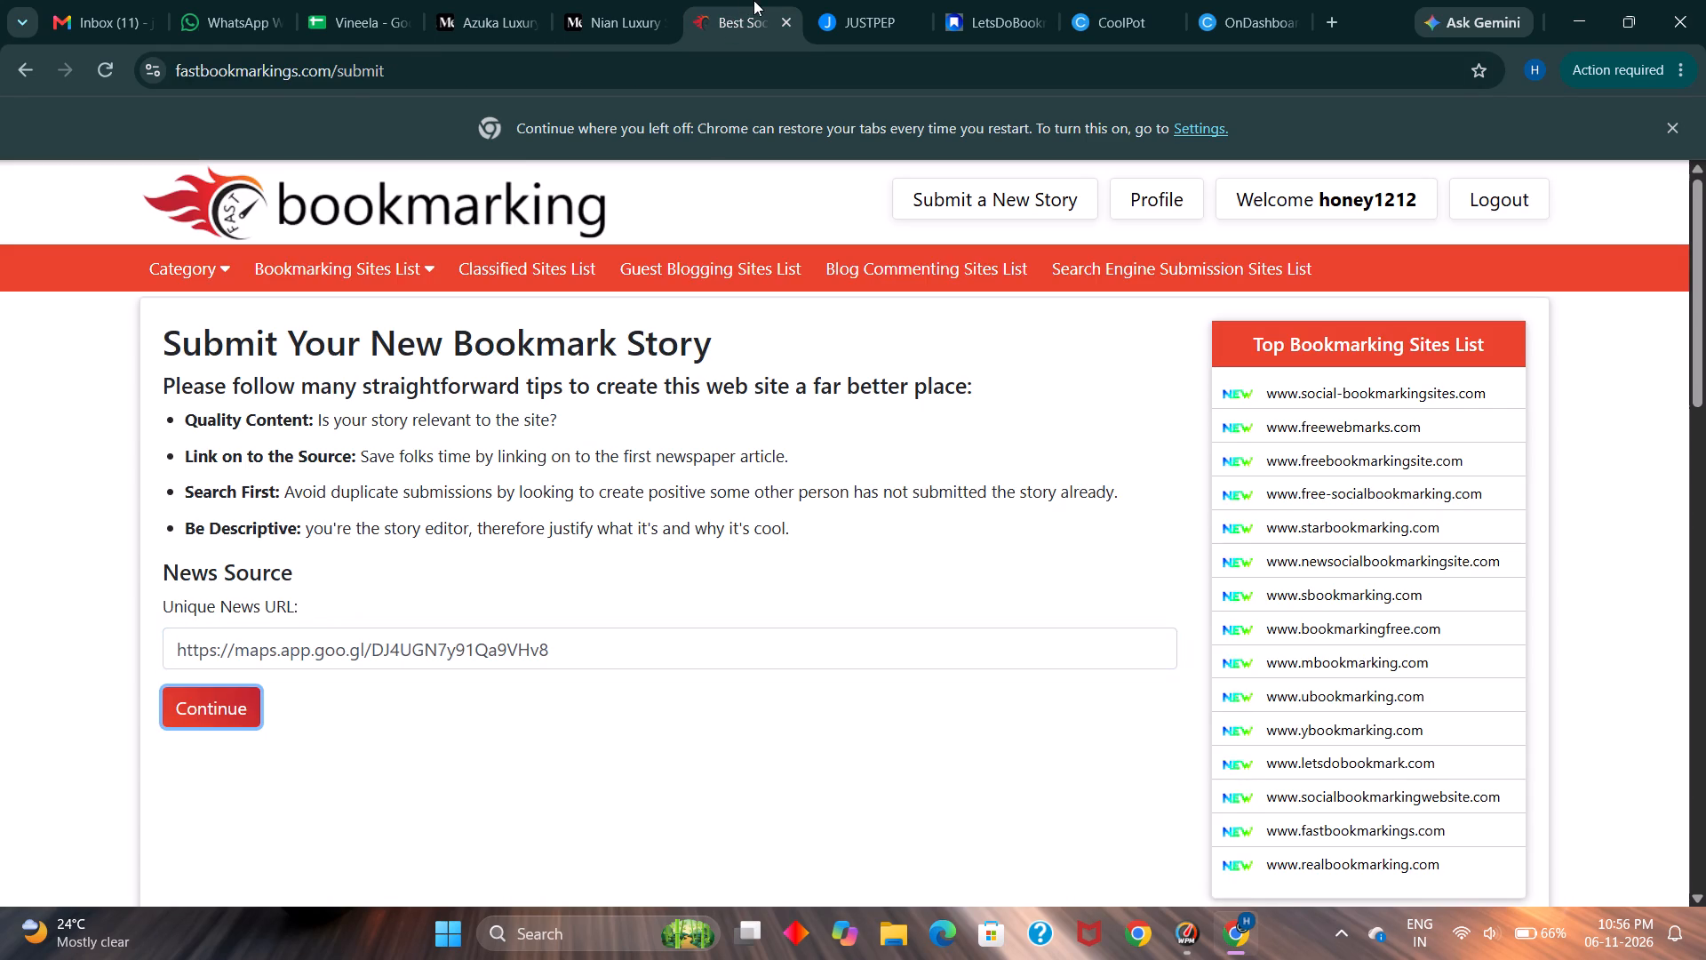
# Submit the copied Azuka Luxury Spa map link as the new story URL on justpep.com.
pyautogui.click(843, 18)
pyautogui.press('Down')
pyautogui.press('Down')
pyautogui.press('Down')
pyautogui.press('Down')
pyautogui.press('Down')
pyautogui.press('Down')
pyautogui.press('Down')
pyautogui.press('Down')
pyautogui.press('Down')
pyautogui.press('Down')
pyautogui.press('Down')
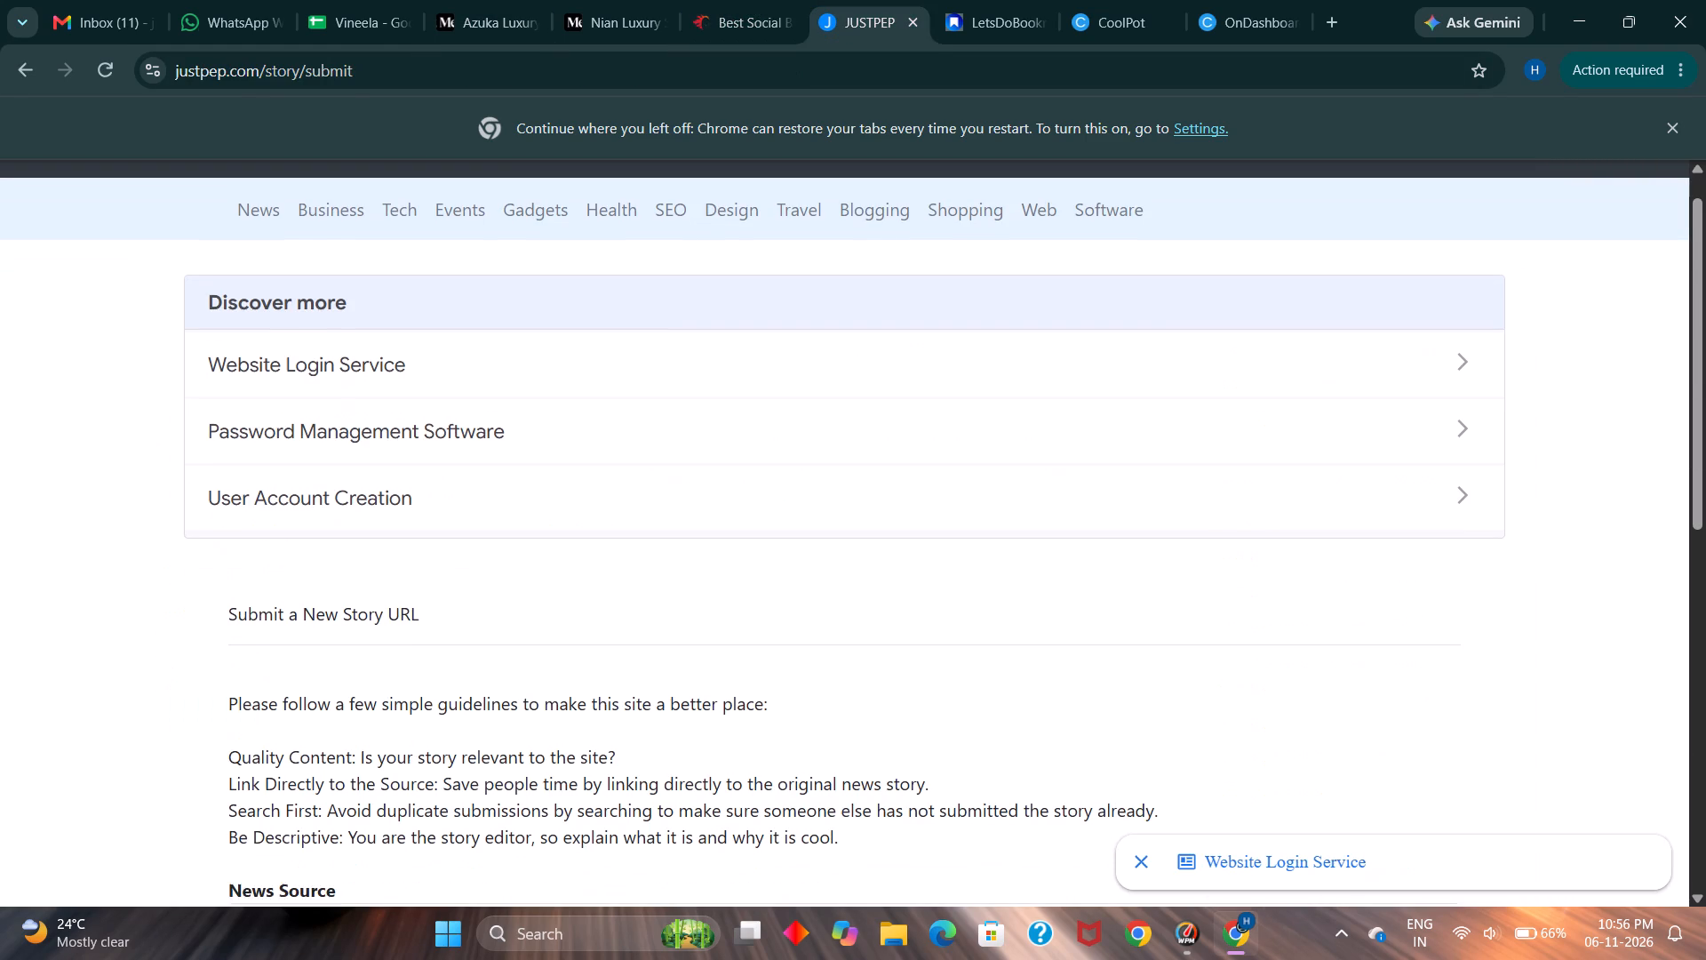
pyautogui.click(315, 544)
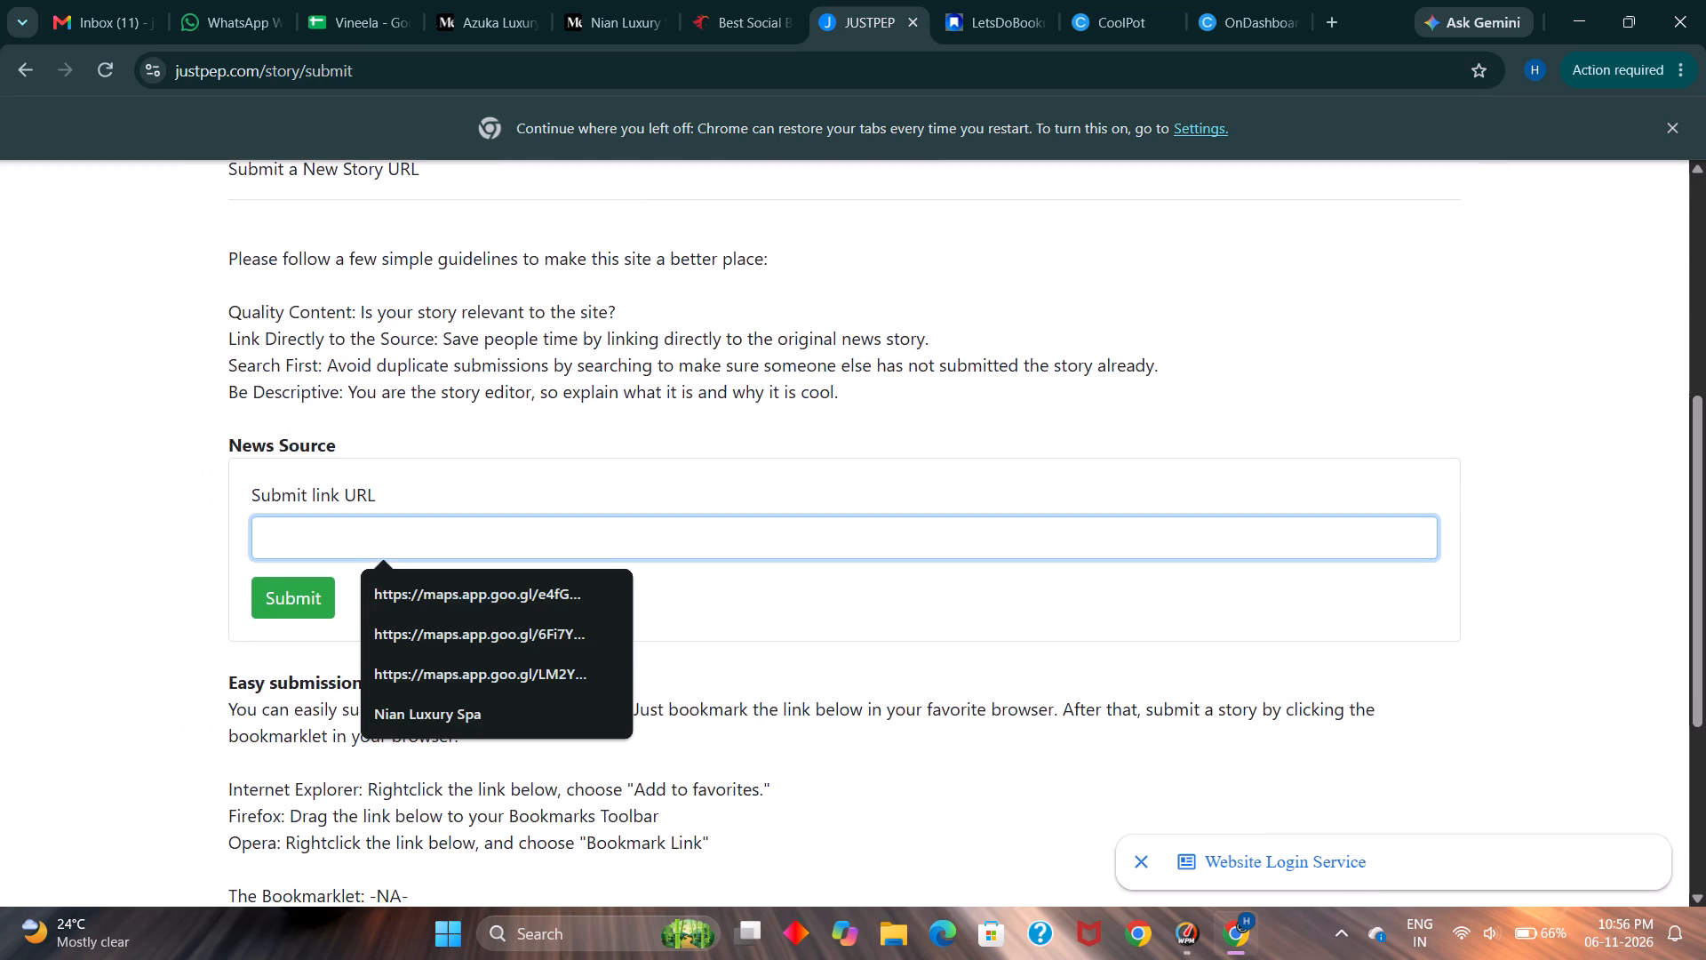
pyautogui.hotkey('ctrl', 'v')
pyautogui.click(294, 583)
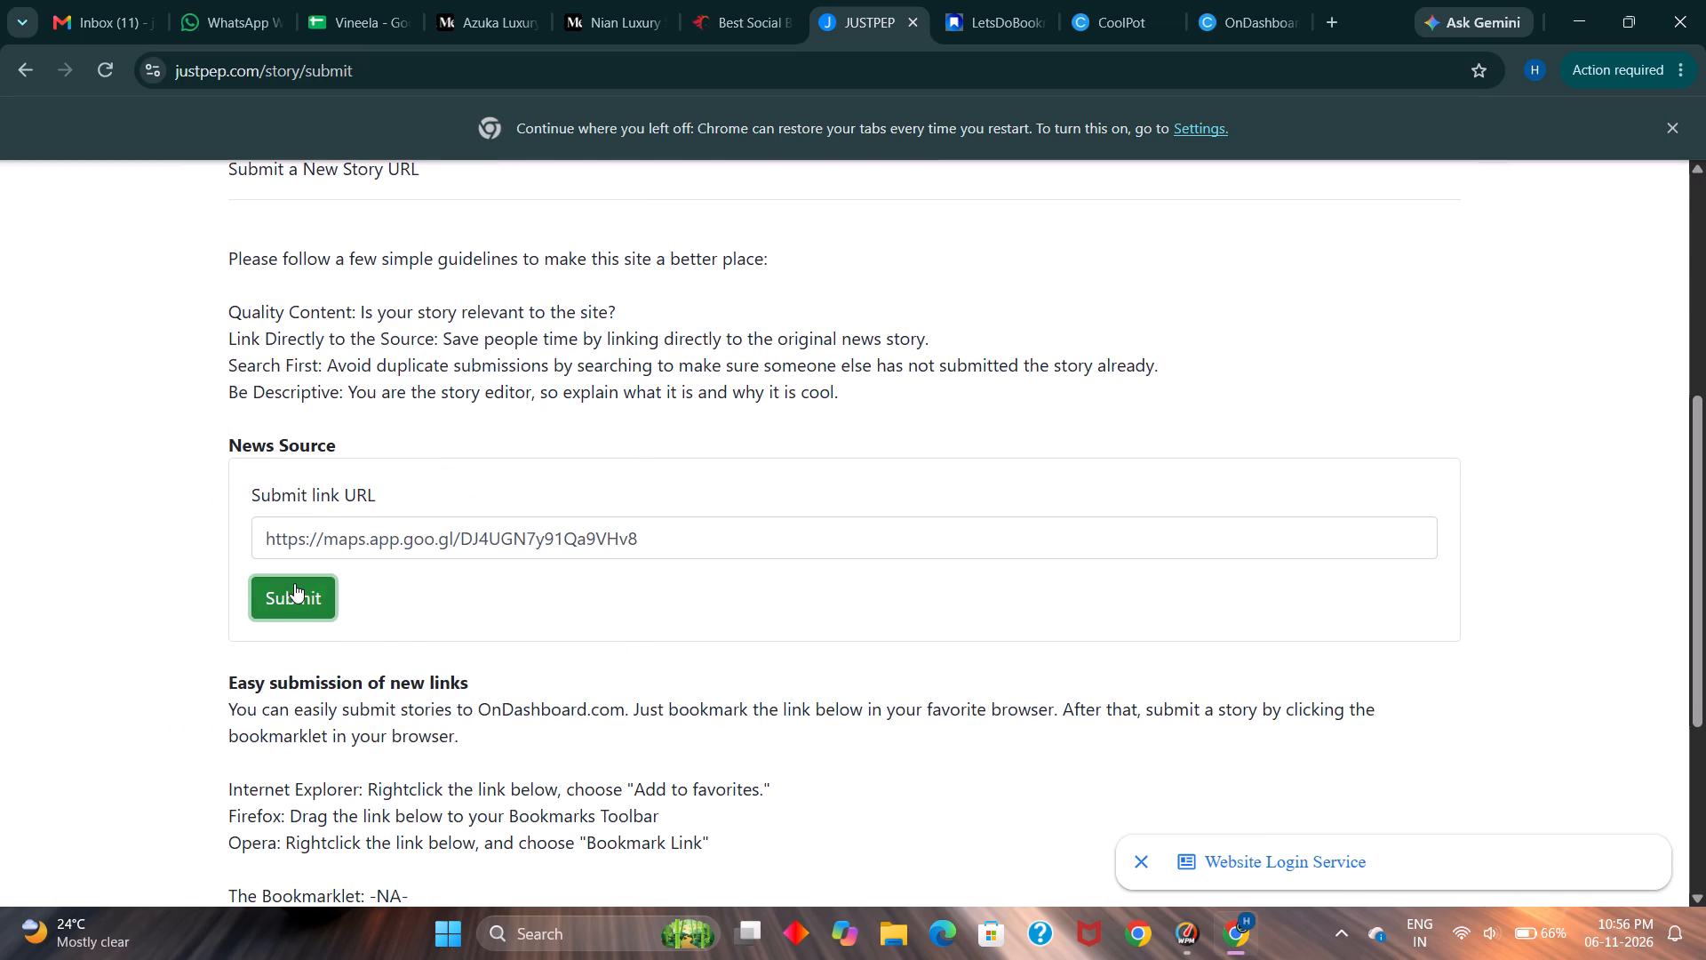
pyautogui.click(959, 0)
pyautogui.click(257, 693)
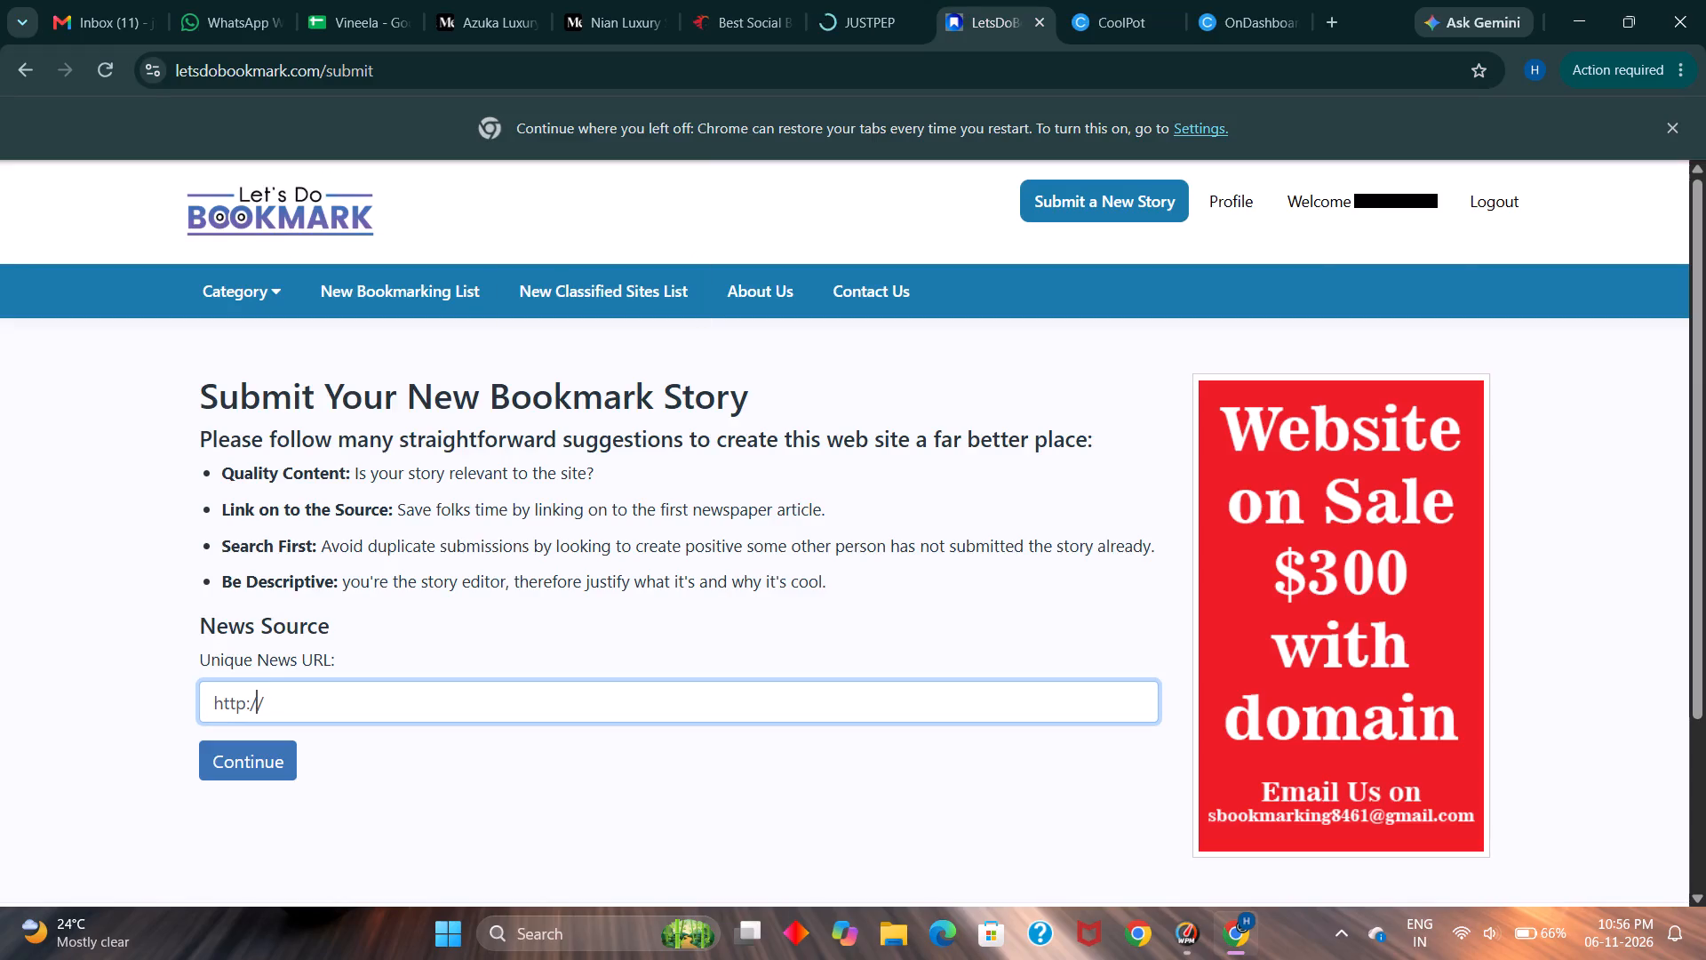
pyautogui.click(291, 708)
pyautogui.press('BackSpace')
pyautogui.press('BackSpace')
pyautogui.press('BackSpace')
pyautogui.press('BackSpace')
pyautogui.press('BackSpace')
pyautogui.press('BackSpace')
pyautogui.press('BackSpace')
pyautogui.press('BackSpace')
pyautogui.press('BackSpace')
pyautogui.press('BackSpace')
pyautogui.press('BackSpace')
pyautogui.press('BackSpace')
pyautogui.press('BackSpace')
pyautogui.press('BackSpace')
pyautogui.press('BackSpace')
pyautogui.press('BackSpace')
pyautogui.hotkey('ctrl', 'v')
pyautogui.scroll(1, 291, 708)
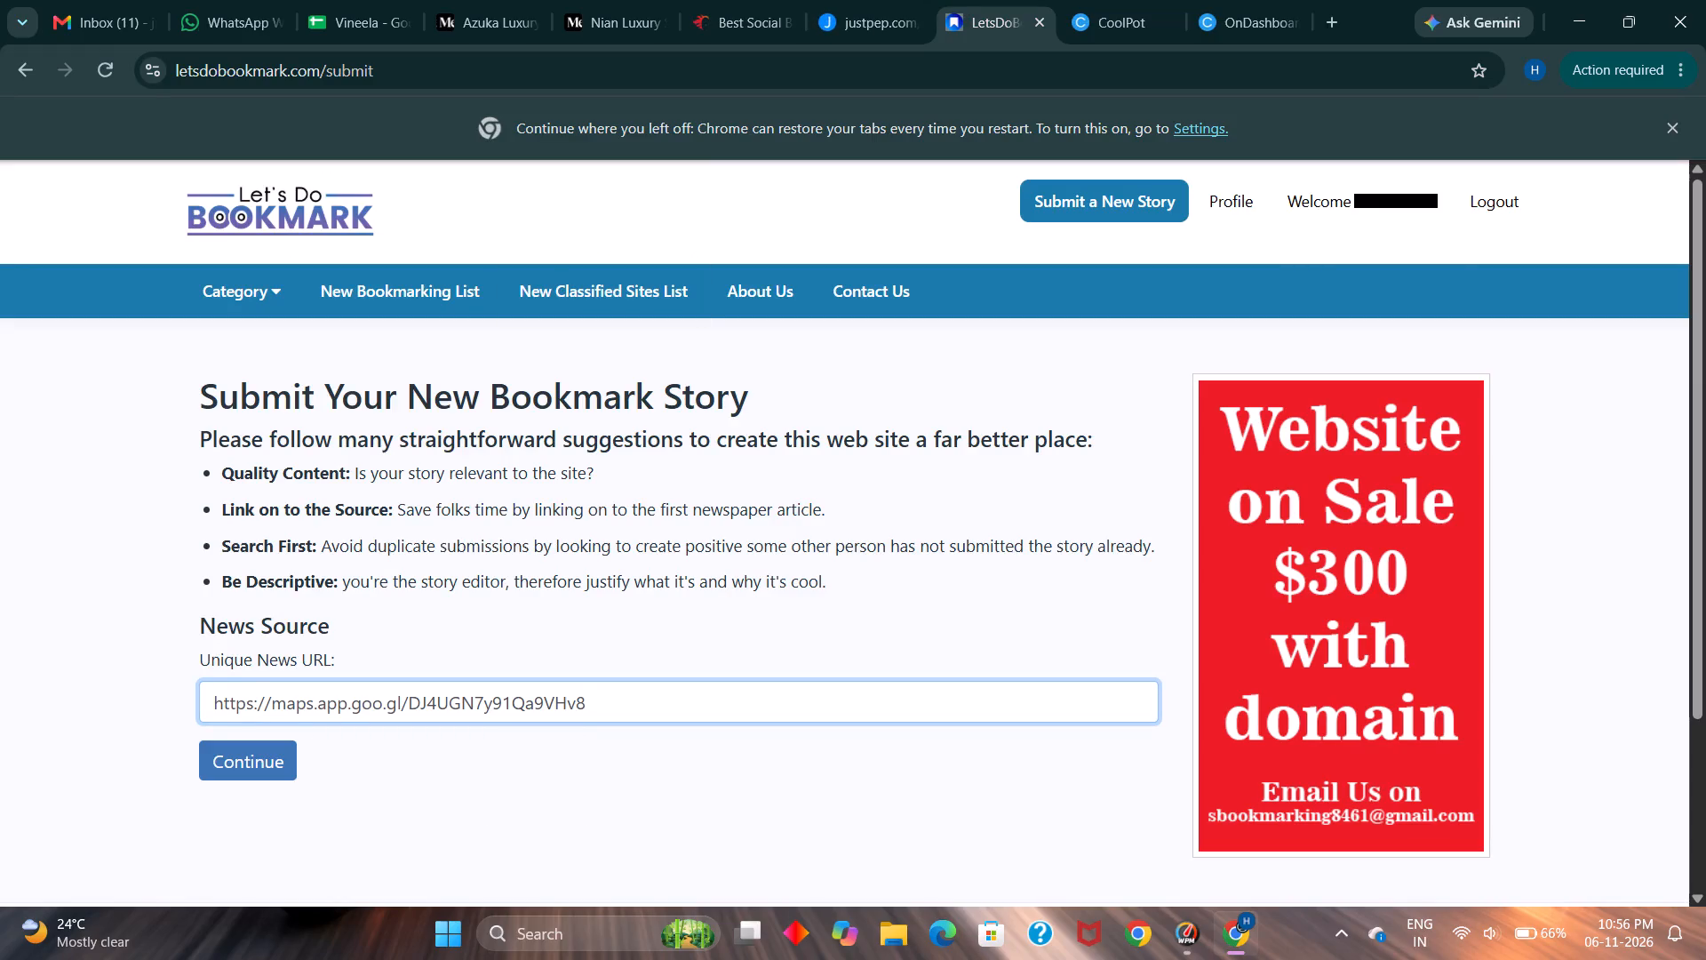
pyautogui.click(260, 750)
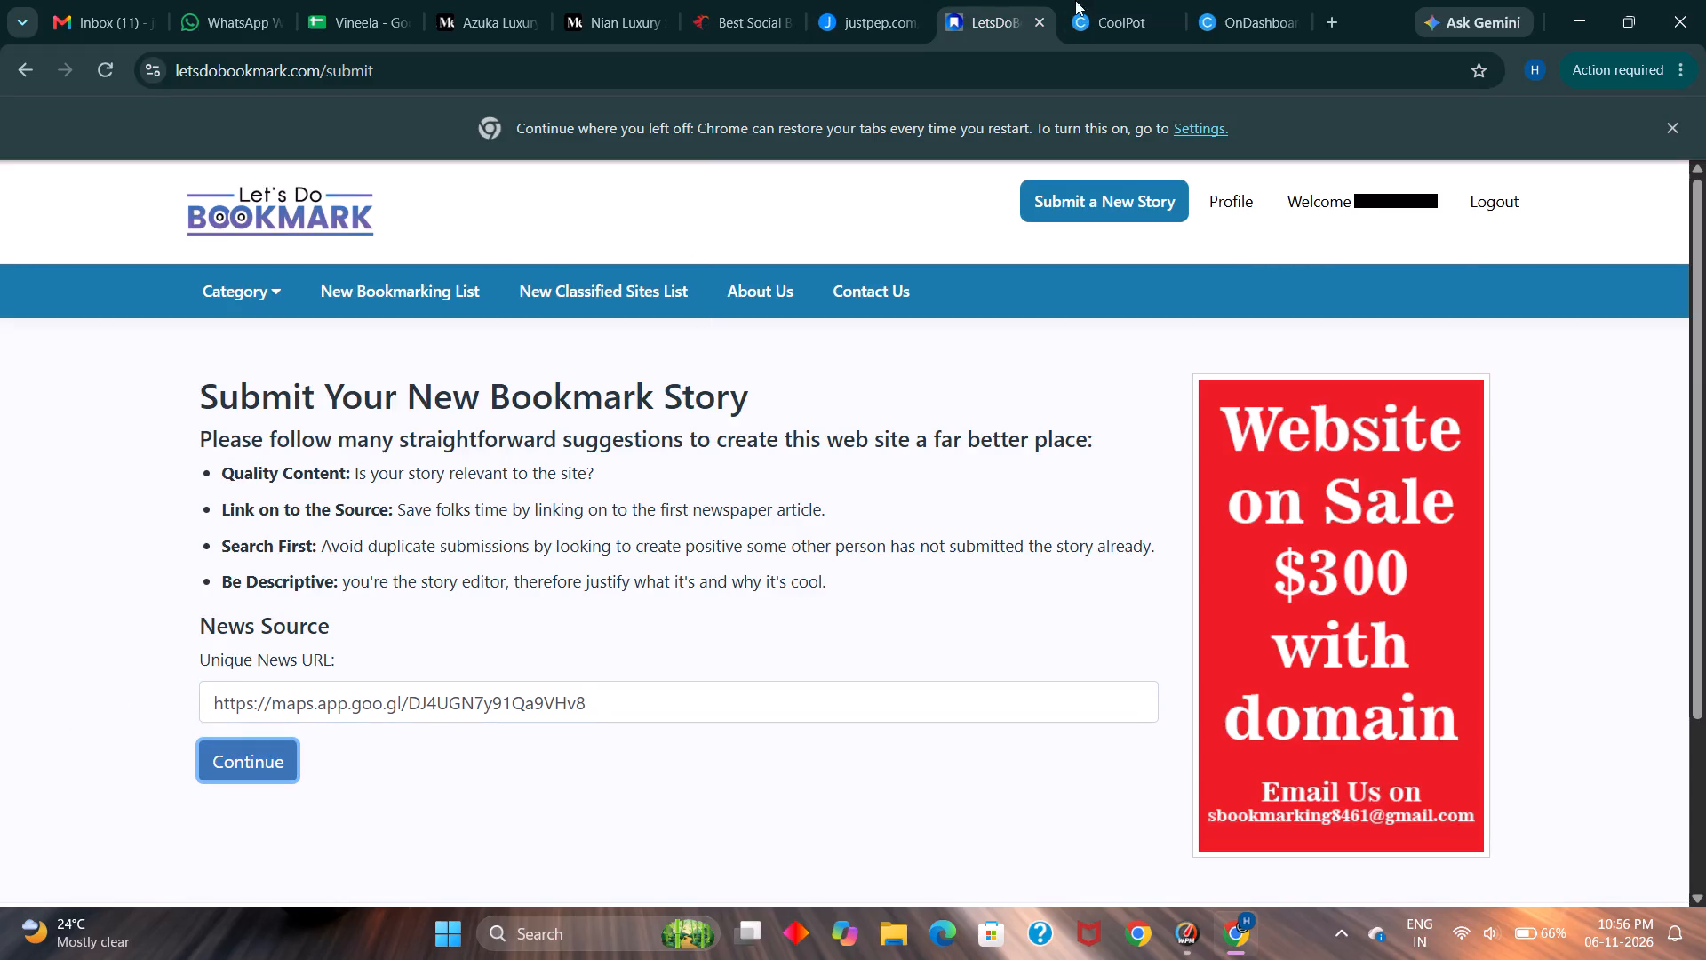
# Dismiss the advertisement on coolpot.com and submit the copied Azuka Luxury Spa map link as the new story URL.
pyautogui.click(1107, 14)
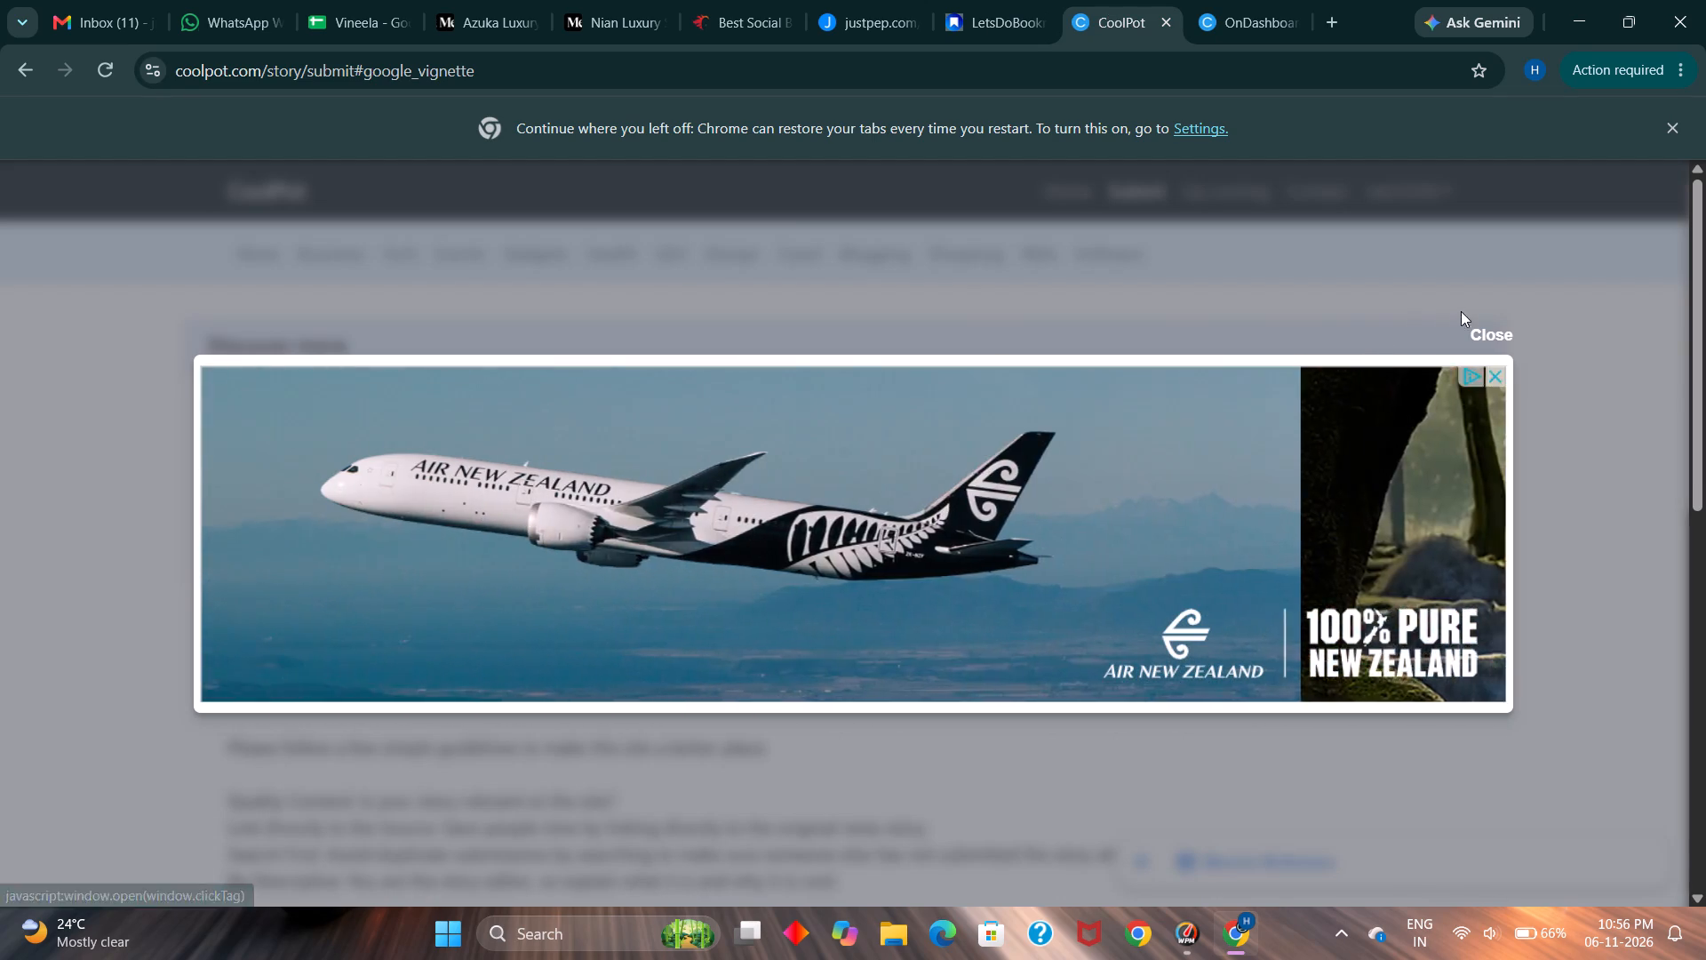
pyautogui.click(1480, 323)
pyautogui.press('Down')
pyautogui.press('Down')
pyautogui.press('Down')
pyautogui.press('Down')
pyautogui.press('Down')
pyautogui.press('Down')
pyautogui.press('Down')
pyautogui.press('Down')
pyautogui.press('Down')
pyautogui.press('Down')
pyautogui.press('Down')
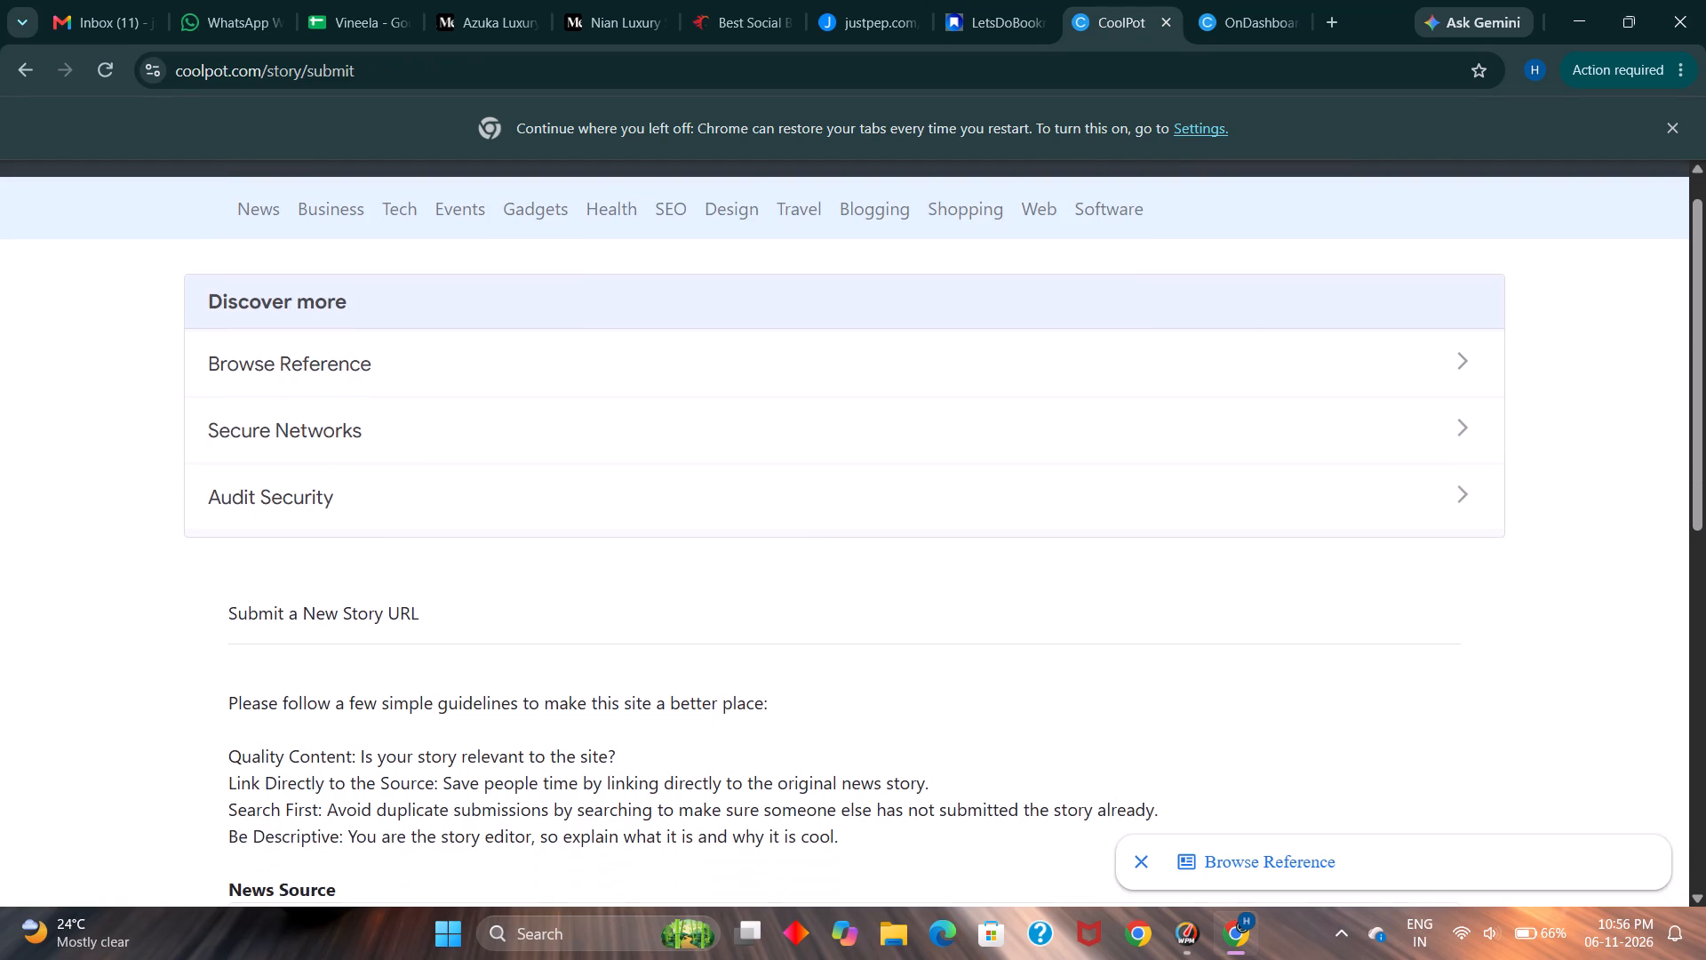
pyautogui.click(357, 543)
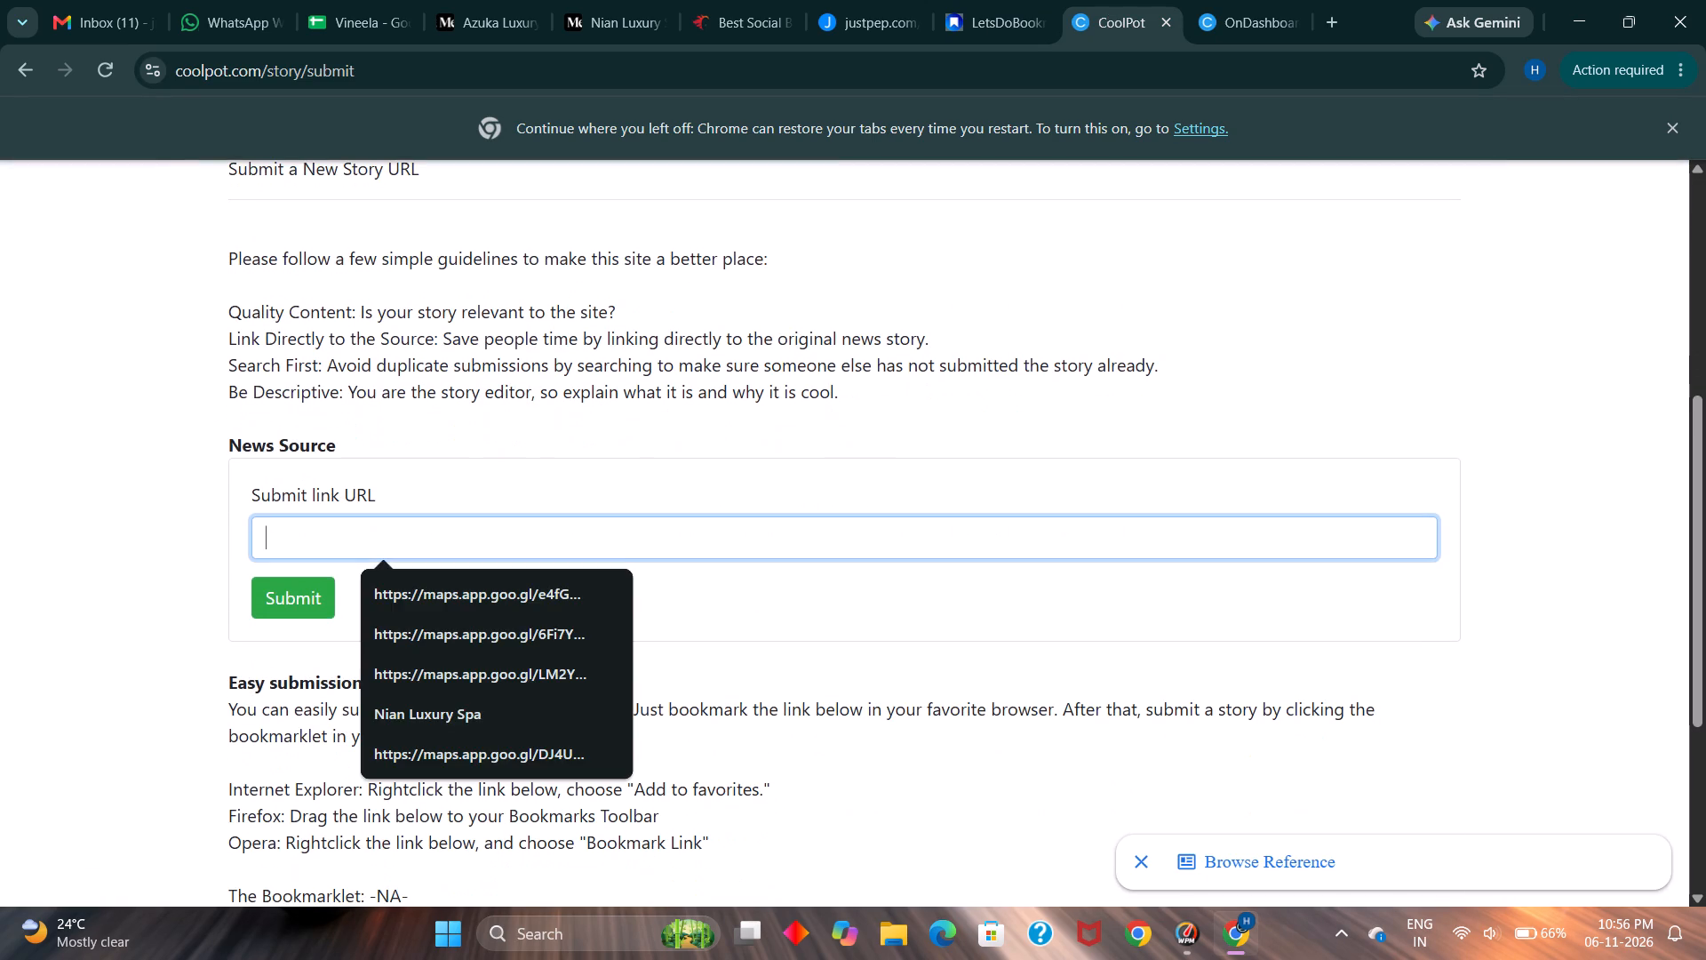
pyautogui.hotkey('ctrl', 'v')
pyautogui.click(300, 572)
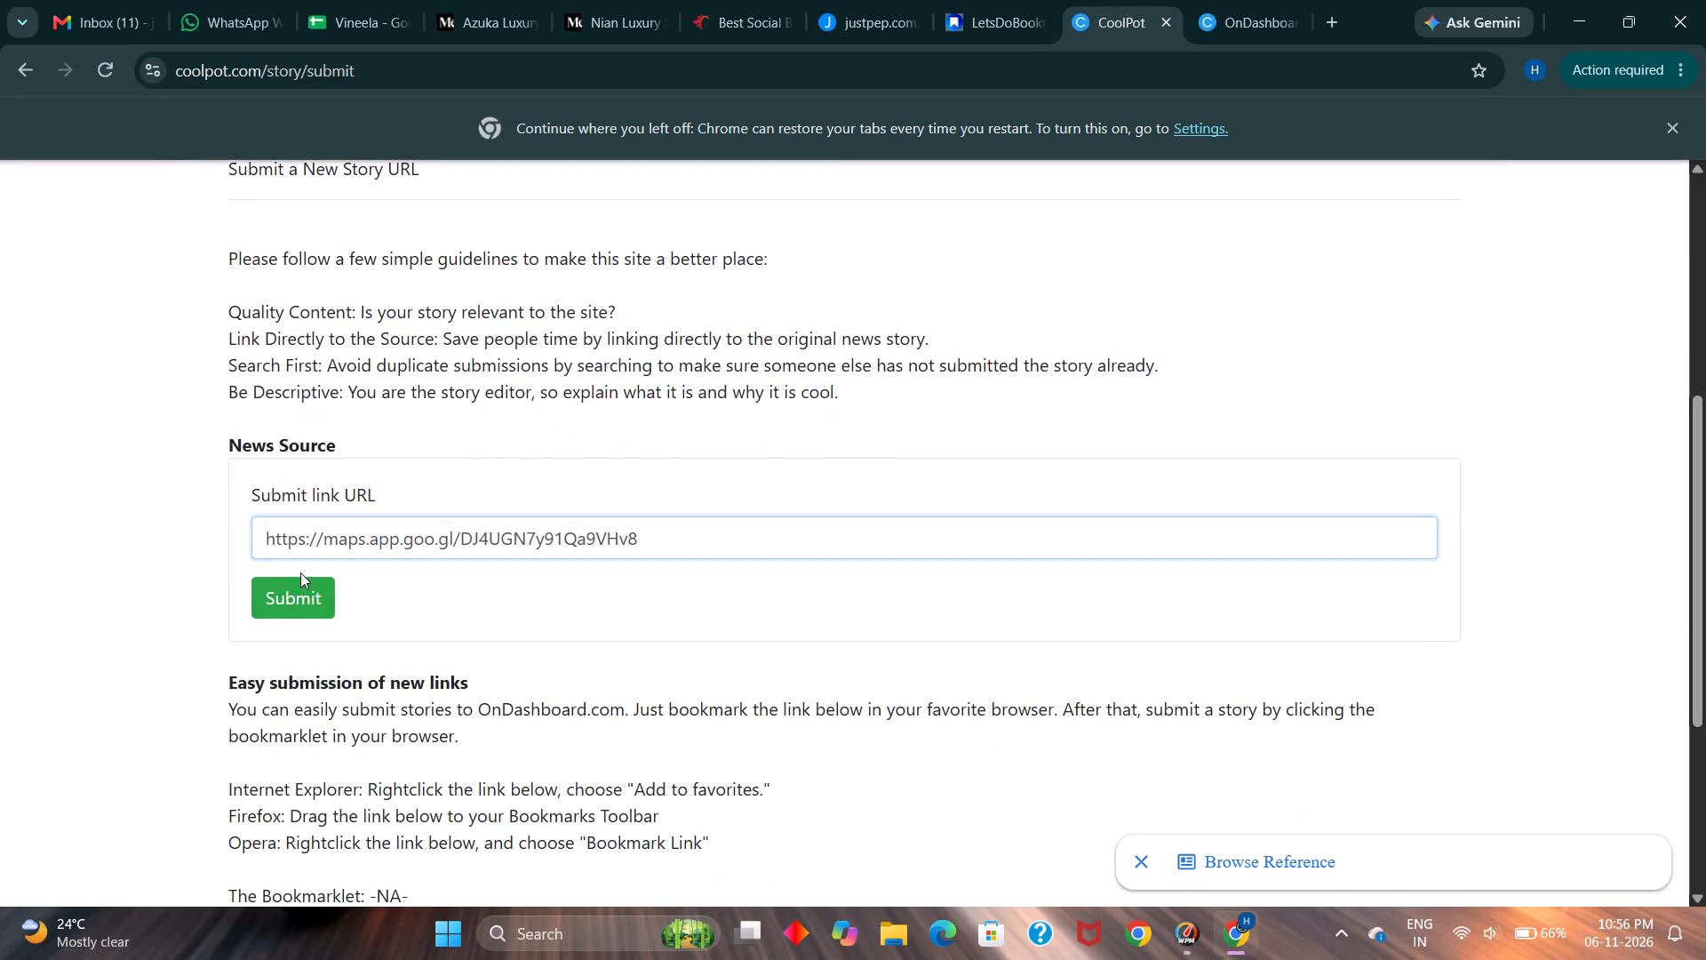
pyautogui.click(299, 589)
# Submit the copied Azuka Luxury Spa map link as the new story URL on ondashboard.com.
pyautogui.click(1220, 23)
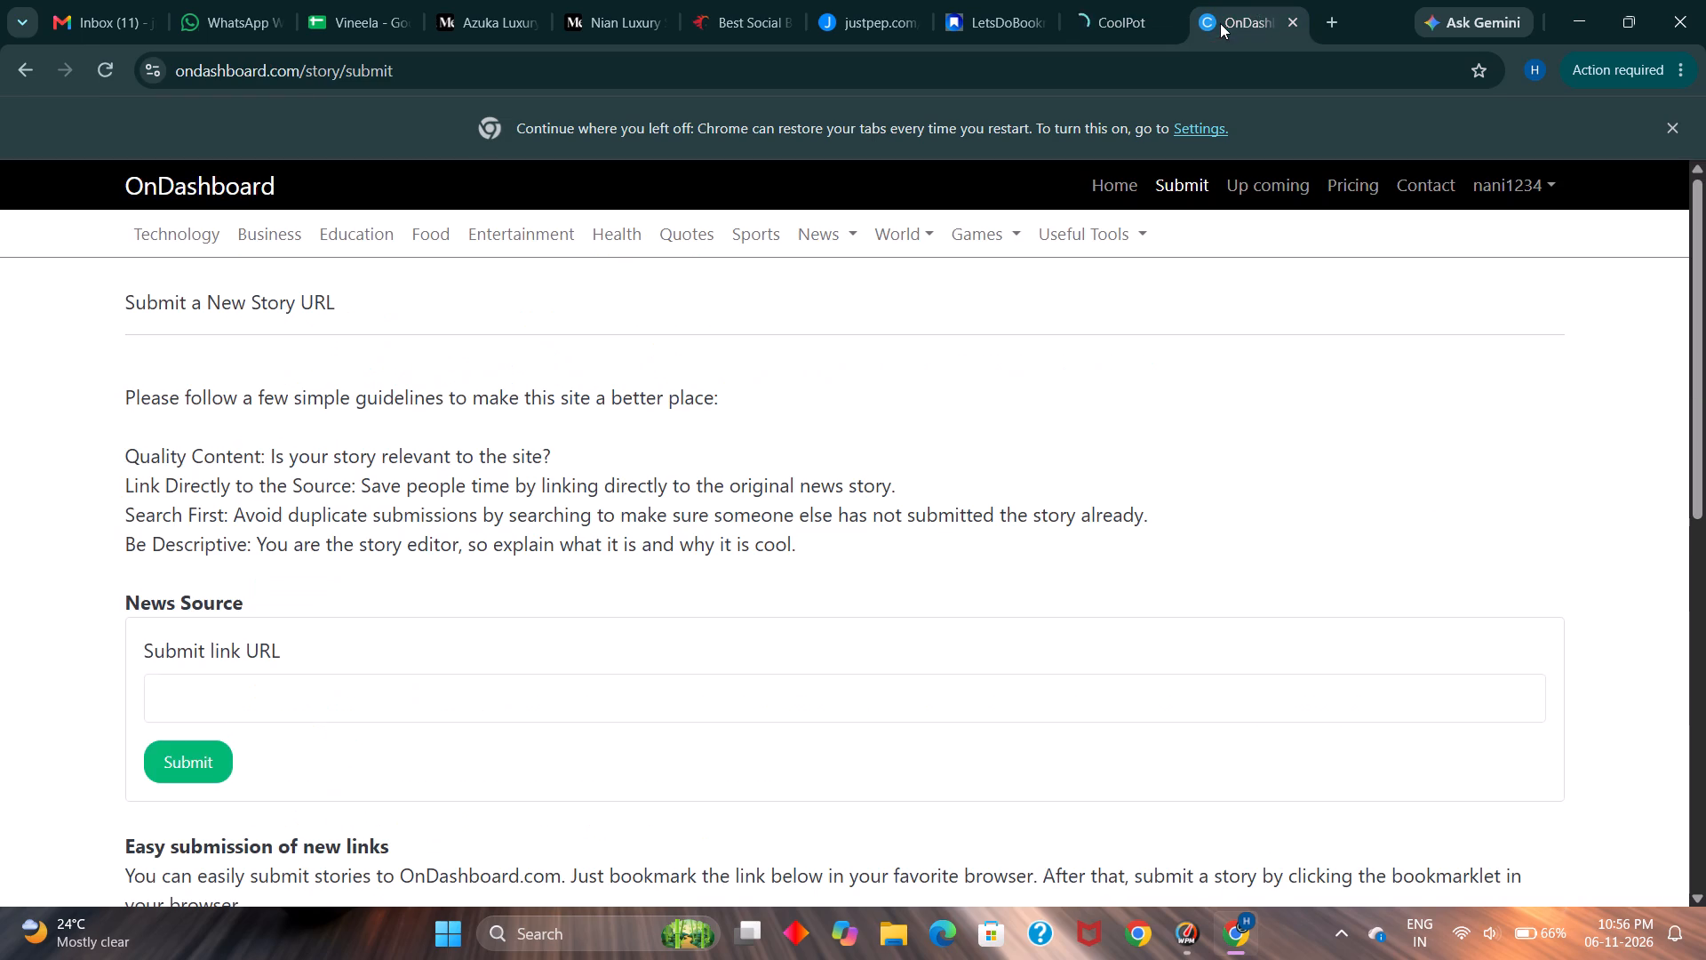
pyautogui.click(339, 698)
pyautogui.hotkey('ctrl', 'v')
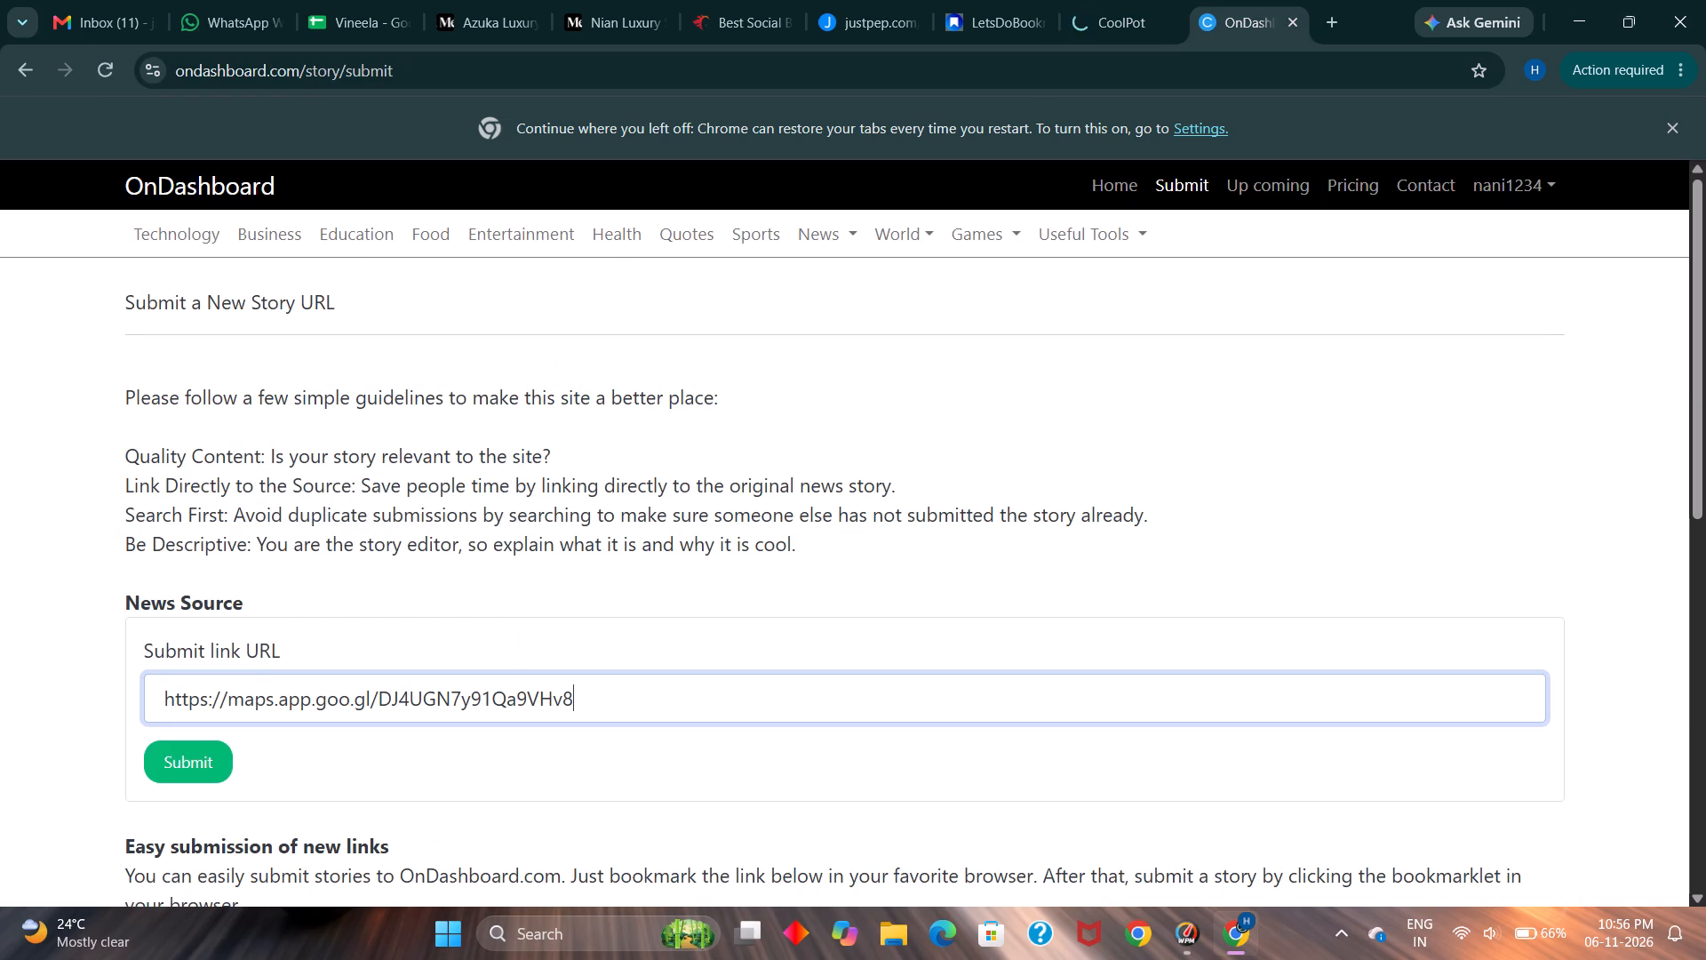
pyautogui.click(193, 754)
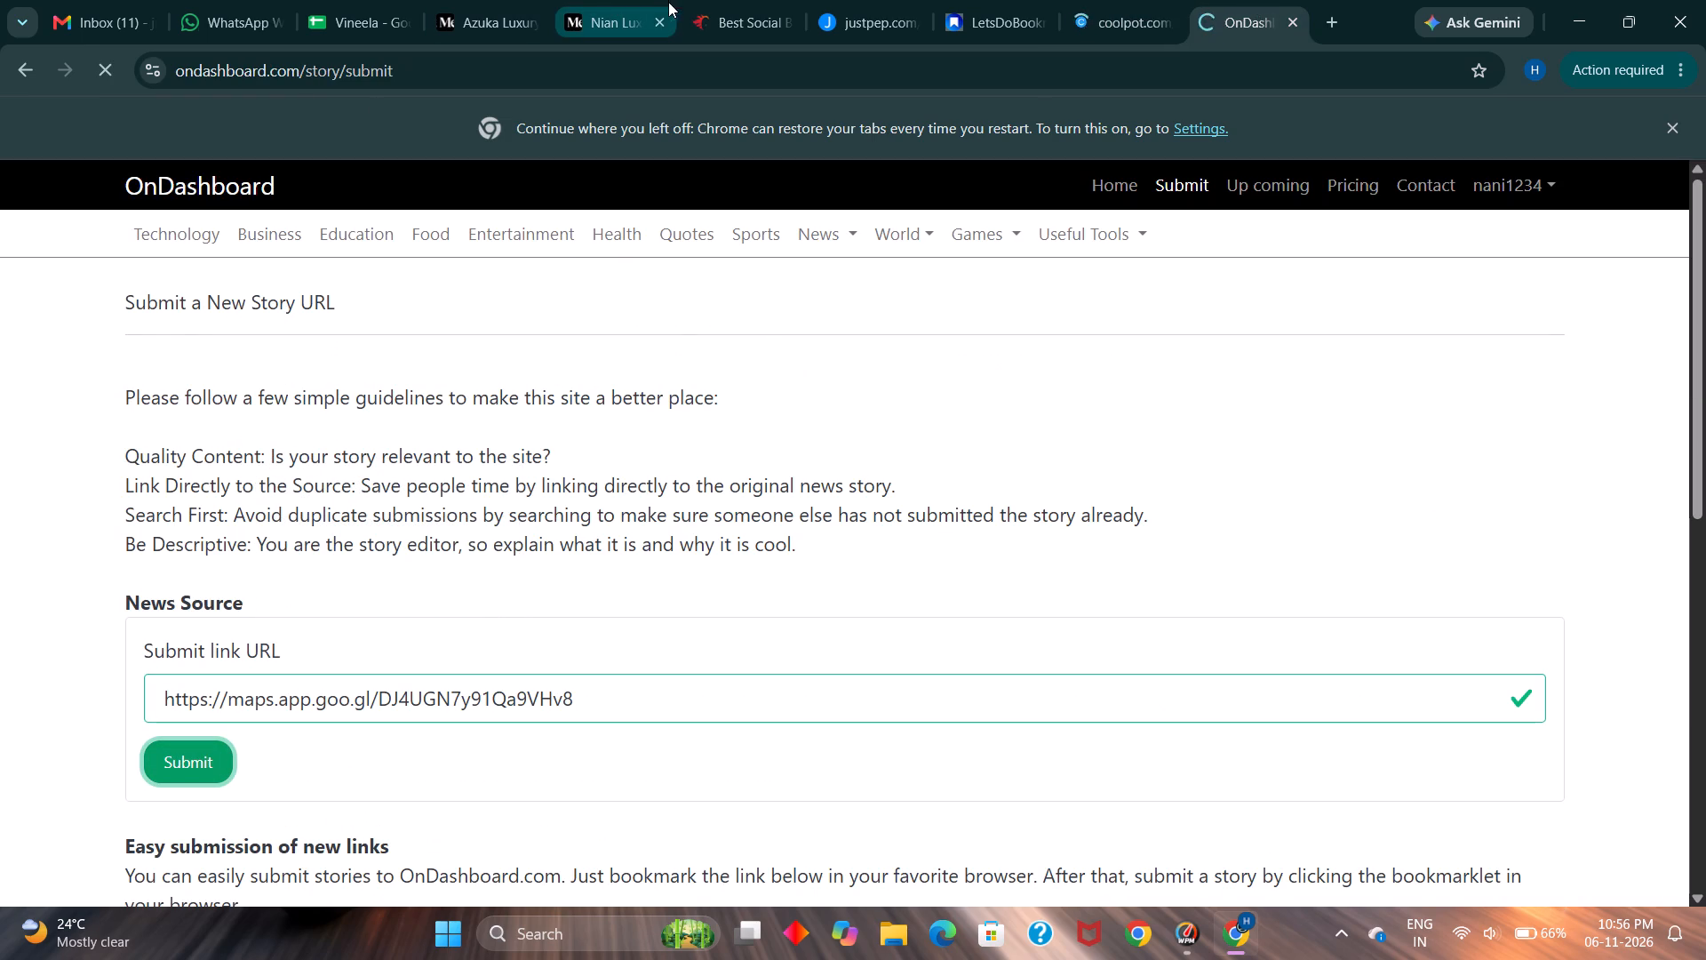
# Copy the Azuka Luxury Spa Medium article's body text, from "Welcome to Azuka Luxury Spa in Hyderabad" through the map link.
pyautogui.click(737, 7)
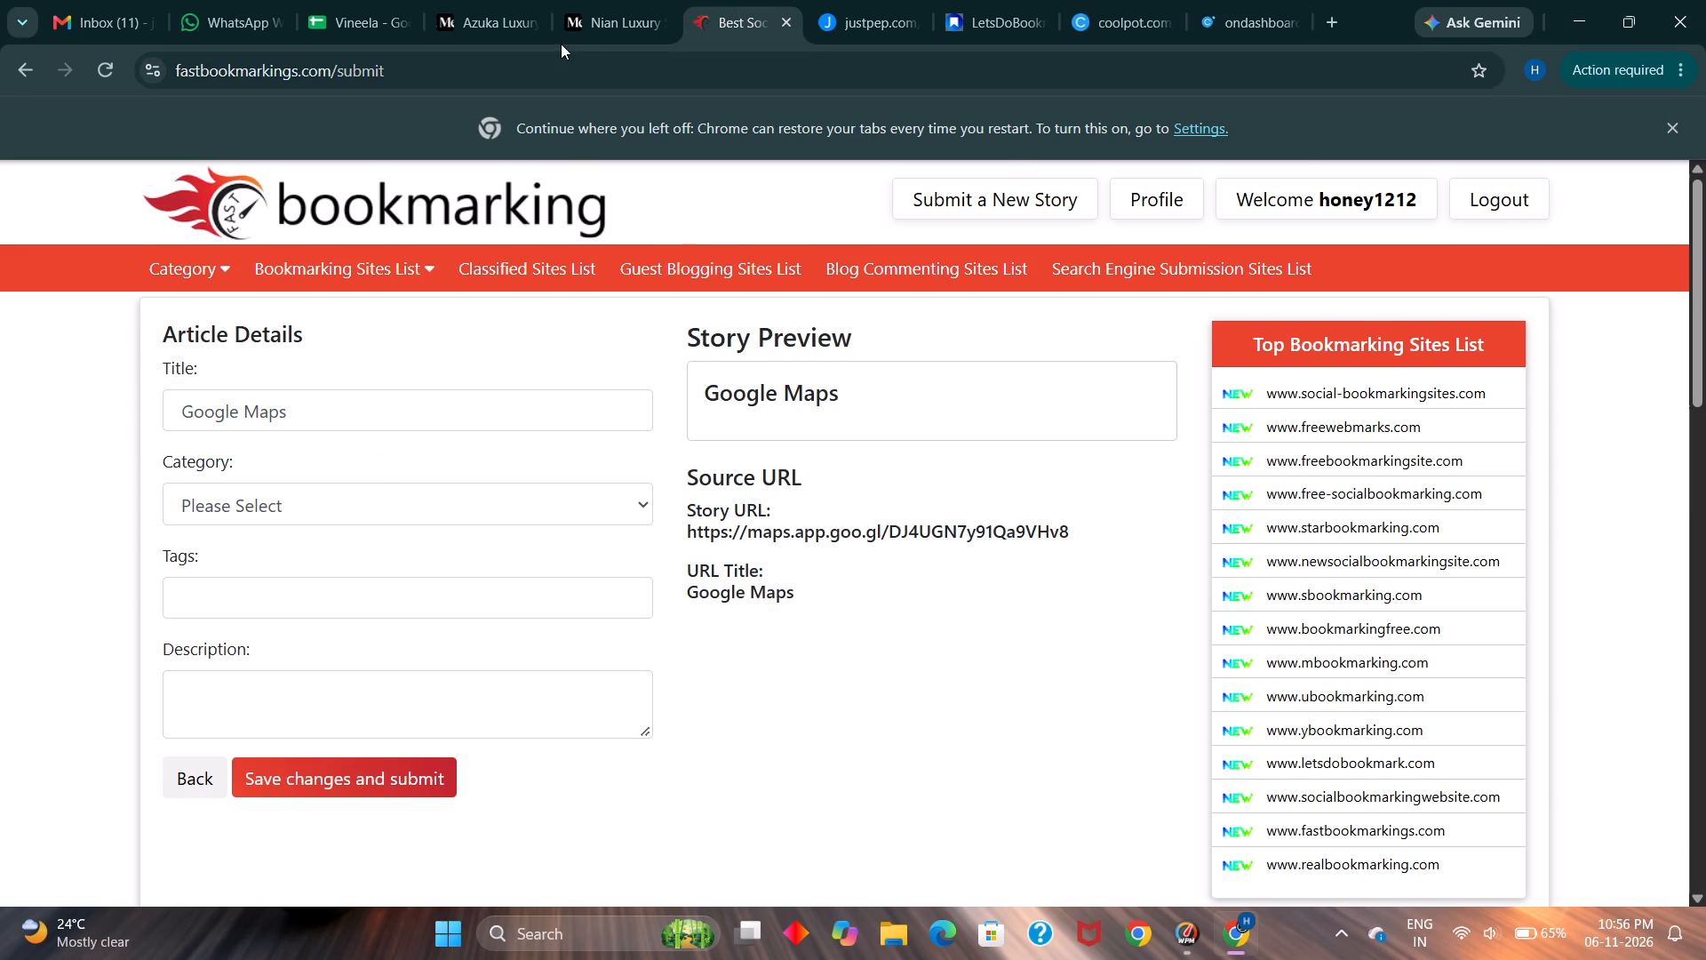
pyautogui.click(611, 1)
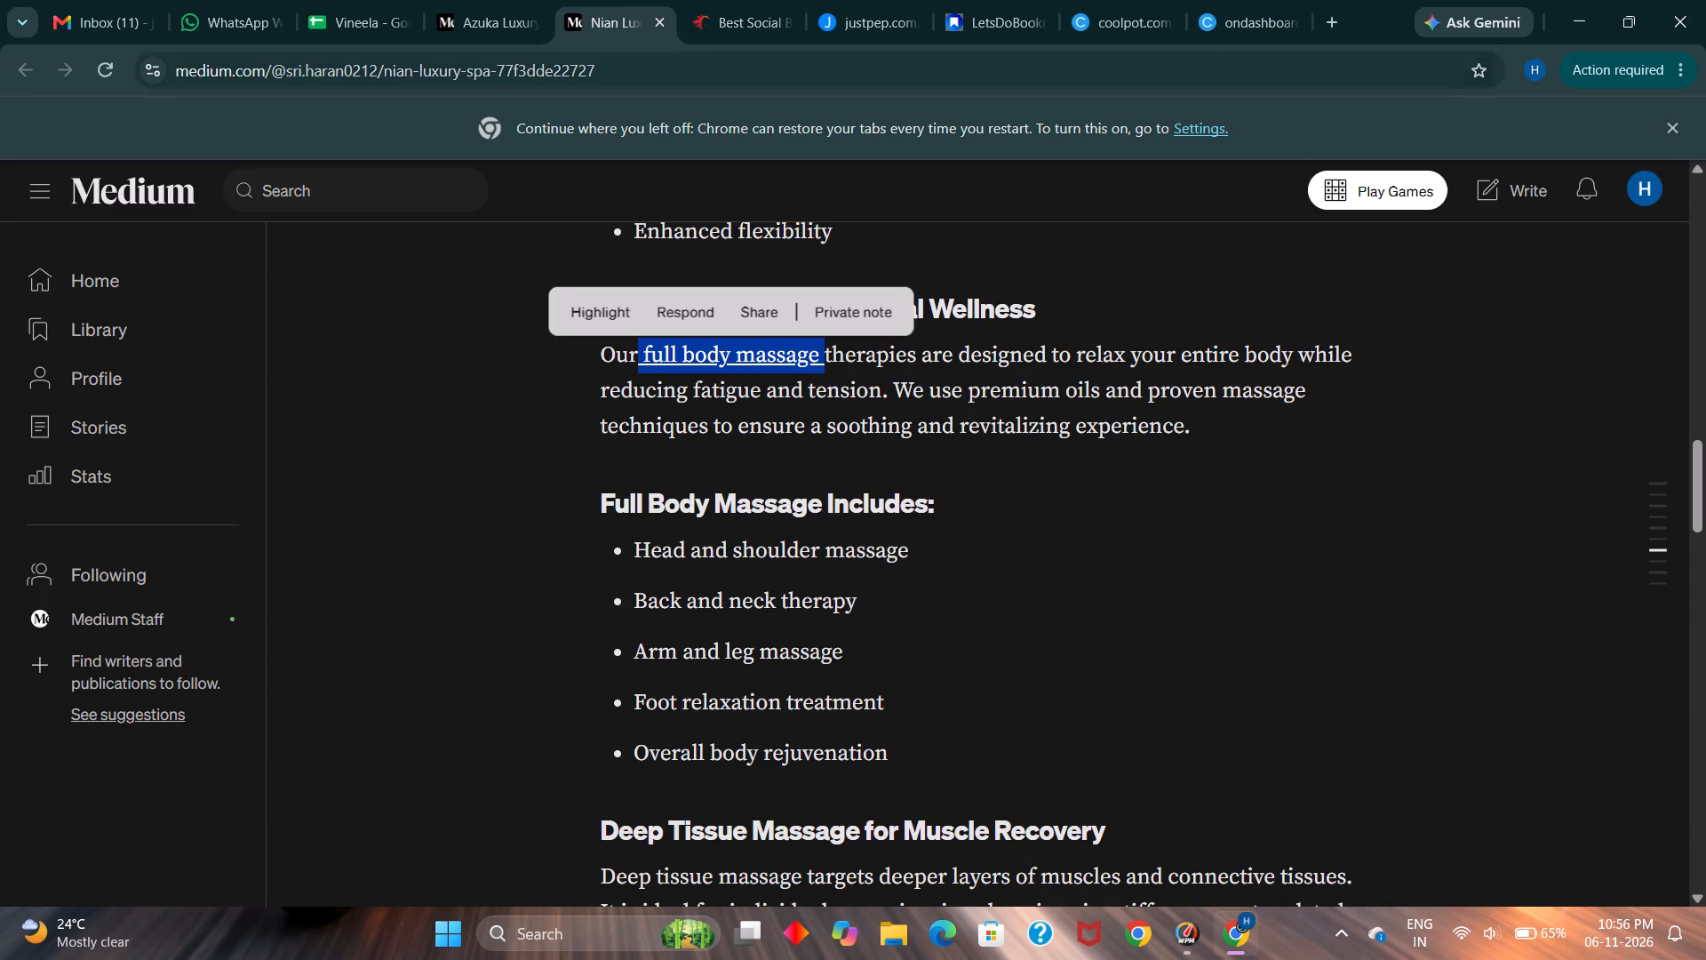
pyautogui.click(494, 17)
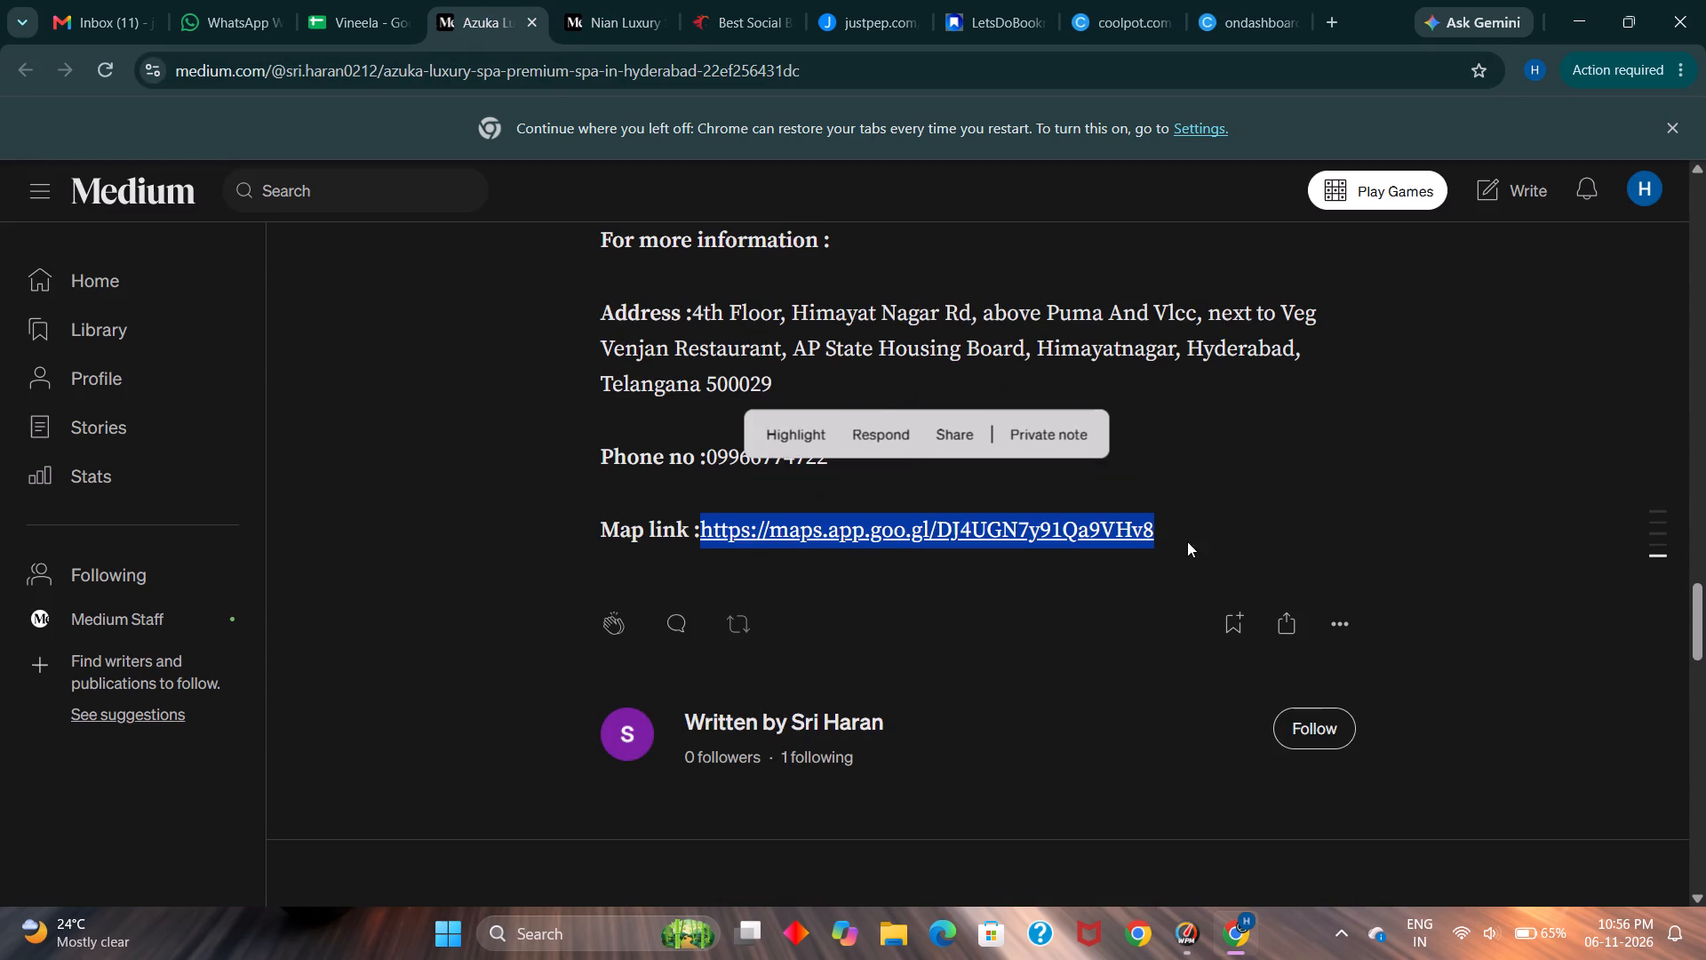
pyautogui.click(1162, 528)
pyautogui.moveTo(1162, 528); pyautogui.dragTo(801, 151)
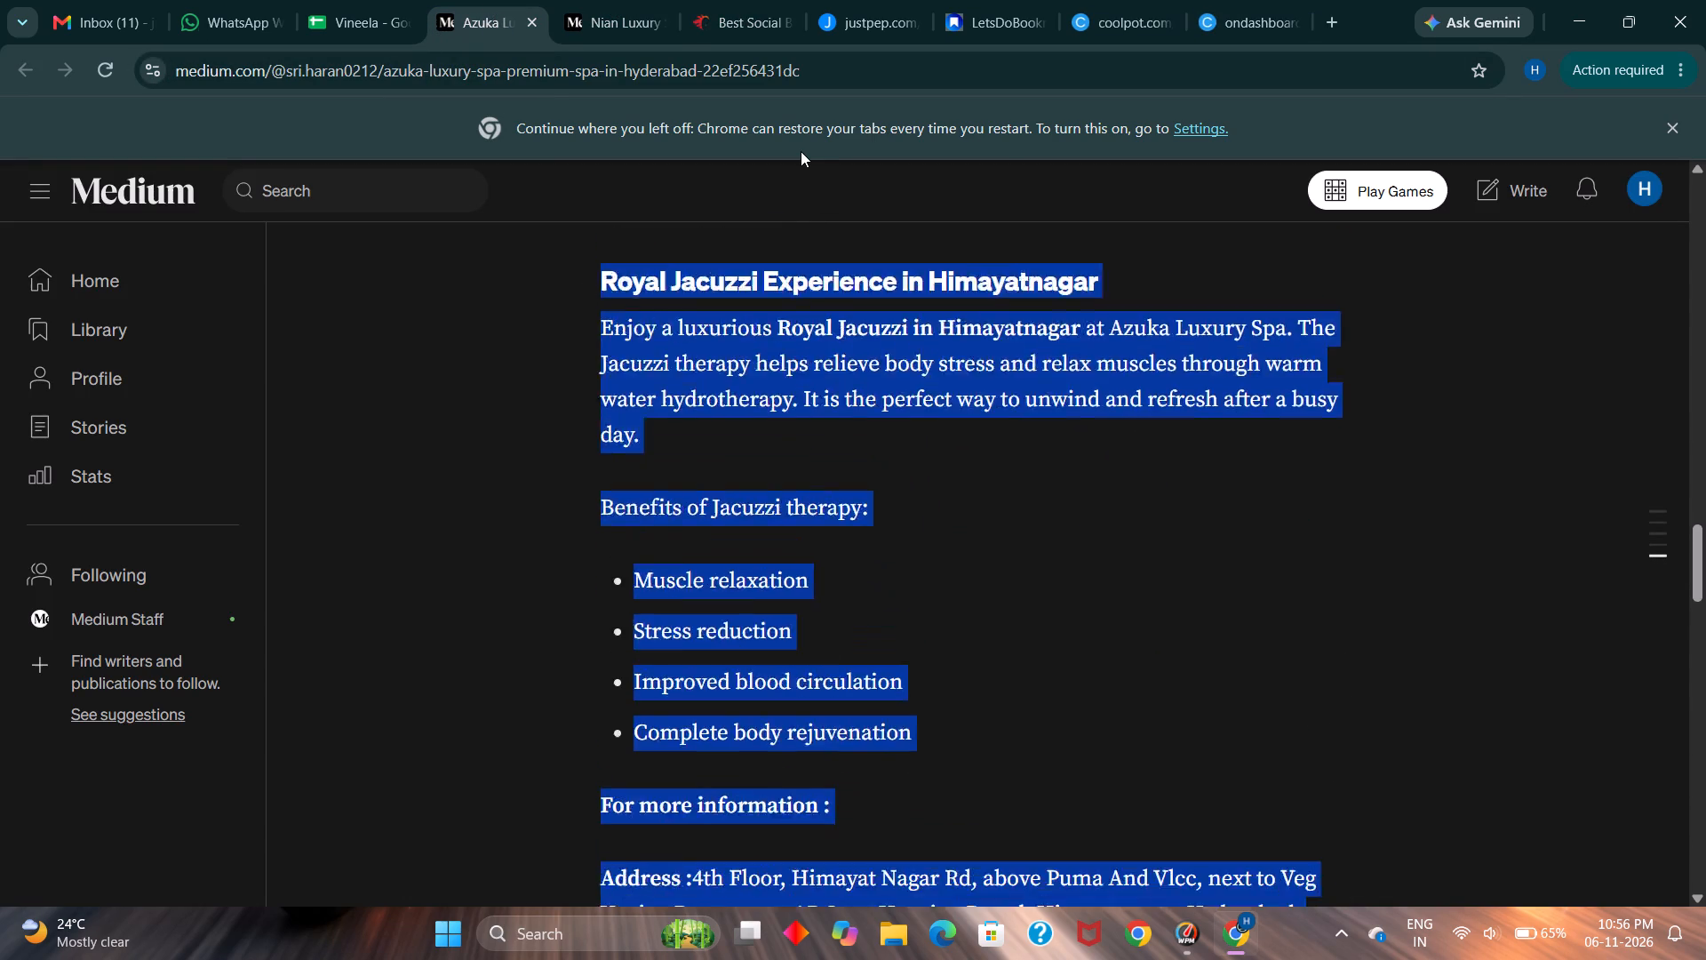
pyautogui.moveTo(801, 151); pyautogui.dragTo(793, 324)
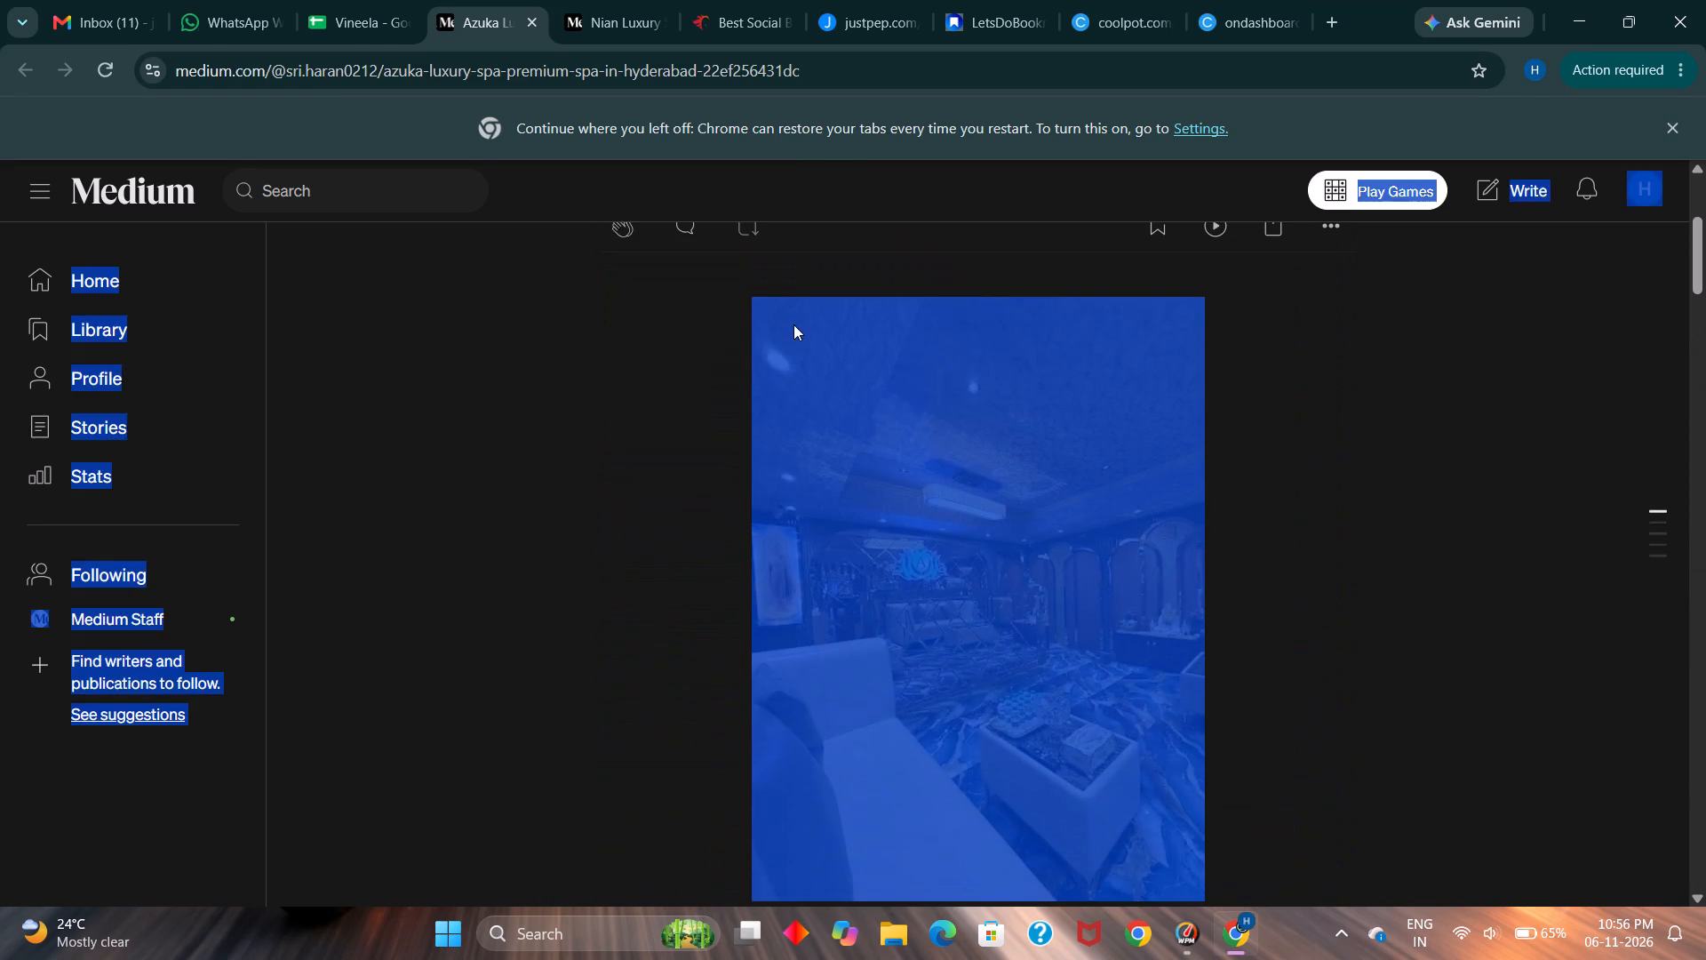
pyautogui.moveTo(793, 324); pyautogui.dragTo(695, 931)
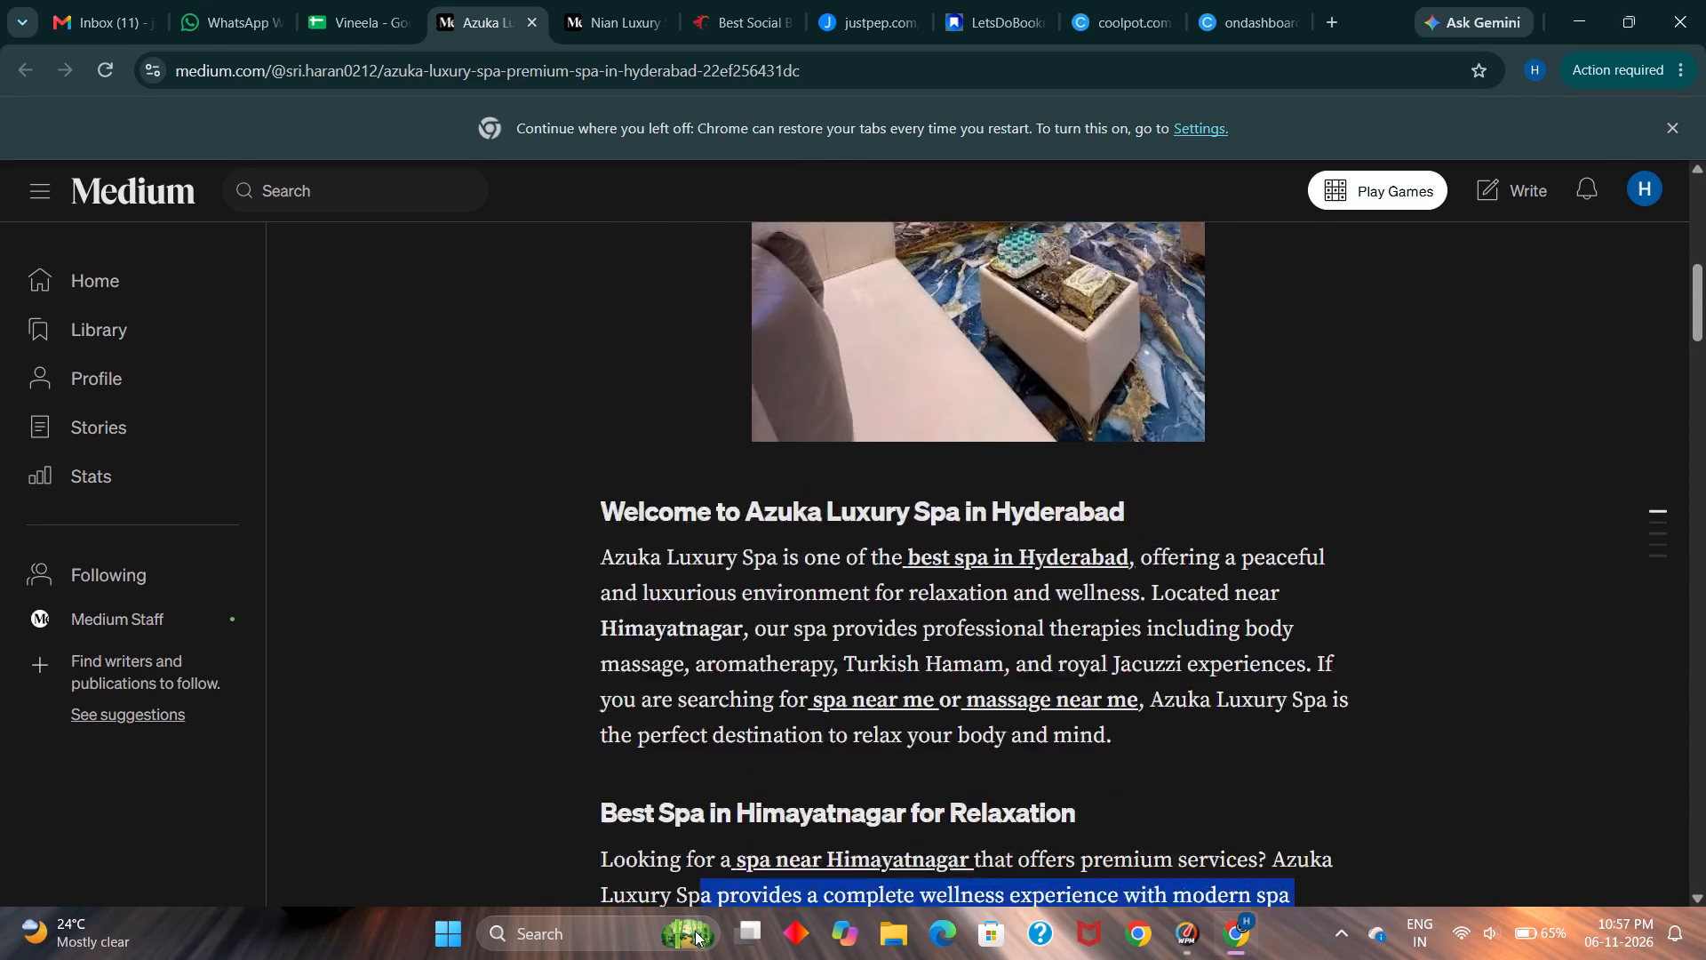
pyautogui.moveTo(695, 931); pyautogui.dragTo(583, 732)
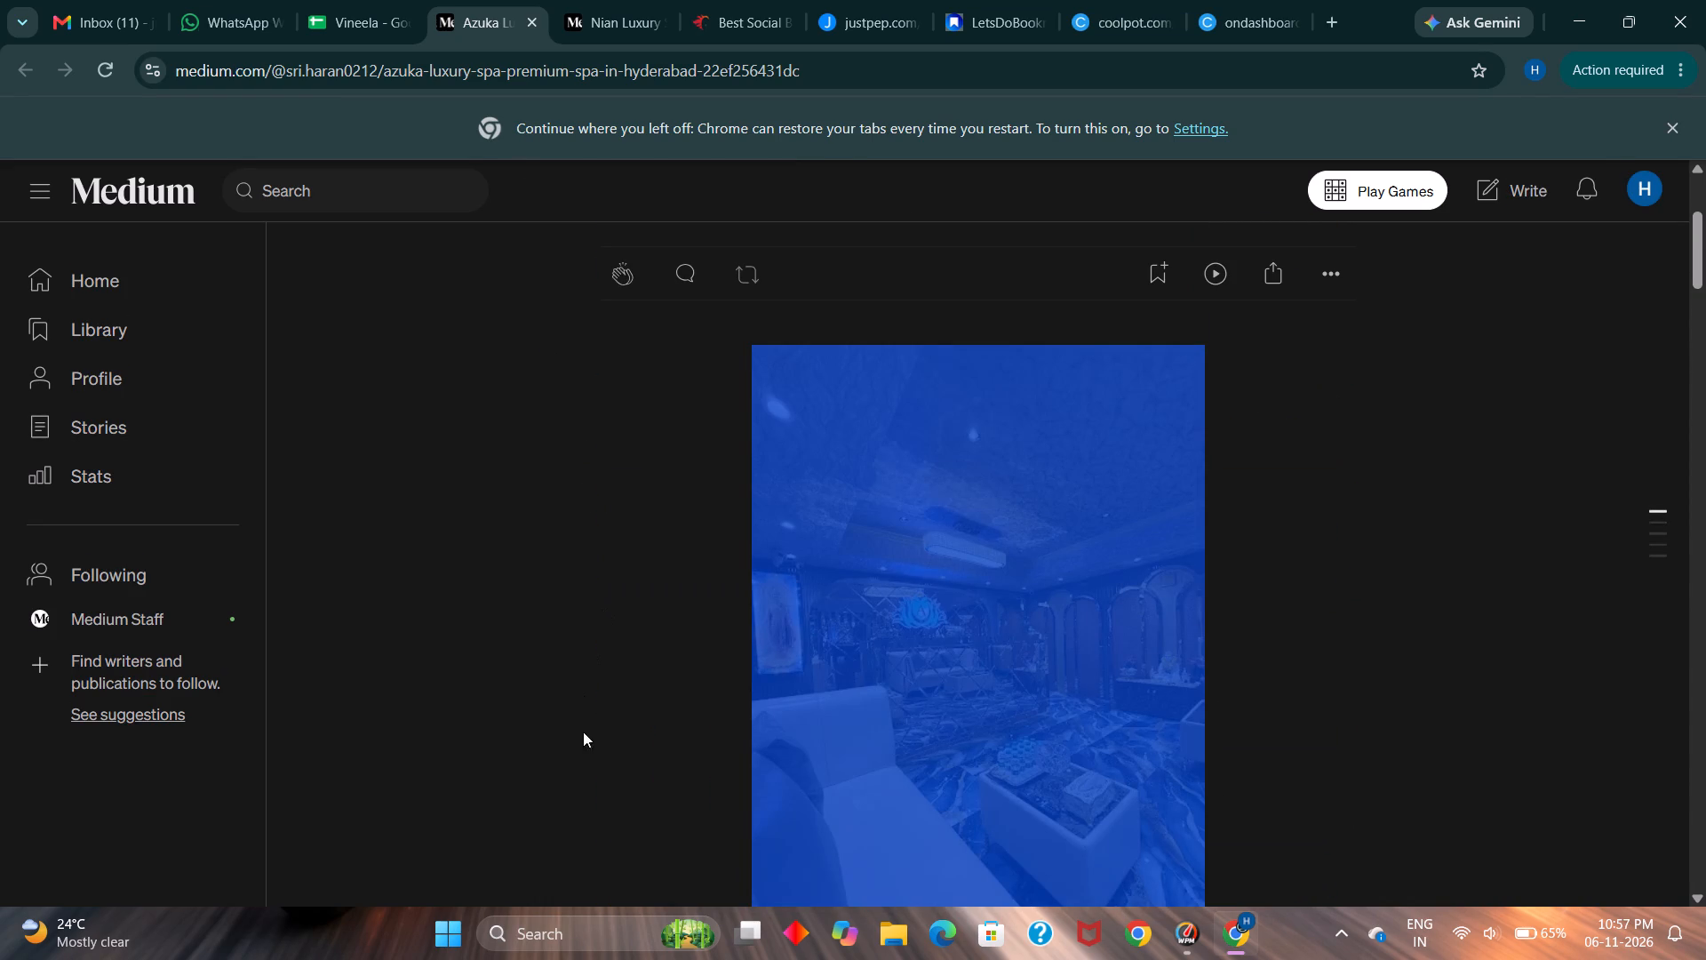
pyautogui.moveTo(583, 732); pyautogui.dragTo(801, 592)
pyautogui.hotkey('ctrl', 'c')
# Paste the copied Azuka Luxury Spa article text into the story description on fastbookmarkings.com.
pyautogui.click(712, 28)
pyautogui.click(273, 725)
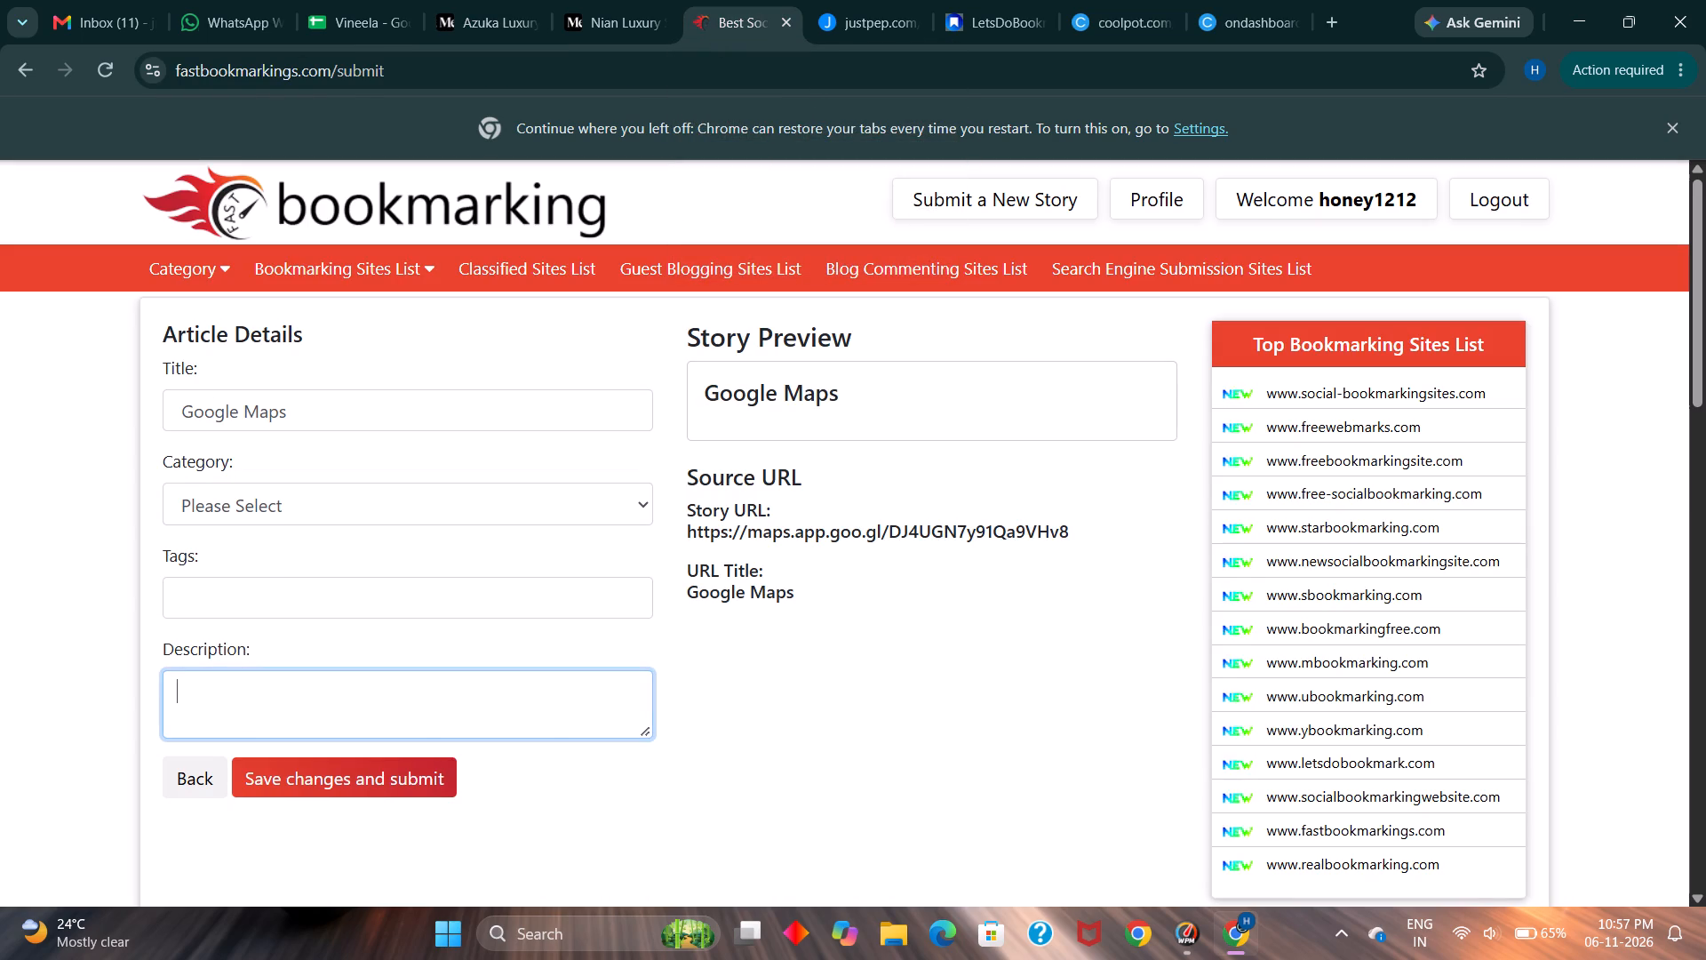
pyautogui.hotkey('ctrl', 'v')
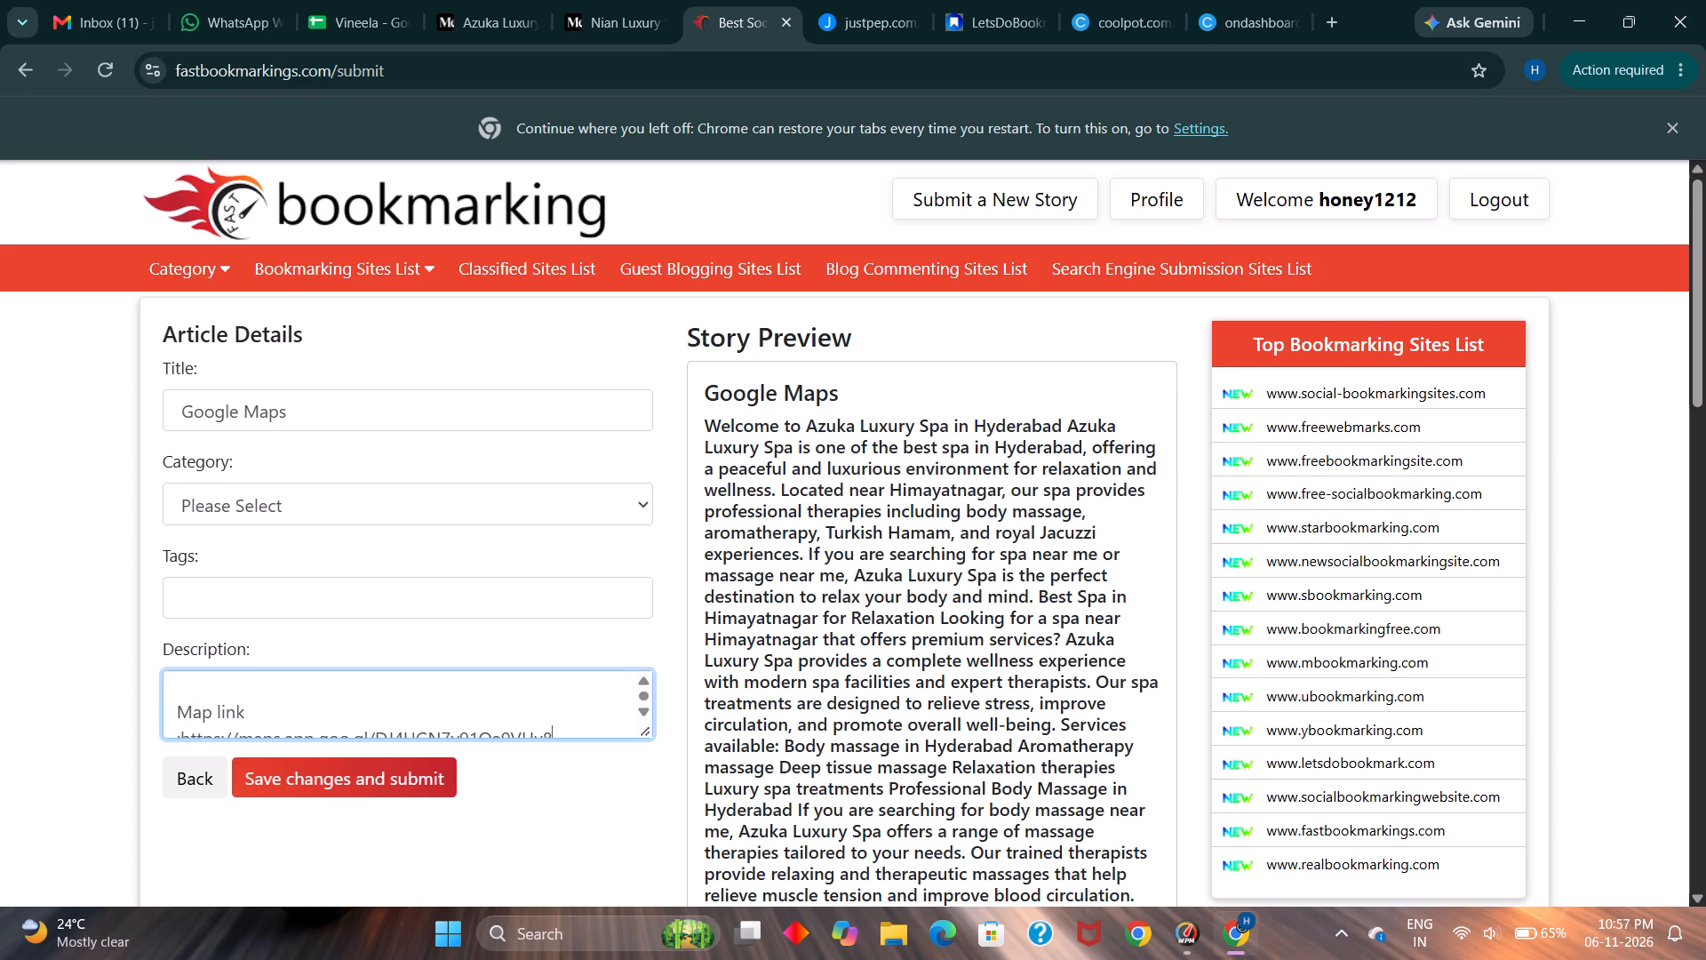
pyautogui.click(313, 683)
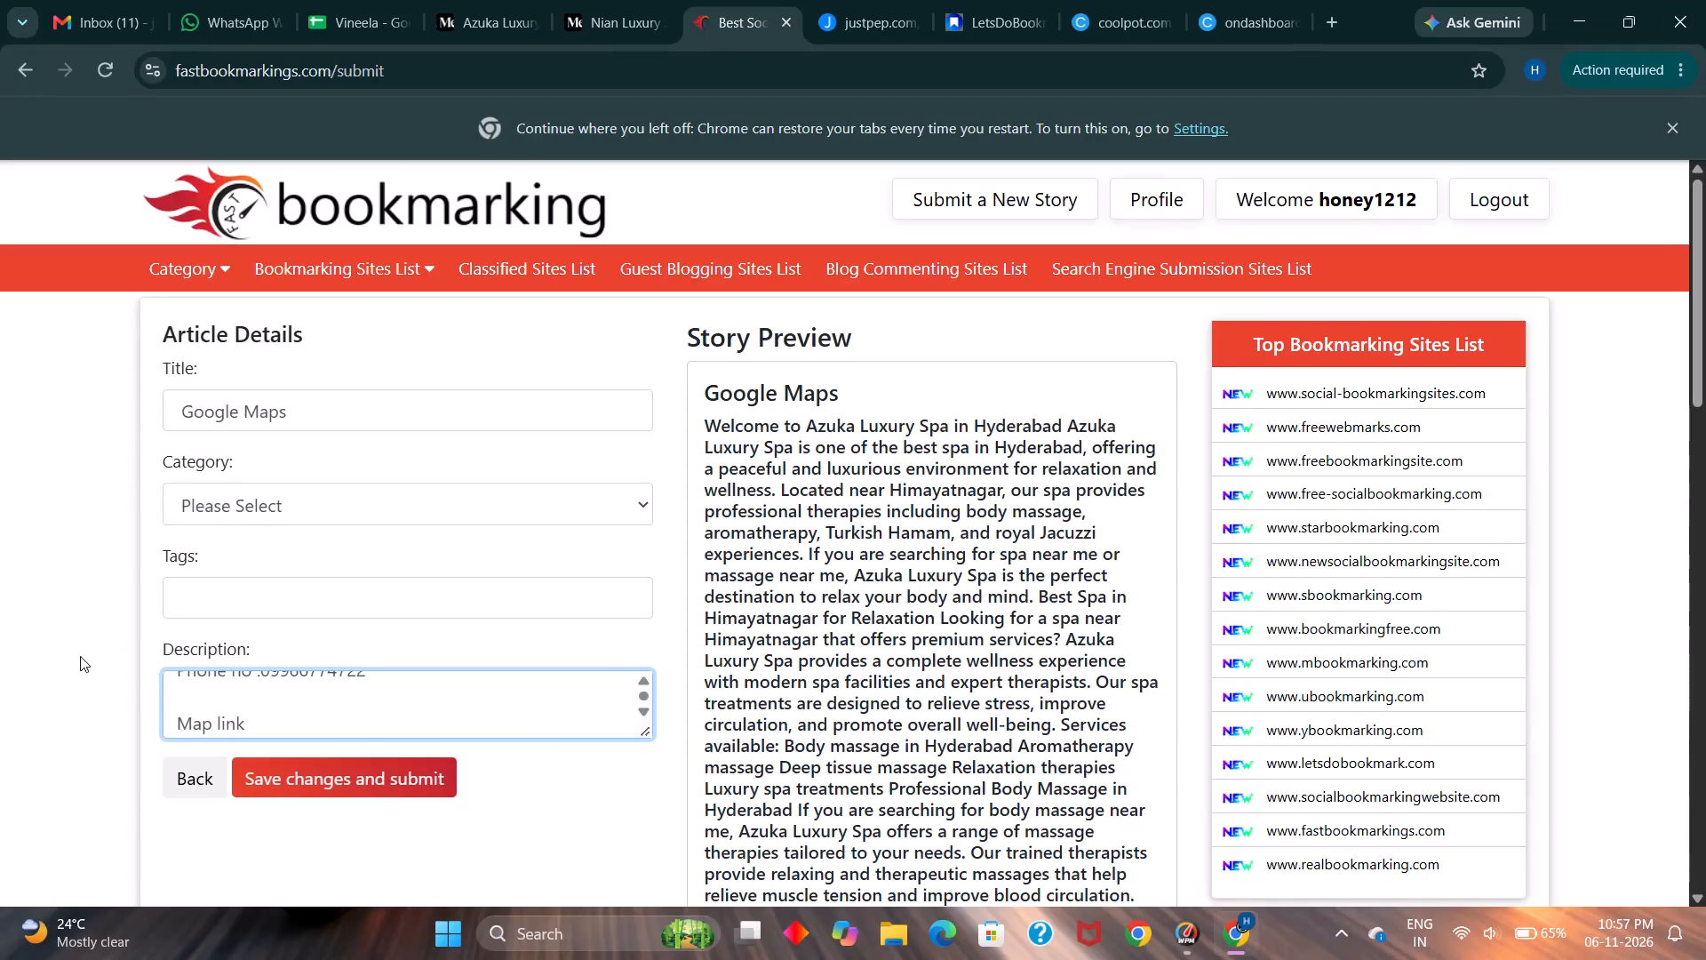
pyautogui.click(83, 656)
# Paste the copied Azuka Luxury Spa article text into the story description on letsdobookmark.com.
pyautogui.click(1000, 18)
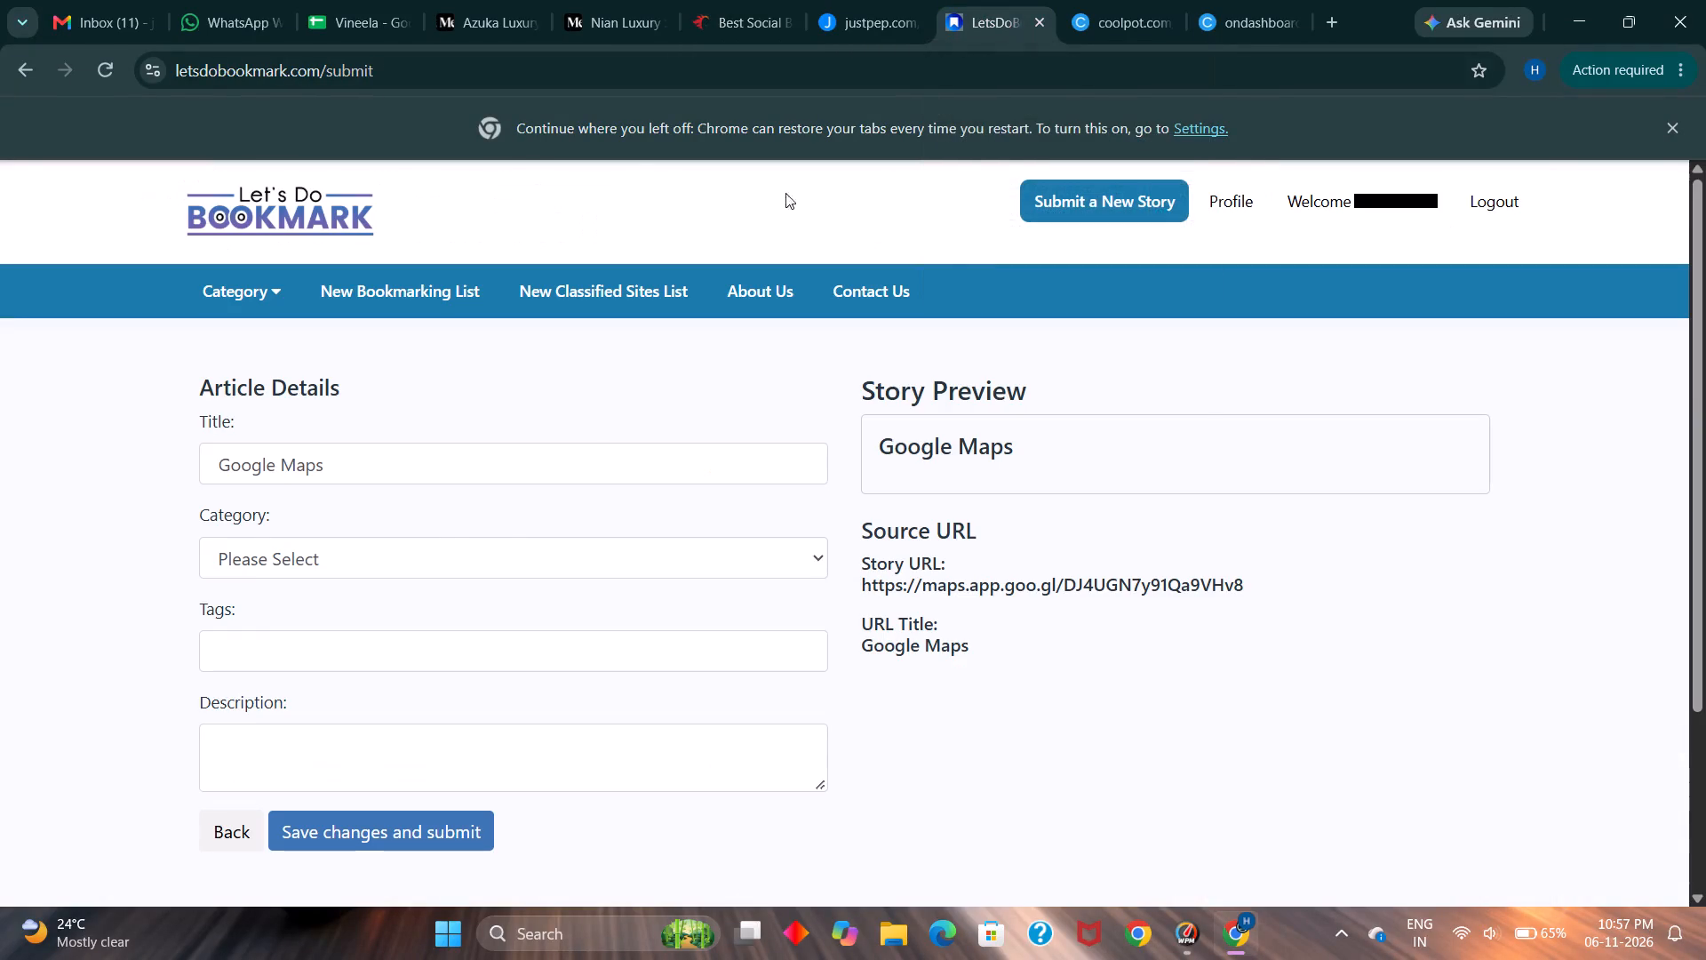
pyautogui.click(395, 743)
pyautogui.hotkey('ctrl', 'v')
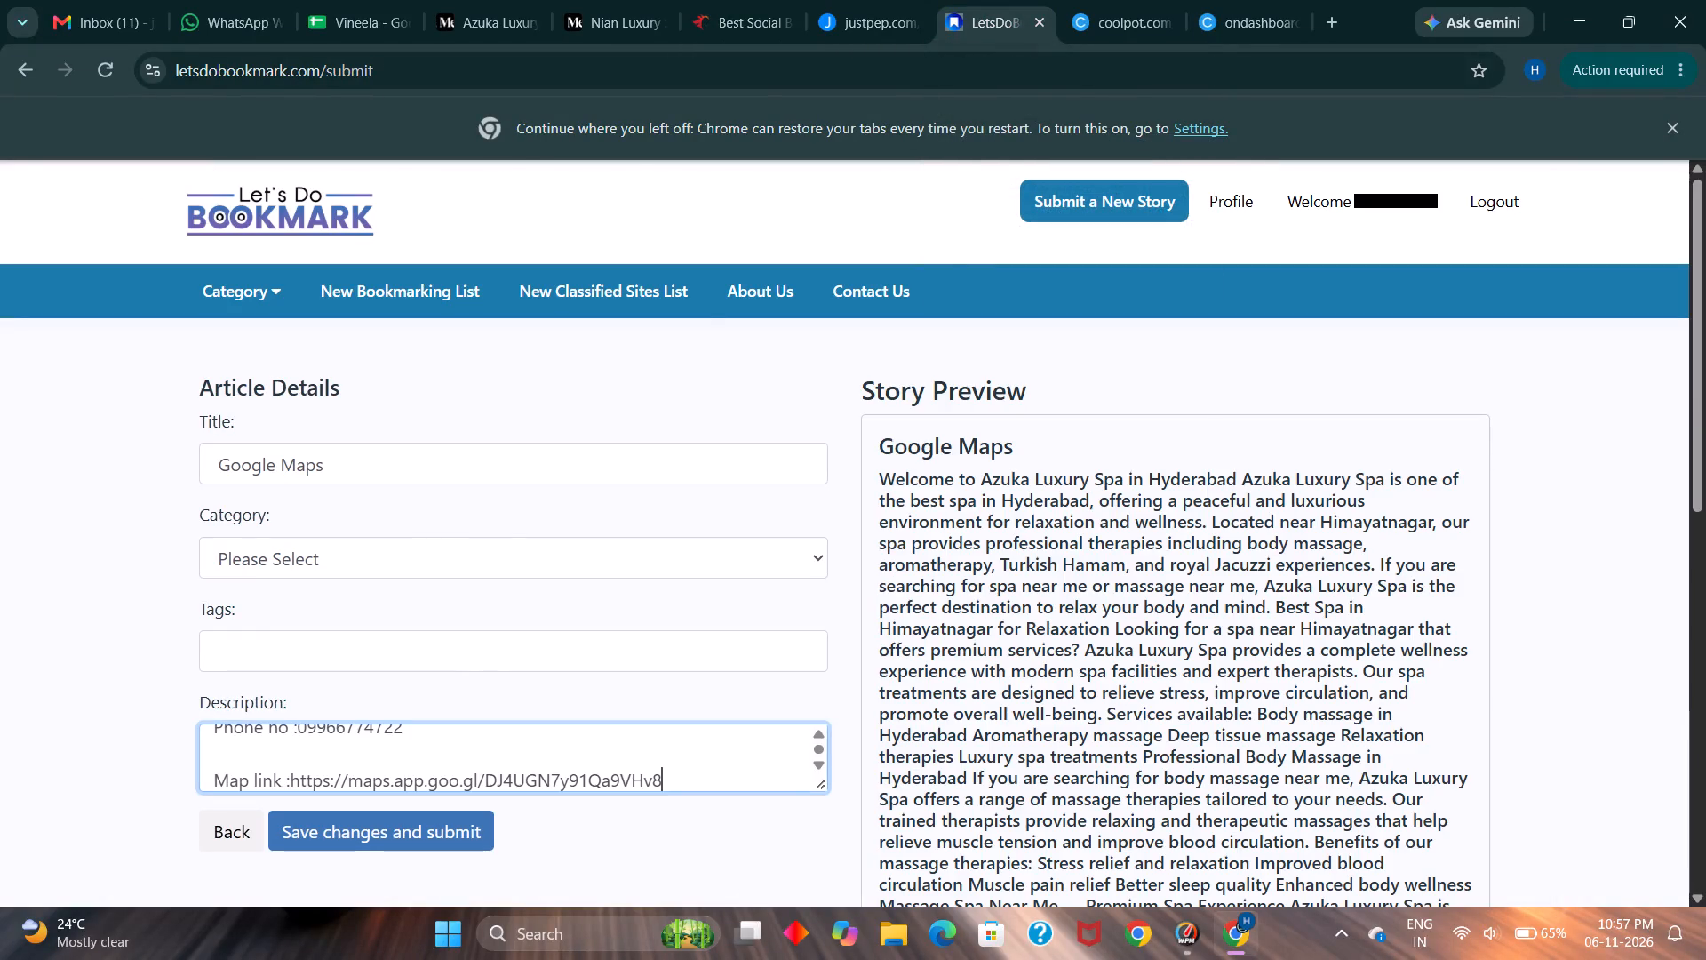
# Copy the headline "Azuka Luxury Spa — Premium Spa in Hyderabad" from the Medium article.
pyautogui.click(481, 24)
pyautogui.press('Up')
pyautogui.press('Up')
pyautogui.press('Up')
pyautogui.press('Up')
pyautogui.press('Up')
pyautogui.press('Up')
pyautogui.press('Up')
pyautogui.press('Up')
pyautogui.press('Up')
pyautogui.press('Up')
pyautogui.press('Up')
pyautogui.press('Up')
pyautogui.press('Up')
pyautogui.press('Up')
pyautogui.press('Up')
pyautogui.press('Up')
pyautogui.press('Up')
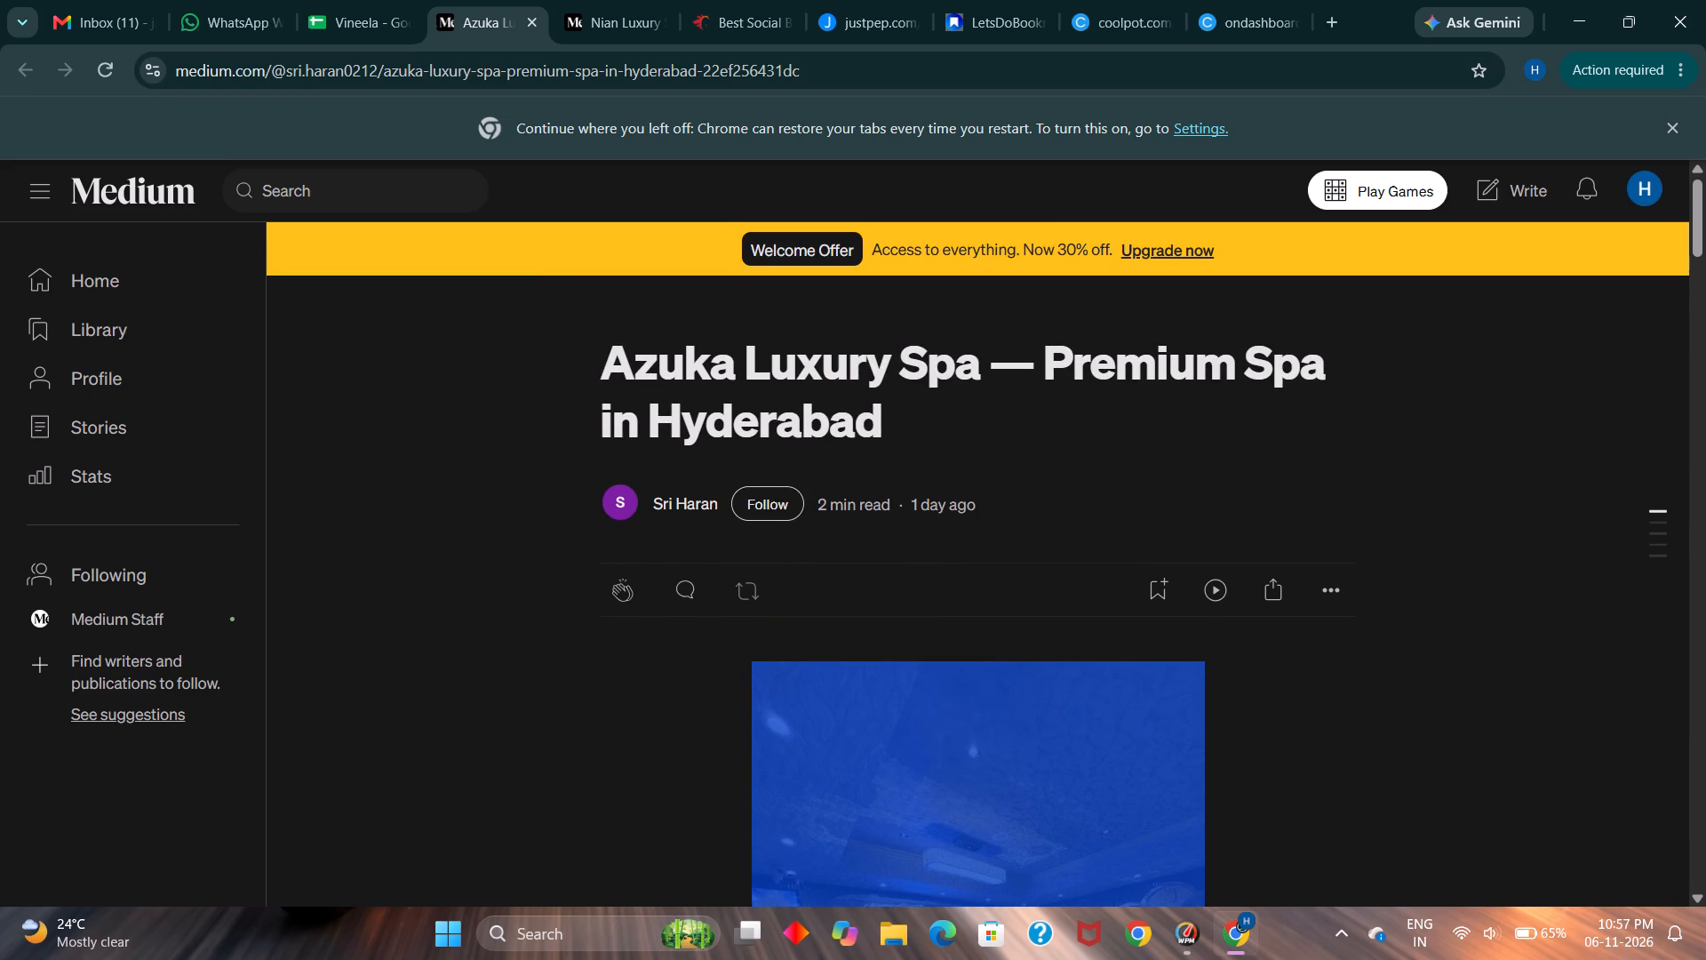
pyautogui.tripleClick(772, 387)
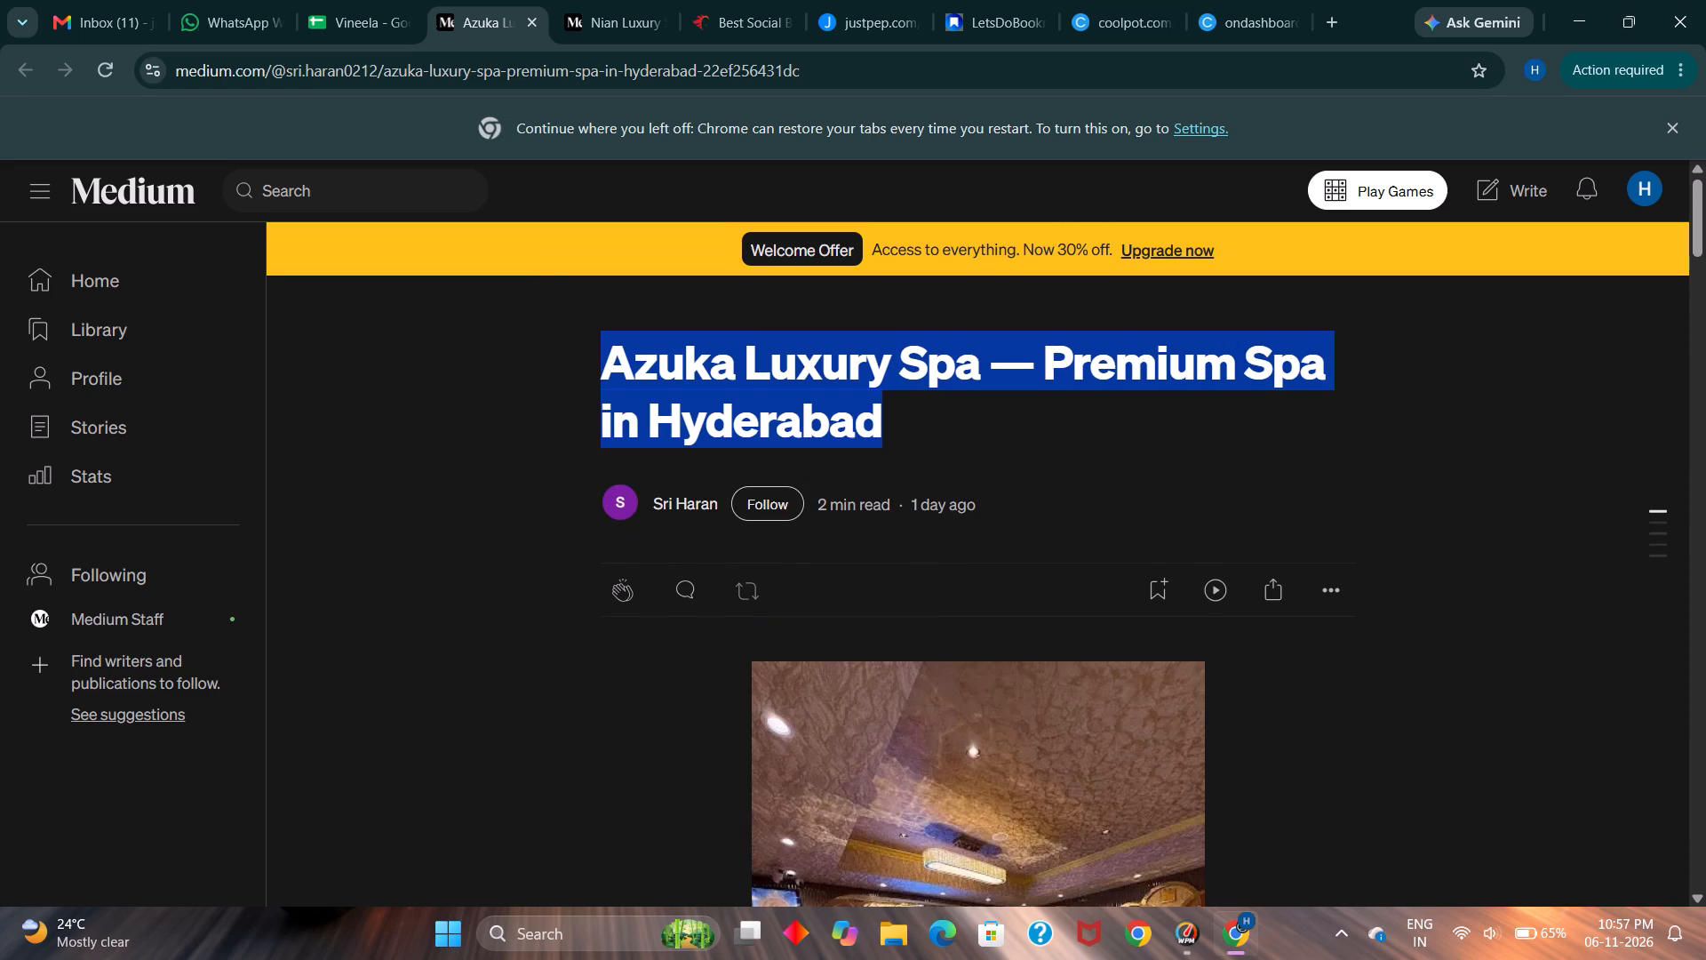
pyautogui.hotkey('ctrl', 'c')
# On fastbookmarkings.com, replace the story title with the copied Azuka Luxury Spa headline and set the category to Business.
pyautogui.click(698, 9)
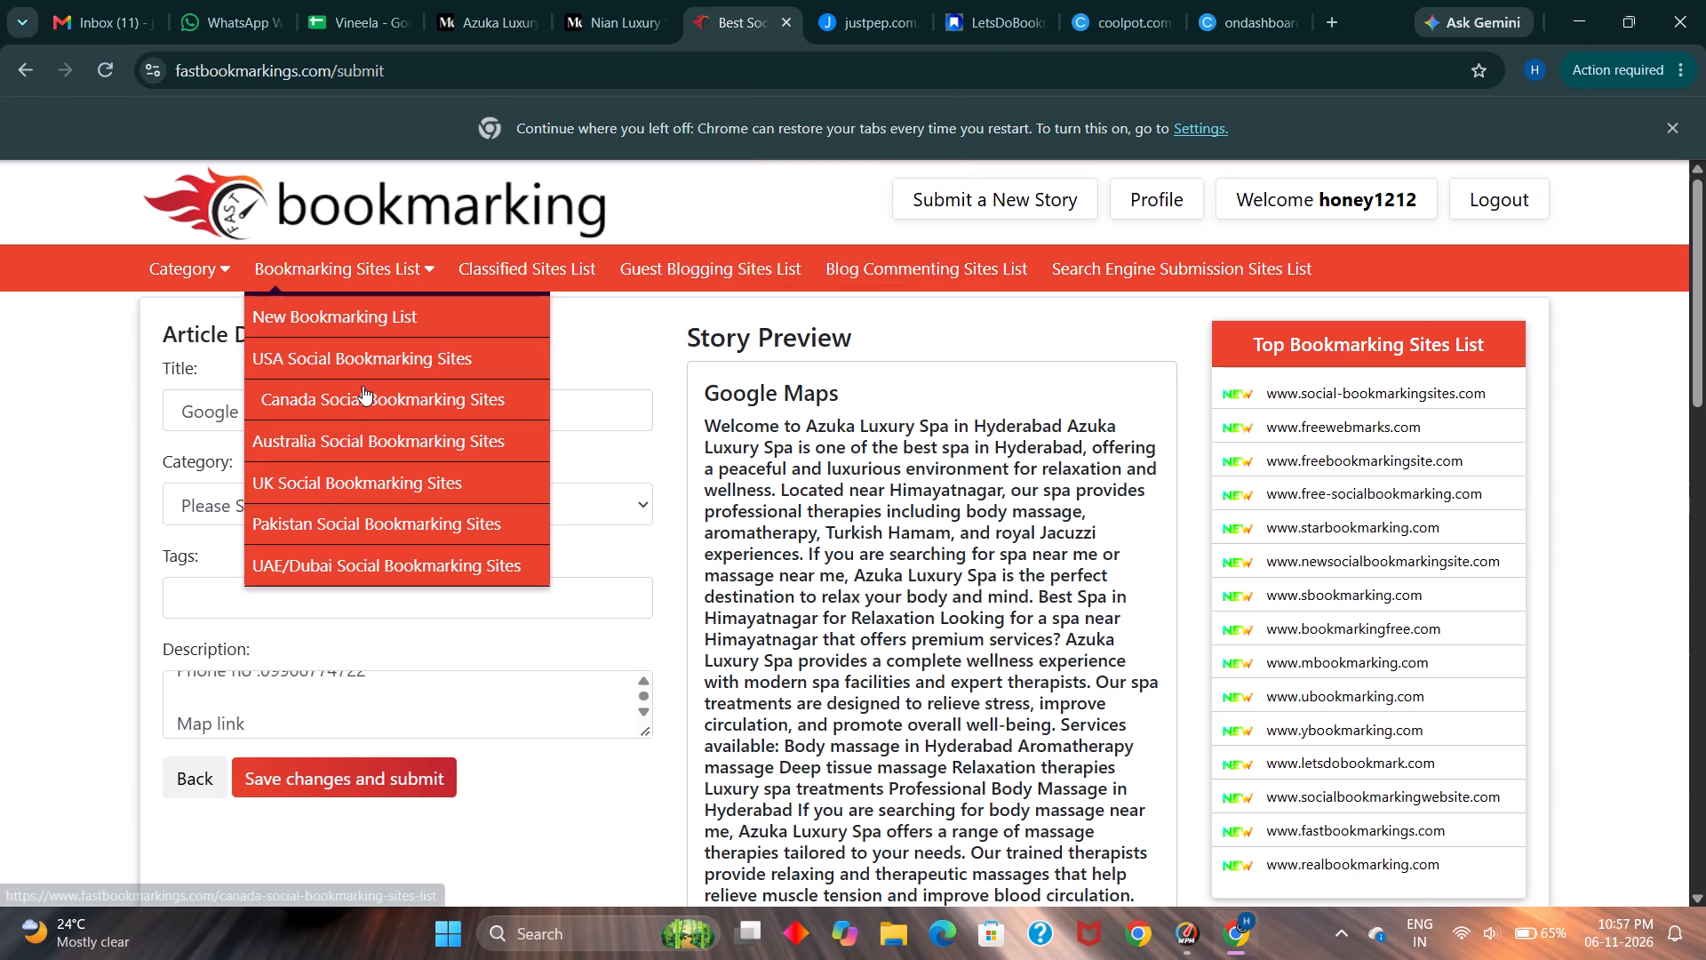
pyautogui.moveTo(302, 410); pyautogui.dragTo(162, 411)
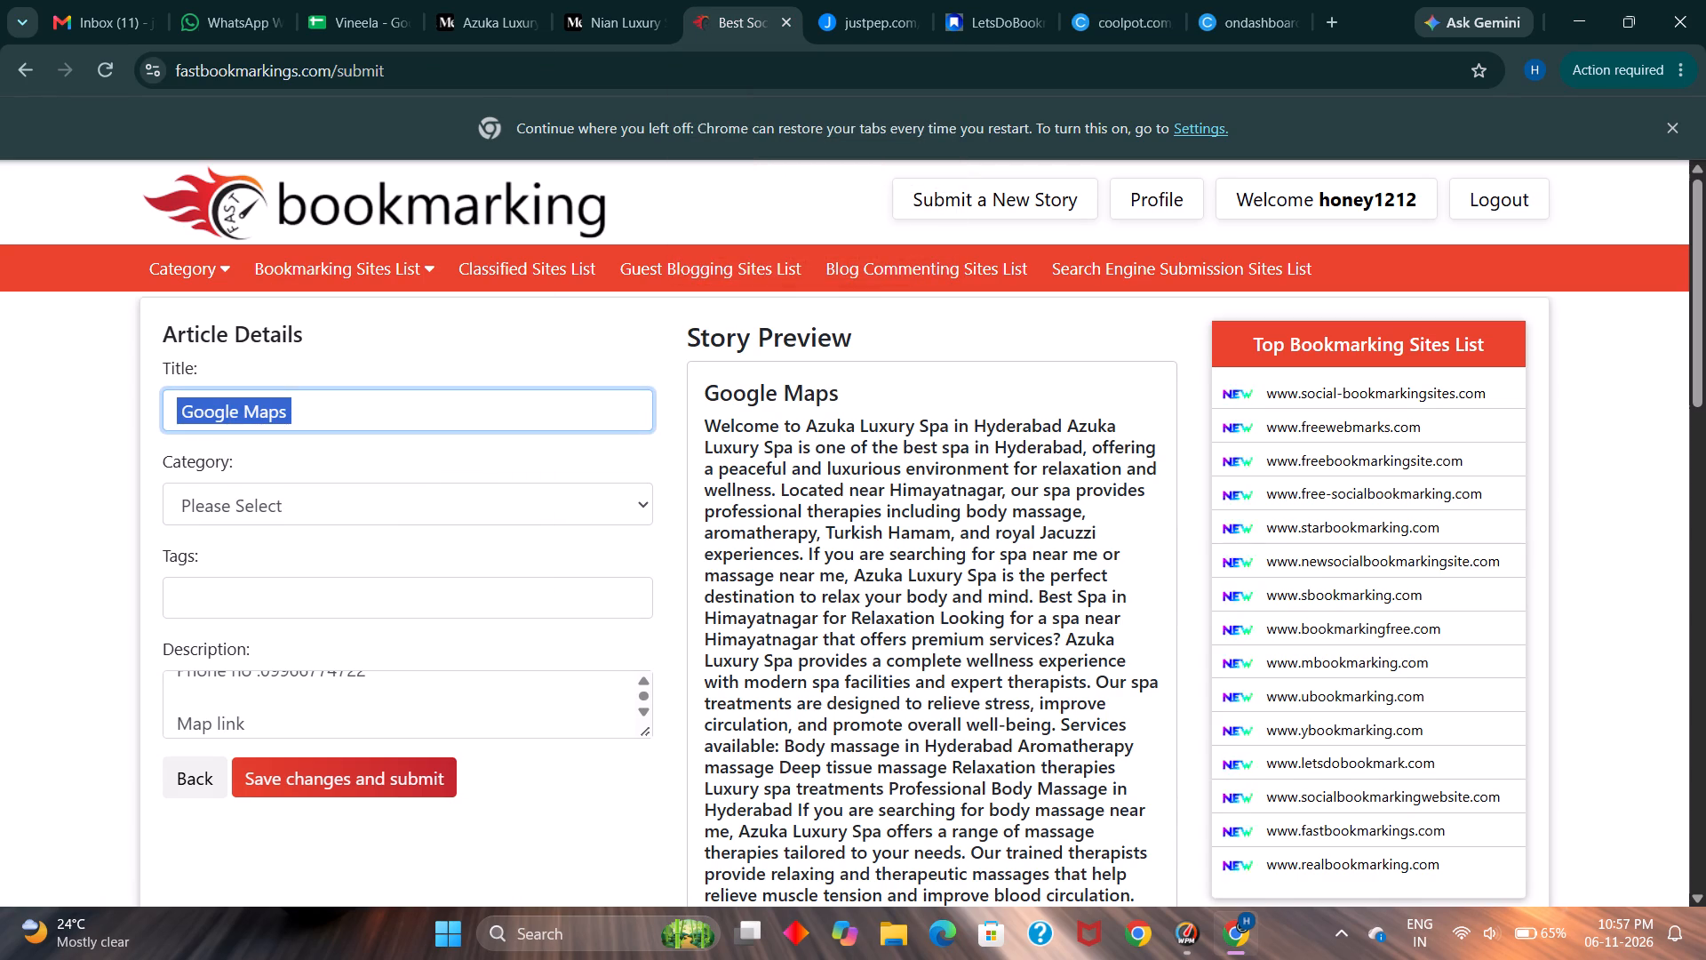
pyautogui.moveTo(162, 411); pyautogui.dragTo(157, 412)
pyautogui.press('BackSpace')
pyautogui.hotkey('ctrl', 'v')
pyautogui.scroll(1, 157, 412)
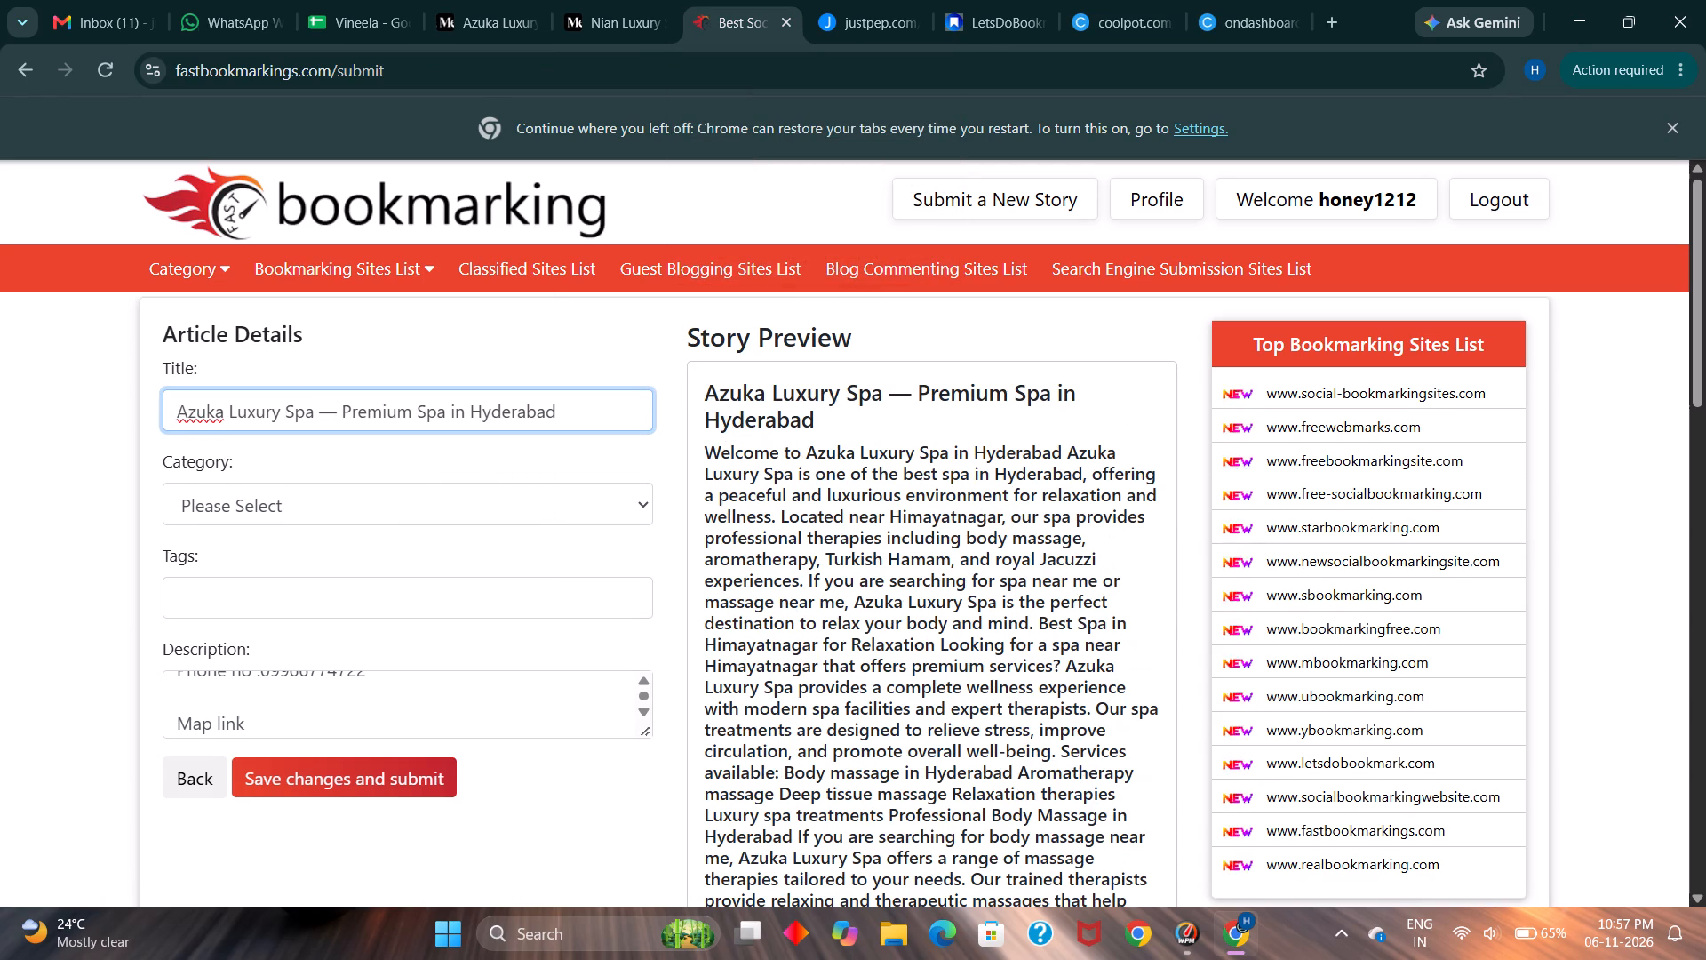
pyautogui.scroll(1, 157, 412)
pyautogui.click(240, 509)
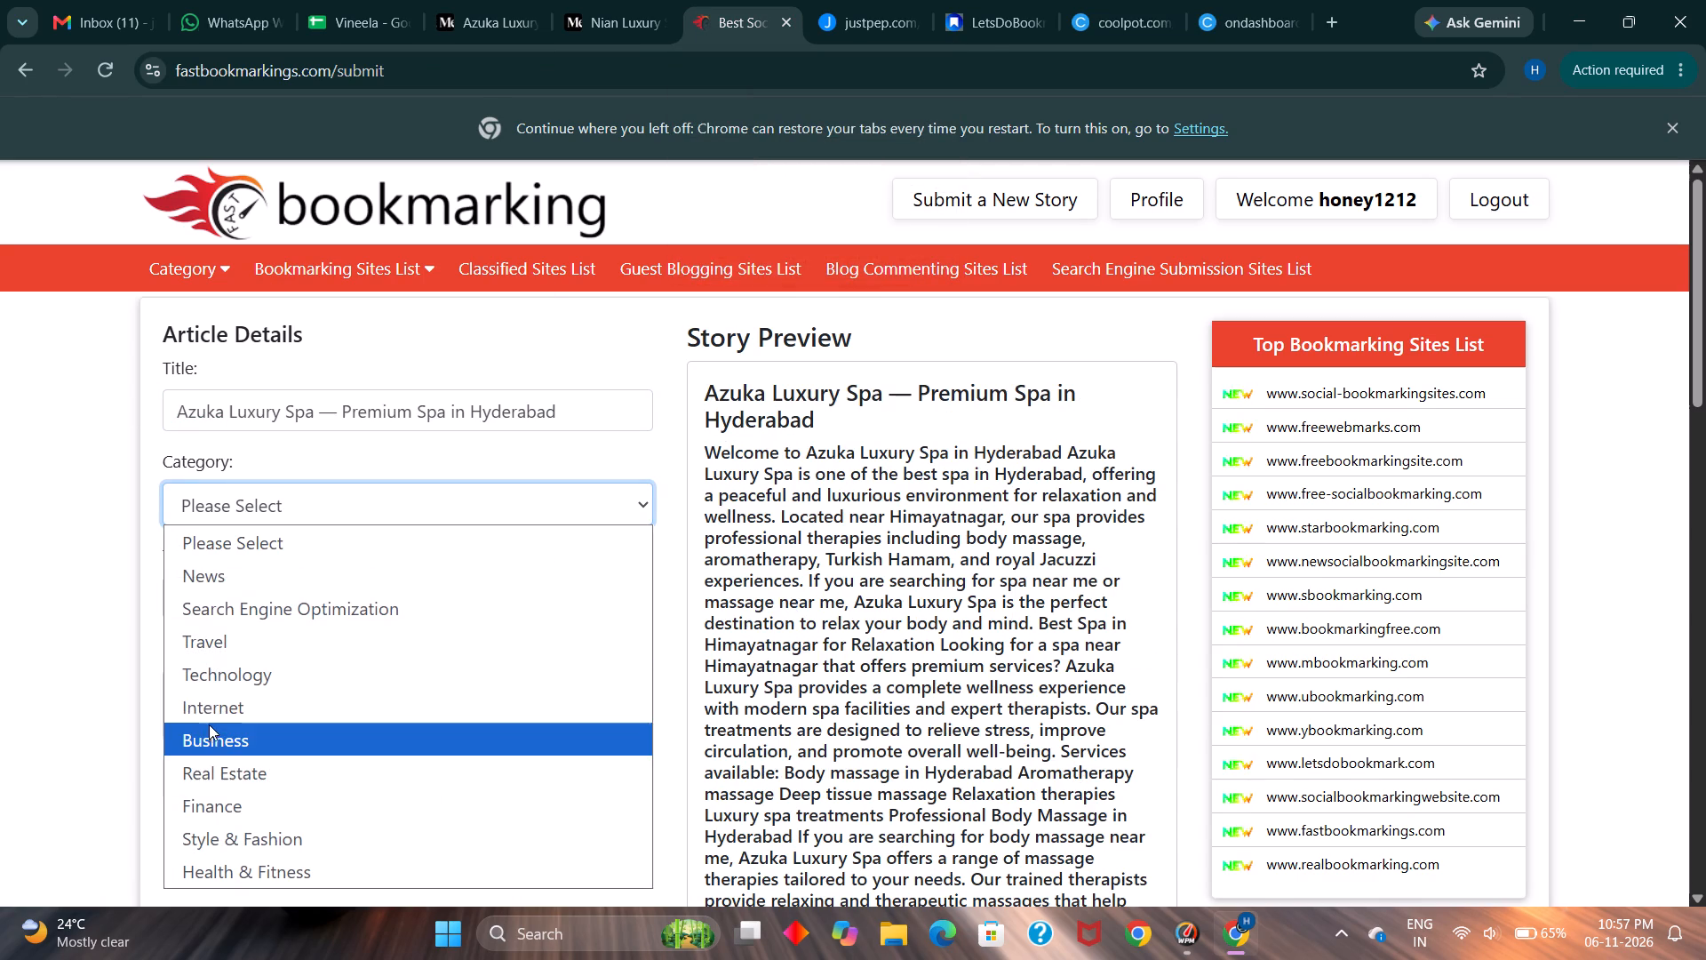
pyautogui.click(225, 731)
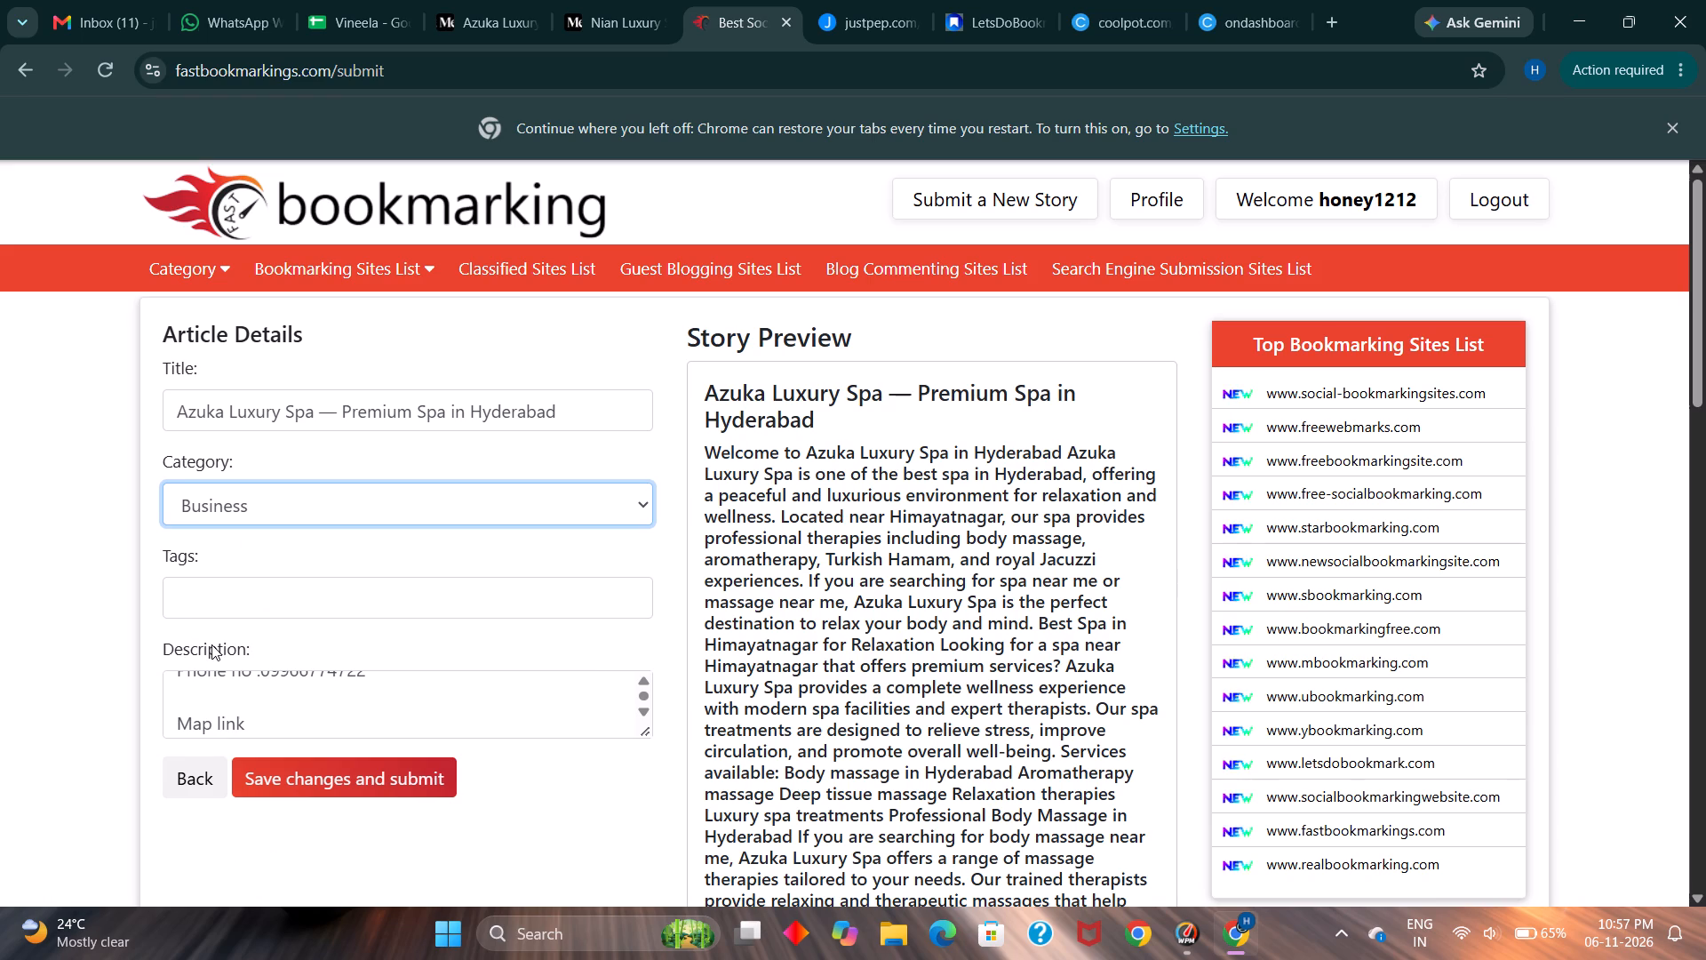
# On justpep.com, replace the story title with the copied Azuka Luxury Spa headline and set the category to Business.
pyautogui.click(846, 15)
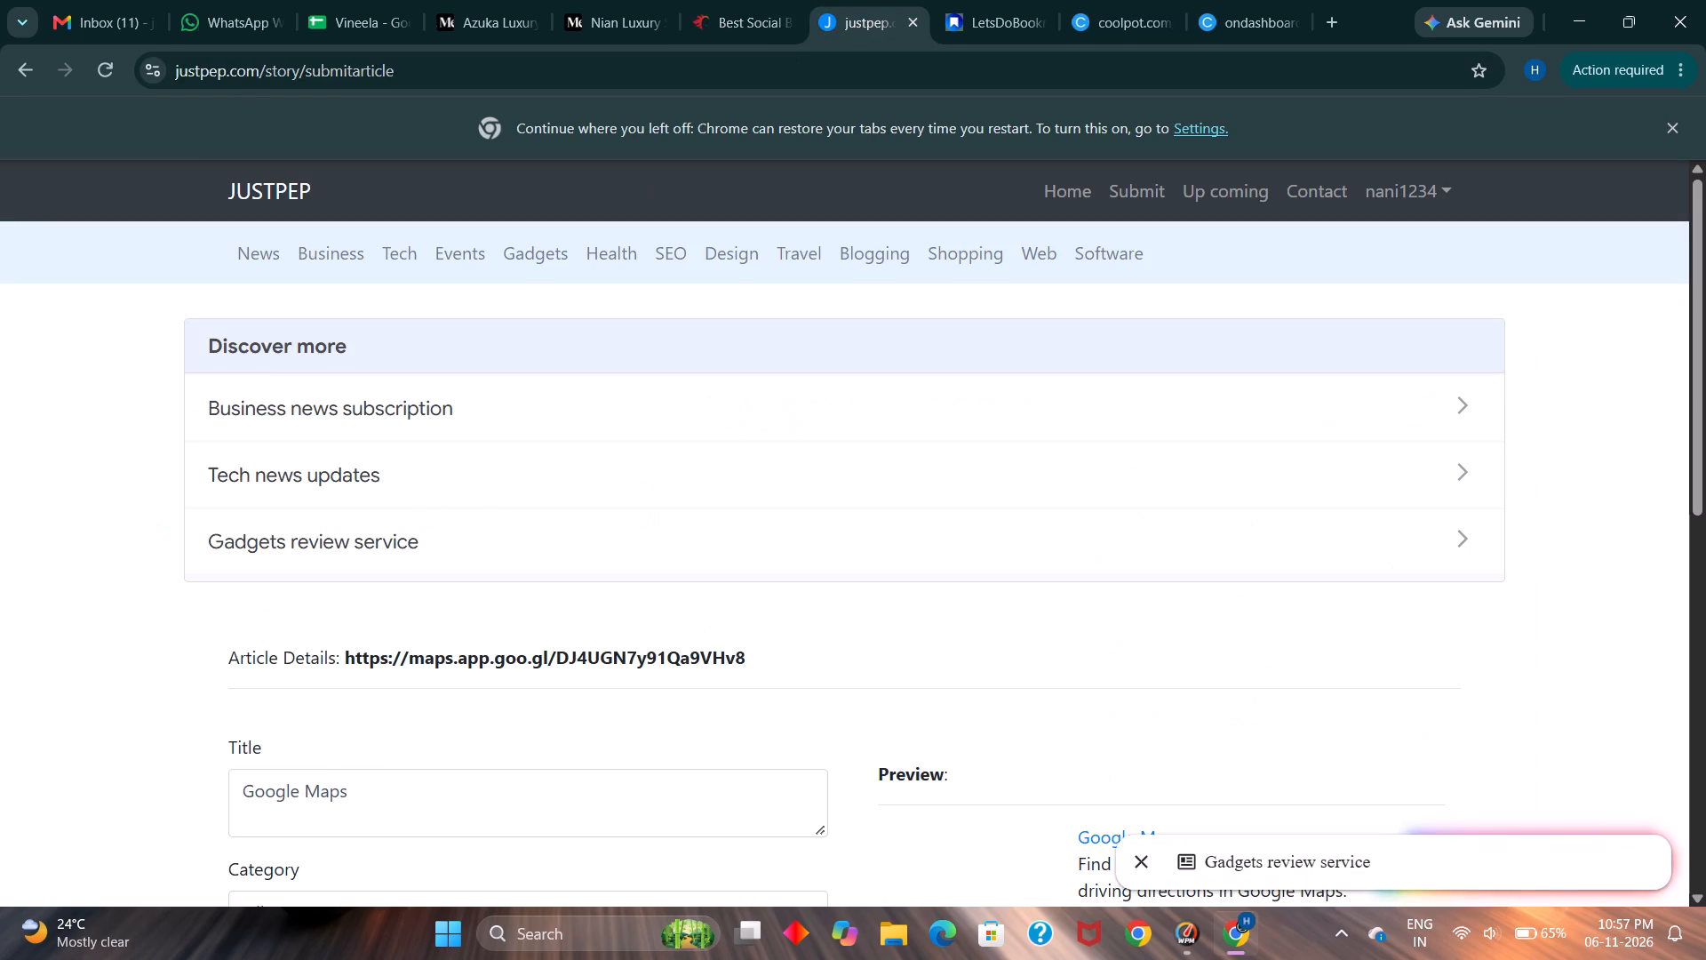
pyautogui.press('Down')
pyautogui.press('Down')
pyautogui.press('Down')
pyautogui.press('Down')
pyautogui.press('Down')
pyautogui.press('Down')
pyautogui.press('Down')
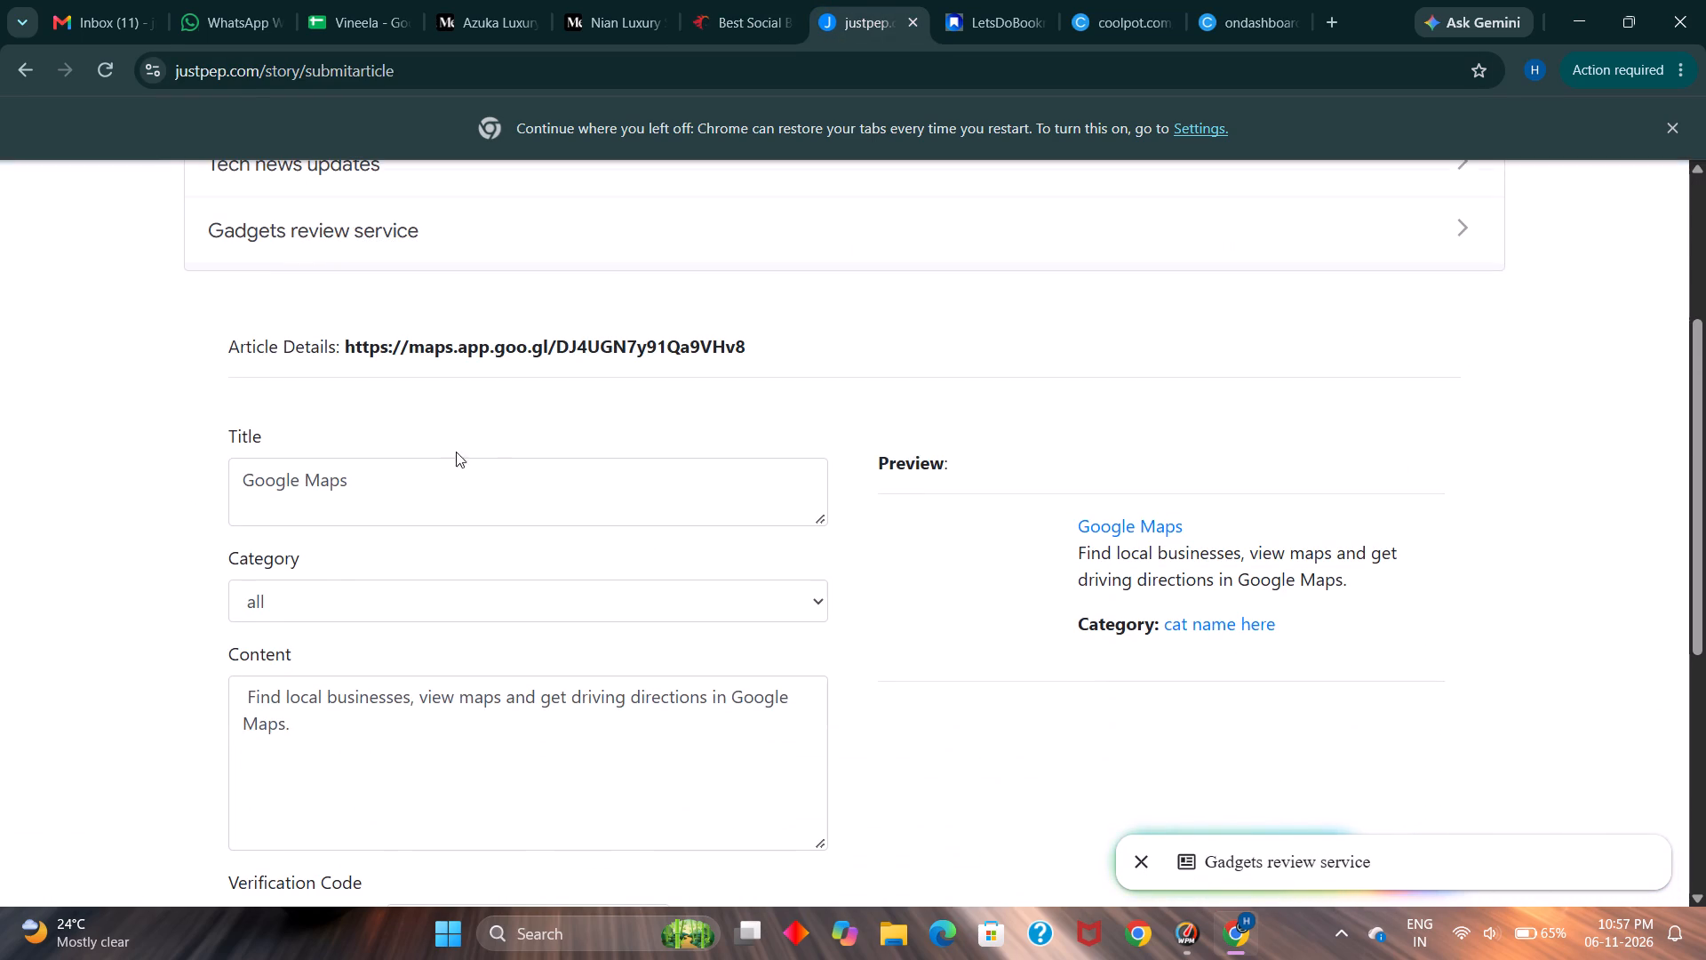
pyautogui.moveTo(370, 475); pyautogui.dragTo(225, 473)
pyautogui.press('BackSpace')
pyautogui.hotkey('ctrl', 'v')
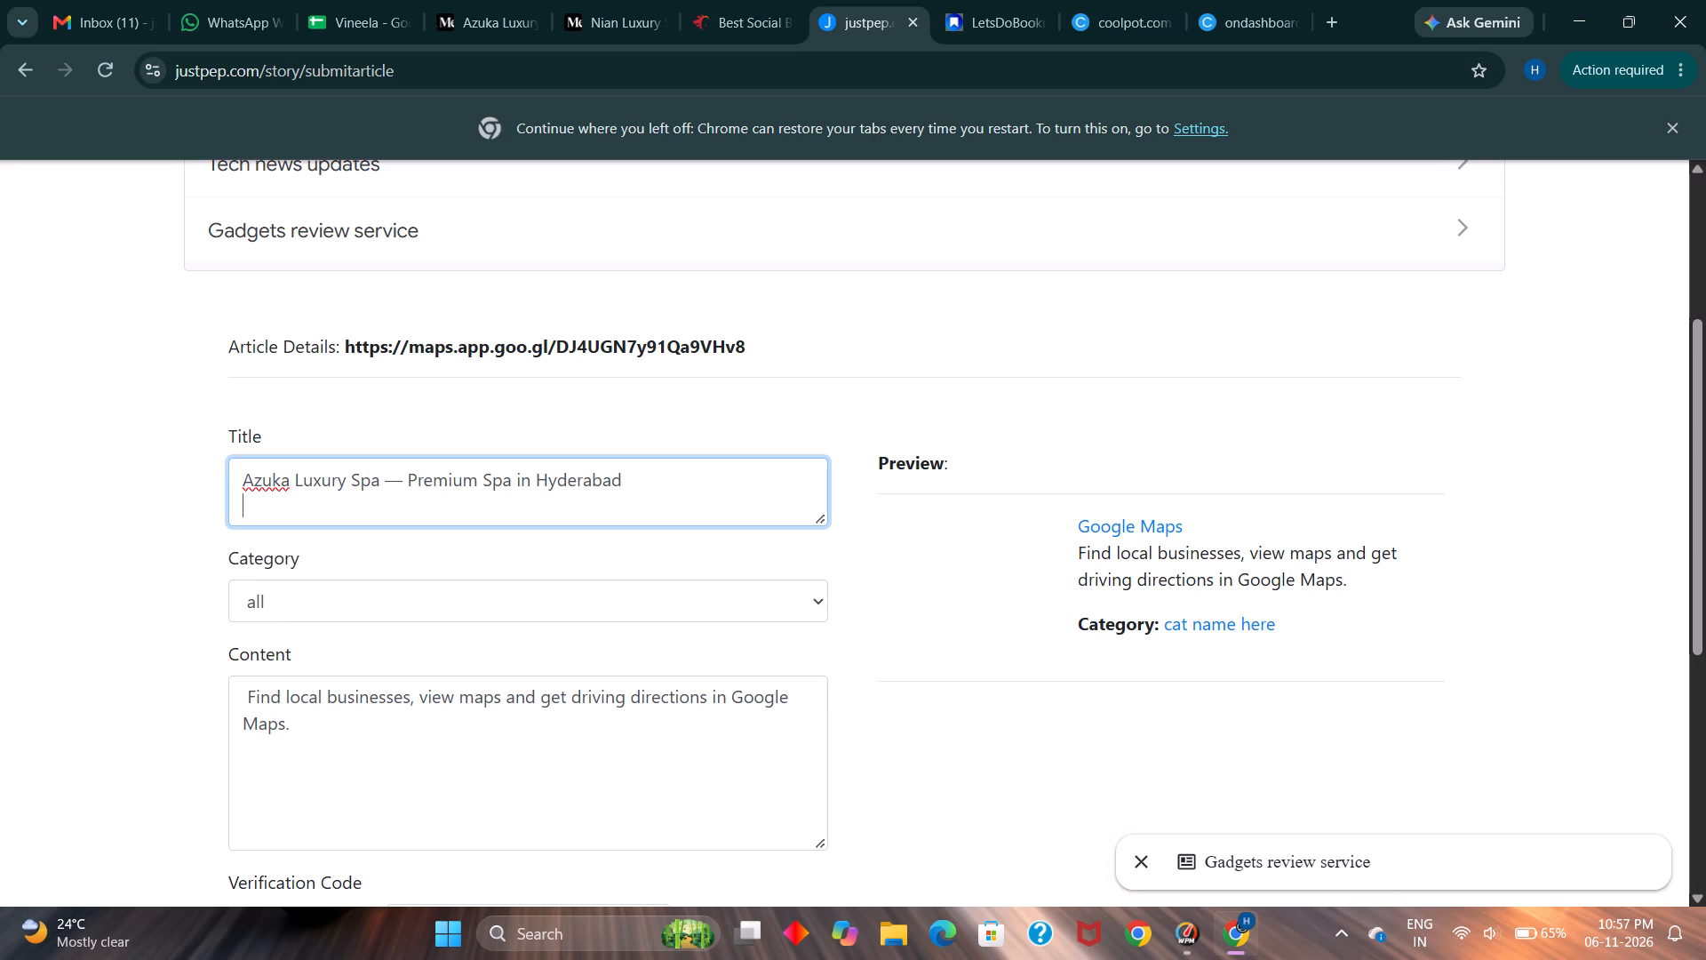
pyautogui.scroll(1, 230, 511)
pyautogui.click(283, 598)
pyautogui.click(282, 359)
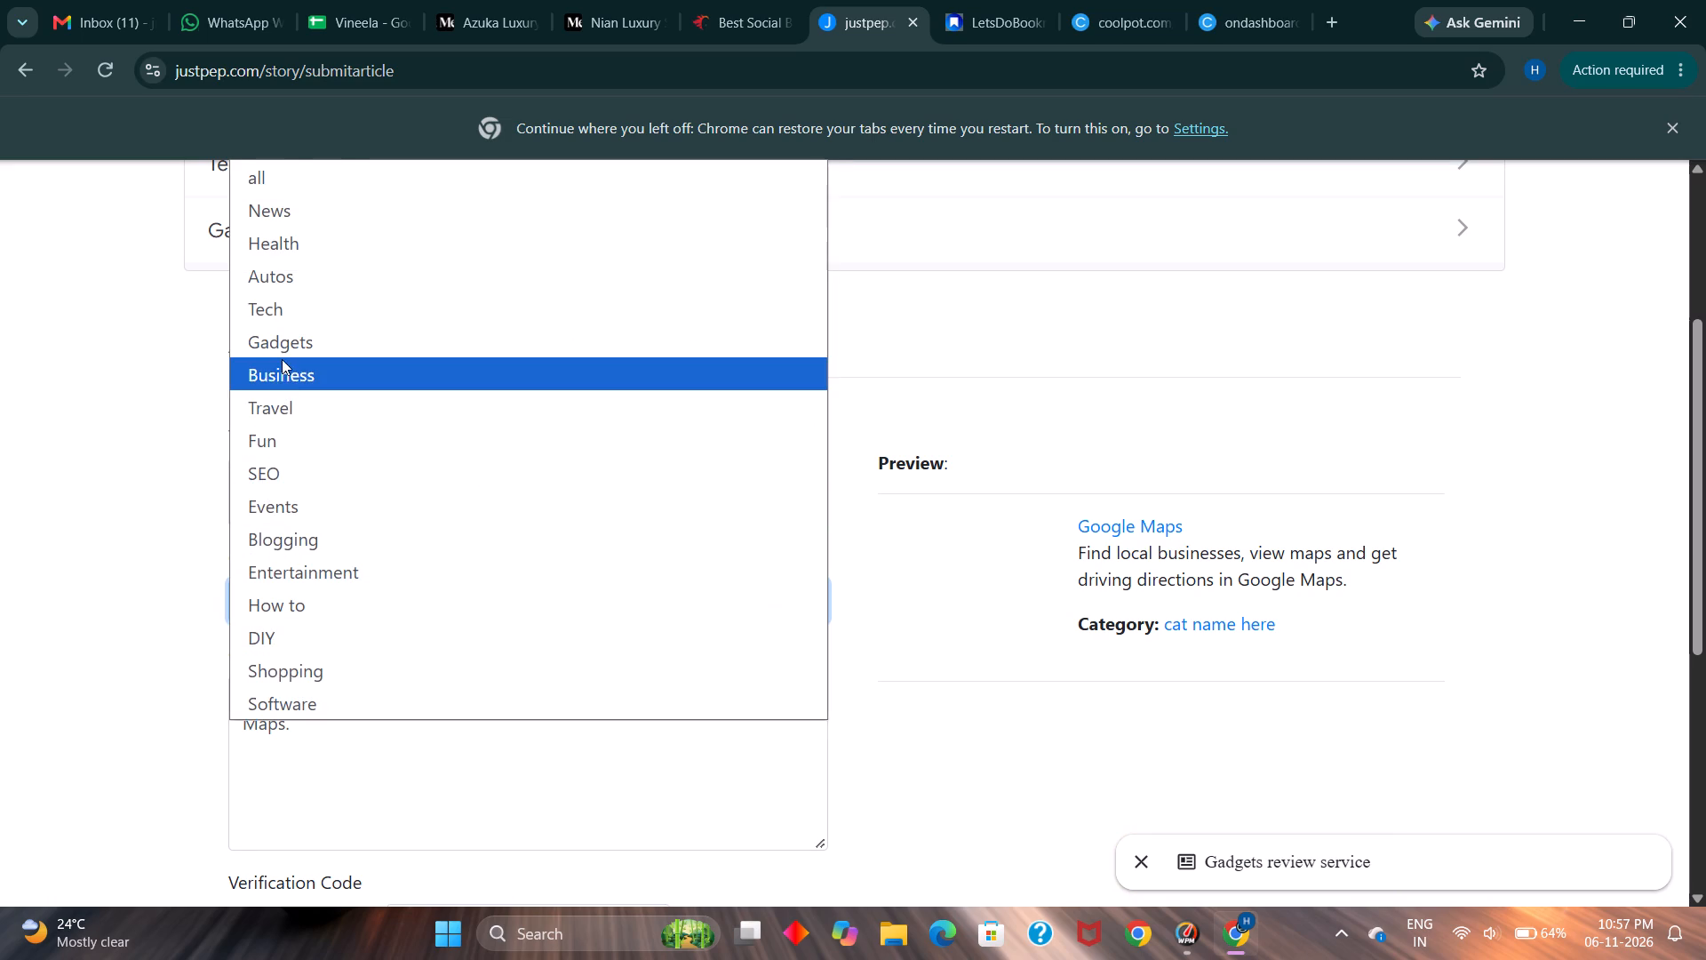
# Clear the default Google Maps text from the story content on justpep.com.
pyautogui.moveTo(297, 728); pyautogui.dragTo(240, 687)
pyautogui.press('BackSpace')
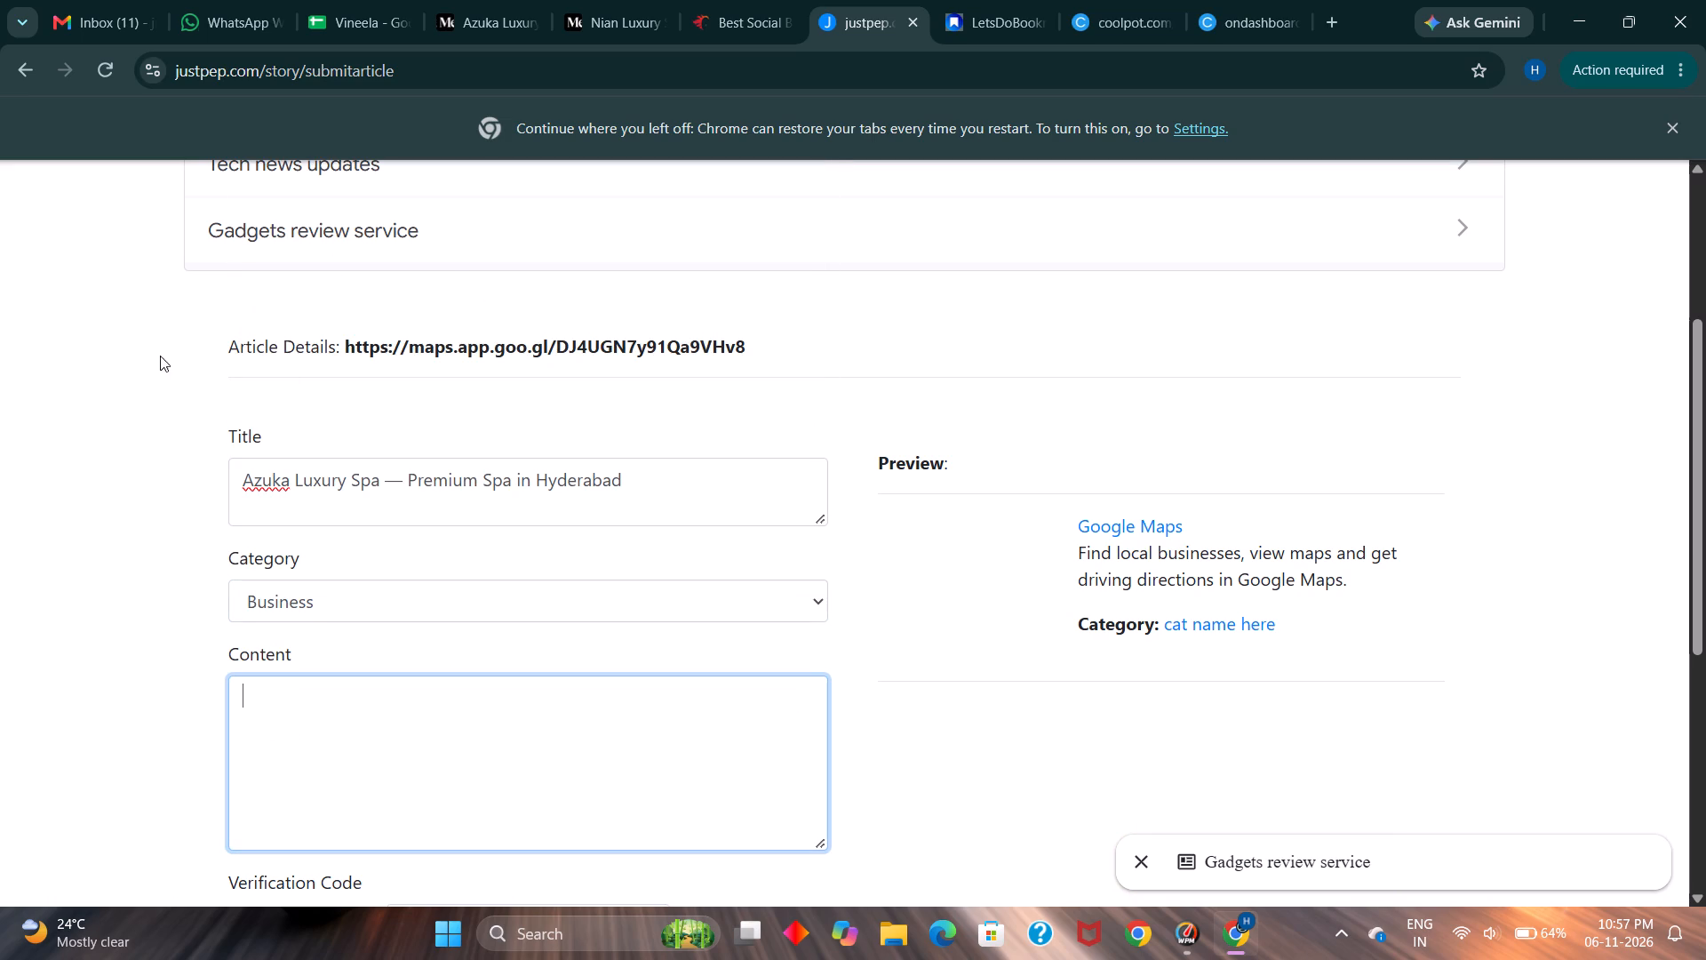
# On coolpot.com, replace the story title with the copied Azuka Luxury Spa headline and set the category to Business.
pyautogui.click(1115, 17)
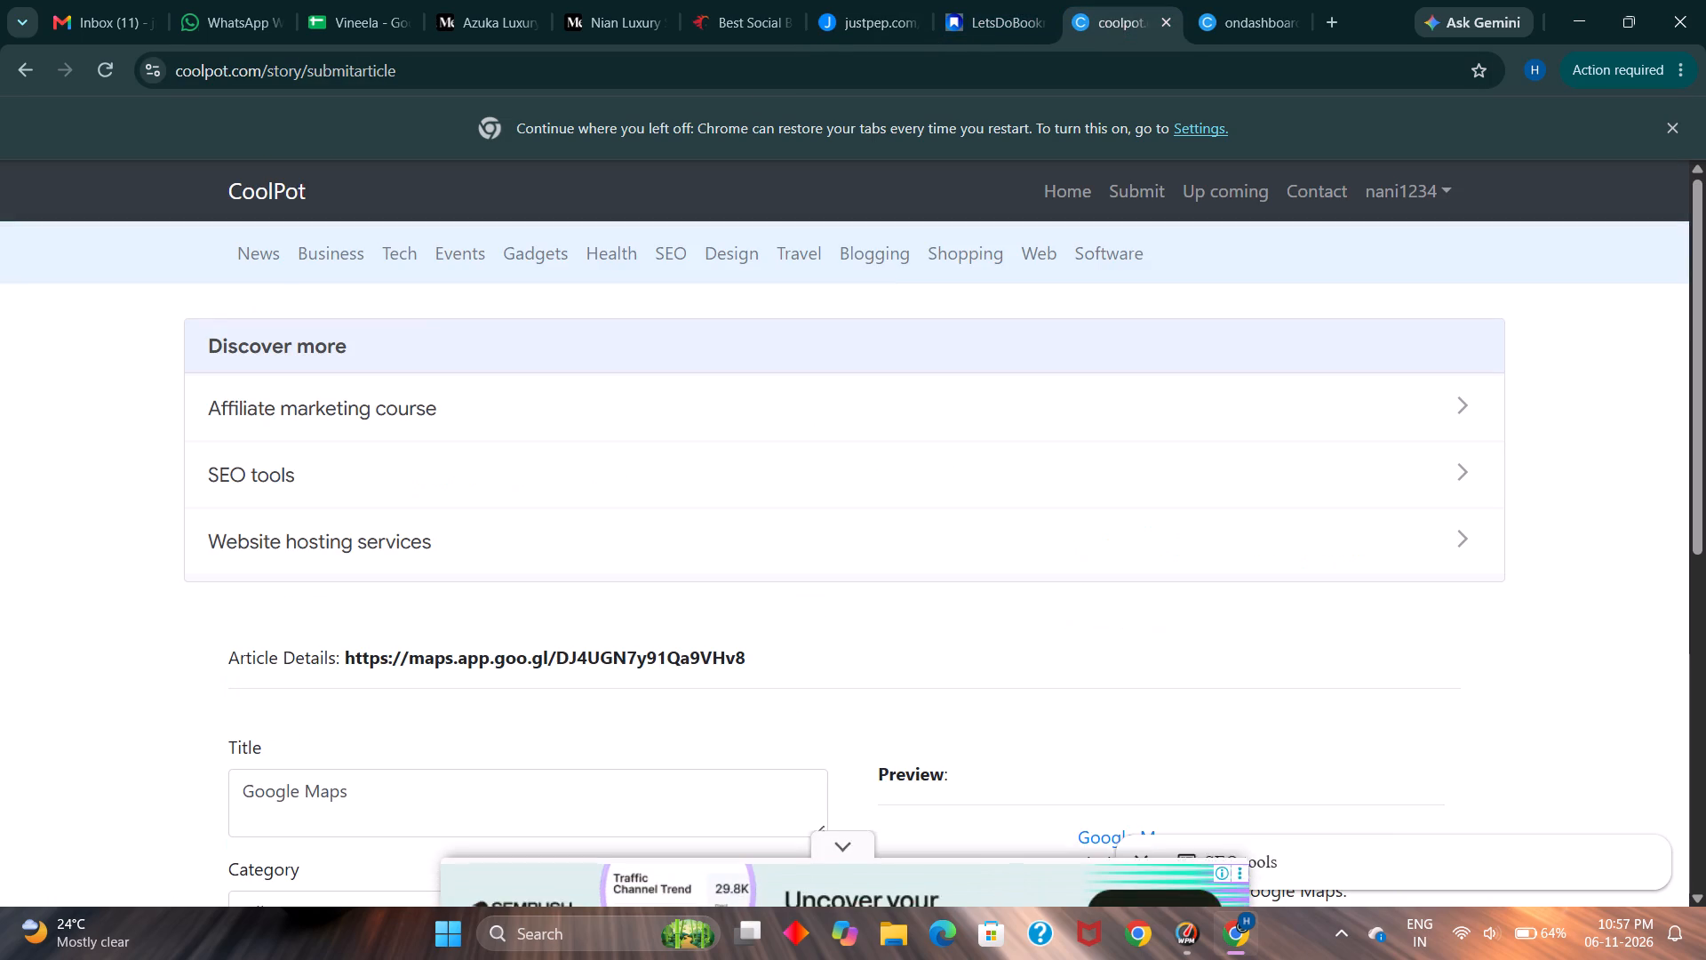
pyautogui.press('Down')
pyautogui.press('Down')
pyautogui.press('Down')
pyautogui.press('Down')
pyautogui.press('Down')
pyautogui.press('Down')
pyautogui.press('Down')
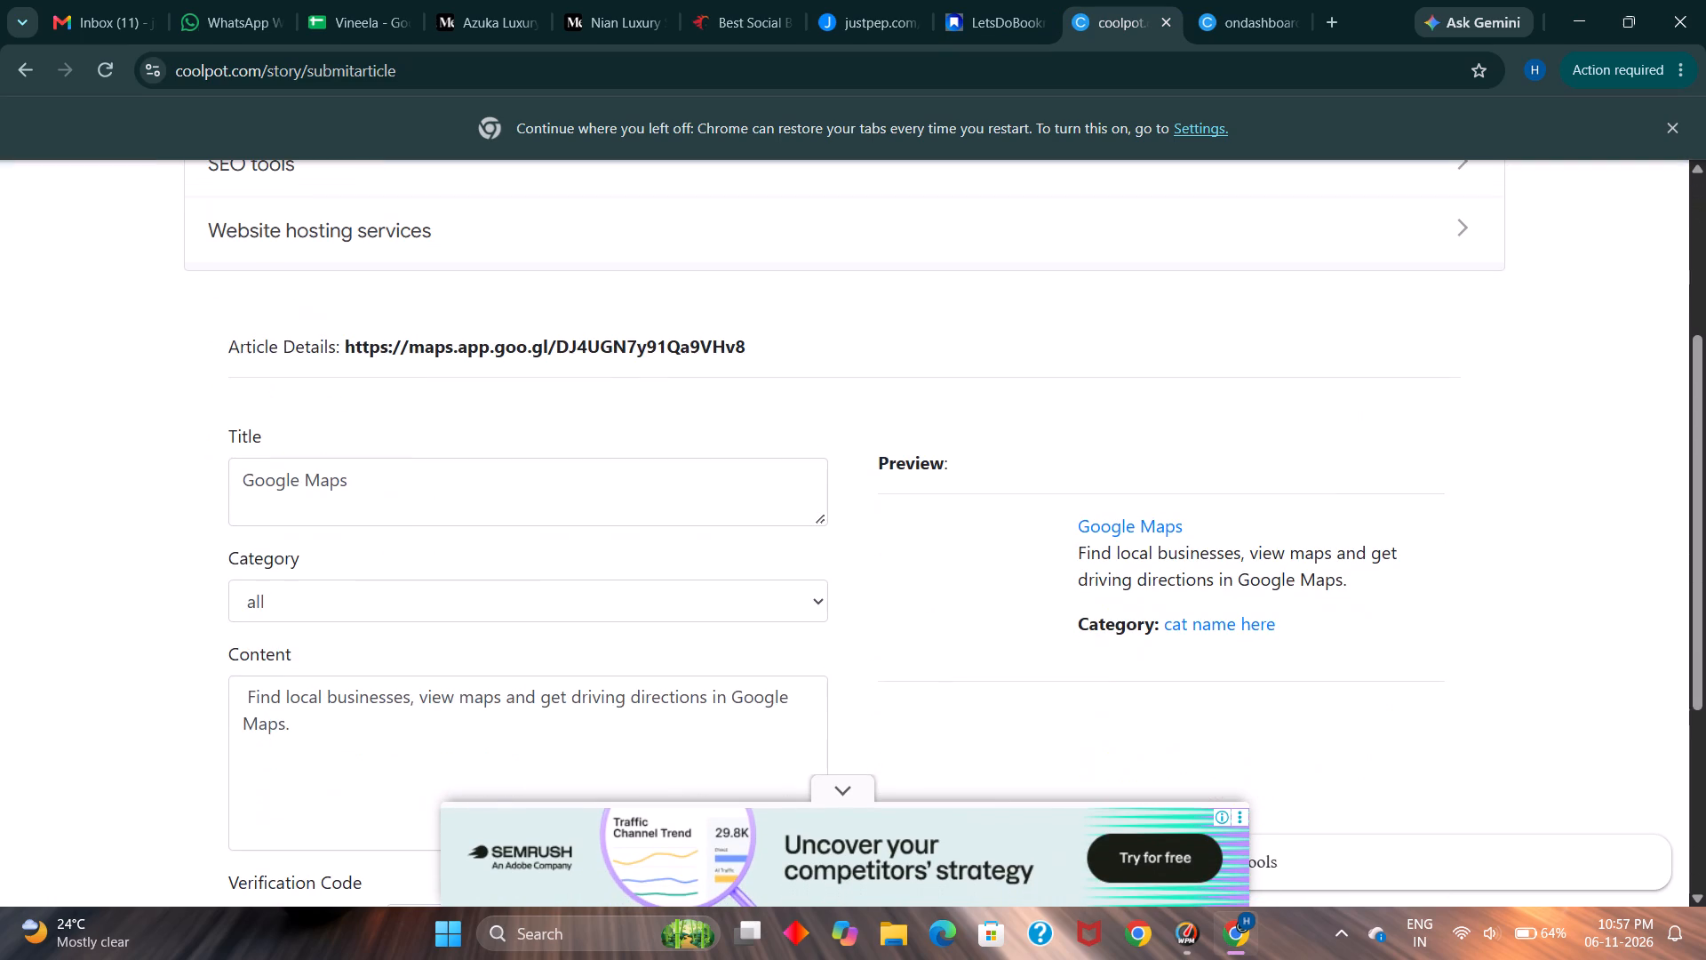
pyautogui.moveTo(366, 496); pyautogui.dragTo(235, 484)
pyautogui.press('BackSpace')
pyautogui.hotkey('ctrl', 'v')
pyautogui.scroll(1, 235, 484)
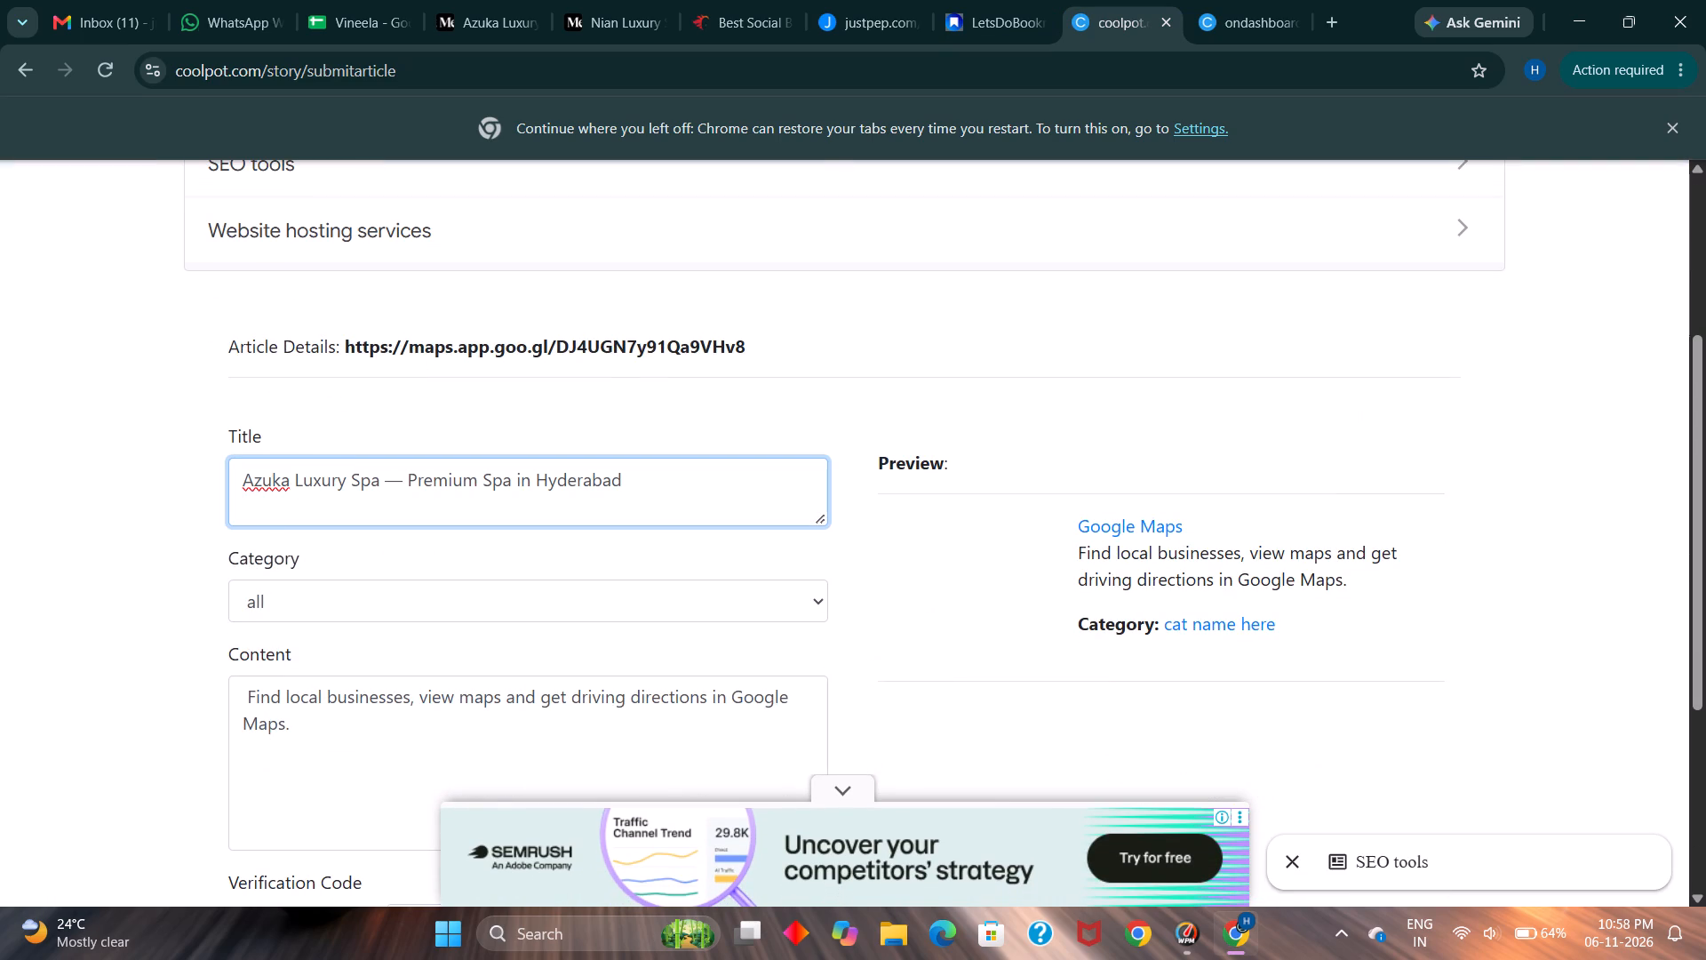
pyautogui.scroll(1, 265, 526)
pyautogui.click(290, 601)
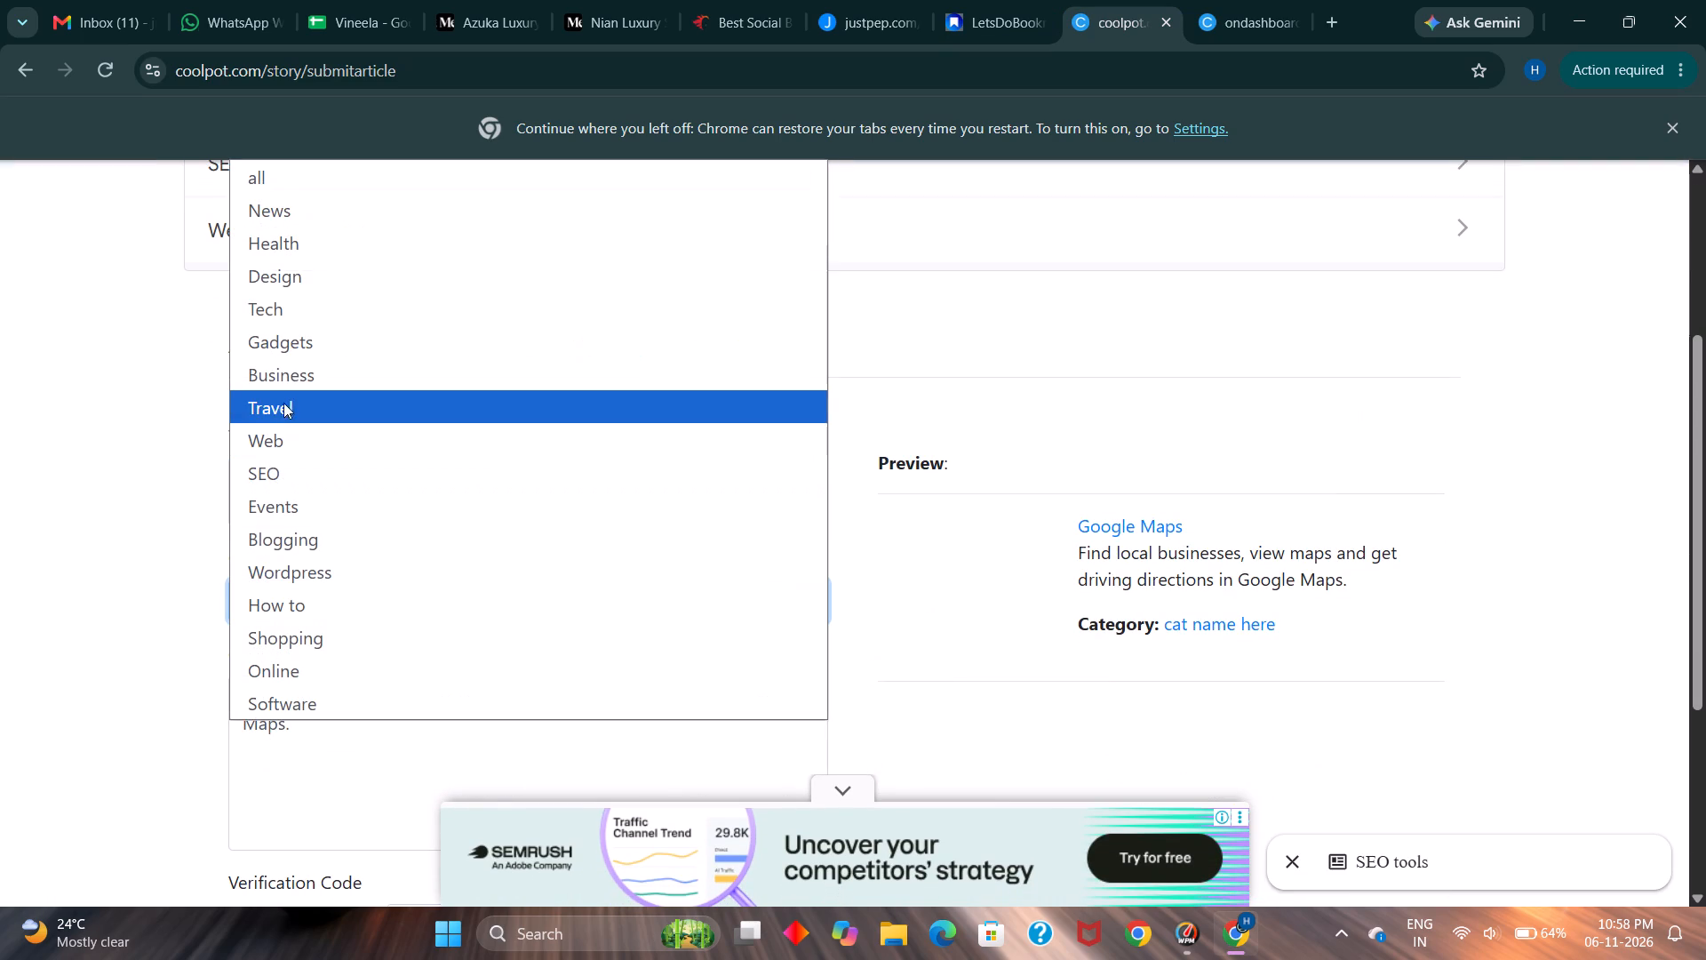
pyautogui.click(299, 377)
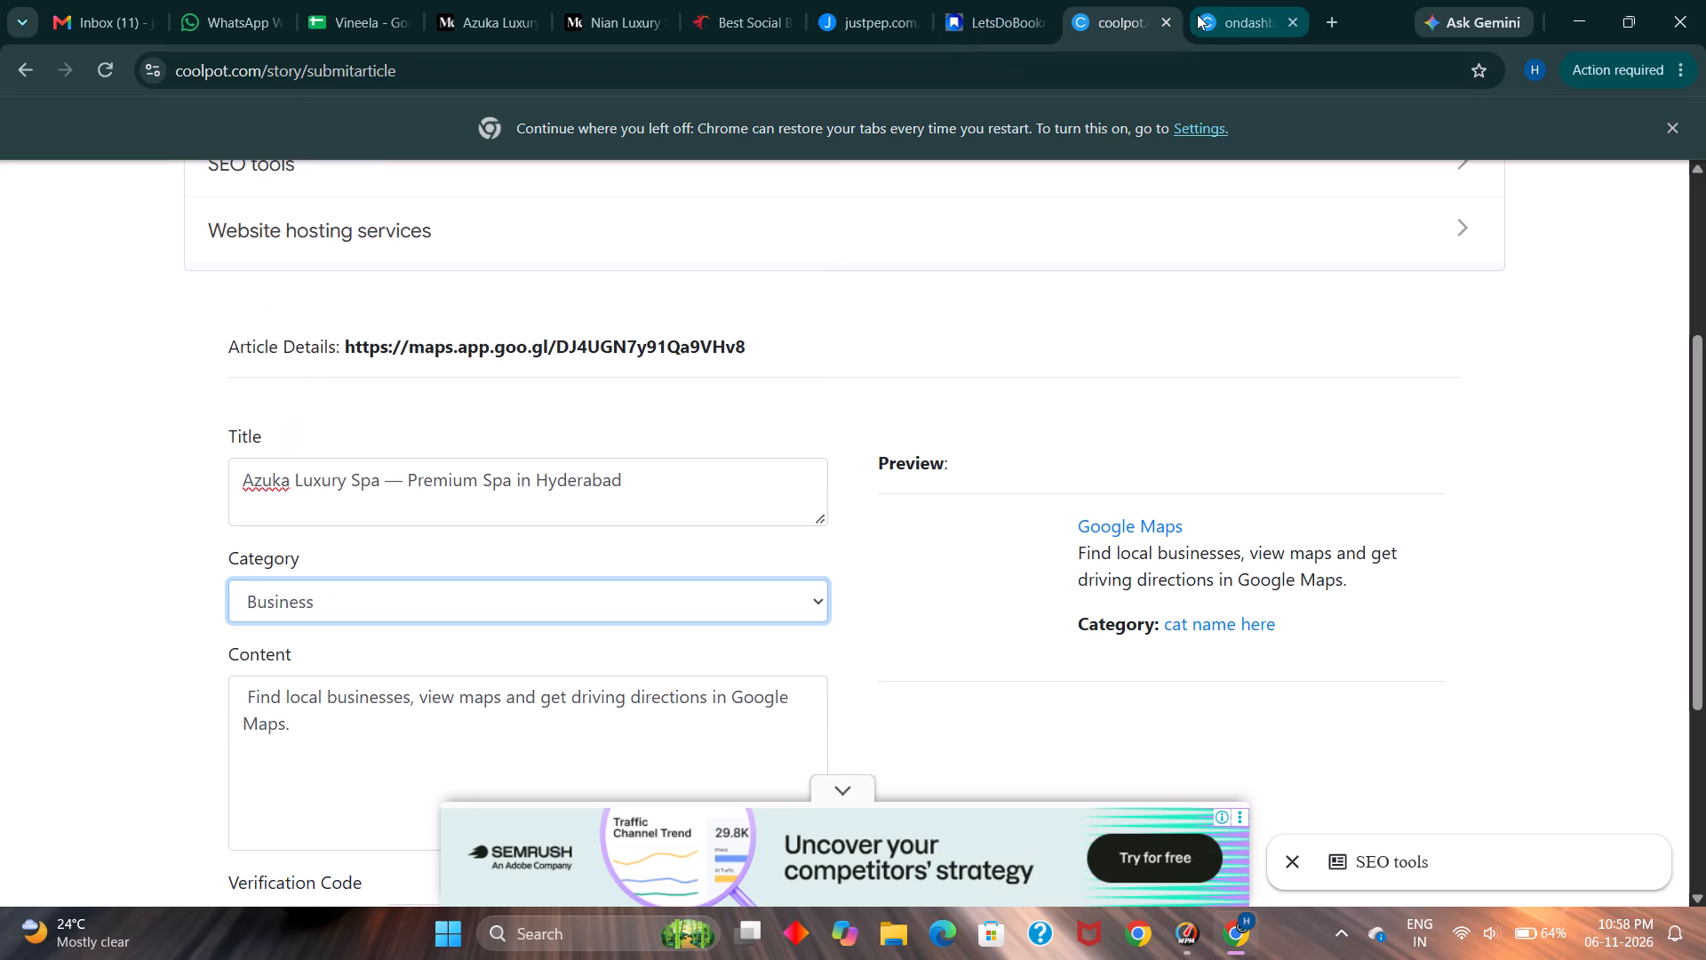
# On ondashboard.com, replace the story title with the copied Azuka Luxury Spa headline and set the category to Business.
pyautogui.click(1210, 15)
pyautogui.moveTo(275, 438); pyautogui.dragTo(260, 436)
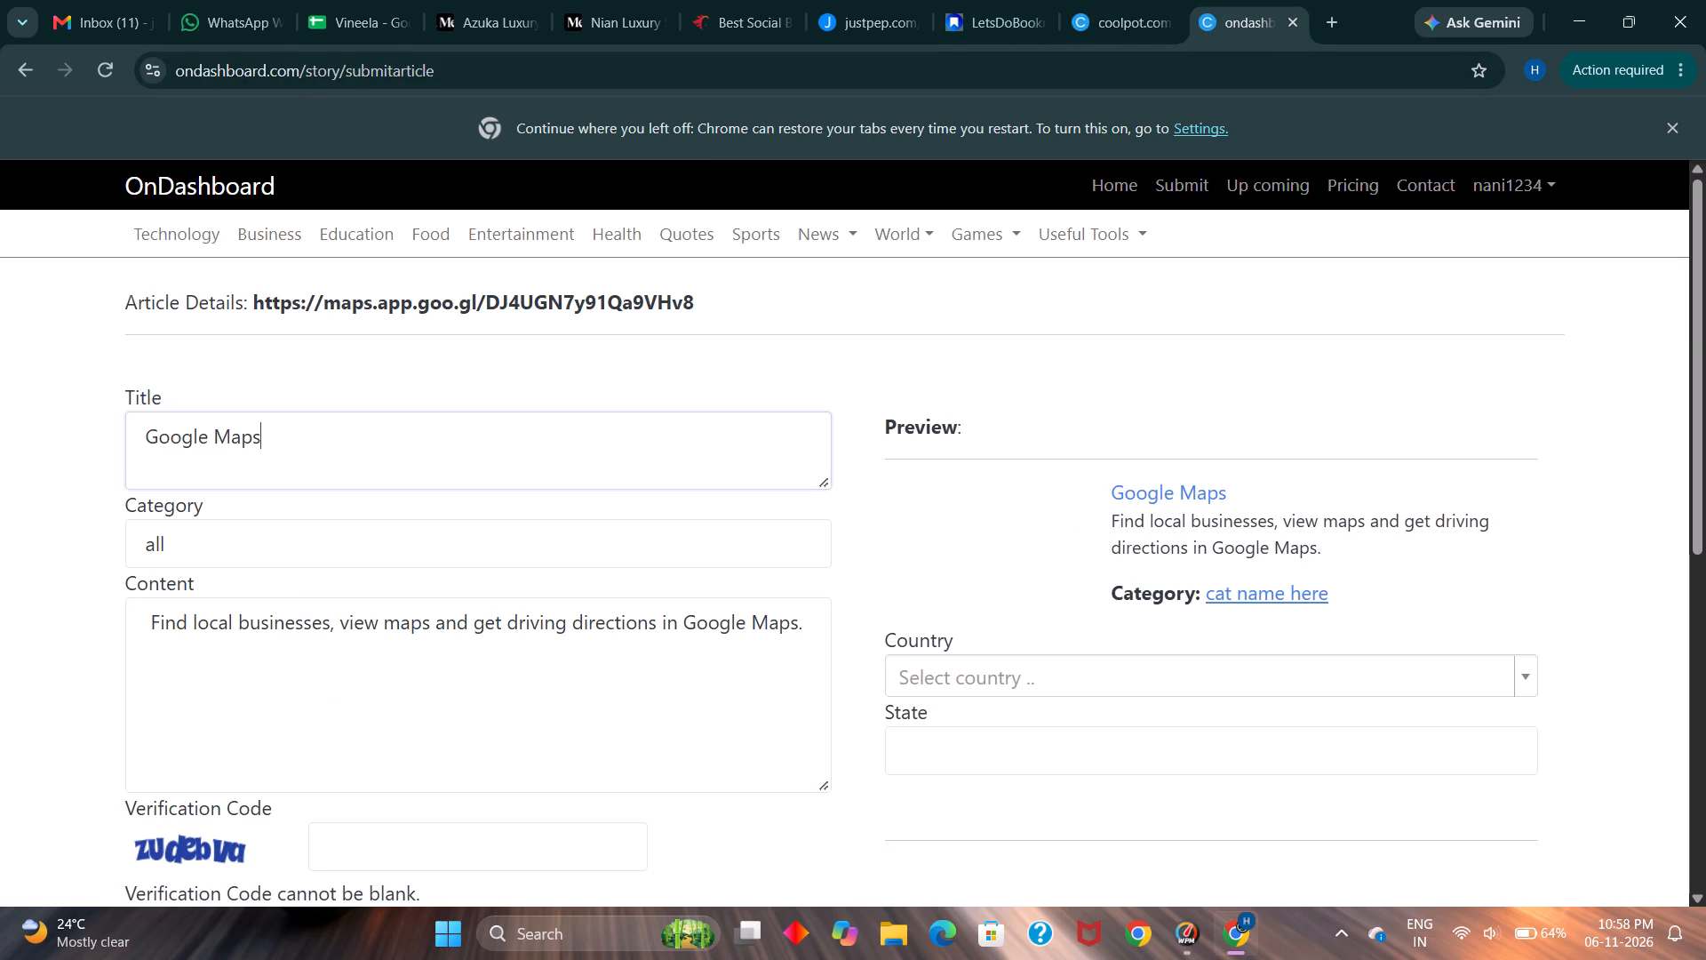
pyautogui.moveTo(260, 436); pyautogui.dragTo(96, 421)
pyautogui.press('BackSpace')
pyautogui.hotkey('ctrl', 'v')
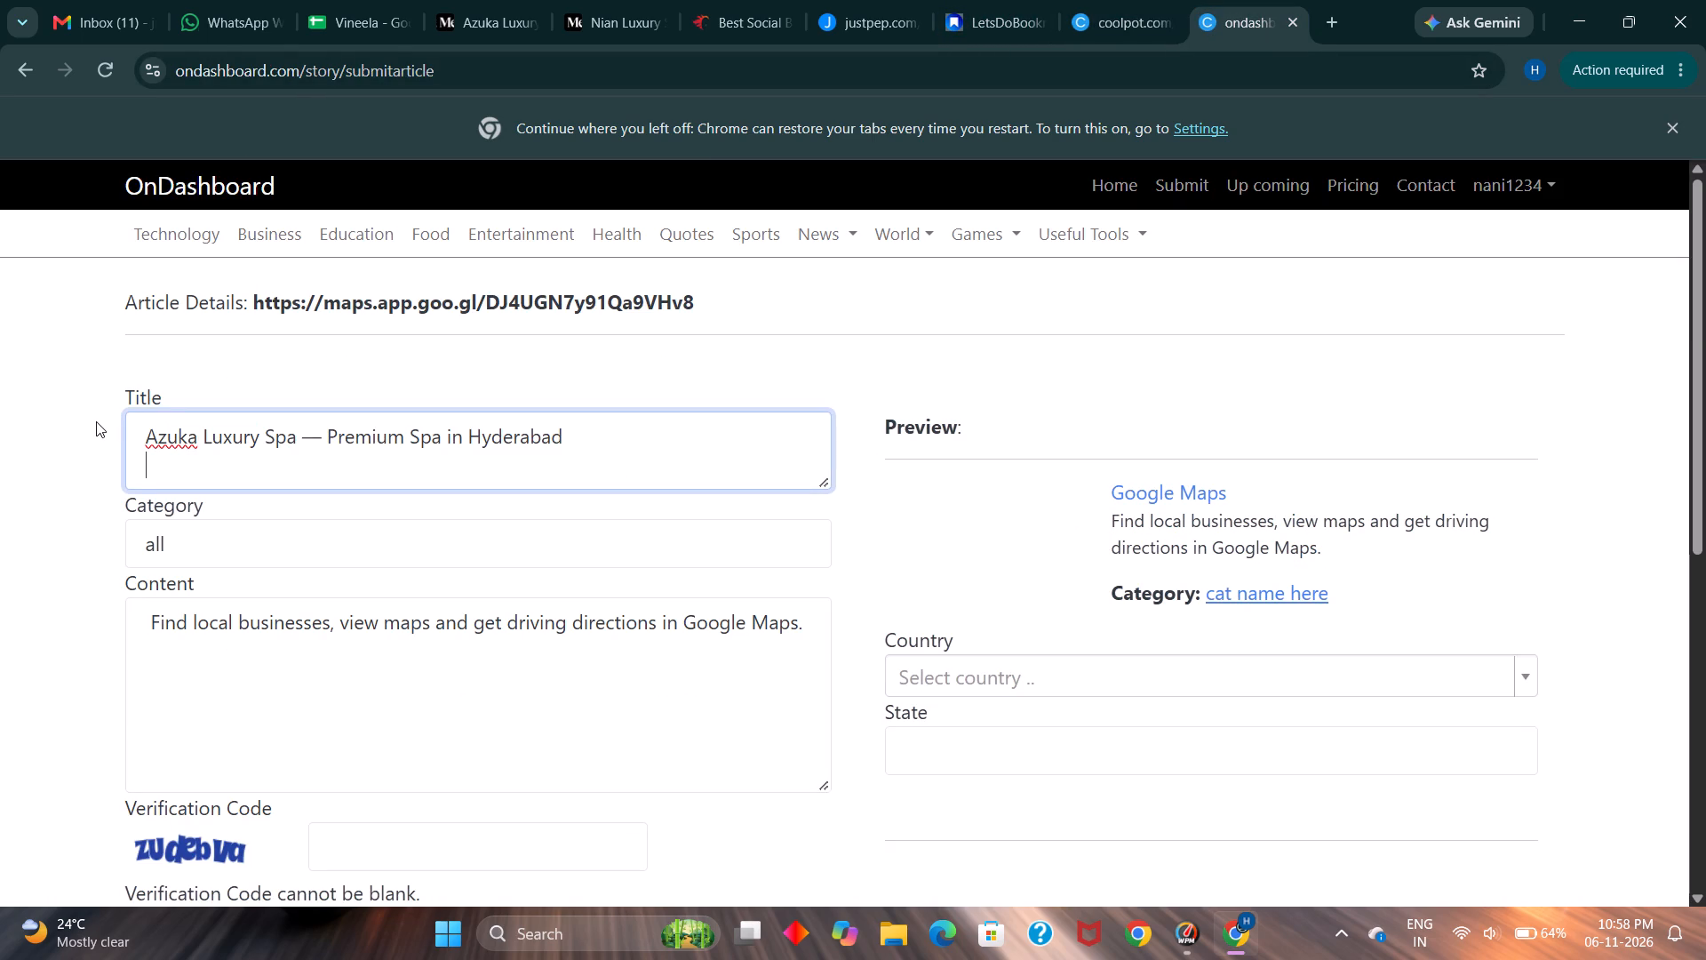
pyautogui.click(167, 526)
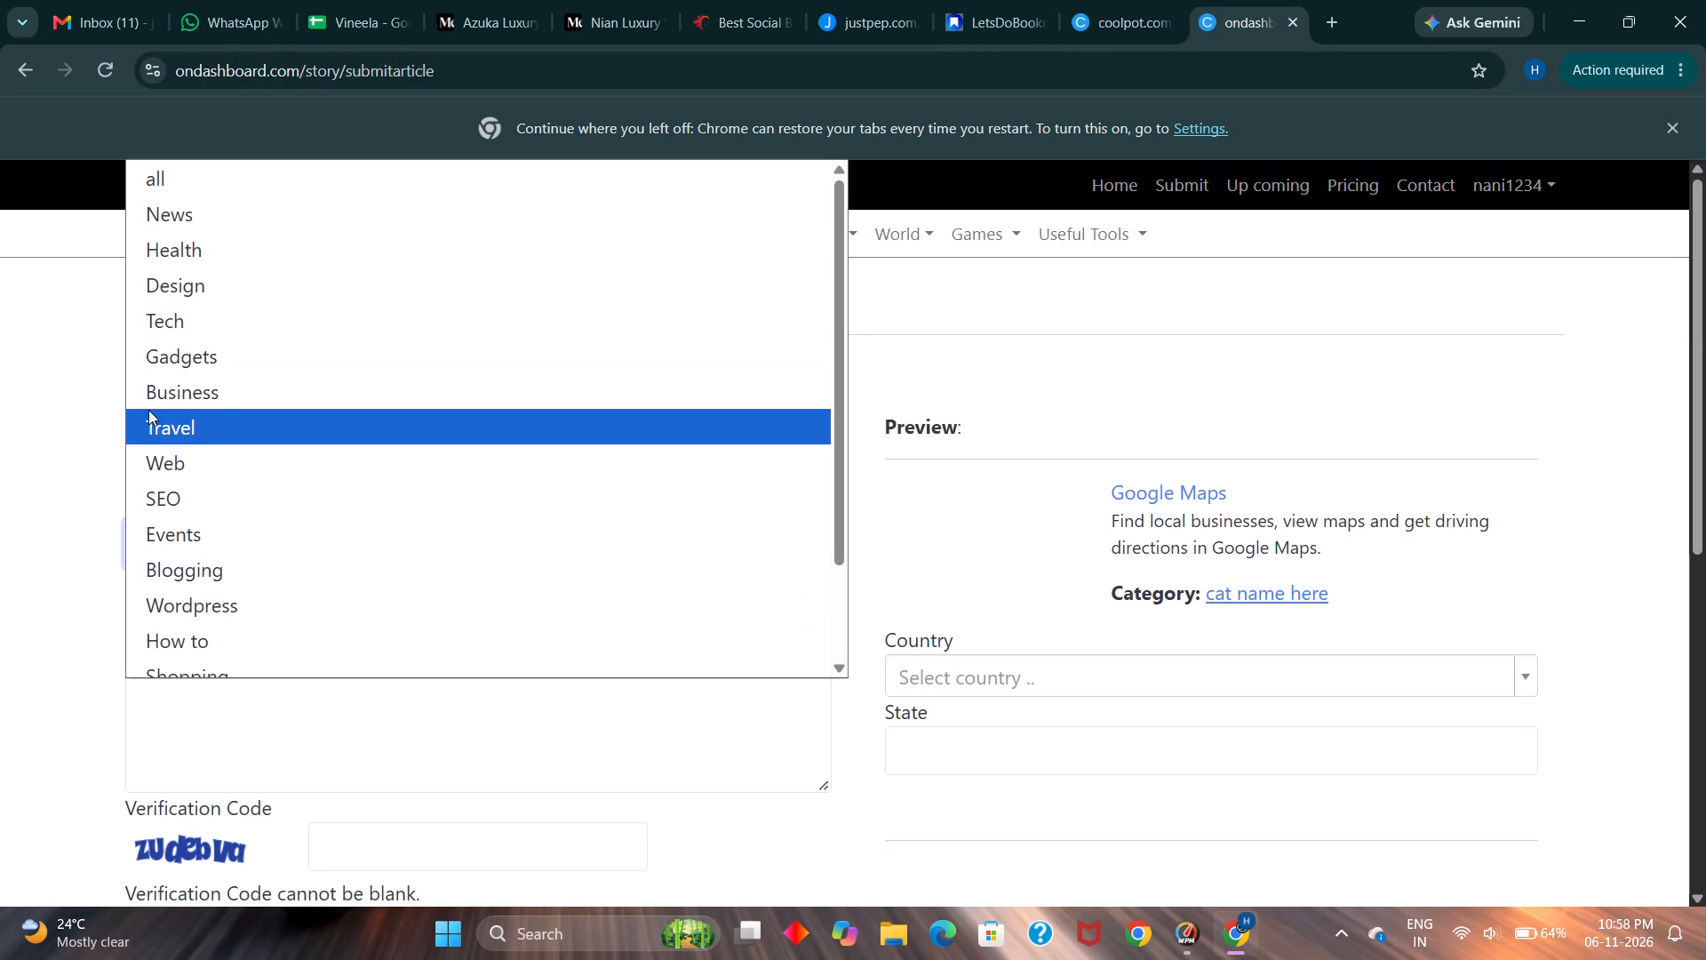
pyautogui.click(154, 401)
# Enter the displayed verification code in the ondashboard.com story form.
pyautogui.click(375, 854)
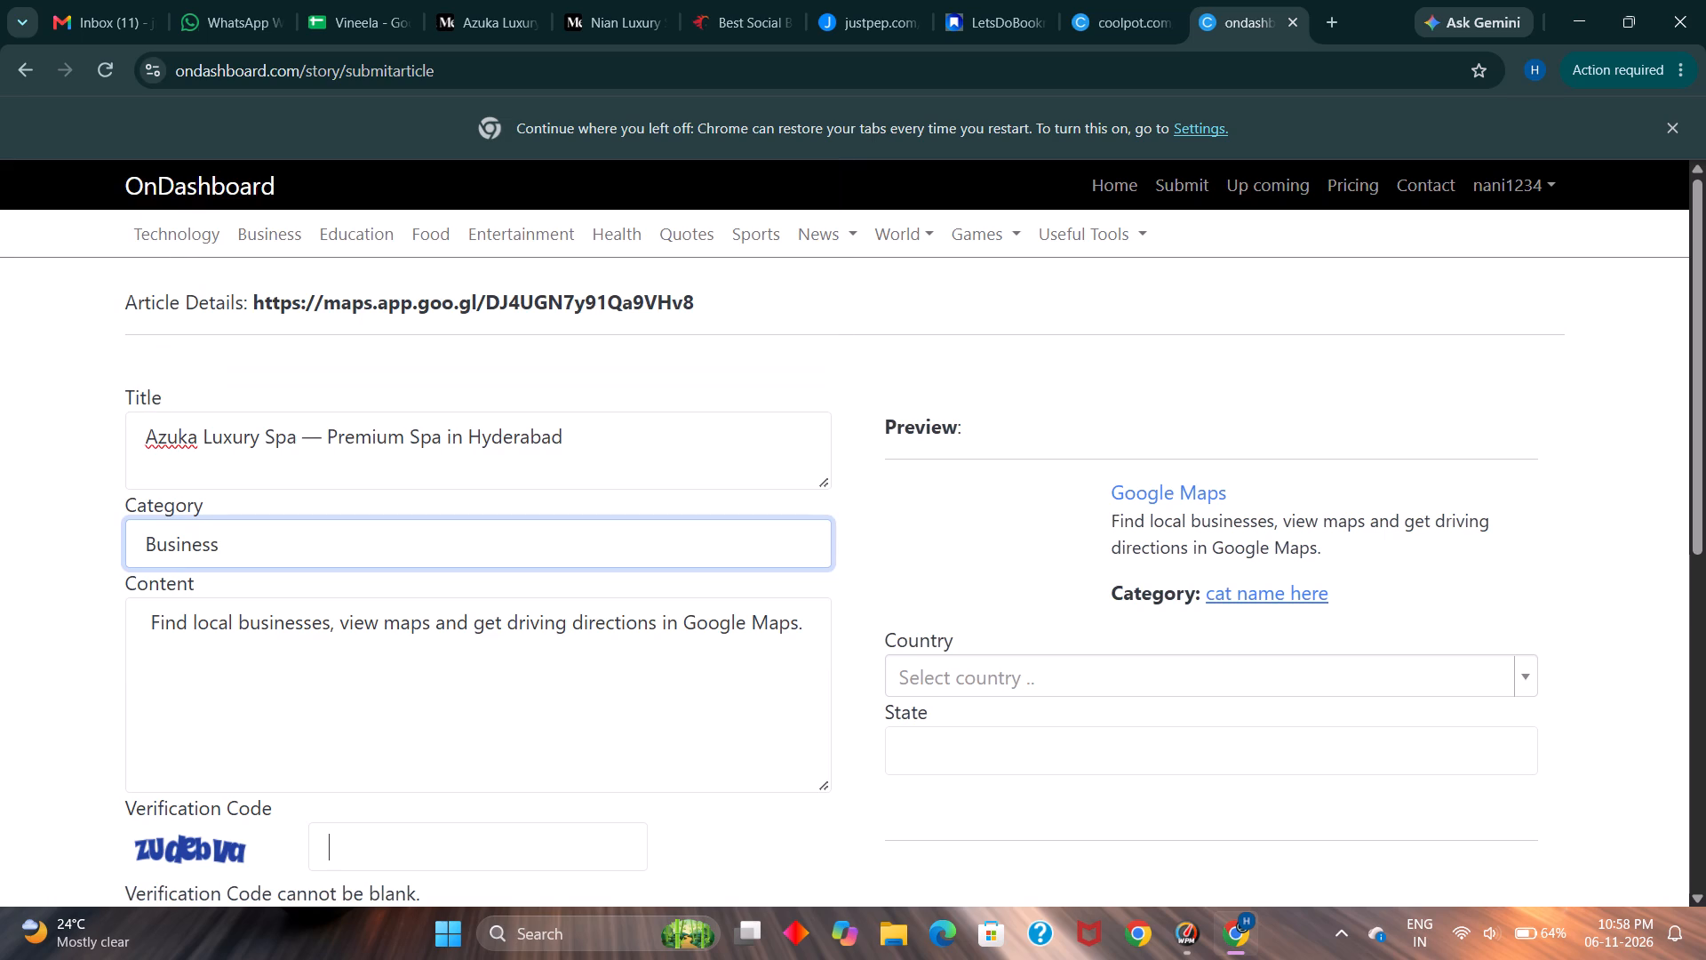
pyautogui.write('zu')
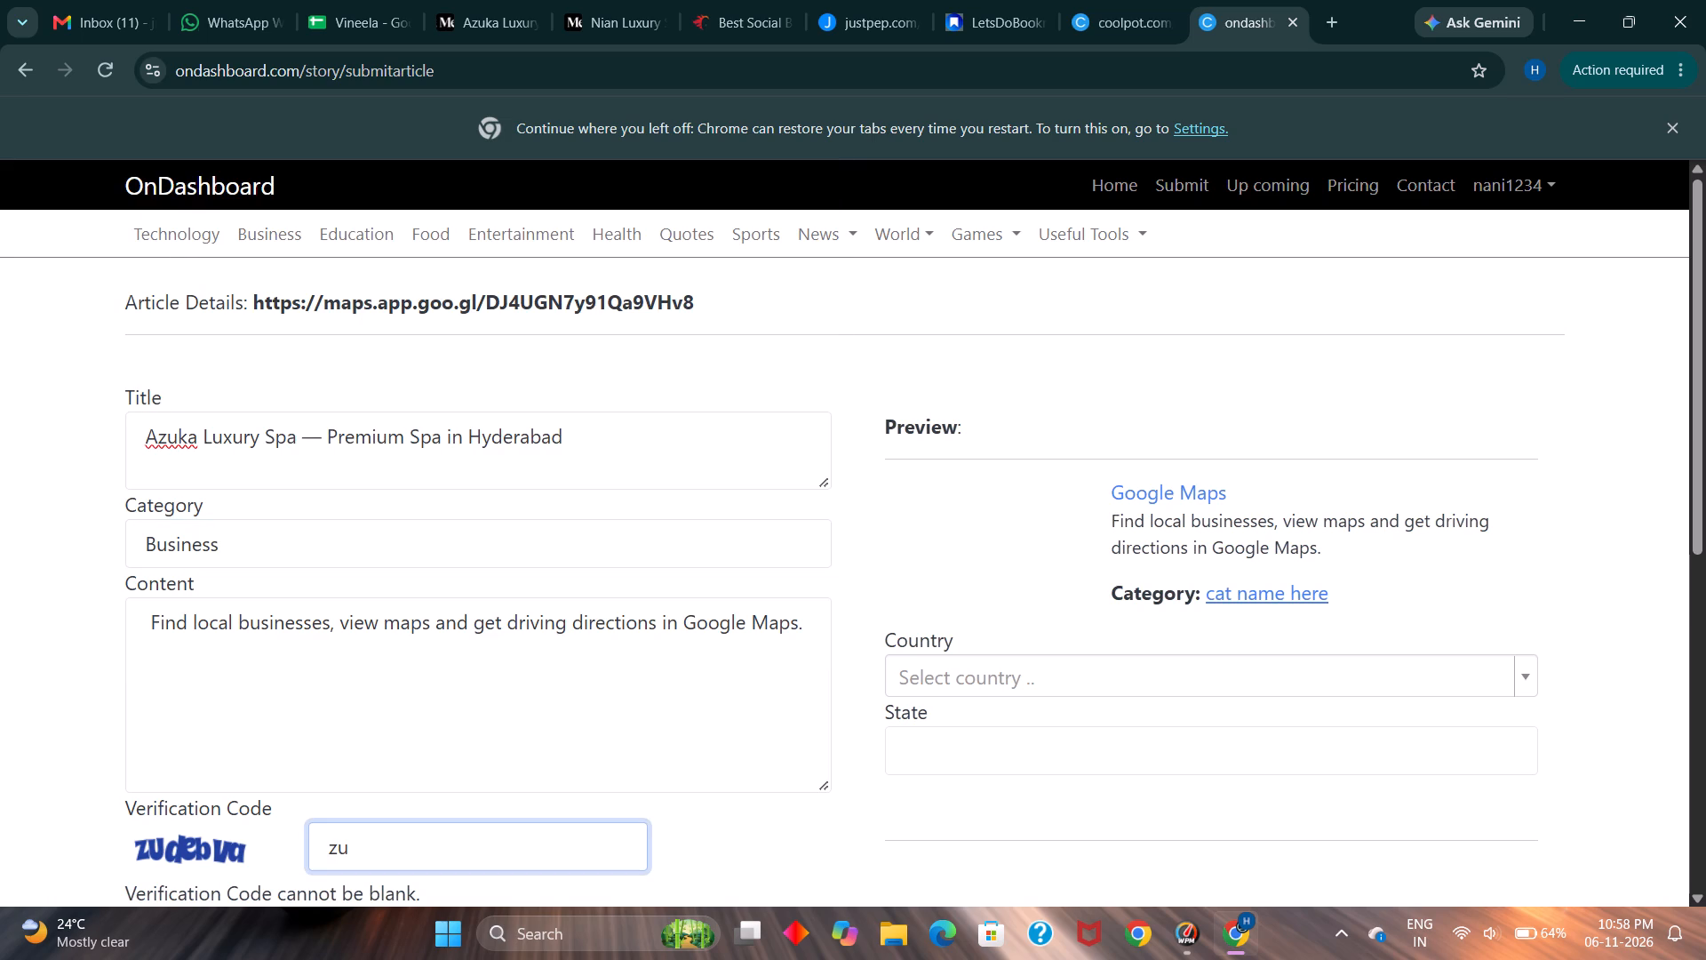
pyautogui.write('de')
pyautogui.write('bva')
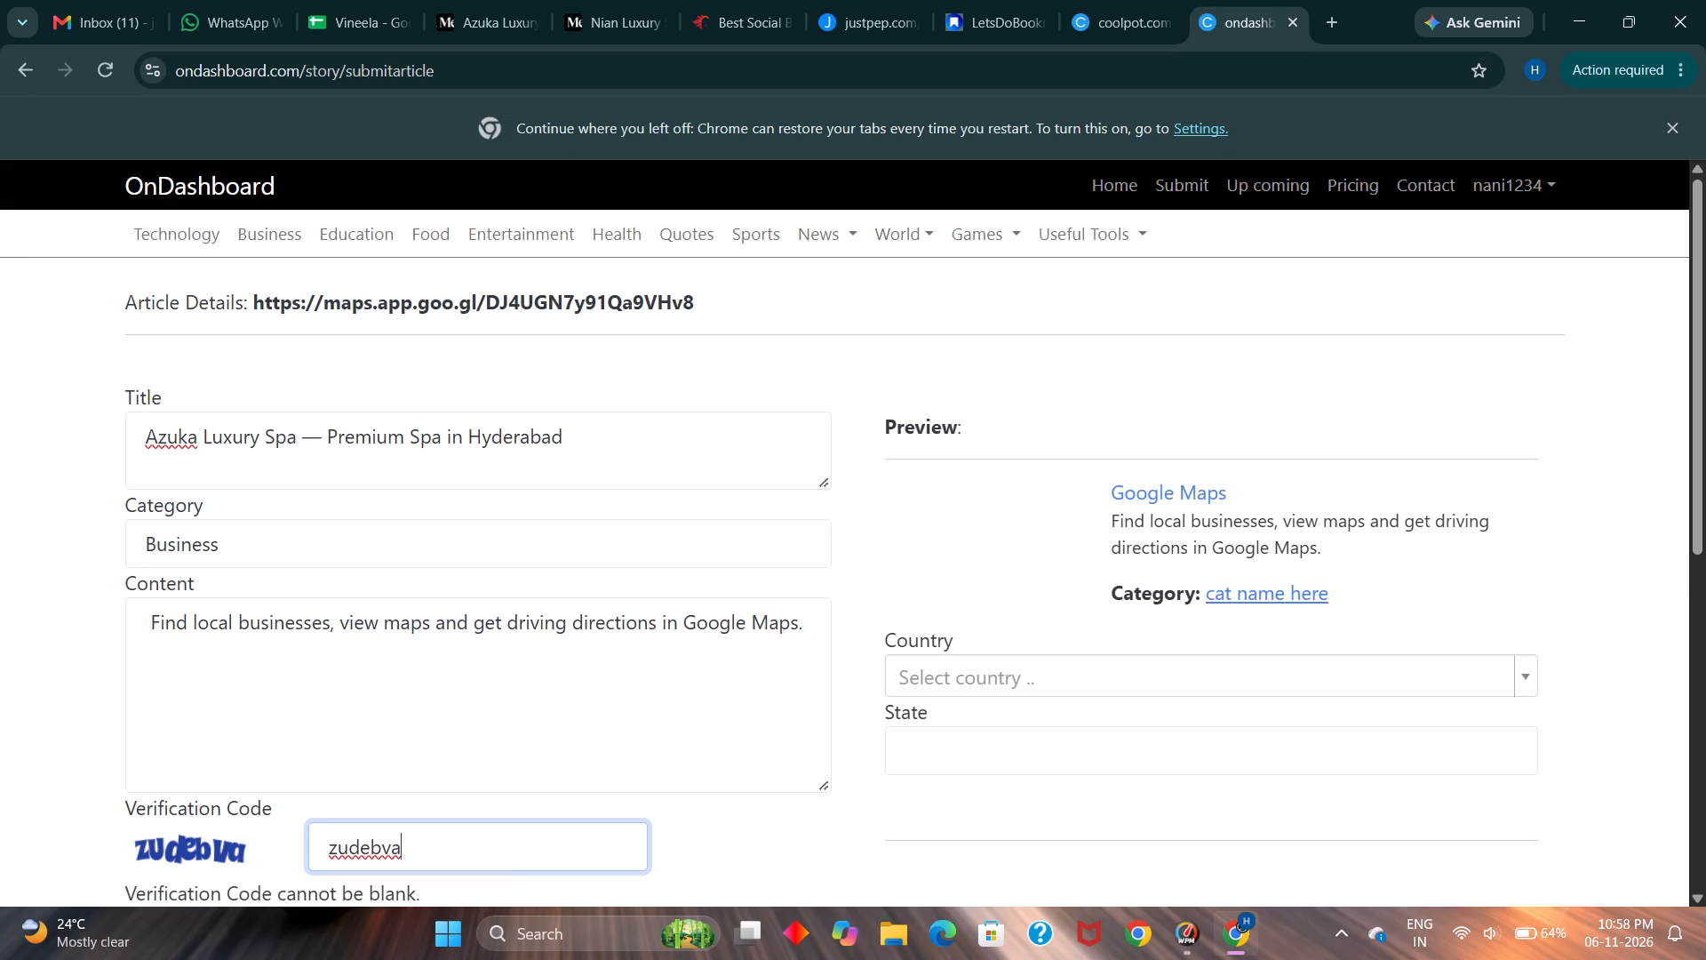
# Clear the default Google Maps text from the story content on ondashboard.com.
pyautogui.moveTo(812, 622); pyautogui.dragTo(134, 604)
pyautogui.press('BackSpace')
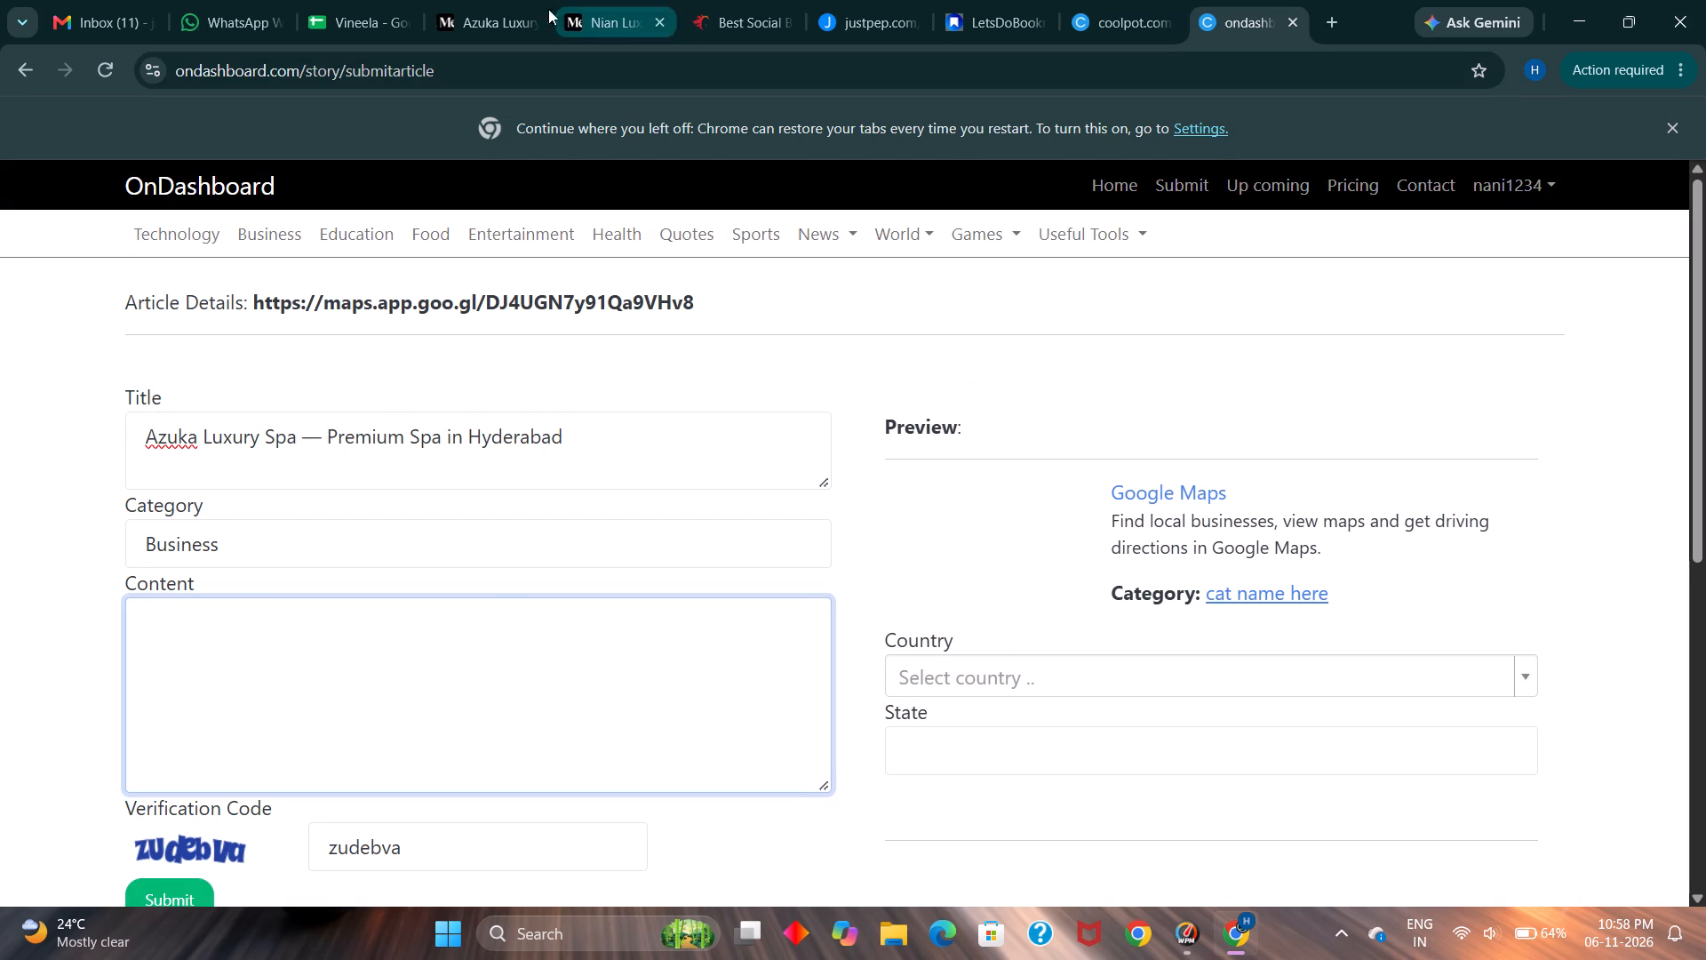
# Copy the Medium article's introductory paragraph, from "Azuka Luxury Spa is one of the best spa in Hyderabad" through "relax your body and mind.".
pyautogui.click(485, 16)
pyautogui.click(671, 676)
pyautogui.press('Down')
pyautogui.press('Down')
pyautogui.press('Down')
pyautogui.press('Down')
pyautogui.press('Down')
pyautogui.press('Down')
pyautogui.press('Down')
pyautogui.press('Down')
pyautogui.press('Down')
pyautogui.press('Down')
pyautogui.press('Down')
pyautogui.press('Down')
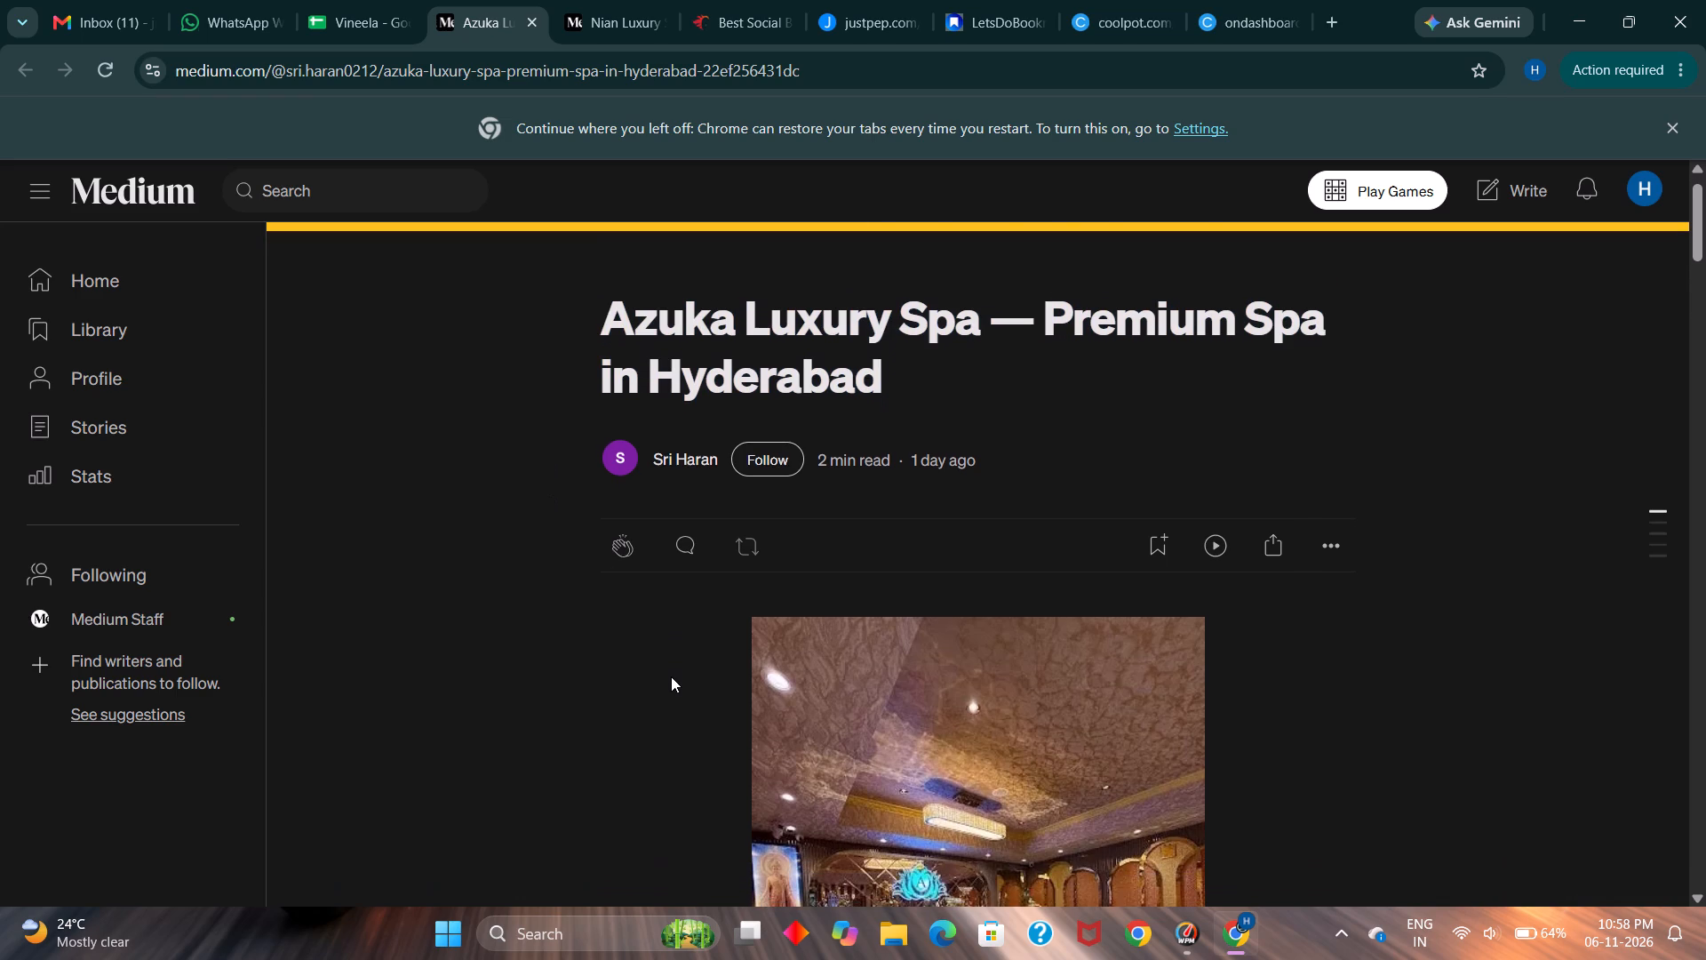
pyautogui.press('Down')
pyautogui.press('Down')
pyautogui.press('Down')
pyautogui.press('Down')
pyautogui.press('Down')
pyautogui.press('Down')
pyautogui.press('Down')
pyautogui.press('Down')
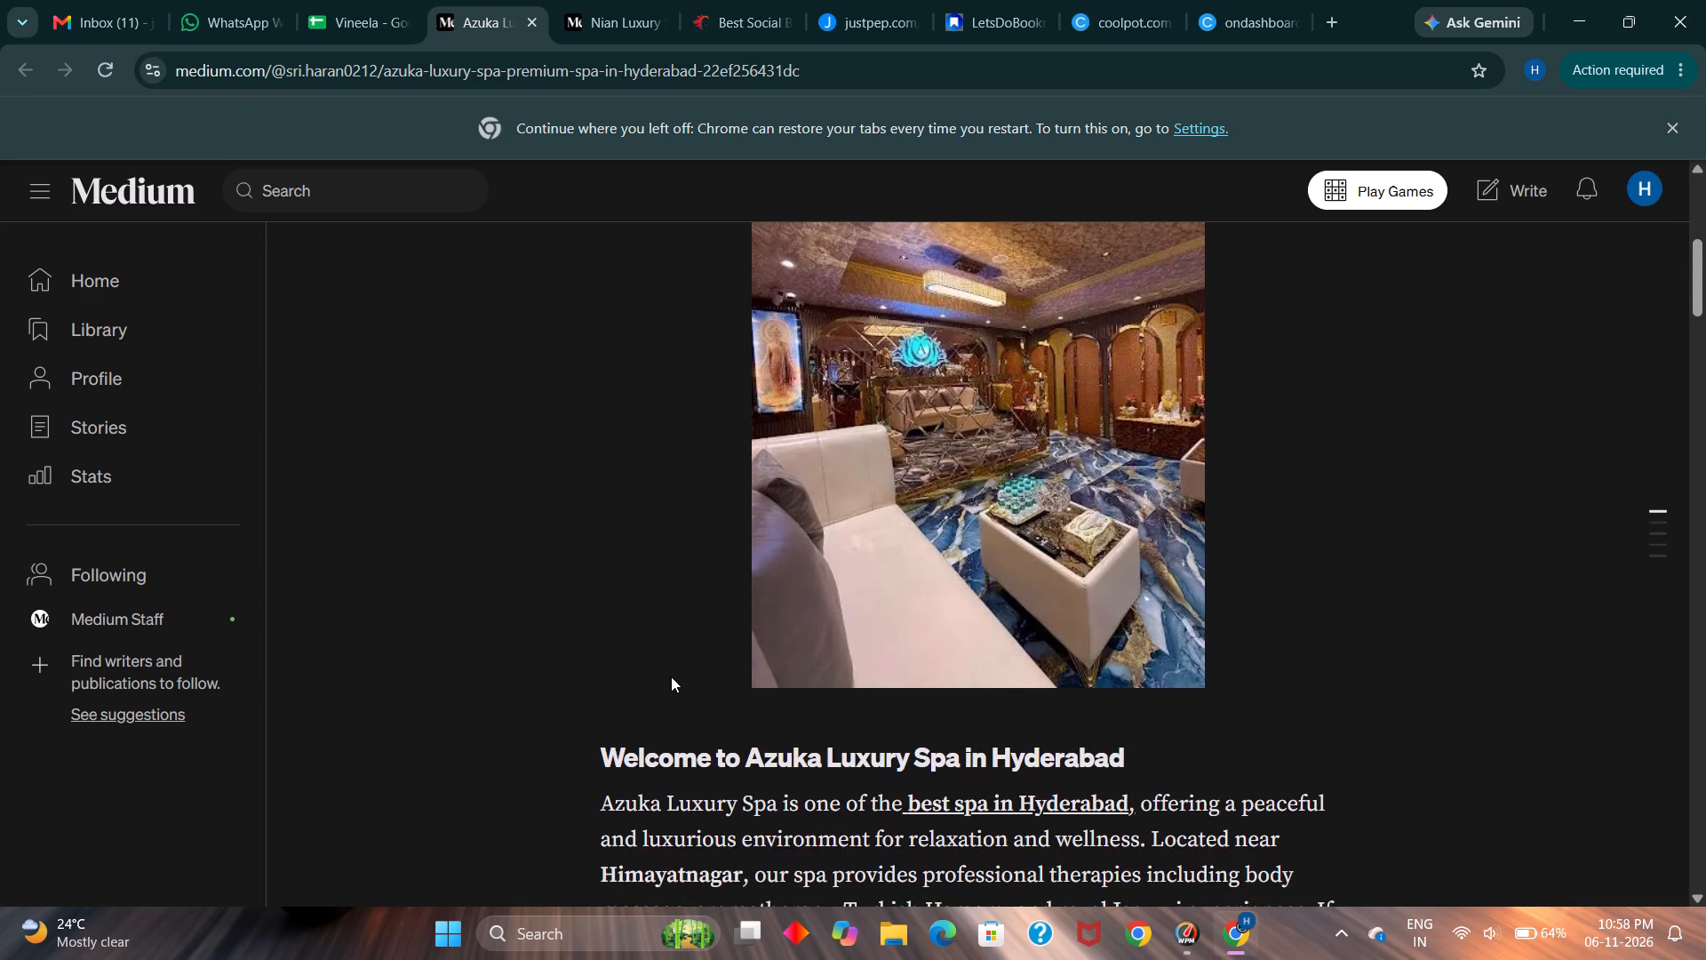
pyautogui.moveTo(588, 482); pyautogui.dragTo(1163, 668)
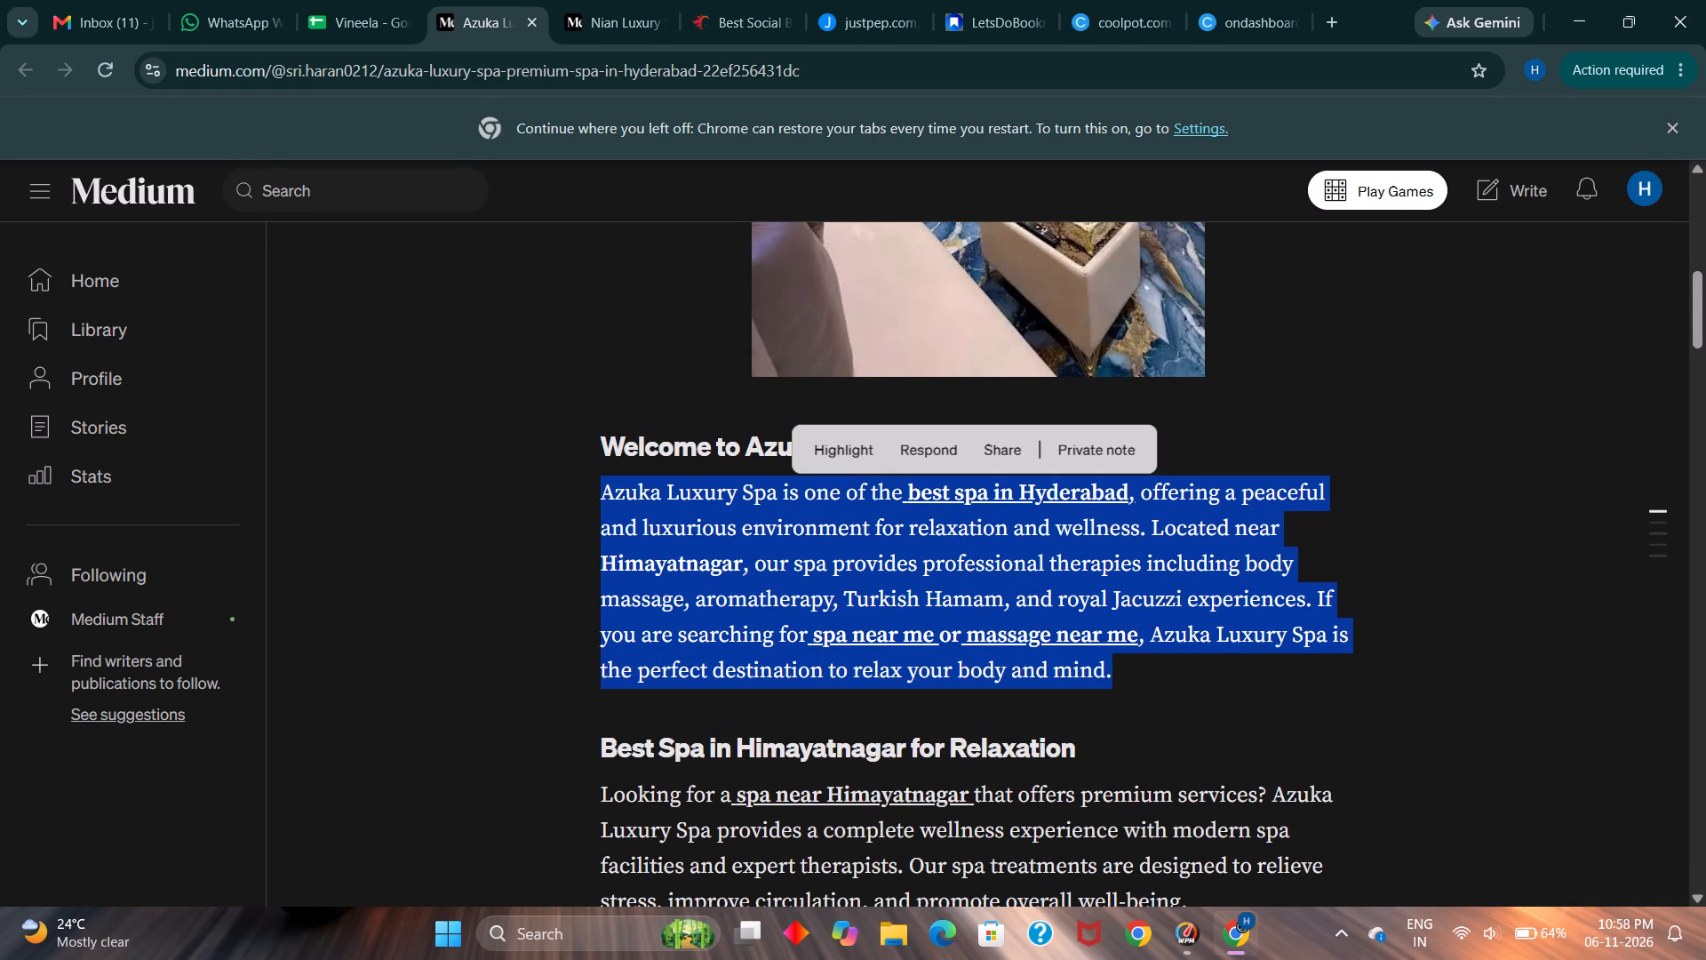
pyautogui.hotkey('ctrl', 'c')
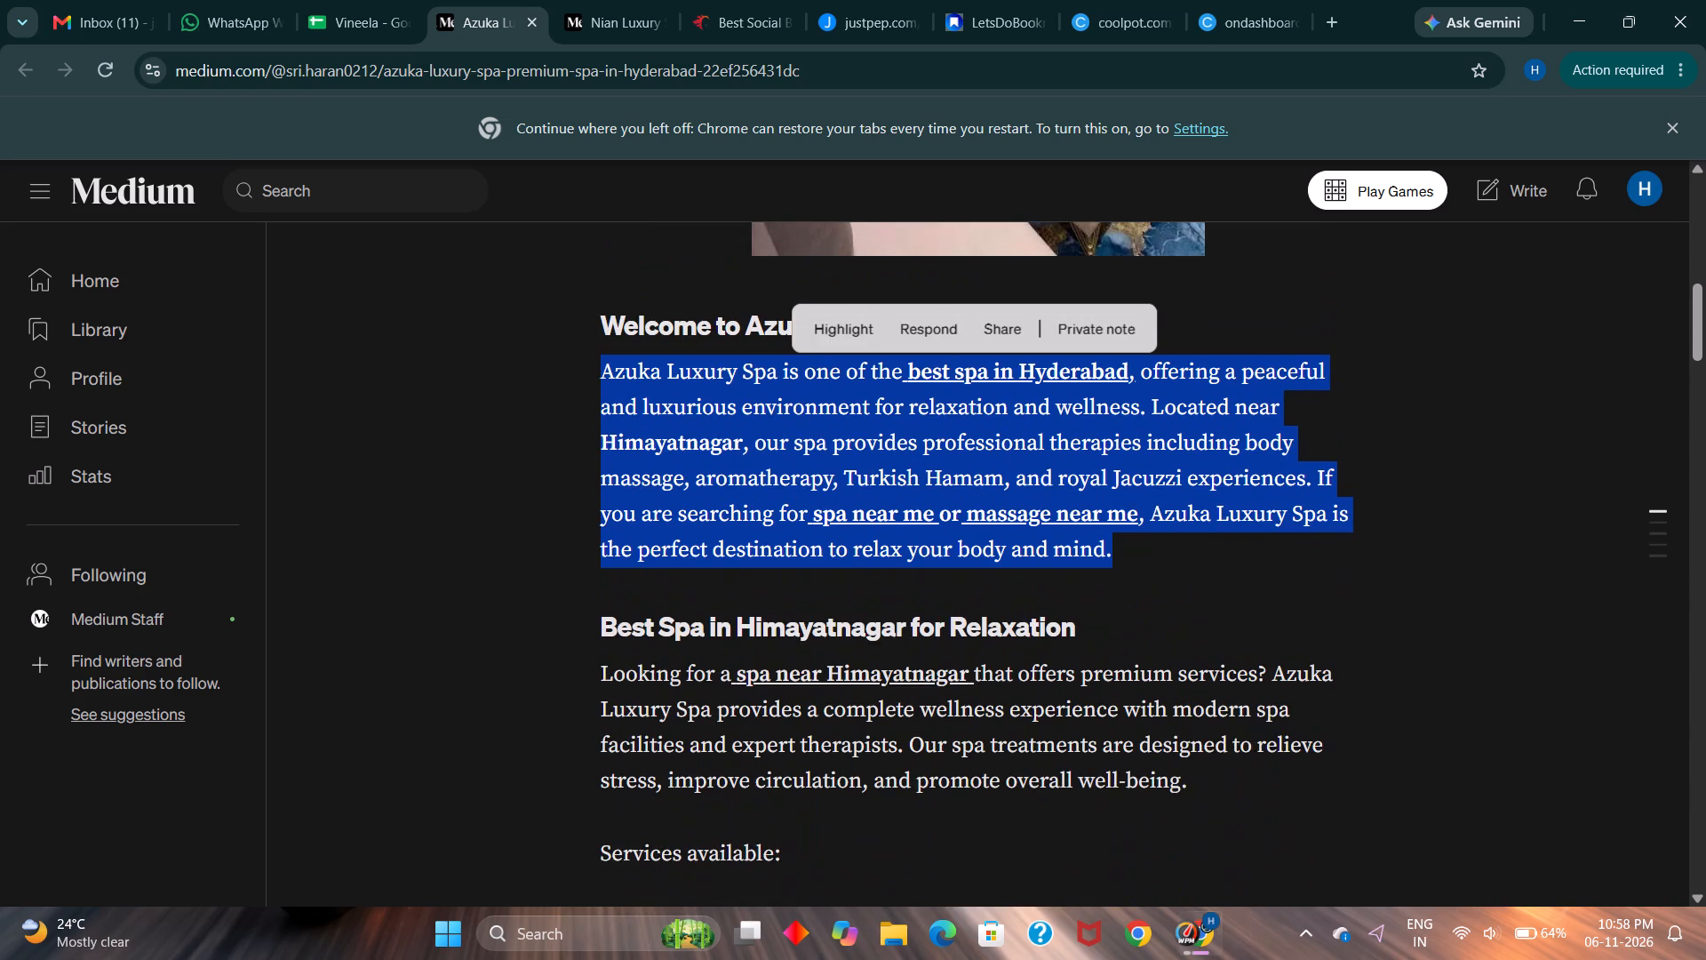
# Paste the copied Azuka Luxury Spa introductory paragraph into the story content on justpep.com.
pyautogui.click(817, 4)
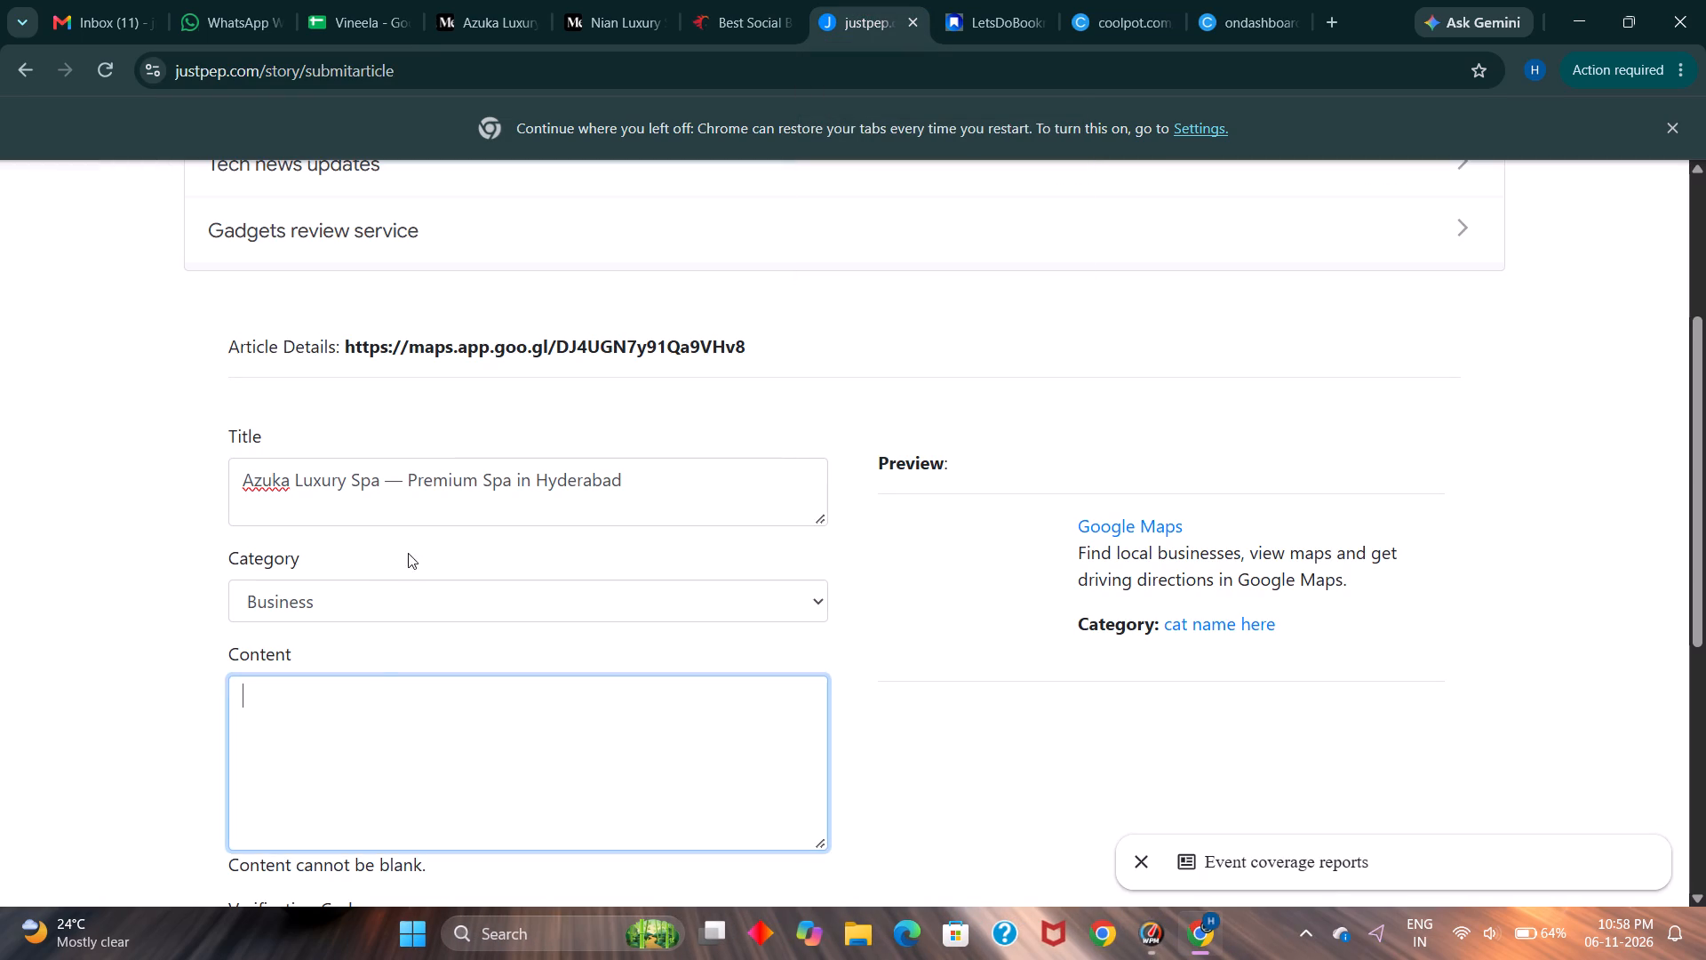
pyautogui.click(371, 671)
pyautogui.hotkey('ctrl', 'v')
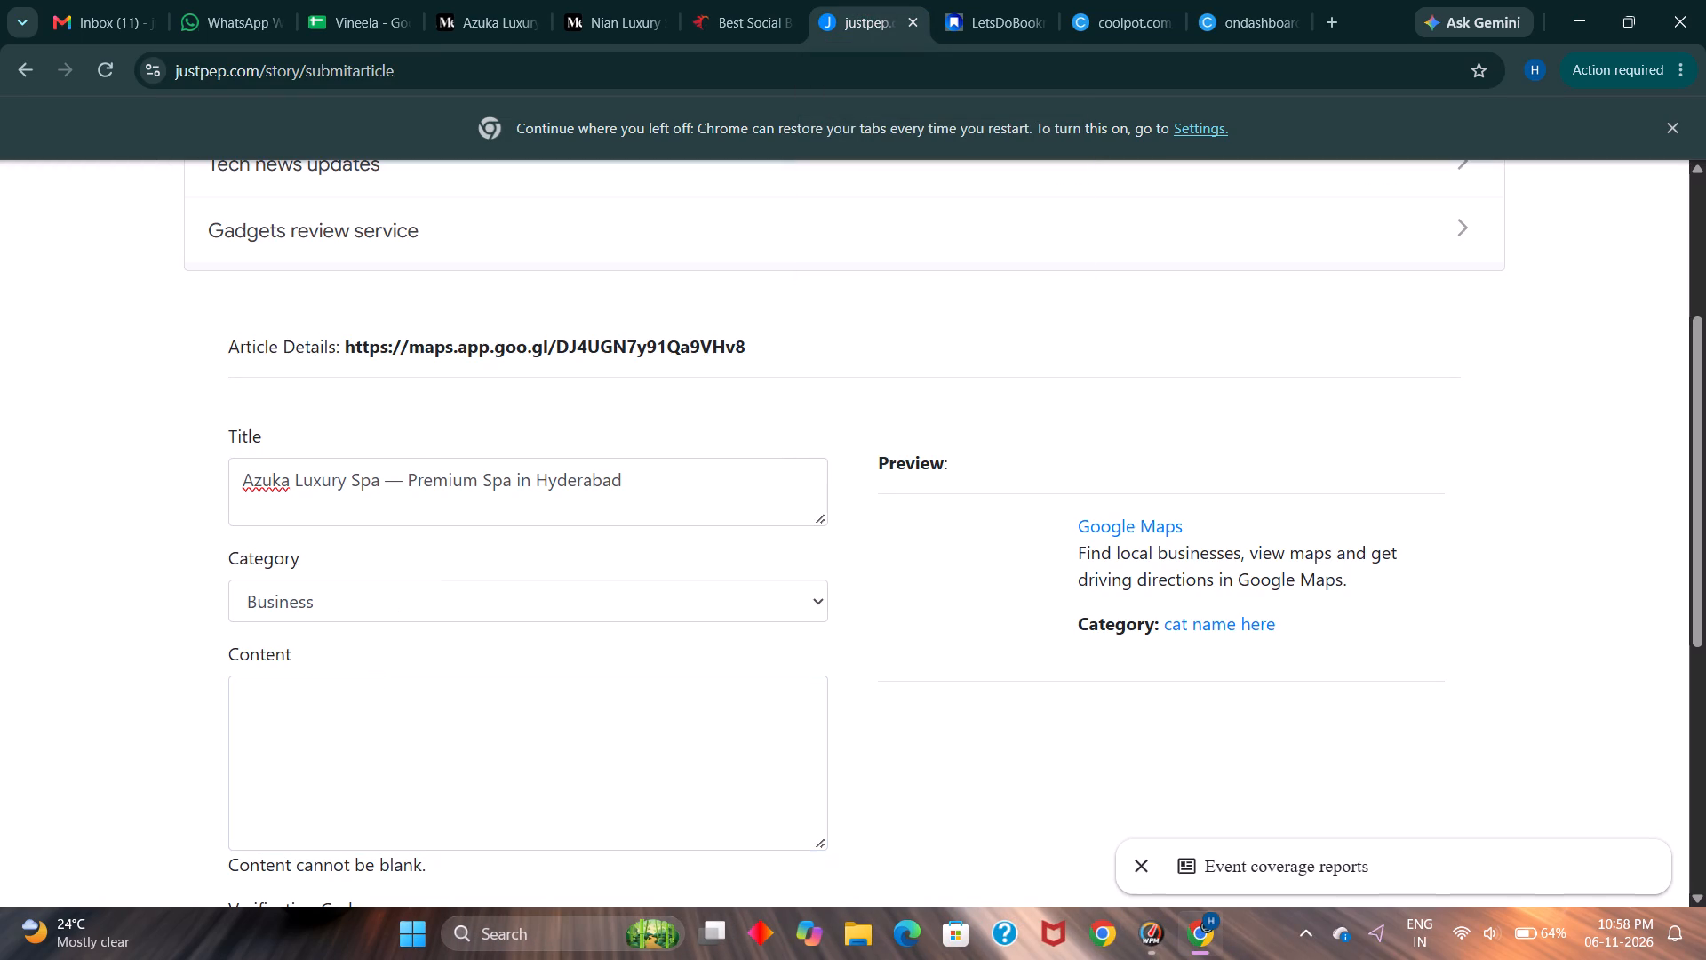
pyautogui.click(388, 747)
pyautogui.hotkey('ctrl', 'v')
pyautogui.click(171, 805)
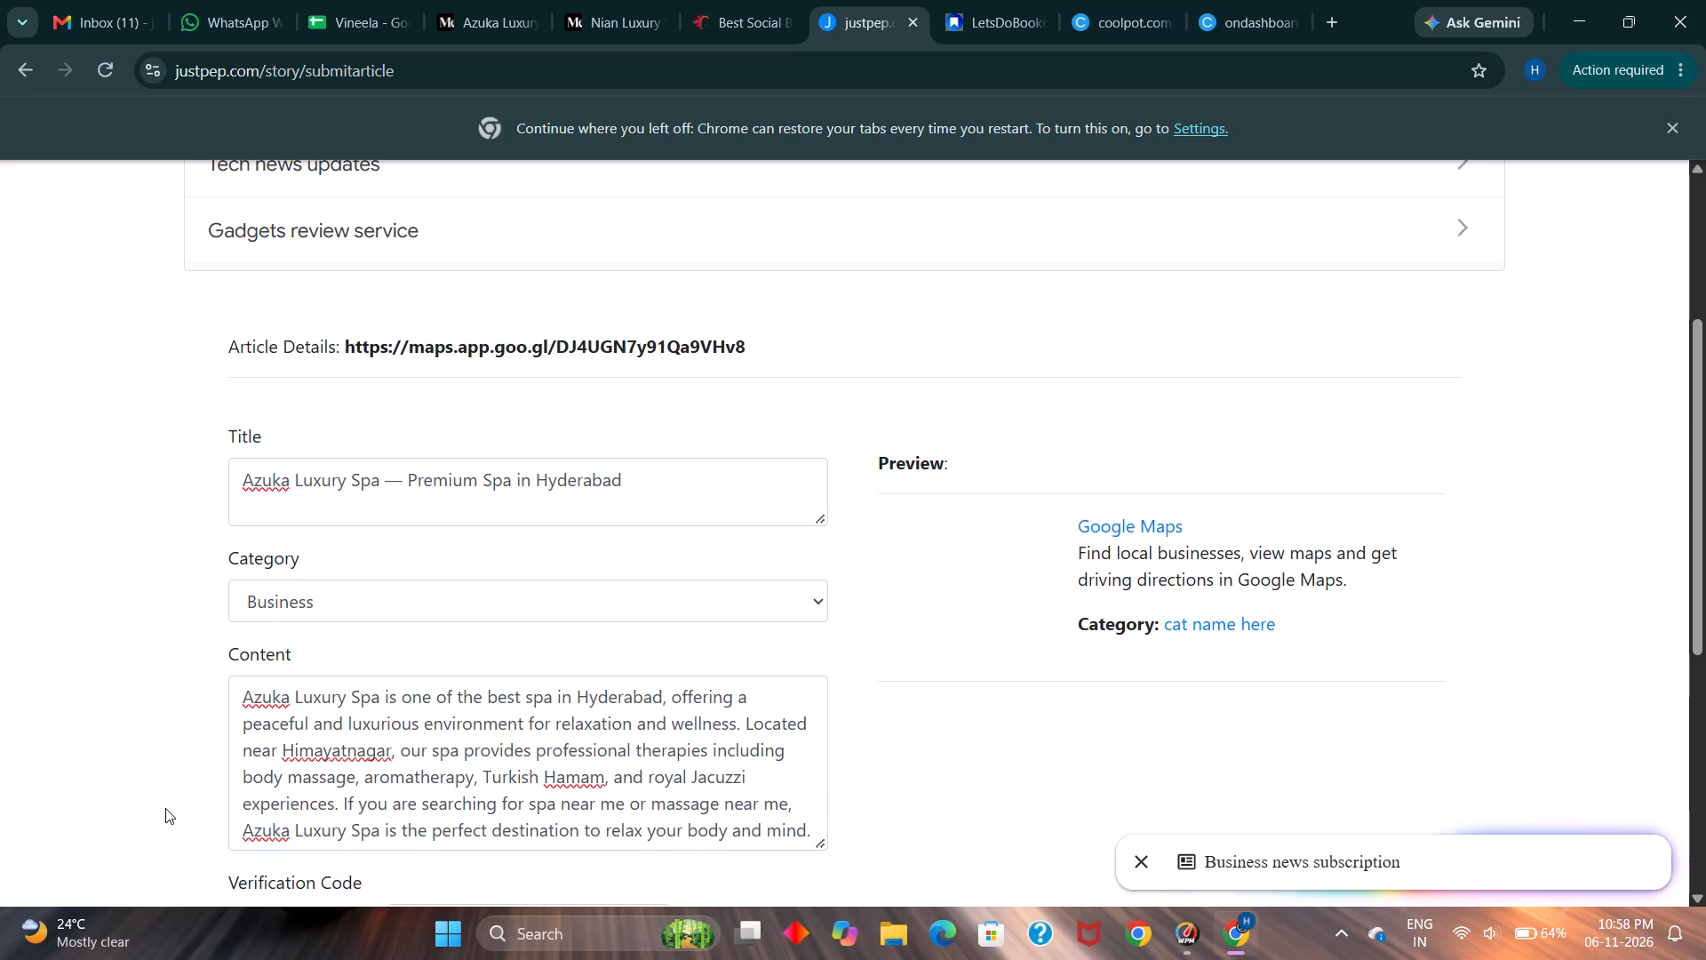
# Enter the displayed verification code in the justpep.com story form and submit the Azuka Luxury Spa story.
pyautogui.press('Down')
pyautogui.press('Down')
pyautogui.press('Down')
pyautogui.press('Down')
pyautogui.press('Down')
pyautogui.press('Down')
pyautogui.press('Down')
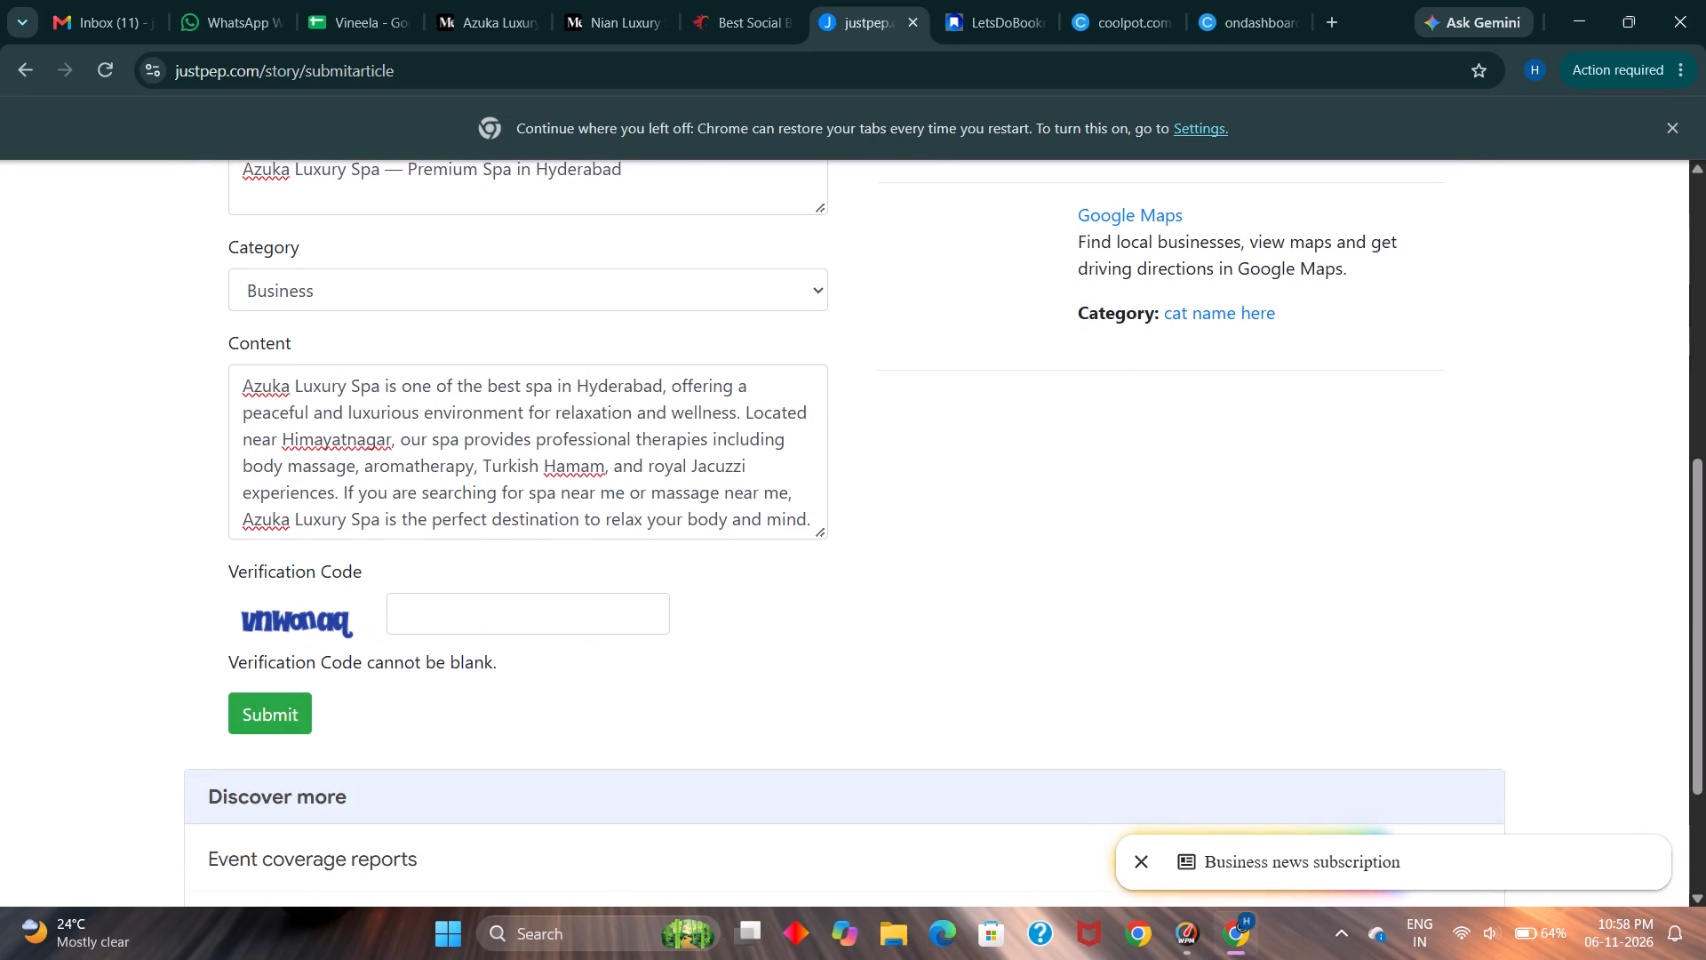
pyautogui.click(451, 587)
pyautogui.click(440, 605)
pyautogui.press('v')
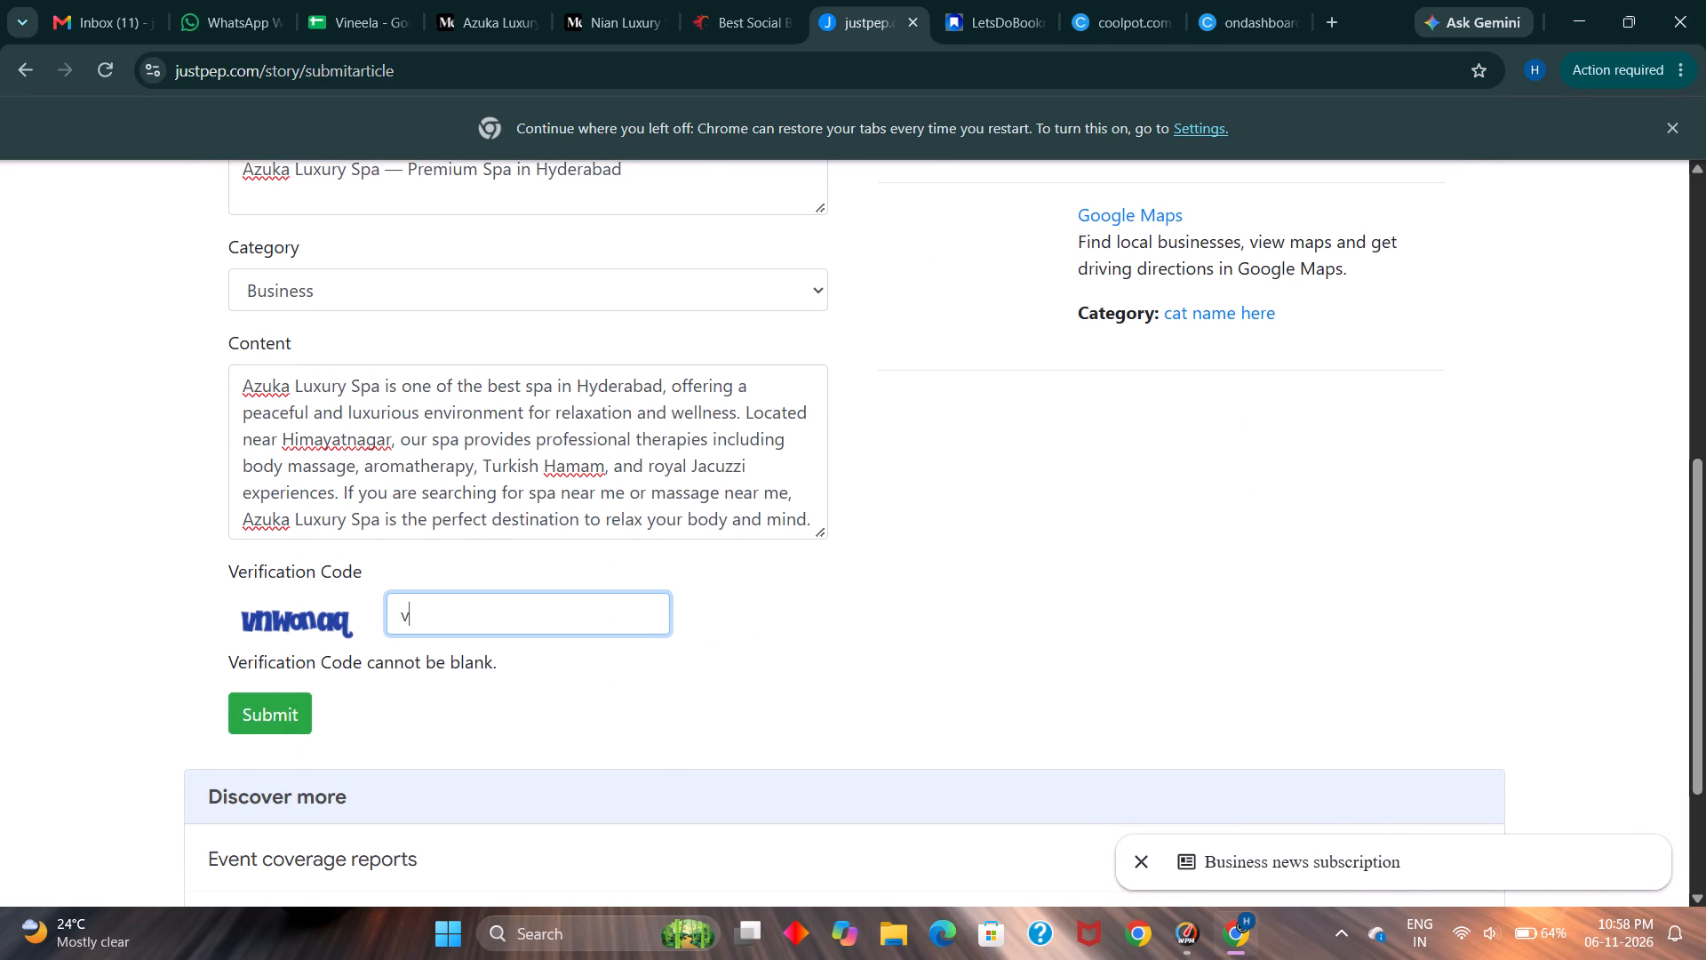
pyautogui.write('nw')
pyautogui.press('o')
pyautogui.press('n')
pyautogui.write('aq')
pyautogui.click(267, 710)
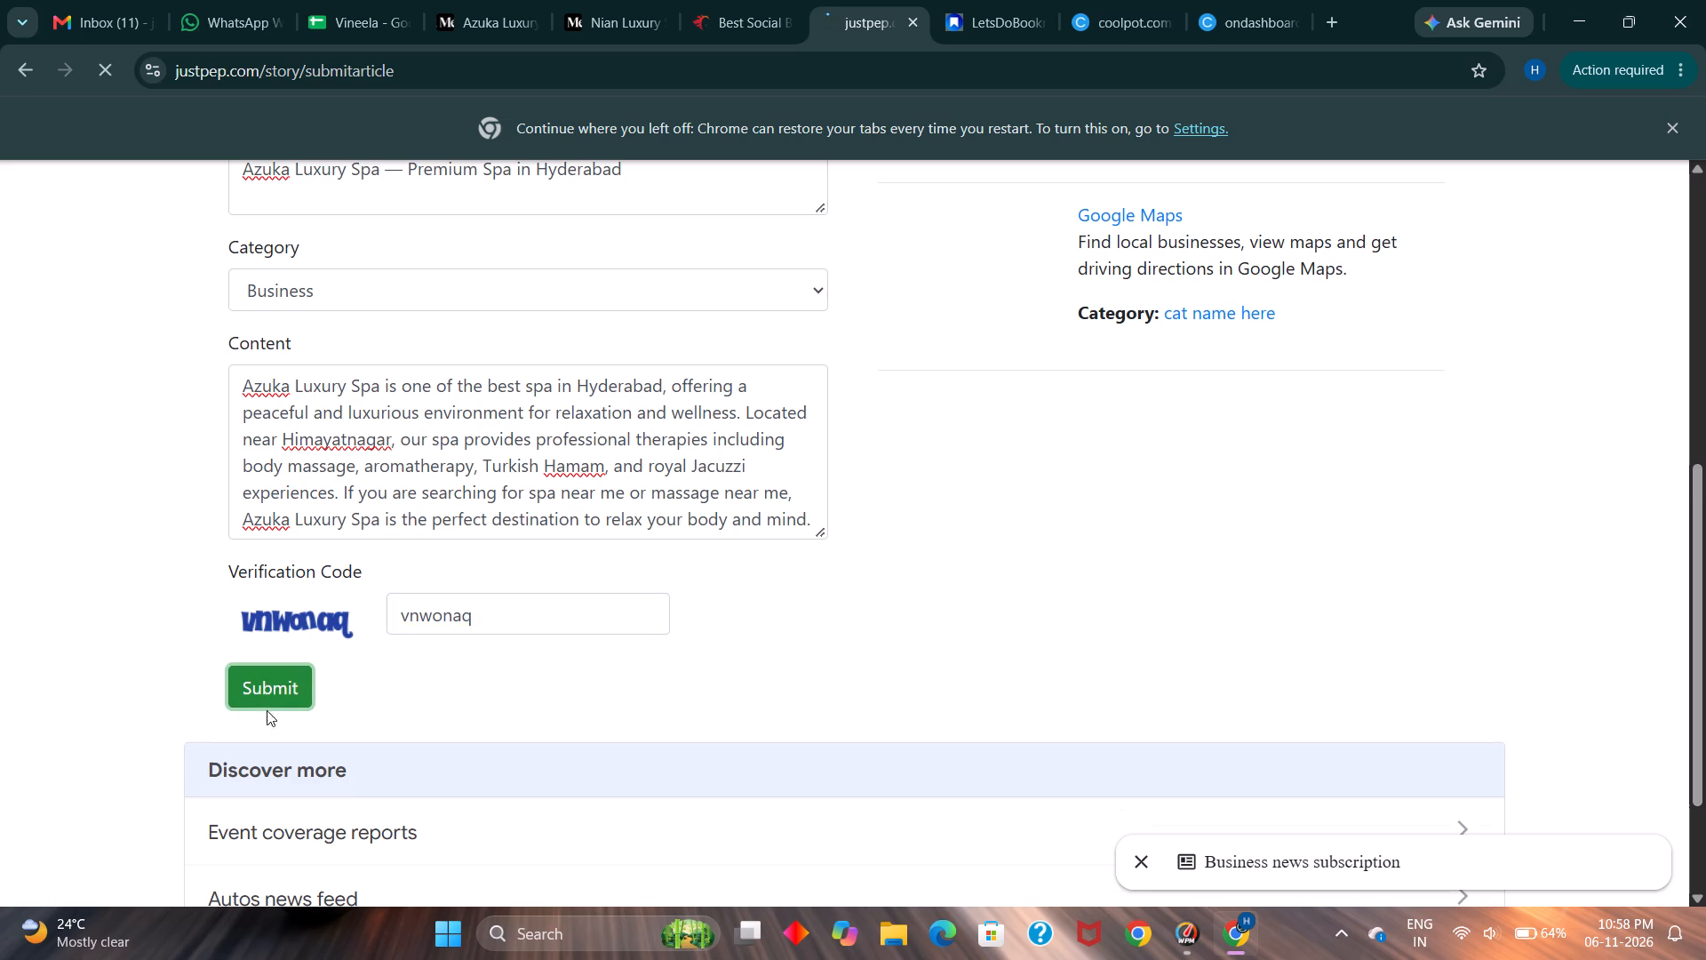
pyautogui.hscroll(2, 995, 14)
# Replace the default Google Maps text in the coolpot.com story content with the copied Azuka Luxury Spa introductory paragraph.
pyautogui.click(995, 14)
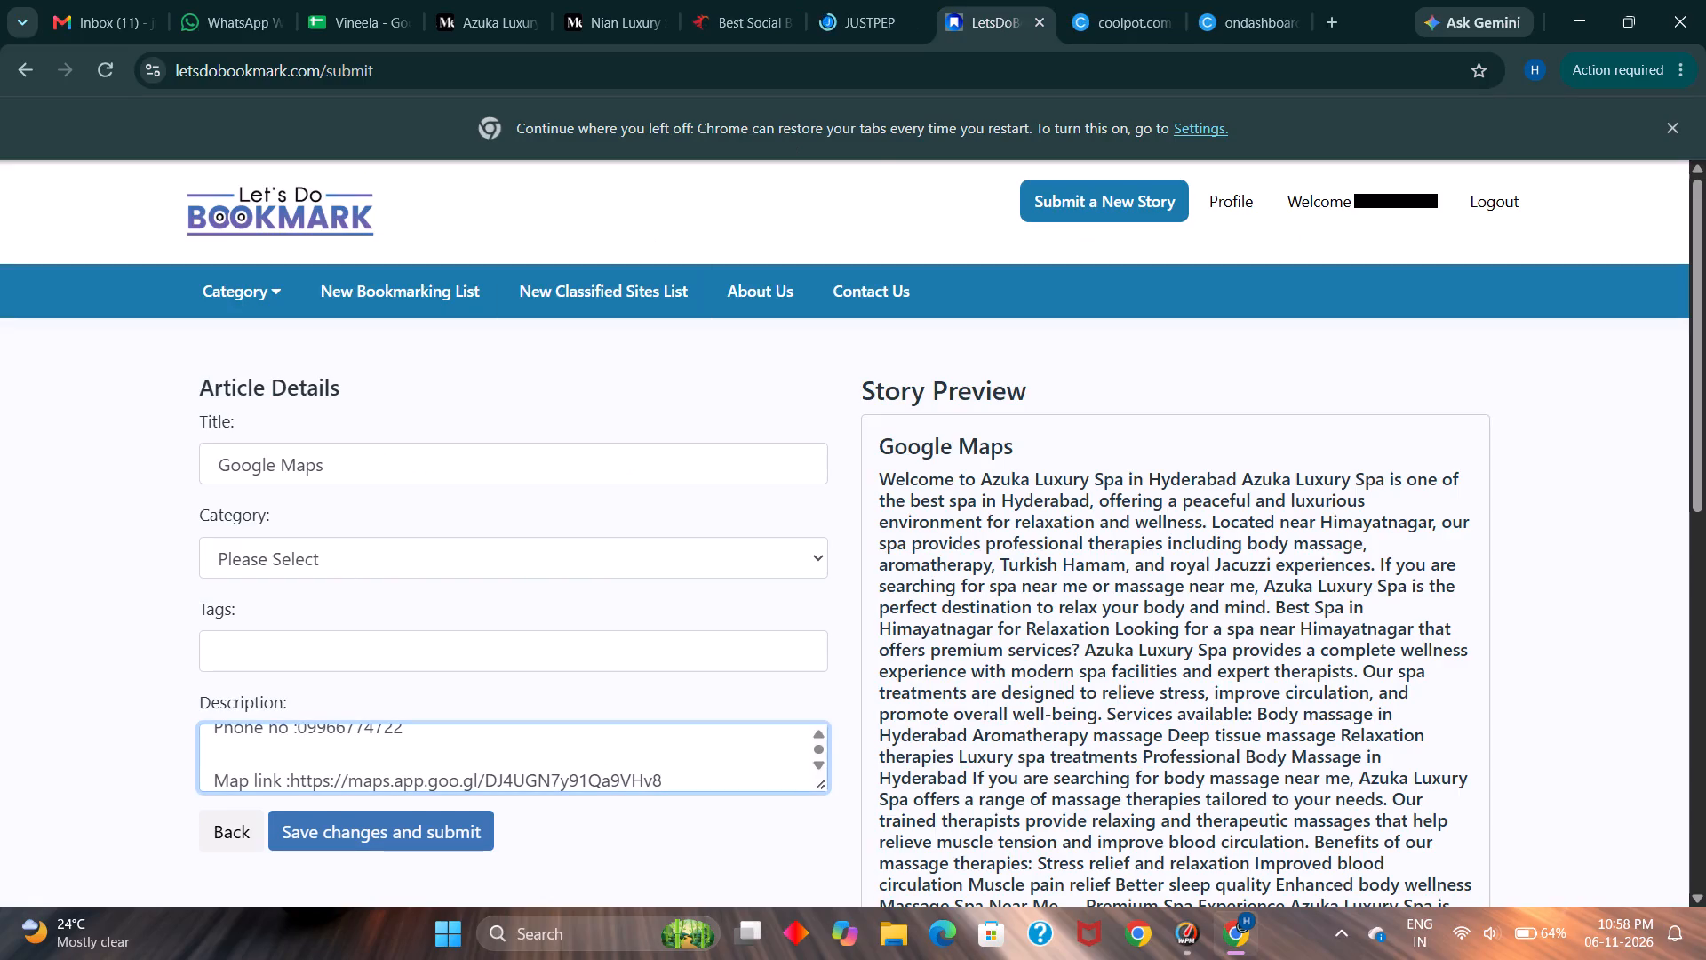
pyautogui.click(1086, 18)
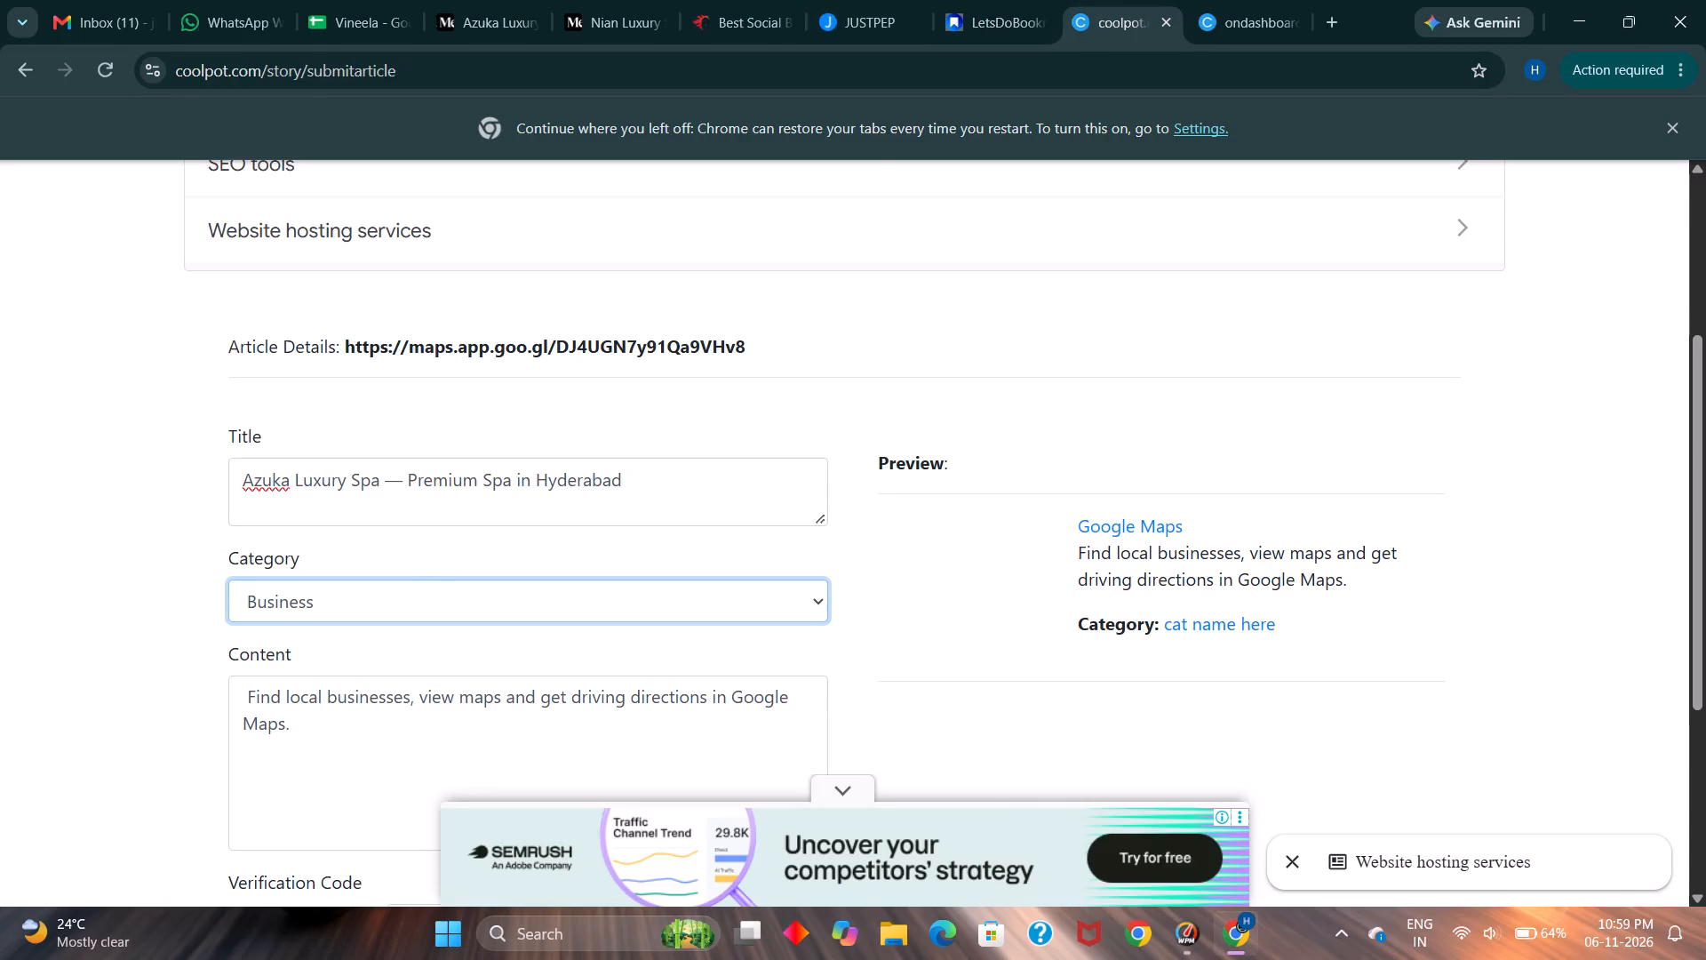
pyautogui.moveTo(296, 744); pyautogui.dragTo(231, 673)
pyautogui.press('BackSpace')
pyautogui.hotkey('ctrl', 'v')
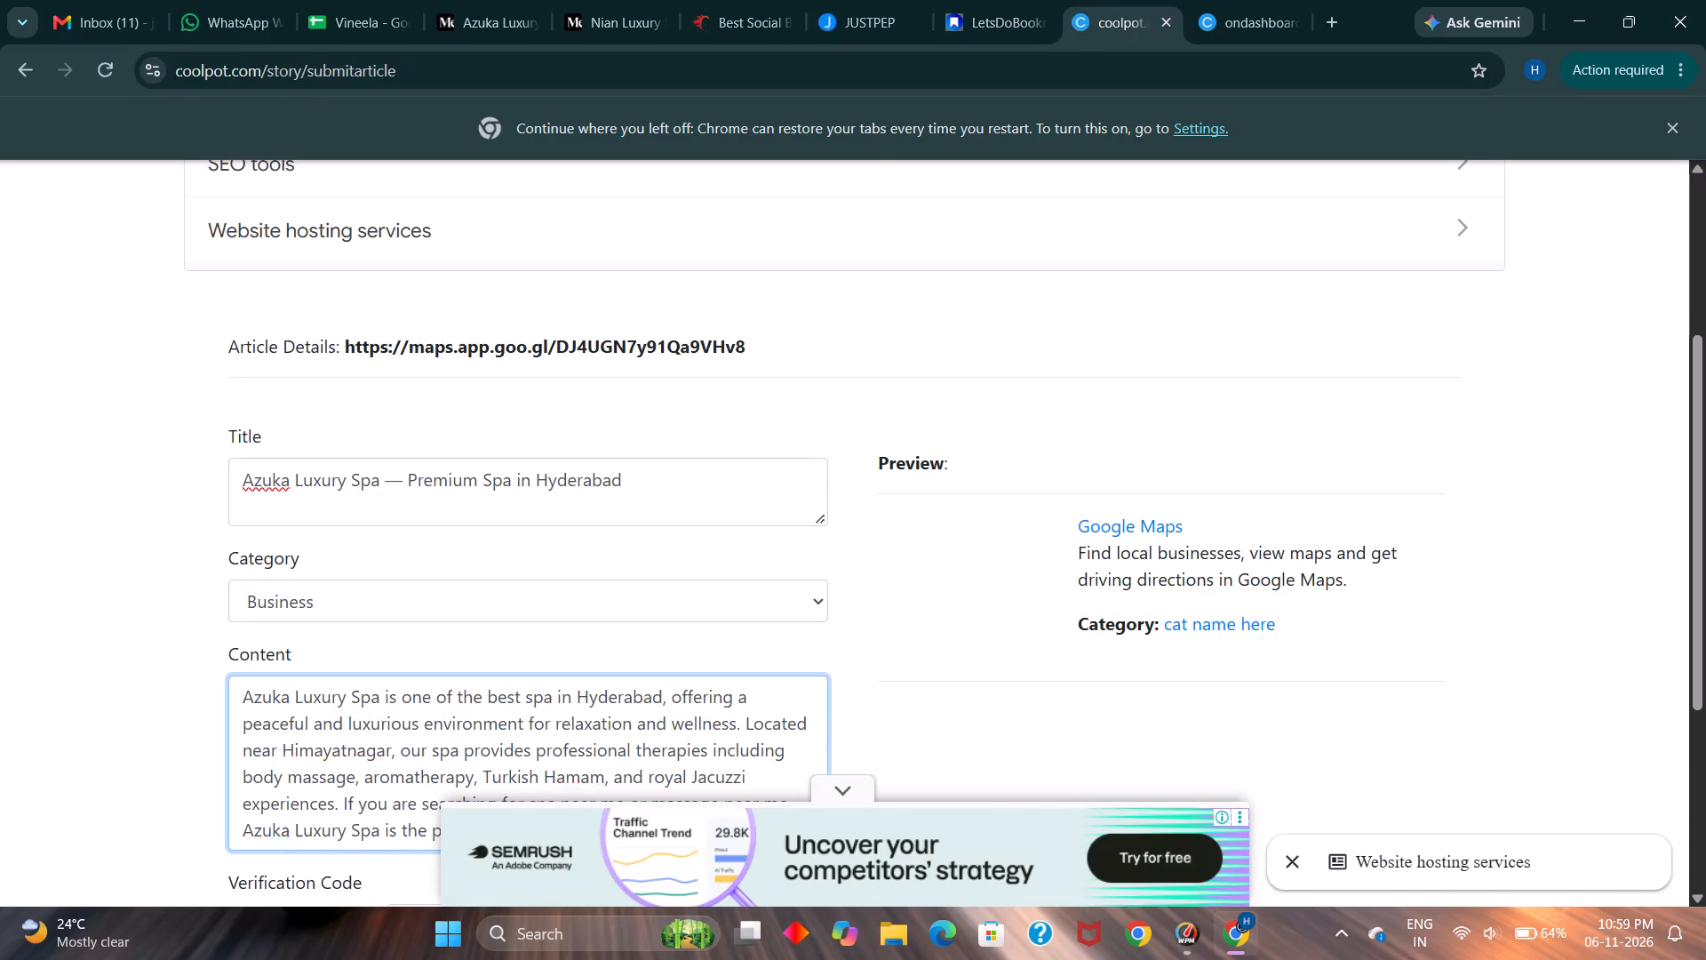
pyautogui.click(109, 756)
# Enter the displayed verification code in the coolpot.com story form and submit the story.
pyautogui.press('Down')
pyautogui.press('Down')
pyautogui.press('Down')
pyautogui.press('Down')
pyautogui.press('Down')
pyautogui.press('Down')
pyautogui.press('Down')
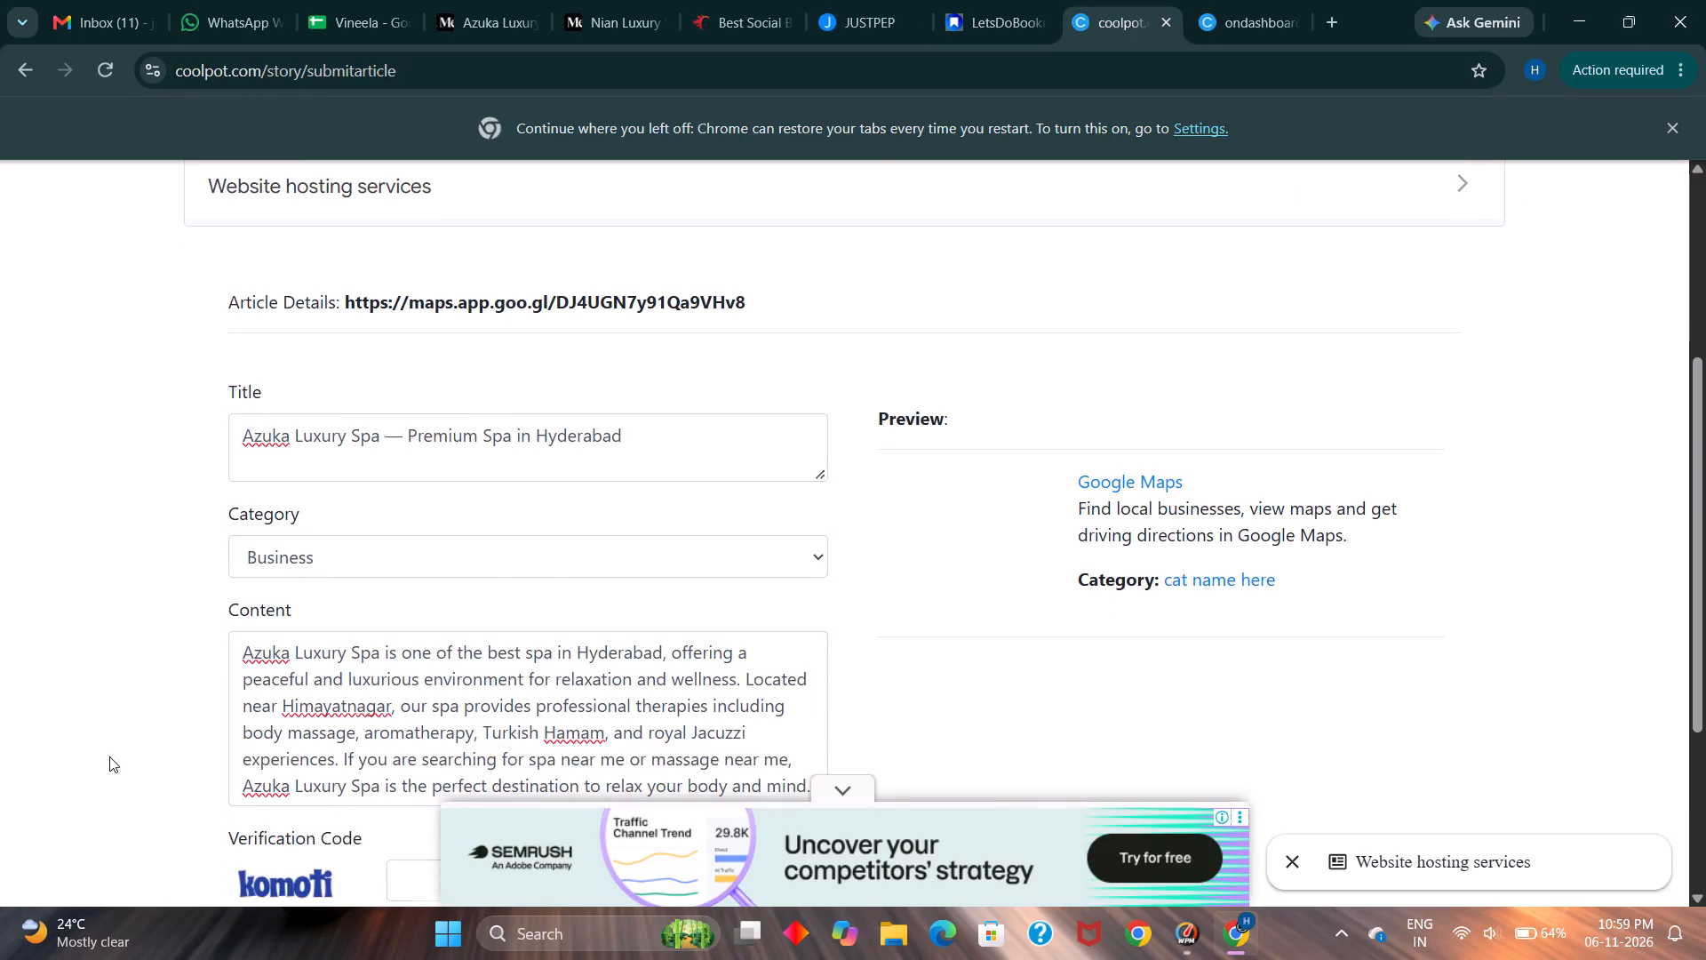
pyautogui.click(421, 620)
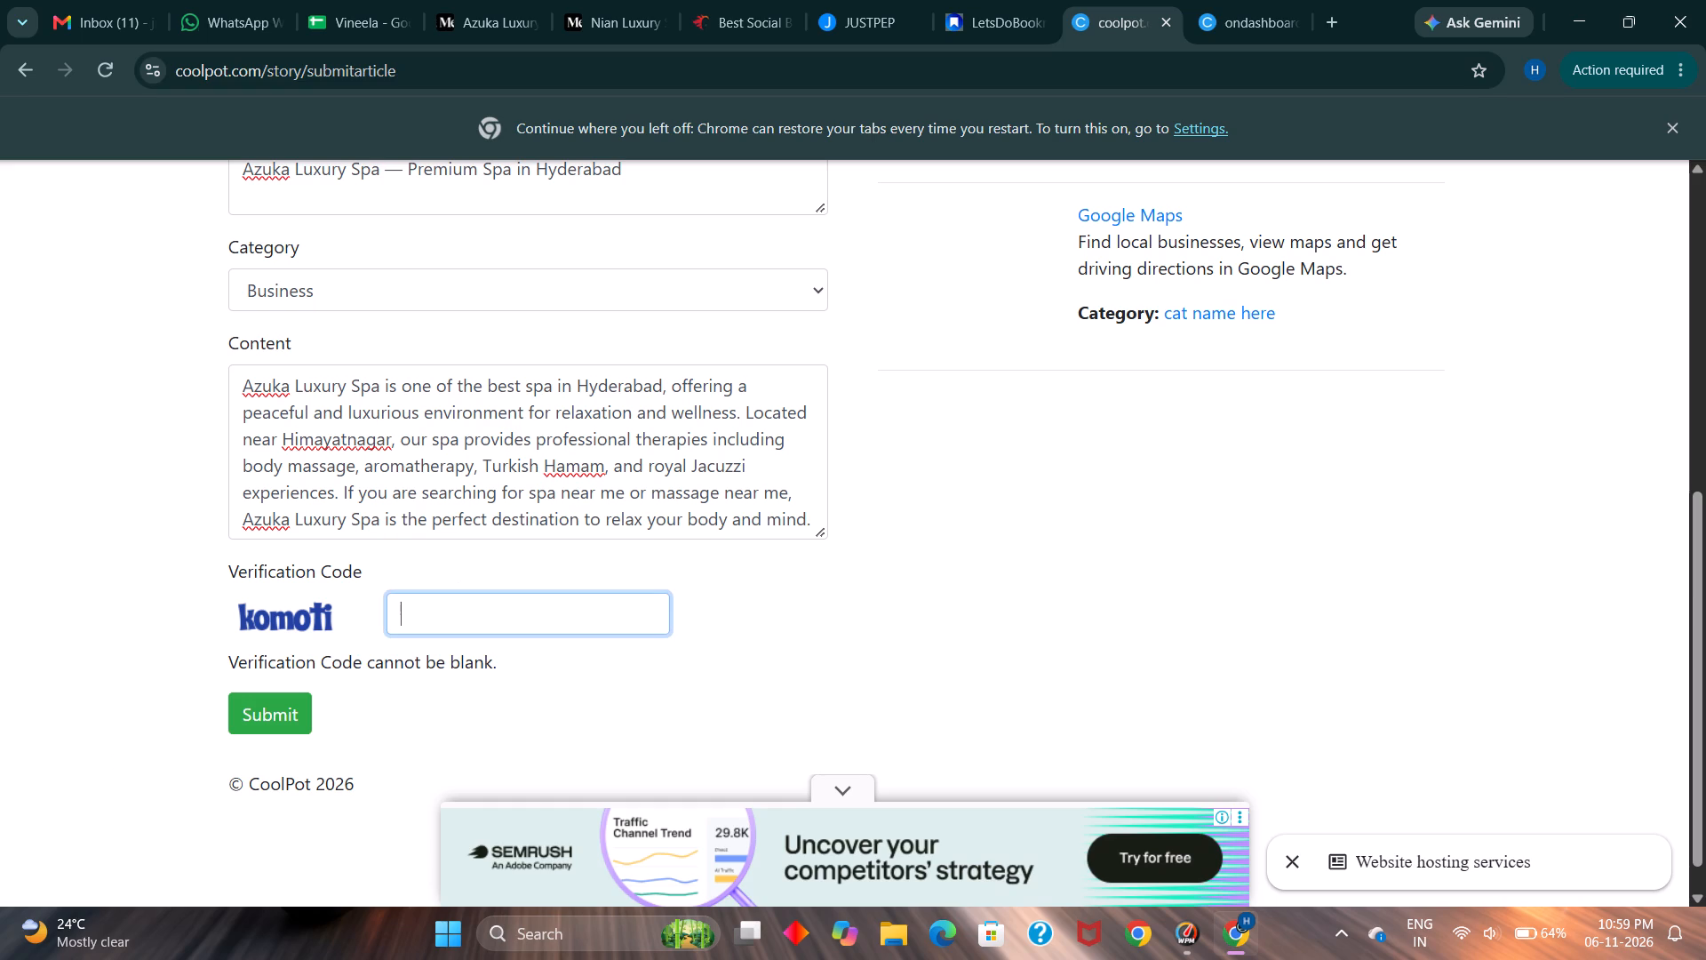
pyautogui.write('ko')
pyautogui.write('mo')
pyautogui.write('ti')
pyautogui.click(265, 716)
# Paste the copied Azuka Luxury Spa introductory paragraph into the ondashboard.com story content and submit the story.
pyautogui.click(1240, 15)
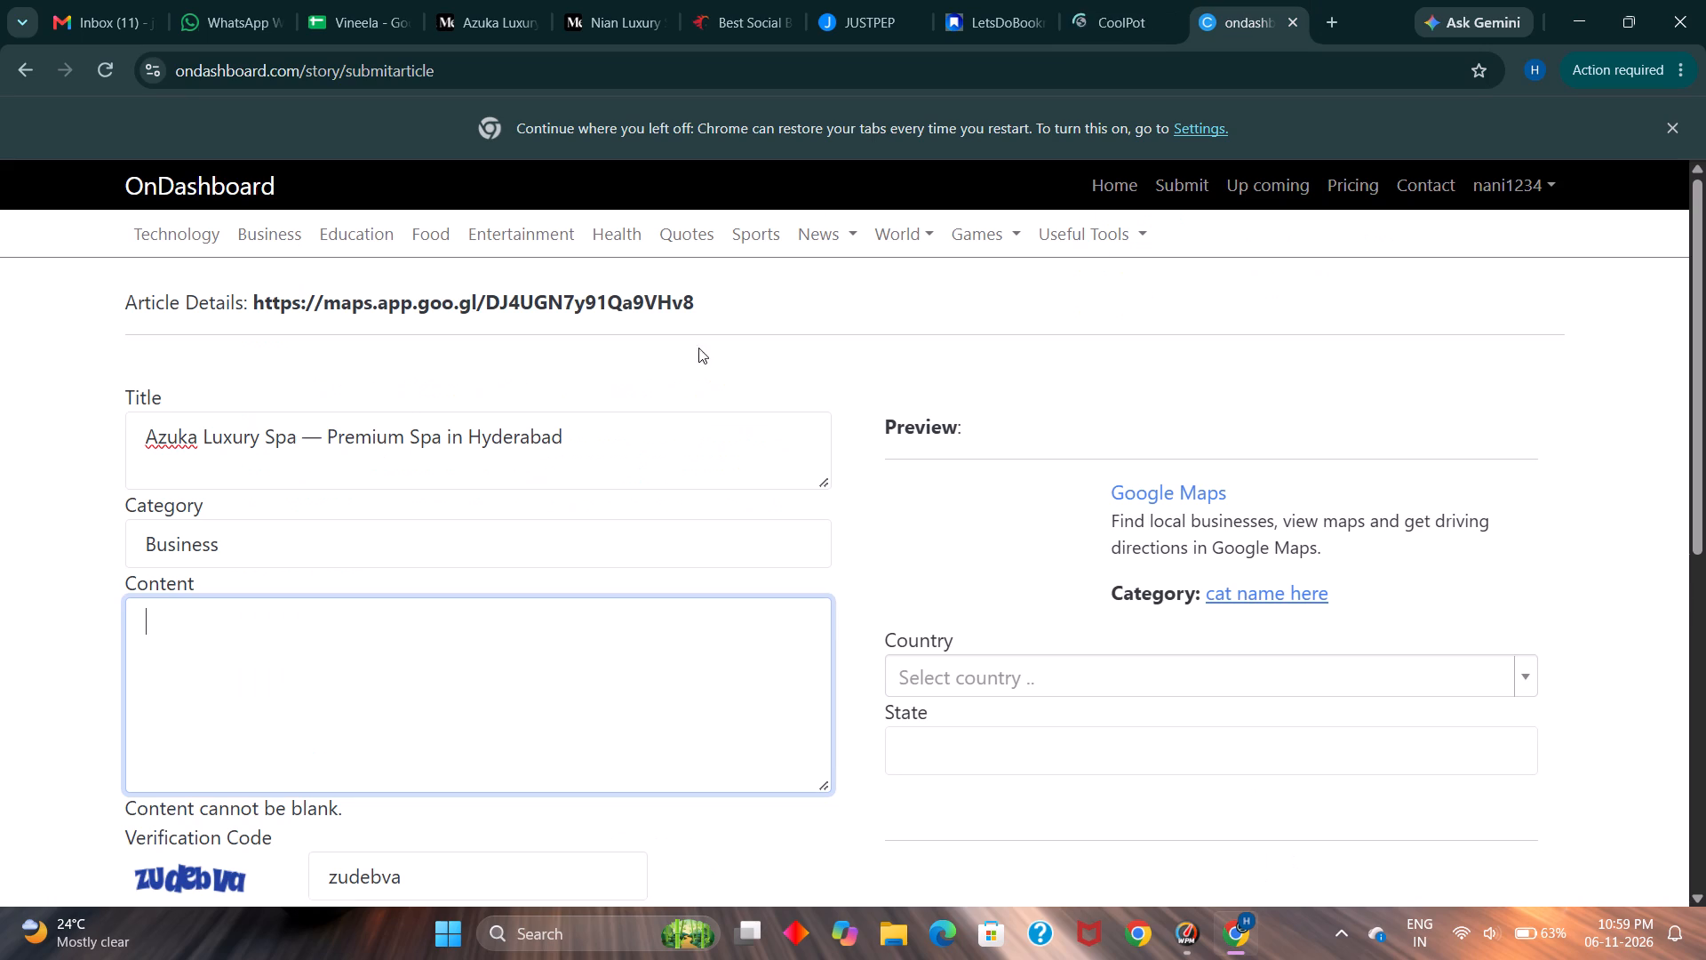
pyautogui.hotkey('ctrl', 'v')
pyautogui.hscroll(-1, 473, 601)
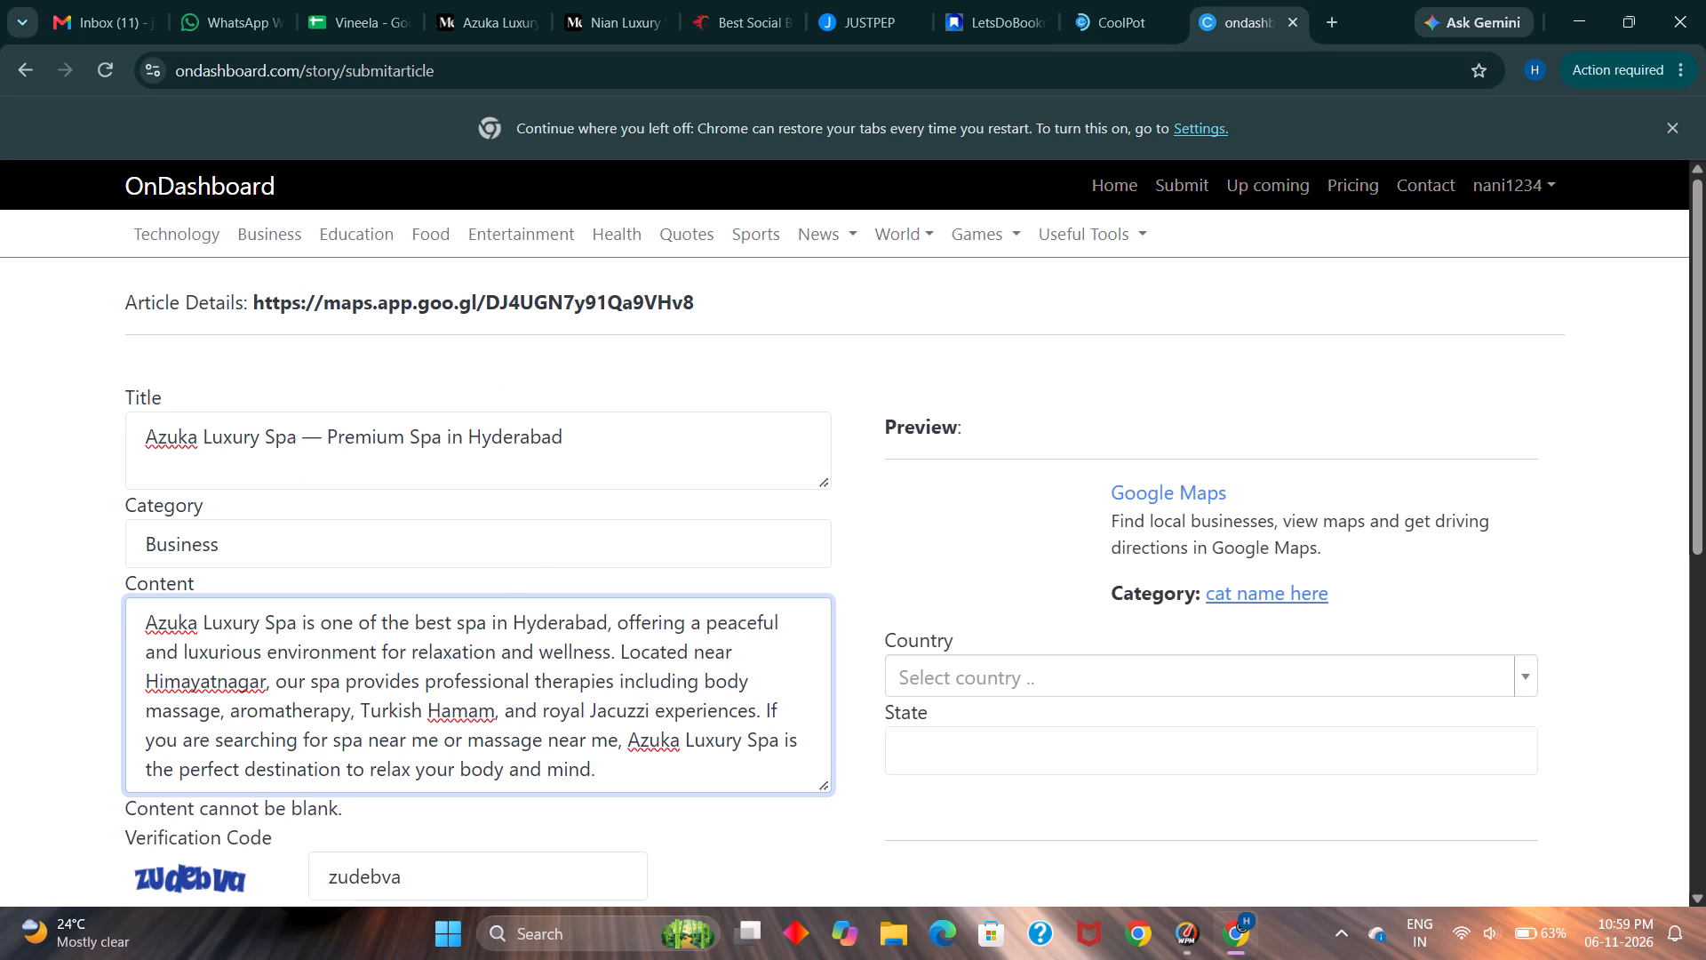
pyautogui.hscroll(-1, 407, 620)
pyautogui.click(78, 766)
pyautogui.press('Down')
pyautogui.press('Down')
pyautogui.press('Down')
pyautogui.press('Down')
pyautogui.press('Down')
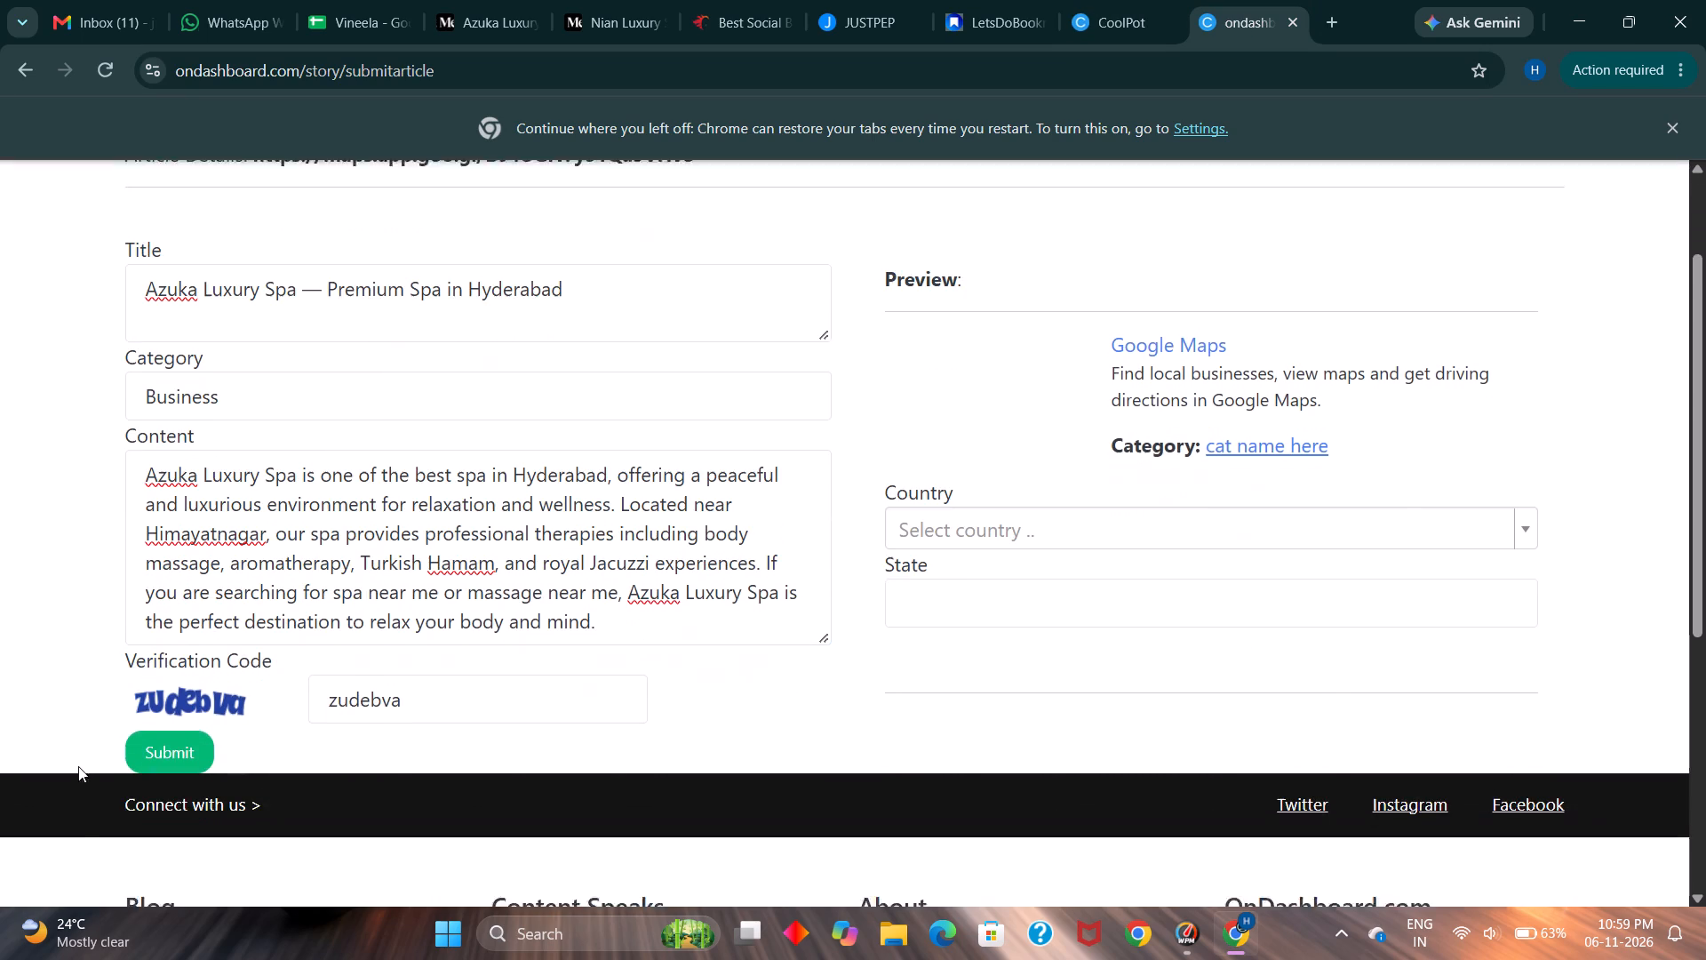
pyautogui.click(165, 678)
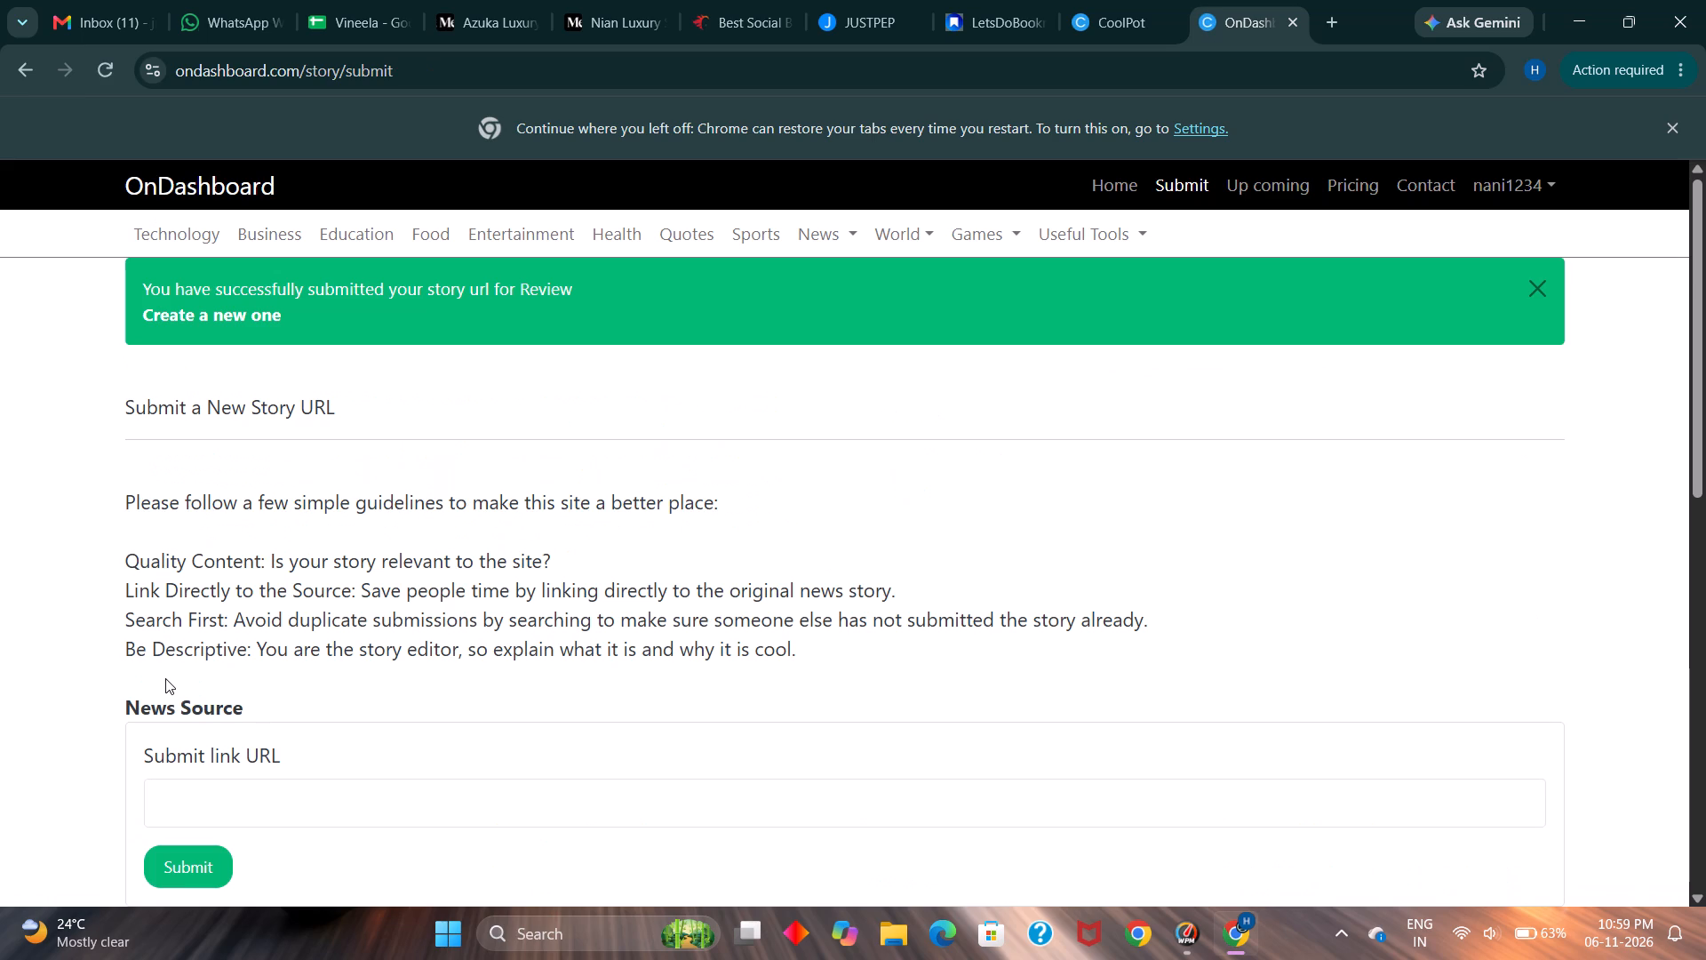
# Open the upcoming stories lists on justpep.com, coolpot.com and ondashboard.com.
pyautogui.click(854, 29)
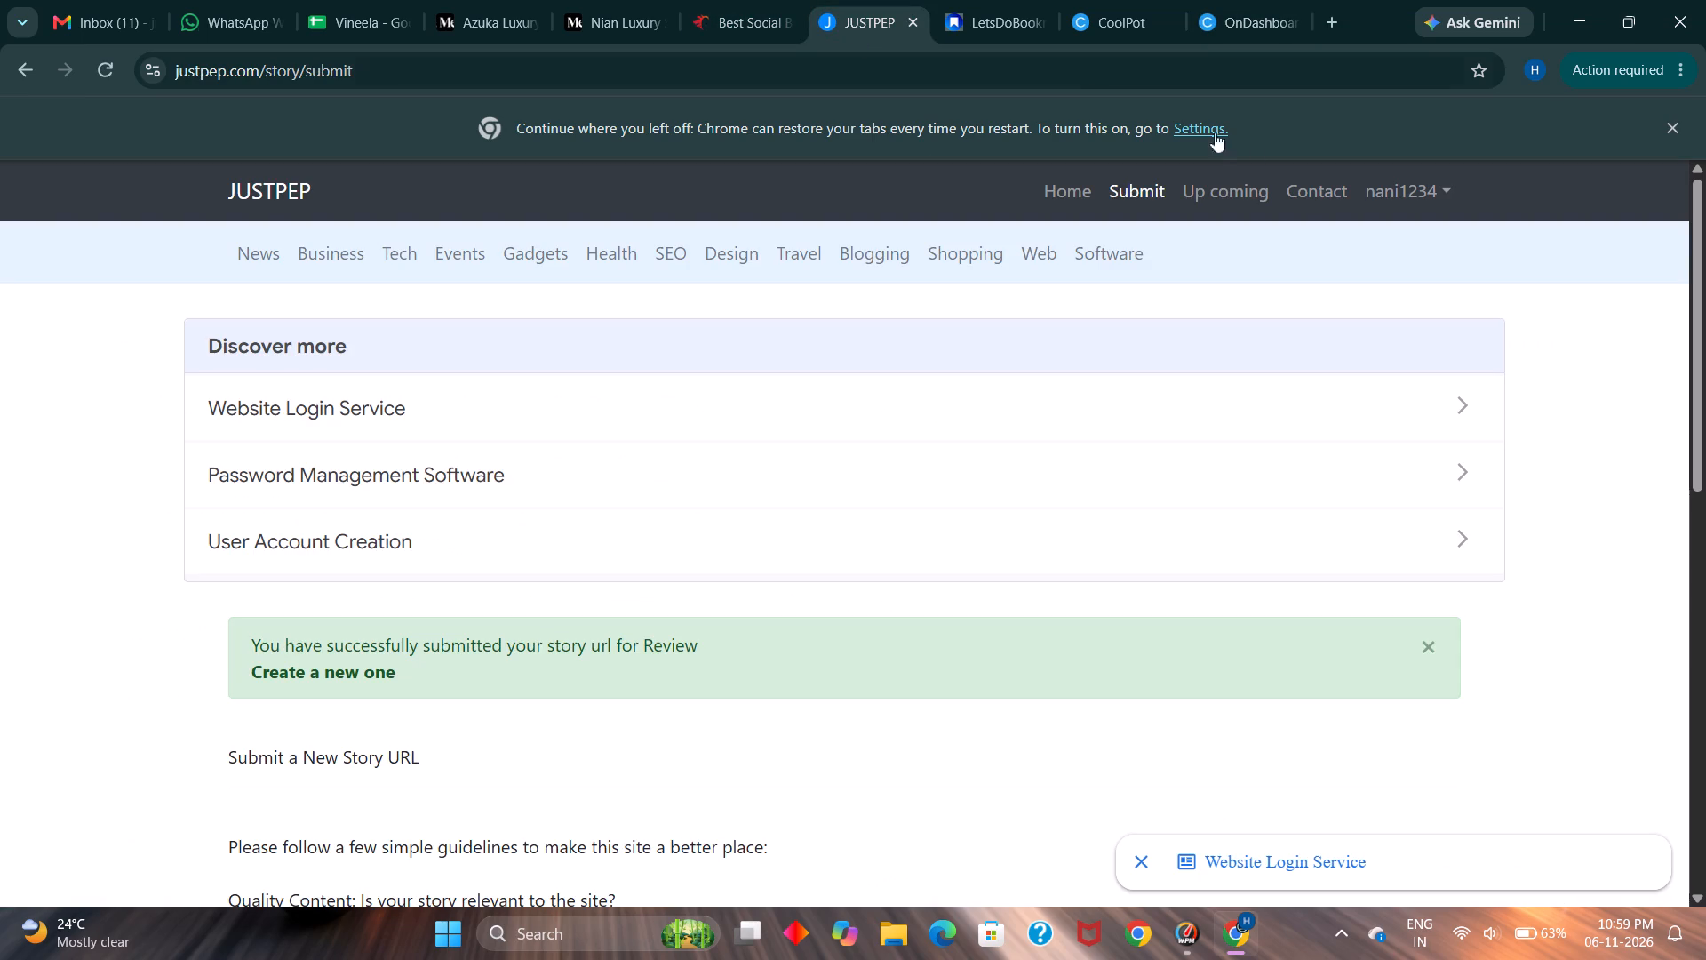
pyautogui.click(1224, 180)
pyautogui.click(1104, 24)
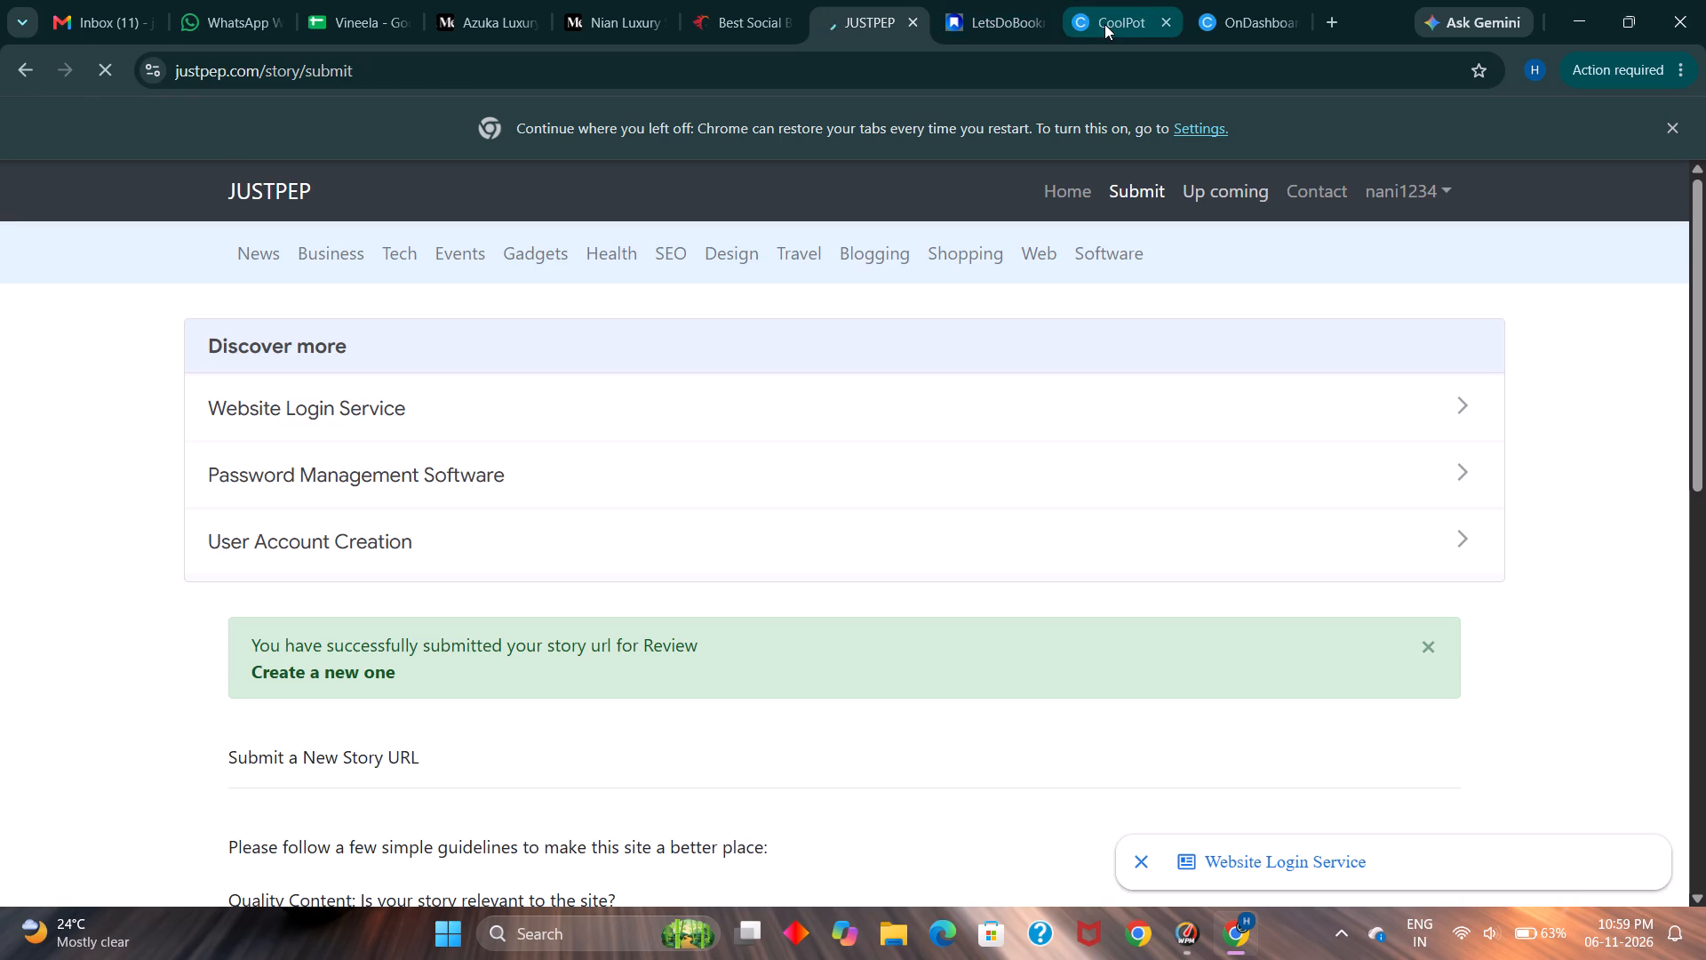
pyautogui.click(1495, 331)
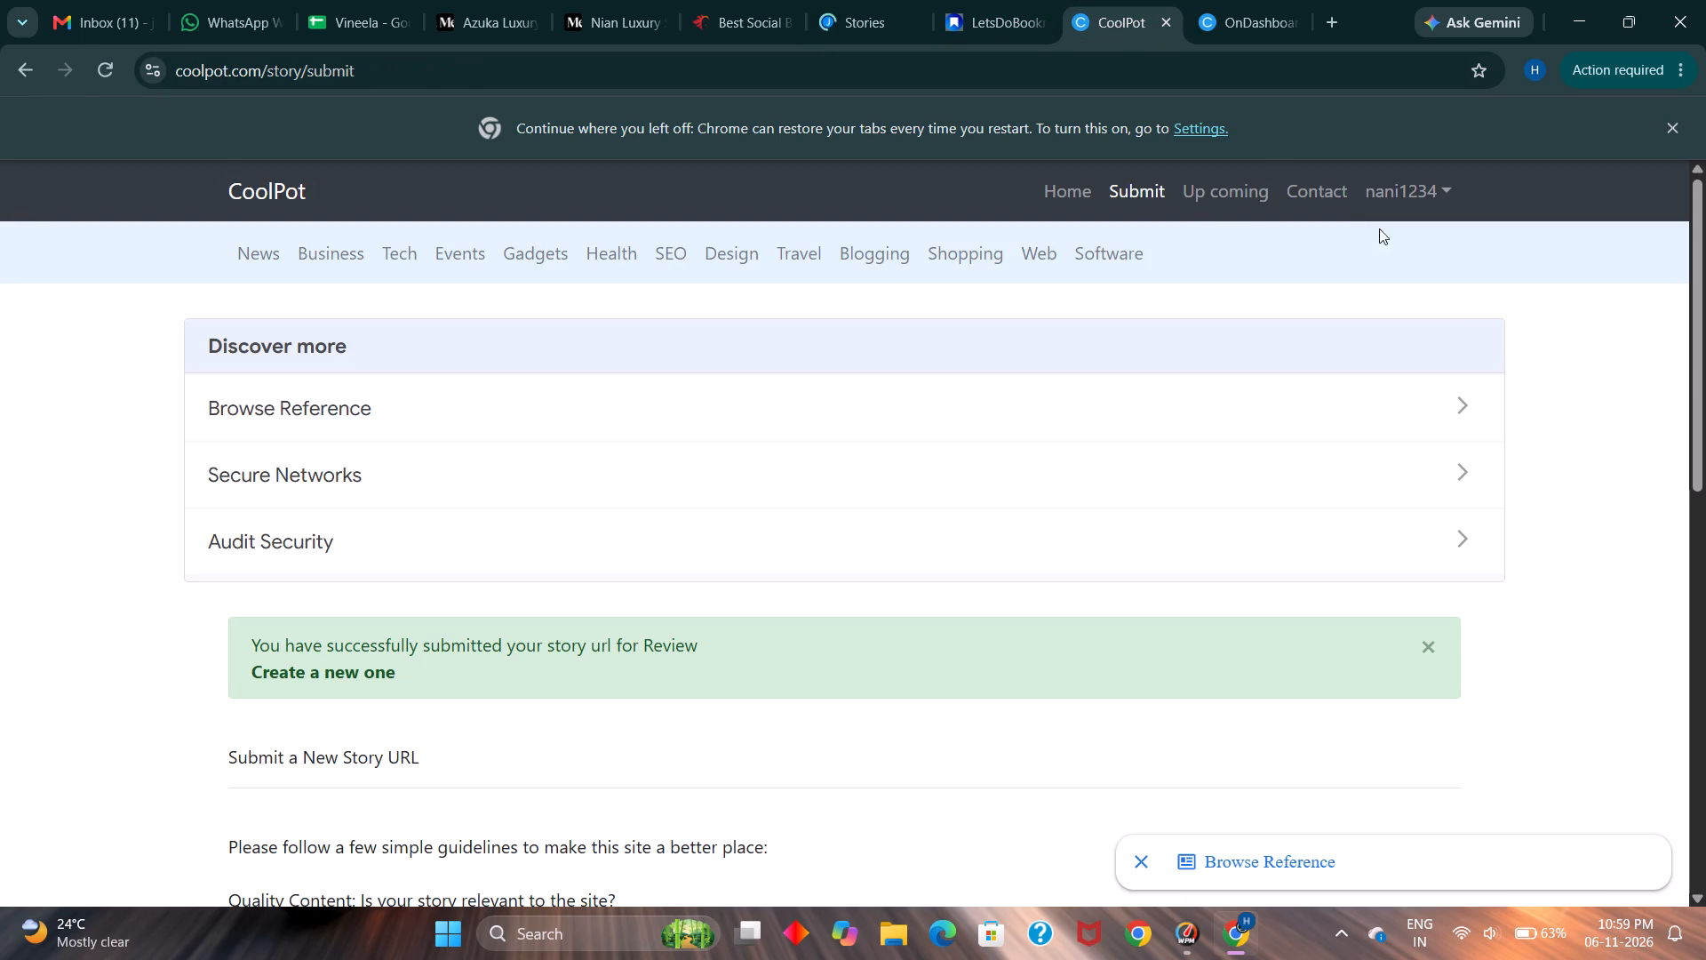
pyautogui.click(1240, 198)
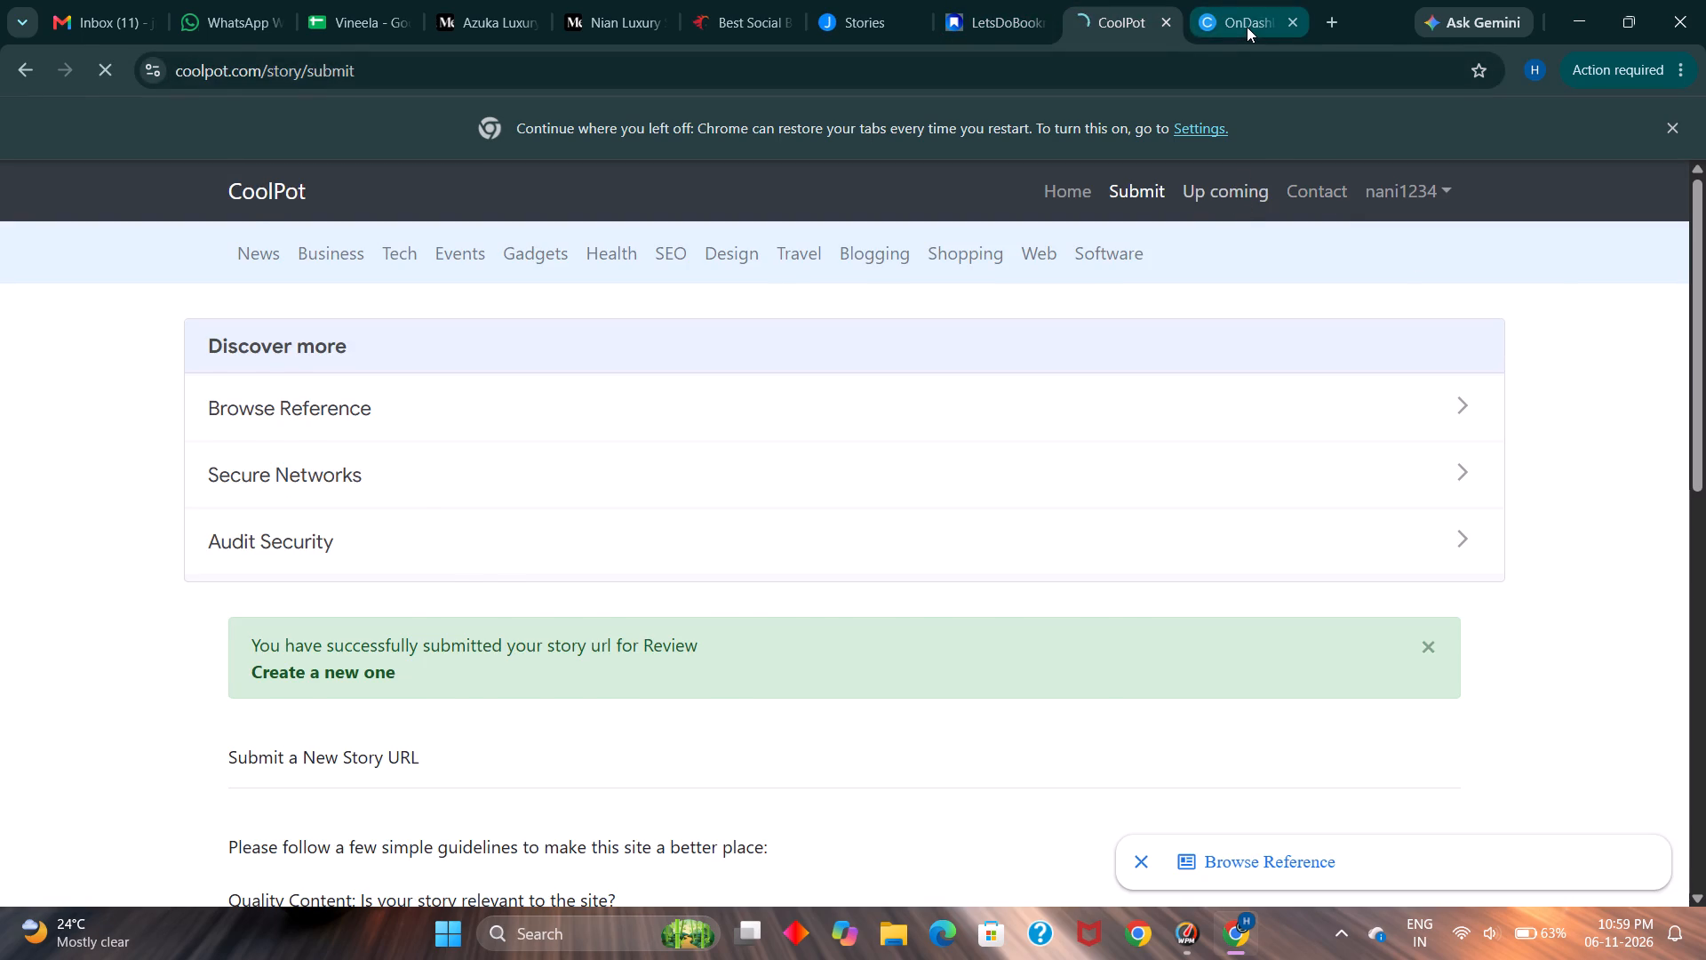
pyautogui.click(1247, 27)
pyautogui.click(1278, 179)
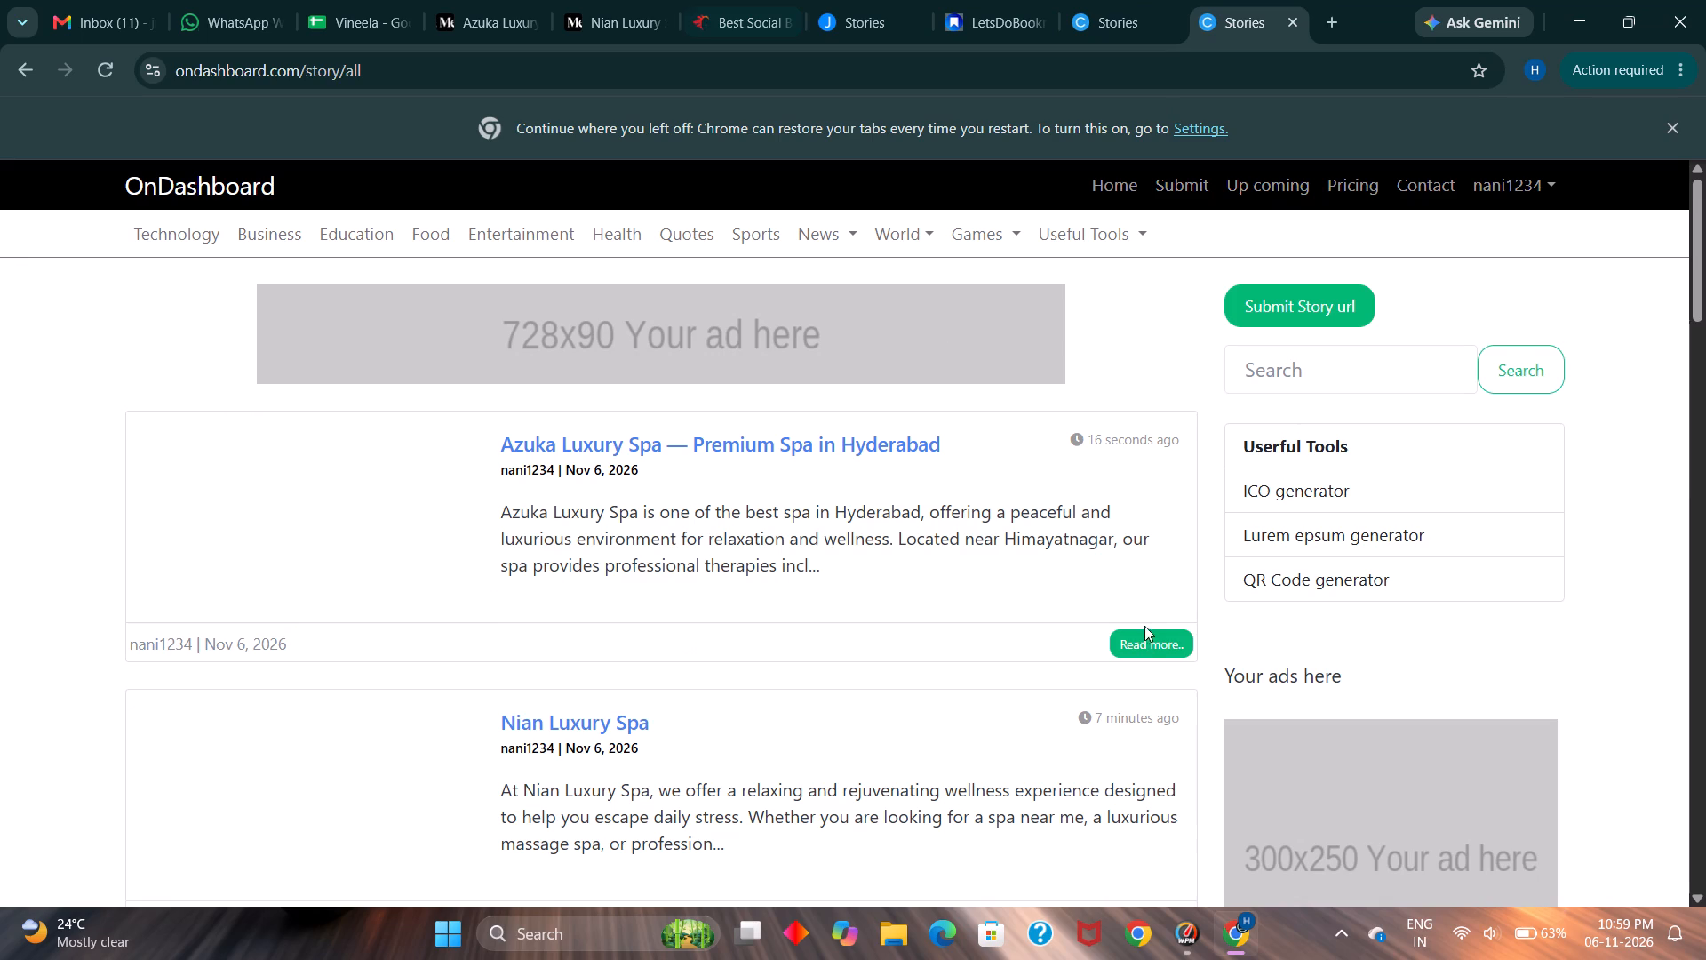
# Copy the page link of the published Azuka Luxury Spa story on ondashboard.com into cell A10 of the Vineela spreadsheet.
pyautogui.click(1138, 643)
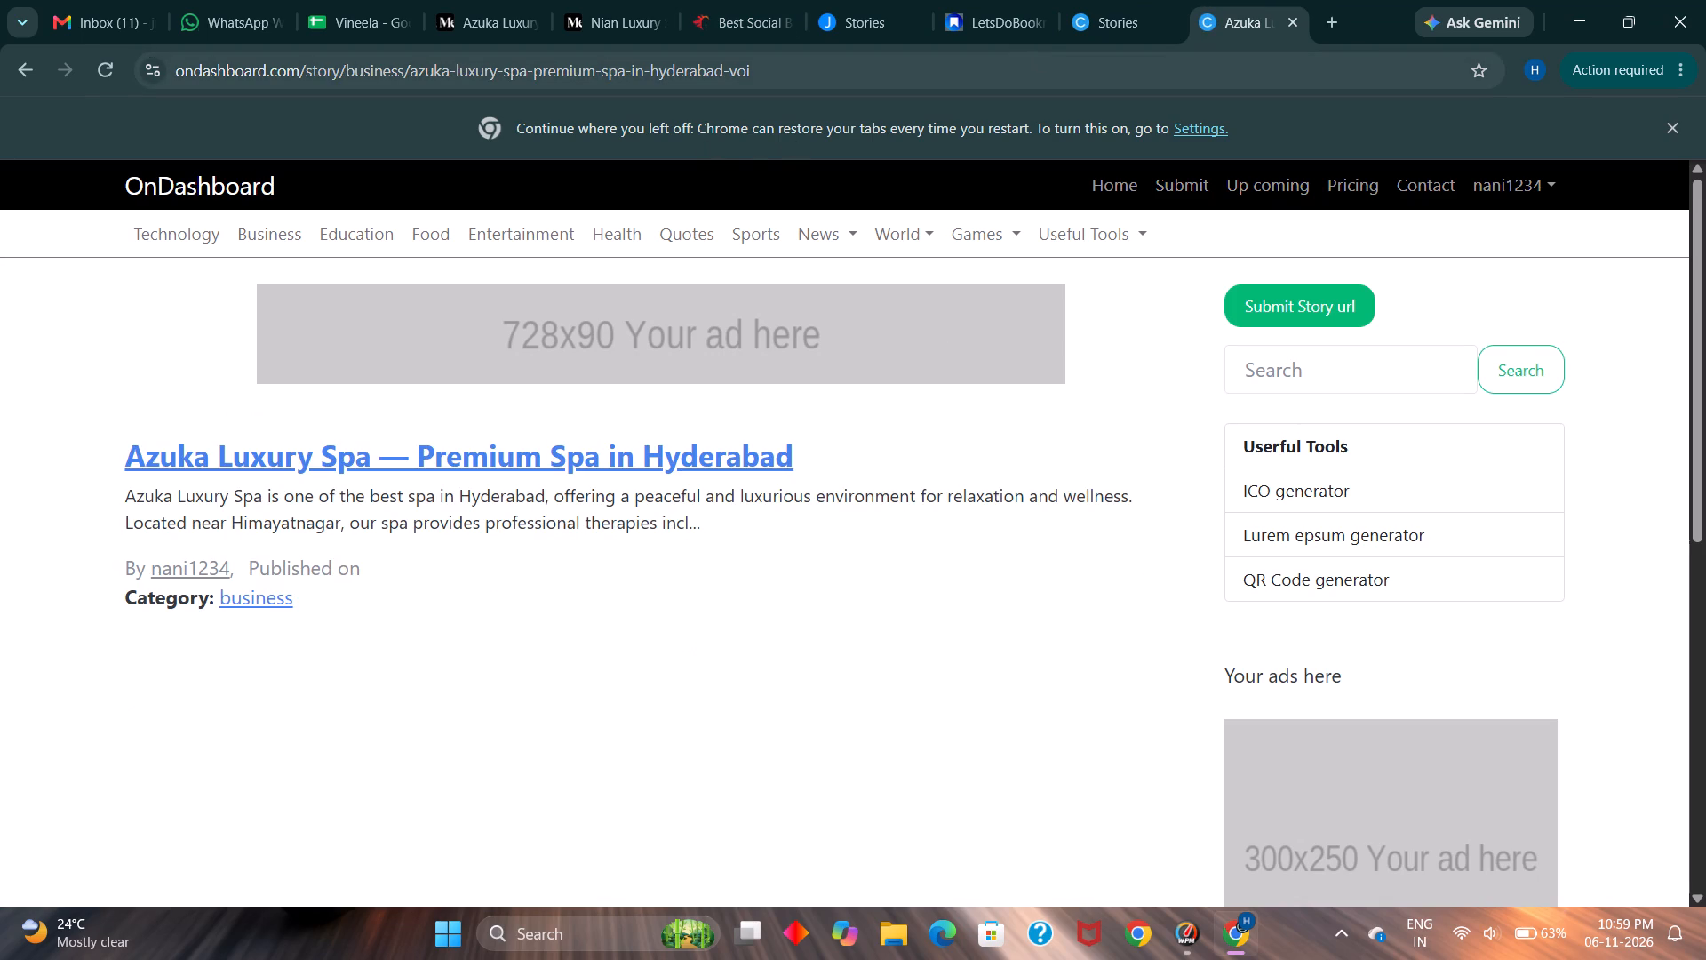
pyautogui.tripleClick(826, 76)
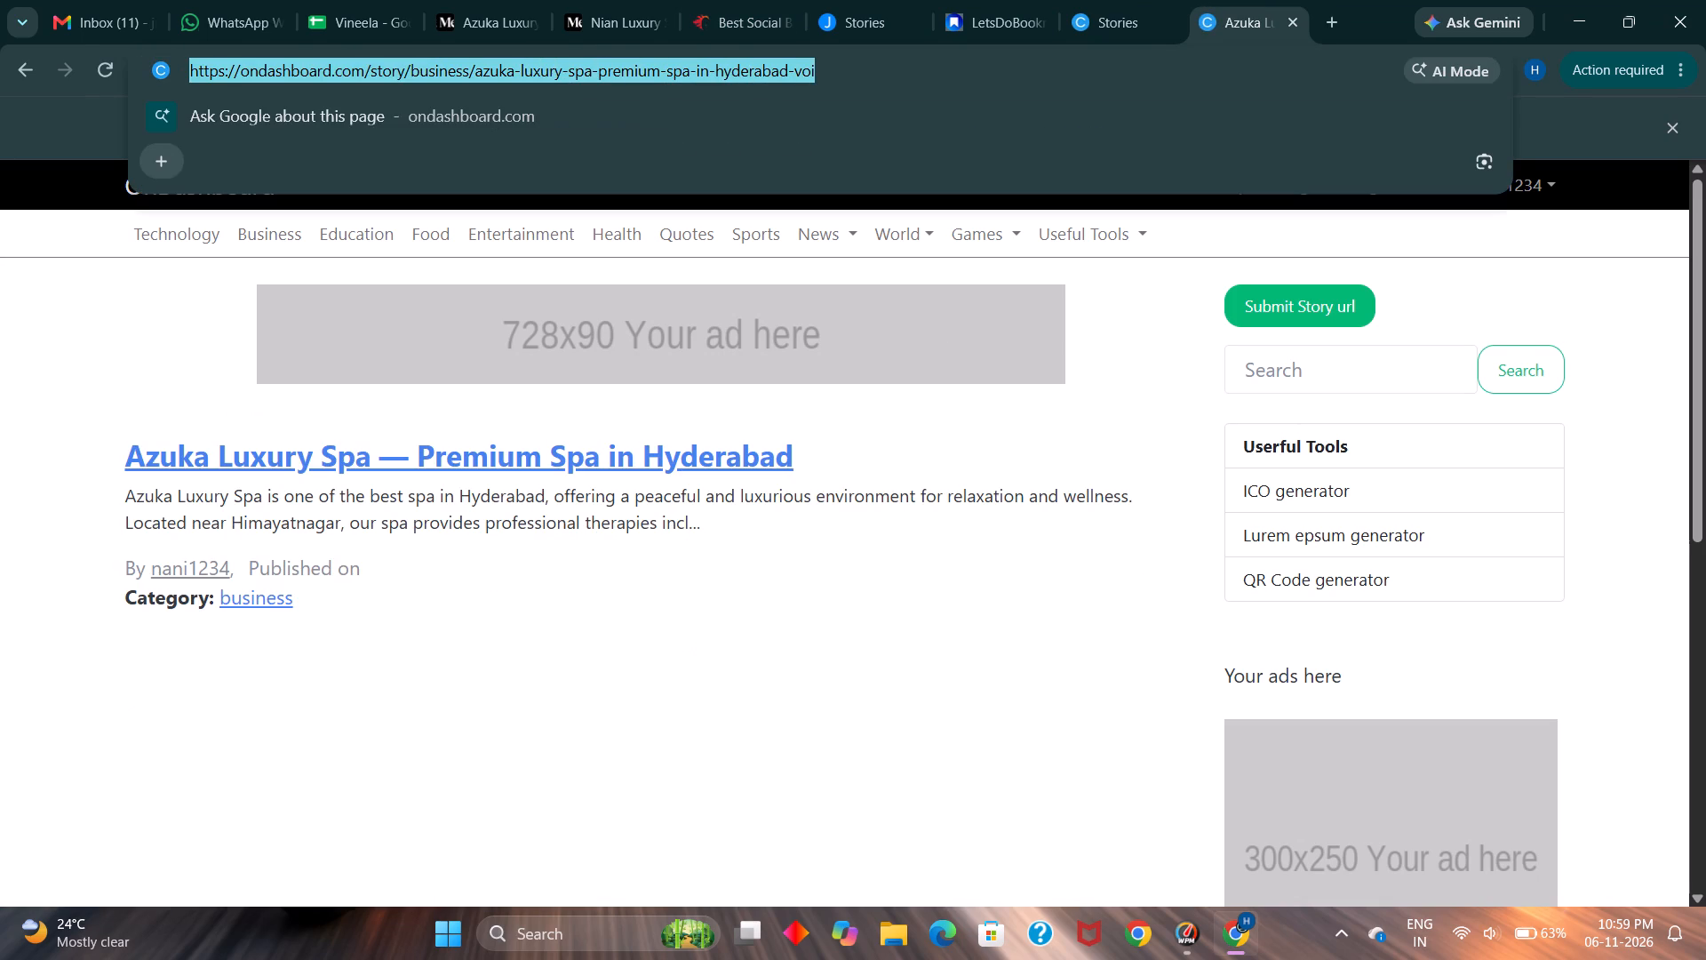
pyautogui.hotkey('ctrl', 'c')
pyautogui.keyDown('ctrl'); pyautogui.scroll(-7, 826, 76); pyautogui.keyUp('ctrl')
pyautogui.keyDown('ctrl'); pyautogui.scroll(3, 826, 76); pyautogui.keyUp('ctrl')
pyautogui.keyDown('ctrl'); pyautogui.scroll(-3, 826, 76); pyautogui.keyUp('ctrl')
pyautogui.click(344, 19)
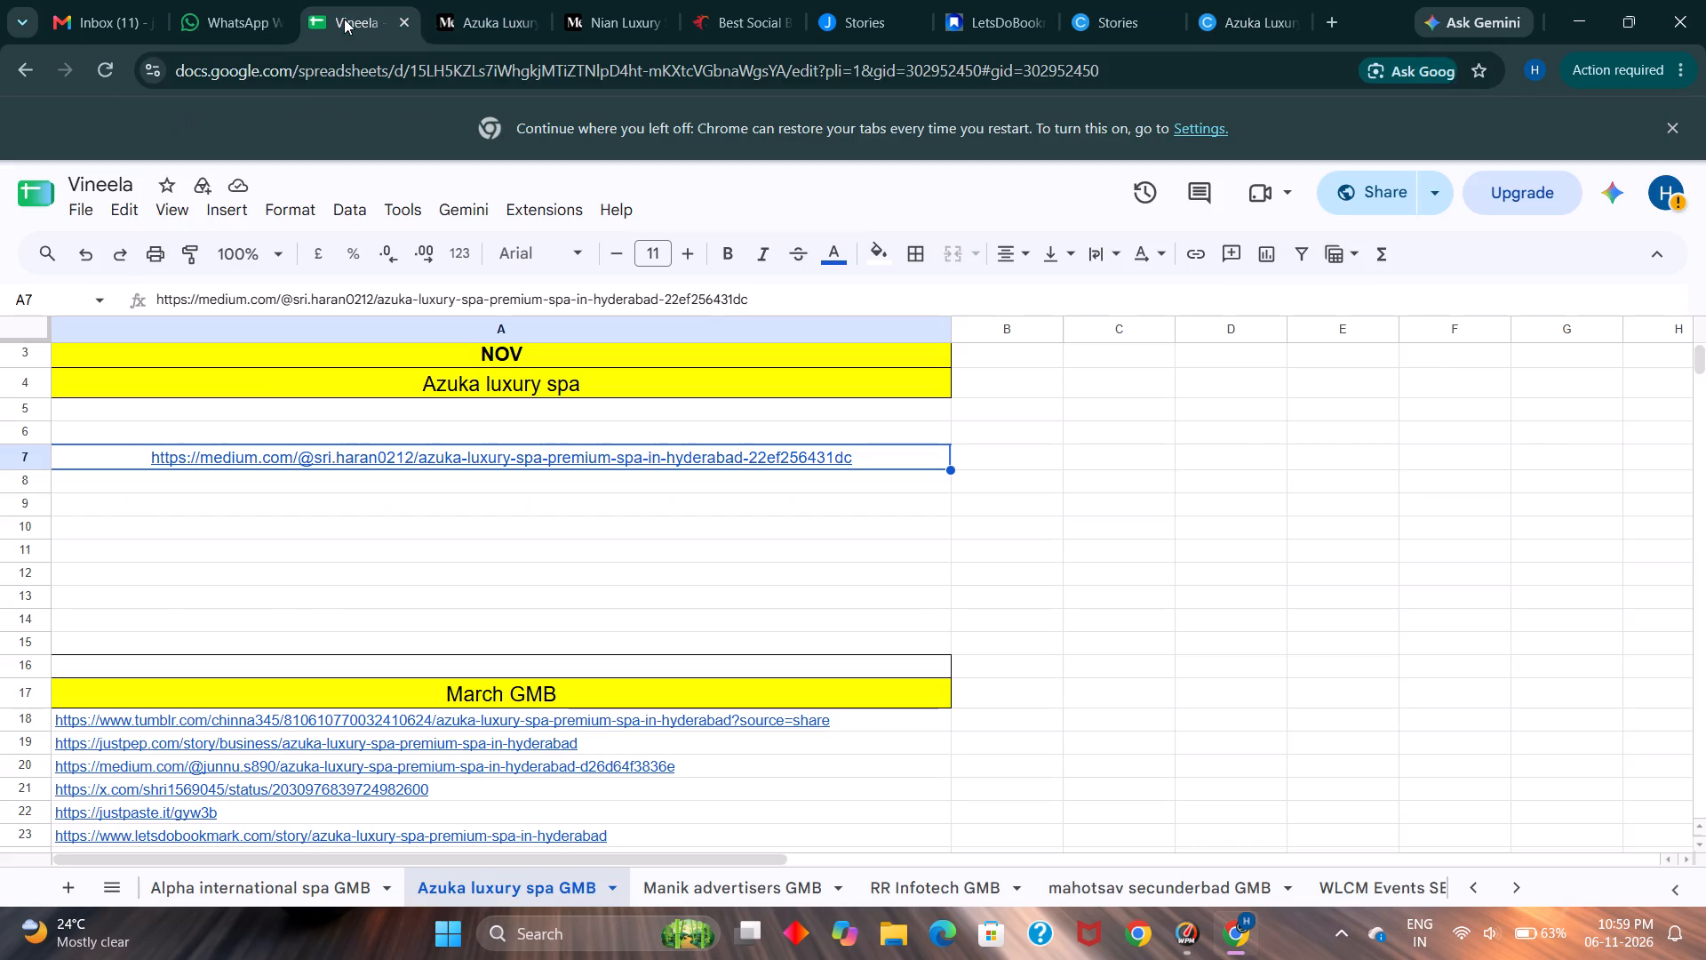
pyautogui.click(265, 520)
pyautogui.hotkey('ctrl', 'v')
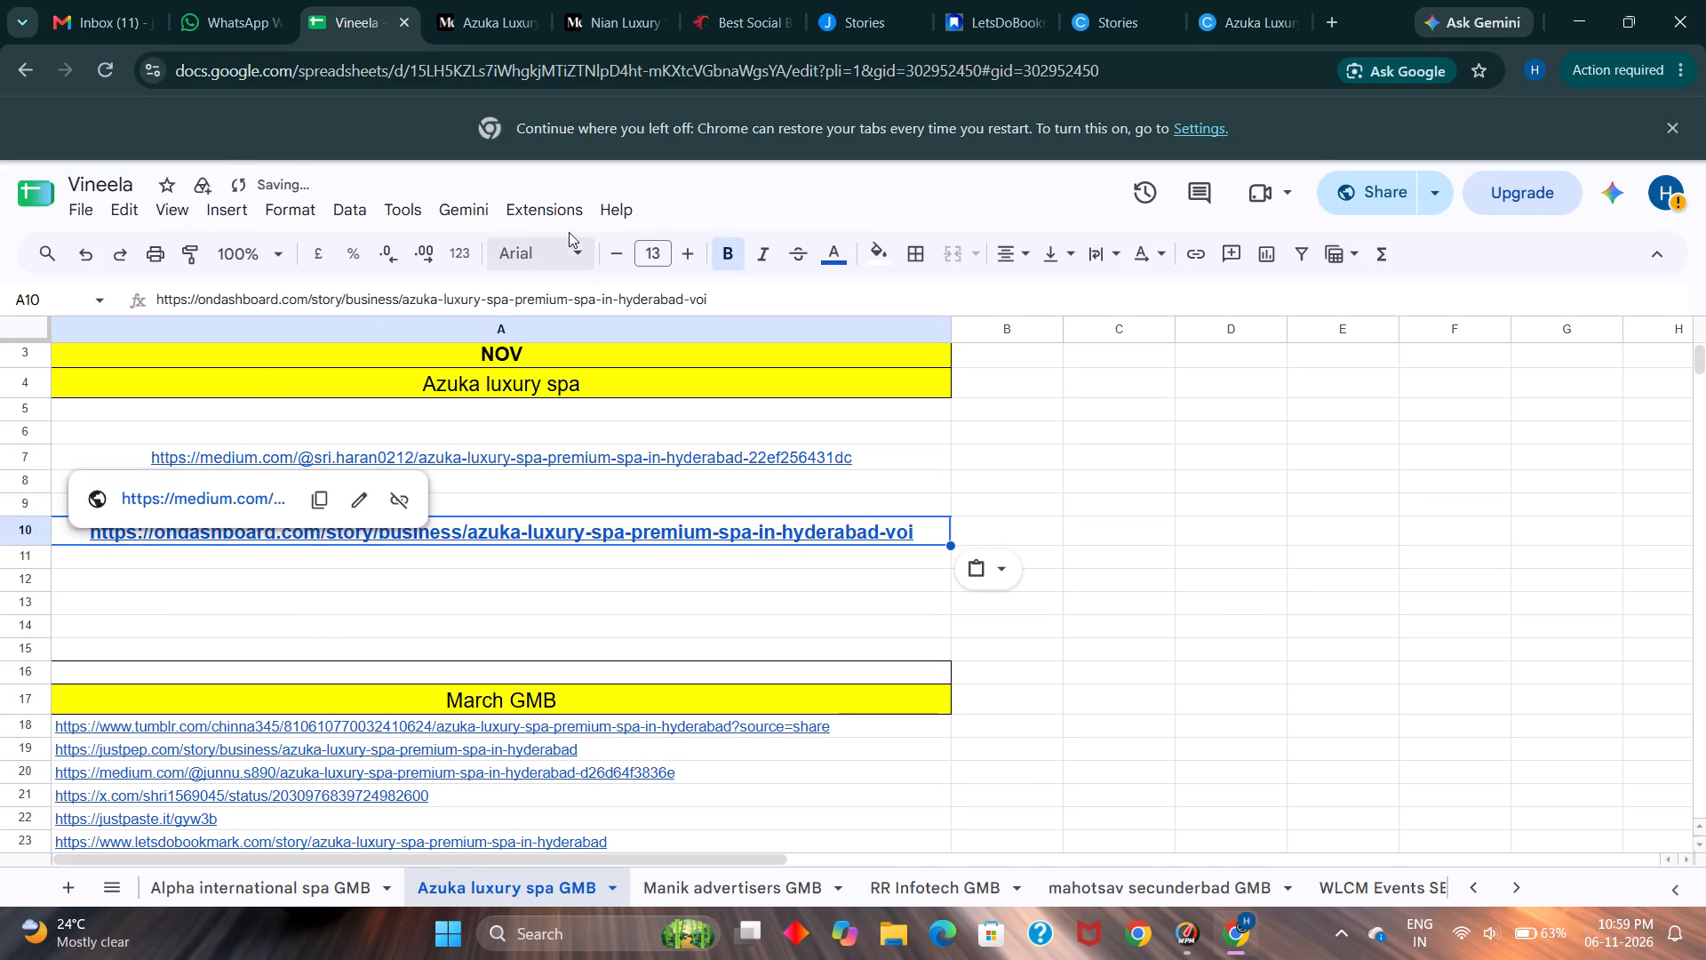
# Remove the bold formatting from the ondashboard.com link in A10 and set its font size to 12.
pyautogui.click(723, 252)
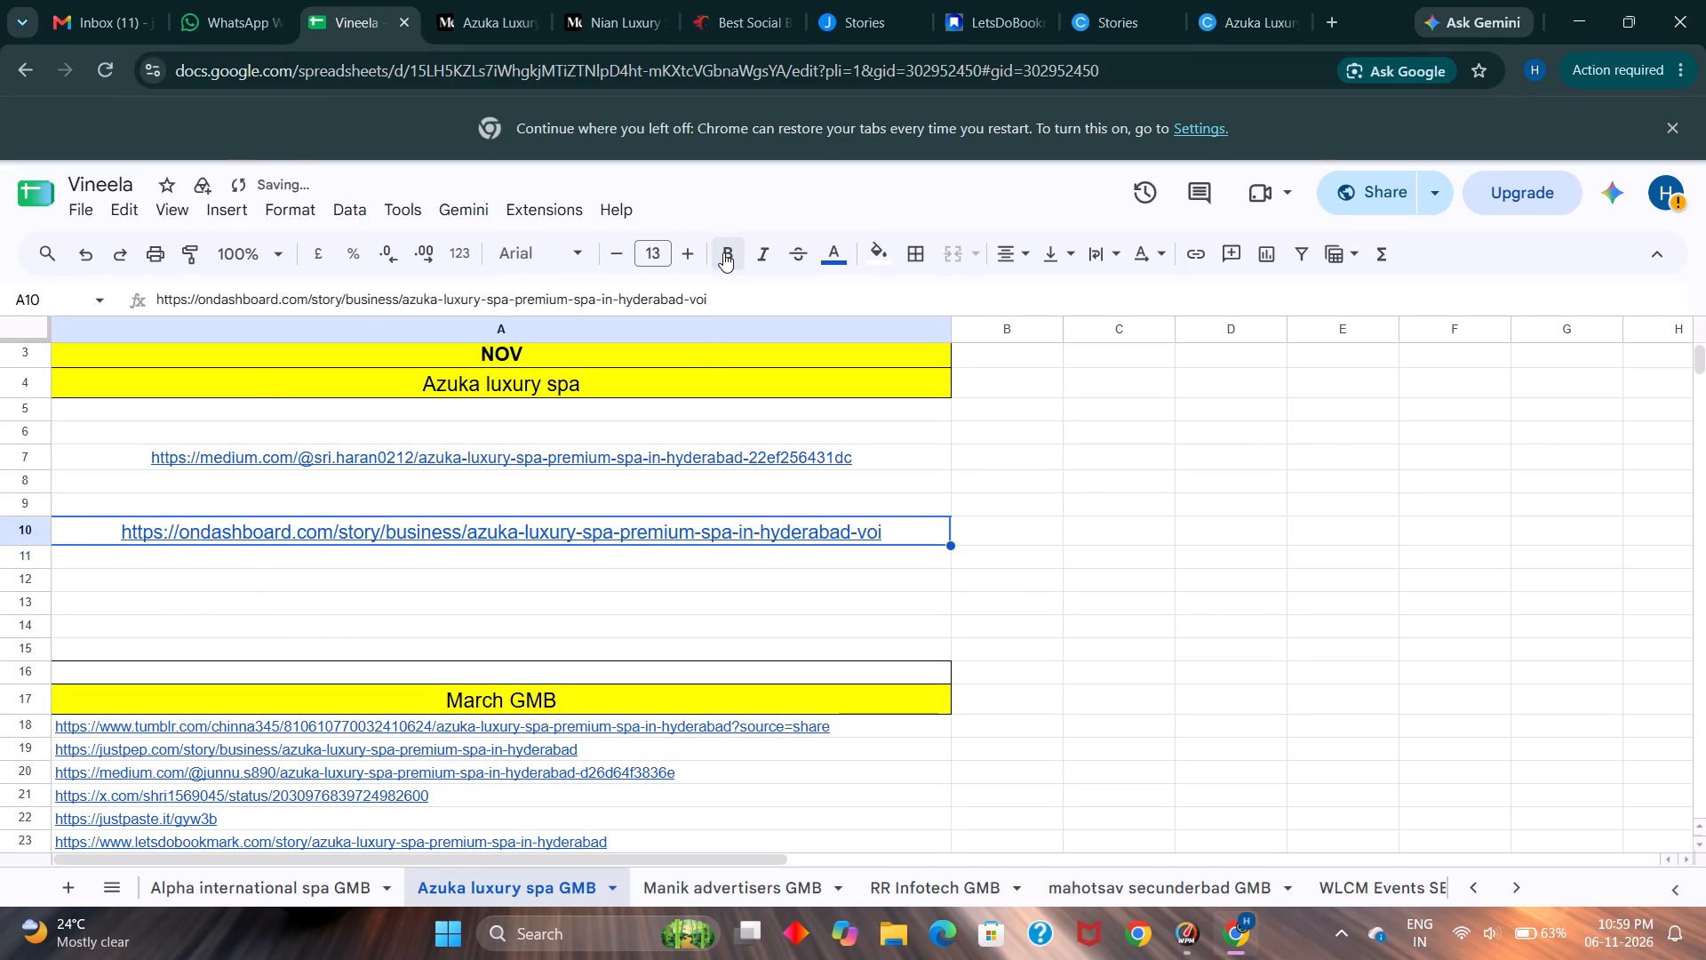
pyautogui.click(609, 253)
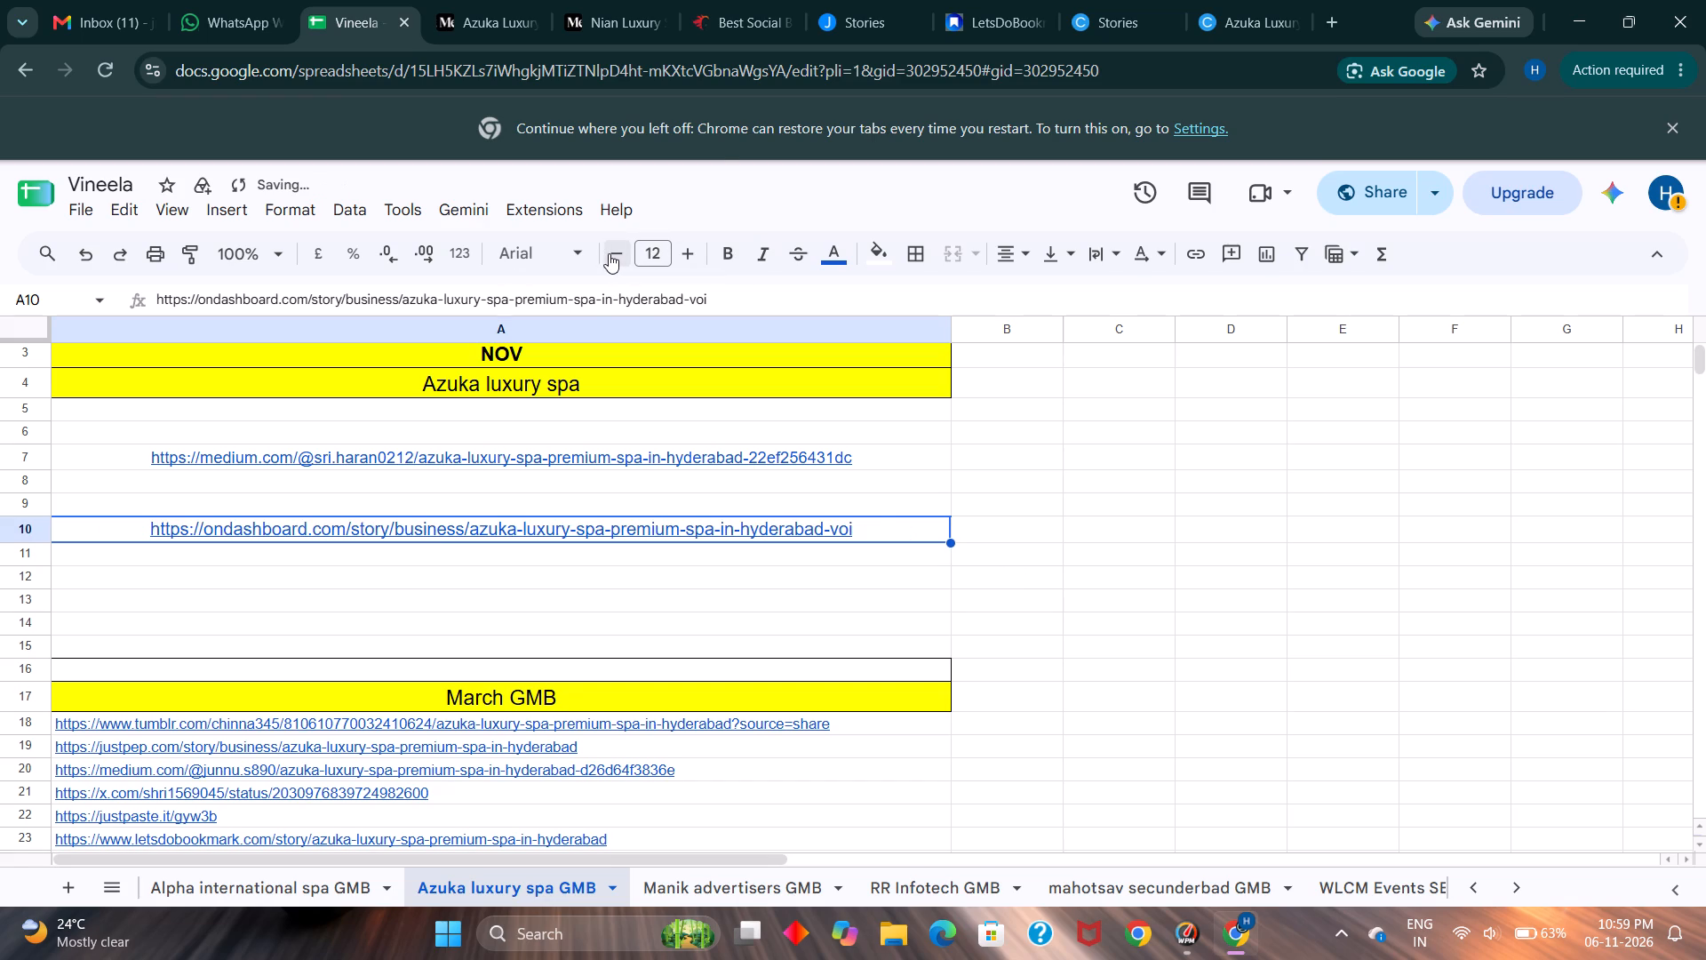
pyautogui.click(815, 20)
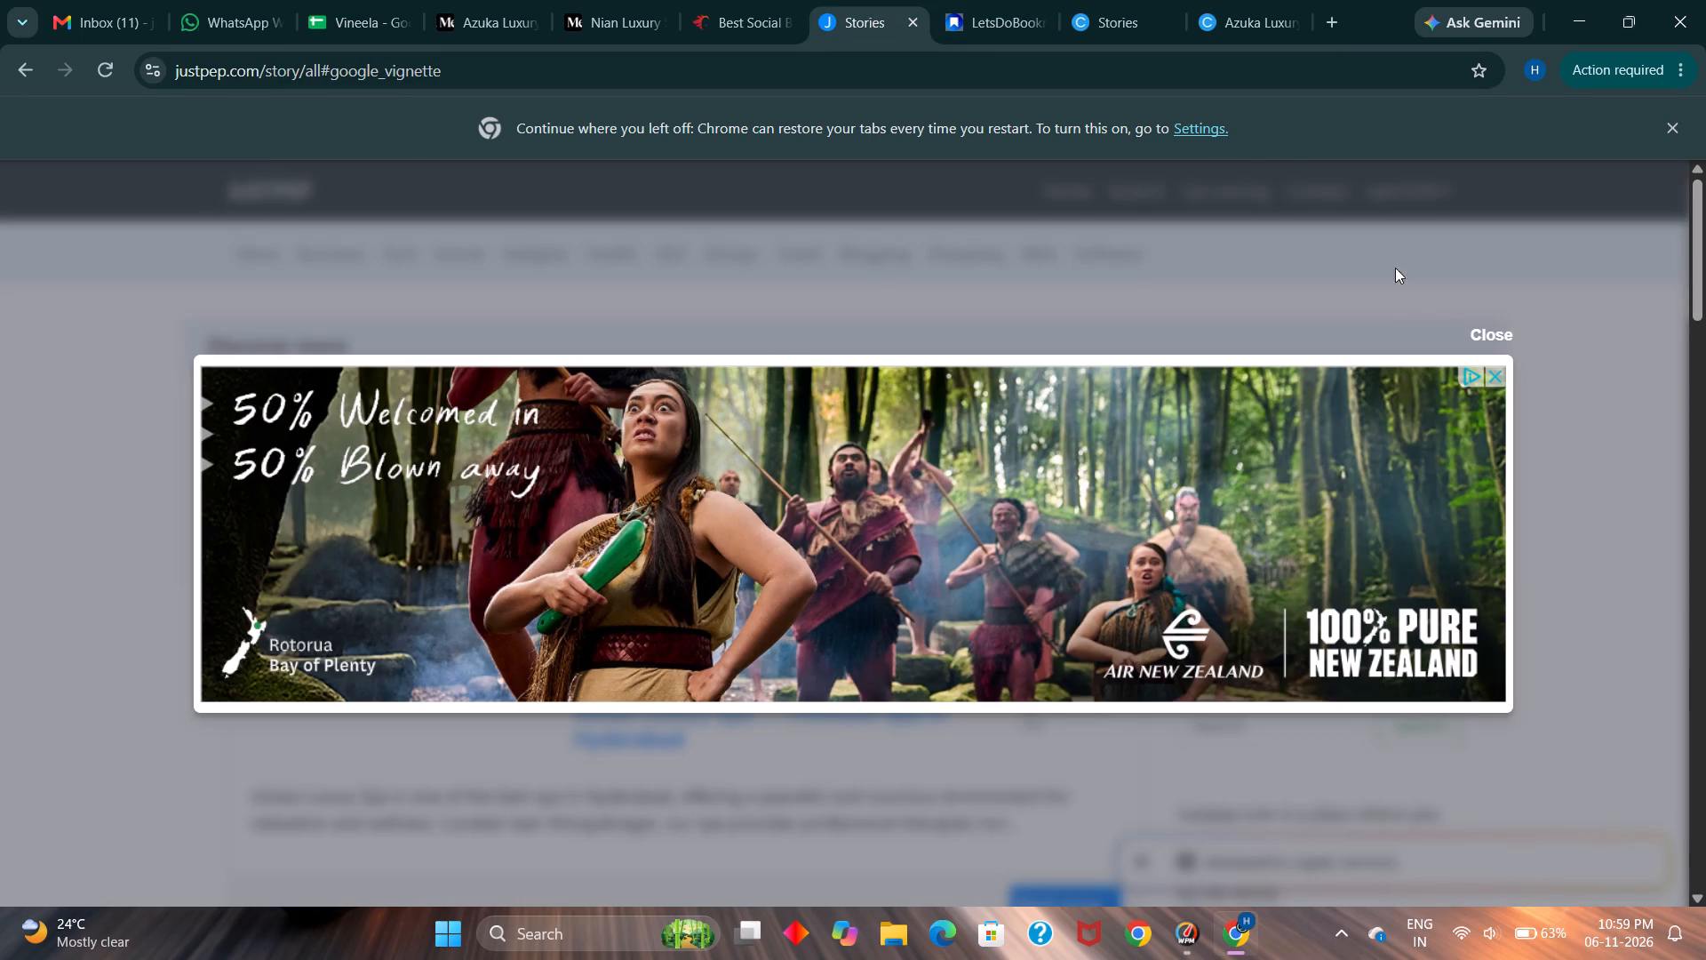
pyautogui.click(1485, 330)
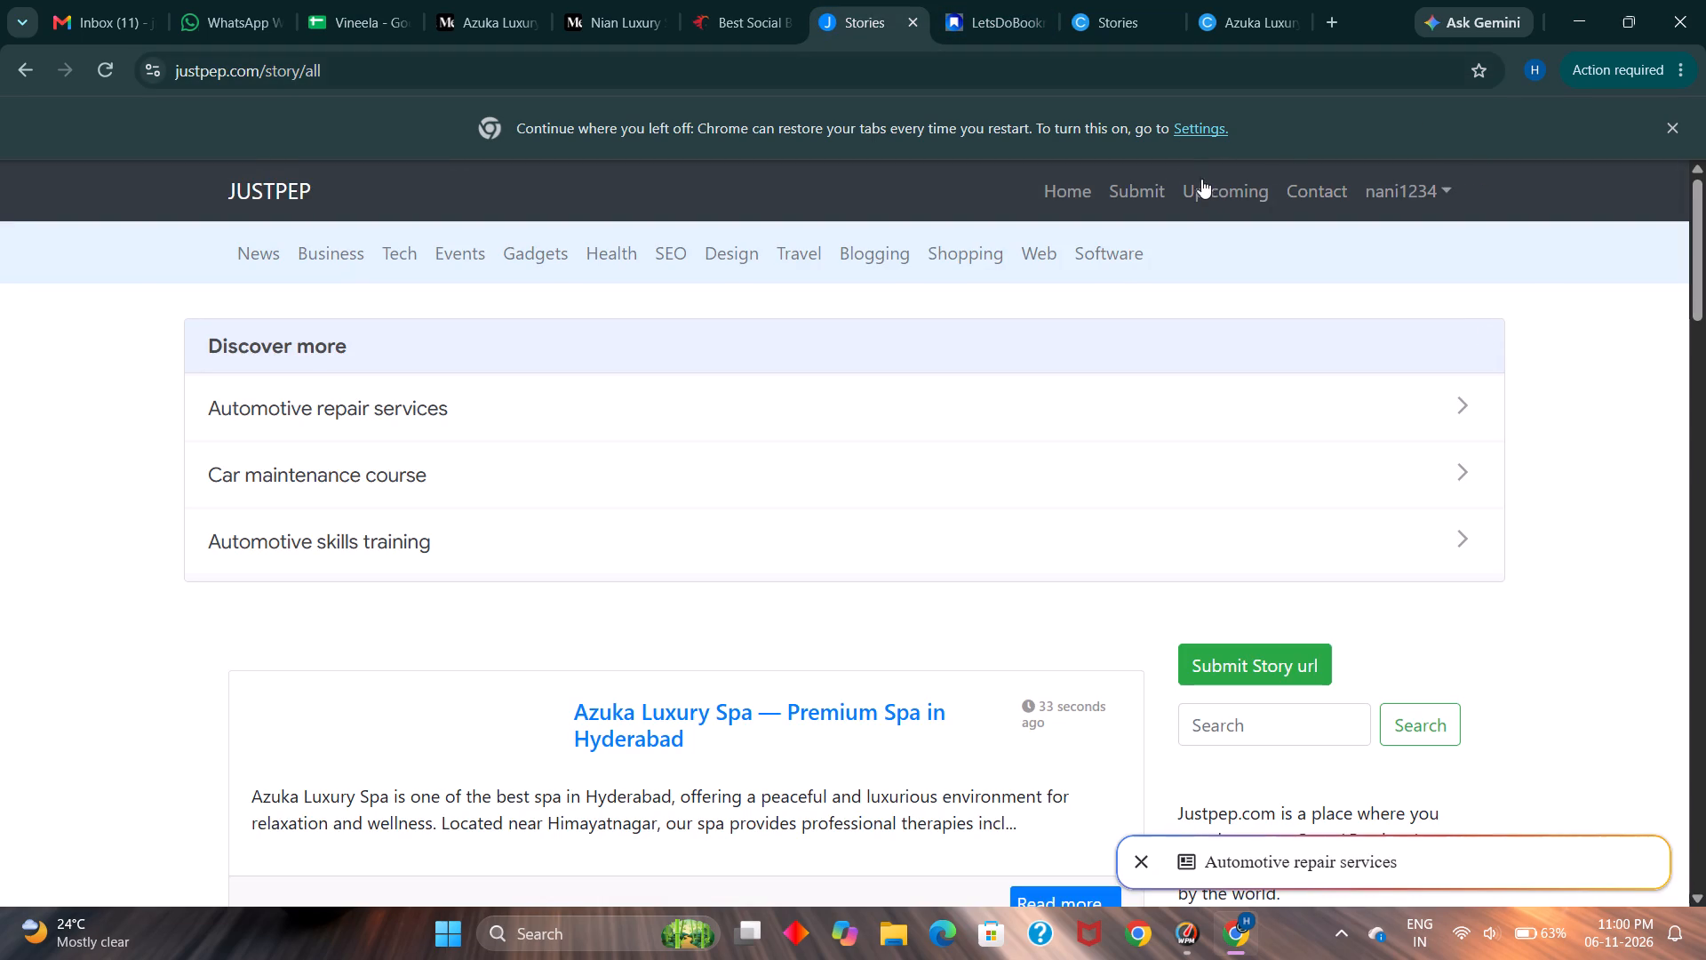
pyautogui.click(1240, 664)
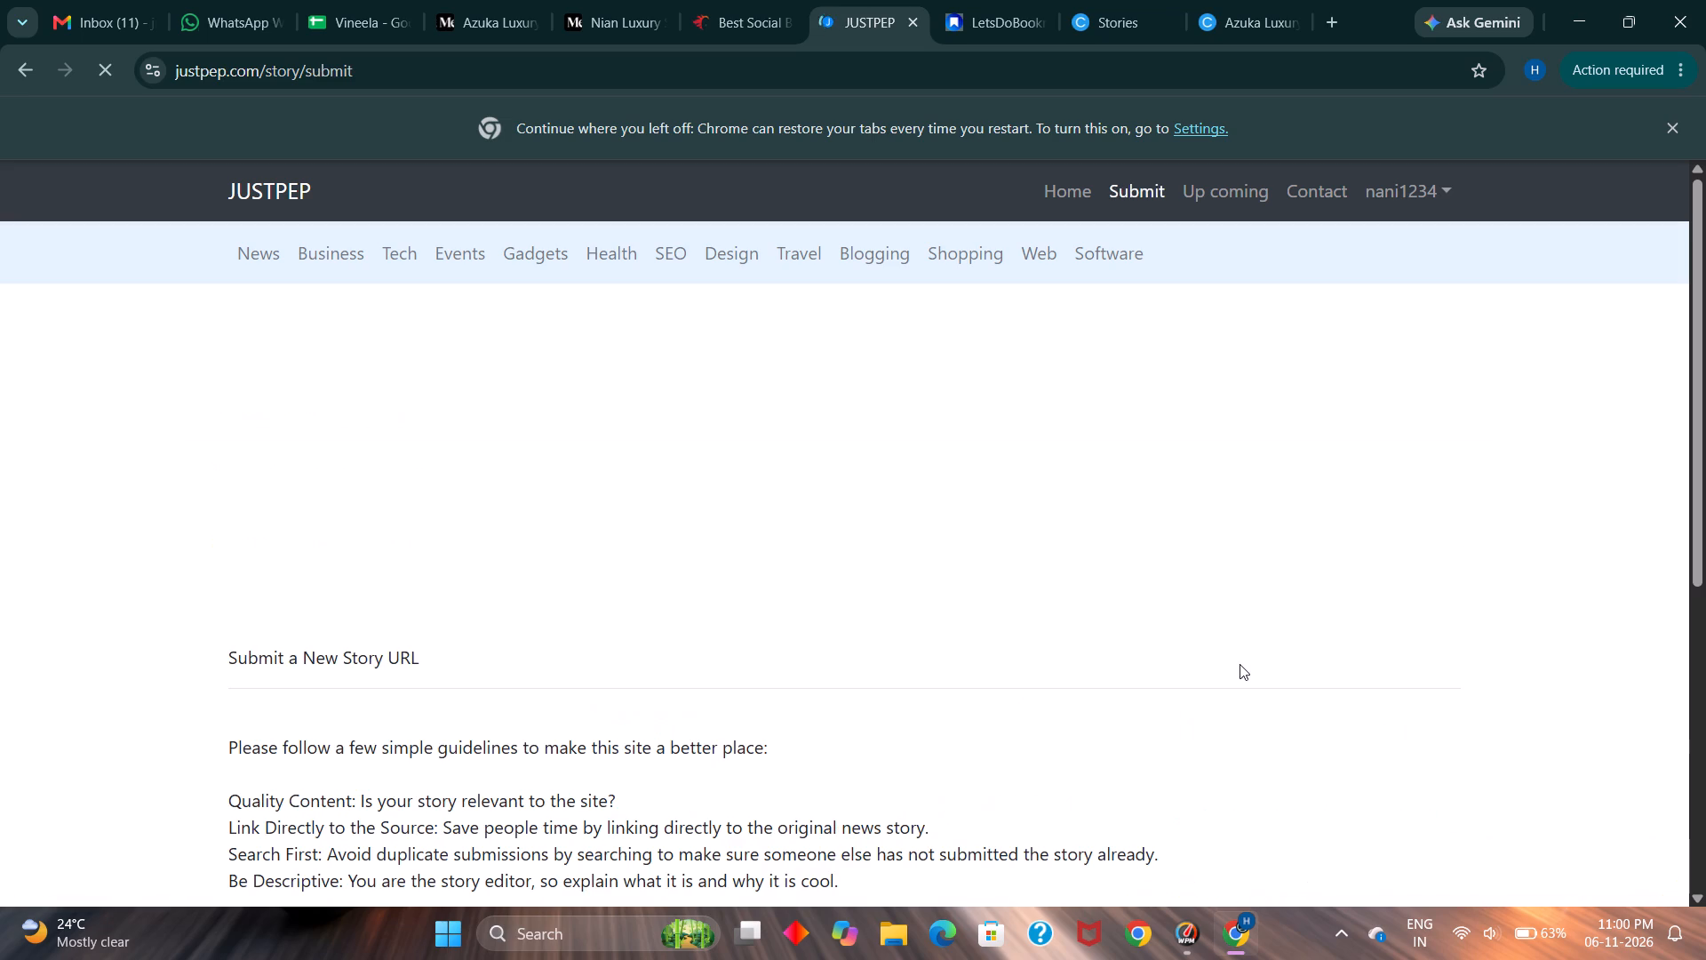
# Open the full Azuka Luxury Spa — Premium Spa in Hyderabad story from the coolpot.com stories list.
pyautogui.click(1111, 15)
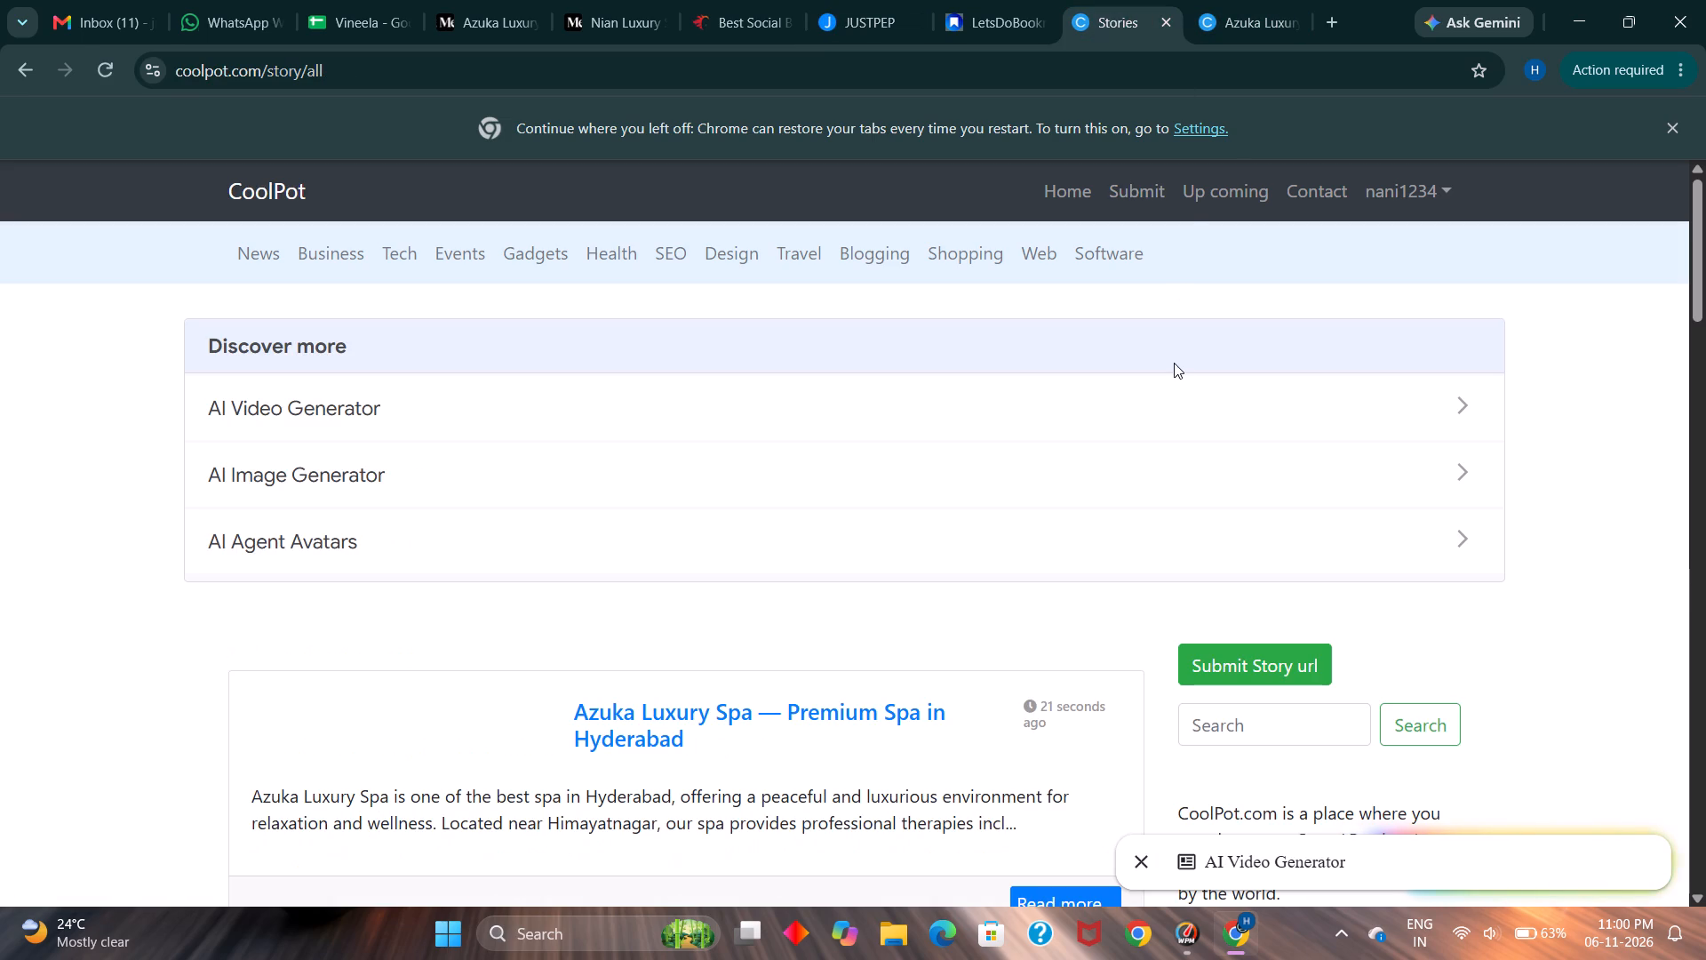
pyautogui.click(1060, 899)
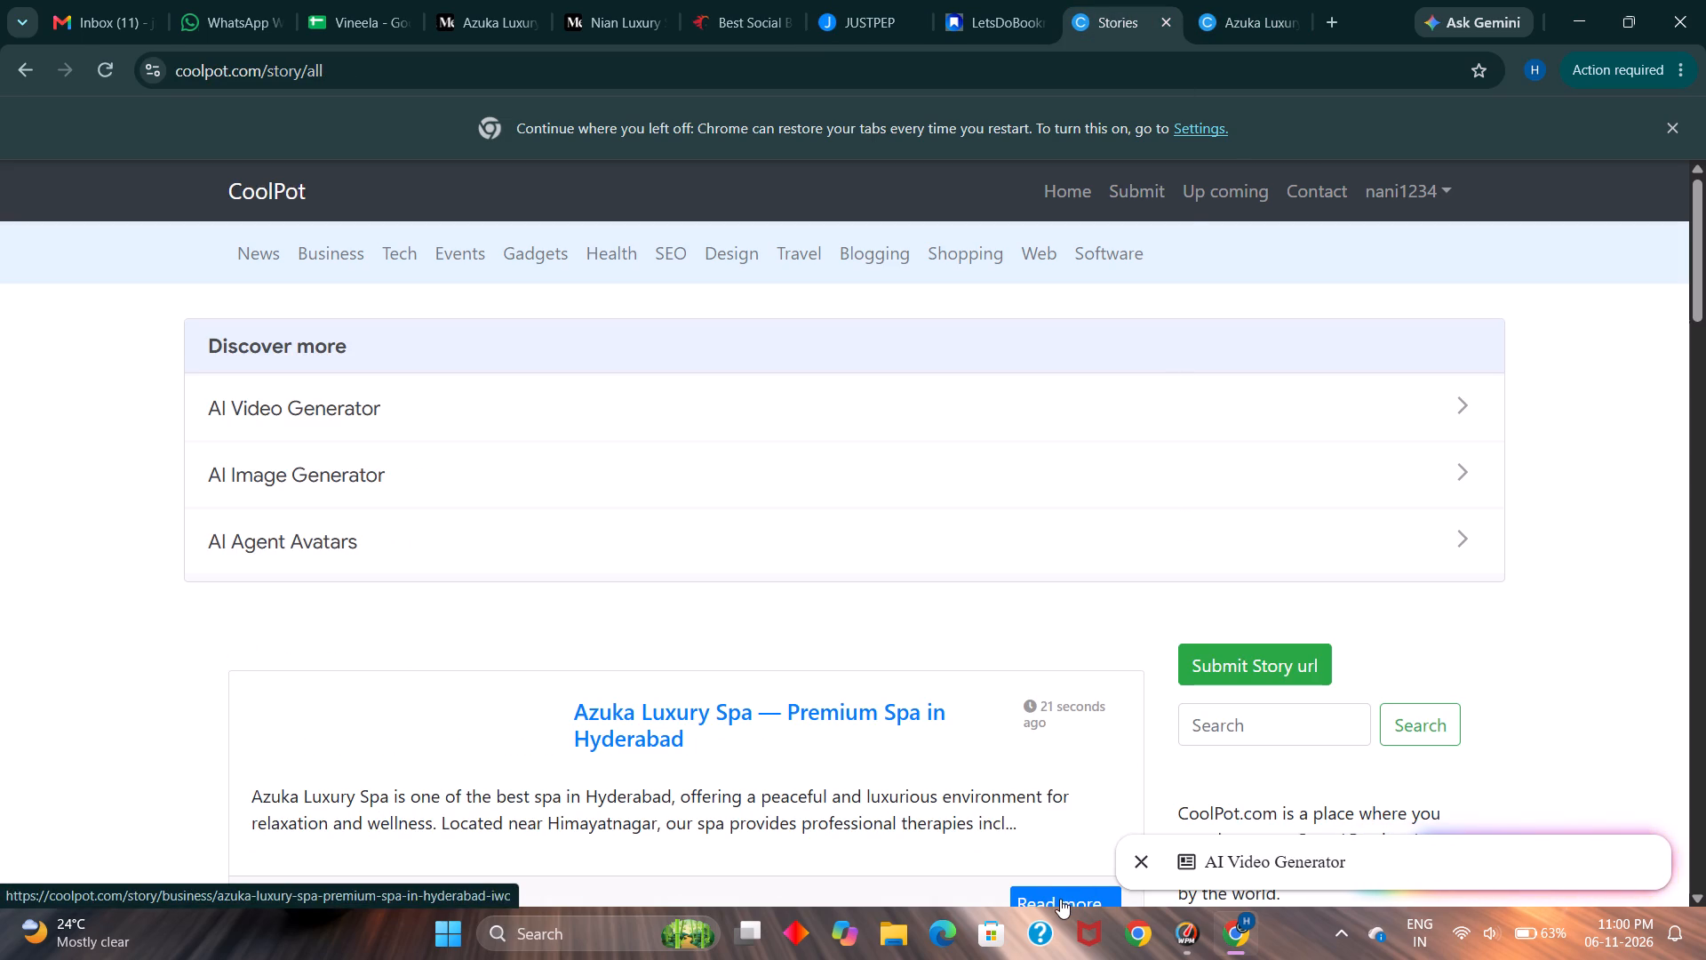
# Open the full Azuka Luxury Spa story from justpep.com's upcoming stories and copy its page link into cell A14 of the Vineela spreadsheet.
pyautogui.click(870, 21)
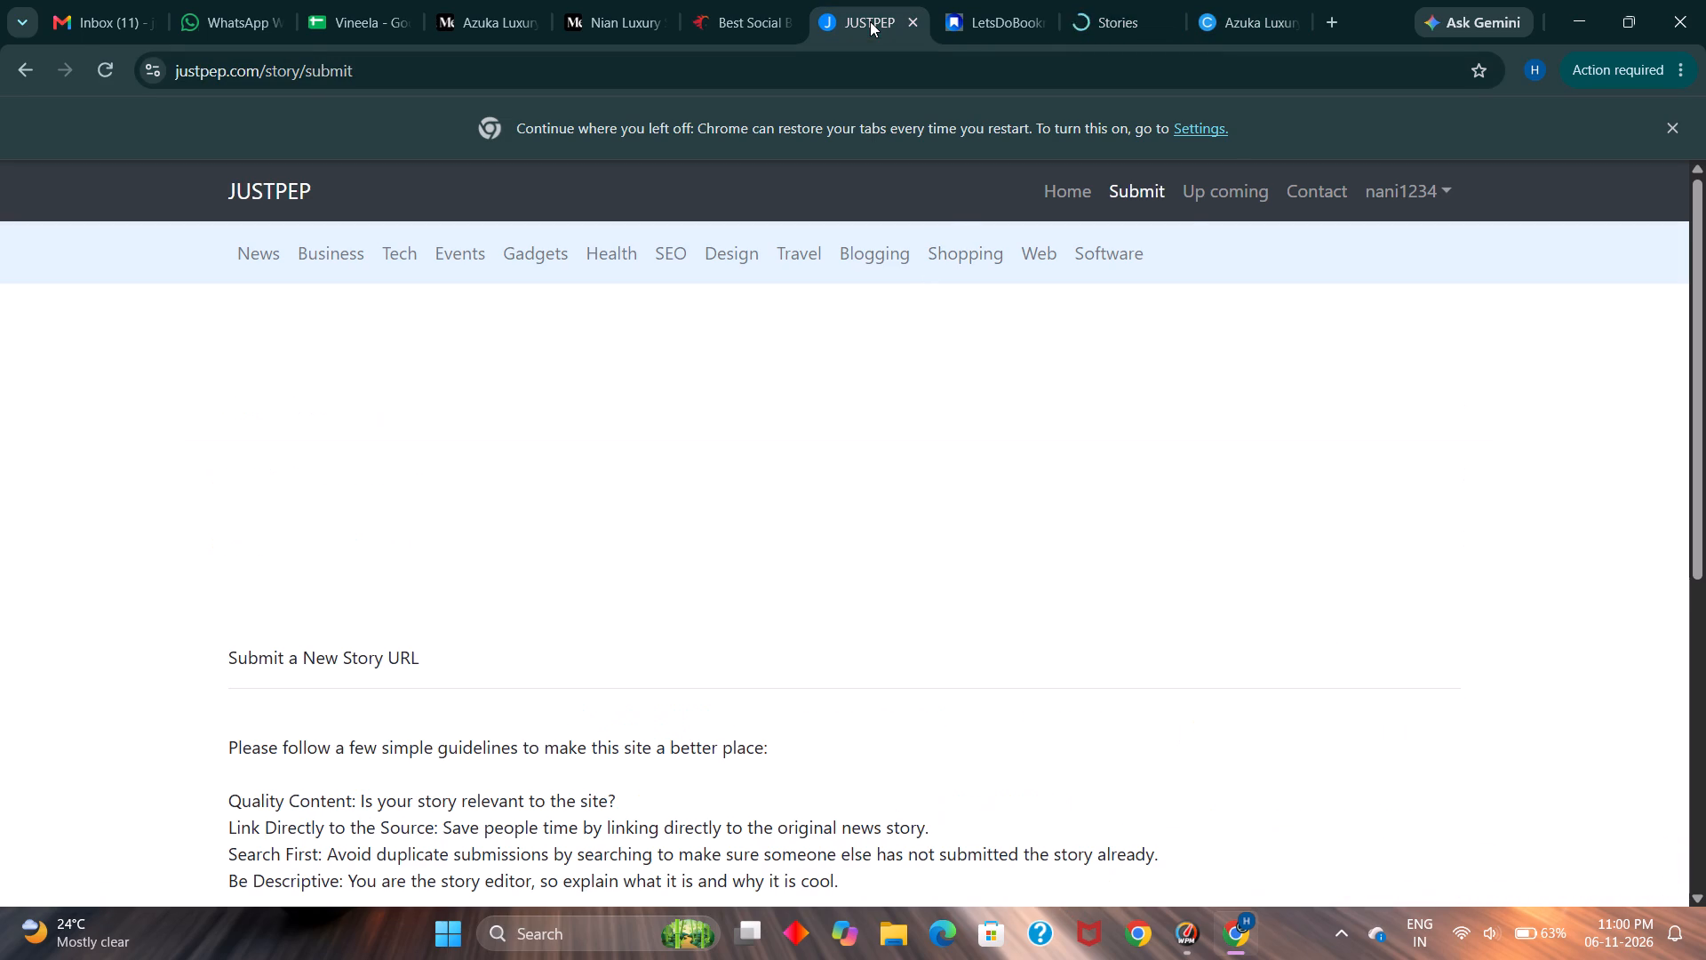
pyautogui.click(1212, 184)
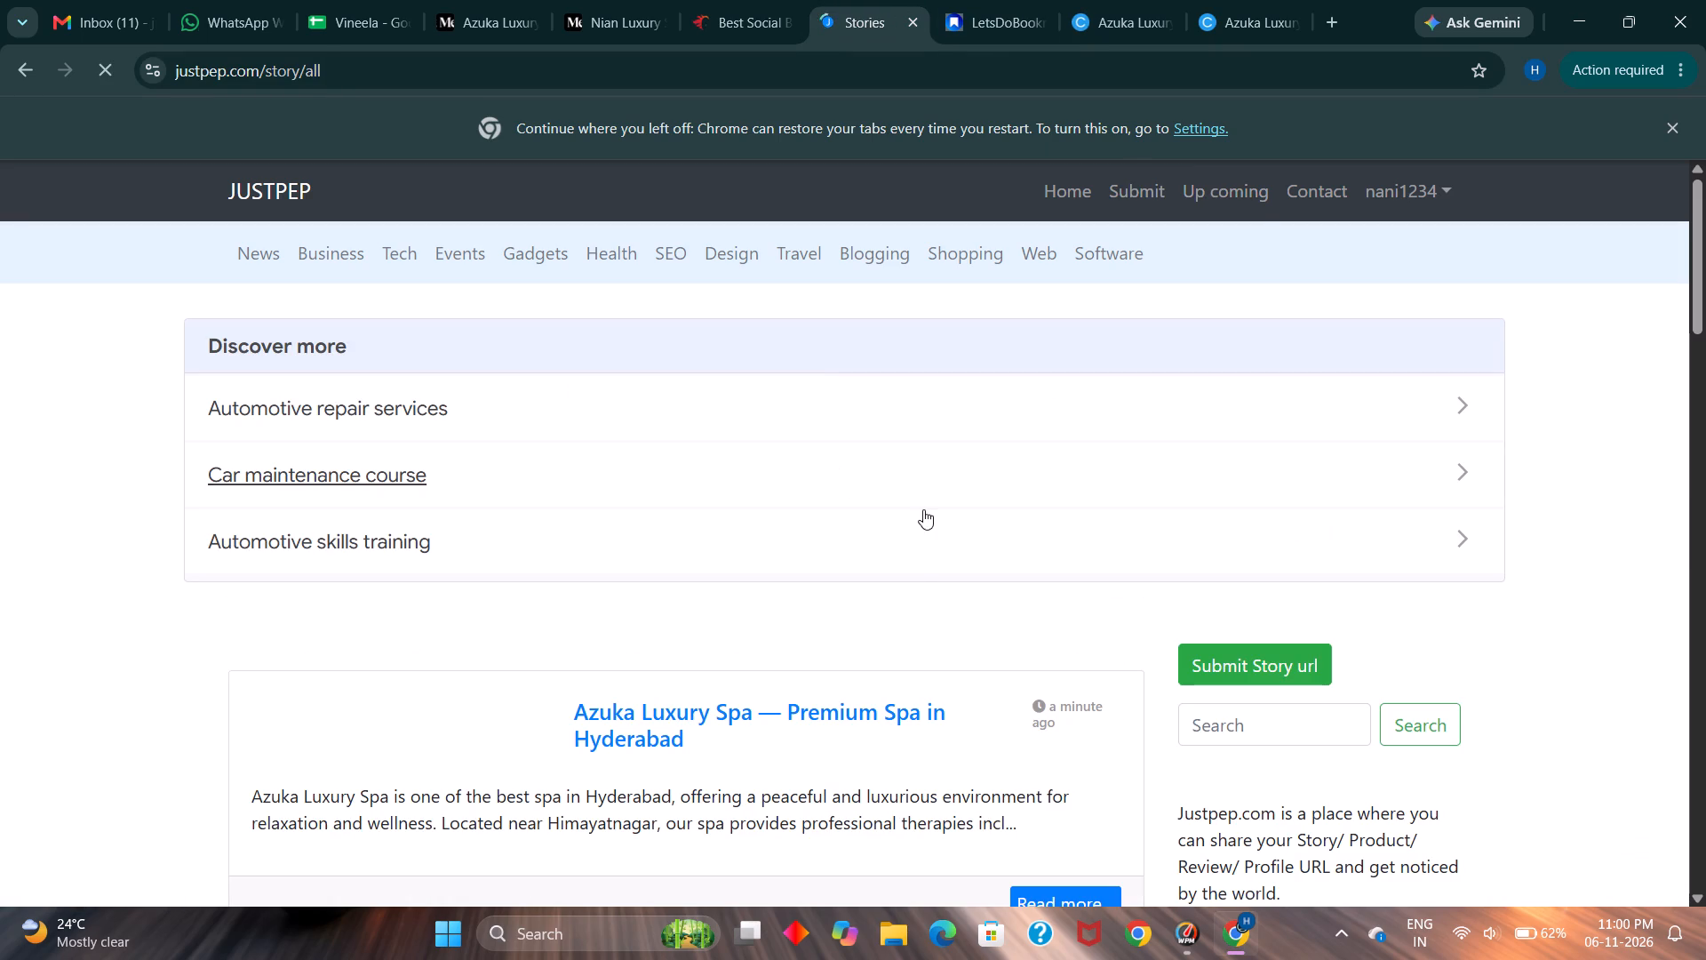
pyautogui.click(1055, 894)
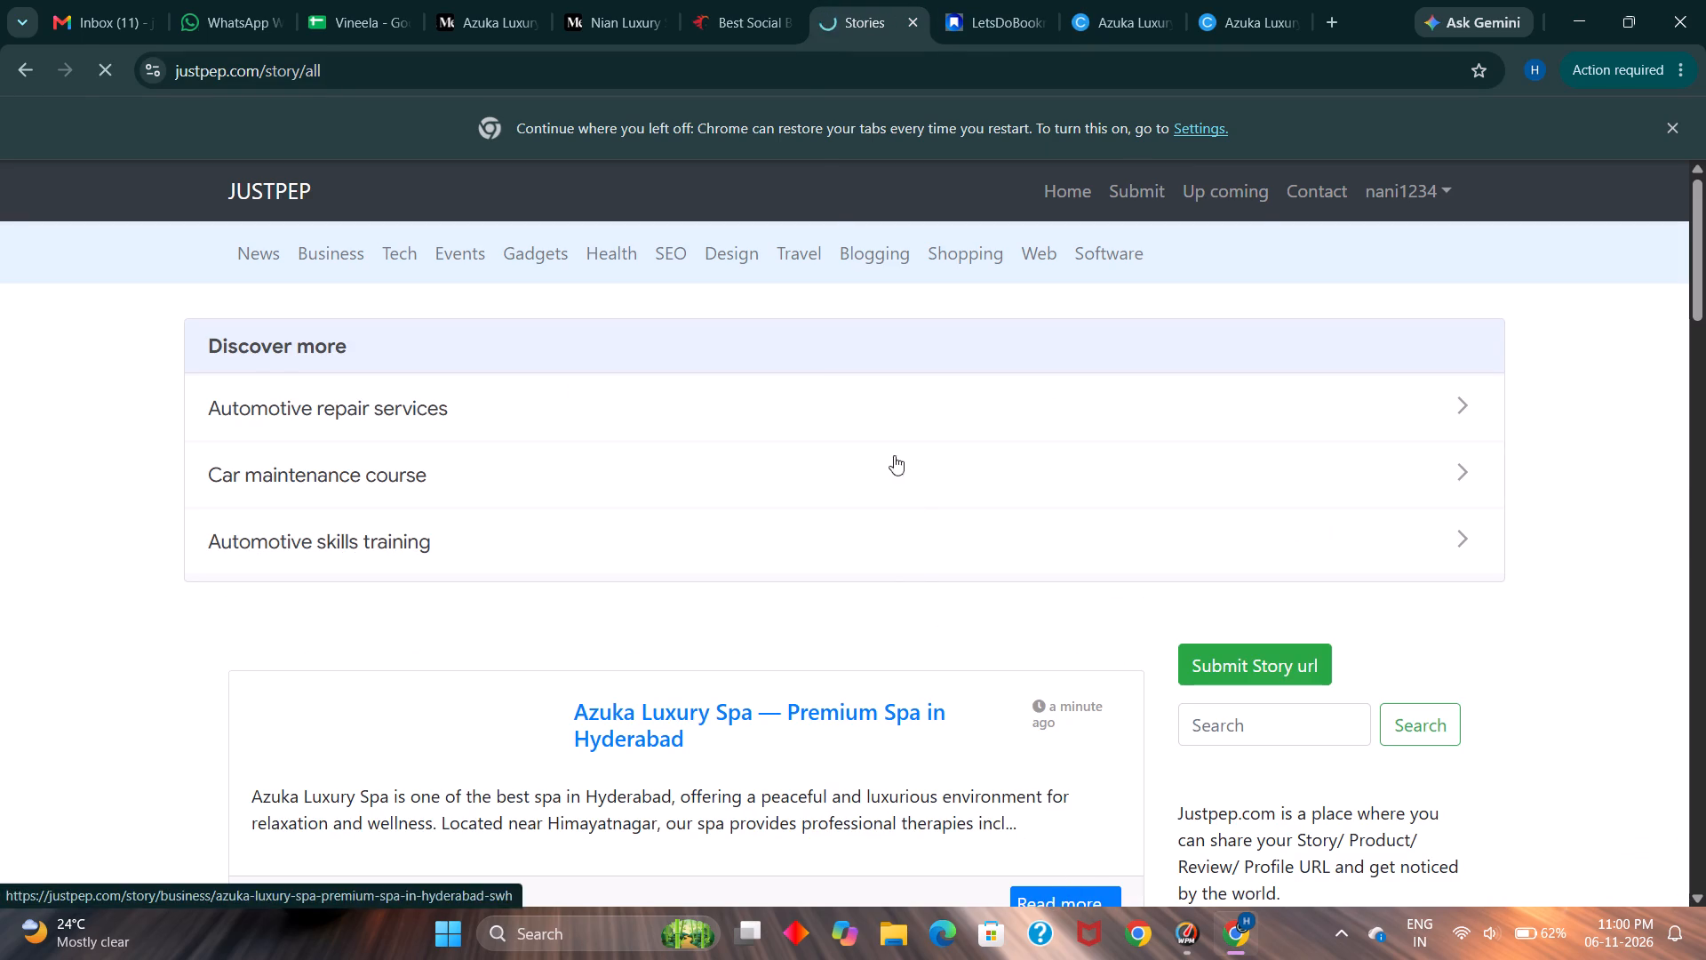
pyautogui.tripleClick(742, 68)
pyautogui.click(742, 68)
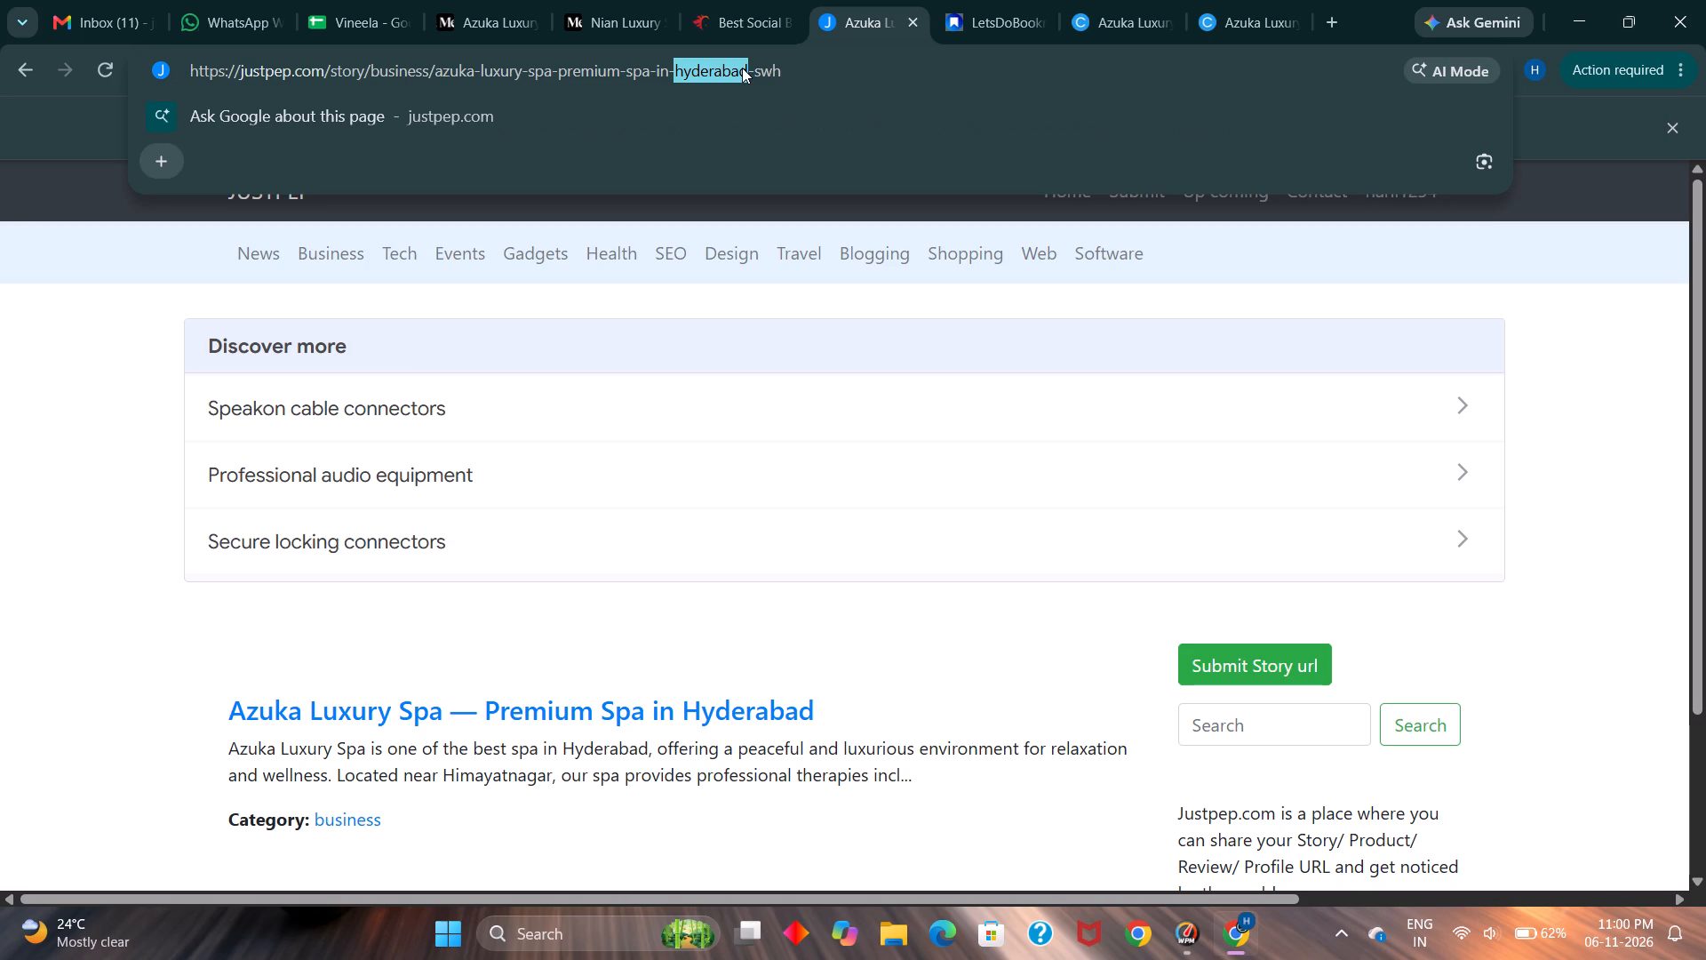
pyautogui.tripleClick(742, 68)
pyautogui.hotkey('ctrl', 'c')
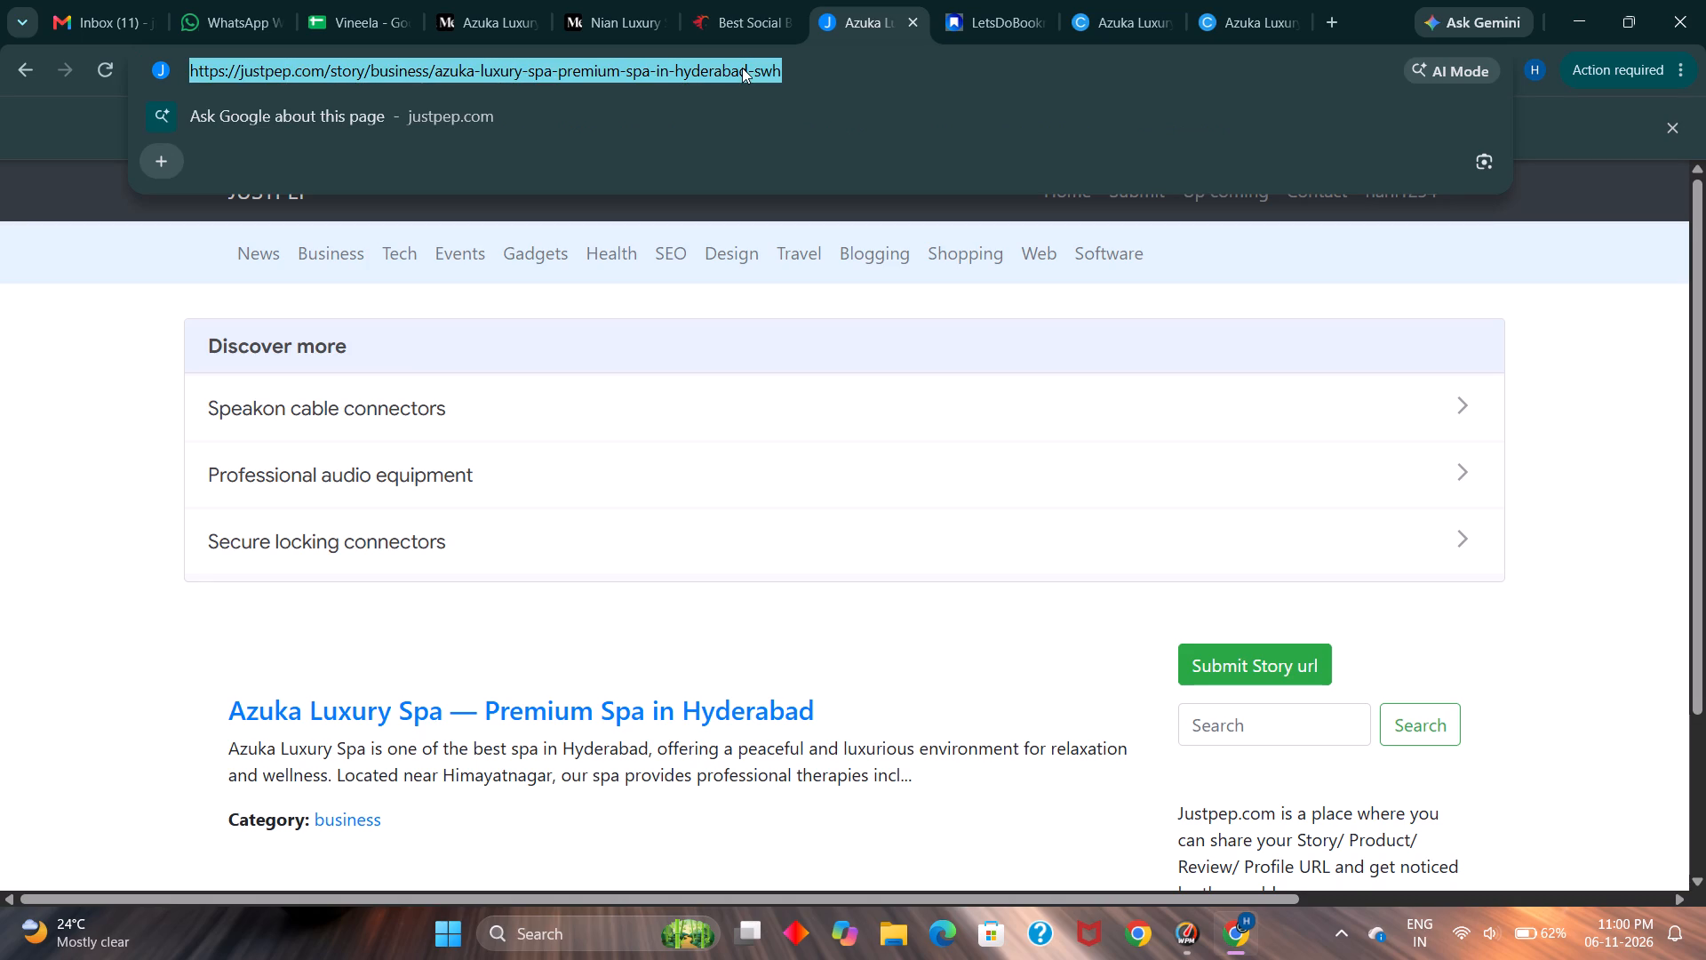
pyautogui.hscroll(-2, 739, 68)
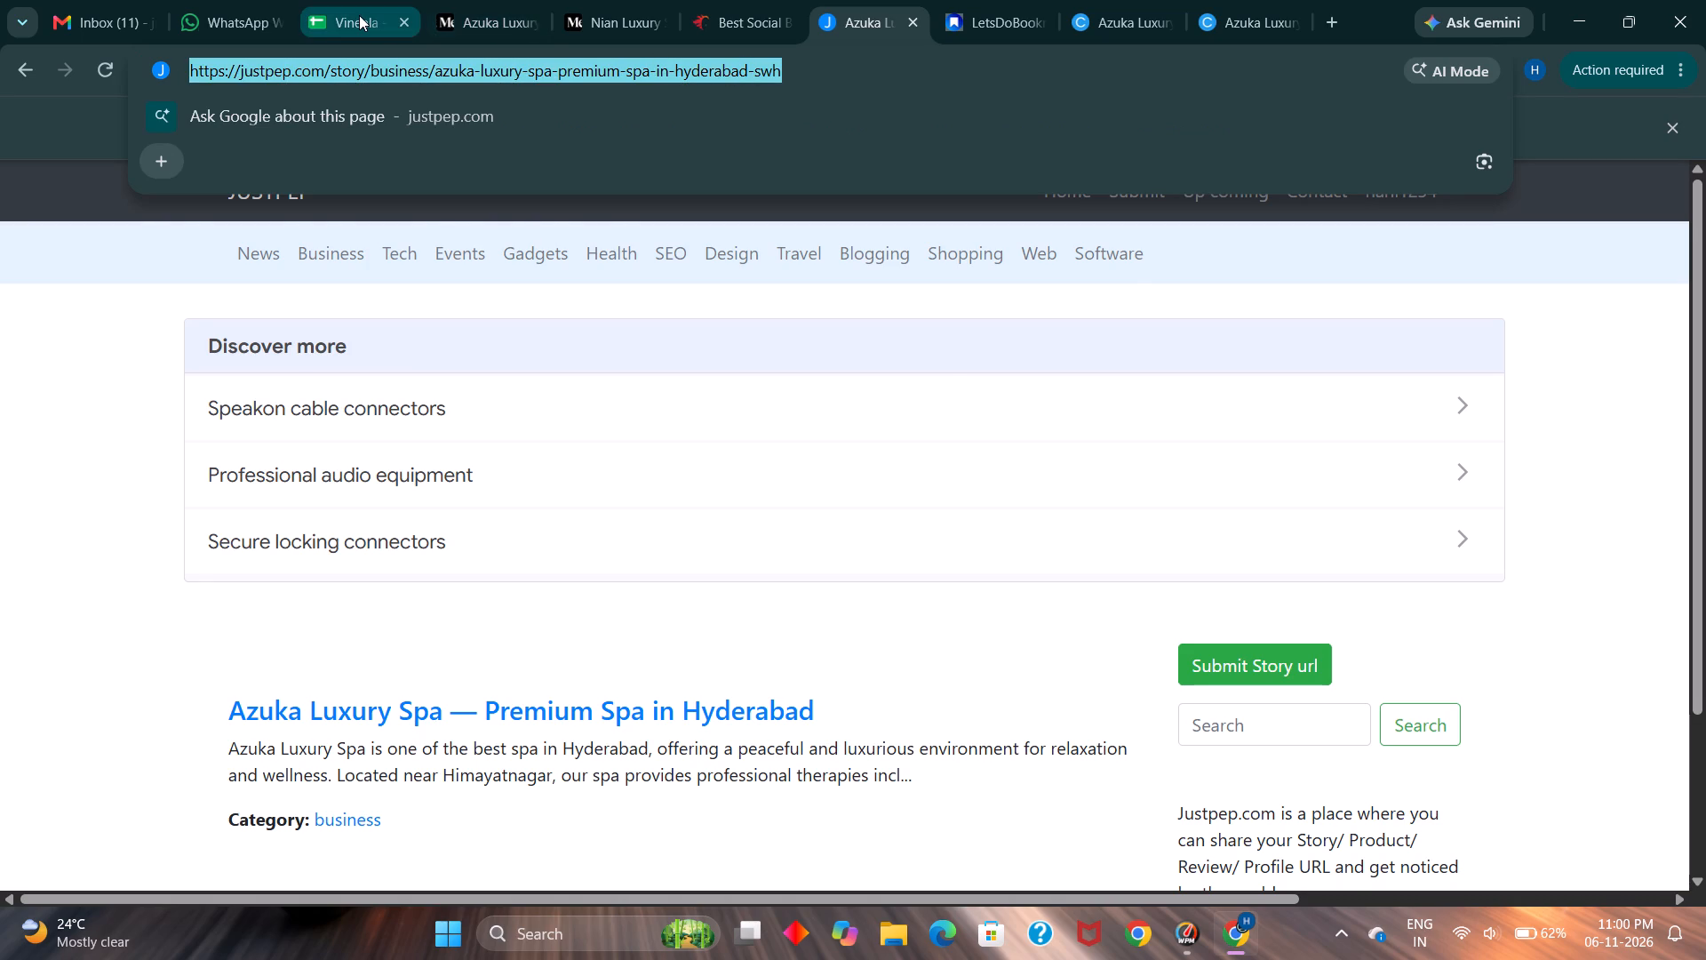
pyautogui.click(359, 12)
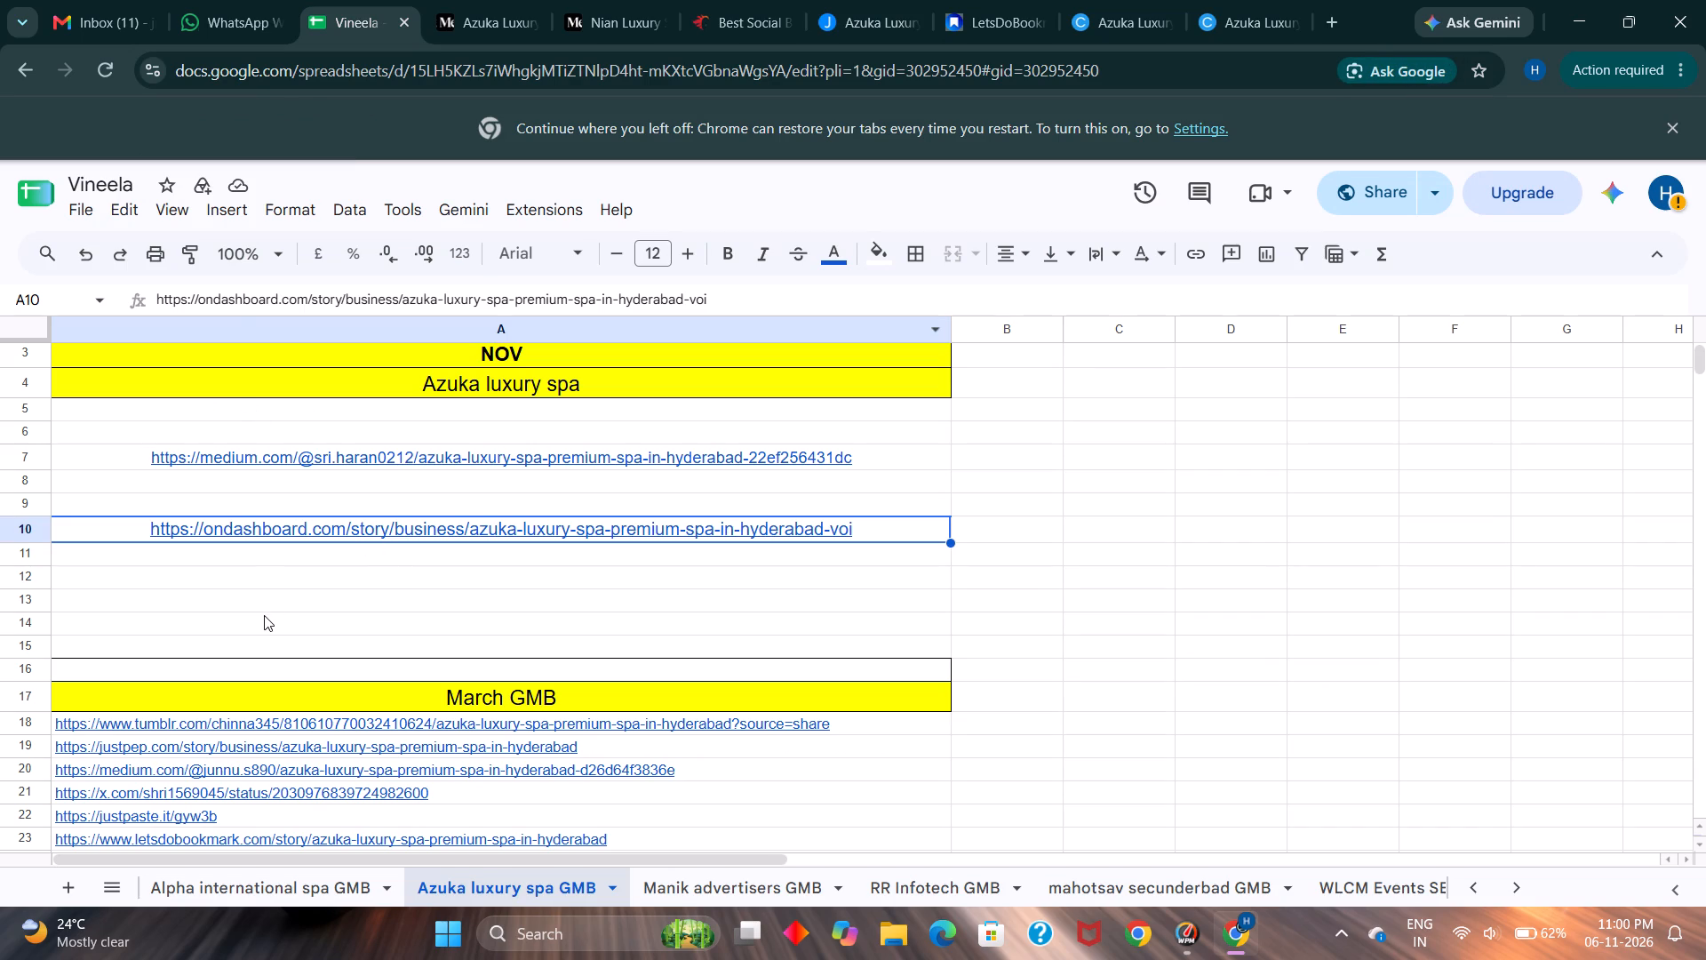
pyautogui.click(264, 616)
pyautogui.hotkey('ctrl', 'v')
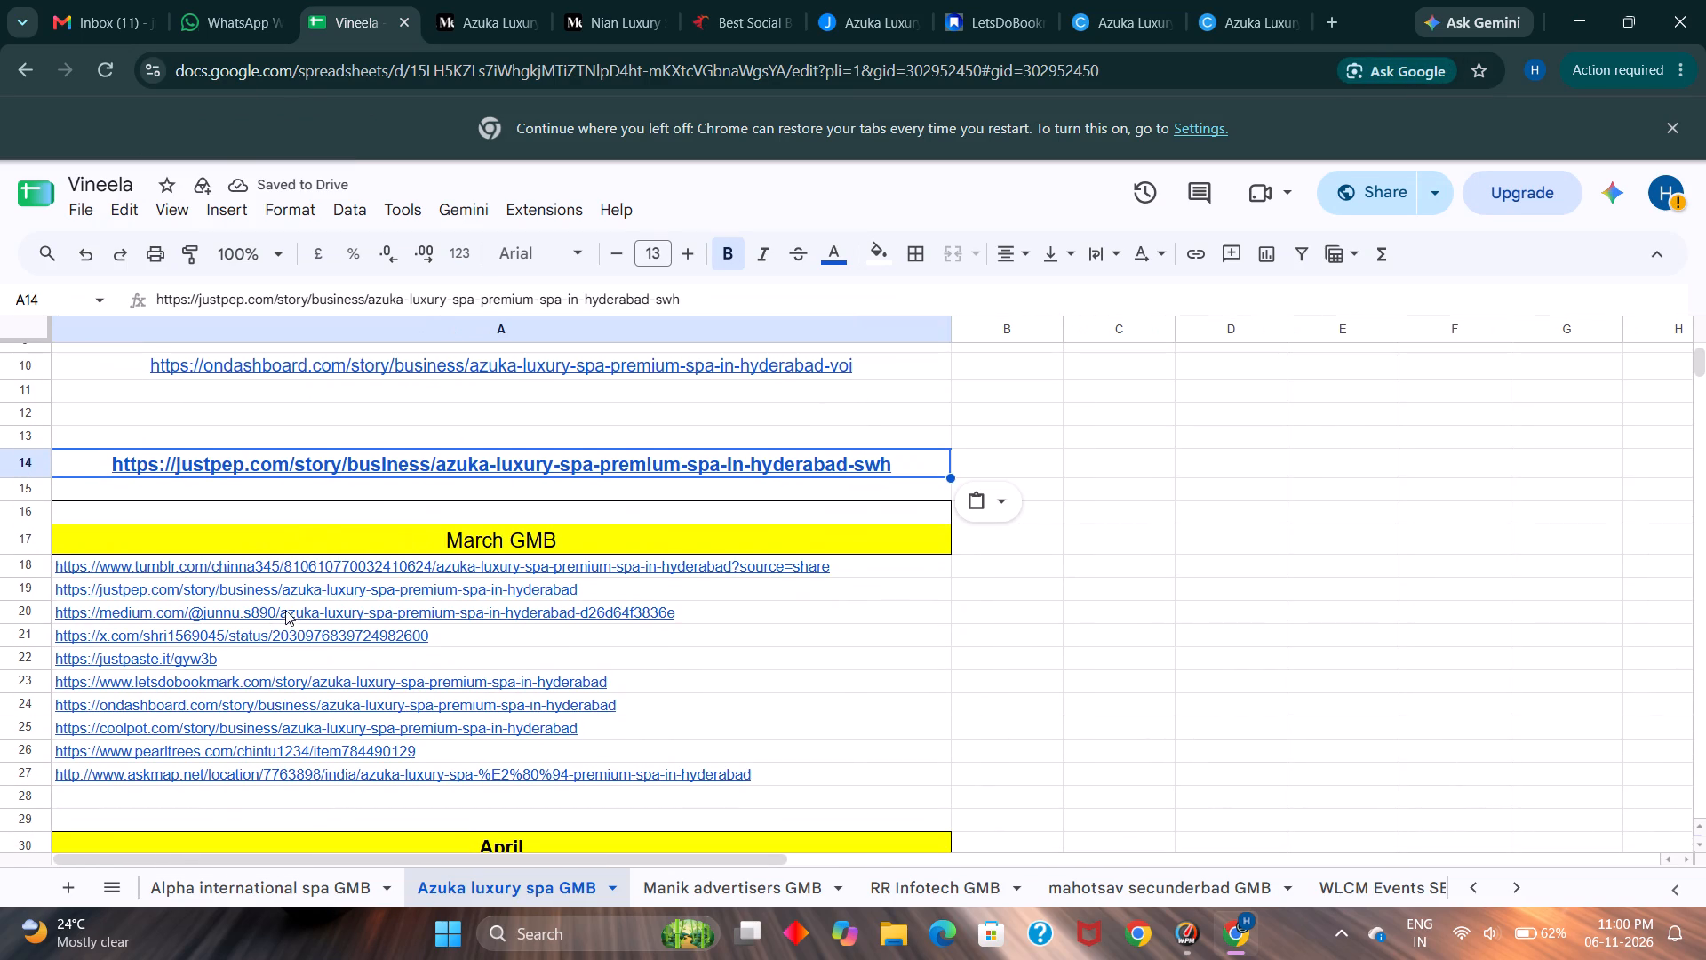
# Remove the bold formatting from the justpep.com link in A14 and set its font size to 11.
pyautogui.click(723, 249)
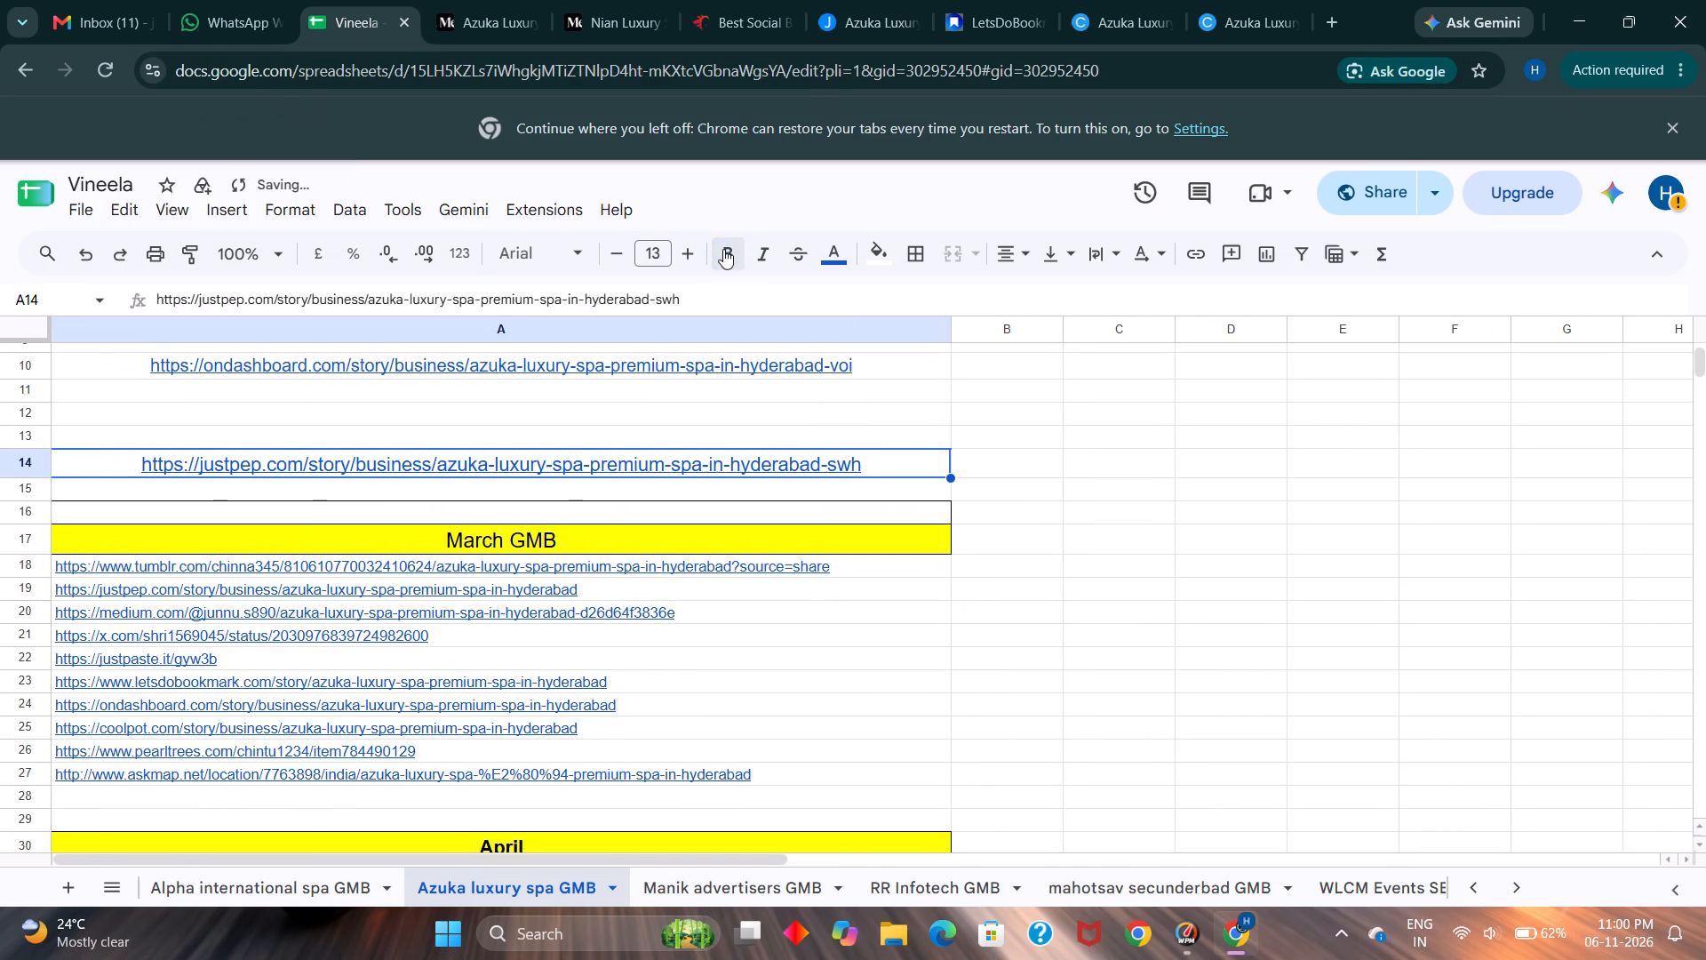
pyautogui.doubleClick(612, 255)
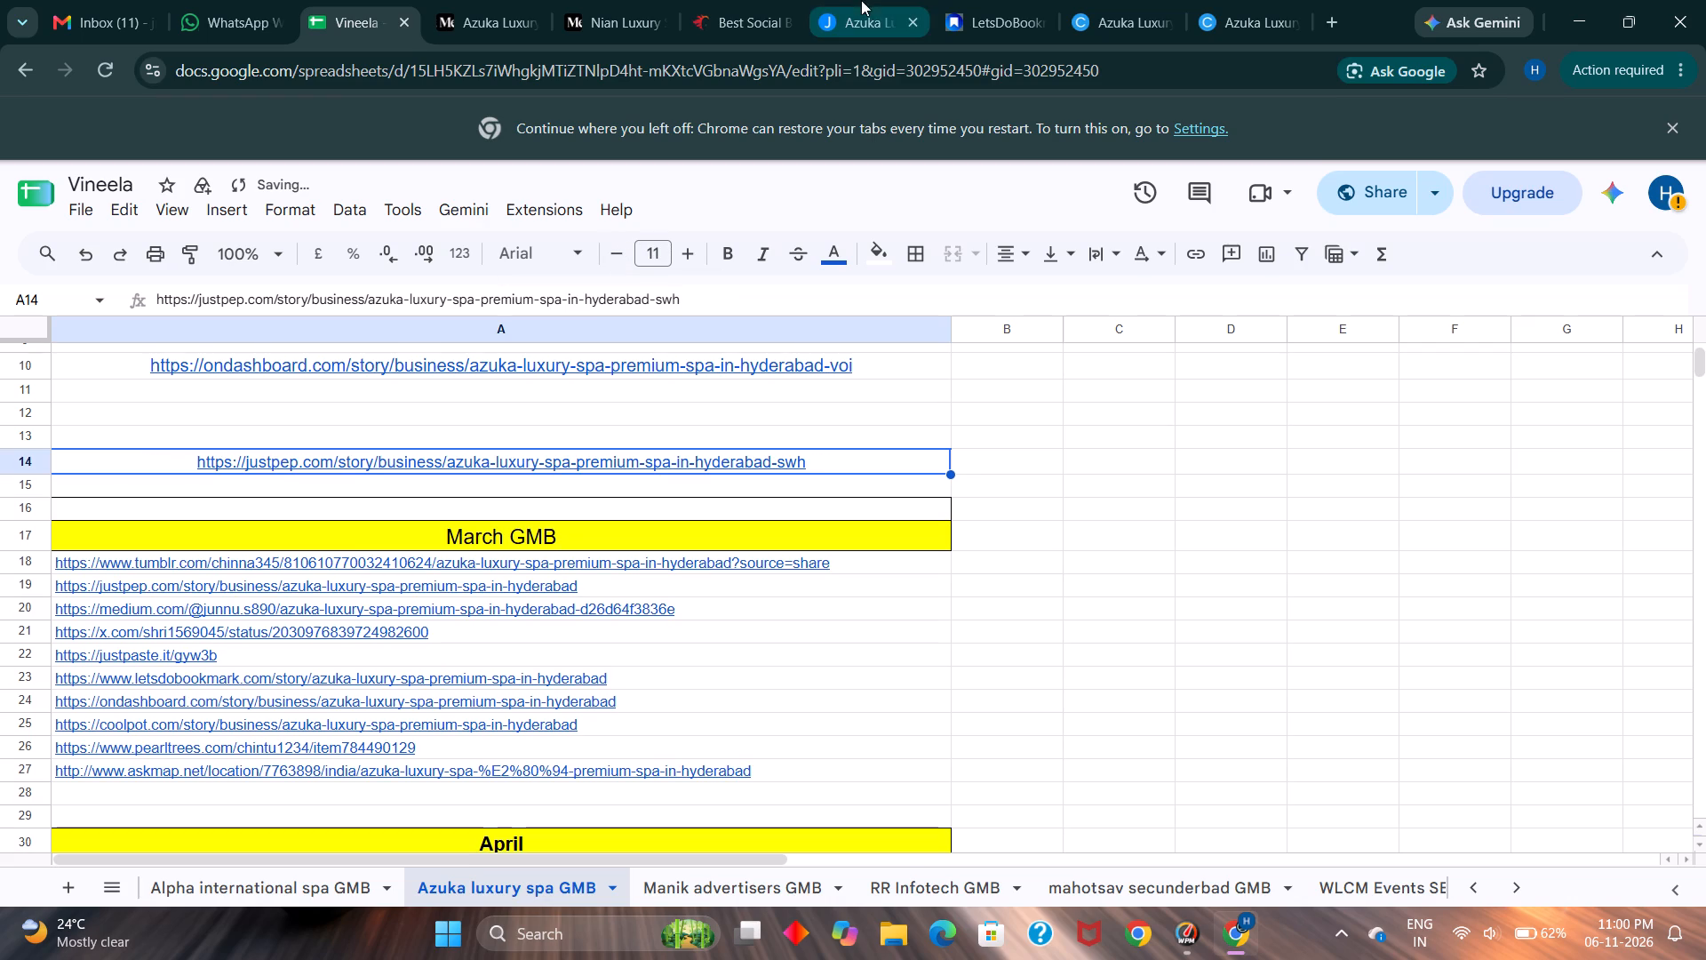
# Copy the page link of the published Azuka Luxury Spa story on coolpot.com into cell A12 of the Vineela spreadsheet.
pyautogui.click(1111, 22)
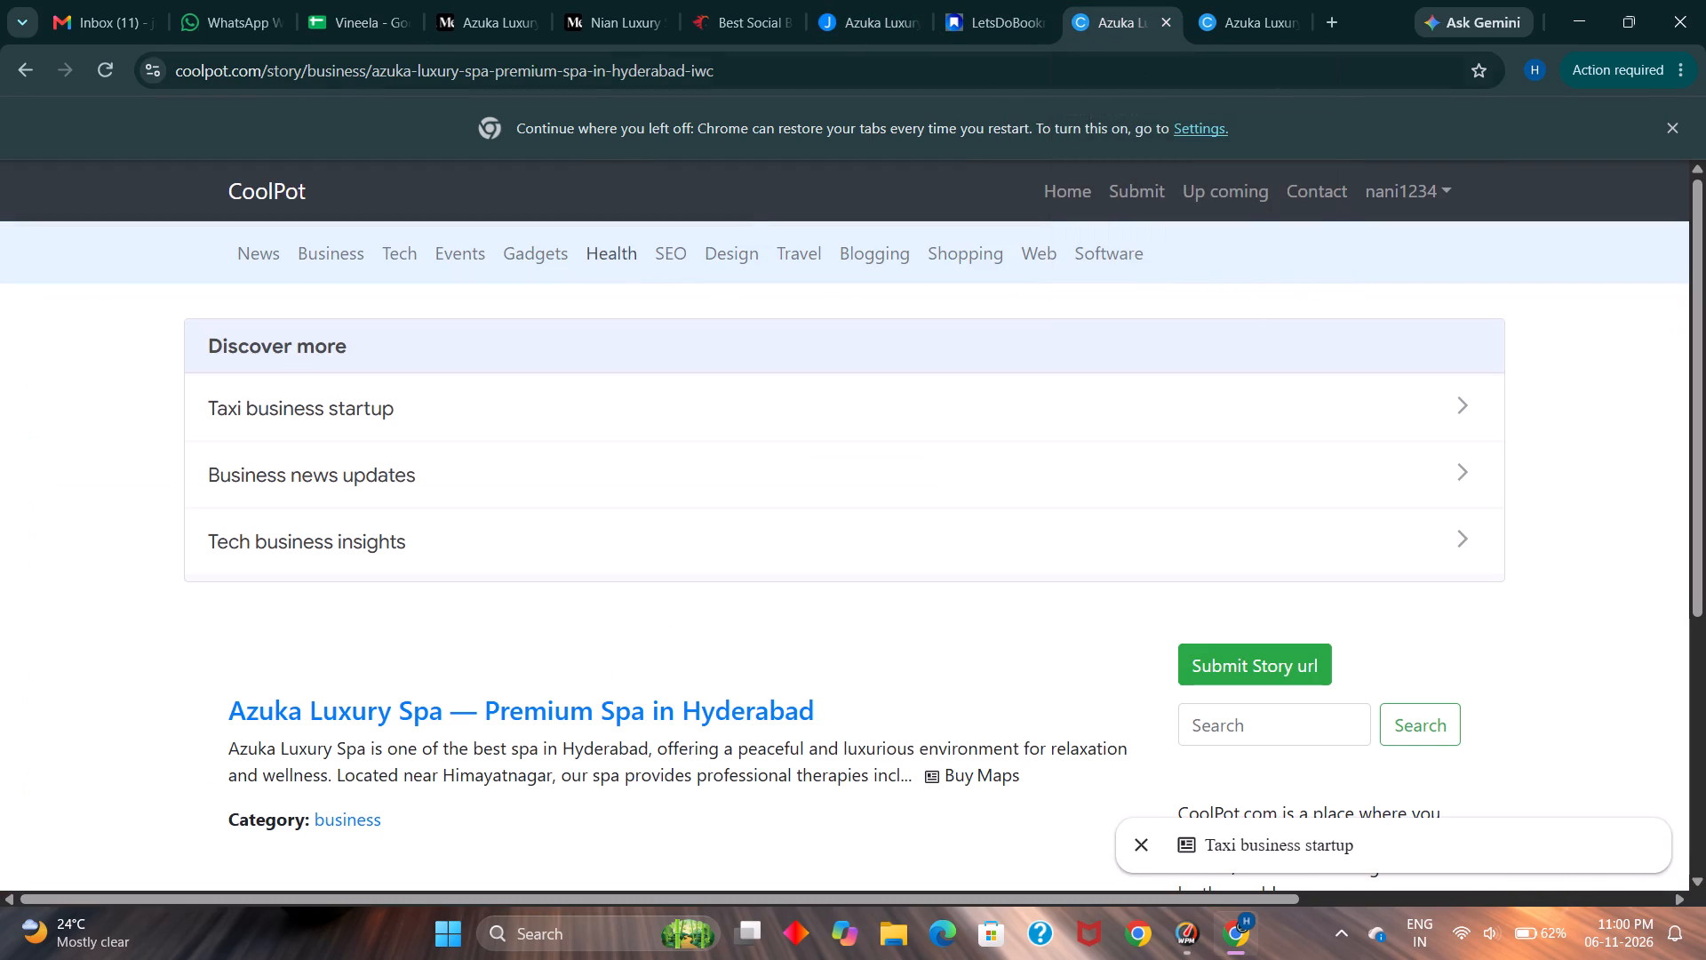
pyautogui.tripleClick(764, 79)
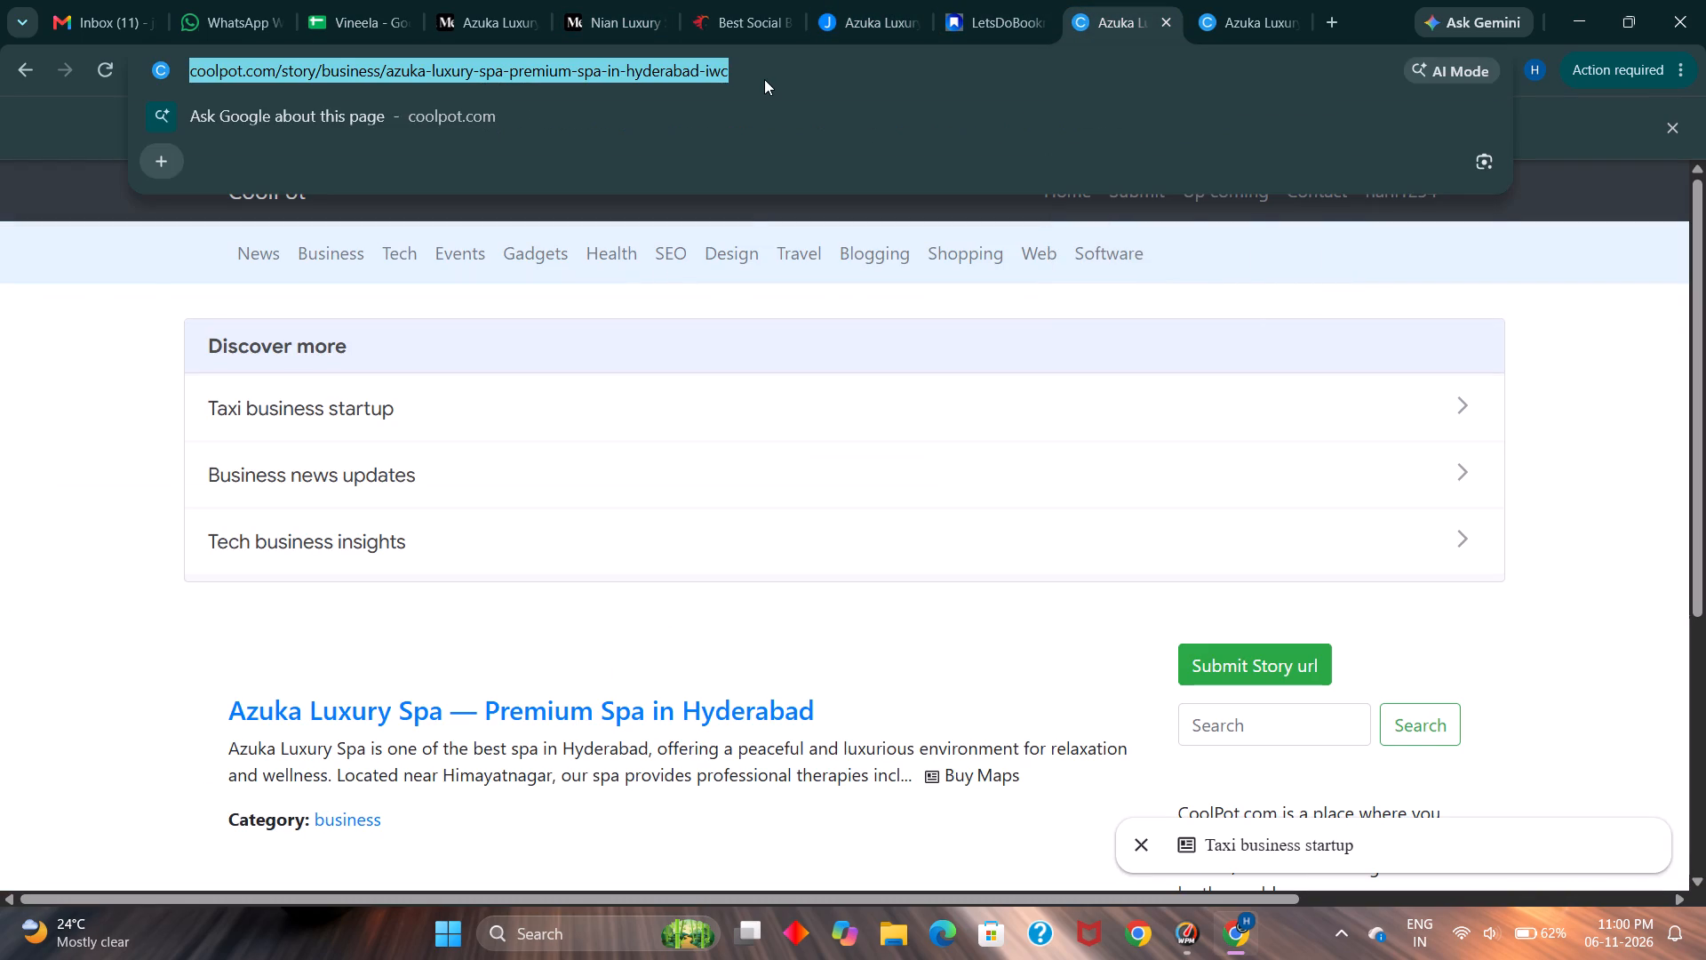
pyautogui.hotkey('ctrl', 'c')
pyautogui.keyDown('ctrl'); pyautogui.click(764, 79); pyautogui.keyUp('ctrl')
pyautogui.hscroll(-2, 756, 77)
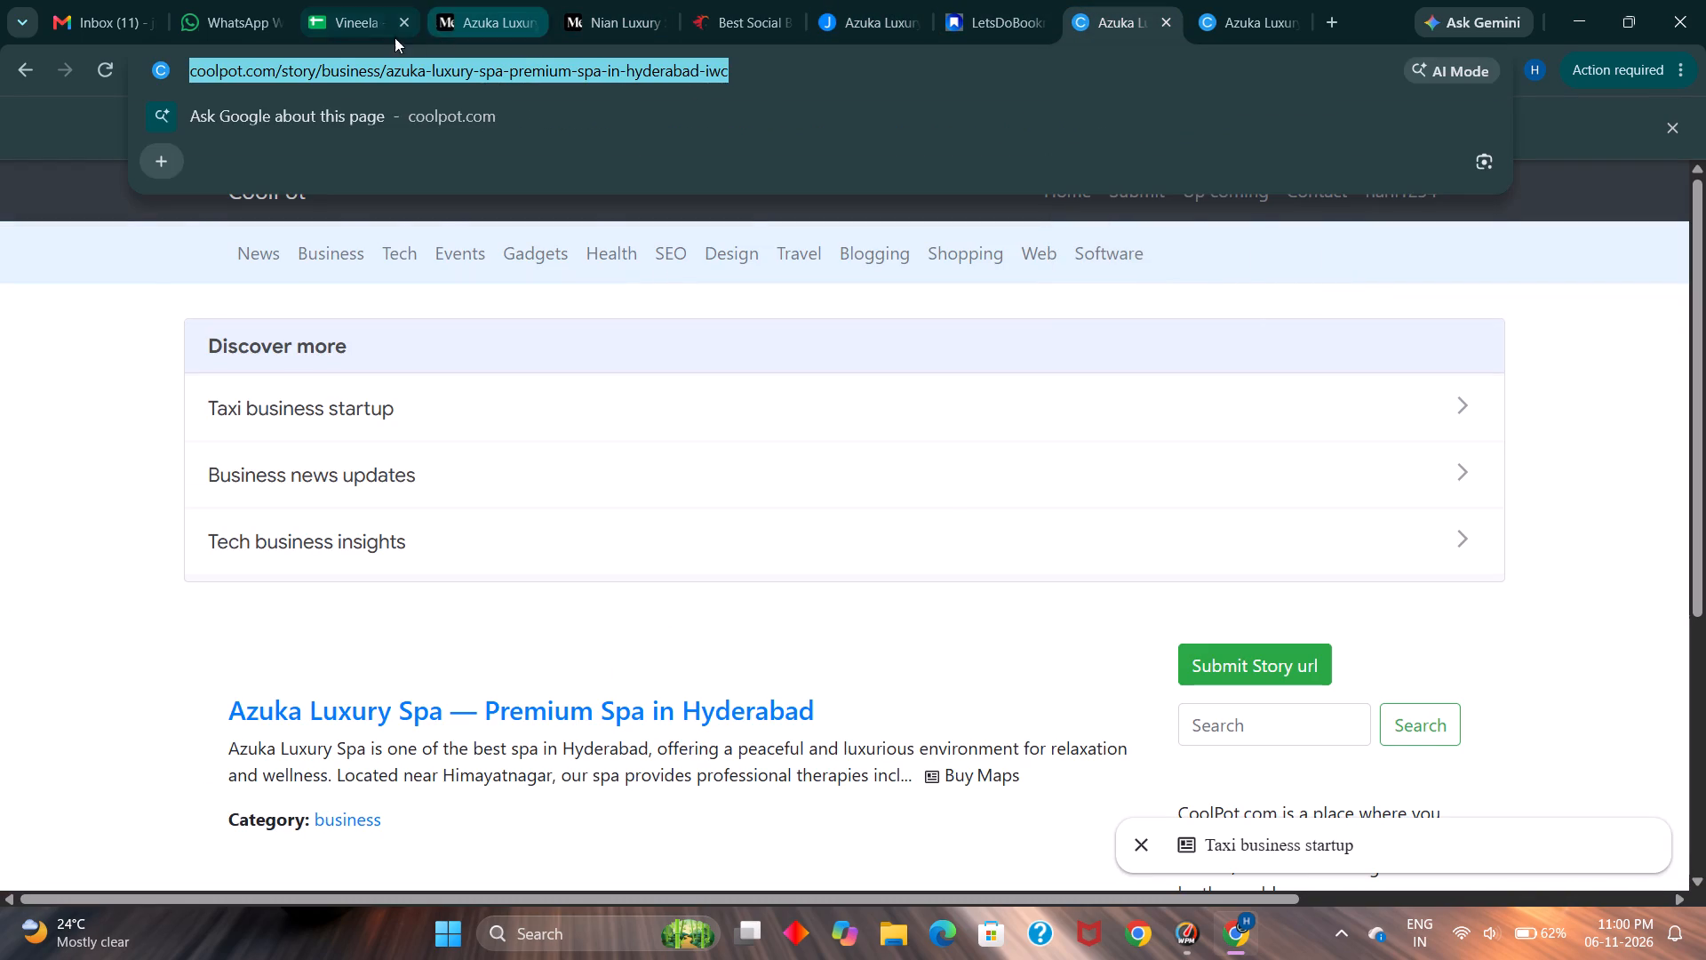
pyautogui.click(363, 17)
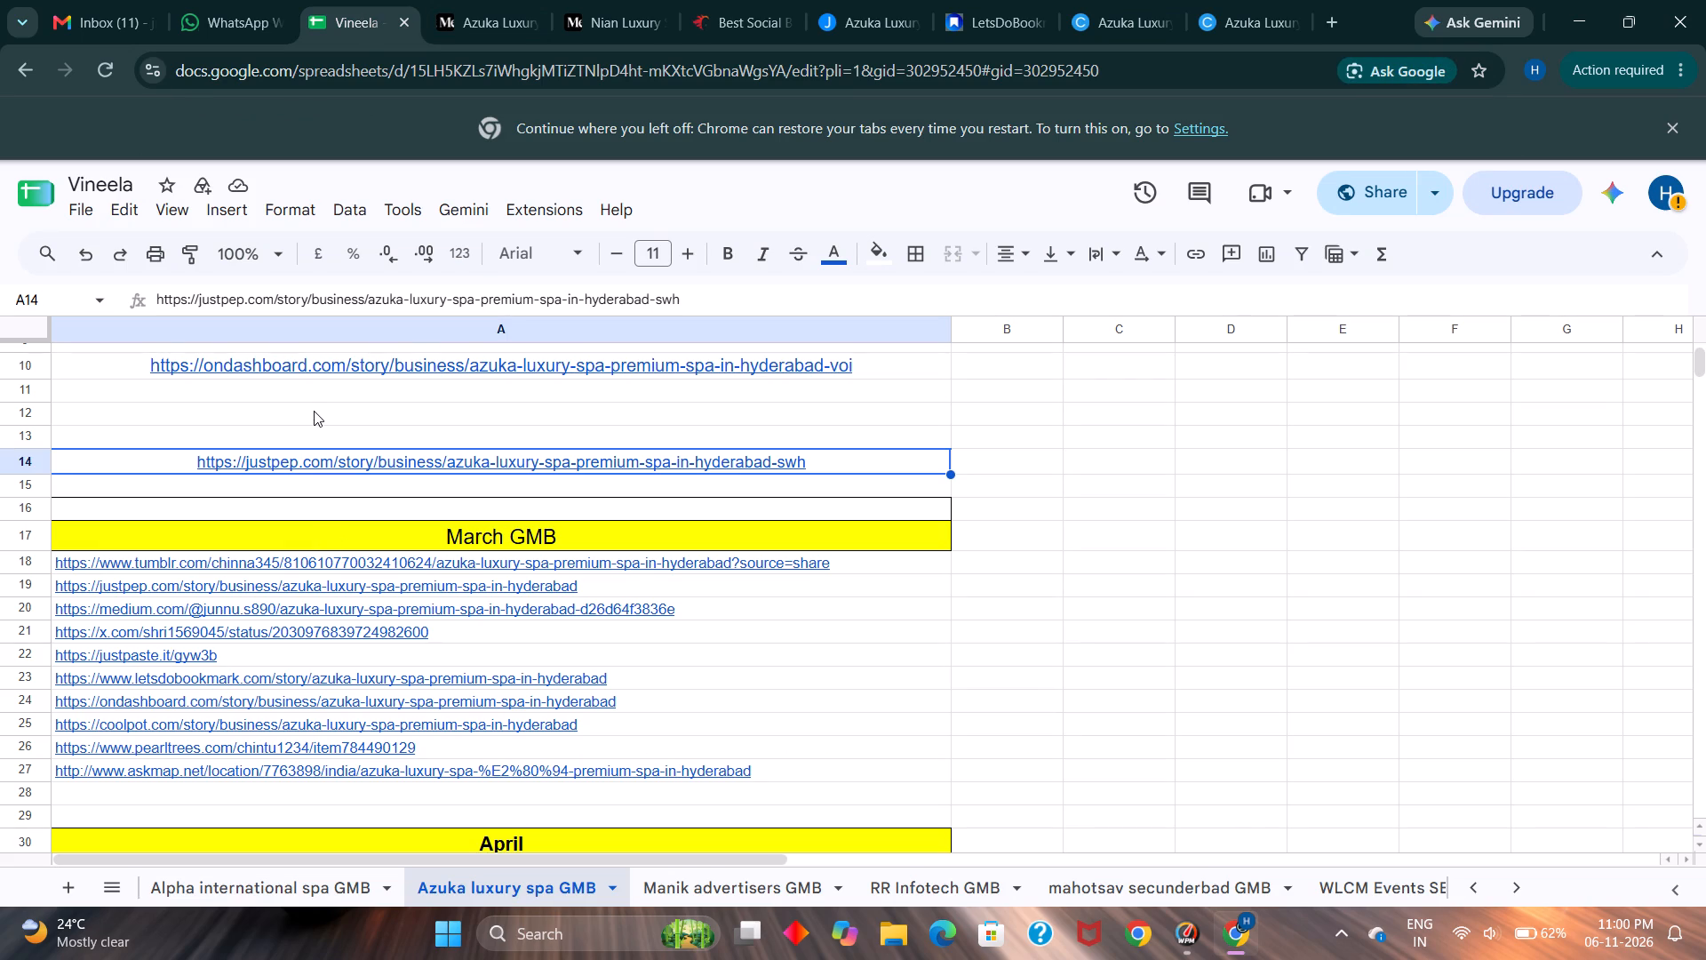
pyautogui.click(314, 411)
pyautogui.hotkey('ctrl', 'v')
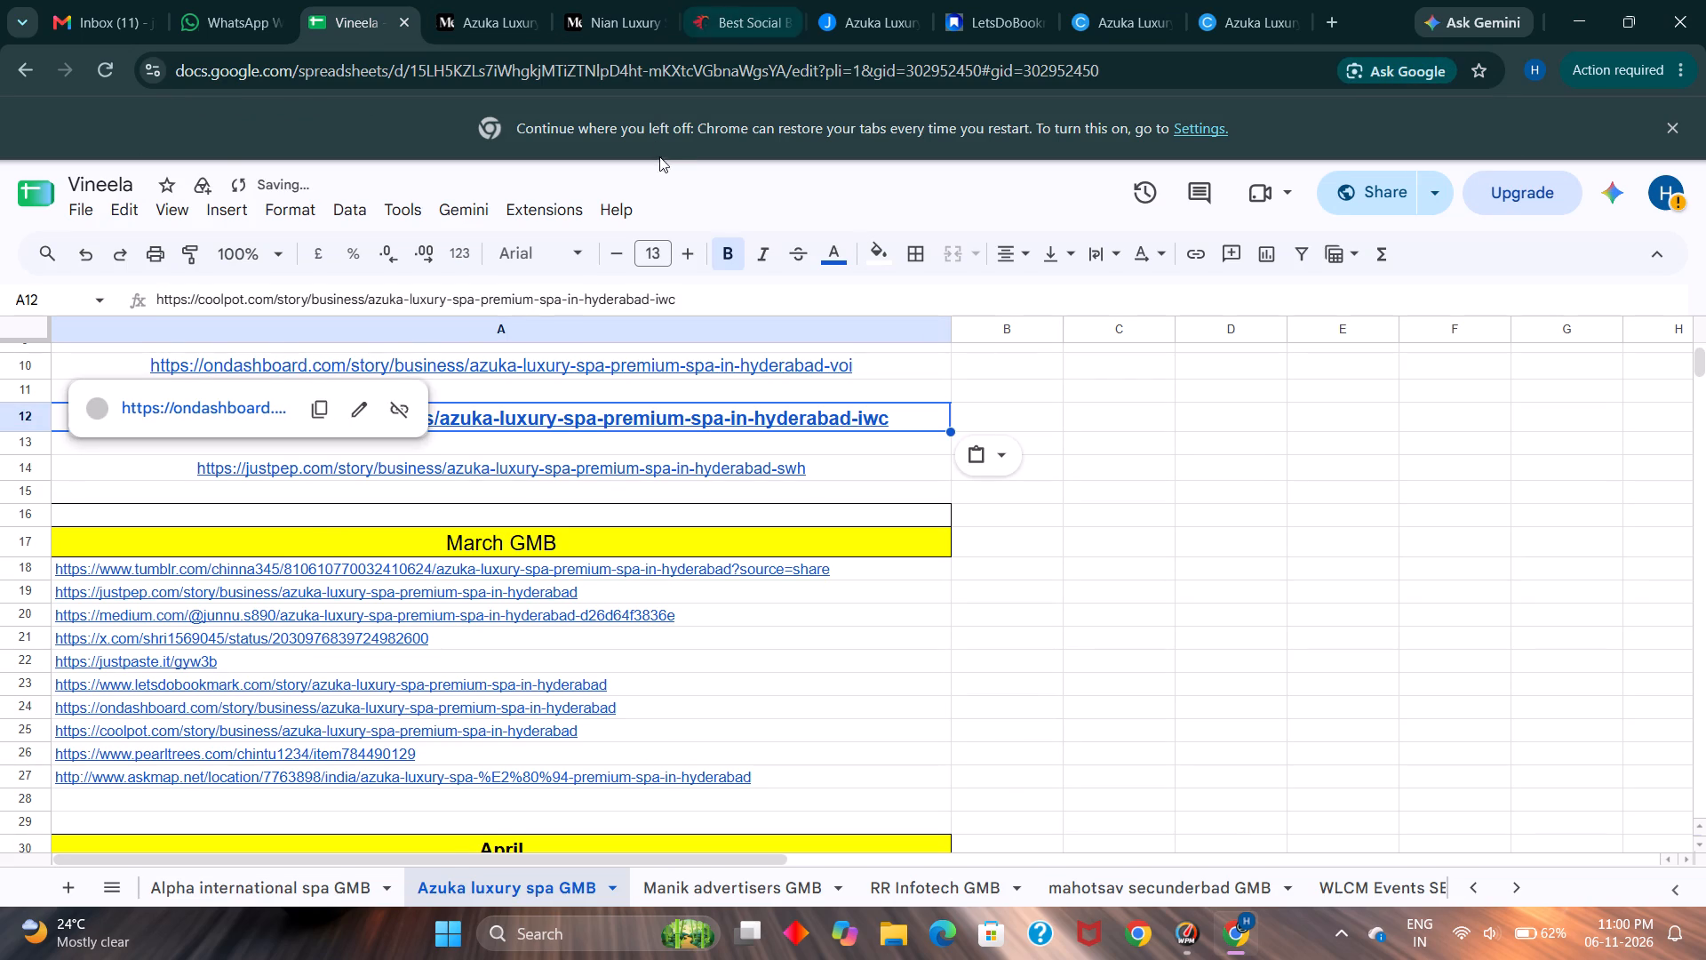
# Set the font size of the coolpot.com link in A12 to 12 and remove its bold formatting.
pyautogui.click(610, 257)
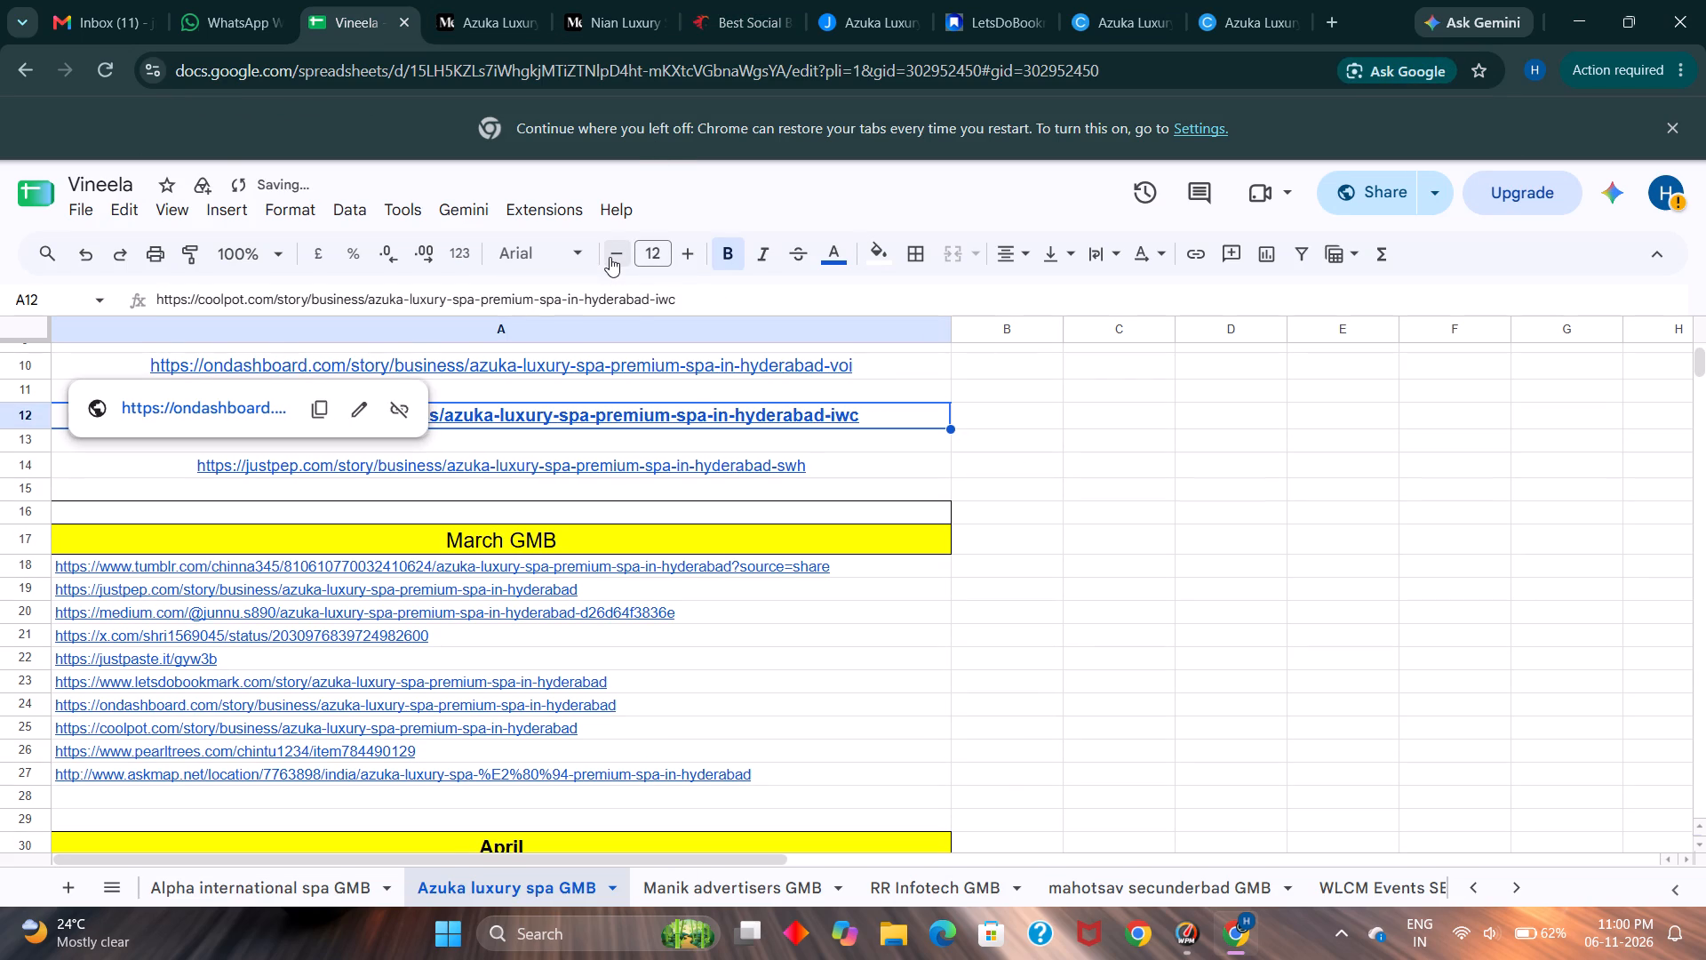
pyautogui.click(732, 252)
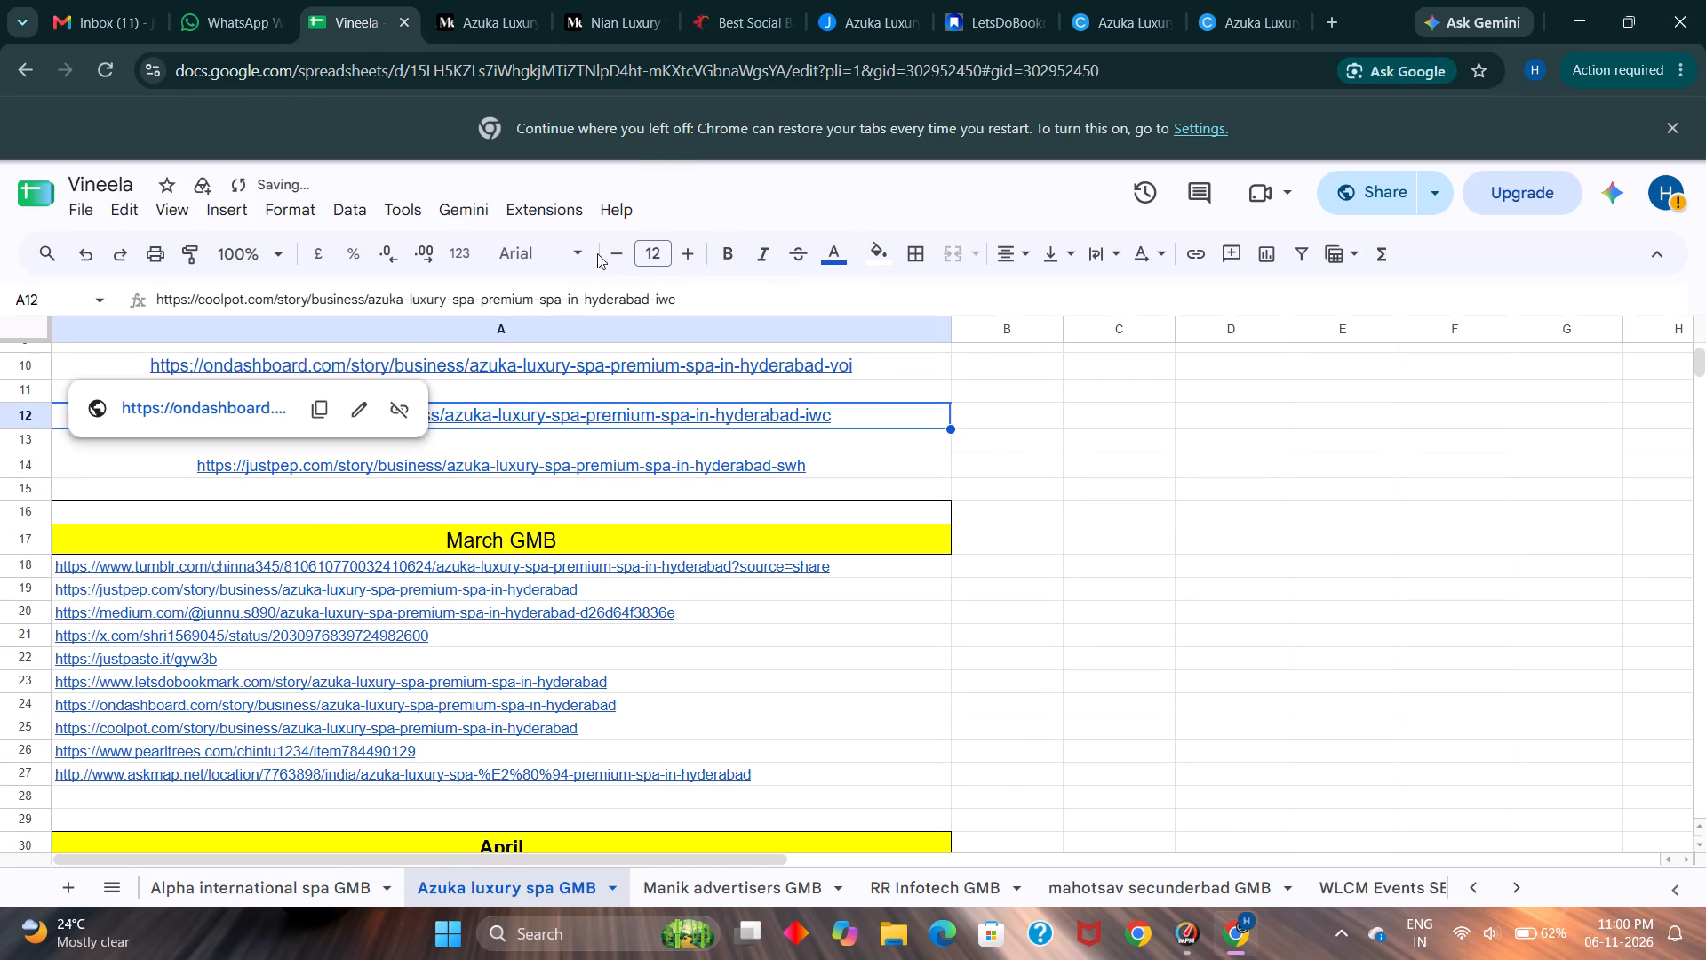
# Copy the phrase "best spa in Hyderabad," from the Azuka Medium article into the Tags of the fastbookmarkings.com story.
pyautogui.hscroll(1, 1045, 0)
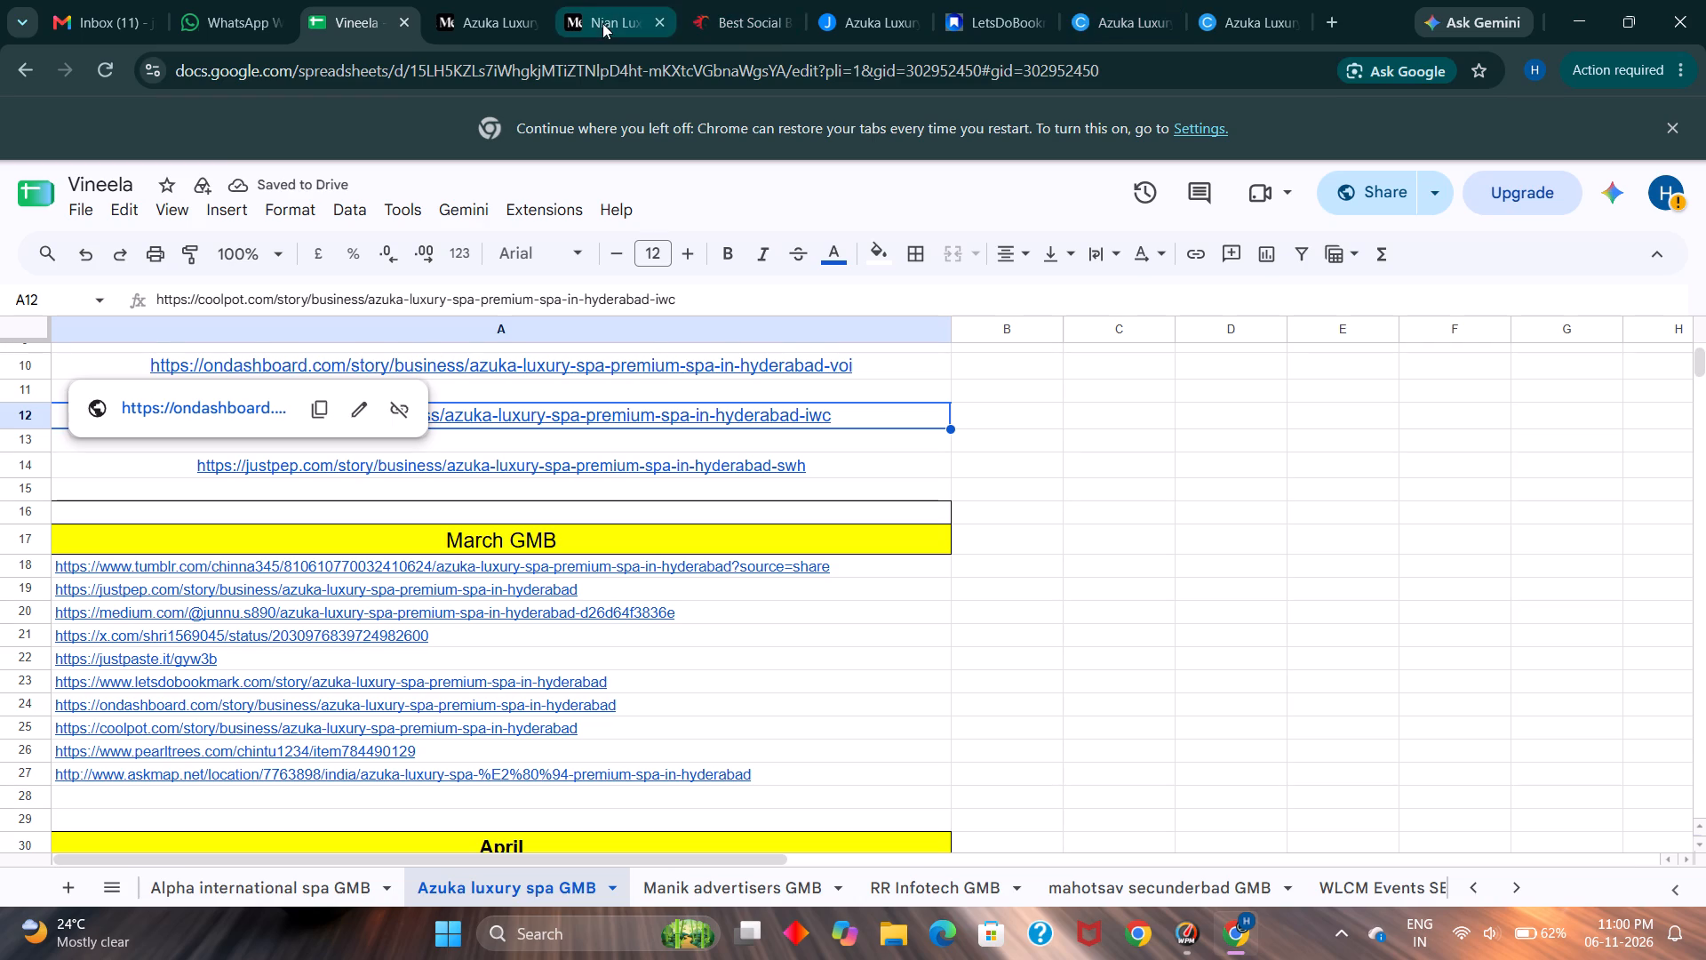
pyautogui.click(482, 25)
pyautogui.click(528, 497)
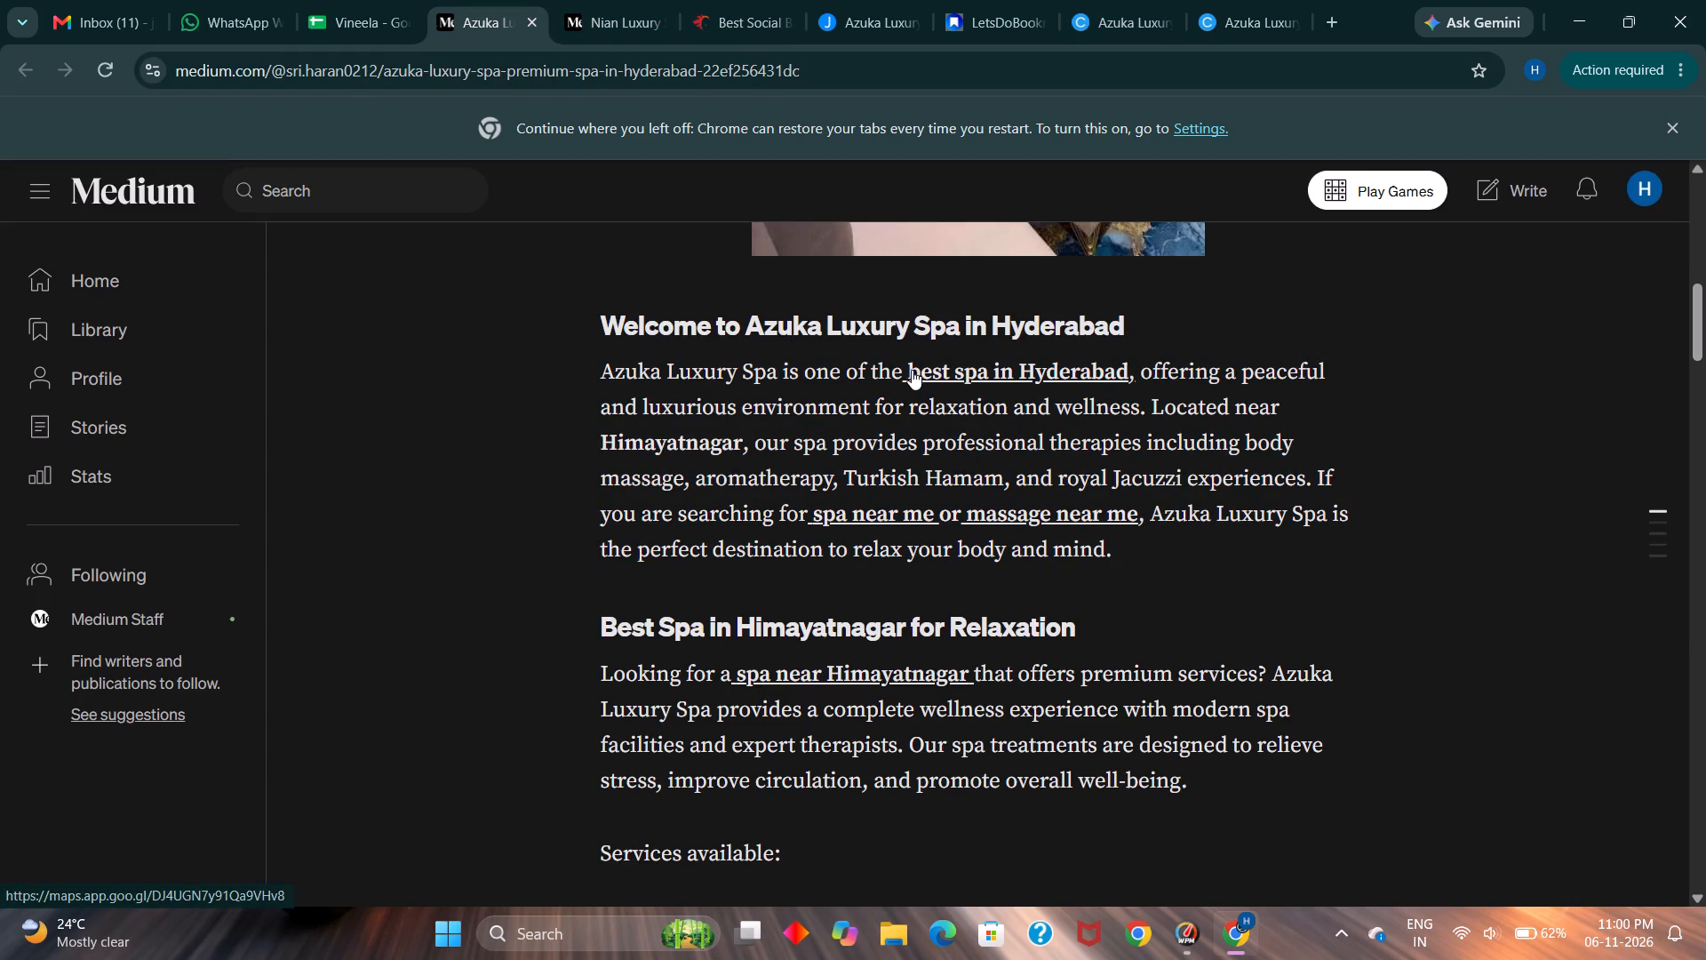
pyautogui.moveTo(902, 362); pyautogui.dragTo(1017, 373)
pyautogui.moveTo(1136, 372); pyautogui.dragTo(911, 363)
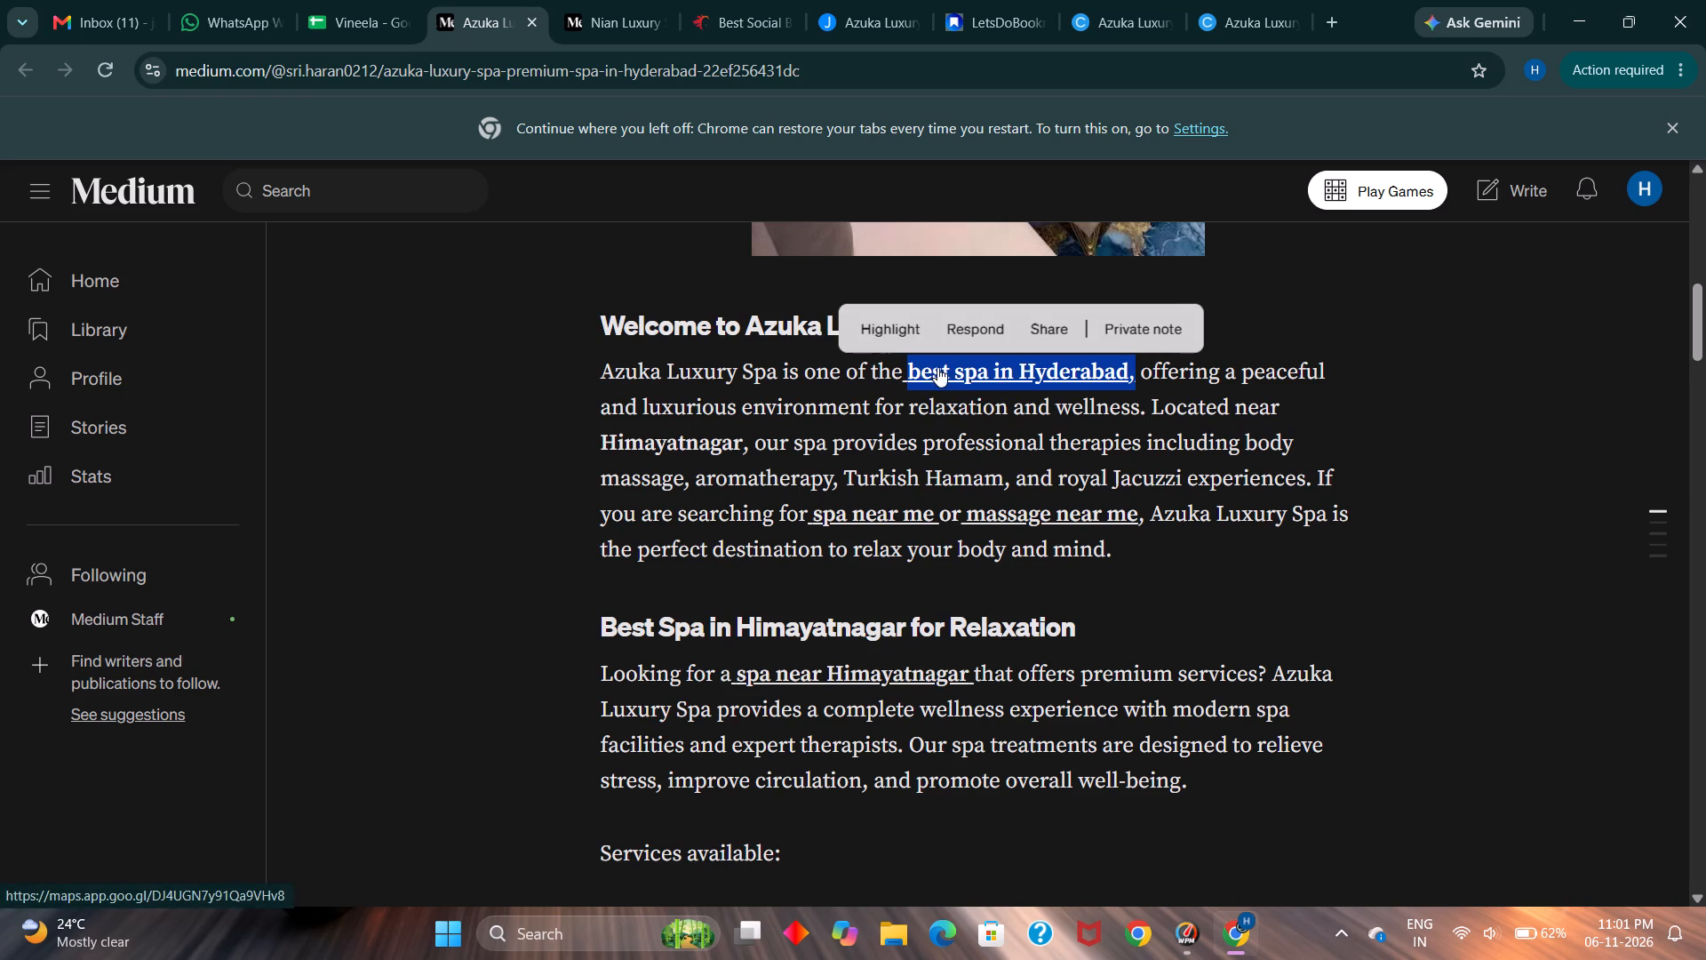
pyautogui.hotkey('ctrl', 'c')
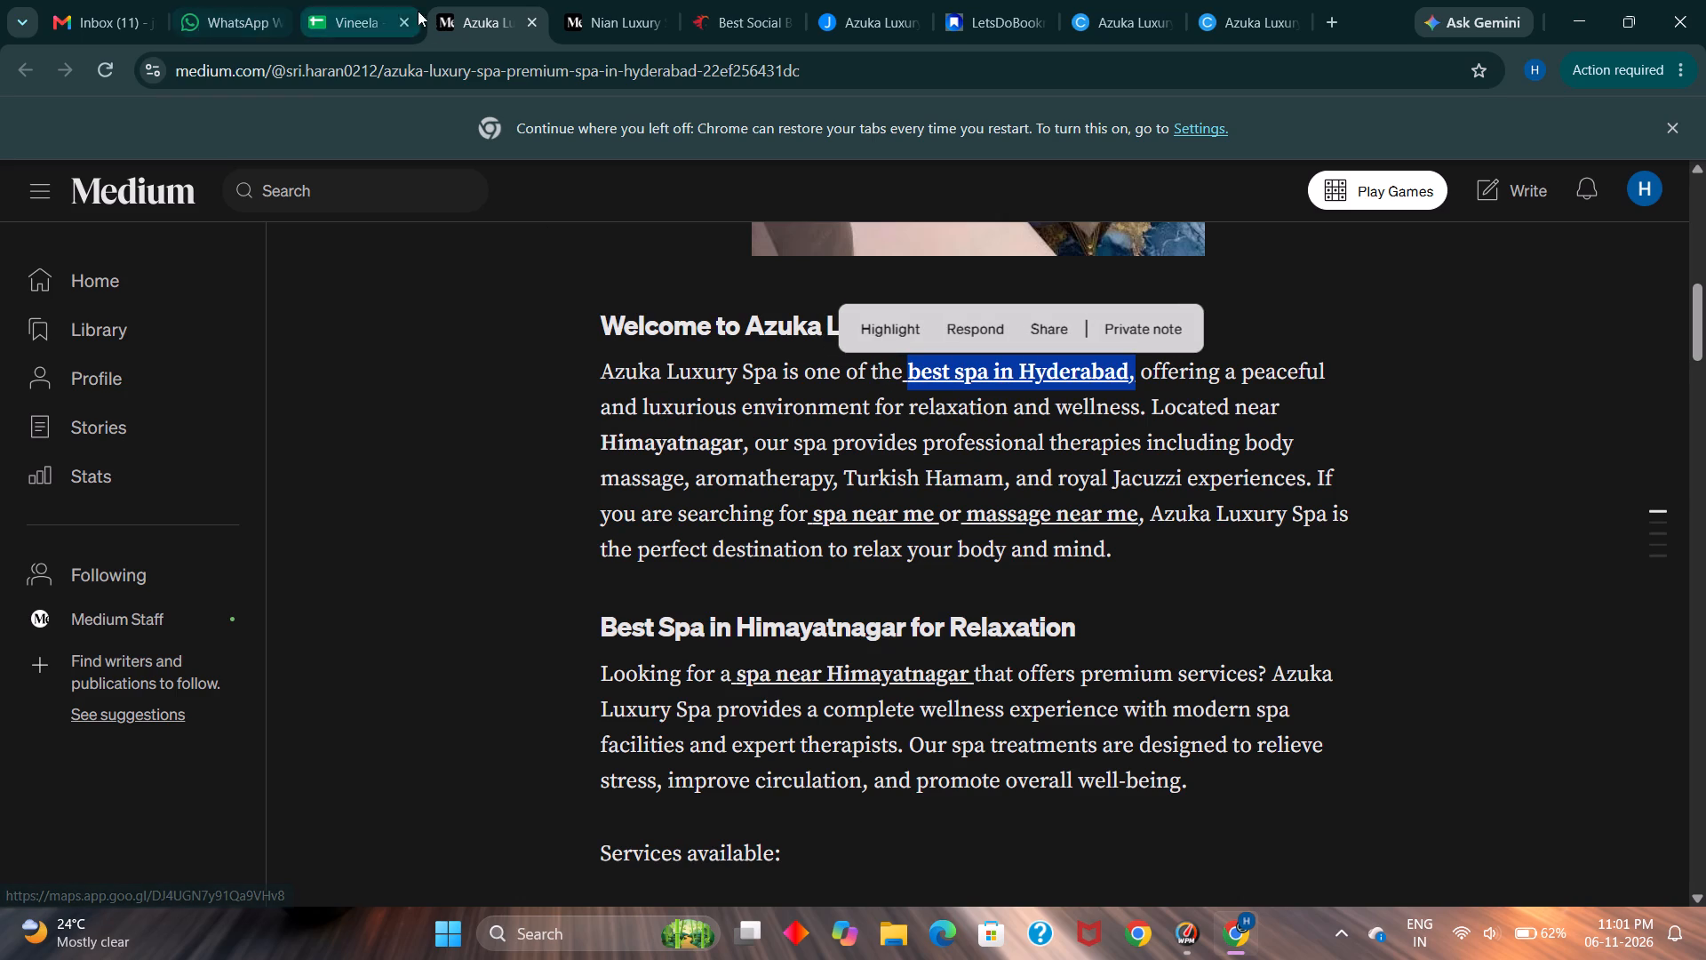
pyautogui.click(749, 14)
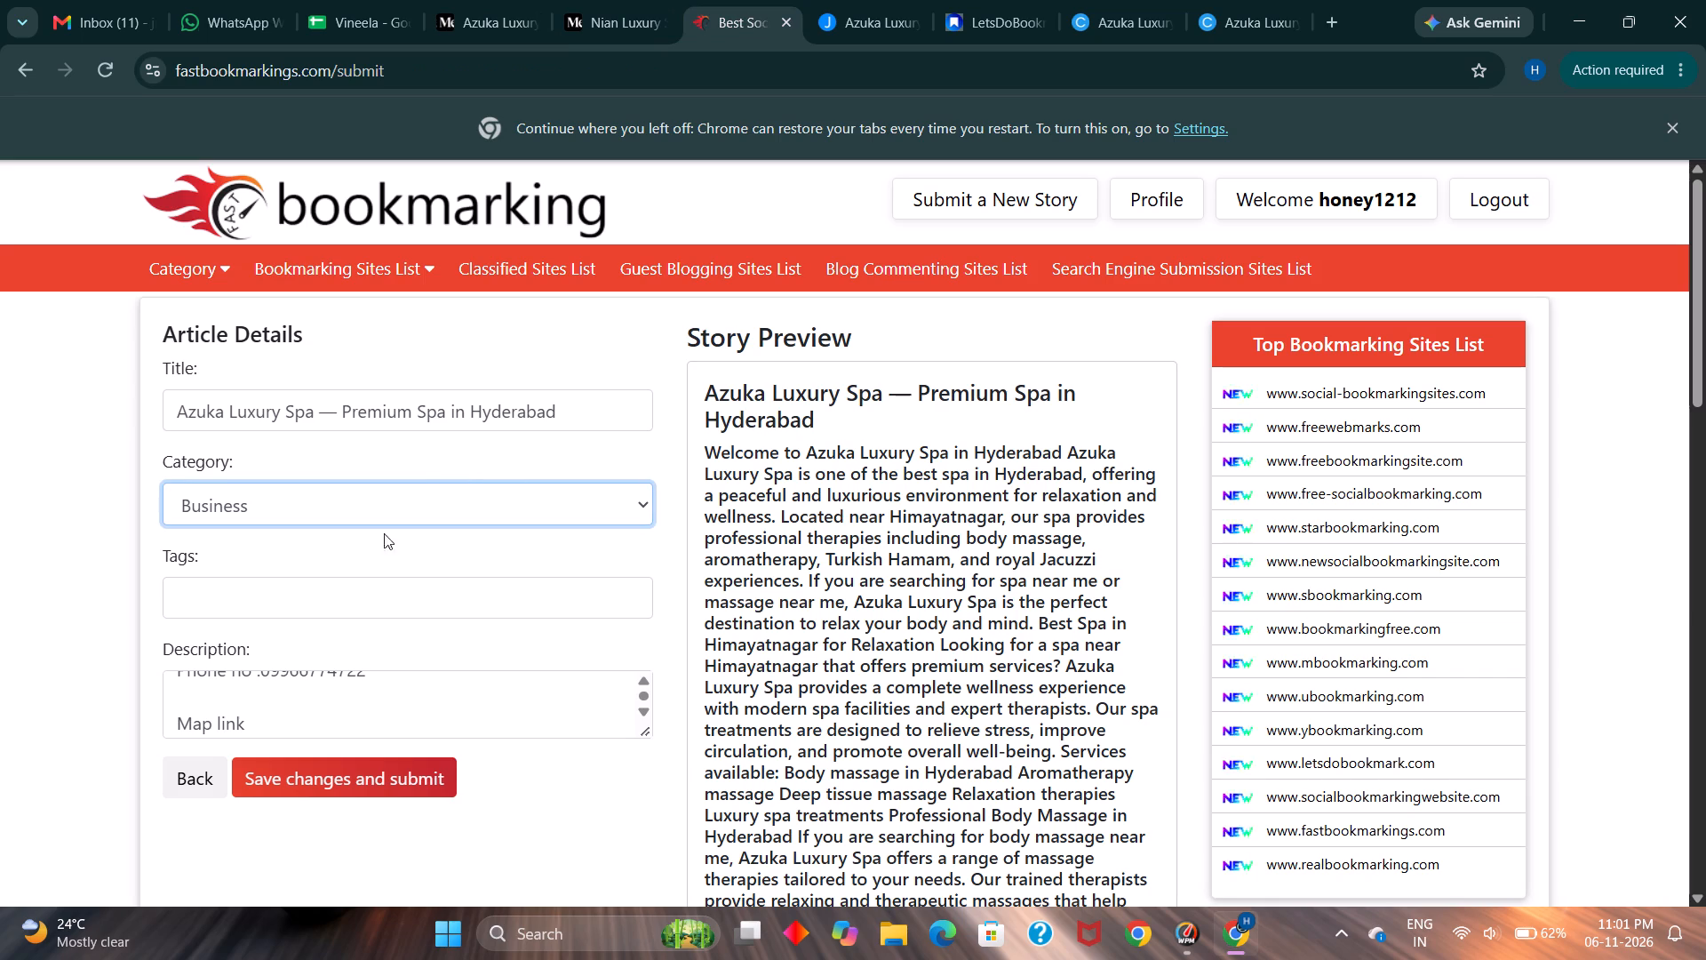
pyautogui.click(293, 588)
pyautogui.hotkey('ctrl', 'v')
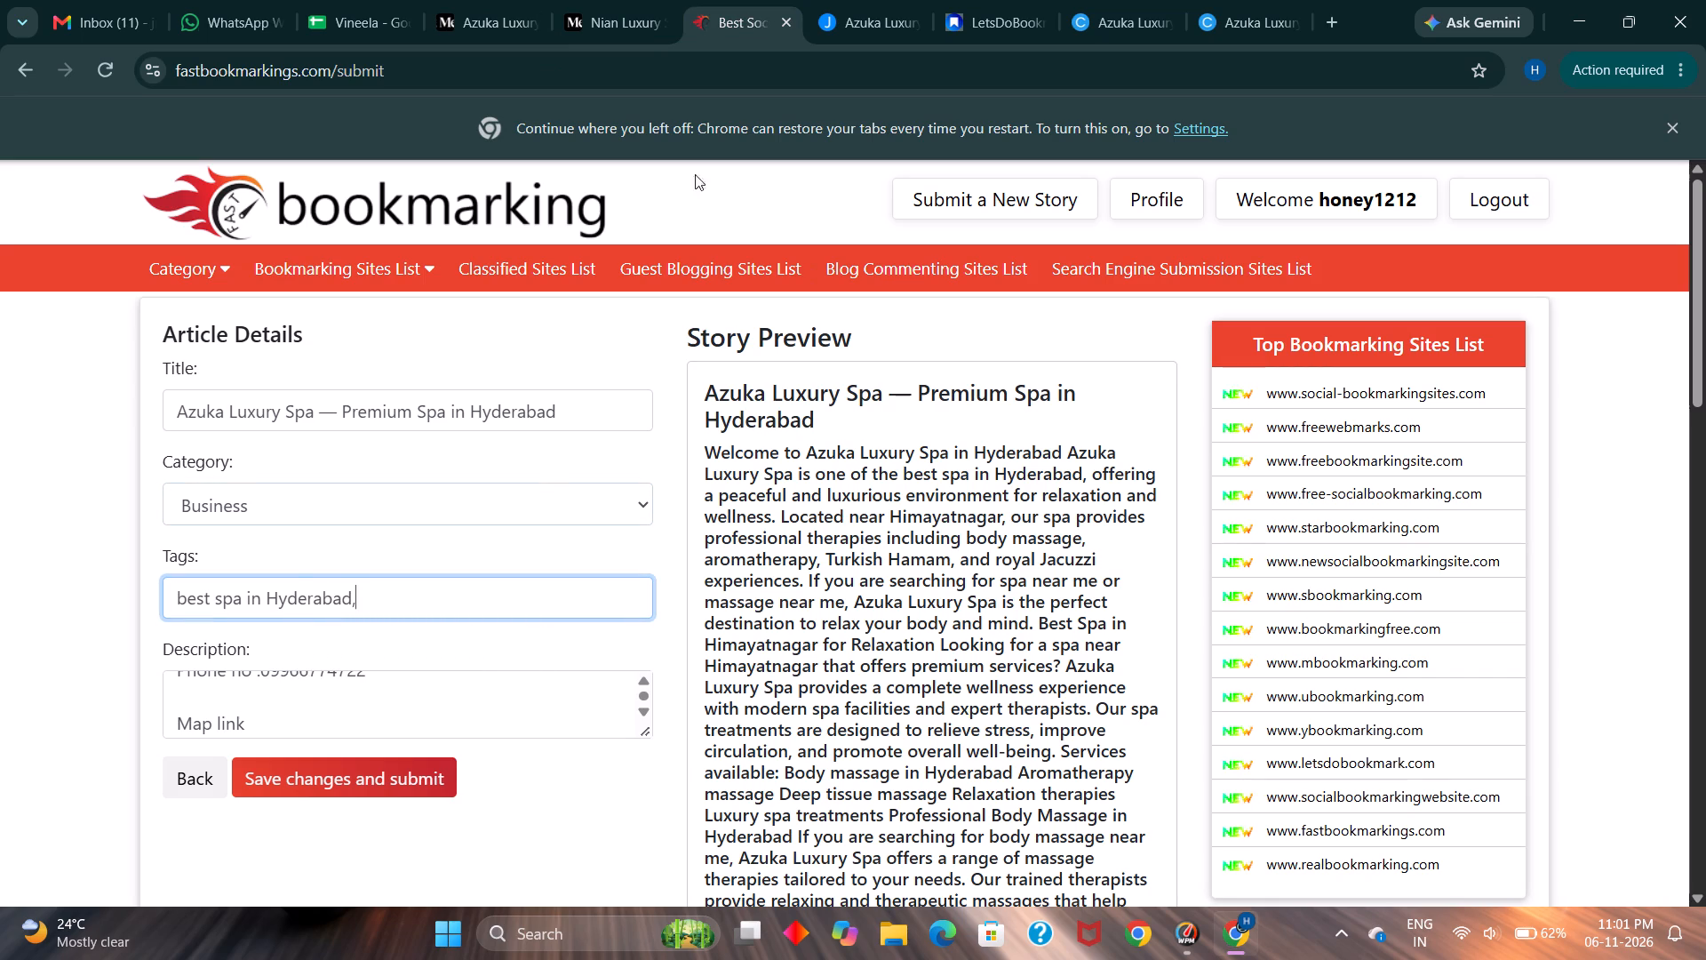
# Append the Medium article's phrase "spa near me or massage near me," to the Tags of the fastbookmarkings.com story.
pyautogui.click(476, 14)
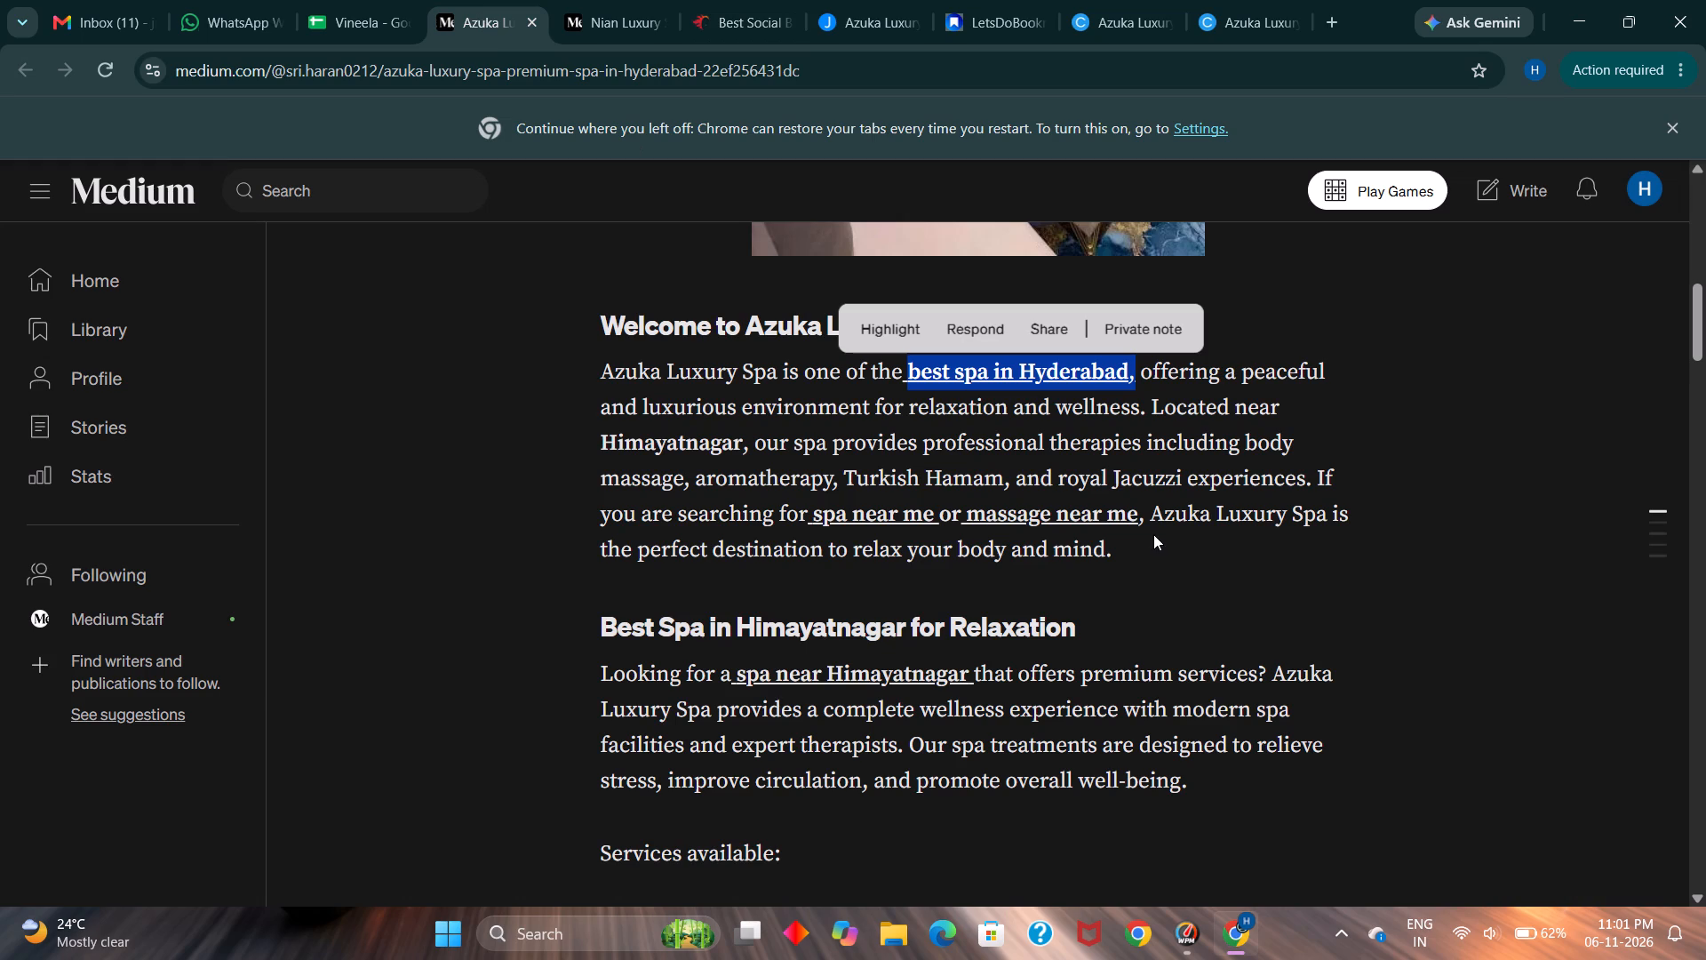
pyautogui.moveTo(1147, 515); pyautogui.dragTo(1000, 513)
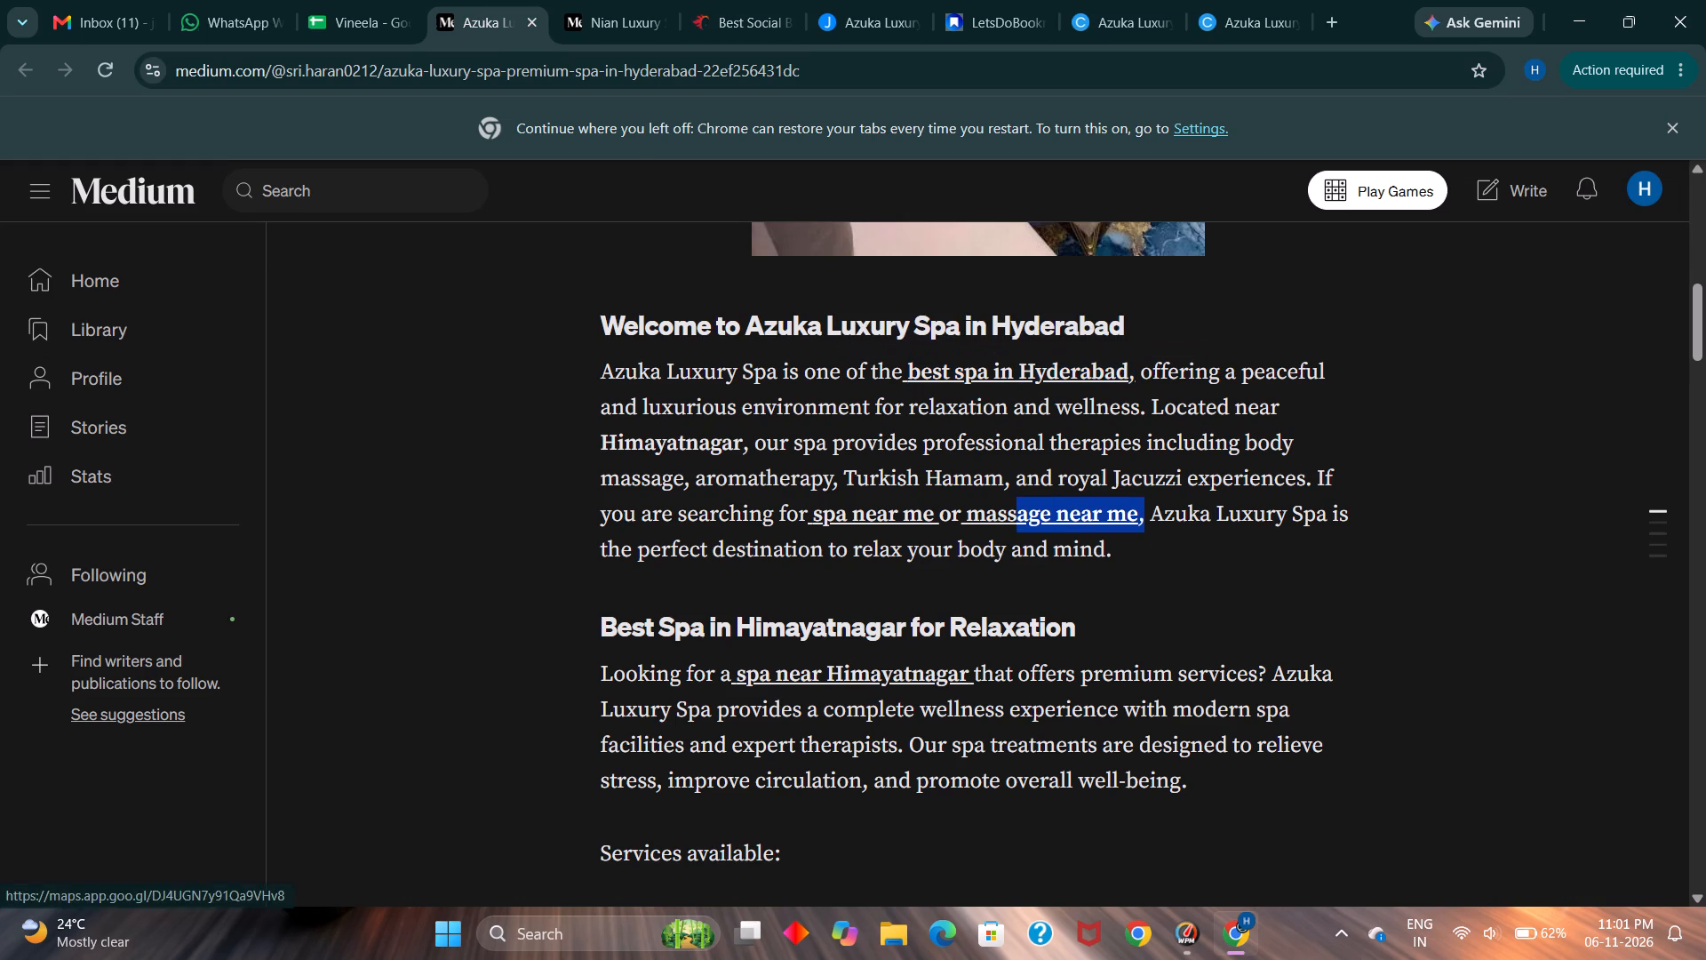
pyautogui.moveTo(1000, 513); pyautogui.dragTo(809, 508)
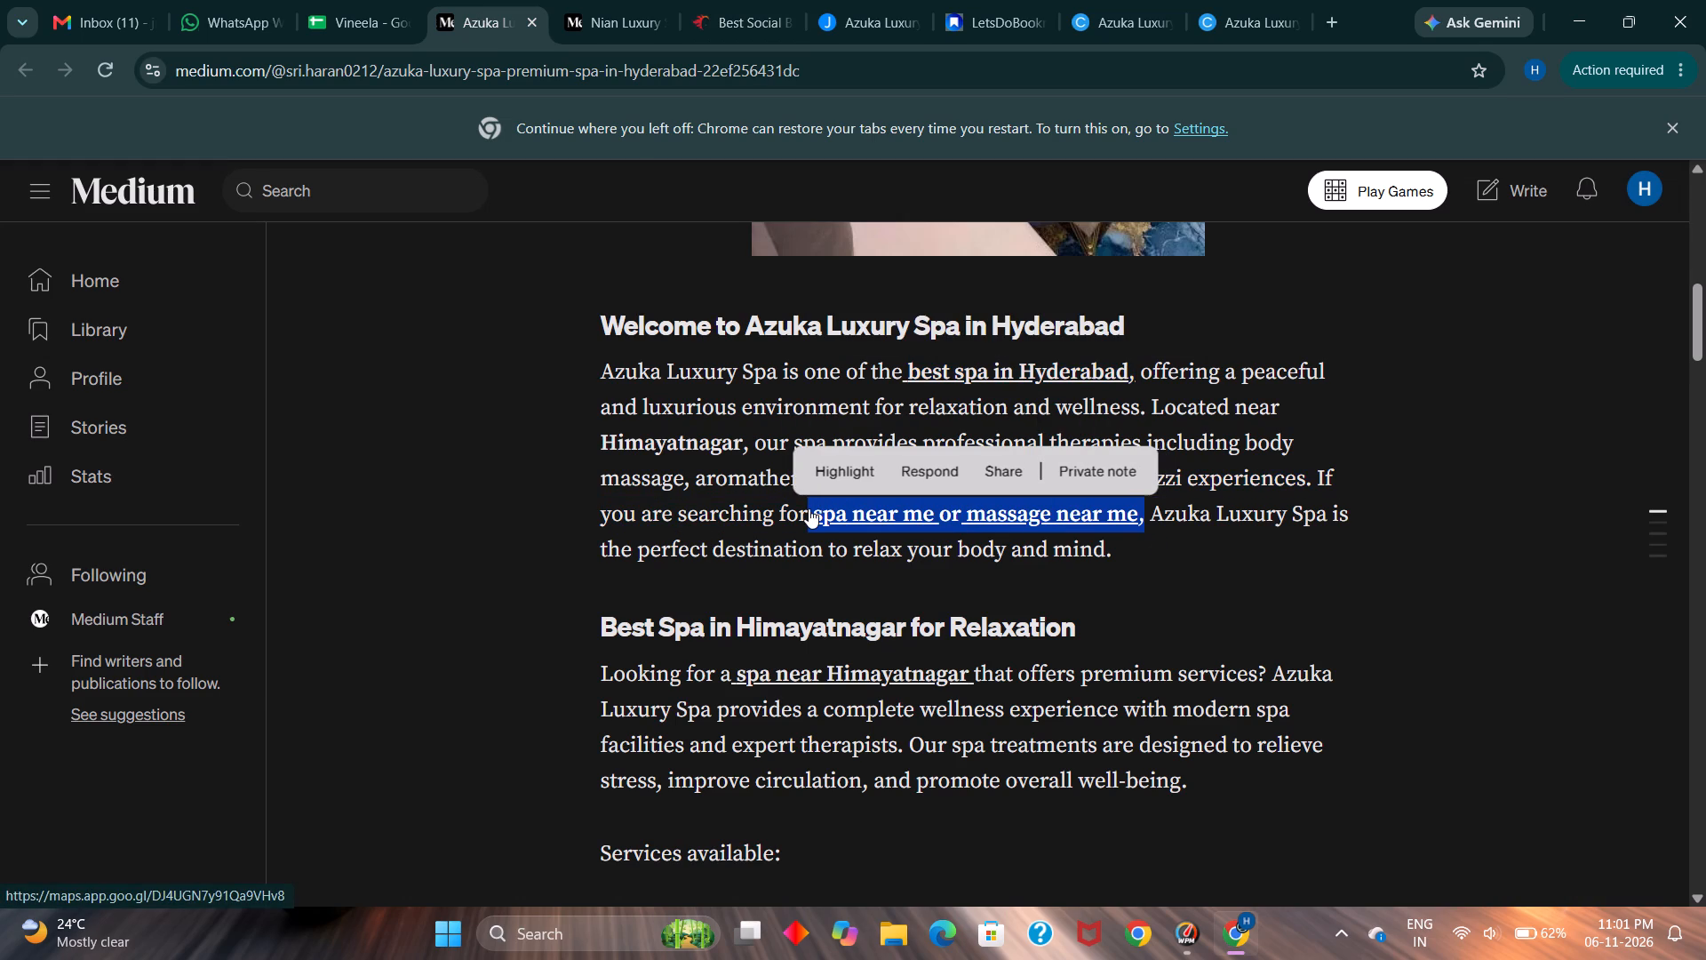
pyautogui.hotkey('ctrl', 'c')
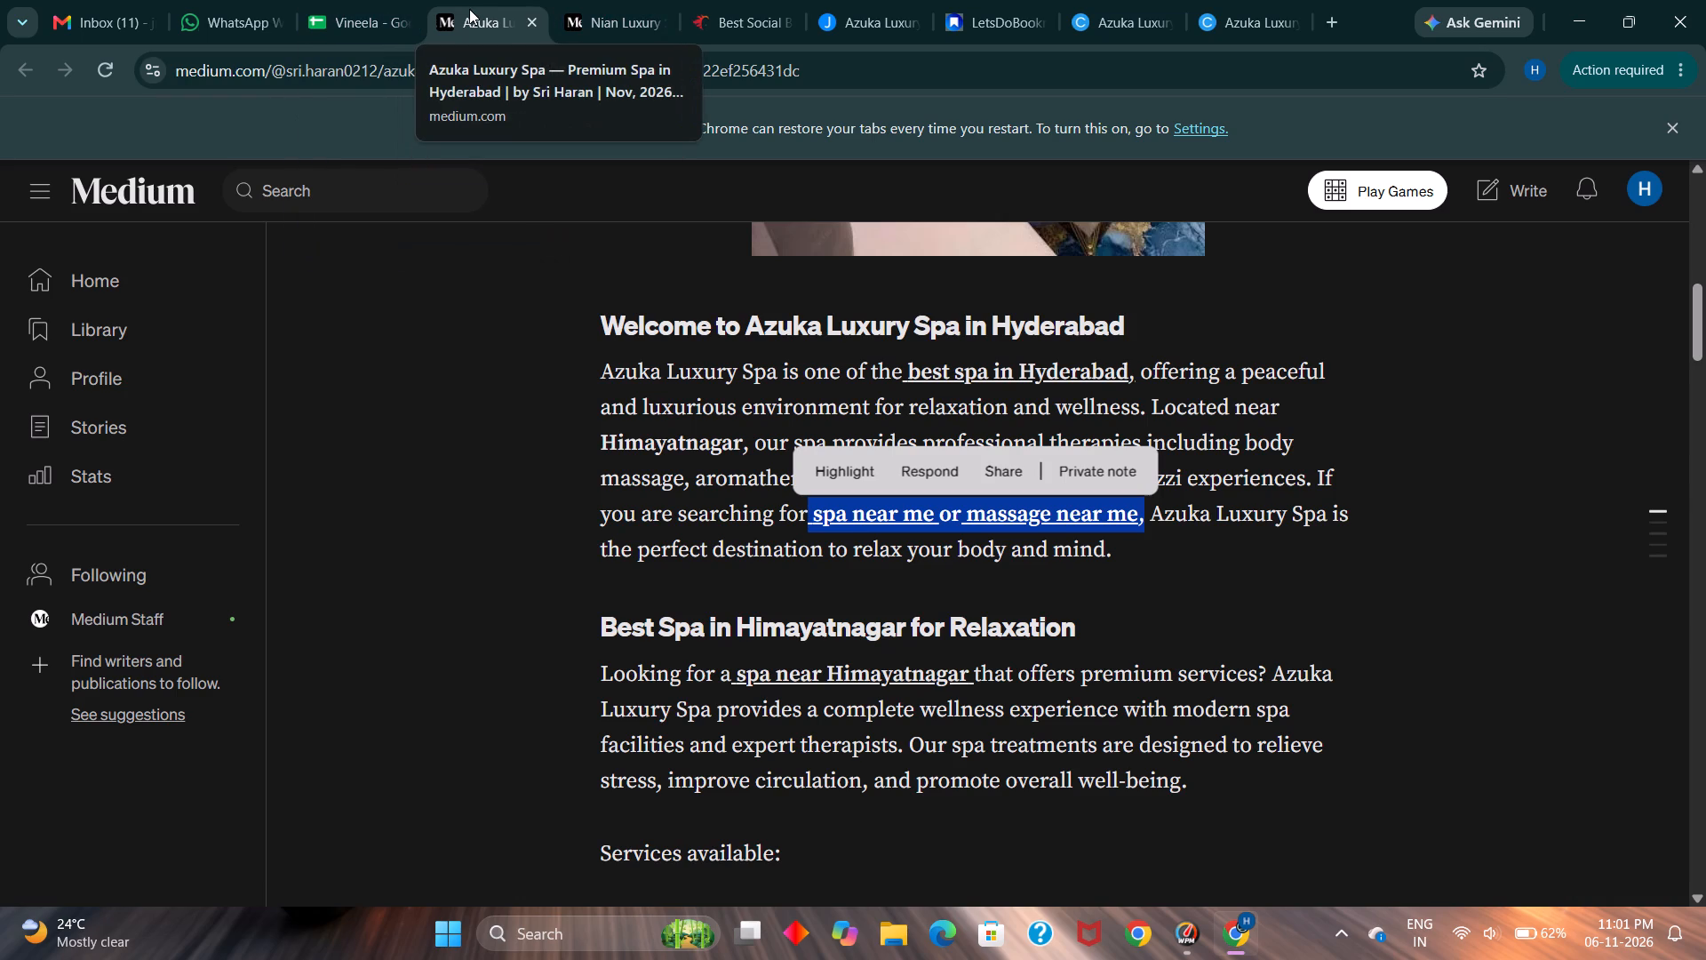
pyautogui.click(734, 9)
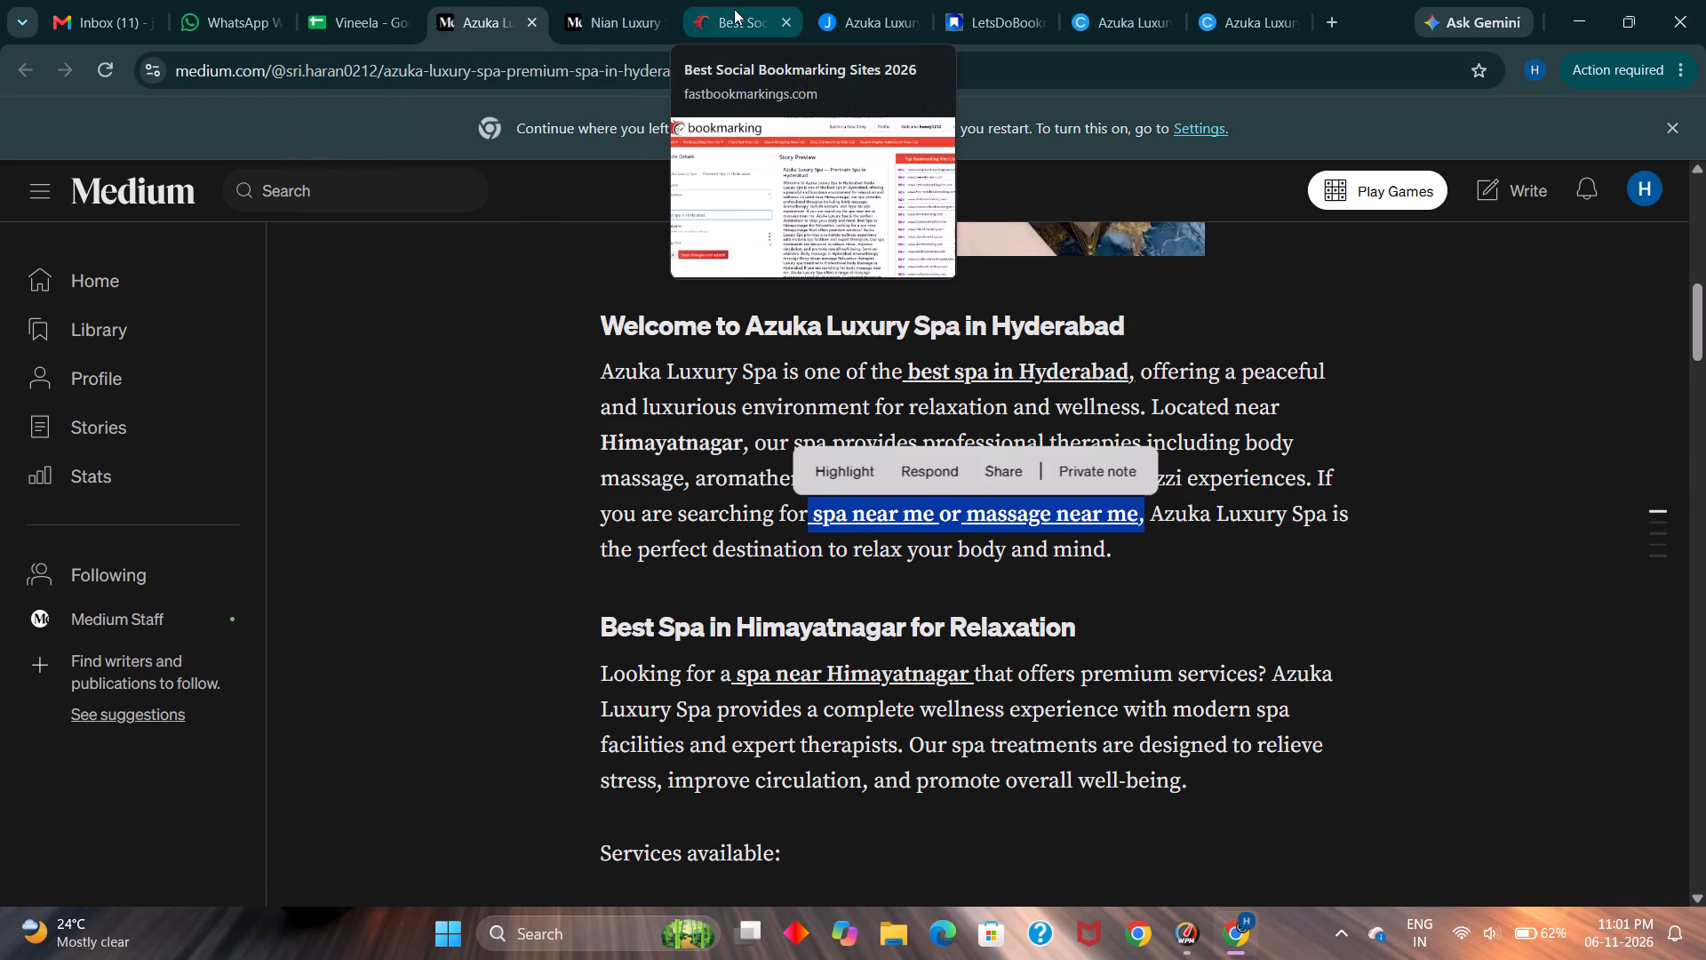
pyautogui.hotkey('ctrl', 'v')
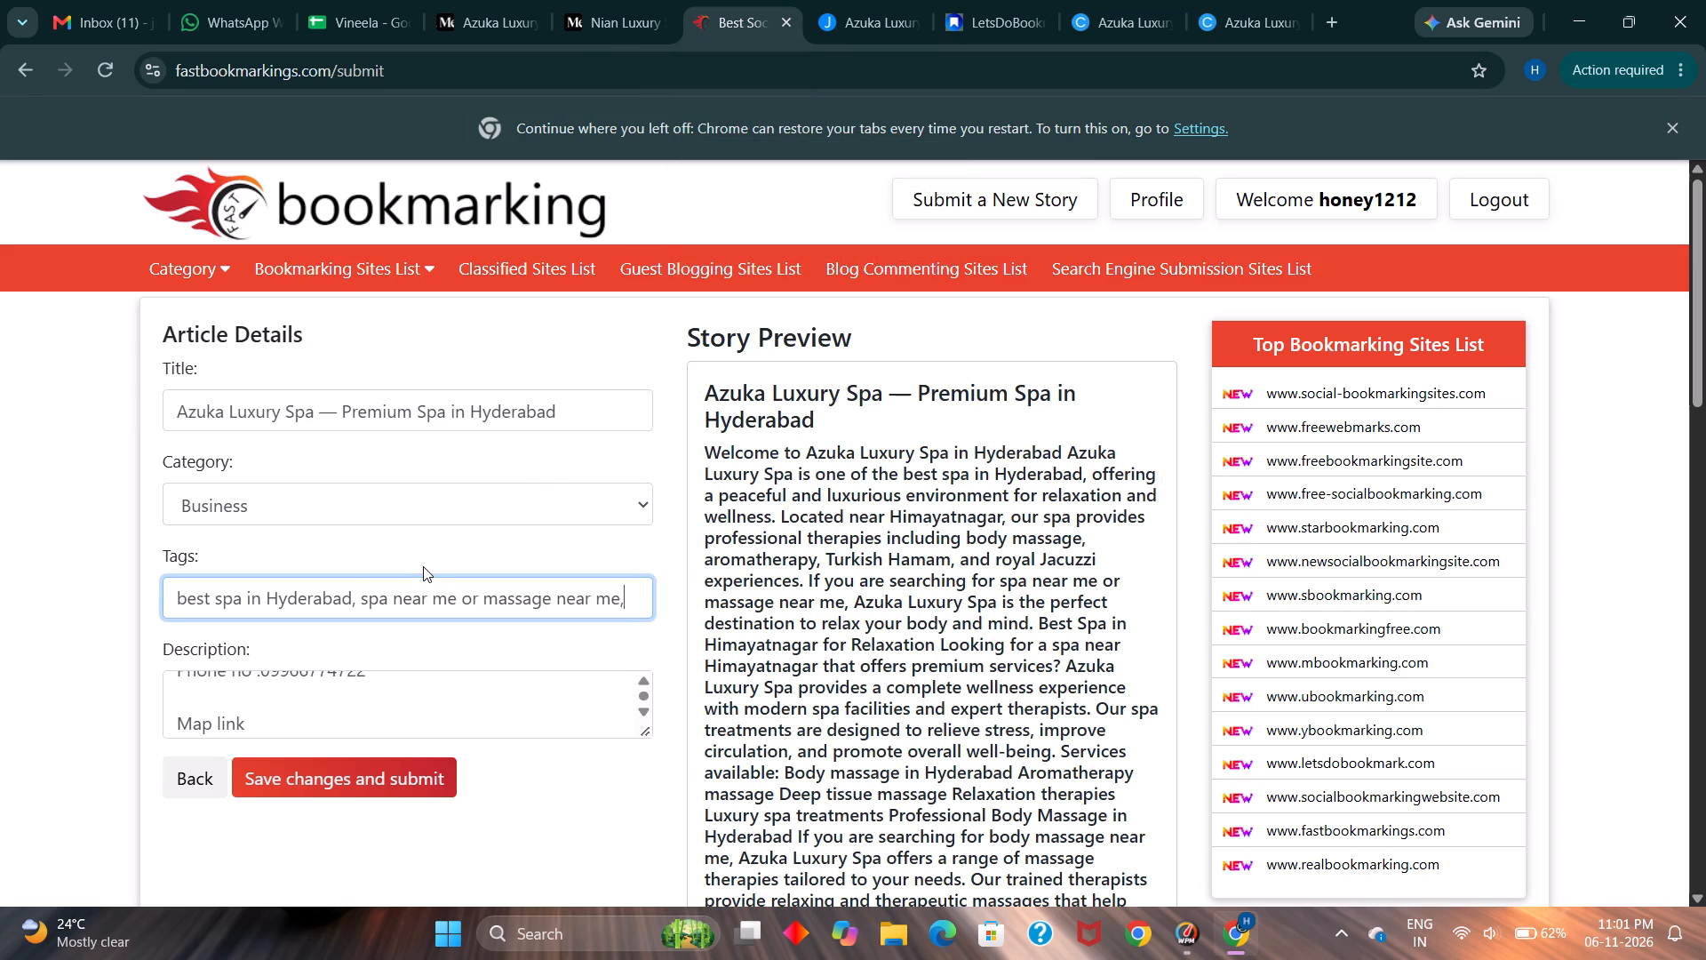
# Save the fastbookmarkings.com article details and submit the Azuka Luxury Spa story.
pyautogui.click(437, 771)
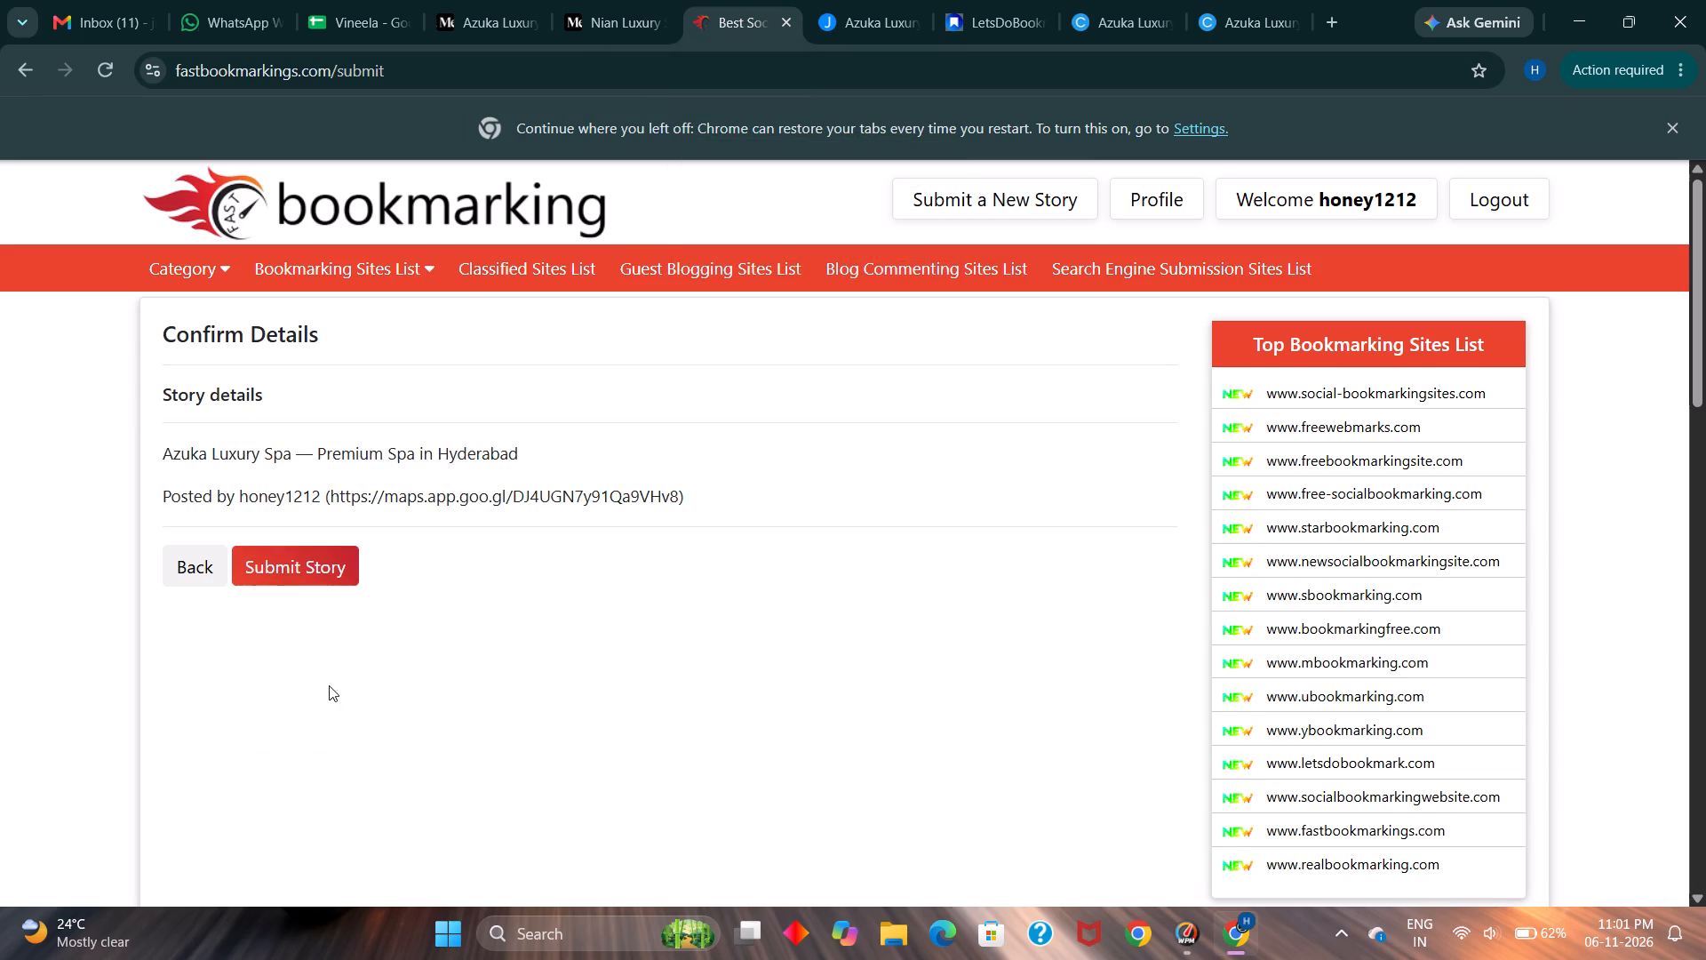
pyautogui.click(298, 564)
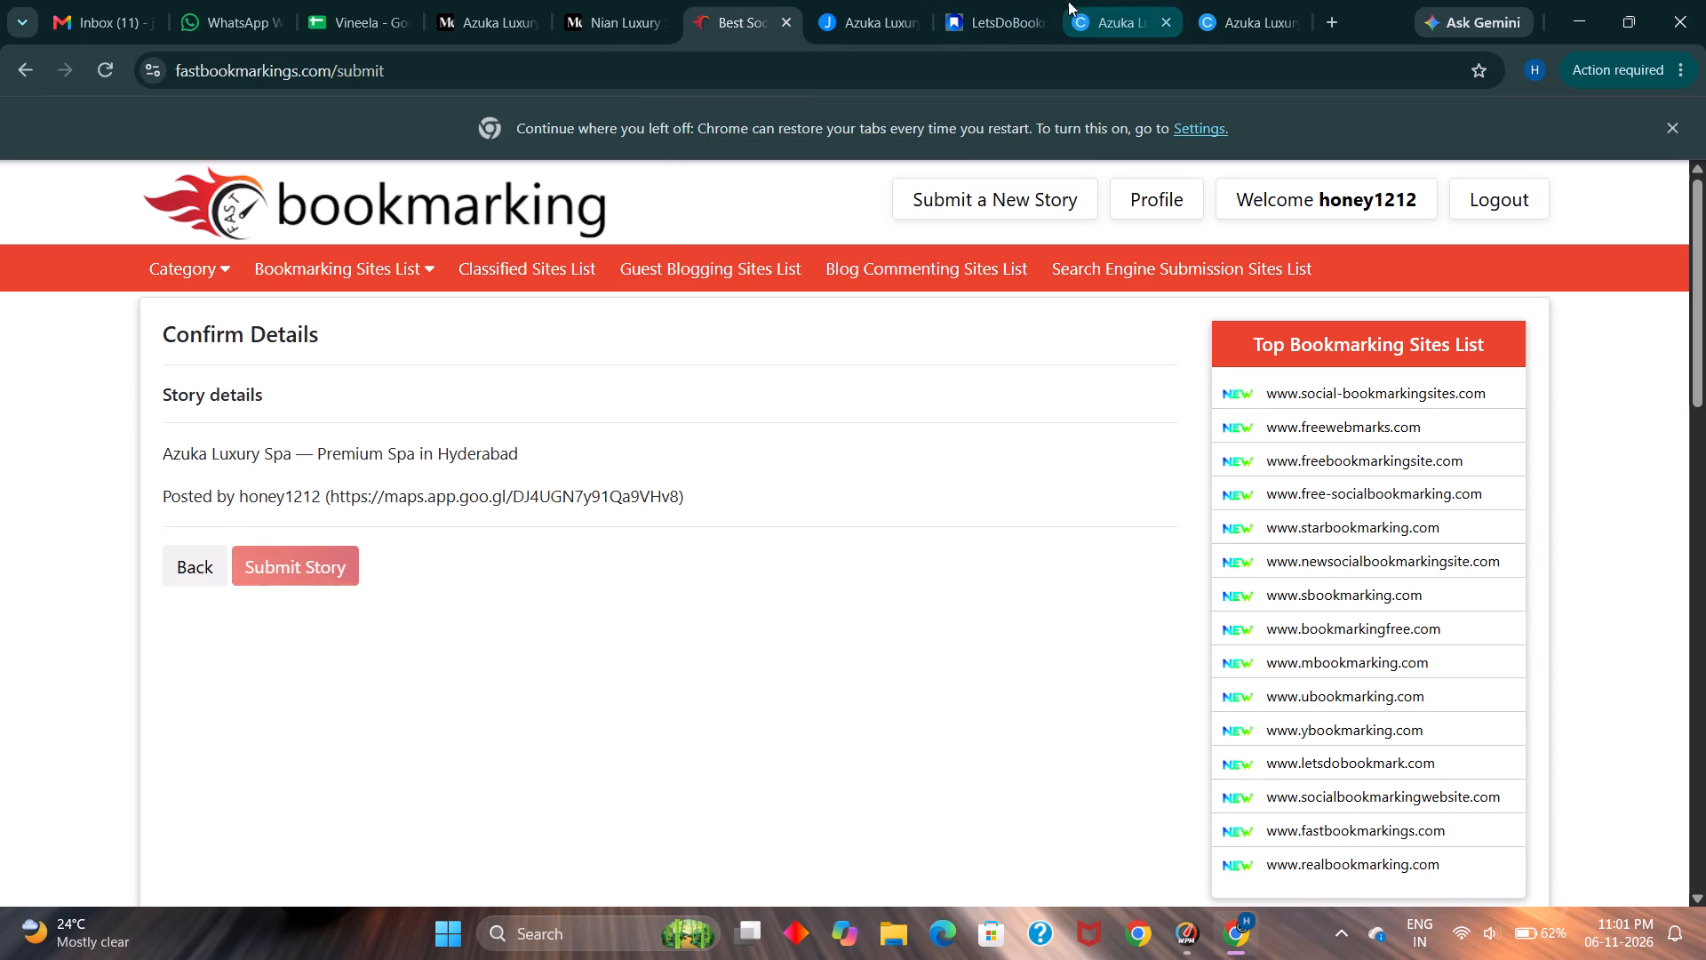
# Fill the letsdobookmark.com story's Tags with "best spa in Hyderabad, spa near me or massage near me," and try to save and submit it.
pyautogui.click(970, 17)
pyautogui.click(267, 639)
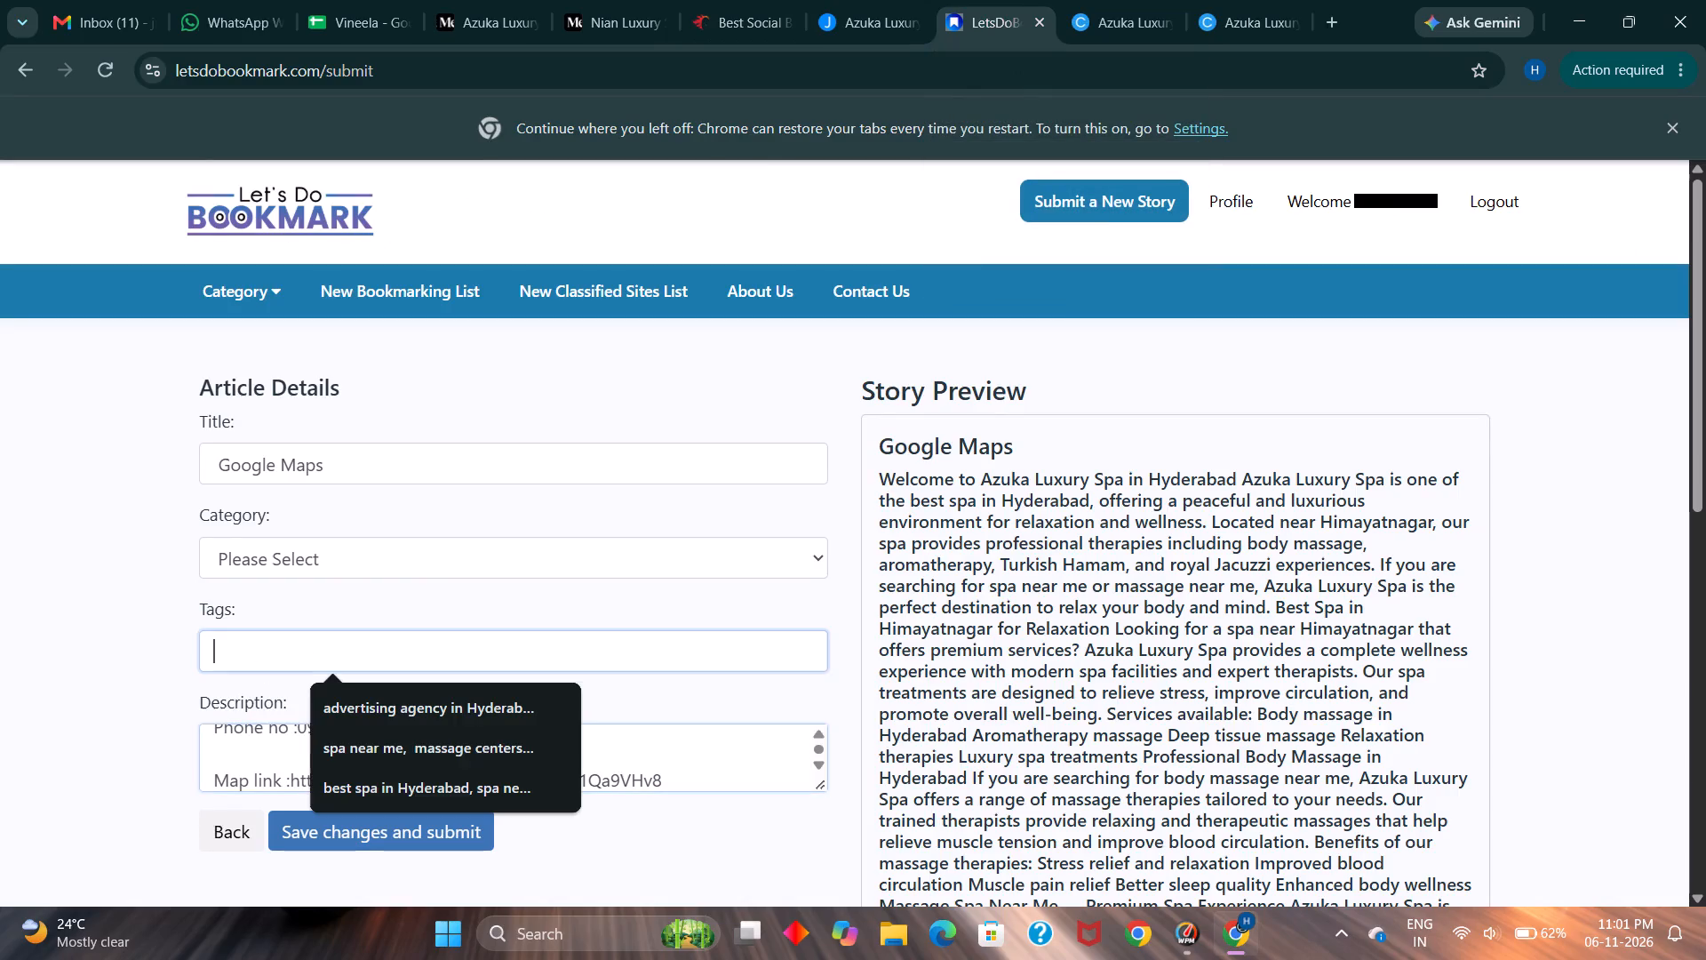
pyautogui.click(372, 778)
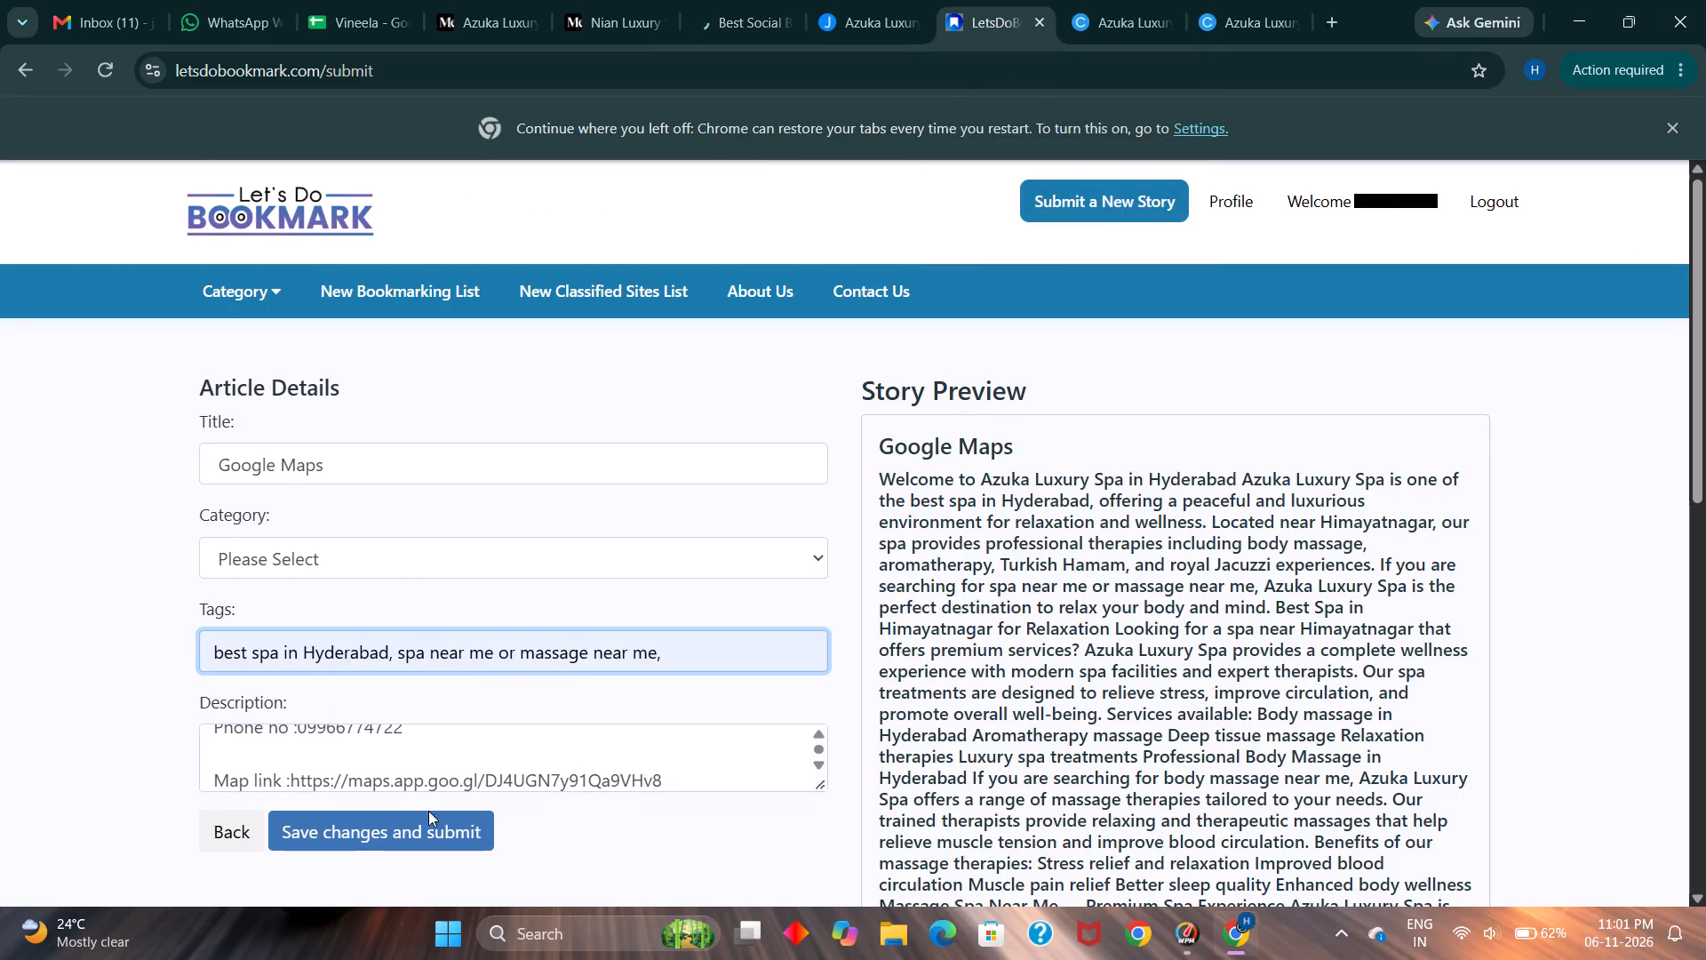
pyautogui.click(464, 822)
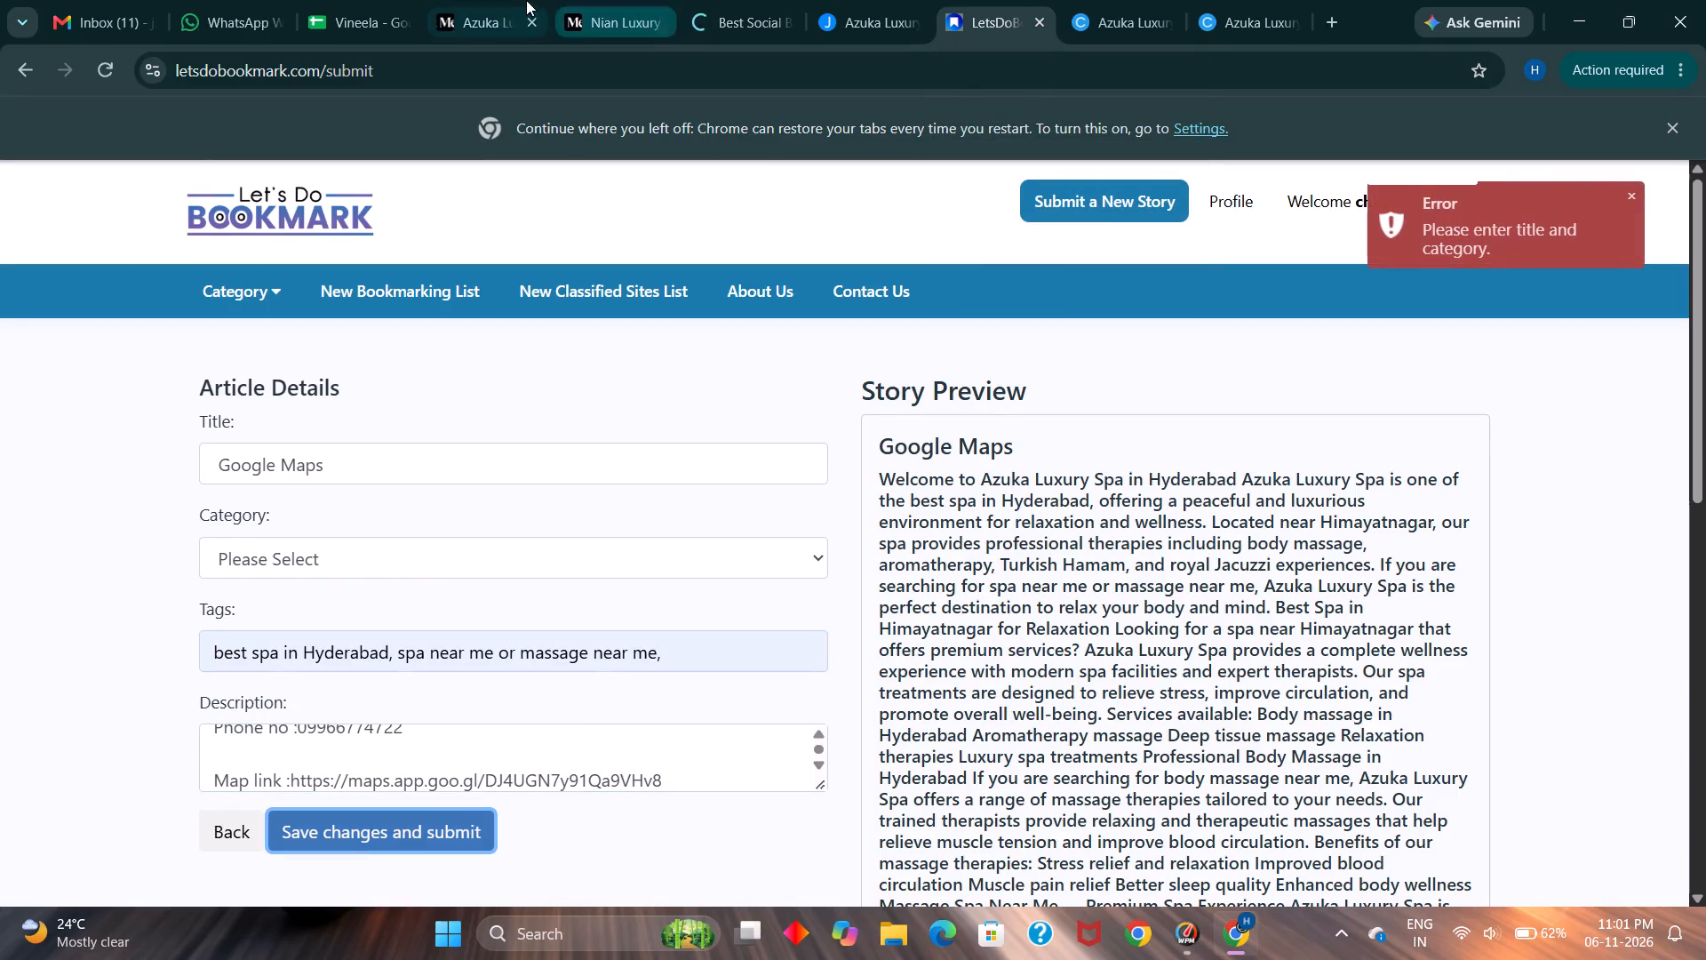
# Open the published Azuka Luxury Spa story on fastbookmarkings.com and copy its link.
pyautogui.click(734, 22)
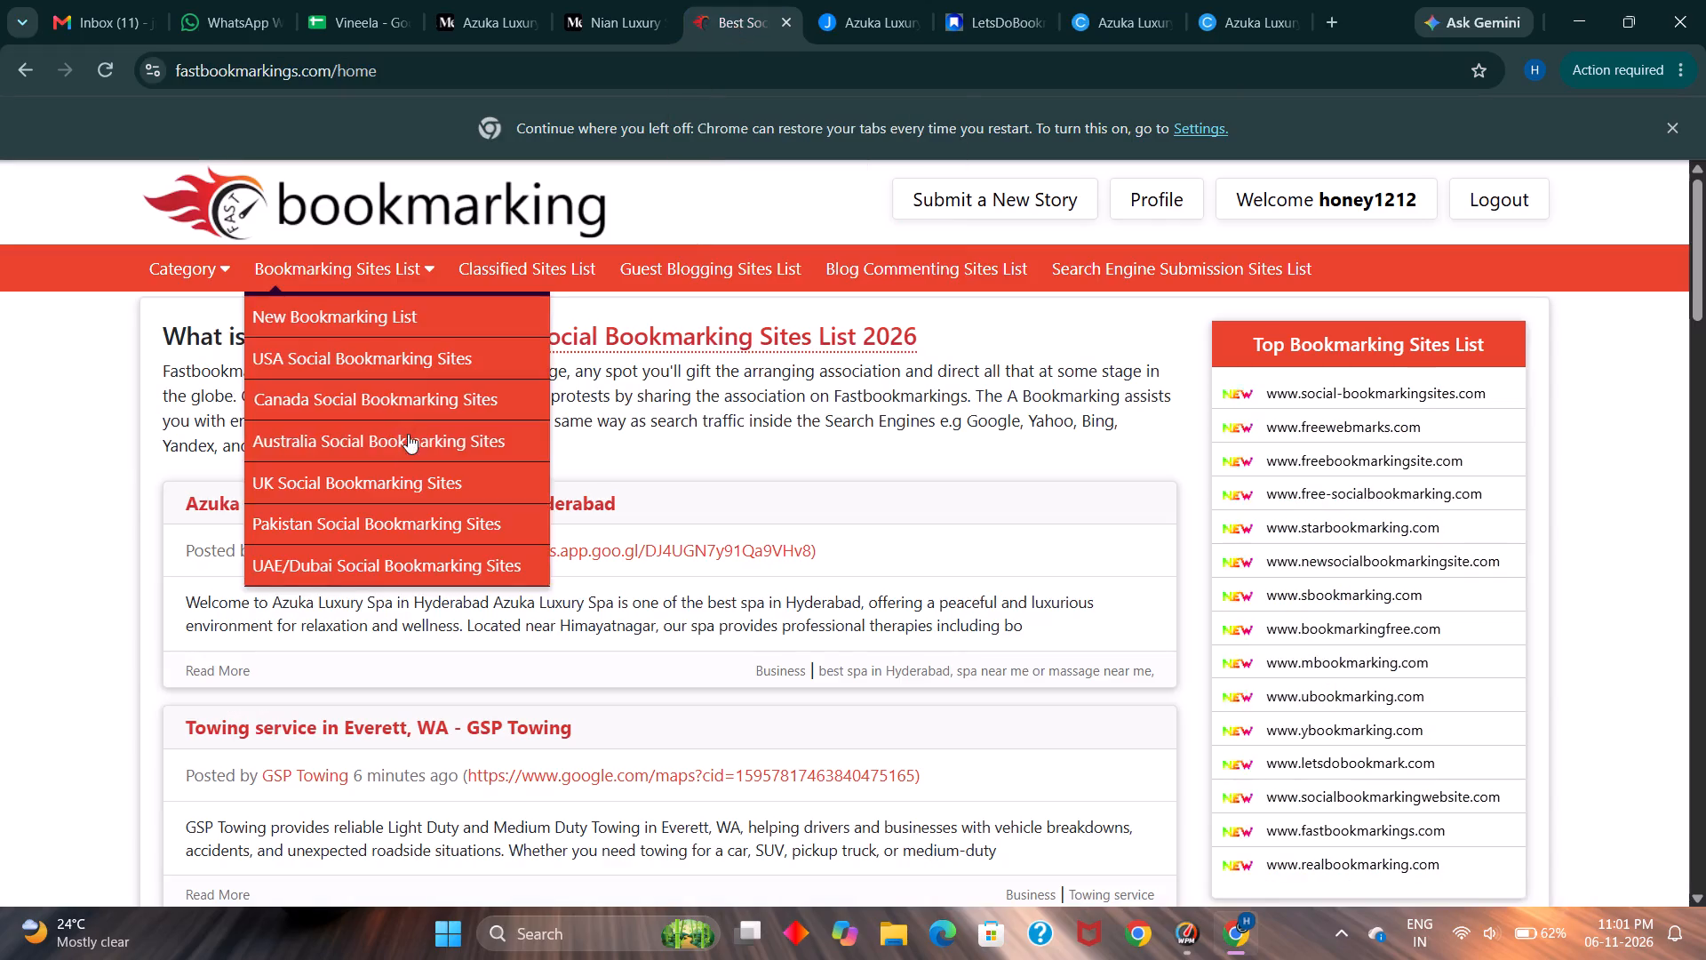
pyautogui.click(225, 665)
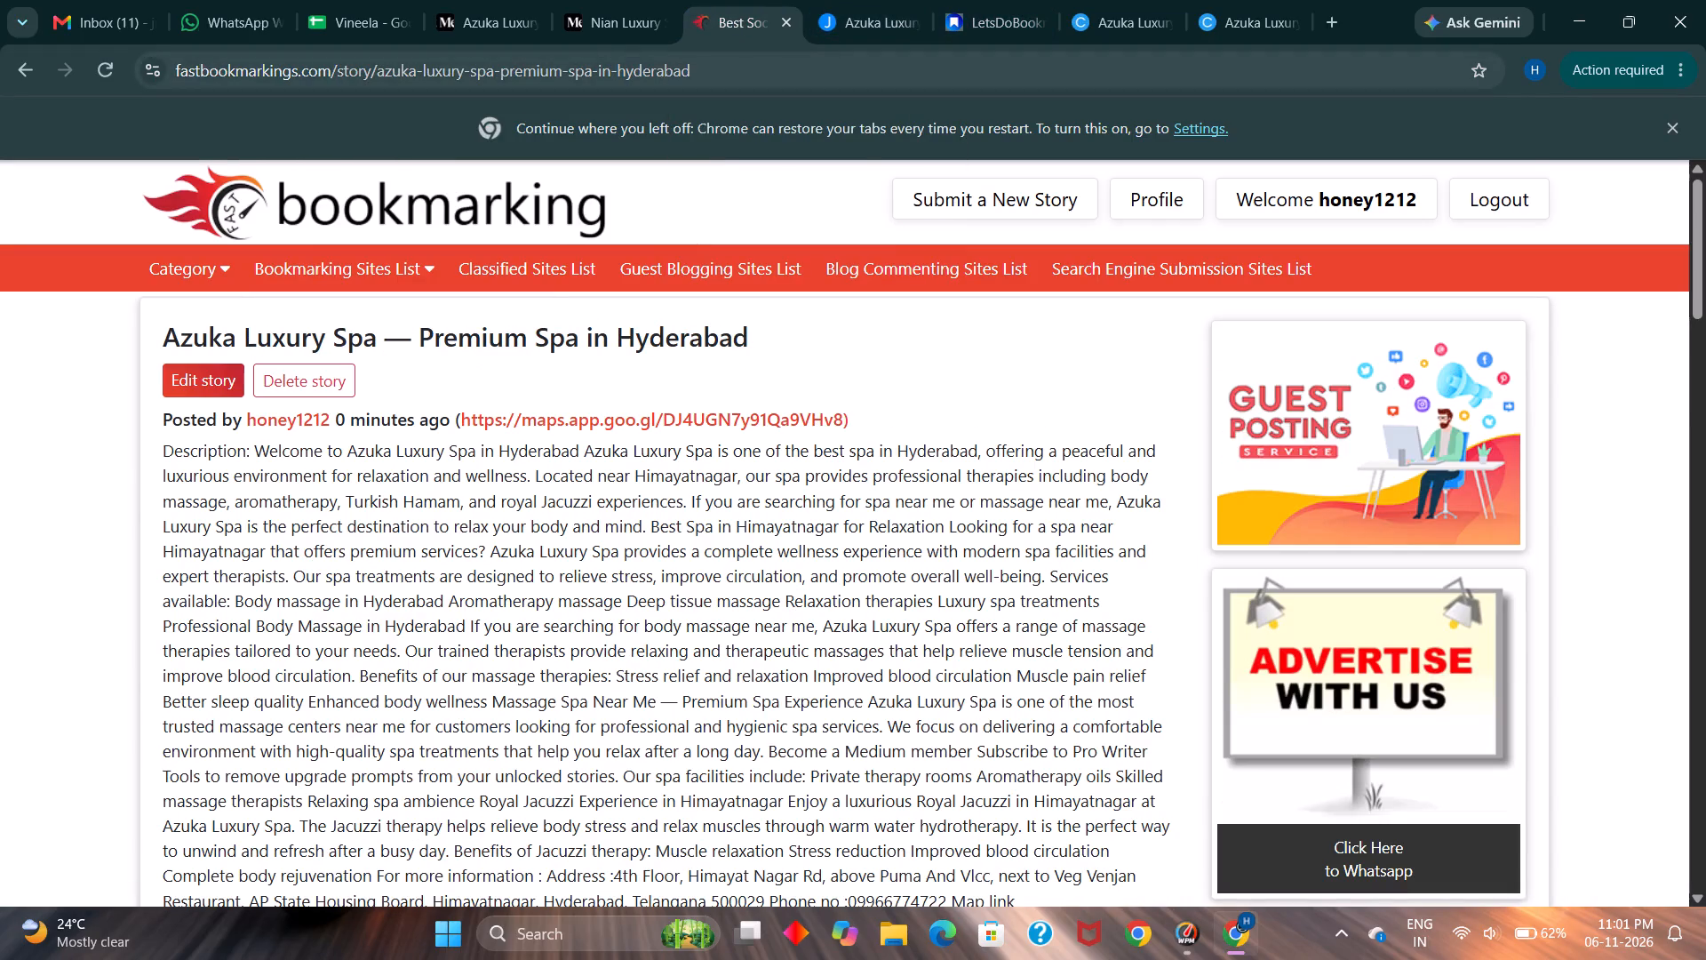
pyautogui.tripleClick(721, 69)
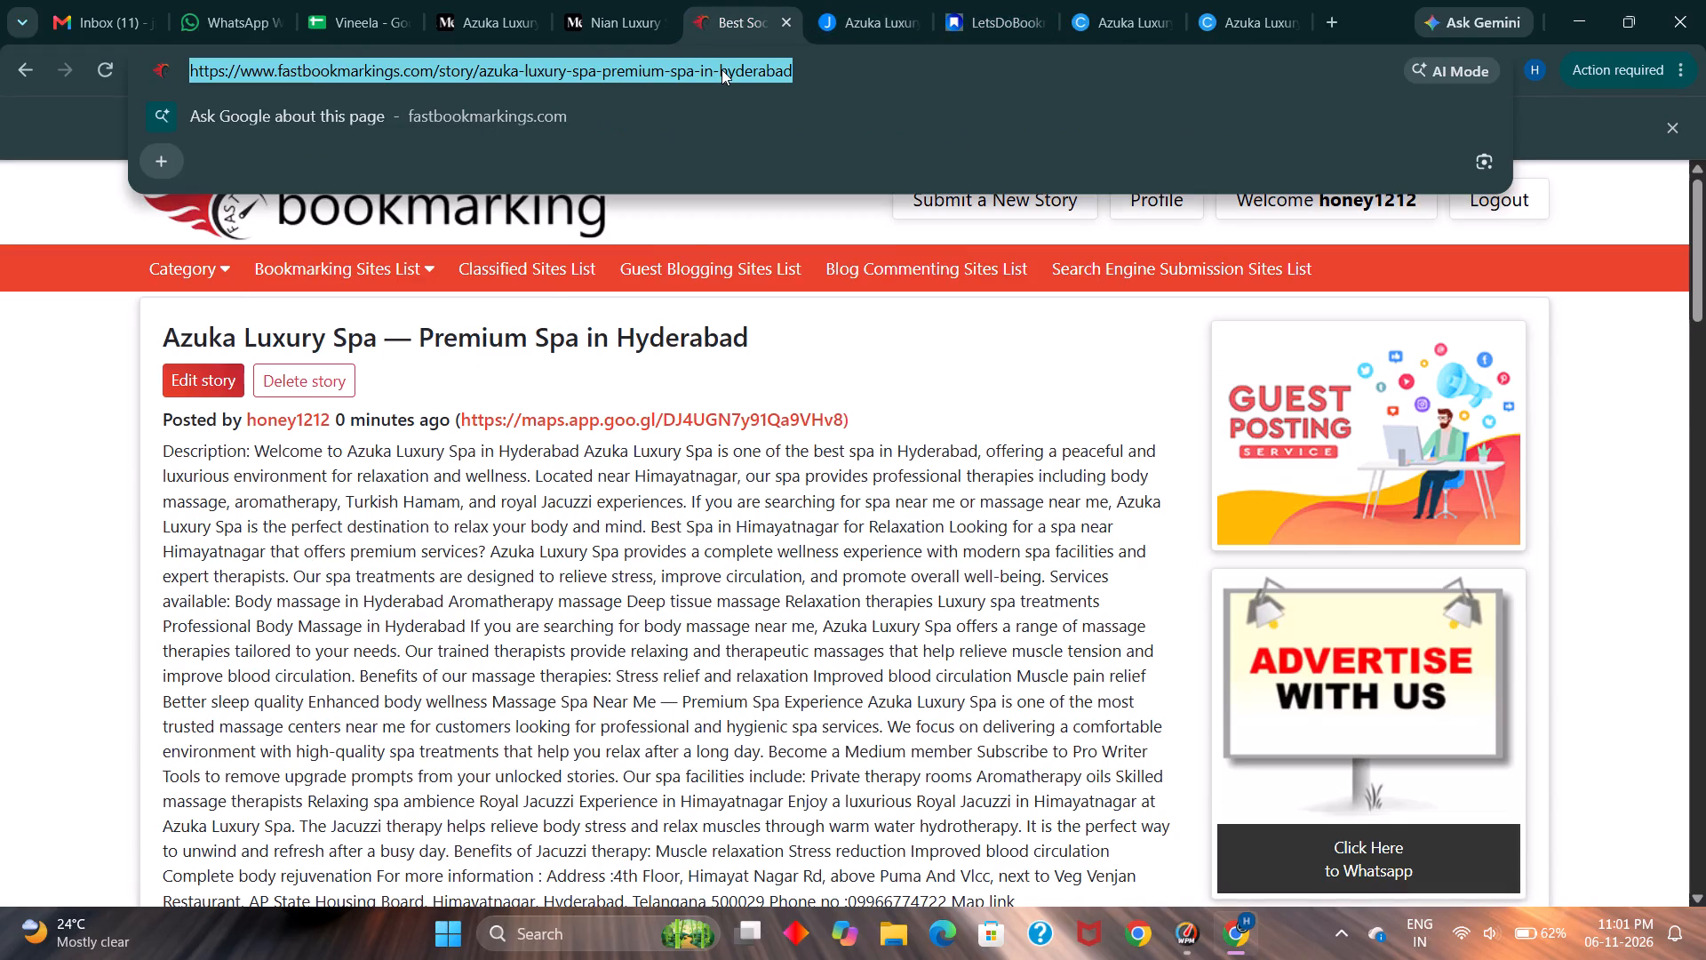
pyautogui.hotkey('ctrl', 'c')
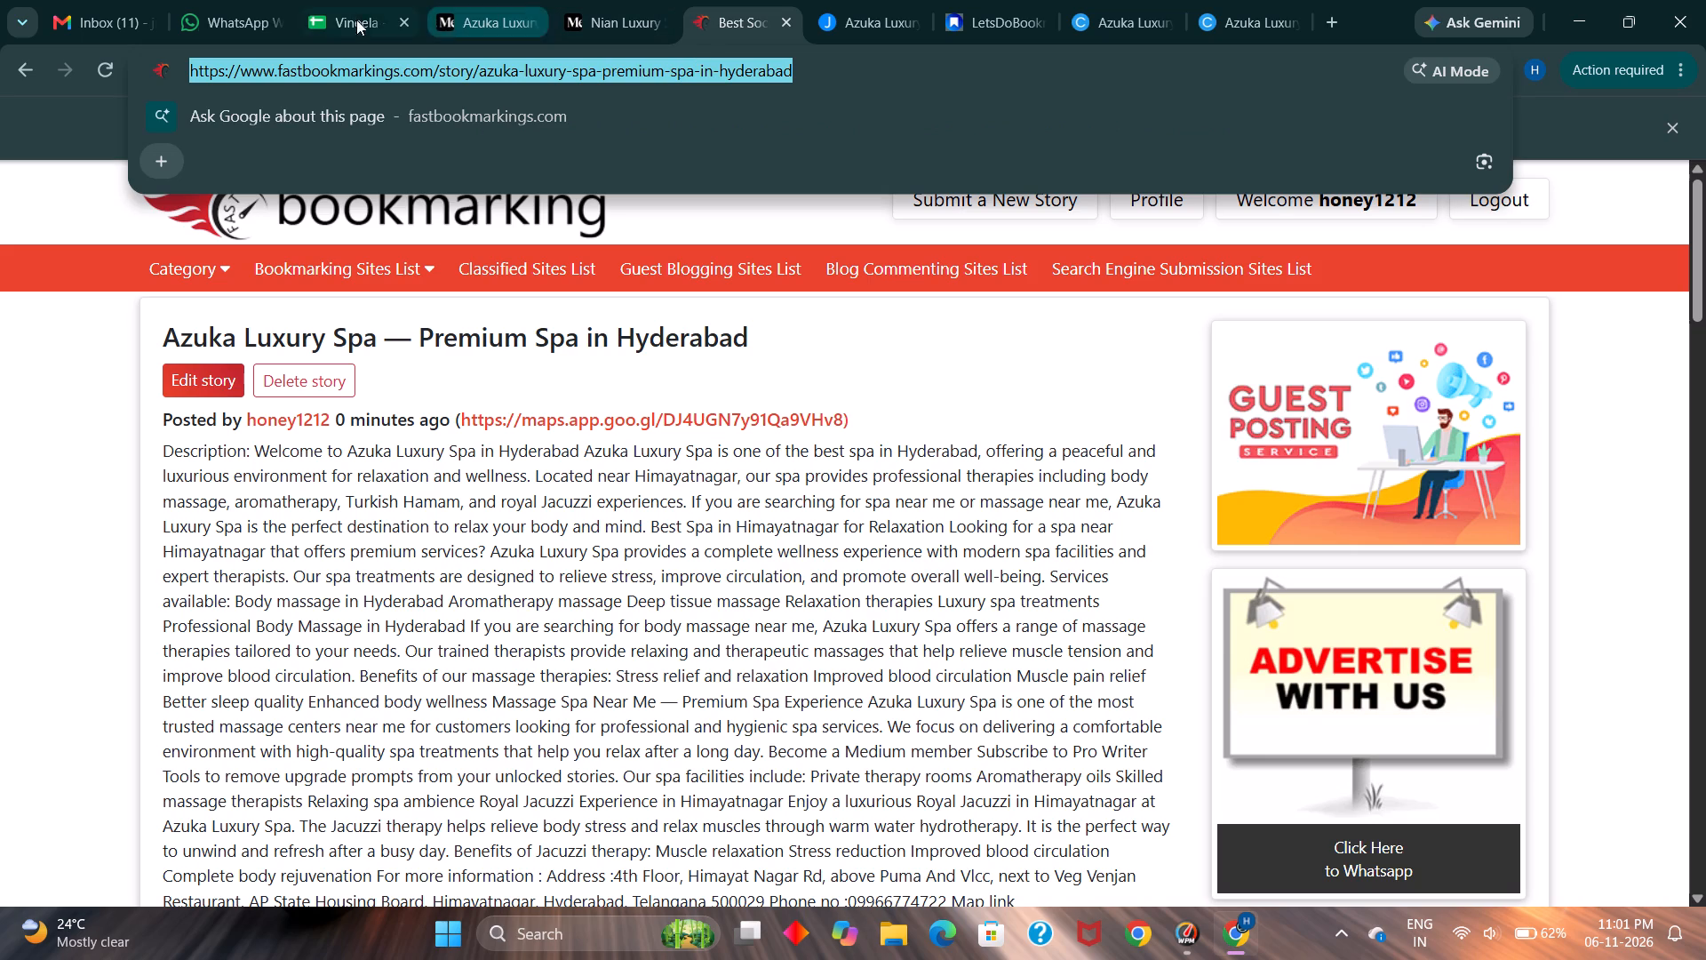
# Record the copied fastbookmarkings.com story link in cell A5, under the Azuka luxury spa heading of the Vineela spreadsheet.
pyautogui.click(342, 4)
pyautogui.click(372, 567)
pyautogui.press('Up')
pyautogui.press('Up')
pyautogui.press('Up')
pyautogui.press('Up')
pyautogui.press('Up')
pyautogui.press('Up')
pyautogui.press('Up')
pyautogui.press('Up')
pyautogui.press('Up')
pyautogui.press('Up')
pyautogui.press('Up')
pyautogui.press('Up')
pyautogui.press('Up')
pyautogui.press('Up')
pyautogui.press('Up')
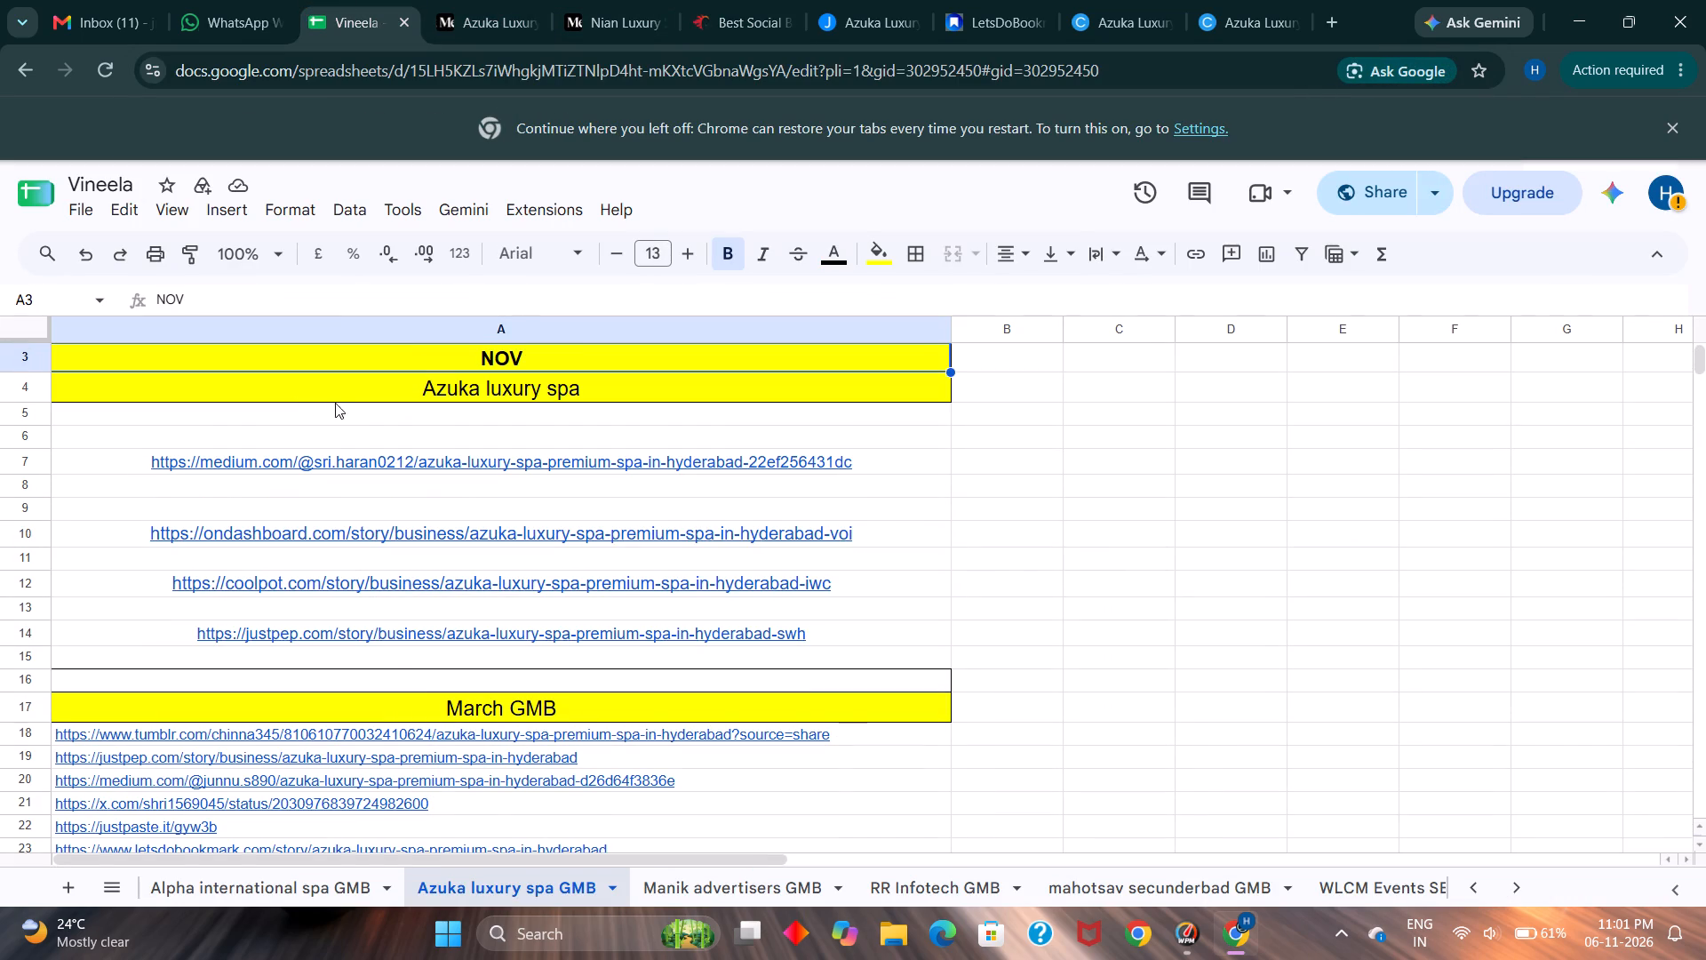
pyautogui.click(342, 412)
pyautogui.hotkey('ctrl', 'v')
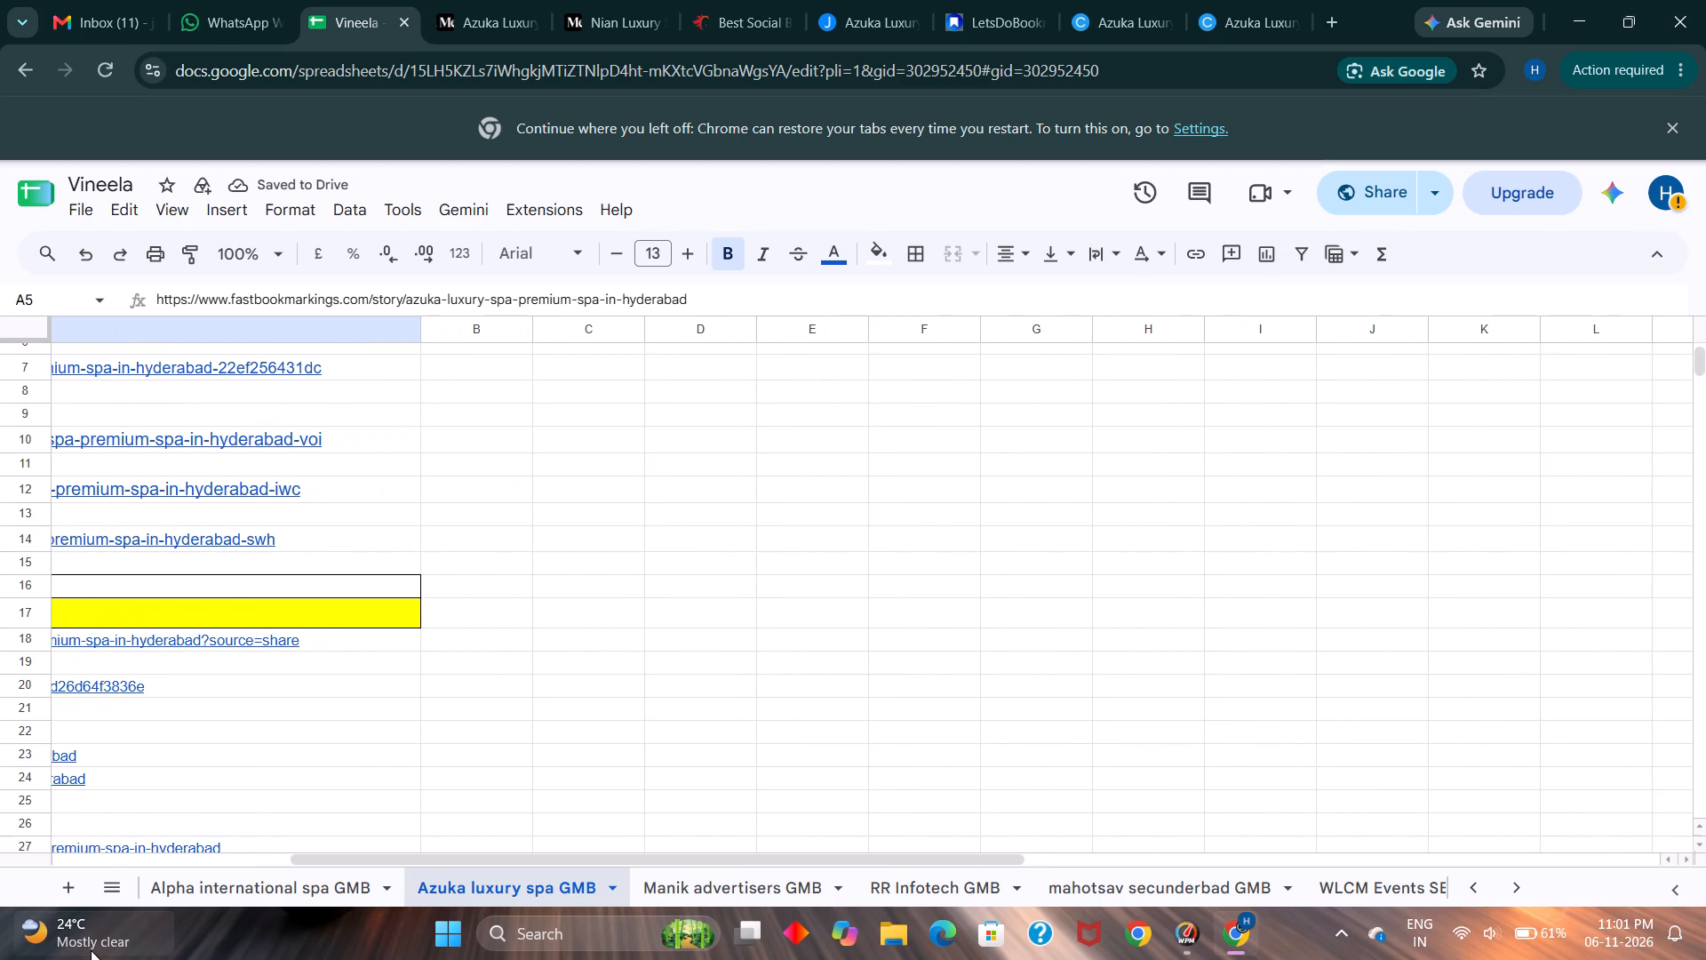
# Set the font size of empty cell A1 to 11, switching its bold off and back on.
pyautogui.click(62, 854)
pyautogui.click(62, 854)
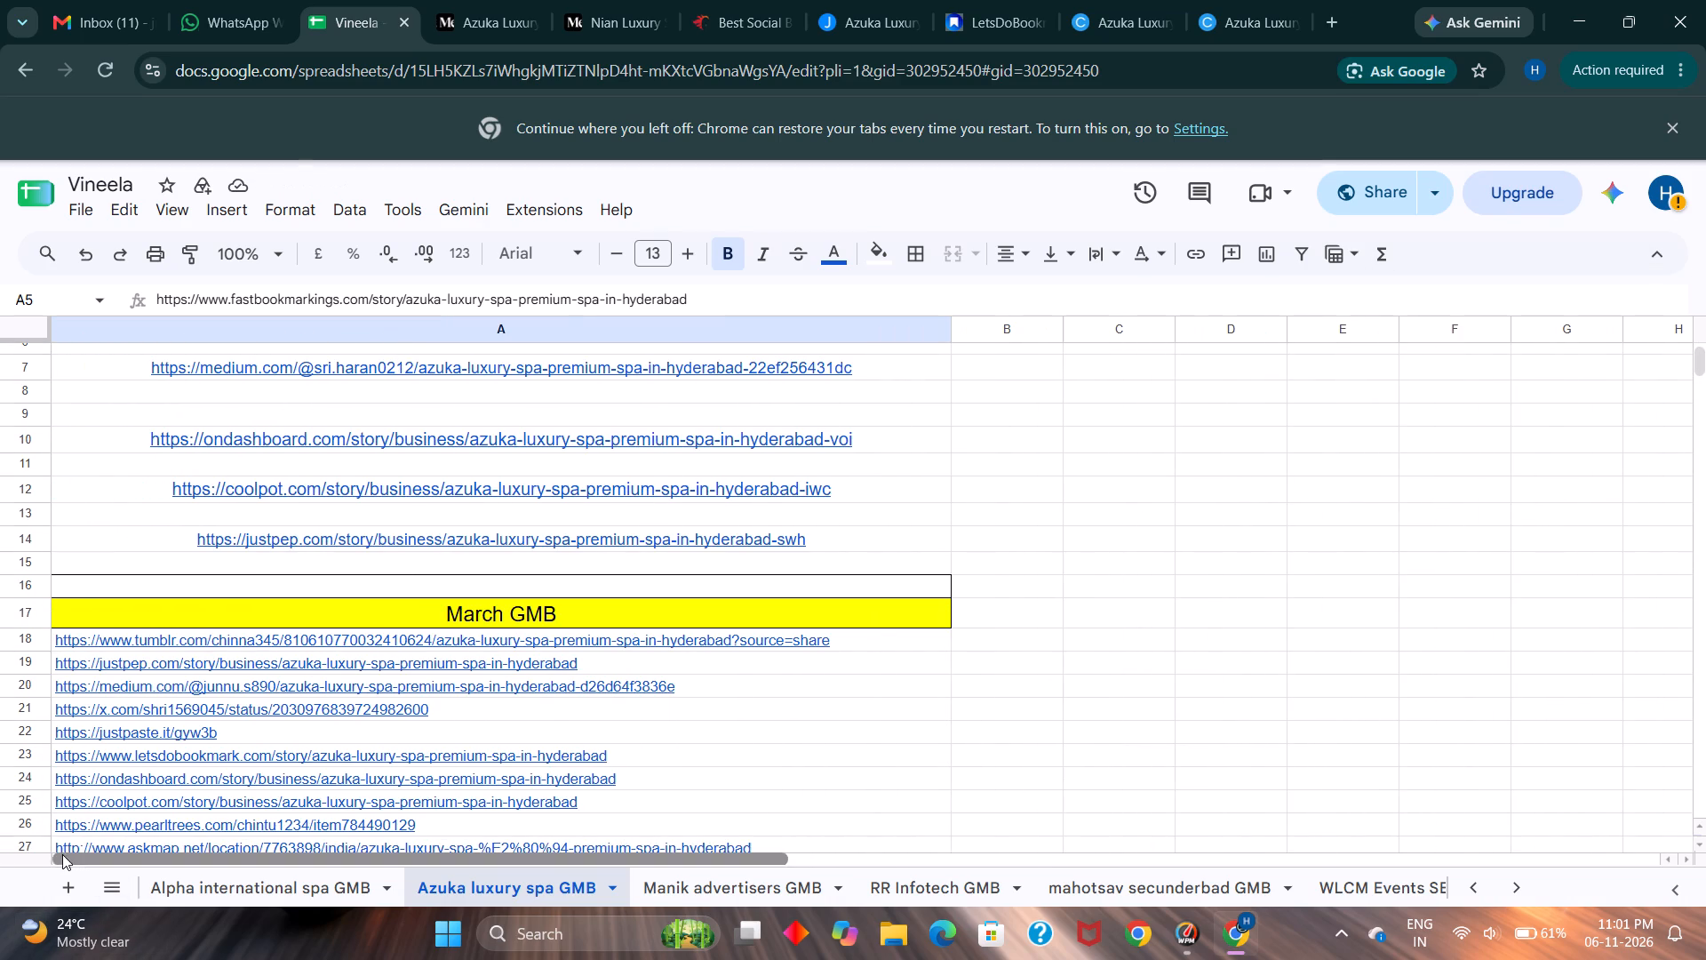
pyautogui.press('Up')
pyautogui.press('Up')
pyautogui.press('Up')
pyautogui.press('Up')
pyautogui.press('Up')
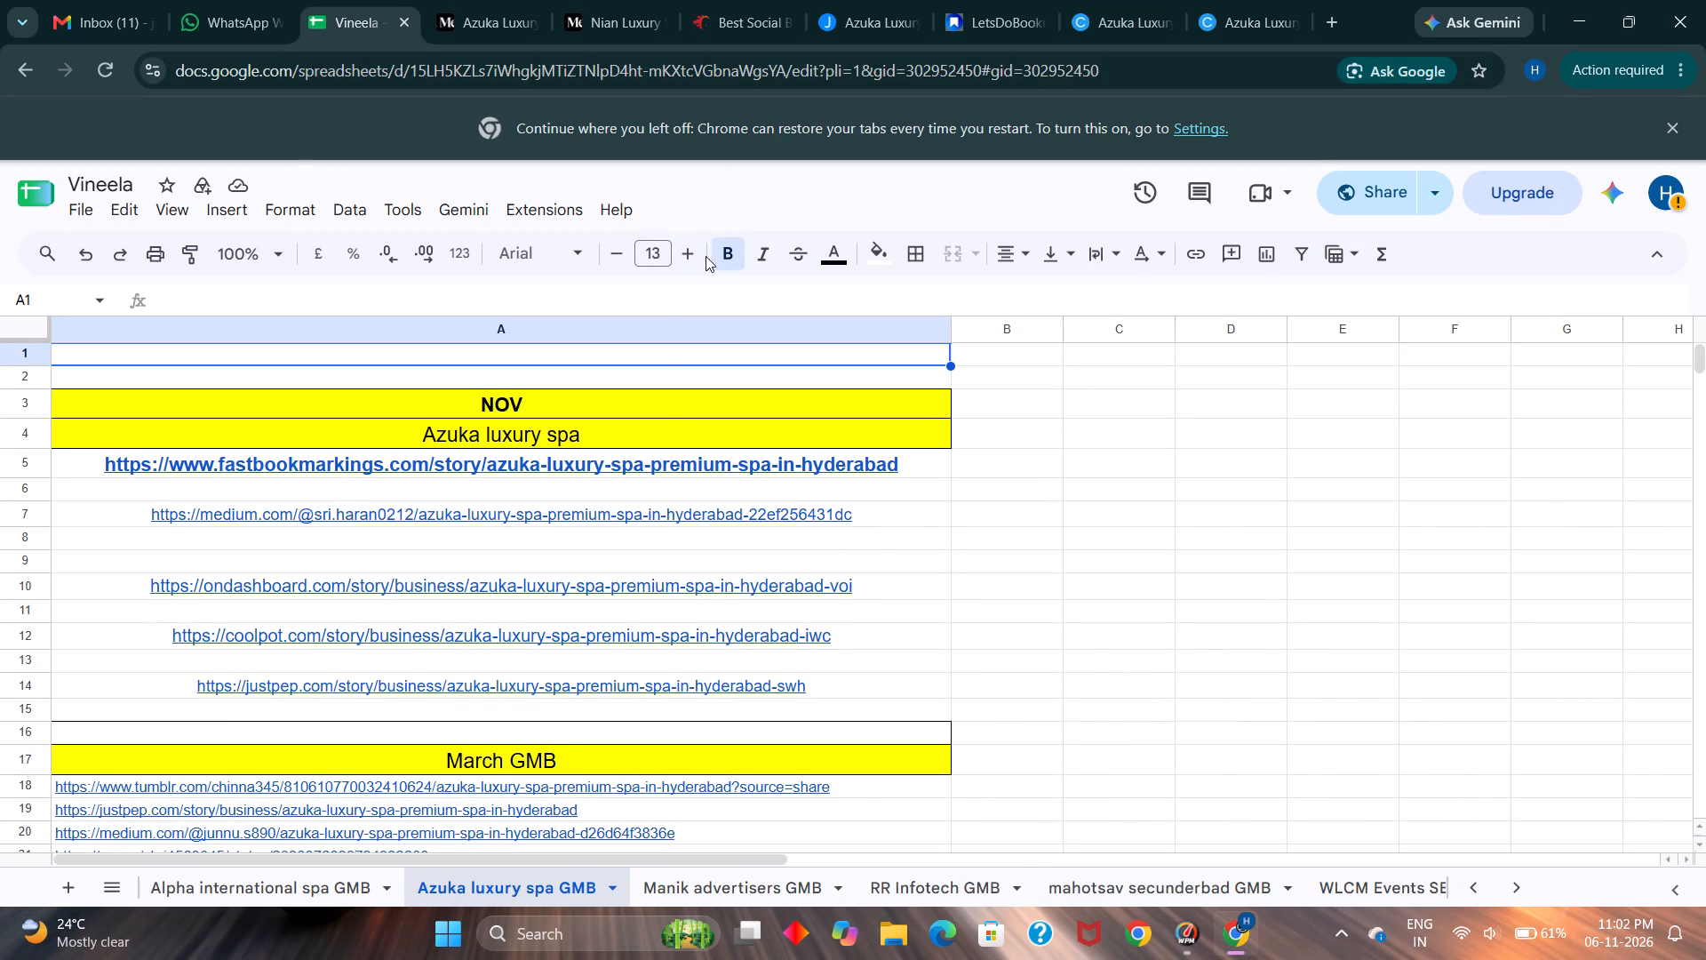
pyautogui.click(722, 248)
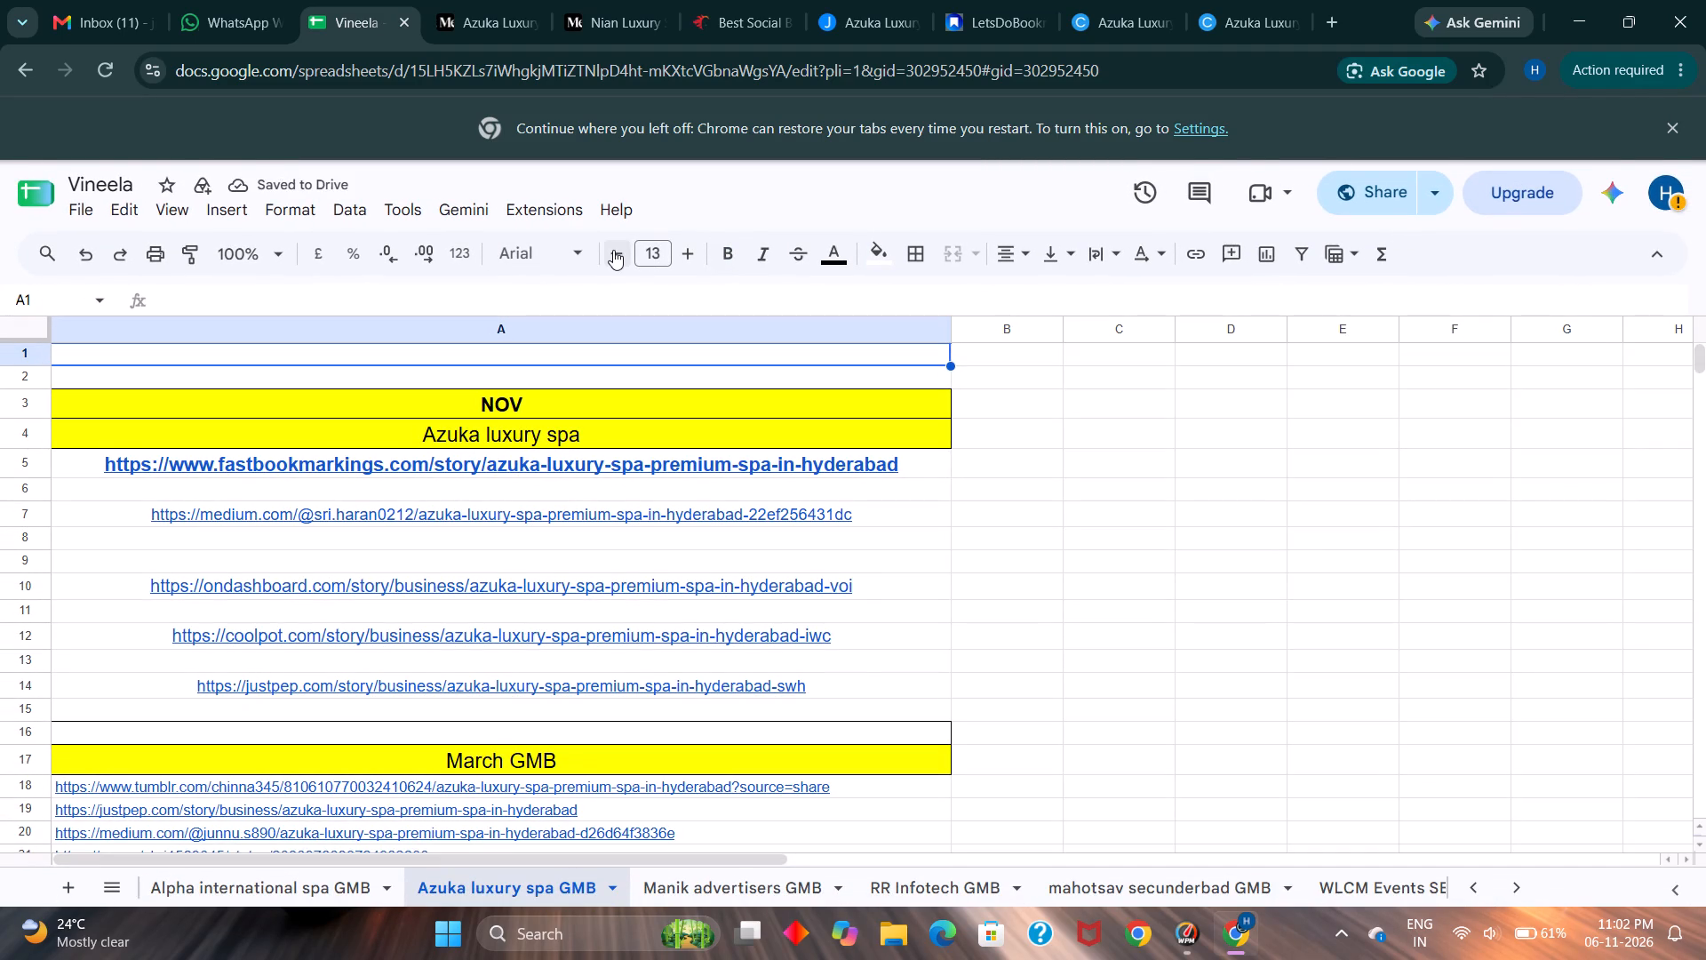
pyautogui.click(613, 250)
pyautogui.click(613, 250)
pyautogui.click(729, 248)
# Remove the bold from the fastbookmarkings.com link in cell A5 and set its font size to 11.
pyautogui.click(668, 476)
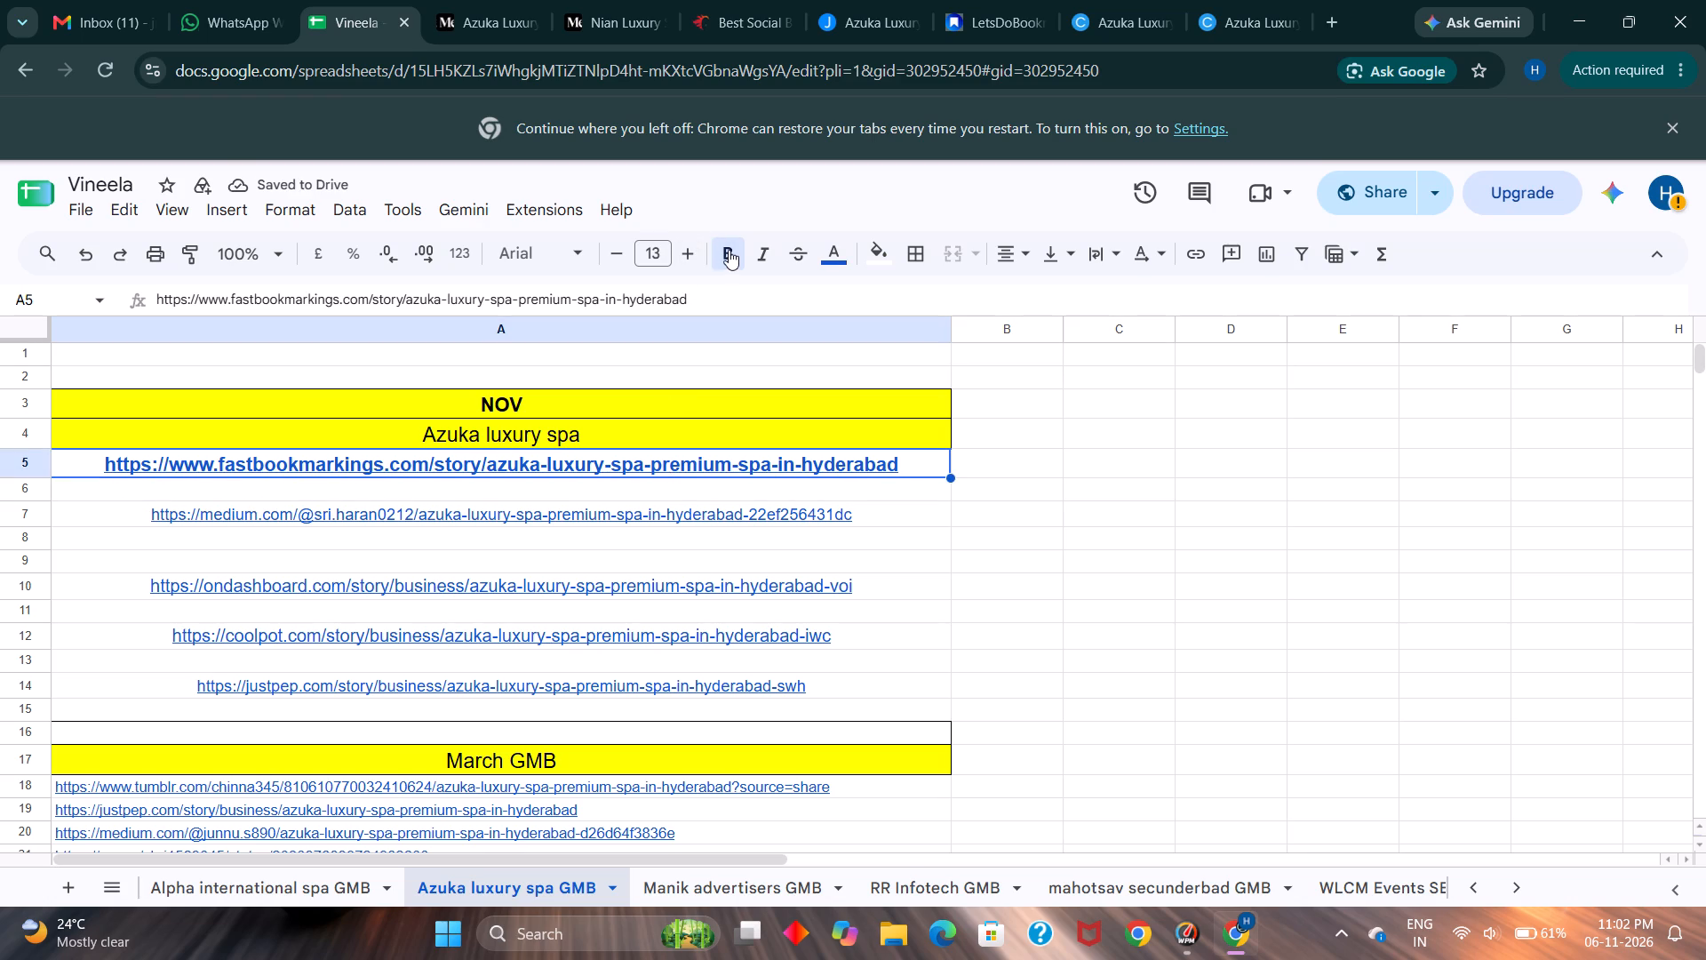
pyautogui.click(729, 251)
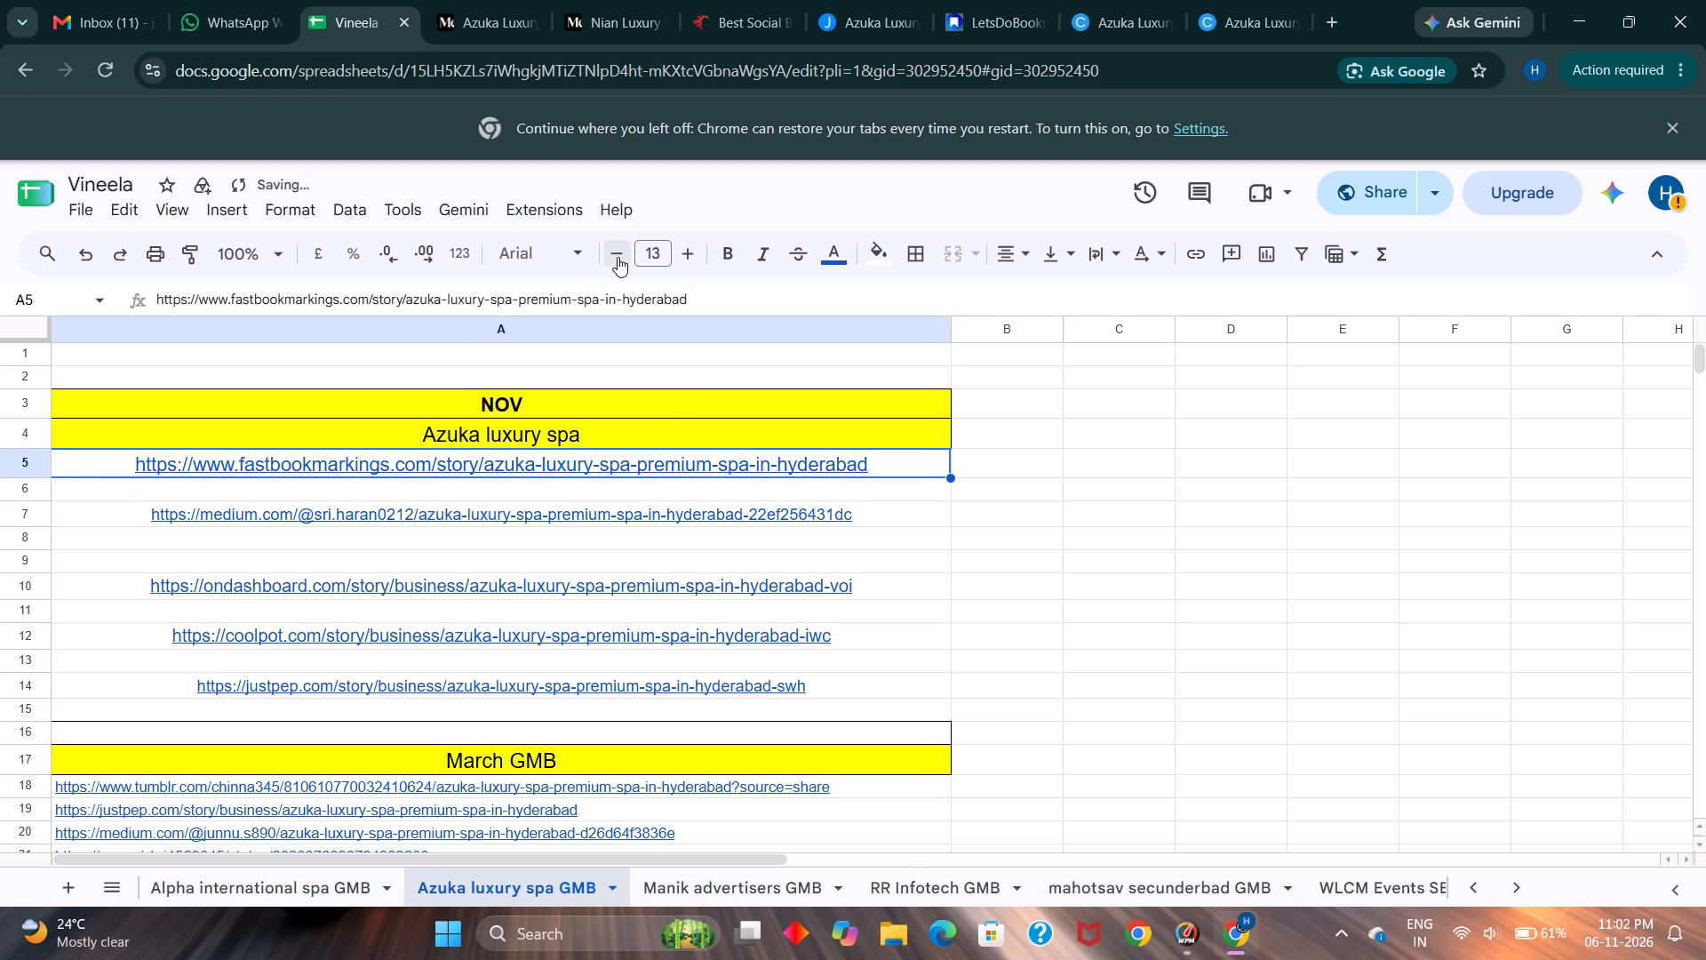
pyautogui.click(618, 257)
pyautogui.click(618, 257)
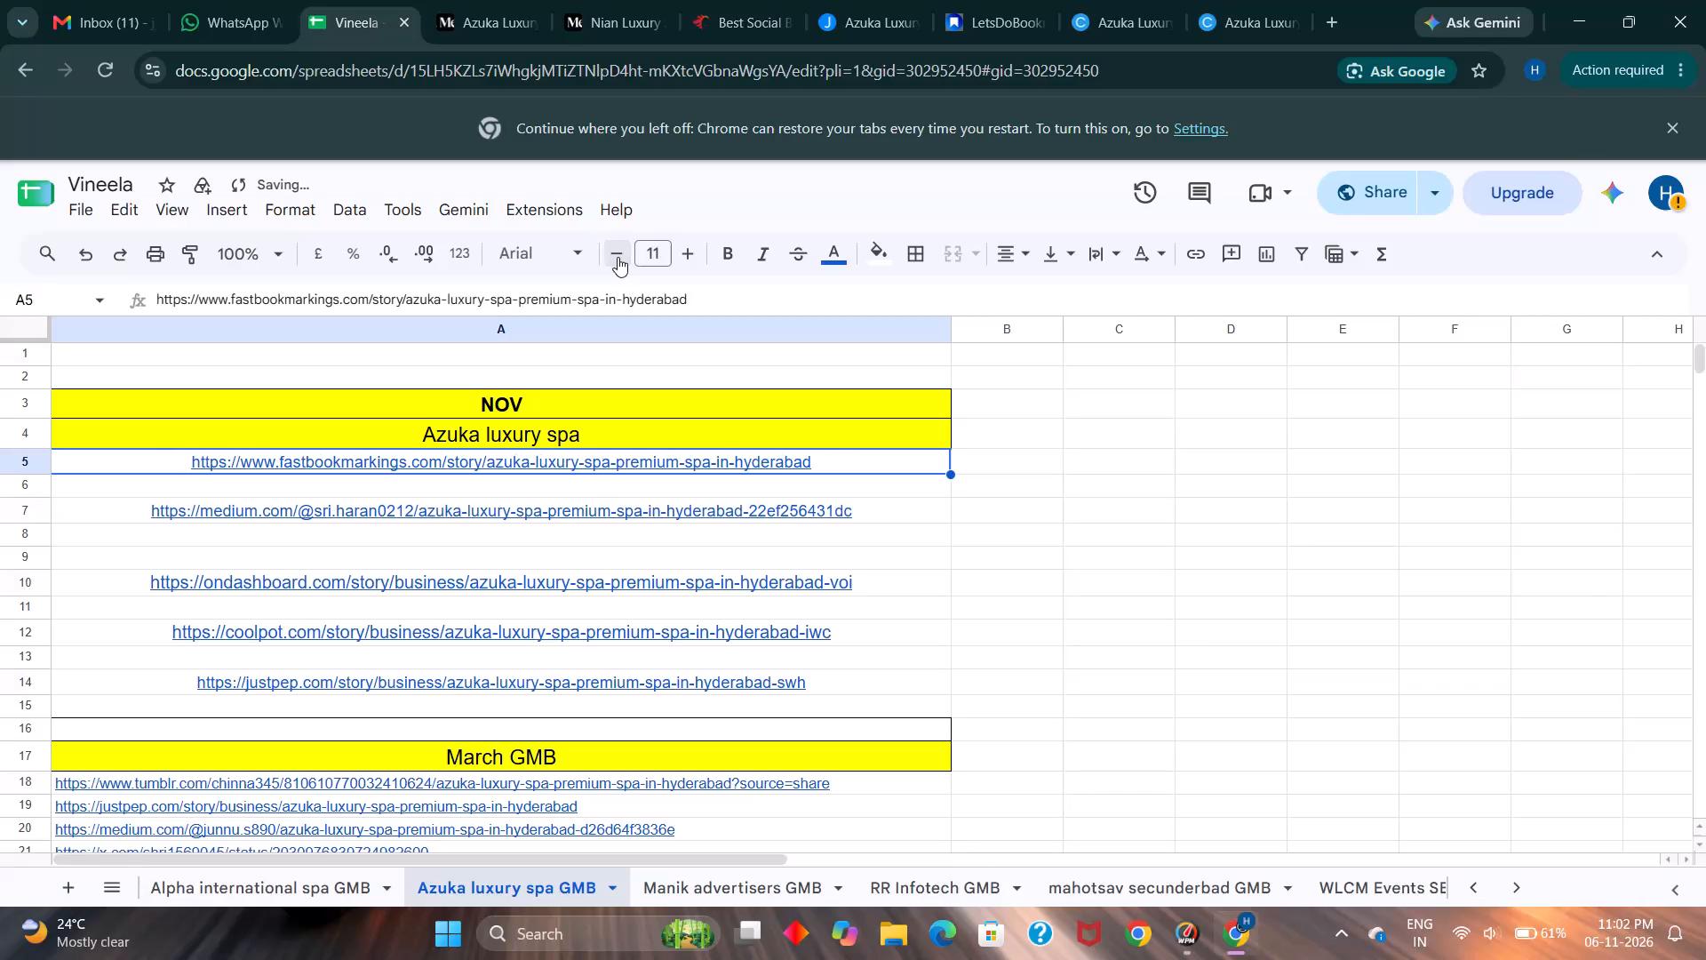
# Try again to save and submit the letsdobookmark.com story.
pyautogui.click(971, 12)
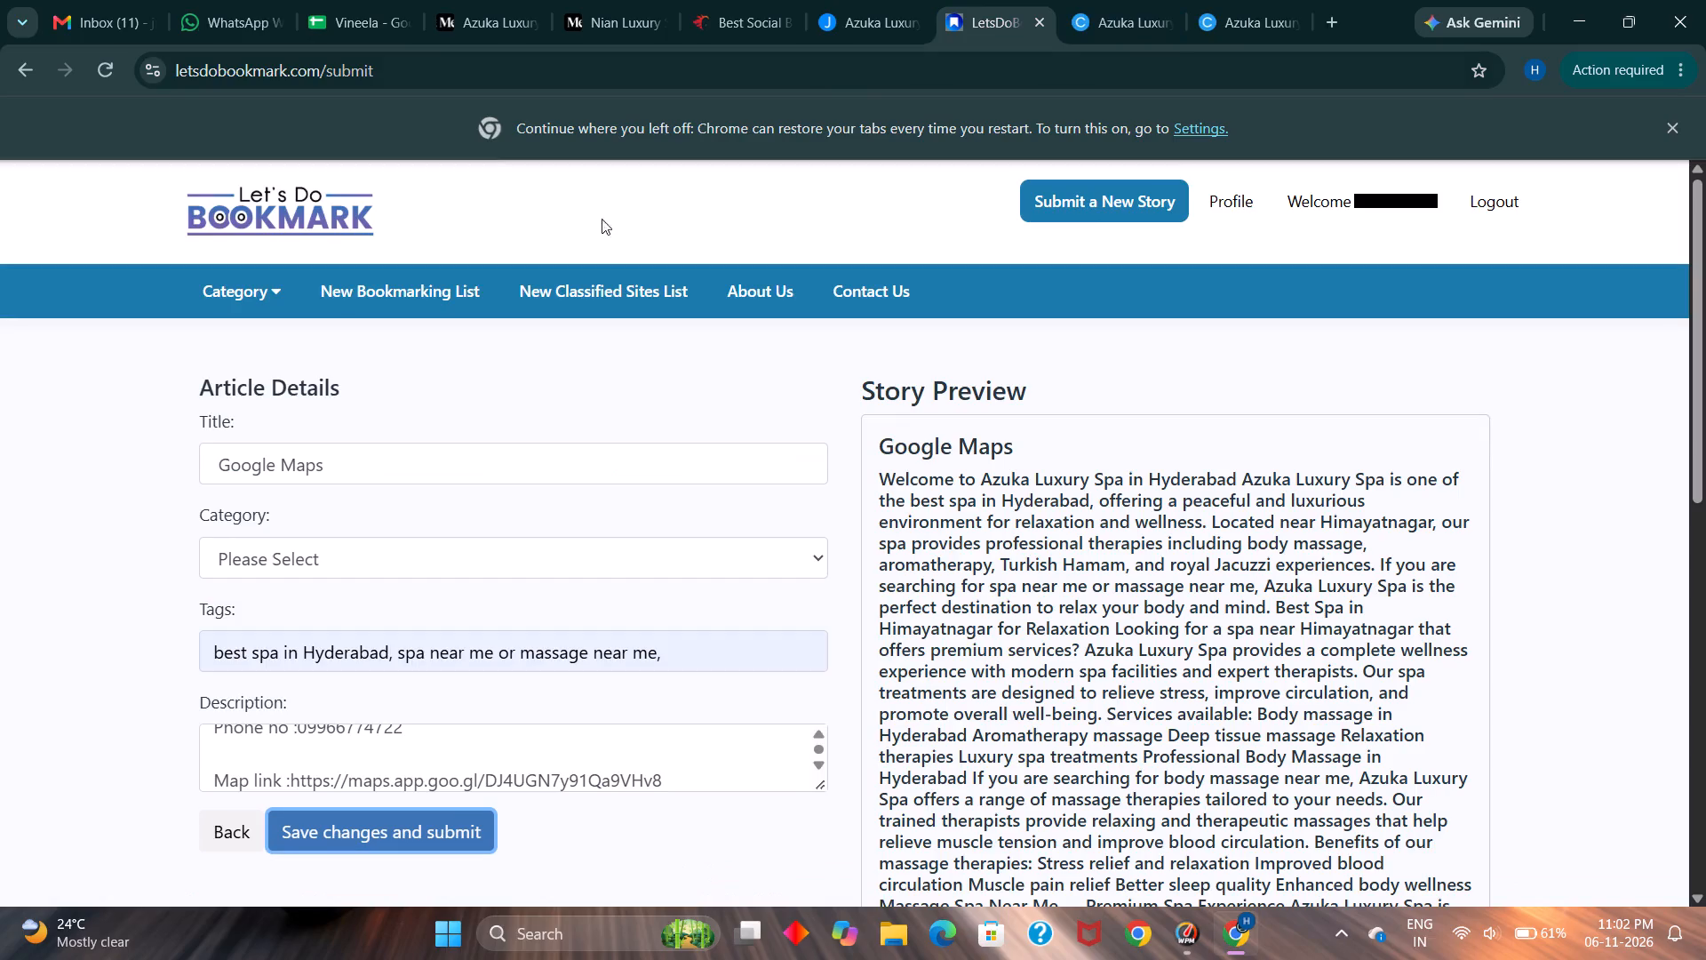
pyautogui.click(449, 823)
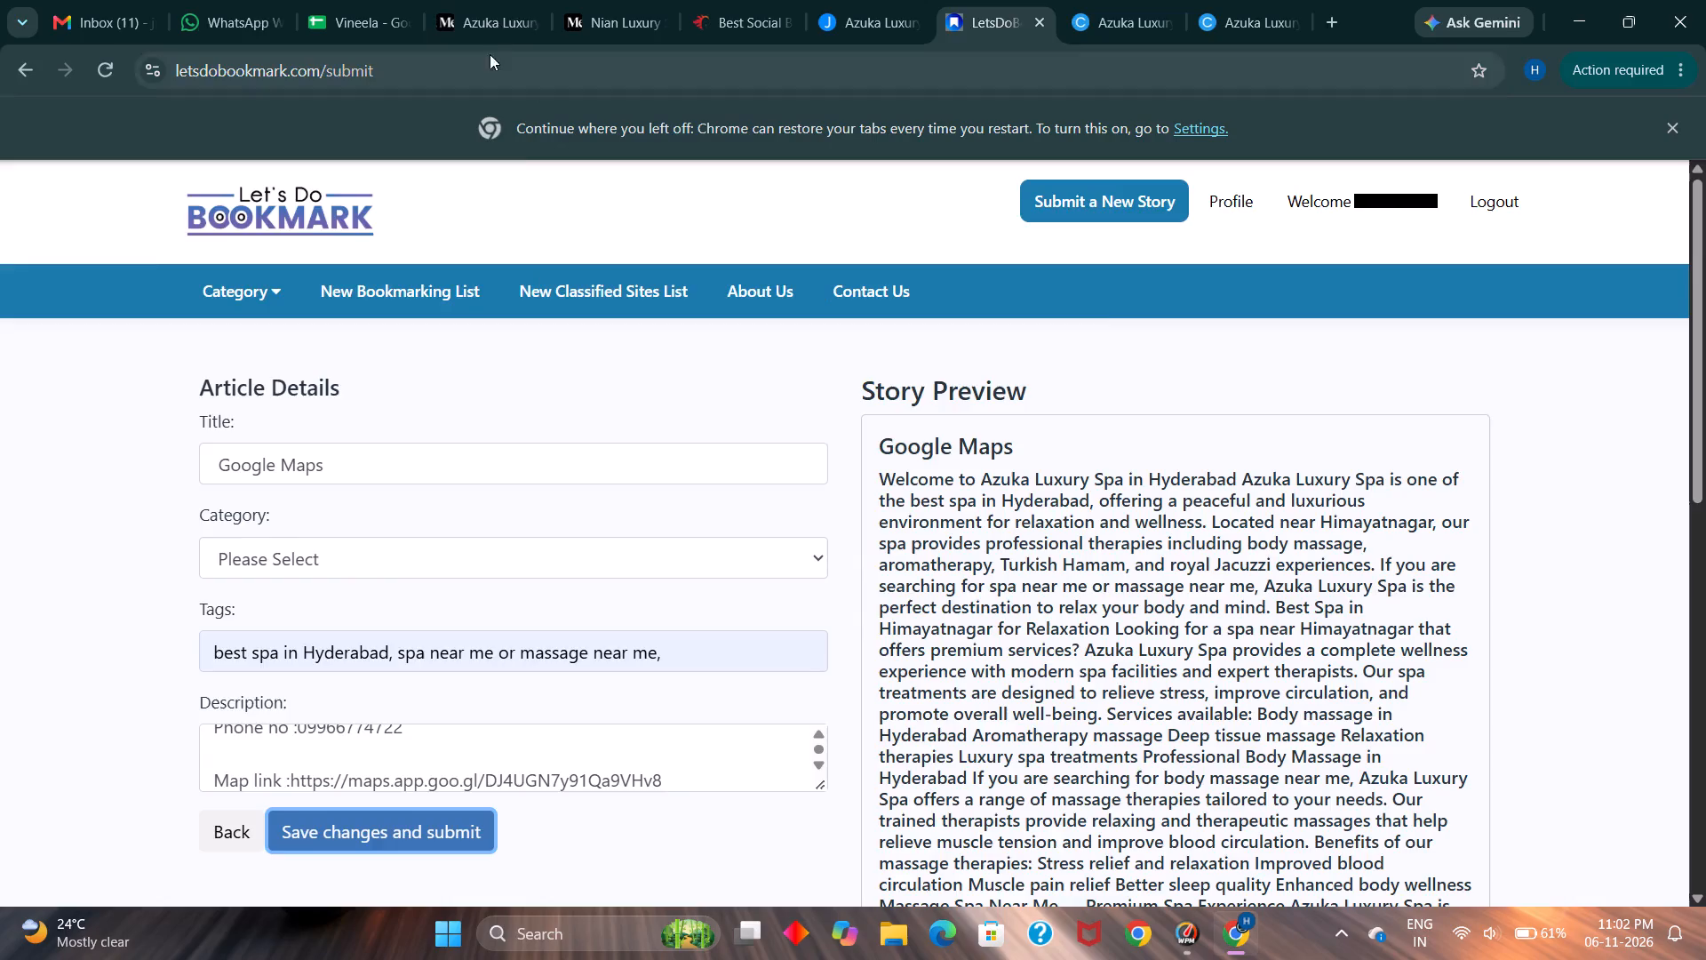
# Copy the title "Azuka Luxury Spa — Premium Spa in Hyderabad" from the Azuka Medium article.
pyautogui.click(486, 27)
pyautogui.click(482, 452)
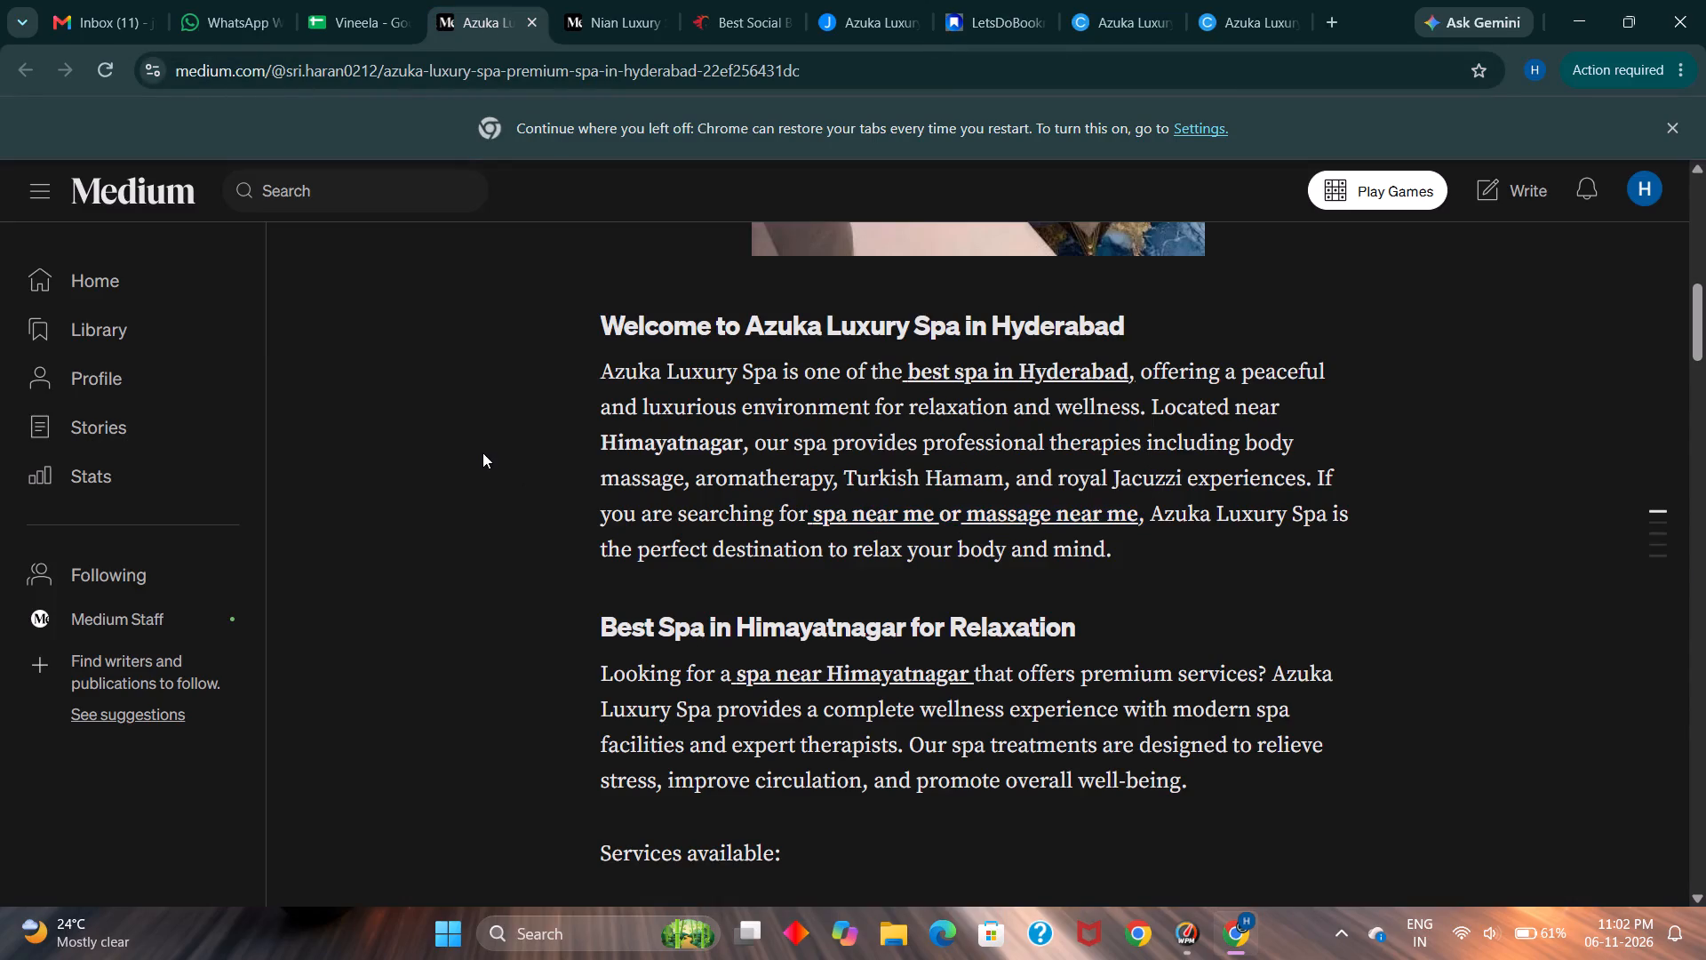
pyautogui.press('Up')
pyautogui.press('Up')
pyautogui.press('Up')
pyautogui.press('Up')
pyautogui.press('Up')
pyautogui.press('Up')
pyautogui.press('Up')
pyautogui.press('Up')
pyautogui.press('Up')
pyautogui.press('Up')
pyautogui.press('Up')
pyautogui.press('Up')
pyautogui.press('Up')
pyautogui.press('Up')
pyautogui.press('Up')
pyautogui.press('Up')
pyautogui.press('Up')
pyautogui.press('Up')
pyautogui.press('Up')
pyautogui.press('Up')
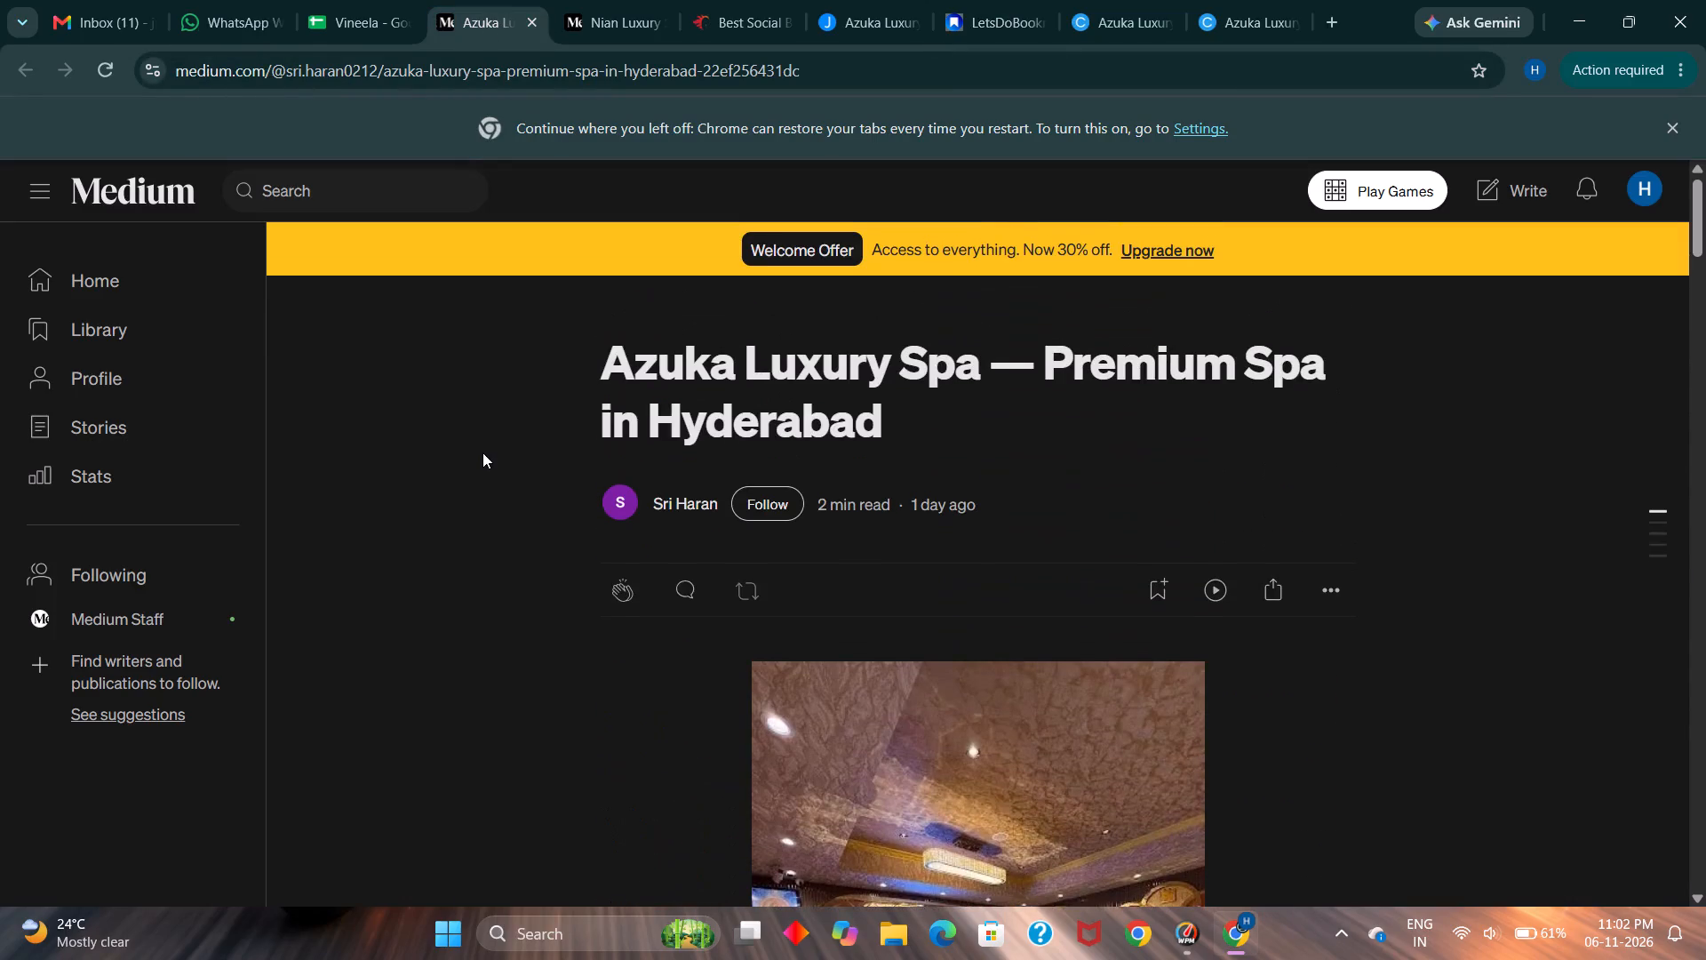
pyautogui.tripleClick(753, 394)
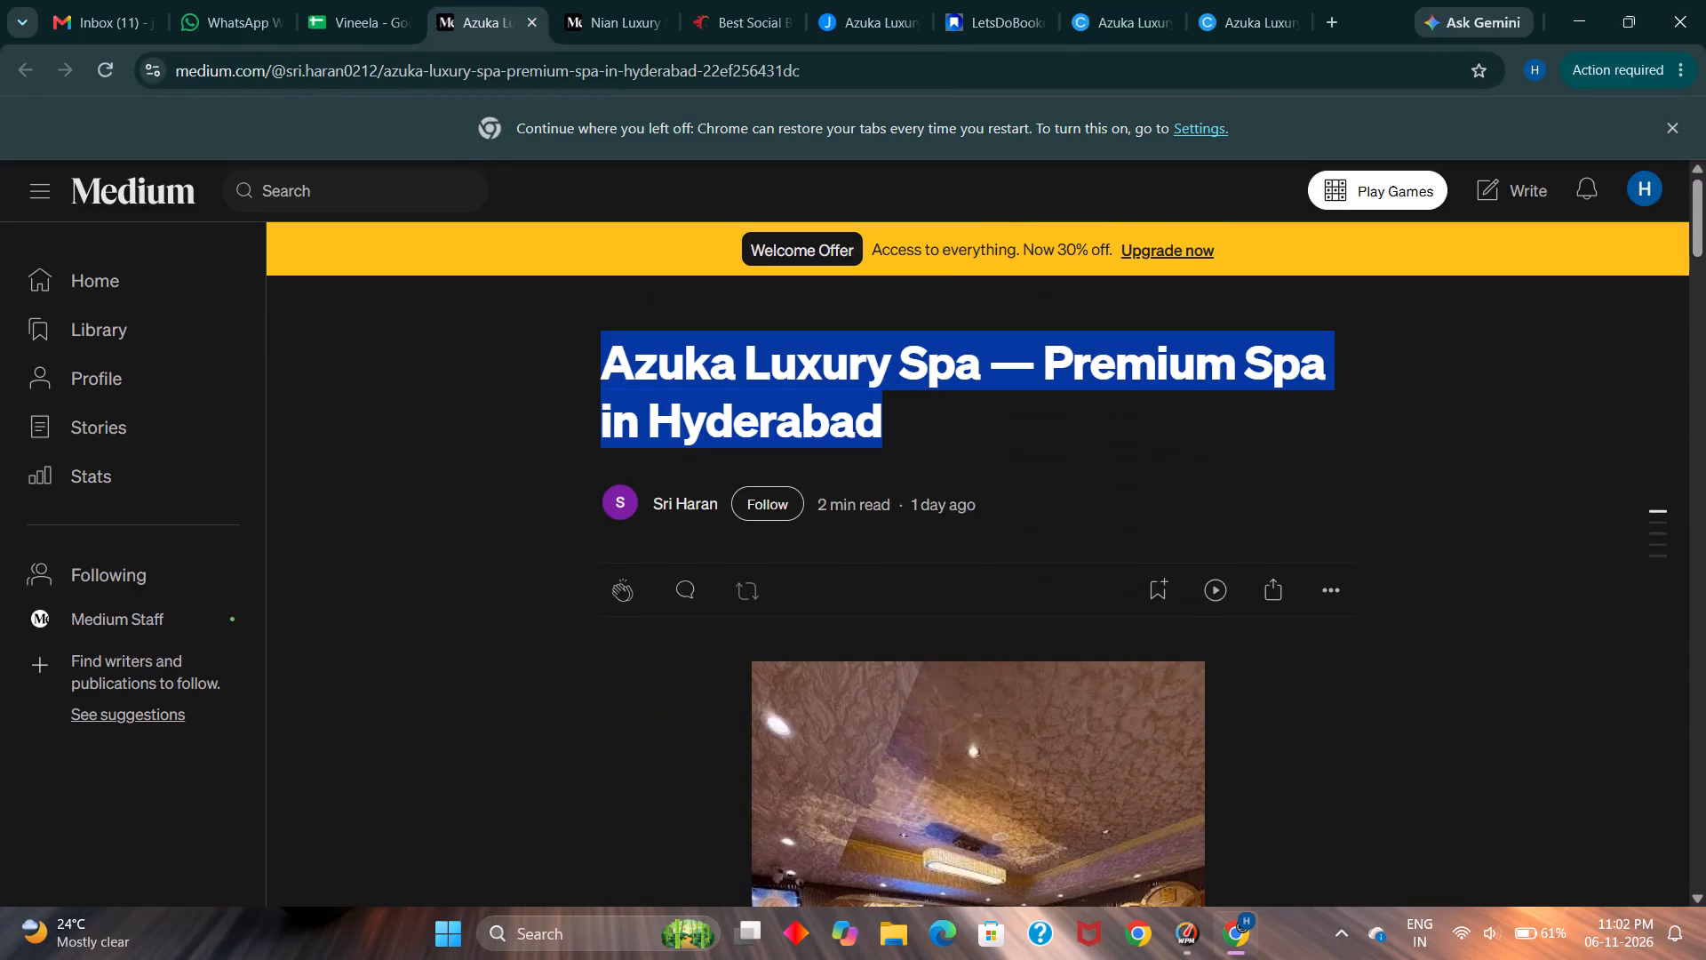
pyautogui.hotkey('ctrl', 'c')
# Replace the letsdobookmark.com story's Title with "Azuka Luxury Spa — Premium Spa in Hyderabad" and try to save and submit it.
pyautogui.click(461, 20)
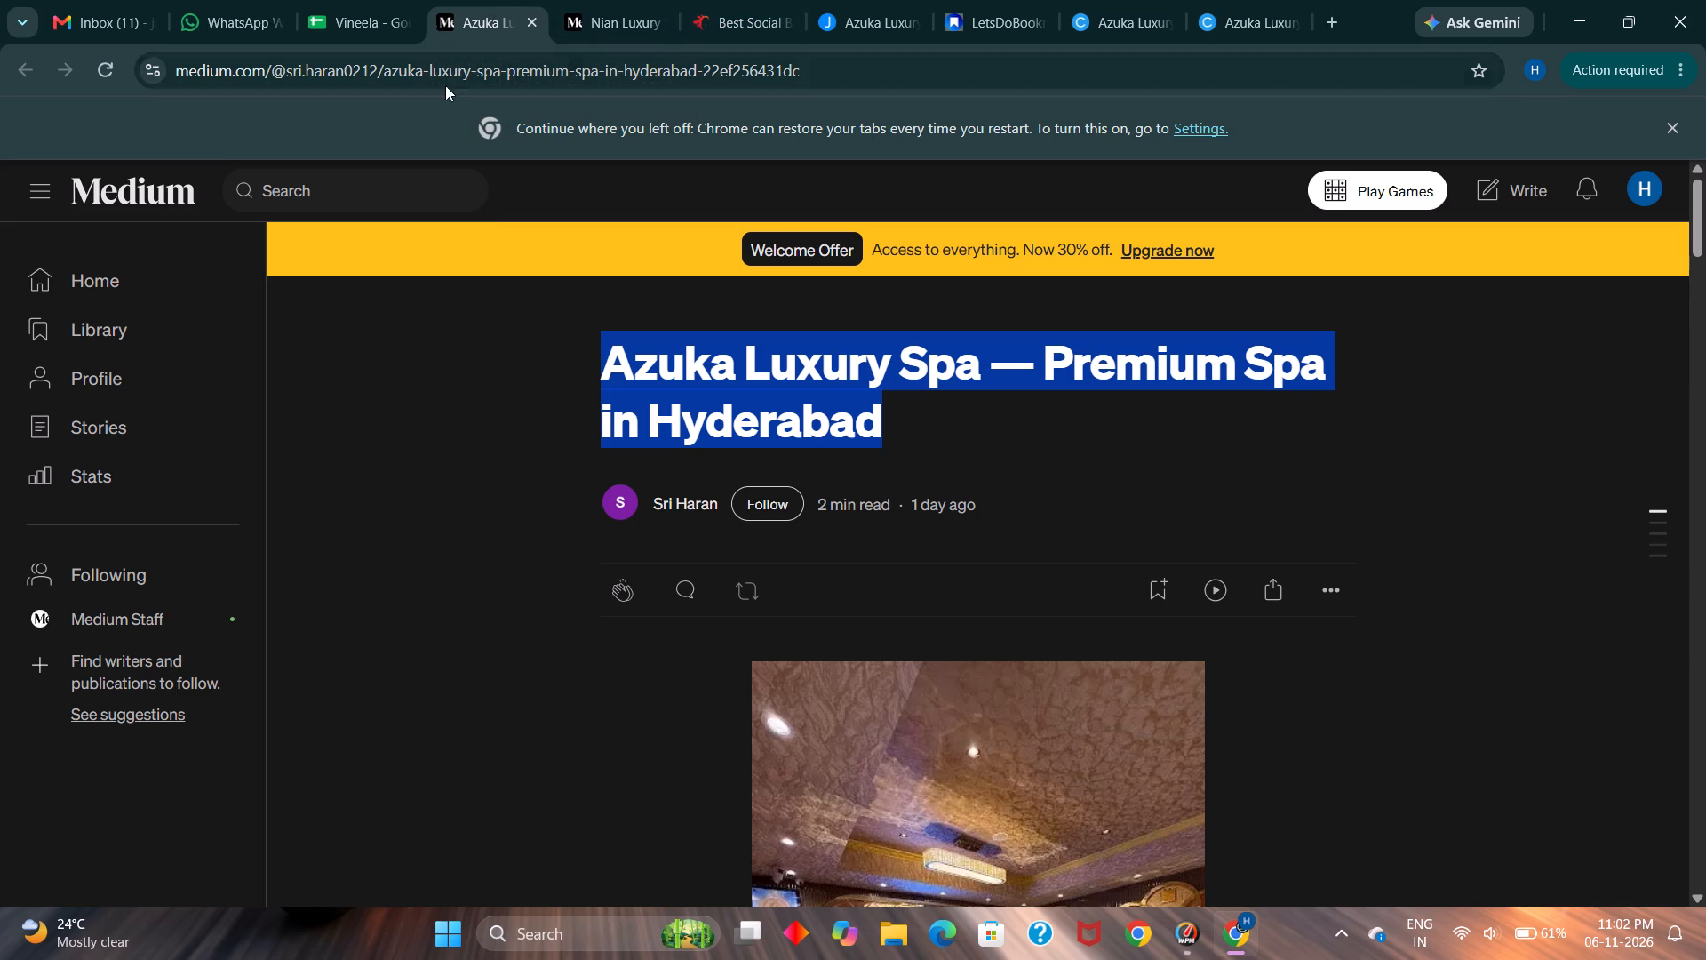
pyautogui.click(612, 18)
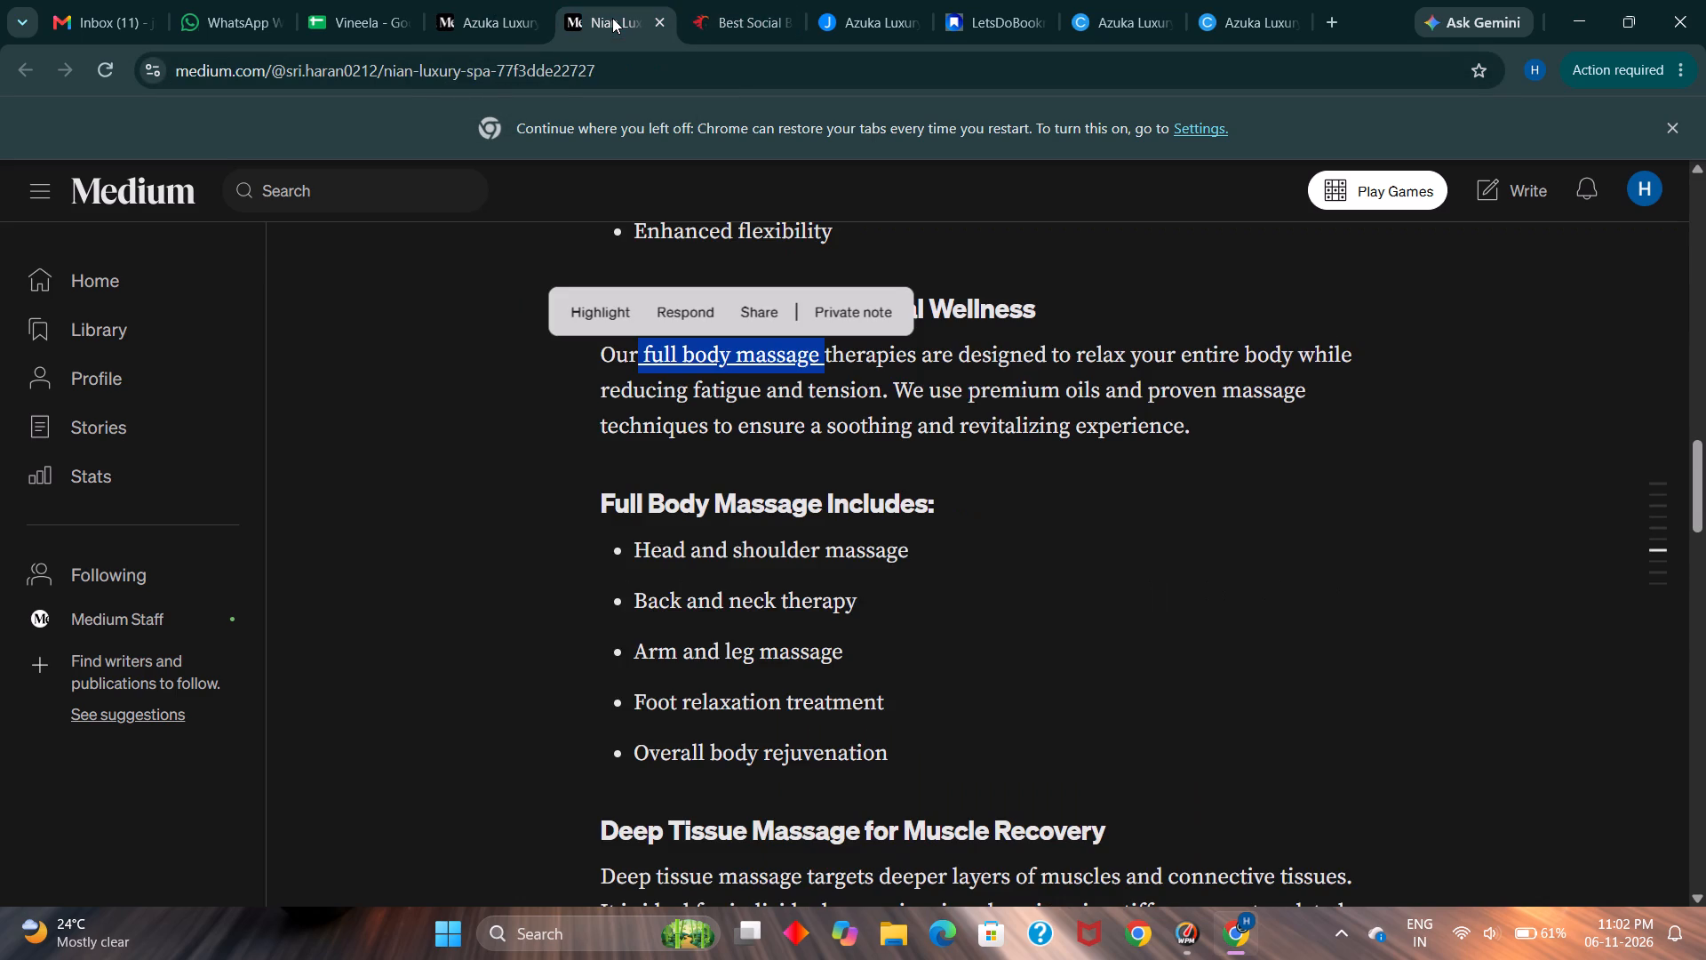
pyautogui.click(841, 20)
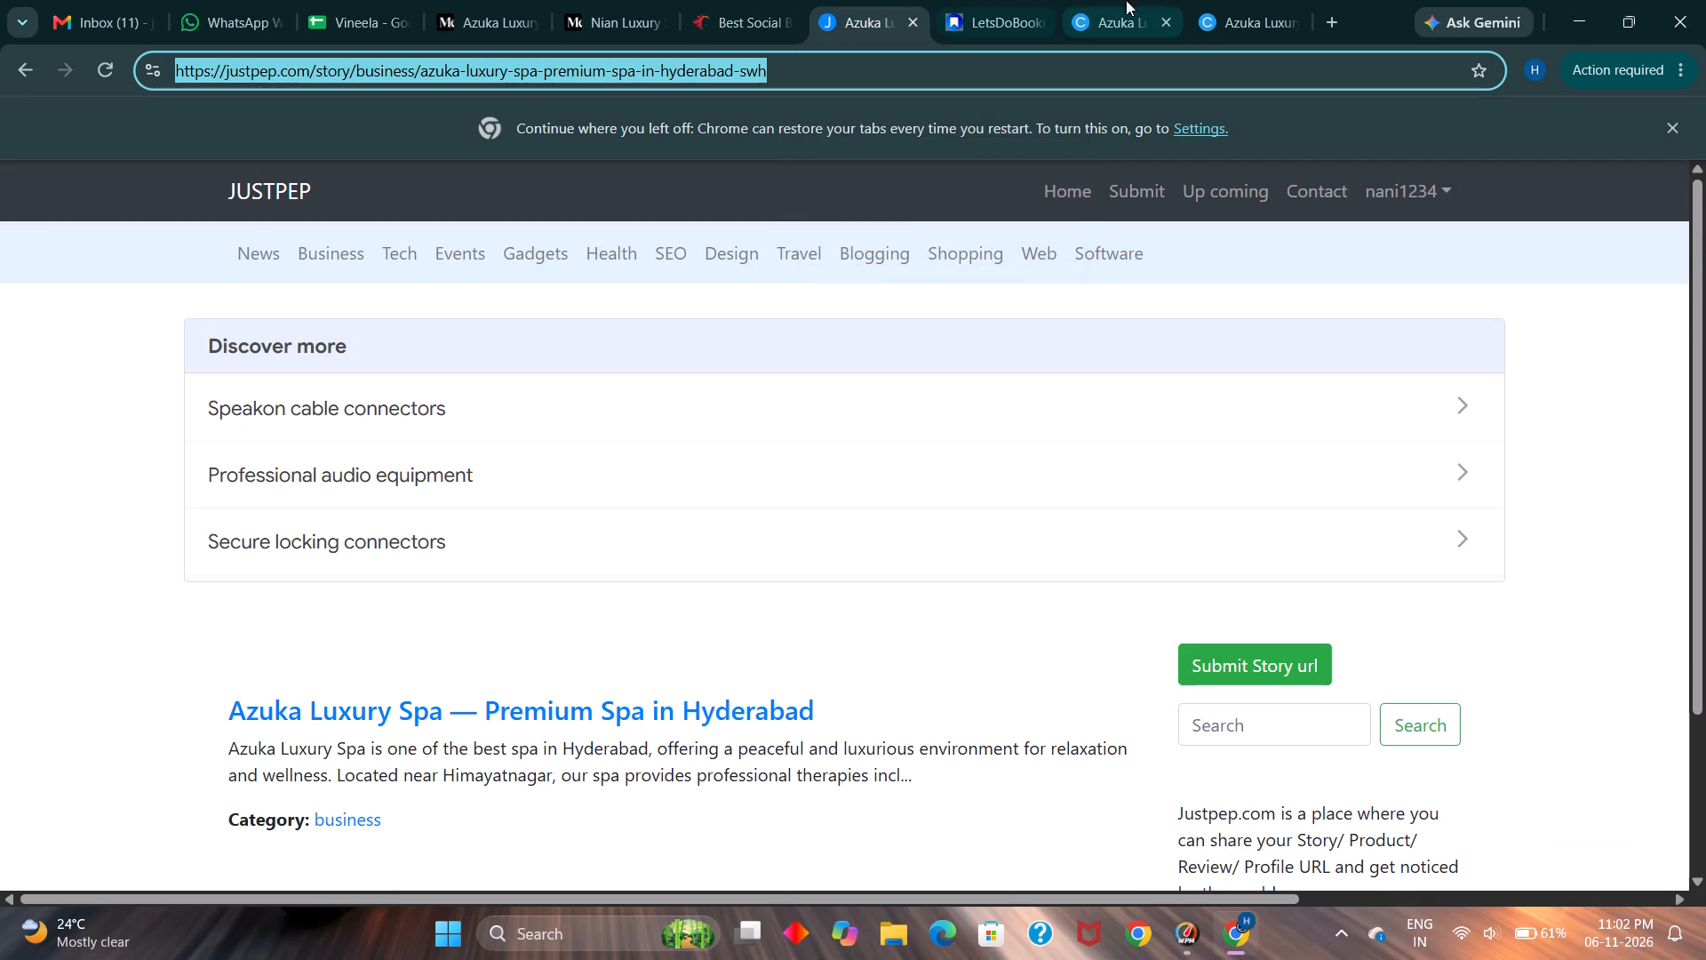
pyautogui.click(1225, 19)
pyautogui.click(977, 21)
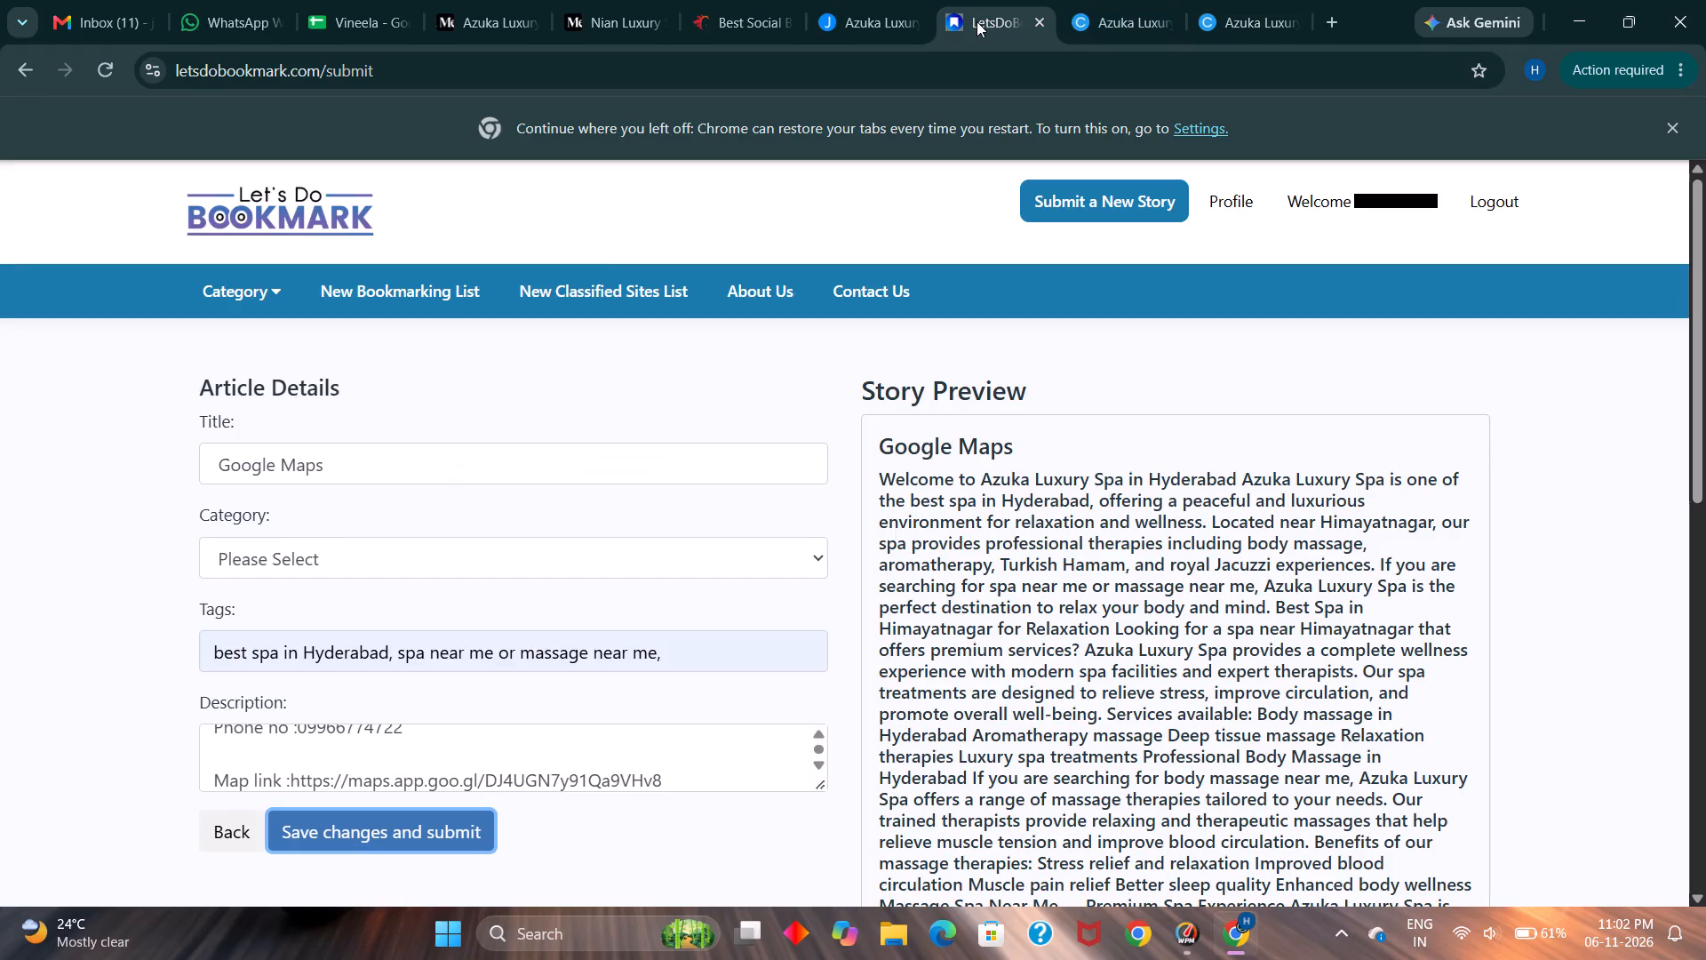
pyautogui.moveTo(379, 462); pyautogui.dragTo(202, 472)
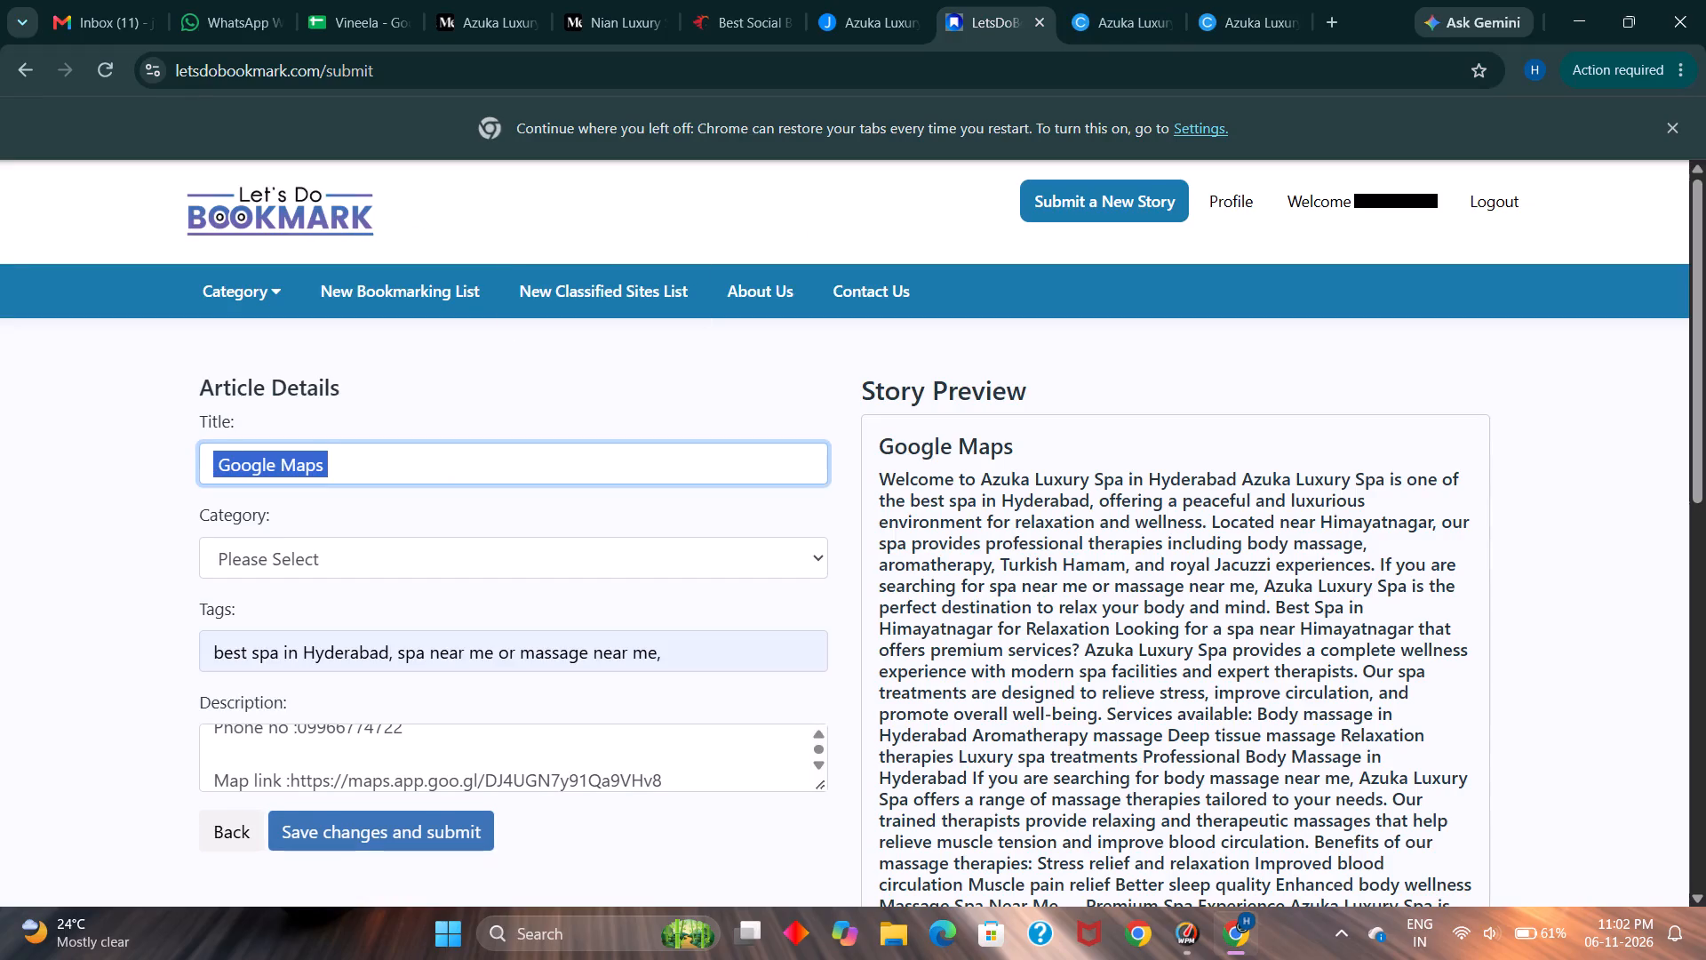
pyautogui.press('BackSpace')
pyautogui.hotkey('ctrl', 'v')
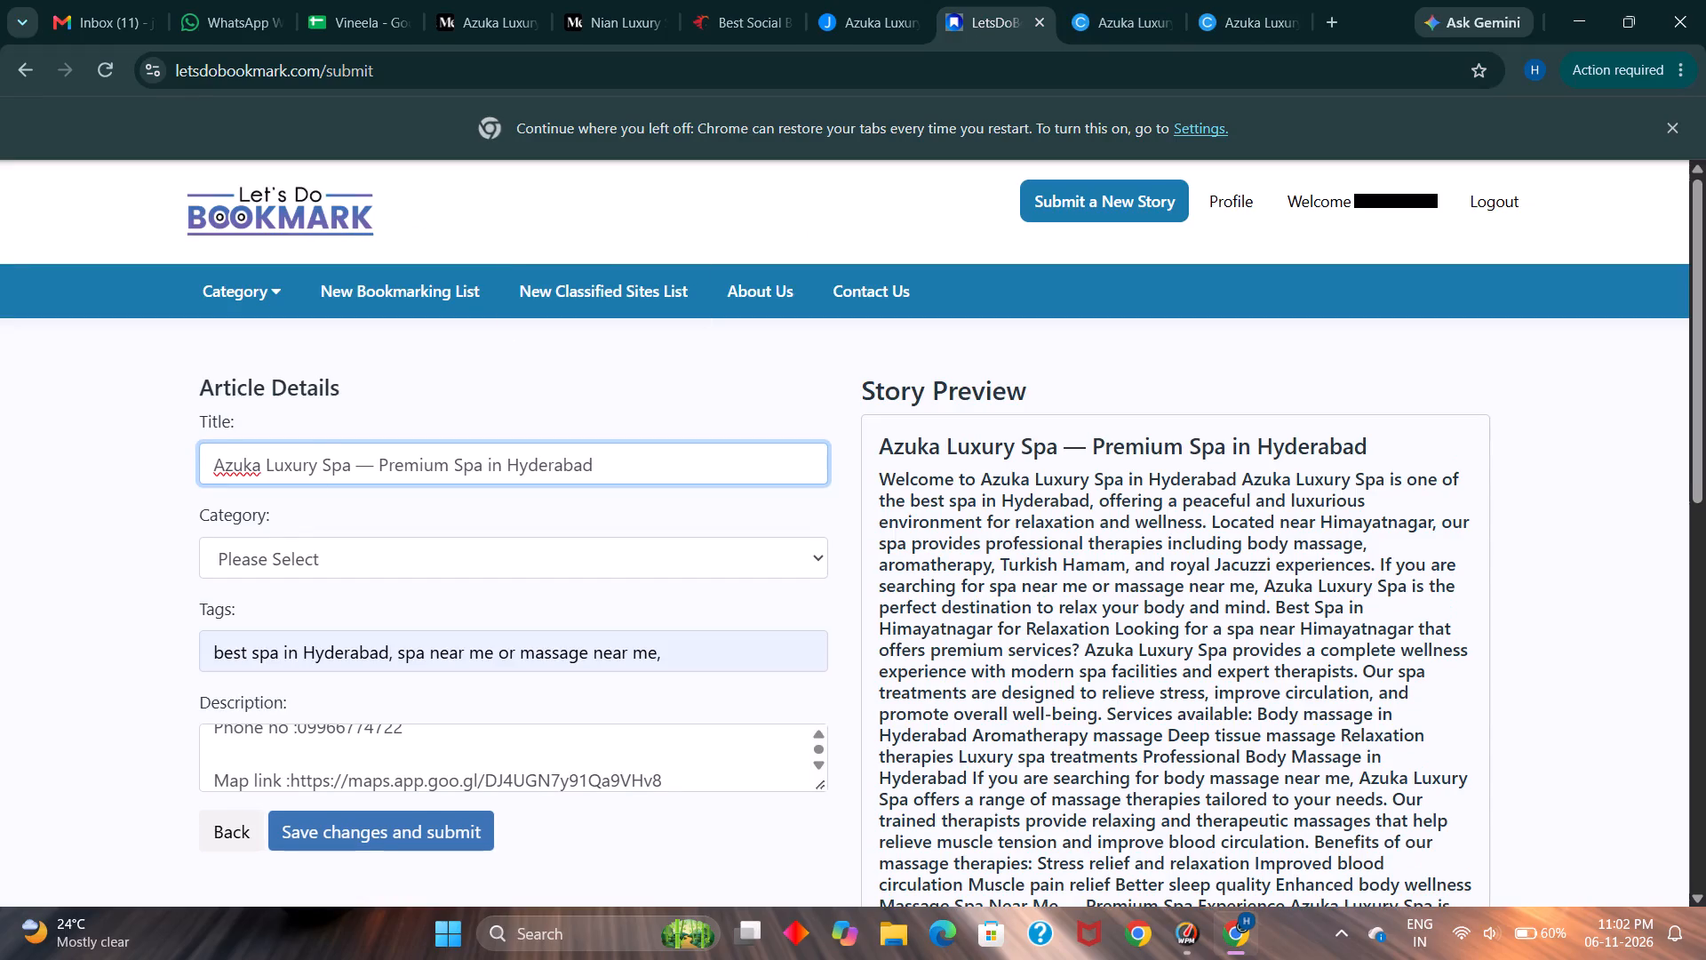
pyautogui.click(466, 824)
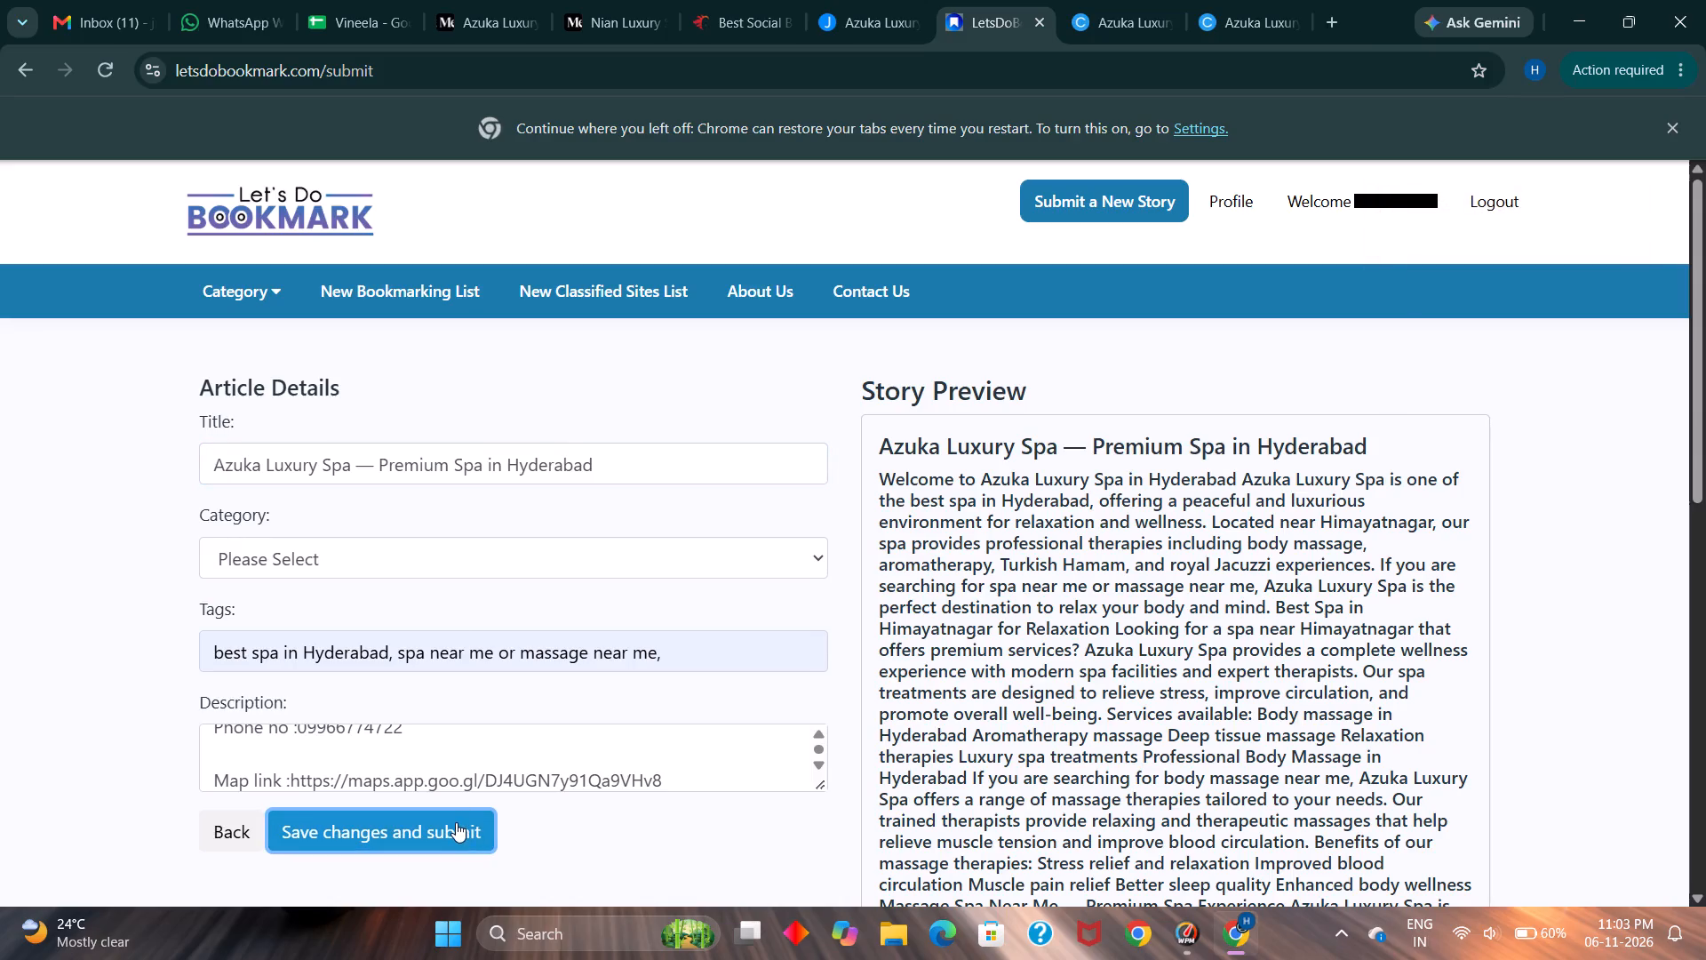
pyautogui.click(456, 822)
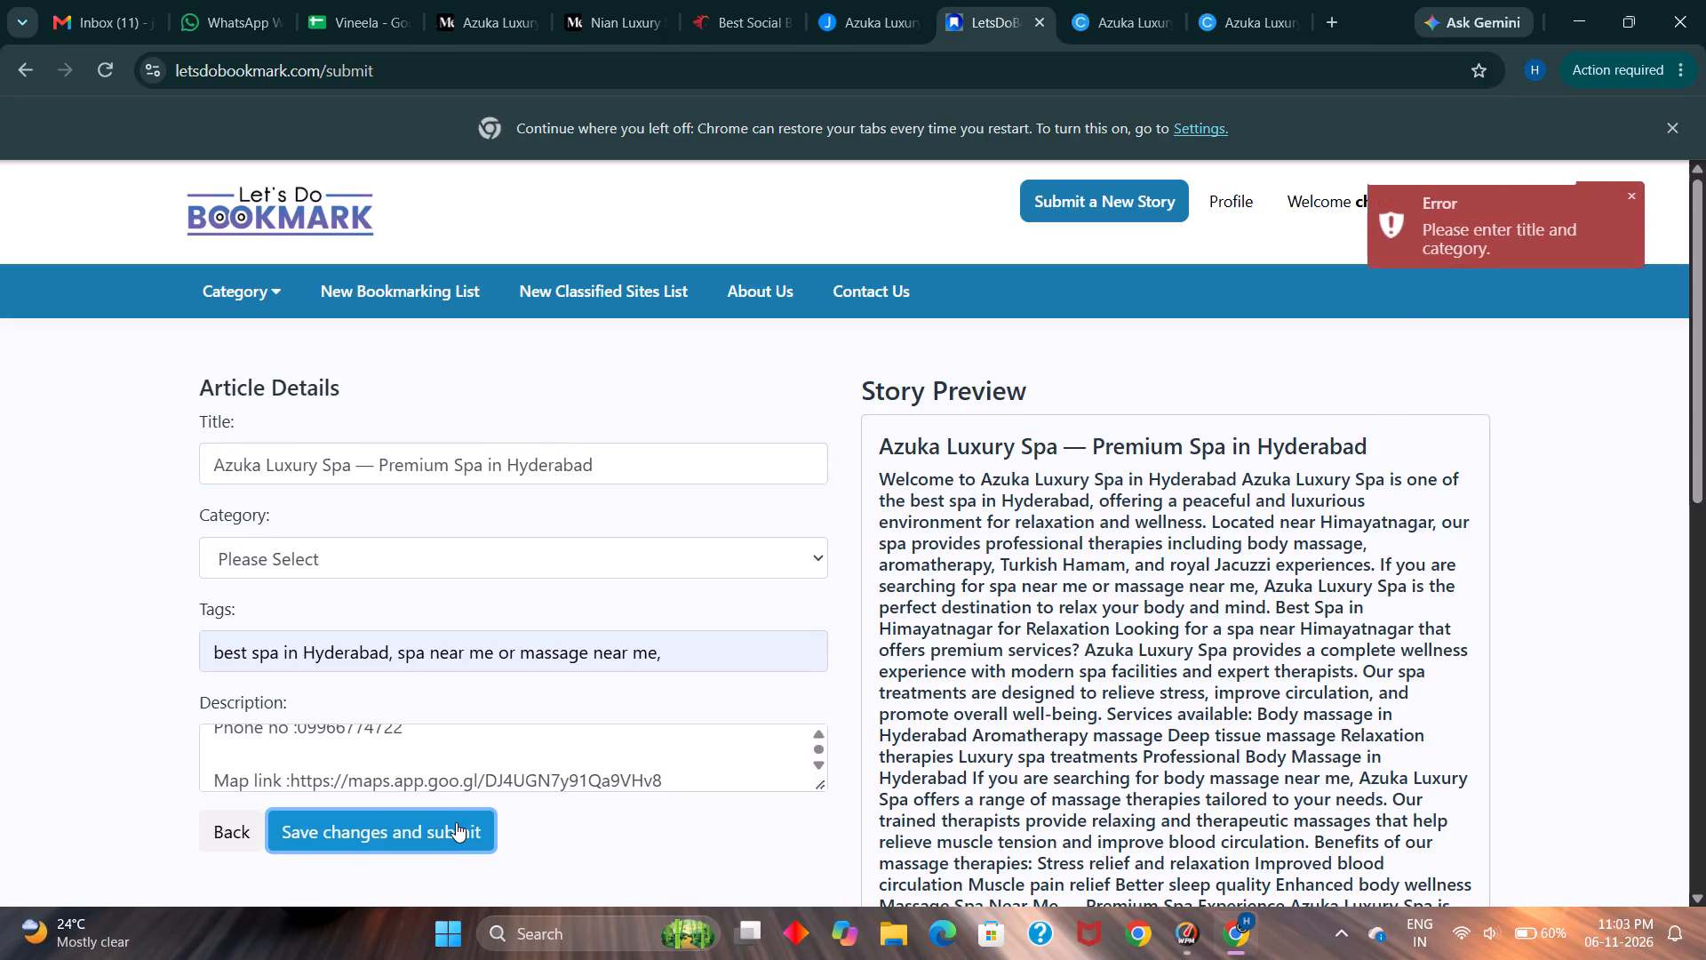
pyautogui.click(456, 822)
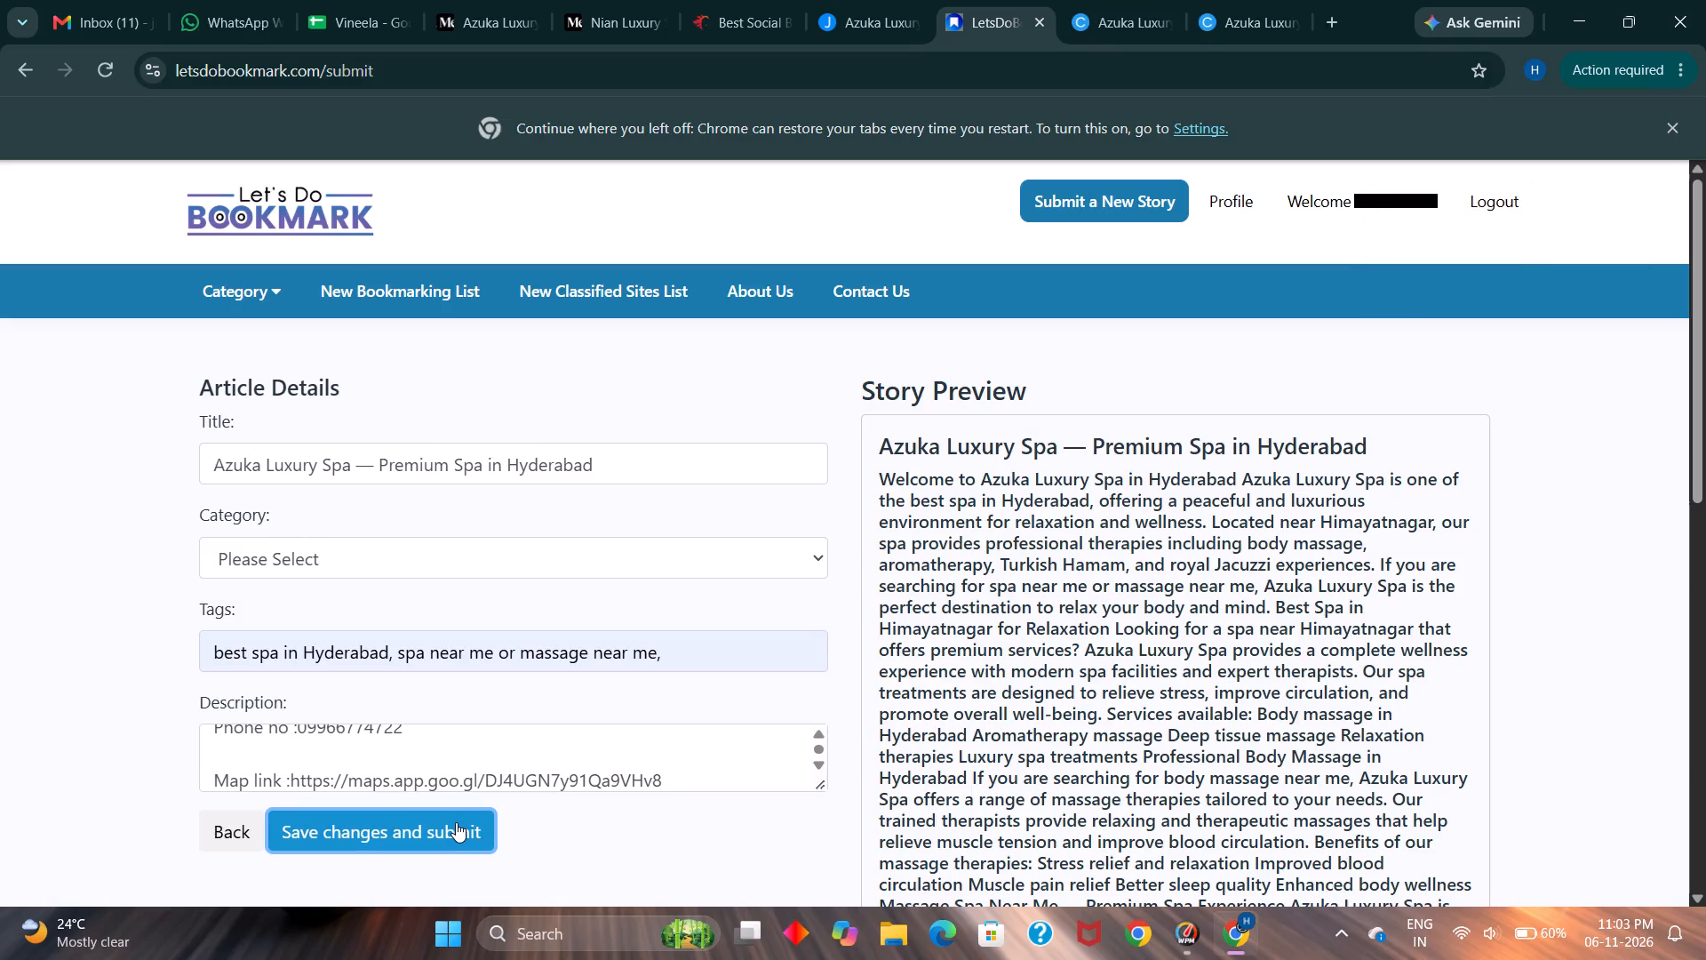
# Set the letsdobookmark.com story's Category to Business, save the details and submit the story.
pyautogui.click(340, 561)
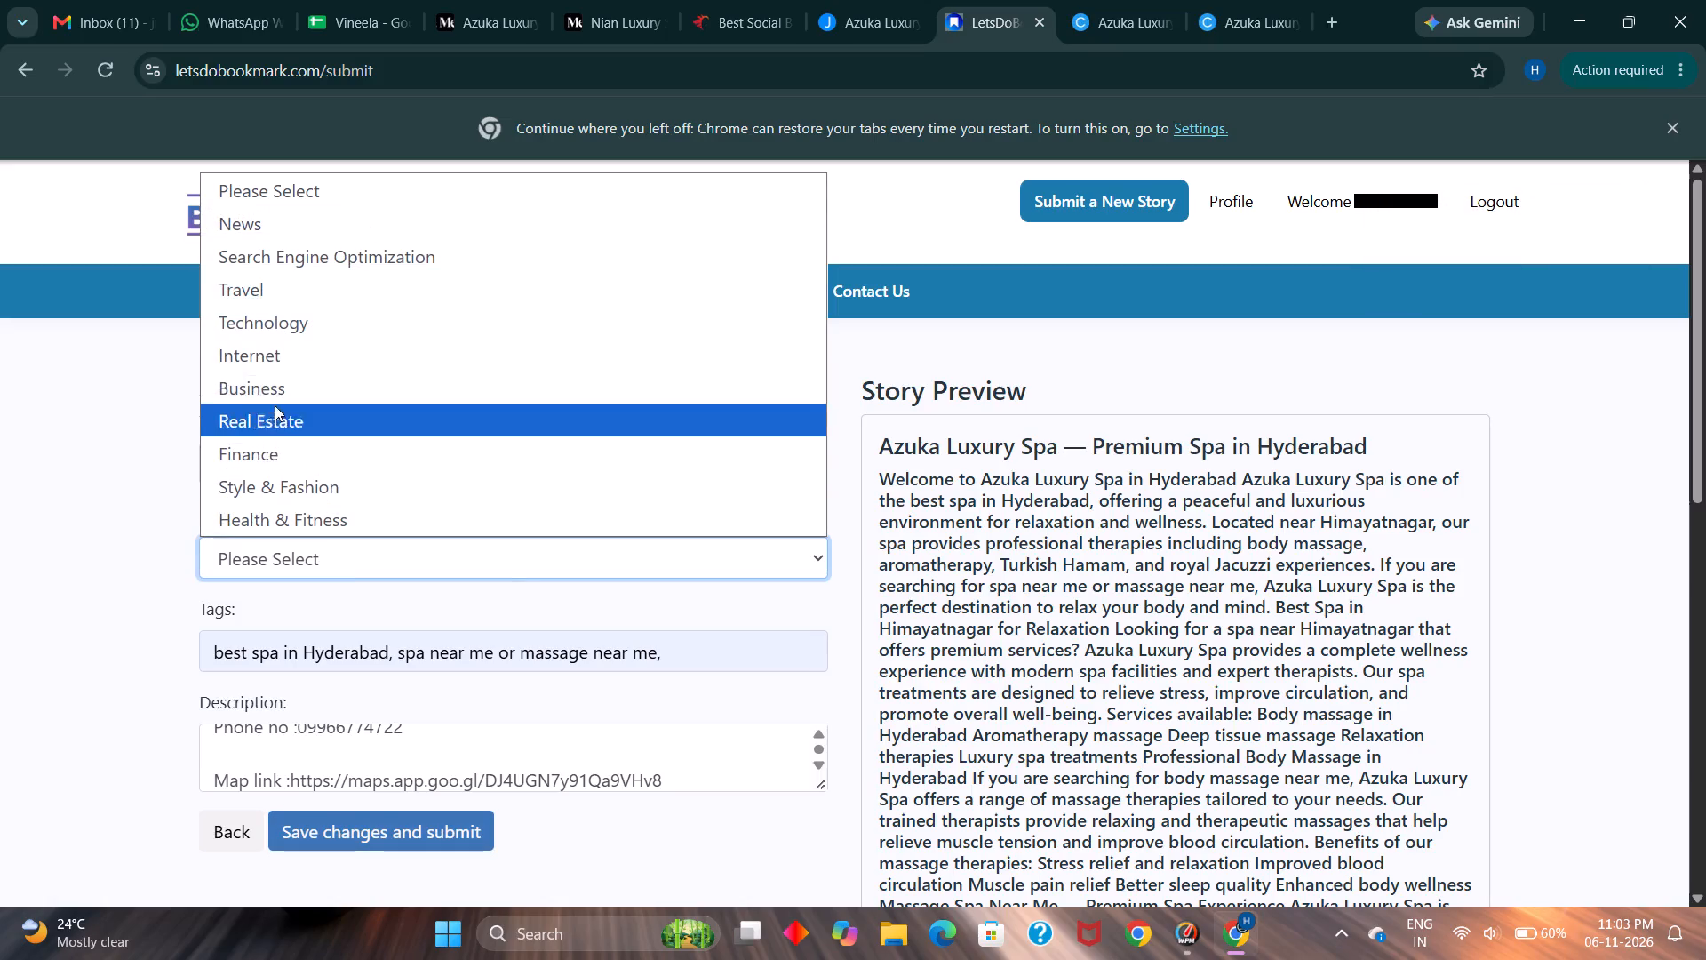
pyautogui.click(275, 401)
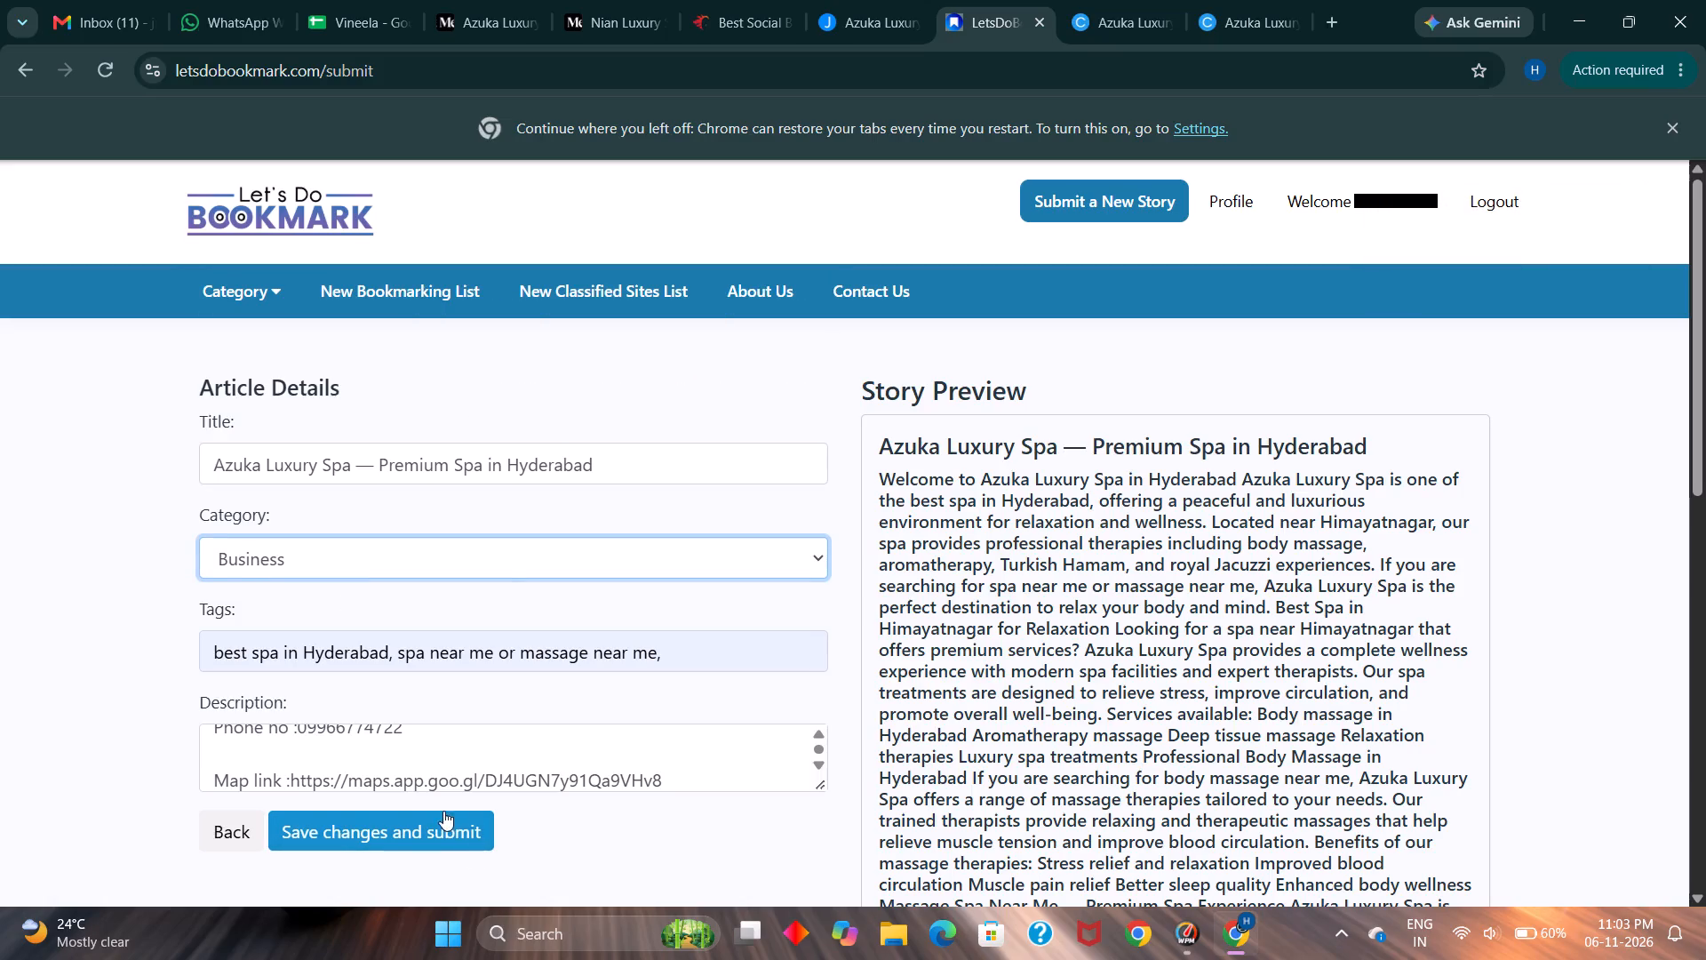
pyautogui.click(471, 832)
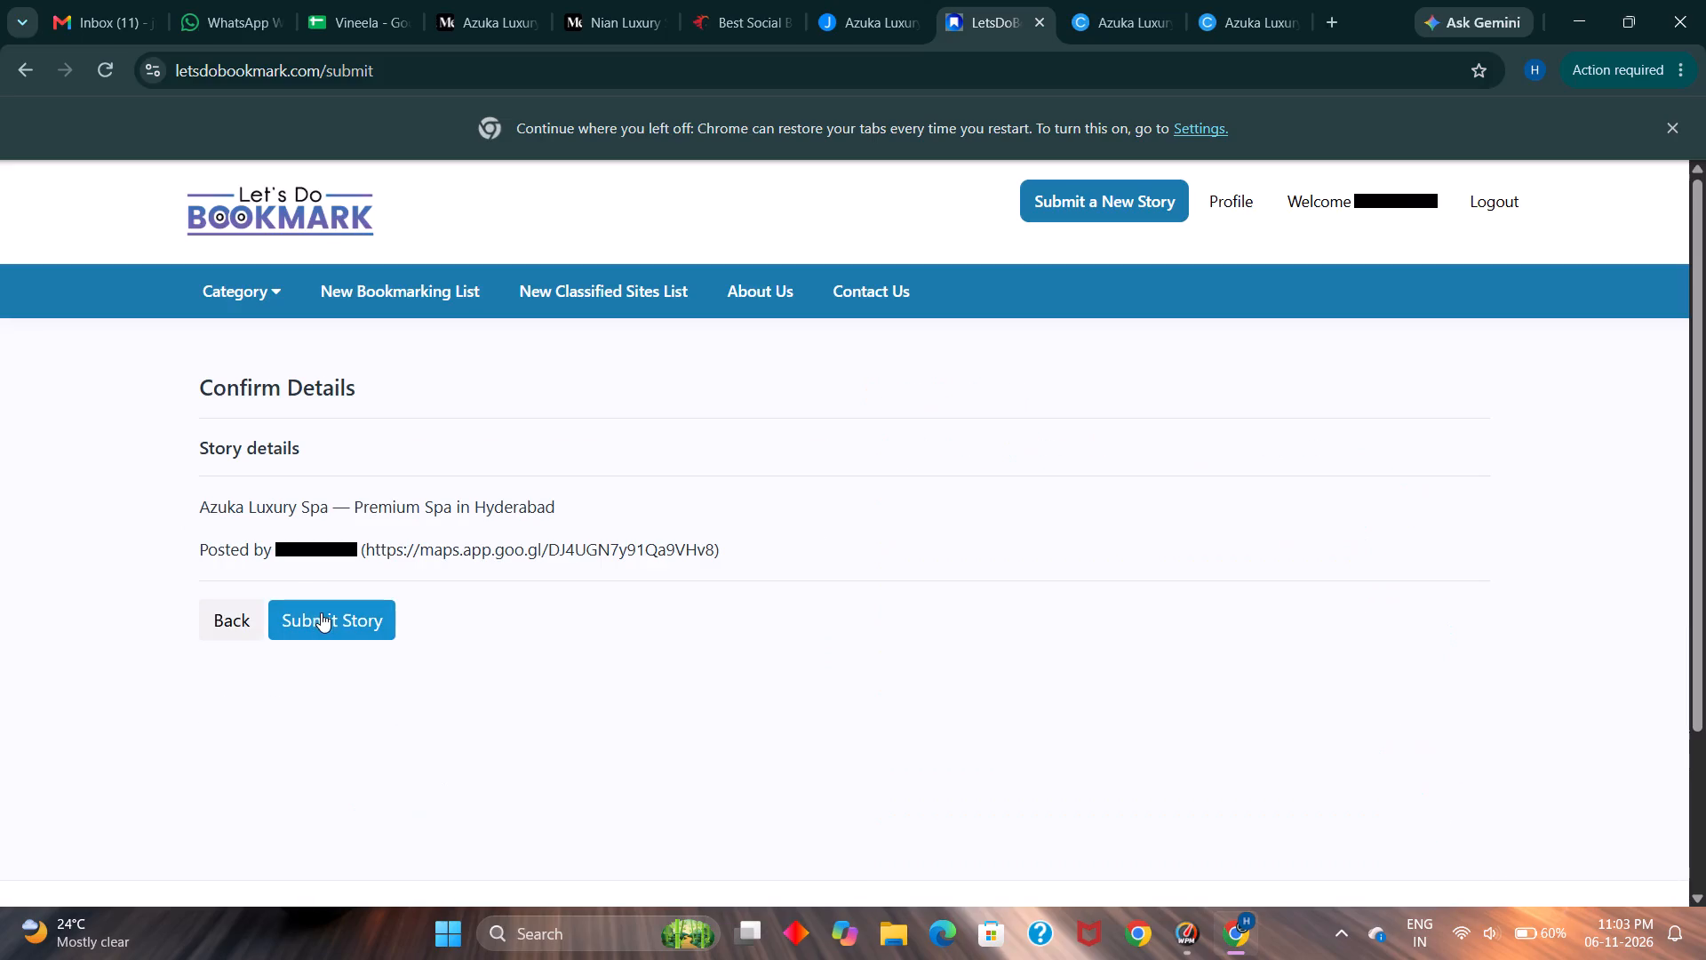
pyautogui.click(321, 612)
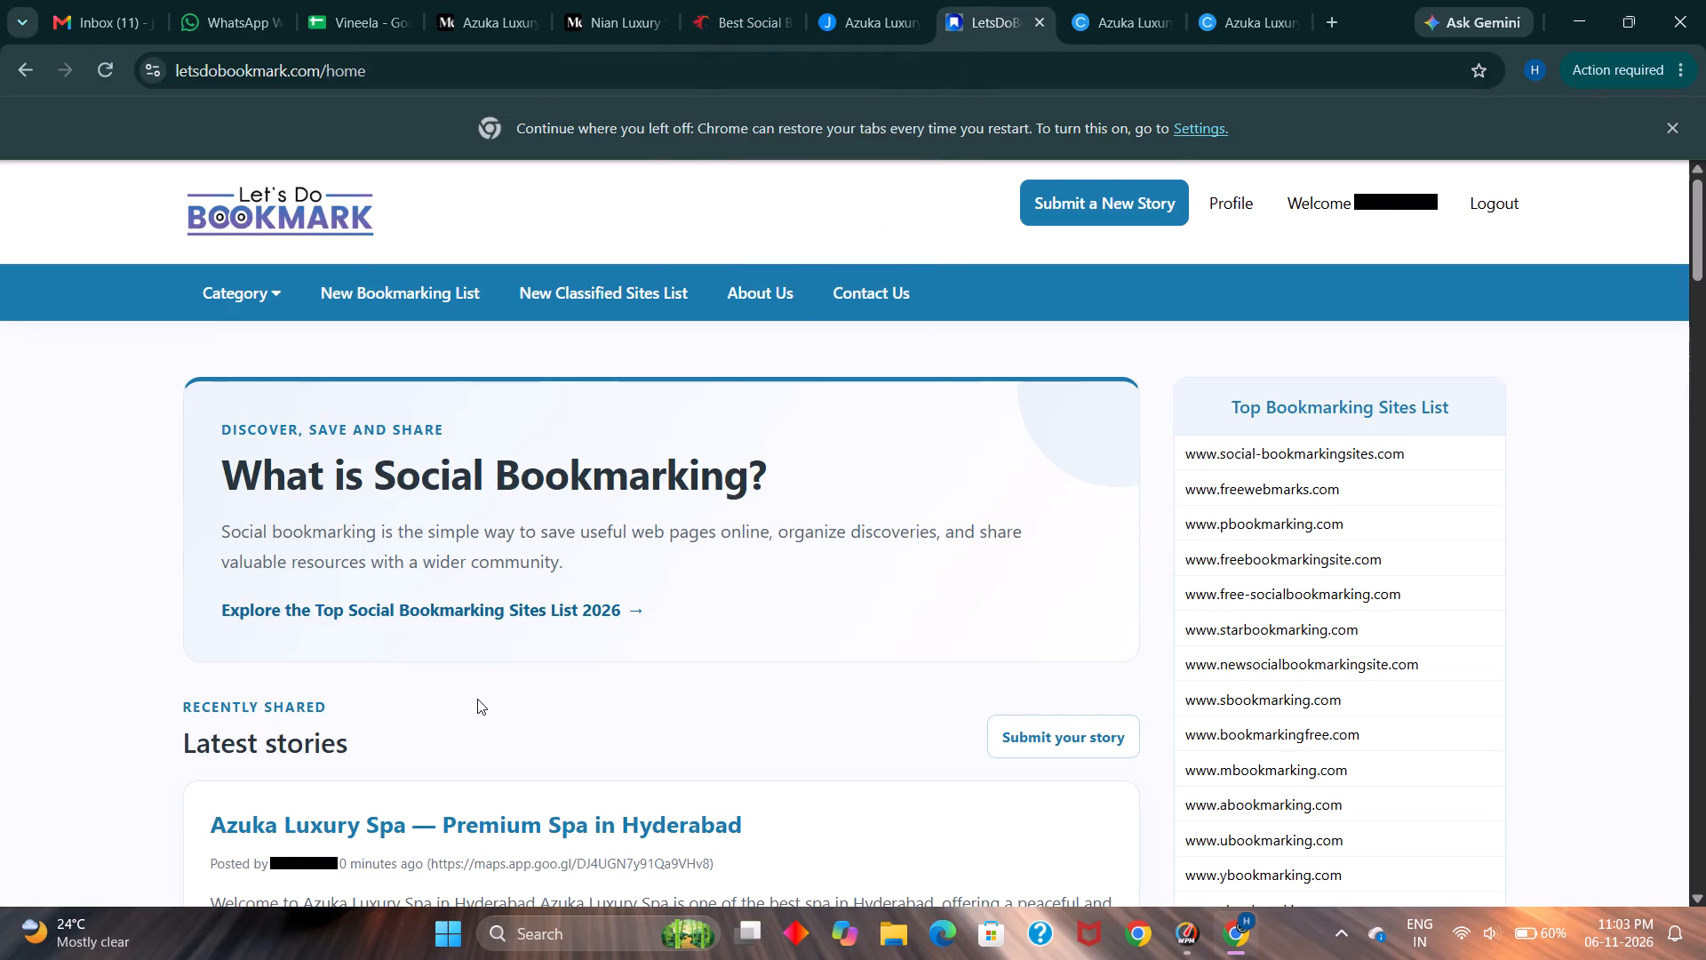
# Open the published Azuka Luxury Spa story from the latest stories on letsdobookmark.com.
pyautogui.press('Down')
pyautogui.press('Down')
pyautogui.press('Down')
pyautogui.press('Down')
pyautogui.press('Down')
pyautogui.press('Down')
pyautogui.press('Down')
pyautogui.press('Down')
pyautogui.press('Down')
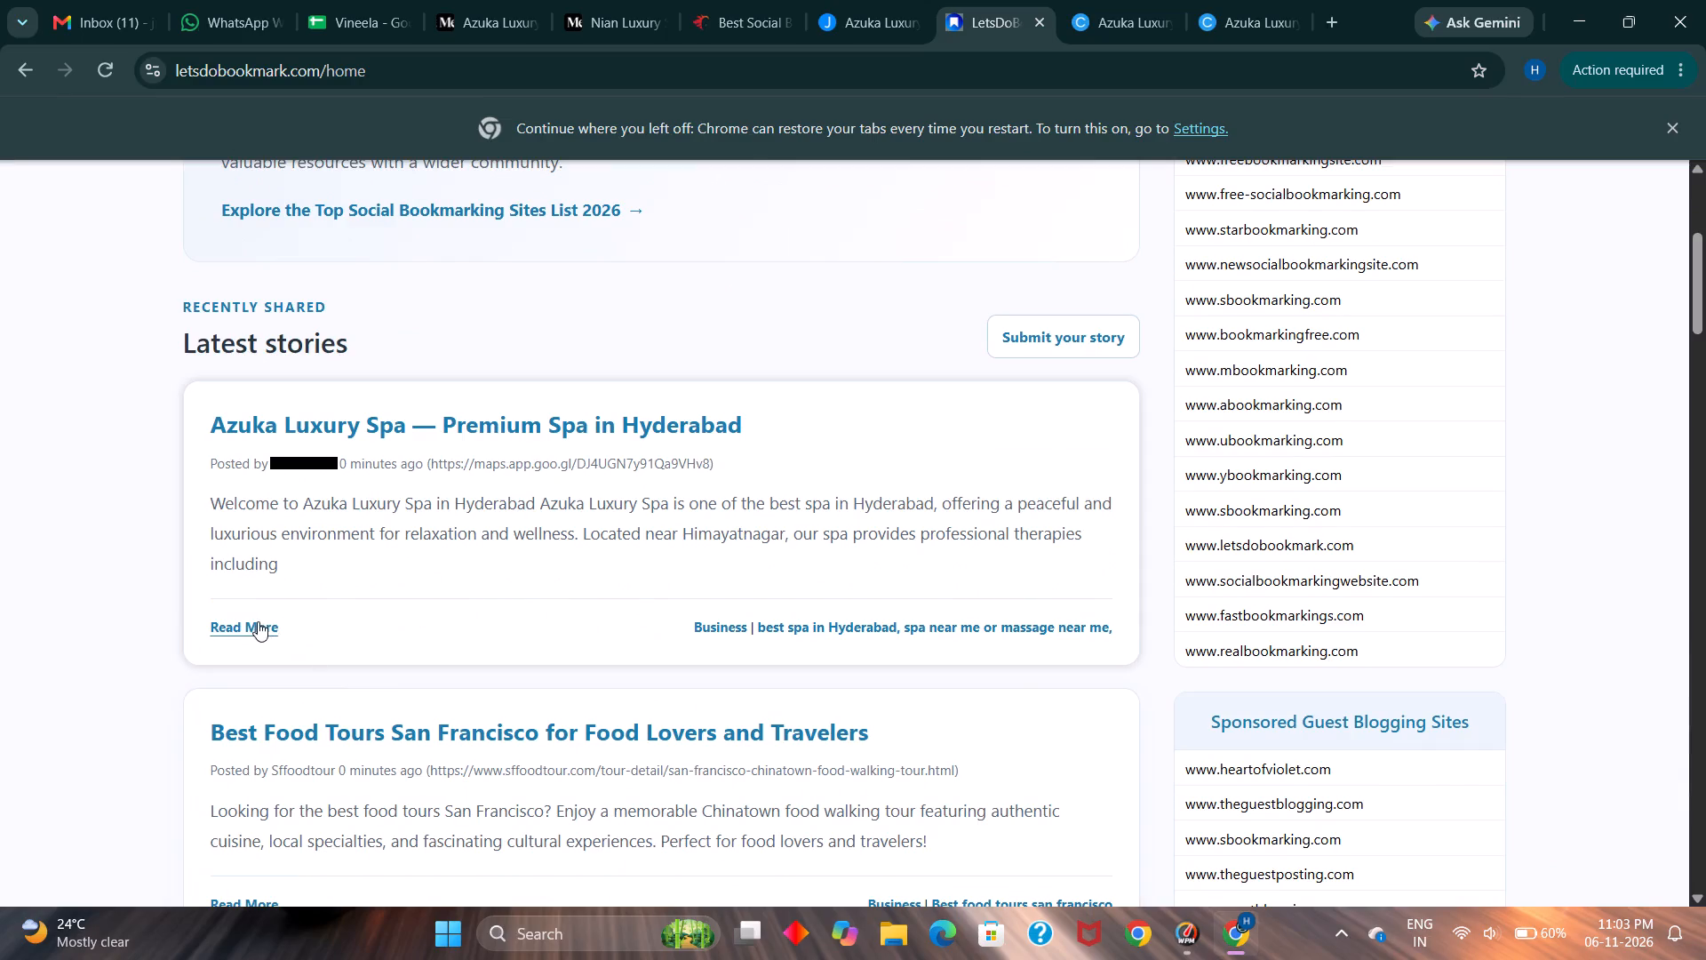
pyautogui.click(256, 621)
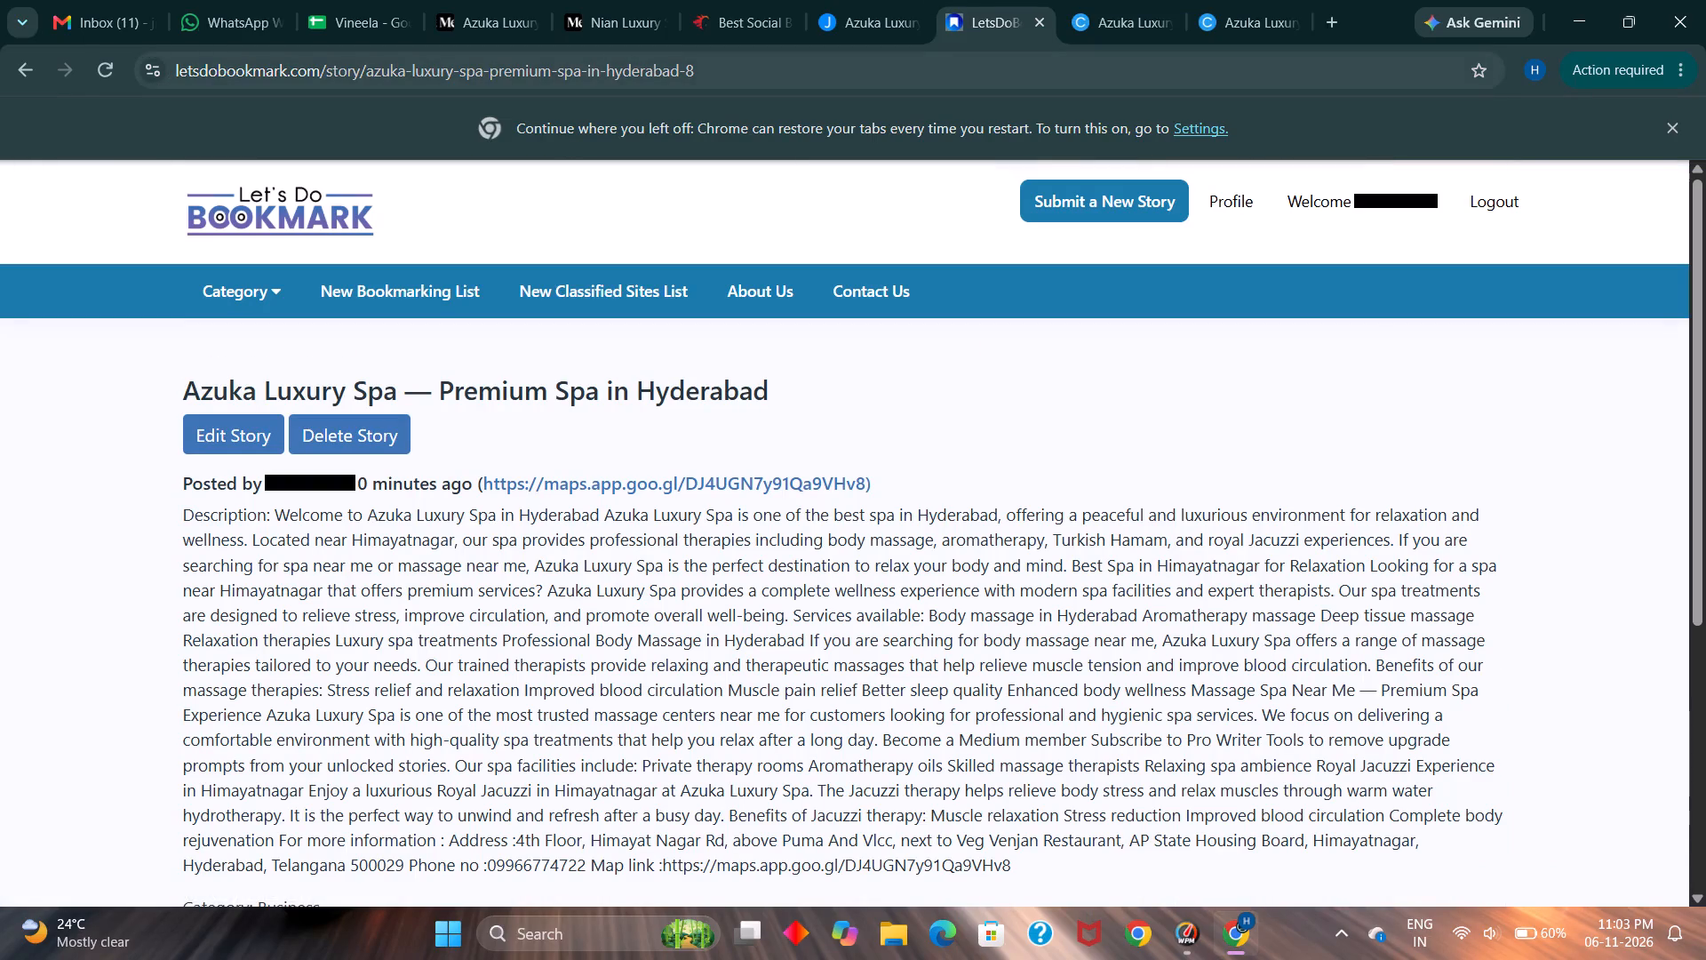
# Record the published letsdobookmark.com story link in cell A8 of the Azuka luxury spa GMB sheet, non-bold at font size 11.
pyautogui.tripleClick(733, 74)
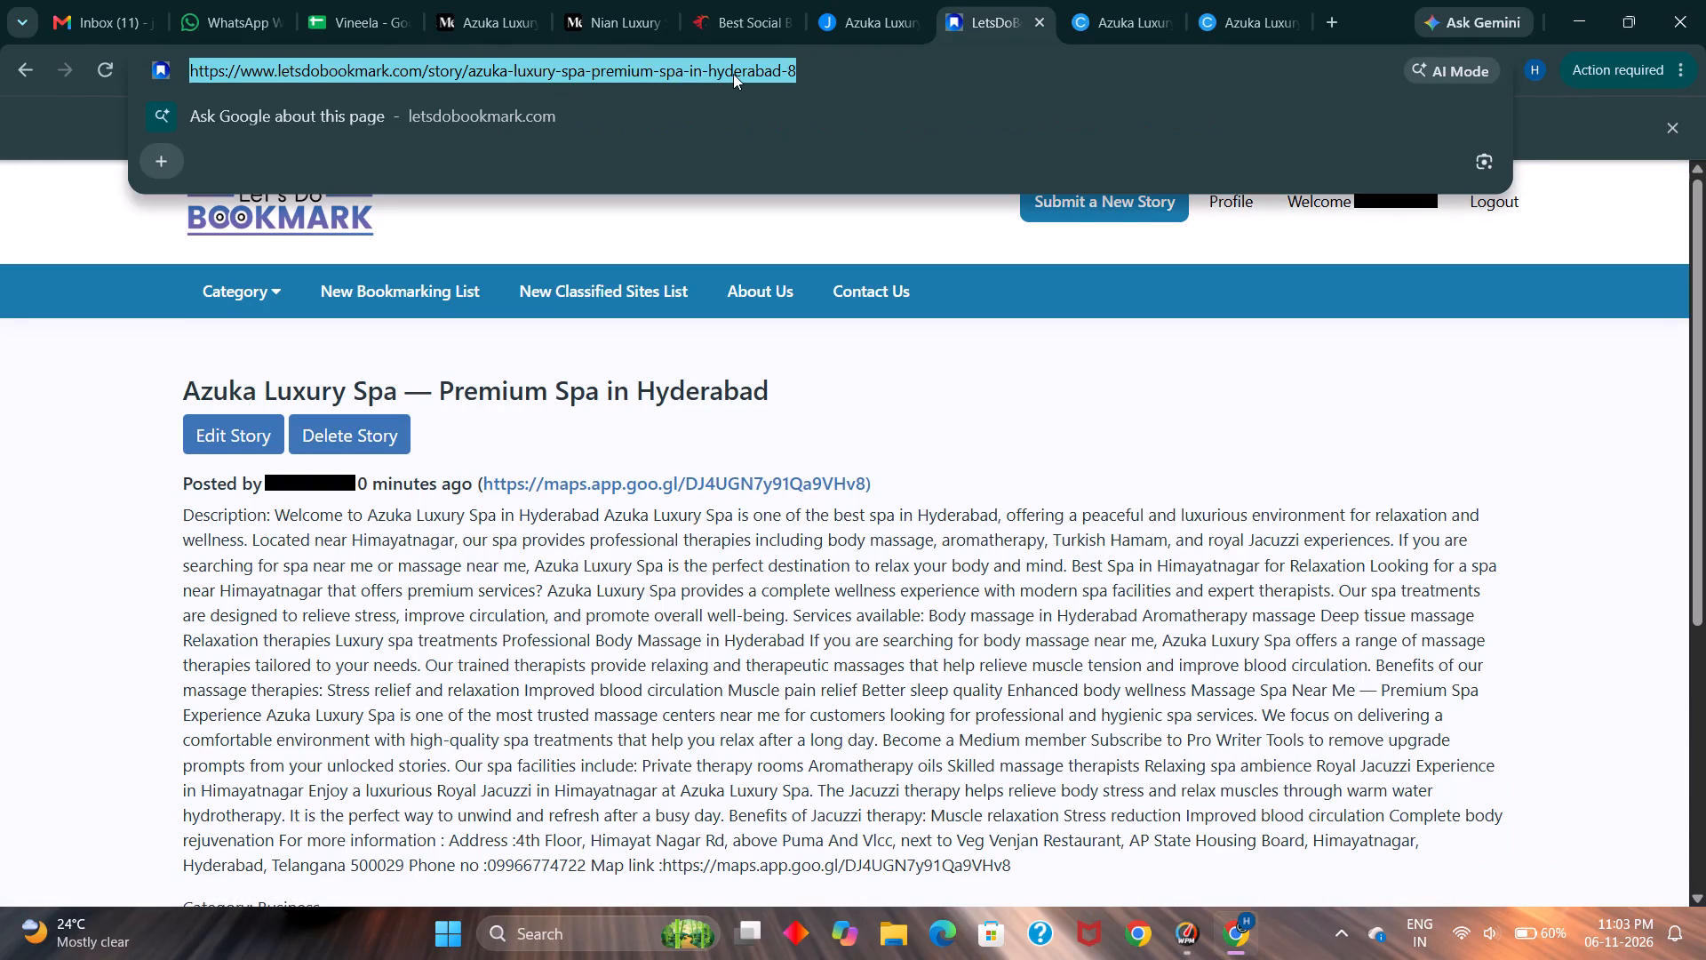
pyautogui.hotkey('ctrl', 'c')
pyautogui.click(360, 19)
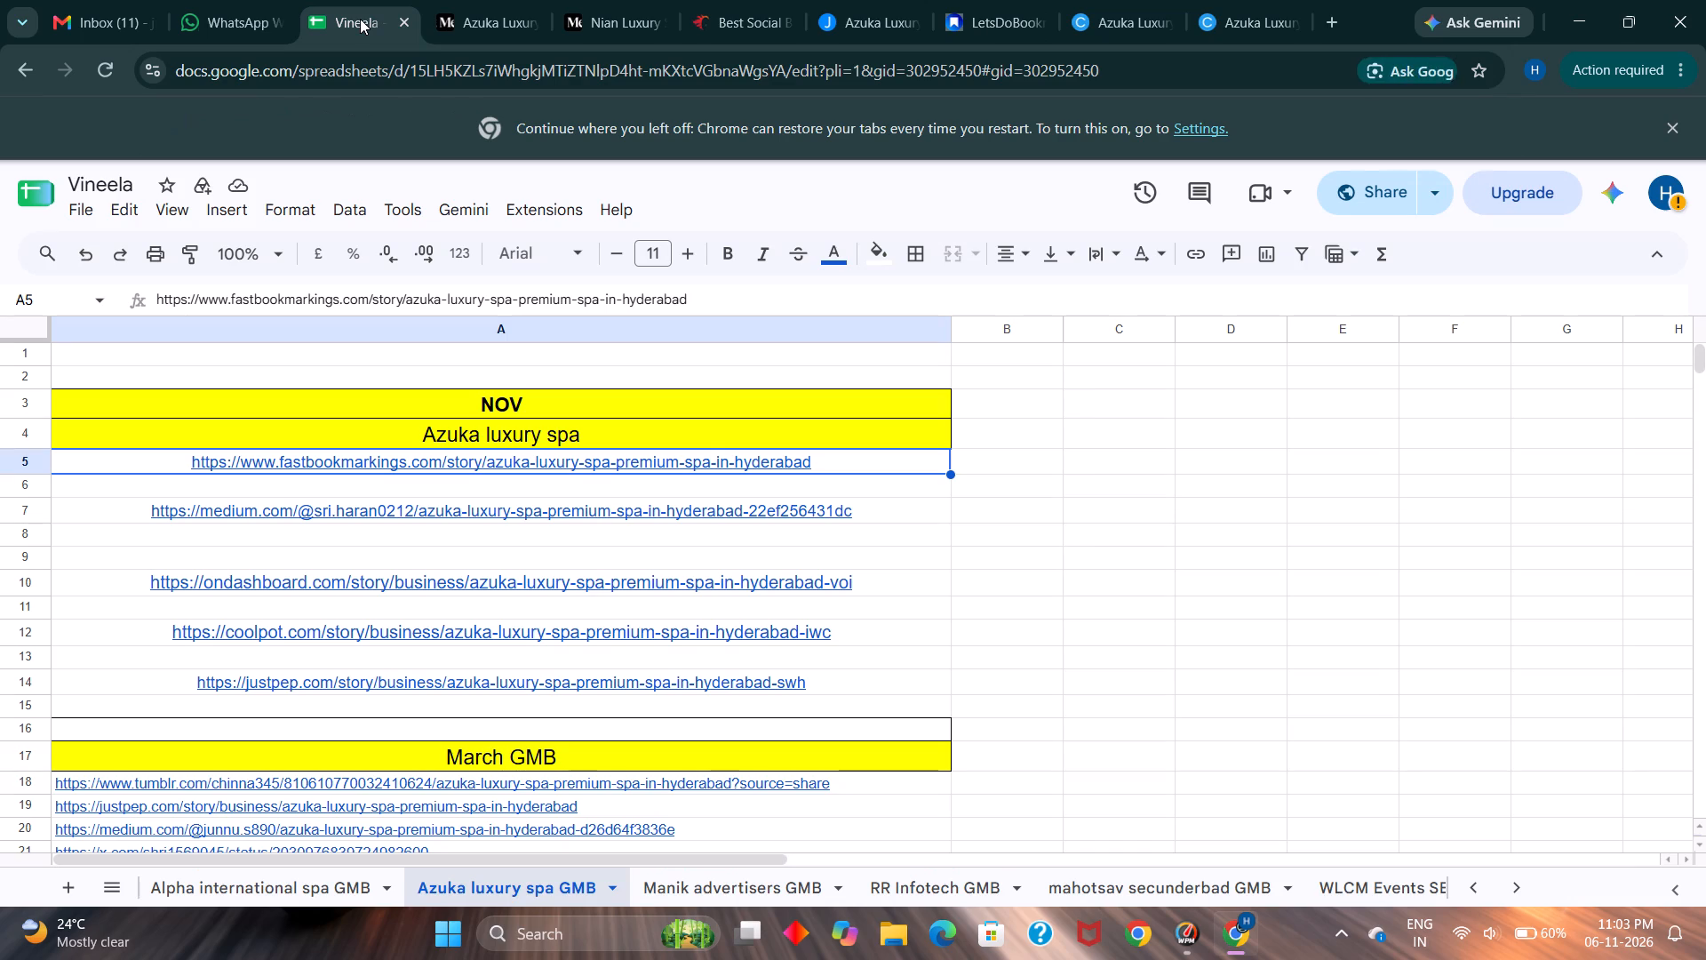
pyautogui.click(303, 541)
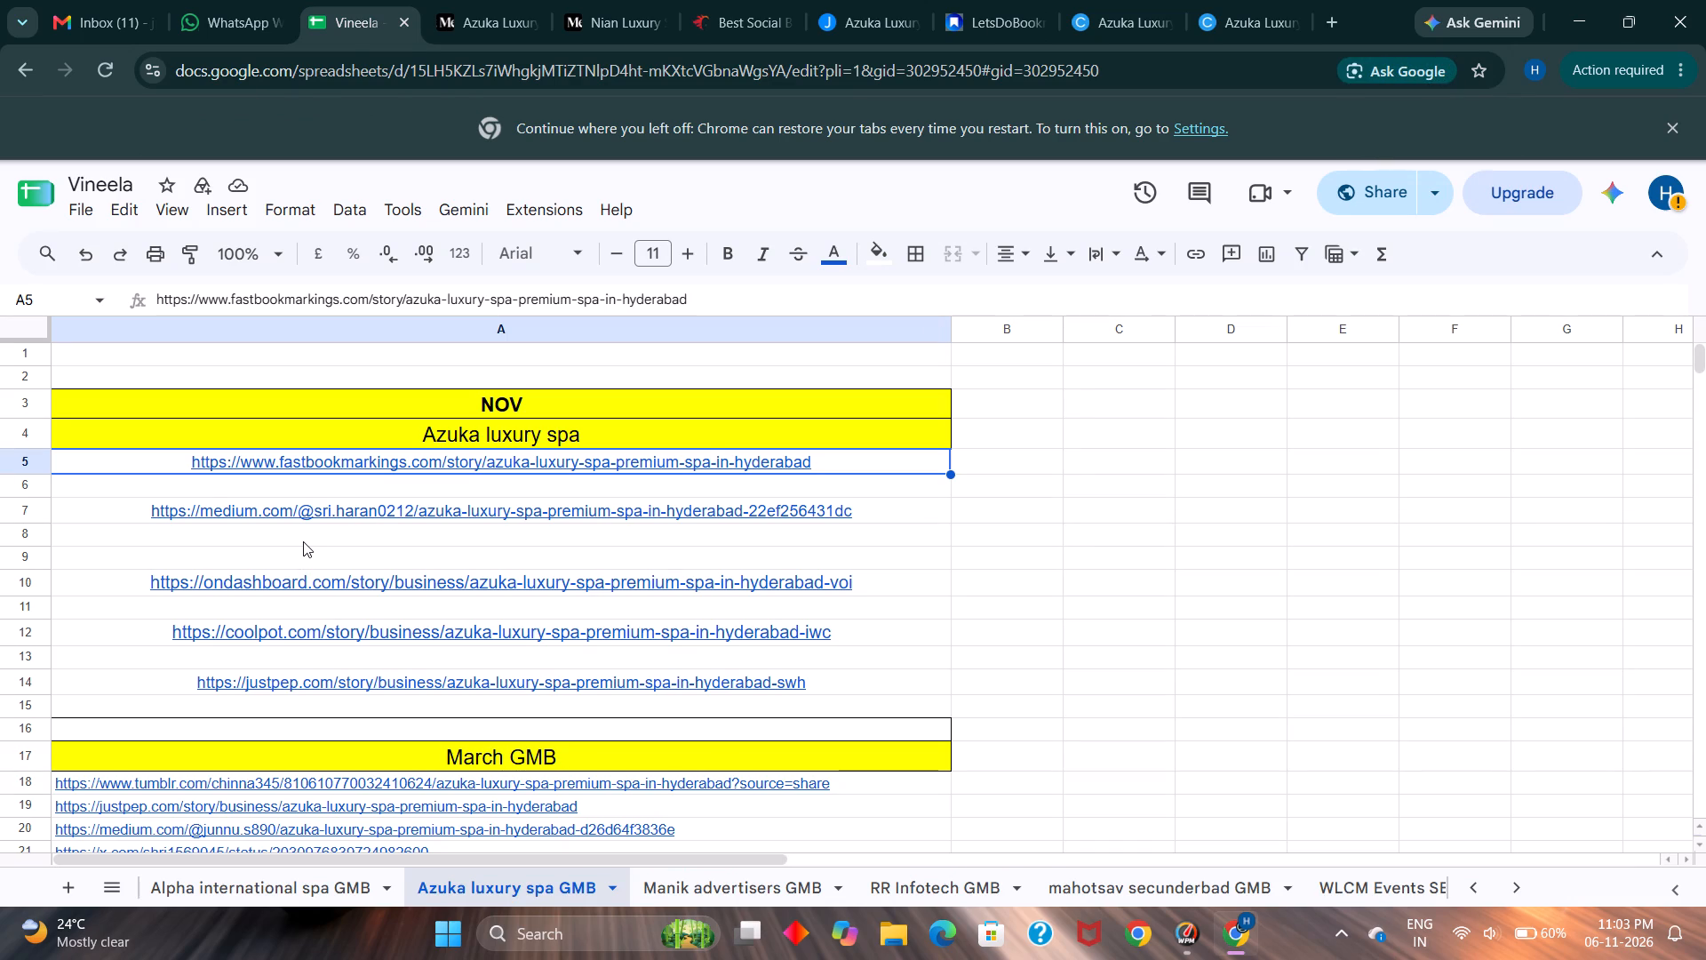
pyautogui.hotkey('ctrl', 'v')
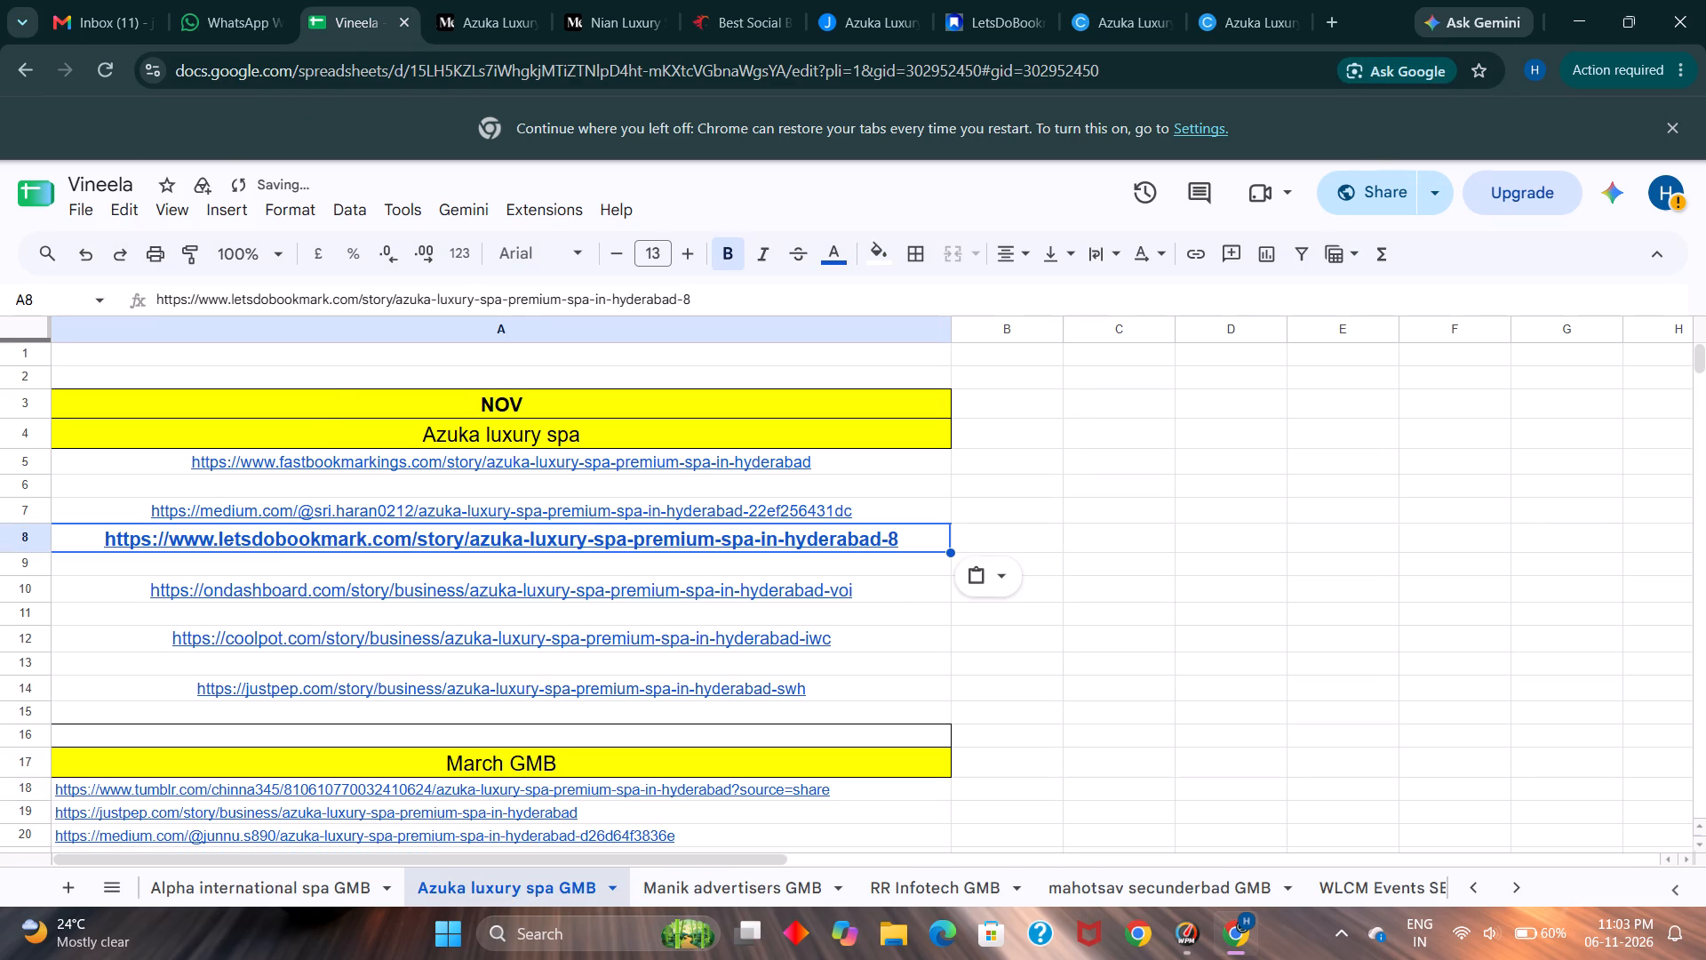
pyautogui.click(729, 250)
pyautogui.click(609, 252)
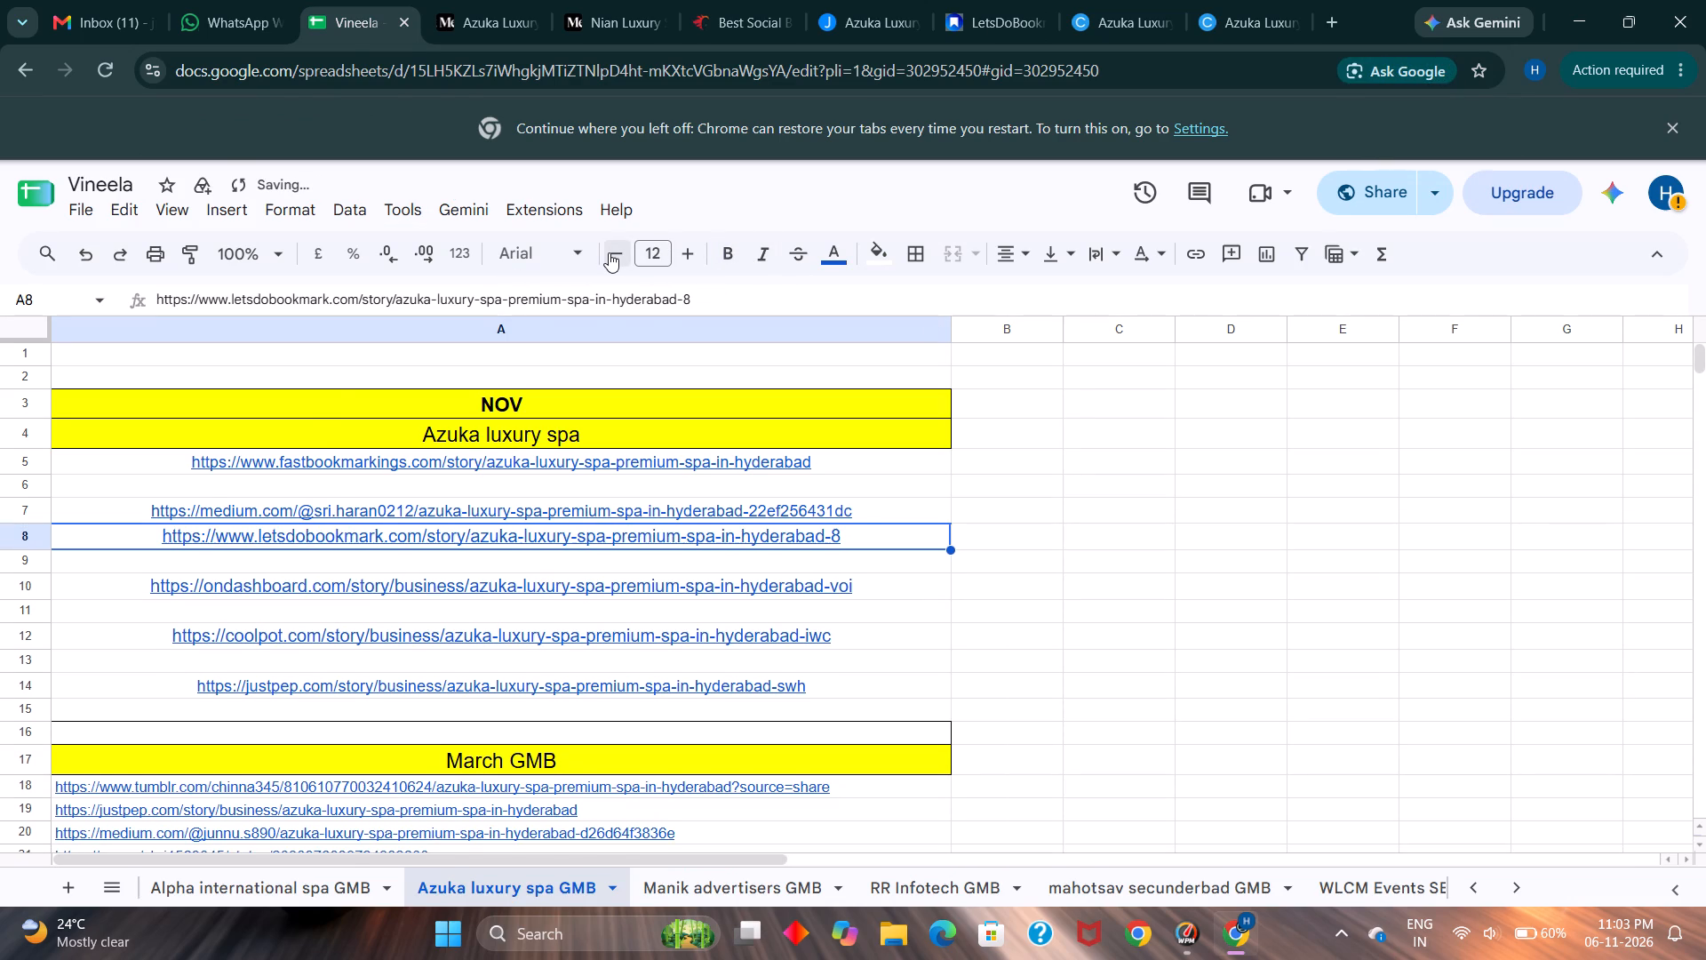
pyautogui.click(609, 252)
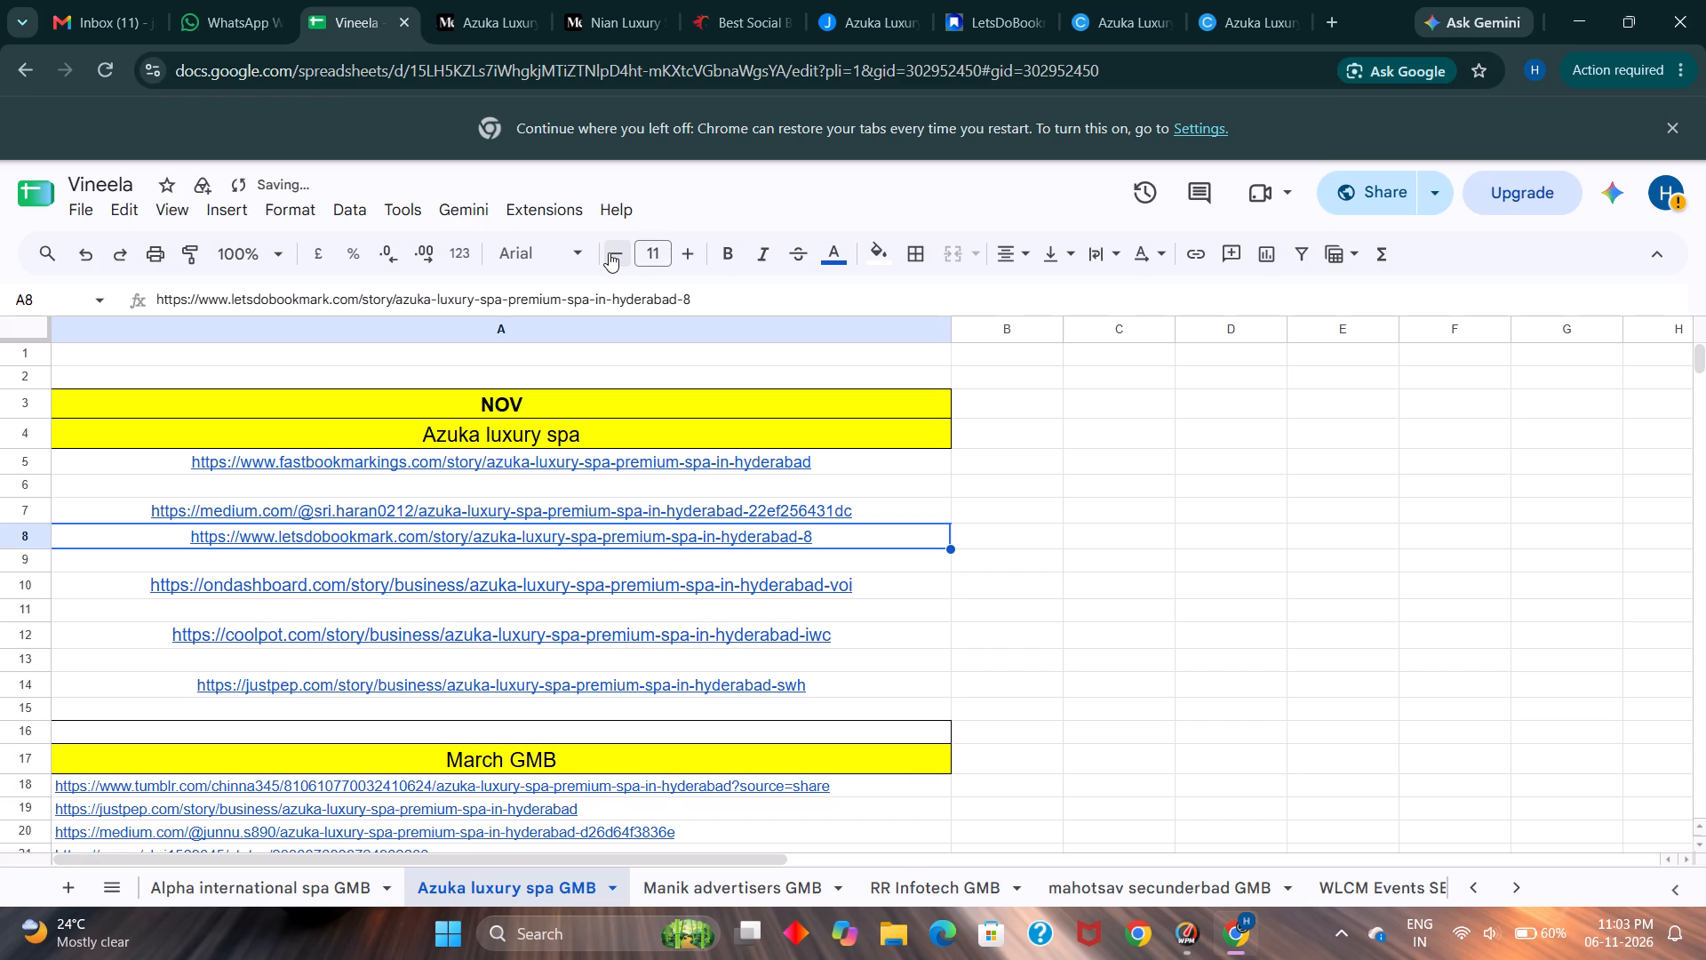
# Close the Best Social page and the four finished Azuka bookmarking story pages.
pyautogui.click(789, 28)
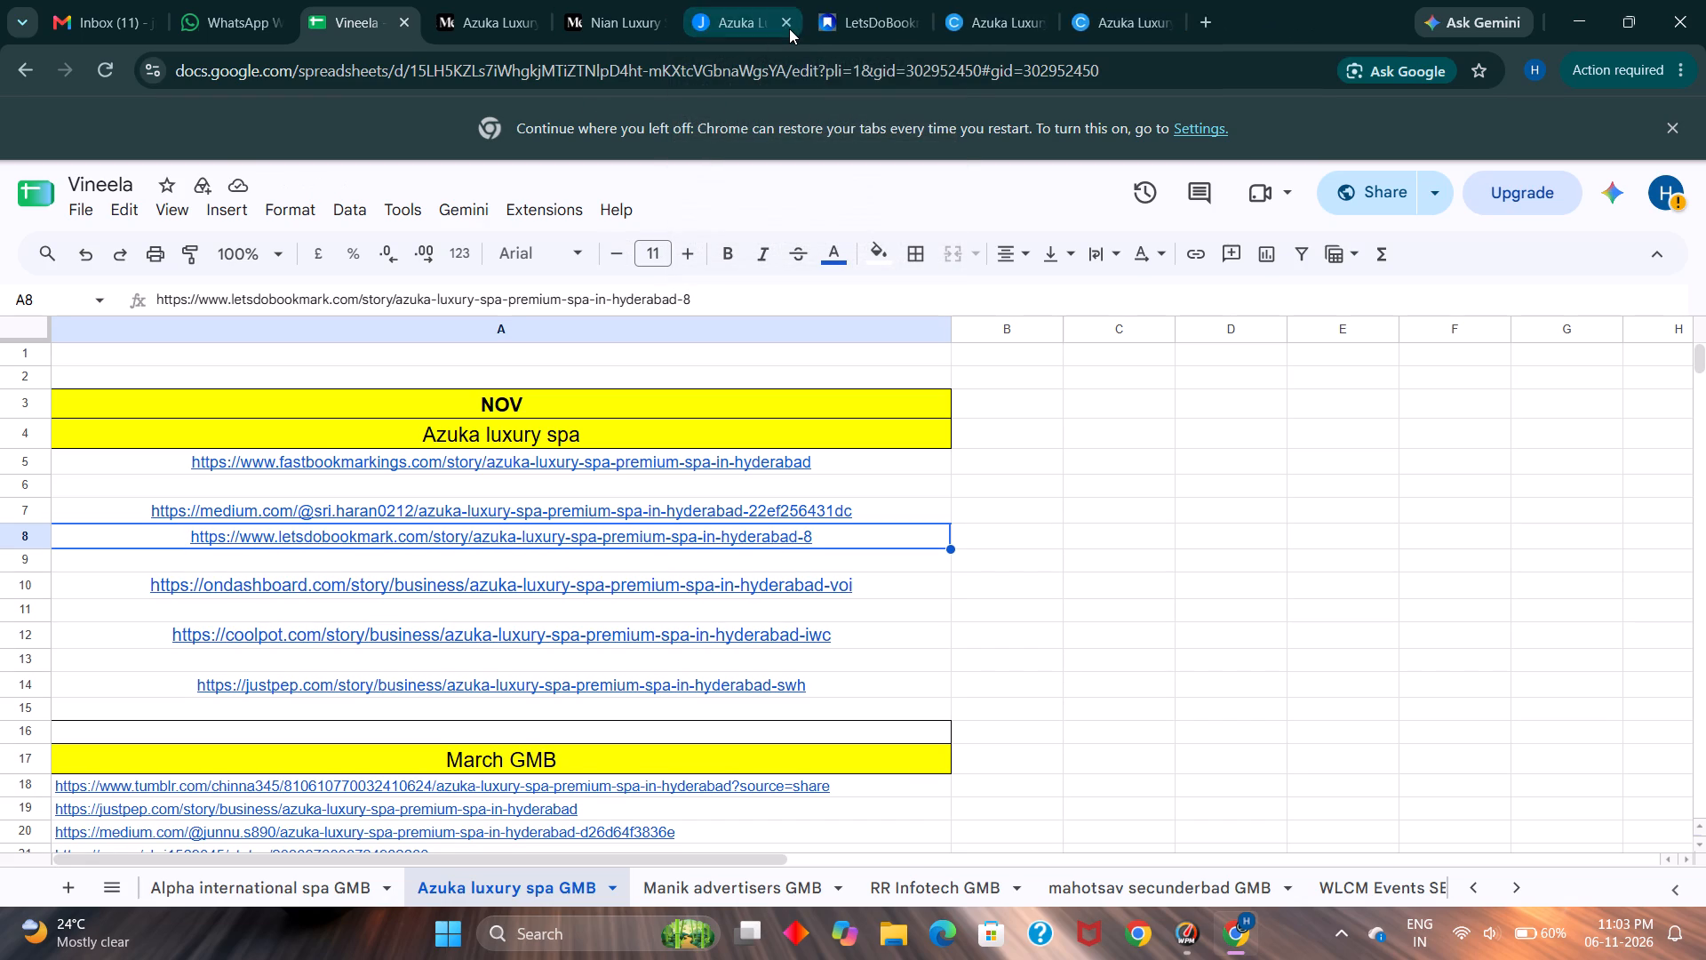
pyautogui.click(789, 28)
pyautogui.click(789, 28)
pyautogui.click(789, 28)
pyautogui.click(789, 28)
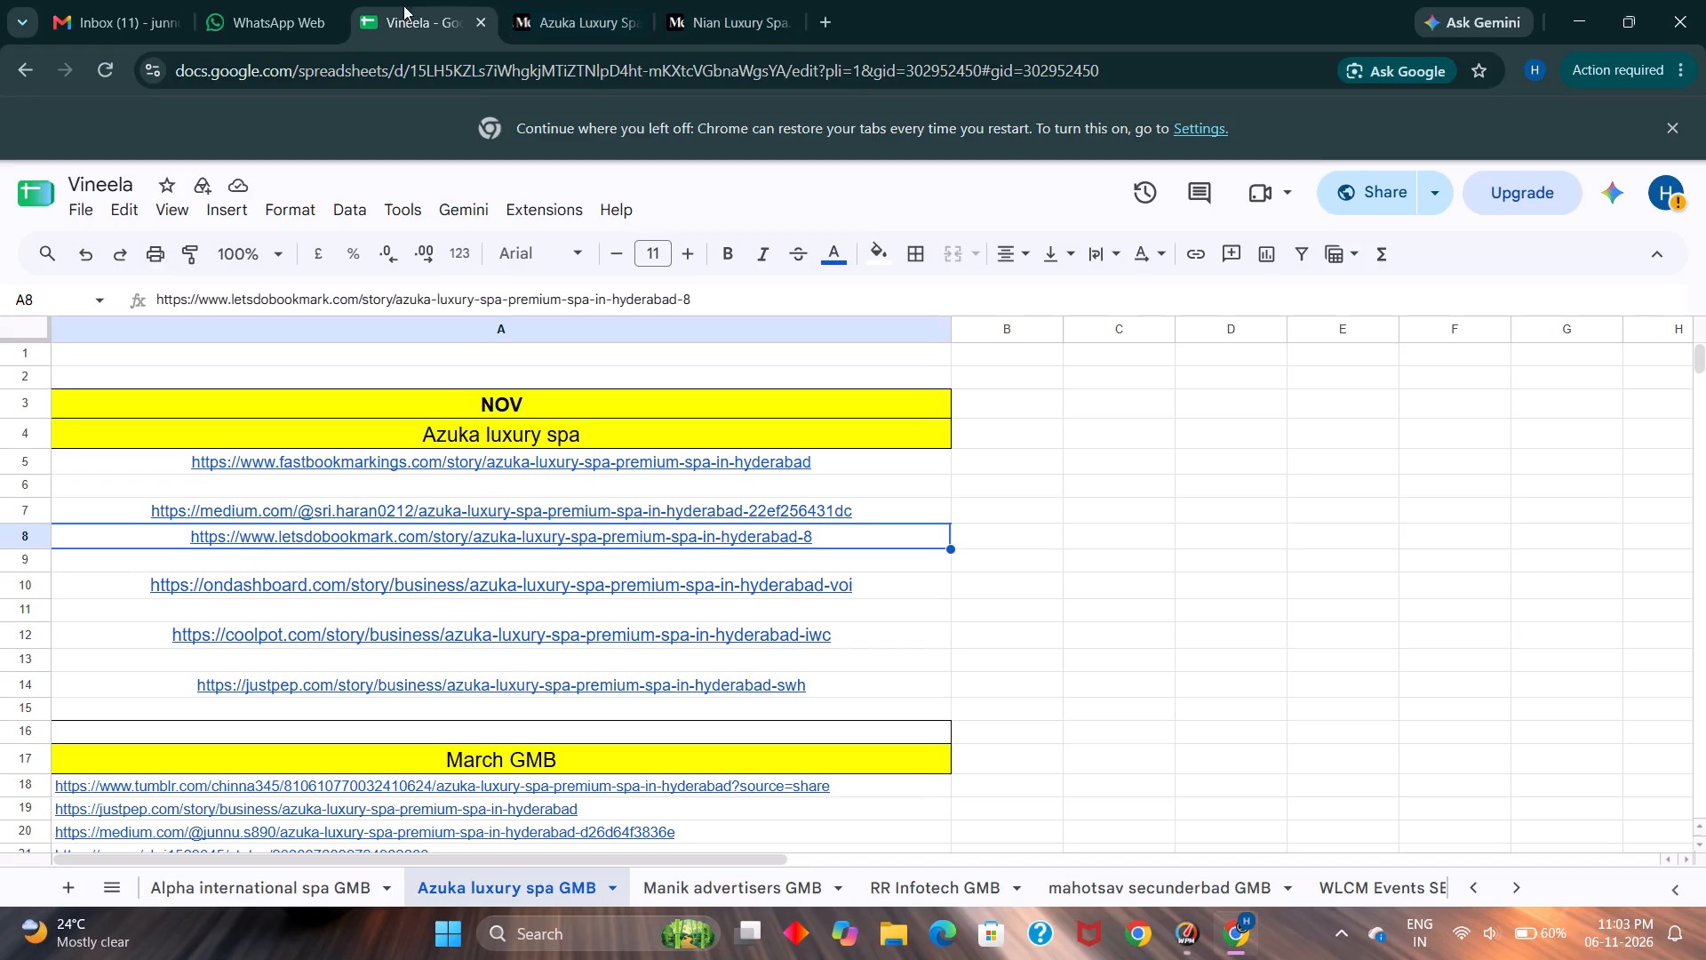
# Open the pearltrees.com, justpaste.it and tumblr.com links from the March GMB list in the Azuka luxury spa GMB sheet.
pyautogui.click(431, 821)
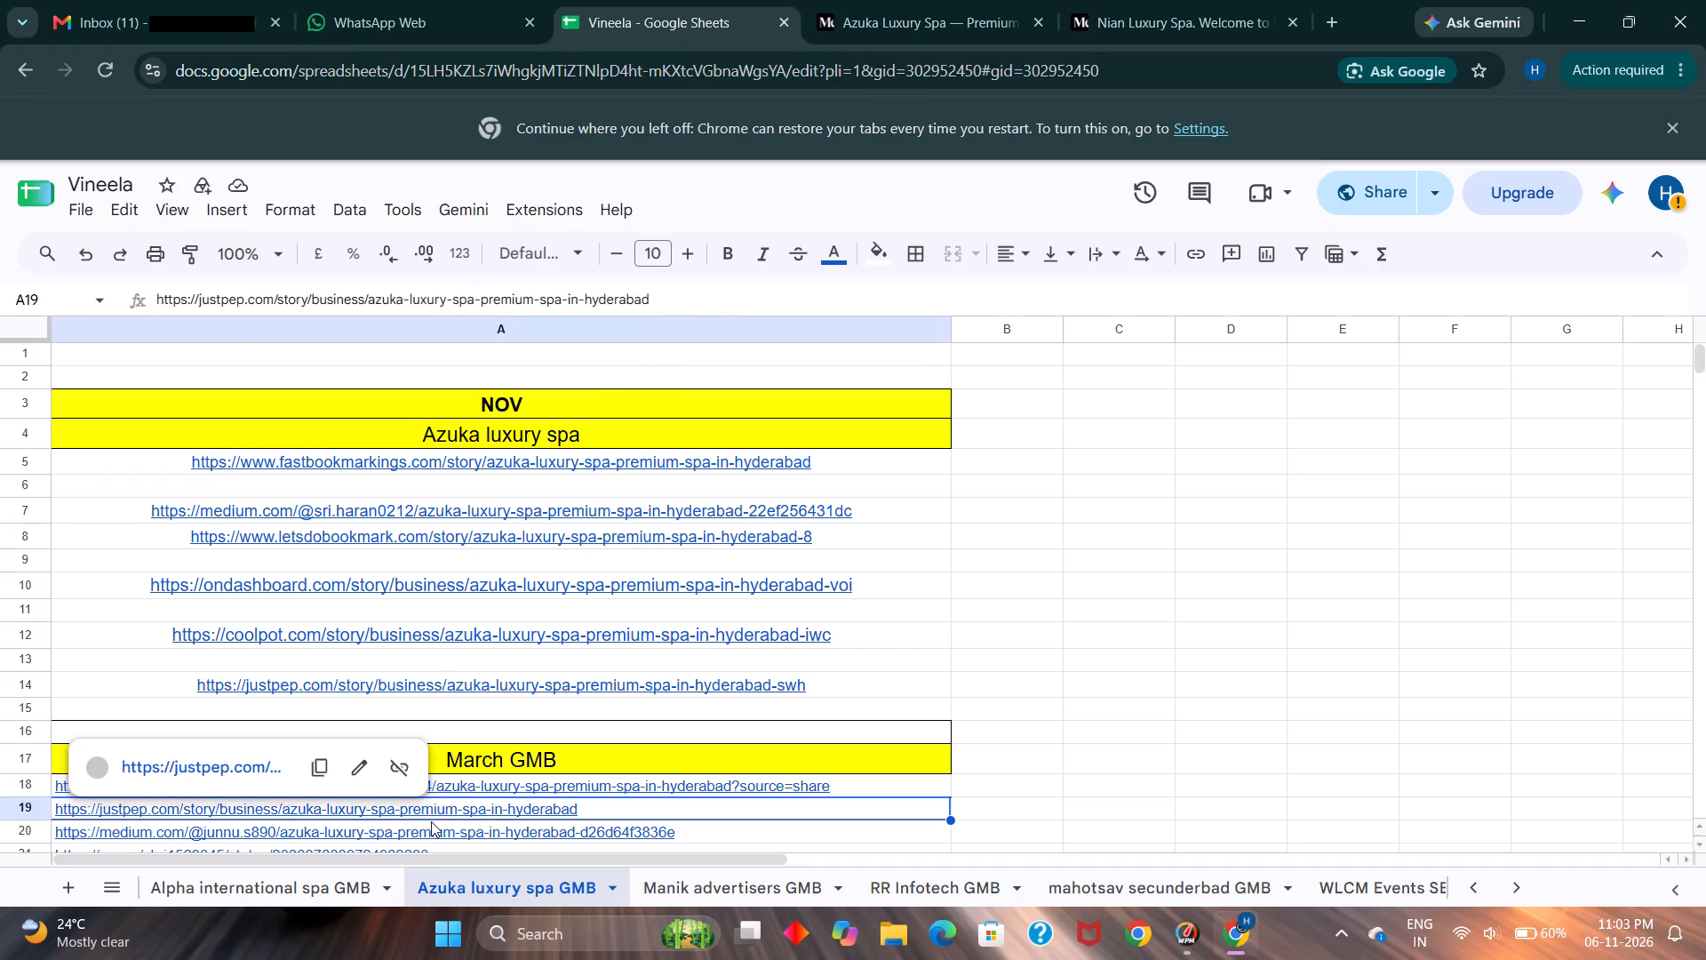
pyautogui.press('Down')
pyautogui.press('Down')
pyautogui.press('Down')
pyautogui.press('Down')
pyautogui.press('Down')
pyautogui.press('Down')
pyautogui.press('Down')
pyautogui.press('Down')
pyautogui.press('Down')
pyautogui.press('Down')
pyautogui.press('Down')
pyautogui.press('Down')
pyautogui.press('Down')
pyautogui.press('Down')
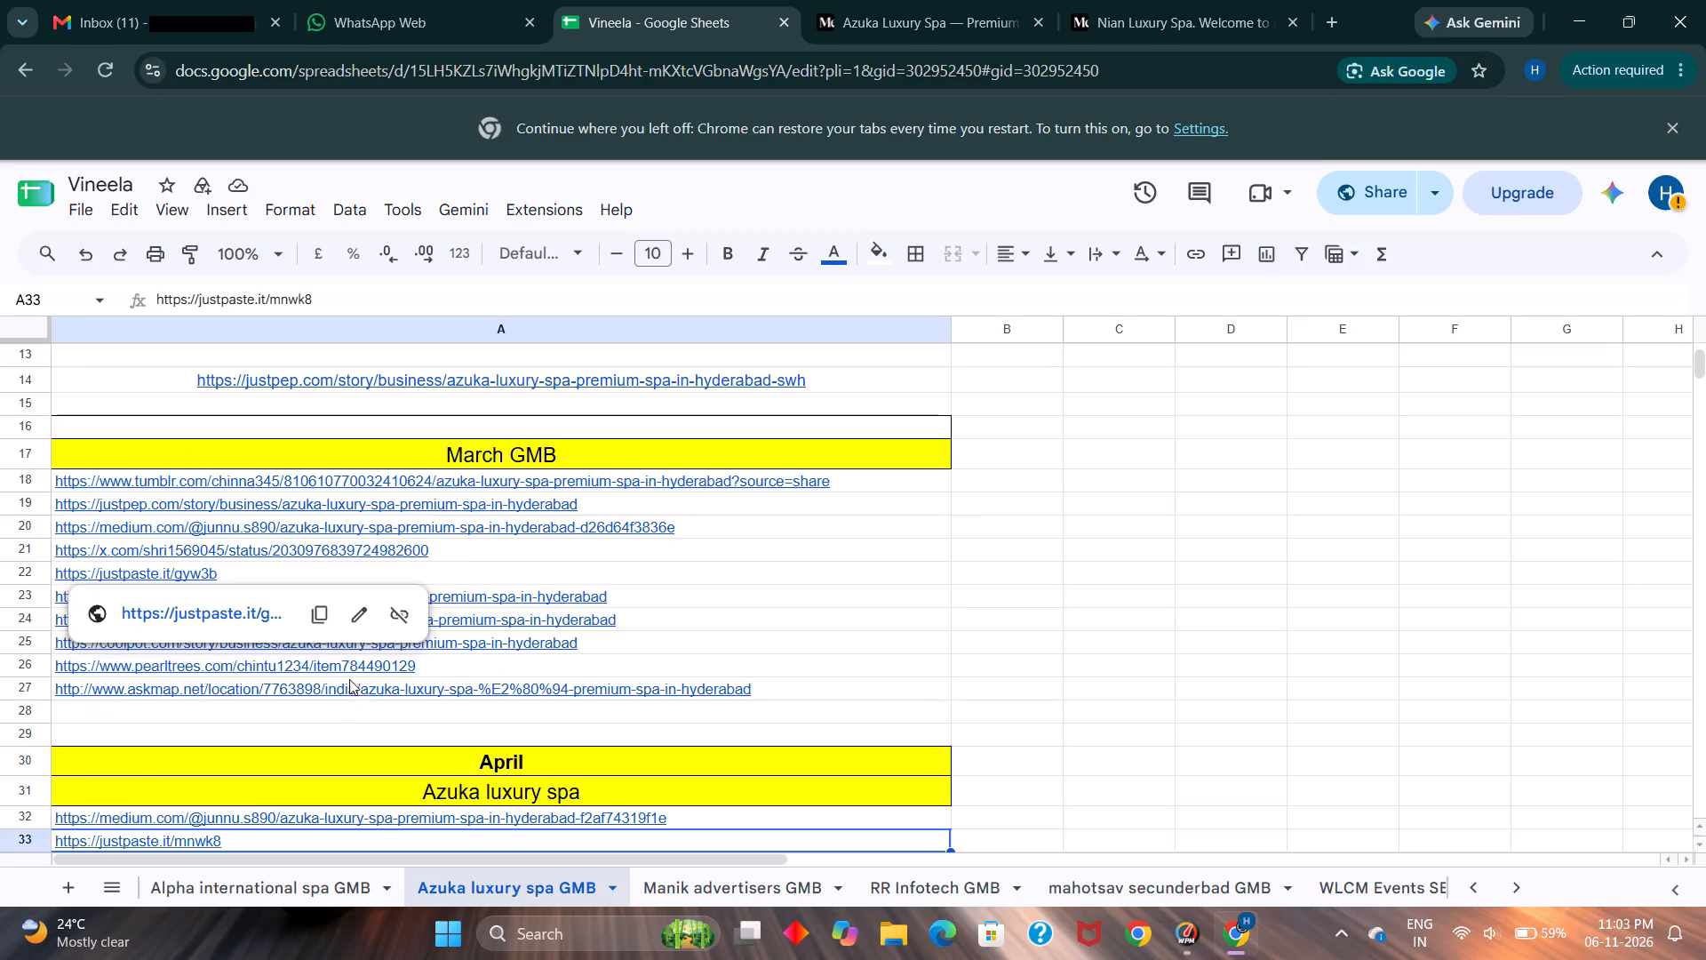
pyautogui.click(349, 663)
pyautogui.click(237, 700)
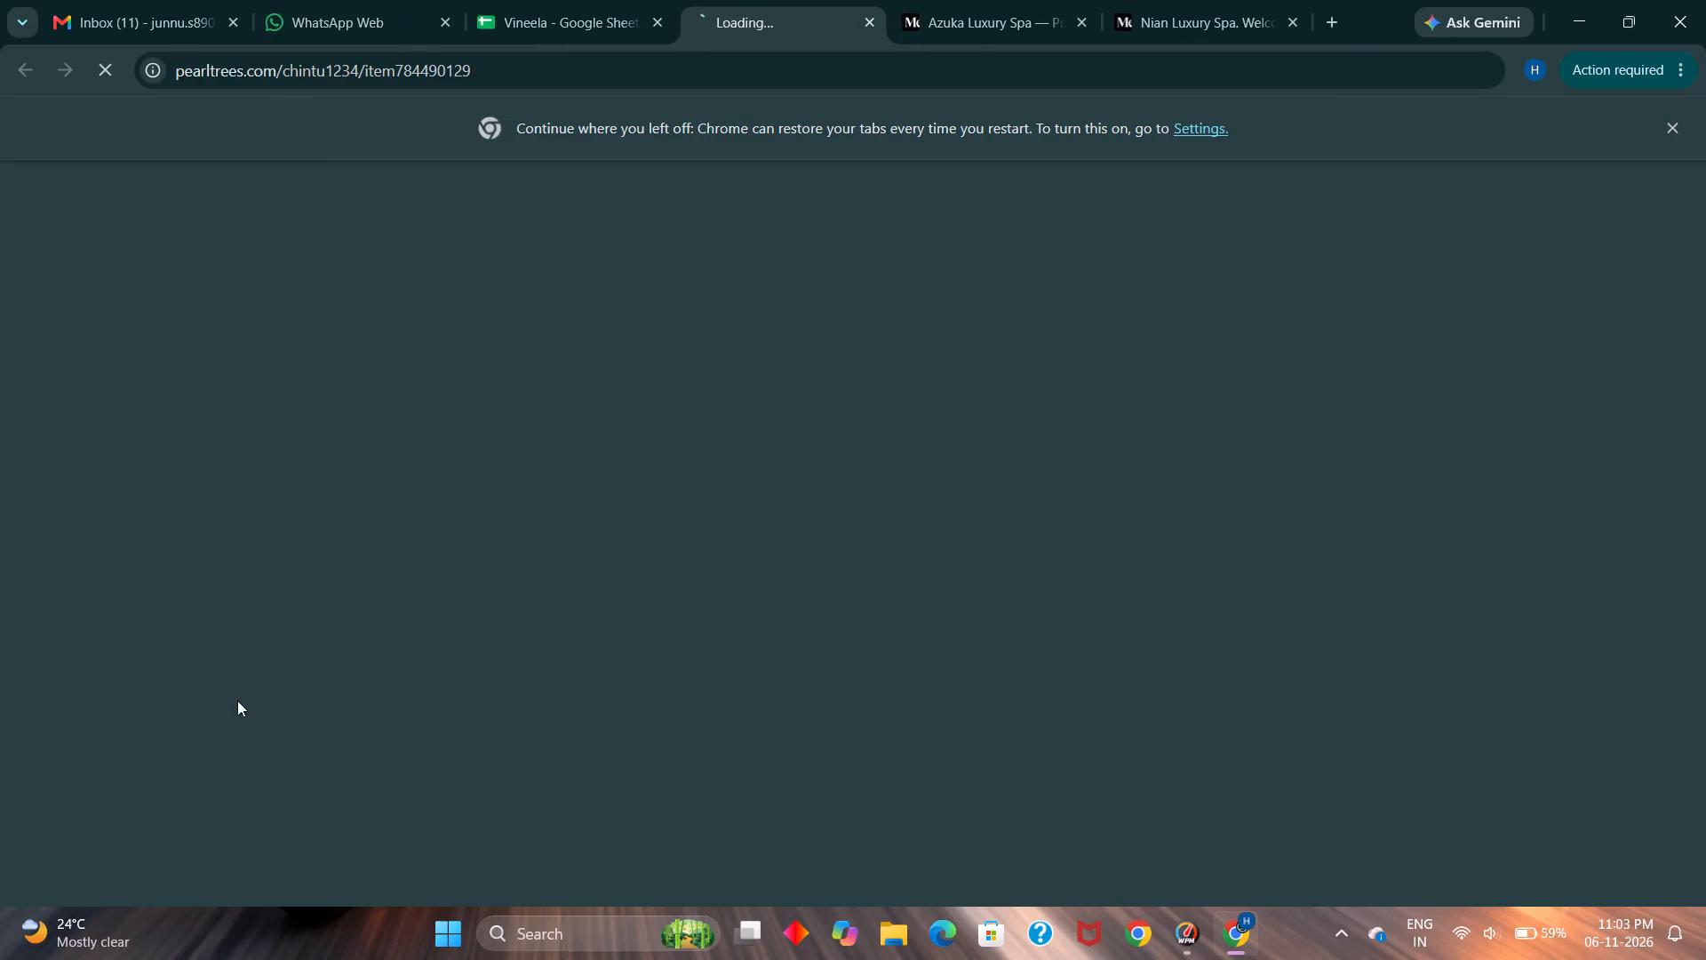
pyautogui.click(542, 20)
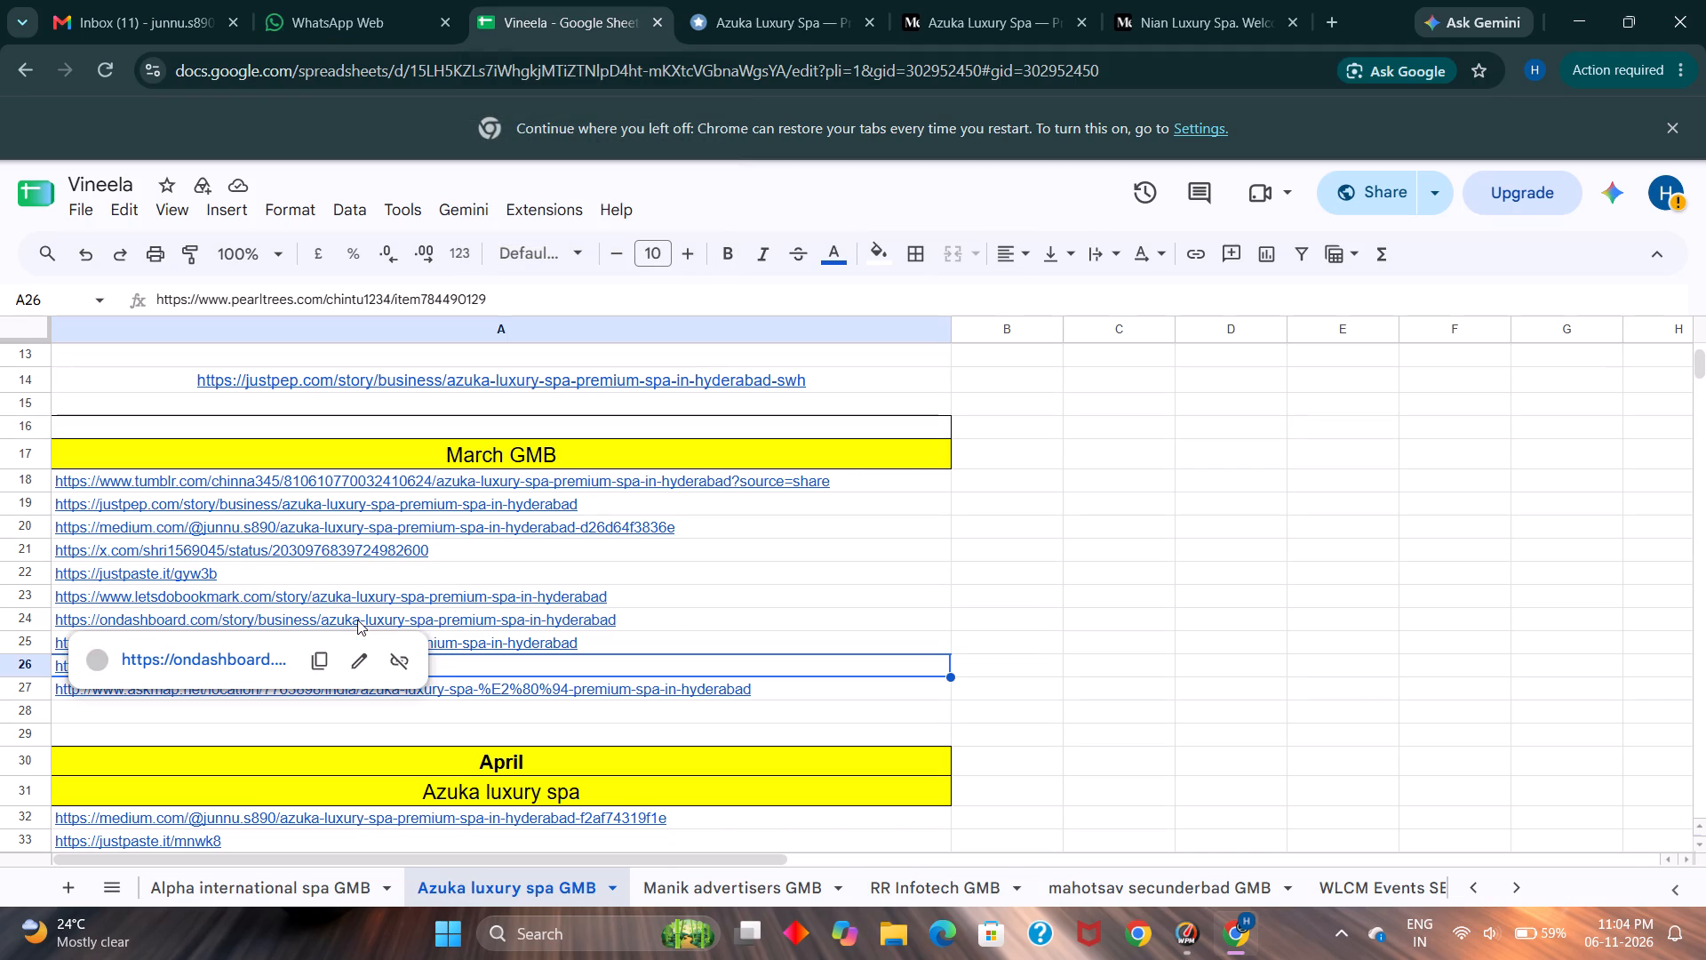
pyautogui.click(244, 570)
pyautogui.click(231, 616)
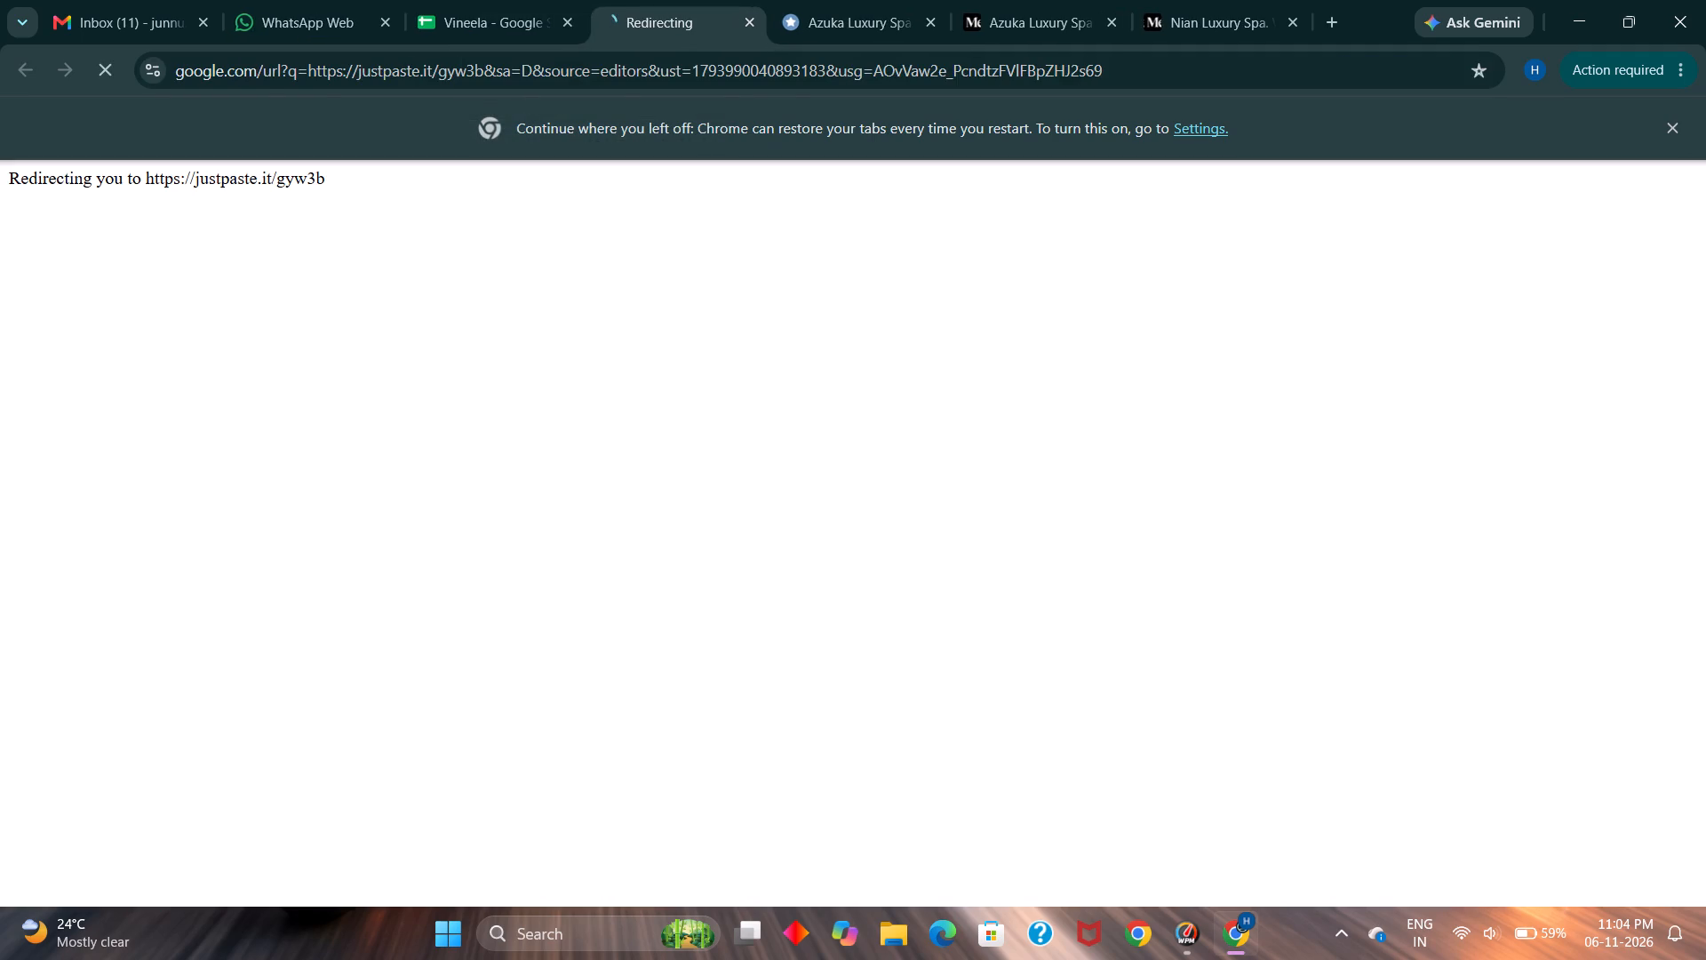
pyautogui.click(466, 21)
pyautogui.click(213, 479)
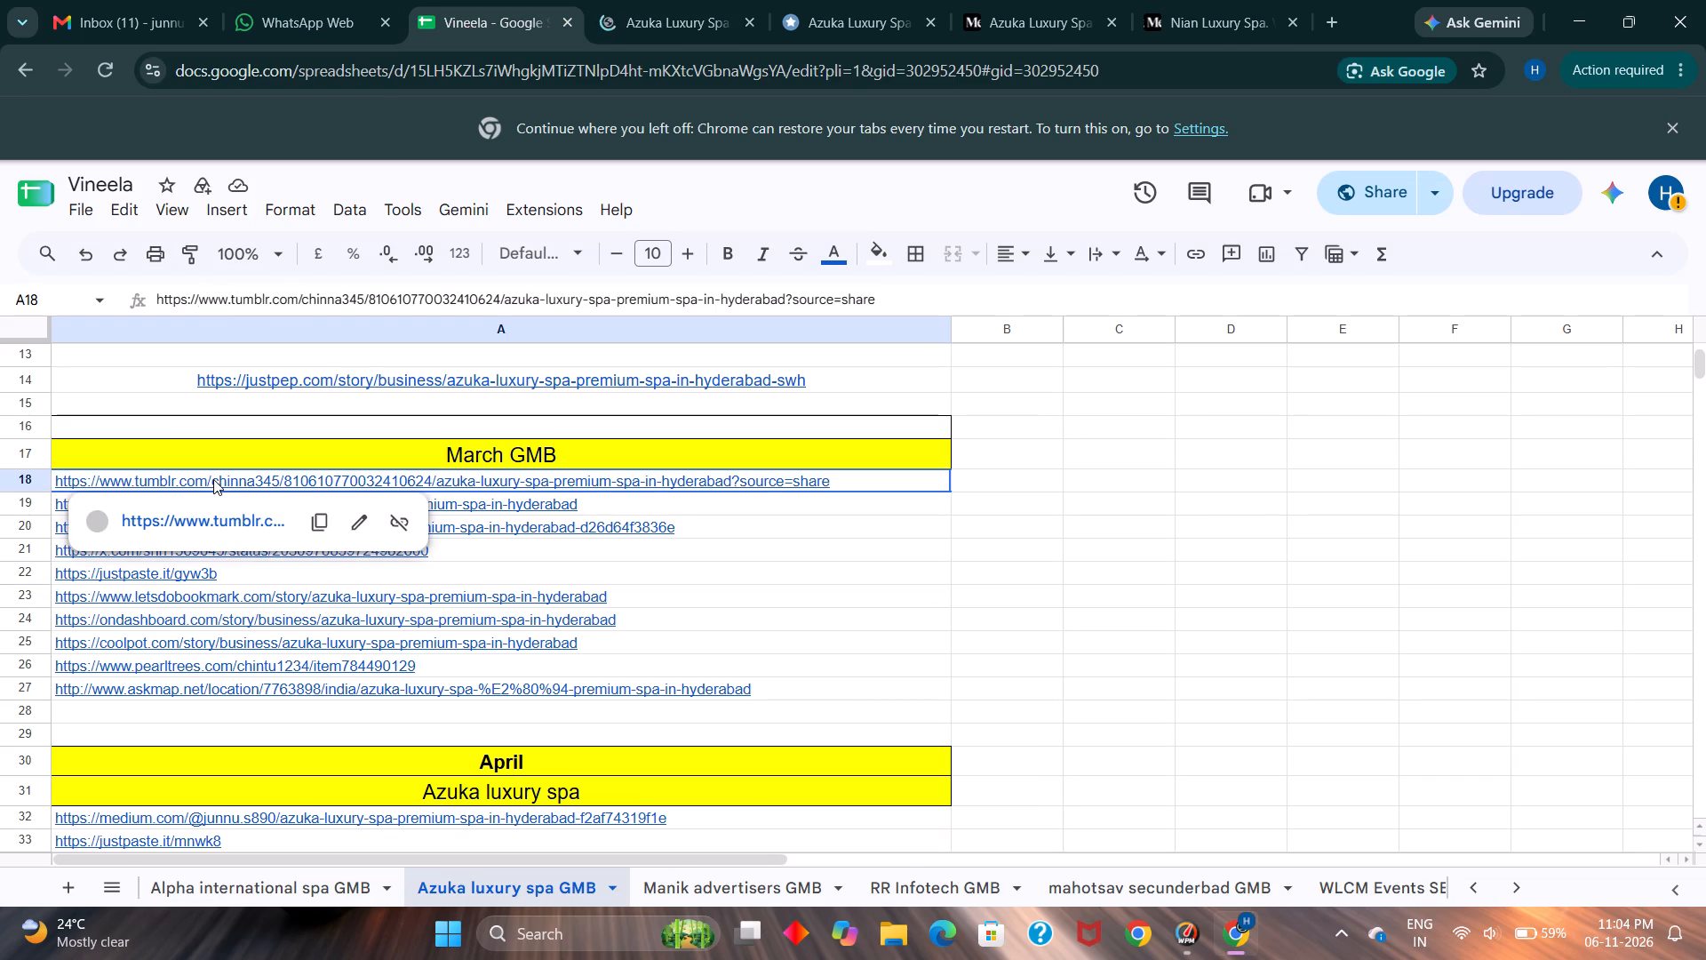
pyautogui.click(191, 516)
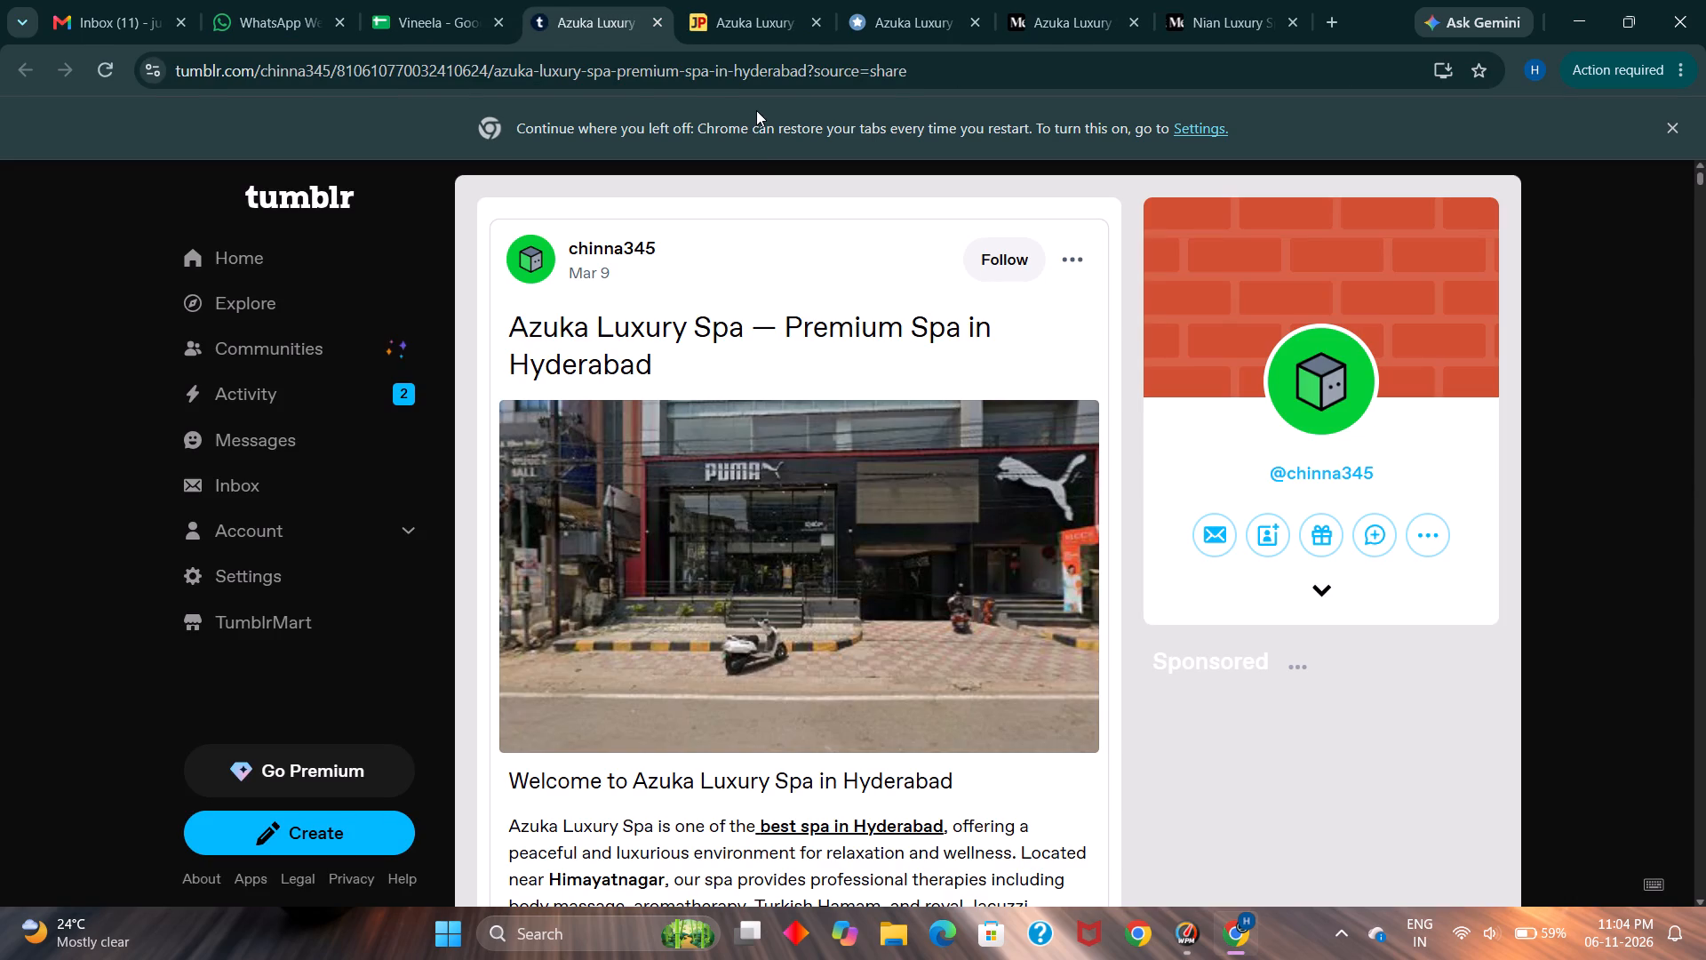
# Start a new text post on Tumblr.
pyautogui.click(311, 830)
pyautogui.click(429, 526)
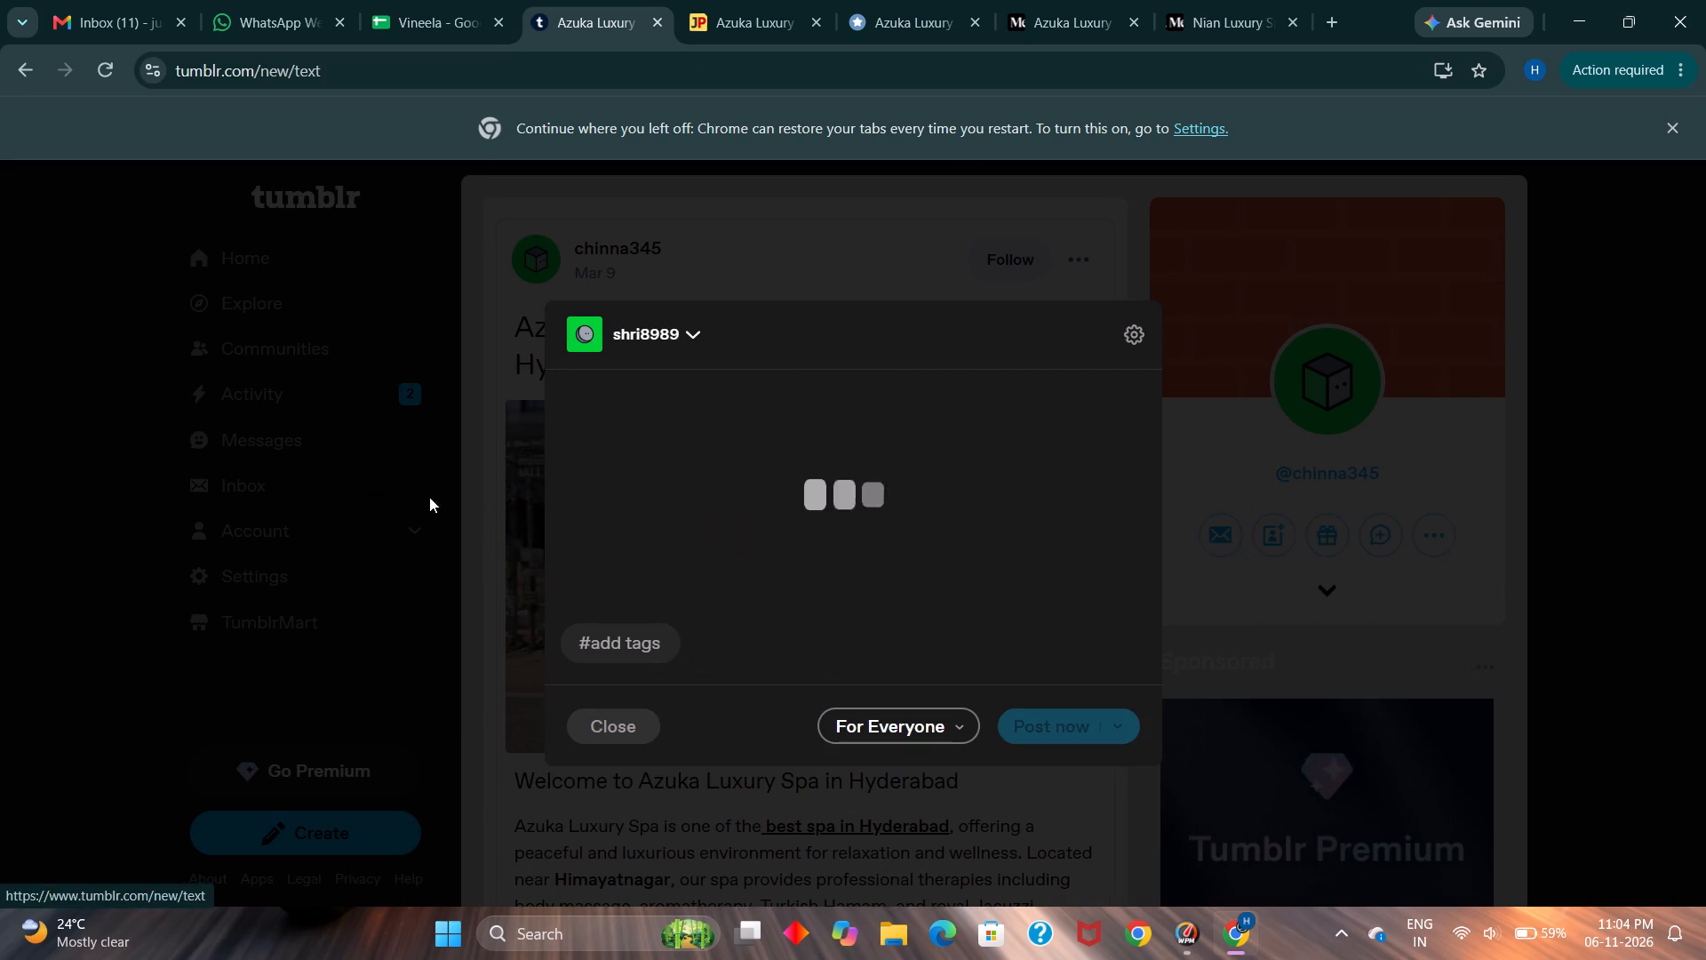
# Open a new blank note on JustPaste.it.
pyautogui.click(734, 13)
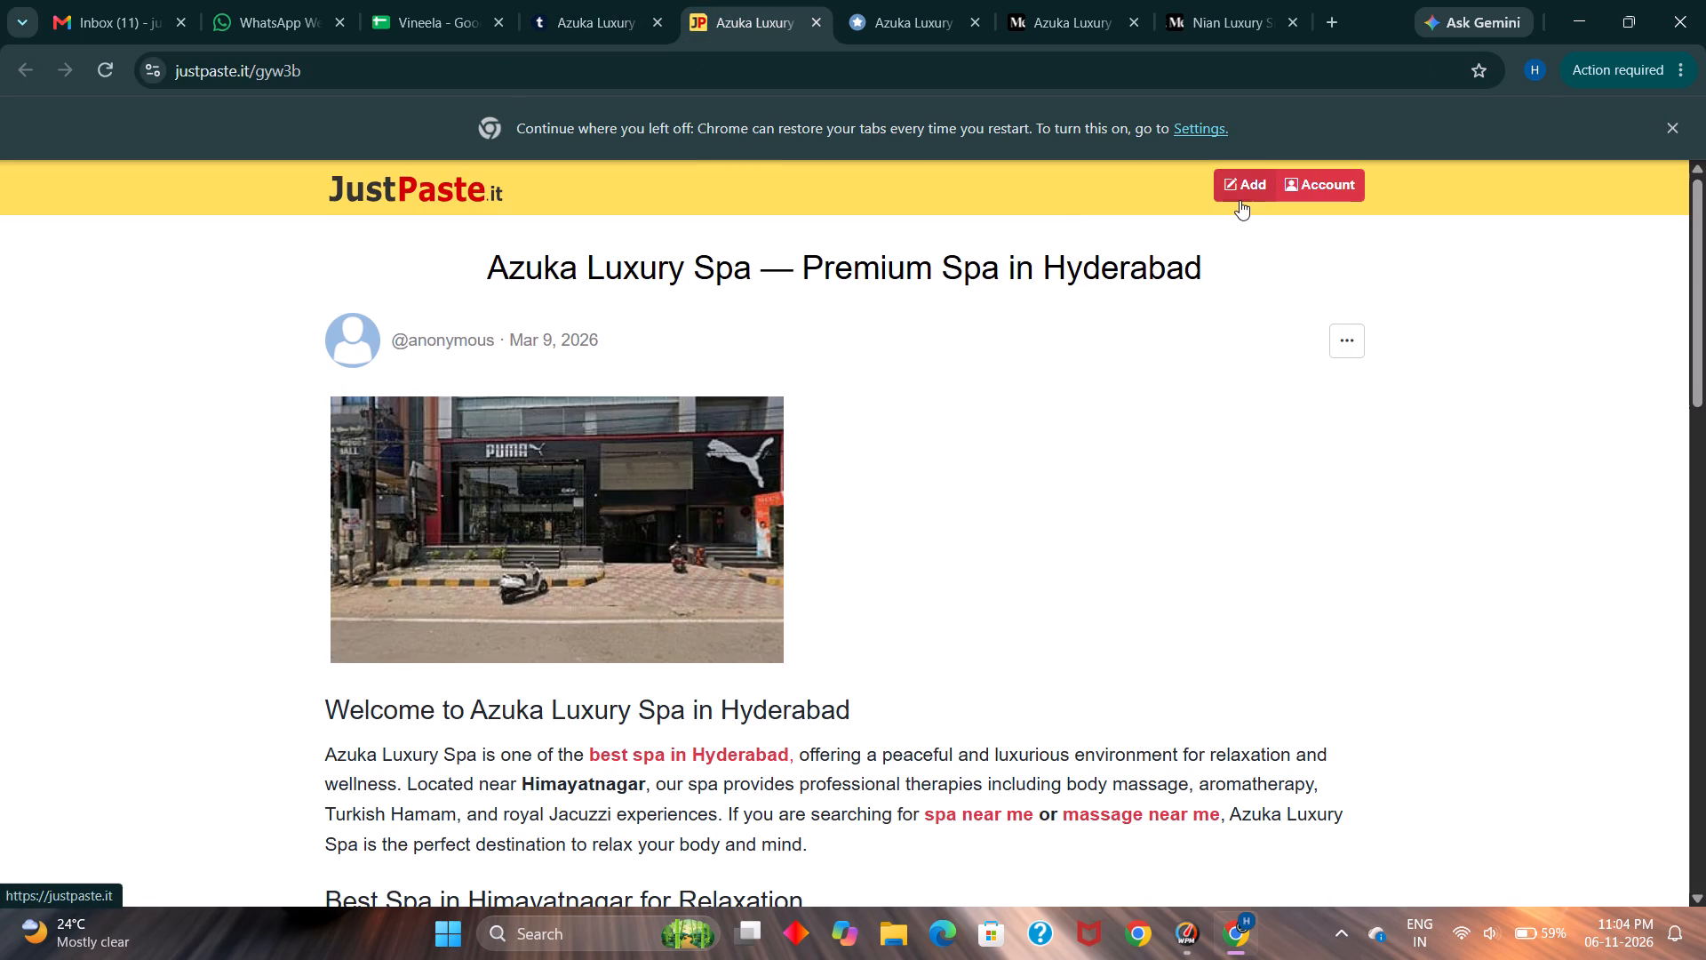
pyautogui.click(1237, 200)
# Dismiss the premium offer and open article on Pearltrees, go to the account's own home collection and start a new pearl.
pyautogui.click(873, 9)
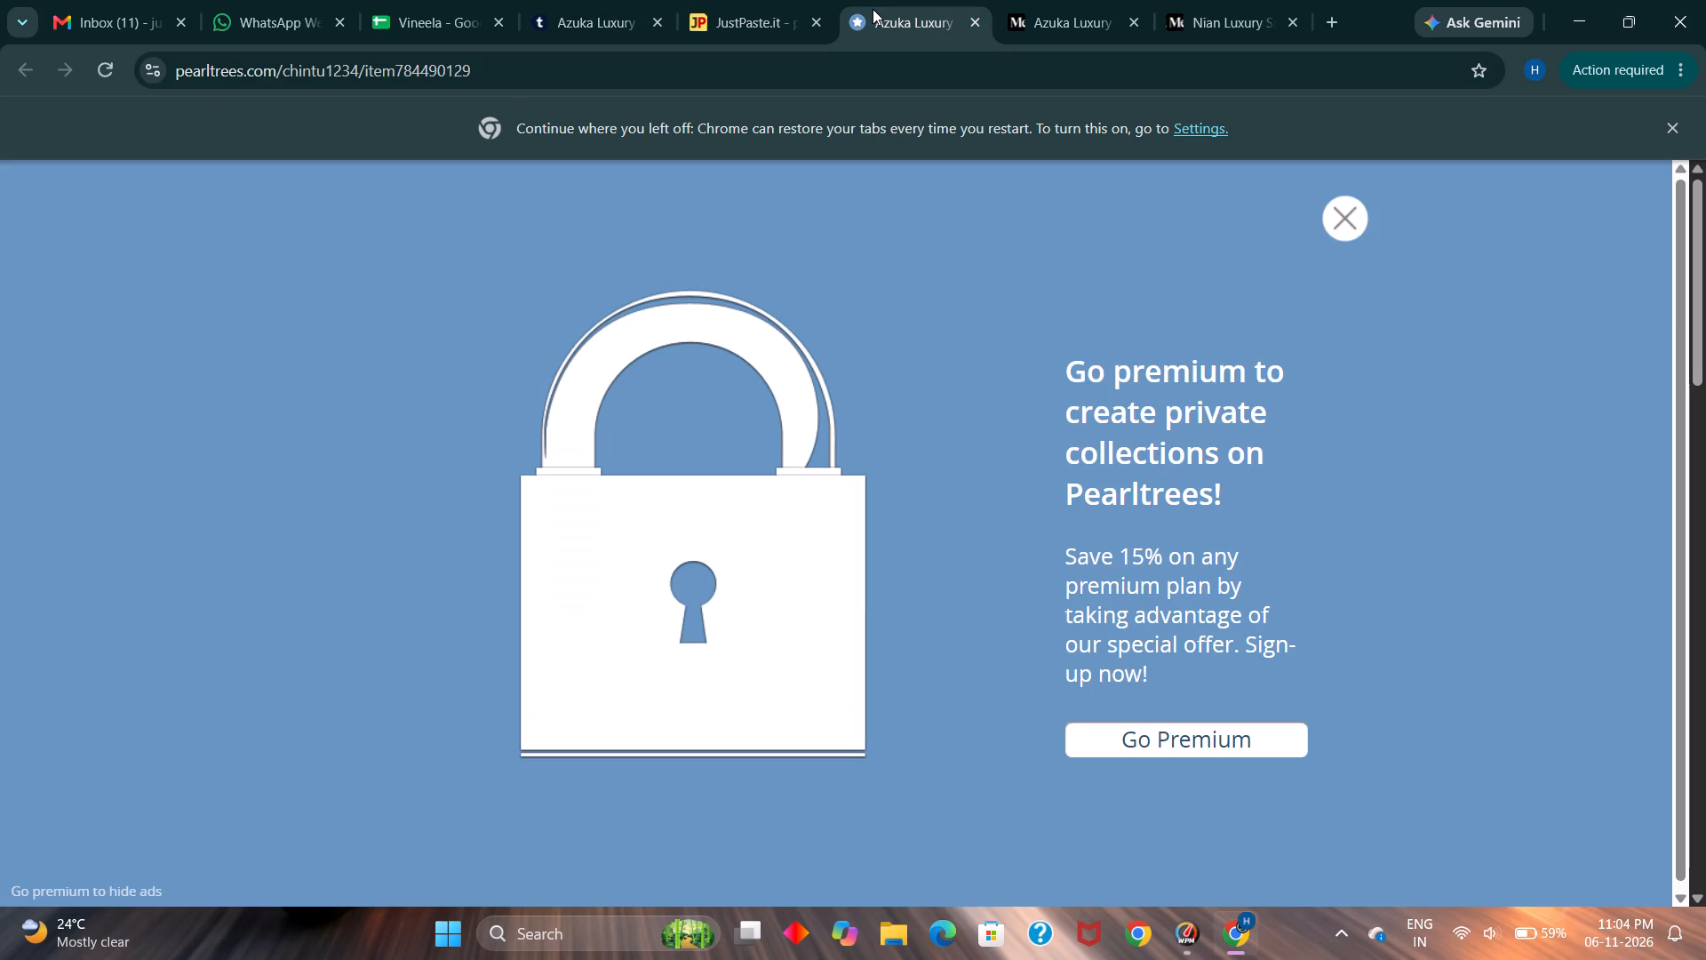
pyautogui.click(1349, 218)
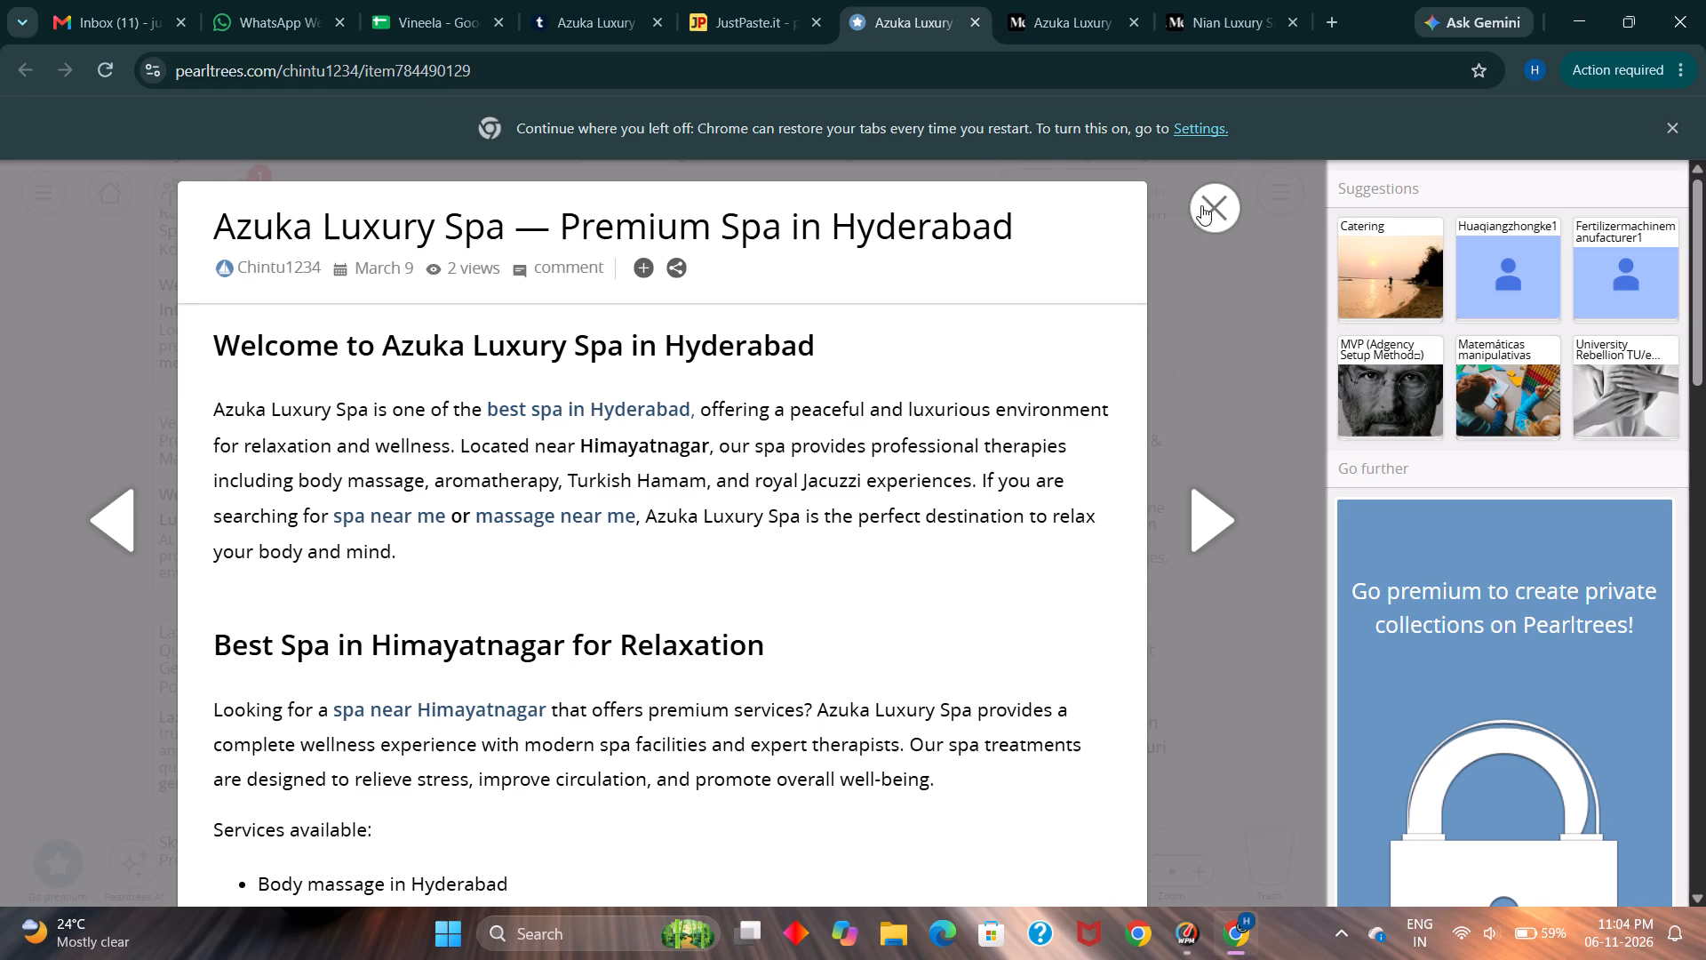
pyautogui.click(1212, 201)
pyautogui.press('Up')
pyautogui.press('Up')
pyautogui.press('Up')
pyautogui.press('Up')
pyautogui.press('Up')
pyautogui.press('Up')
pyautogui.press('Up')
pyautogui.press('Up')
pyautogui.press('Up')
pyautogui.press('Up')
pyautogui.press('Up')
pyautogui.press('Up')
pyautogui.press('Up')
pyautogui.press('Up')
pyautogui.press('Up')
pyautogui.press('Up')
pyautogui.press('Up')
pyautogui.press('Up')
pyautogui.press('Up')
pyautogui.press('Up')
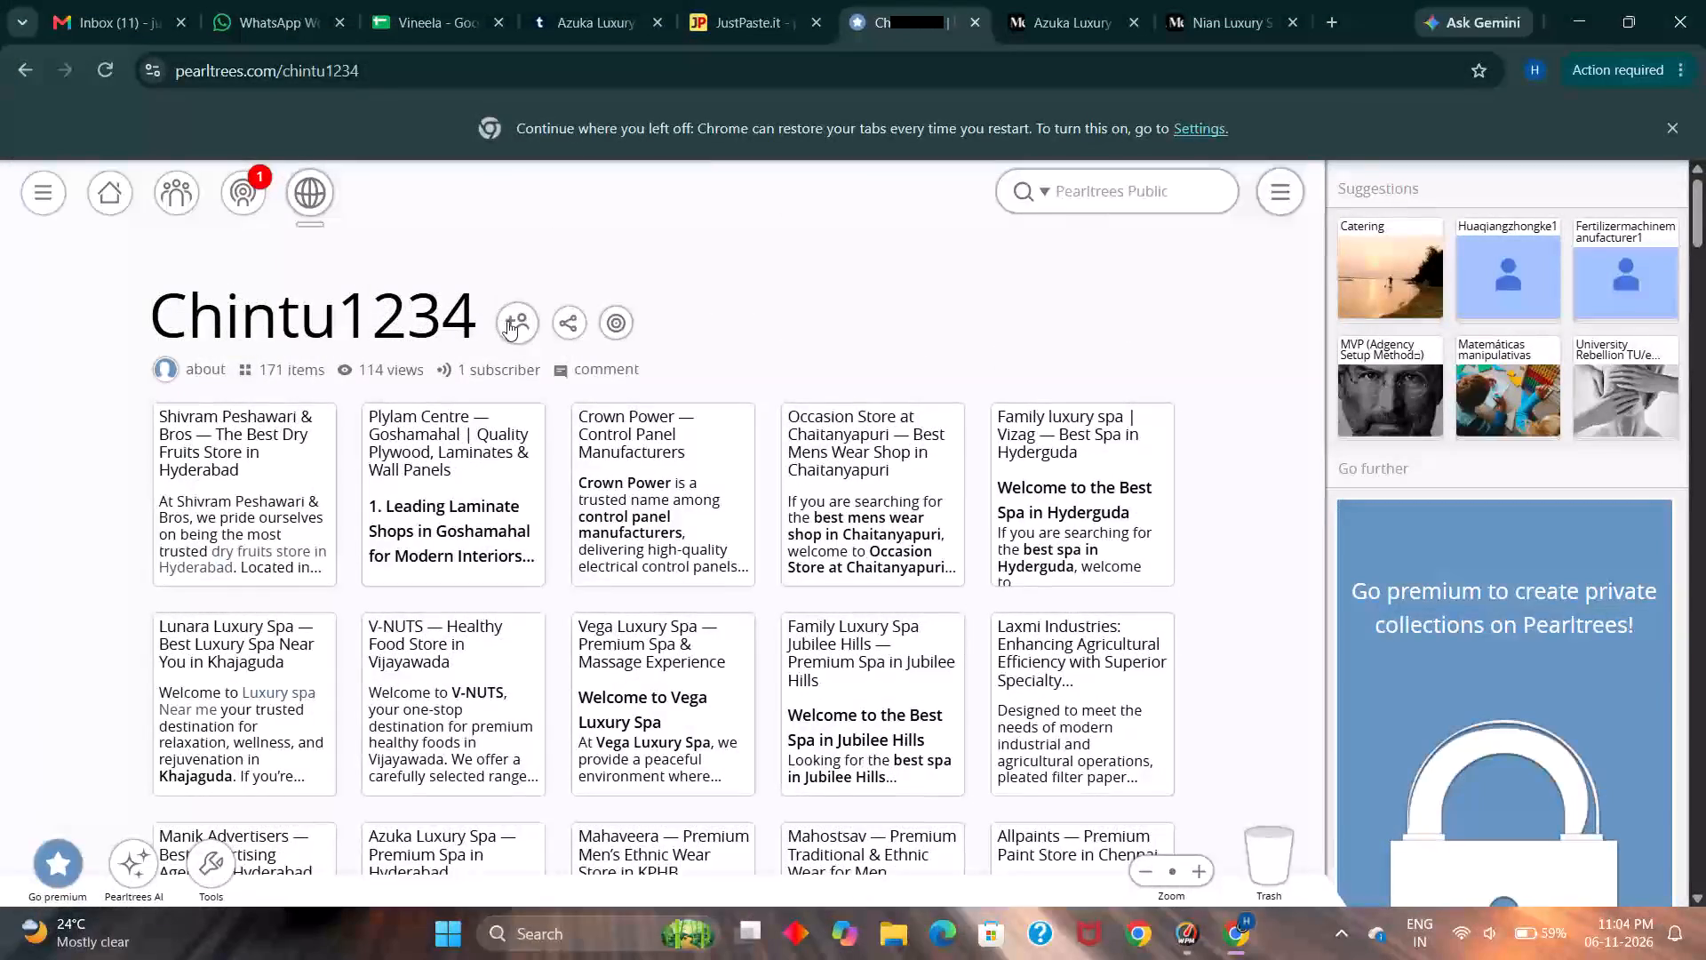
pyautogui.scroll(1, 54, 174)
pyautogui.click(50, 201)
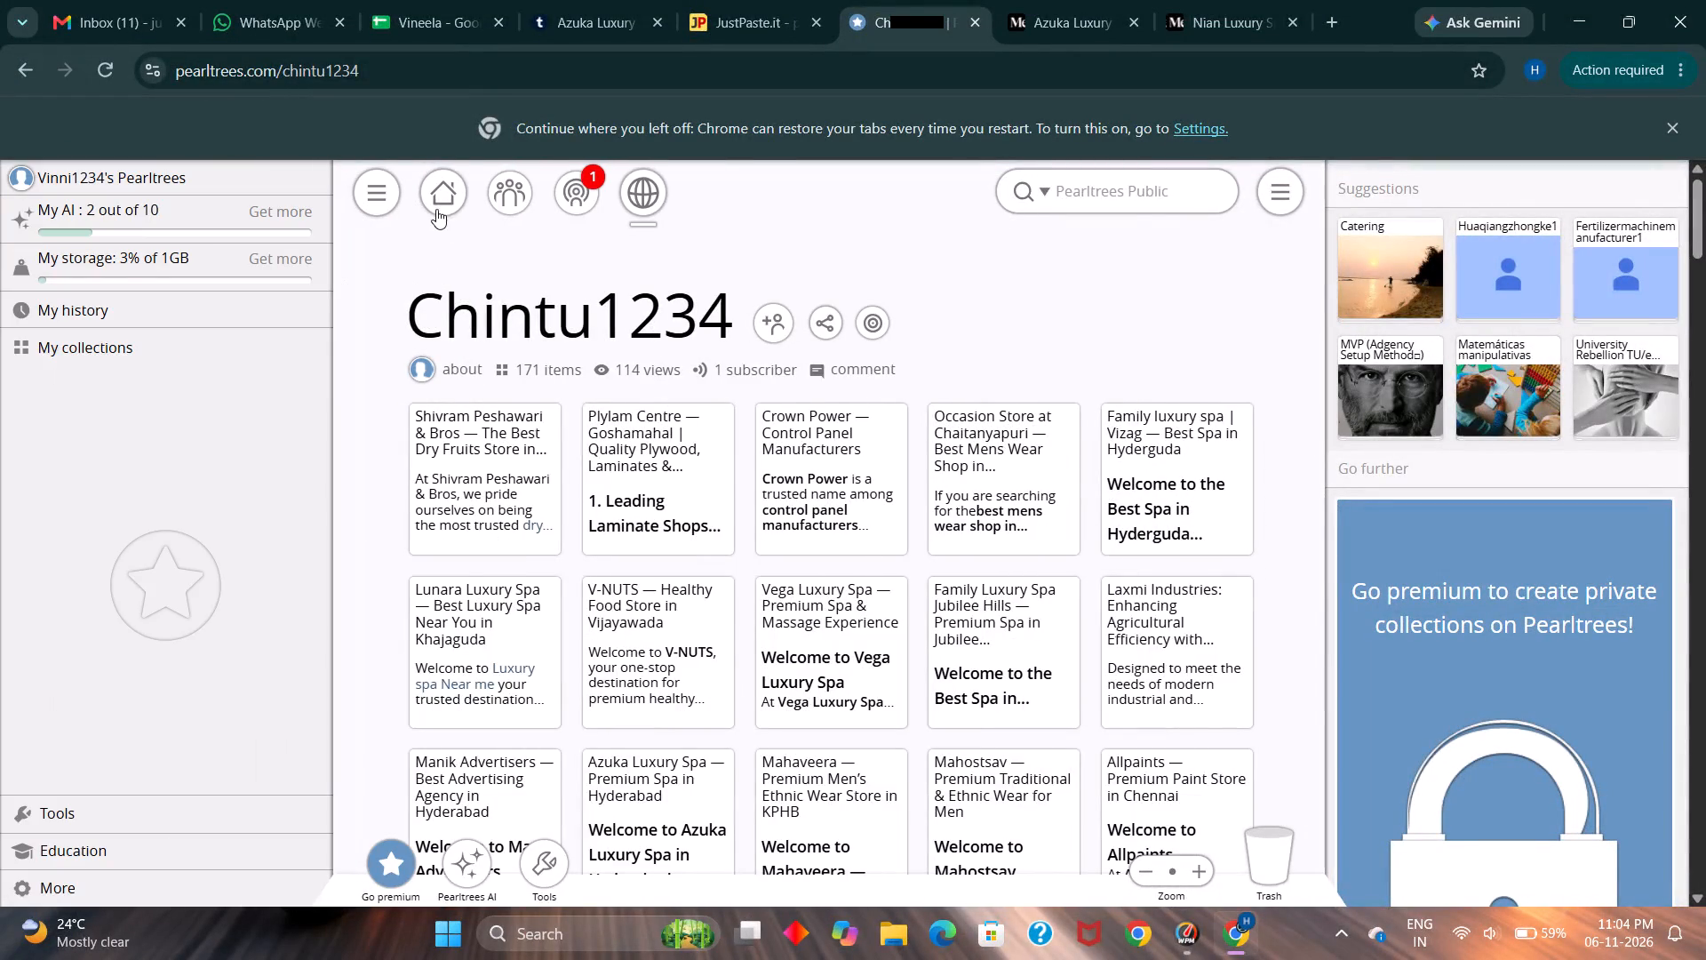
pyautogui.click(436, 204)
pyautogui.click(436, 204)
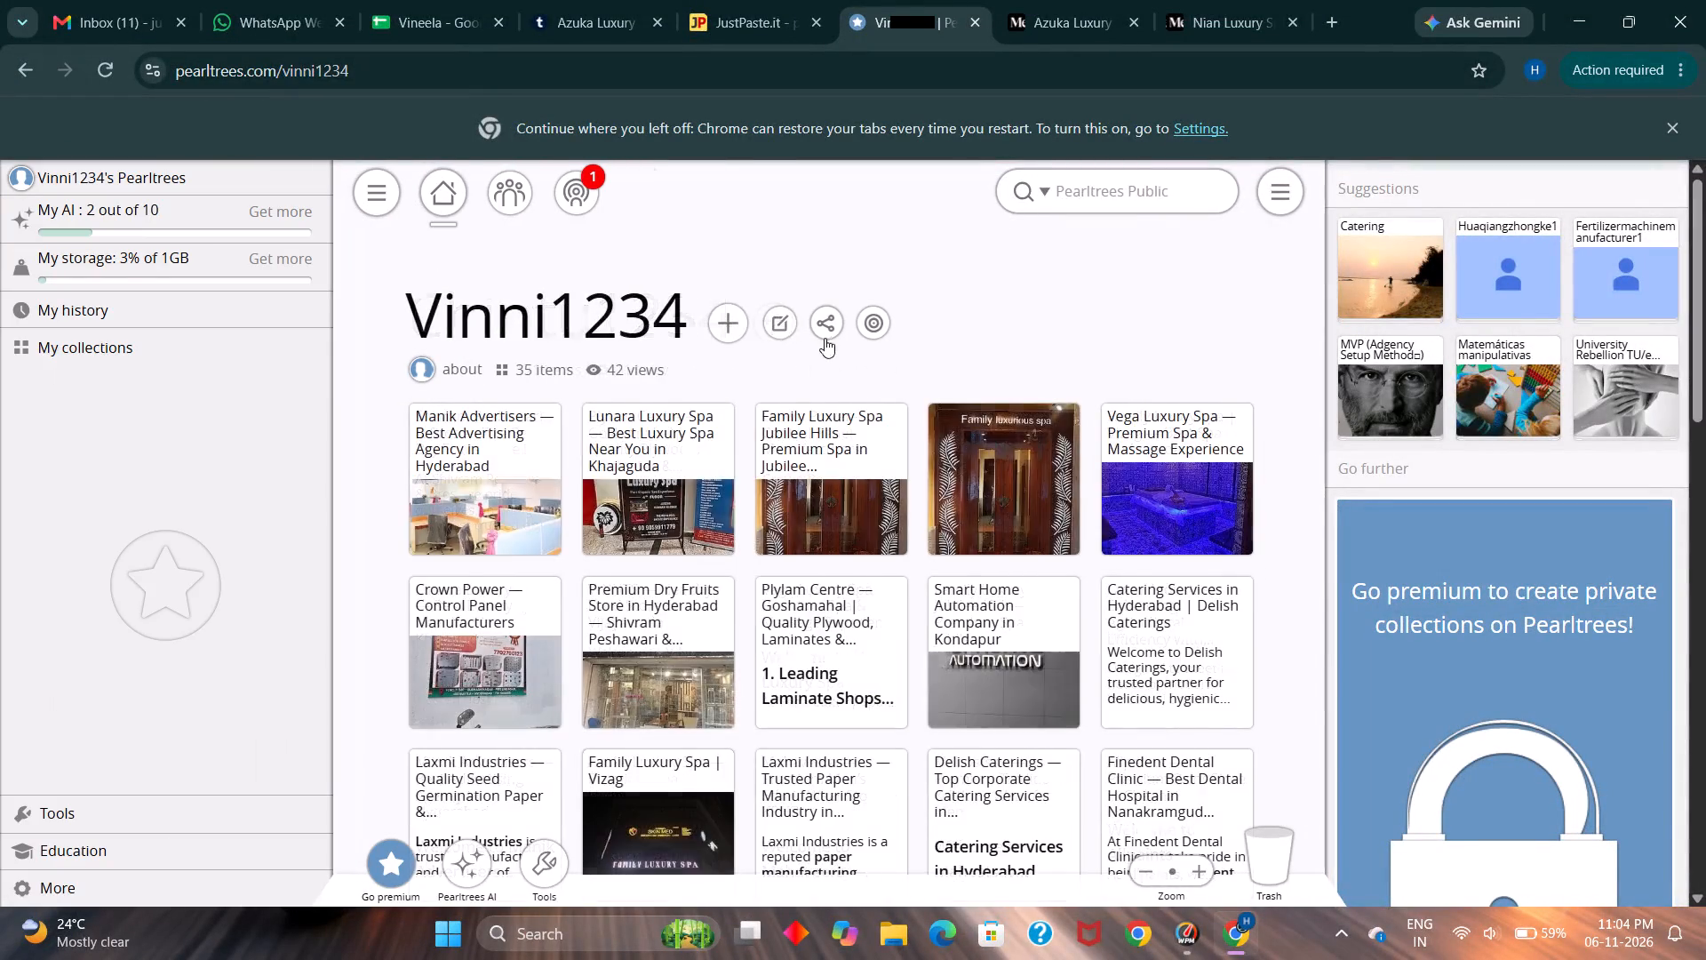
pyautogui.click(725, 317)
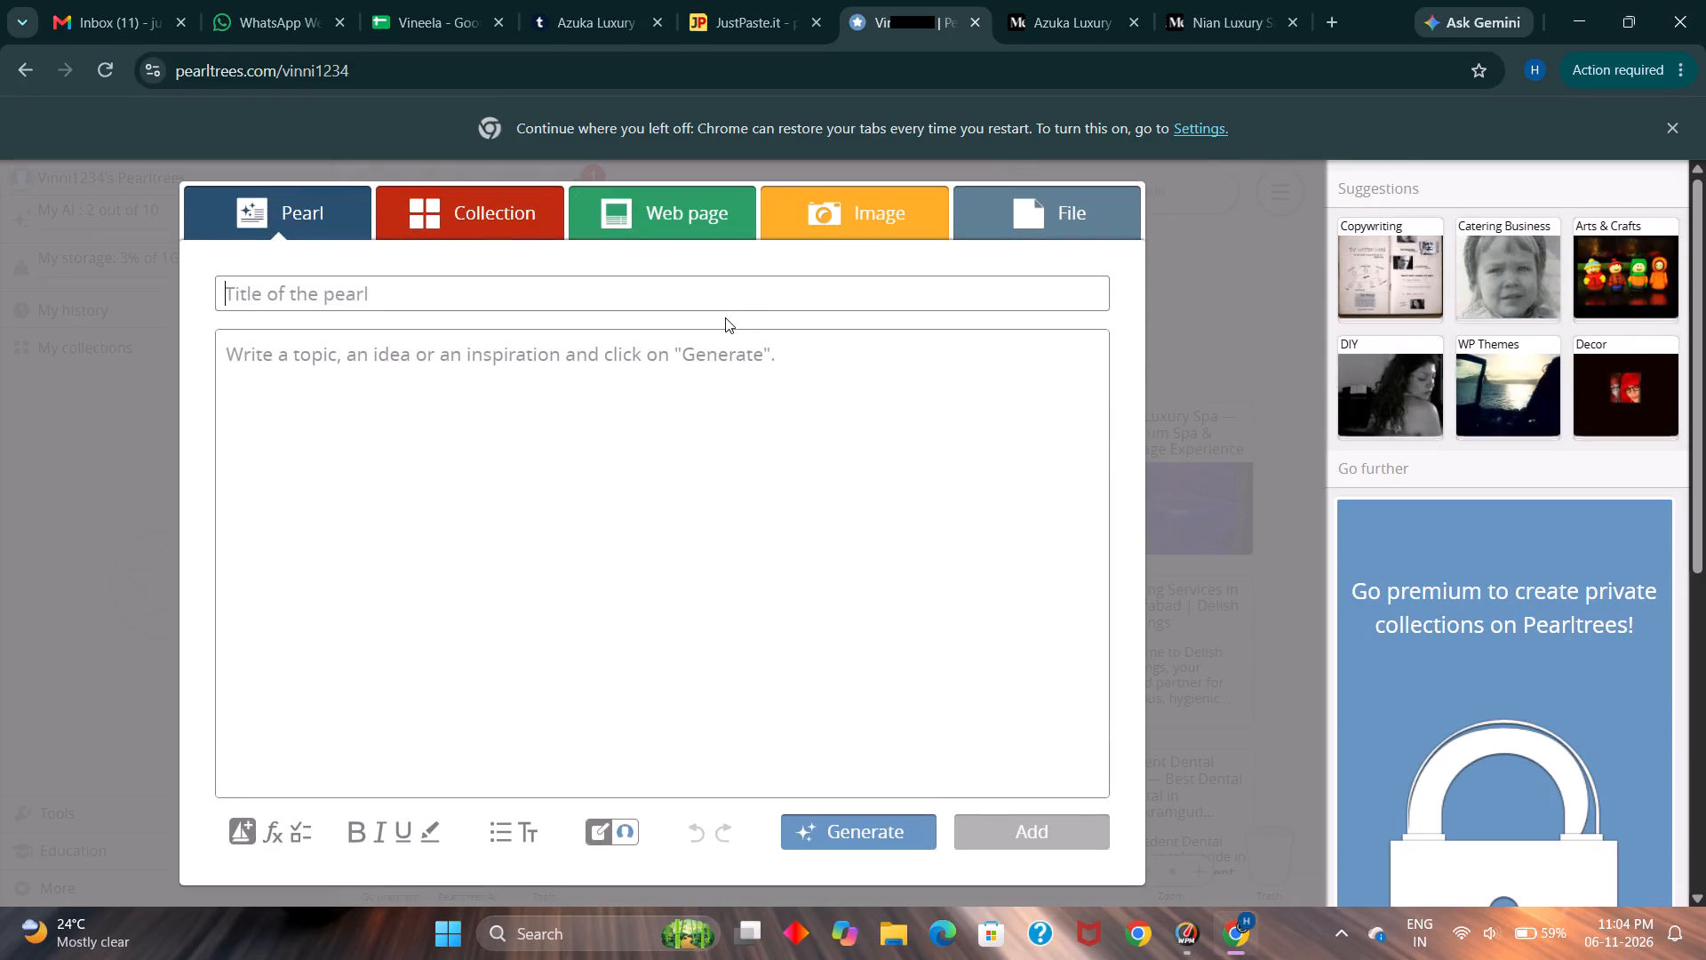
# Open the Pinterest pin link from the November delish catering list in the Homes kitchen SEO sheet.
pyautogui.click(422, 9)
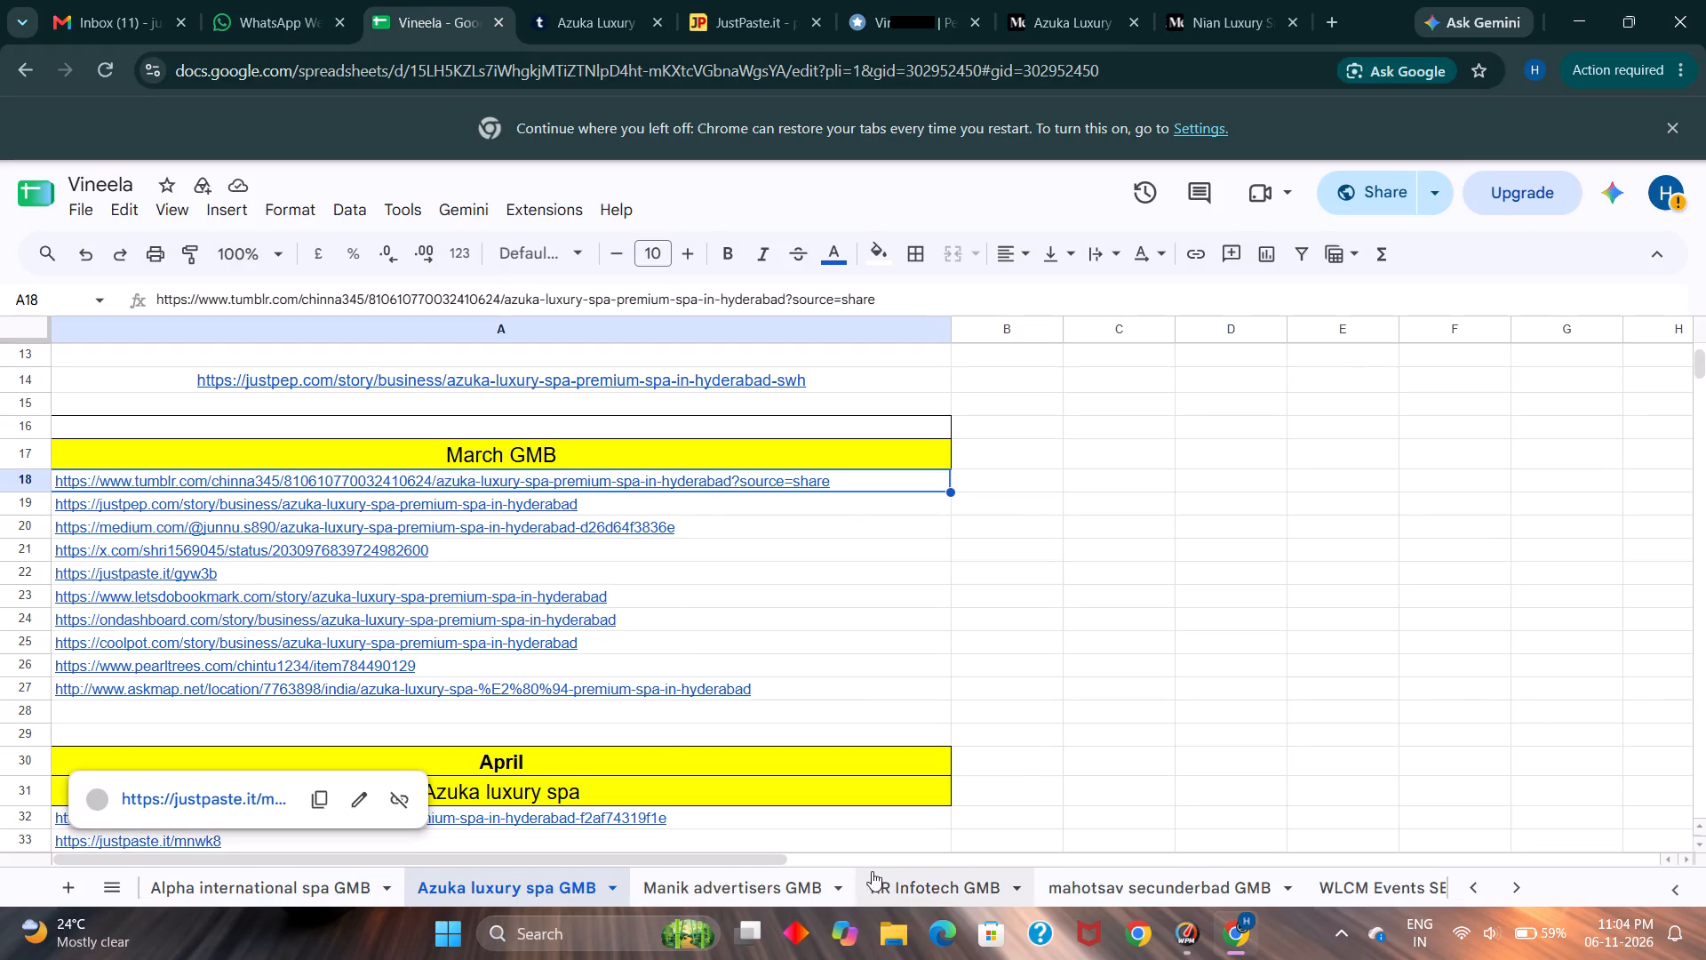
pyautogui.doubleClick(1473, 887)
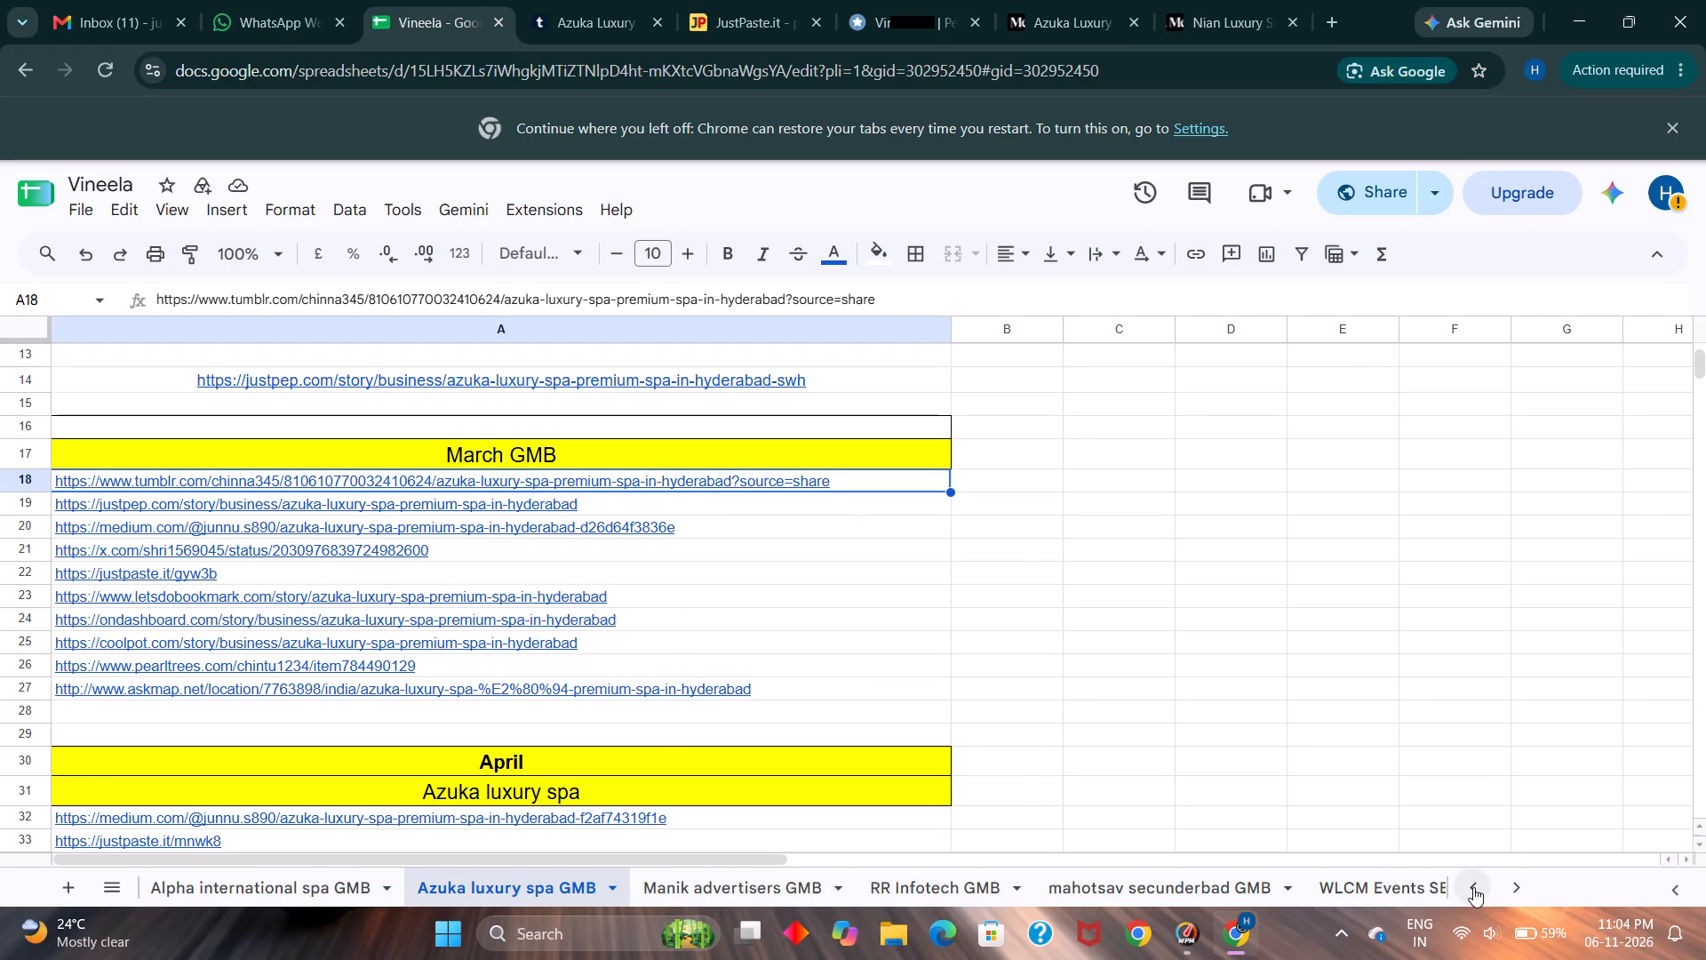
pyautogui.click(1473, 887)
pyautogui.click(1473, 887)
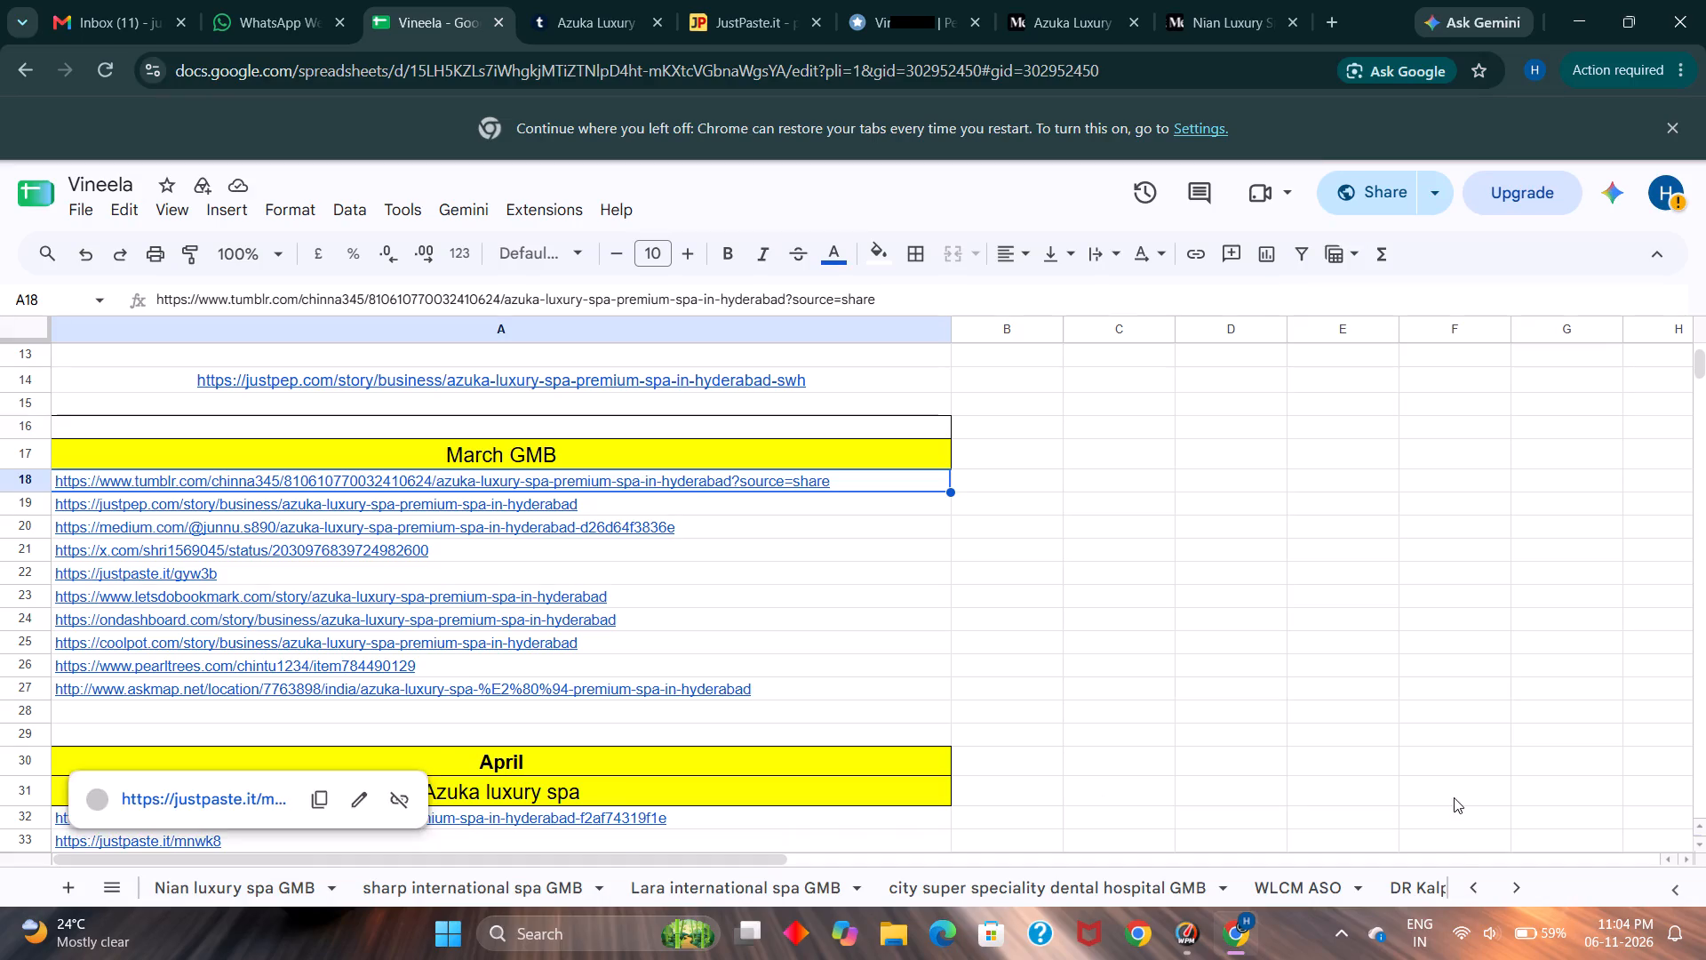
pyautogui.click(1475, 882)
pyautogui.click(1475, 882)
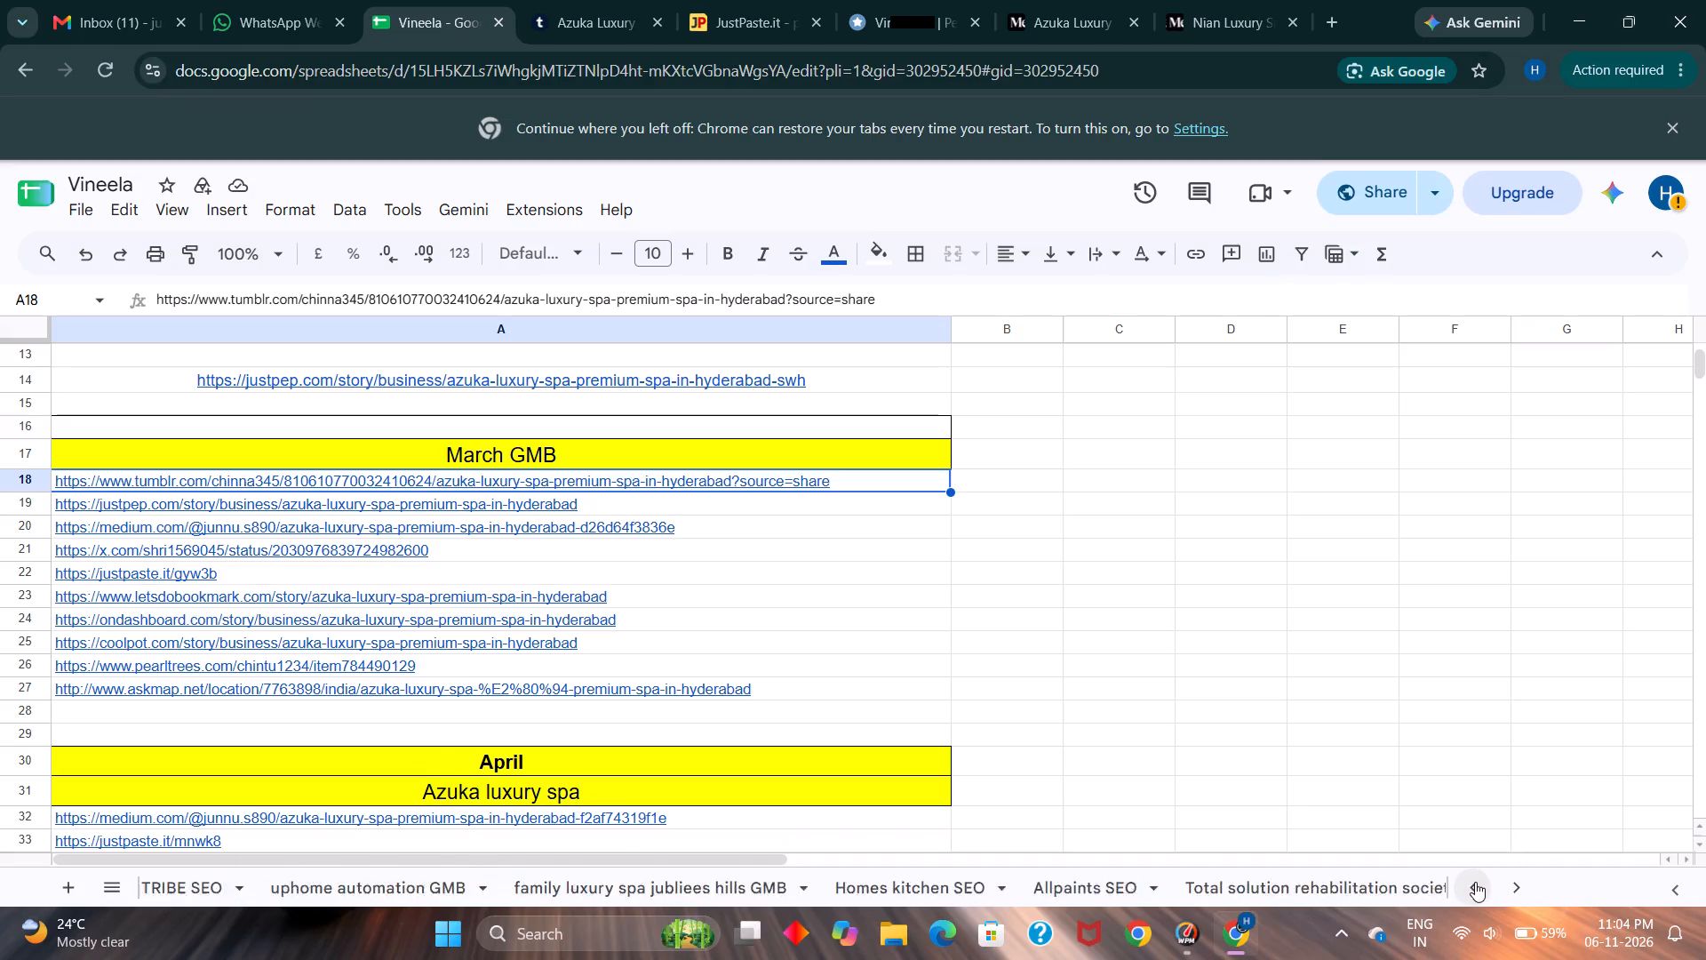
pyautogui.click(1217, 885)
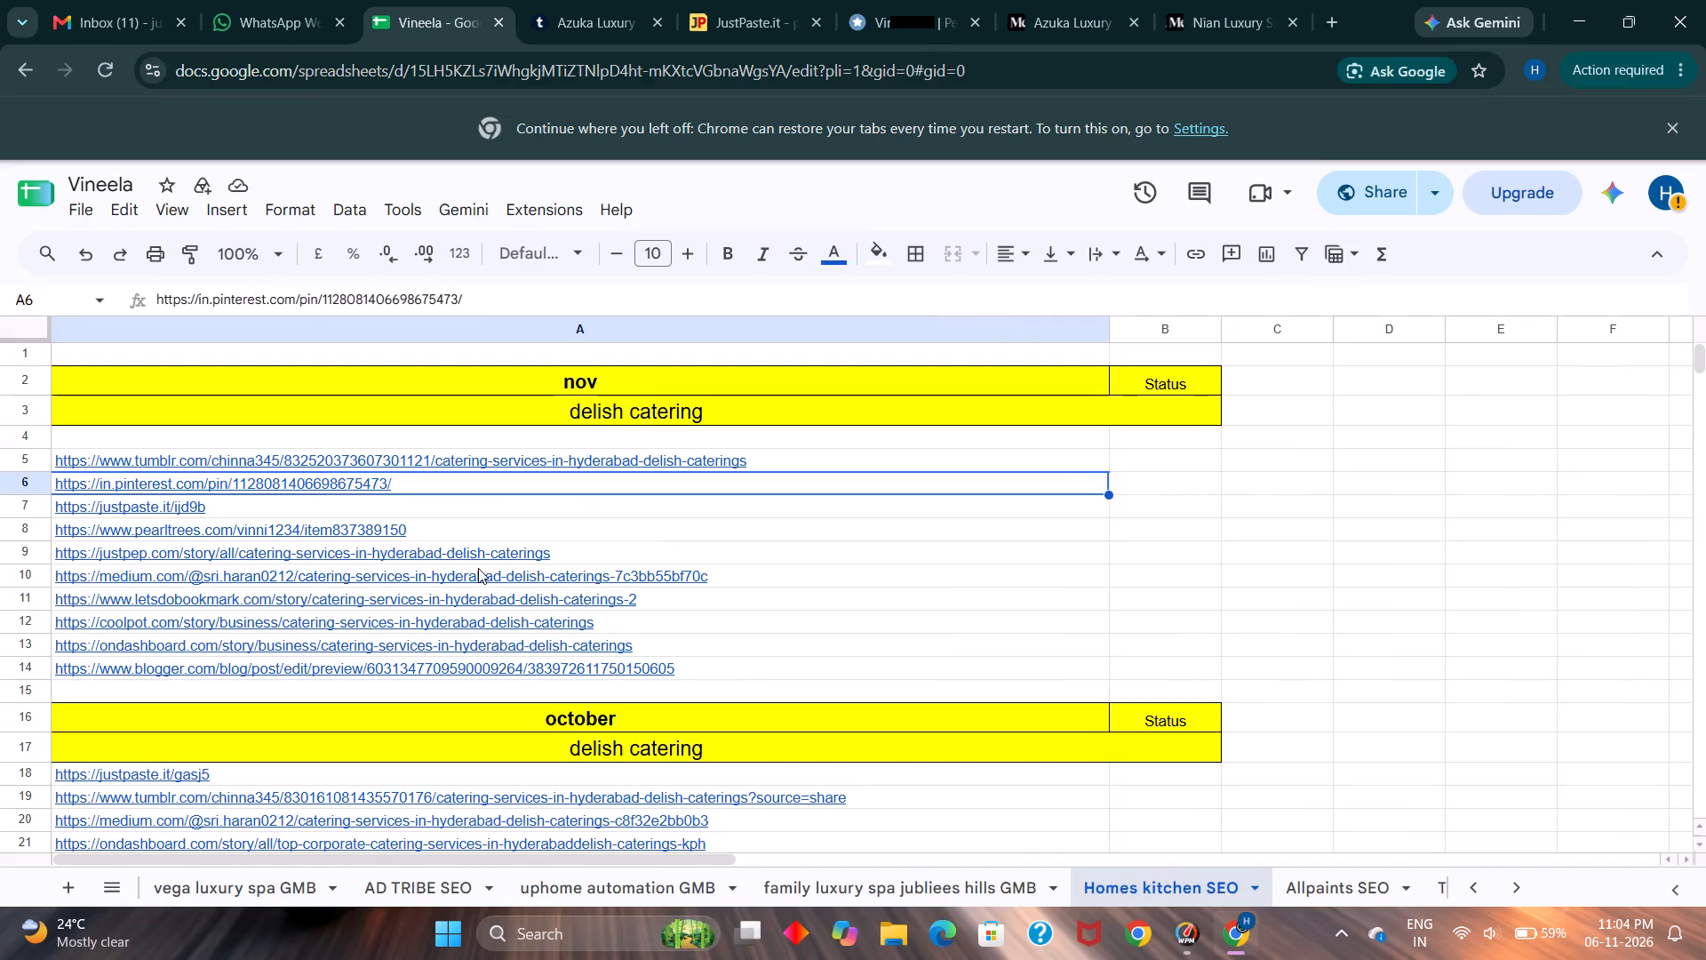
pyautogui.click(412, 484)
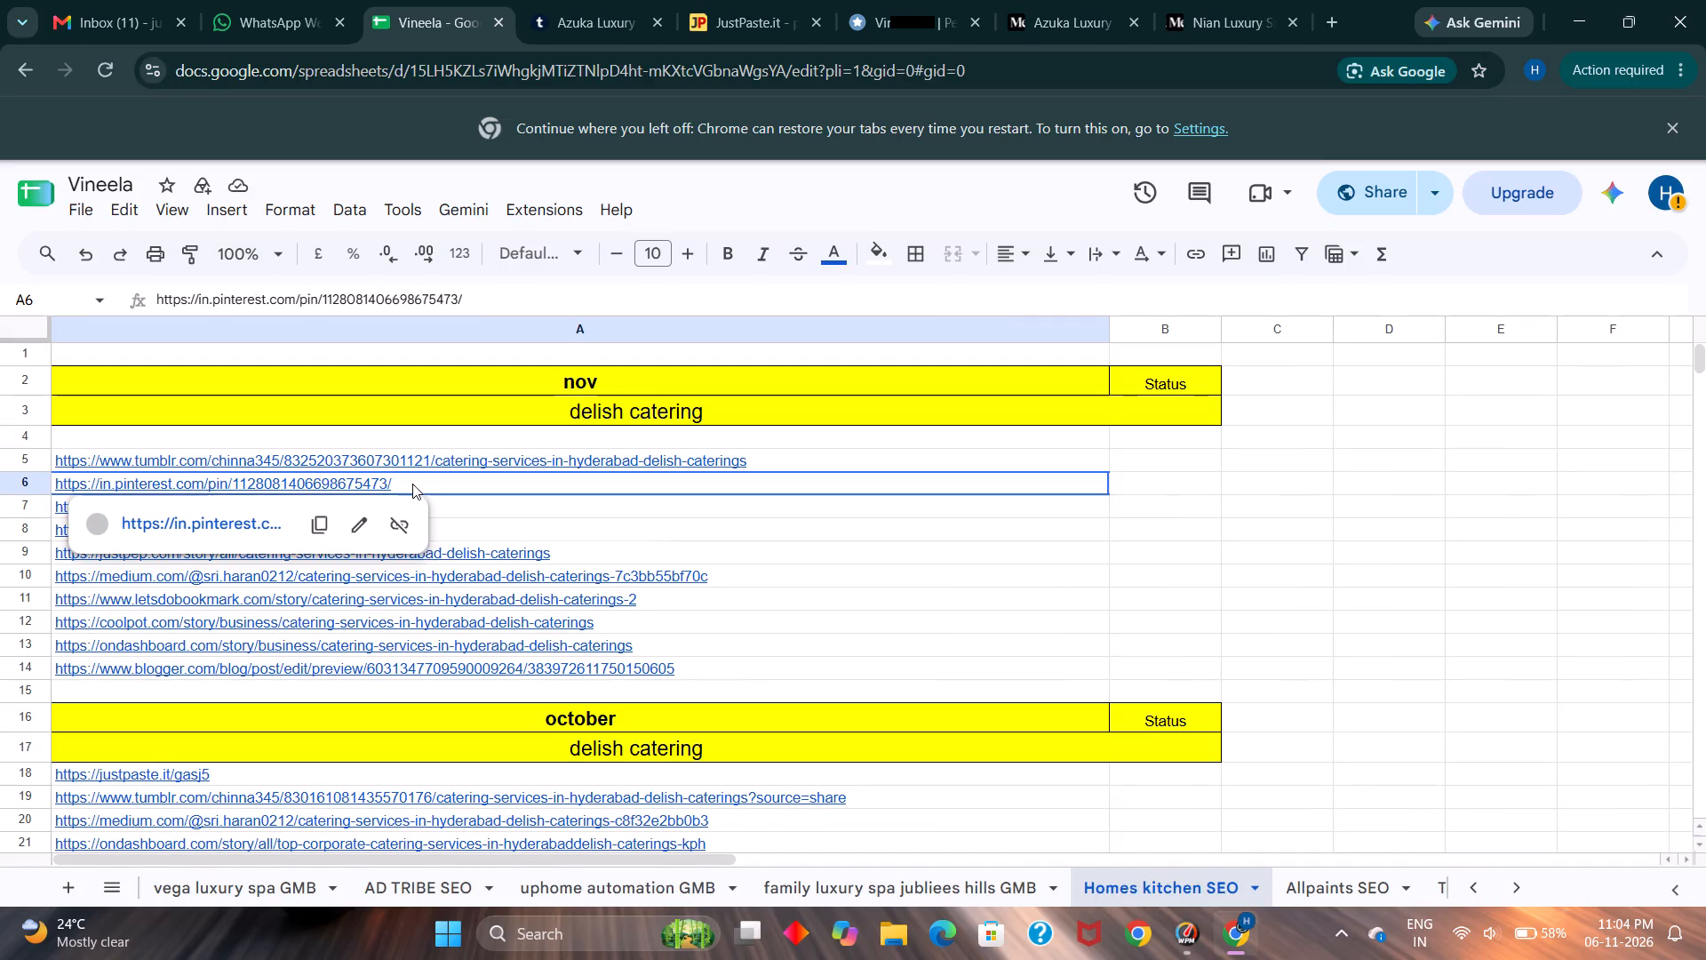
pyautogui.click(223, 520)
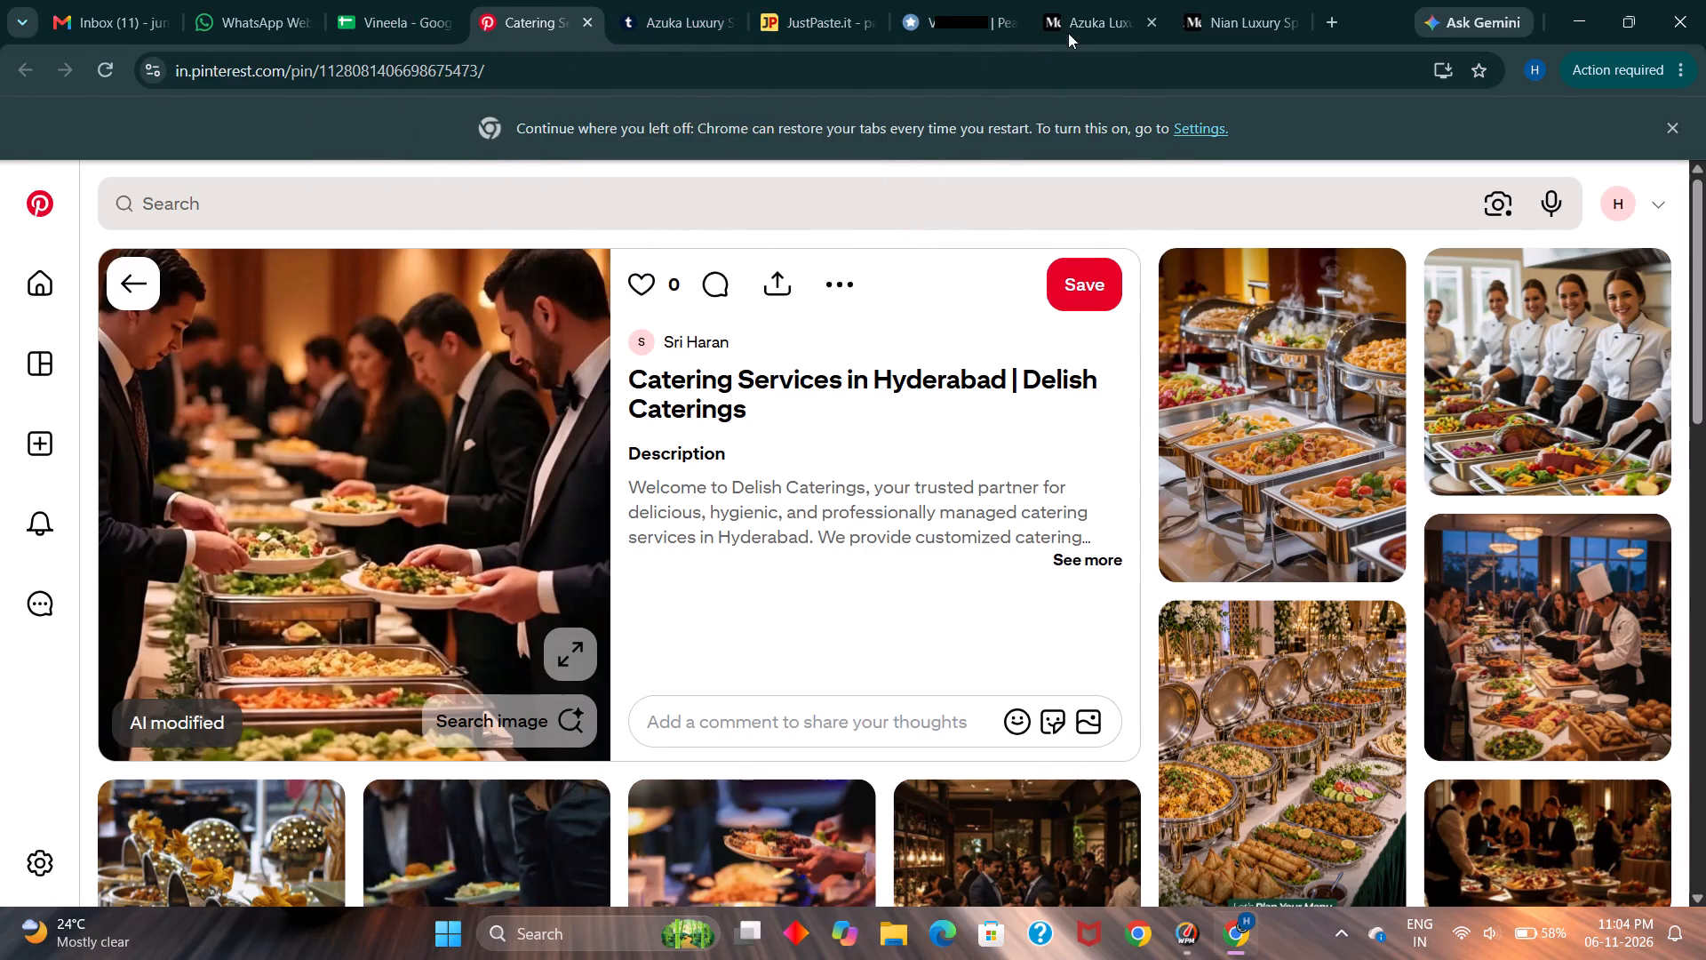
# Save the spa interior image from the Azuka Luxury Spa Medium article to Downloads as azuka.
pyautogui.click(1072, 31)
pyautogui.click(897, 706)
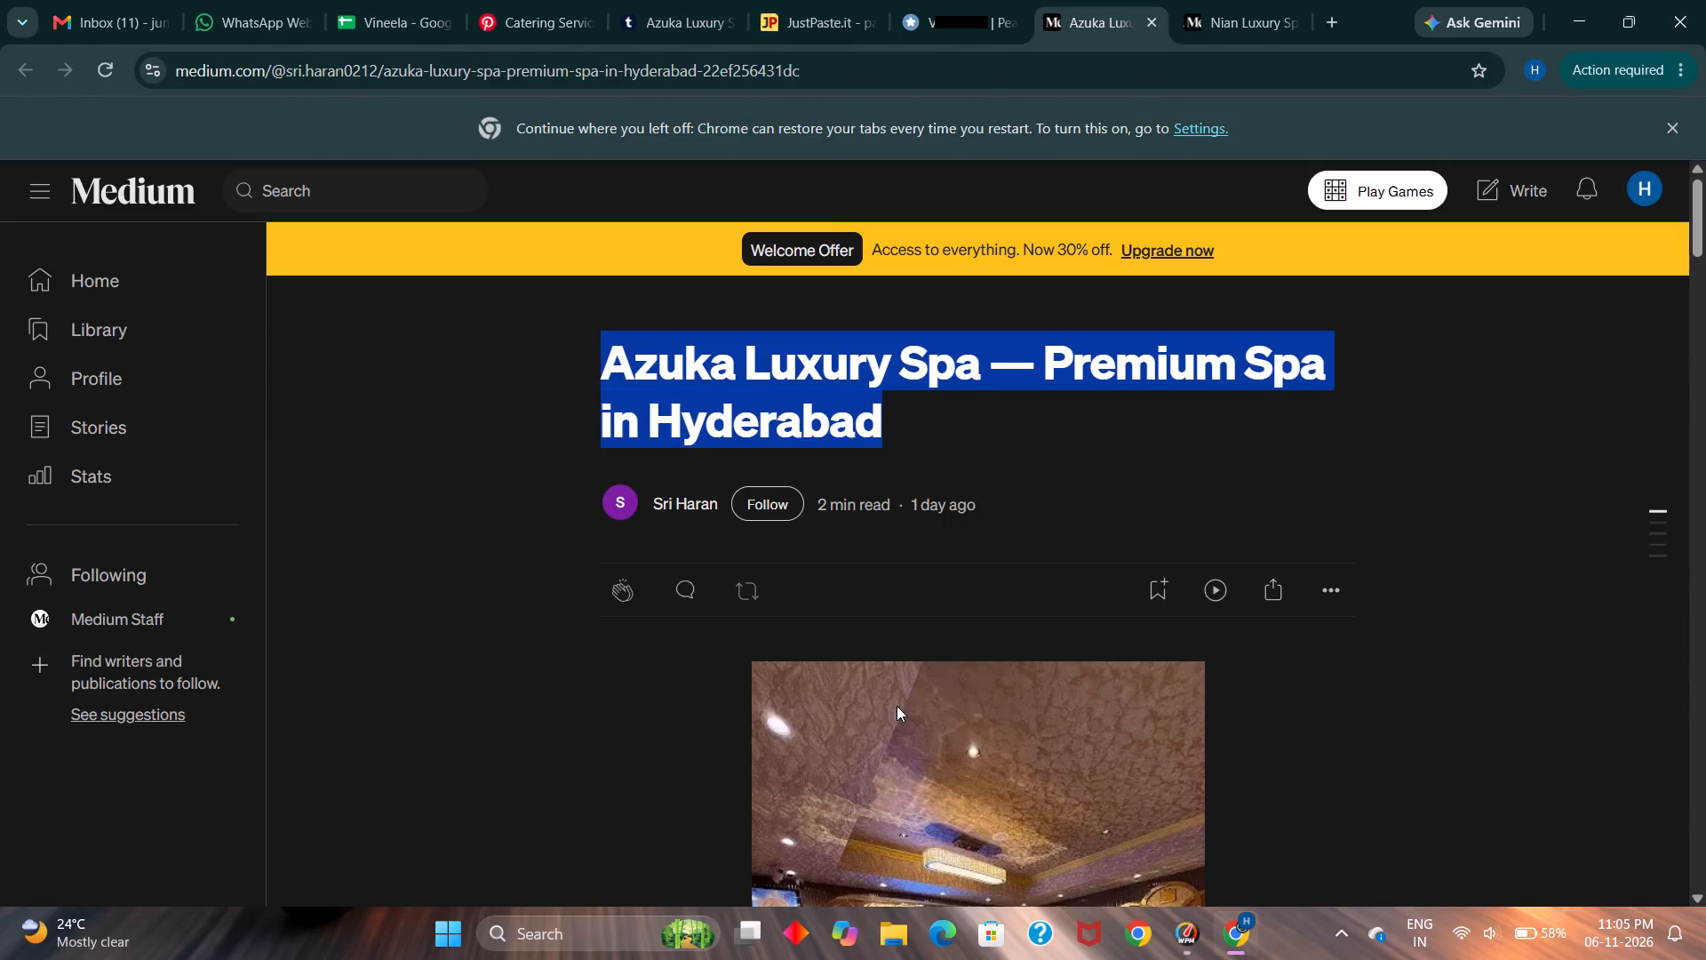
pyautogui.click(646, 818)
pyautogui.press('Down')
pyautogui.press('Down')
pyautogui.press('Down')
pyautogui.press('Down')
pyautogui.press('Down')
pyautogui.press('Down')
pyautogui.press('Down')
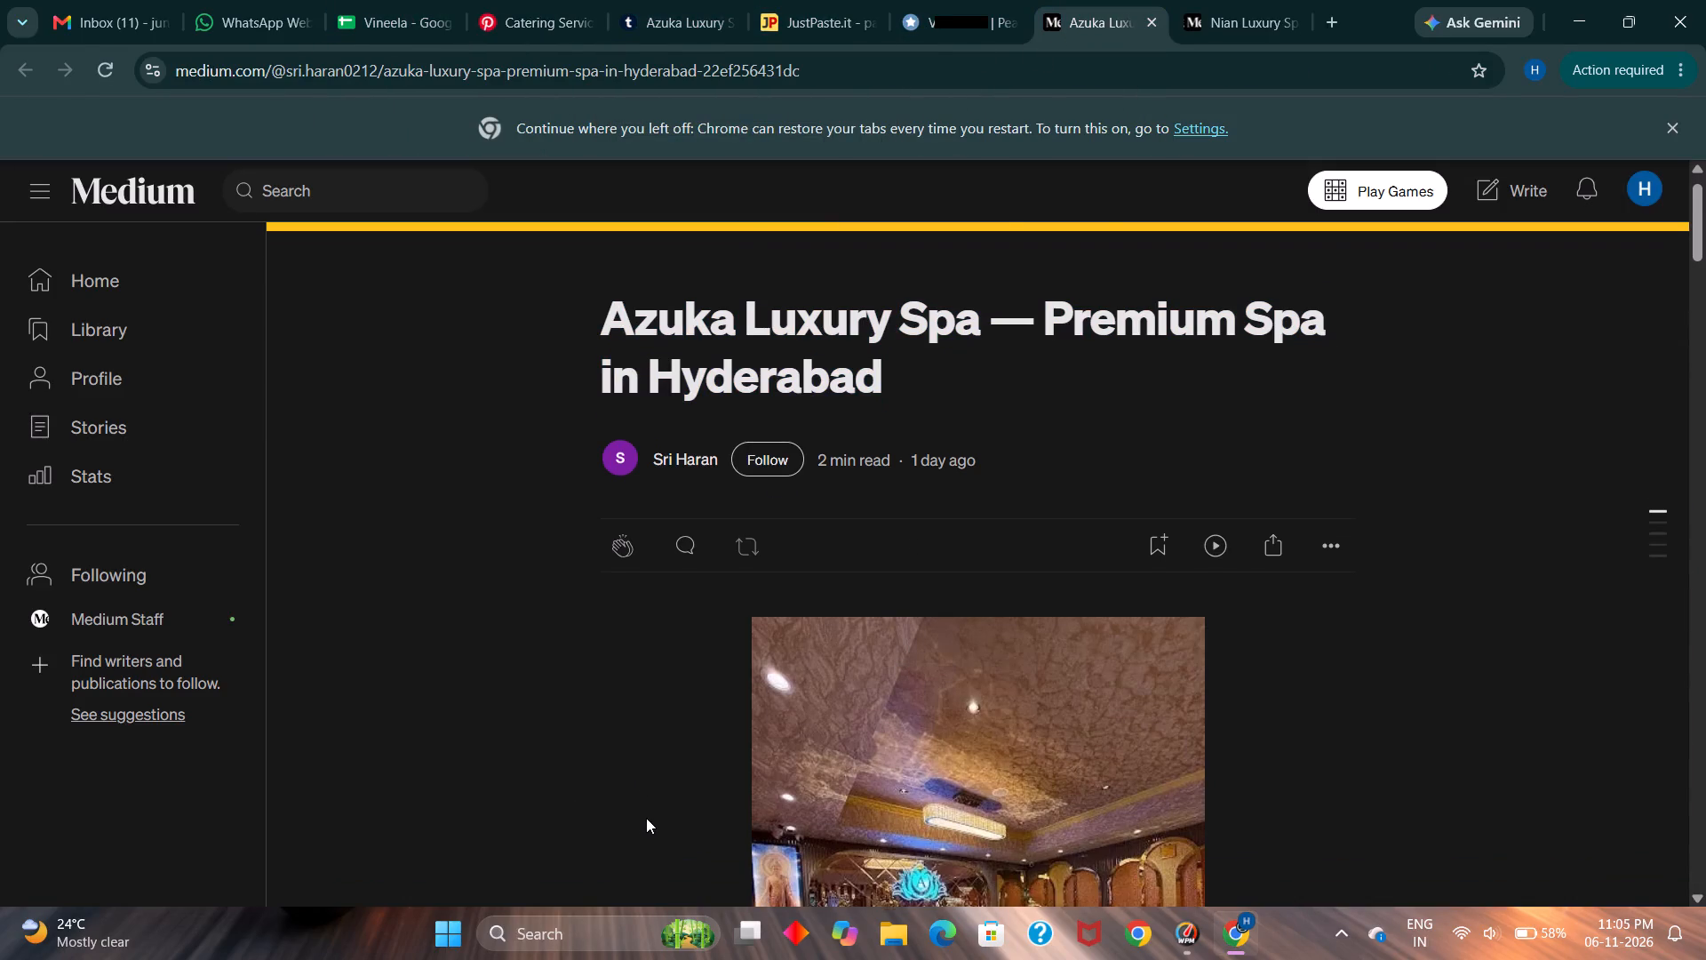
pyautogui.rightClick(861, 650)
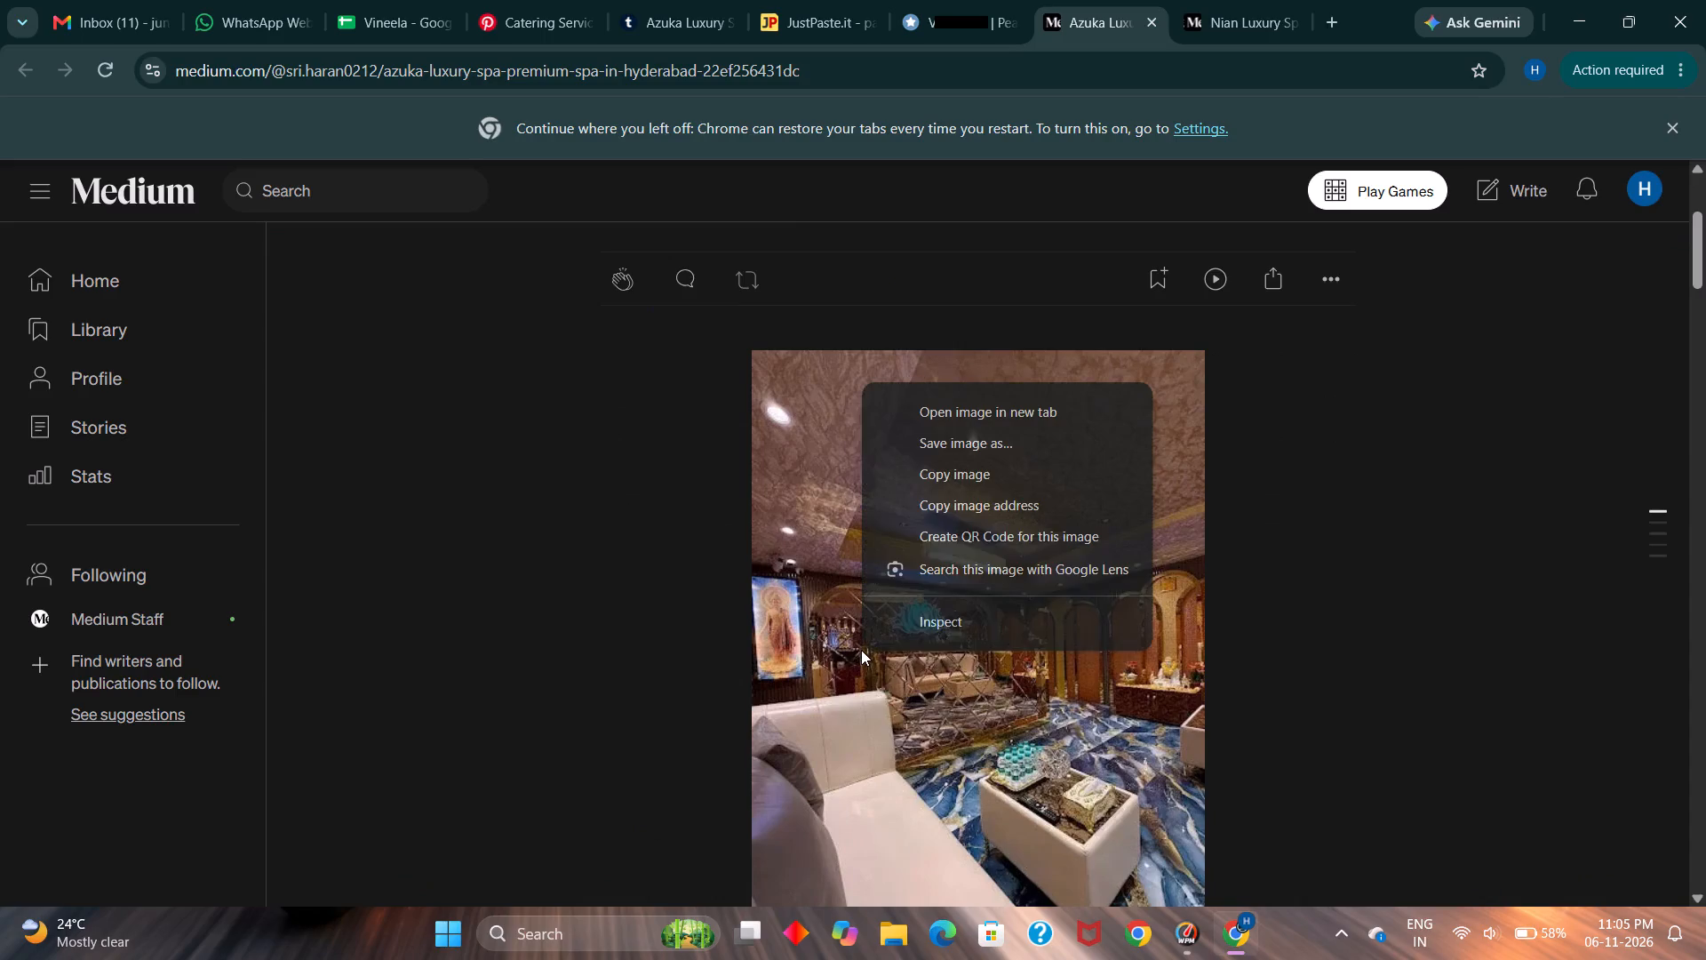
pyautogui.click(995, 448)
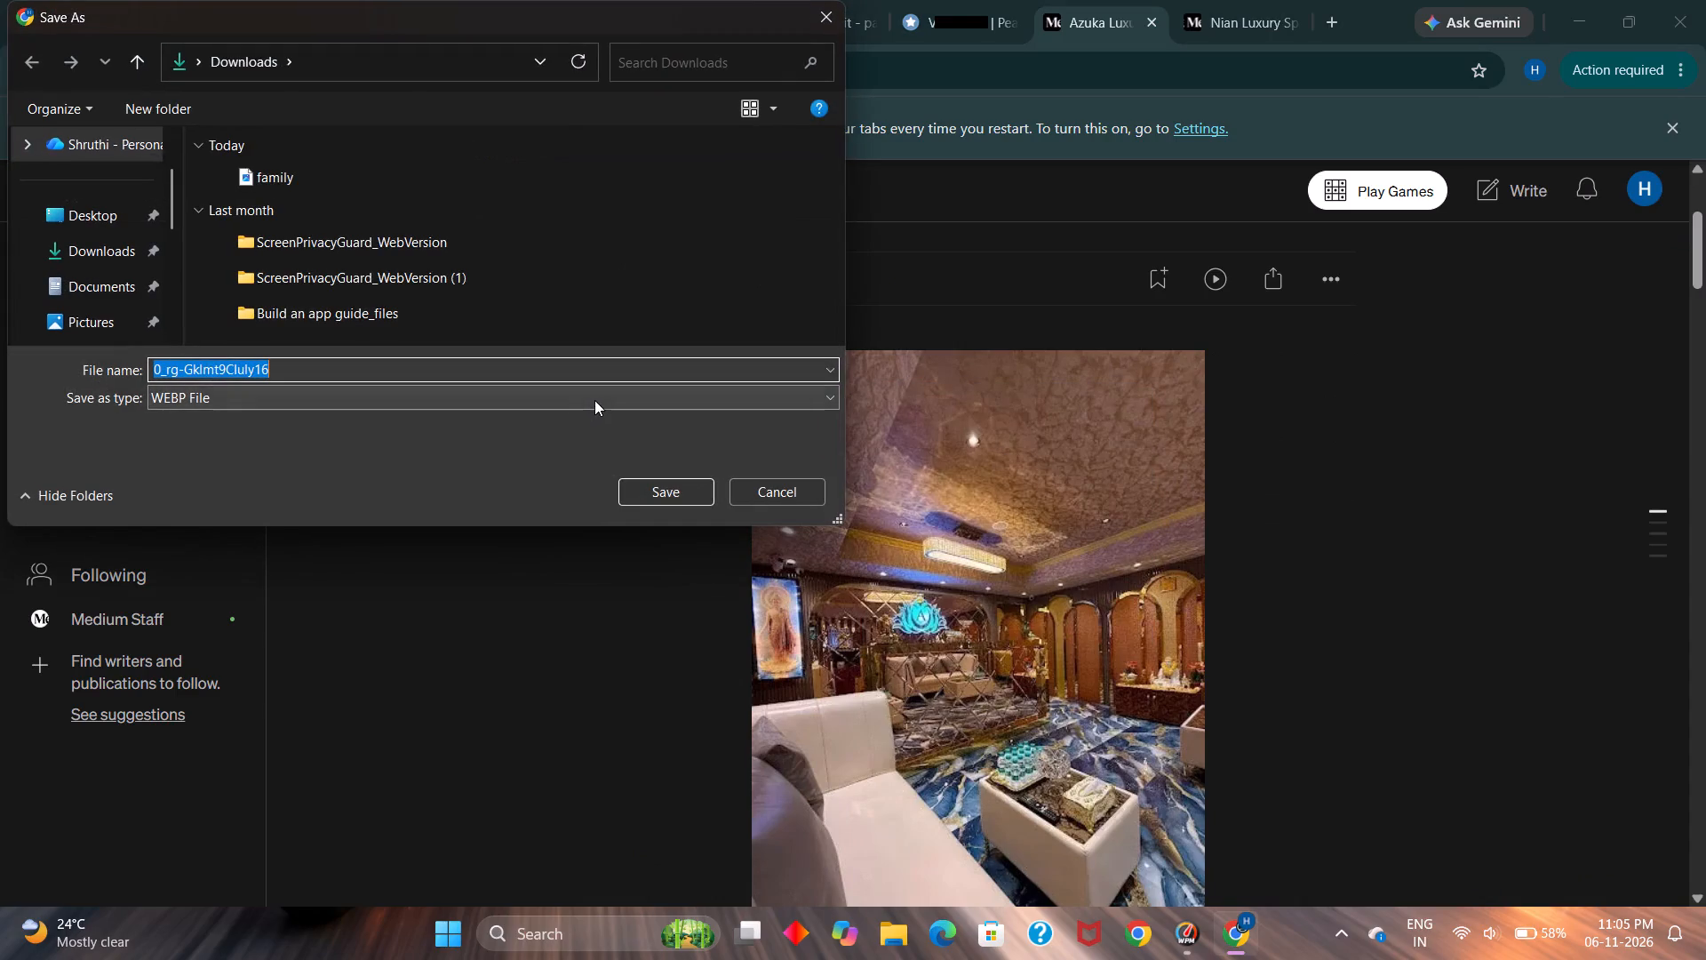
pyautogui.press('BackSpace')
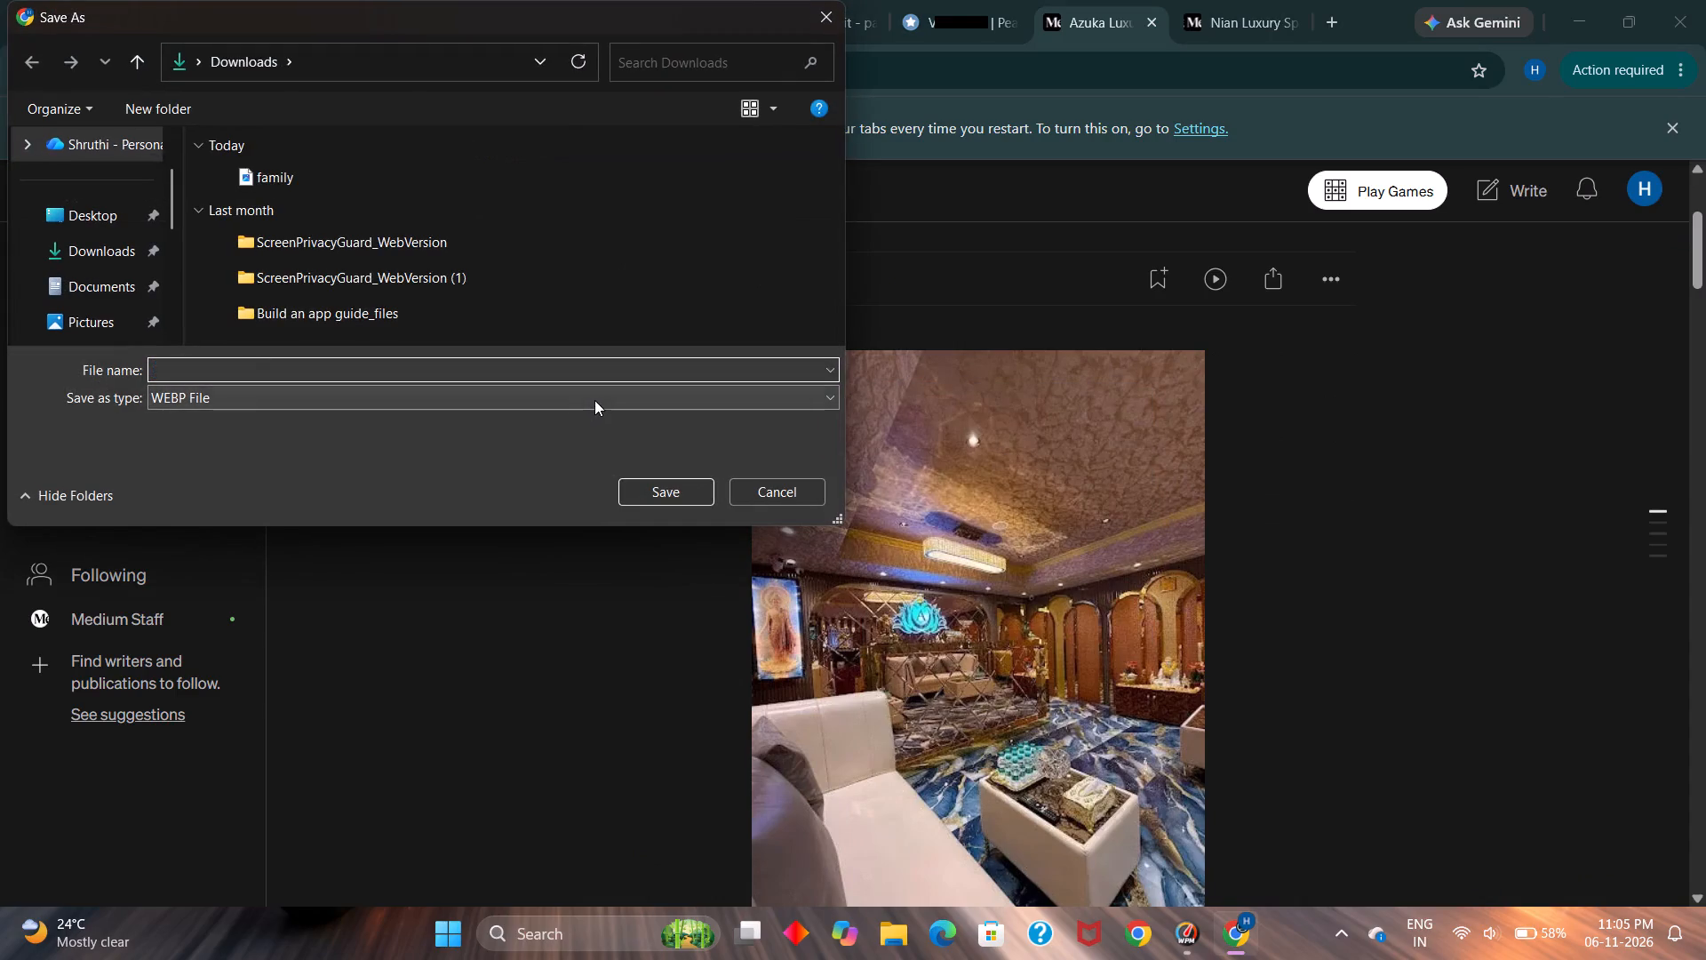
pyautogui.write('azy')
pyautogui.press('BackSpace')
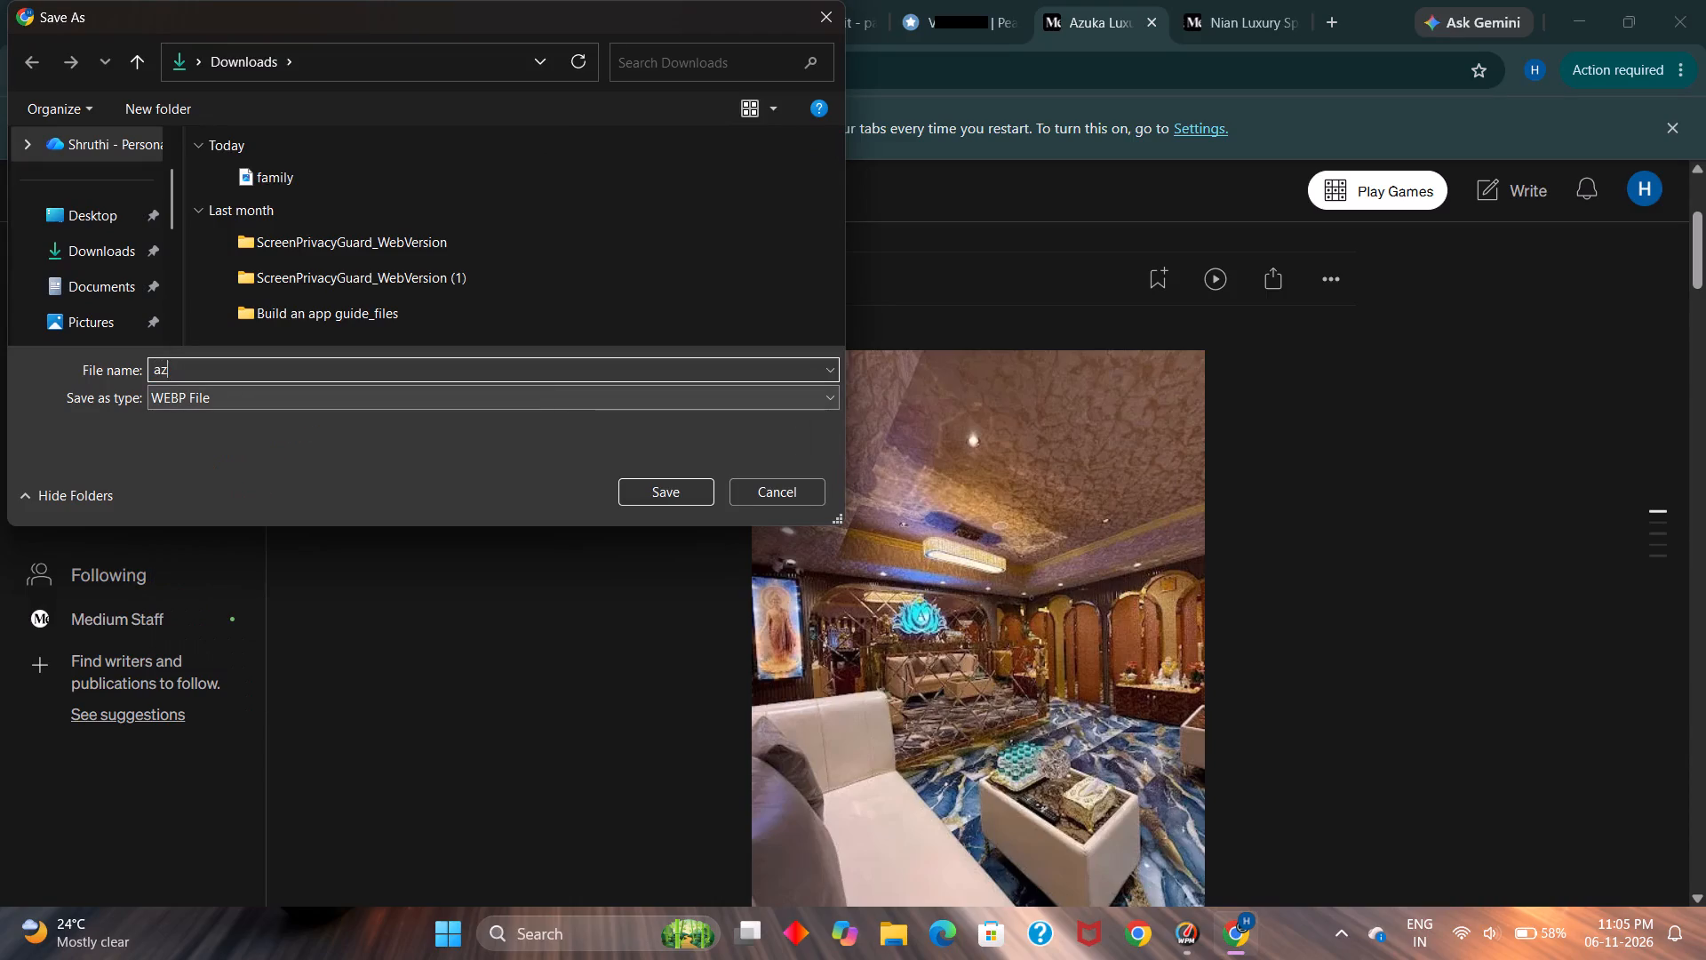
pyautogui.press('u')
pyautogui.write('ka')
pyautogui.click(666, 491)
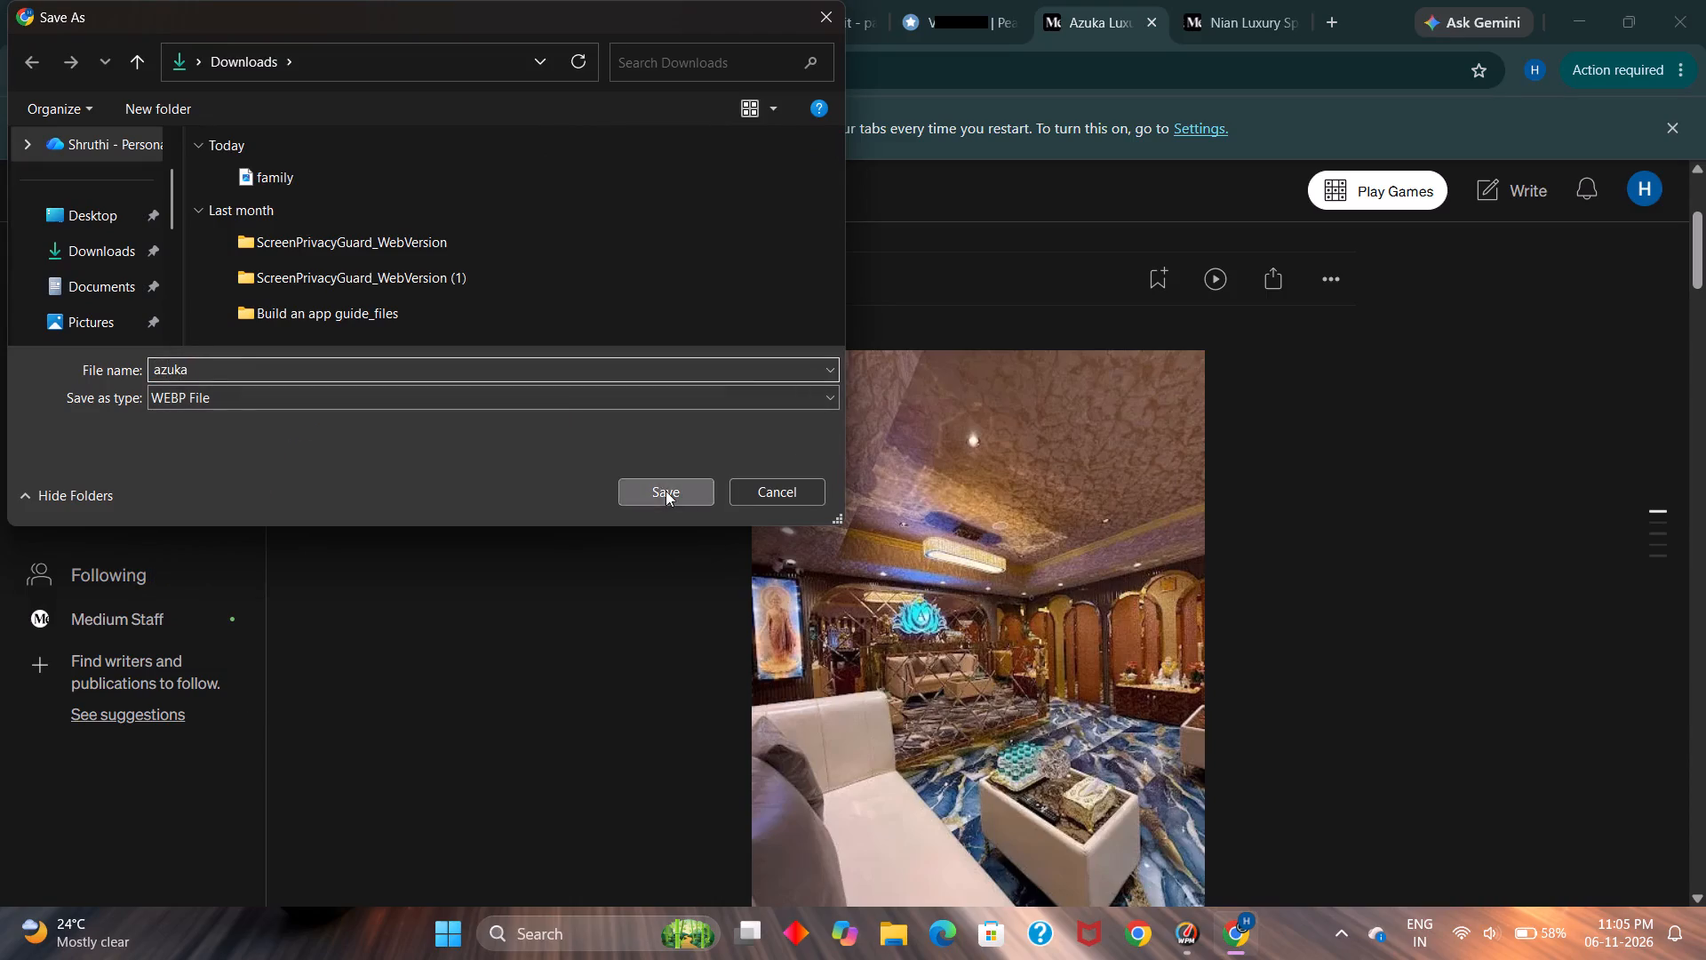
# Start a new pin on Pinterest and upload the azuka image from Downloads as its media.
pyautogui.click(530, 18)
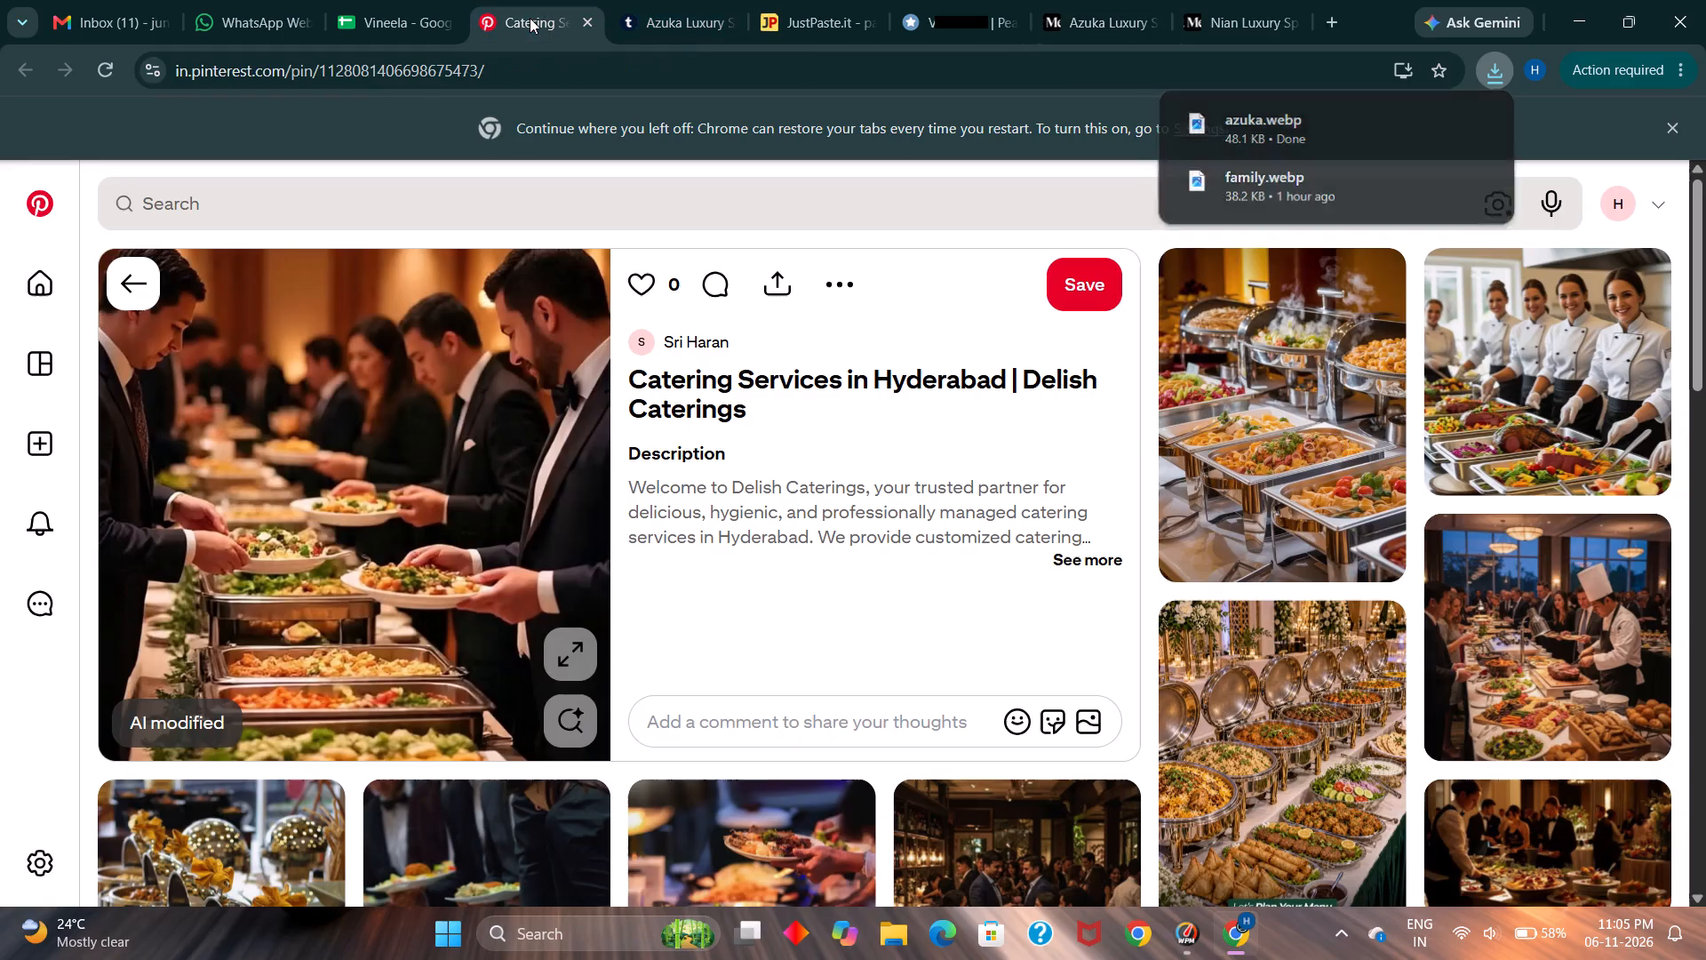
pyautogui.click(35, 452)
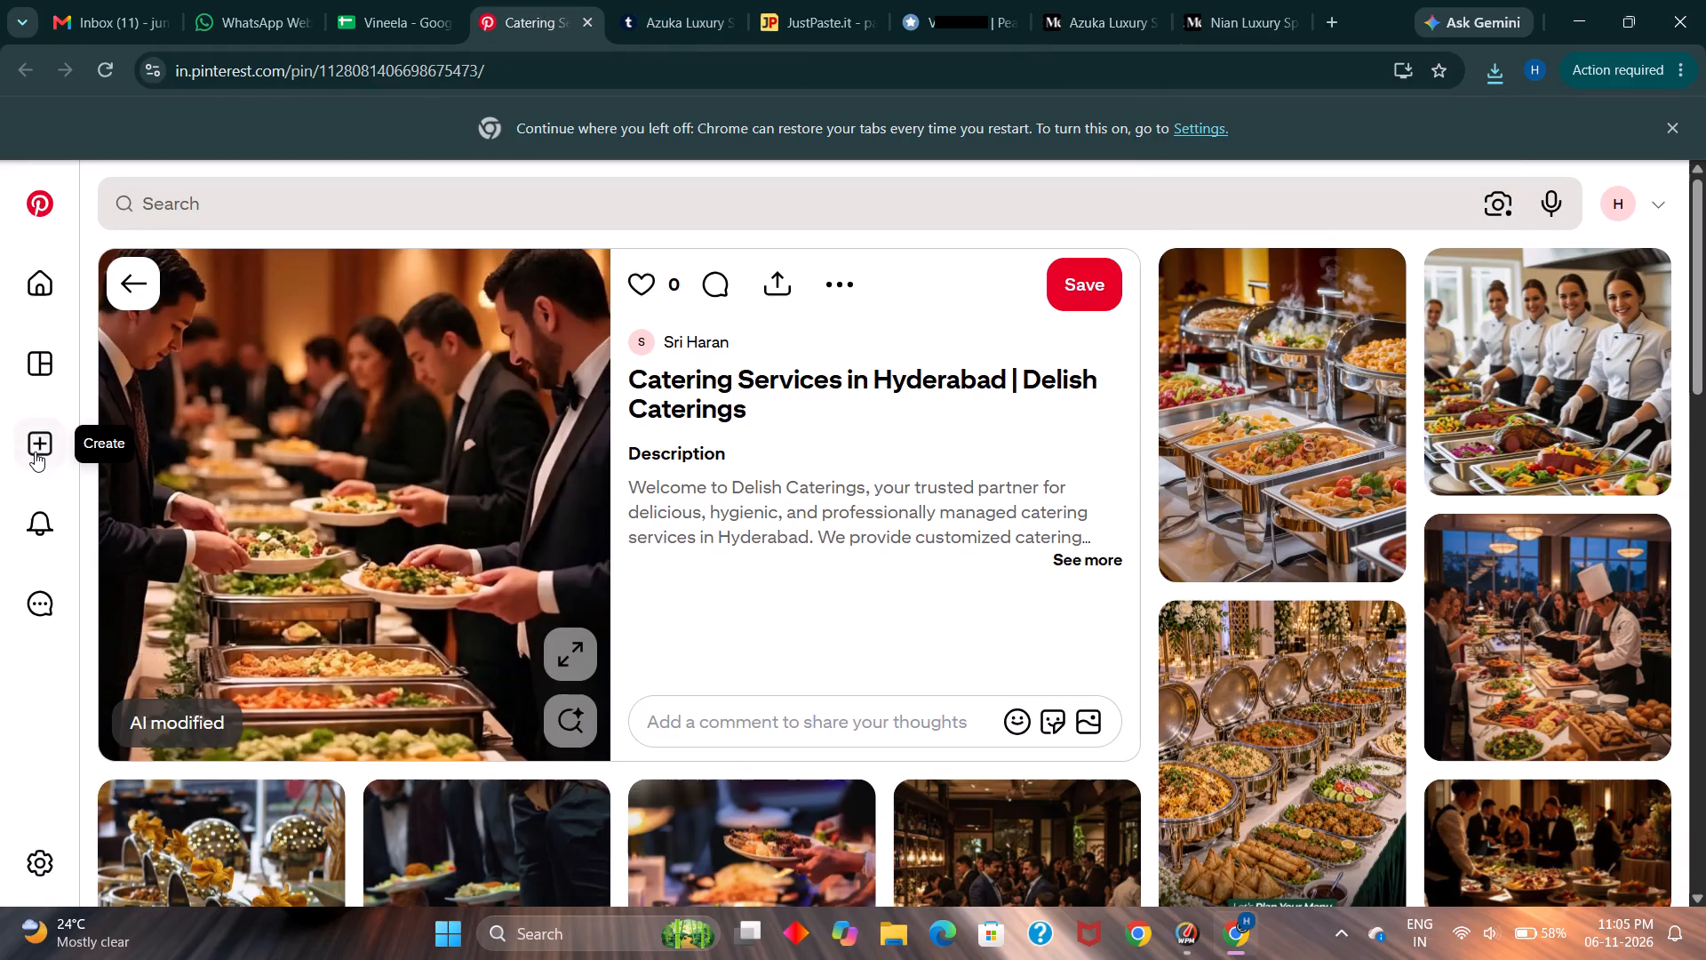
pyautogui.click(140, 296)
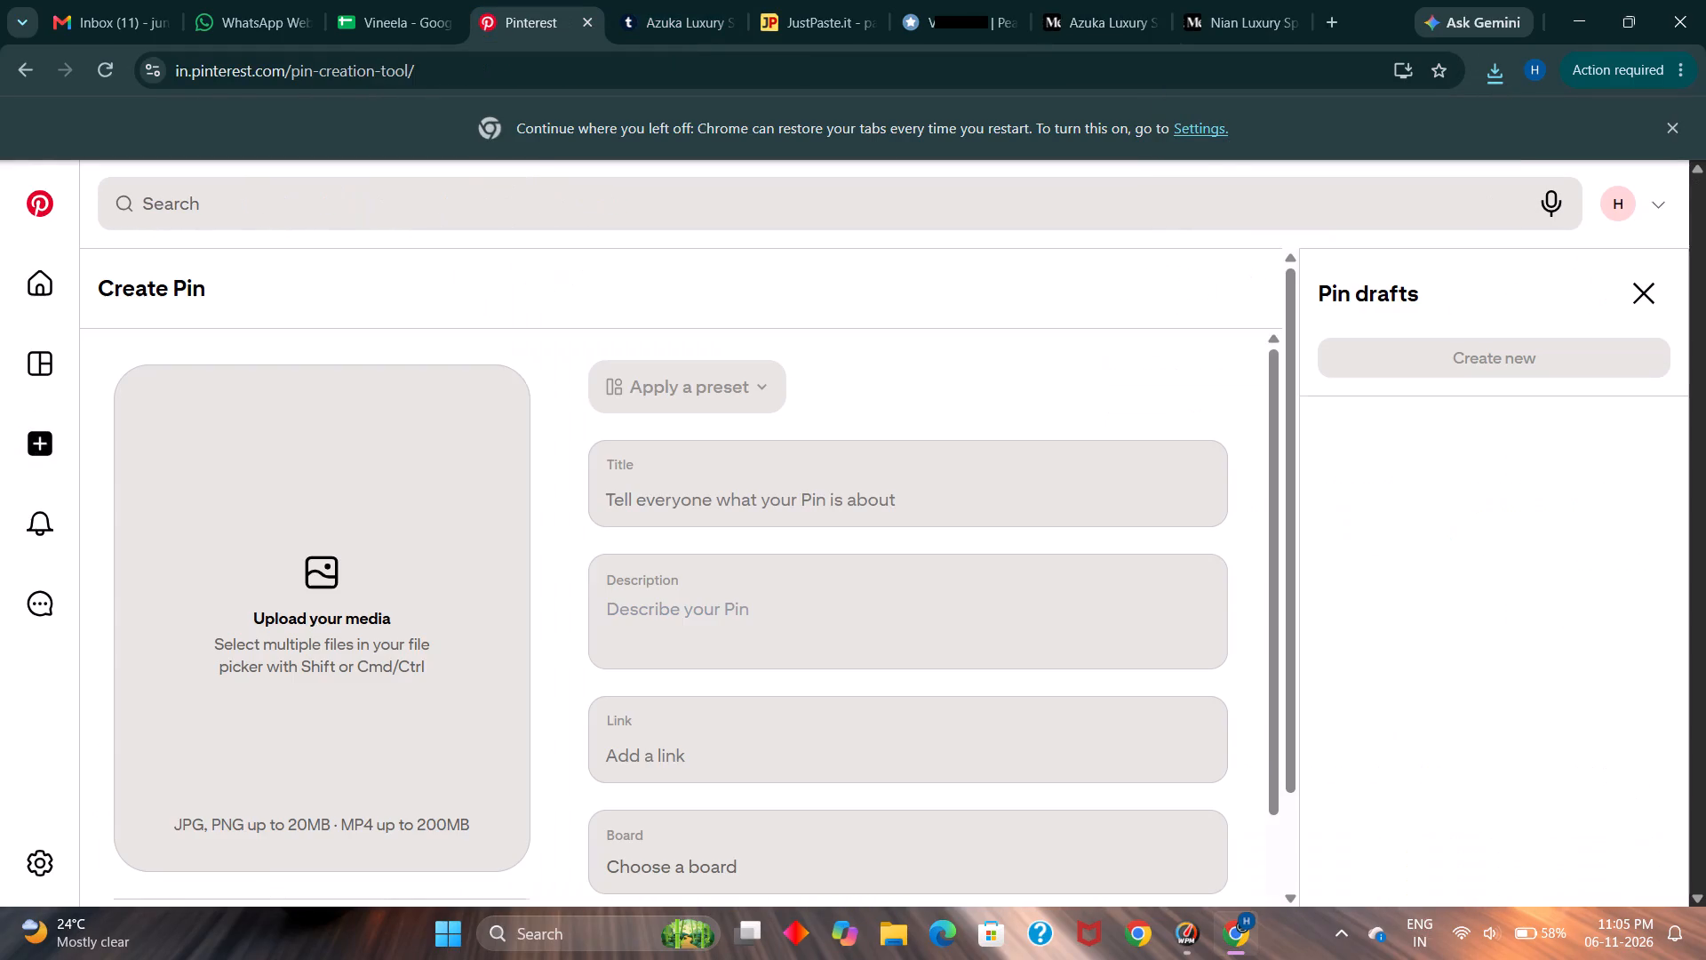
pyautogui.click(322, 572)
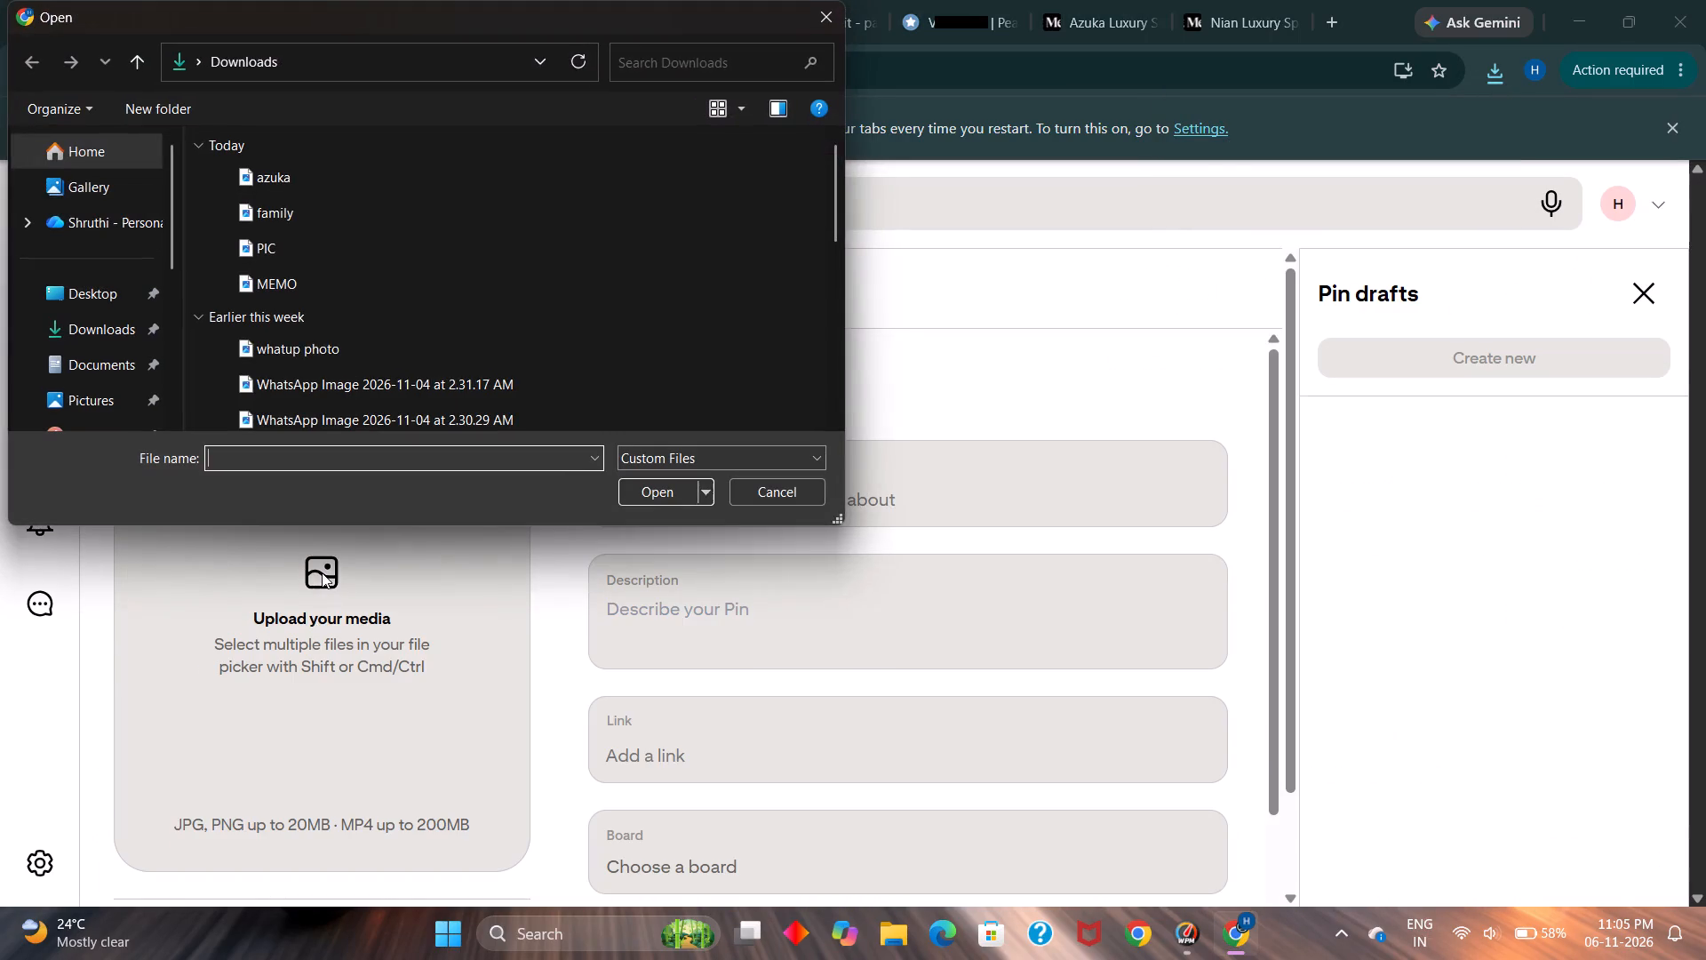
pyautogui.click(264, 186)
pyautogui.scroll(1, 259, 158)
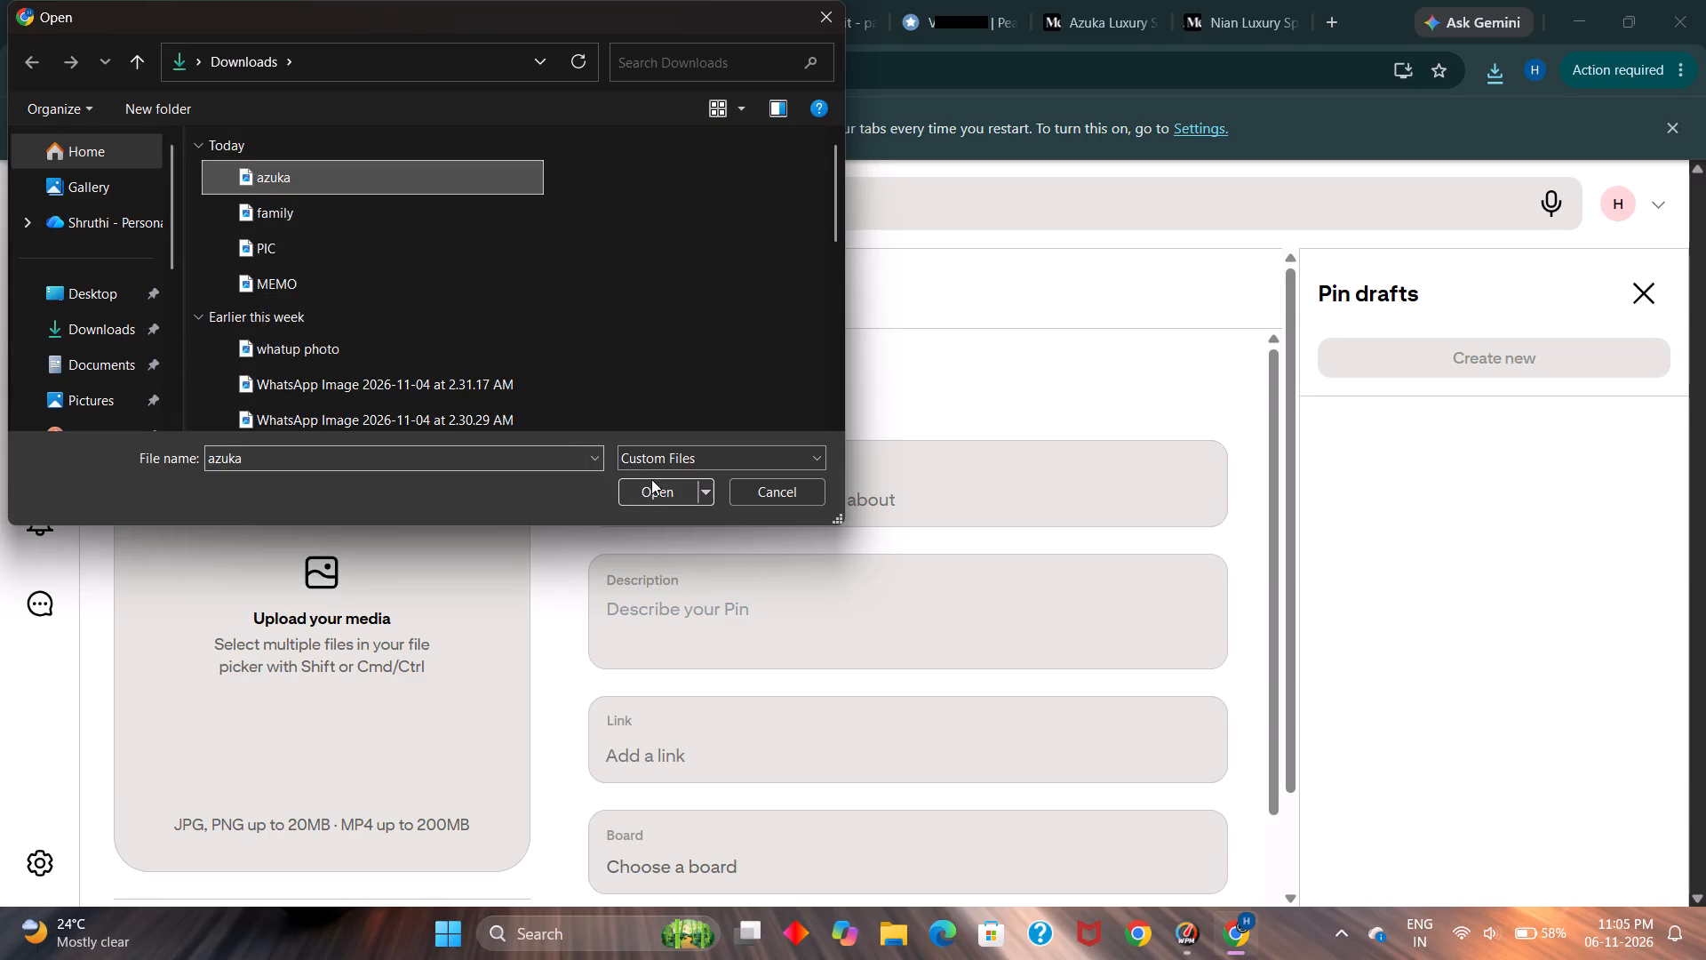
pyautogui.click(663, 490)
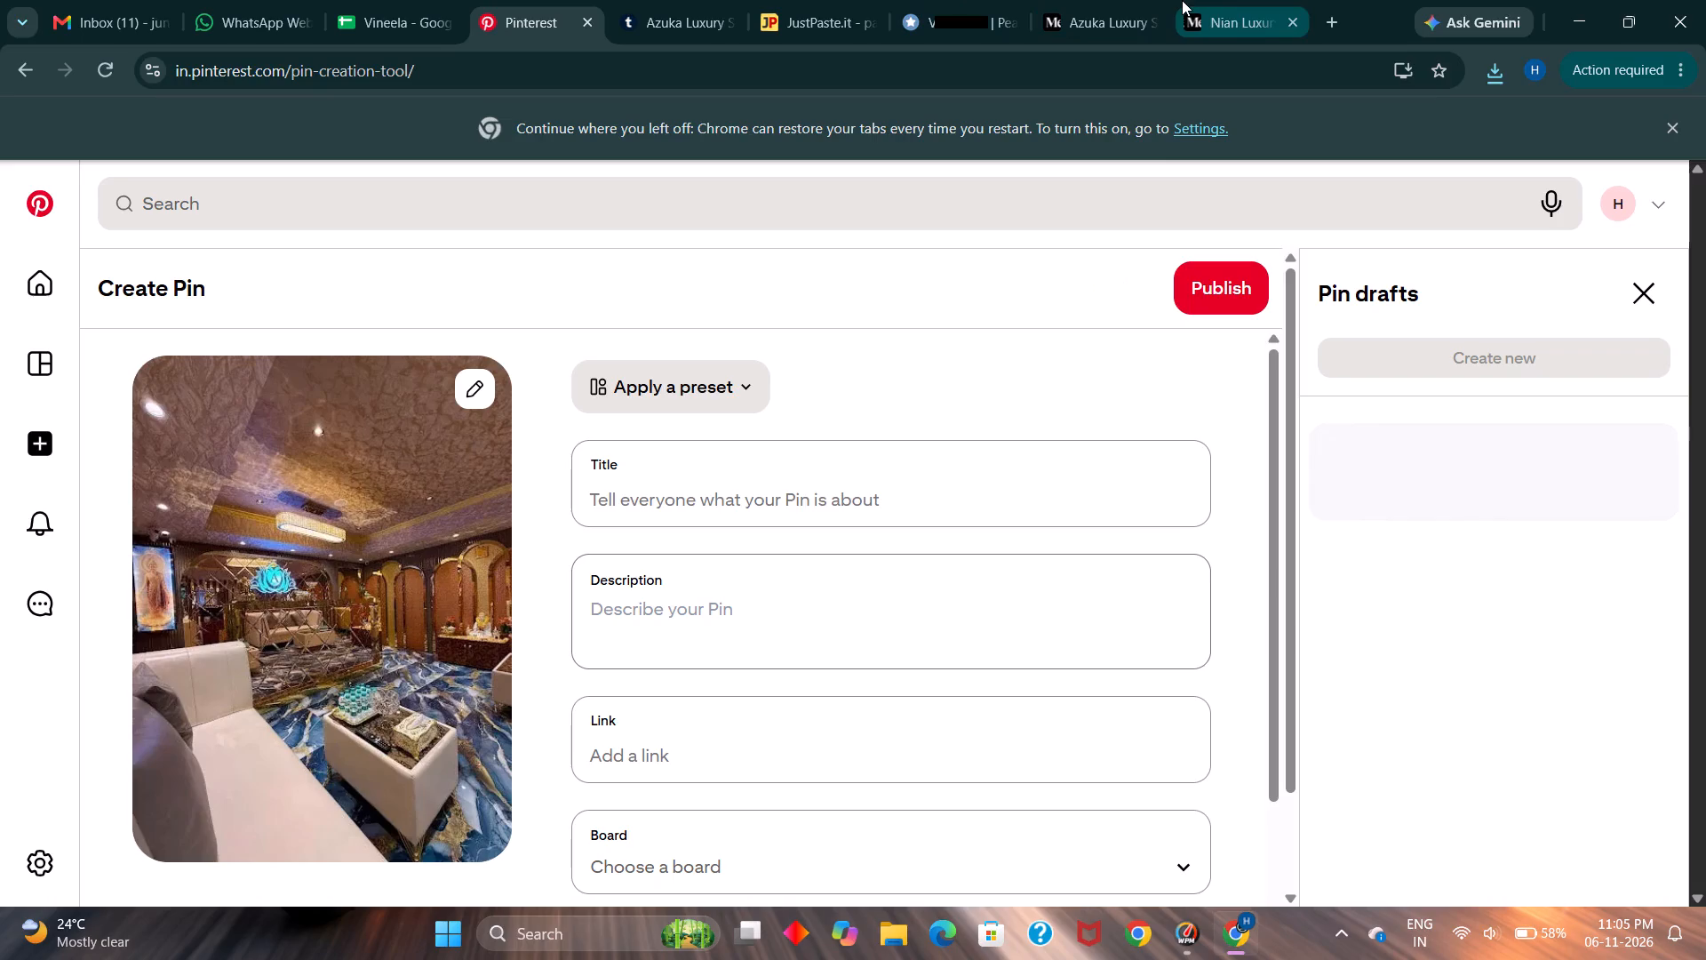
# Copy the Medium article's headline and enter it as the Pinterest pin title: "Azuka Luxury Spa — Premium Spa in Hyderabad".
pyautogui.click(1086, 3)
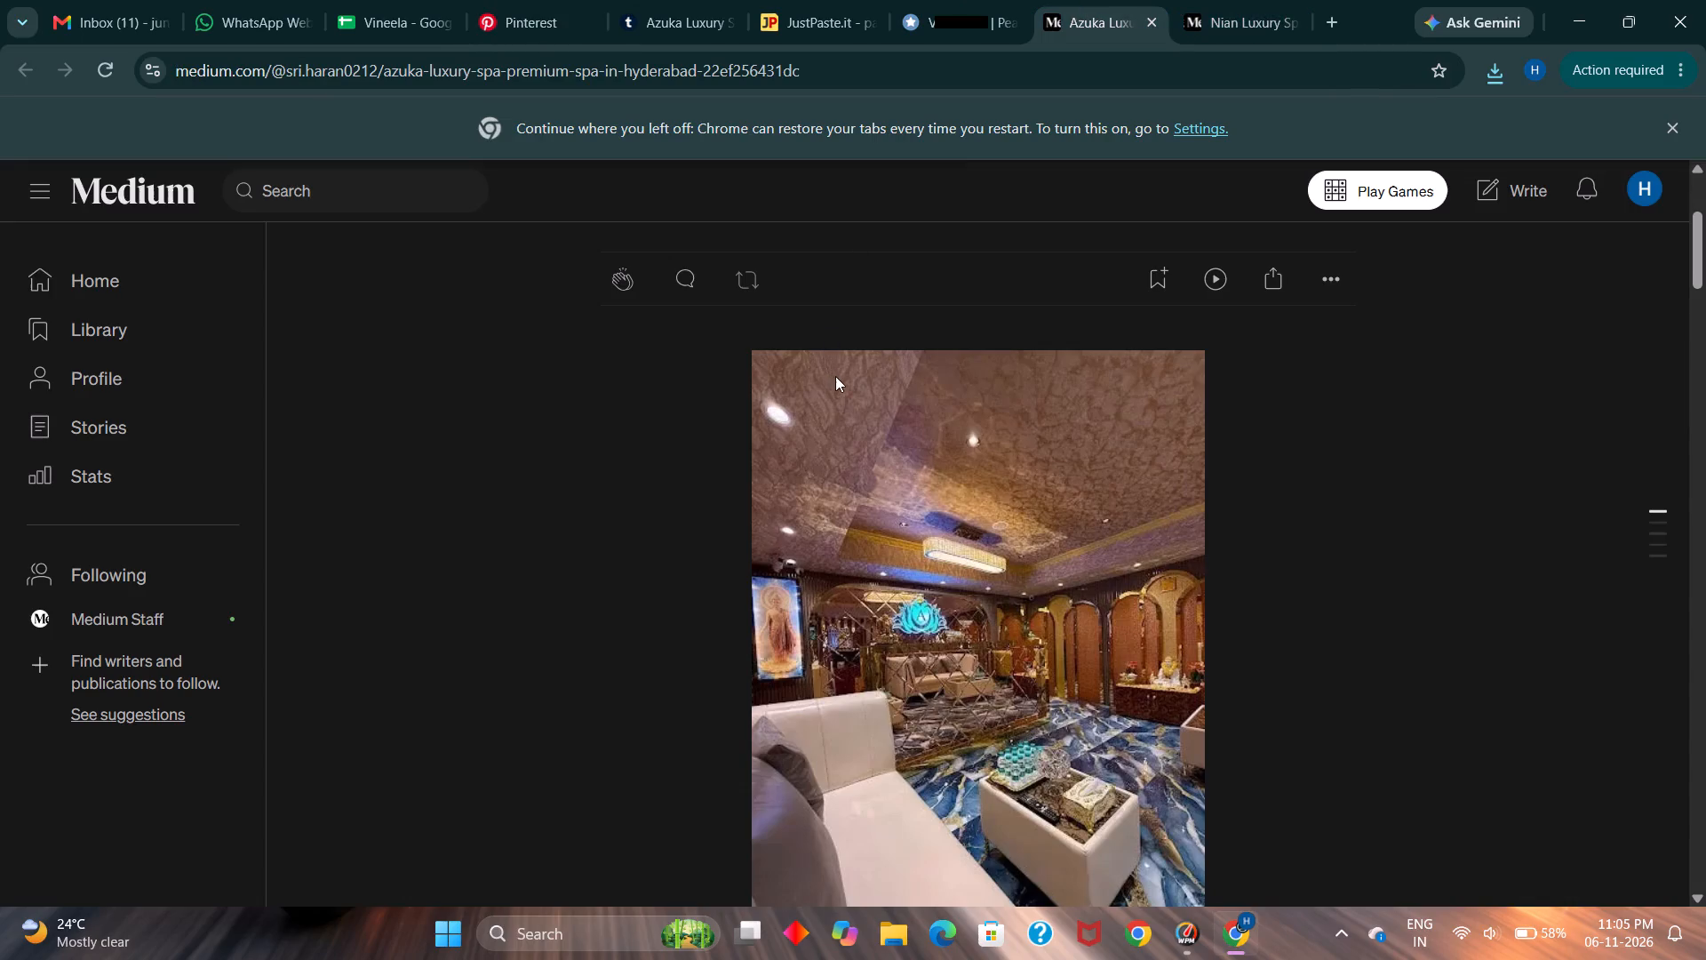
pyautogui.press('Up')
pyautogui.press('Up')
pyautogui.press('Up')
pyautogui.press('Up')
pyautogui.press('Up')
pyautogui.press('Up')
pyautogui.press('Up')
pyautogui.press('Up')
pyautogui.press('Up')
pyautogui.press('Up')
pyautogui.press('Up')
pyautogui.tripleClick(796, 370)
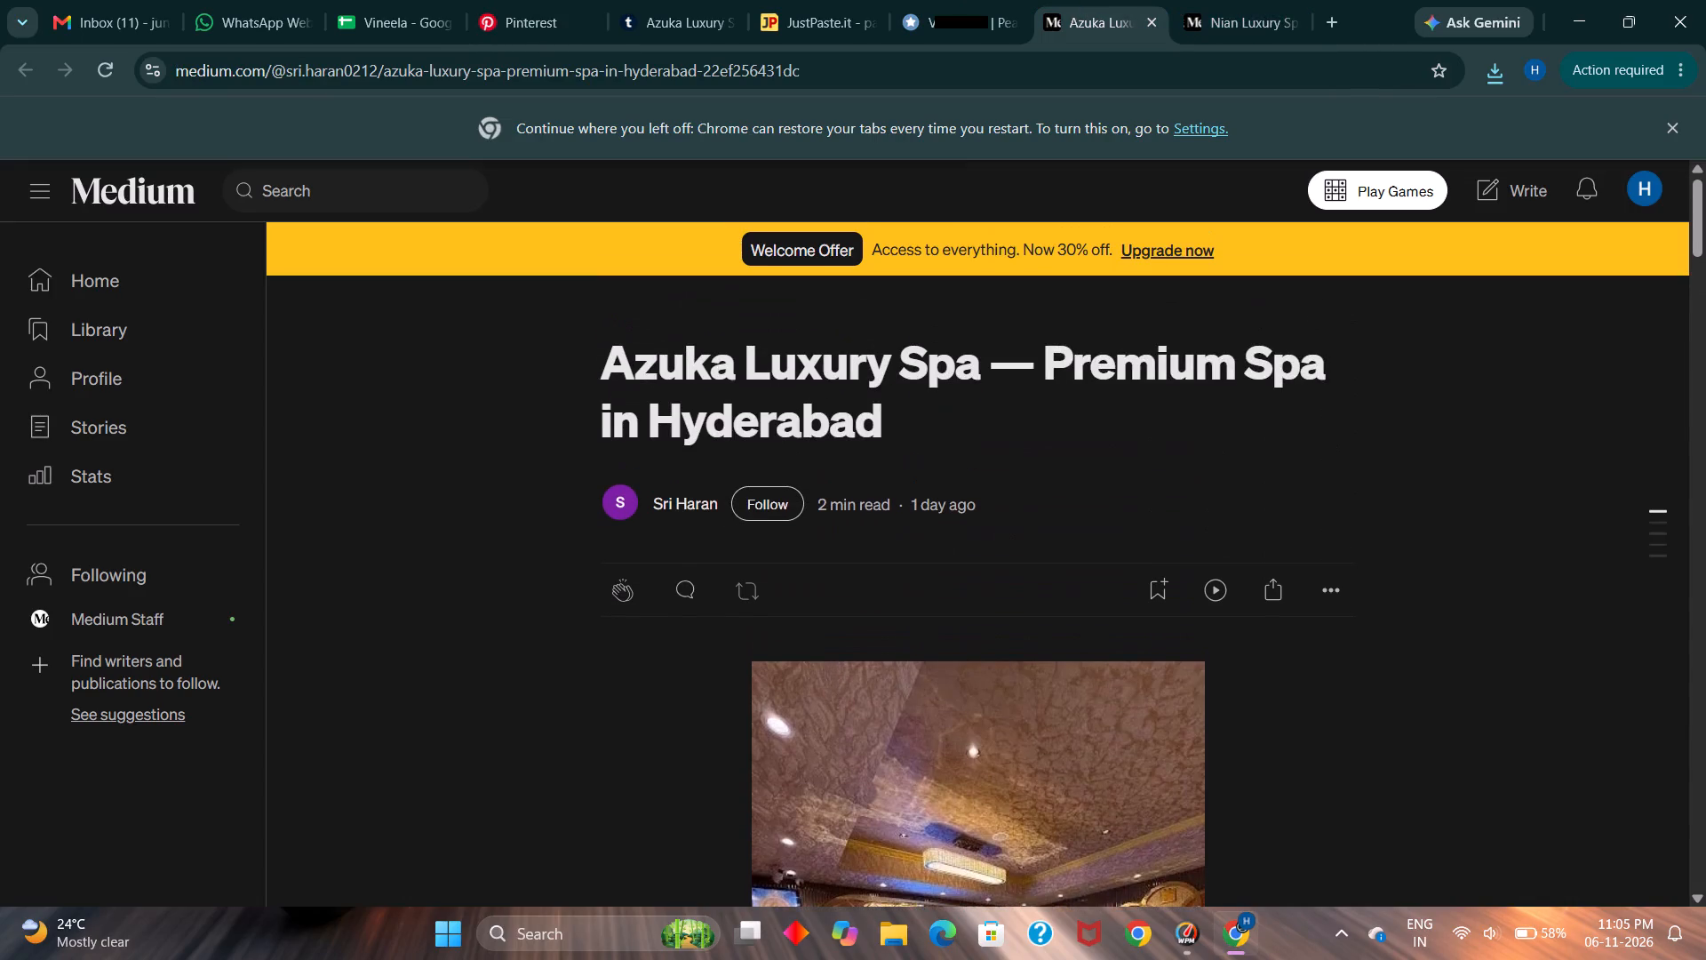
pyautogui.hotkey('ctrl', 'c')
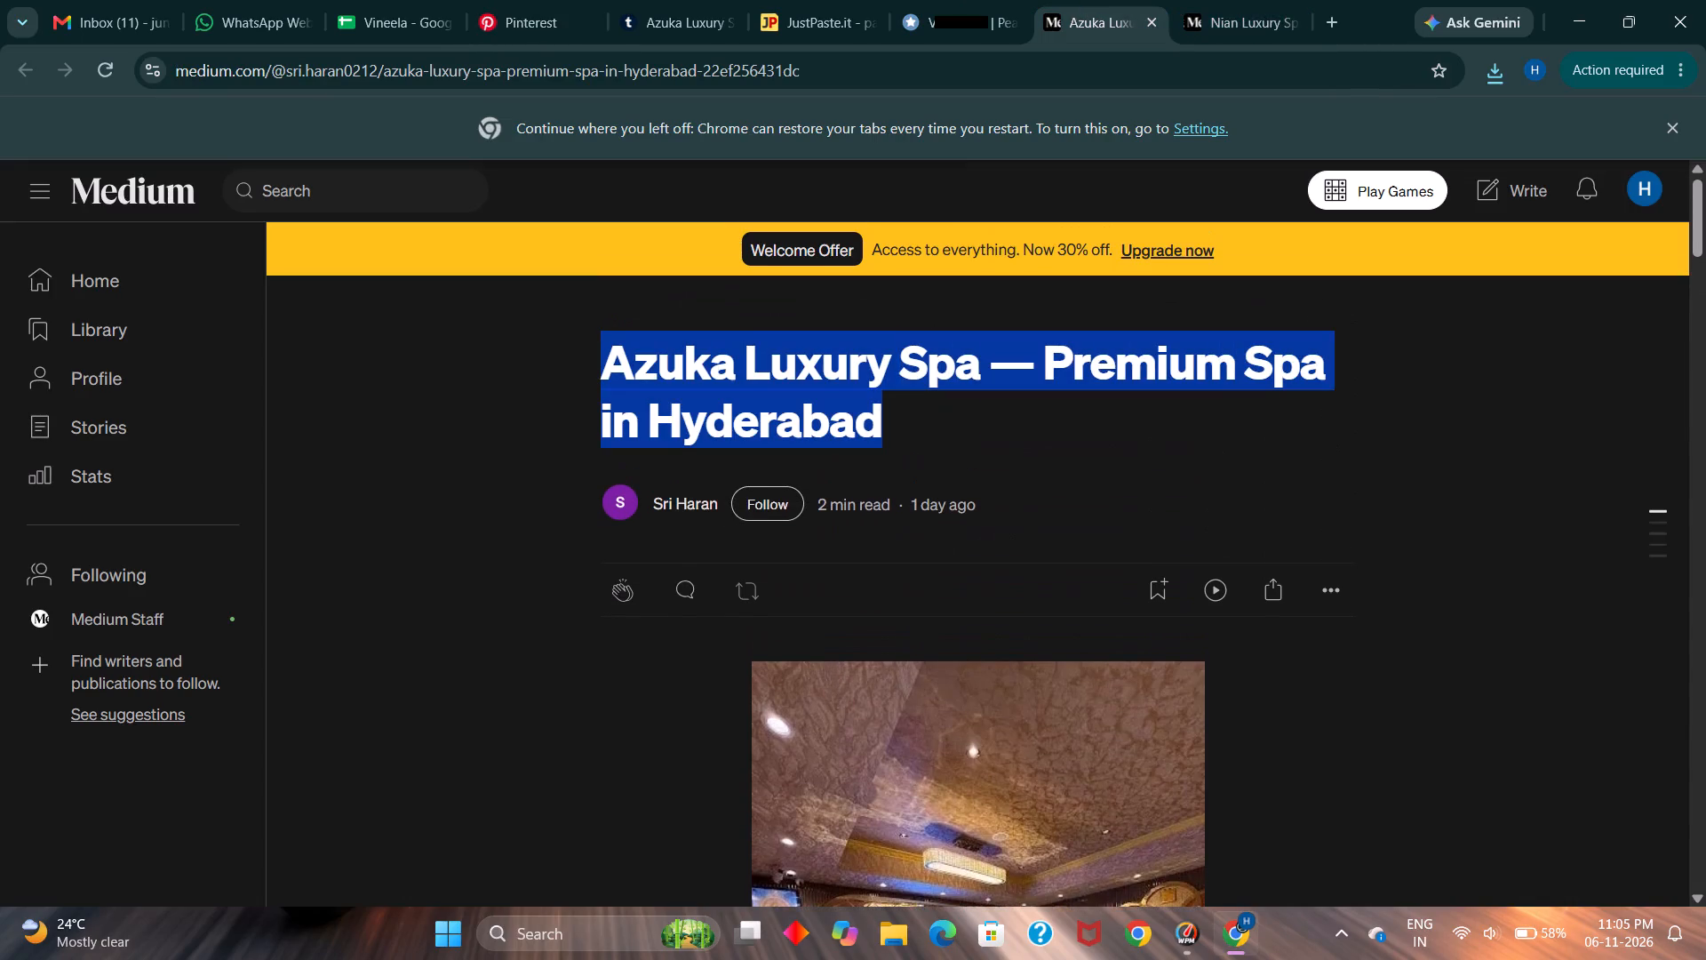
pyautogui.scroll(-1, 805, 354)
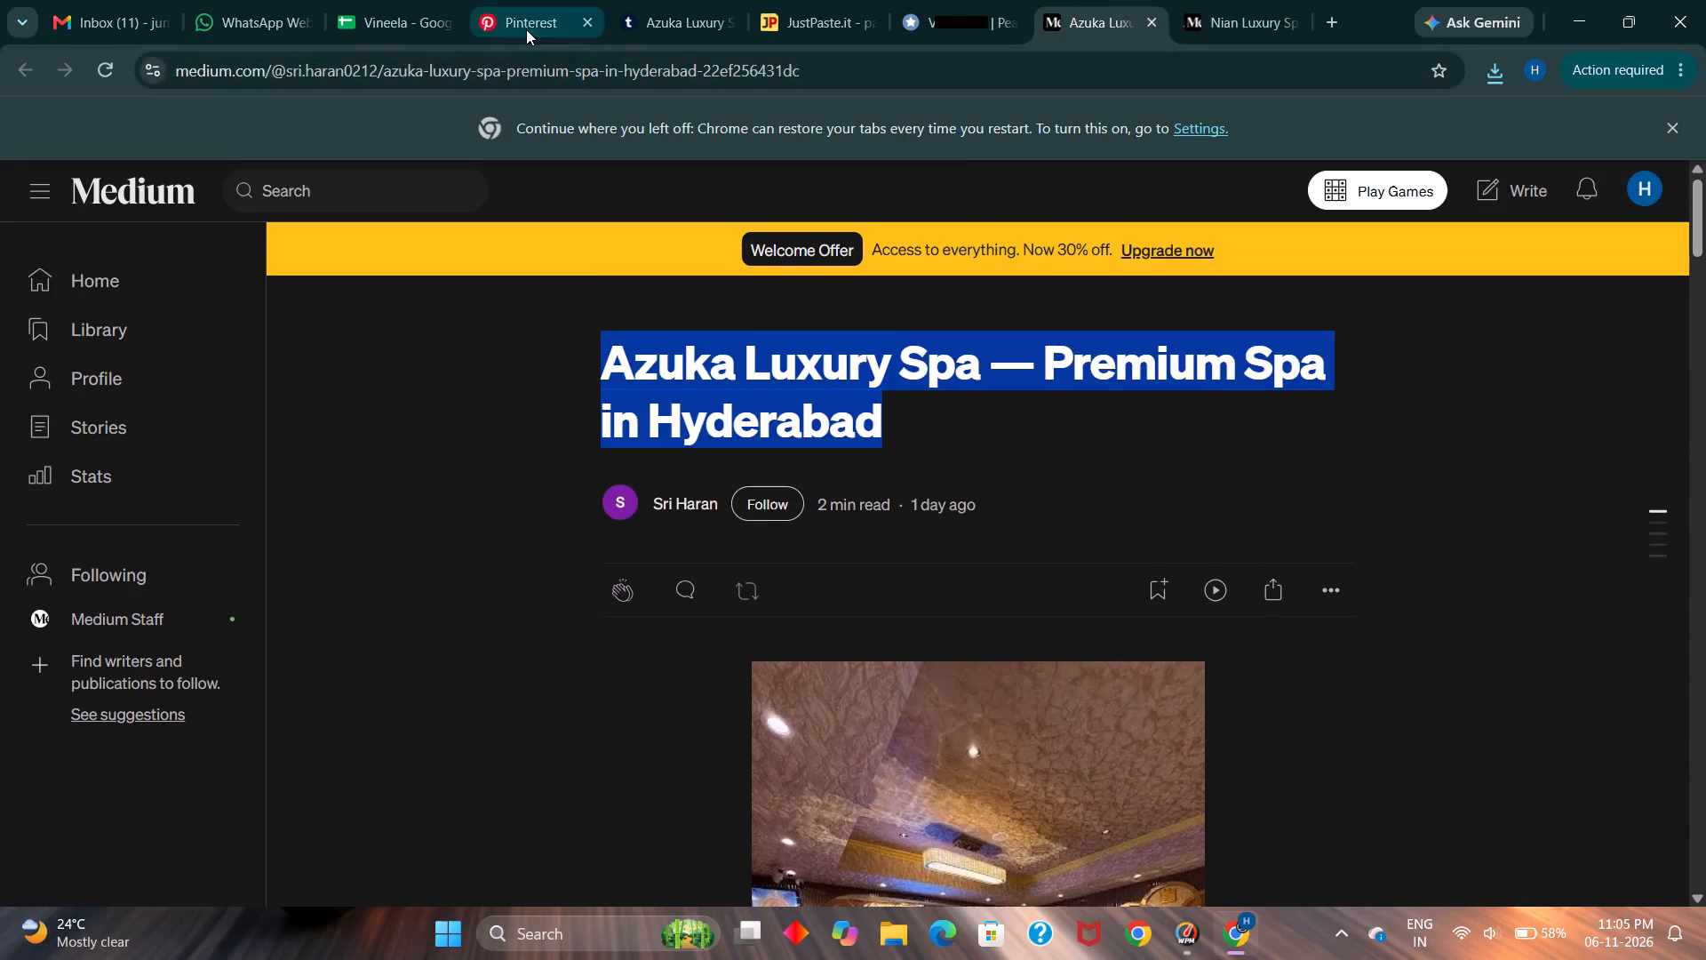
pyautogui.click(523, 27)
pyautogui.click(634, 469)
pyautogui.hotkey('ctrl', 'v')
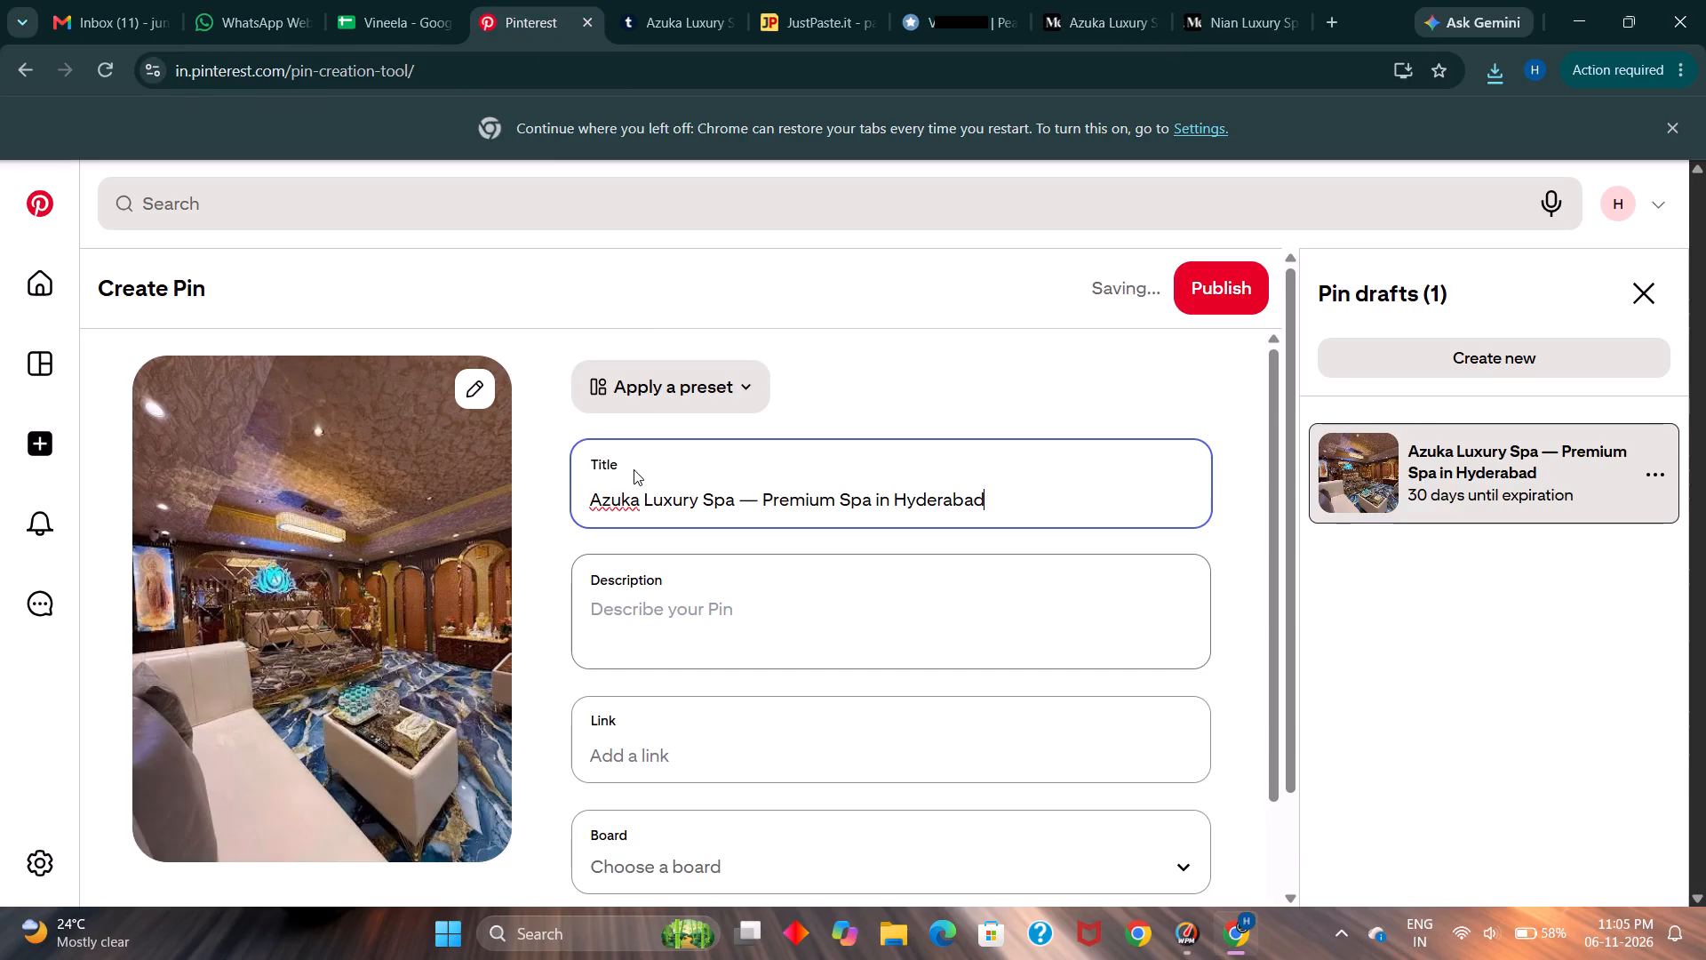
# Title the blank JustPaste.it note "Azuka Luxury Spa — Premium Spa in Hyderabad" using the copied headline.
pyautogui.click(792, 15)
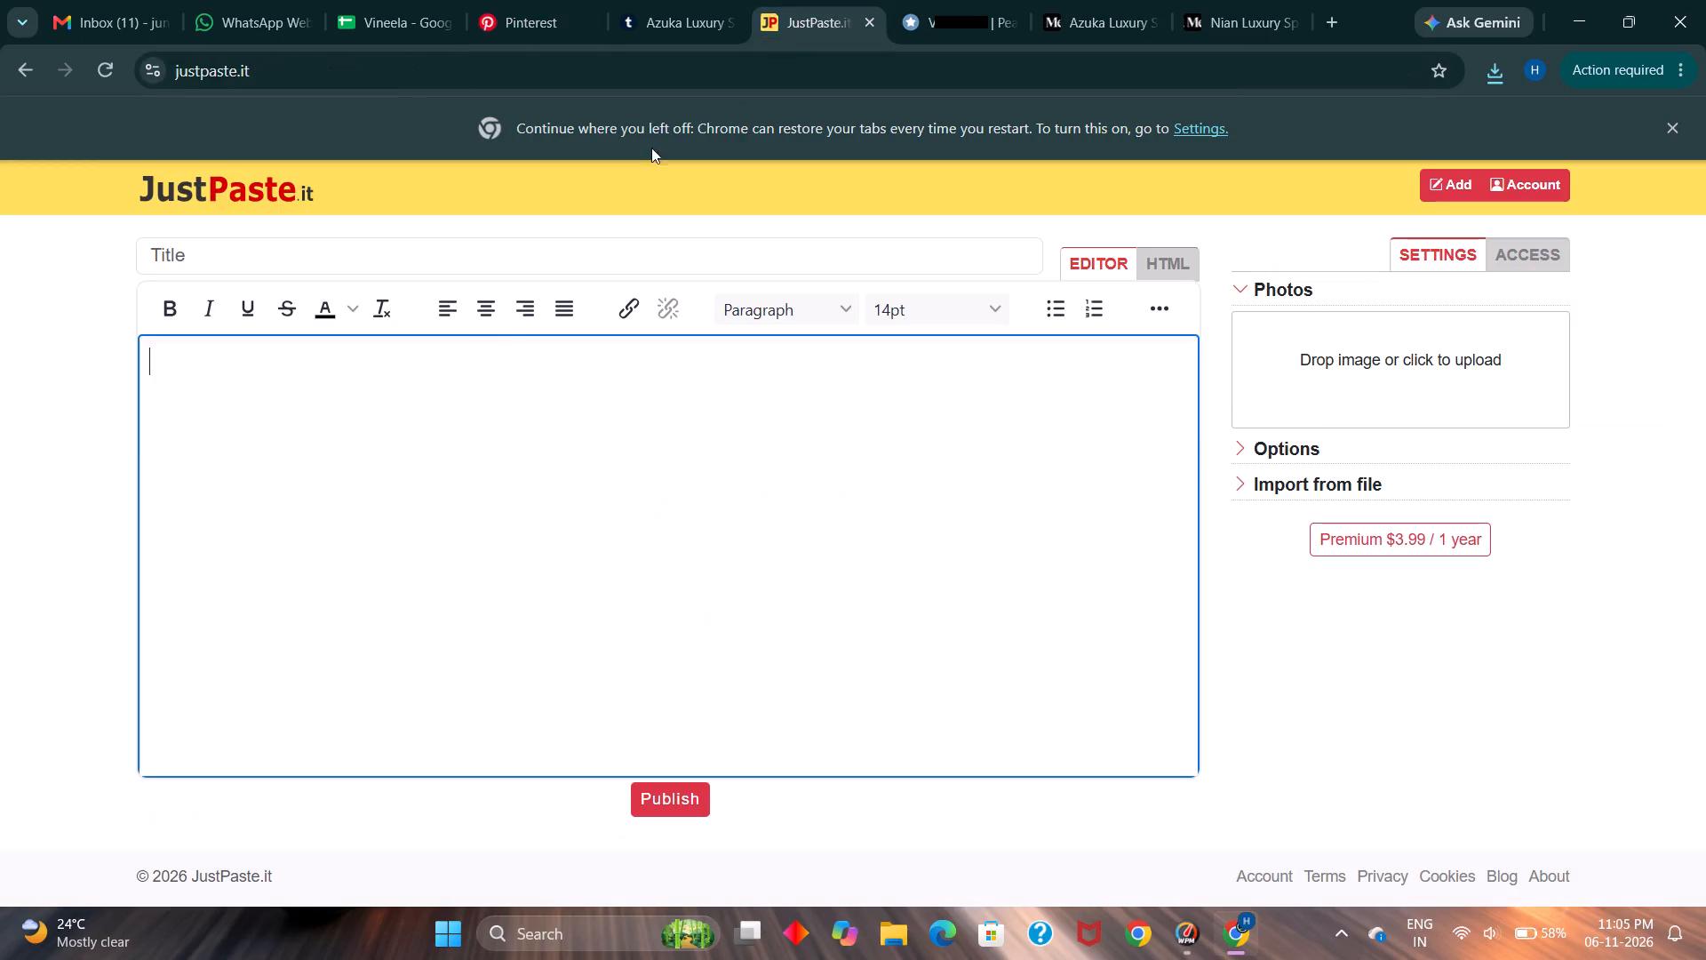
pyautogui.click(401, 268)
pyautogui.hotkey('ctrl', 'v')
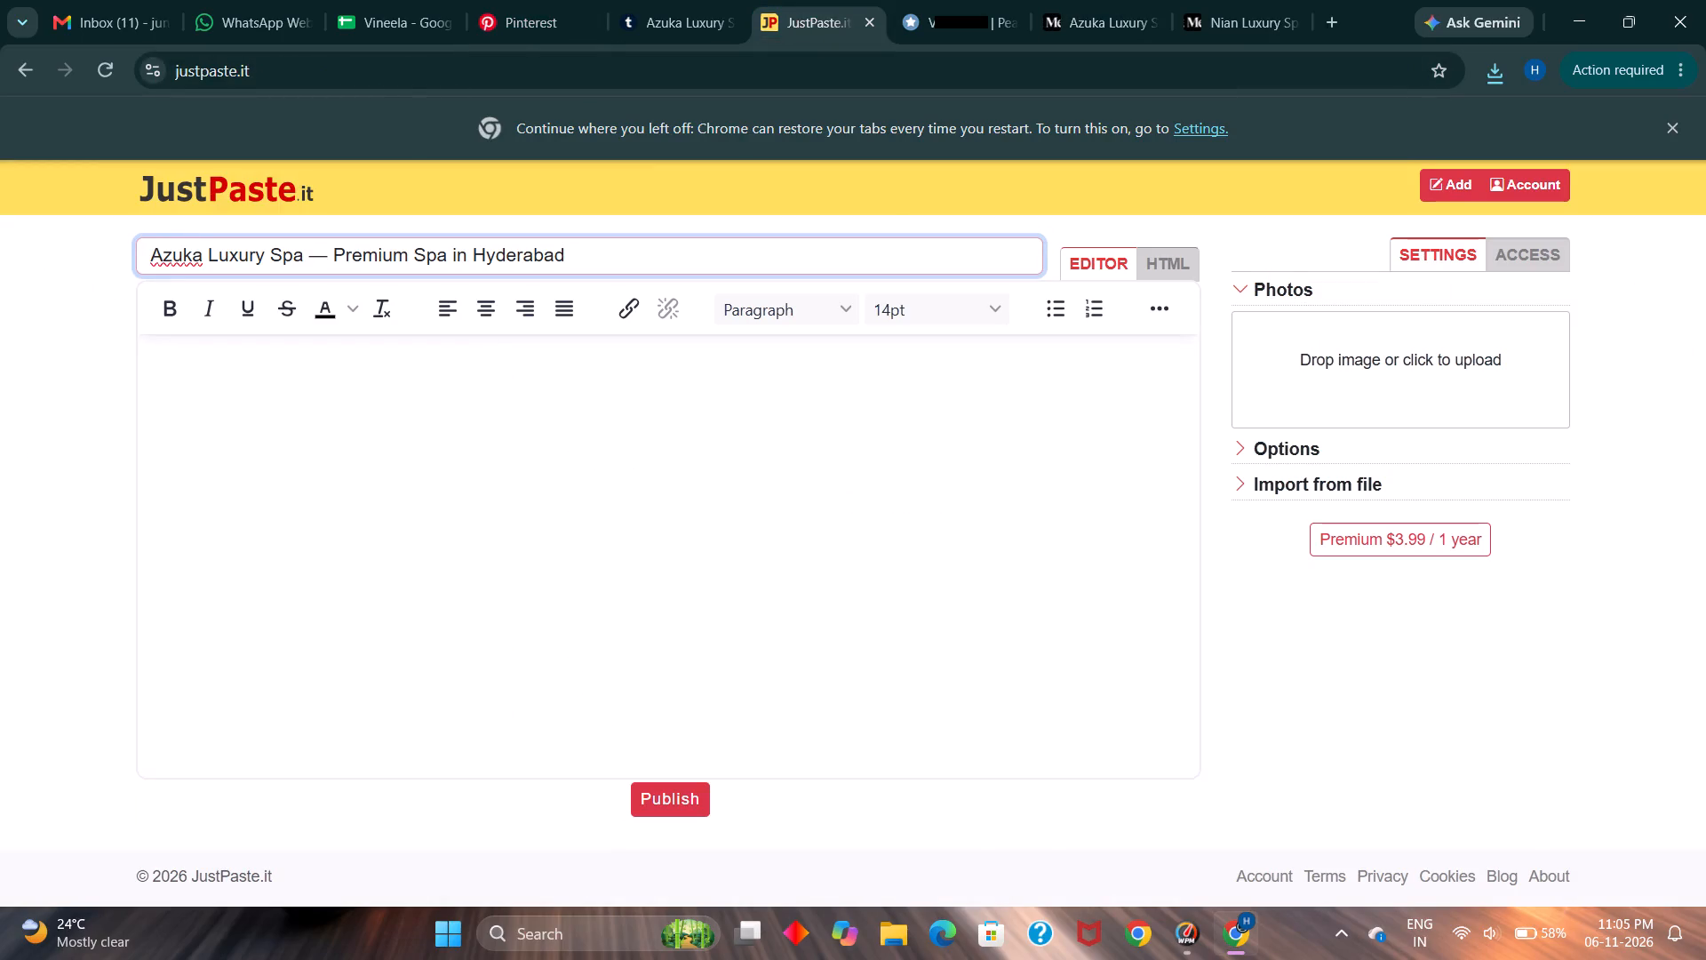
# Title the new pearl on Pearltrees "Azuka Luxury Spa — Premium Spa in Hyderabad" using the copied headline.
pyautogui.click(953, 20)
pyautogui.click(390, 283)
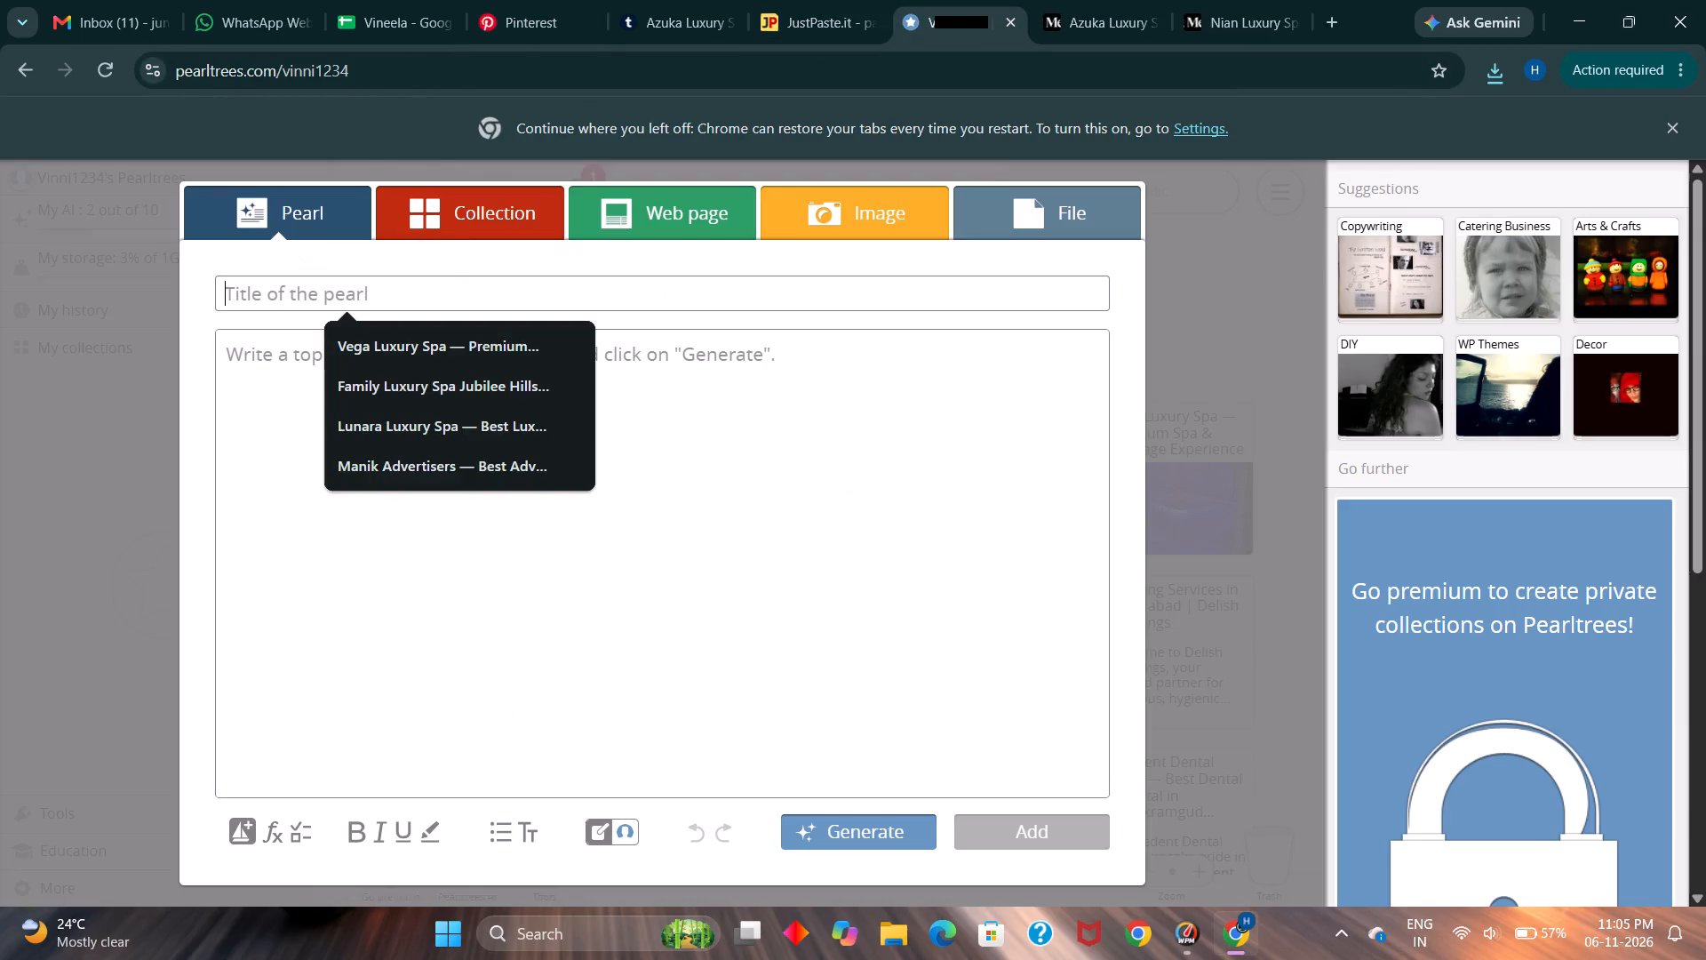
pyautogui.hotkey('ctrl', 'v')
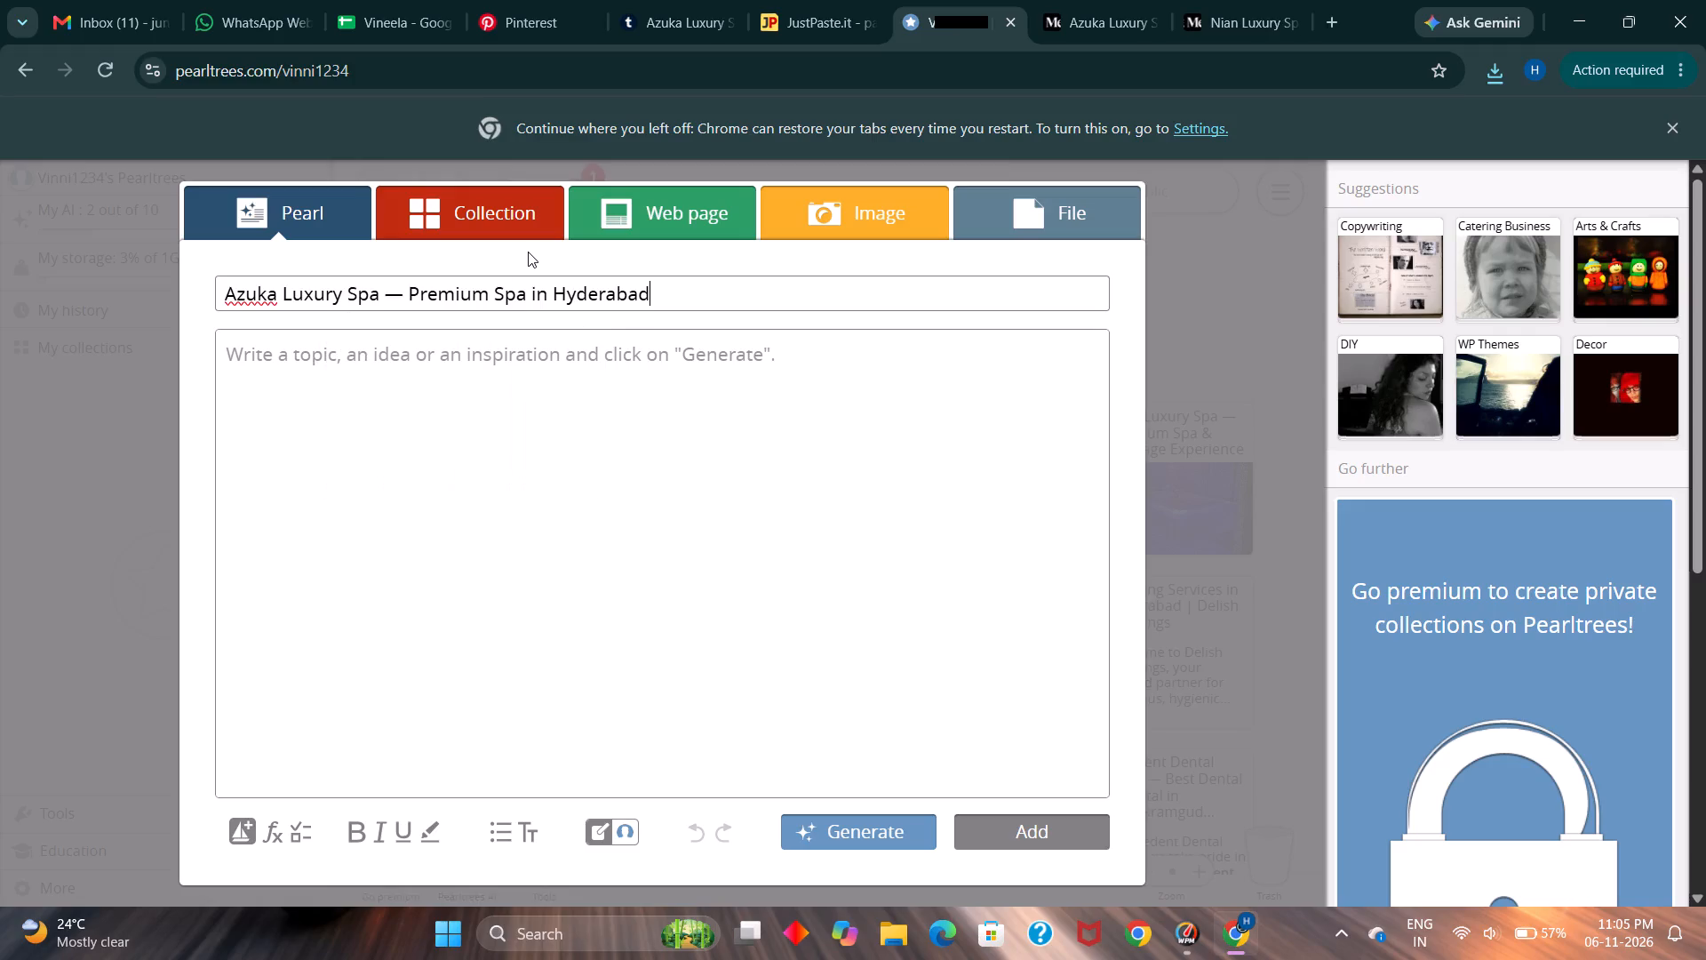
# Title the new Tumblr text post "Azuka Luxury Spa — Premium Spa in Hyderabad" using the copied headline.
pyautogui.click(666, 35)
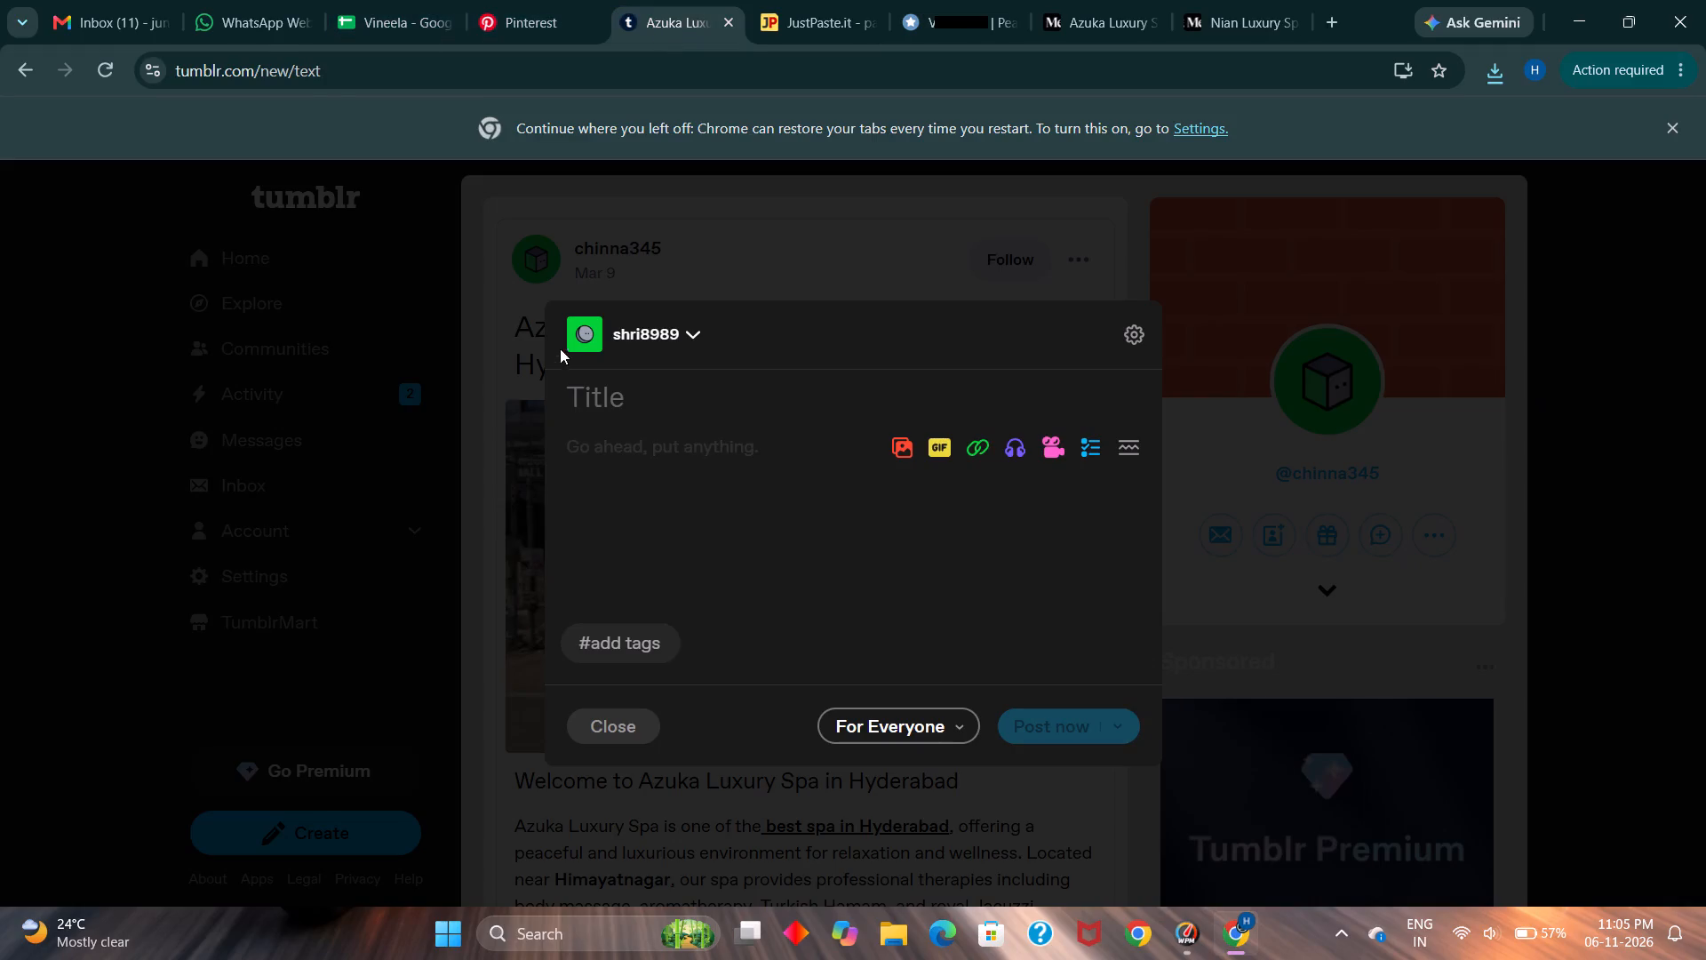
pyautogui.click(594, 391)
pyautogui.hotkey('ctrl', 'v')
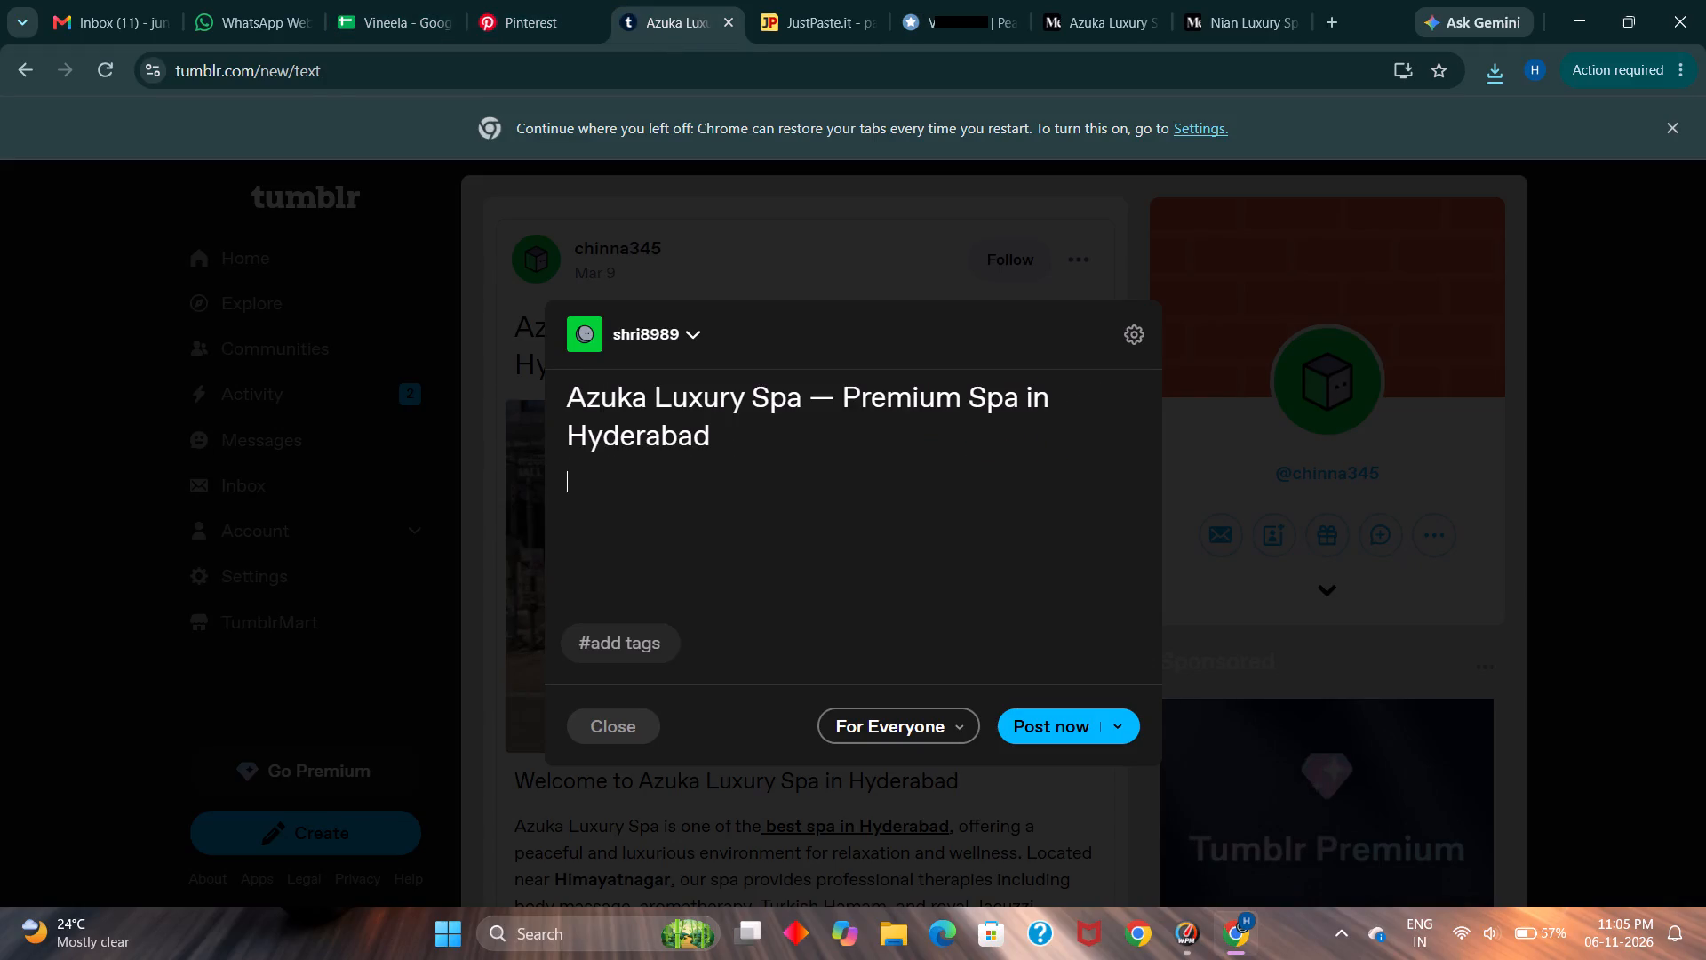
# Copy the Azuka Medium article's body from its lead image through the map link and paste it into the Tumblr post body.
pyautogui.click(1082, 27)
pyautogui.click(673, 653)
pyautogui.moveTo(706, 649); pyautogui.dragTo(997, 937)
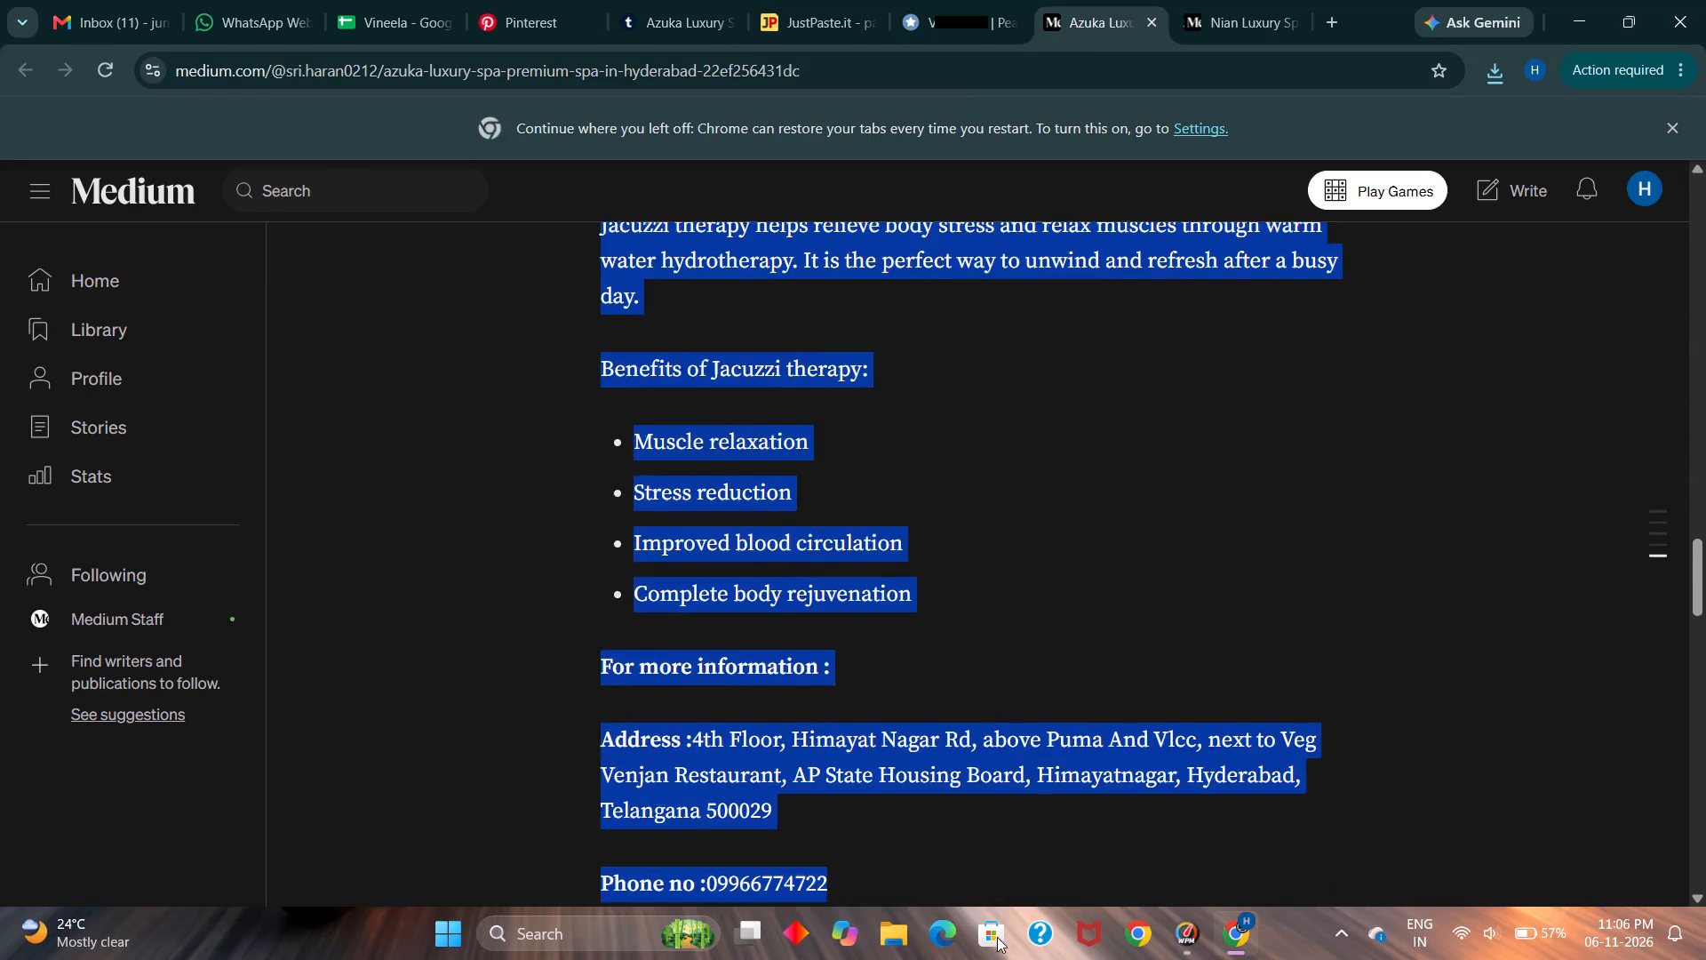
pyautogui.moveTo(997, 937); pyautogui.dragTo(816, 179)
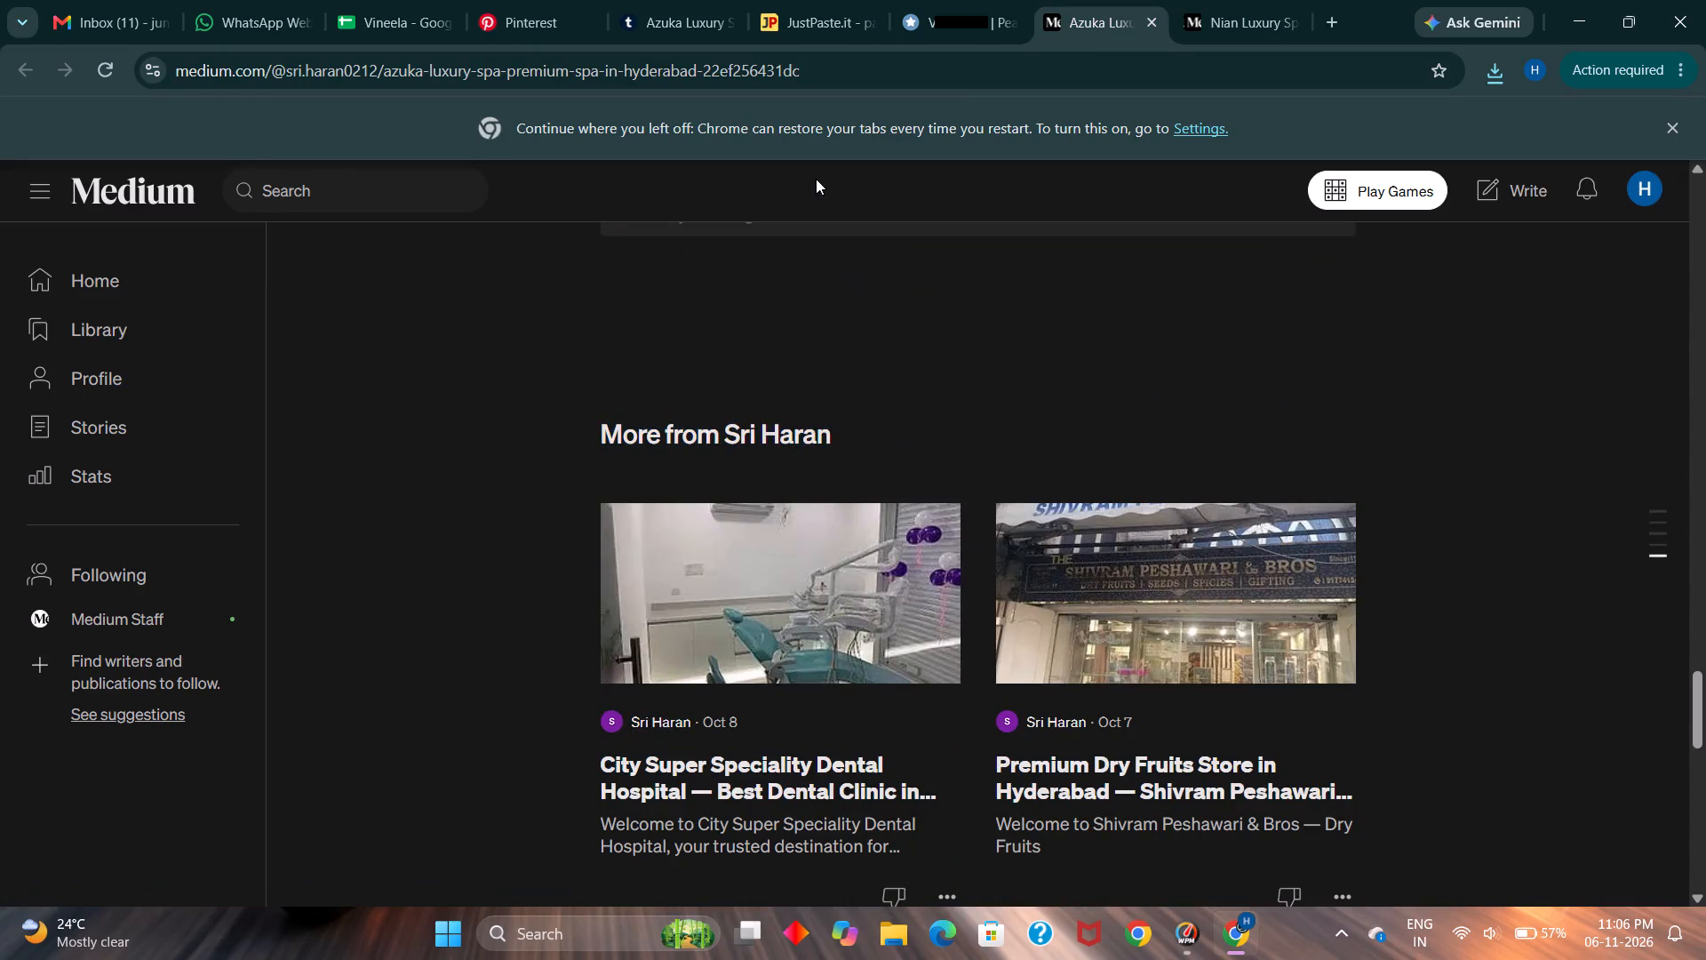
pyautogui.moveTo(816, 179); pyautogui.dragTo(1033, 823)
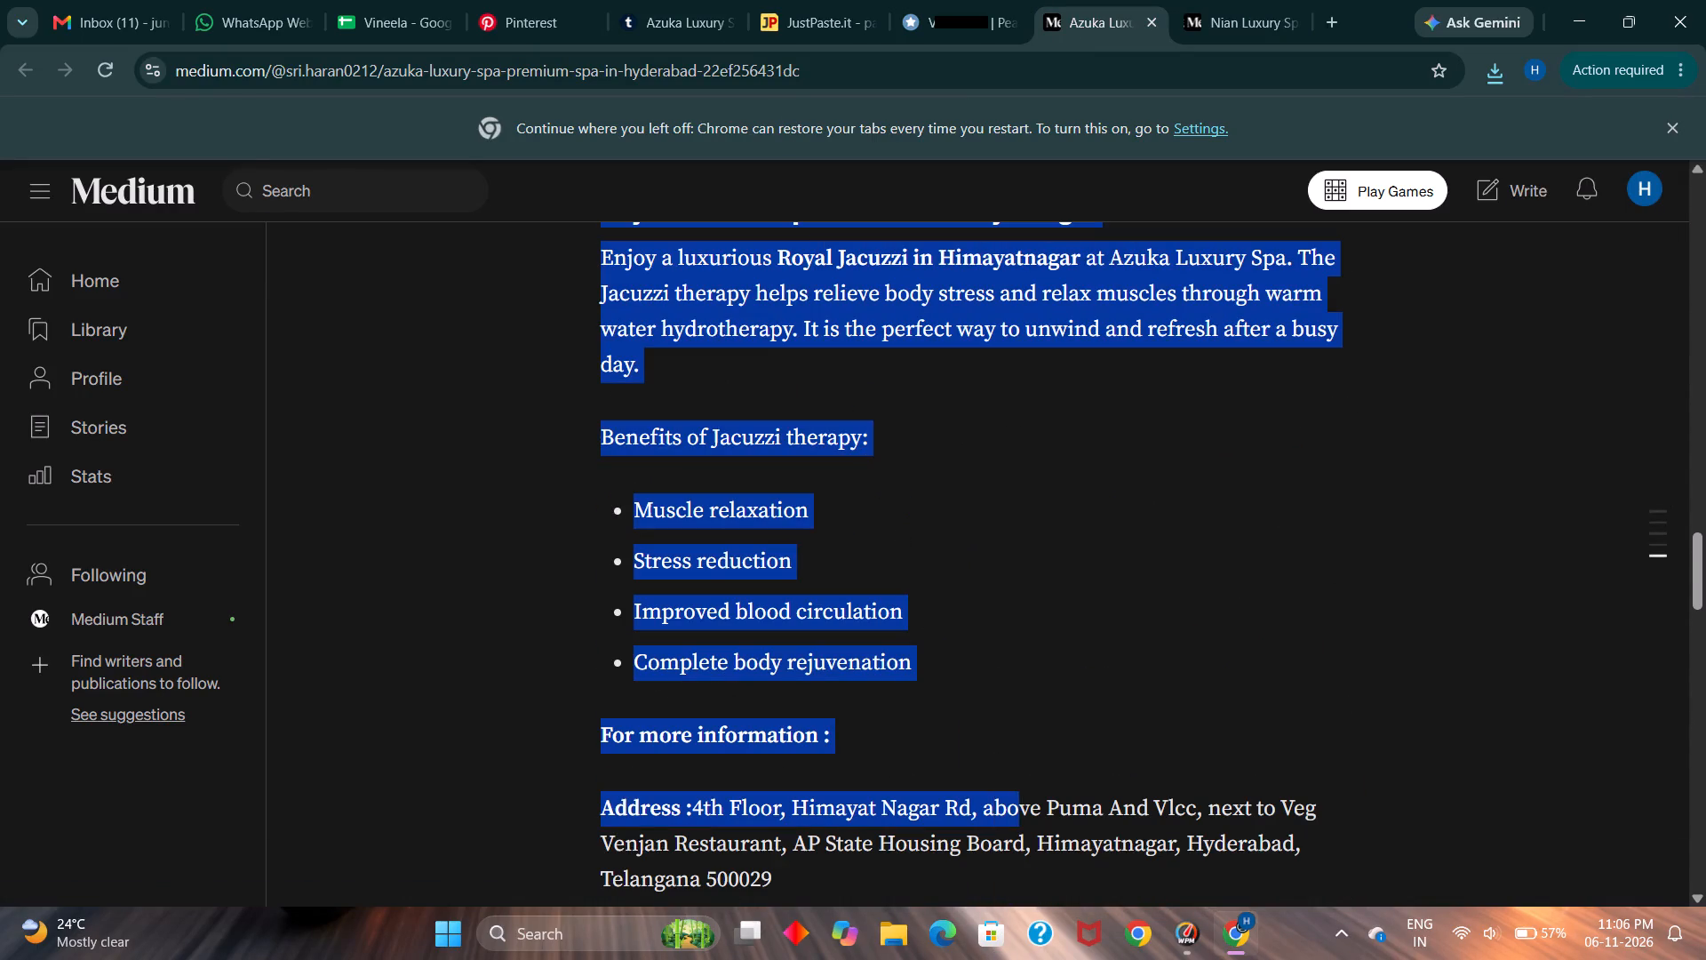
pyautogui.moveTo(1033, 823); pyautogui.dragTo(1146, 572)
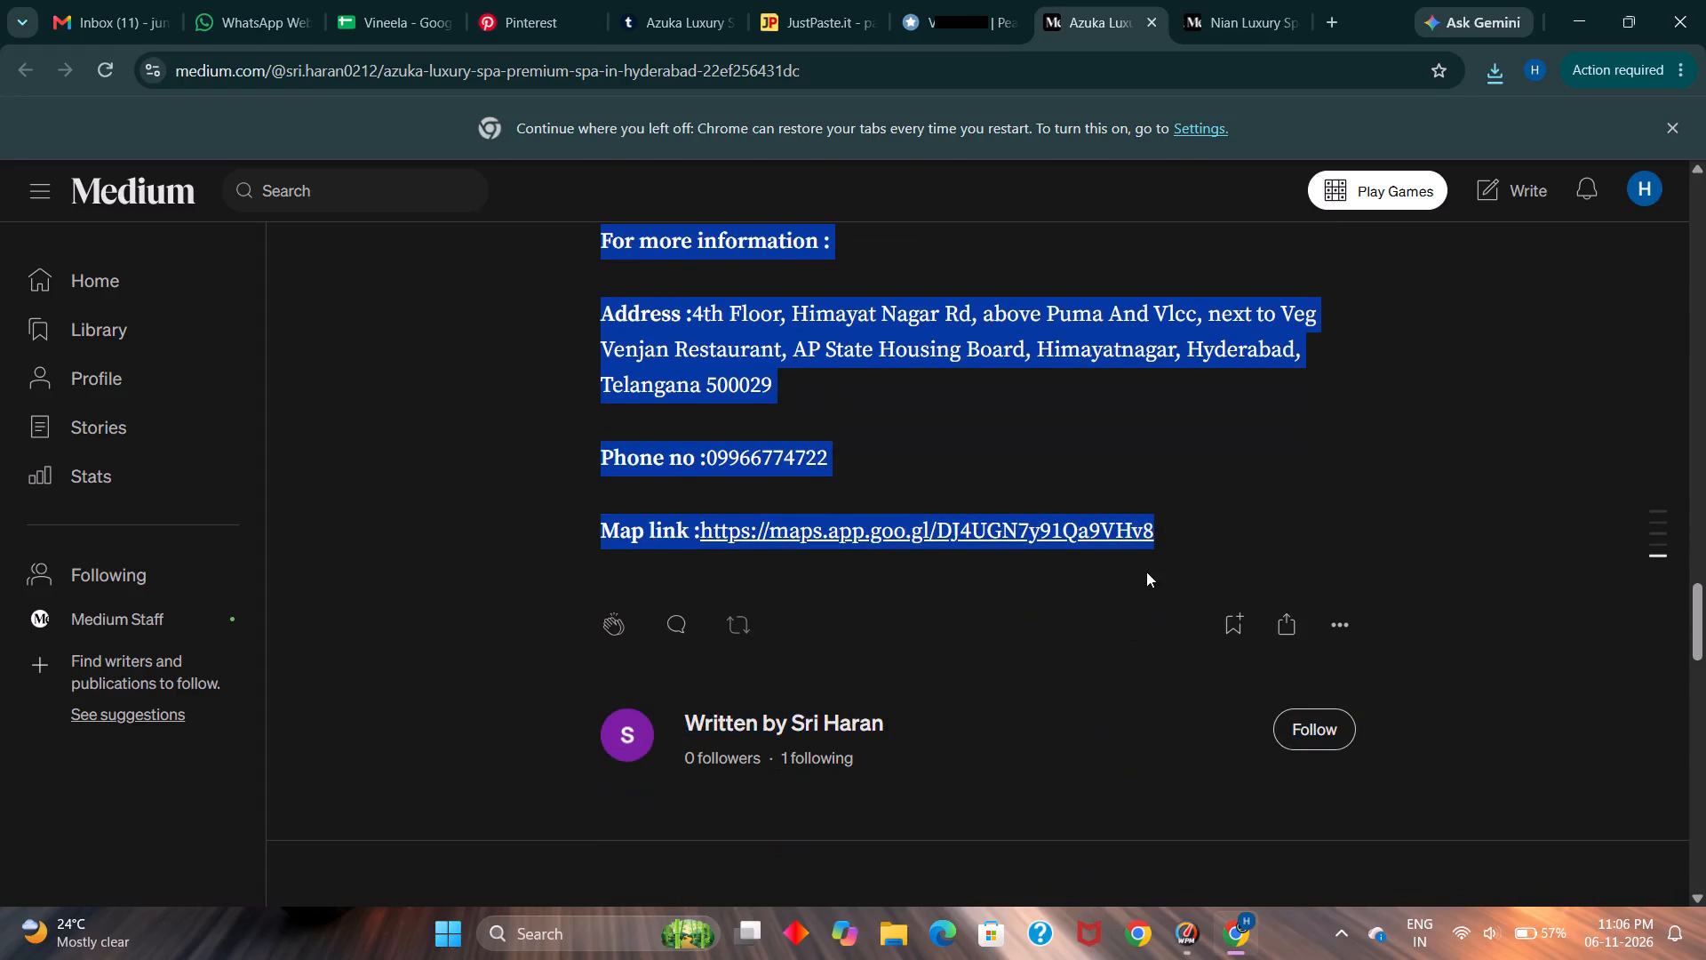
pyautogui.moveTo(1146, 572); pyautogui.dragTo(1156, 554)
pyautogui.hotkey('ctrl', 'c')
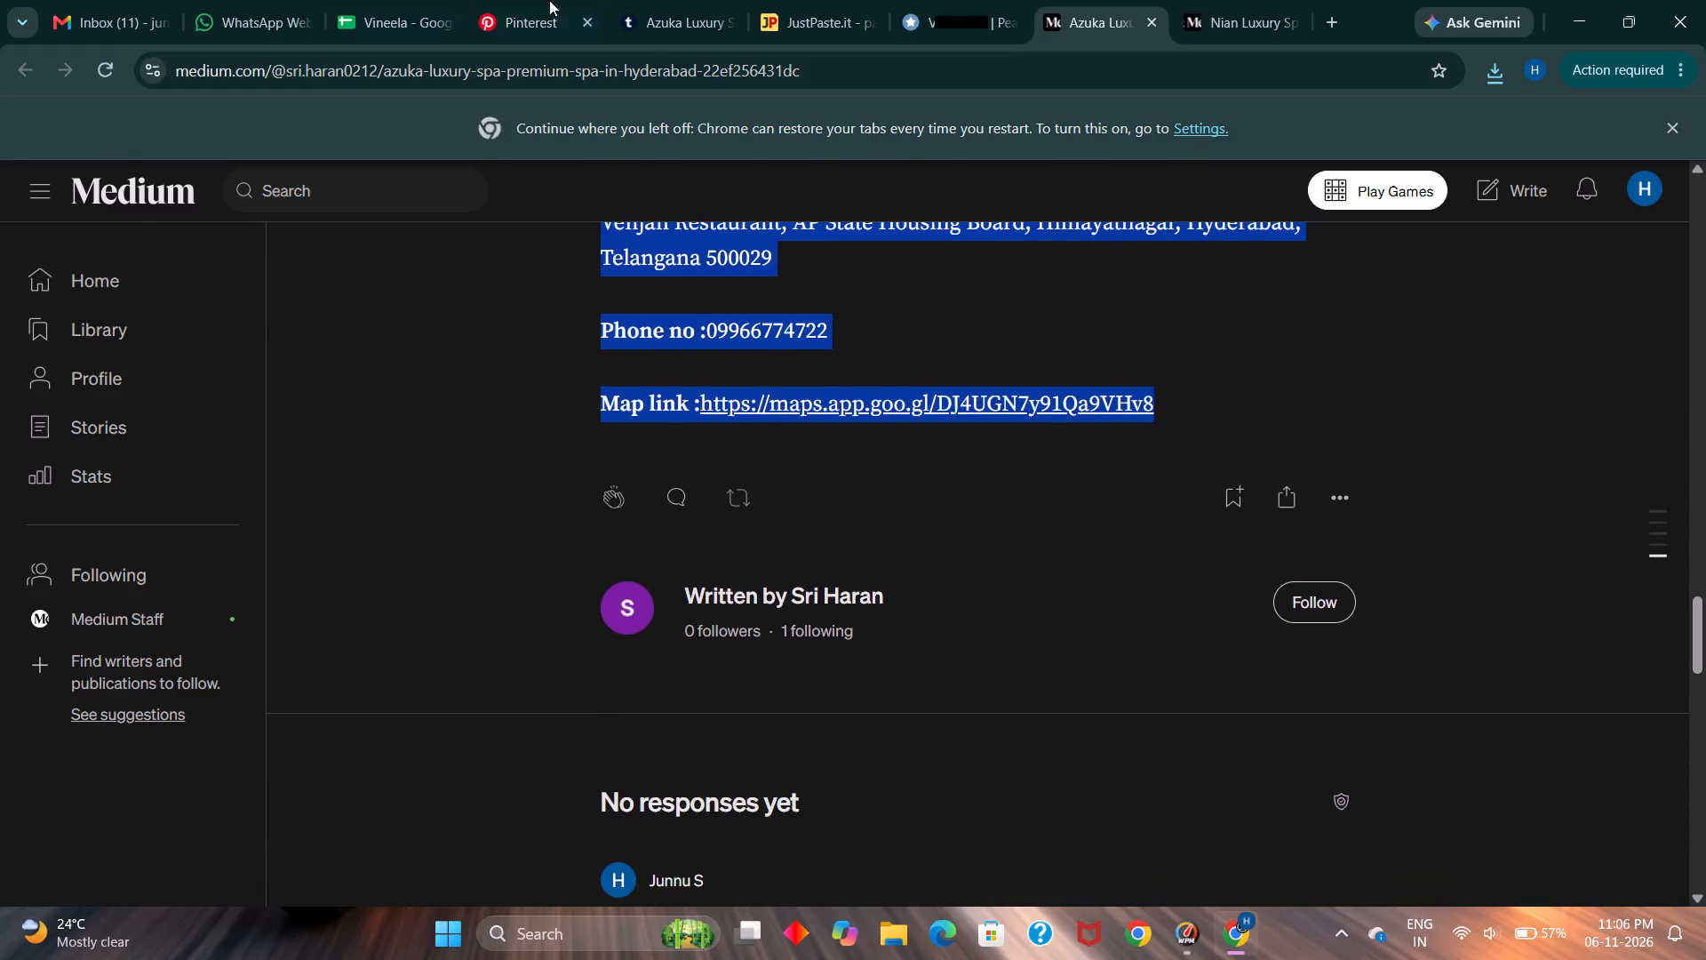
pyautogui.hscroll(1, 671, 28)
pyautogui.click(671, 28)
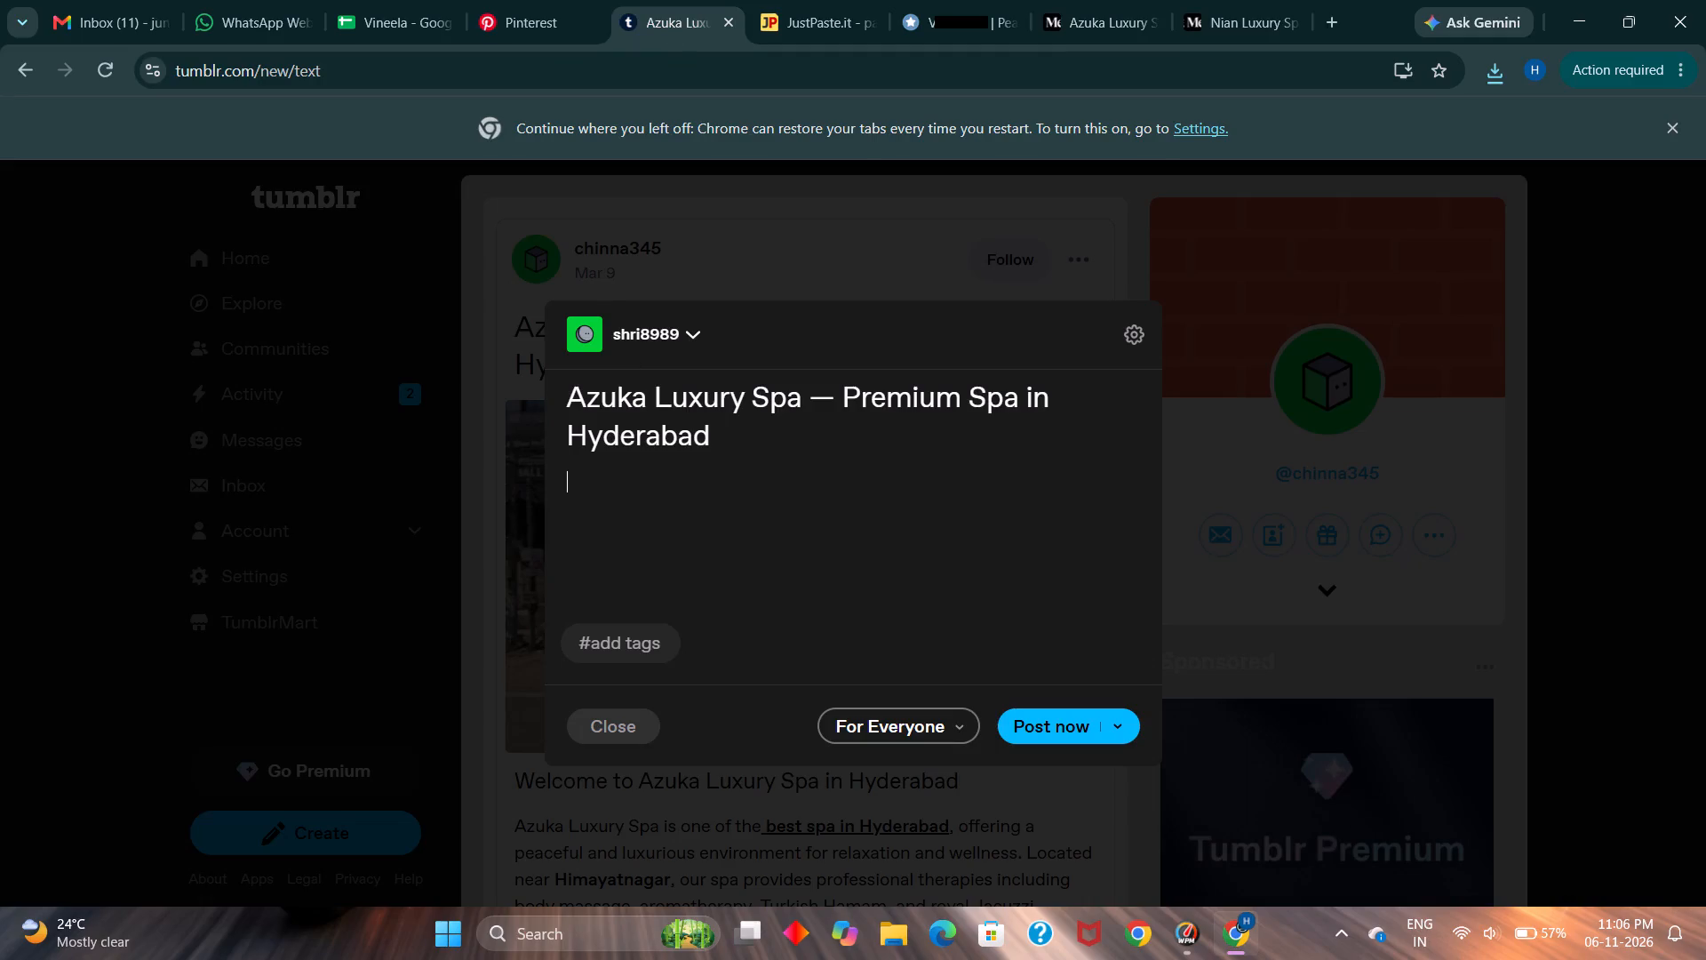
pyautogui.hotkey('ctrl', 'v')
# Remove the pasted spa interior image beneath the title of the Tumblr post draft, keeping the article text.
pyautogui.press('Up')
pyautogui.press('Up')
pyautogui.press('Up')
pyautogui.press('Up')
pyautogui.press('Up')
pyautogui.press('Up')
pyautogui.press('Up')
pyautogui.press('Up')
pyautogui.press('Up')
pyautogui.press('Up')
pyautogui.press('Up')
pyautogui.press('Up')
pyautogui.press('Up')
pyautogui.press('Up')
pyautogui.press('Up')
pyautogui.press('Up')
pyautogui.press('Up')
pyautogui.press('Up')
pyautogui.press('Up')
pyautogui.press('Up')
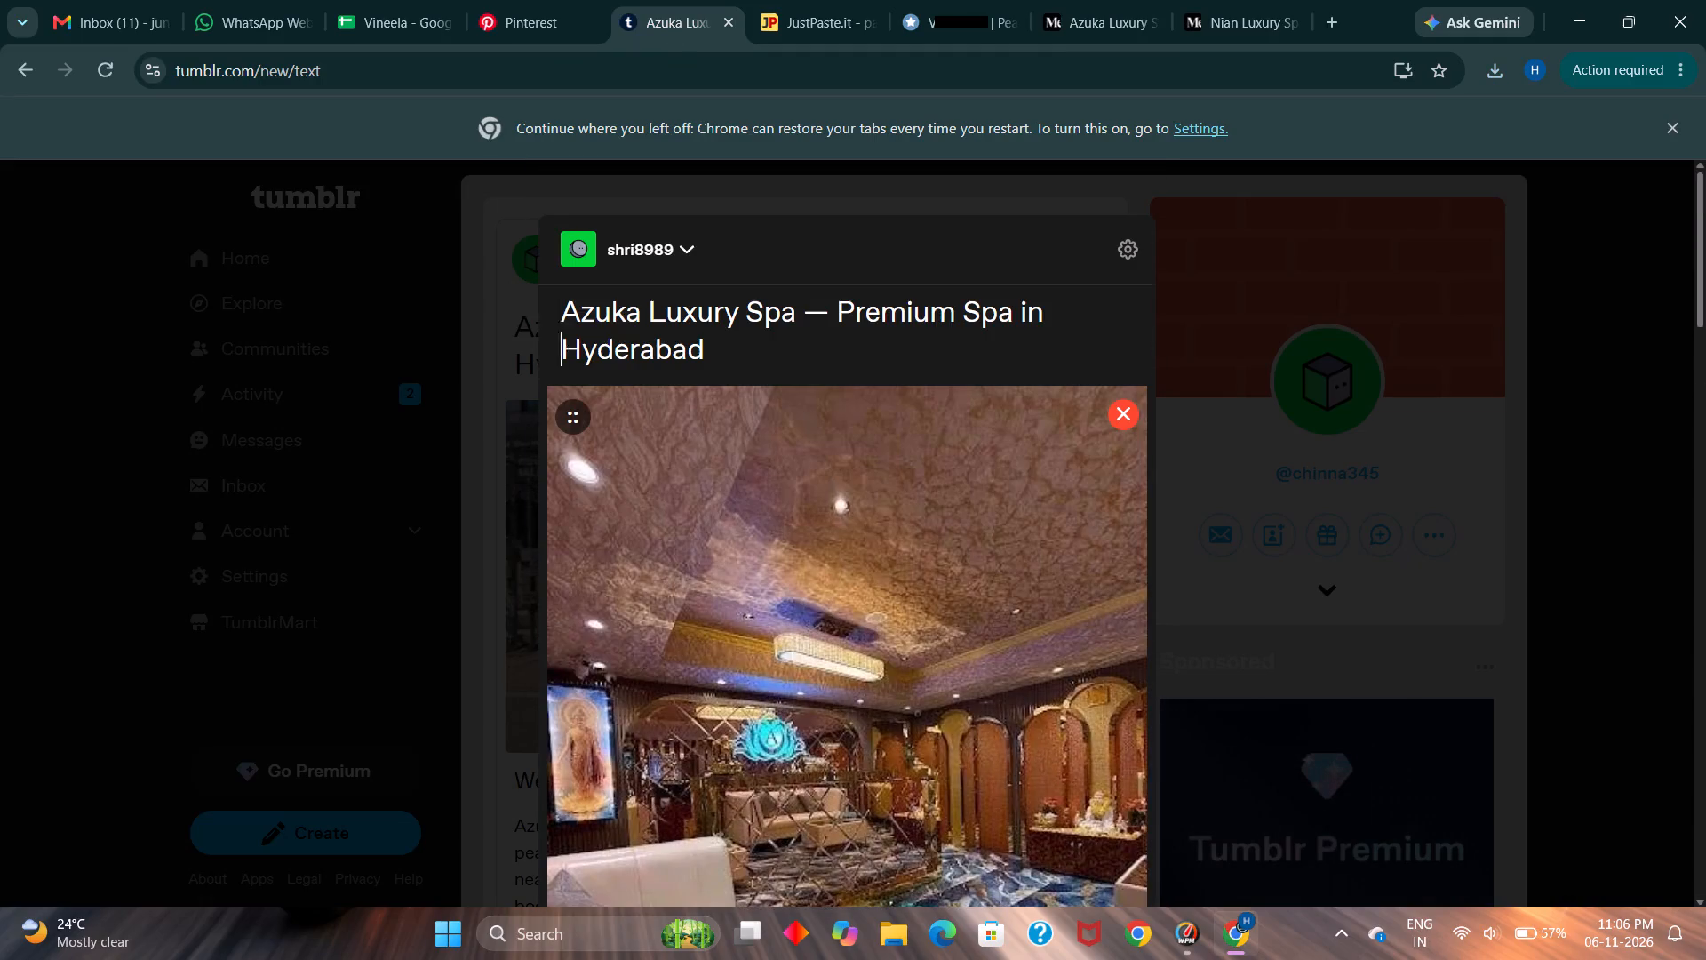
pyautogui.click(1120, 423)
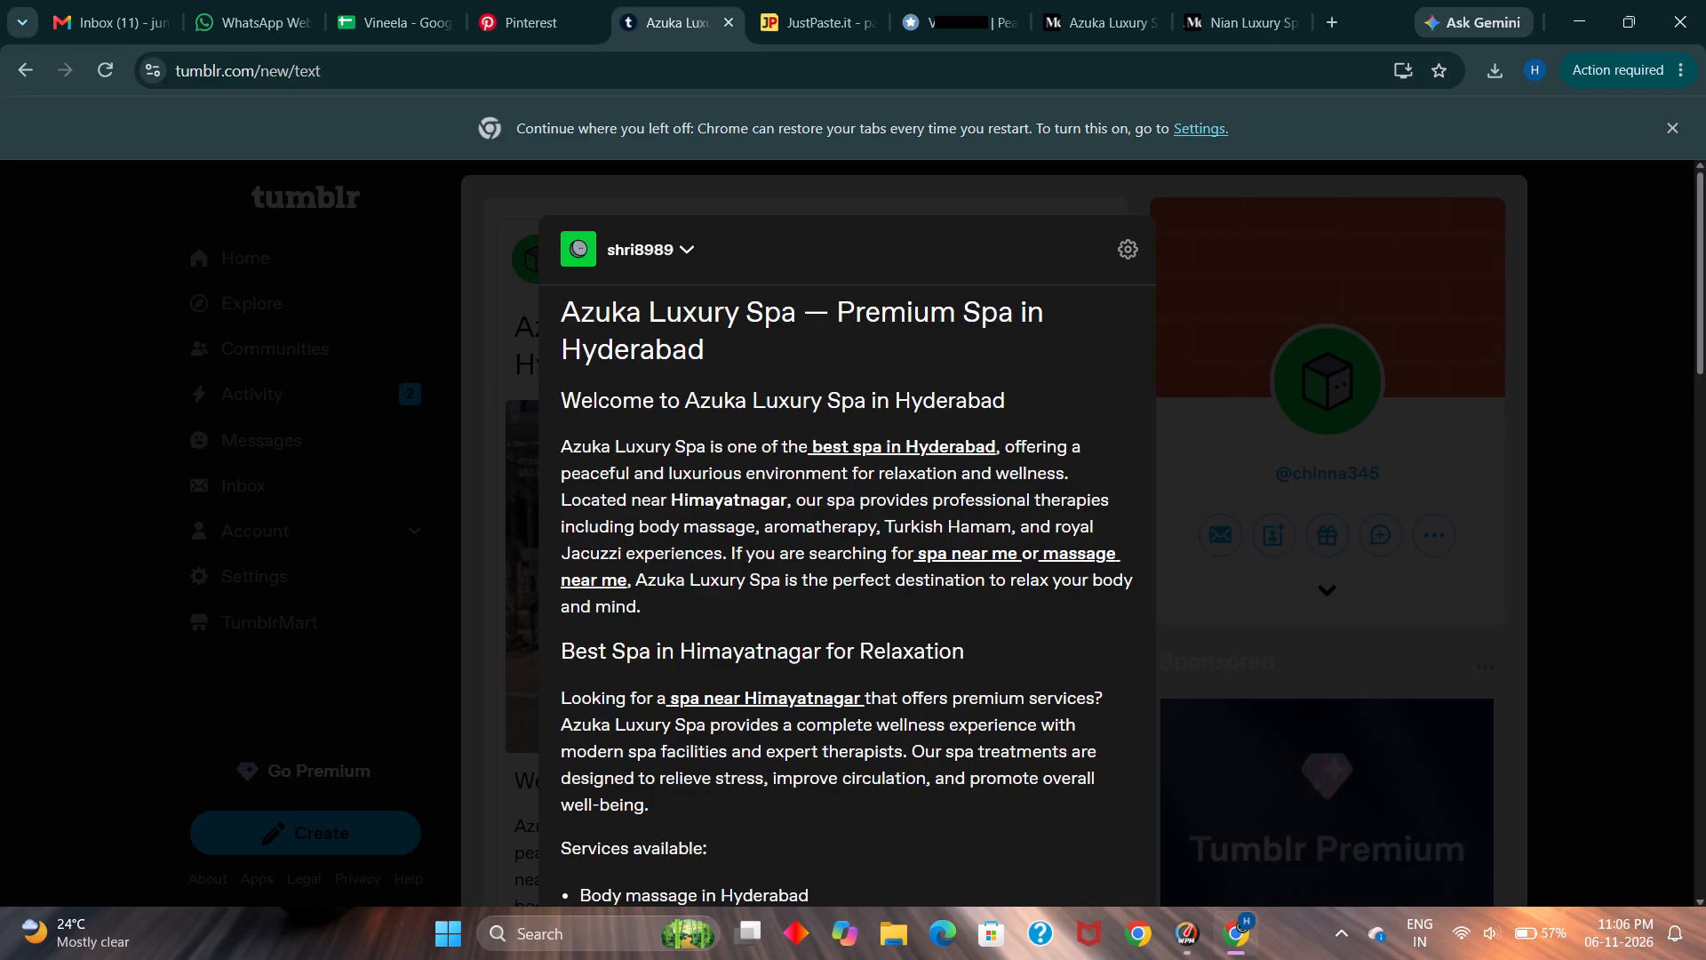
pyautogui.click(714, 614)
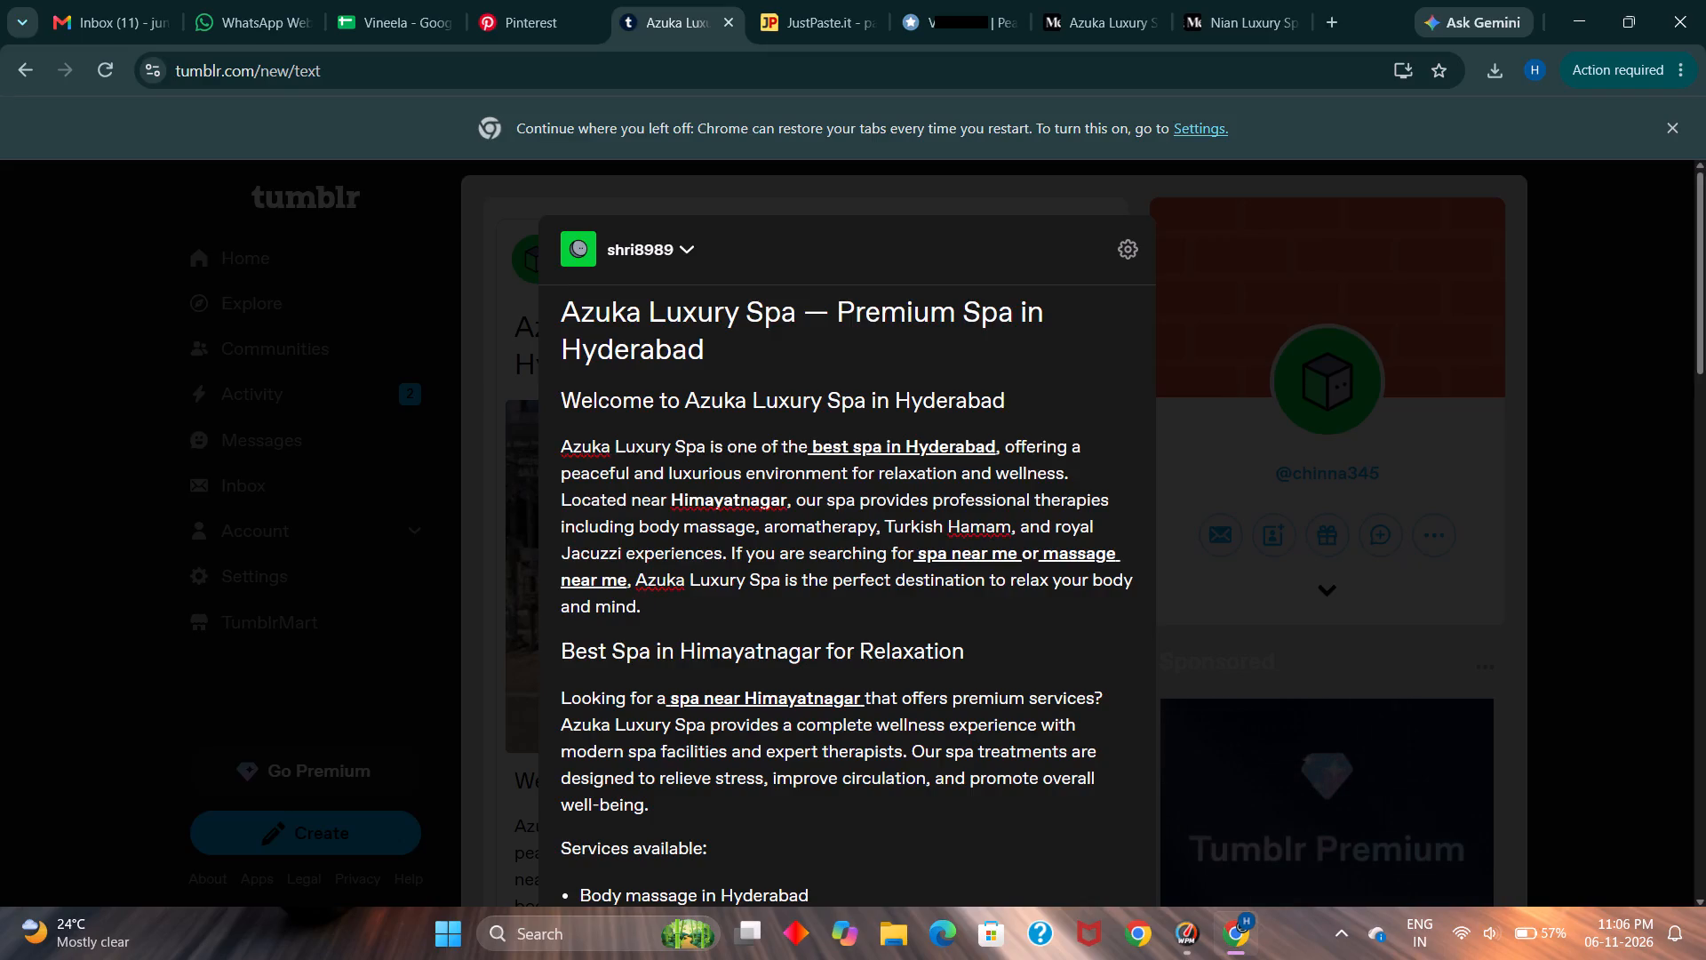
# Insert the azuka image from Downloads into the Tumblr post, between the introductory paragraph and the "Best Spa in Himayatnagar for Relaxation" heading.
pyautogui.press('Return')
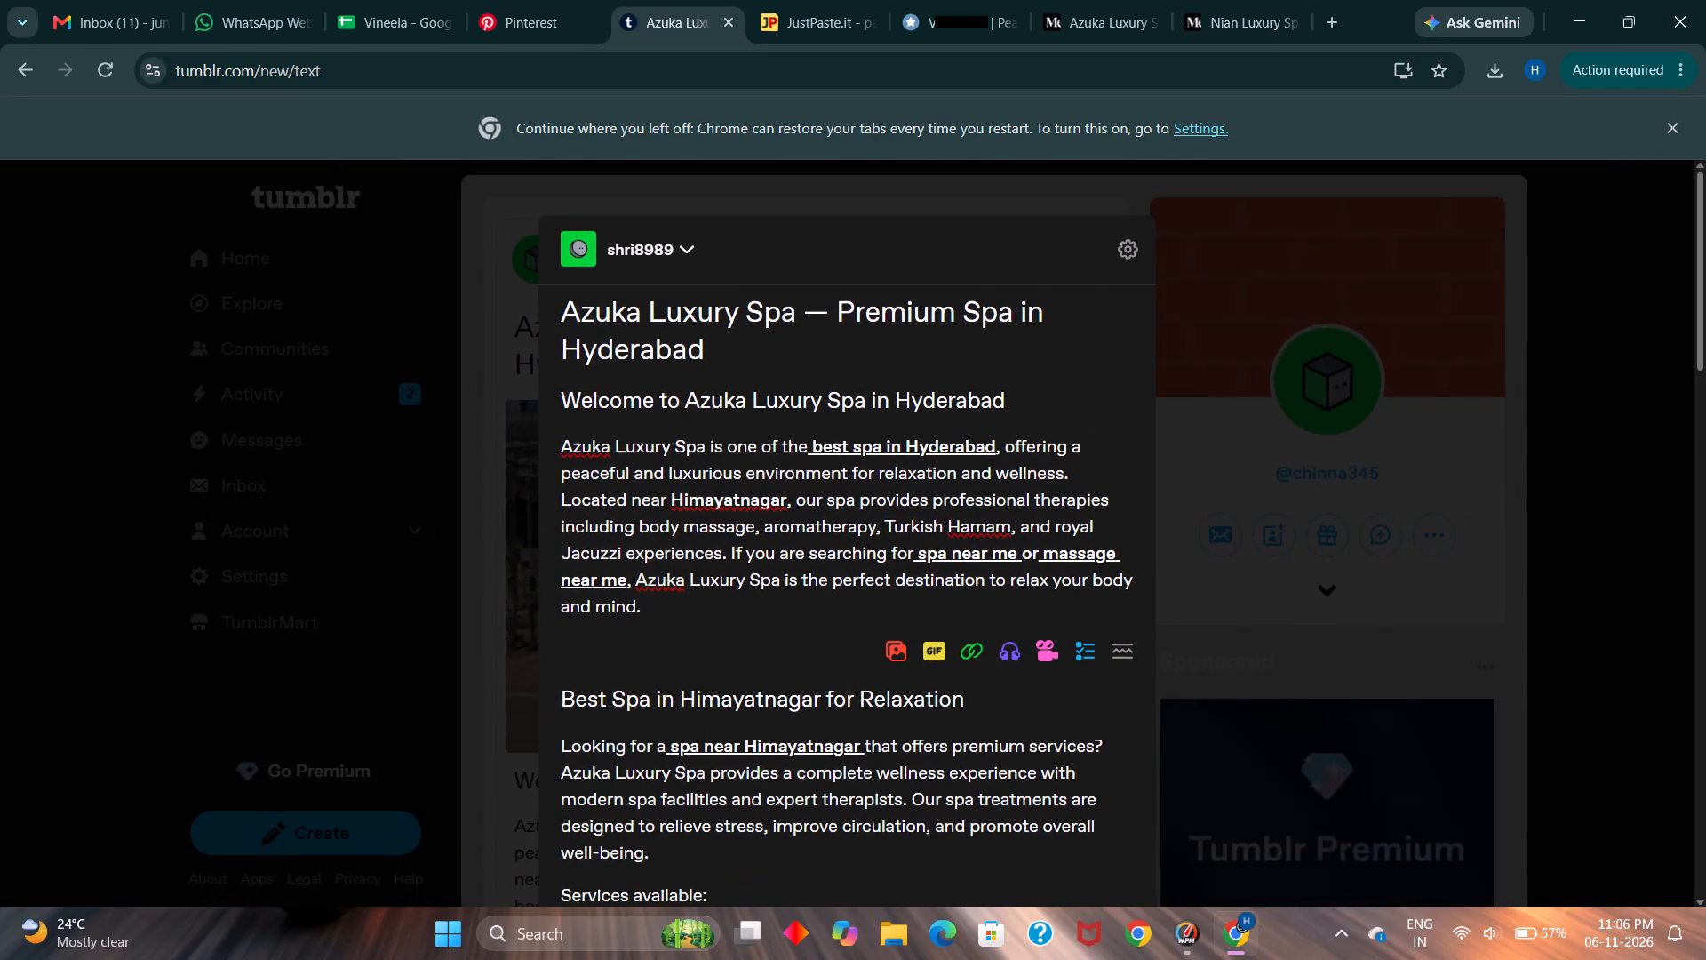
pyautogui.click(892, 649)
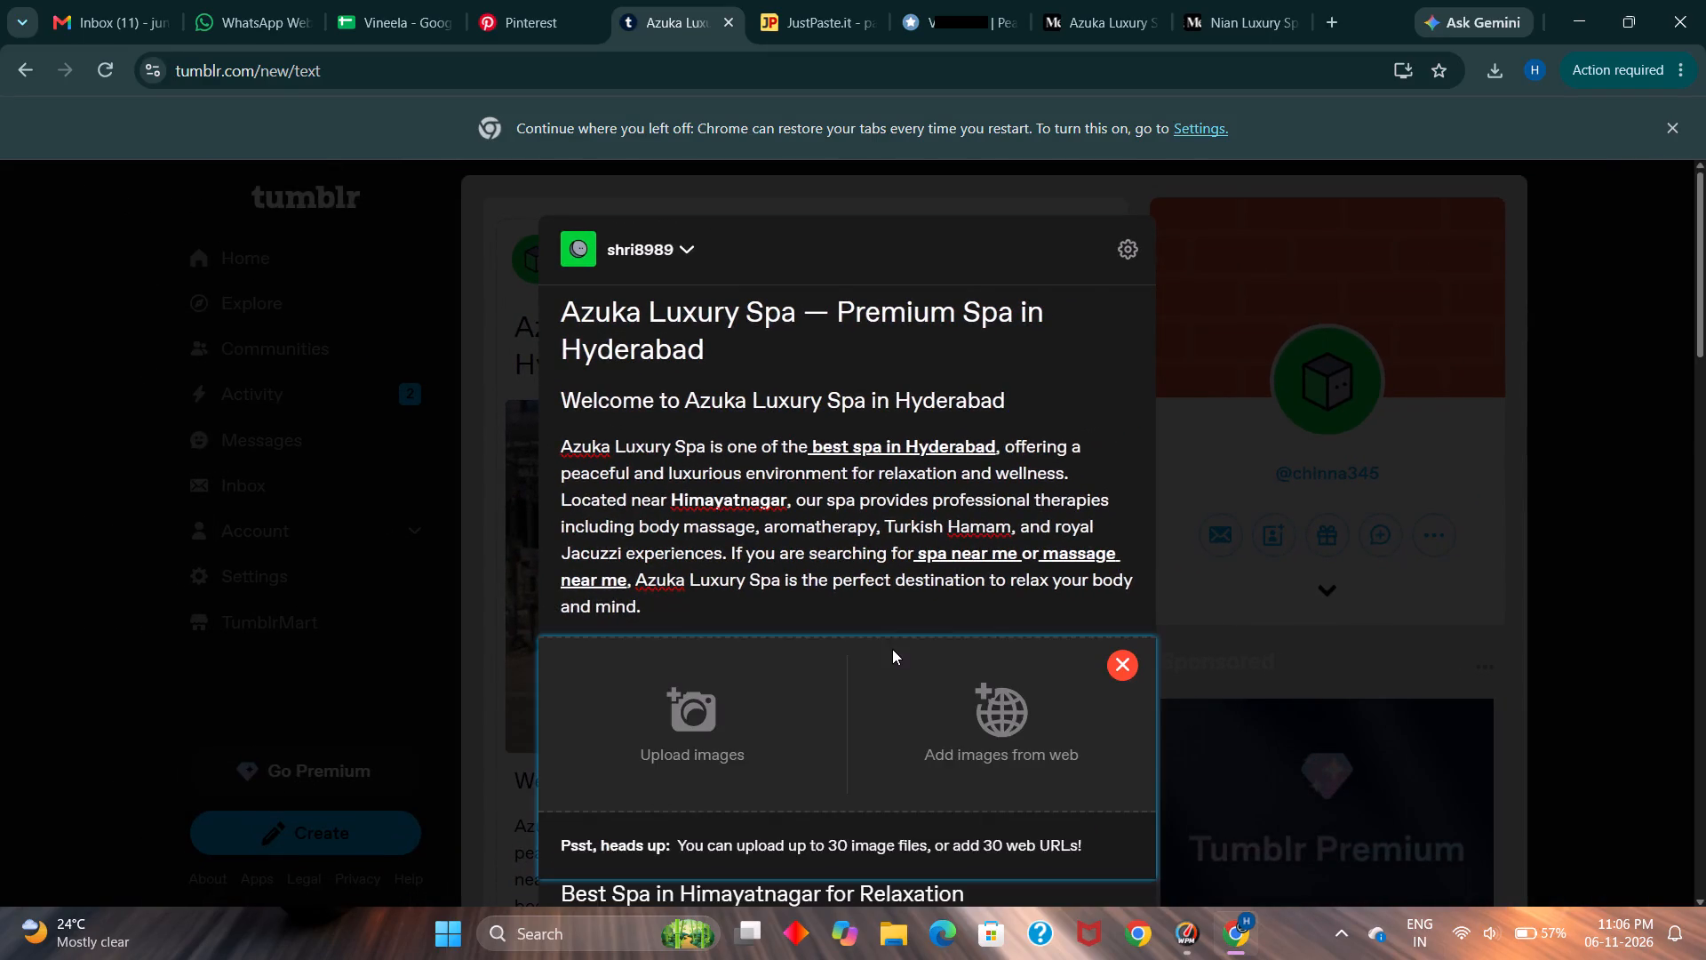
pyautogui.click(677, 740)
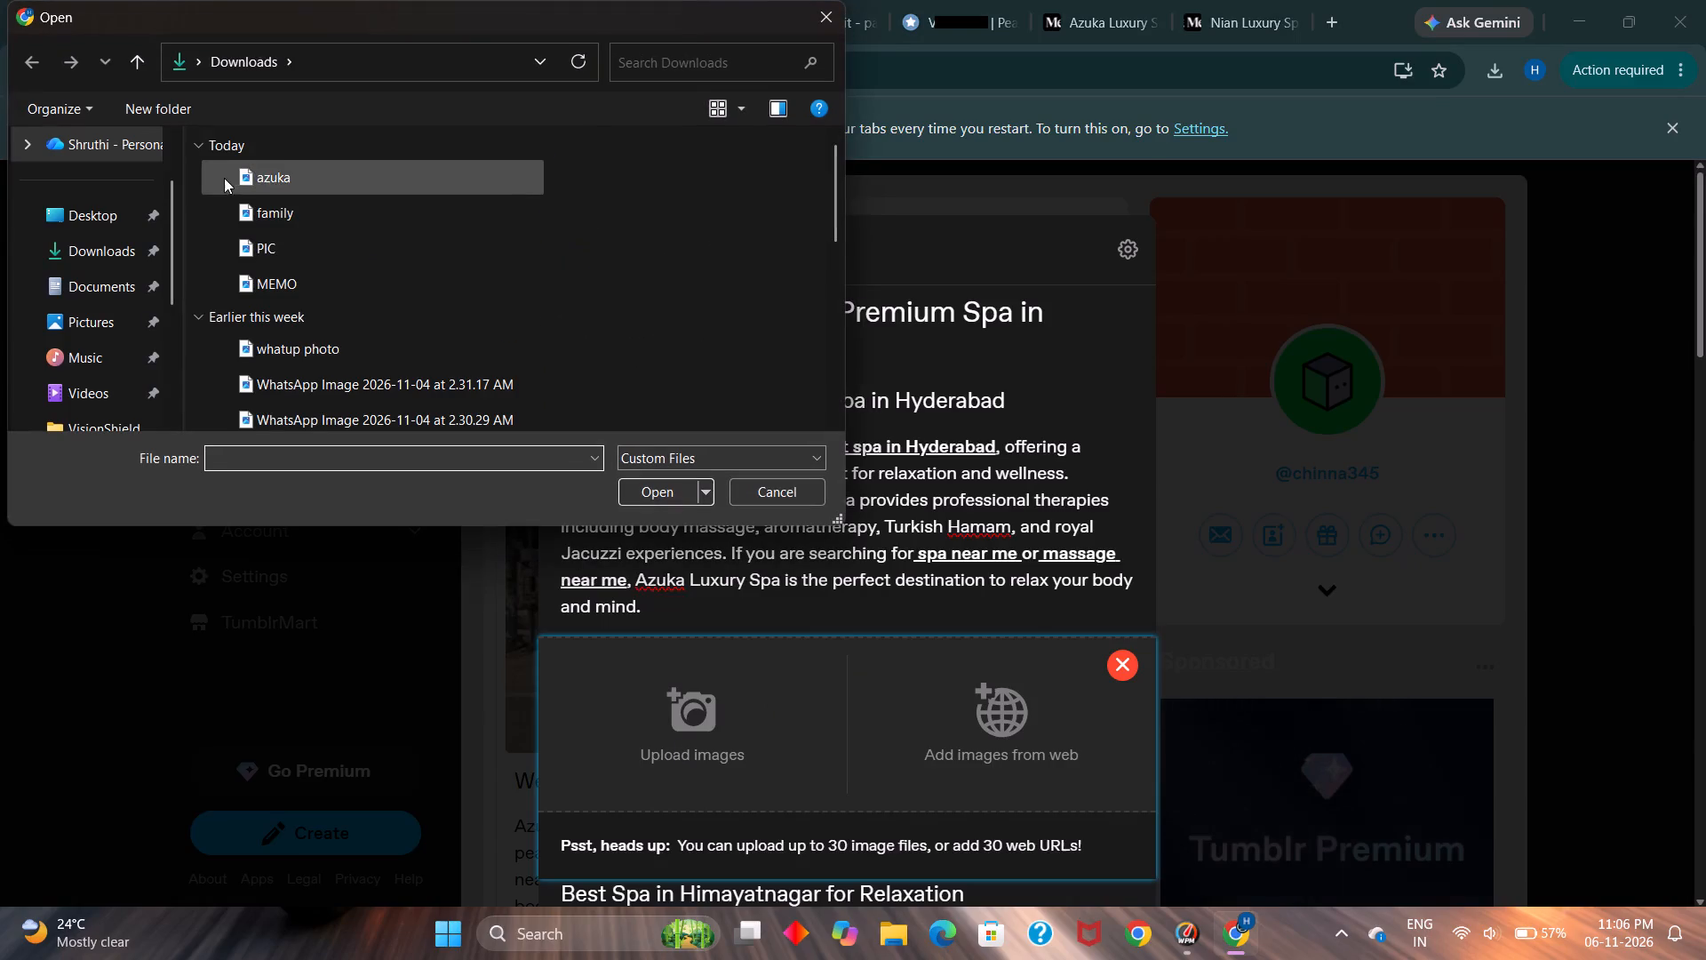
pyautogui.click(269, 173)
pyautogui.click(666, 488)
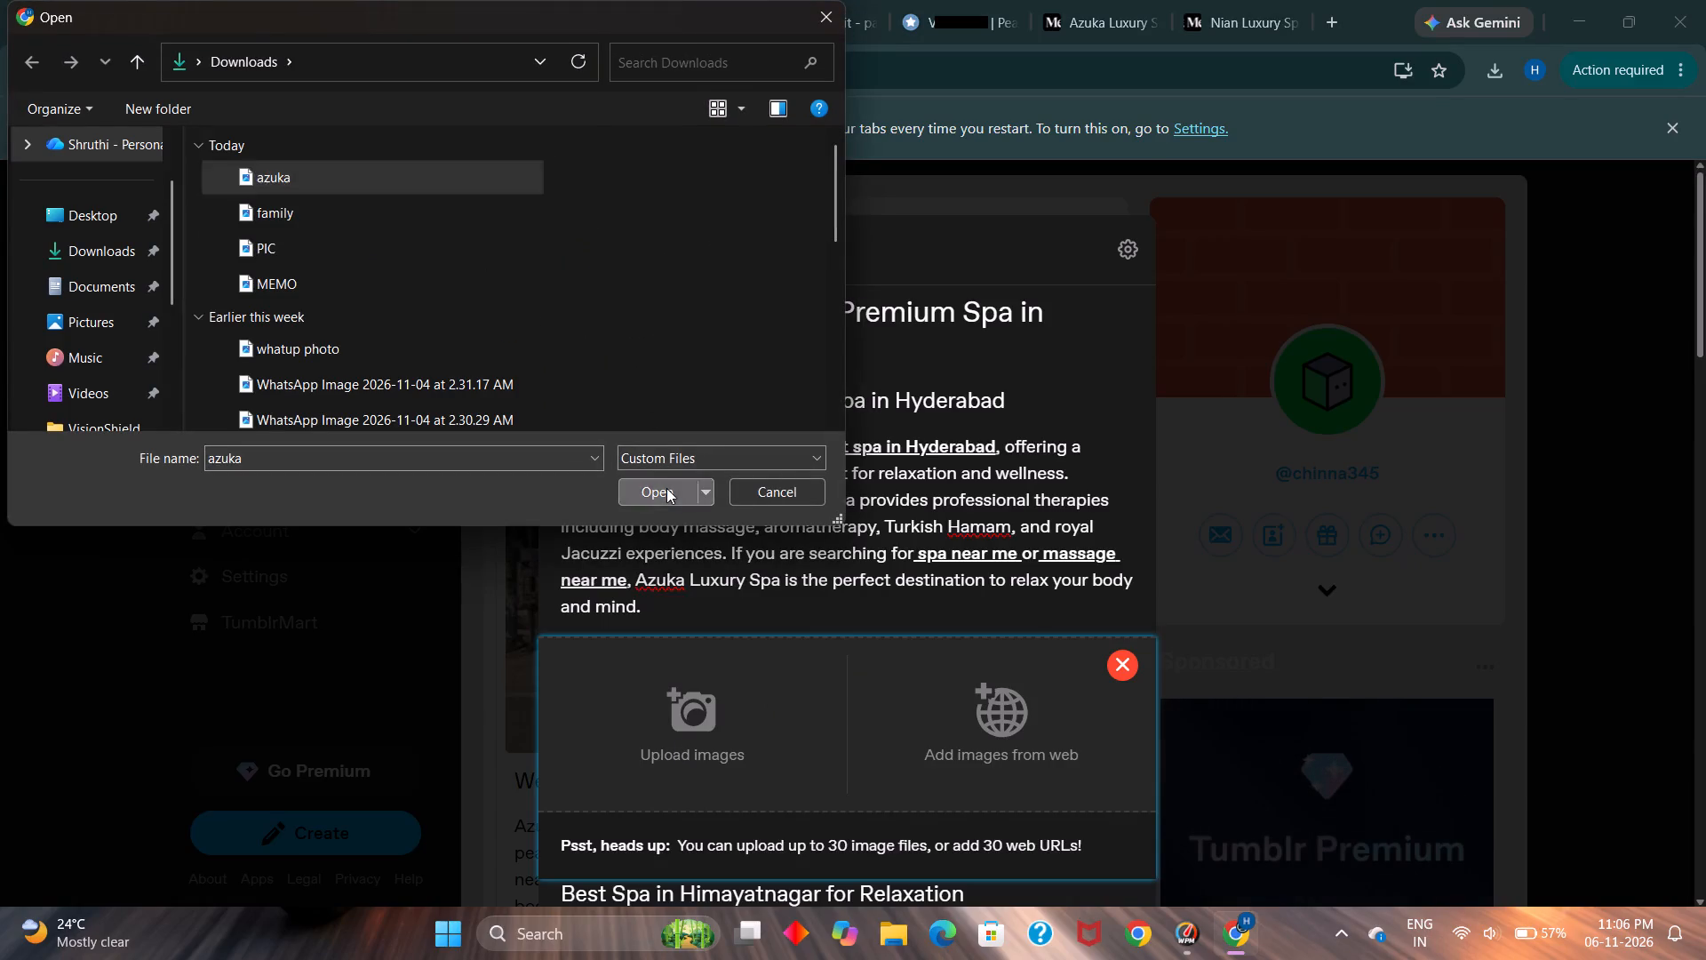
pyautogui.press('Down')
pyautogui.press('Down')
pyautogui.press('Down')
pyautogui.press('Down')
pyautogui.press('Down')
pyautogui.press('Down')
pyautogui.press('Down')
pyautogui.press('Down')
pyautogui.press('Down')
pyautogui.press('Down')
pyautogui.press('Down')
pyautogui.press('Down')
pyautogui.press('Down')
pyautogui.press('Down')
pyautogui.press('Down')
pyautogui.press('Down')
pyautogui.press('Down')
pyautogui.press('Down')
pyautogui.press('Down')
pyautogui.press('Down')
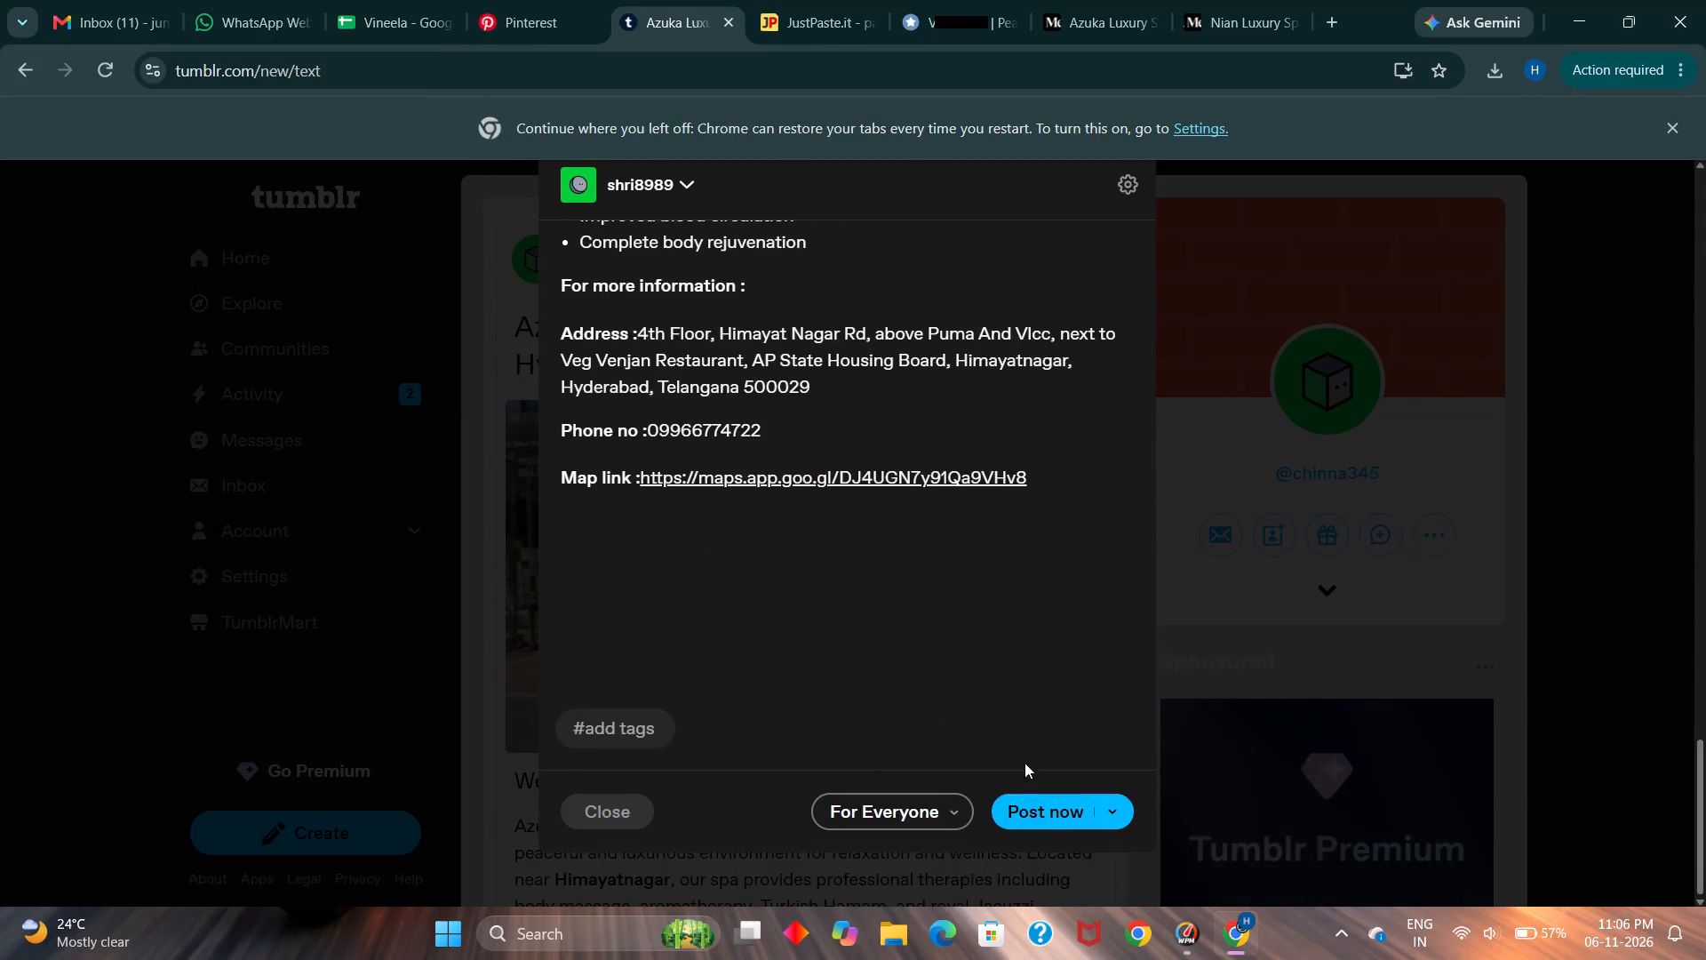
pyautogui.click(1048, 804)
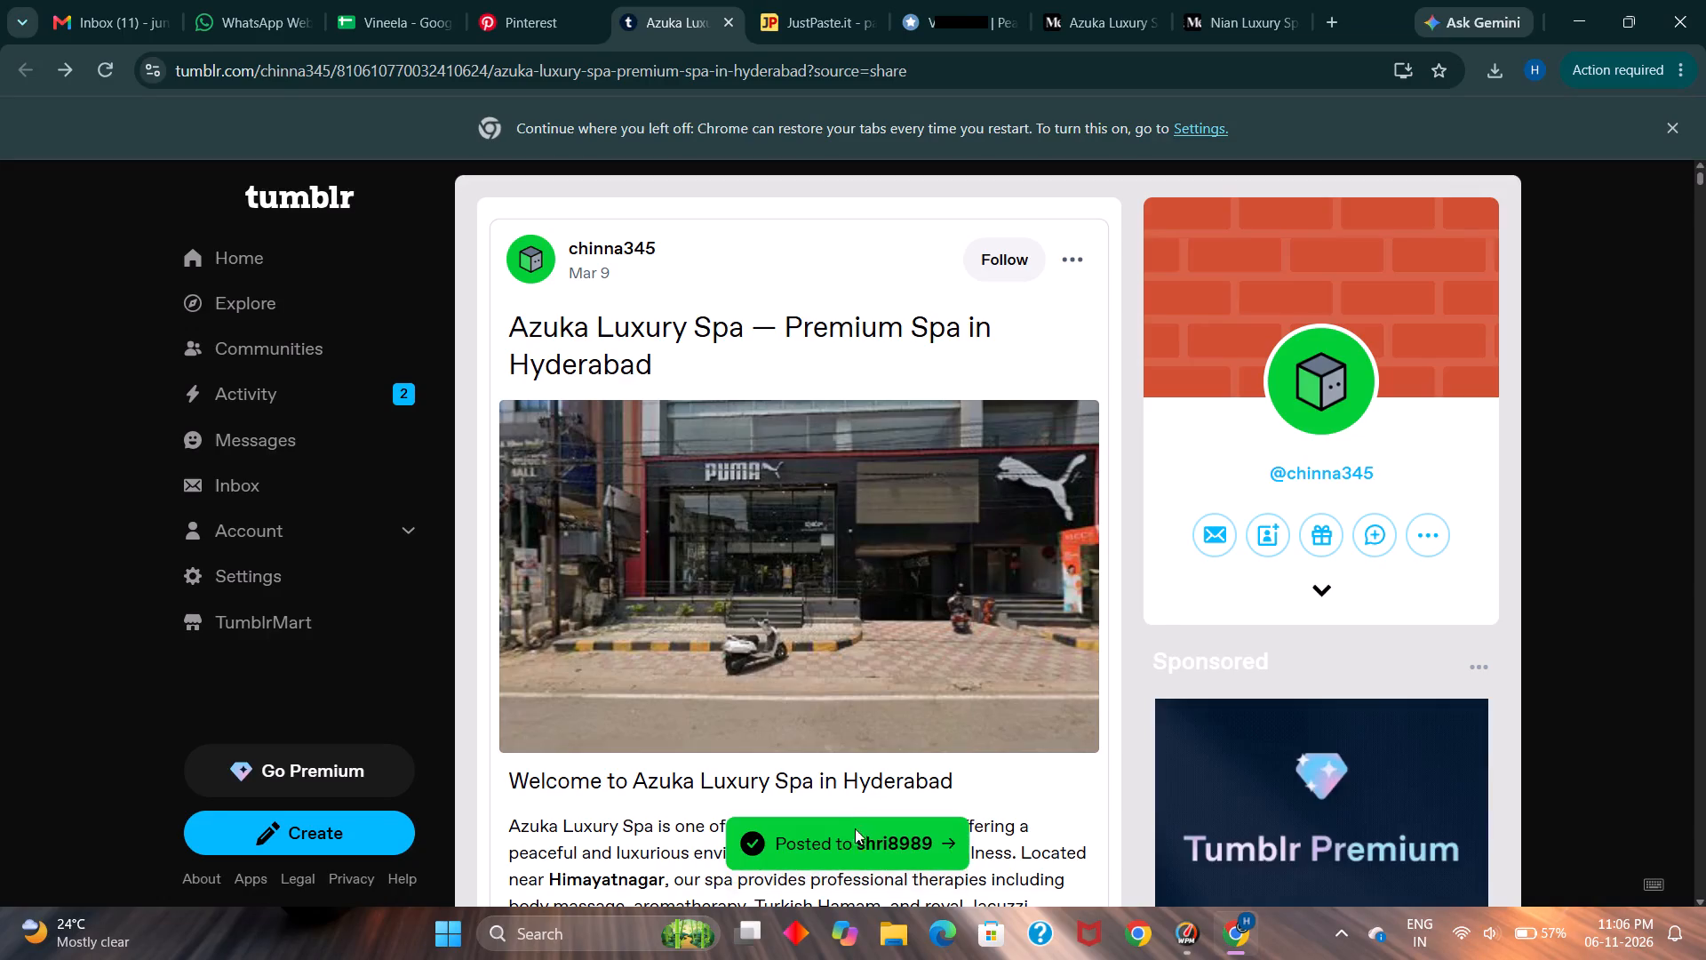
pyautogui.click(876, 836)
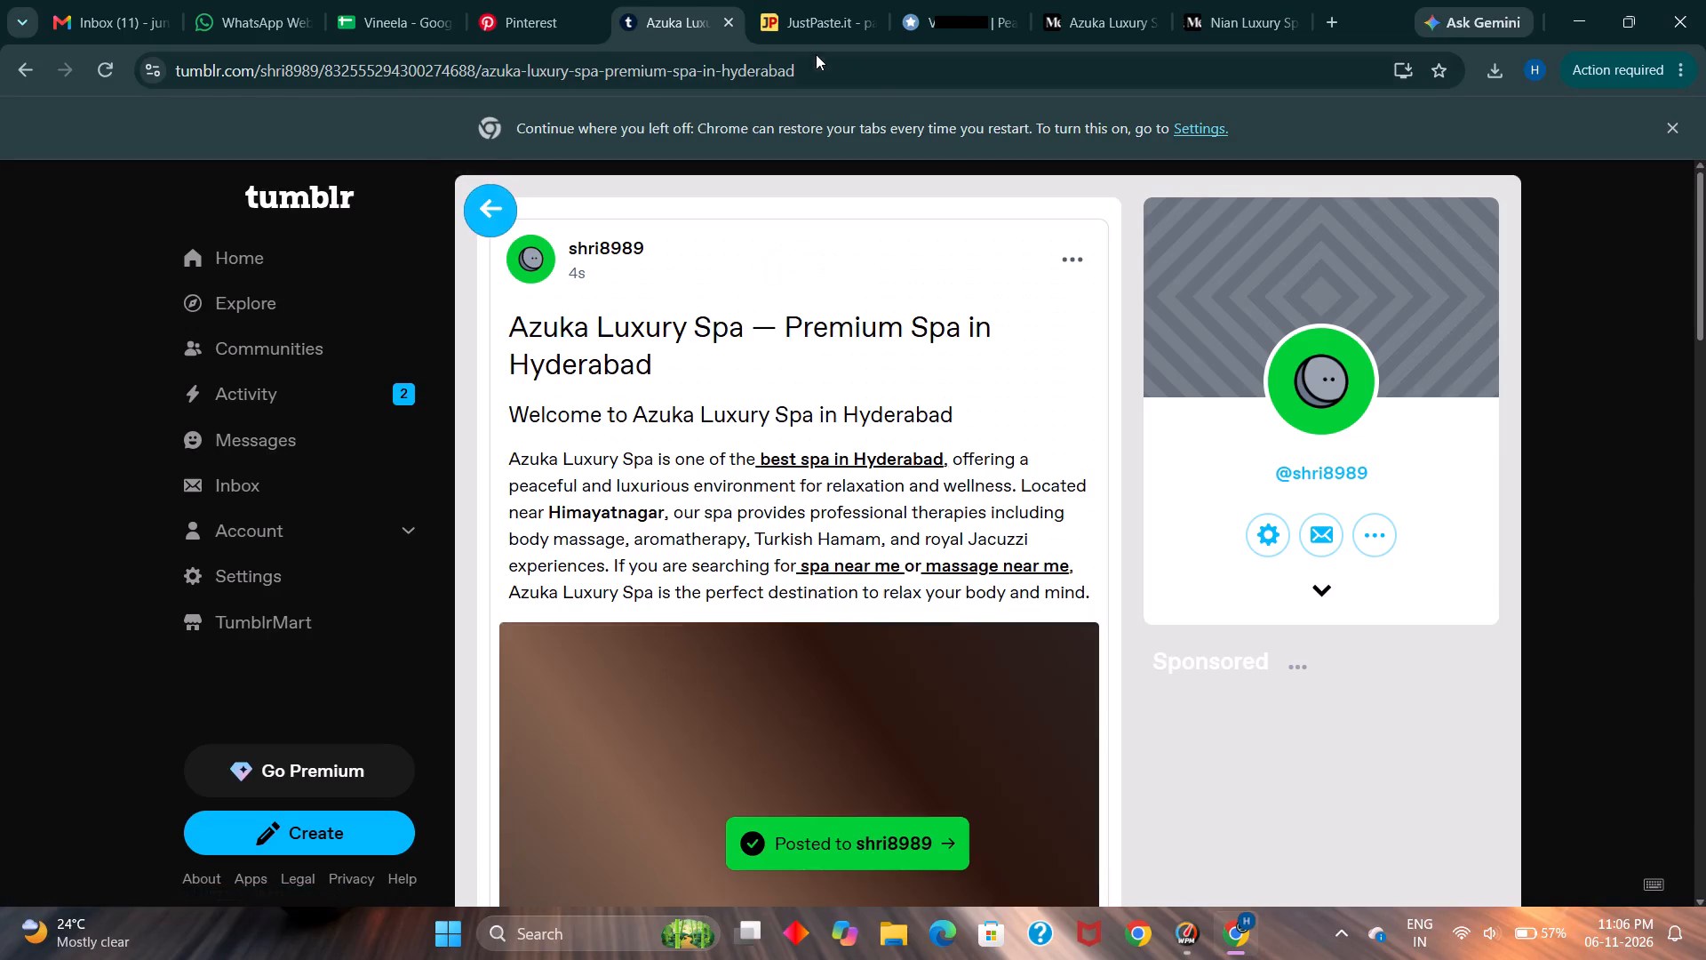
# Paste the copied Azuka article body into the JustPaste.it note titled "Azuka Luxury Spa — Premium Spa in Hyderabad".
pyautogui.click(808, 1)
pyautogui.click(623, 524)
pyautogui.hotkey('ctrl', 'v')
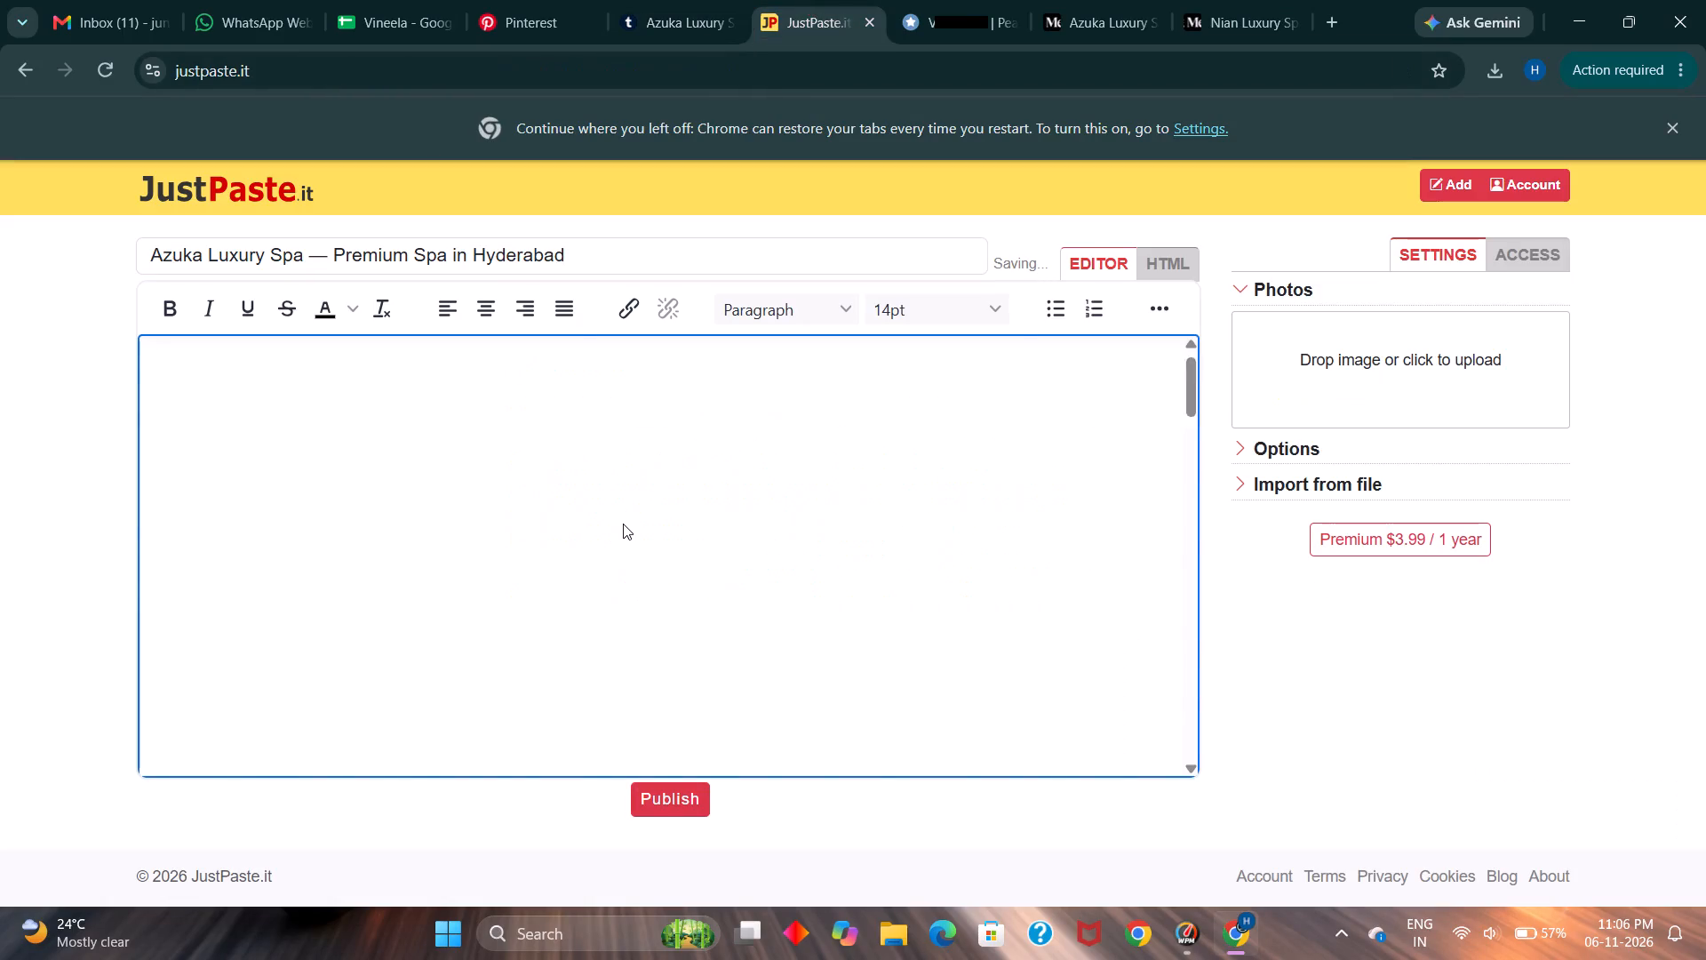
# Delete the "Medium dot calm" upgrade banner image from the article text pasted in the JustPaste.it note.
pyautogui.click(623, 524)
pyautogui.press('Up')
pyautogui.press('Up')
pyautogui.press('Up')
pyautogui.press('Up')
pyautogui.press('Up')
pyautogui.press('Up')
pyautogui.press('Up')
pyautogui.press('Up')
pyautogui.press('Up')
pyautogui.press('Up')
pyautogui.press('Up')
pyautogui.press('Up')
pyautogui.press('Up')
pyautogui.press('Up')
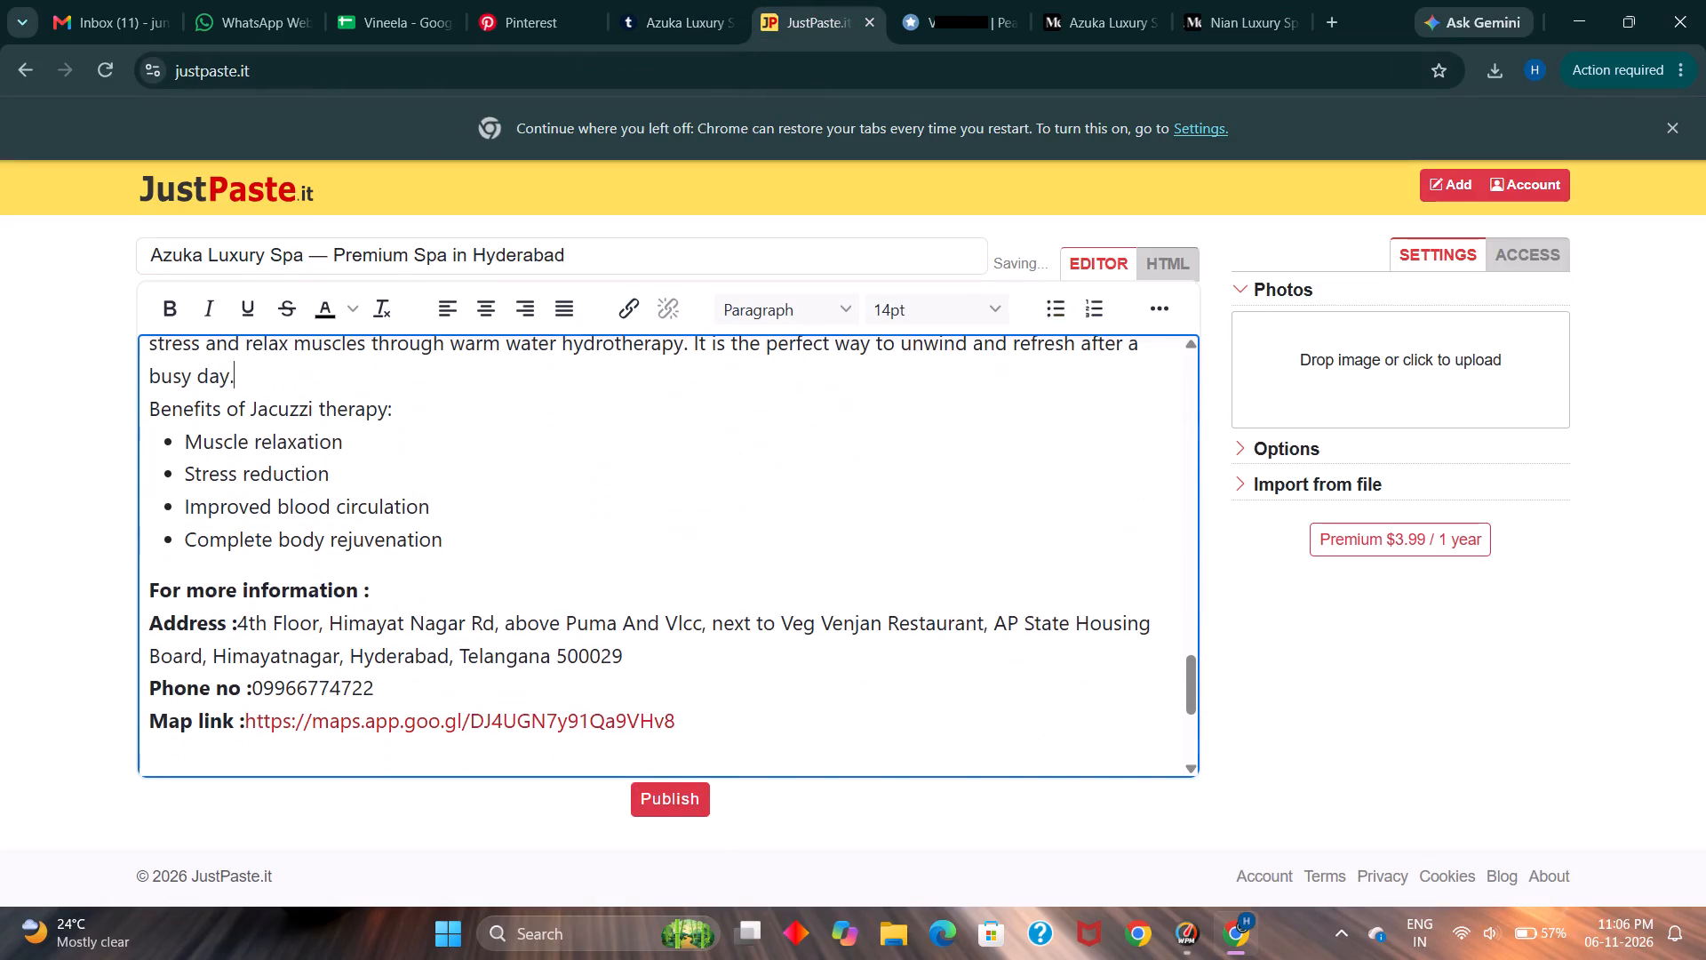
pyautogui.press('Up')
pyautogui.click(623, 524)
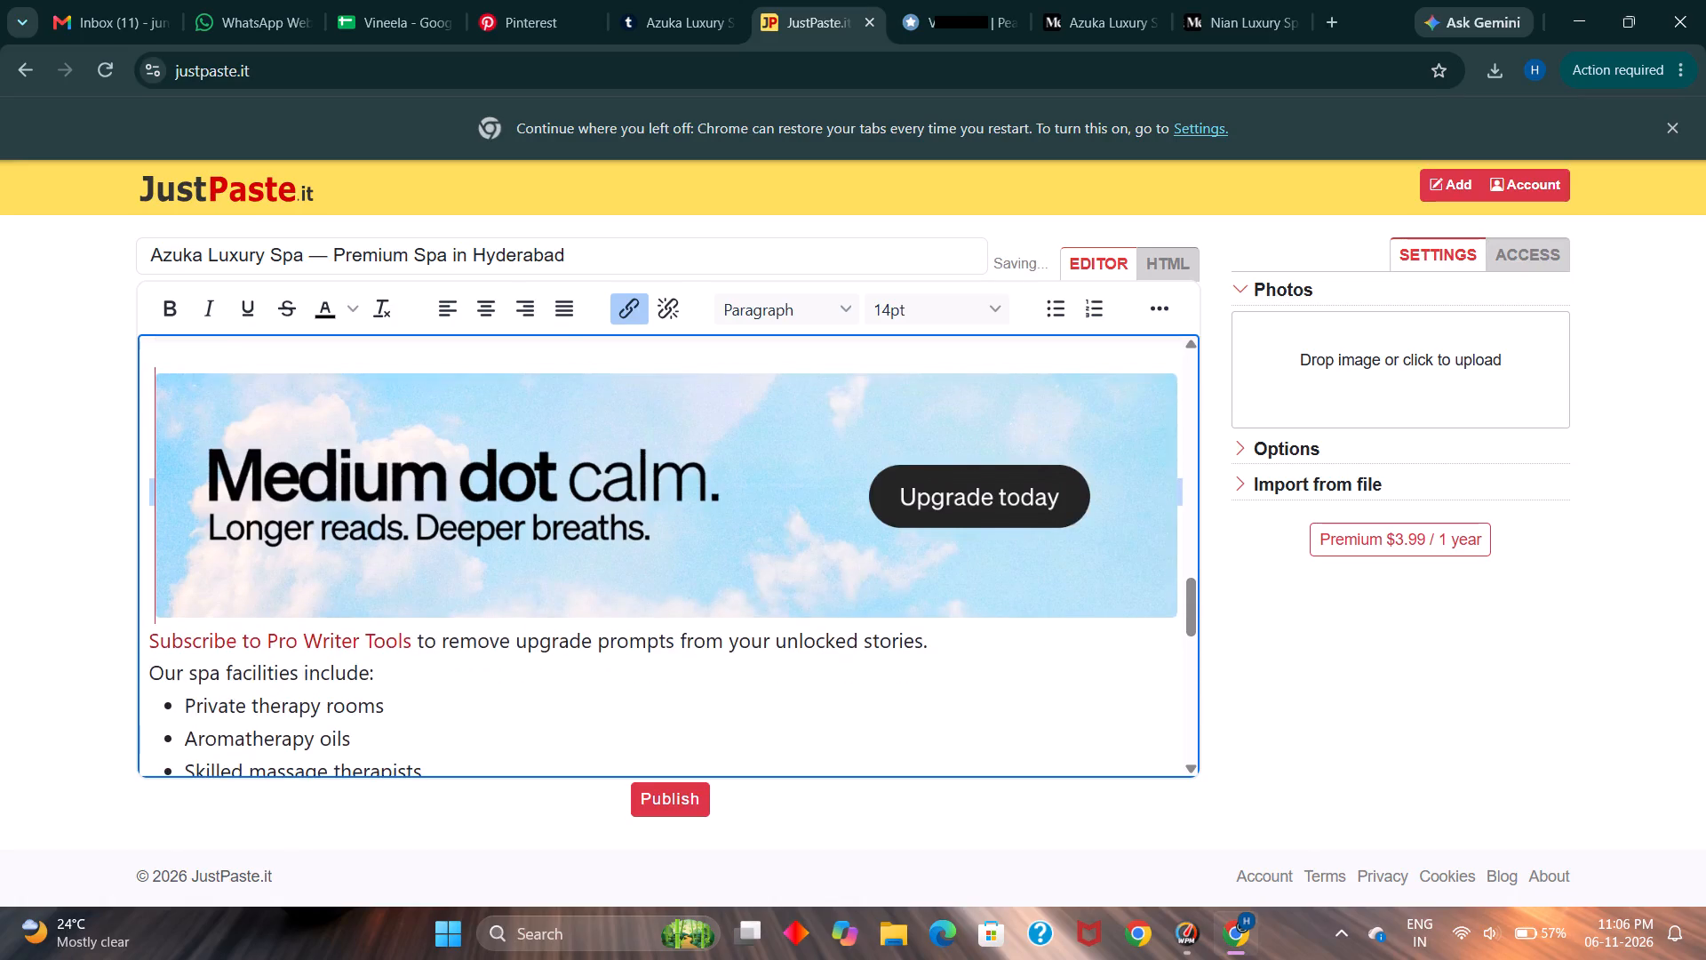
pyautogui.press('BackSpace')
# Review the JustPaste.it note back up to its lead image and submit it for publishing.
pyautogui.press('Up')
pyautogui.press('Up')
pyautogui.press('Up')
pyautogui.press('Up')
pyautogui.press('Up')
pyautogui.press('Up')
pyautogui.press('Up')
pyautogui.press('Up')
pyautogui.press('Up')
pyautogui.press('Up')
pyautogui.press('Up')
pyautogui.press('Up')
pyautogui.press('Up')
pyautogui.press('Up')
pyautogui.press('Up')
pyautogui.press('Up')
pyautogui.press('Up')
pyautogui.press('Up')
pyautogui.press('Up')
pyautogui.press('Up')
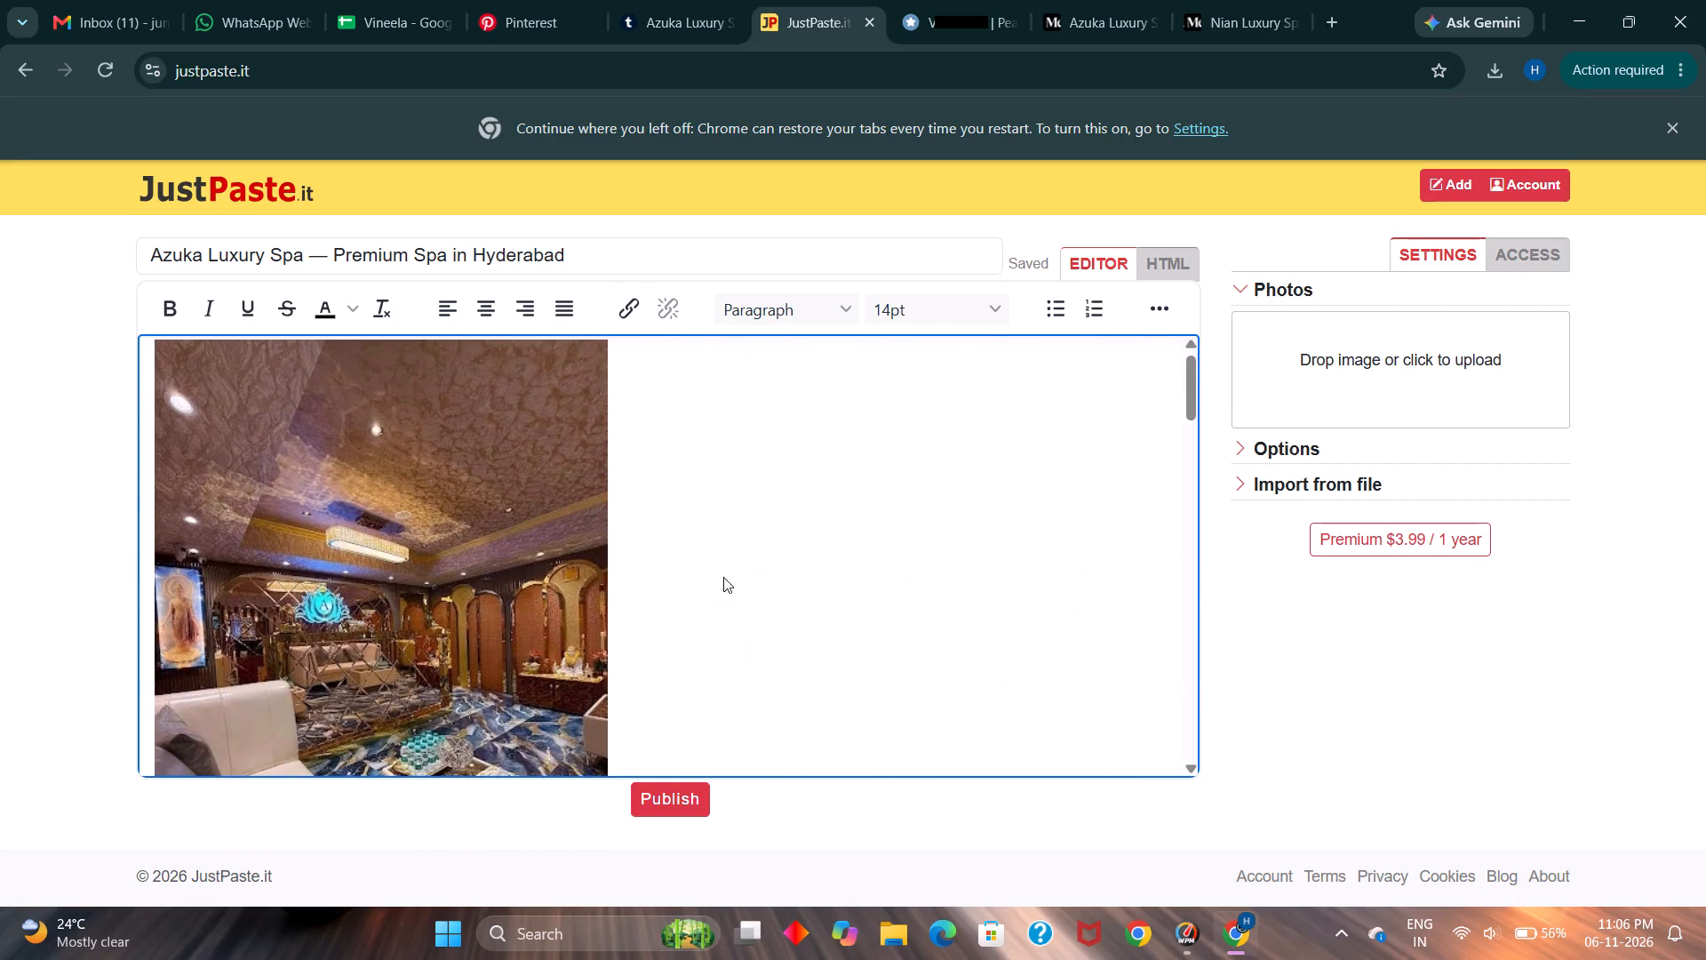
pyautogui.click(665, 800)
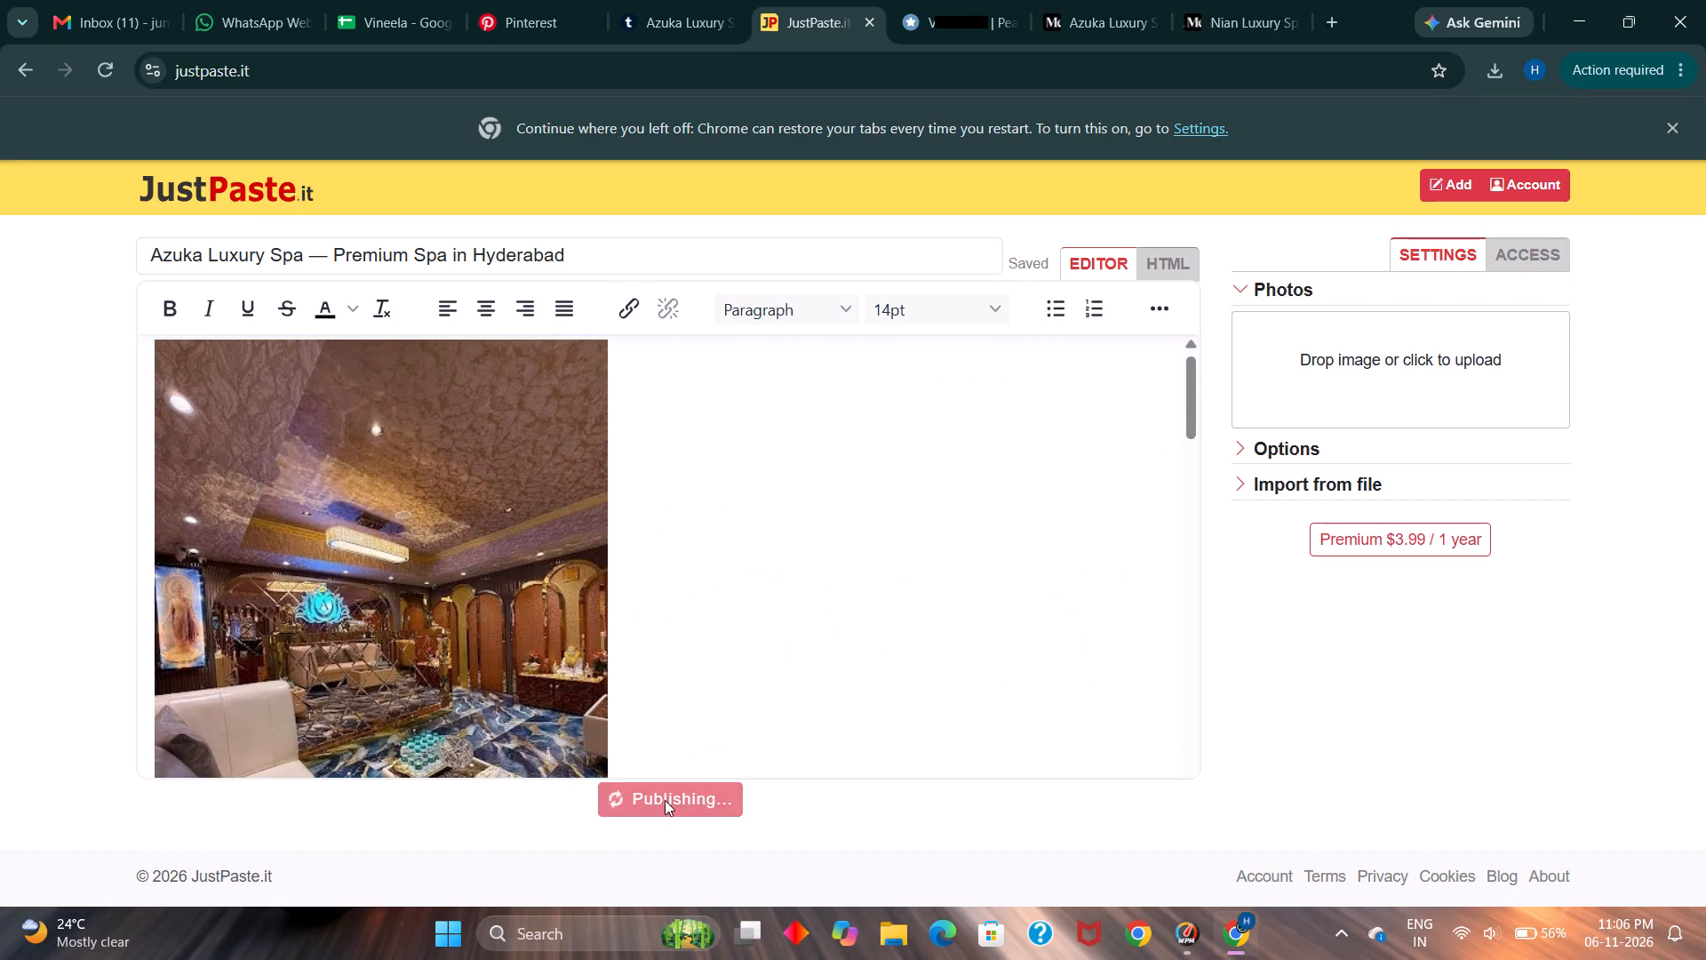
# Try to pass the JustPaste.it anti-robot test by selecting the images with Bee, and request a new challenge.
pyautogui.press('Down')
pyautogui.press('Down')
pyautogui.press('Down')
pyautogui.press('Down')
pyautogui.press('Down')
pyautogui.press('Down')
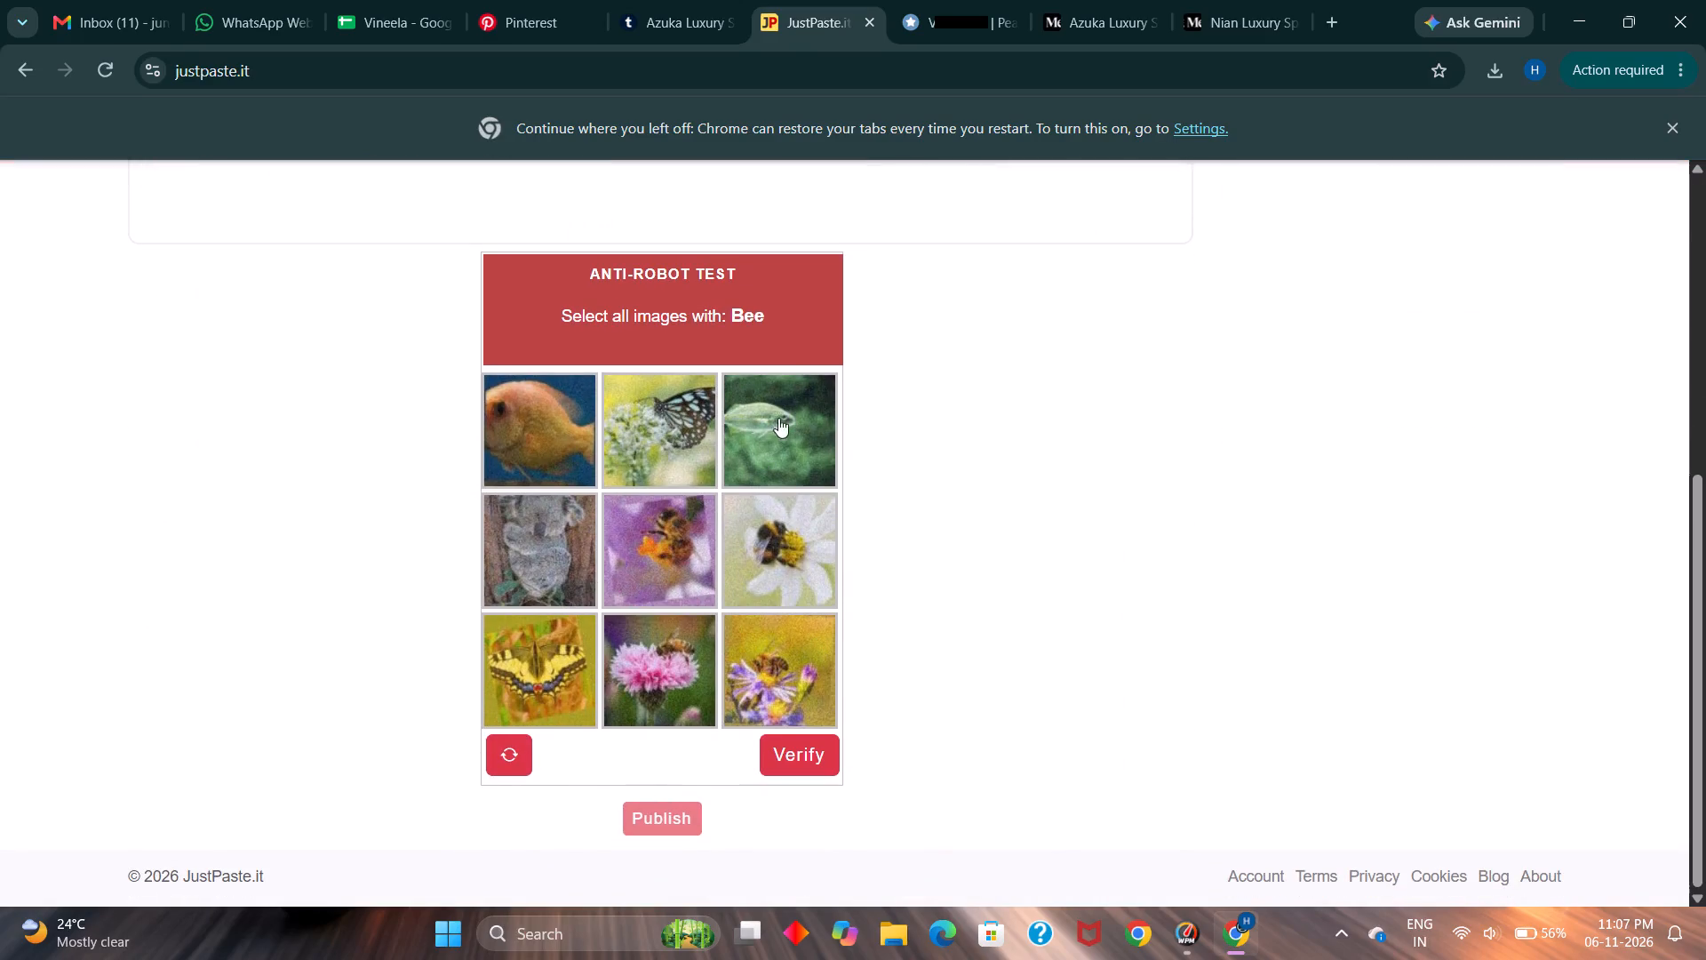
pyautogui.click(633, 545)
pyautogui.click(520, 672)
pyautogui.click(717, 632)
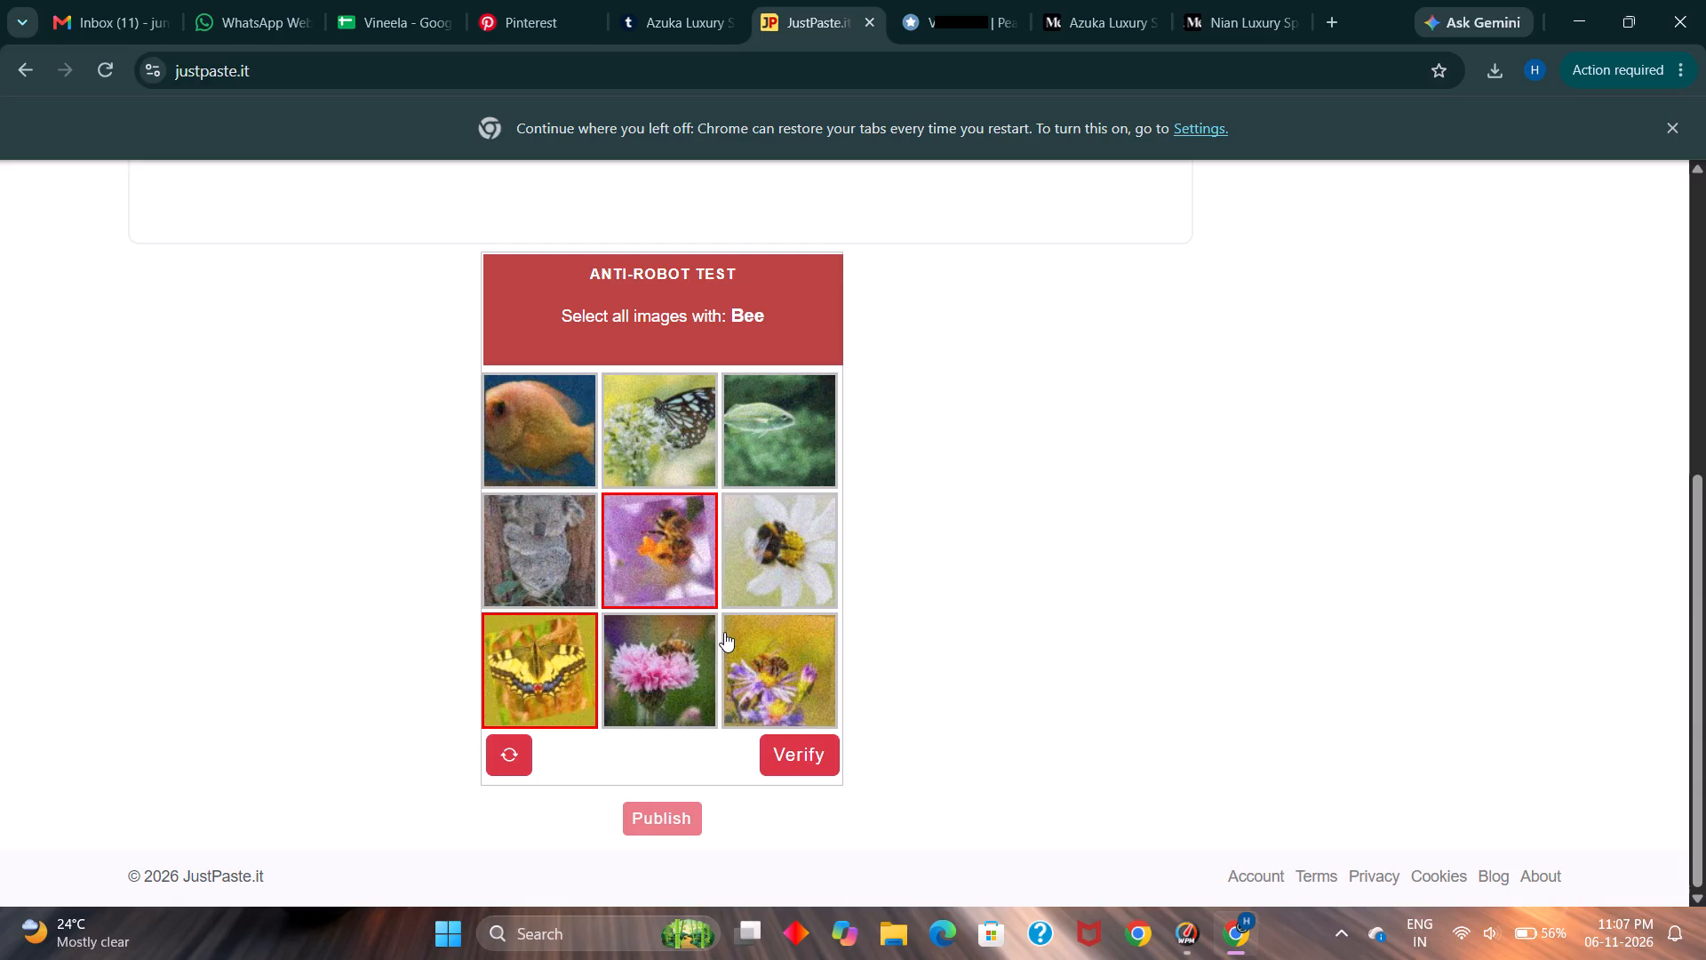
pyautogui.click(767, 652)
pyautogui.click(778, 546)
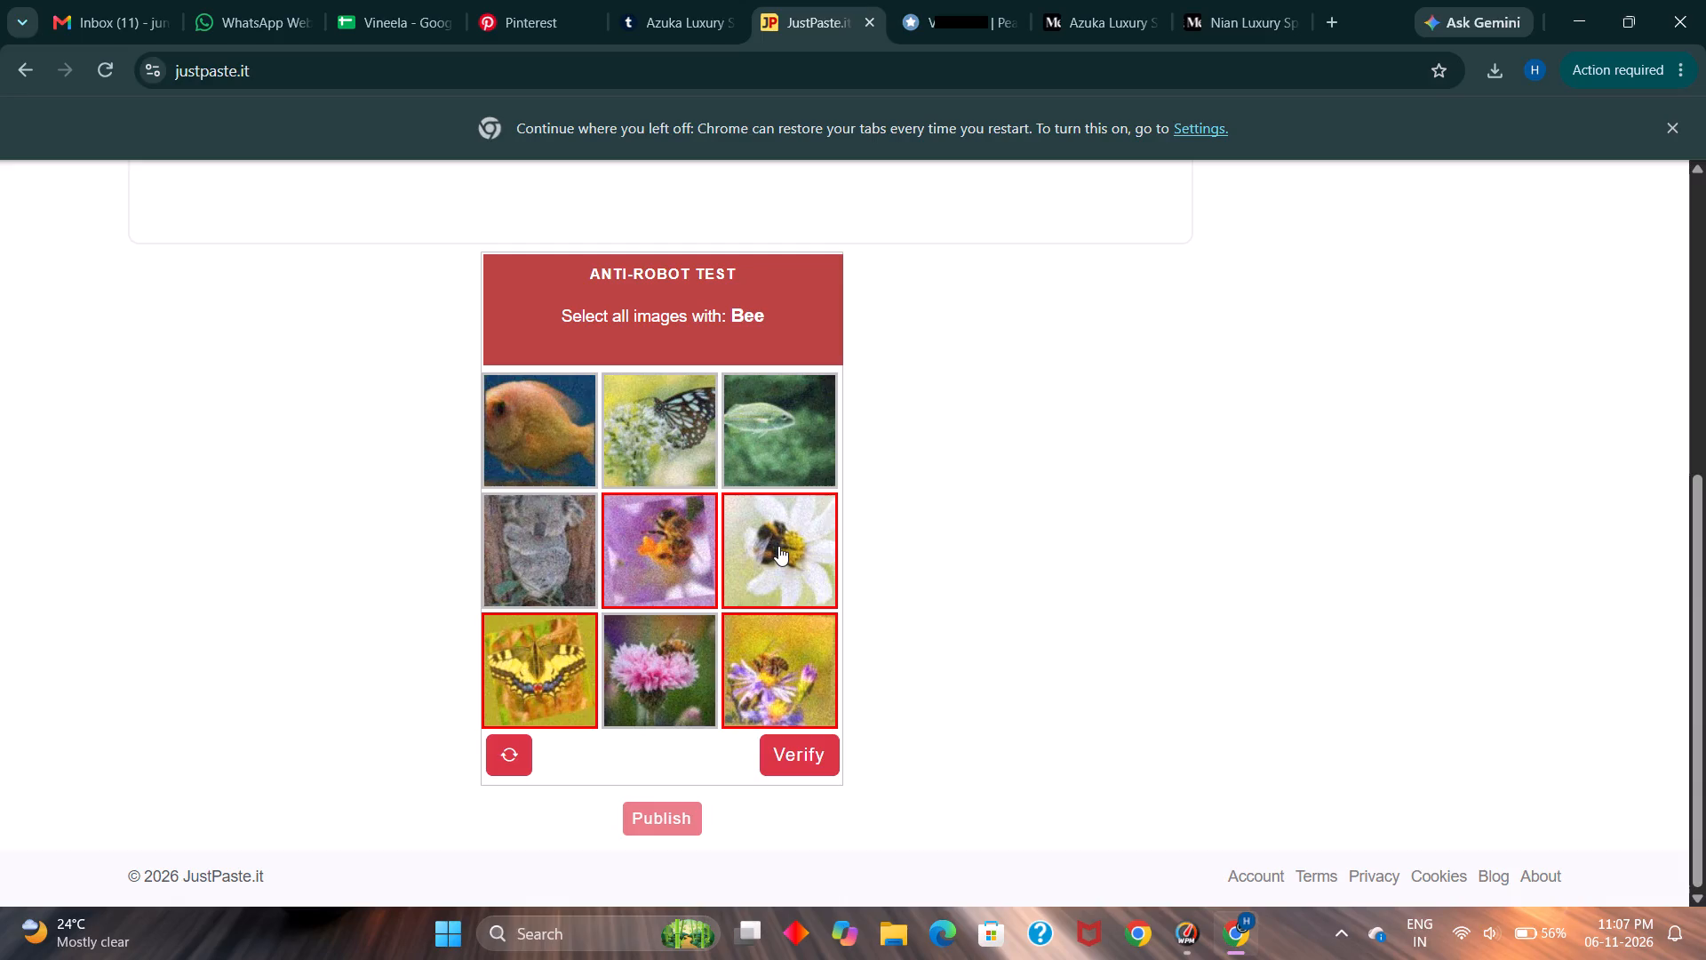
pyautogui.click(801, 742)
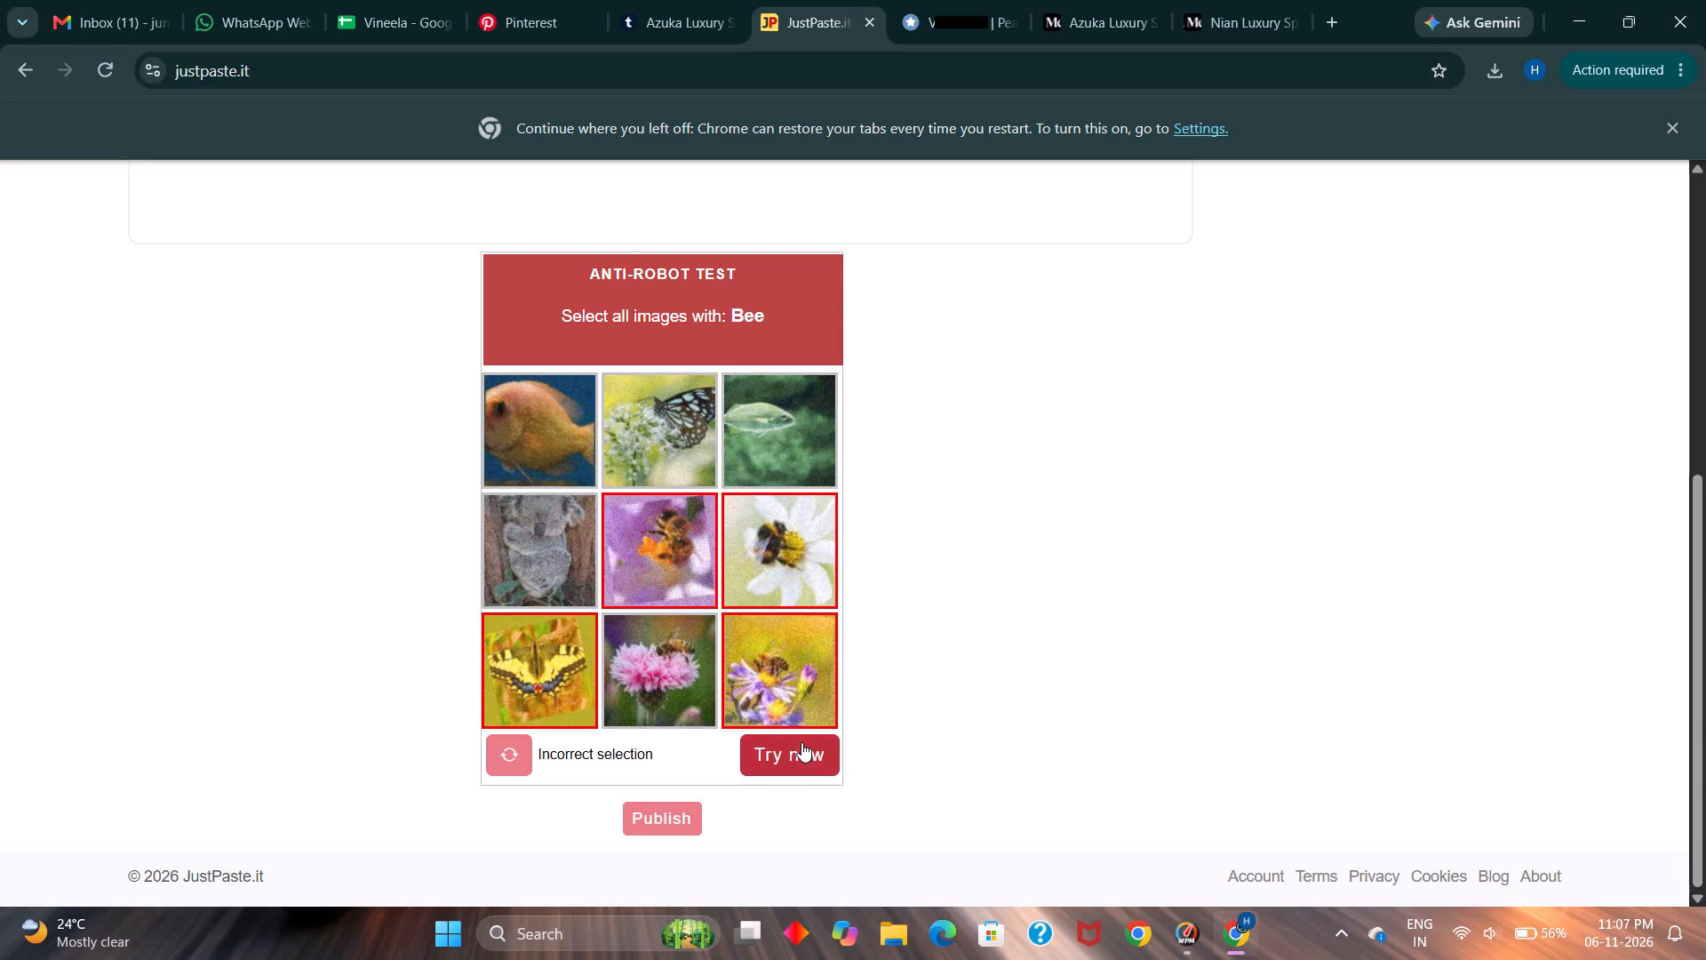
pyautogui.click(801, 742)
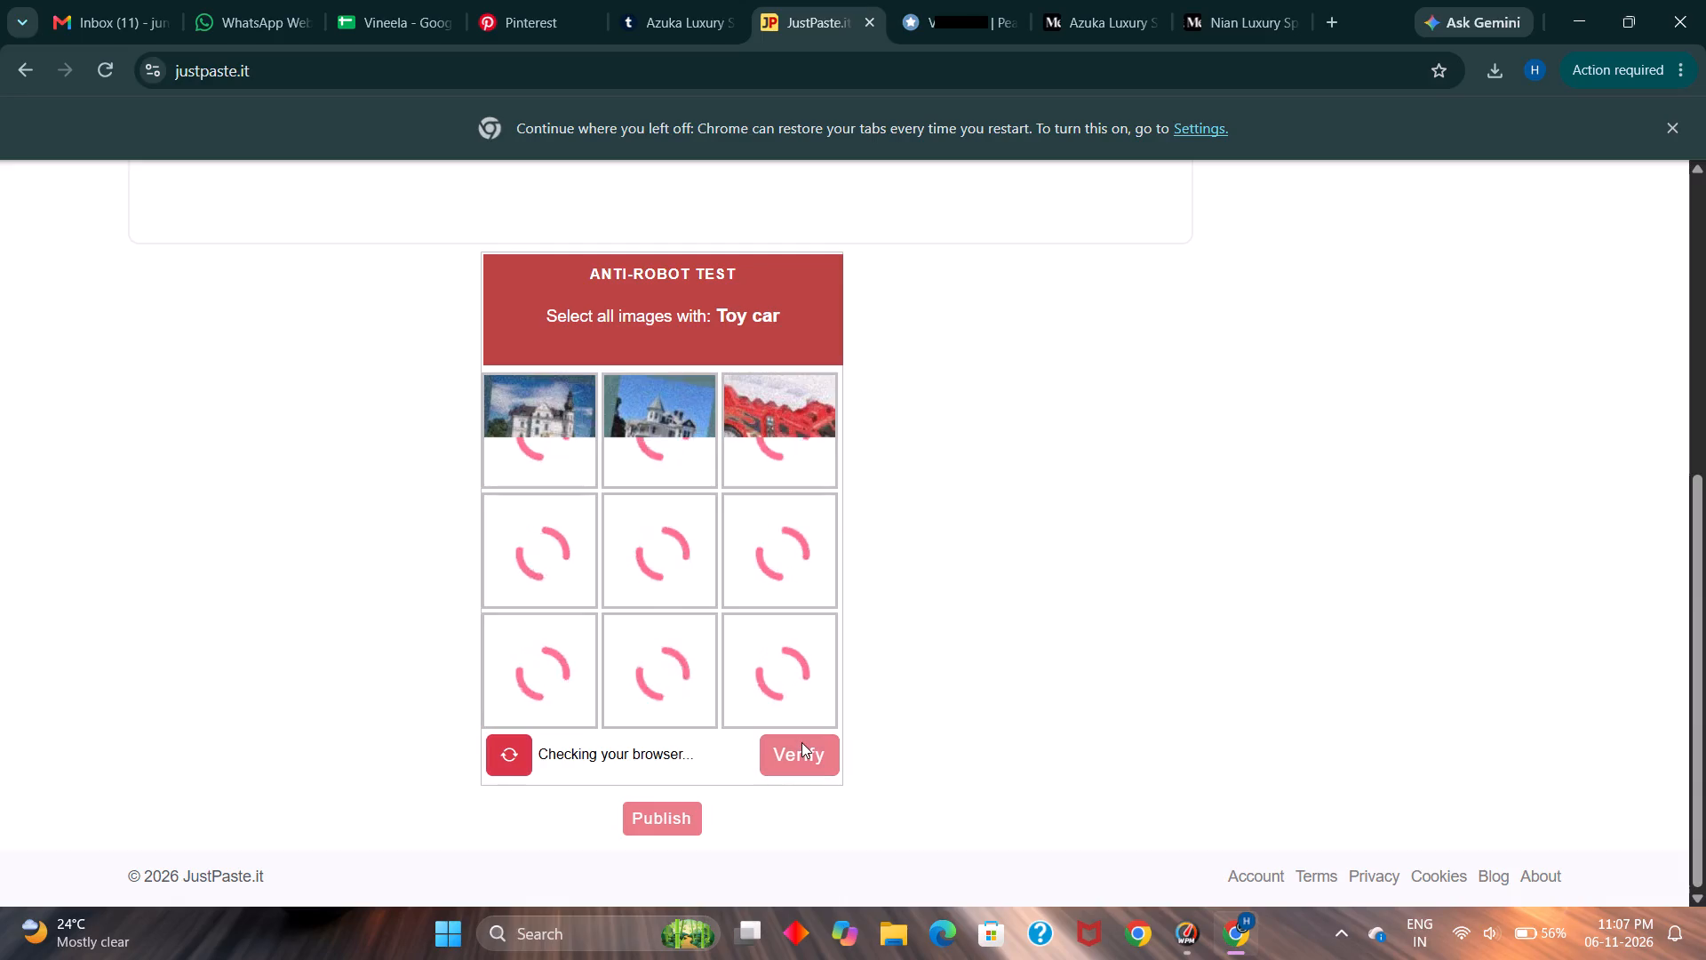